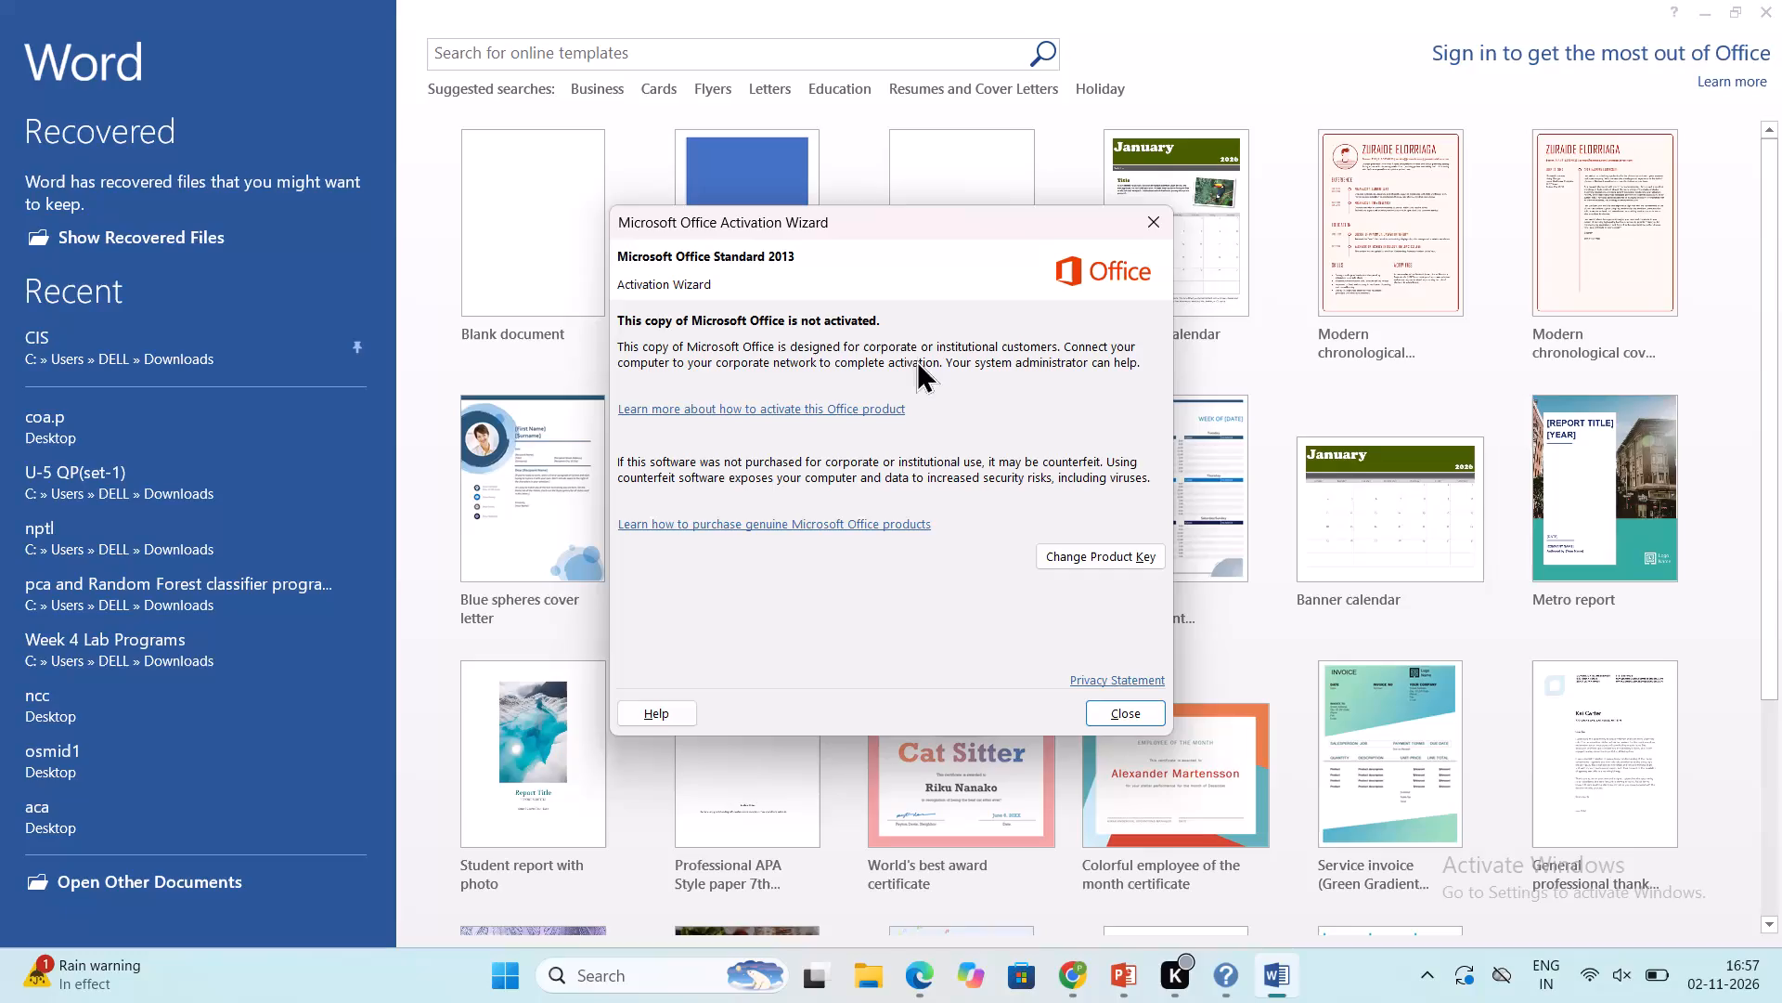
Switch the computer's Wi-Fi connection to the realme 12 Pro+ 5G network.
click(1589, 973)
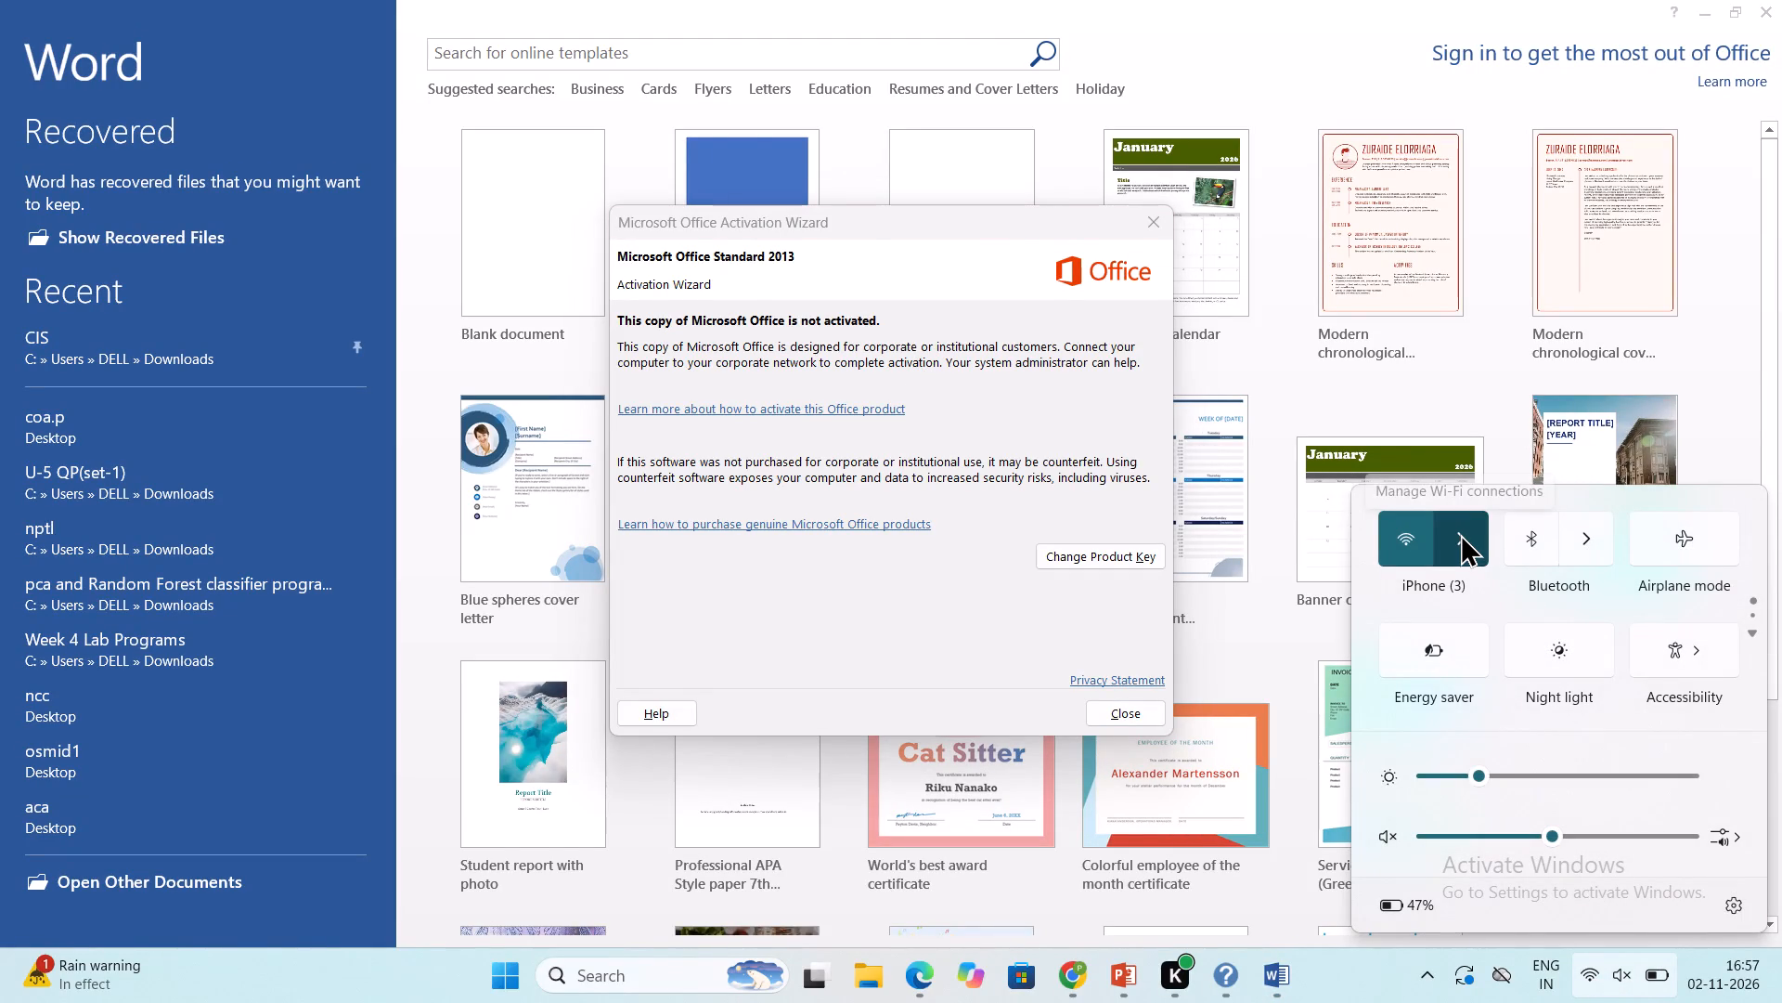
click(1460, 533)
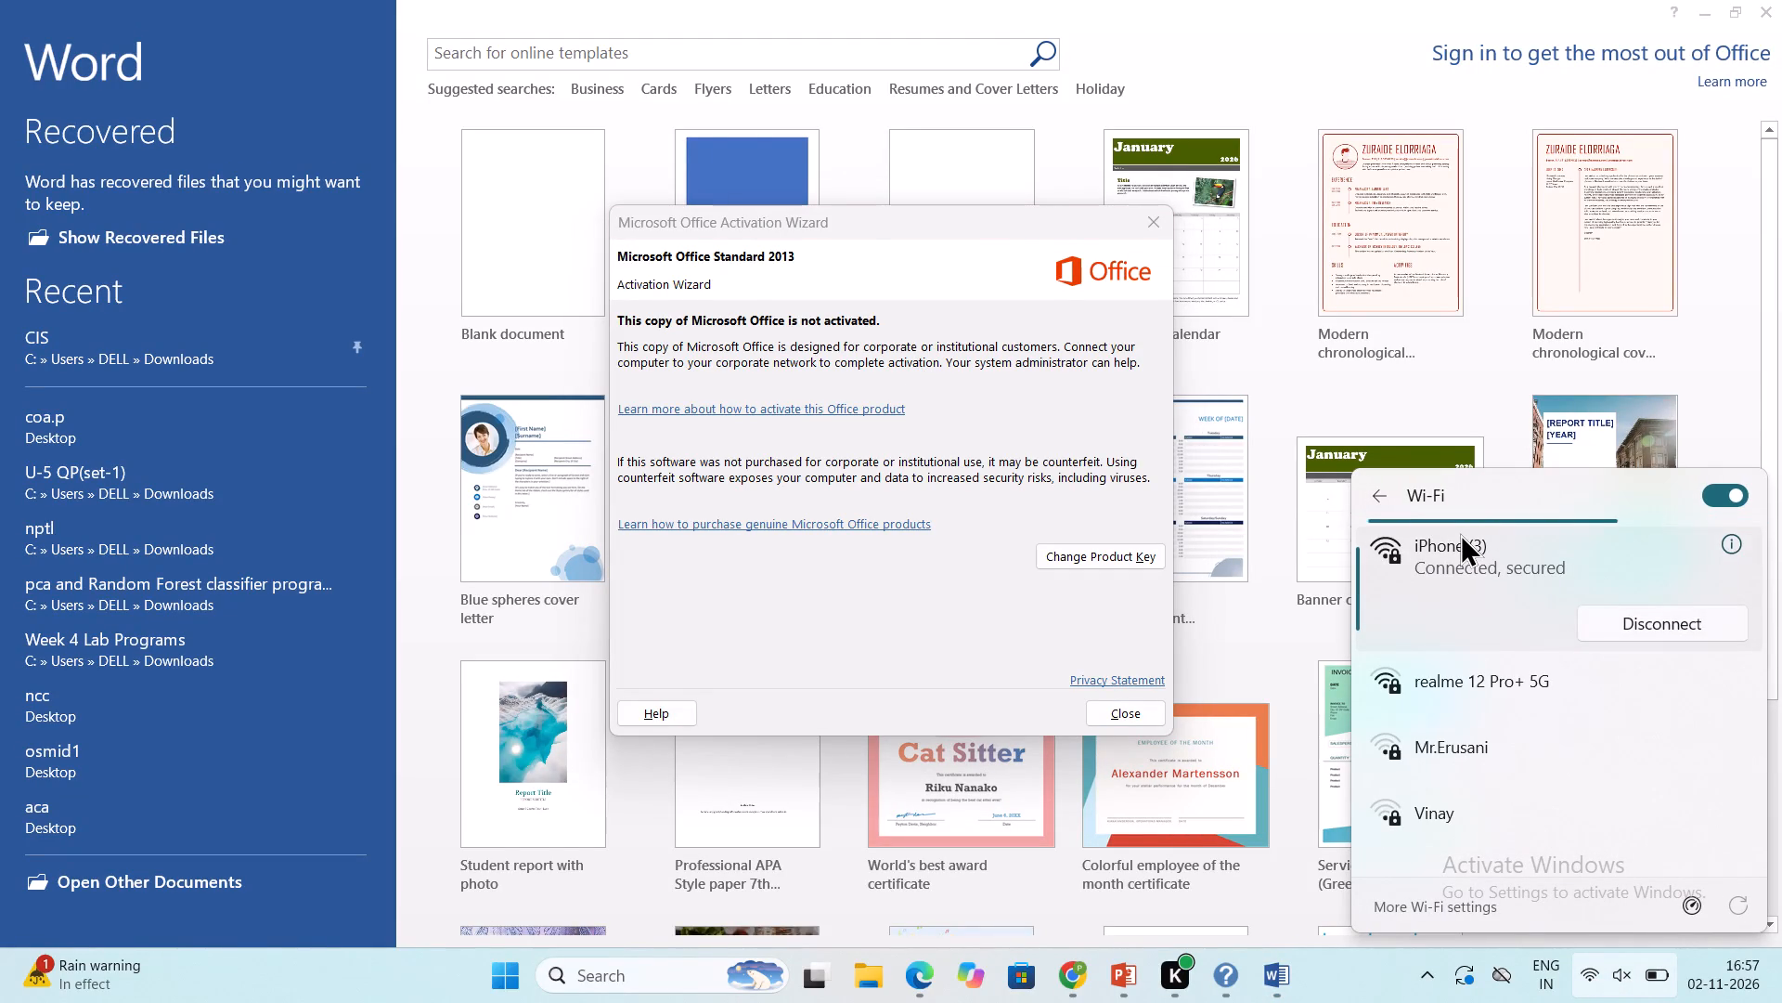
click(1500, 696)
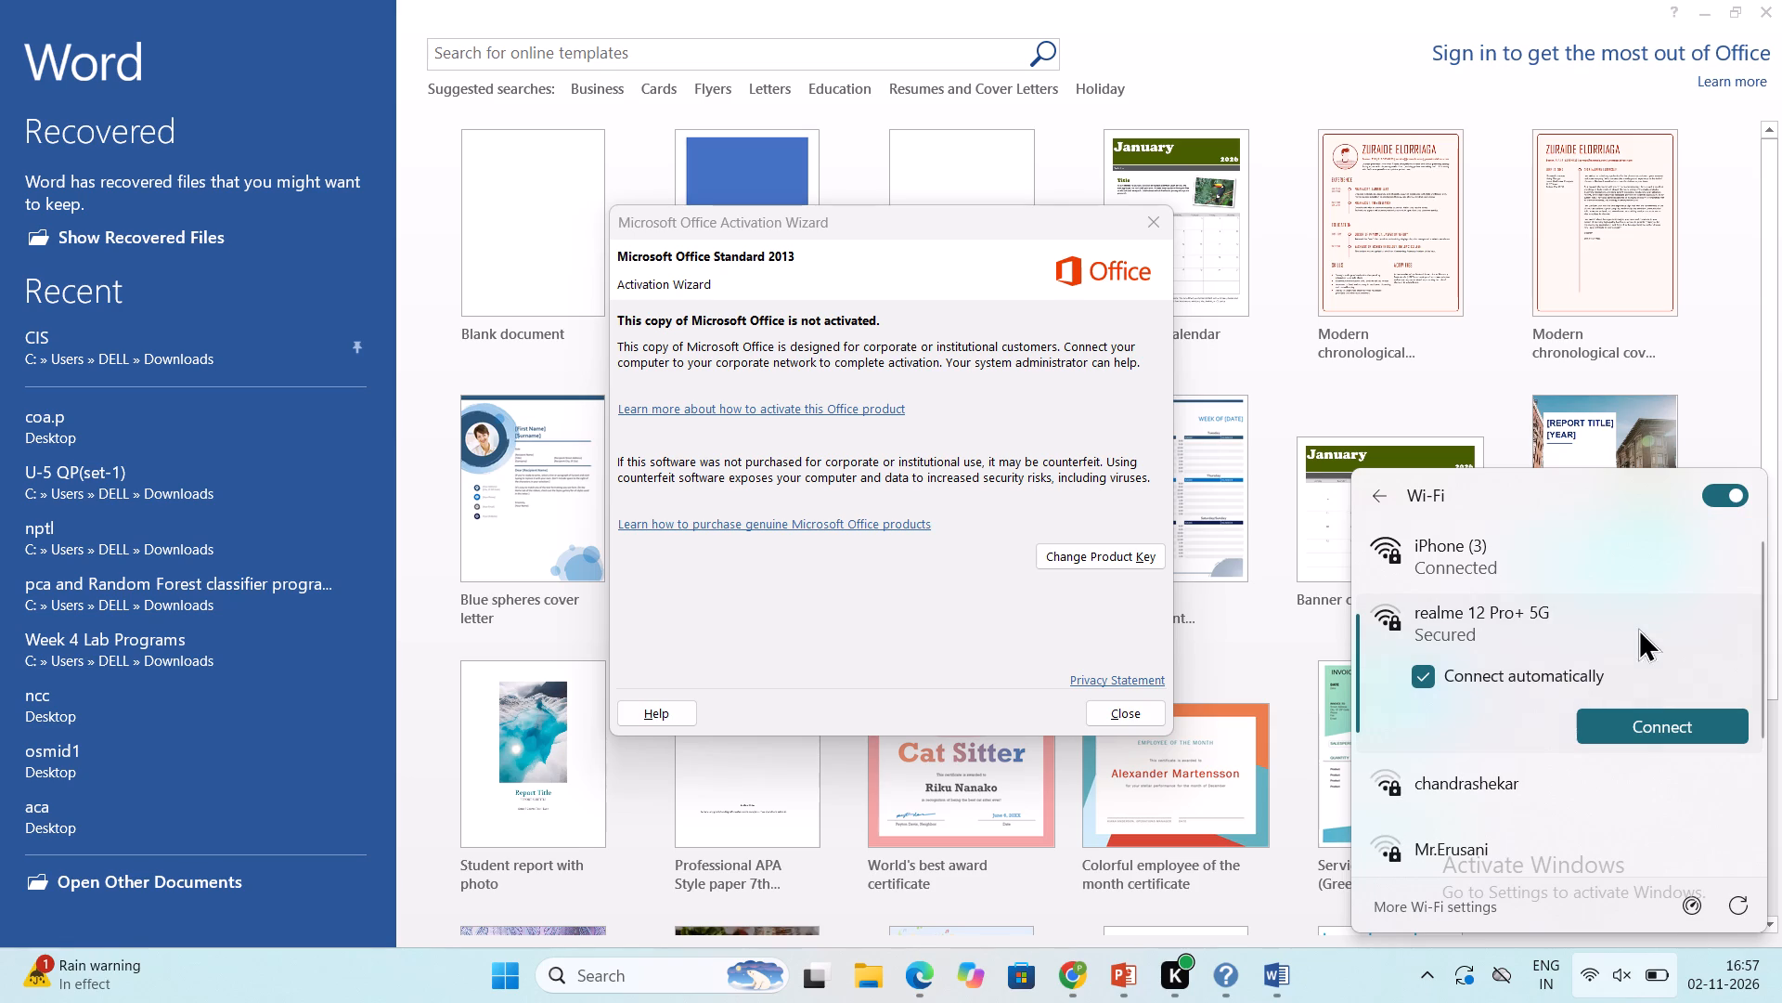
click(1643, 724)
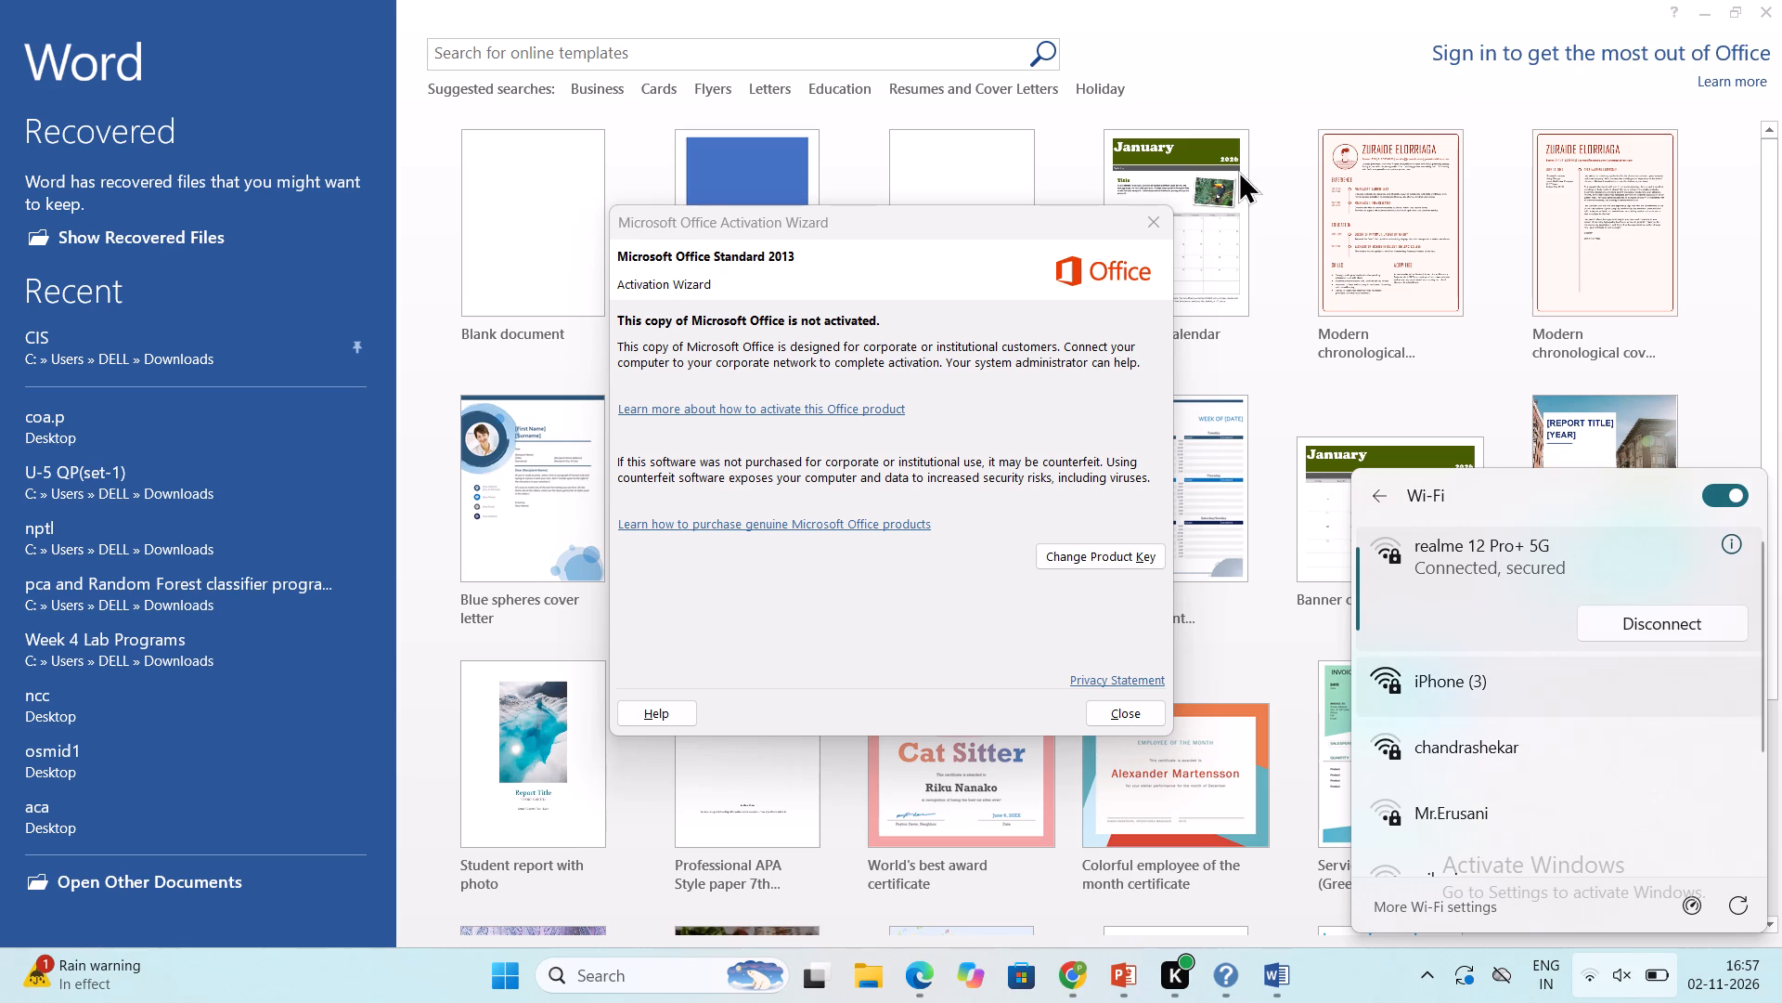
Dismiss the Office activation wizard and create a new blank document.
click(1144, 206)
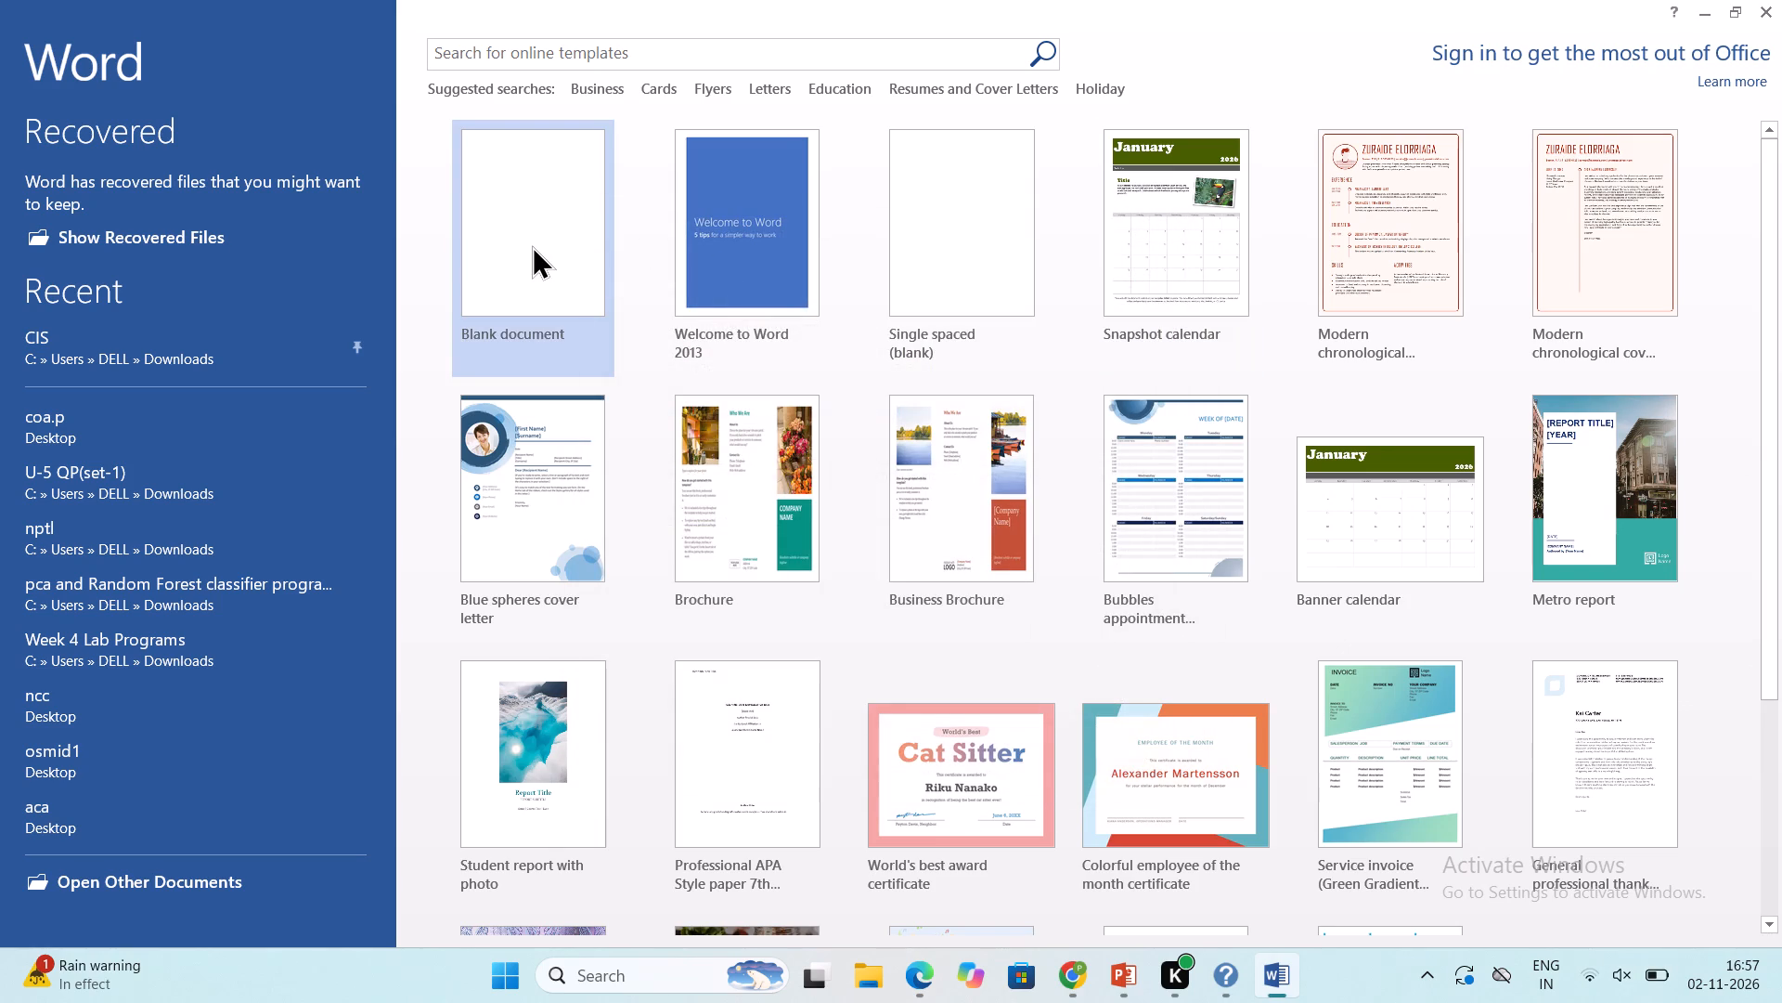
click(532, 245)
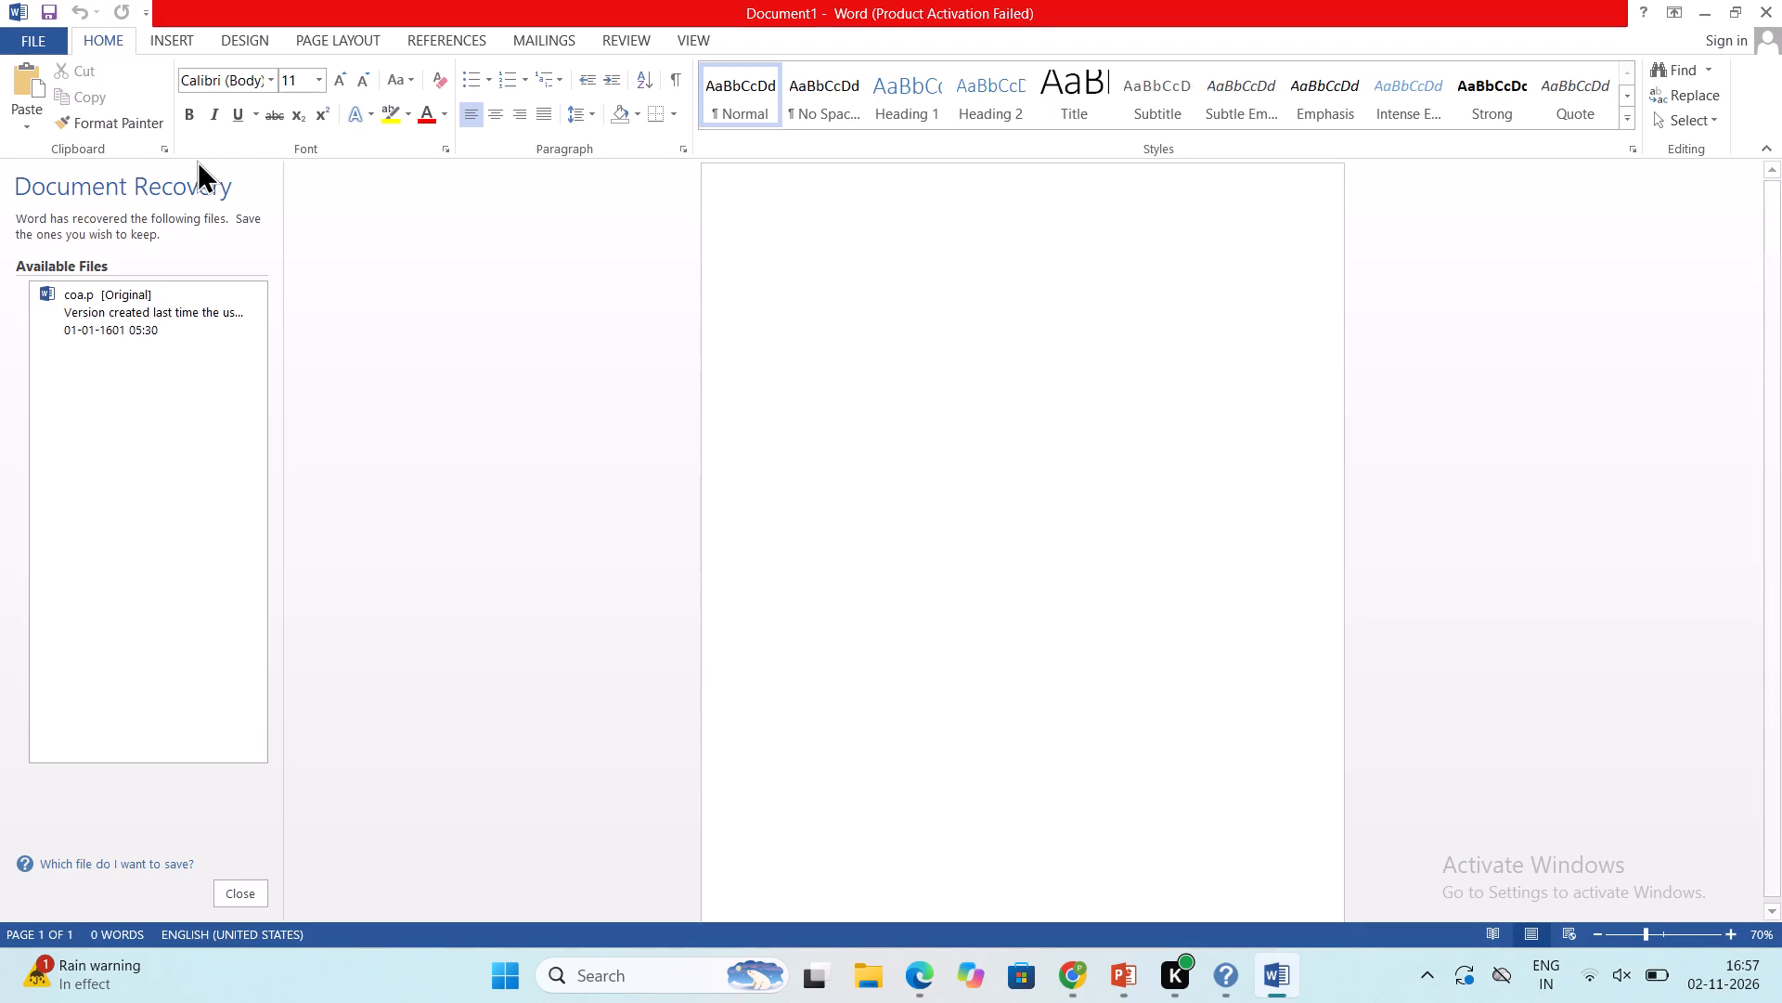
Set the font size for the empty document's text to 18.
click(314, 78)
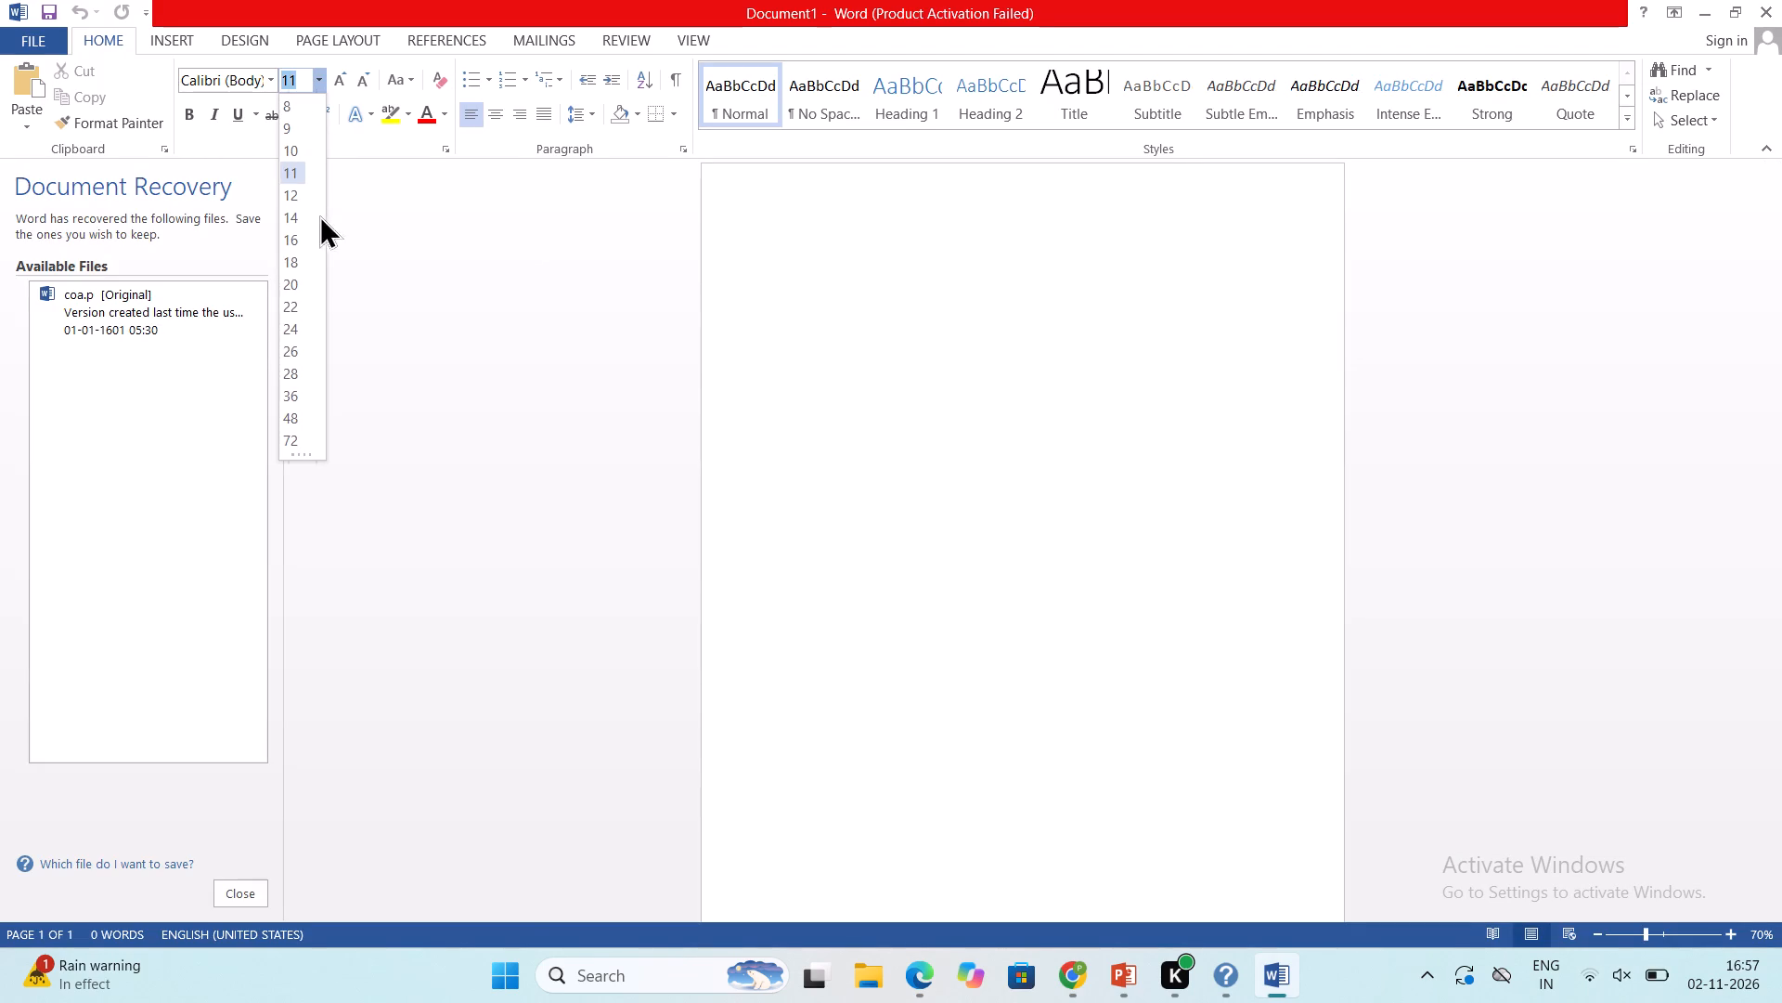
click(293, 261)
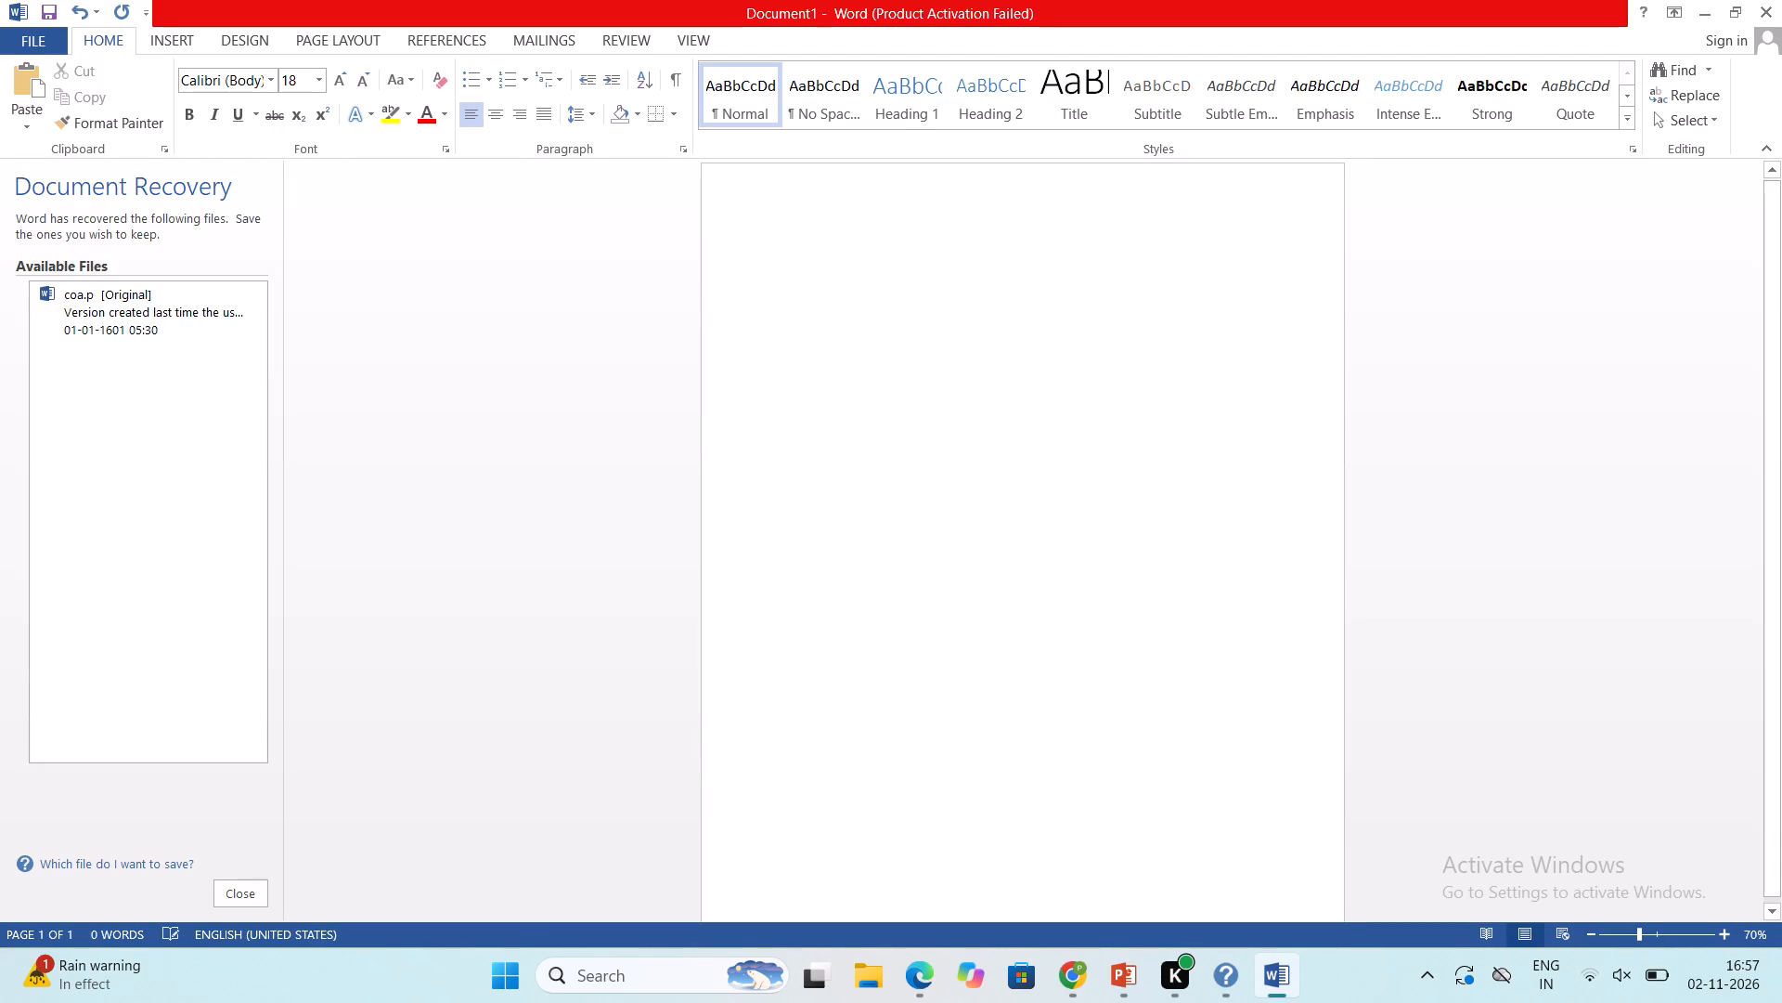
Apply the Narrow page margins preset to the blank document.
click(251, 40)
click(321, 43)
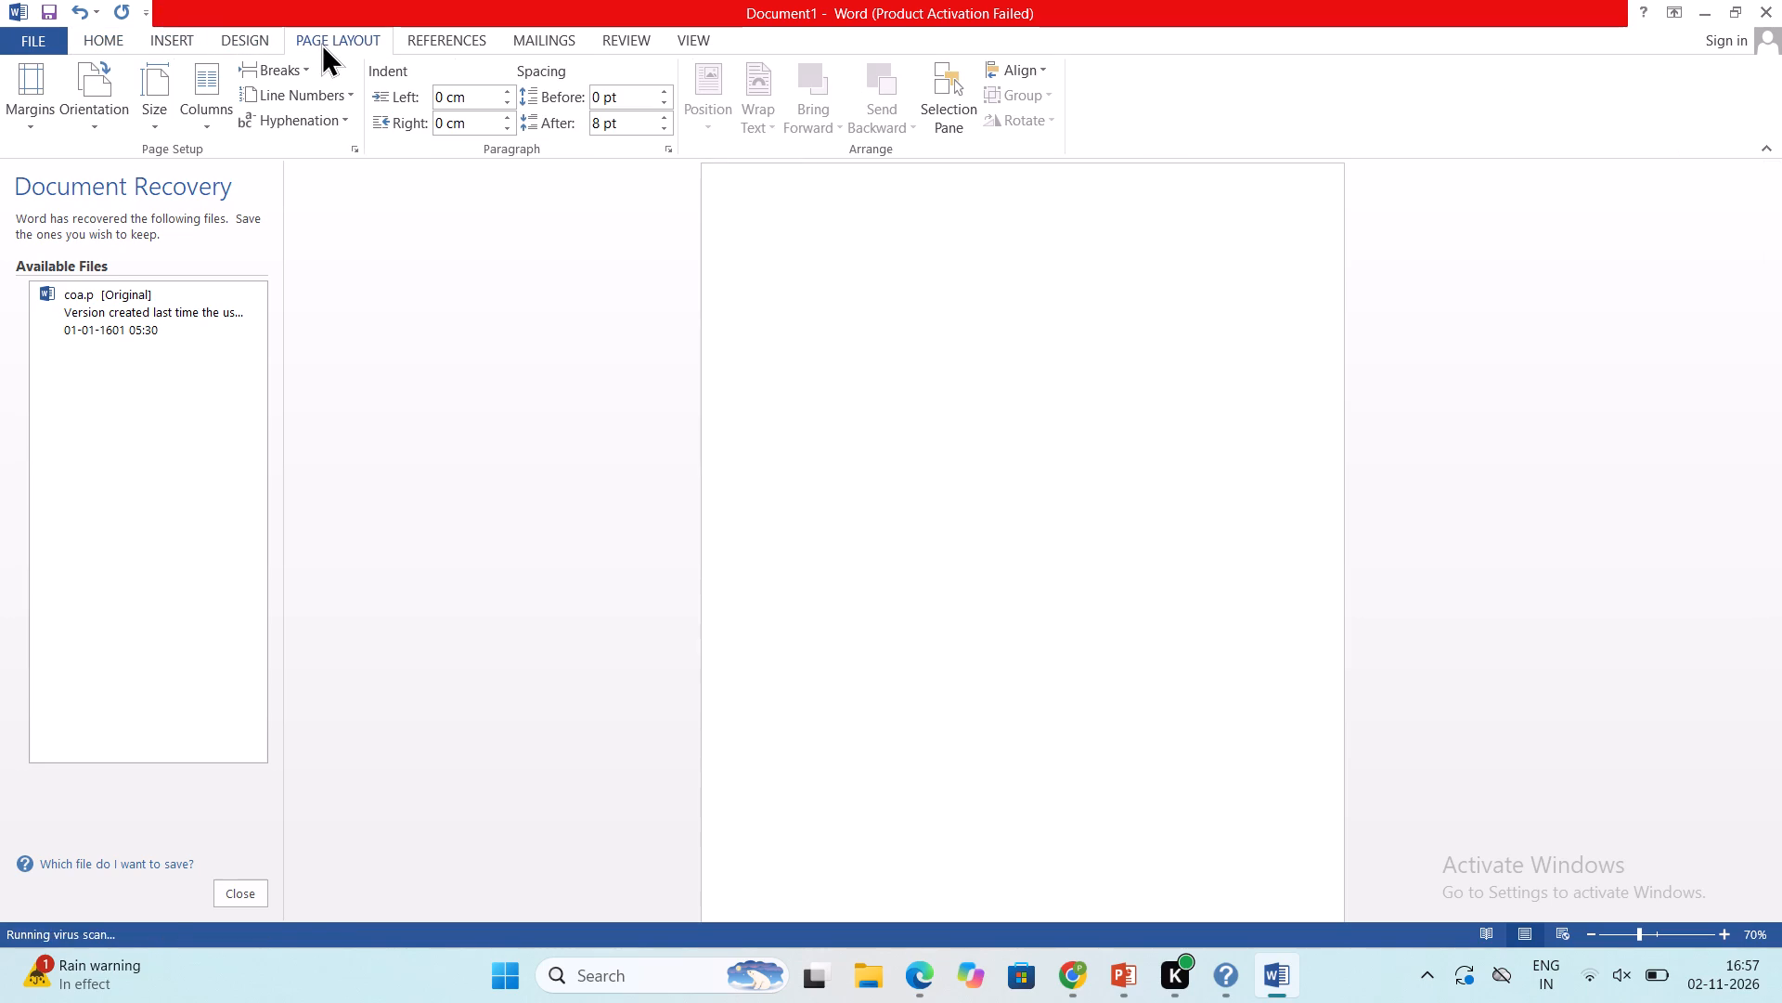
click(27, 75)
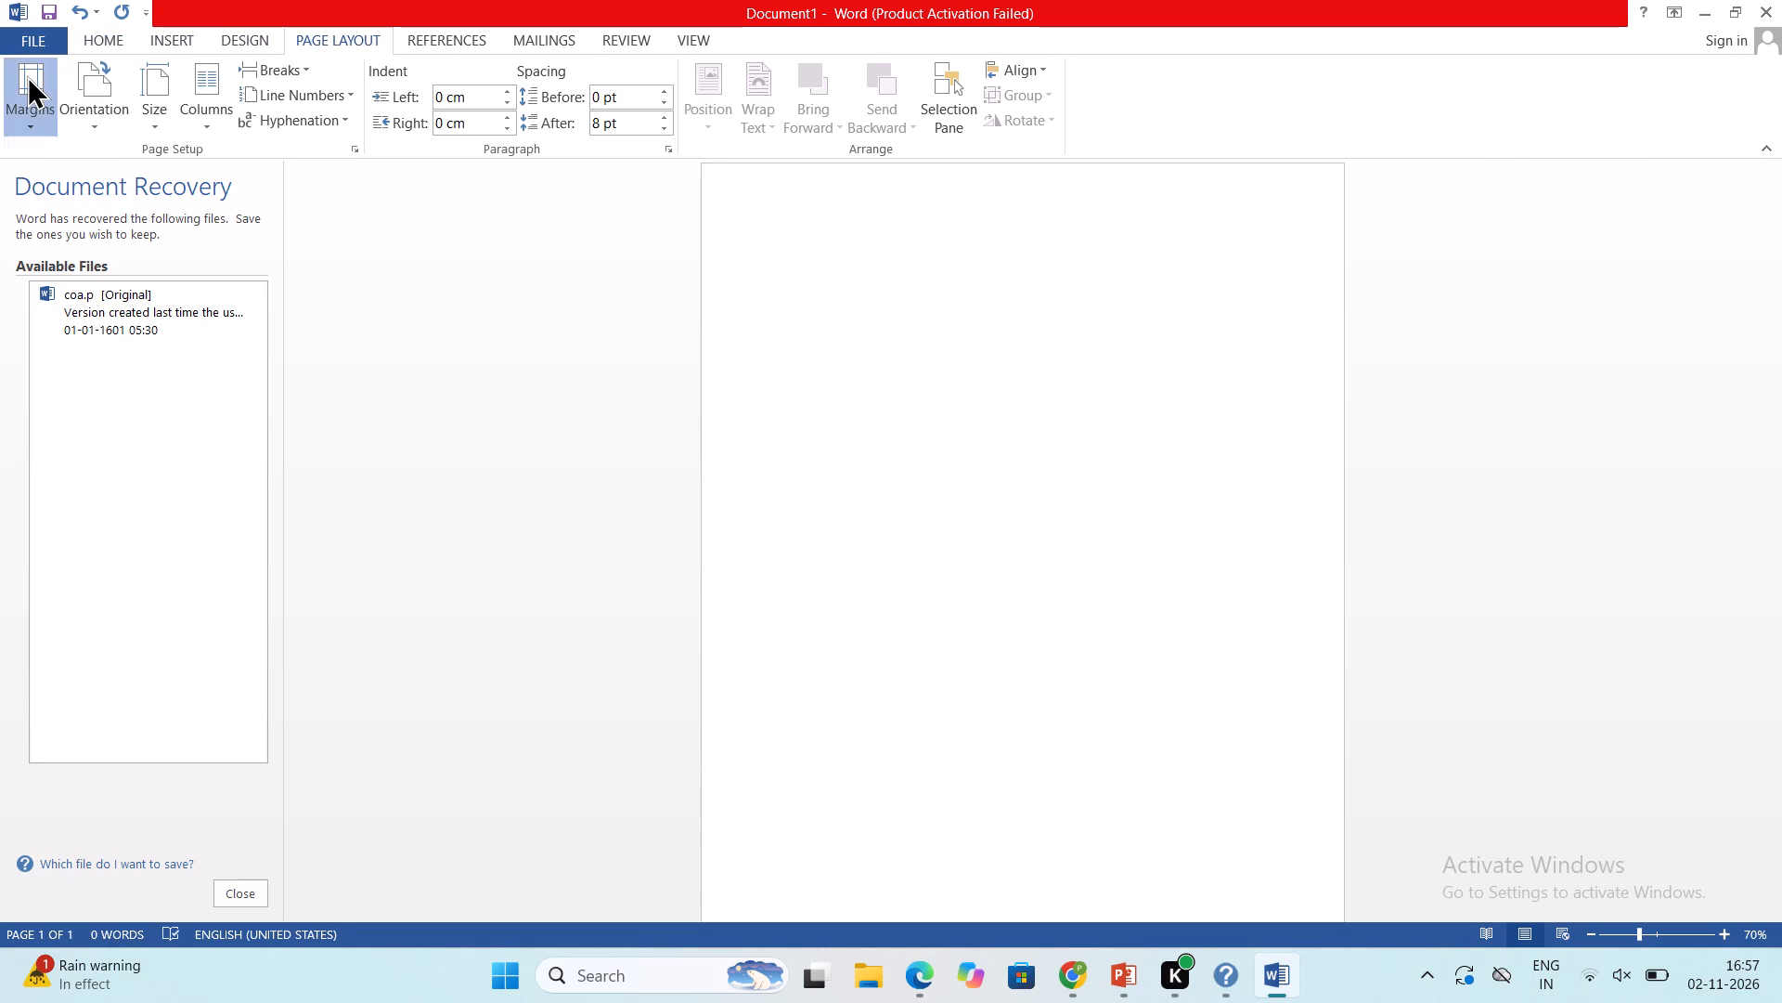
click(24, 289)
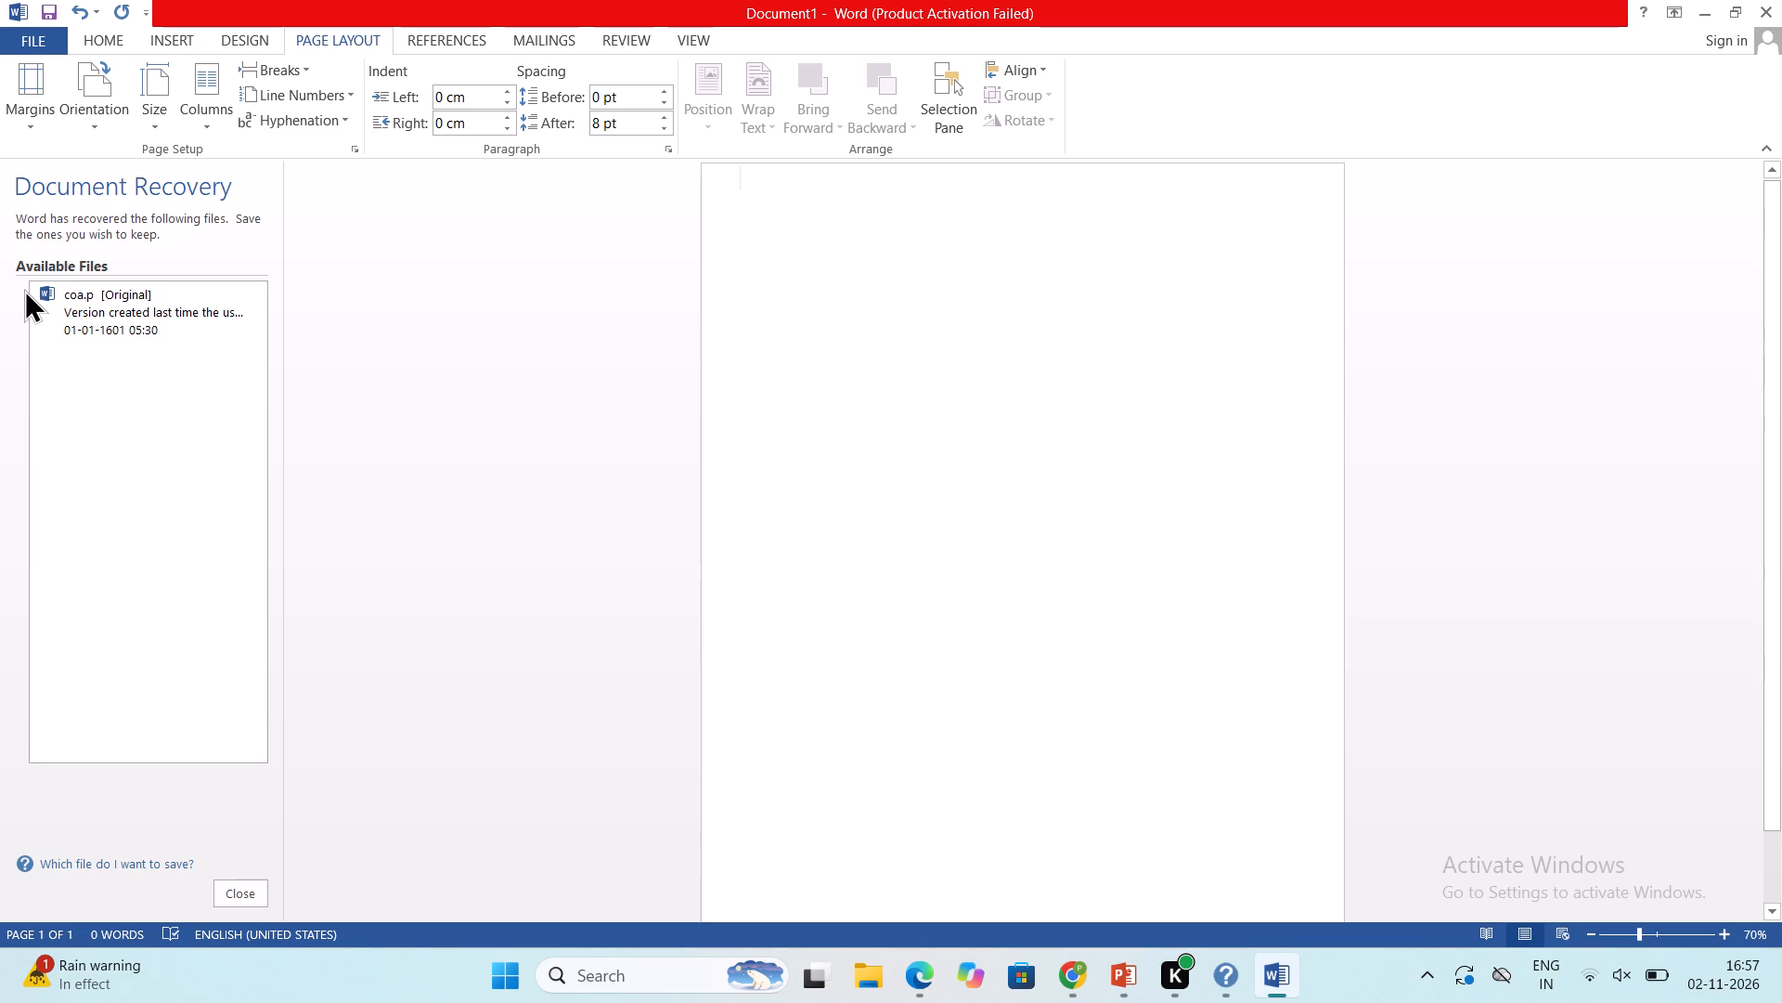
Paste the copied Process Synchronization slide text into the blank document.
key(ctrl+v)
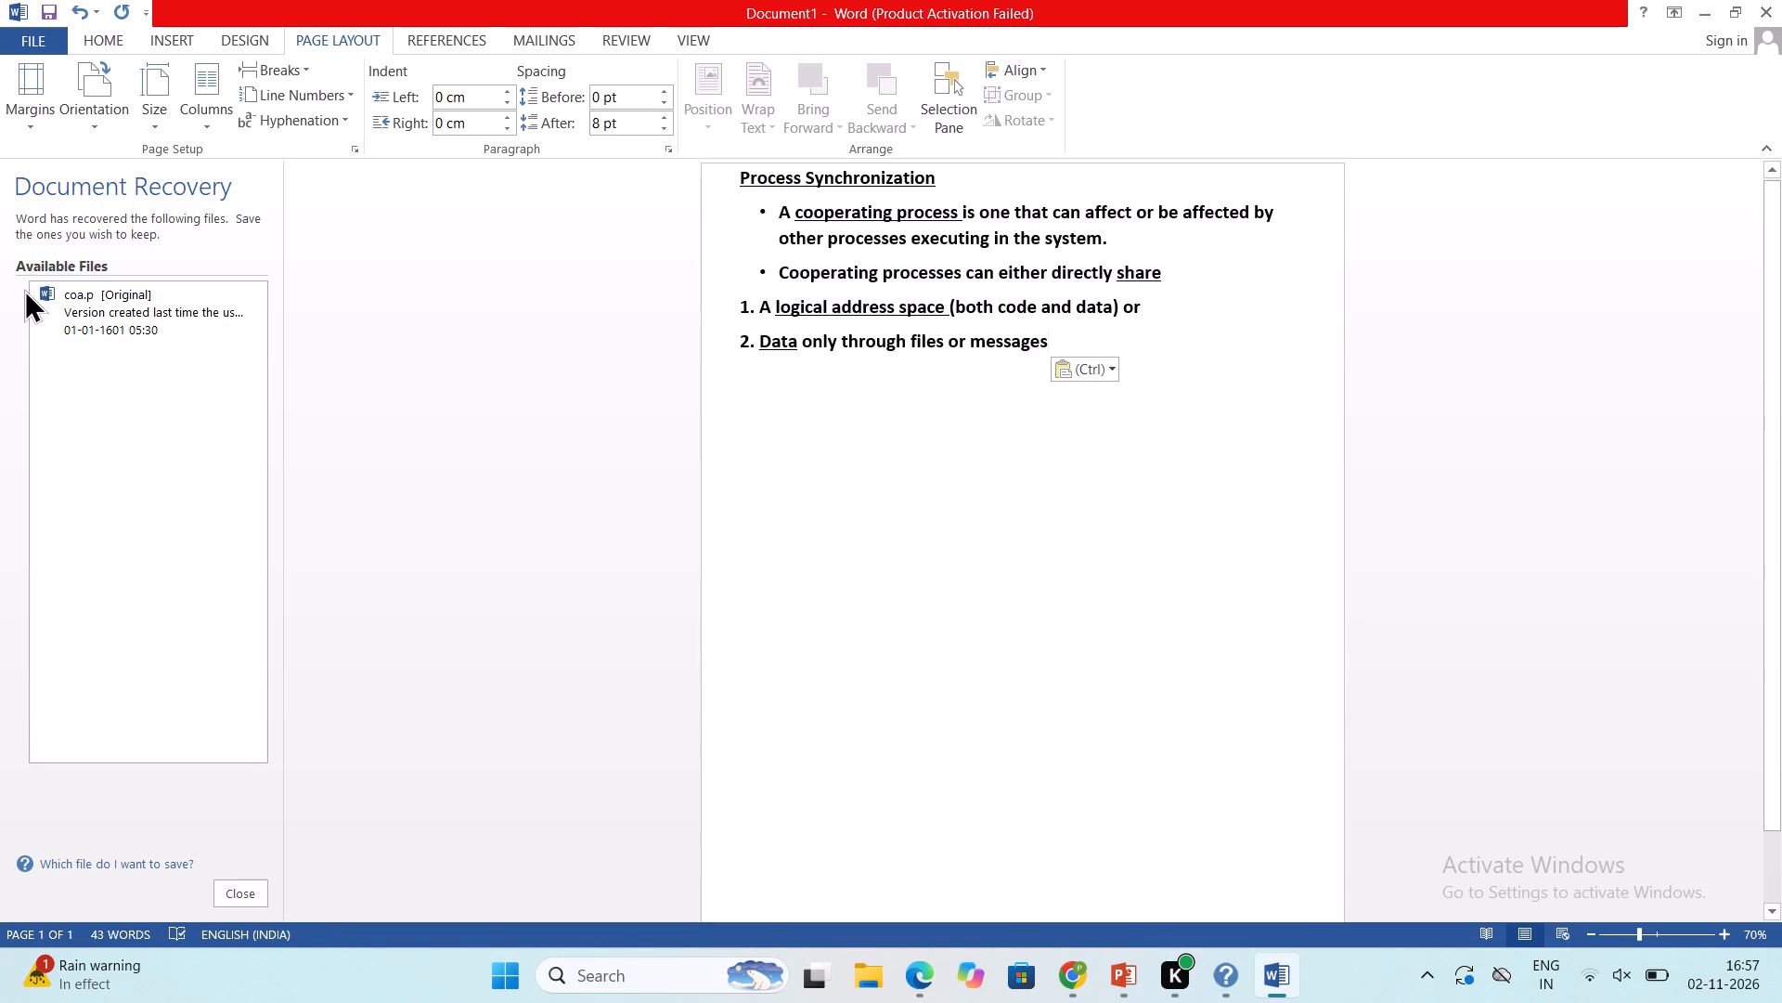
scroll(953, 196, up, 2)
Insert the heading "Unit-3" before "Process Synchronization", padding with spaces until the title wraps onto its own line.
click(734, 176)
text(unit-3)
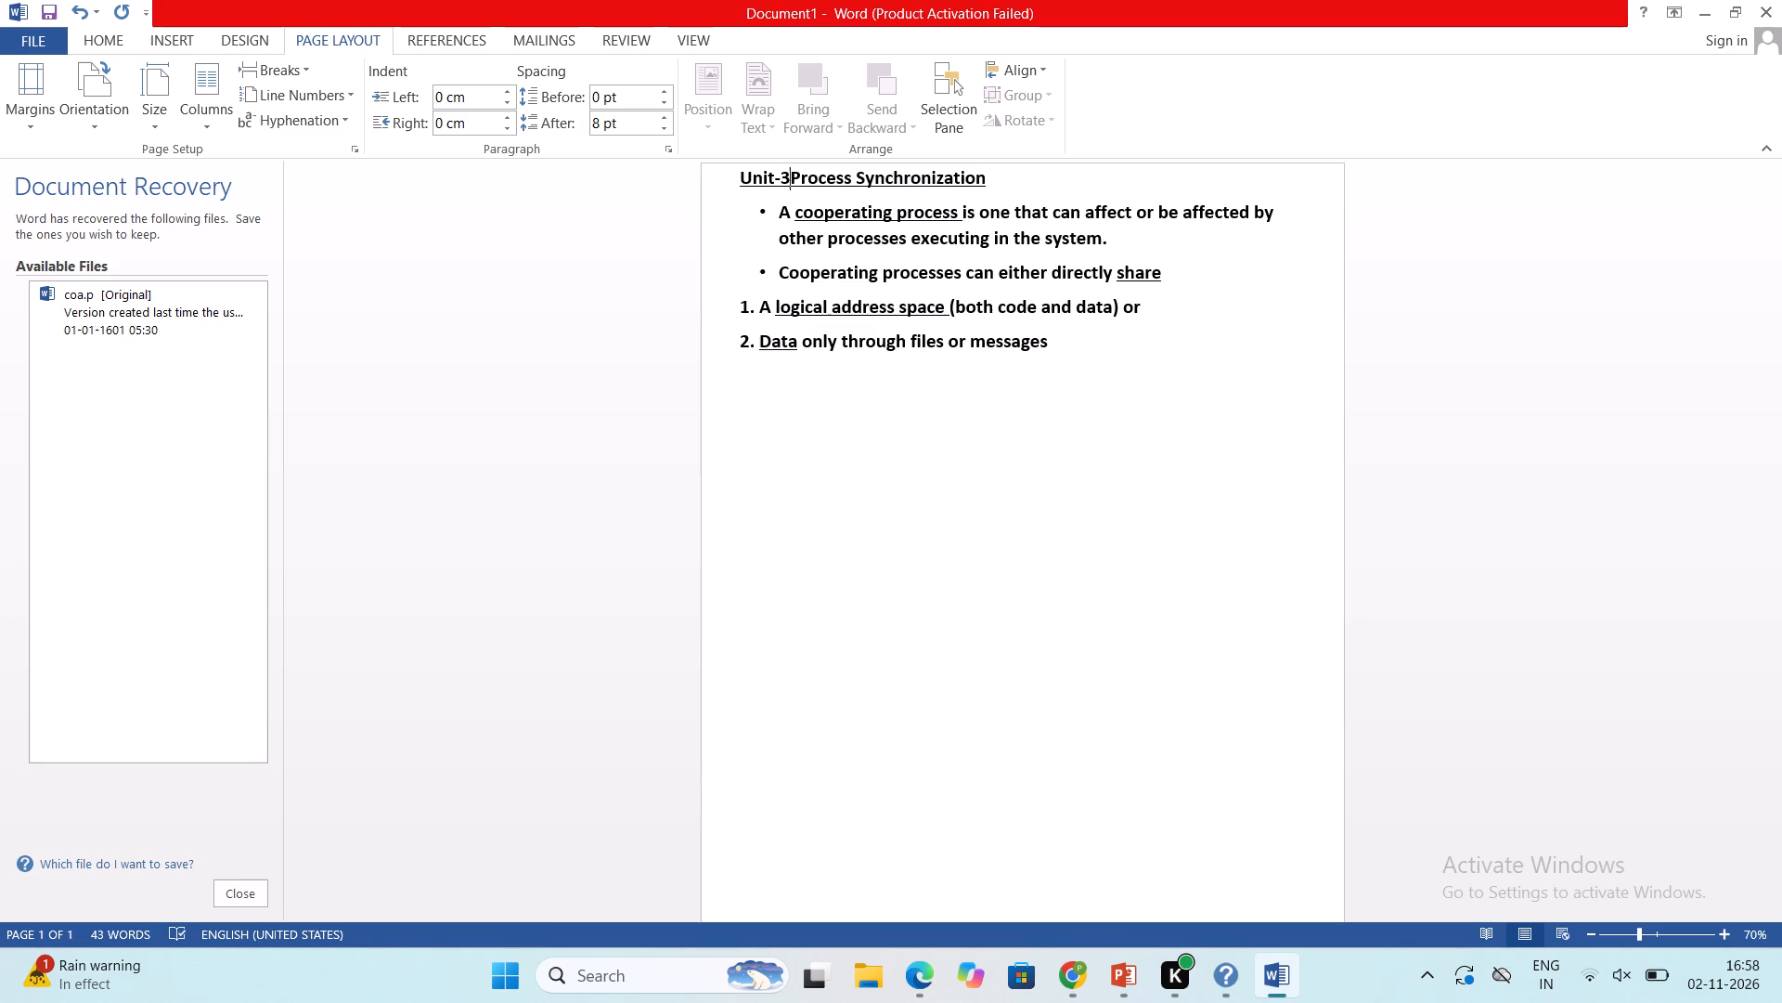
key(space)
key(space)
key(space)
key(space)
key(space)
key(space)
key(space)
key(space)
key(space)
key(space)
key(space)
key(space)
key(space)
key(space)
key(space)
key(space)
key(space)
key(space)
key(space)
key(space)
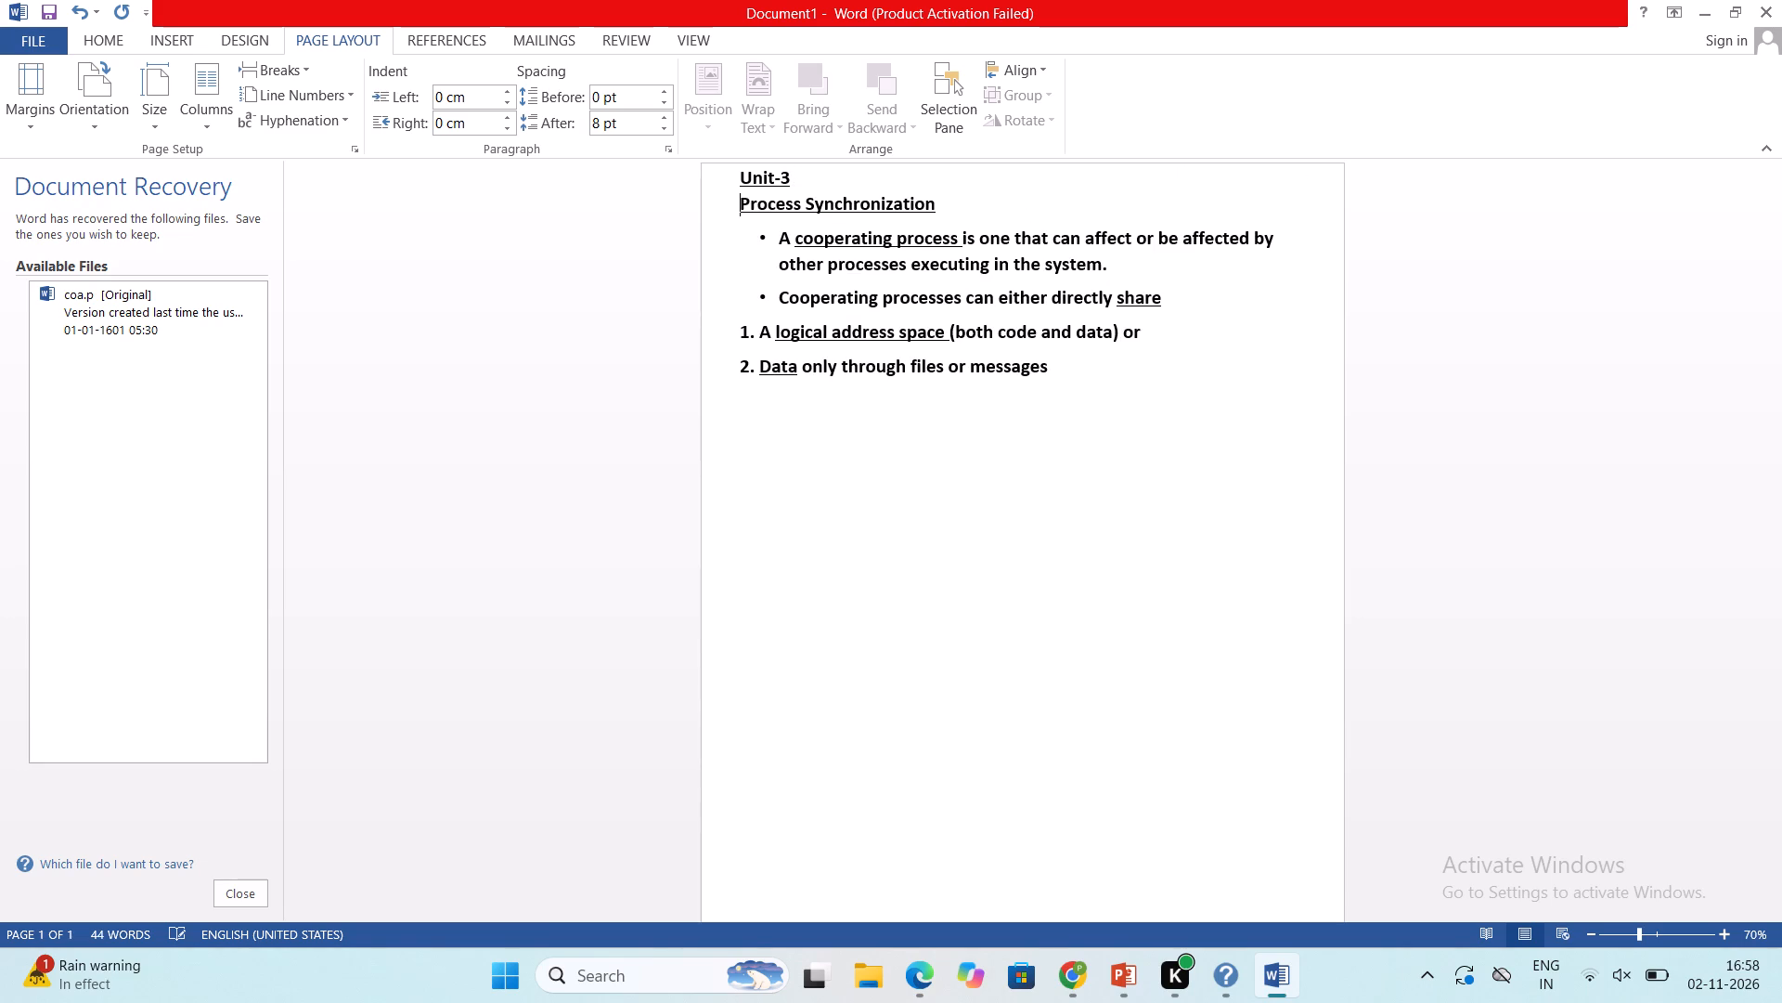
Add a colon after the "Process Synchronization" heading.
click(960, 212)
key(shift+colon)
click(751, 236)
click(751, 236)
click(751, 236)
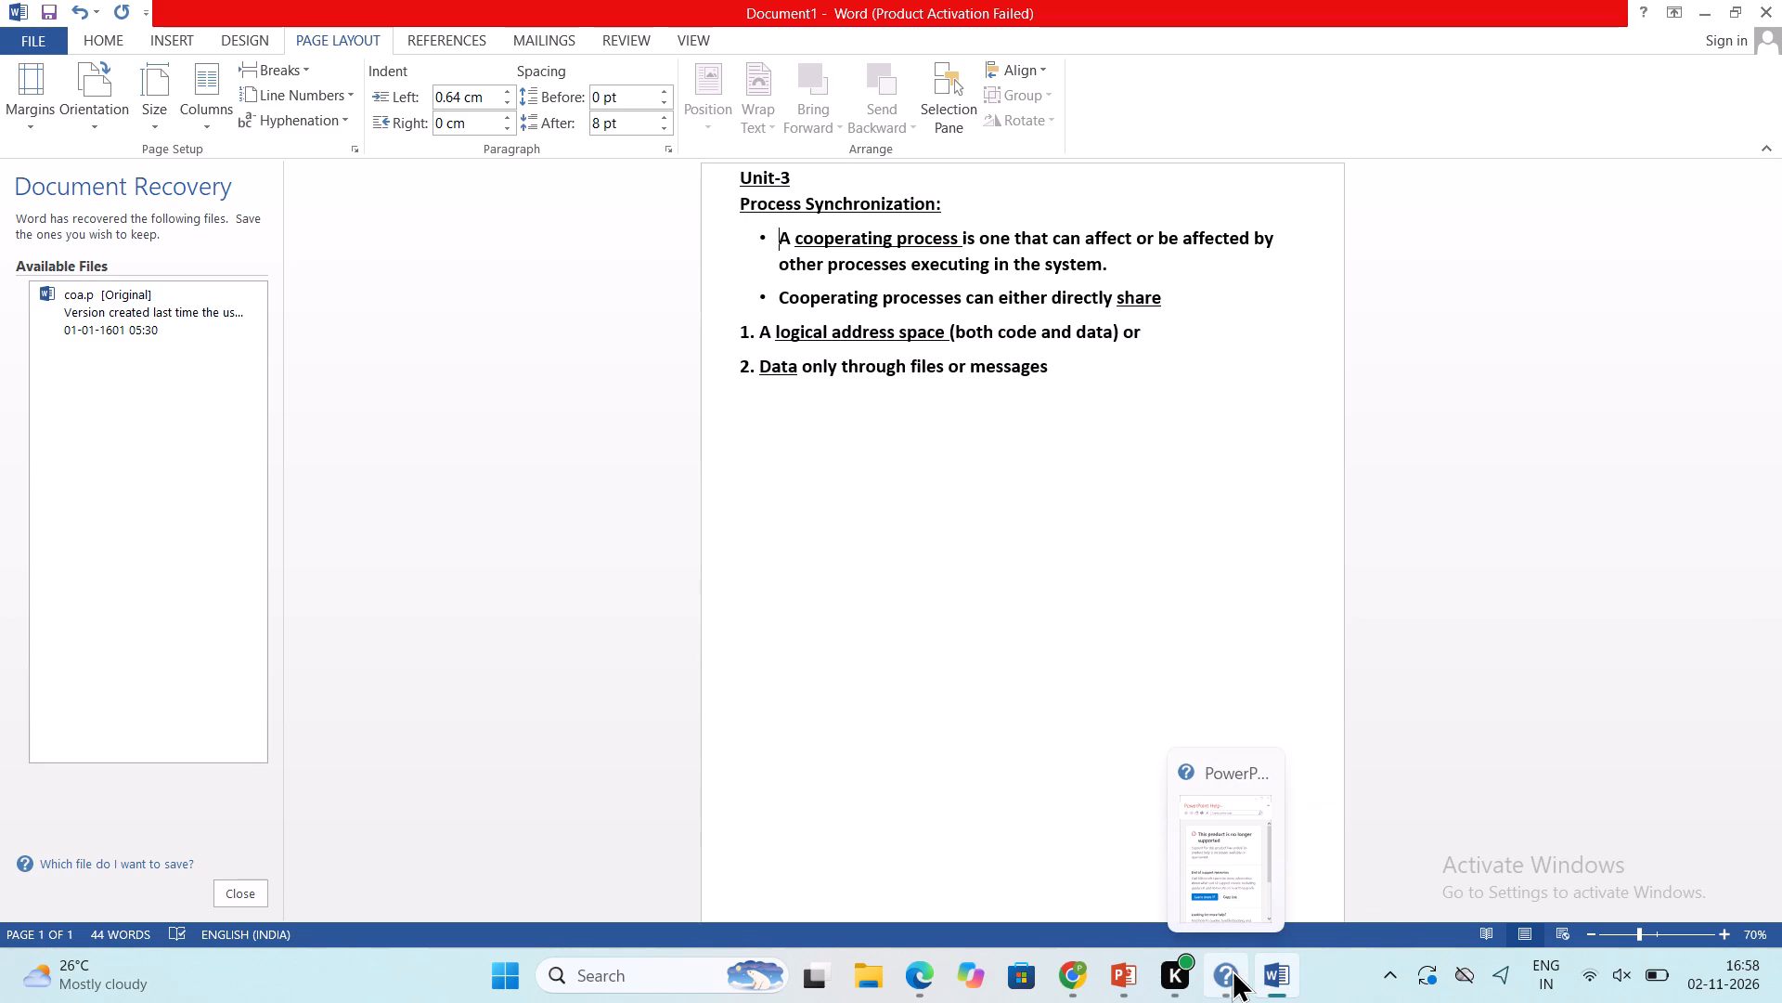
Close the PowerPoint Help window and the UNIT 1 (6) presentation.
click(1259, 762)
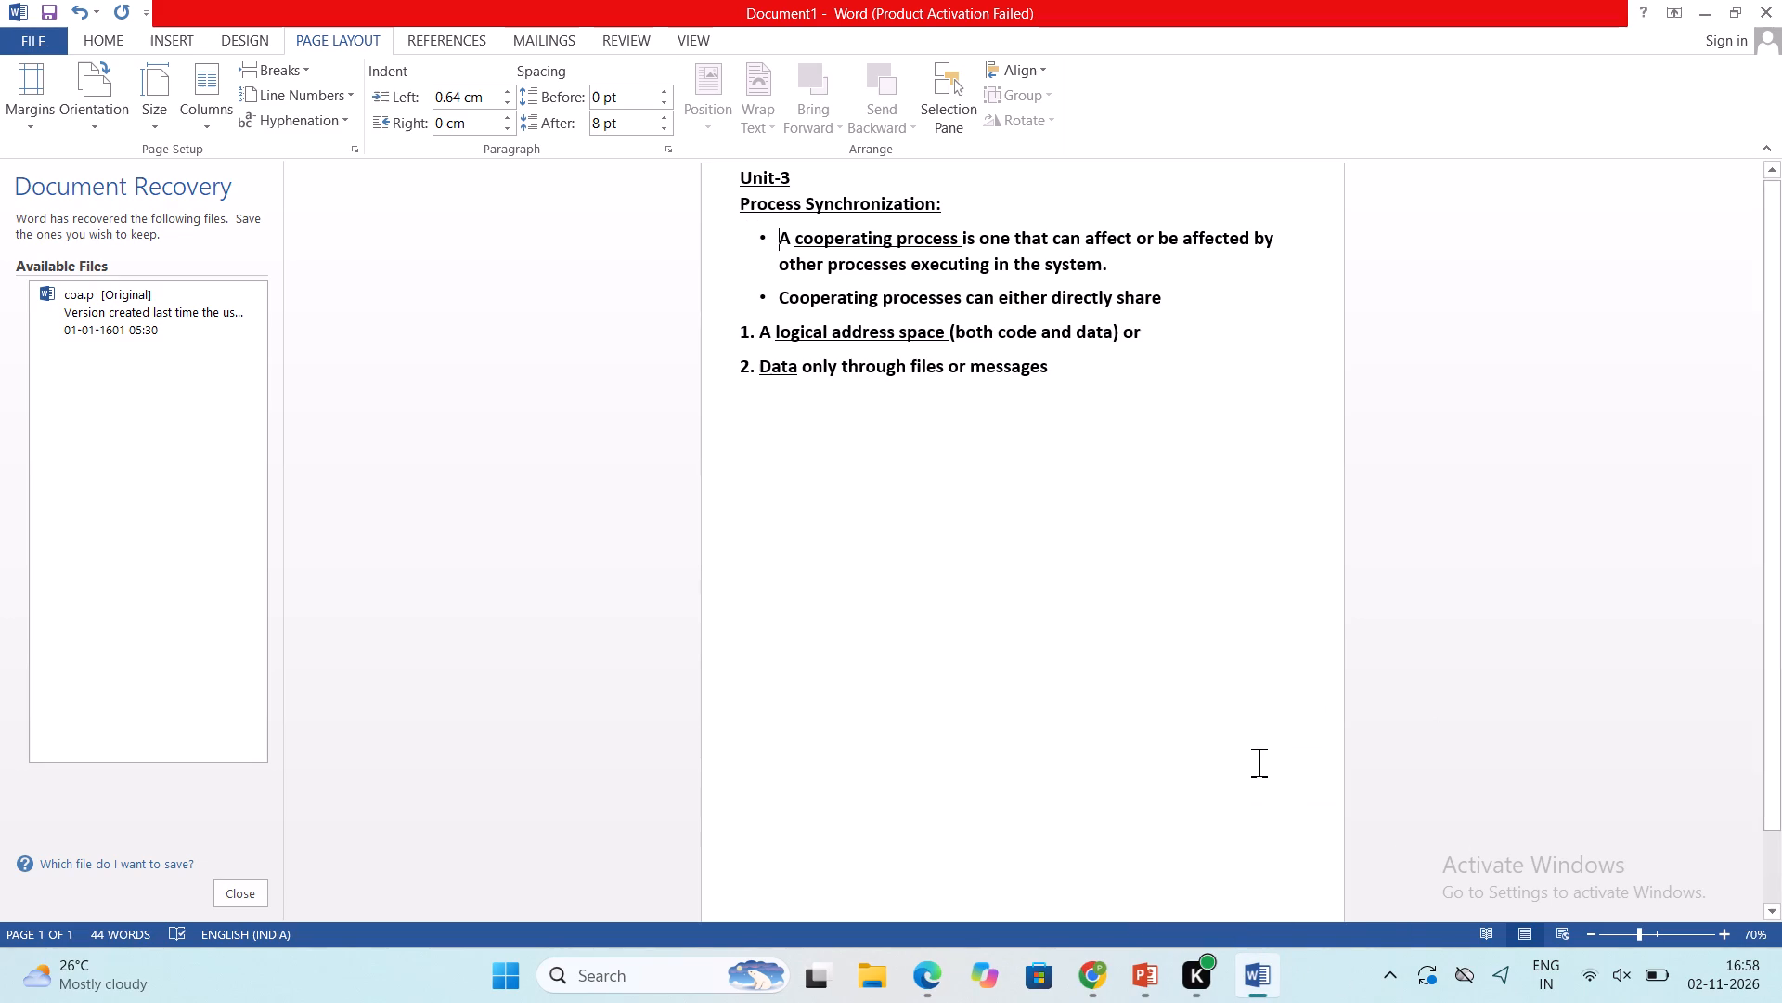
click(1158, 955)
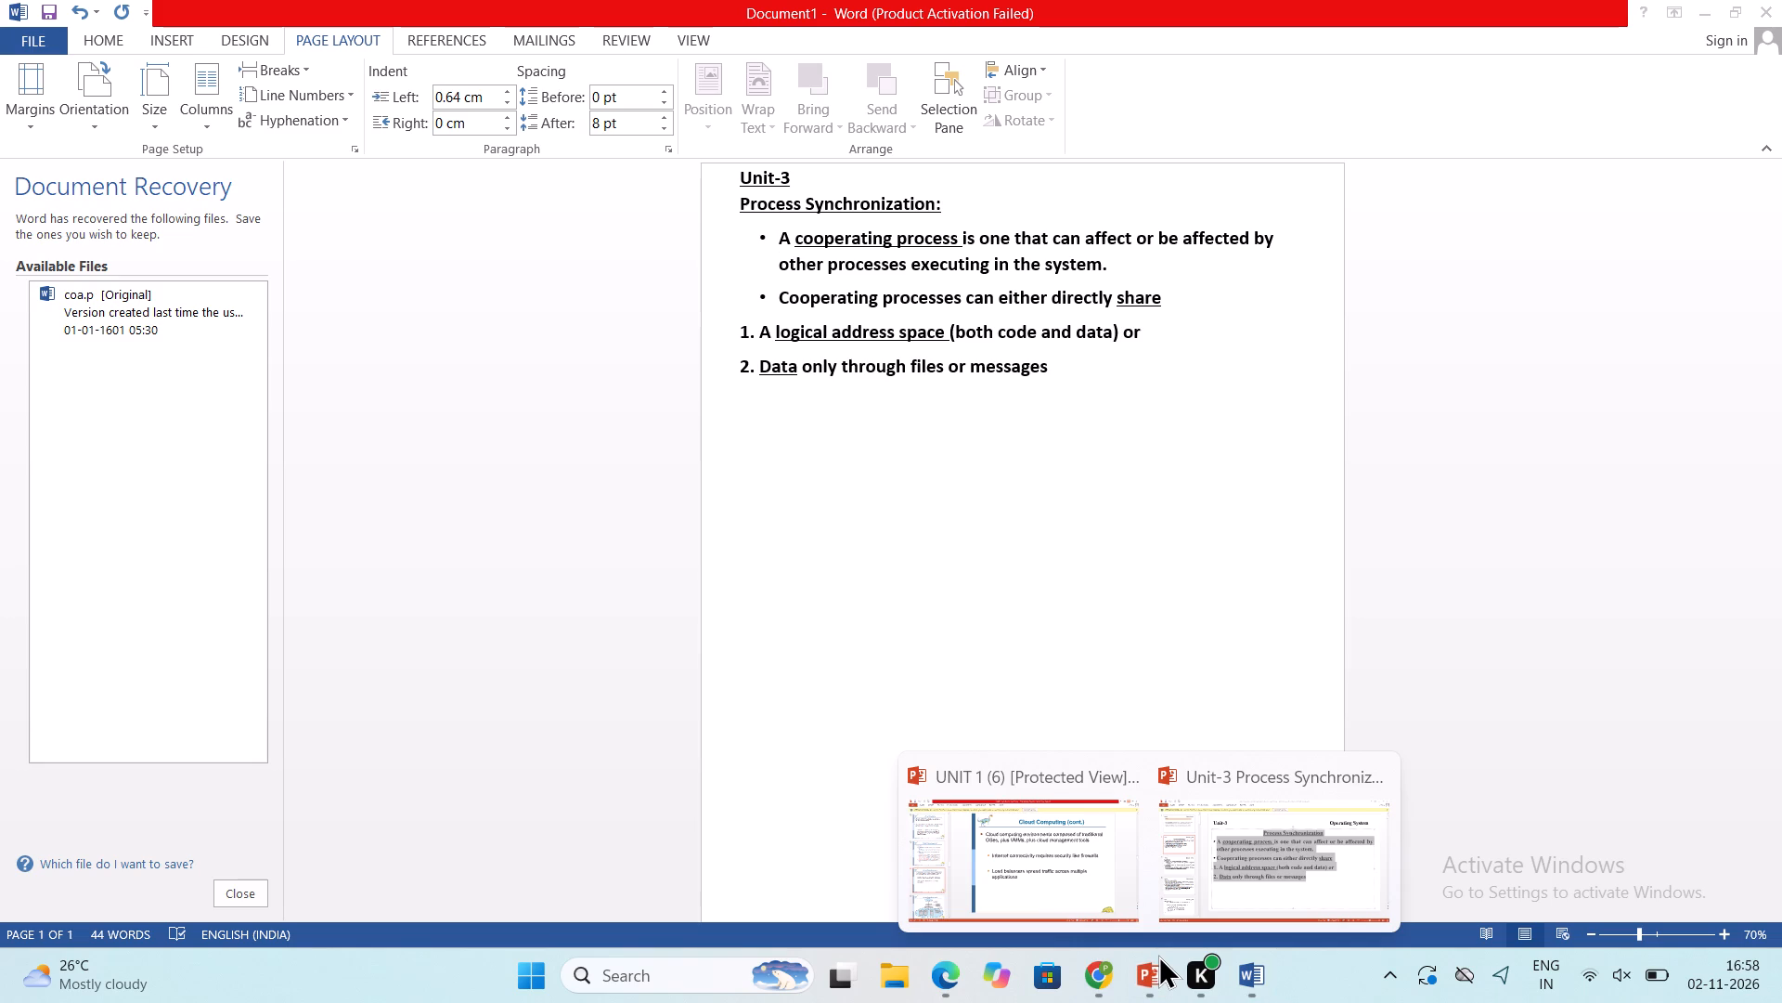
click(1158, 955)
click(1127, 774)
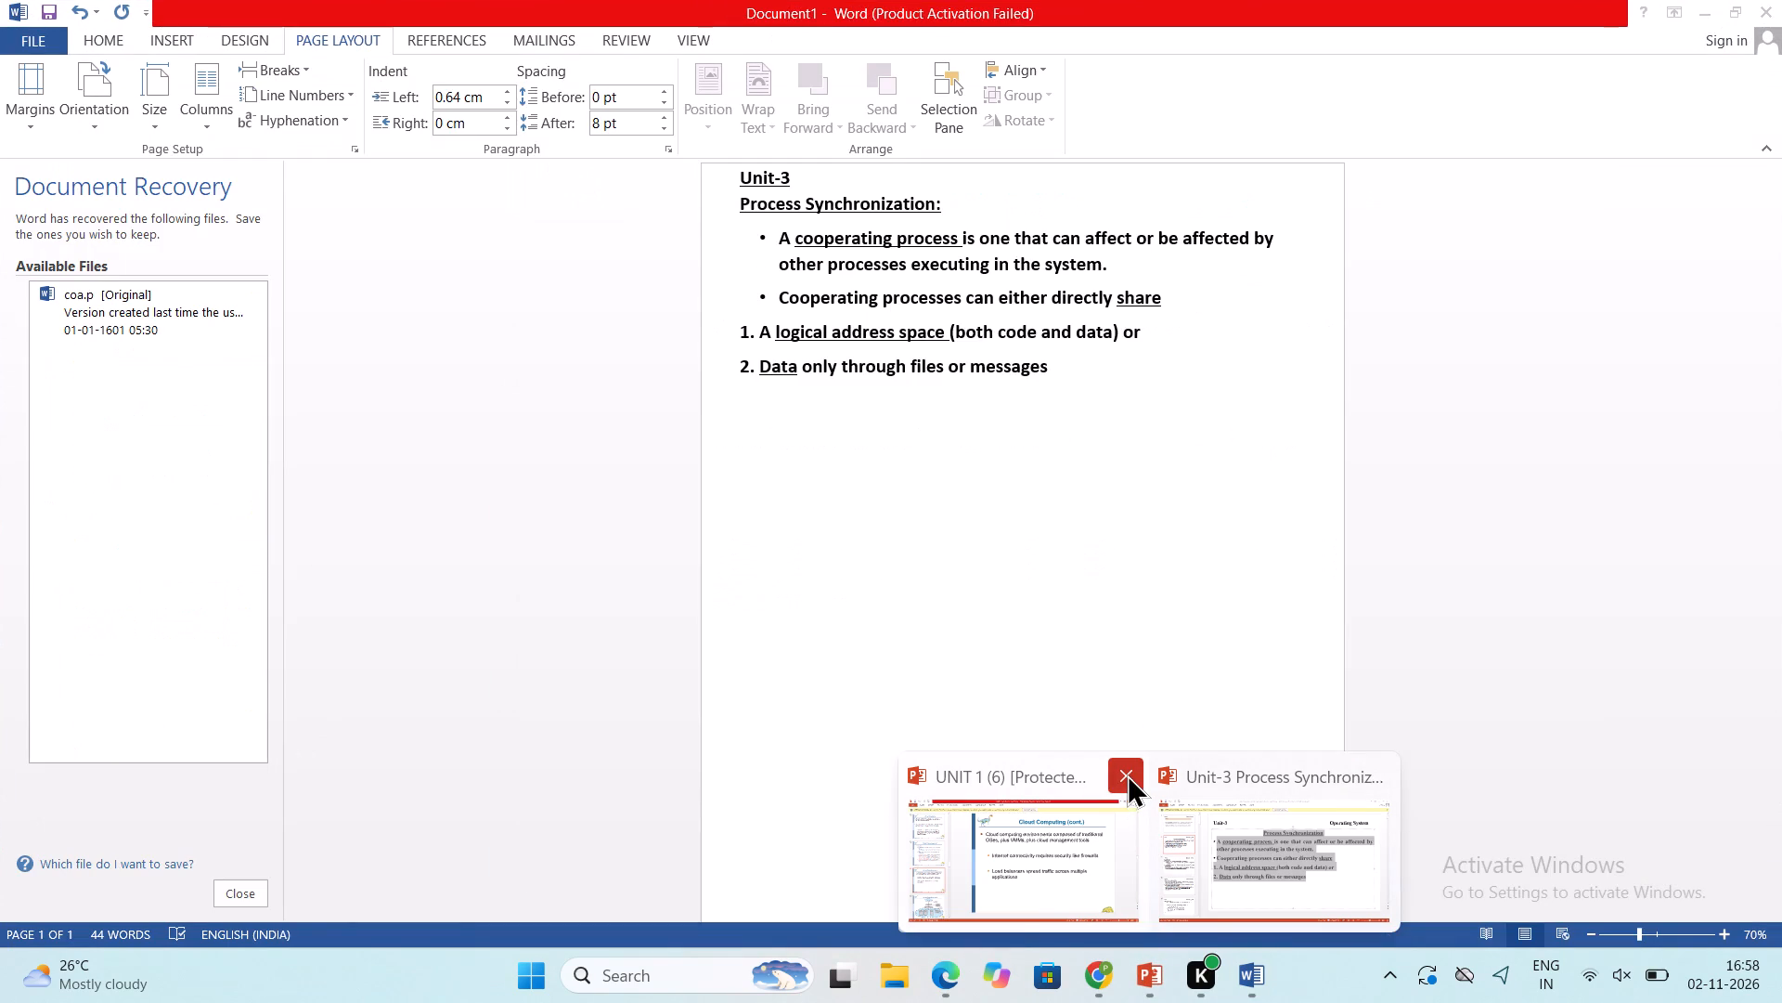
Switch to the Unit-3 Process Synchronization presentation in PowerPoint and copy the Background heading and all its bullet text from slide 3.
click(1121, 853)
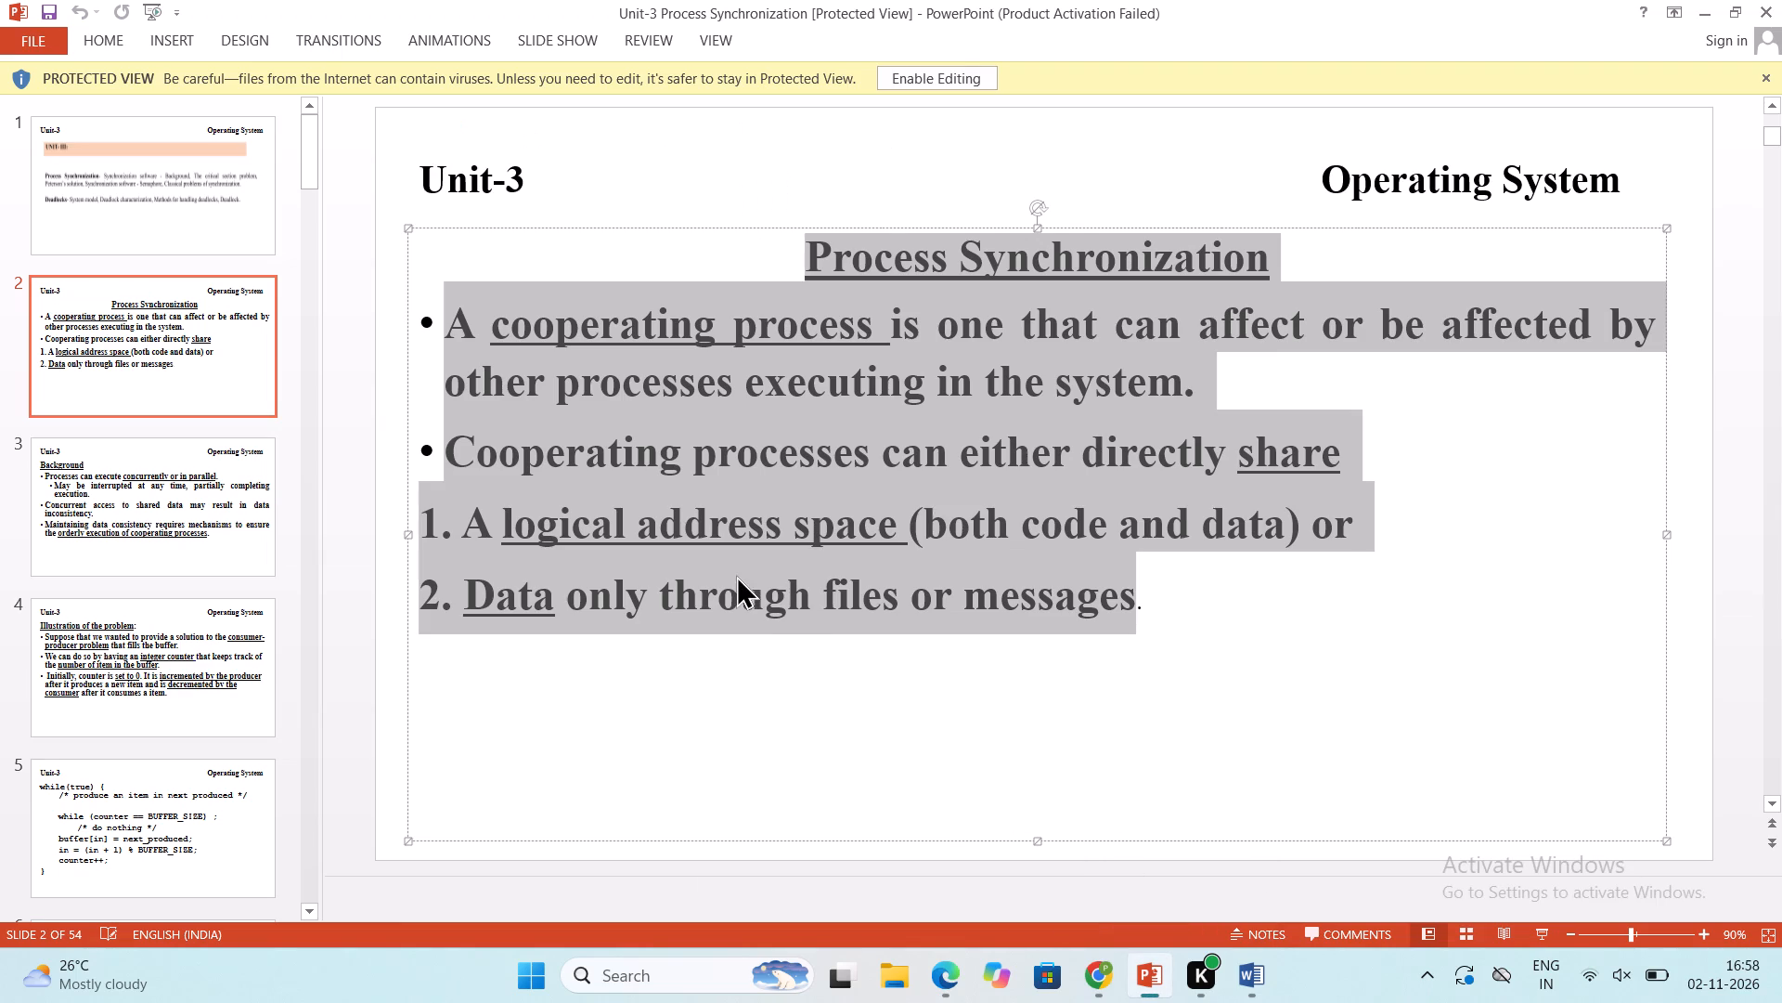
click(133, 515)
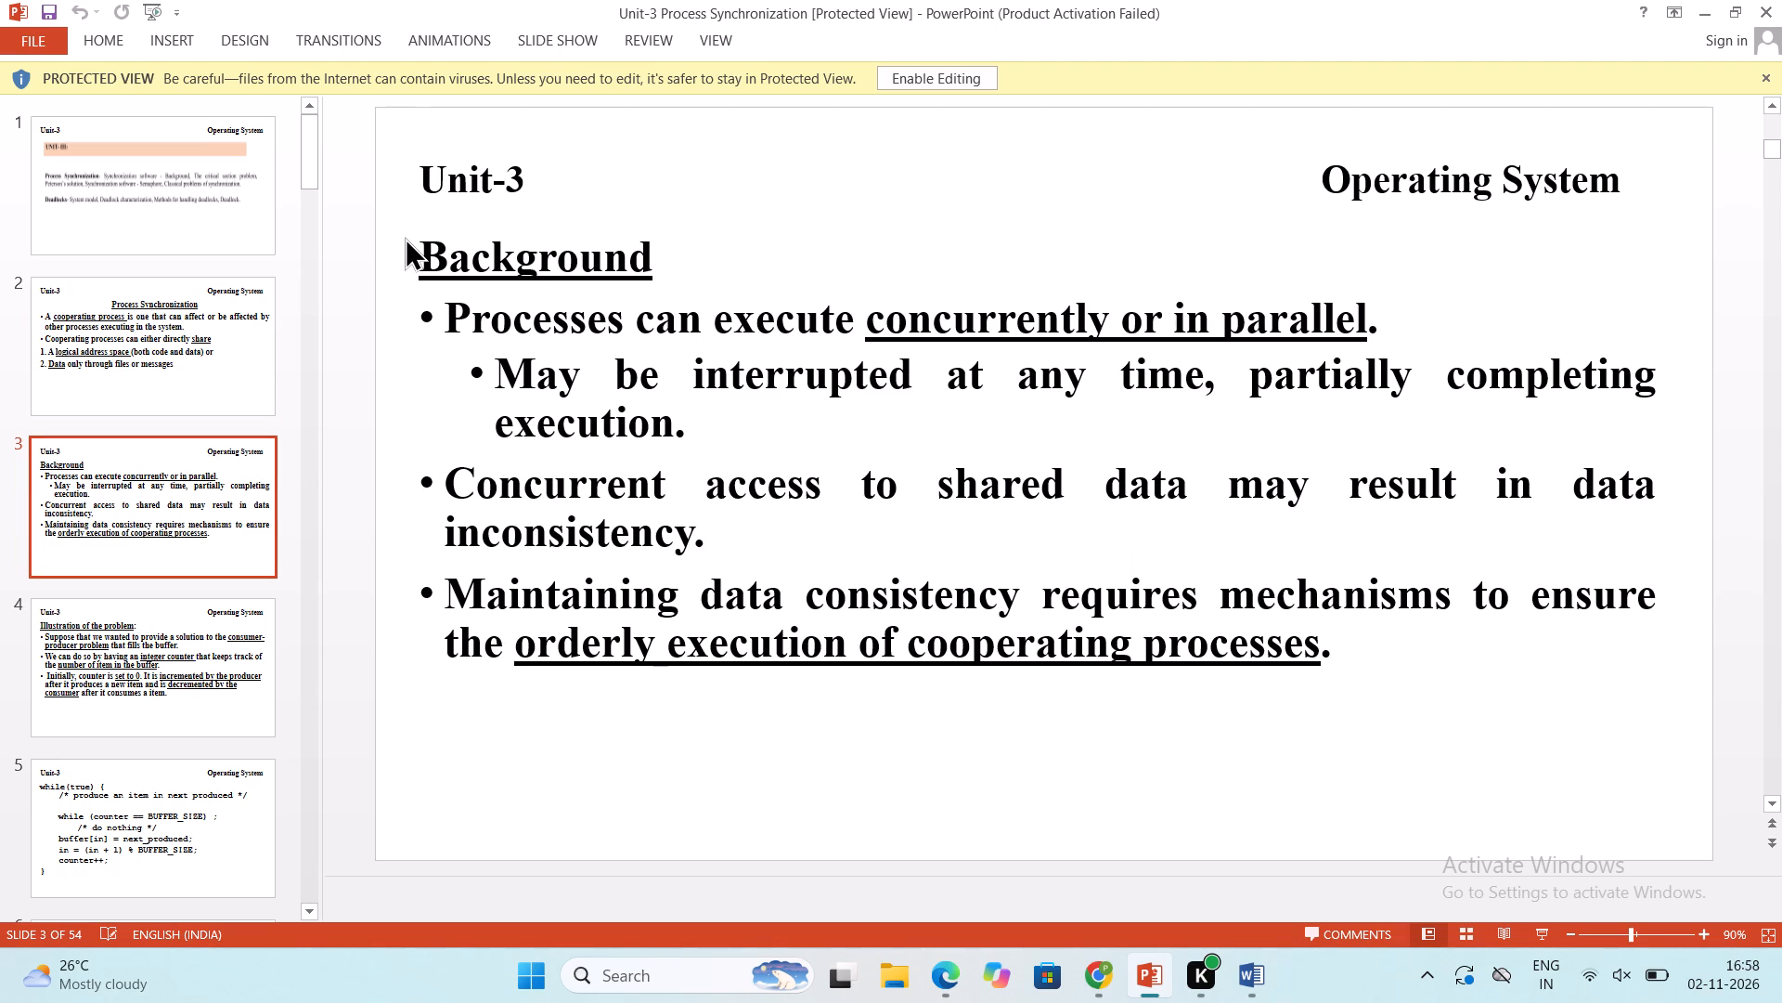
click(204, 331)
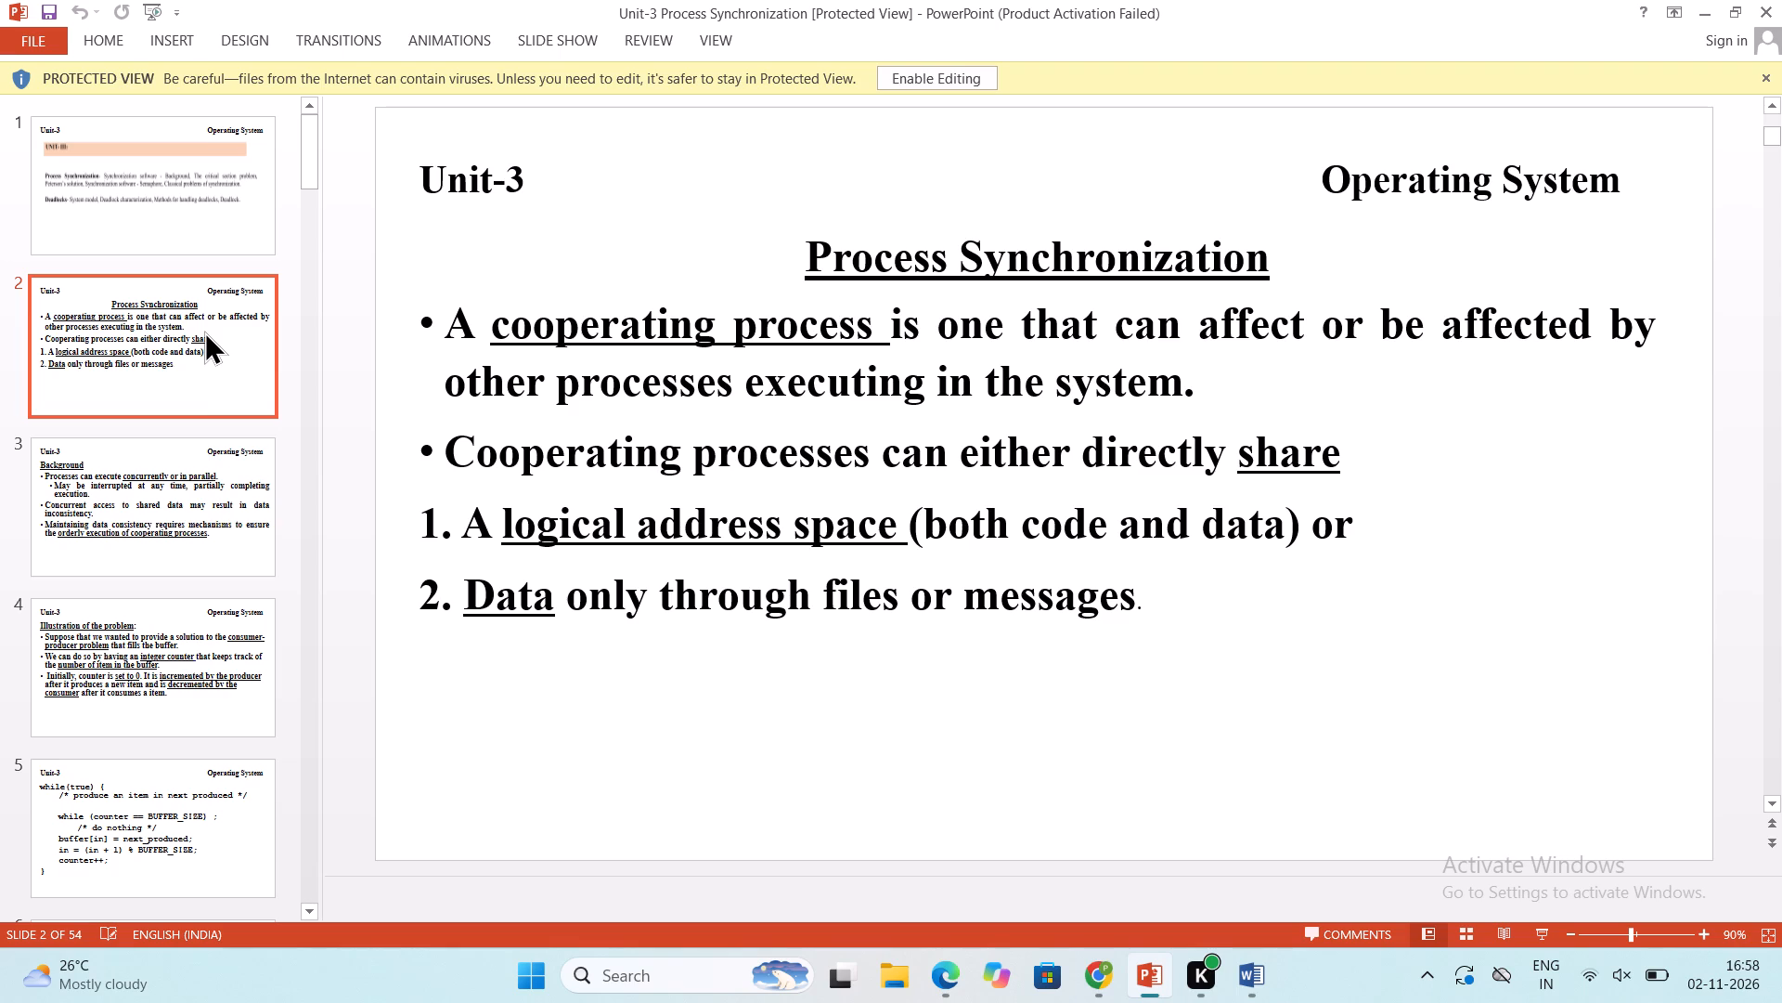
click(173, 462)
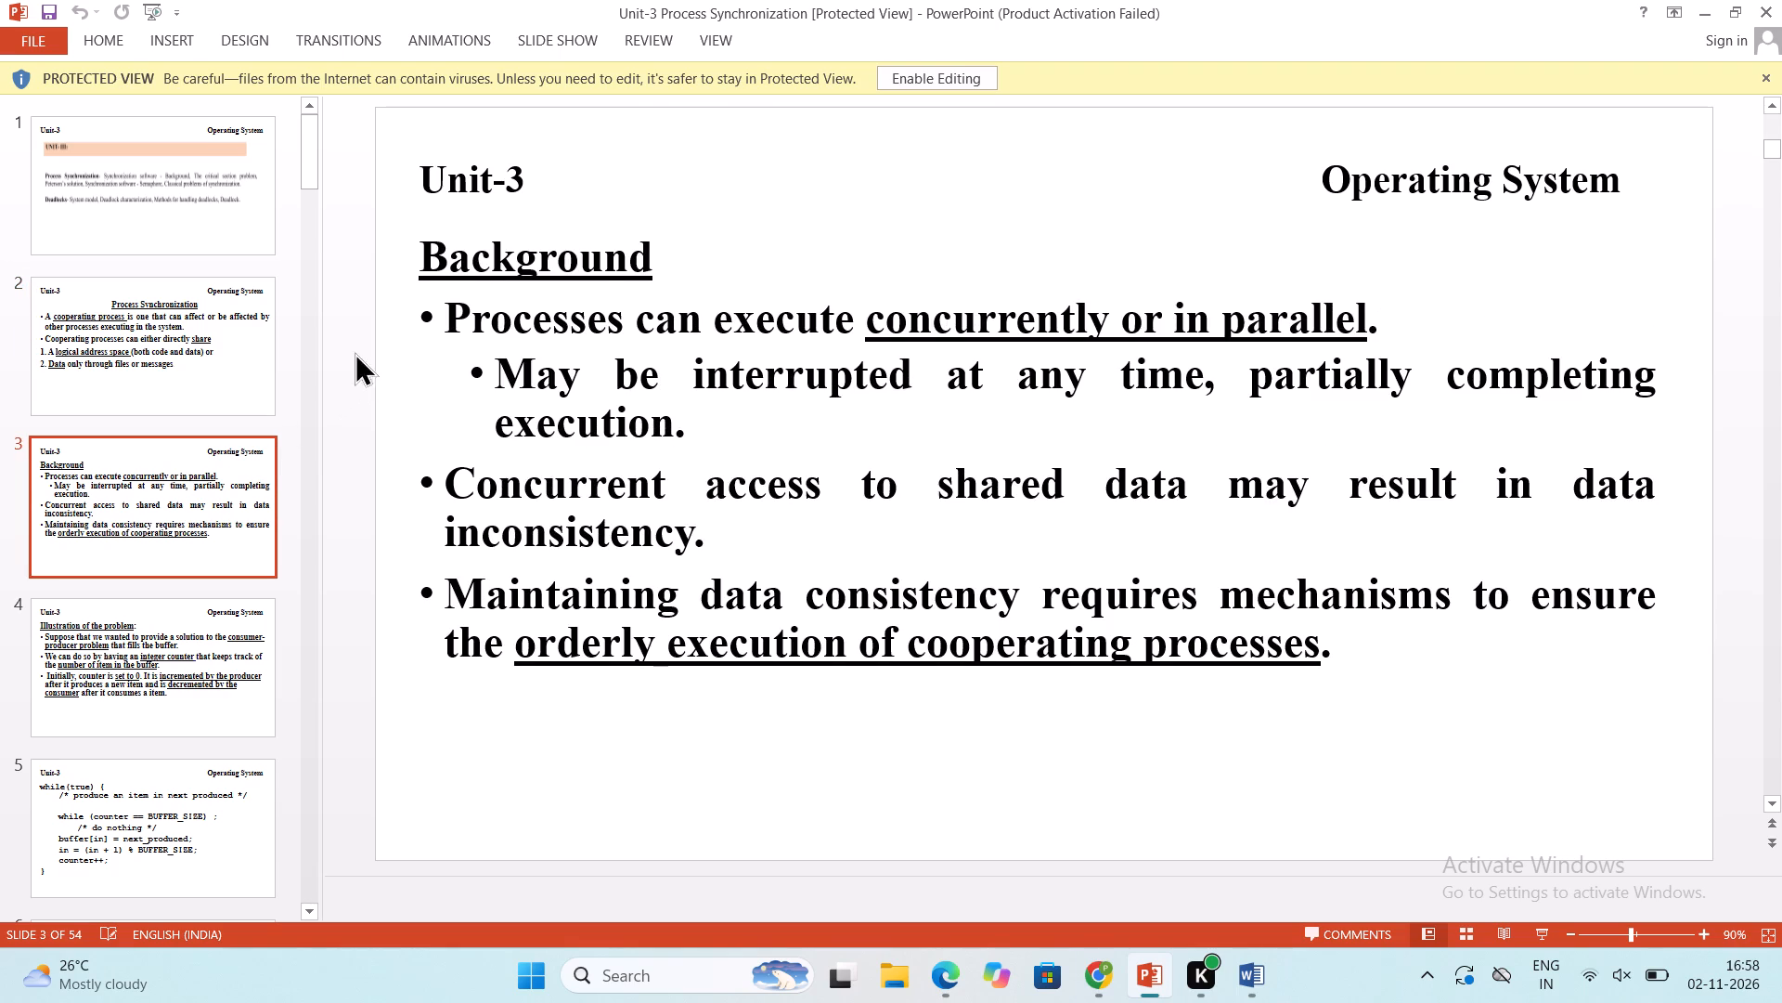
drag(420, 240, 975, 825)
key(ctrl+c)
key(ctrl+c)
key(ctrl+c)
key(ctrl+c)
key(ctrl+c)
key(ctrl+c)
key(ctrl+c)
key(ctrl+c)
key(ctrl+c)
key(ctrl+c)
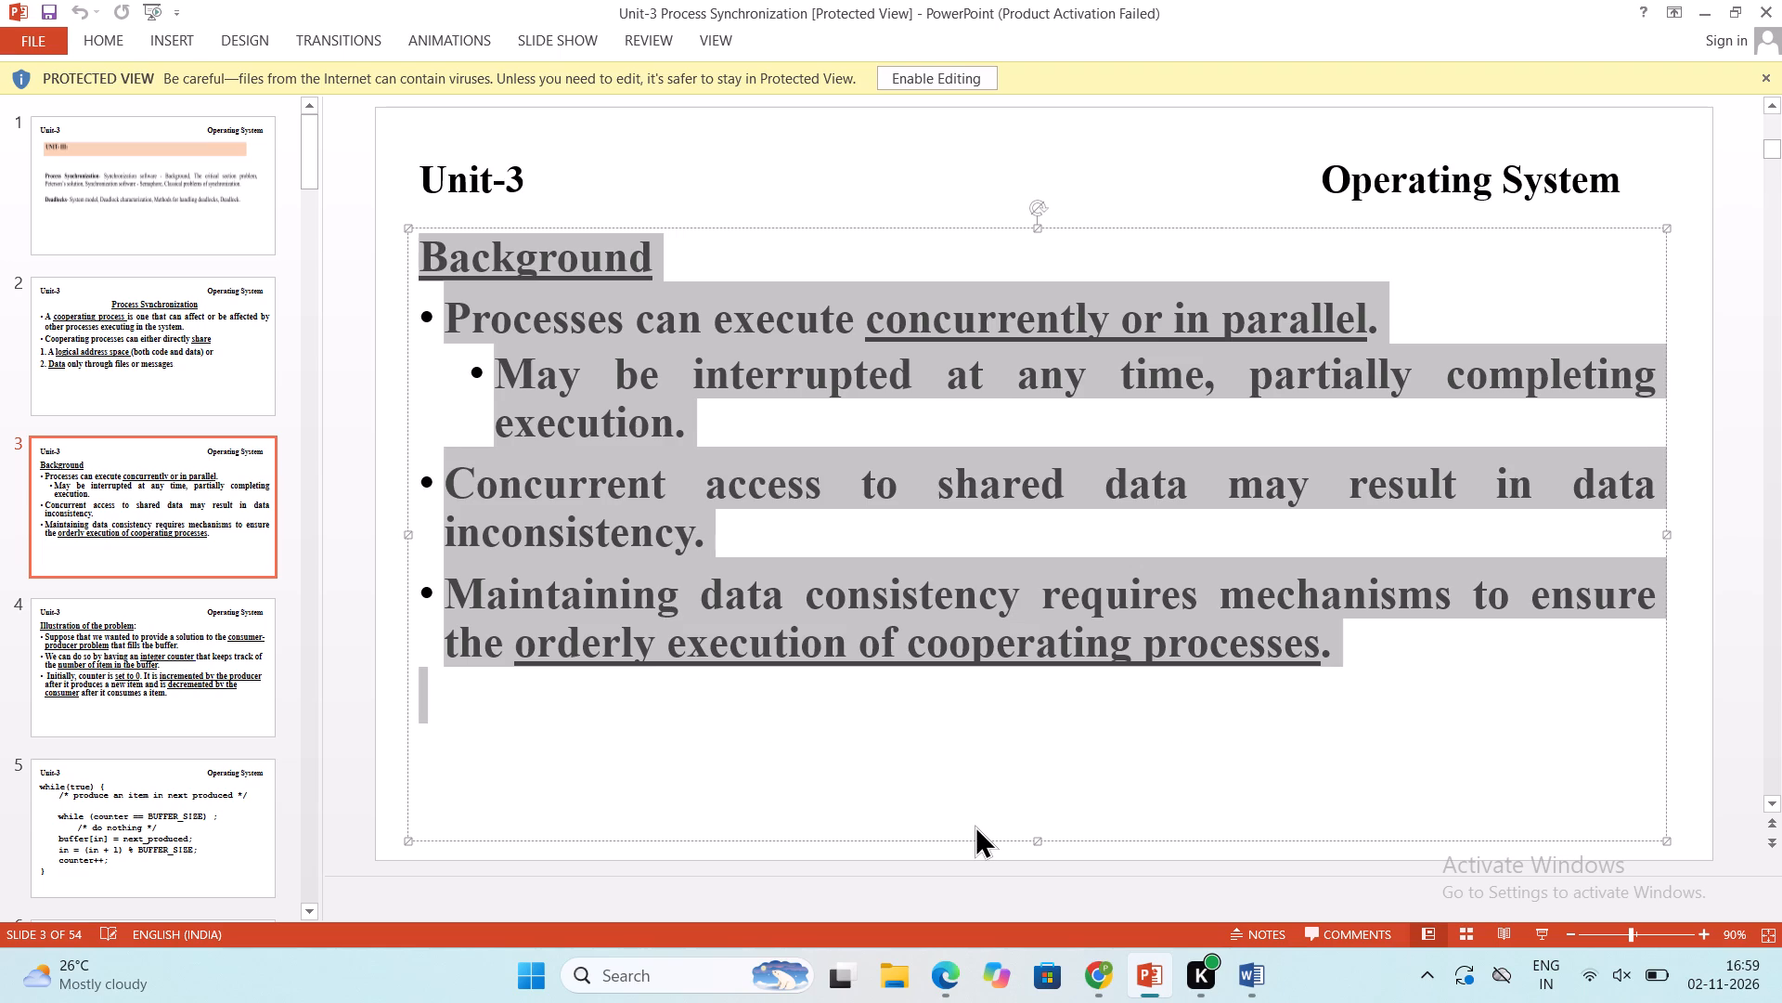
key(ctrl+c)
key(ctrl+c)
Switch back to the Word document and paste the Background text on a new line below "2. Data only through files or messages".
click(1230, 955)
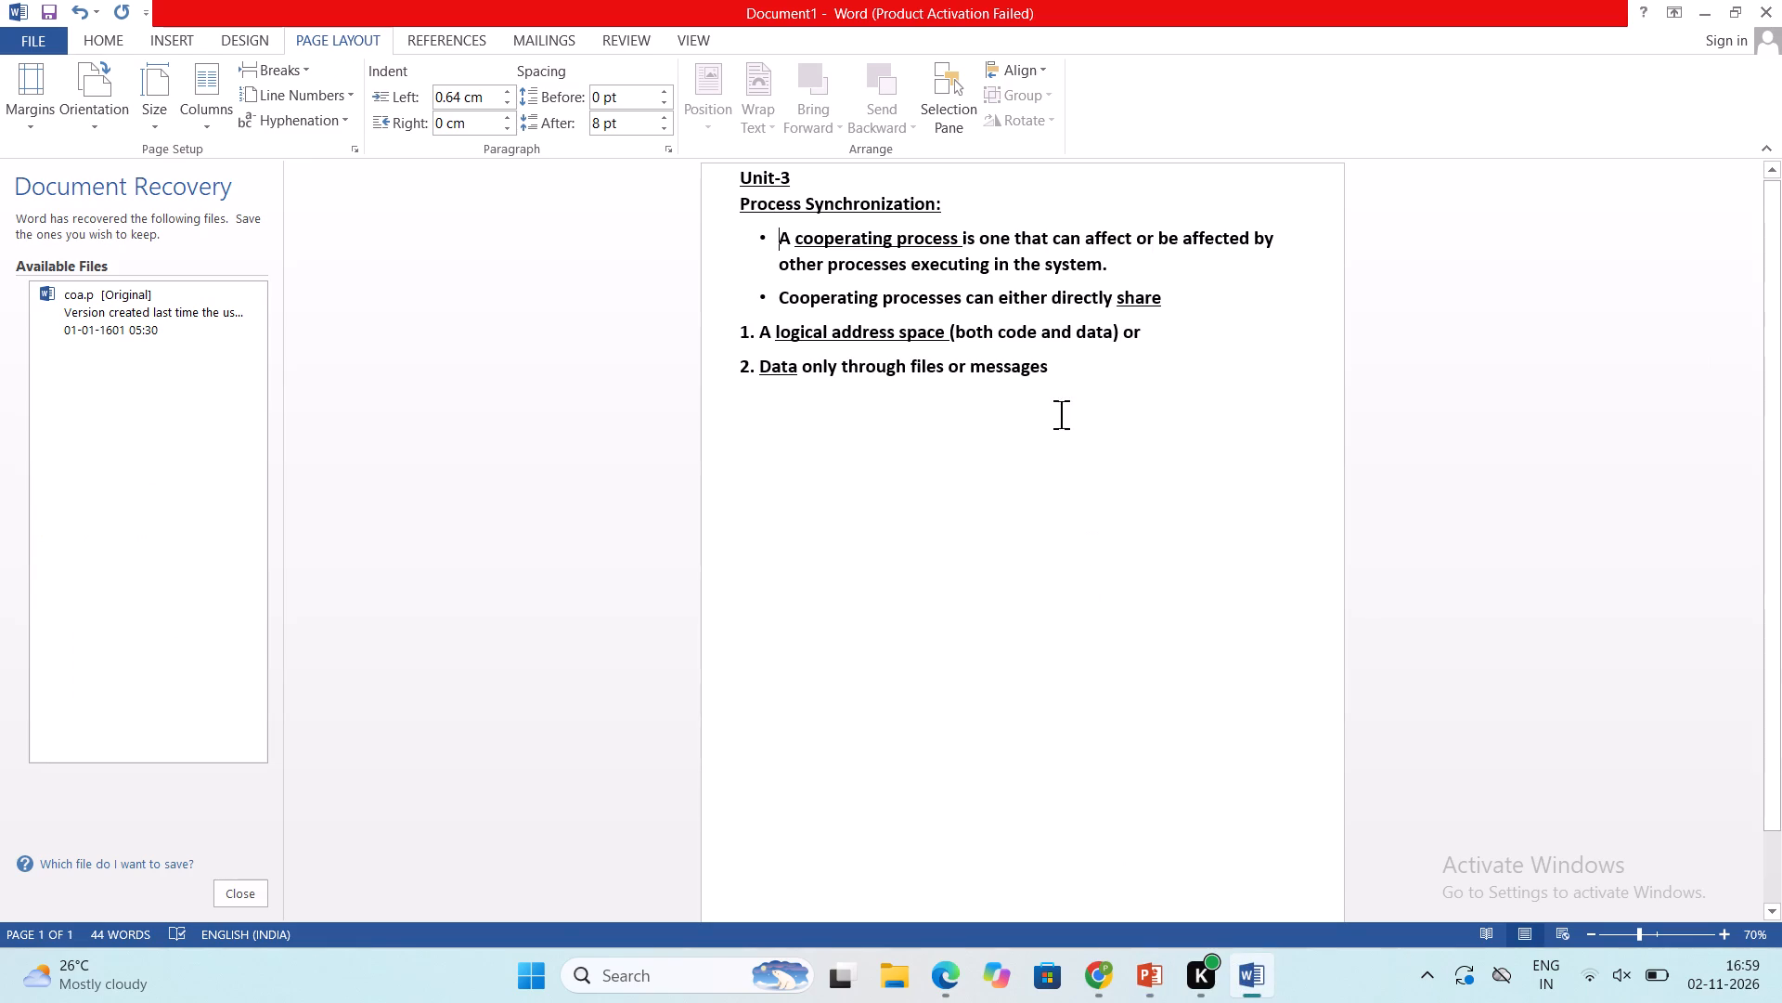
click(1137, 401)
key(shift+Return)
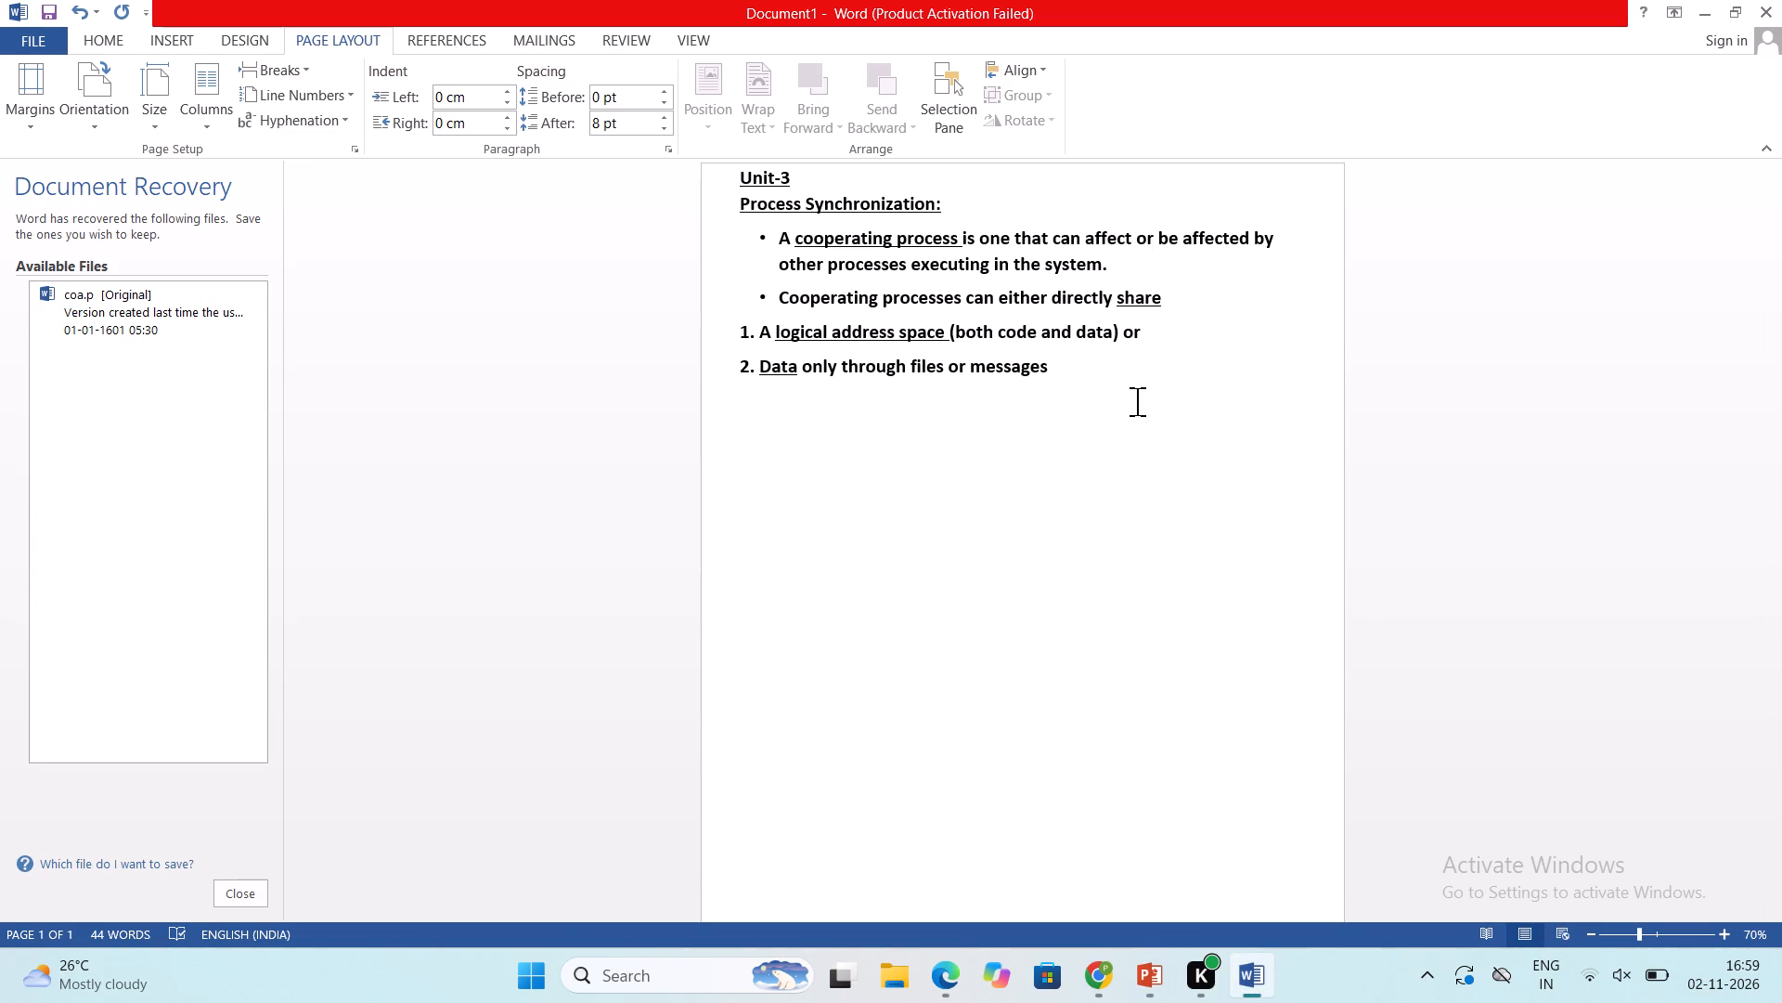
key(ctrl+v)
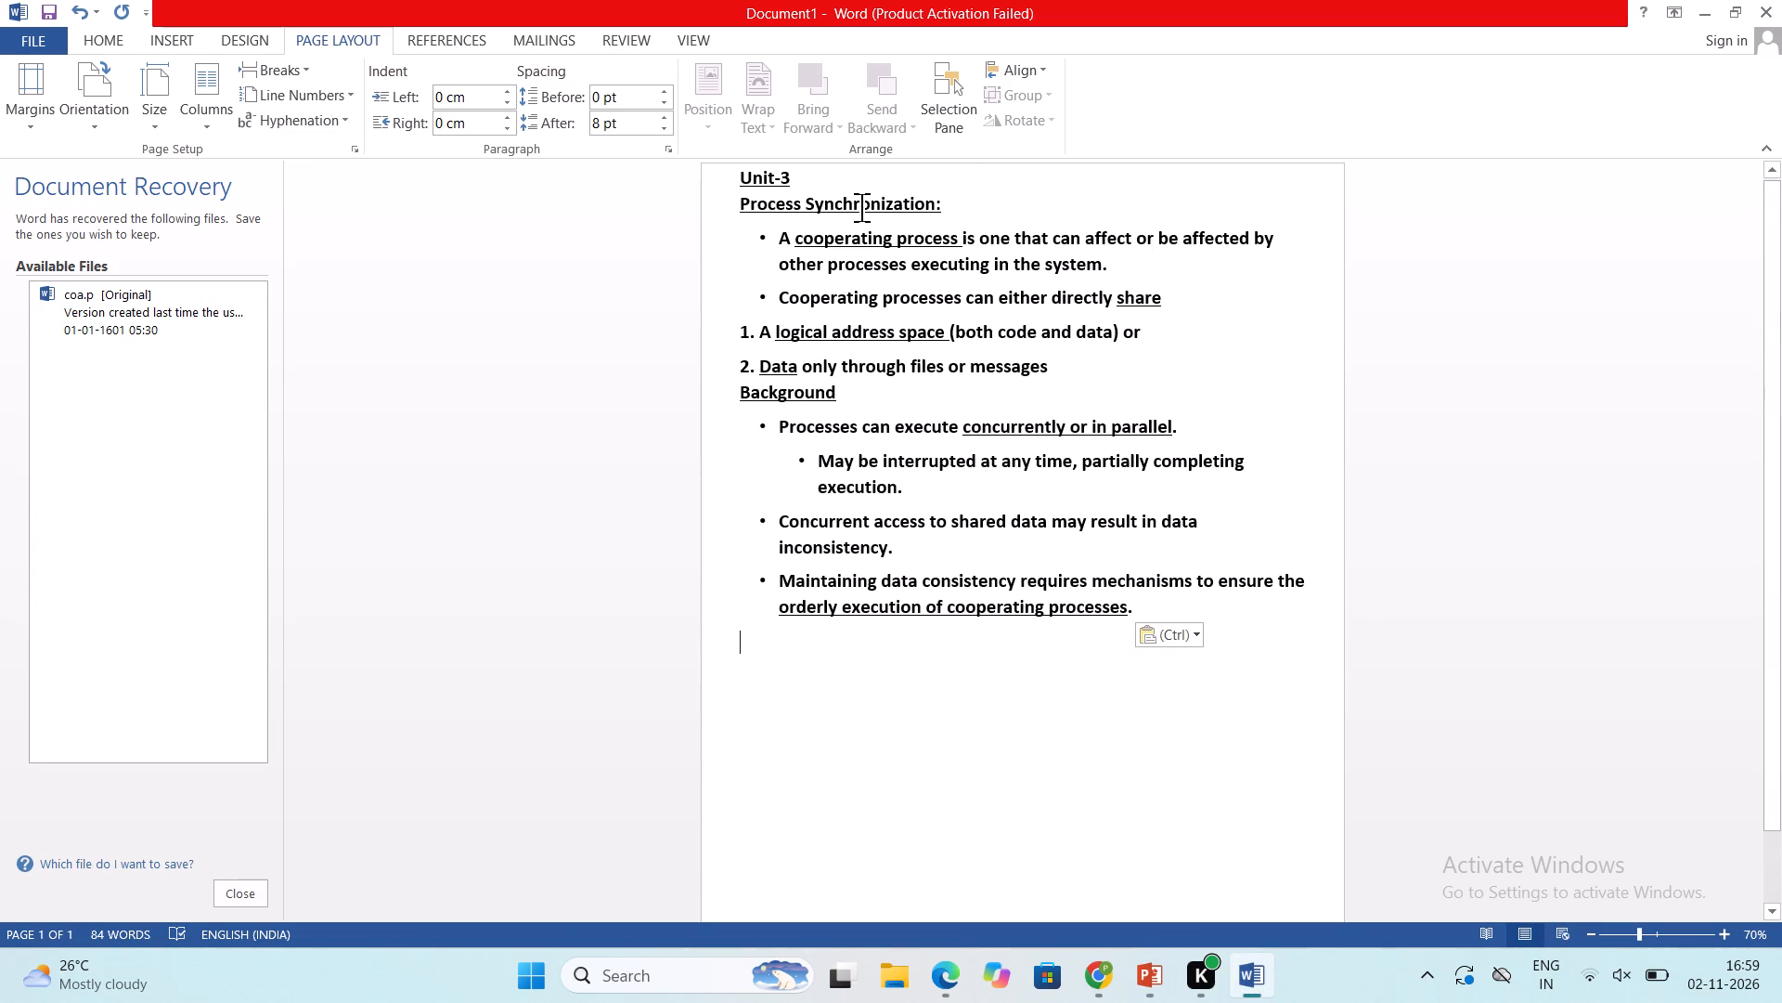
Remove the bullet from the "A cooperating process" paragraph and join it to the "Process Synchronization:" line, separated by a space.
click(750, 235)
key(BackSpace)
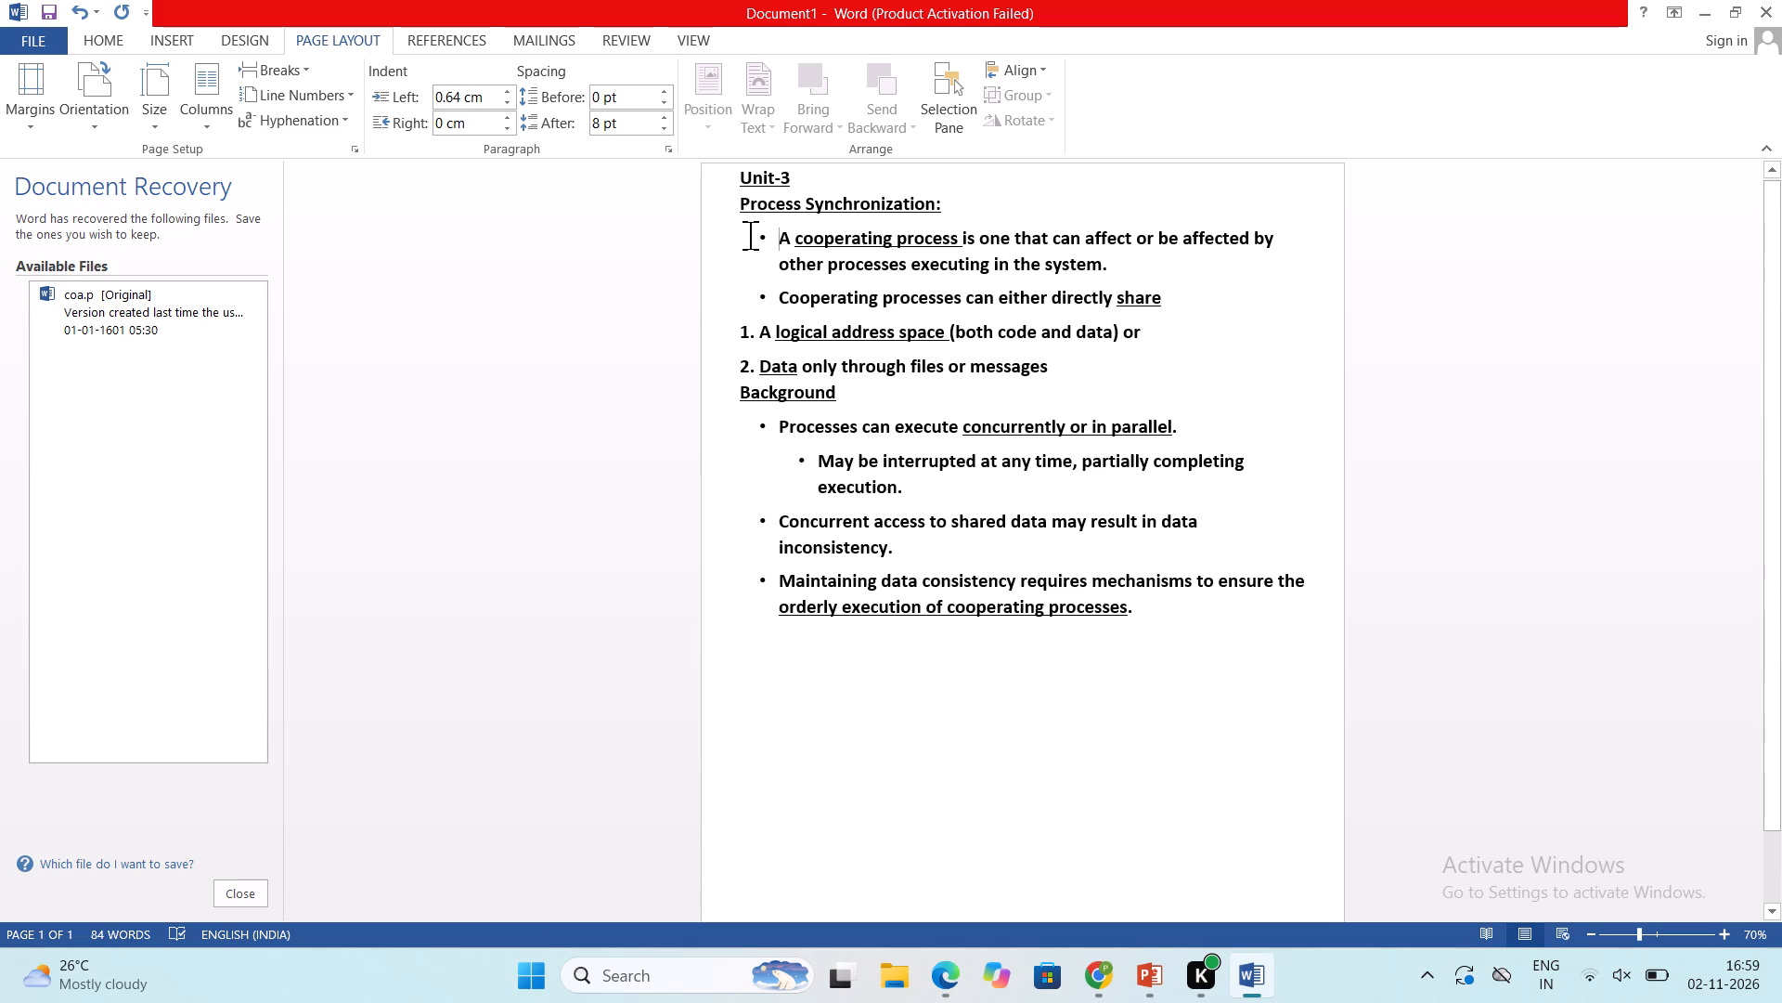
key(BackSpace)
key(BackSpace)
key(space)
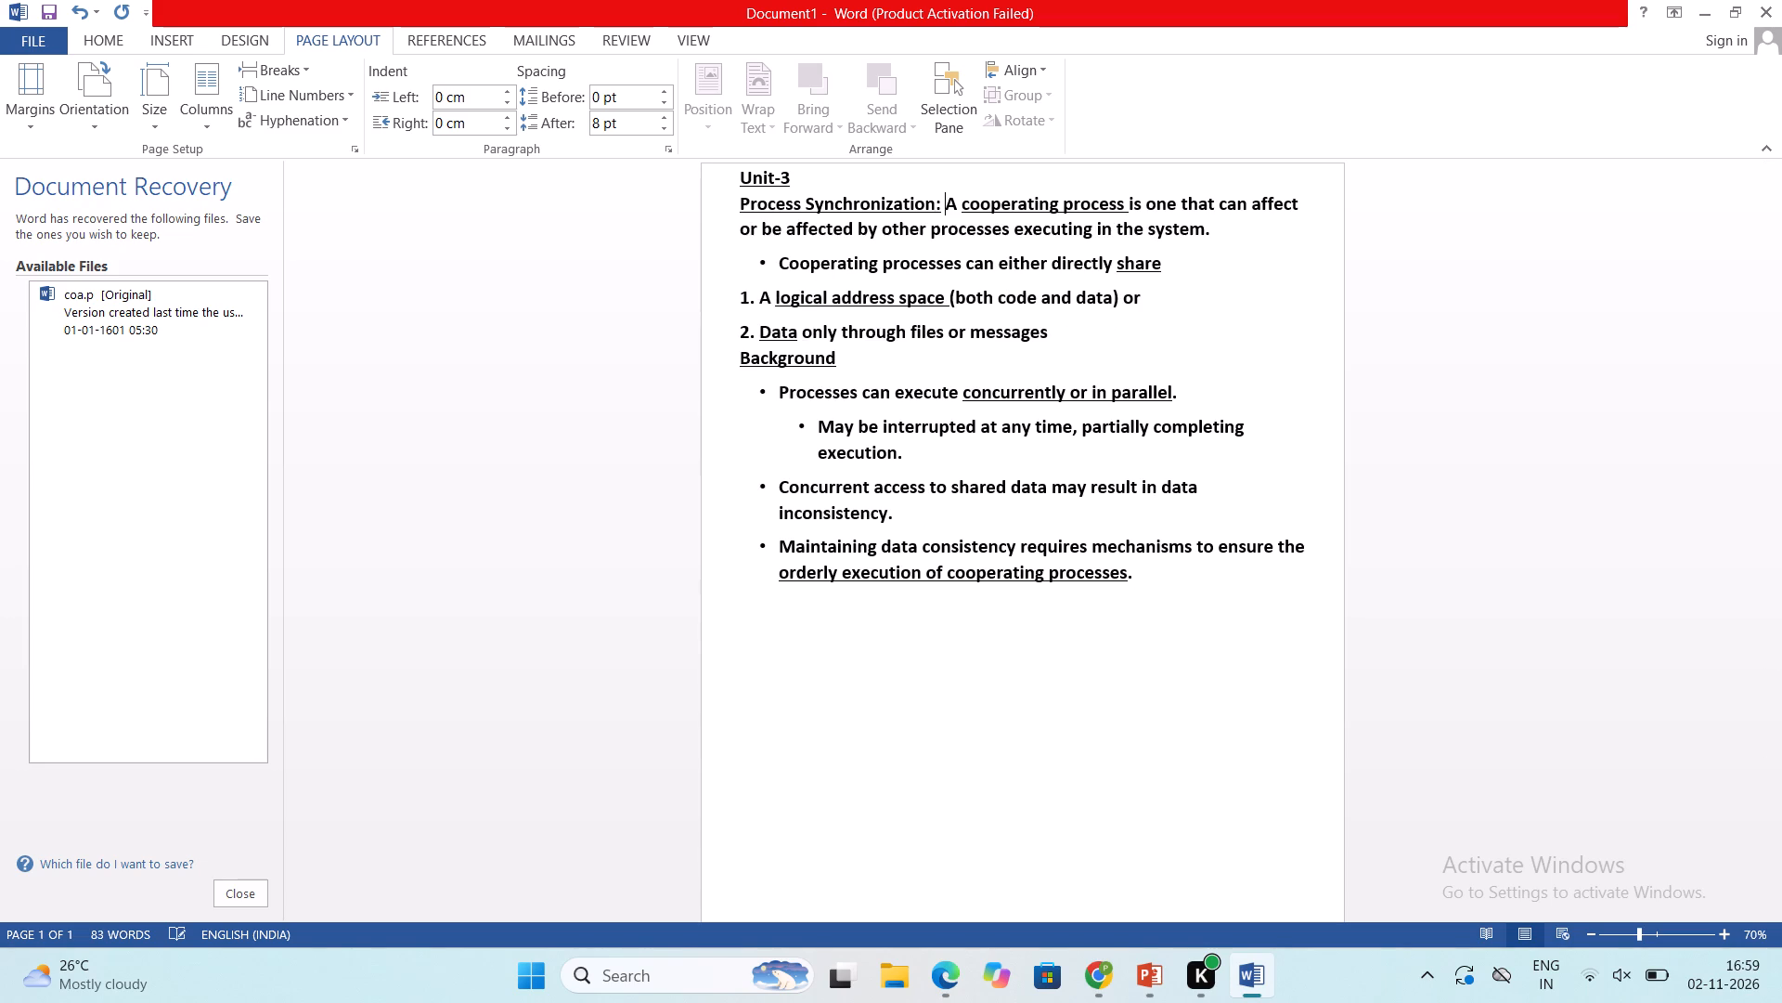
Insert the arrow "-->" directly before "A cooperating process" in the Process Synchronization paragraph.
text(_>)
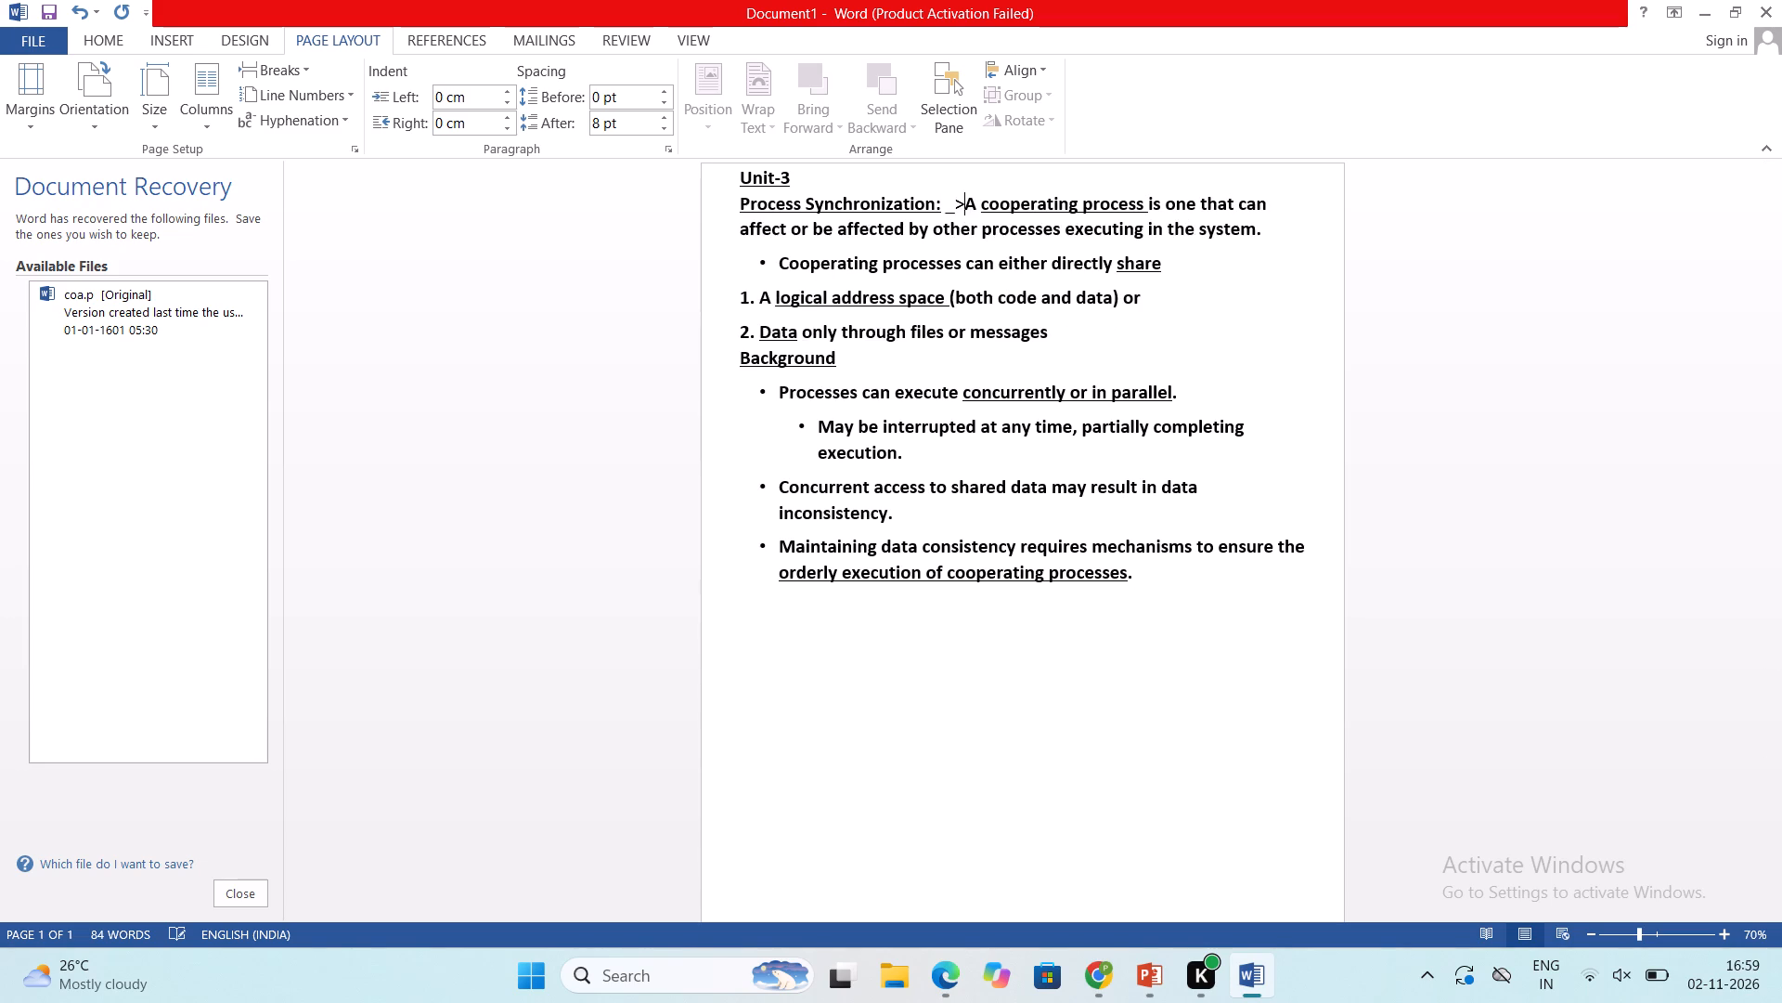
key(Down)
key(Up)
key(Left)
key(BackSpace)
key(minus)
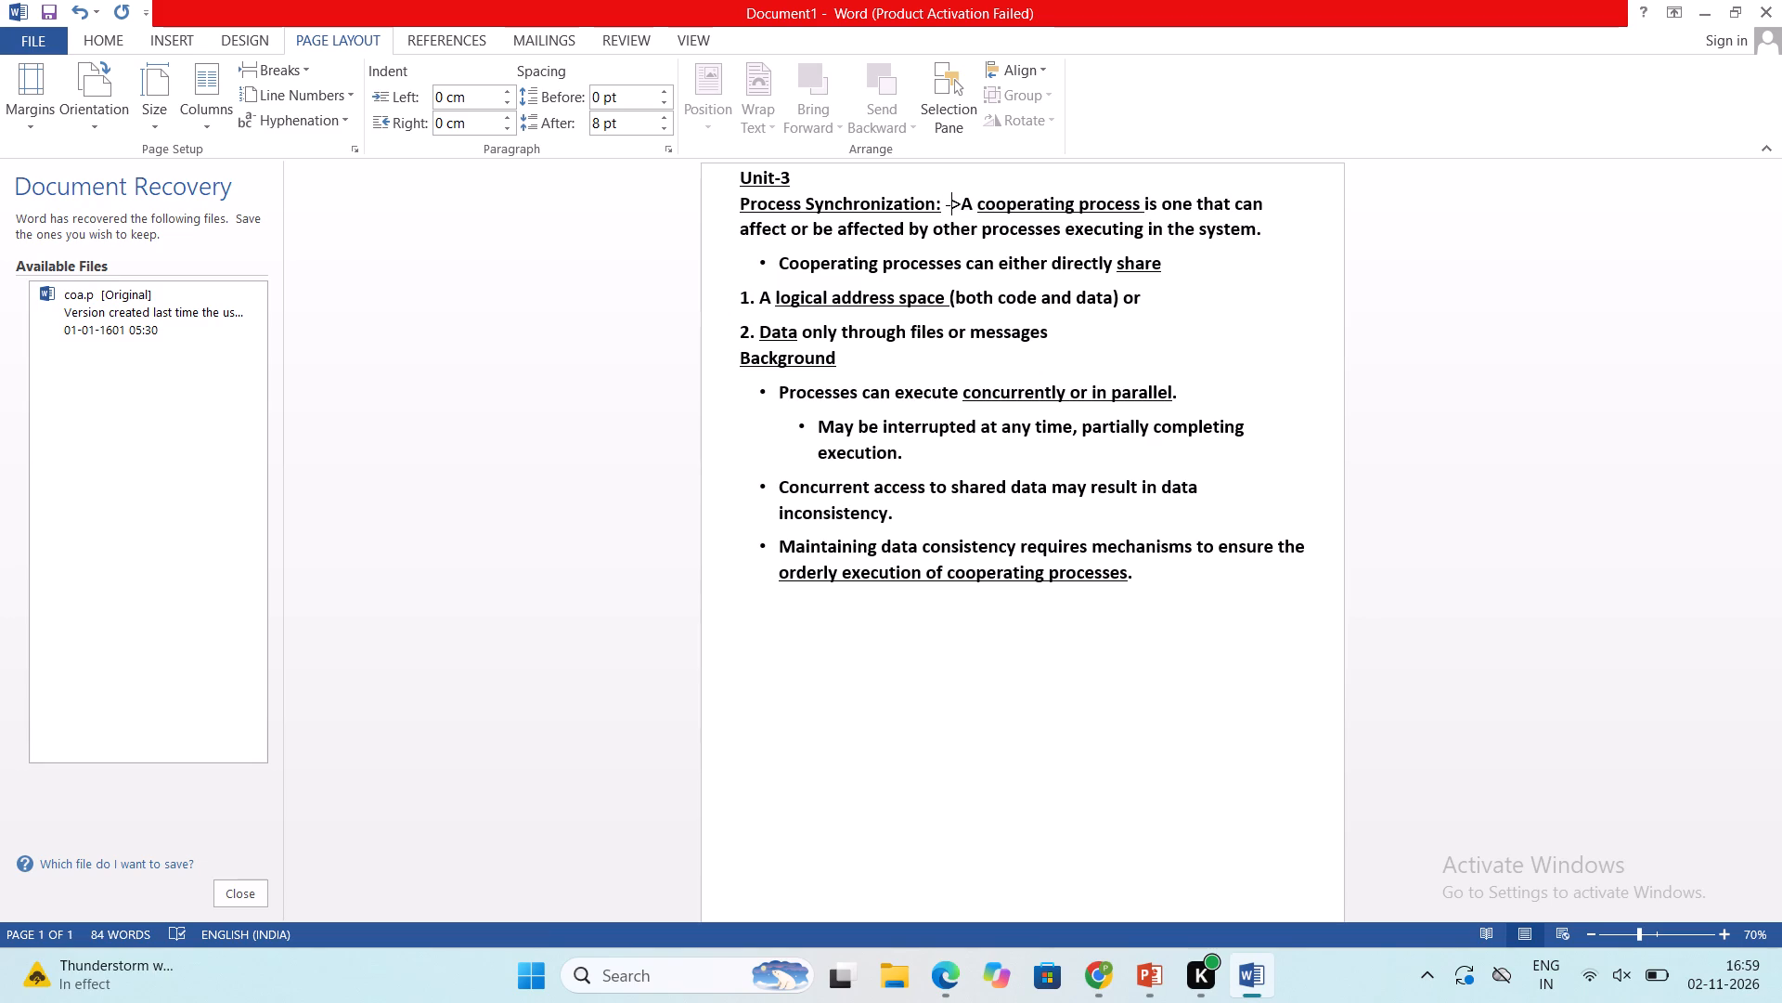
key(minus)
Remove the bullet from "Cooperating processes can either directly share" and join that sentence to the end of the preceding paragraph.
key(Down)
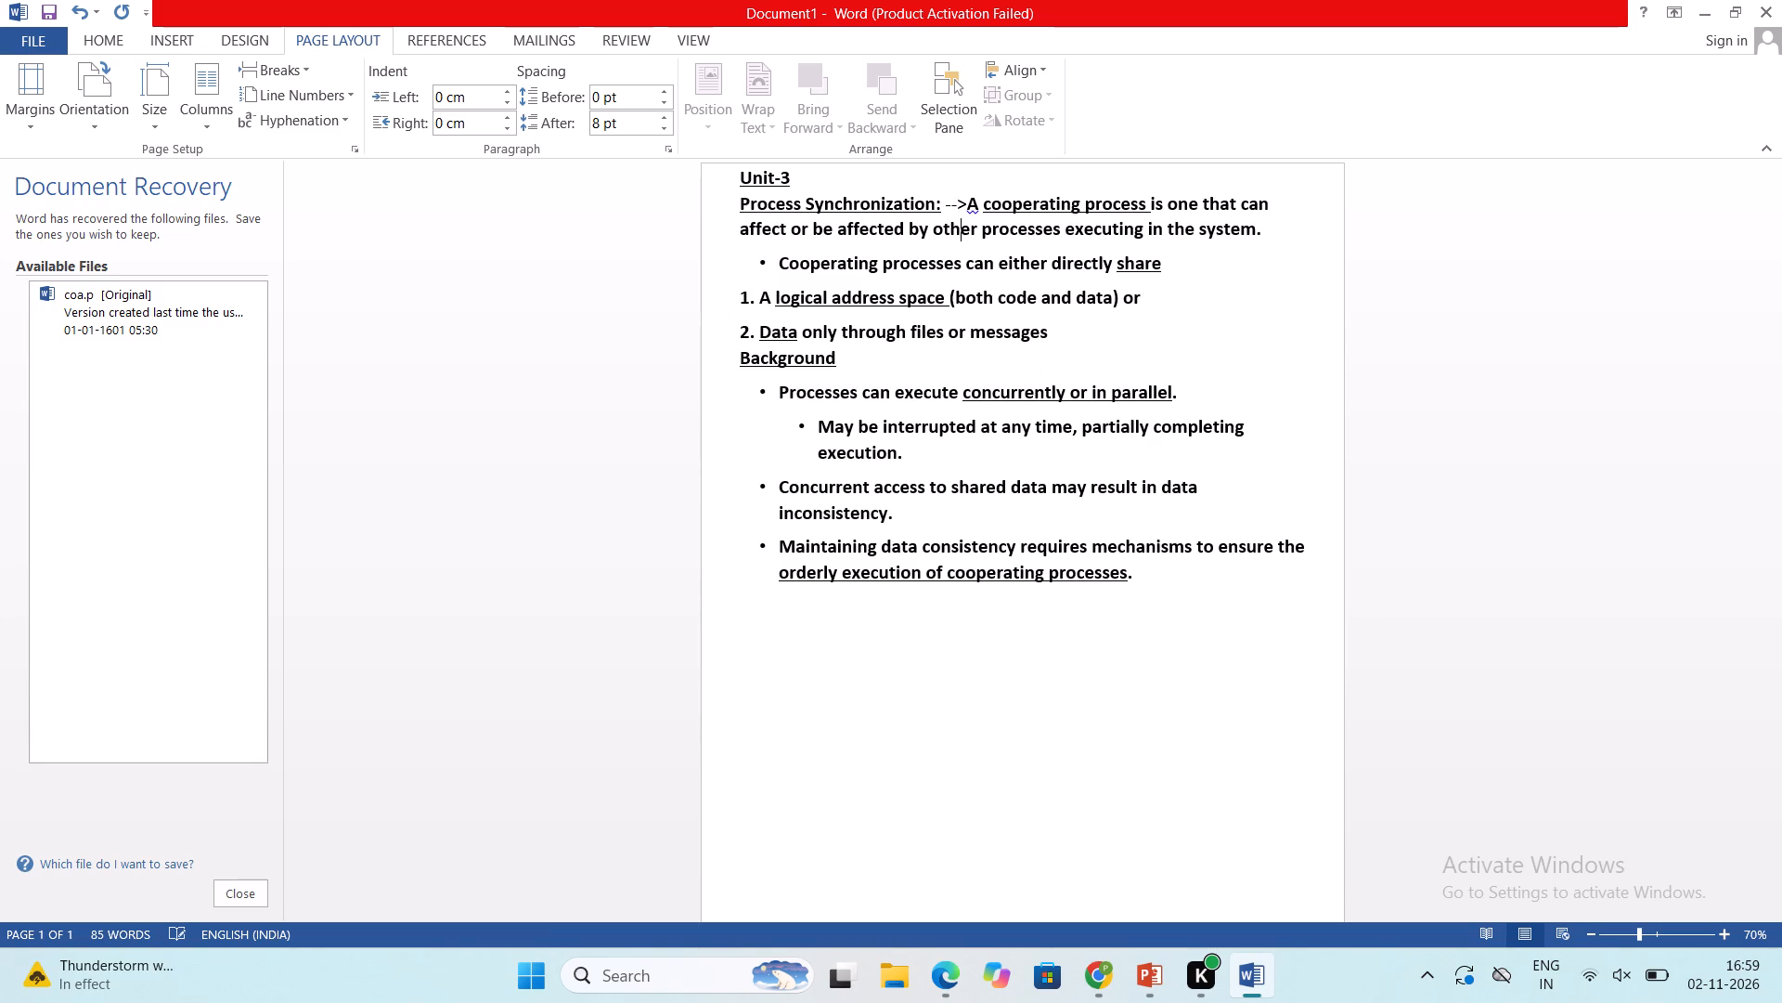
key(Down)
key(Left)
key(Left)
key(Left)
key(Left)
key(Left)
key(Left)
key(Left)
key(Left)
key(Left)
key(Left)
key(Left)
key(Left)
key(Left)
key(Left)
key(Left)
key(Left)
key(Left)
key(Left)
key(Left)
key(Left)
key(BackSpace)
key(BackSpace)
key(BackSpace)
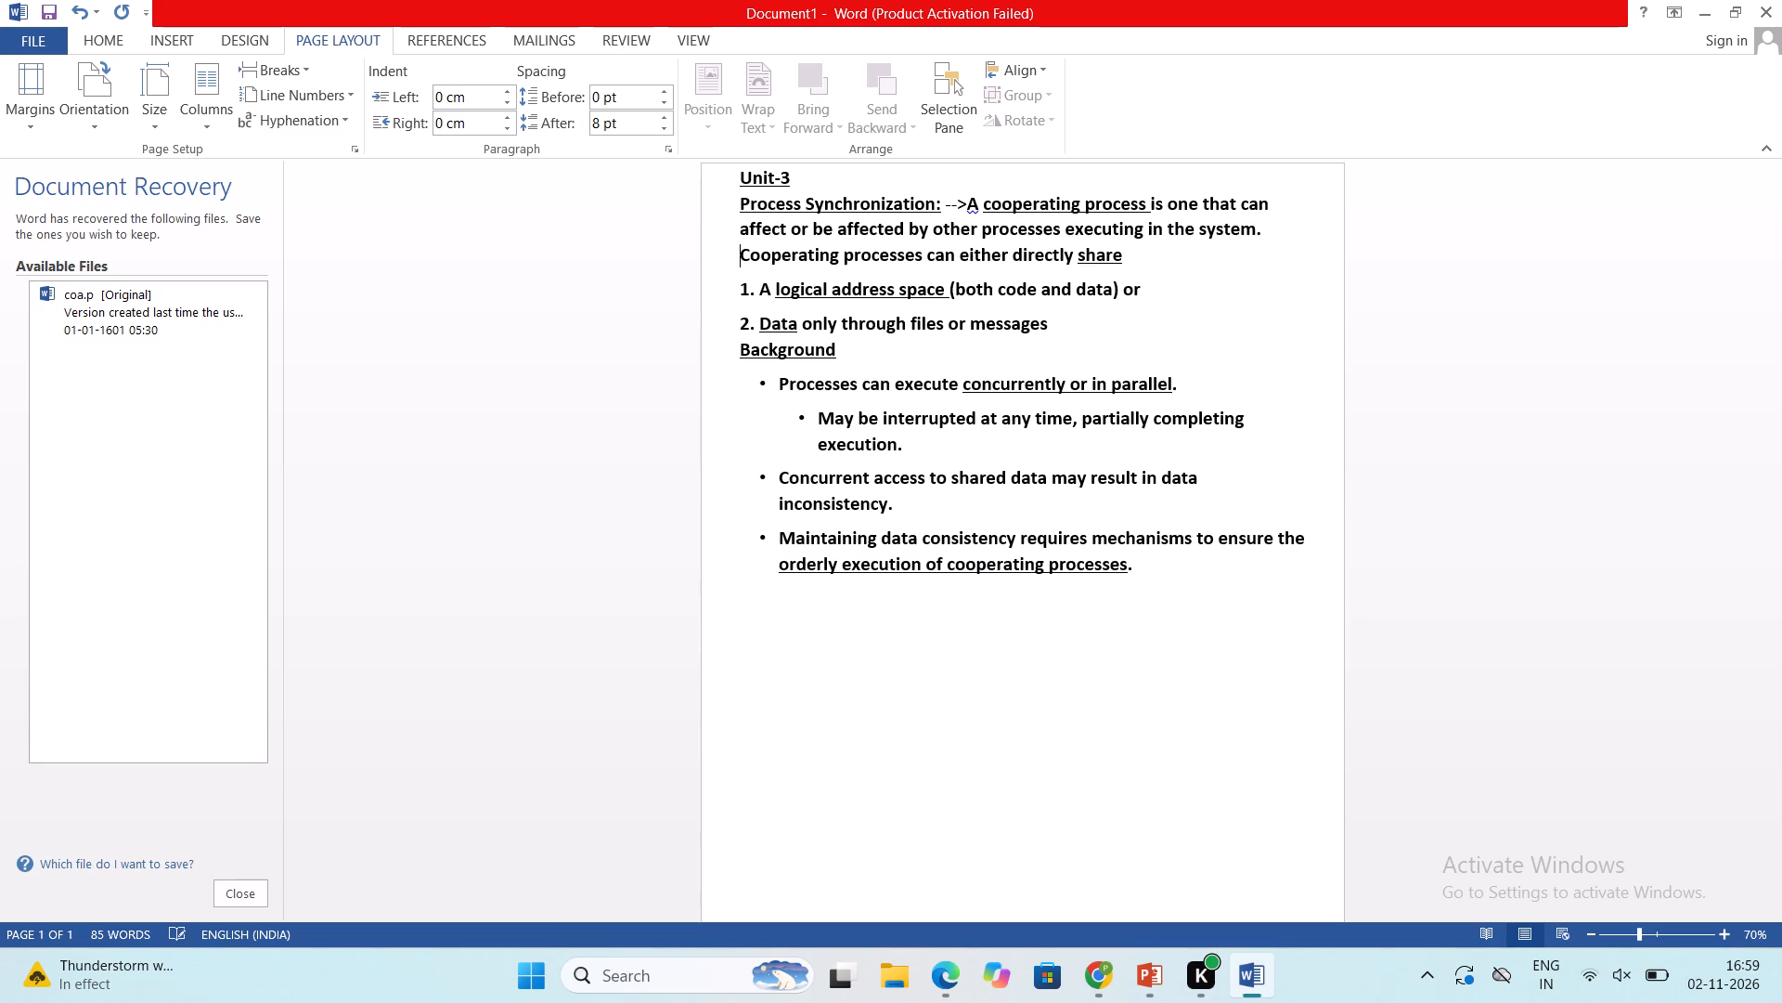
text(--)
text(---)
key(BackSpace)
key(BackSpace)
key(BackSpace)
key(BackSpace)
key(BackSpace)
Insert six spaces and the arrow "--->" directly before "Cooperating processes can either directly share".
key(space)
key(space)
key(space)
key(space)
key(space)
key(space)
text(---)
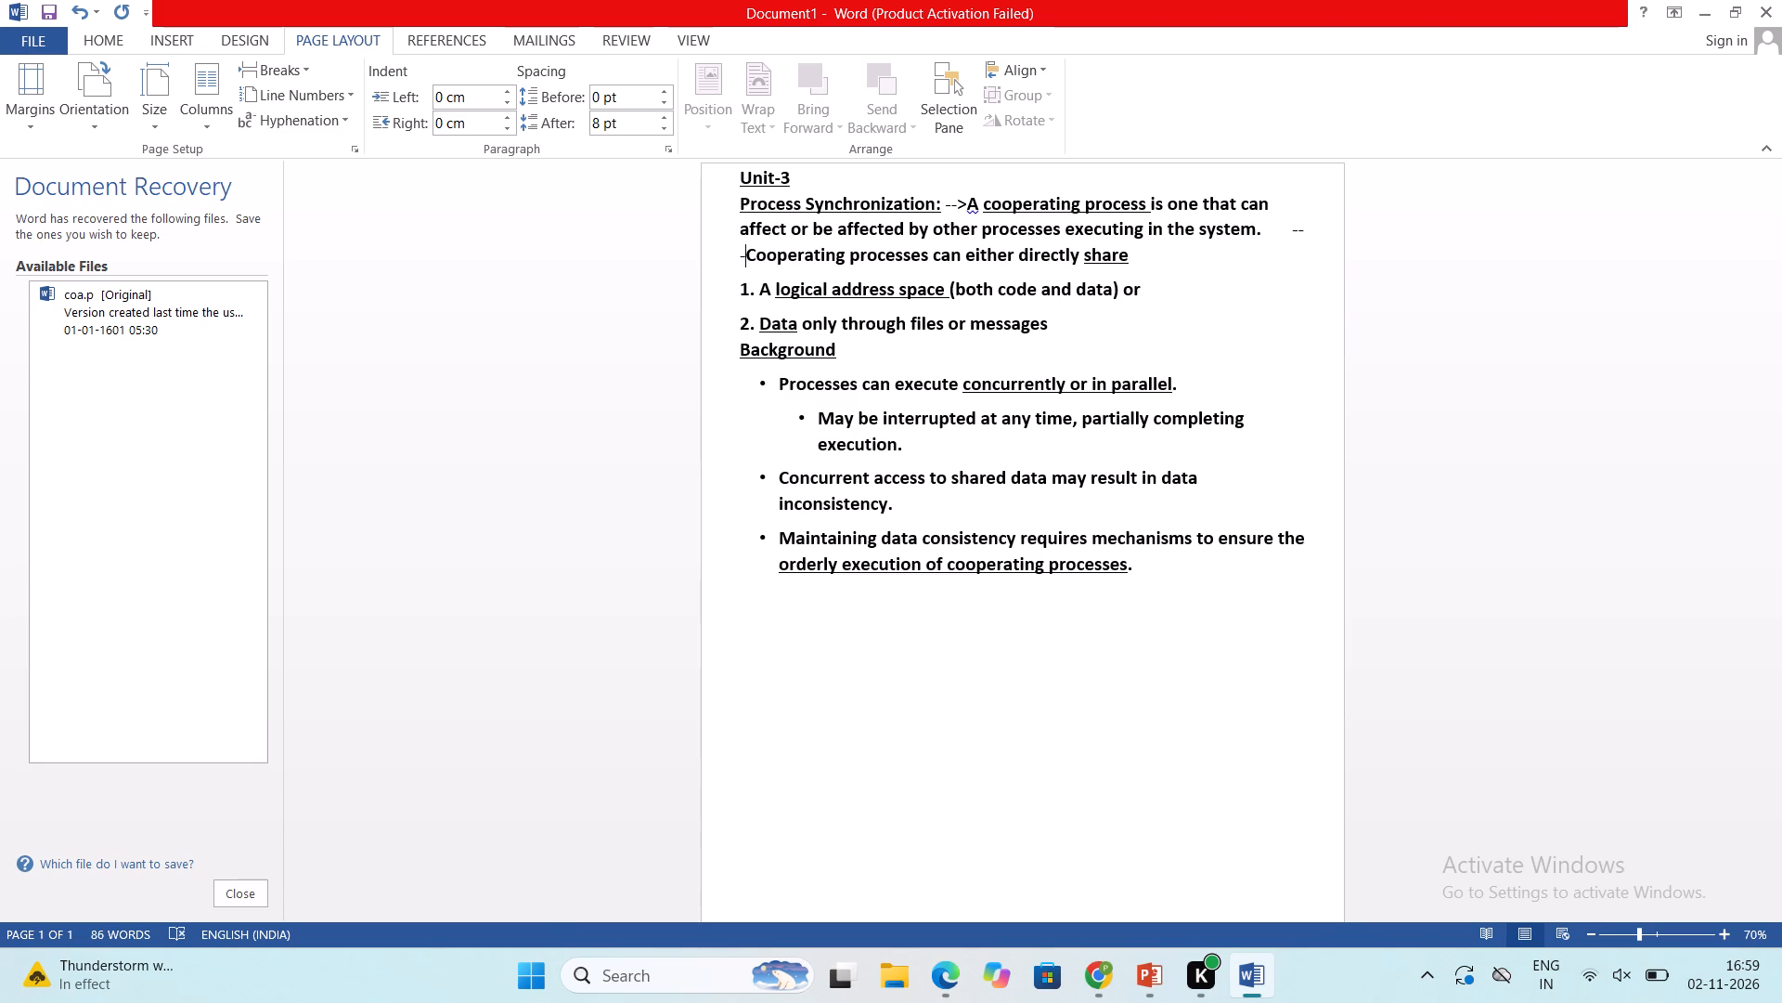
key(shift+greater)
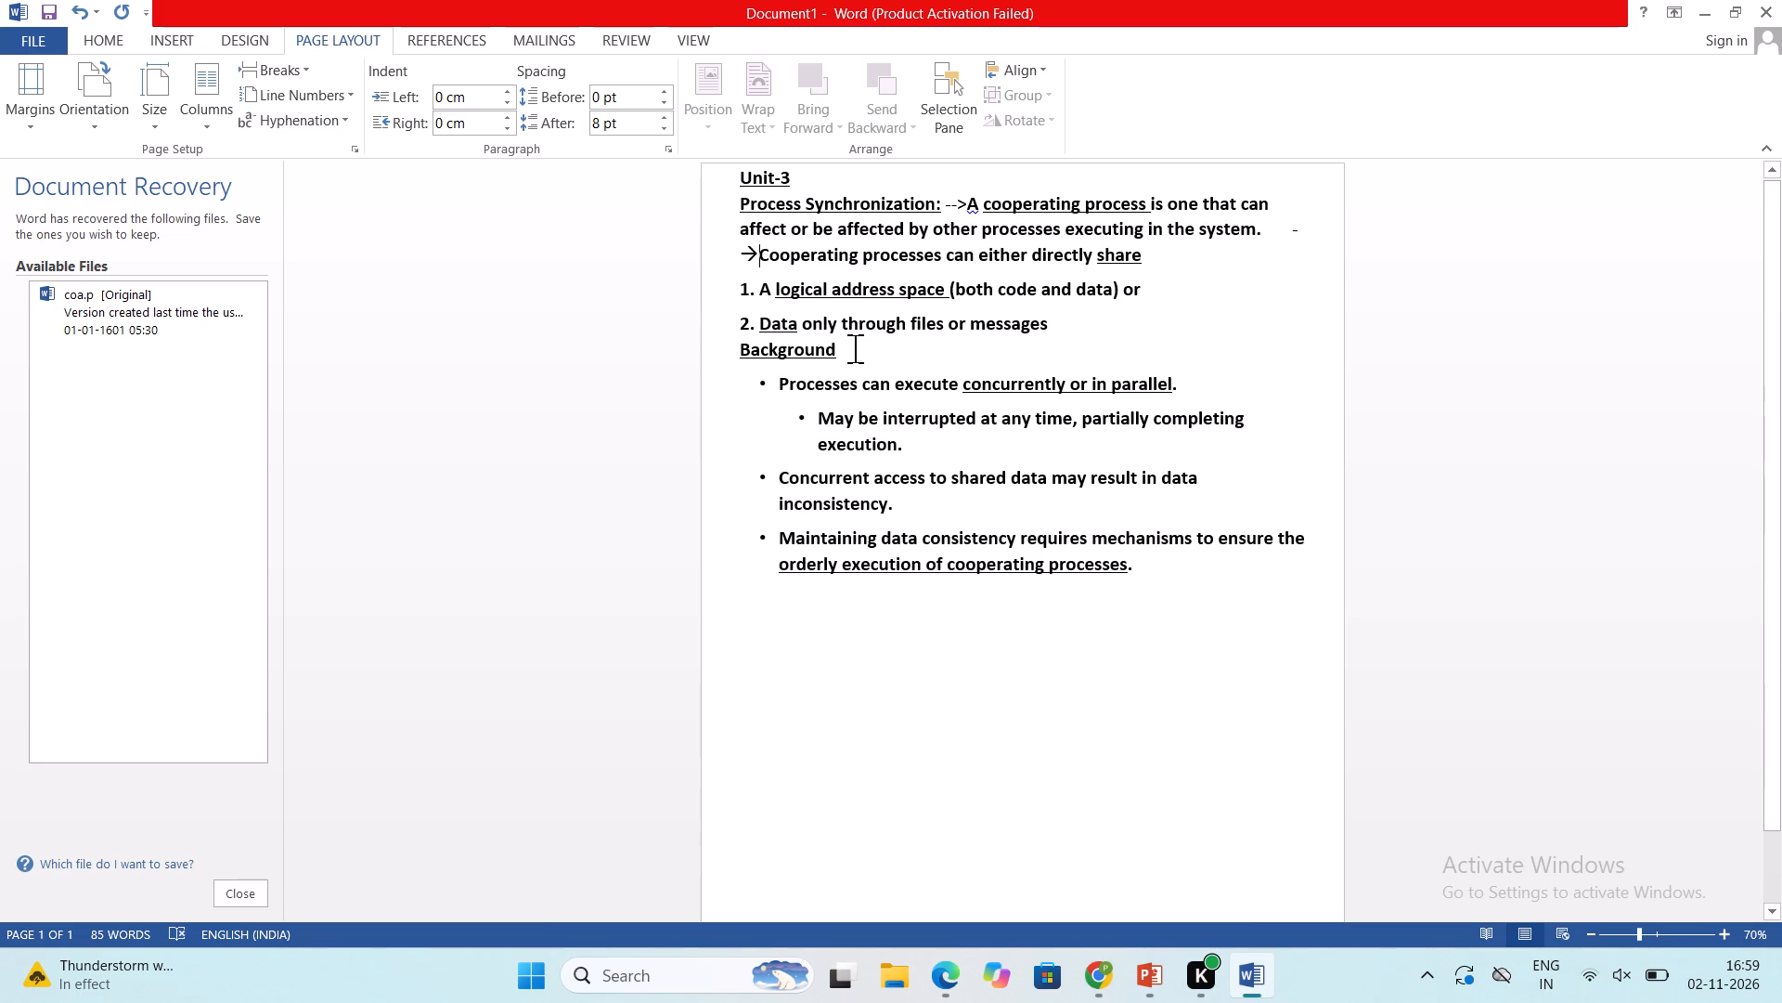
Join the "1. A logical address space" line to the end of the preceding sentence, with "//" directly before the "1.".
click(736, 283)
key(BackSpace)
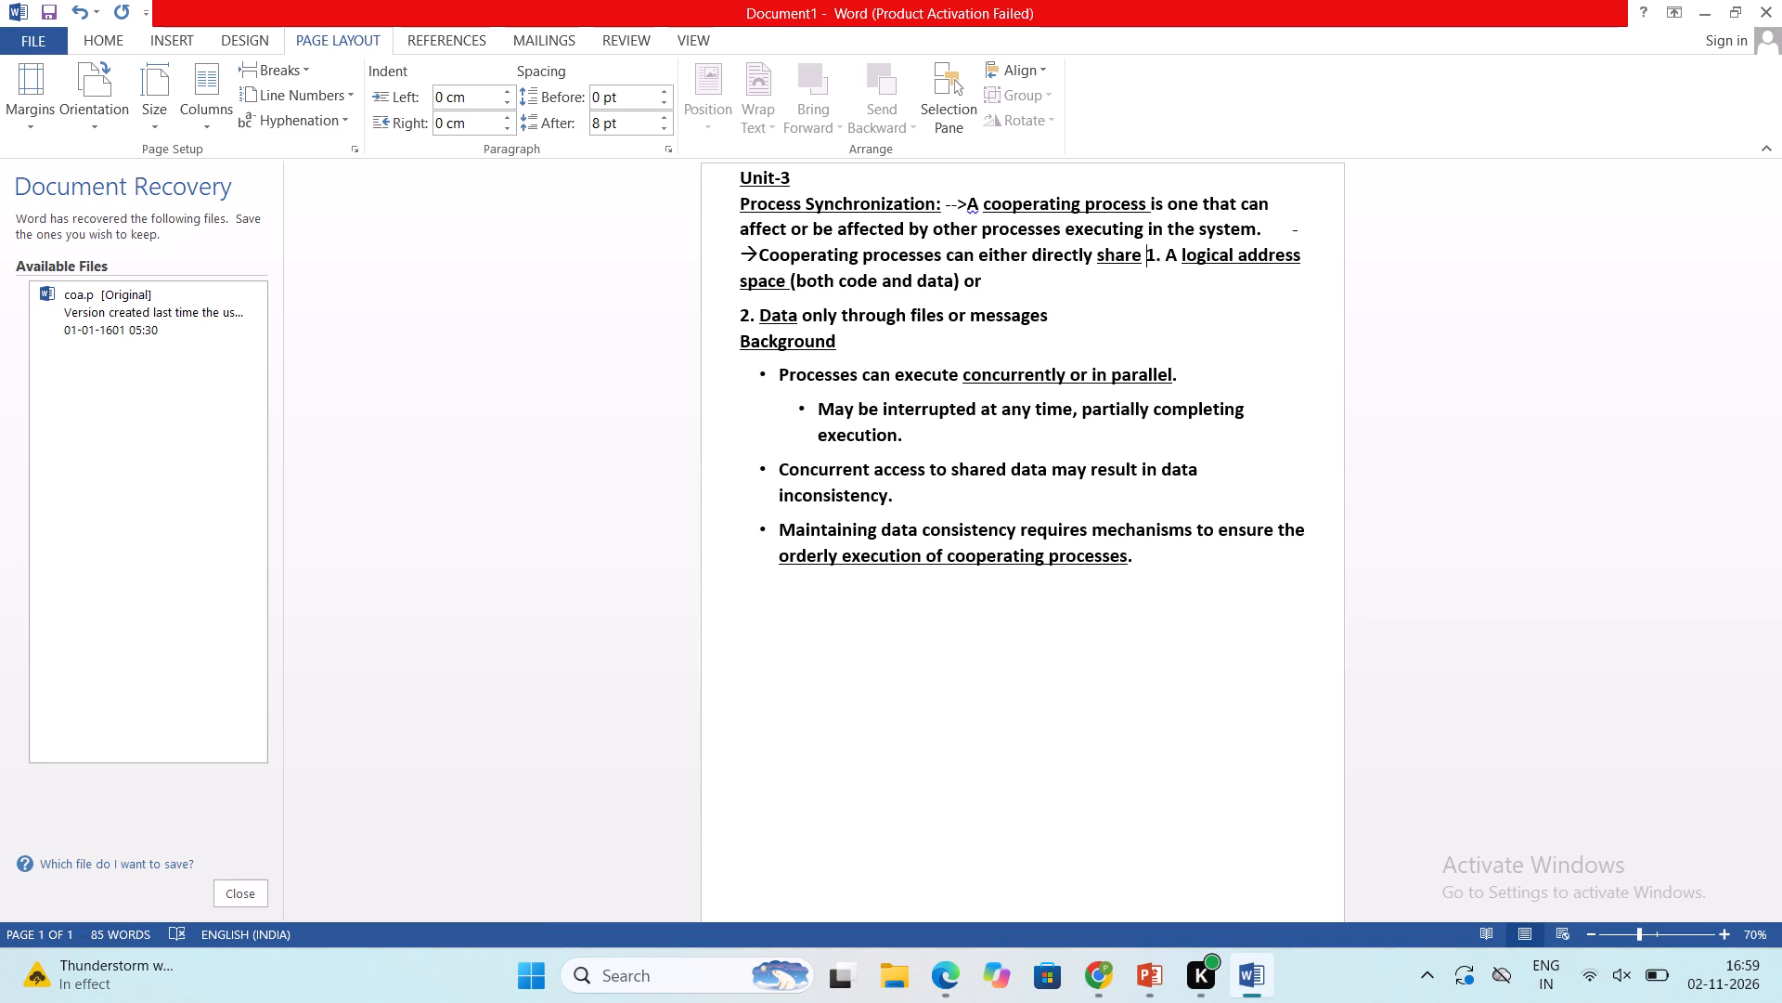
text(//)
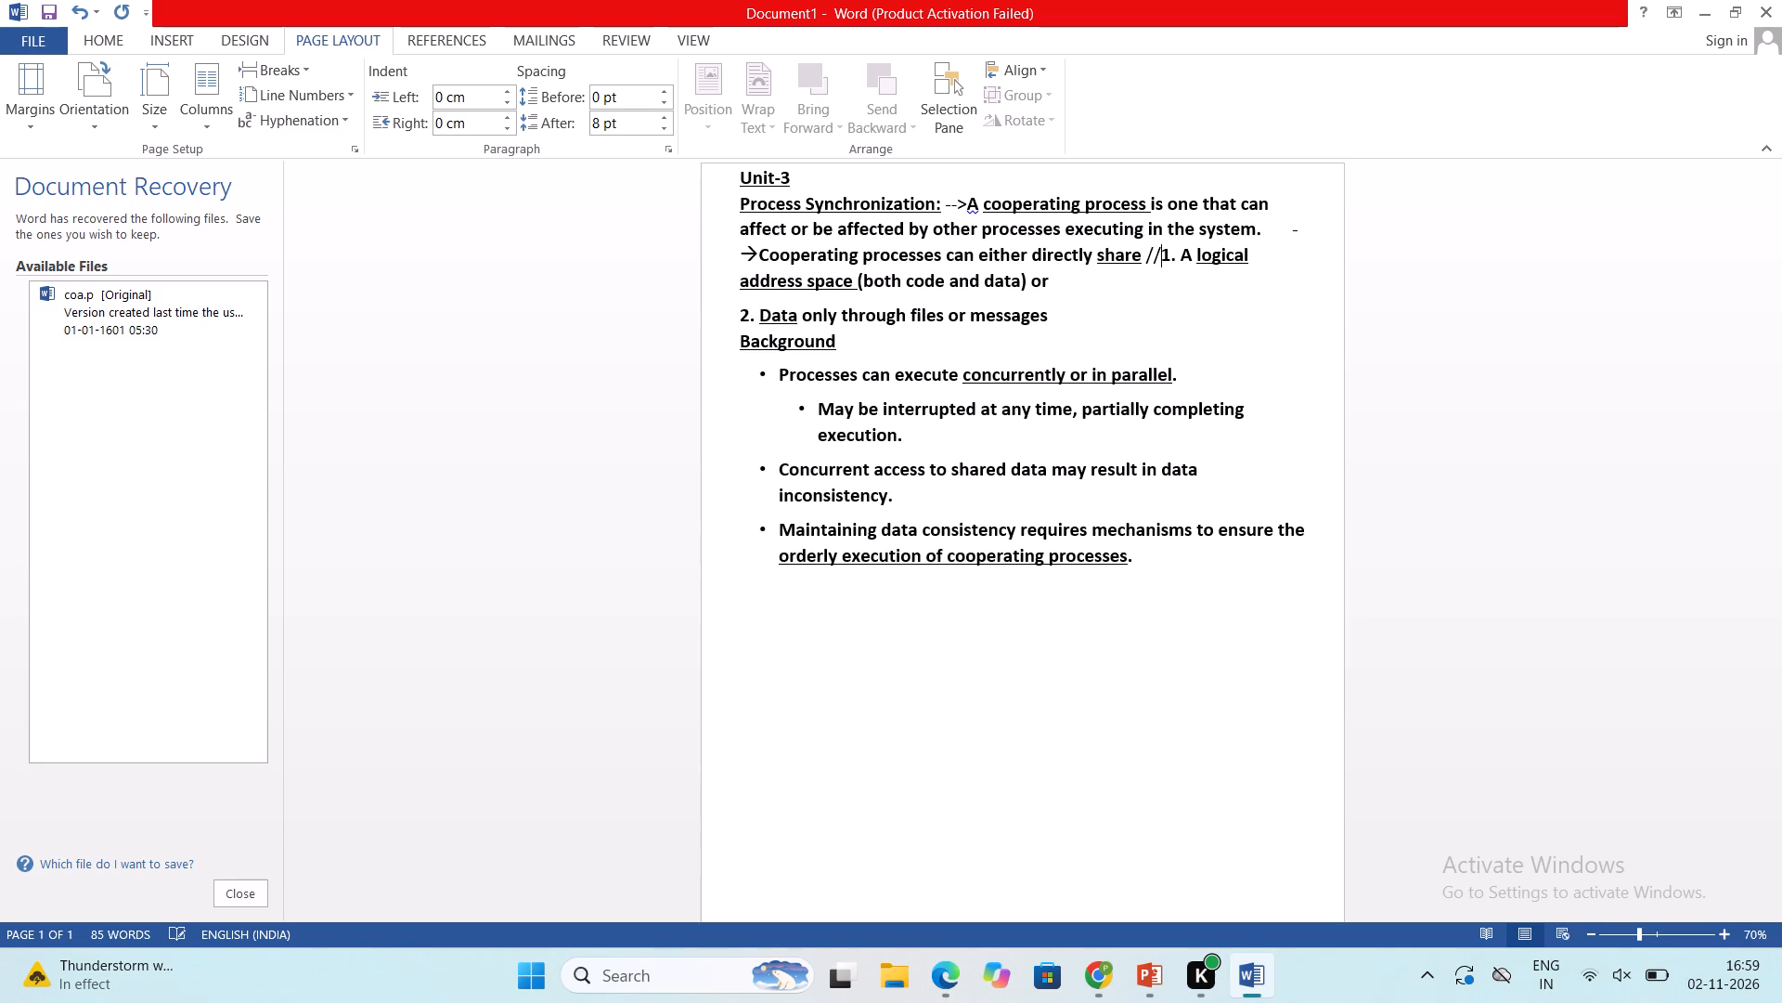
Join the "2. Data only through files or messages" line to the preceding text, right after "(both code and data) or".
key(Down)
key(Down)
key(Left)
key(Left)
key(Left)
key(Left)
key(Left)
key(Left)
key(Left)
key(Left)
key(Left)
key(Left)
key(Left)
key(Left)
key(Left)
key(Left)
key(Left)
key(Left)
key(Left)
key(Left)
key(Left)
key(Left)
key(Left)
key(Left)
key(Left)
key(Left)
key(Left)
key(Left)
key(Left)
key(BackSpace)
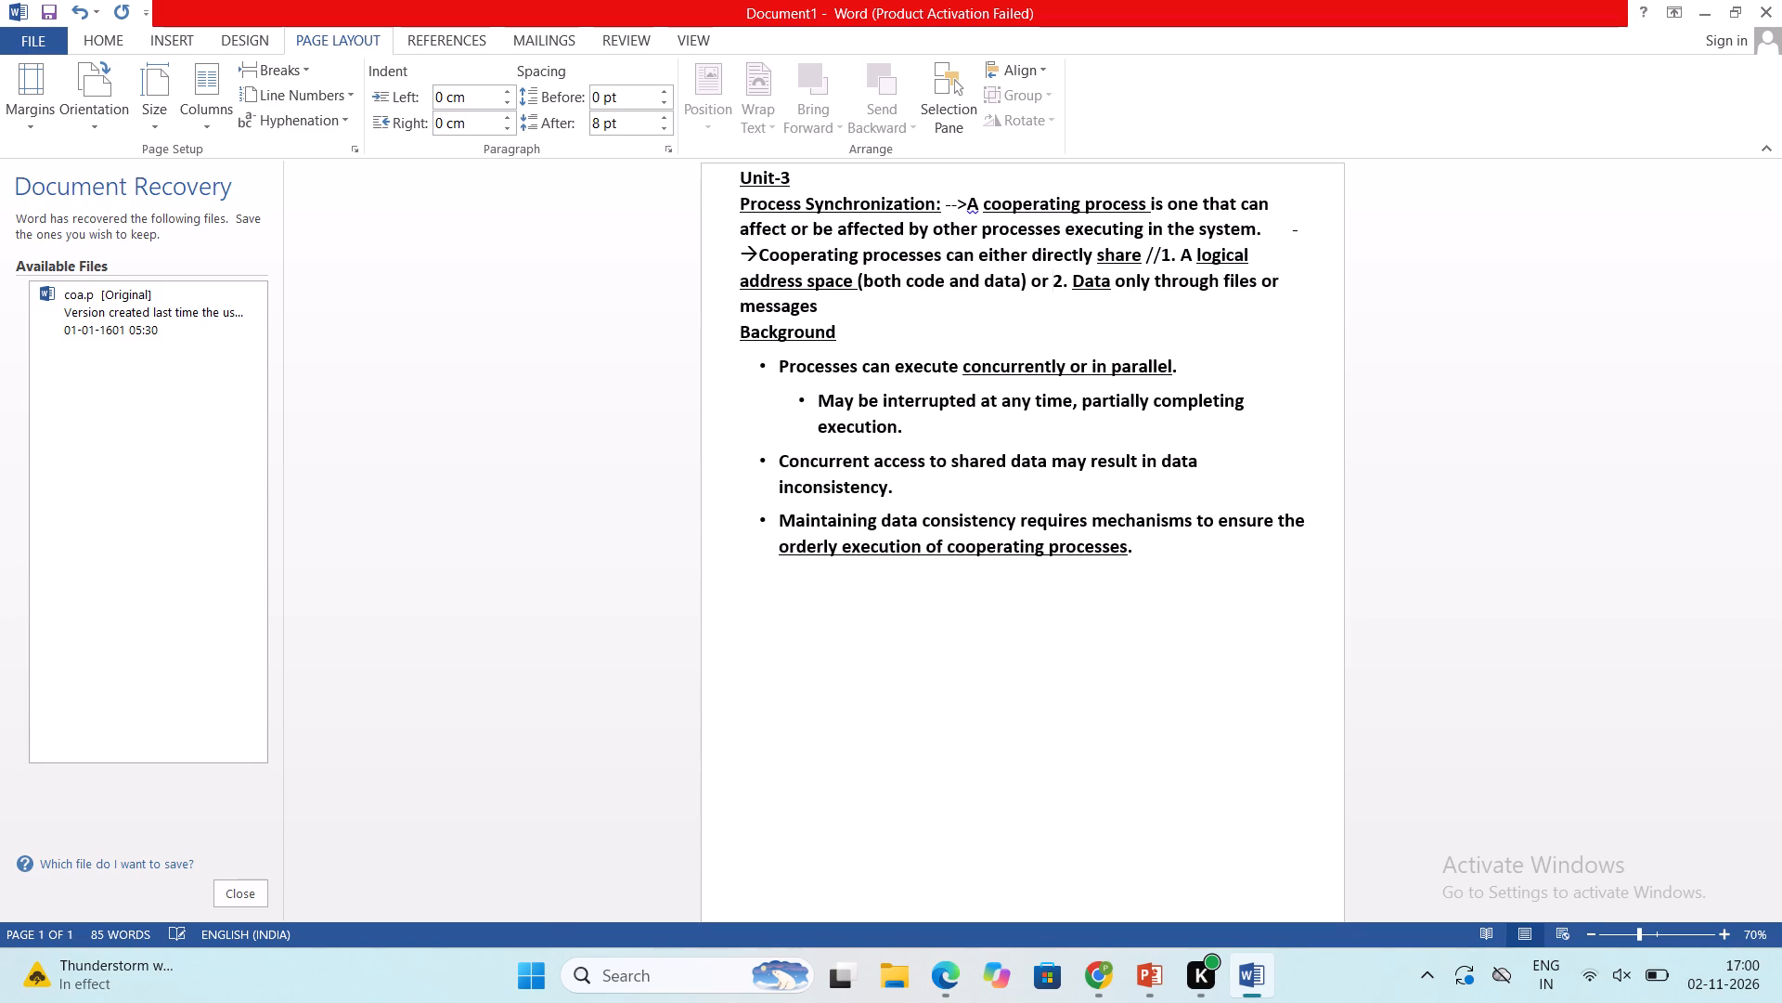
Join the "Background" heading to the end of the preceding paragraph, separated from "messages" by five spaces.
click(730, 335)
key(BackSpace)
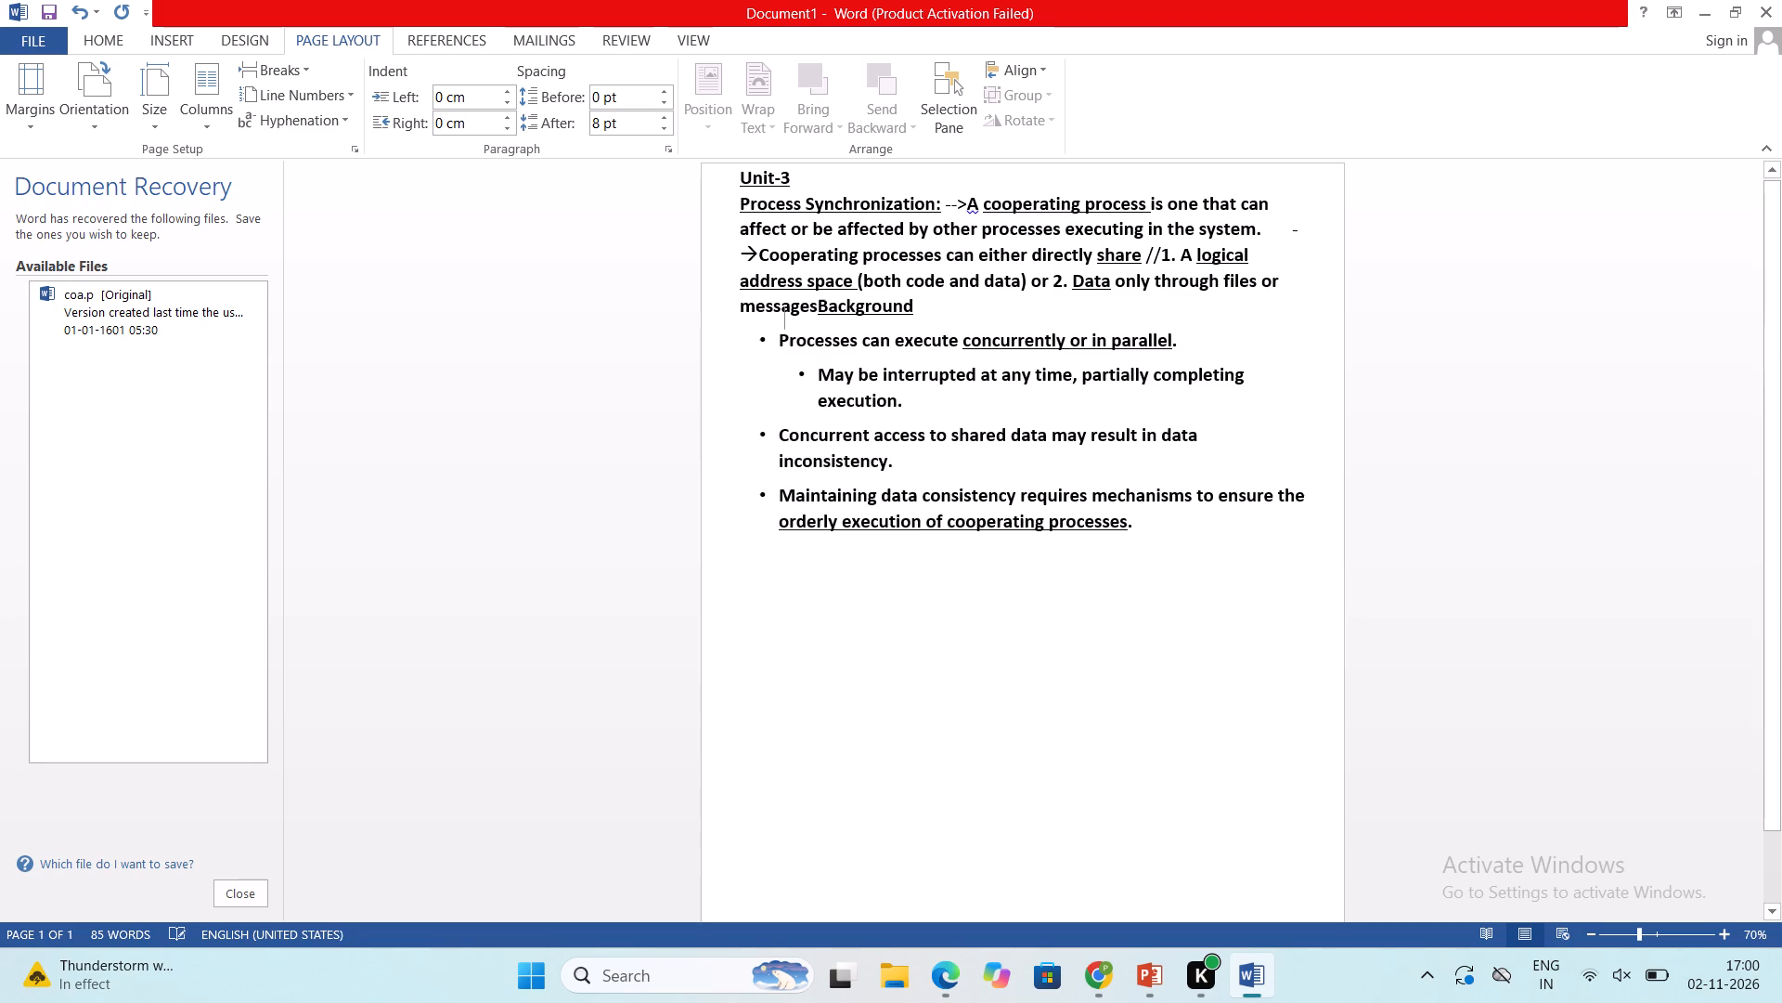
key(space)
key(space)
key(space)
key(space)
key(space)
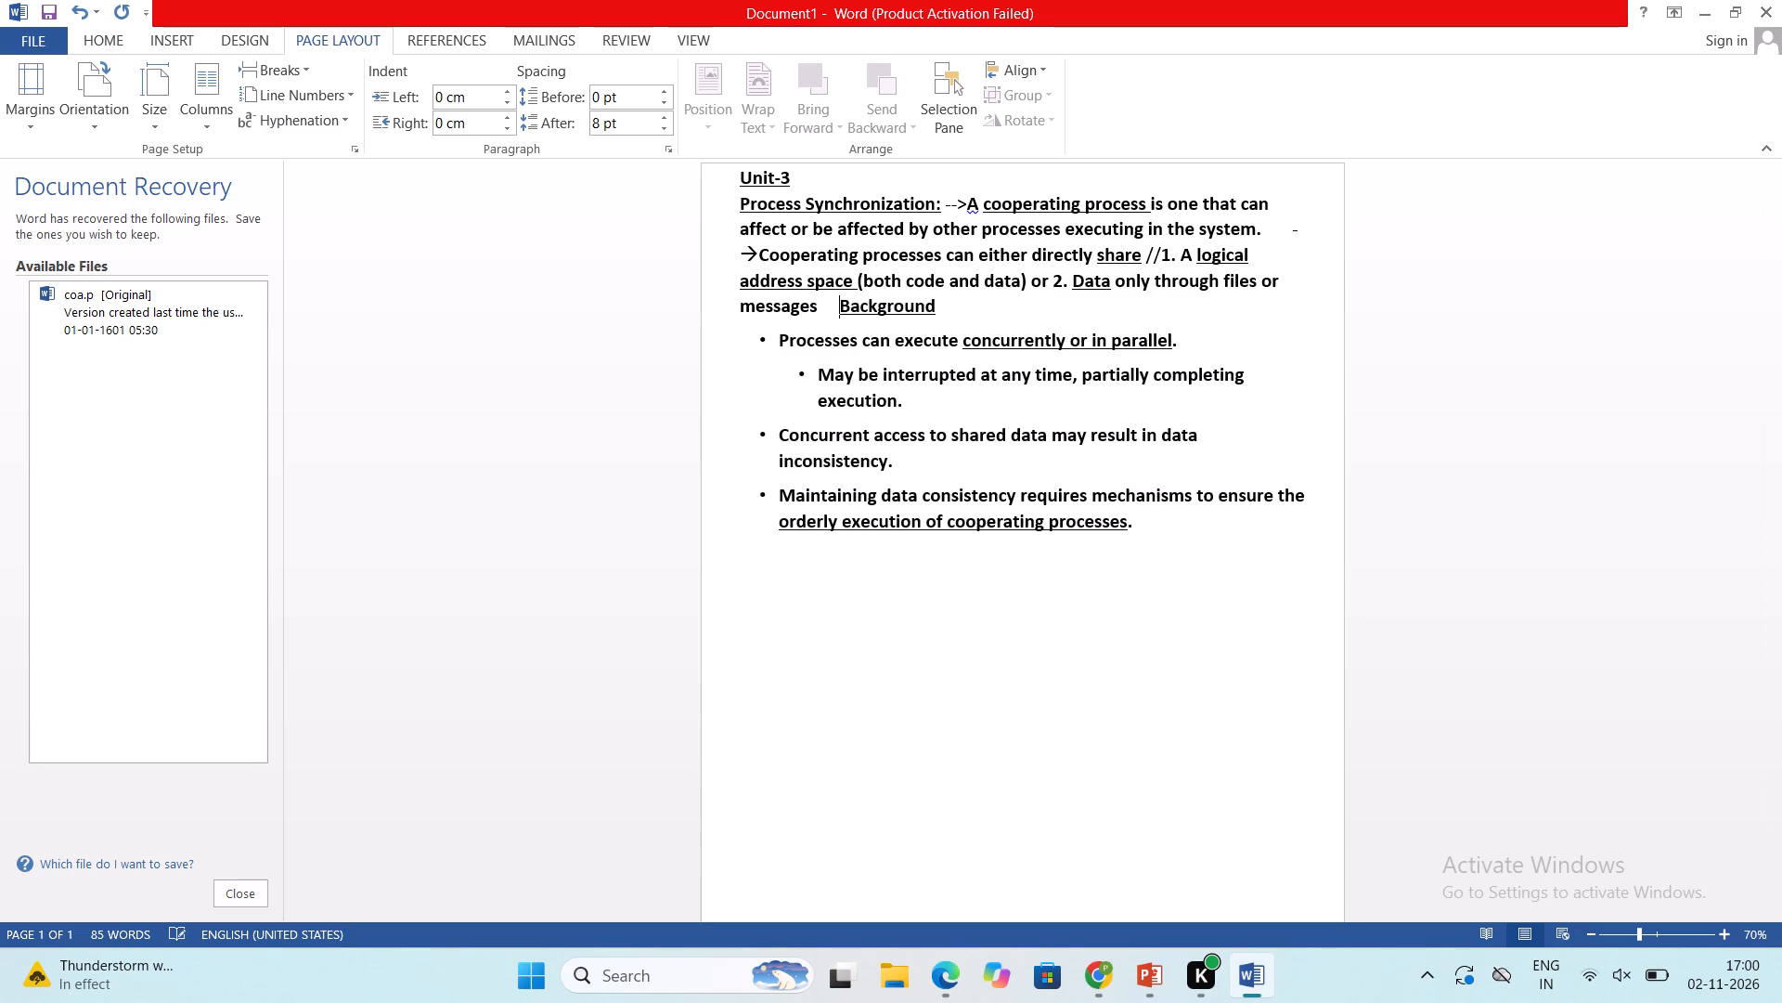
Add a colon directly after the "Background" heading.
key(Right)
key(Right)
key(Right)
key(Right)
key(Right)
key(Right)
key(Right)
key(Right)
key(Right)
key(Right)
key(shift+colon)
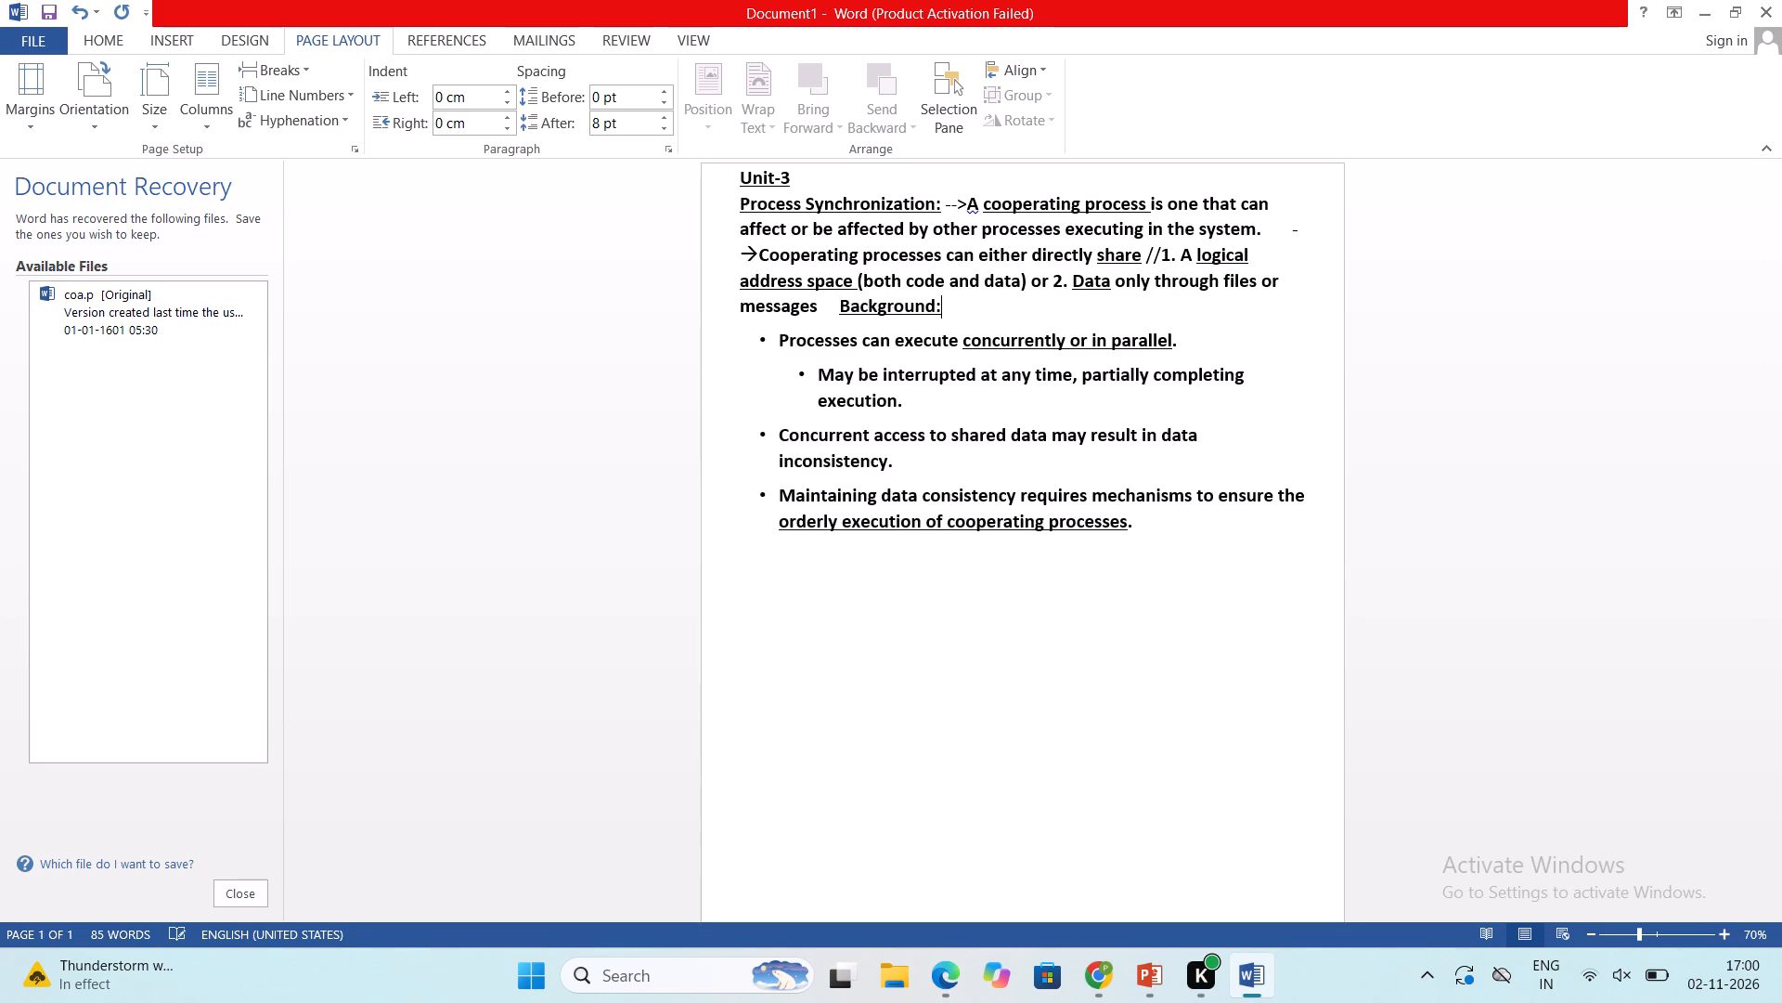
Remove the bullet from "Processes can execute concurrently or in parallel." and join it directly after "Background:", with the arrow "-->" before it.
key(Down)
key(Left)
key(Left)
key(Left)
key(Left)
key(Left)
key(Left)
key(Left)
key(Left)
key(Left)
key(Left)
key(Left)
key(Left)
key(Left)
key(Left)
key(Left)
key(Left)
key(Left)
key(Left)
key(Left)
key(BackSpace)
key(BackSpace)
key(BackSpace)
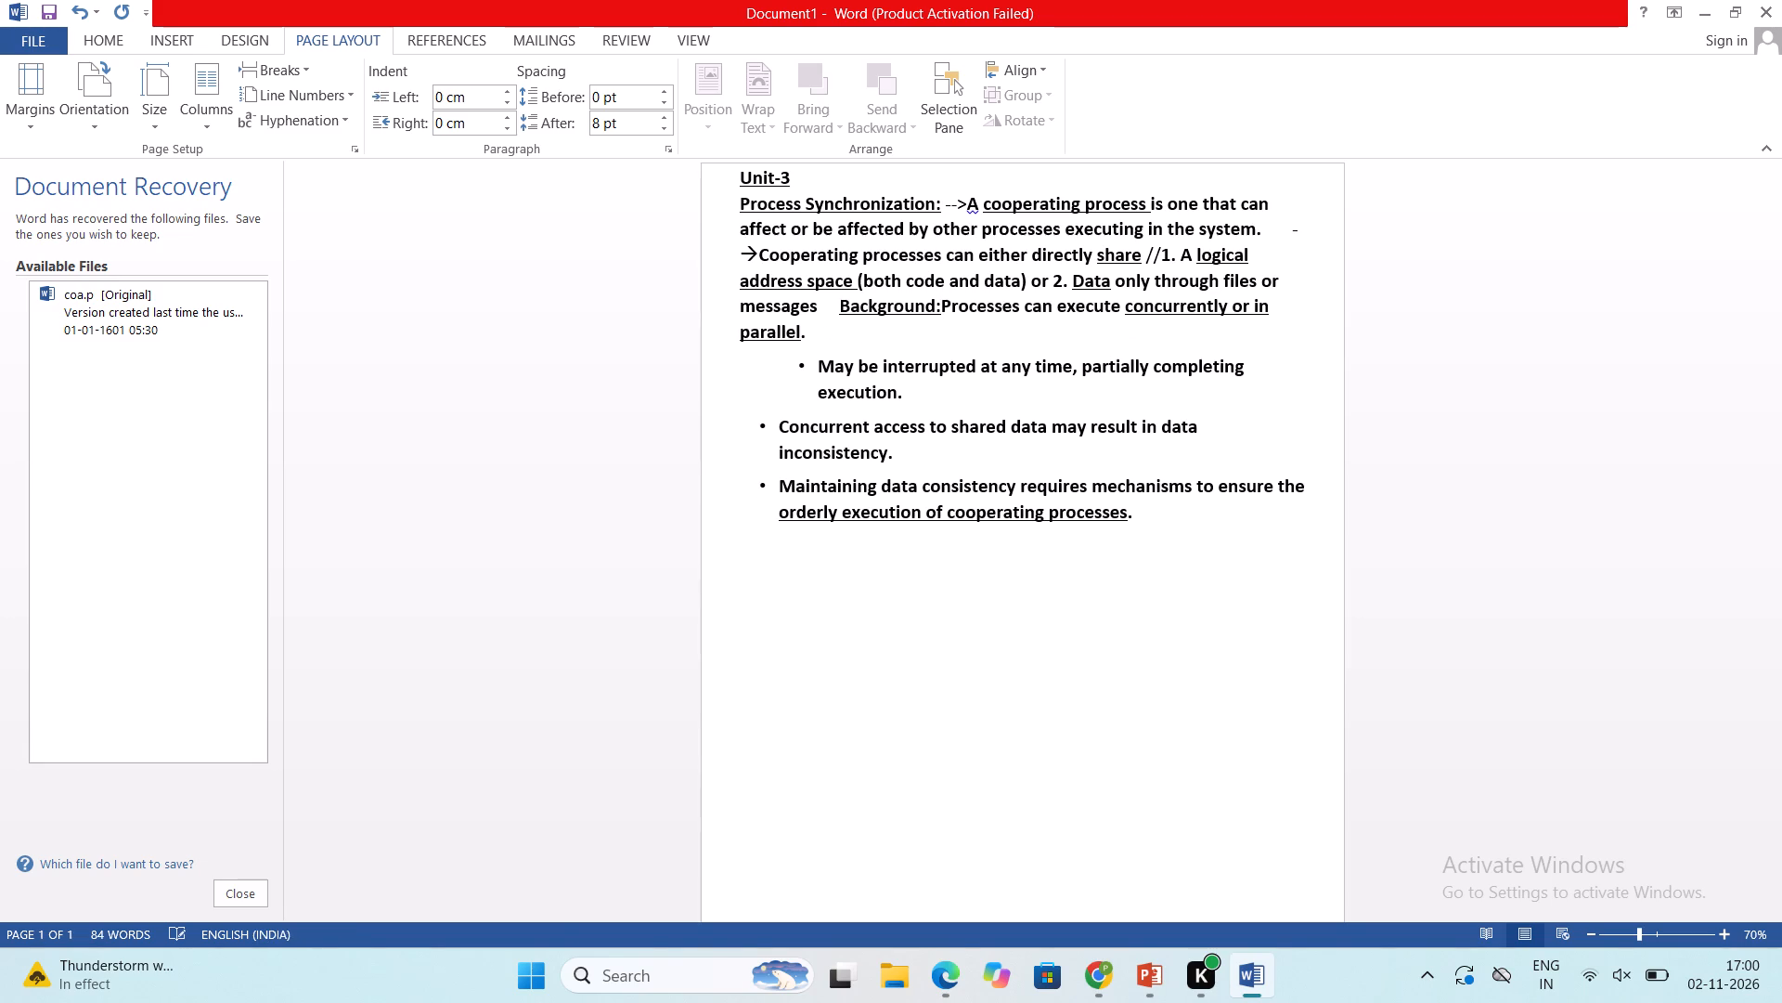
text(--)
key(shift+greater)
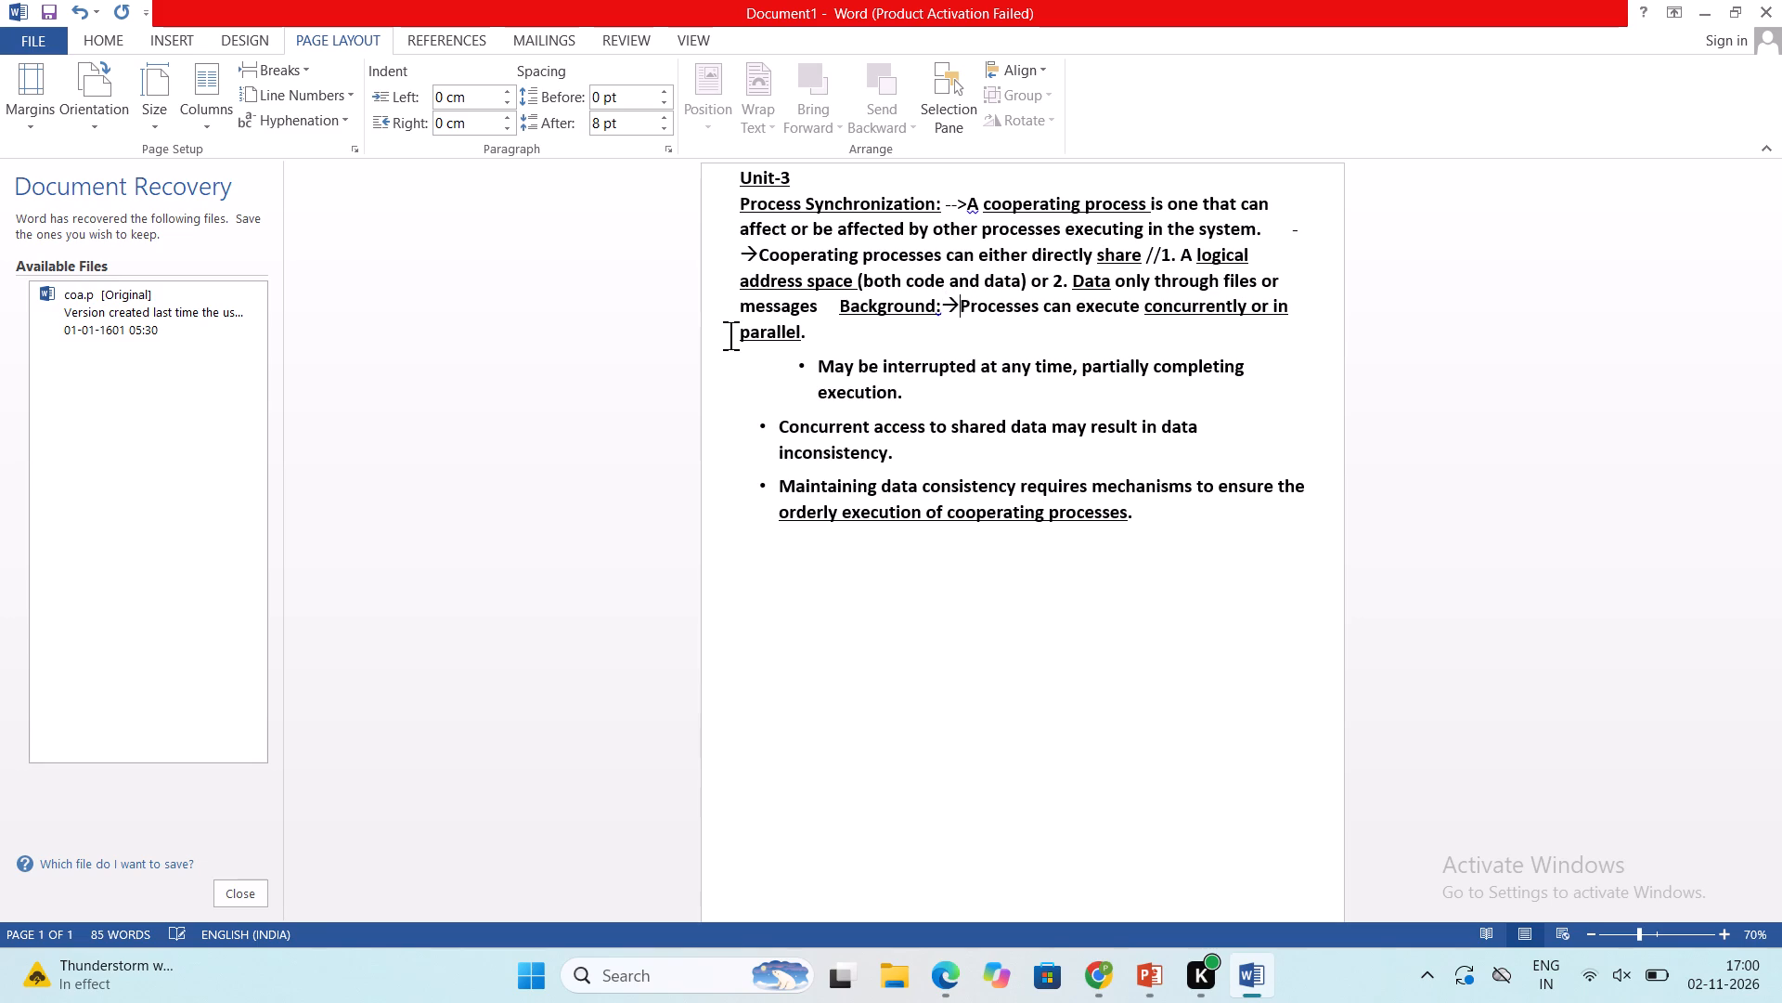
Remove the bullet from "May be interrupted at any time" and join it after "in parallel.", preceded by three spaces and the arrow "-->".
key(Down)
key(Down)
key(Left)
key(Left)
key(Left)
key(Left)
key(Left)
key(Left)
key(Left)
key(Left)
key(Left)
key(Left)
key(Left)
key(Left)
key(Left)
key(Left)
key(Left)
key(Left)
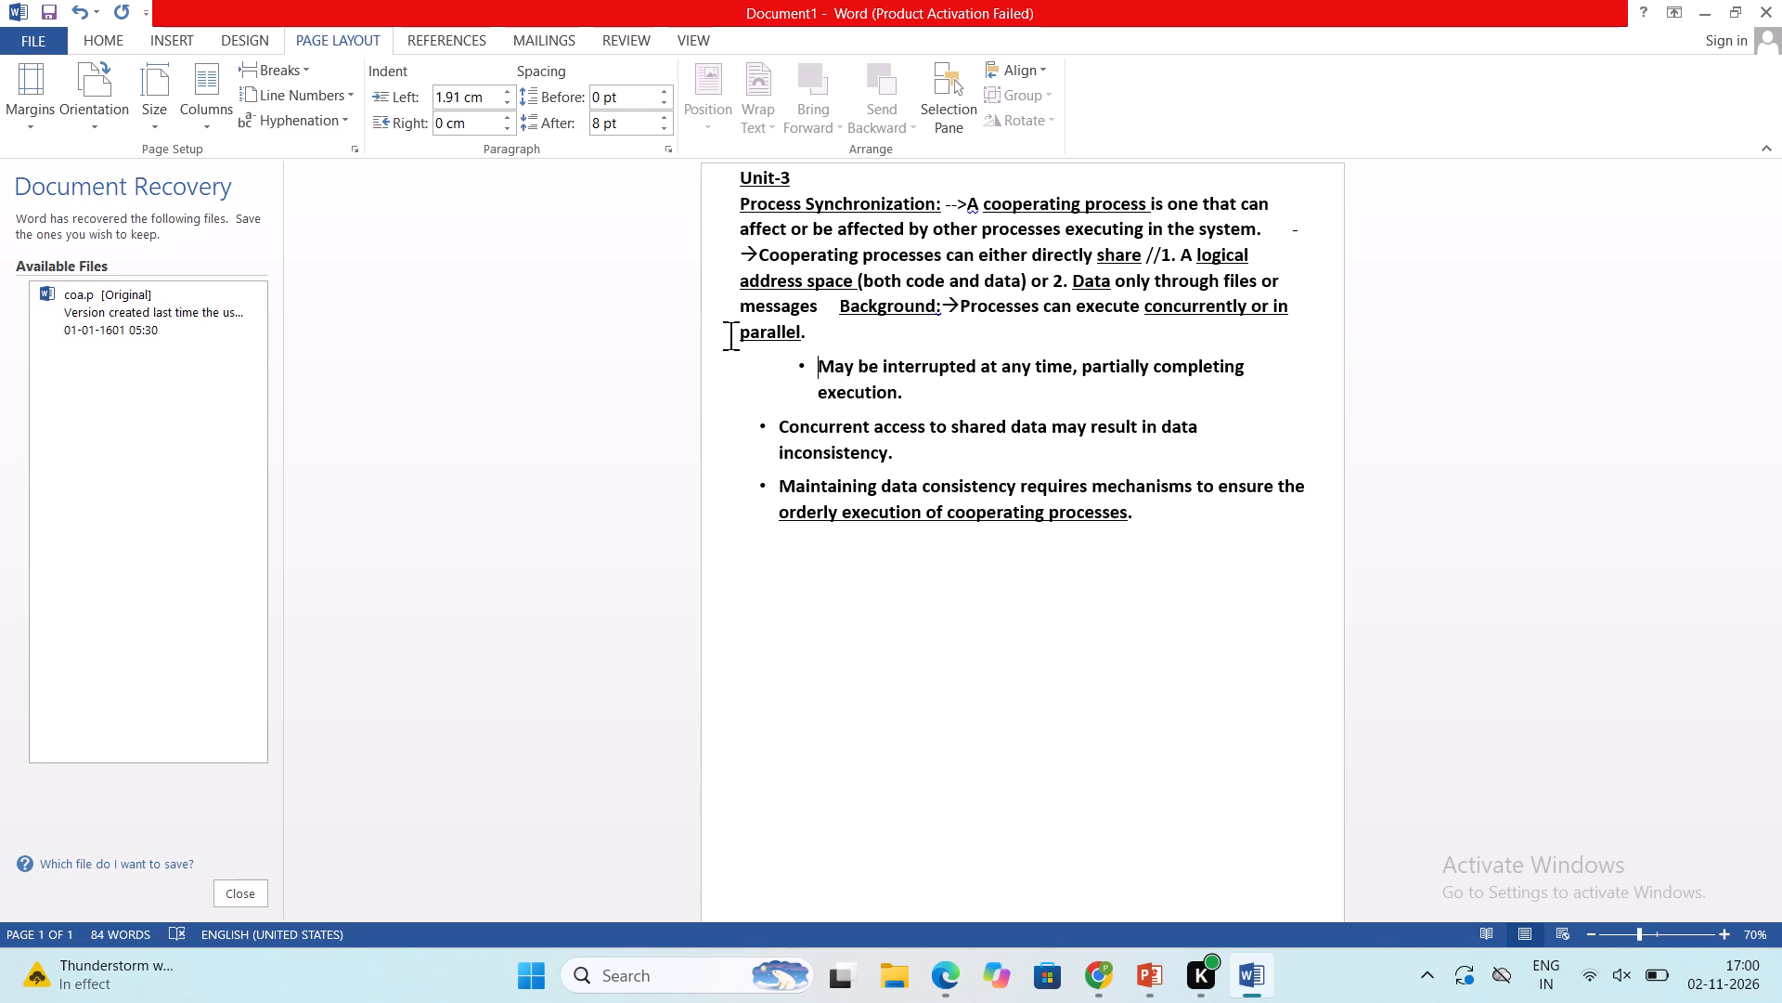
key(Left)
key(BackSpace)
key(BackSpace)
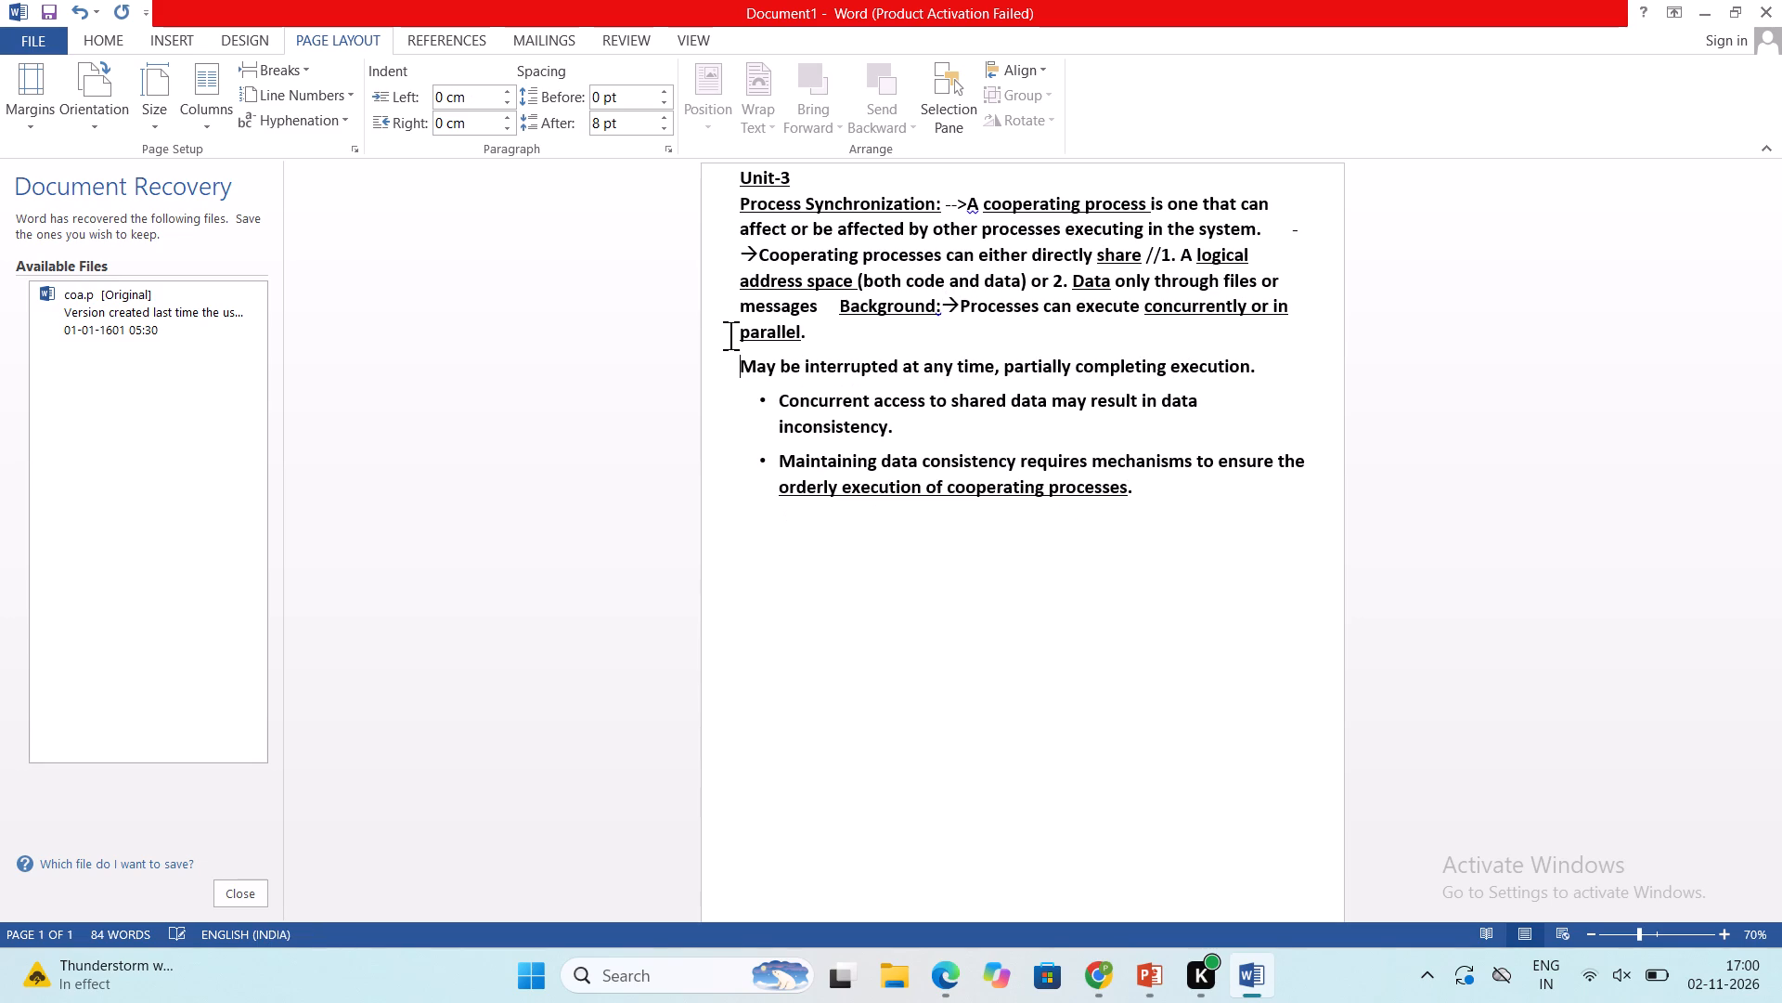
key(BackSpace)
key(space)
key(space)
key(space)
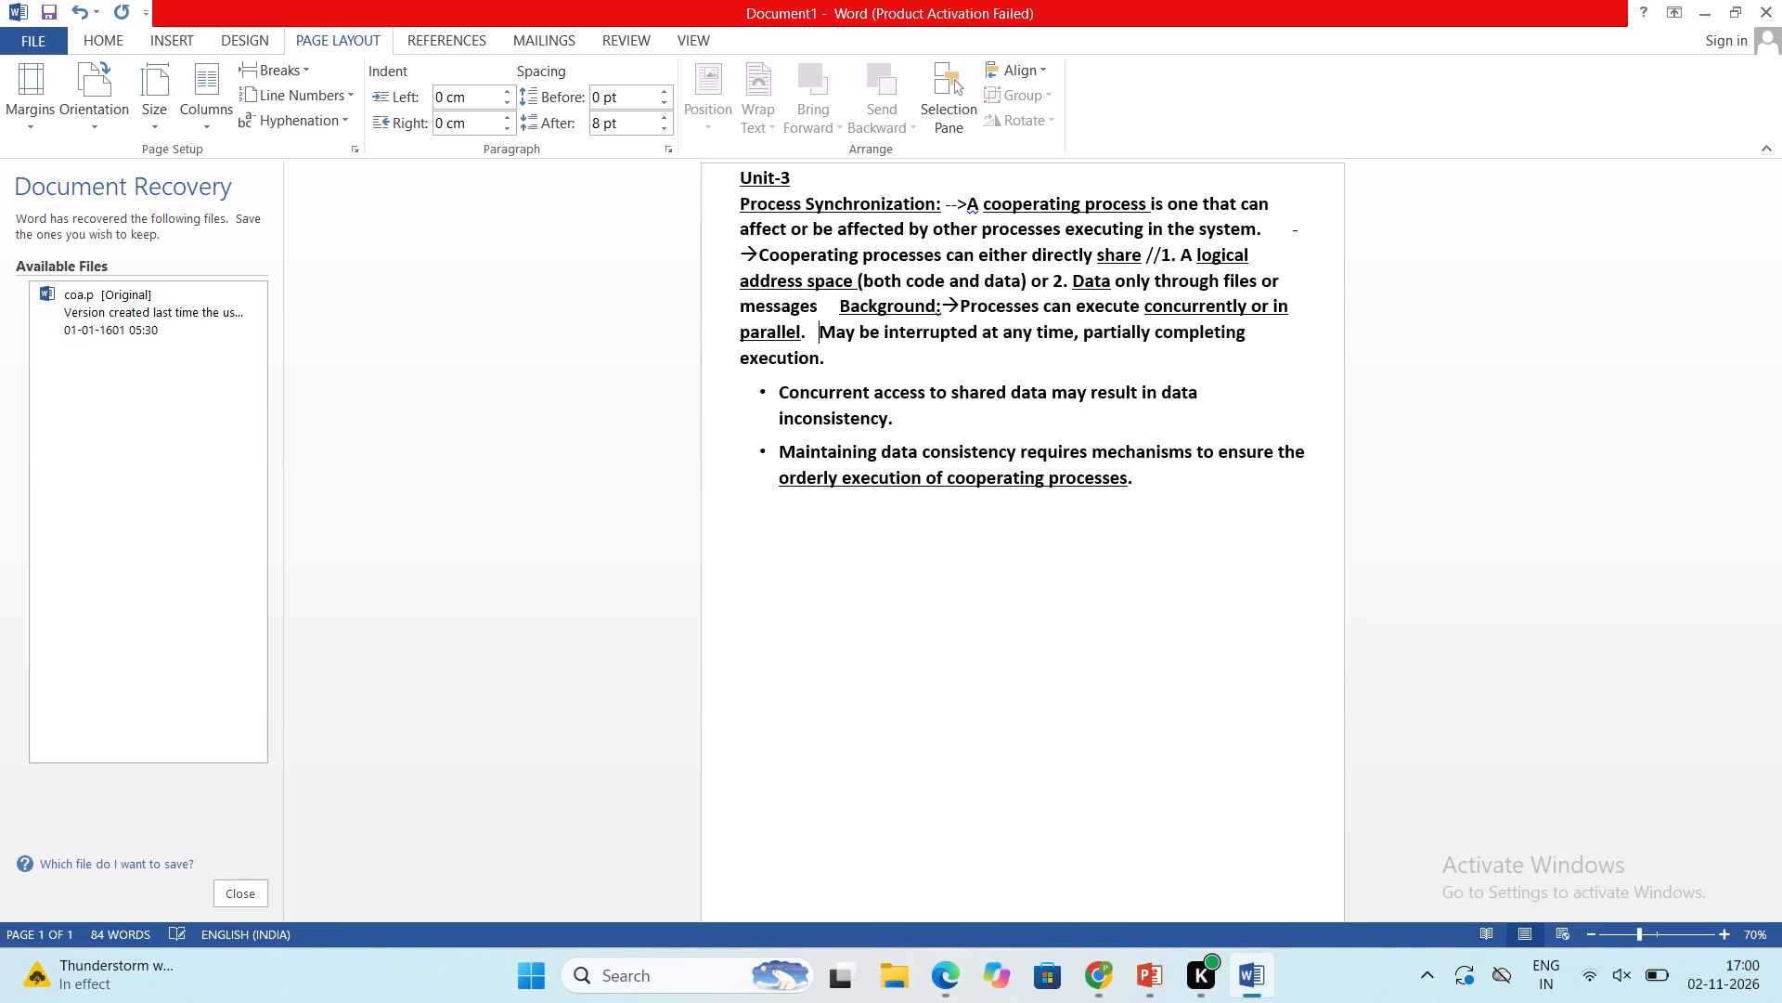
text(--)
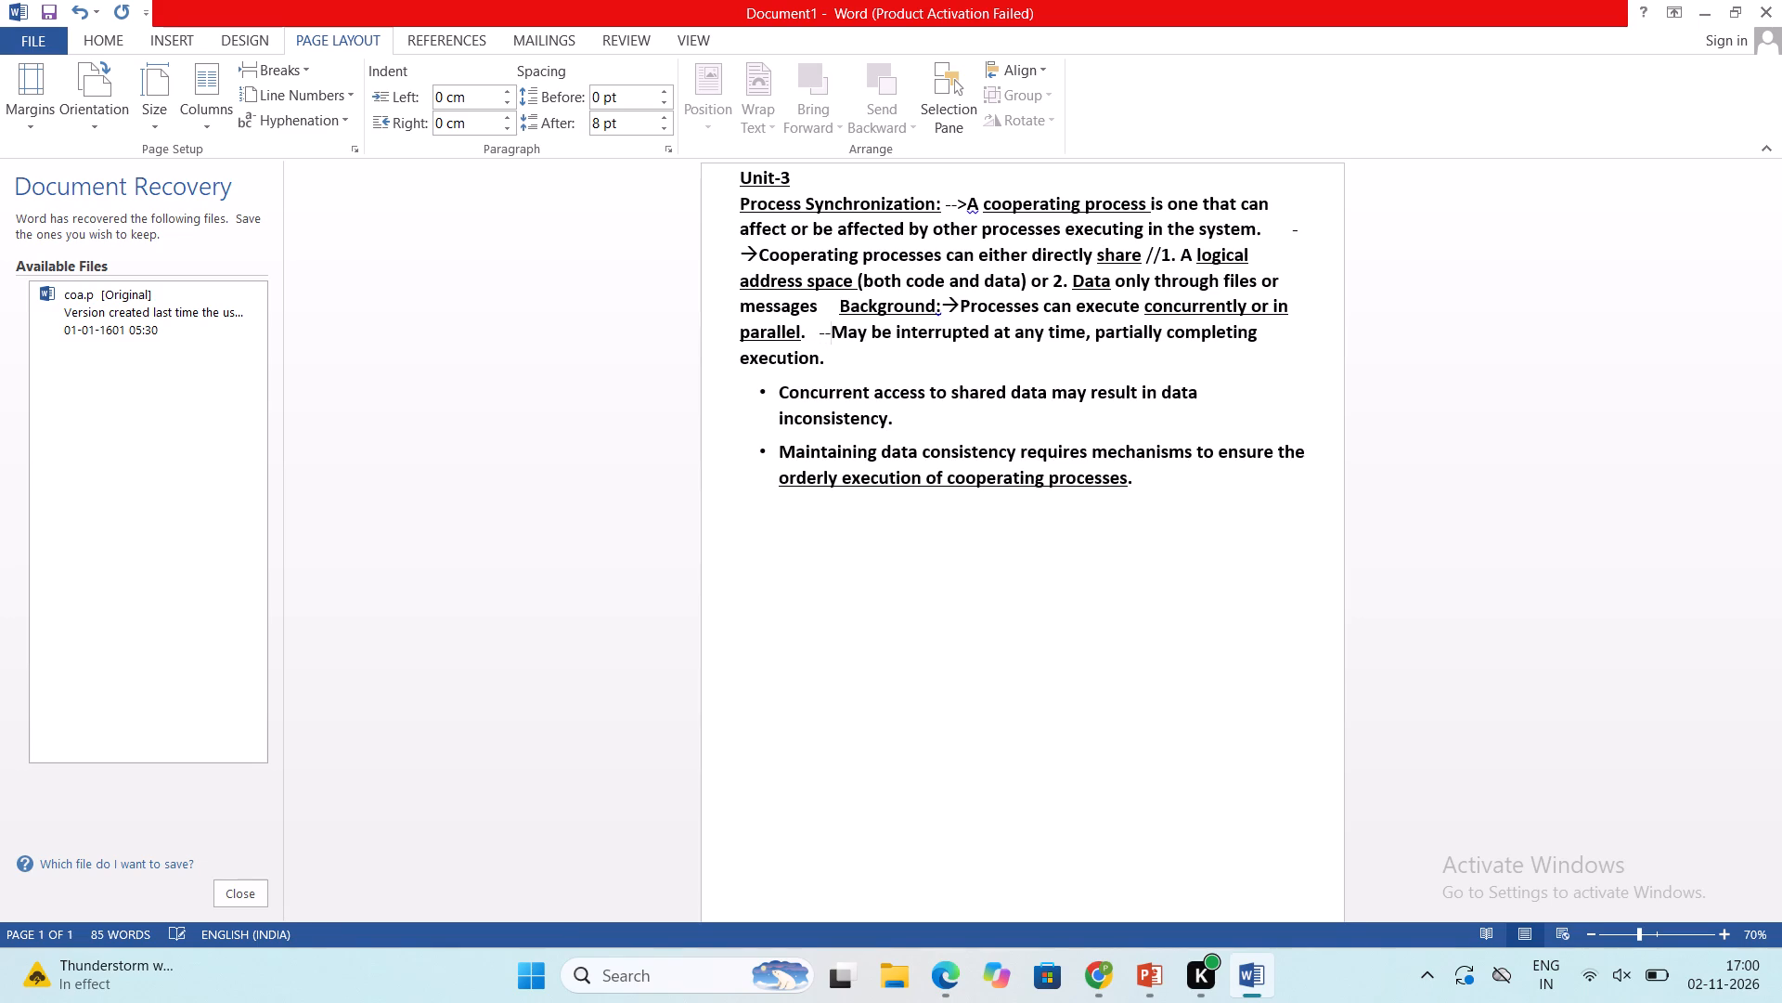
key(shift+greater)
Remove the bullet from "Concurrent access to shared data" and join it after "execution.", preceded by two spaces and the arrow "-->".
key(Down)
key(Down)
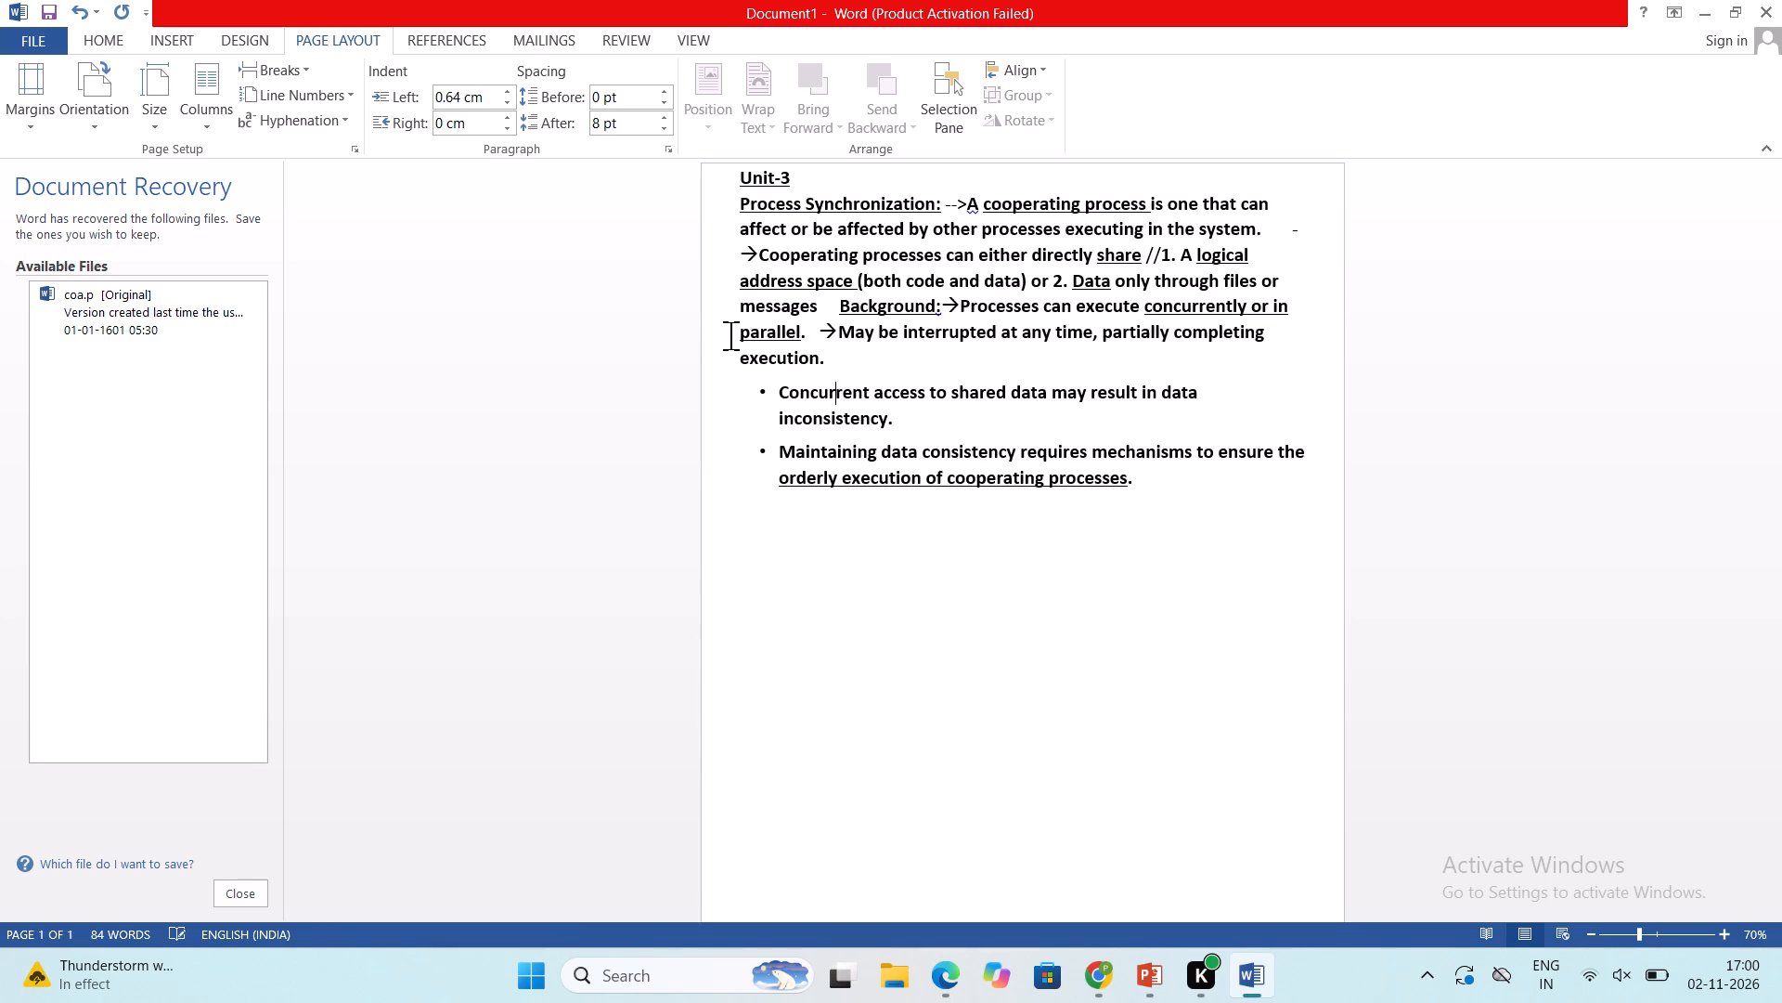
key(Left)
key(Left)
key(Left)
key(Left)
key(Left)
key(Left)
key(Left)
key(Left)
key(Left)
key(Left)
key(Down)
key(Left)
key(Left)
key(Left)
key(BackSpace)
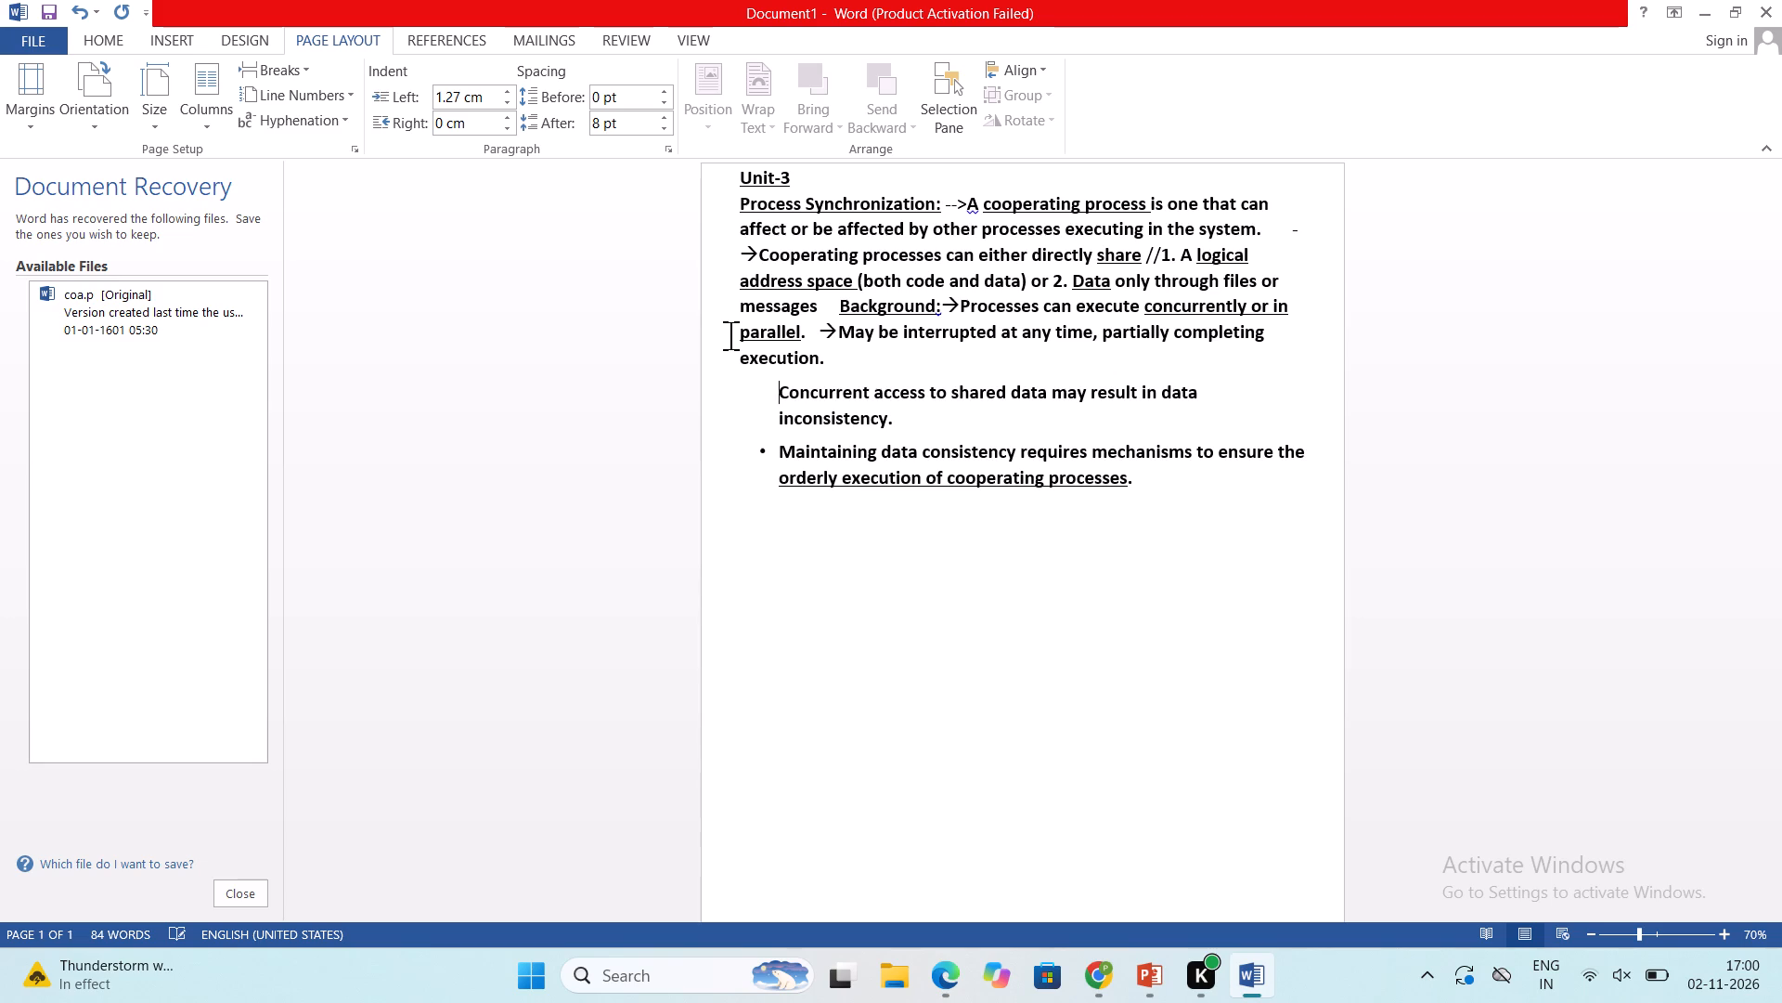
key(BackSpace)
key(BackSpace)
key(space)
key(space)
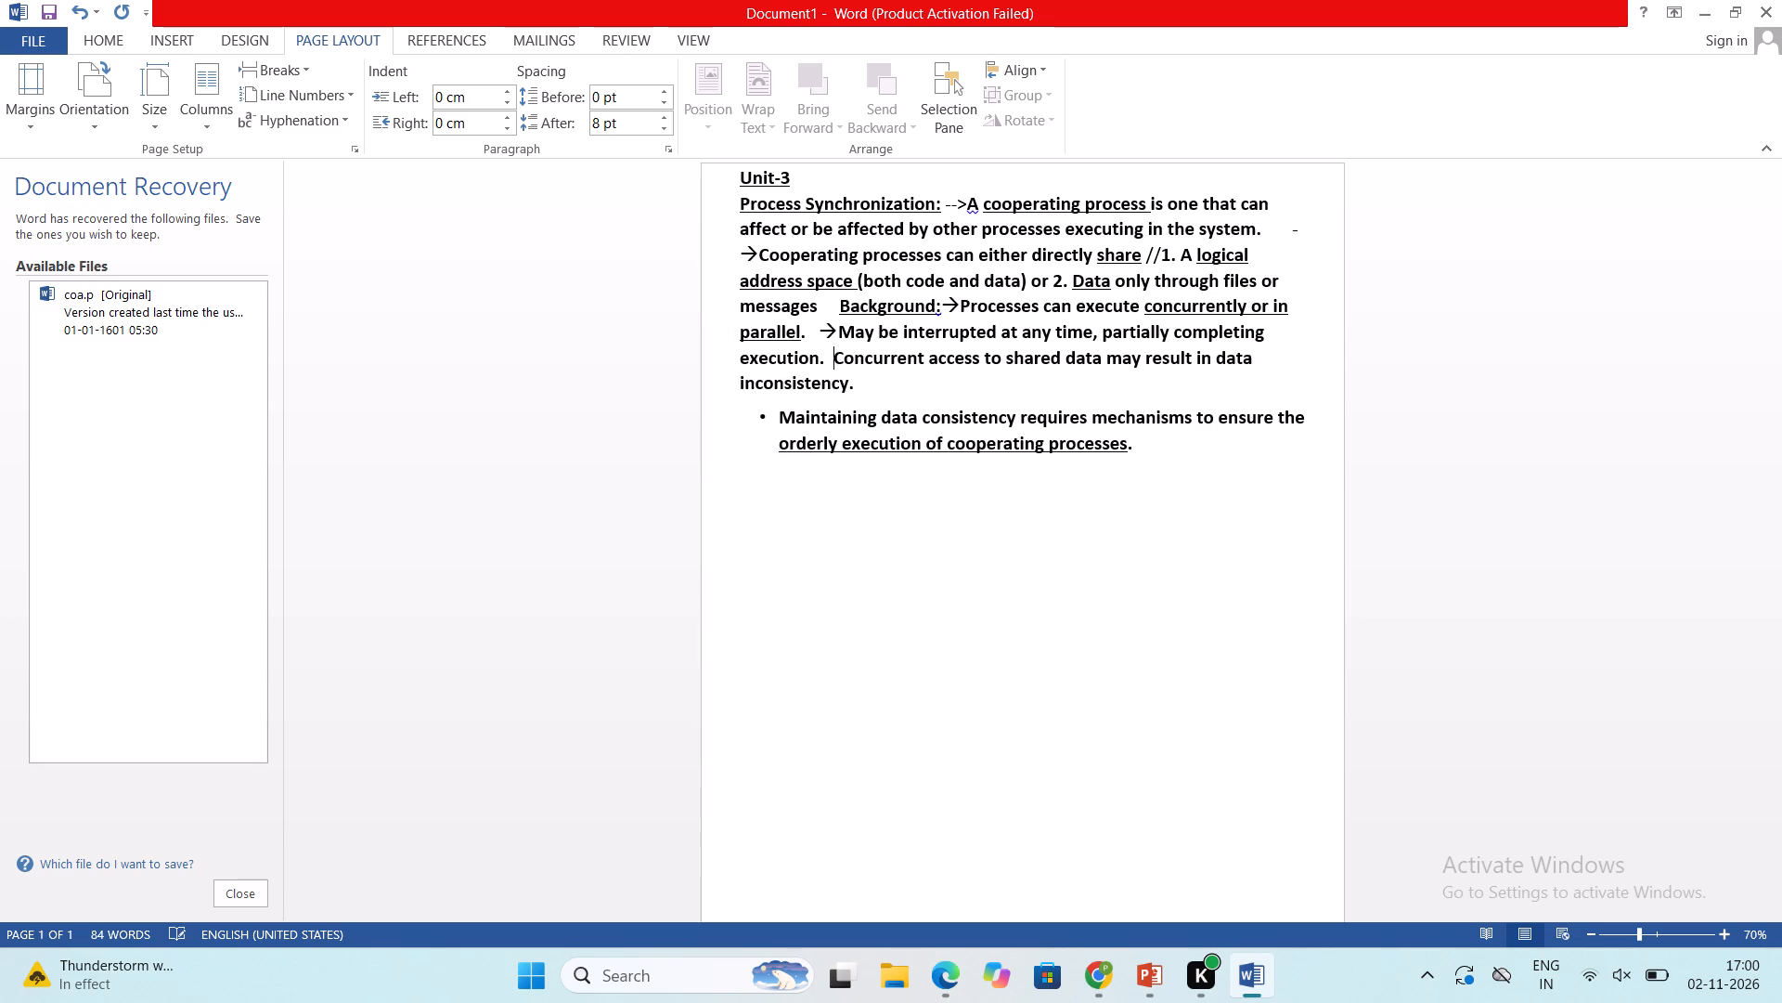
text(--)
key(shift+greater)
Remove the bullet from "Maintaining data consistency" and join it after "inconsistency.", preceded by two spaces and the arrow "-->".
key(Down)
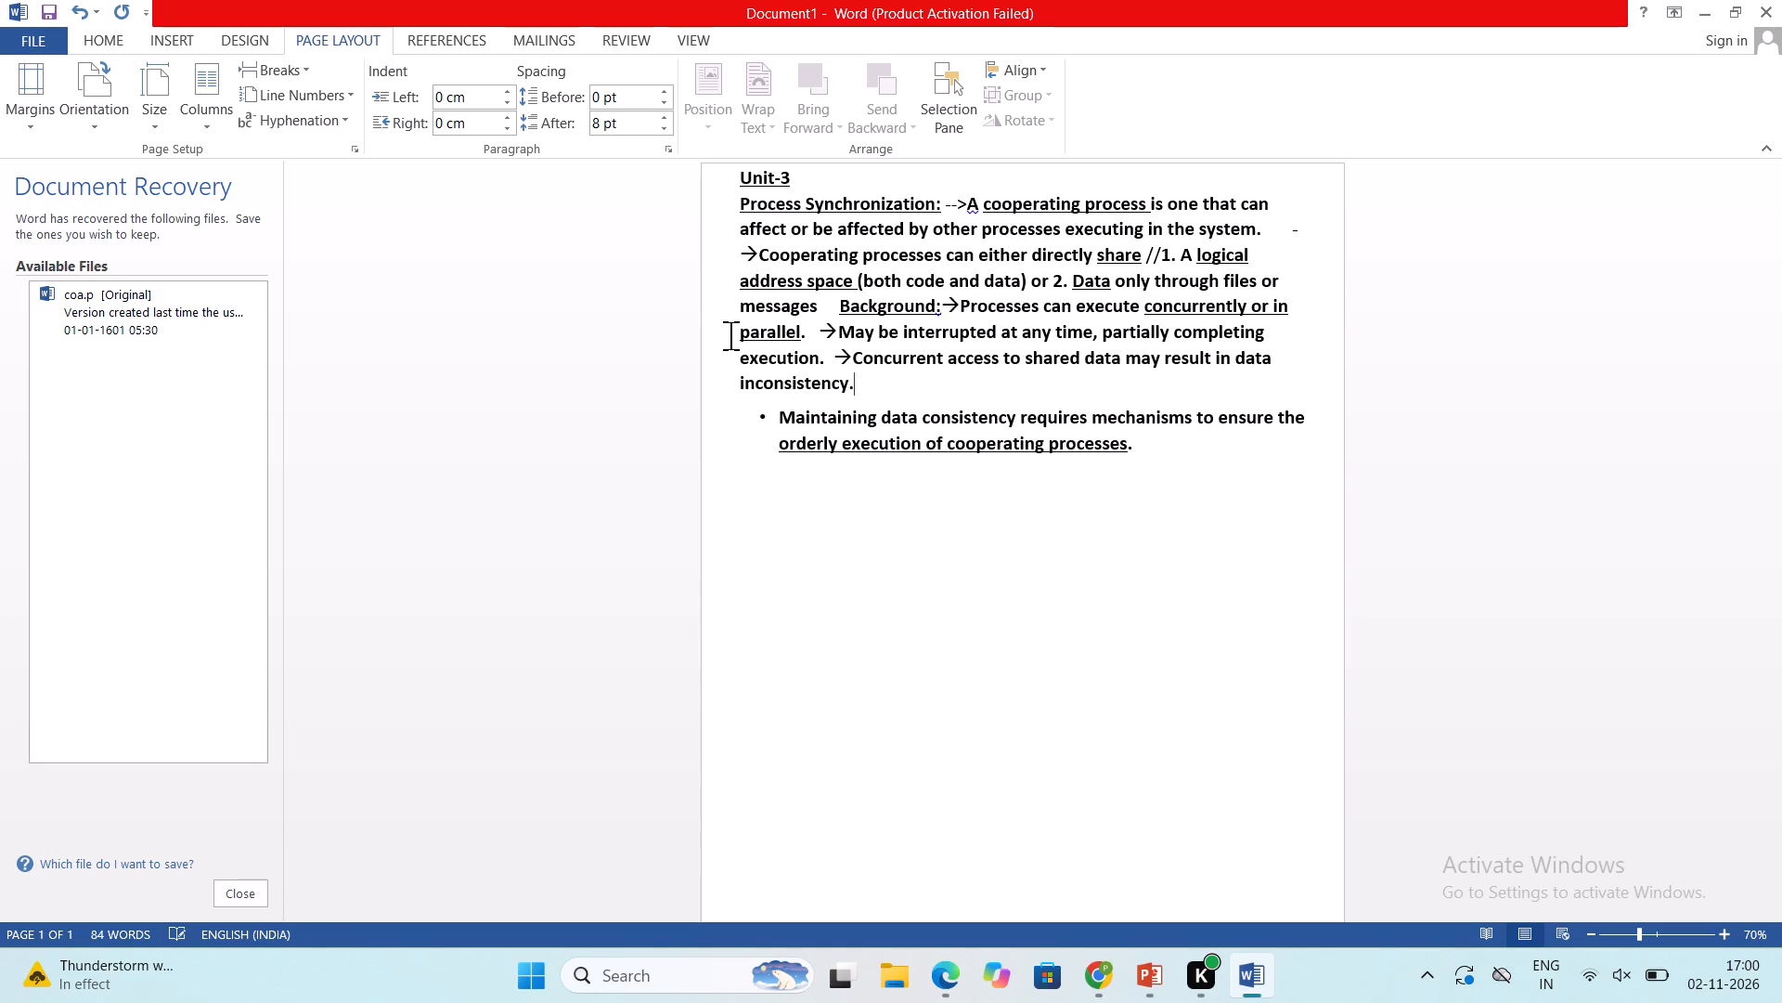
key(Down)
key(Left)
key(Left)
key(Left)
key(Left)
key(Left)
key(Left)
key(Left)
key(Left)
key(Left)
key(BackSpace)
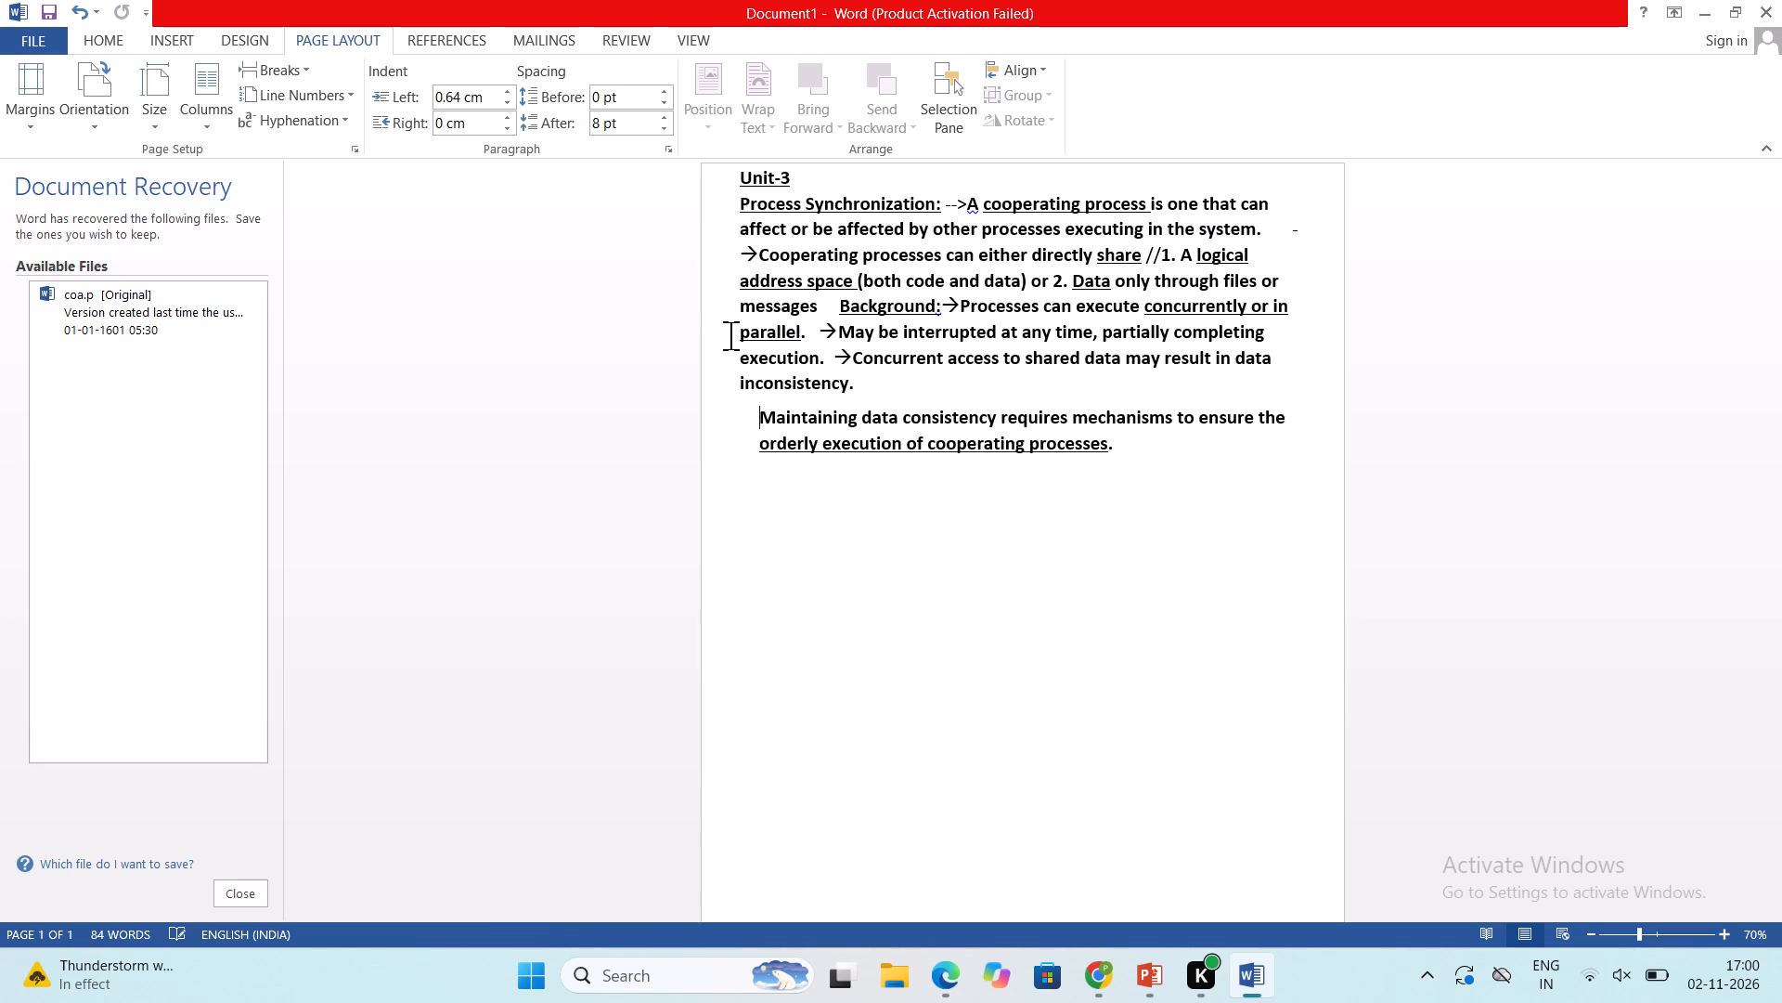
key(BackSpace)
key(BackSpace)
key(space)
key(space)
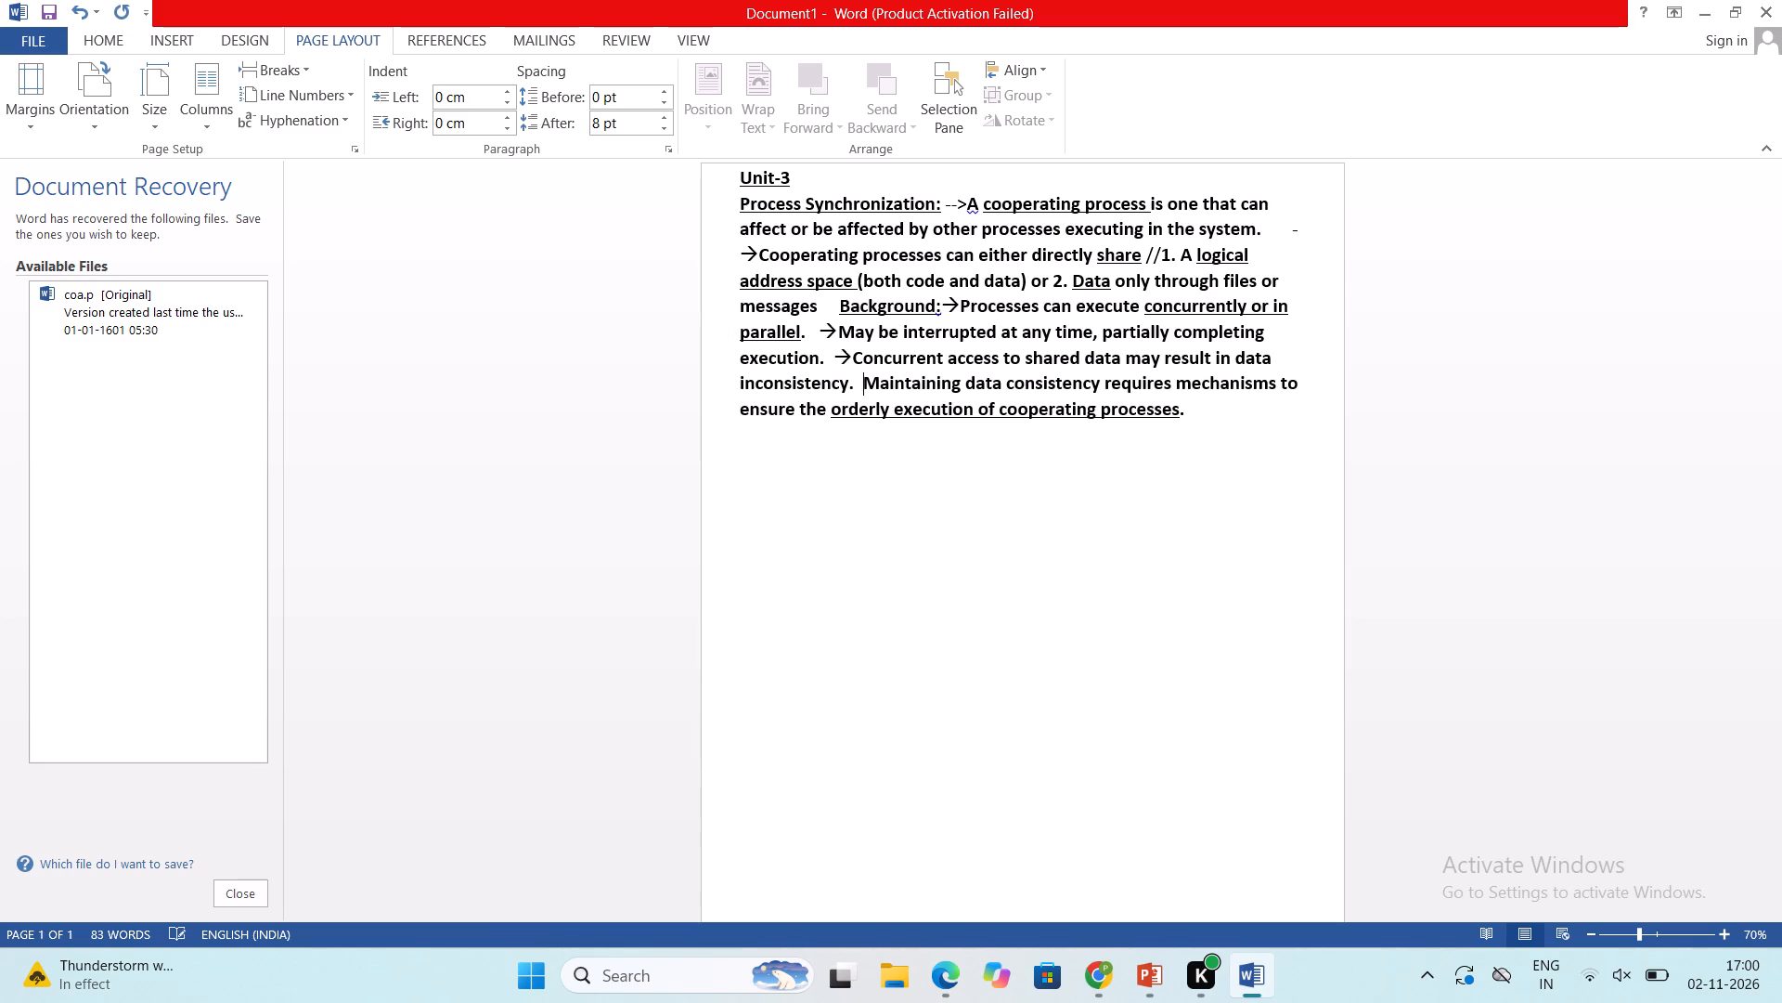
text(--)
key(shift+greater)
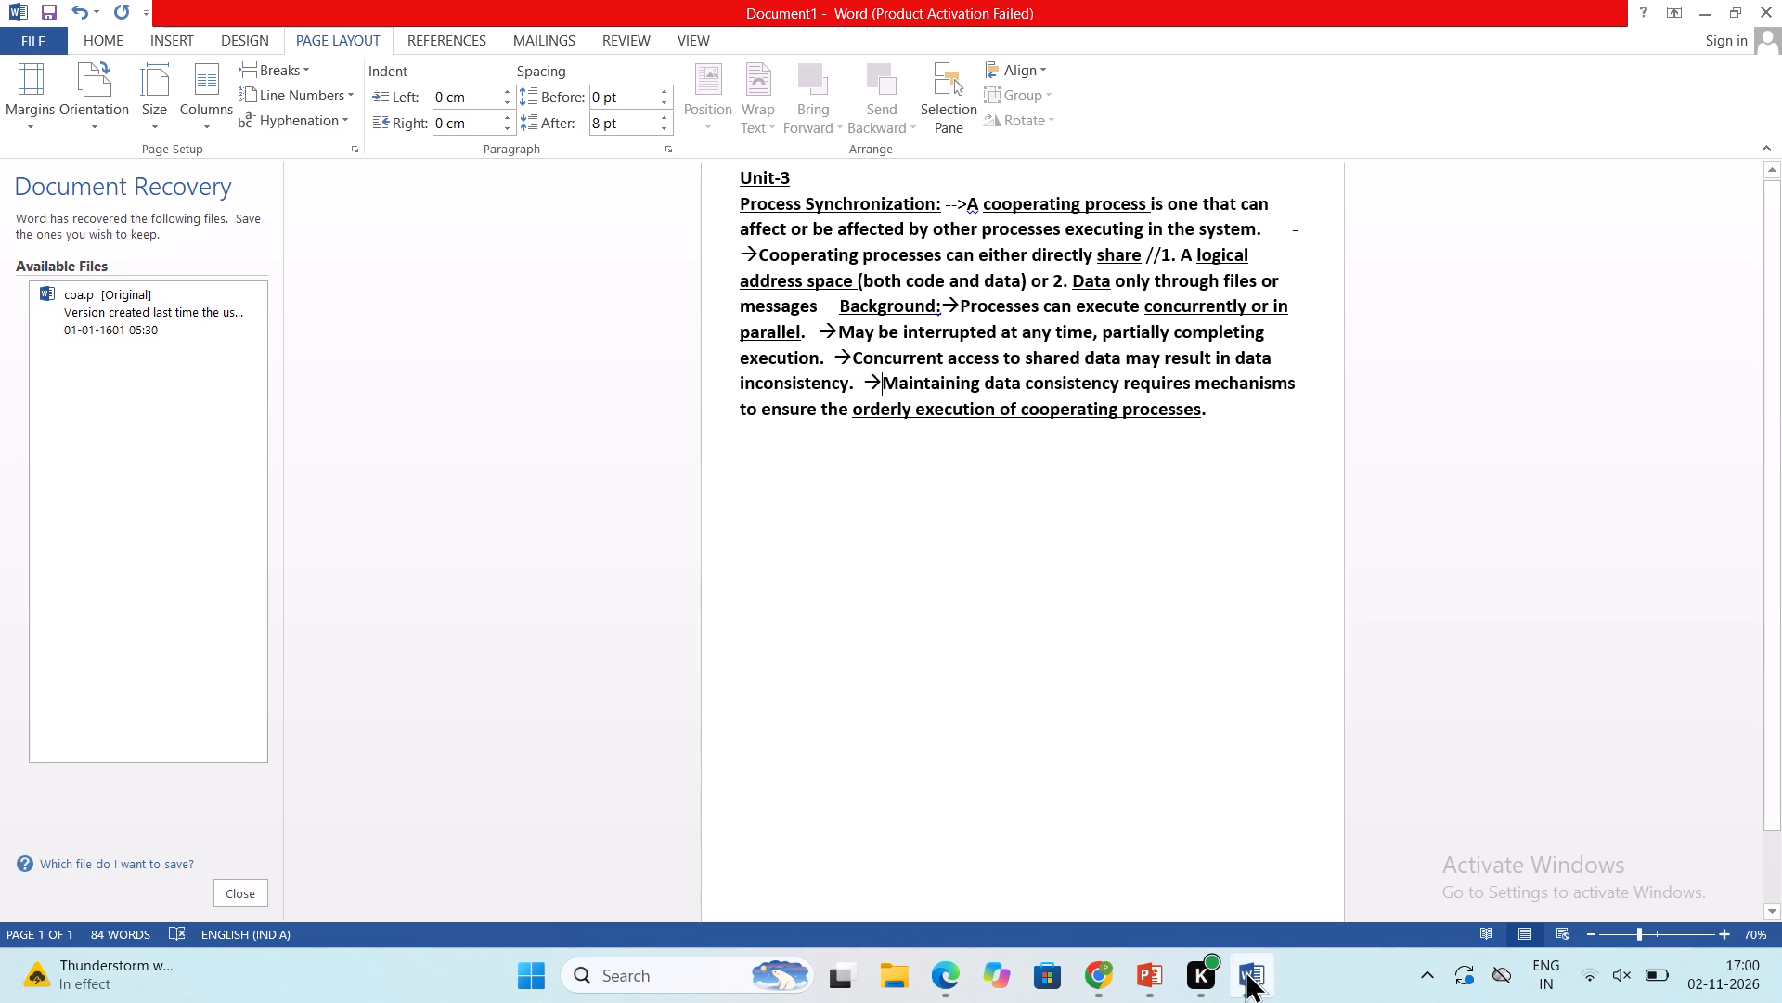
Switch to the PowerPoint deck and copy the "Illustration of the problem:" heading and its three bullets from slide 4.
click(1153, 979)
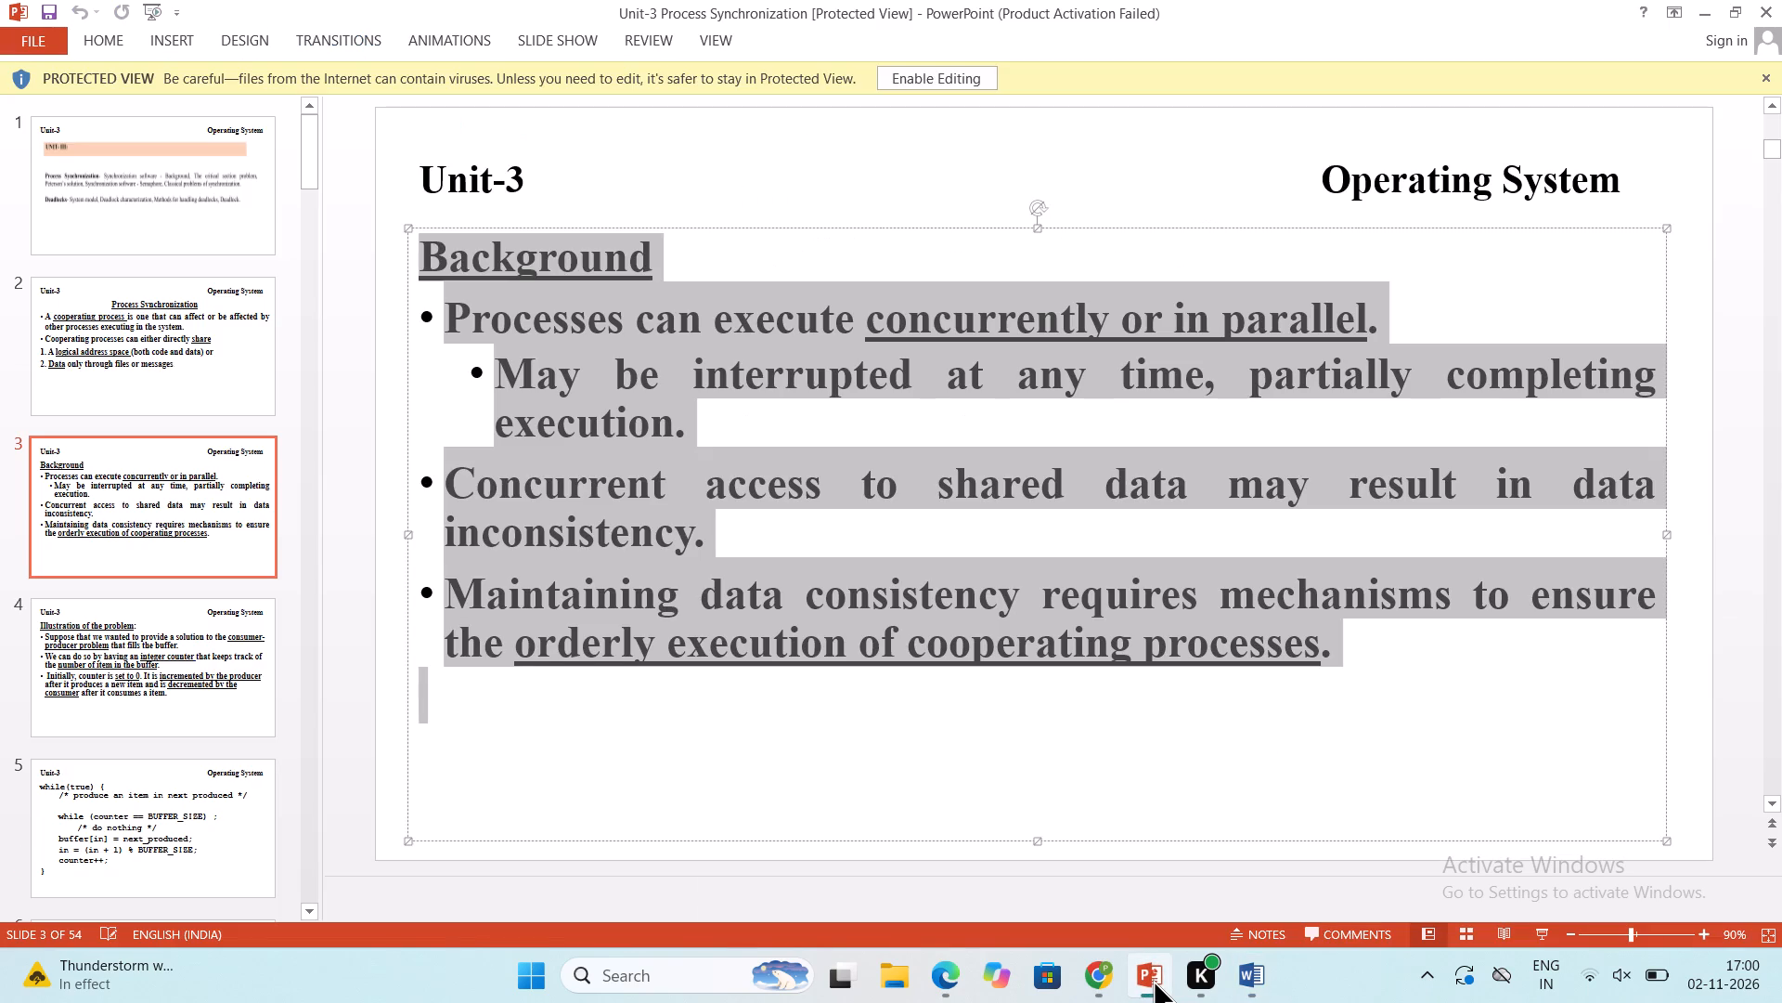
click(245, 661)
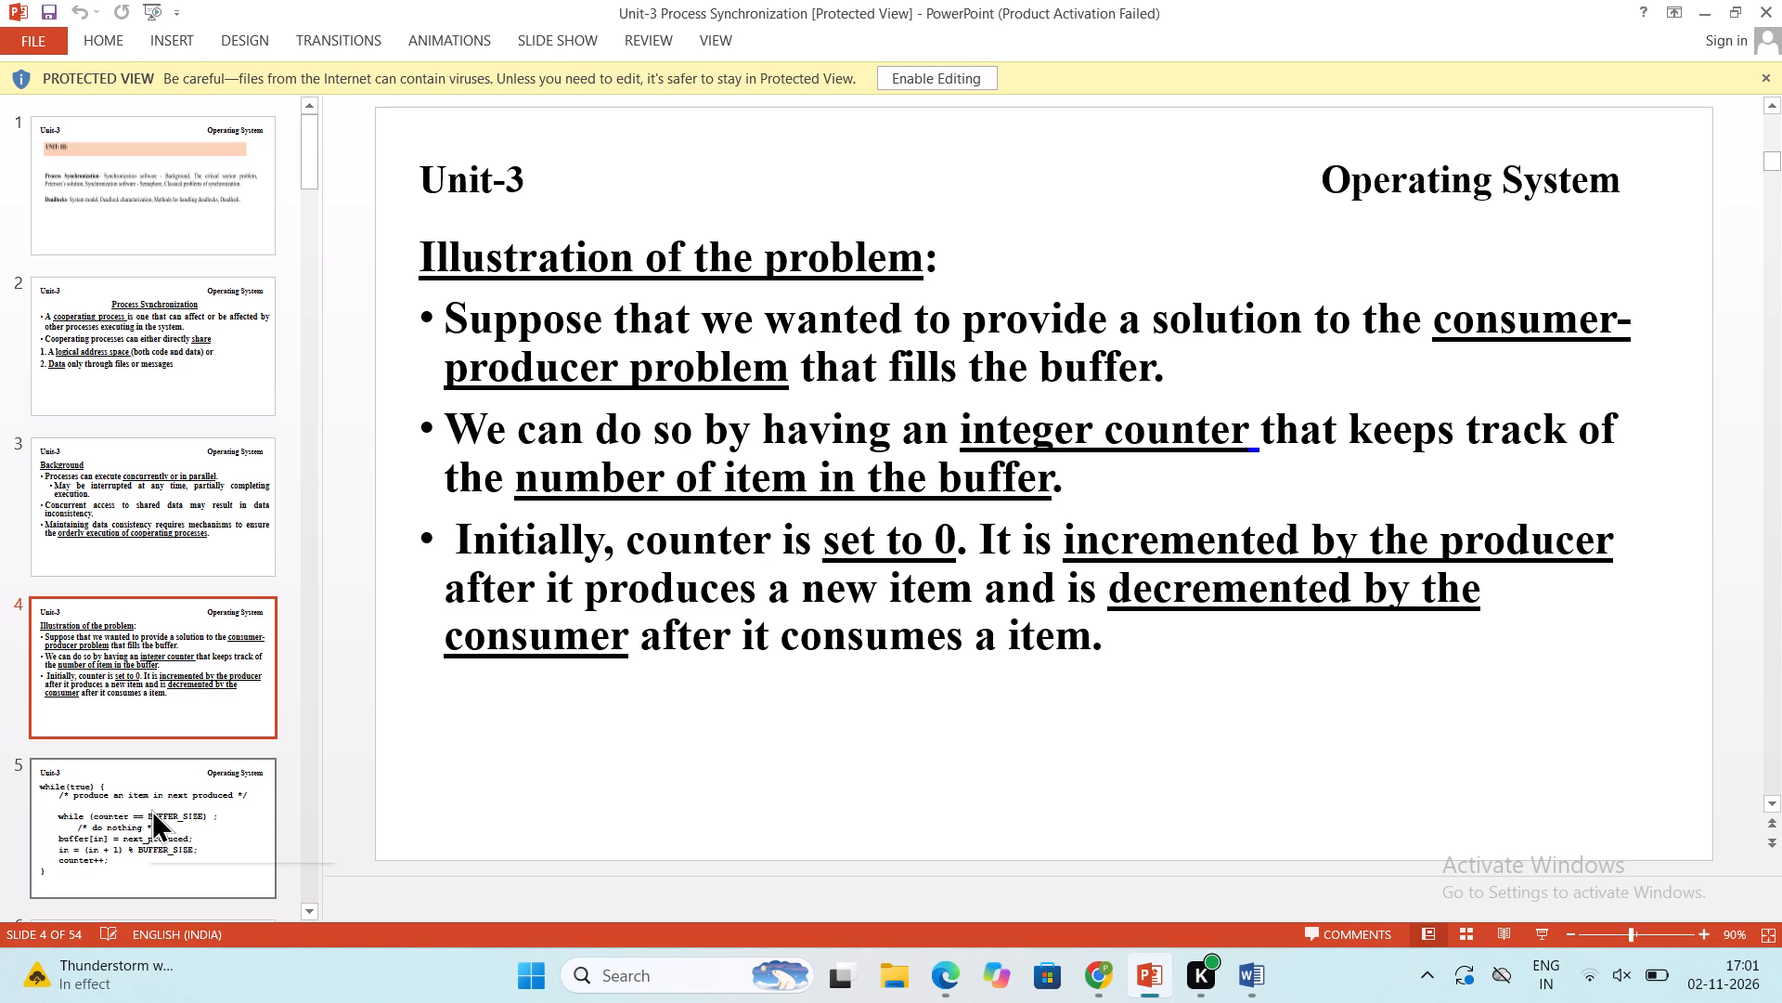
scroll(151, 809, down, 1)
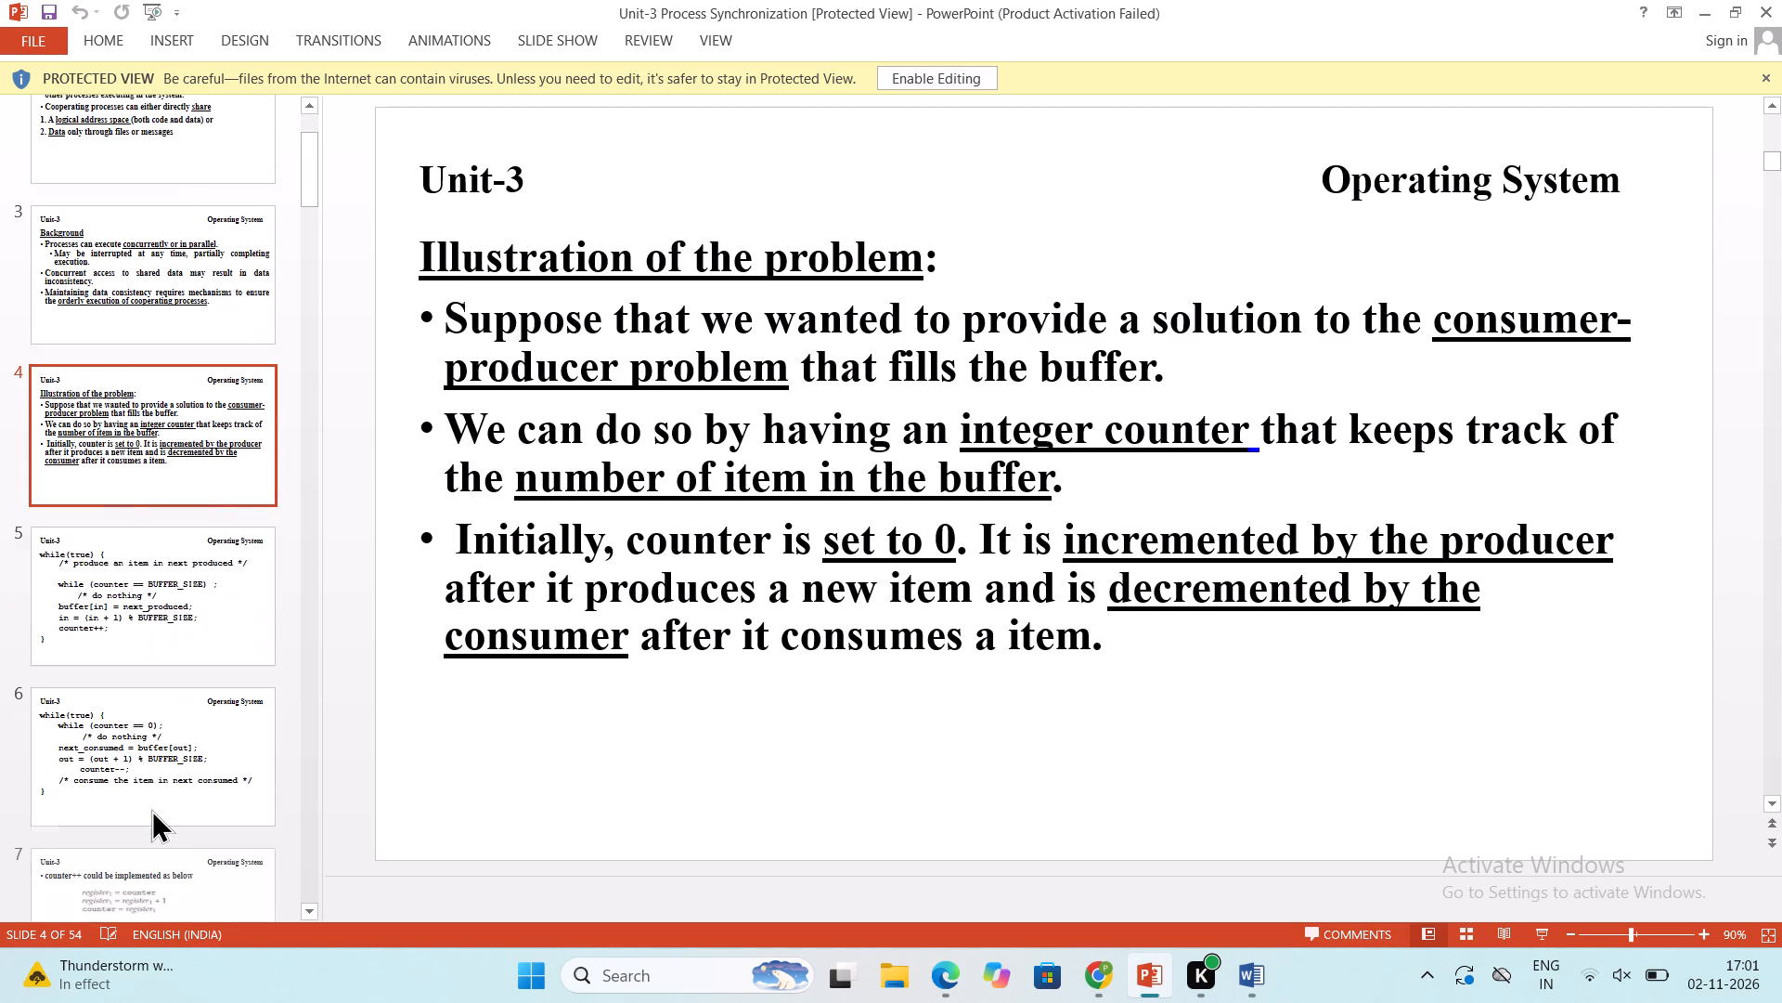
scroll(151, 809, down, 1)
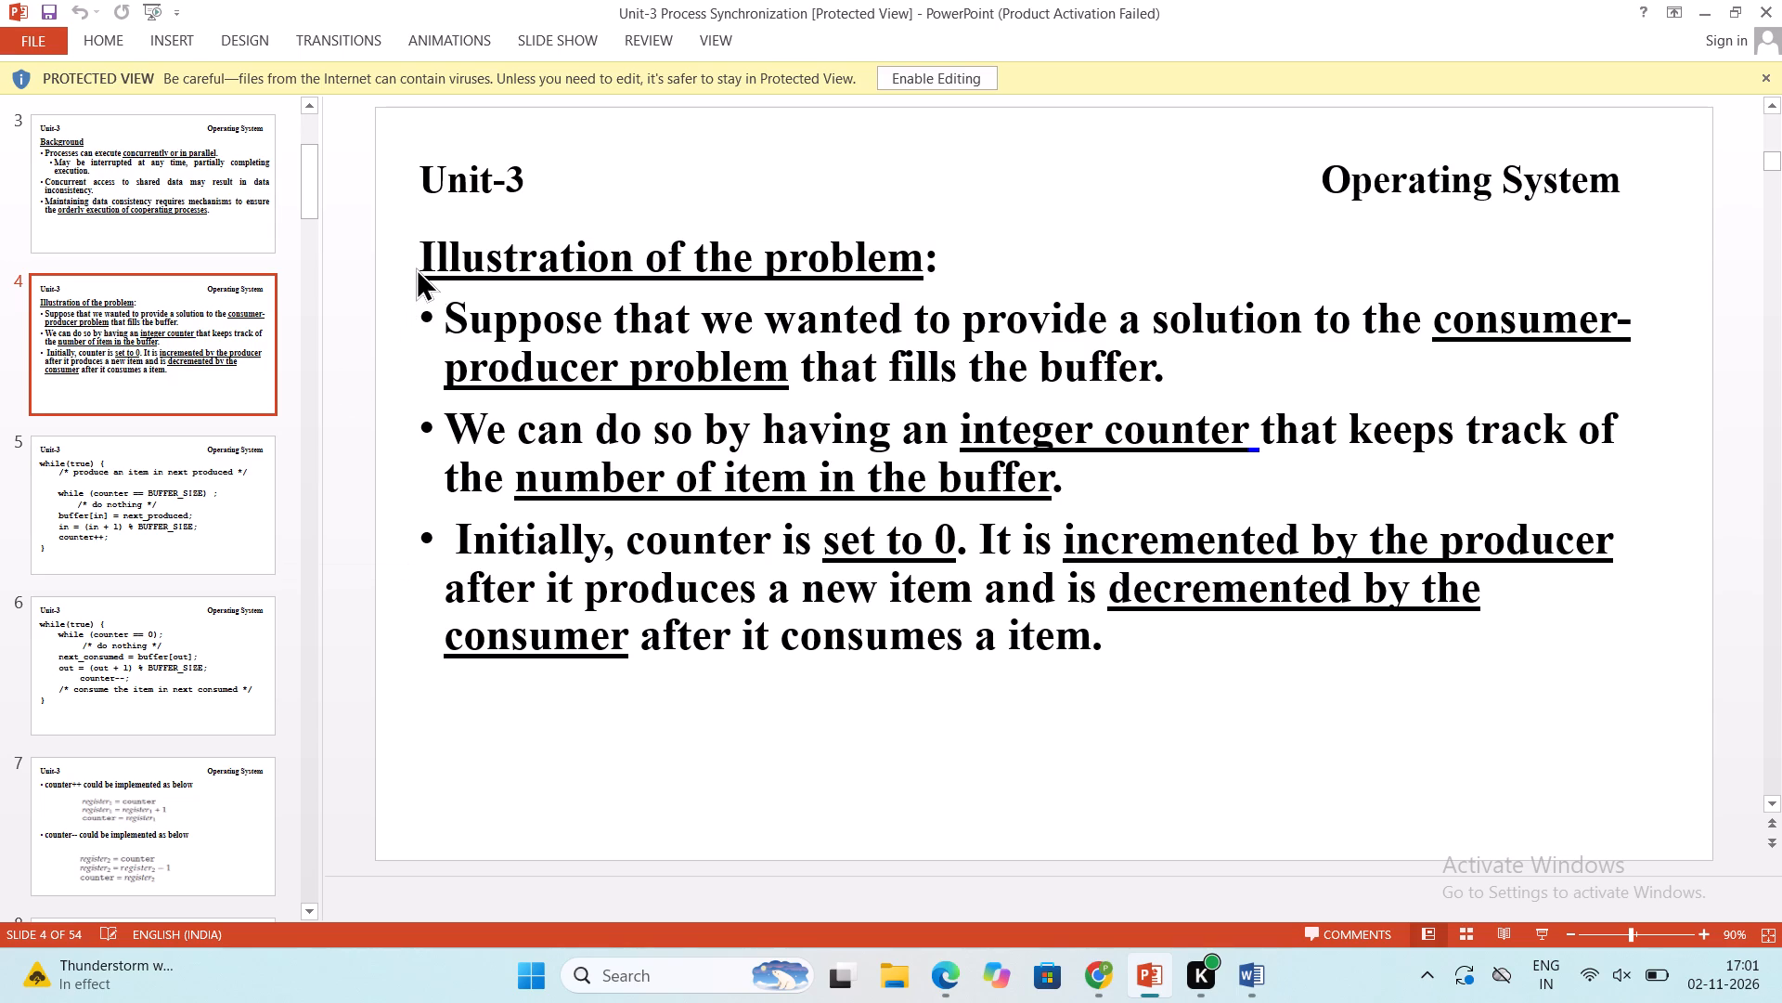
drag(414, 260, 1098, 661)
click(1178, 699)
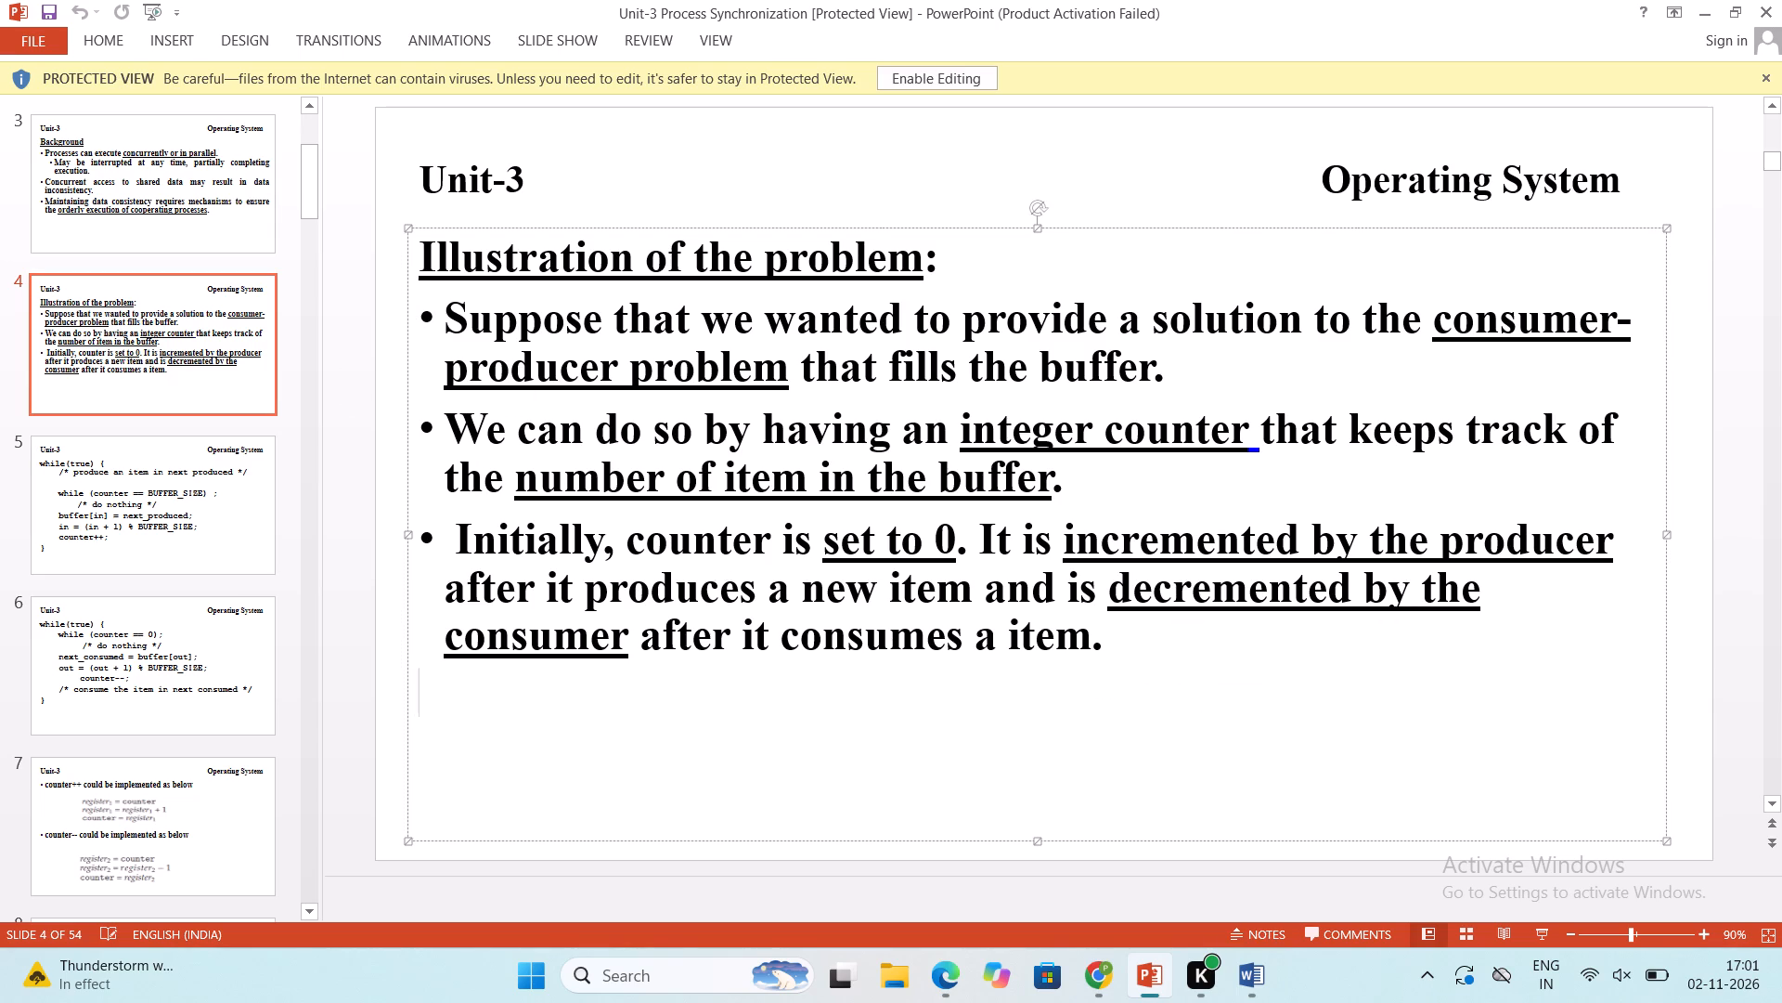
drag(422, 268, 1194, 660)
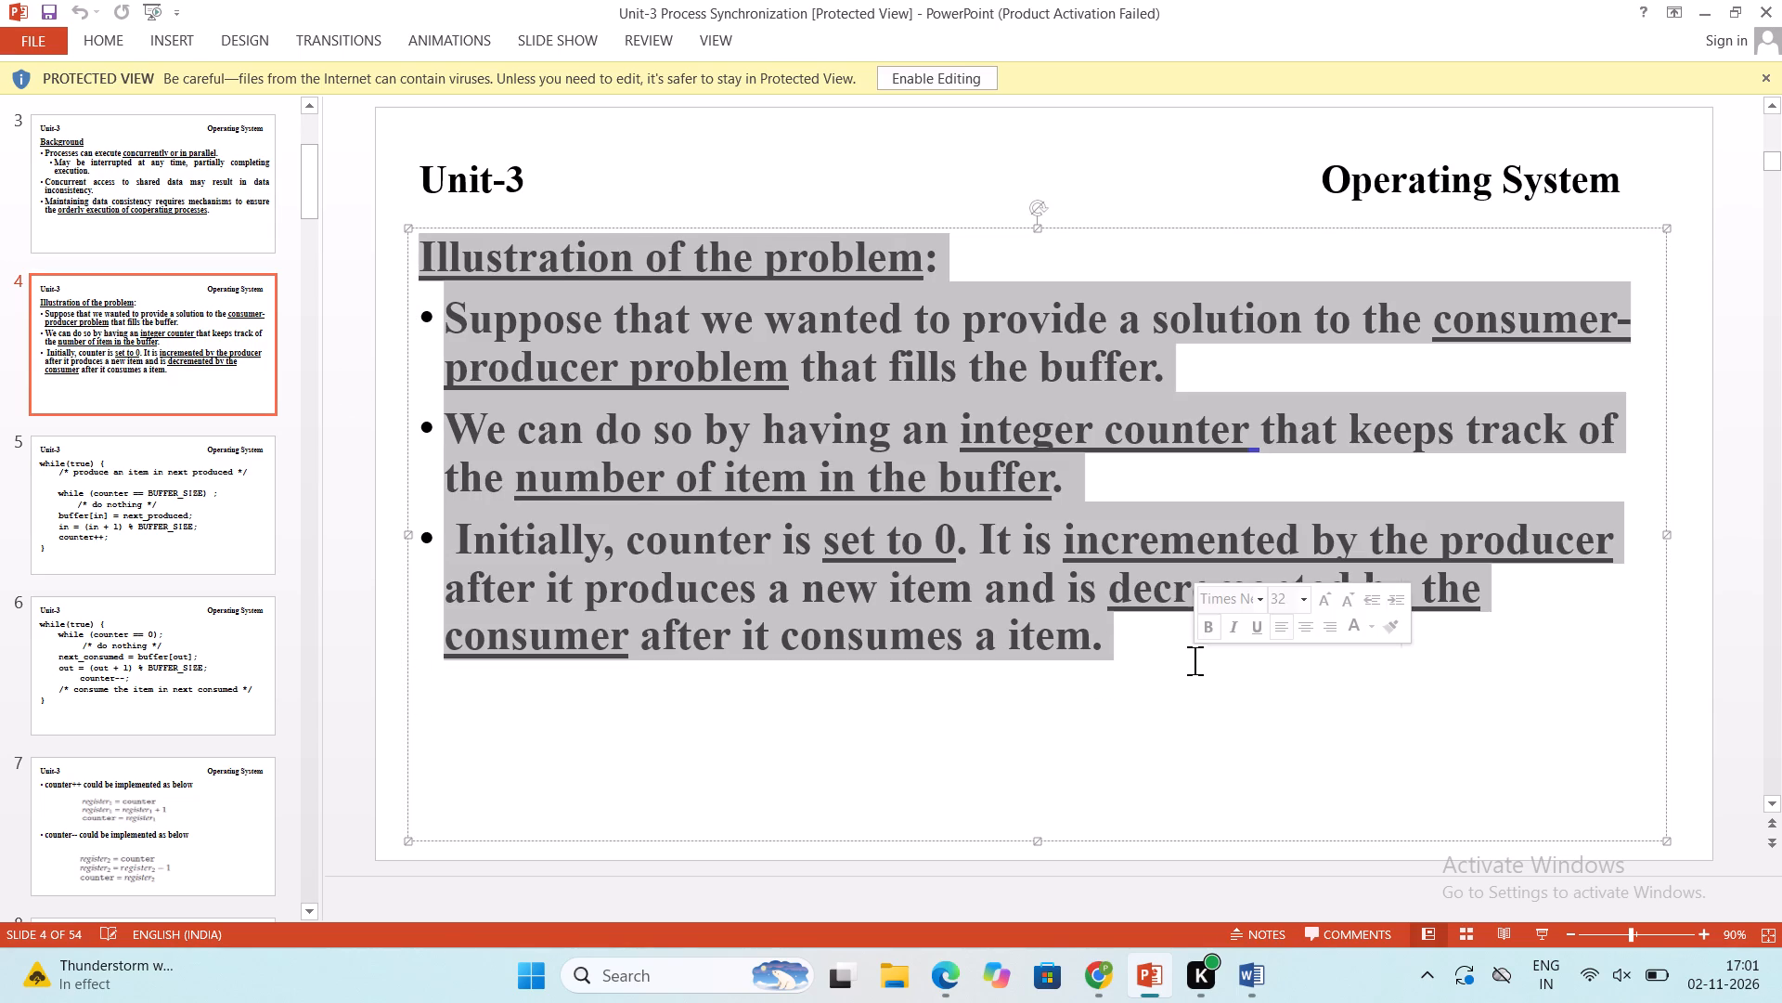
key(ctrl+c)
key(ctrl+c)
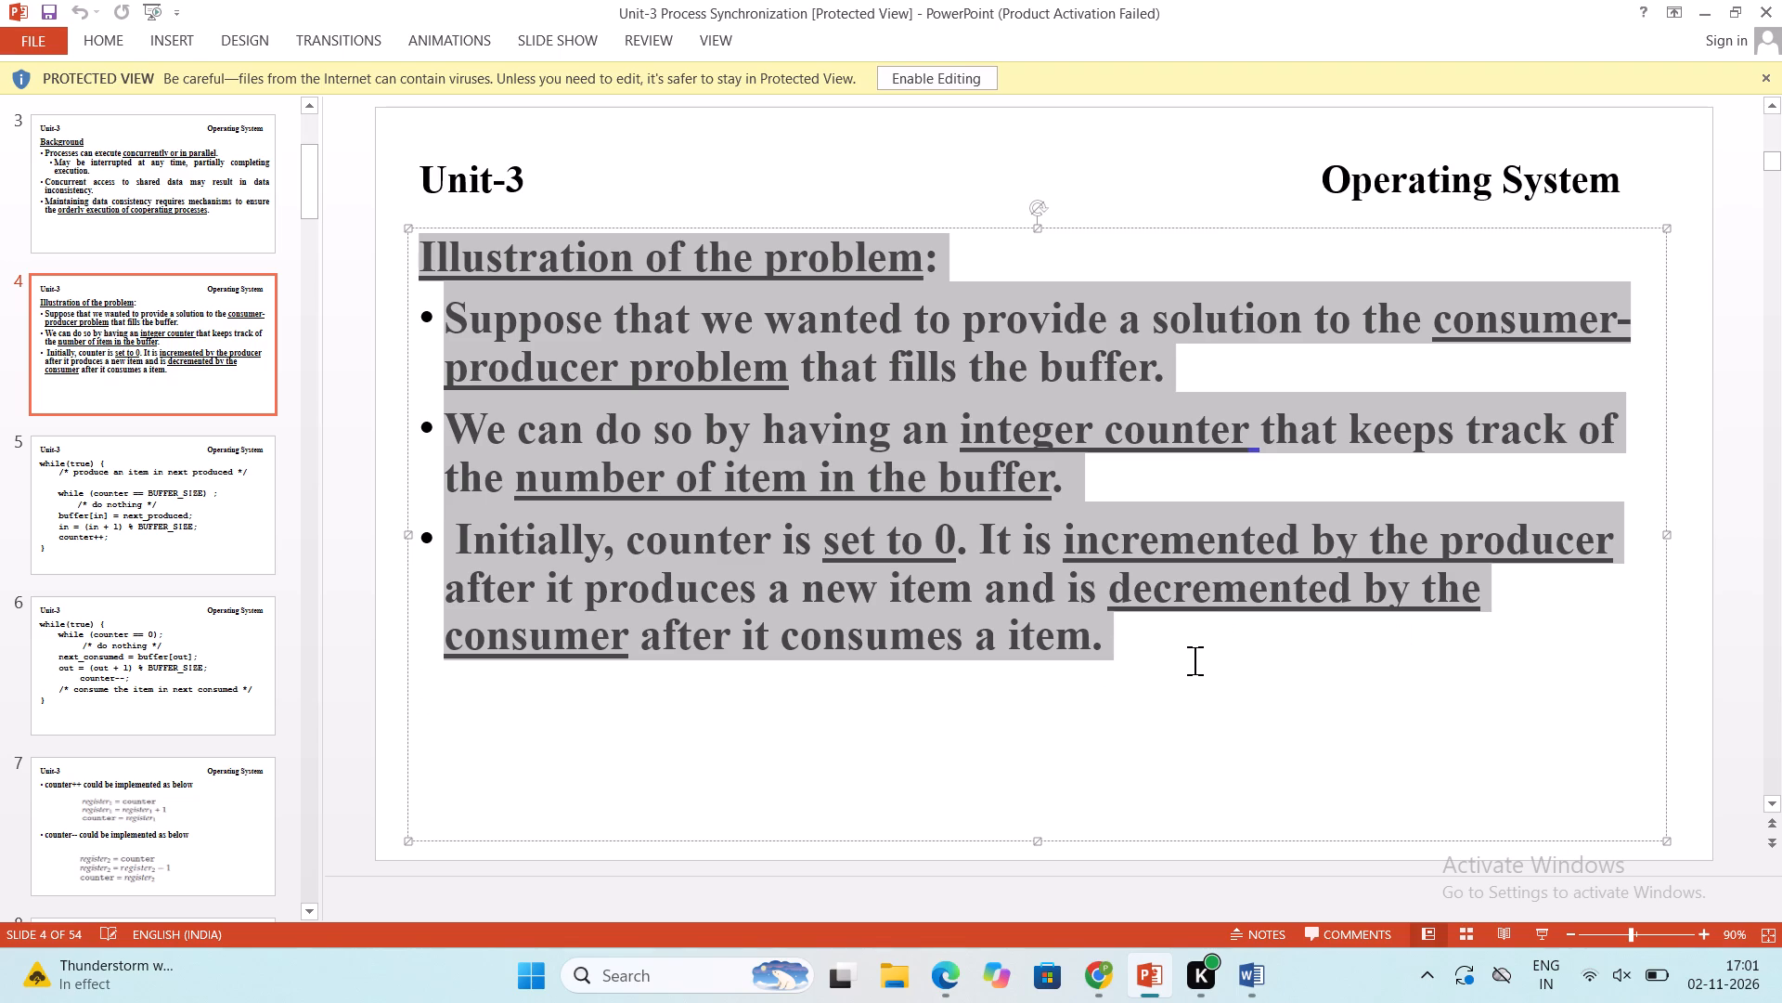
In the Word document, add trailing spaces and a line break after "cooperating processes." and paste the copied slide 4 text there.
click(1251, 967)
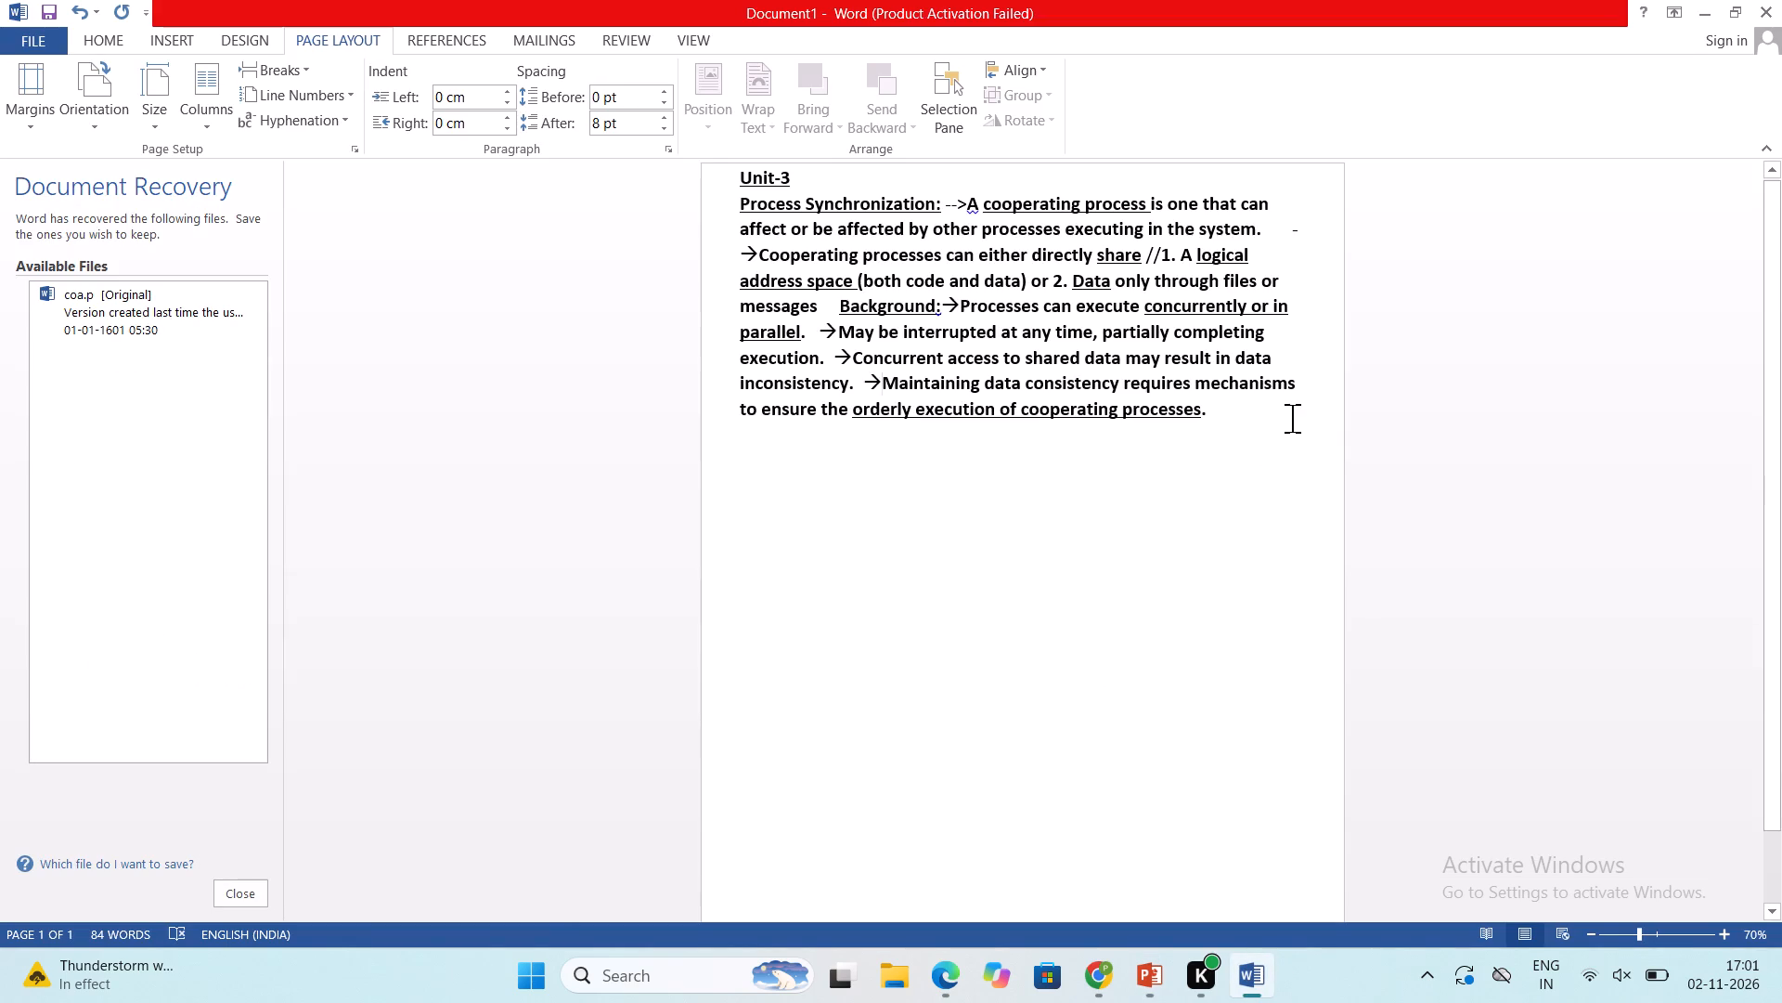
click(1292, 418)
key(space)
key(space)
key(space)
key(space)
key(space)
key(space)
key(space)
key(space)
key(space)
key(space)
key(space)
key(space)
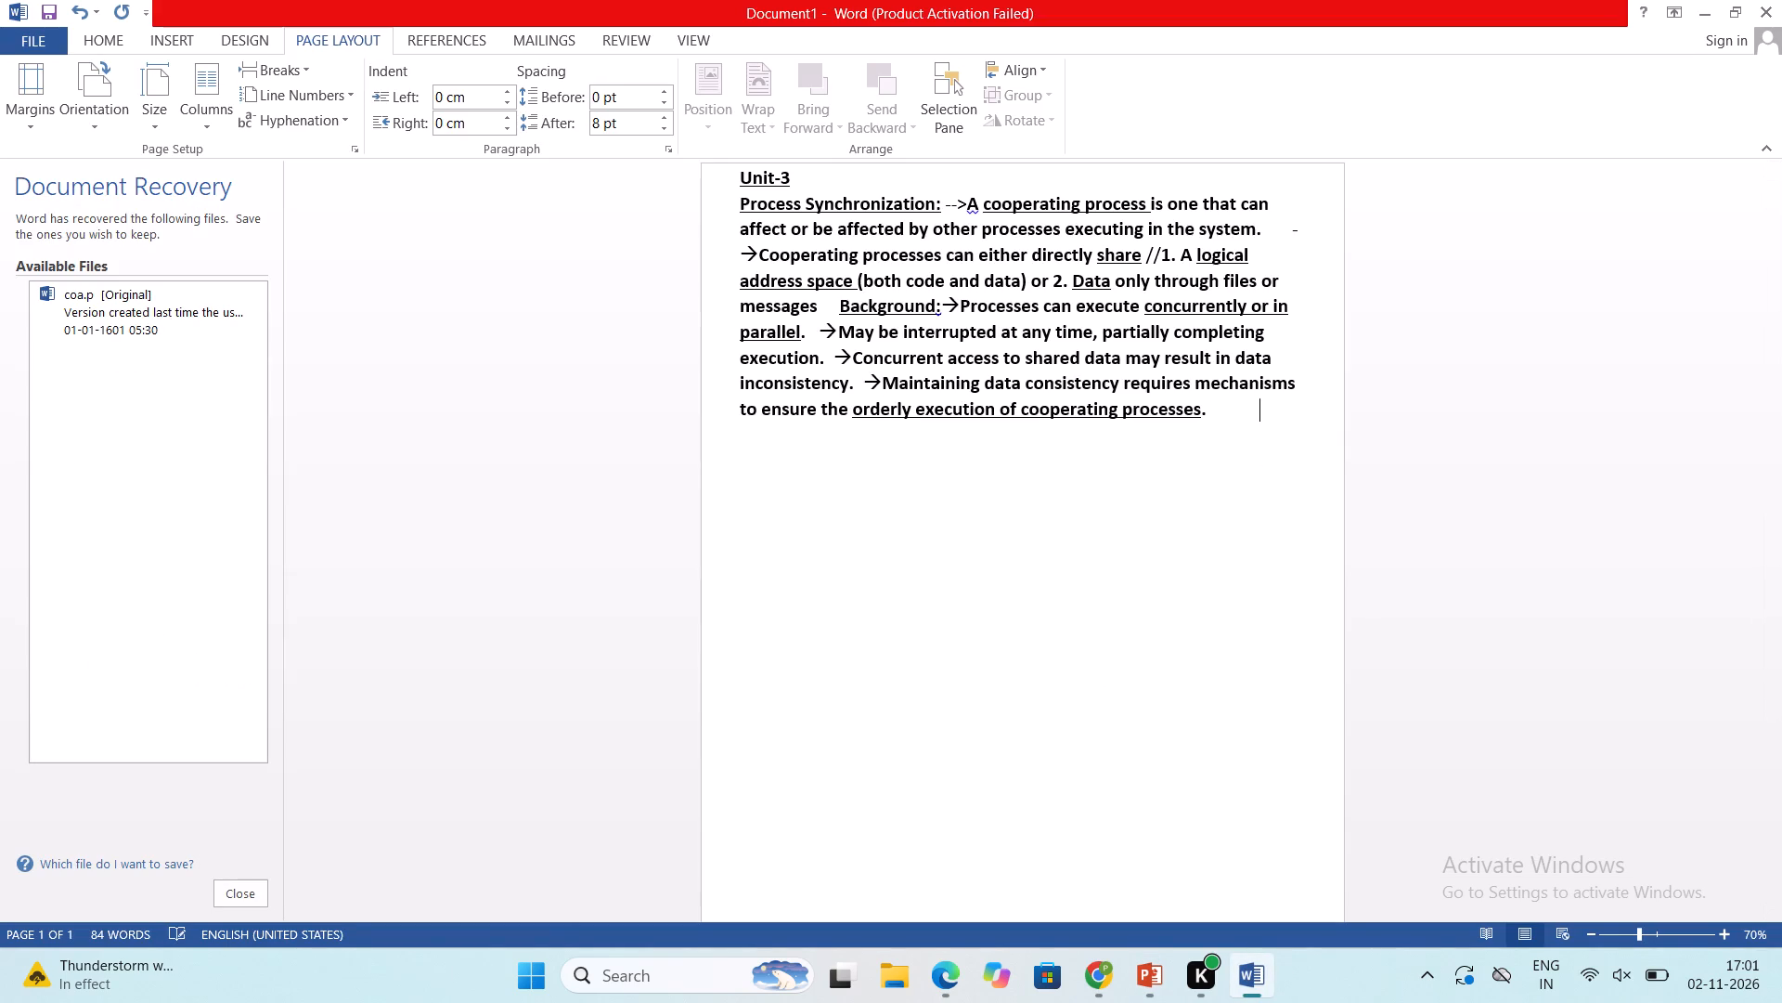
key(shift+Return)
key(ctrl+v)
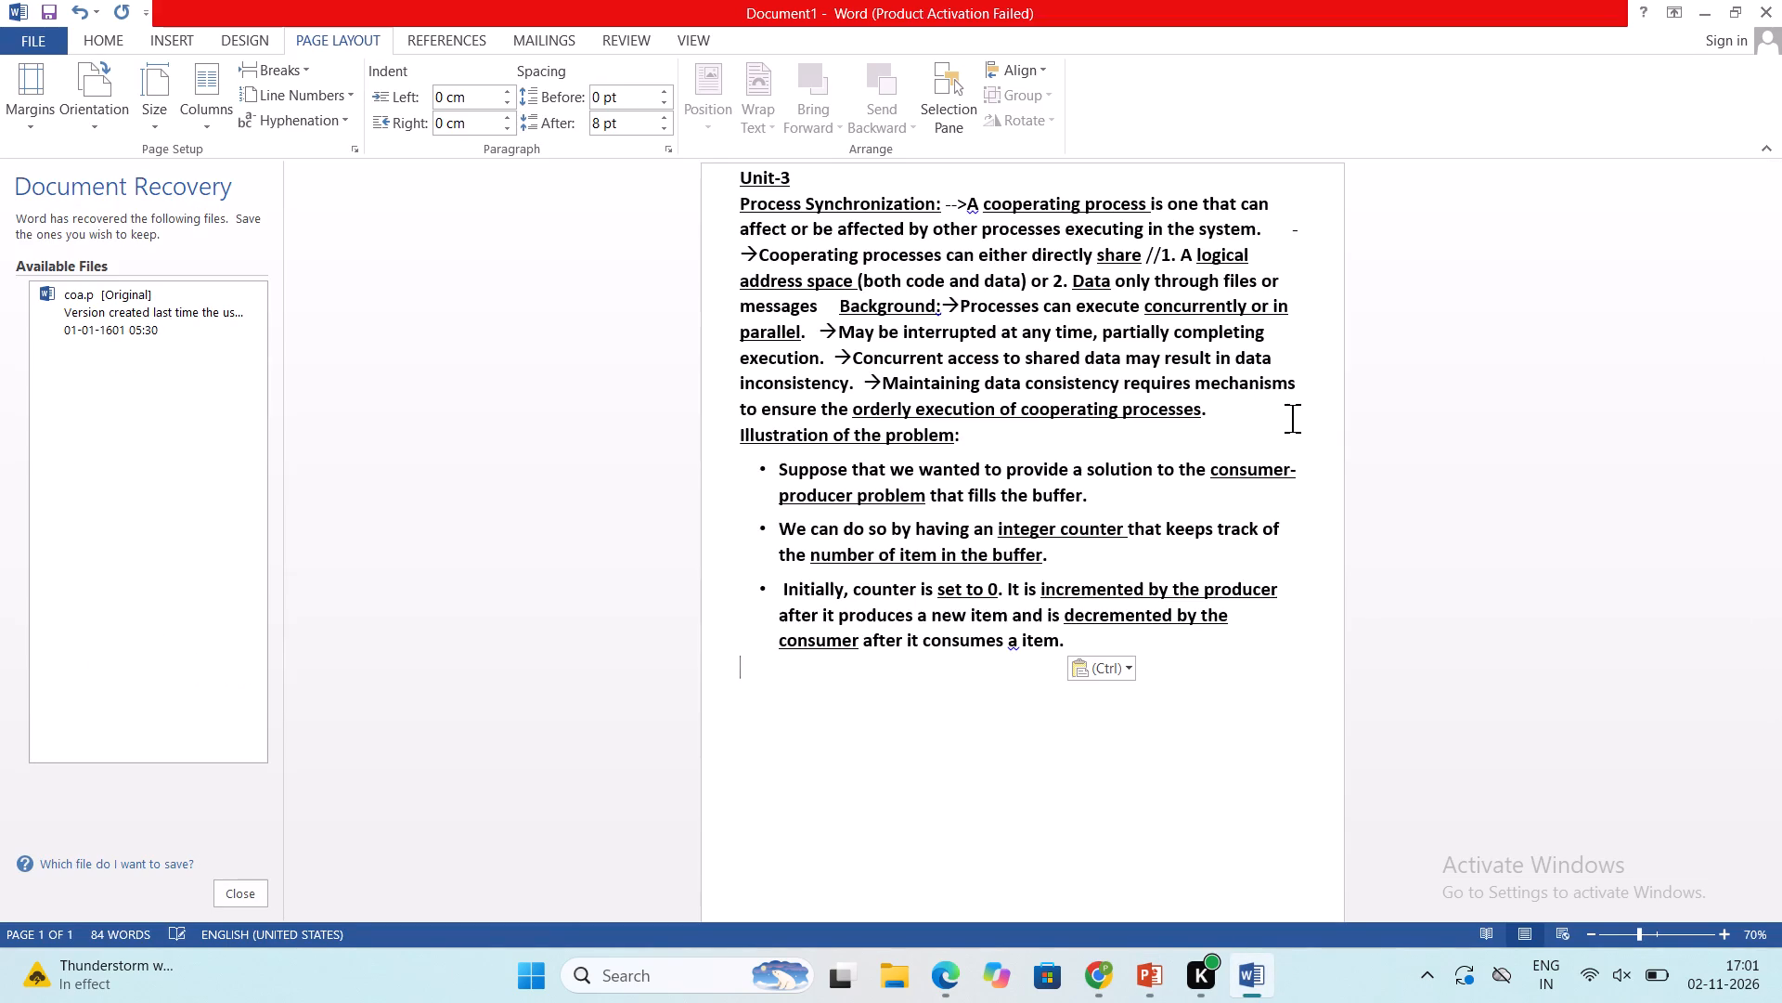
Copy the whole producer while(true) code from slide 5 in PowerPoint and paste it below the "Initially, counter" bullet in Word.
click(1251, 957)
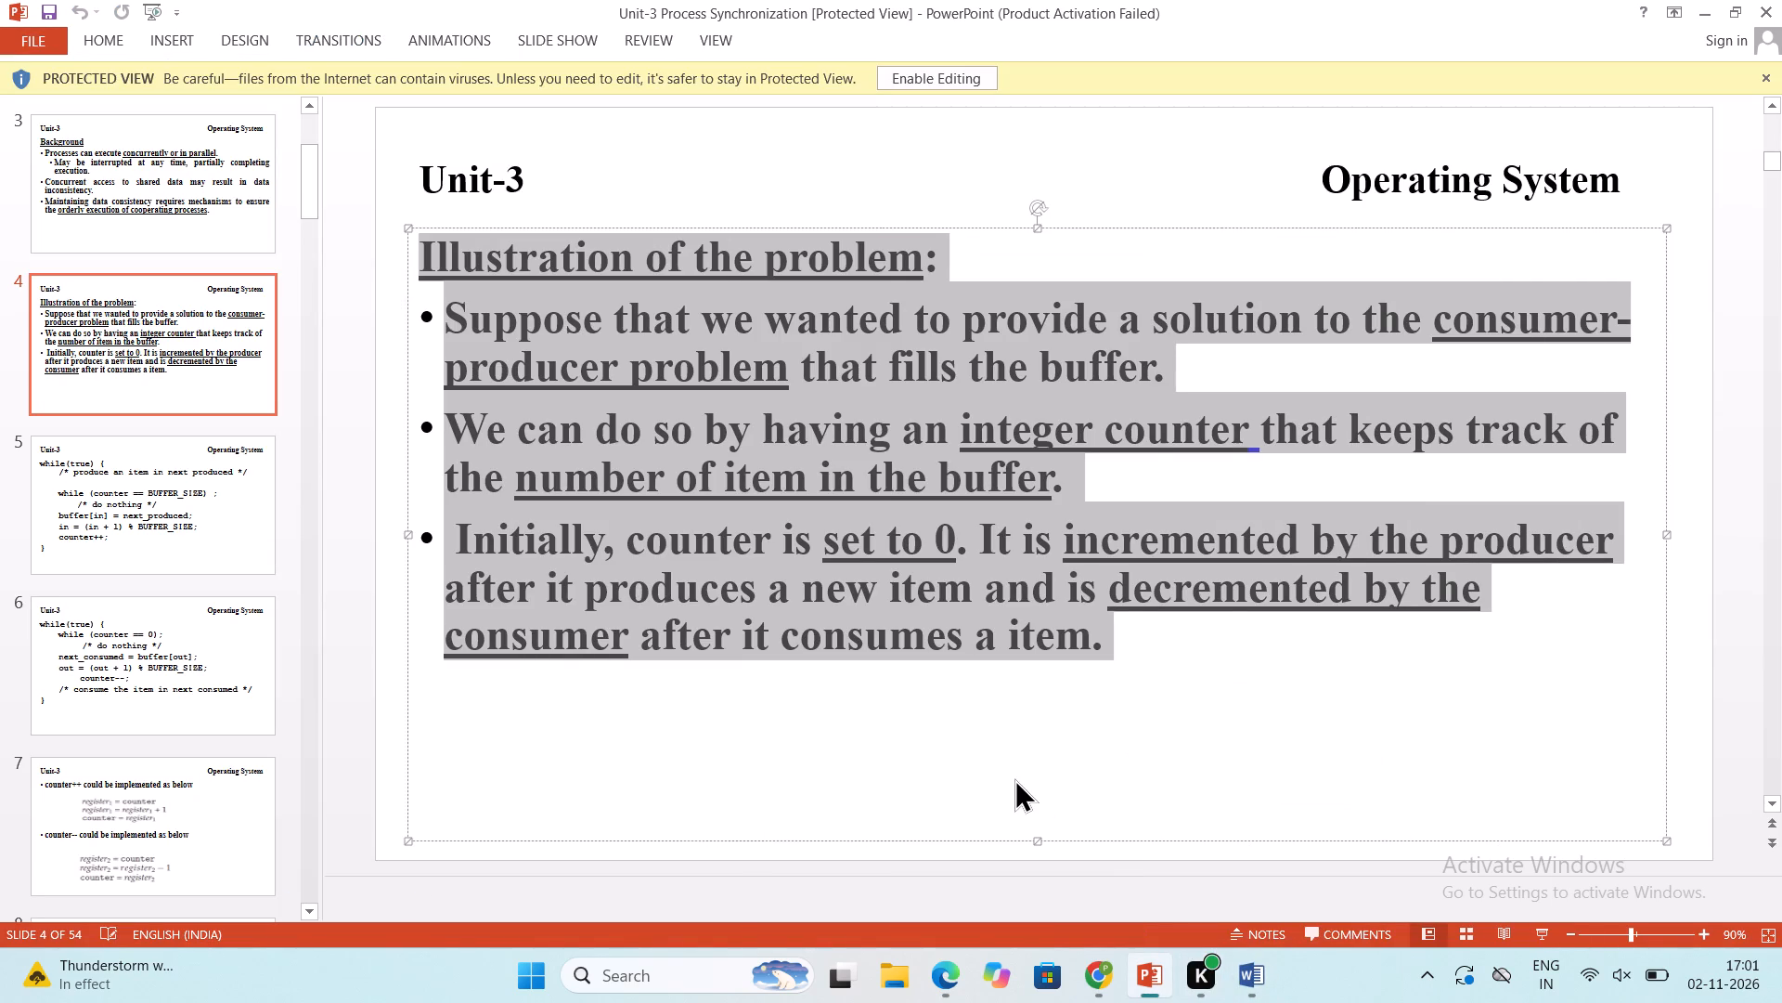
scroll(1014, 778, down, 1)
click(195, 502)
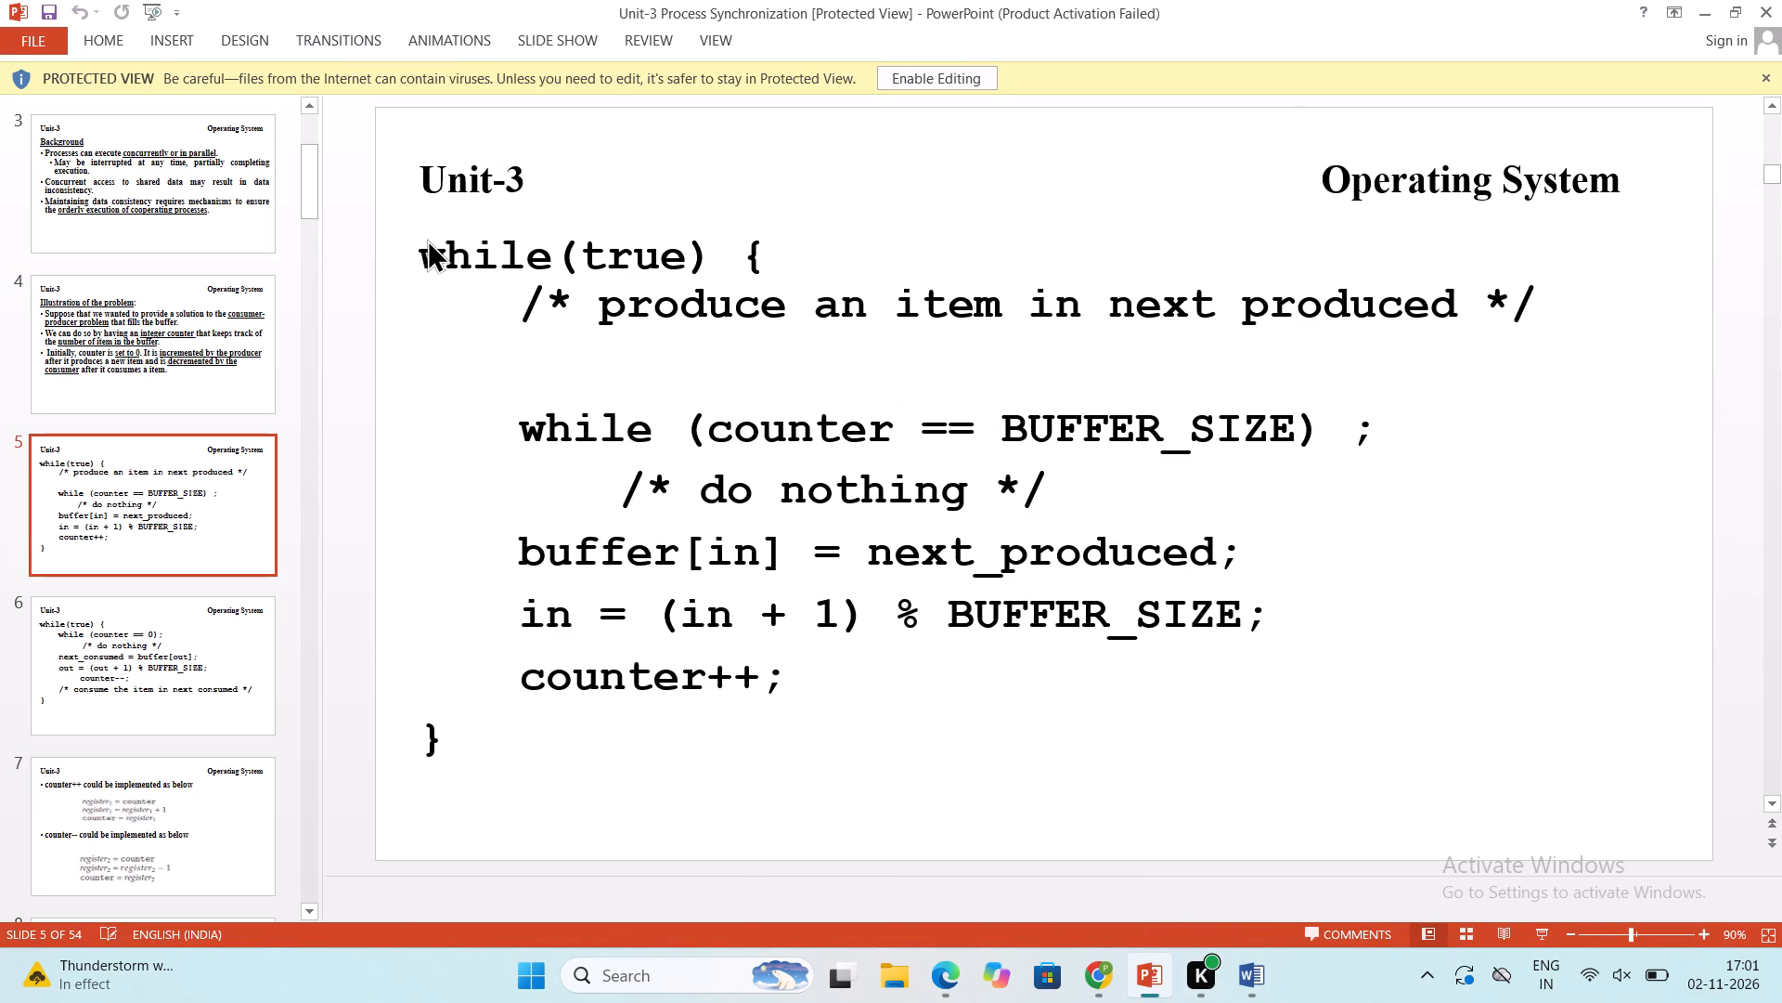
drag(420, 240, 538, 619)
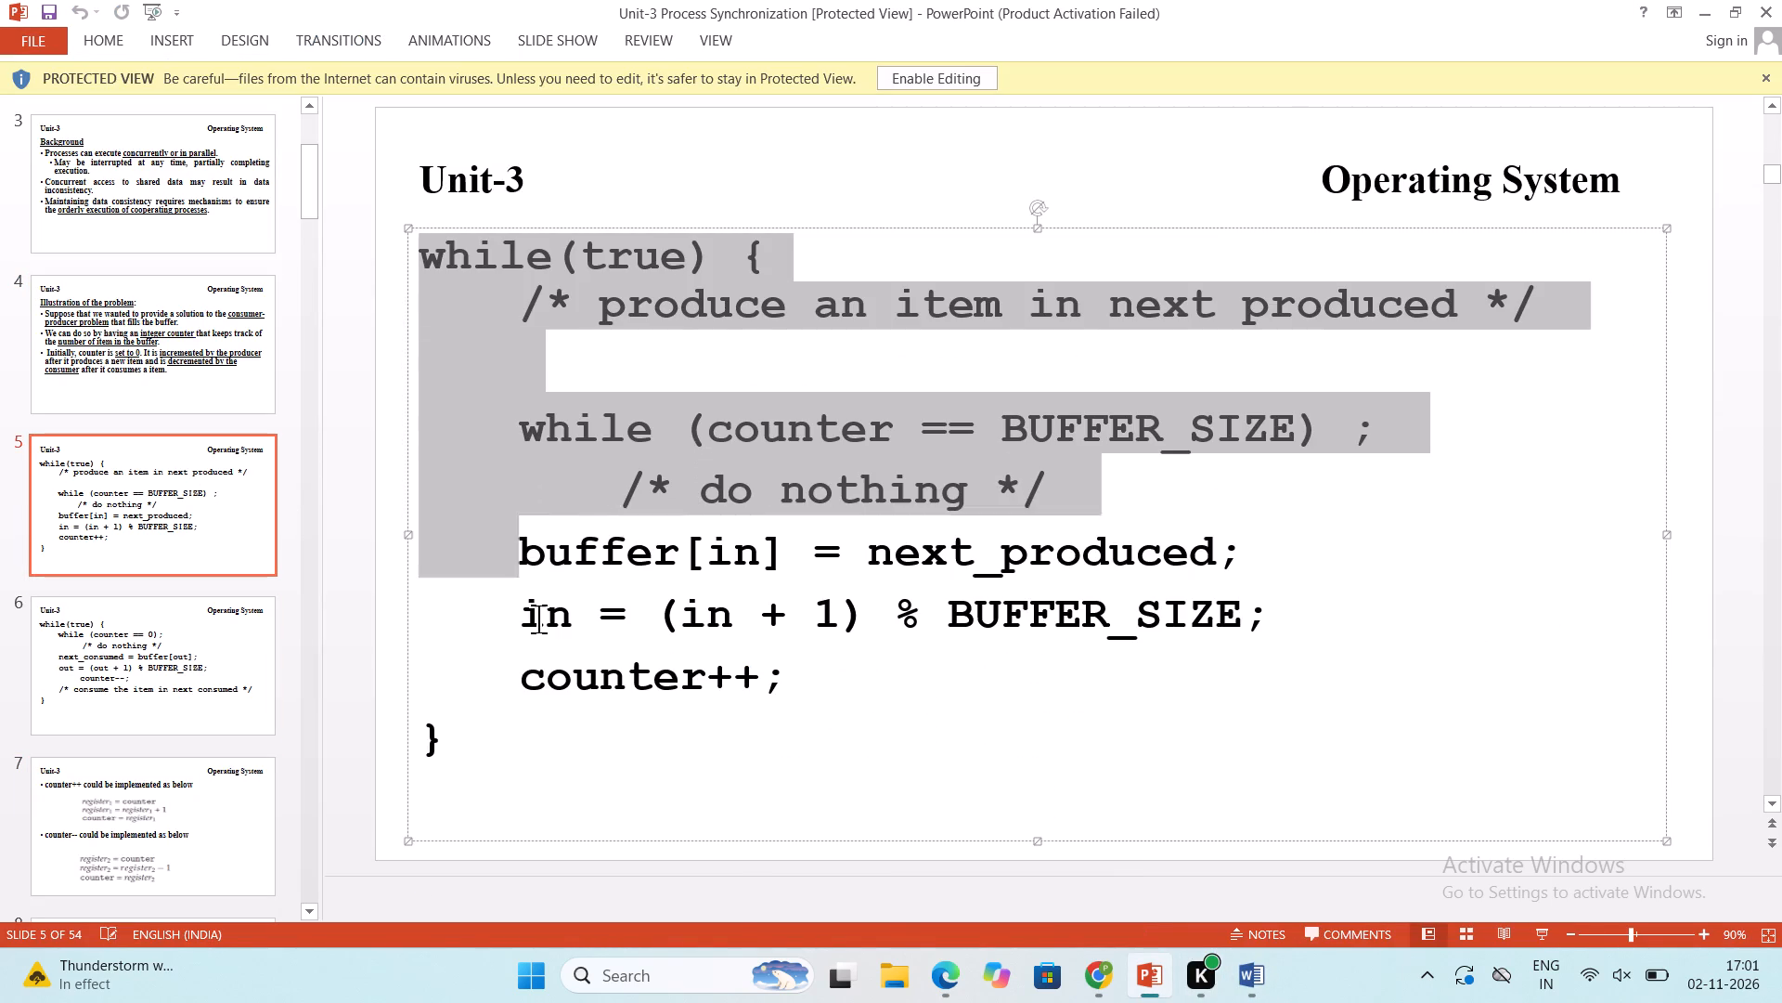
drag(538, 619, 579, 734)
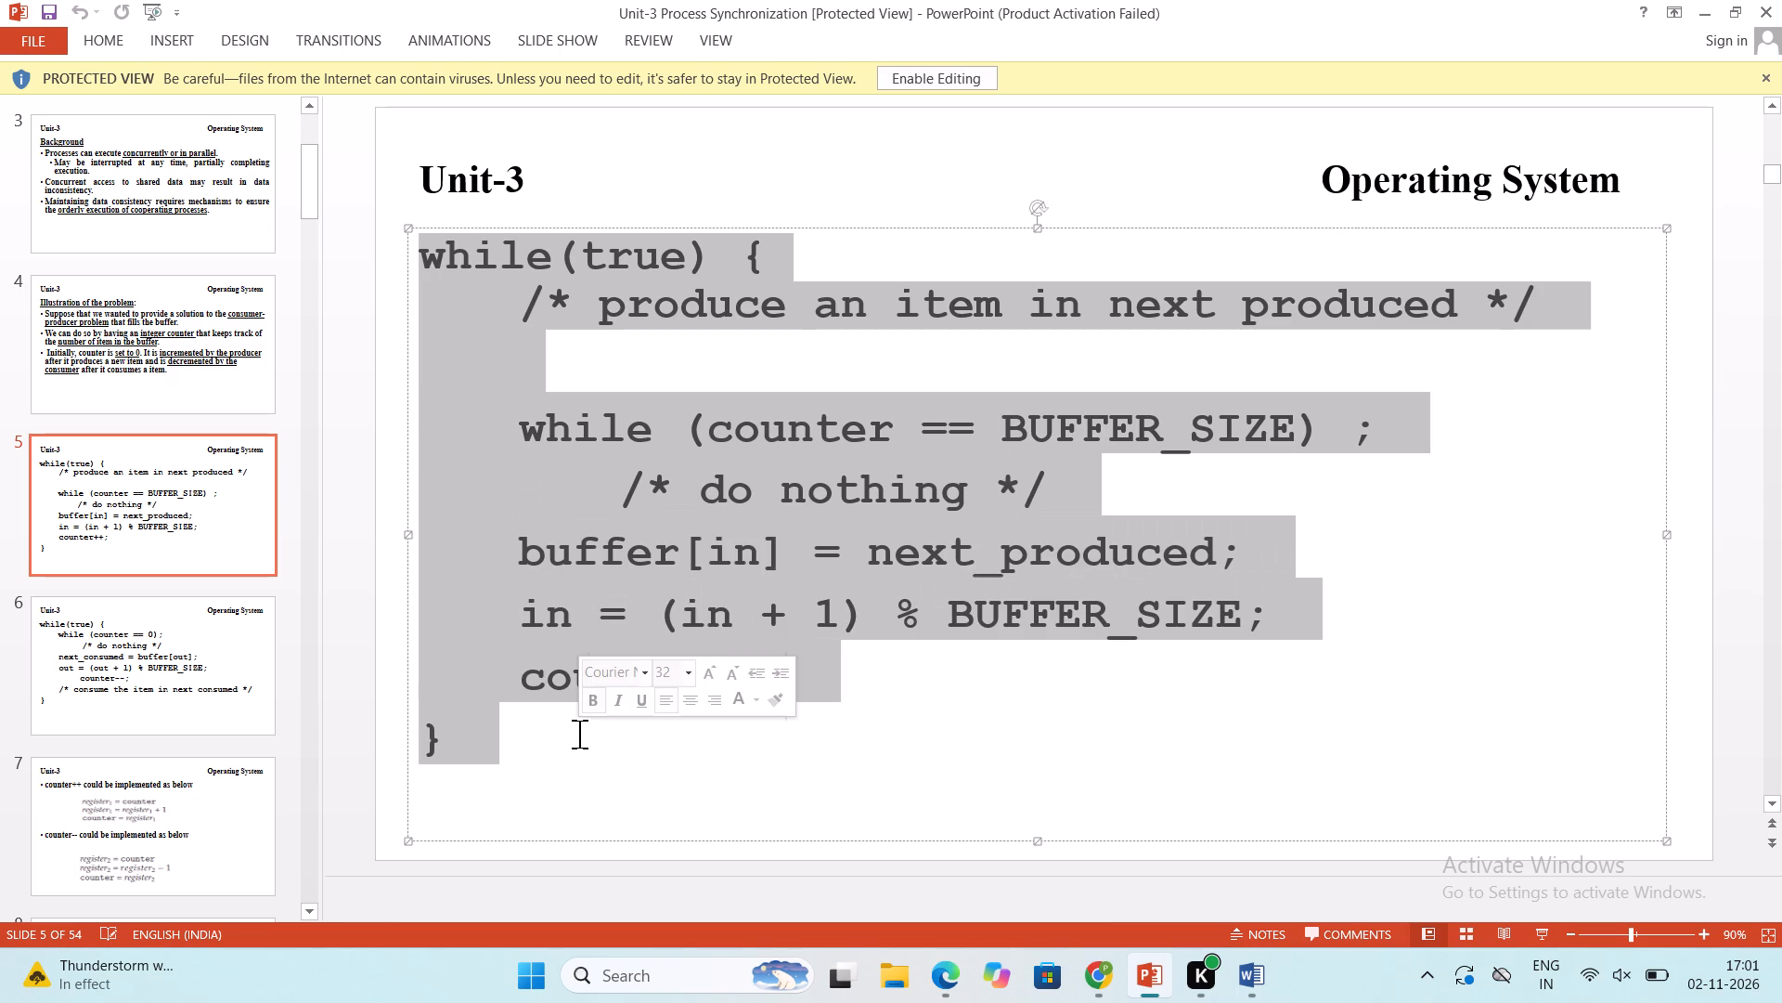
key(shift+Return)
key(ctrl+c)
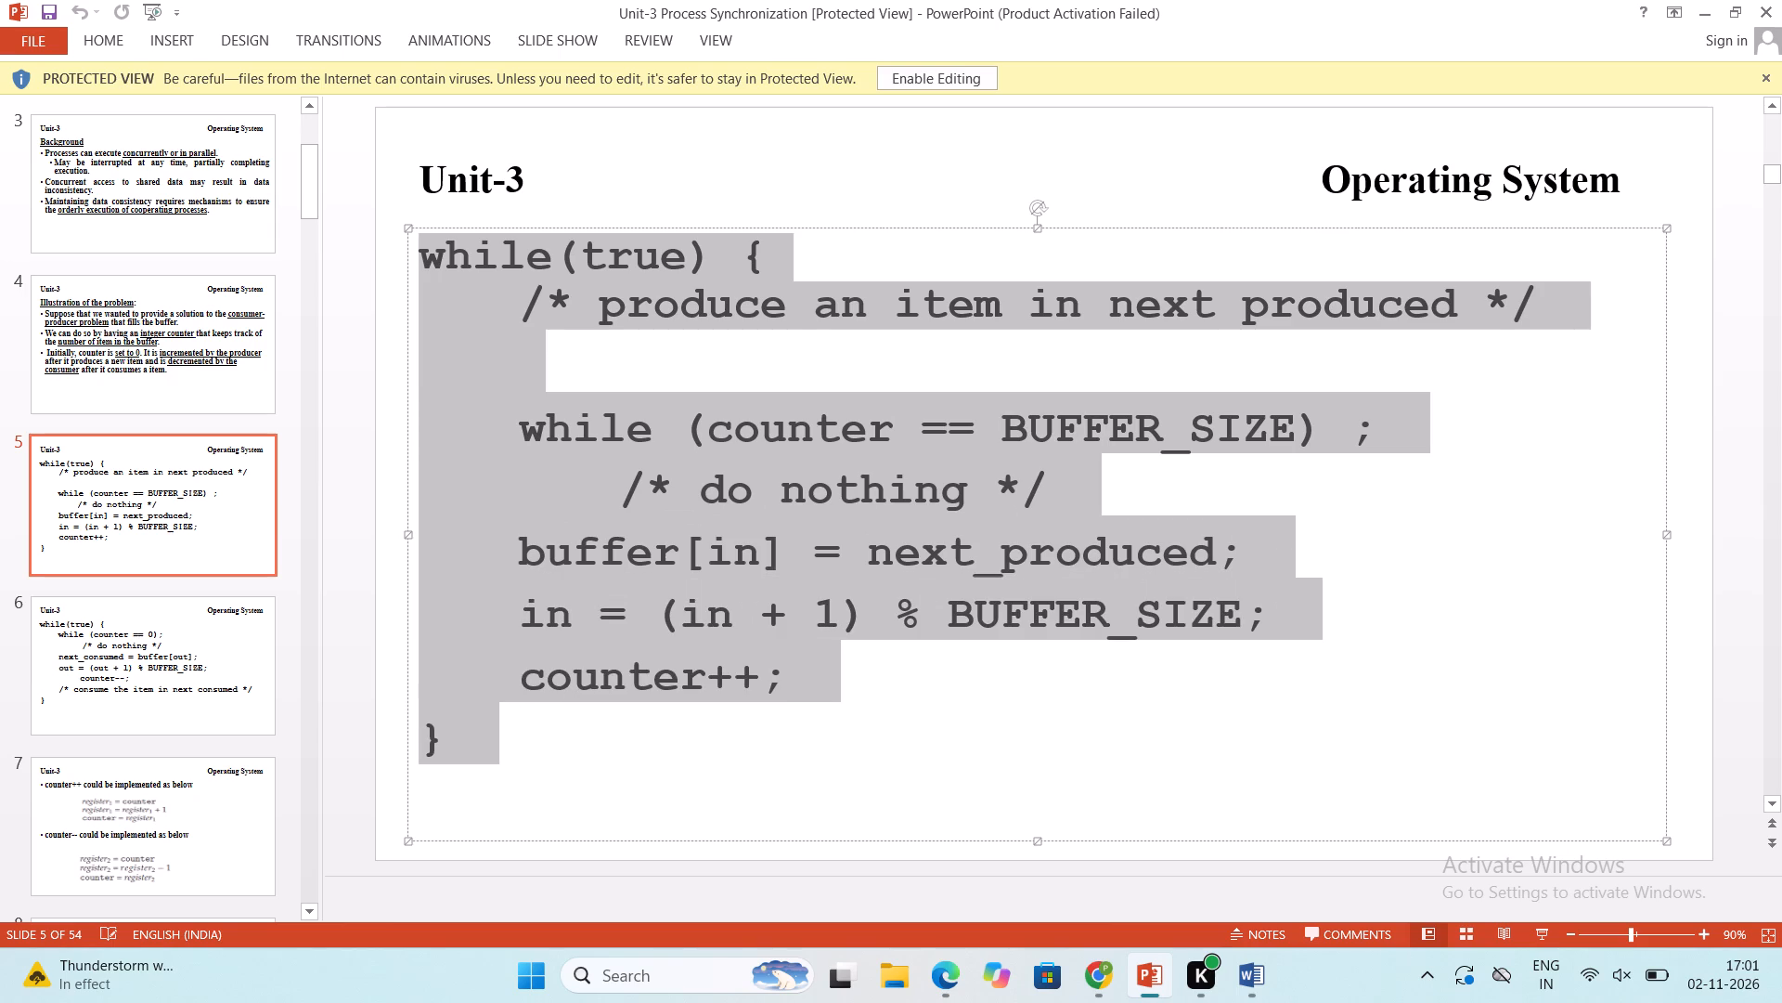
key(ctrl+c)
key(ctrl+c)
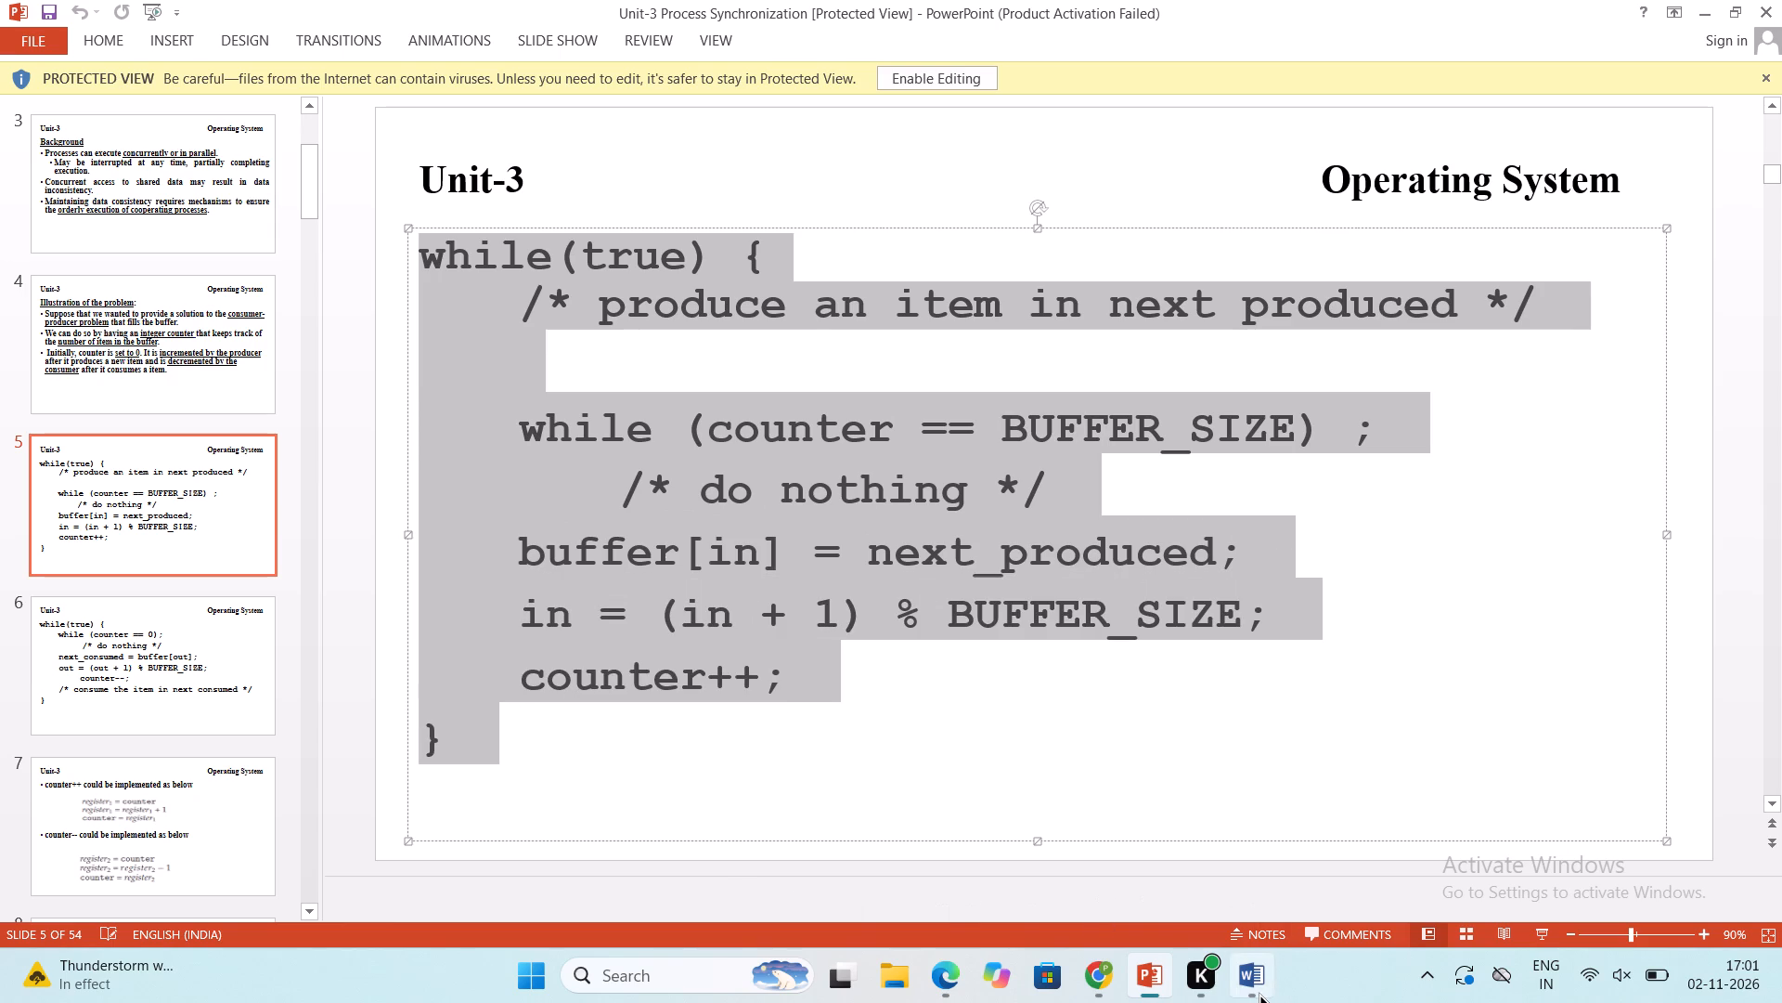
click(1259, 992)
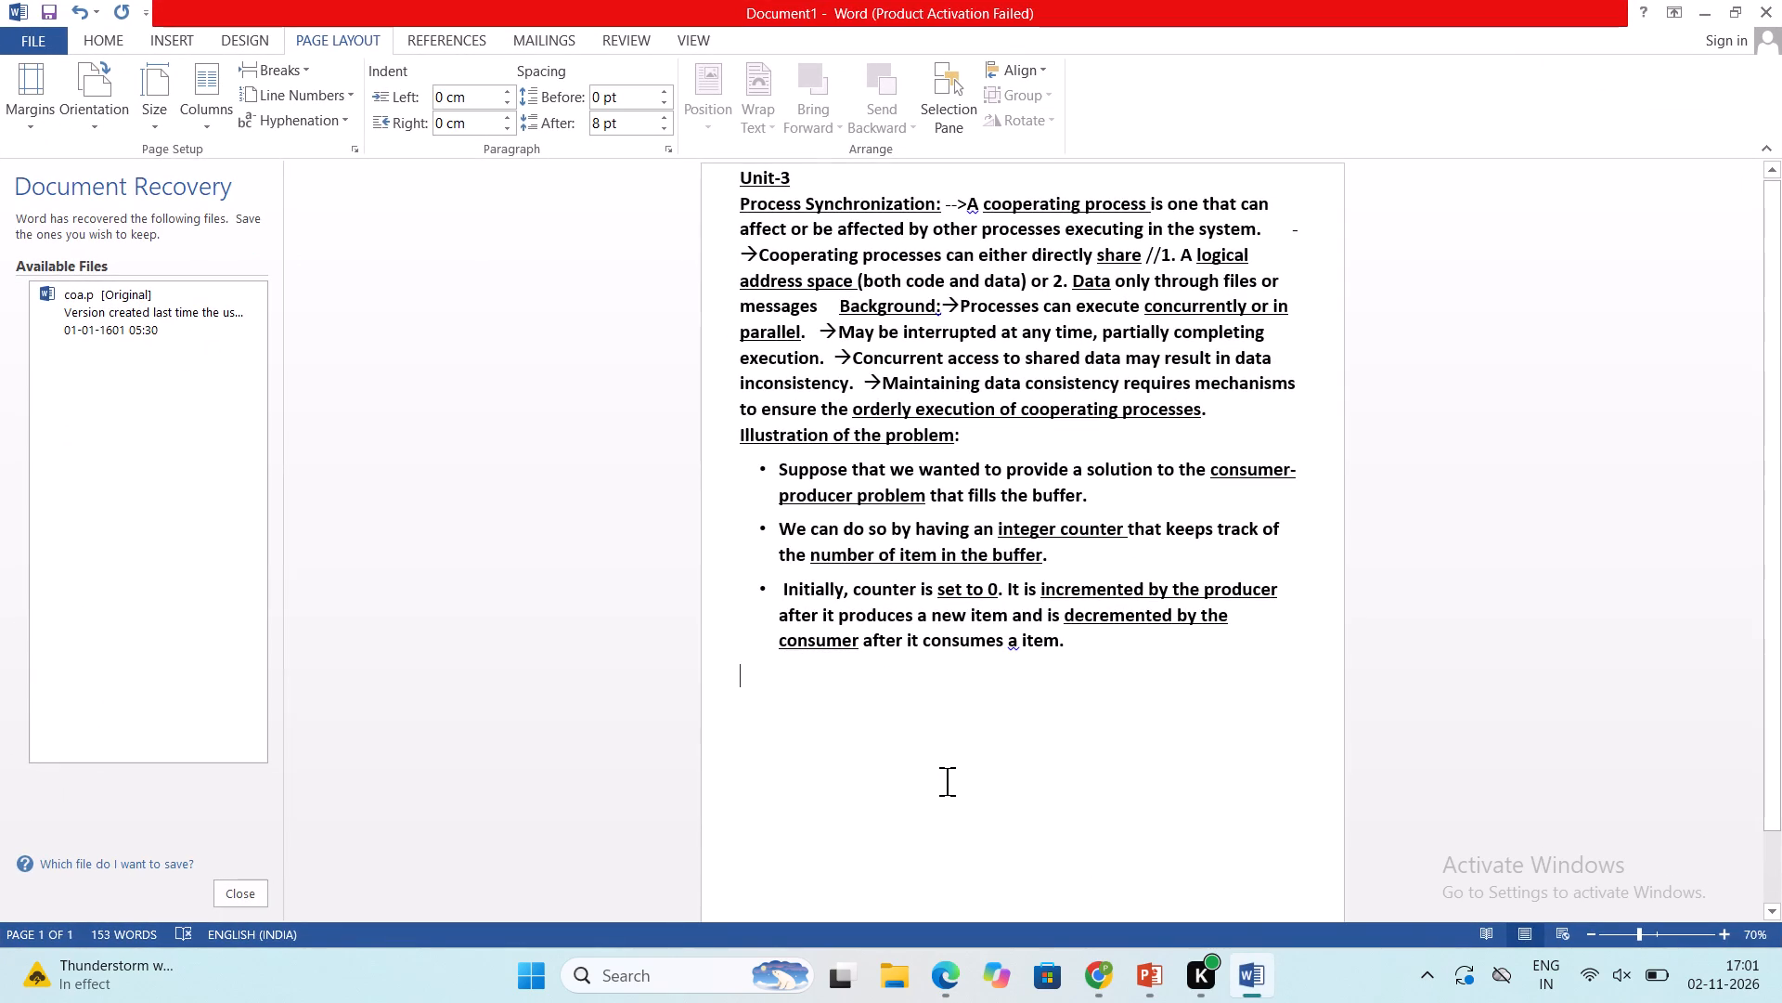
key(ctrl+v)
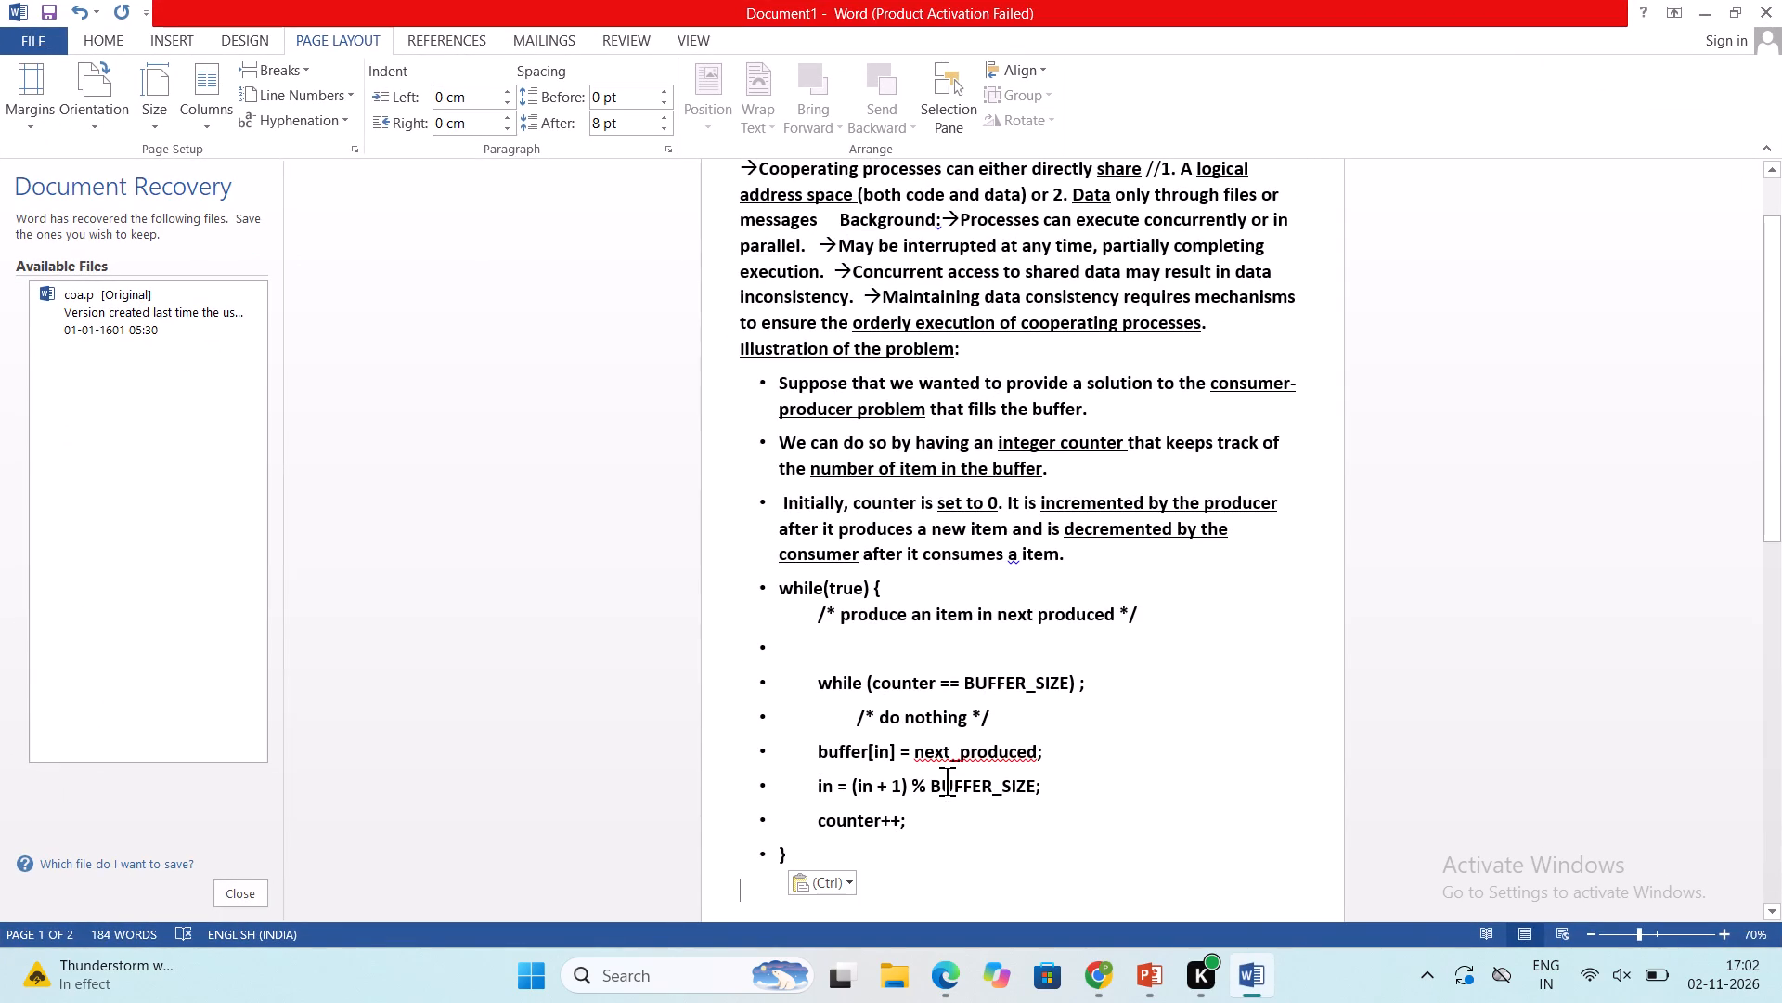
Switch to PowerPoint and copy the whole consumer while(true) code block from slide 6.
click(1241, 966)
scroll(586, 715, down, 2)
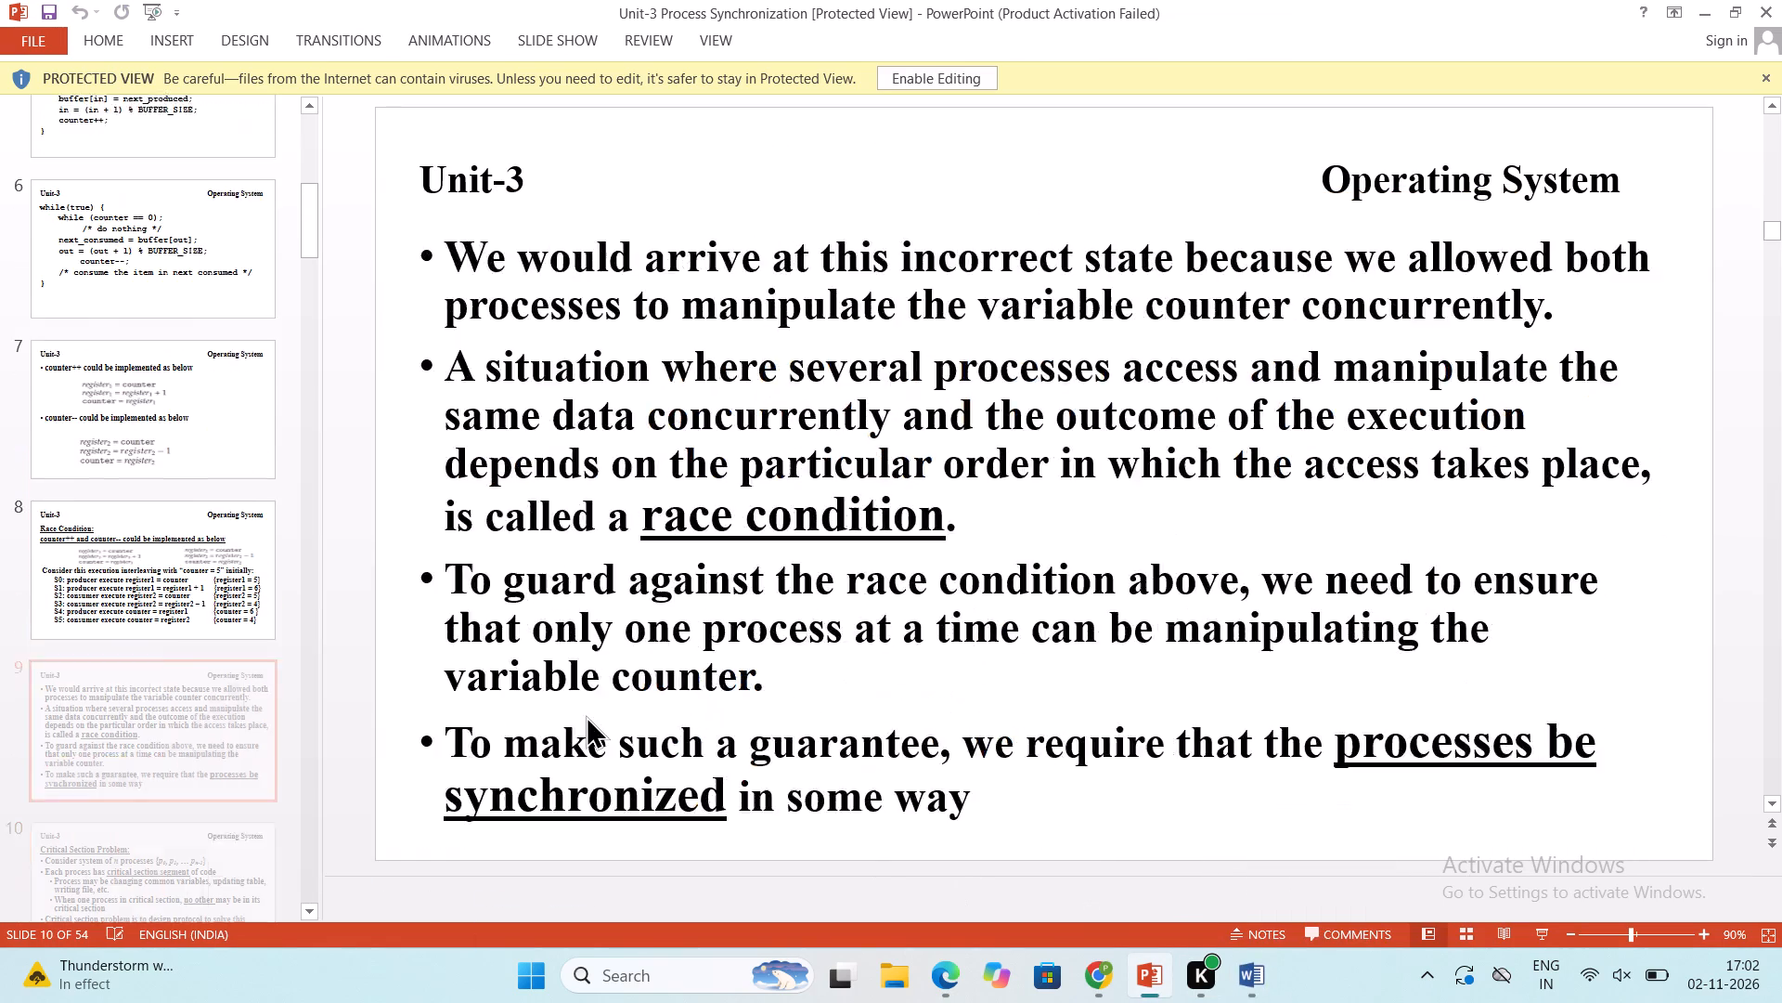
scroll(586, 715, up, 1)
click(124, 307)
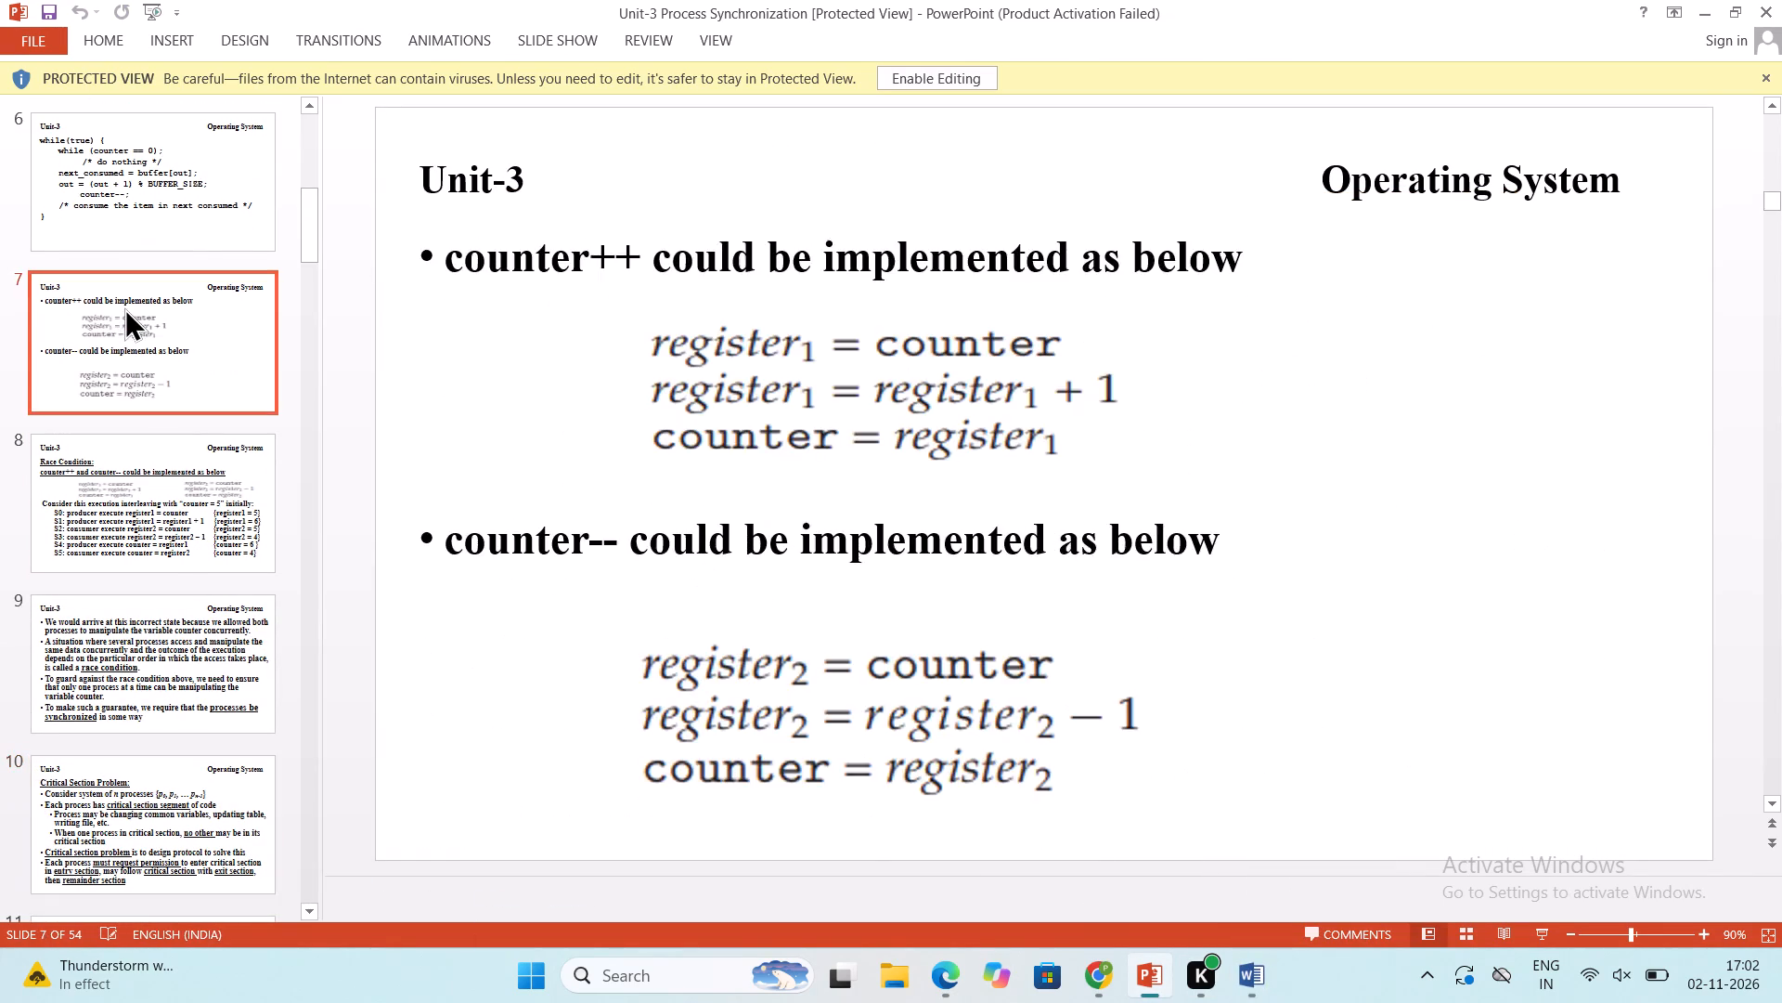
click(150, 138)
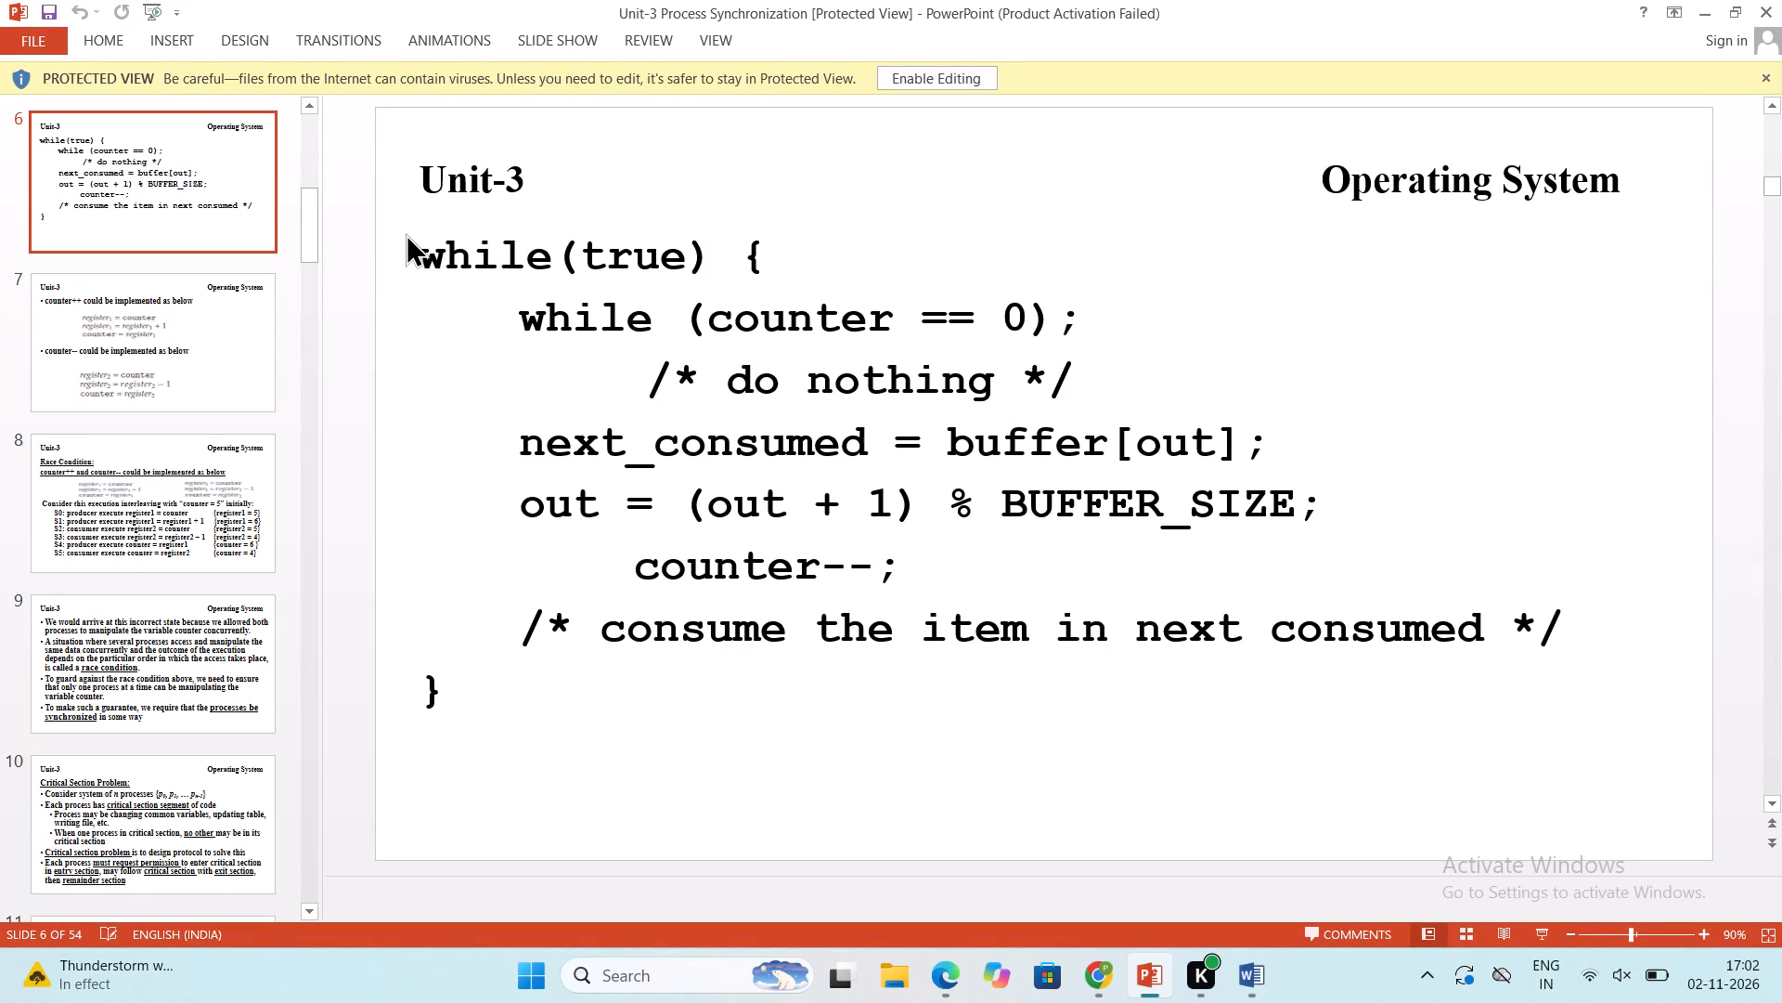
drag(401, 236, 624, 645)
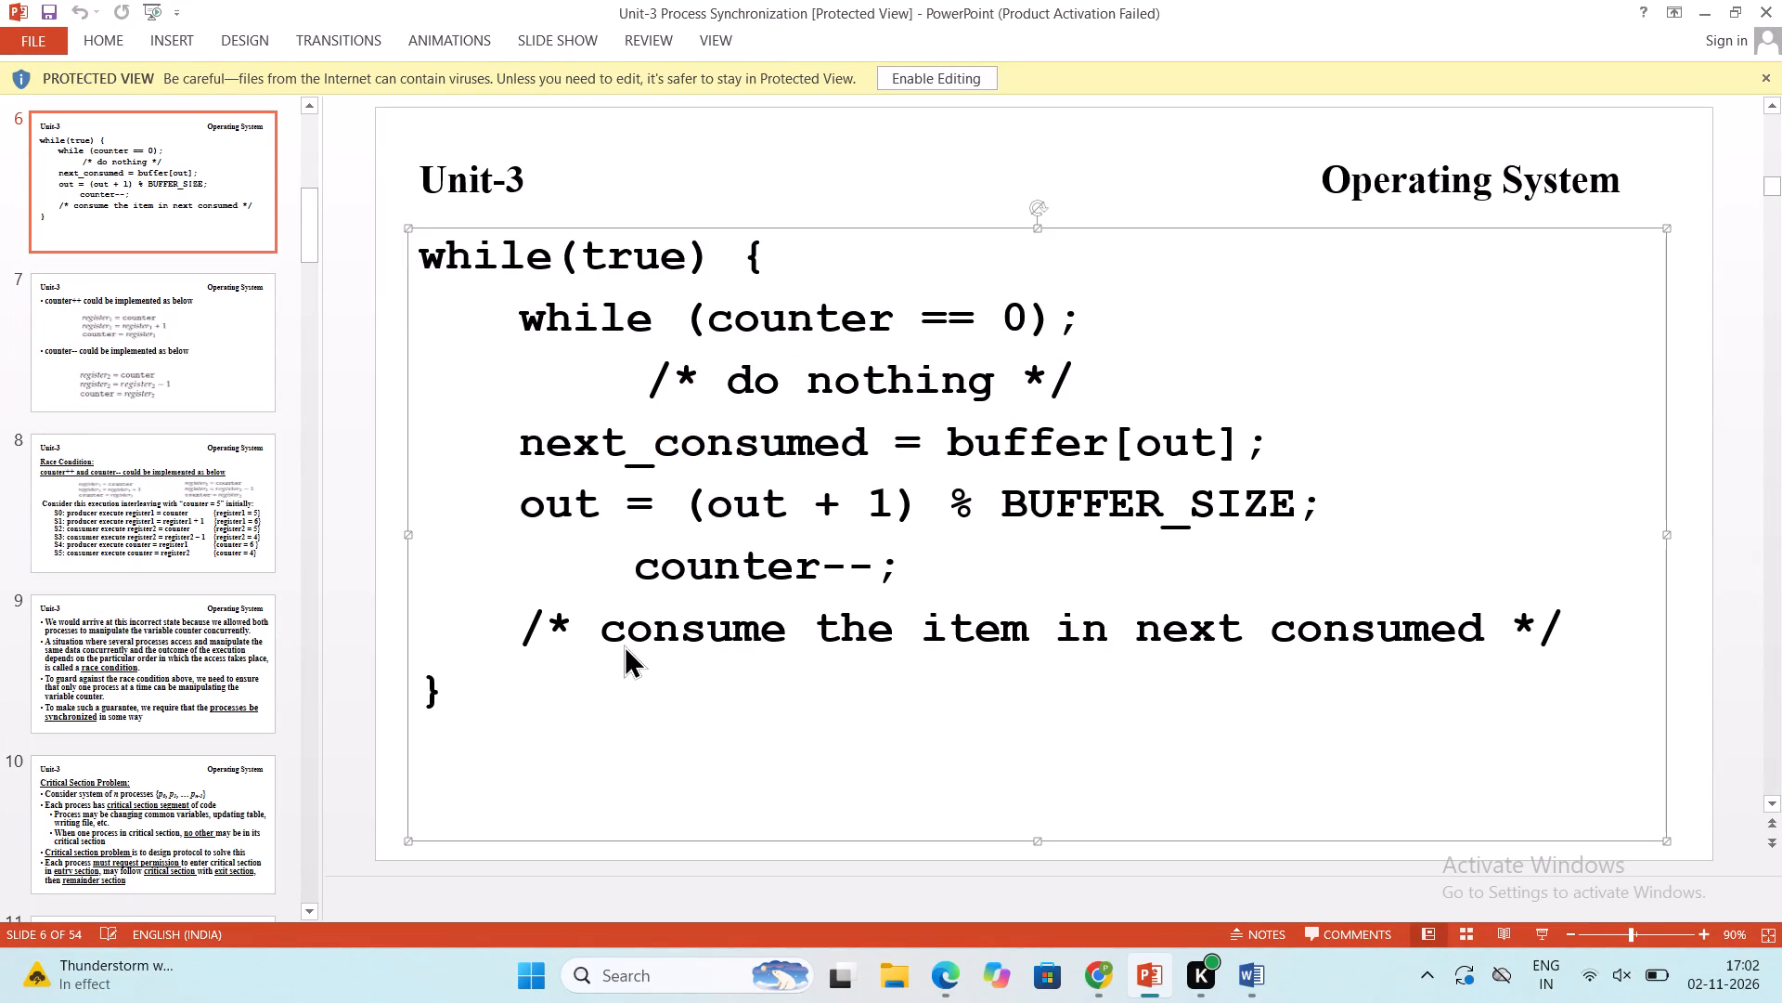
click(433, 251)
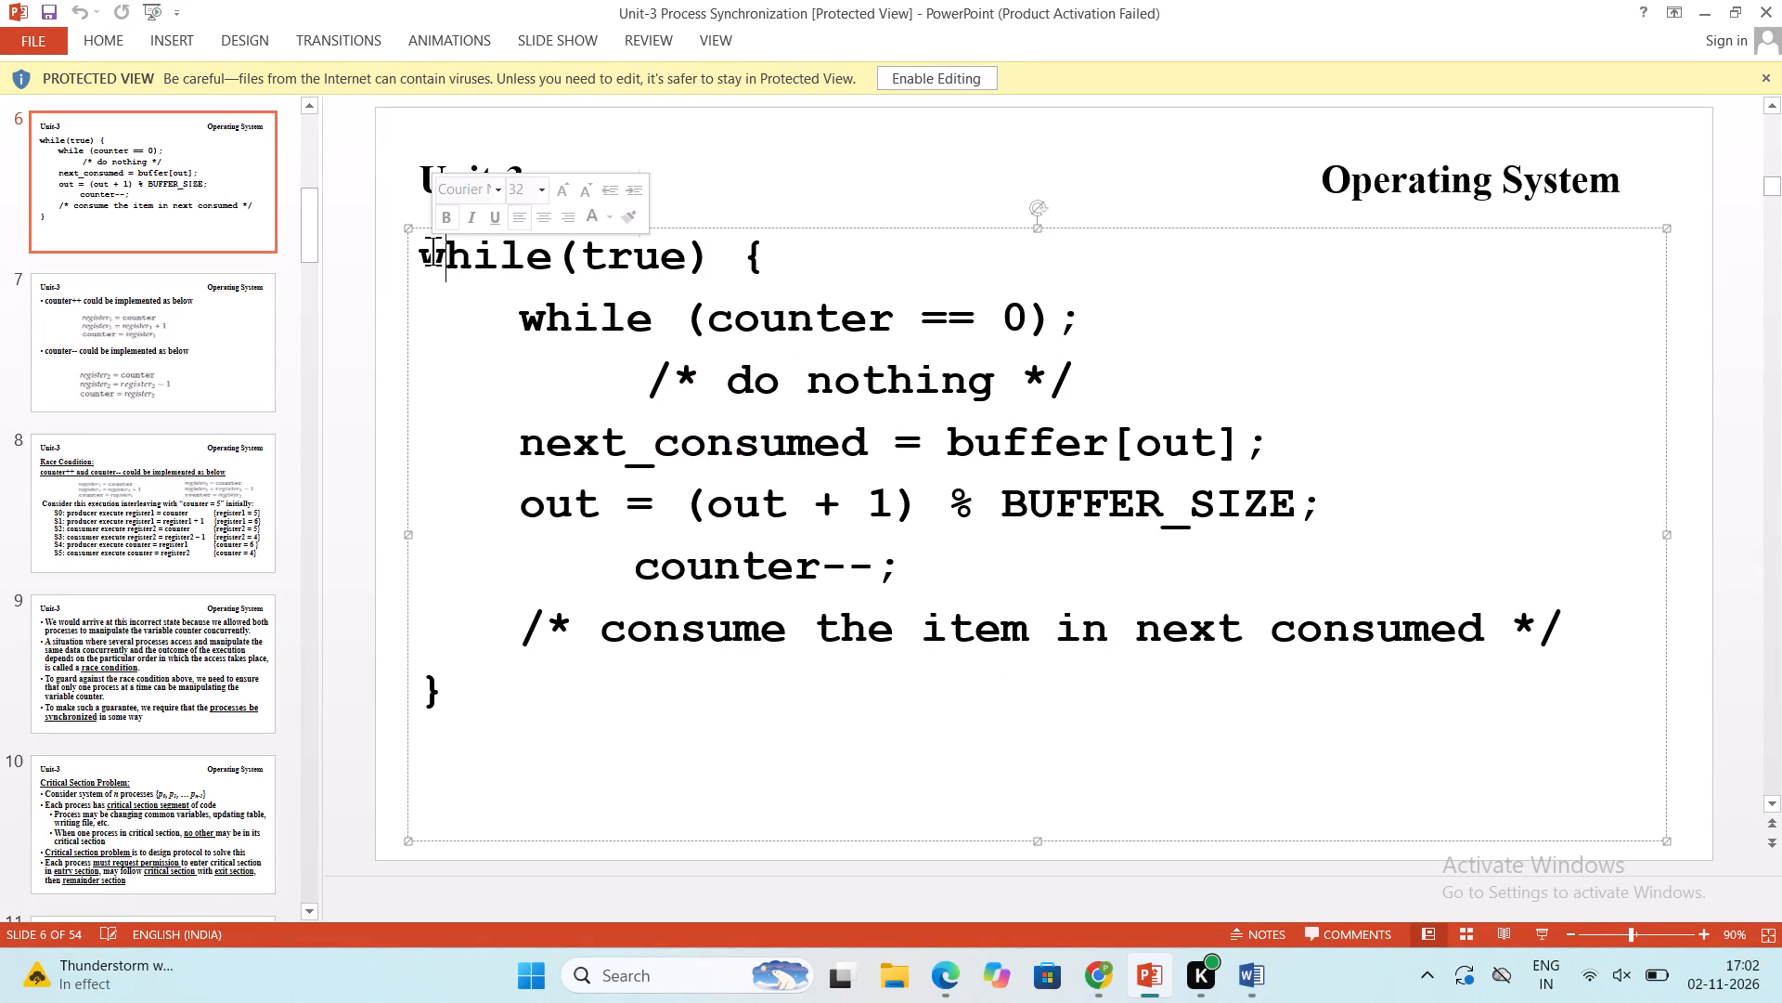
drag(426, 251, 588, 697)
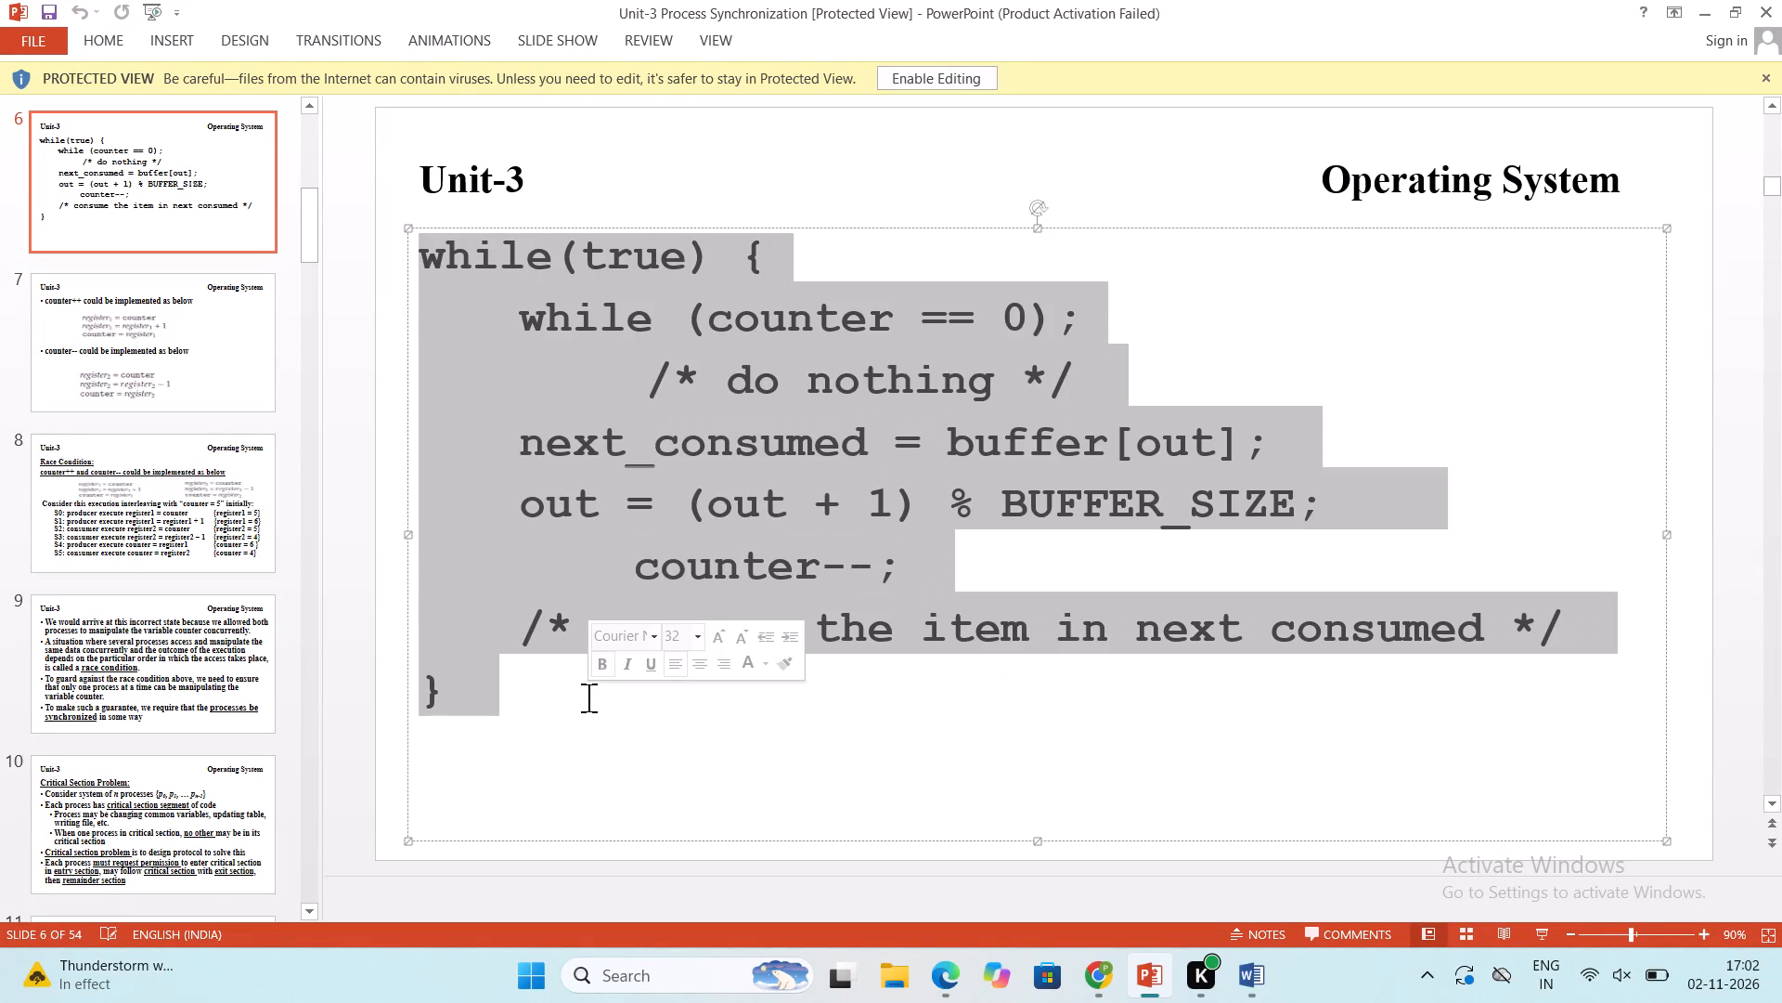
key(ctrl+c)
key(ctrl+c)
key(ctrl+c)
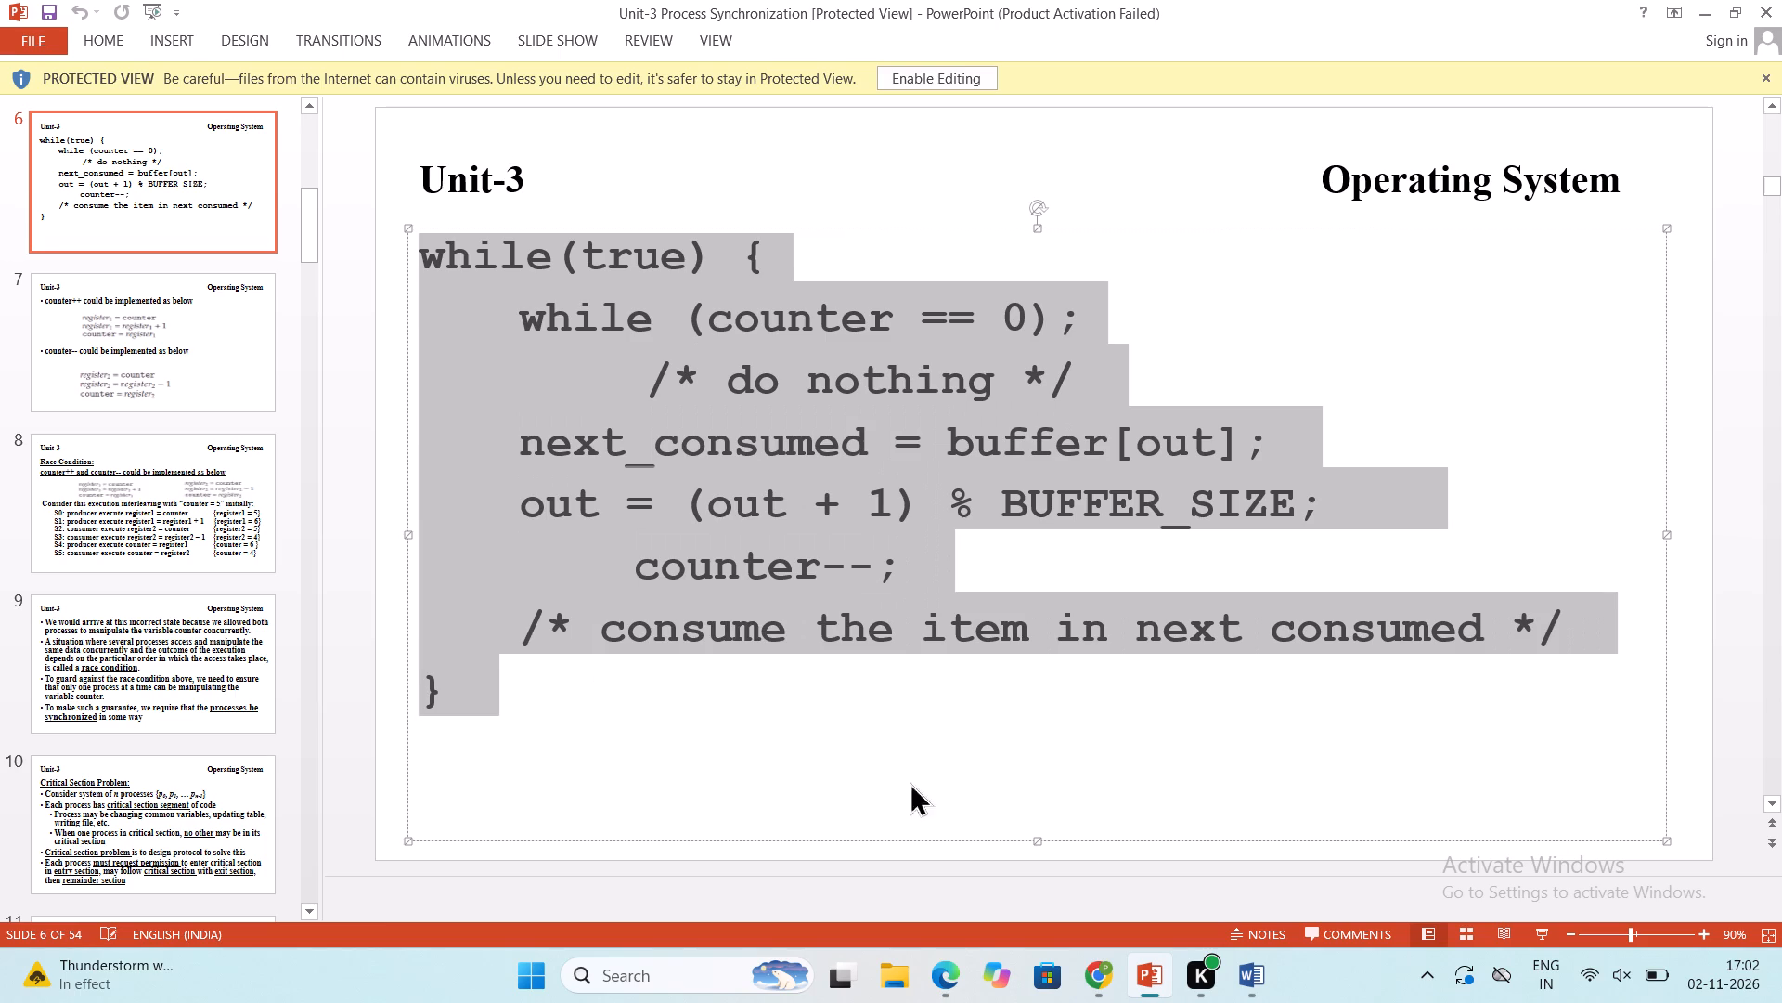
In the Word document, insert the dashed separator "--------" after "orderly execution of cooperating processes.".
click(1258, 960)
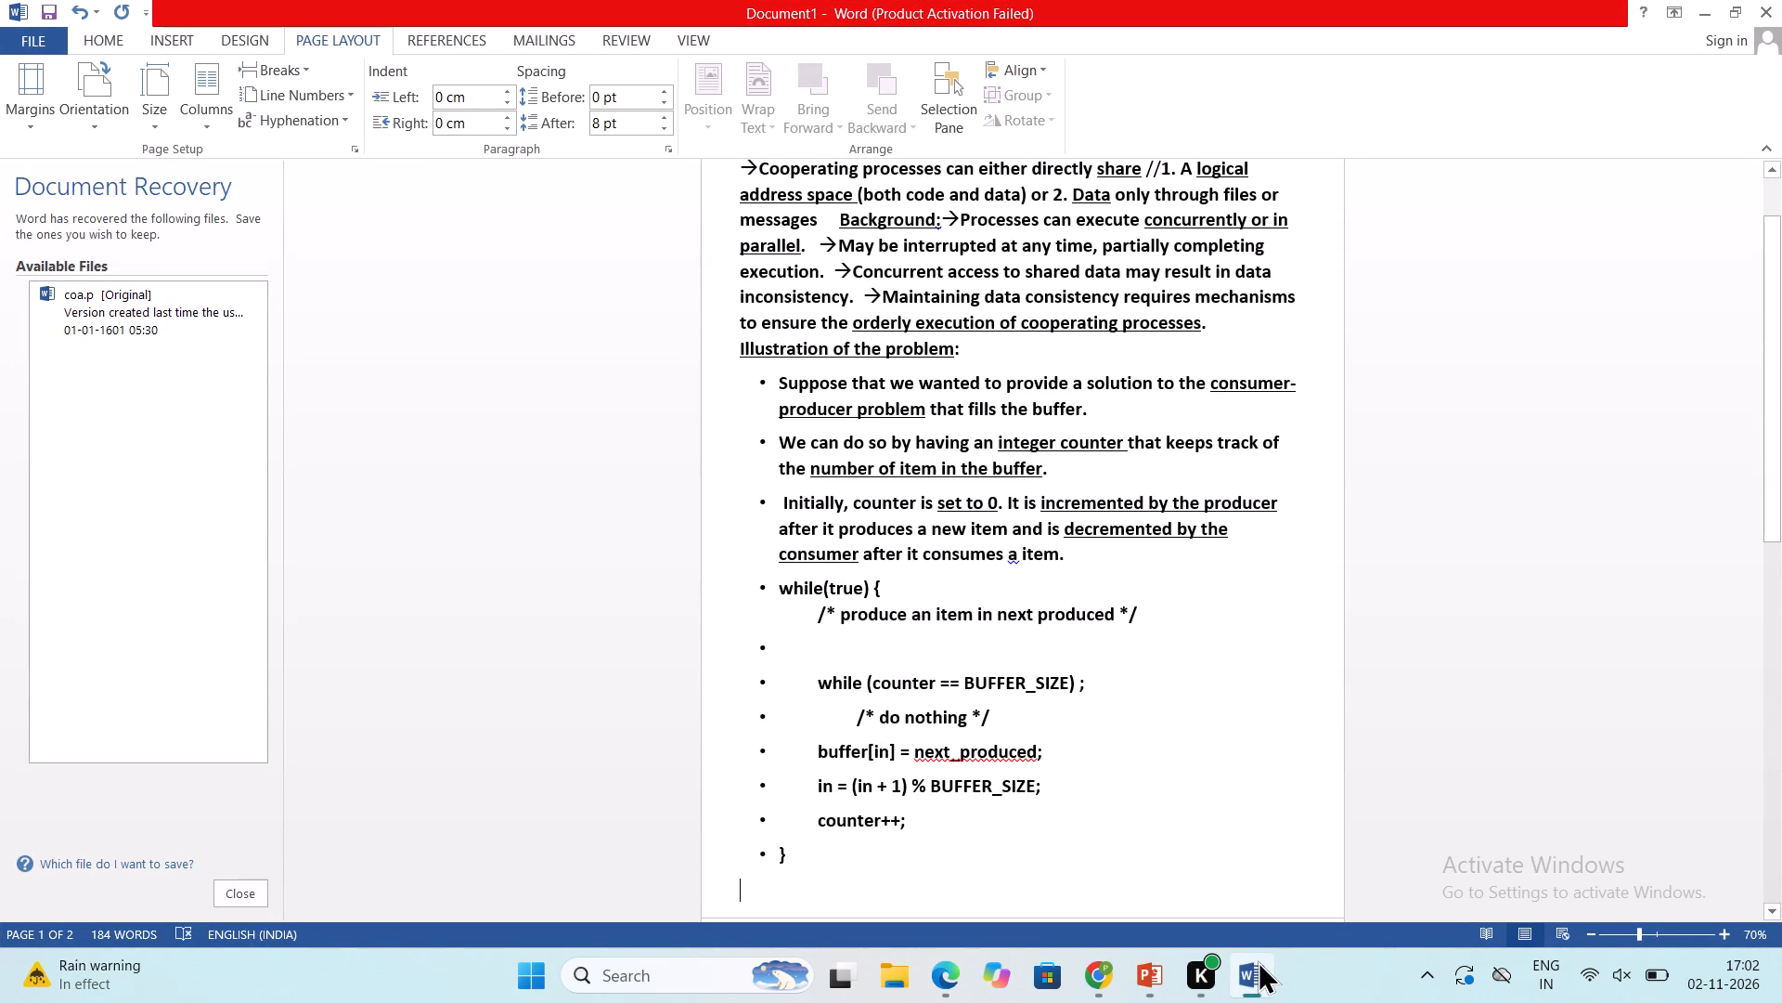
scroll(1035, 319, up, 1)
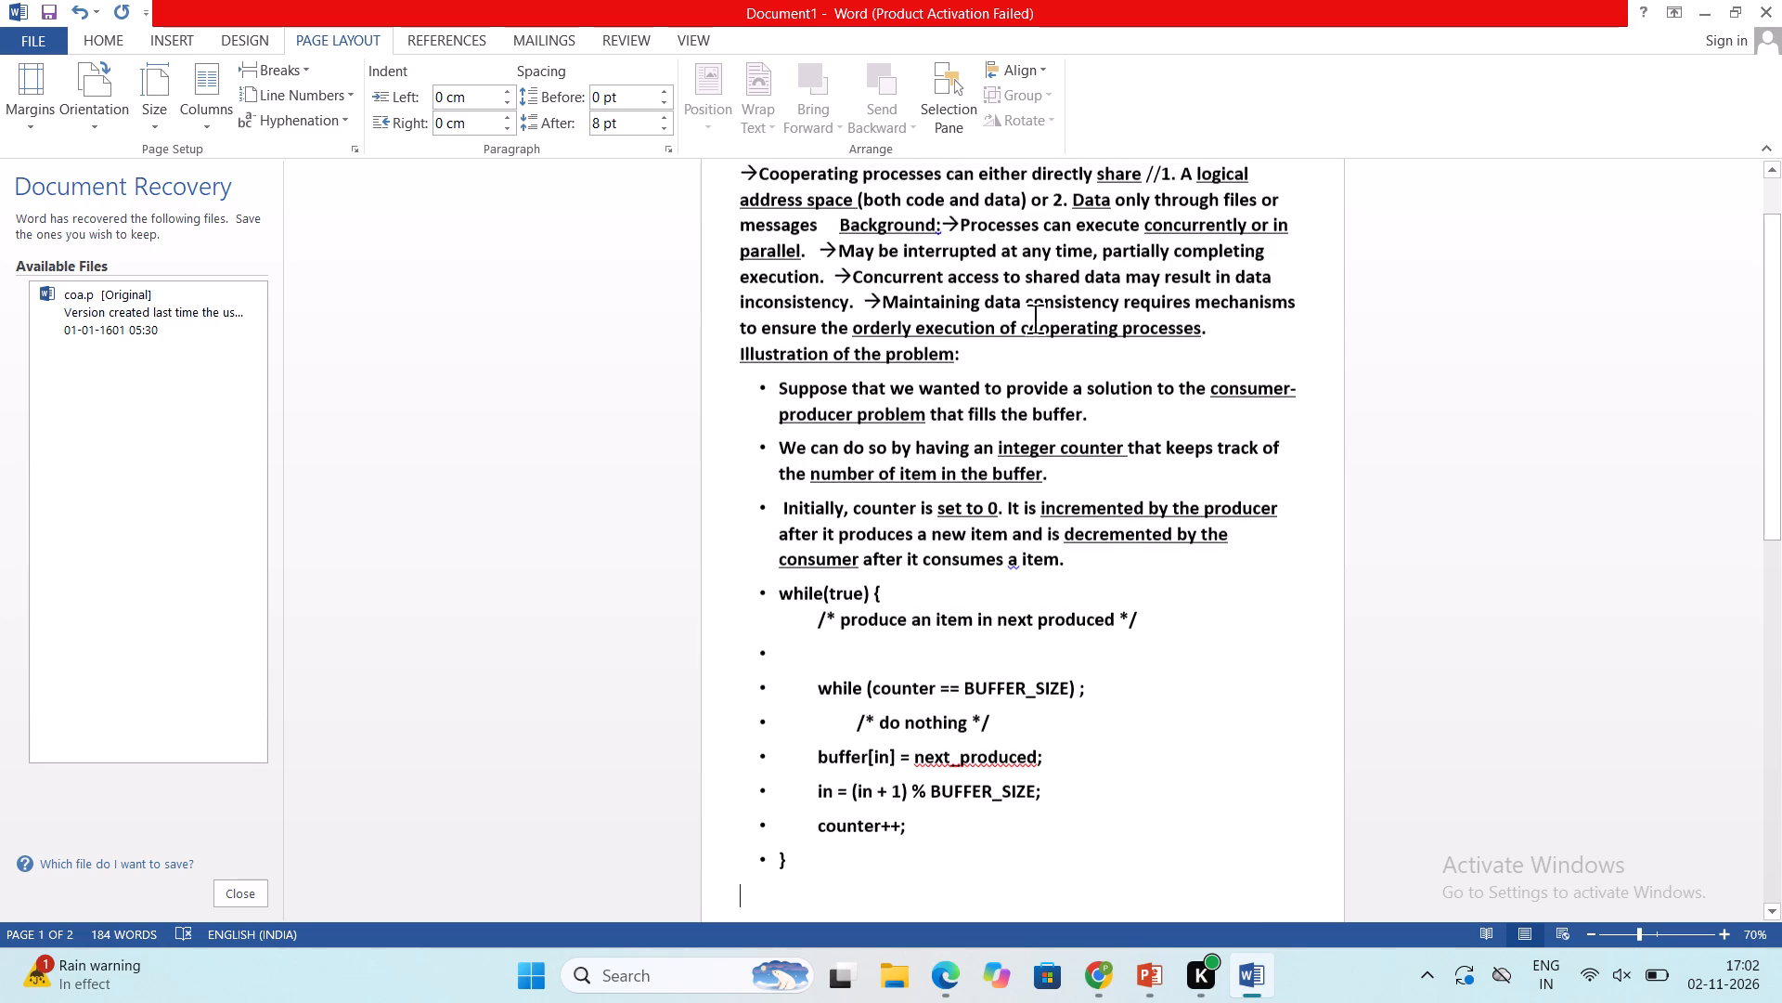
scroll(1035, 319, up, 1)
click(1258, 401)
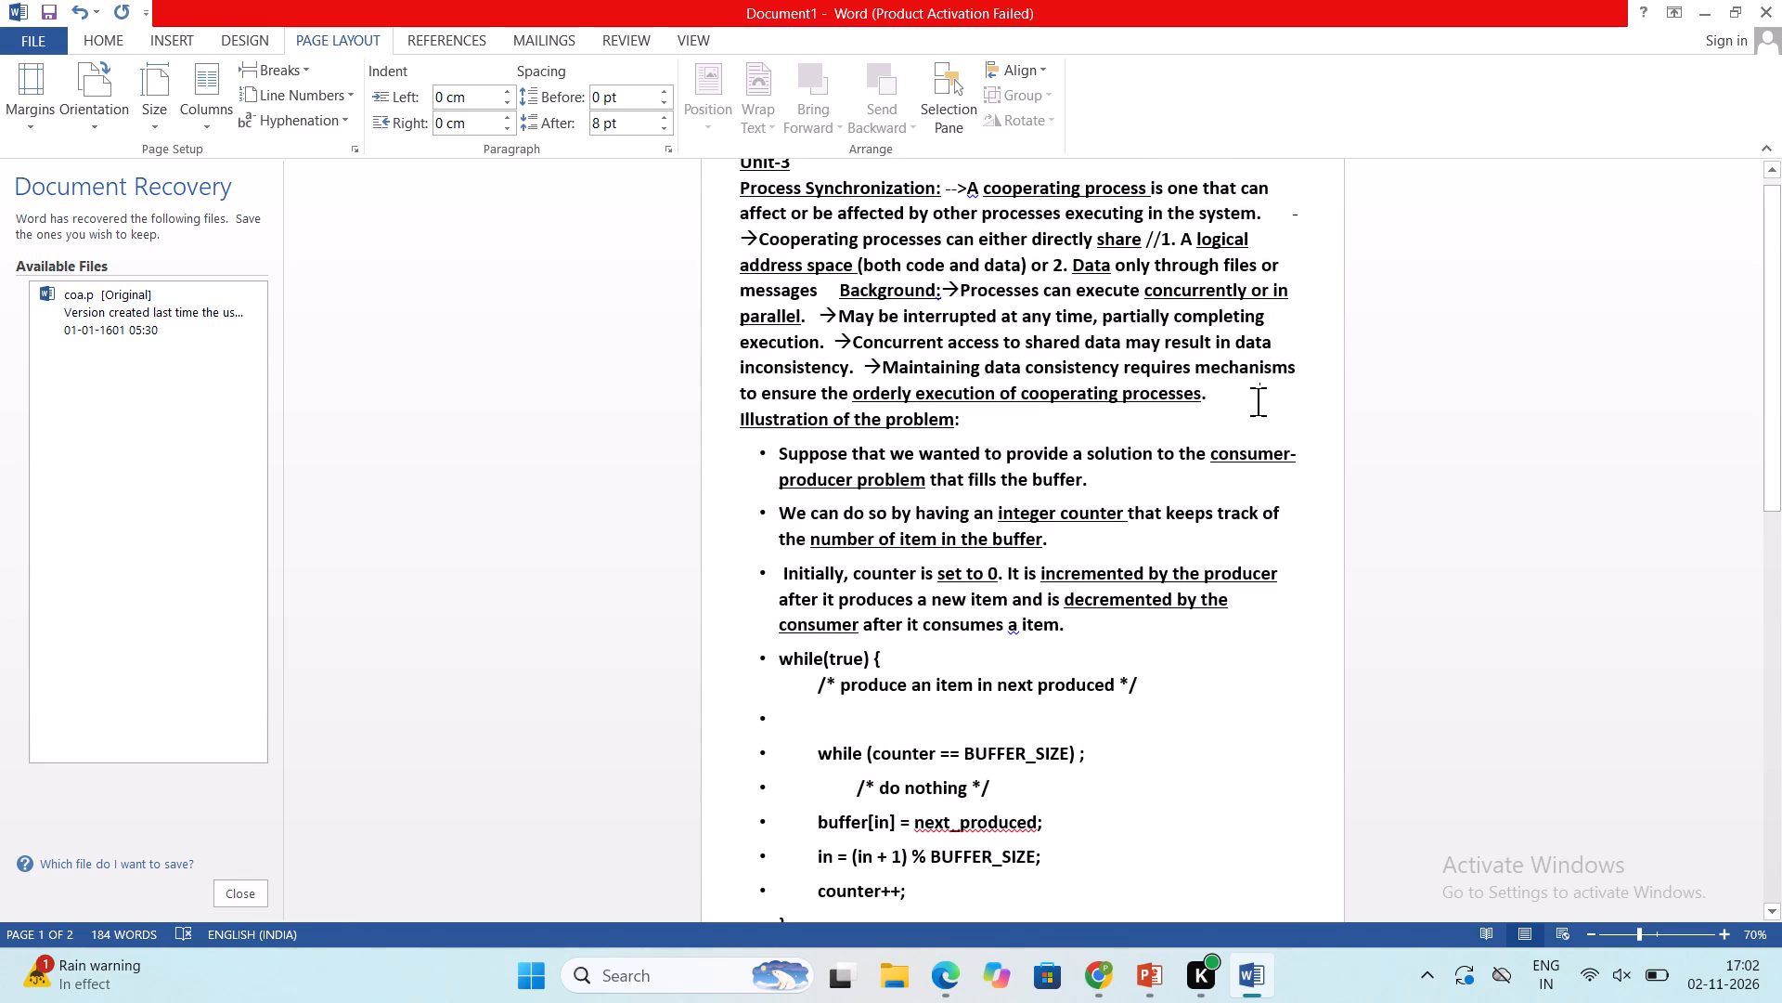
click(1212, 397)
text(--------)
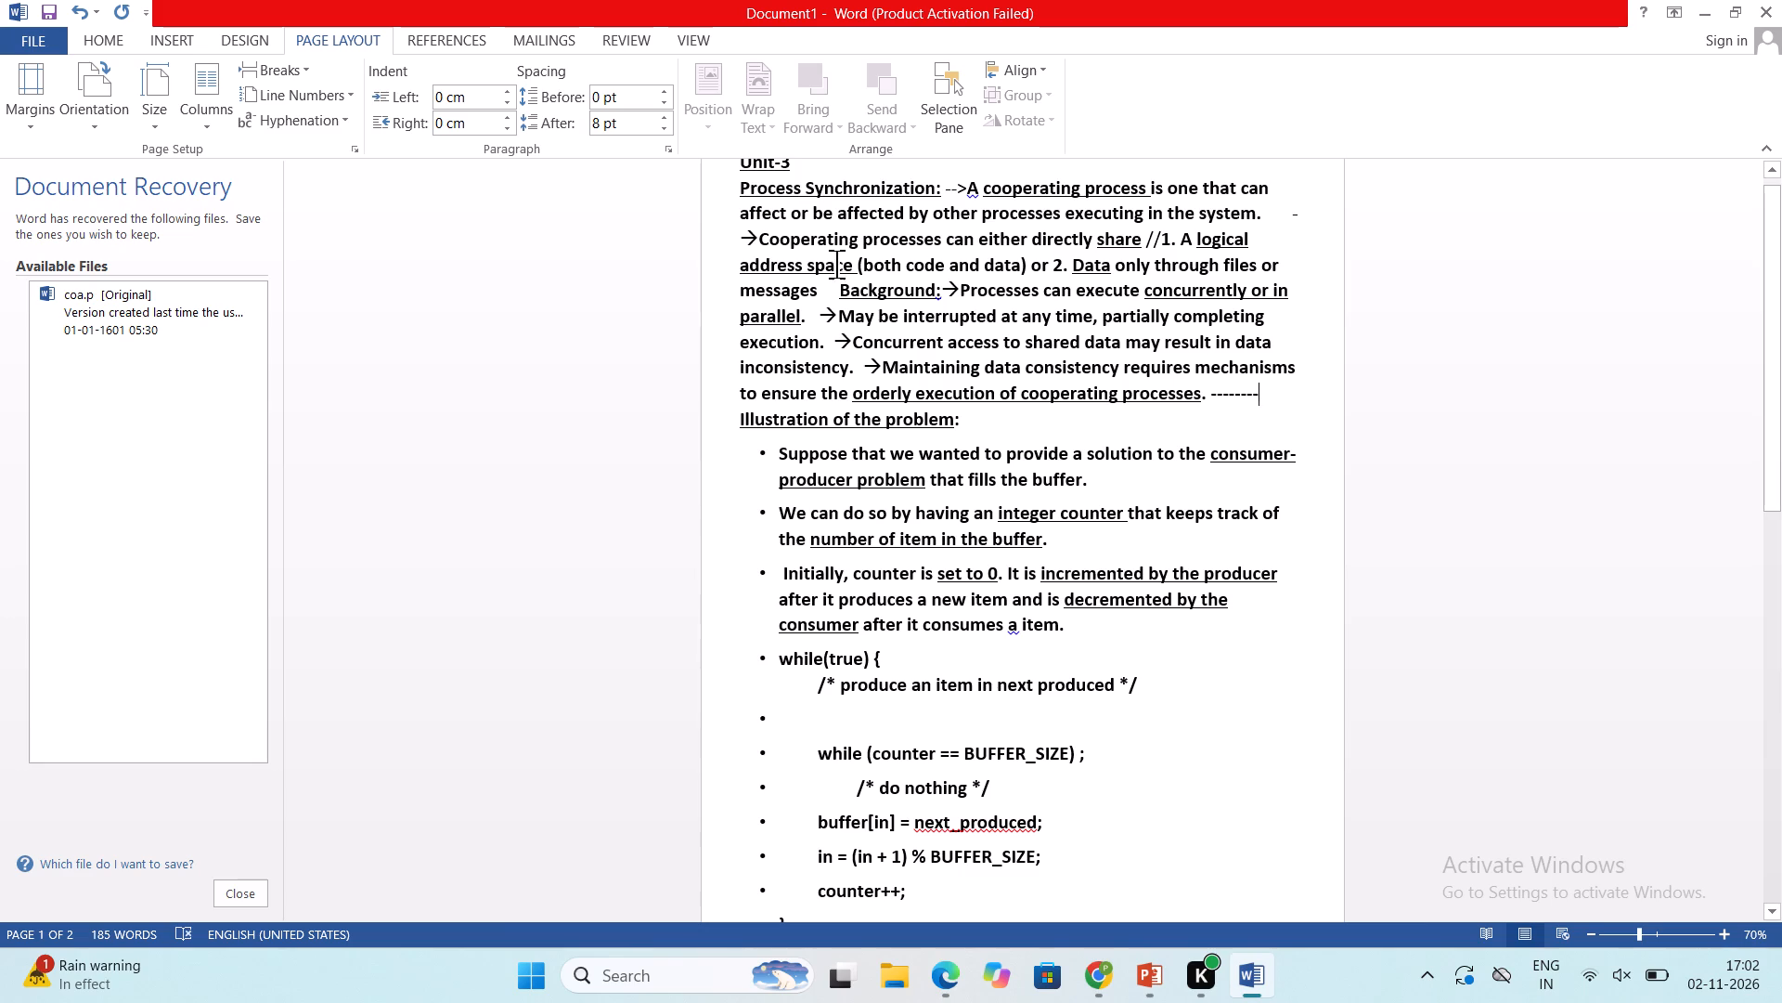
Insert the dashed separator "---------" between "messages" and the "Background:" heading.
click(823, 289)
text(----)
text(--)
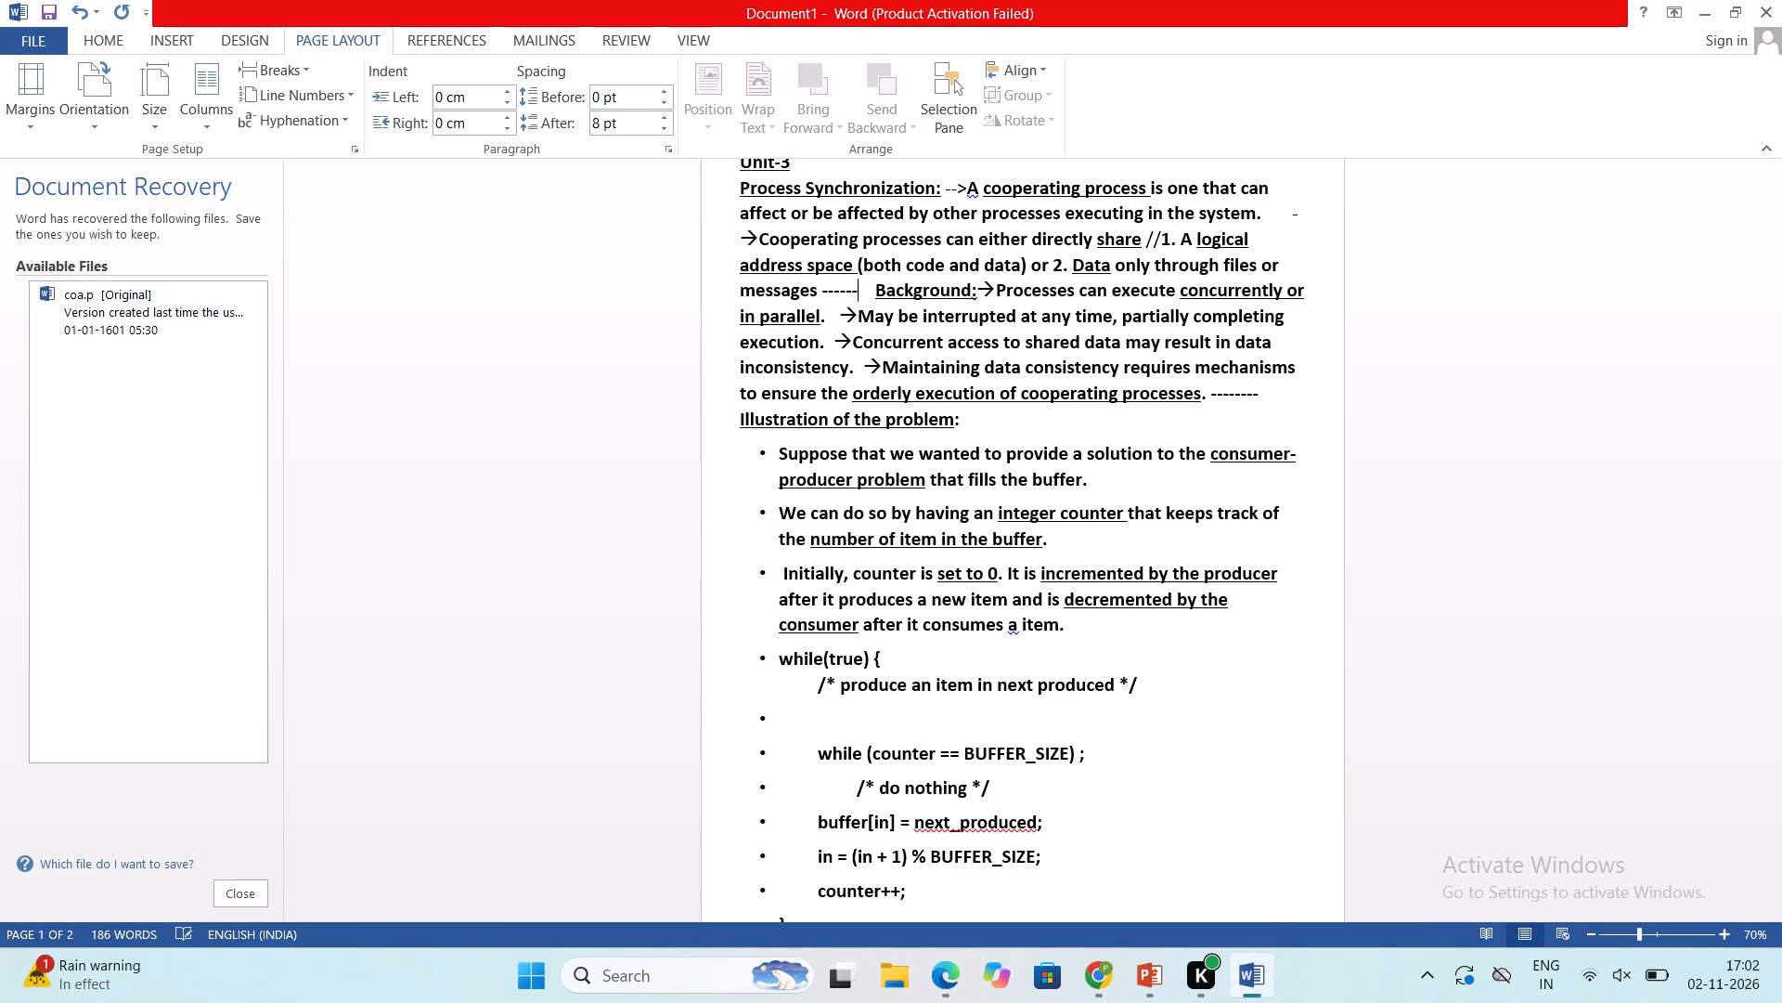
key(minus)
text(--)
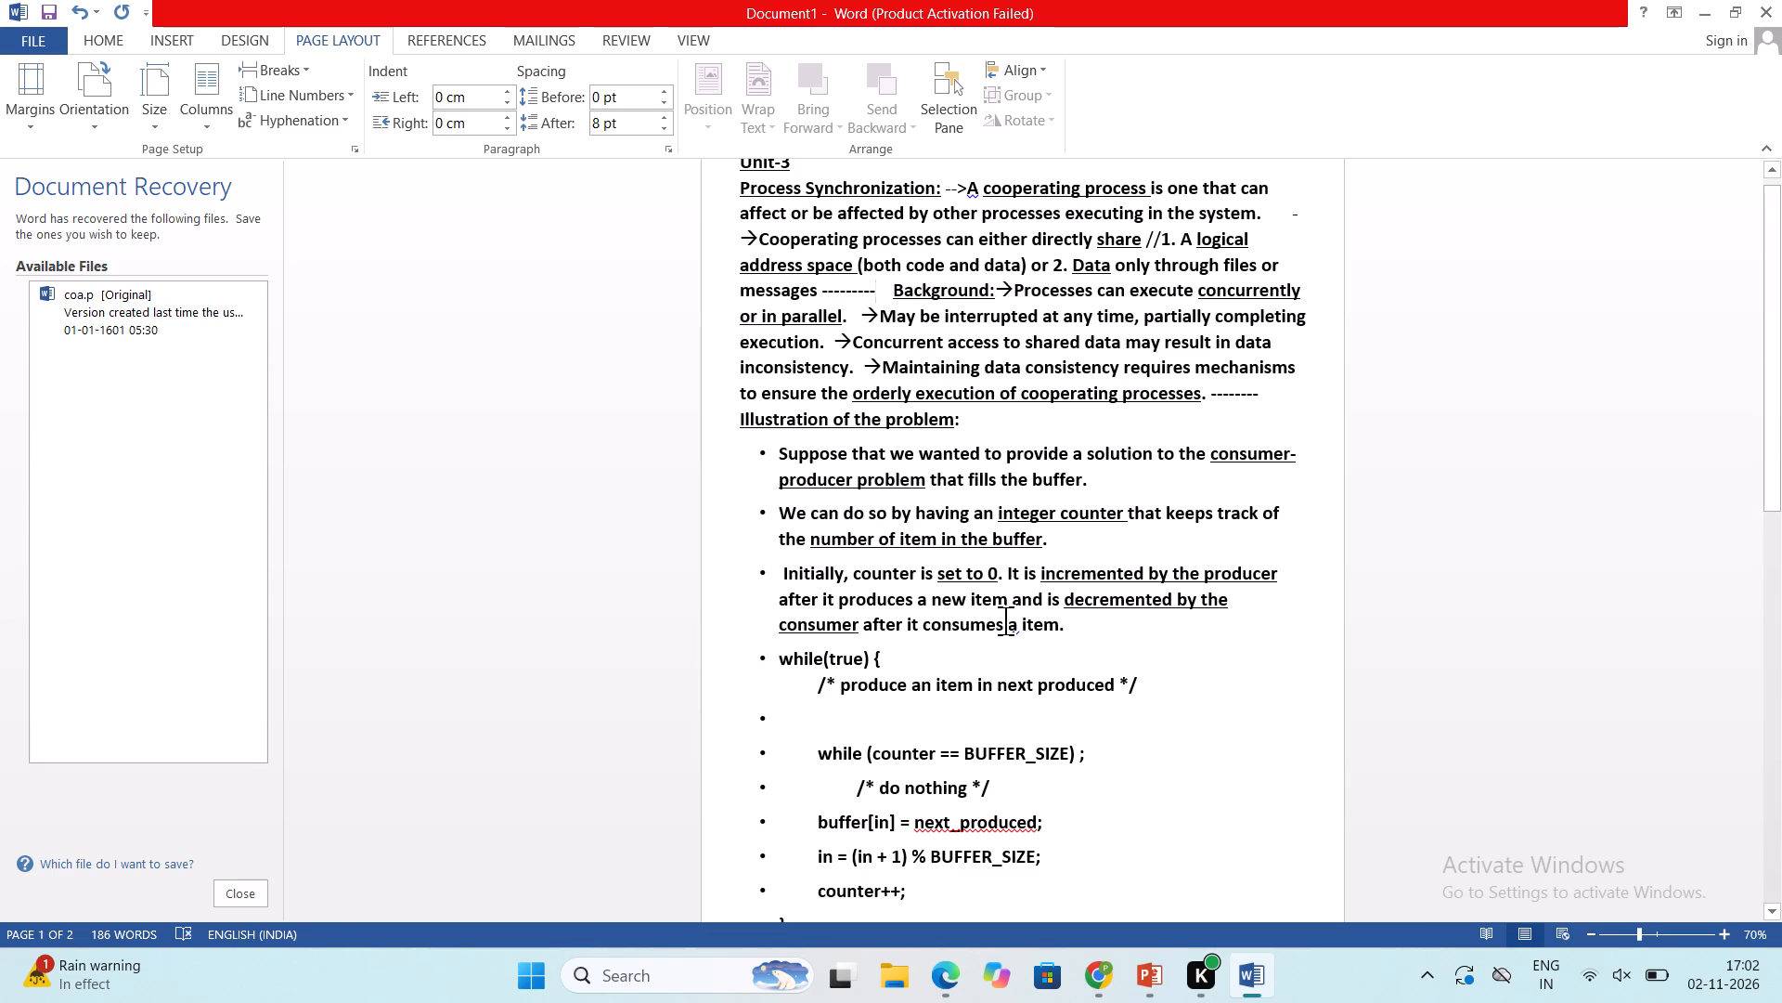
Remove the bullet from "Suppose that we wanted" and join it to the "Illustration of the problem:" heading with an arrow before it.
click(773, 449)
key(BackSpace)
key(BackSpace)
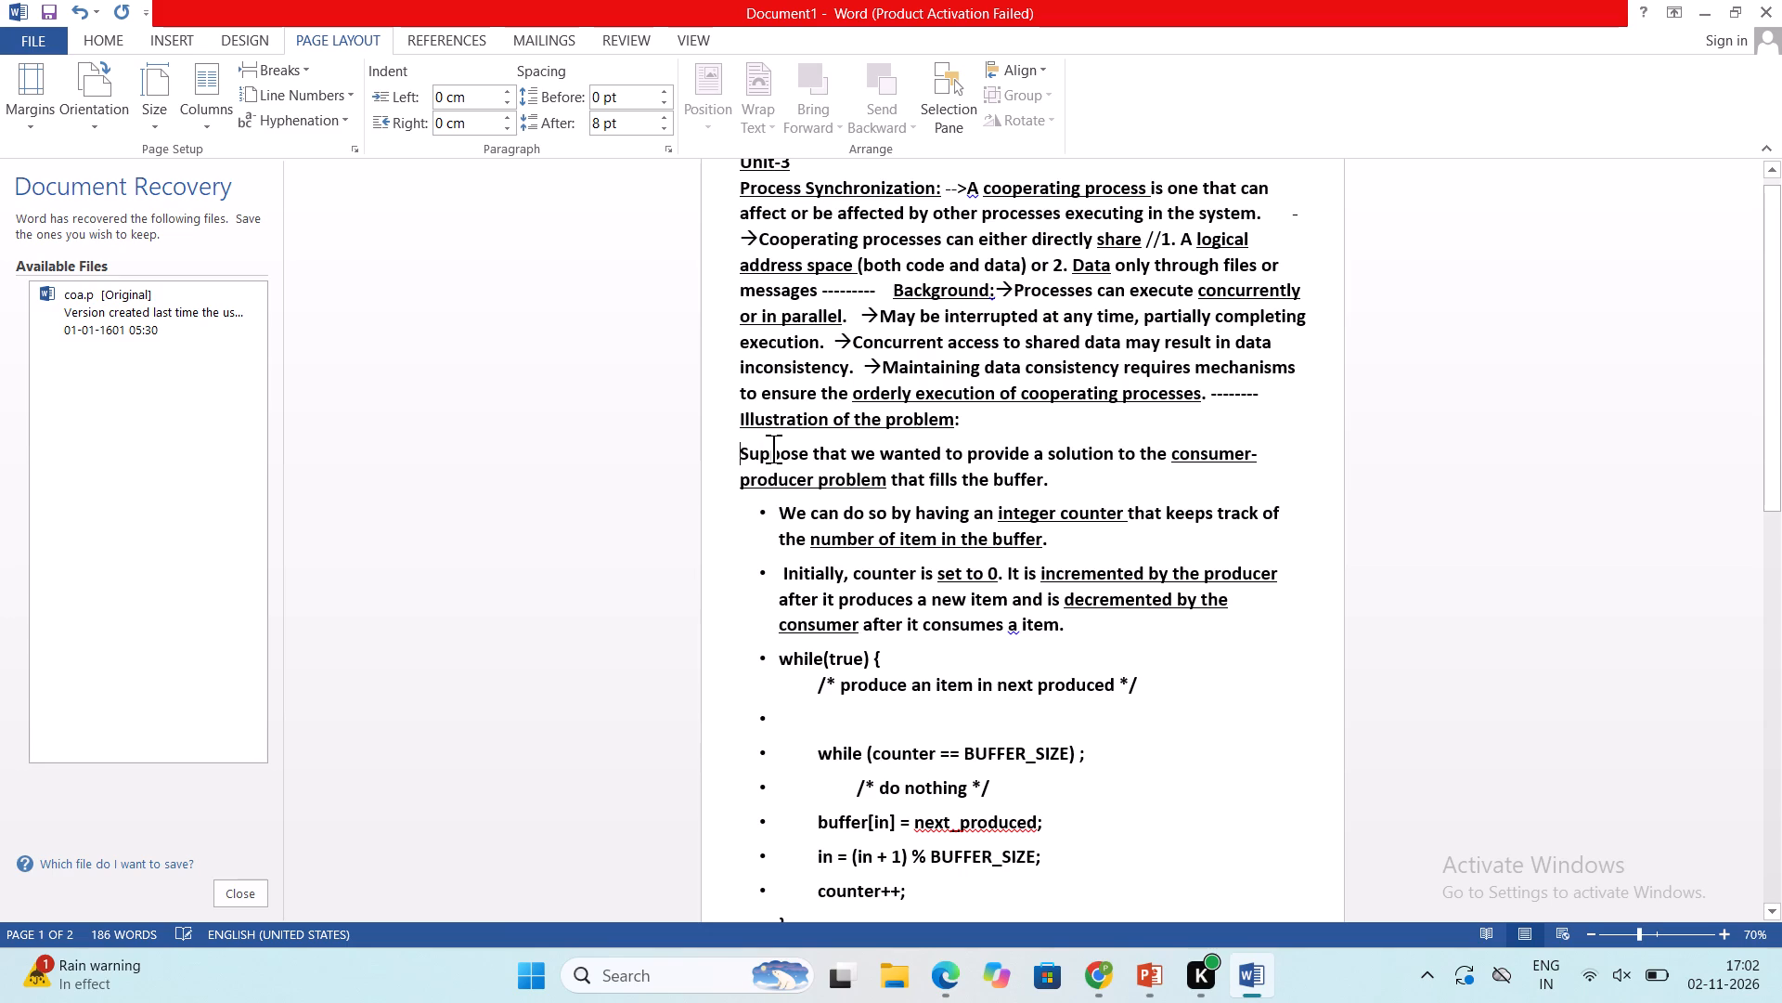
key(BackSpace)
key(space)
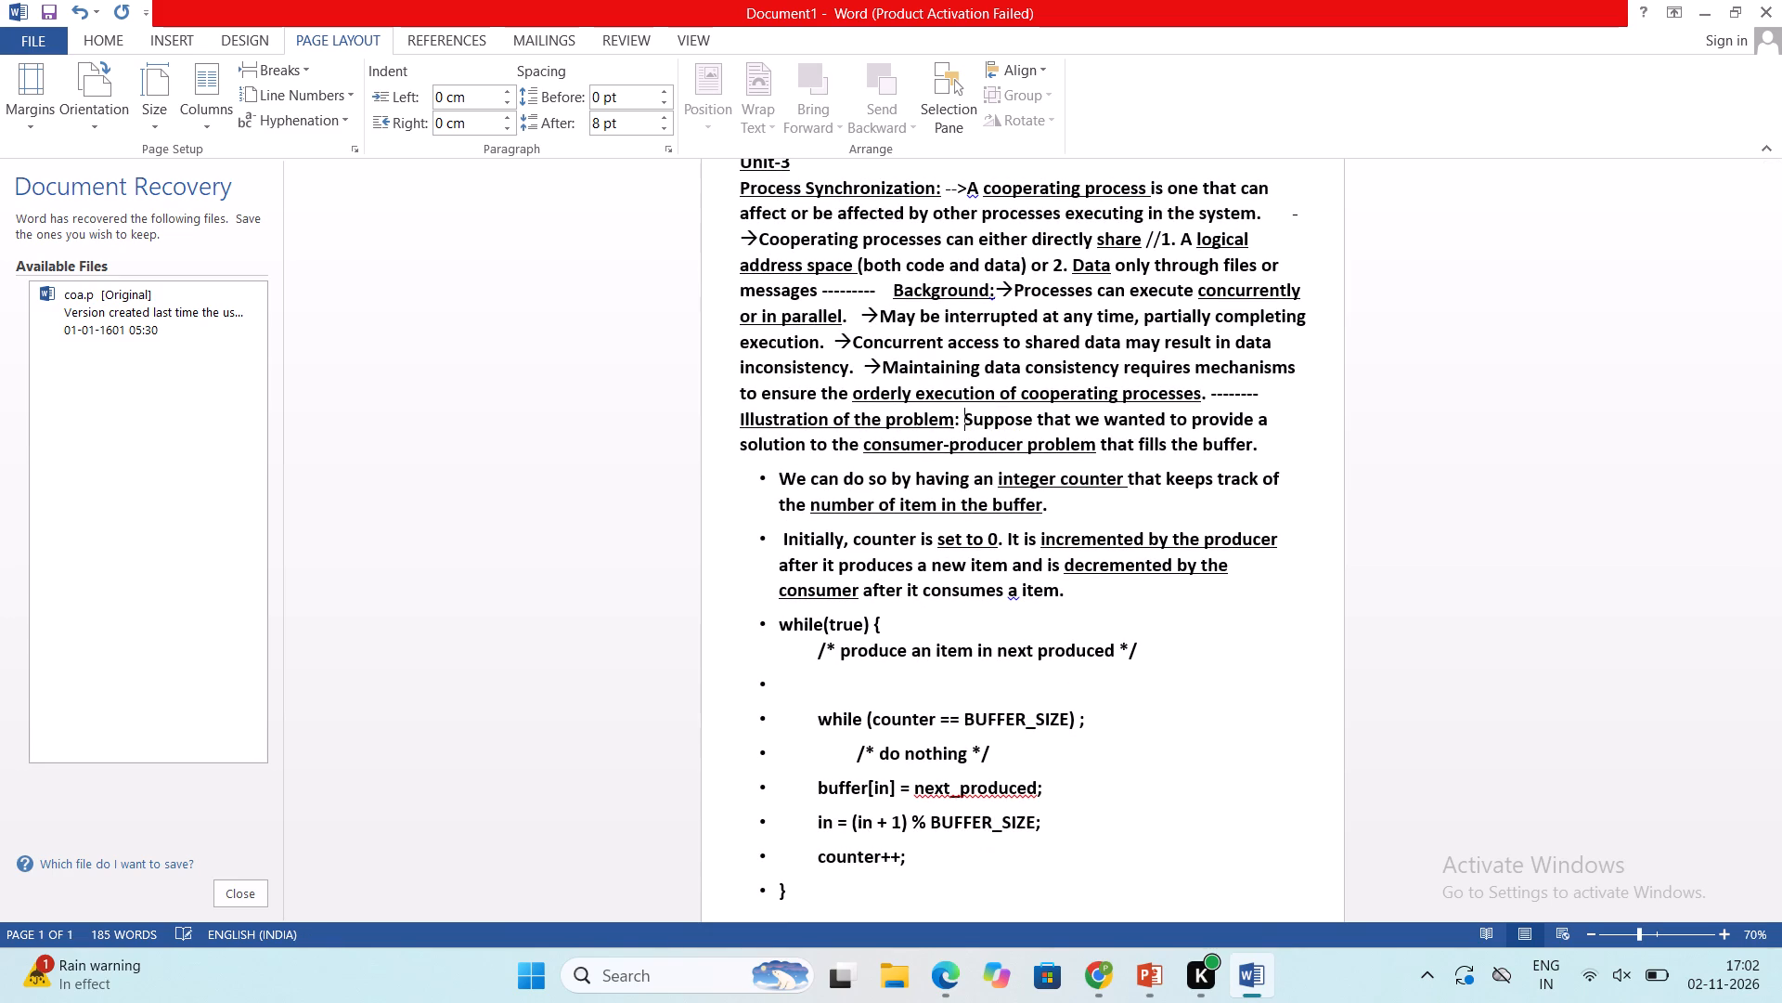
text(--)
key(shift+greater)
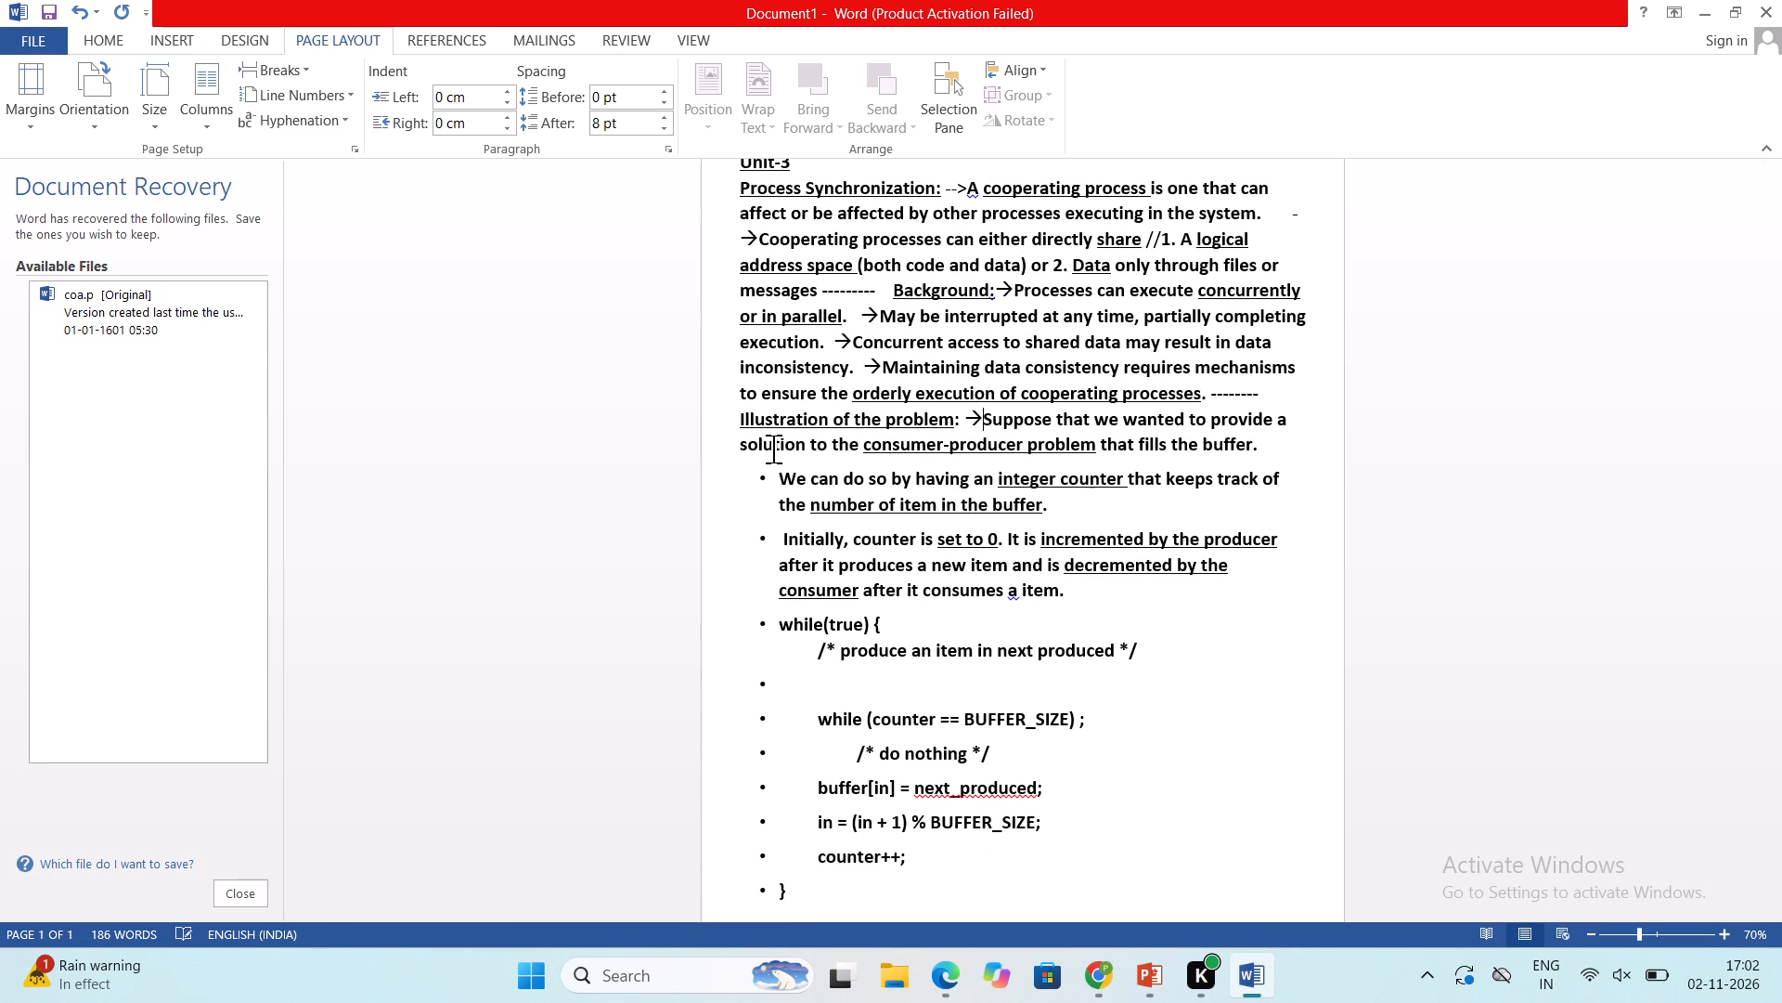
Remove the bullet from "We can do so", join it to the preceding paragraph, and space it onto a new line with a leading arrow.
key(Down)
key(Down)
key(Left)
key(Left)
key(Left)
key(Left)
key(Left)
key(Left)
key(Left)
key(Left)
key(Left)
key(Left)
key(Left)
key(Left)
key(Left)
key(Left)
key(Left)
key(Left)
key(Left)
key(Left)
key(Left)
key(Left)
key(Left)
key(Left)
key(Left)
key(Left)
key(Left)
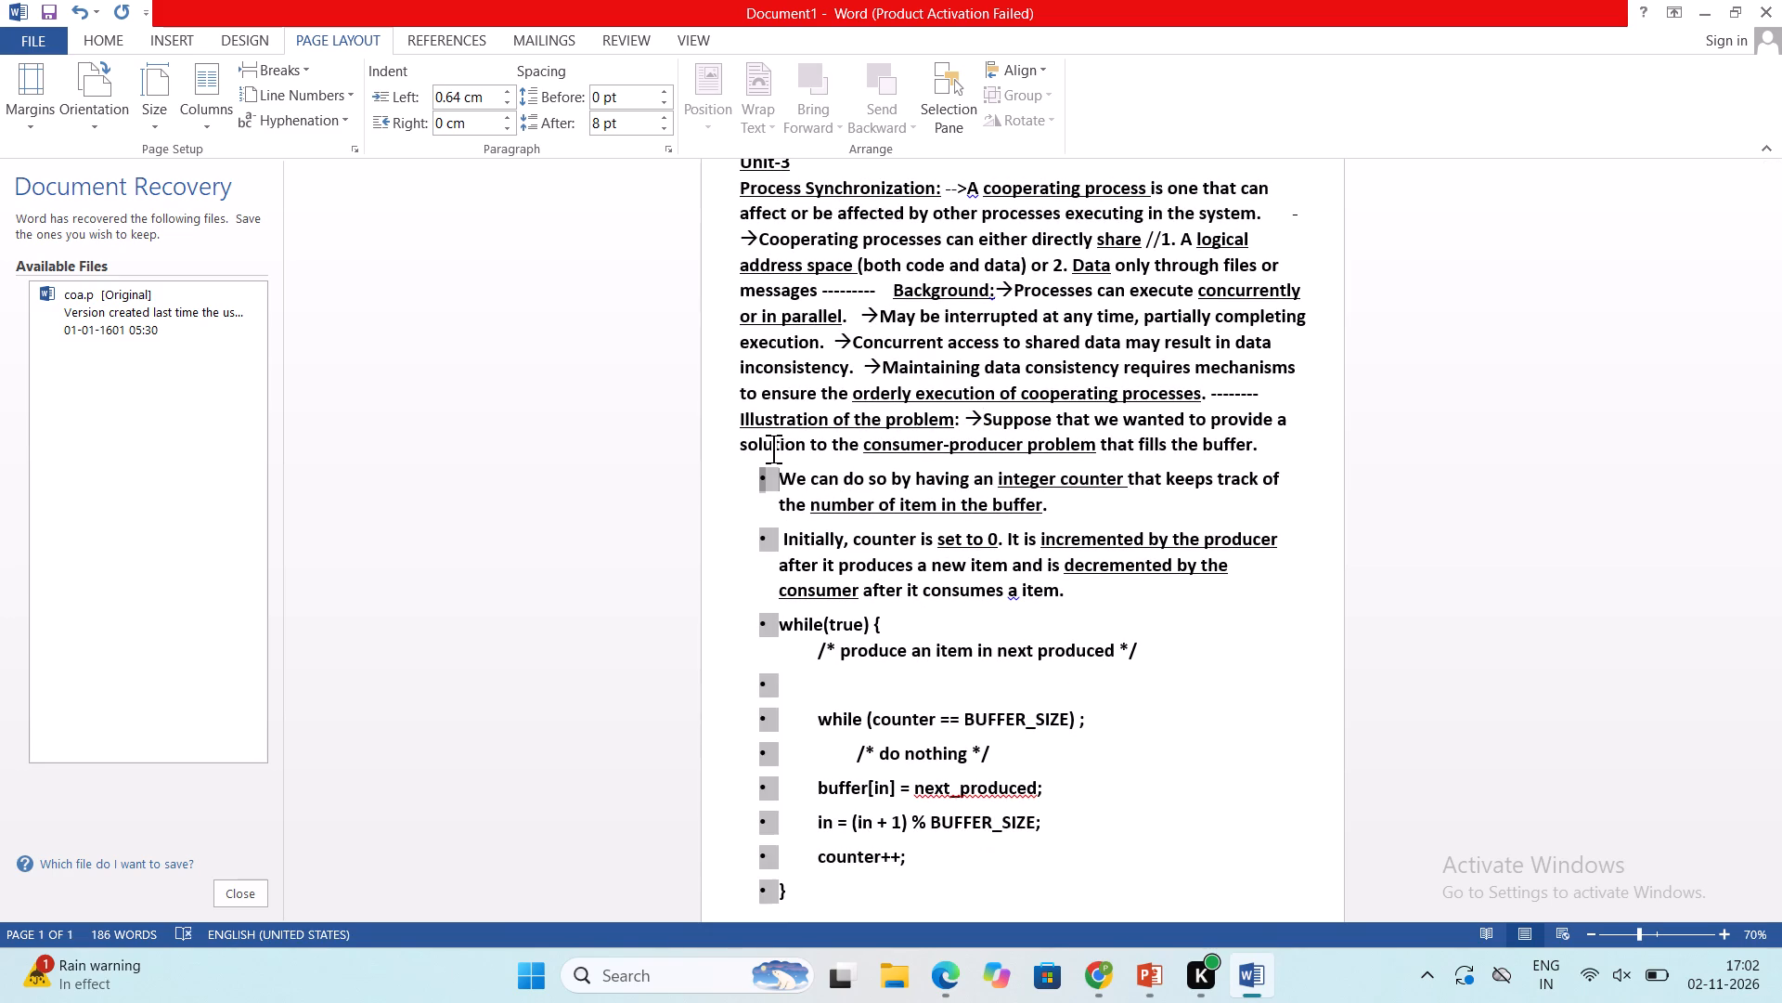
key(BackSpace)
key(BackSpace)
key(BackSpace)
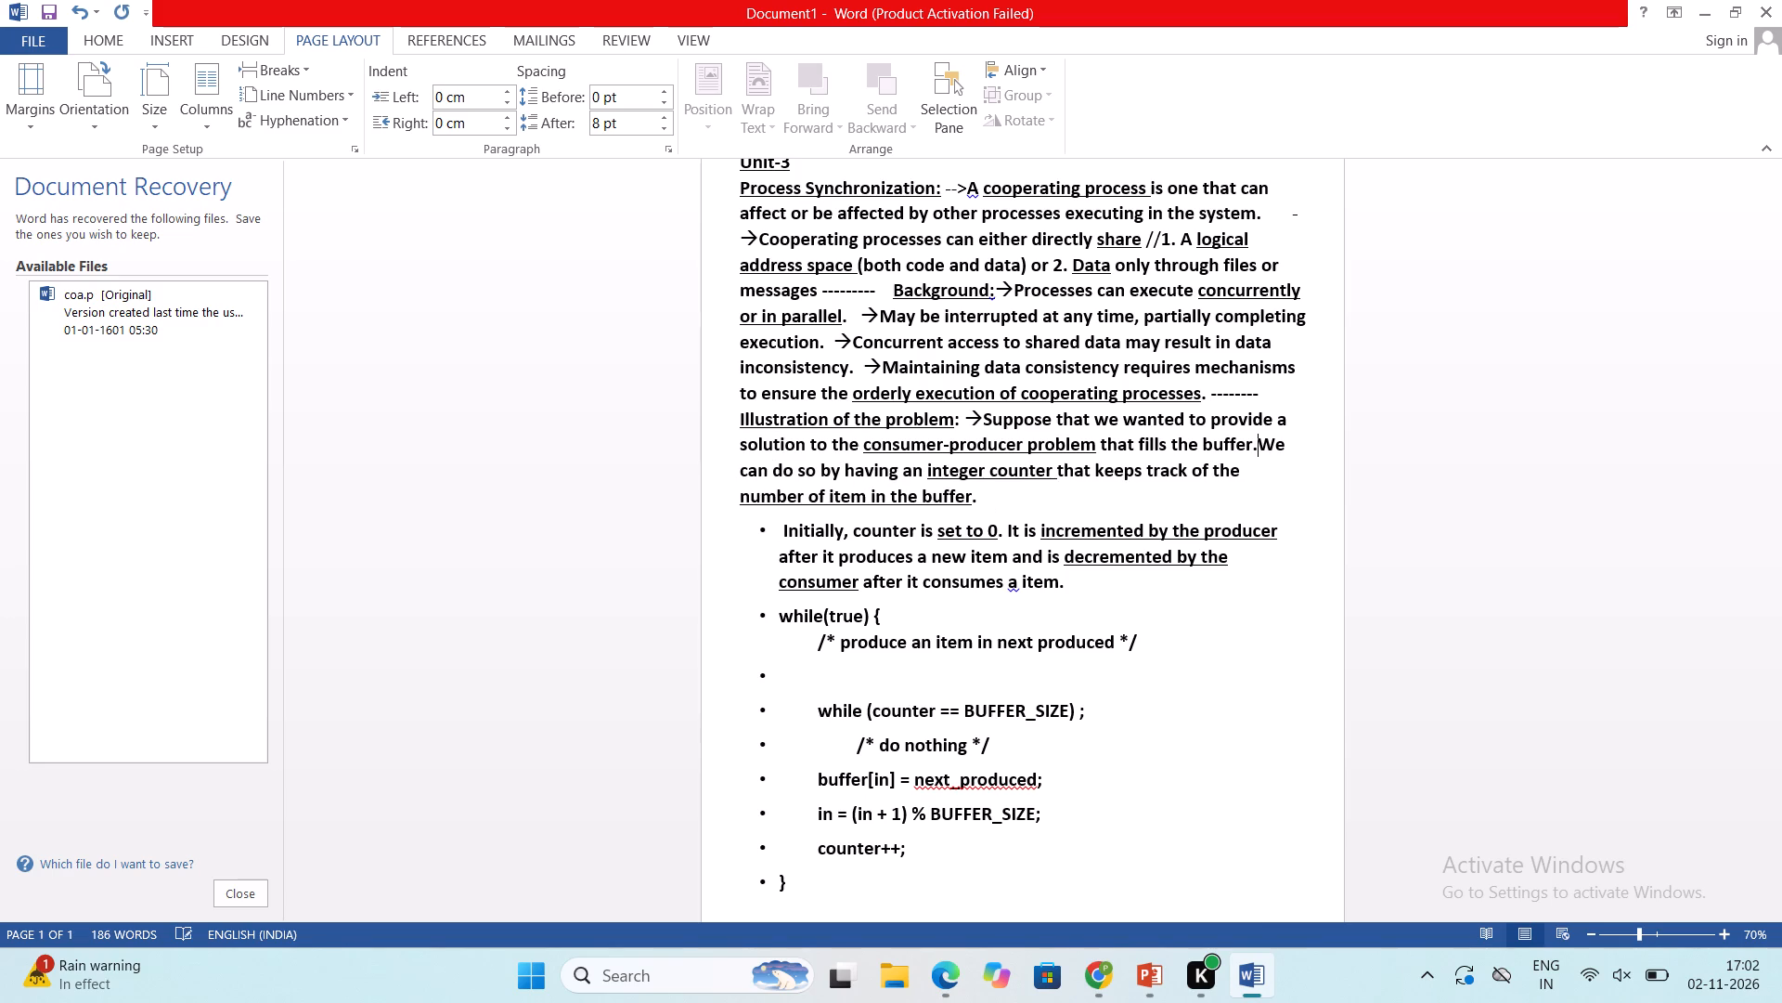
key(space)
key(space)
key(space)
key(space)
key(space)
key(space)
key(space)
key(space)
key(space)
key(space)
key(space)
key(space)
key(space)
key(space)
key(space)
key(space)
key(space)
key(space)
key(space)
key(space)
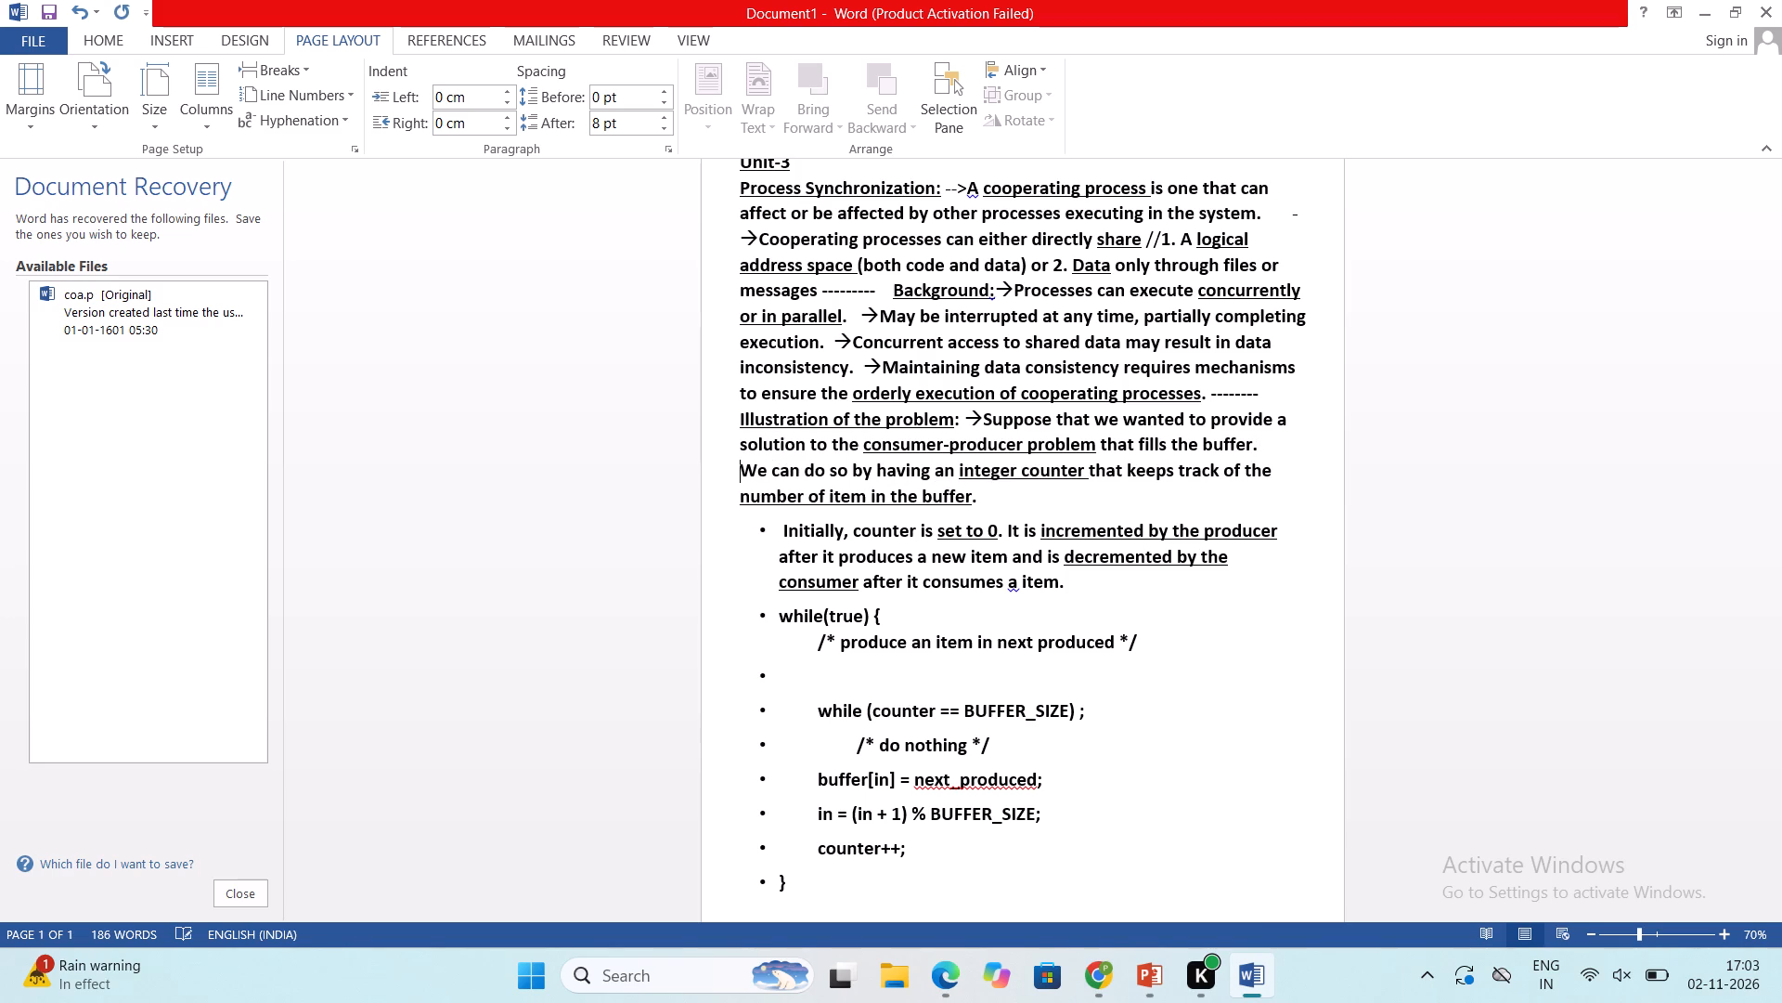
text(--)
key(shift+greater)
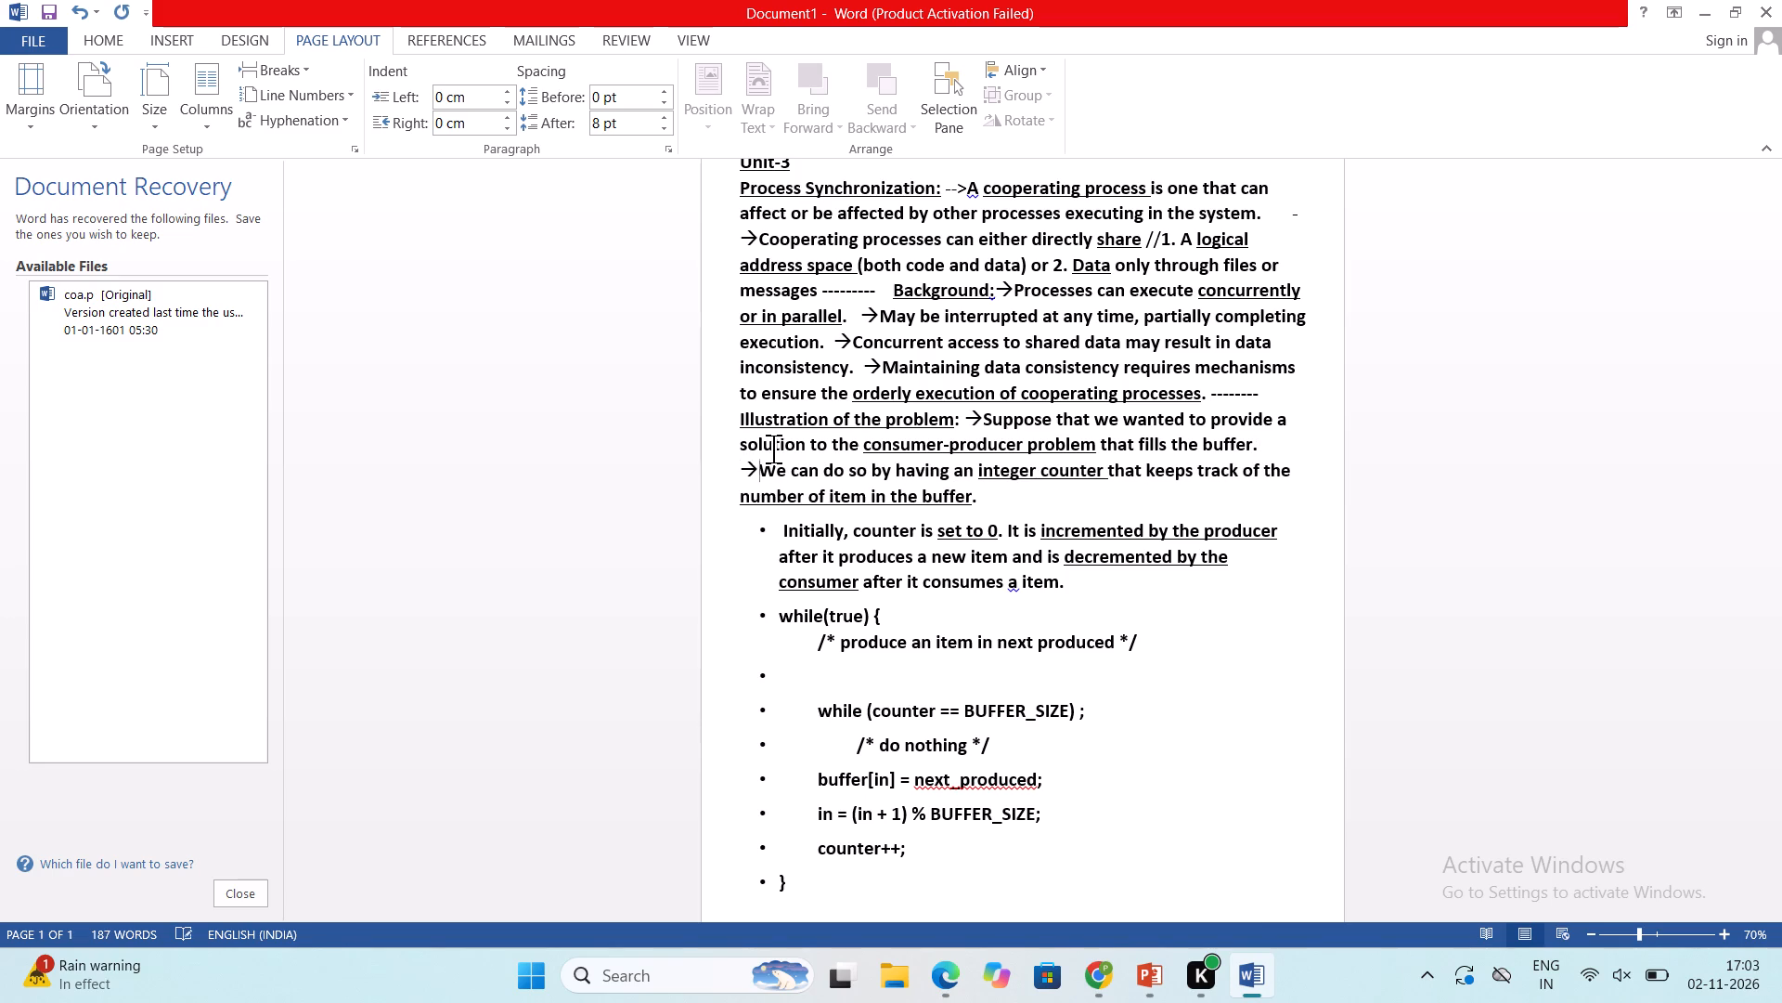
Remove the bullet from "Initially, counter is set to 0" and join it to the preceding paragraph with an arrow before it.
key(Down)
key(Down)
key(BackSpace)
key(BackSpace)
key(BackSpace)
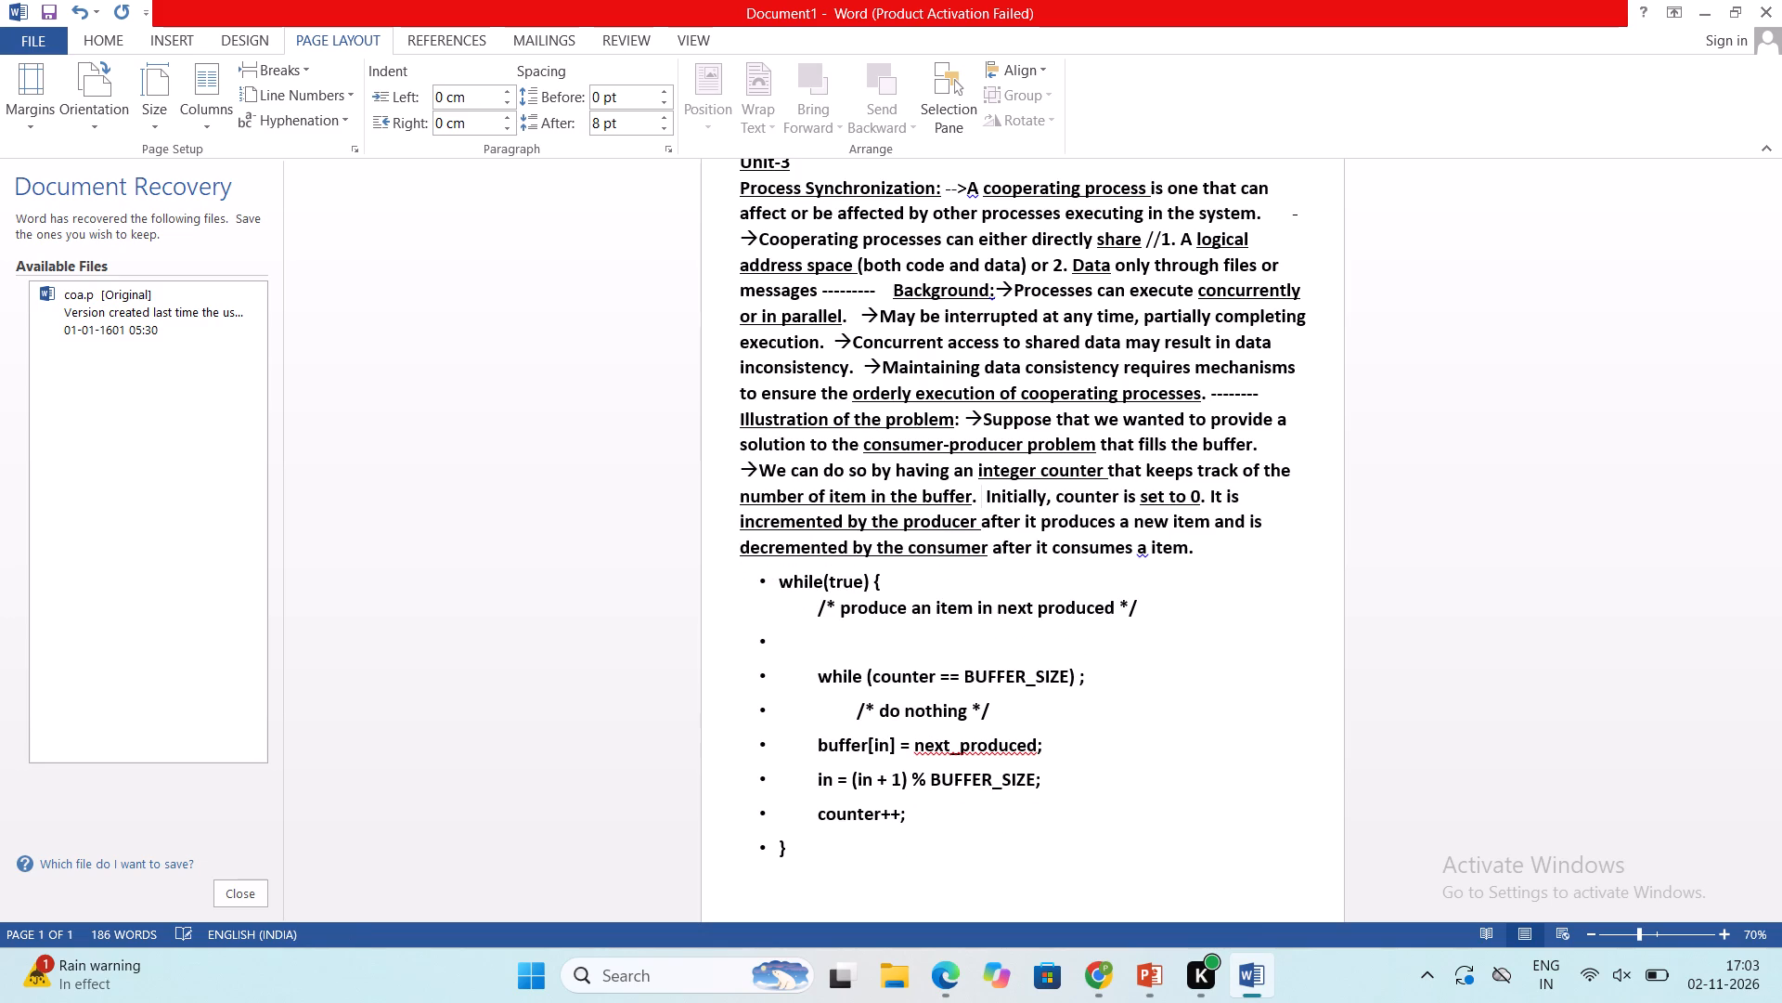
text(--)
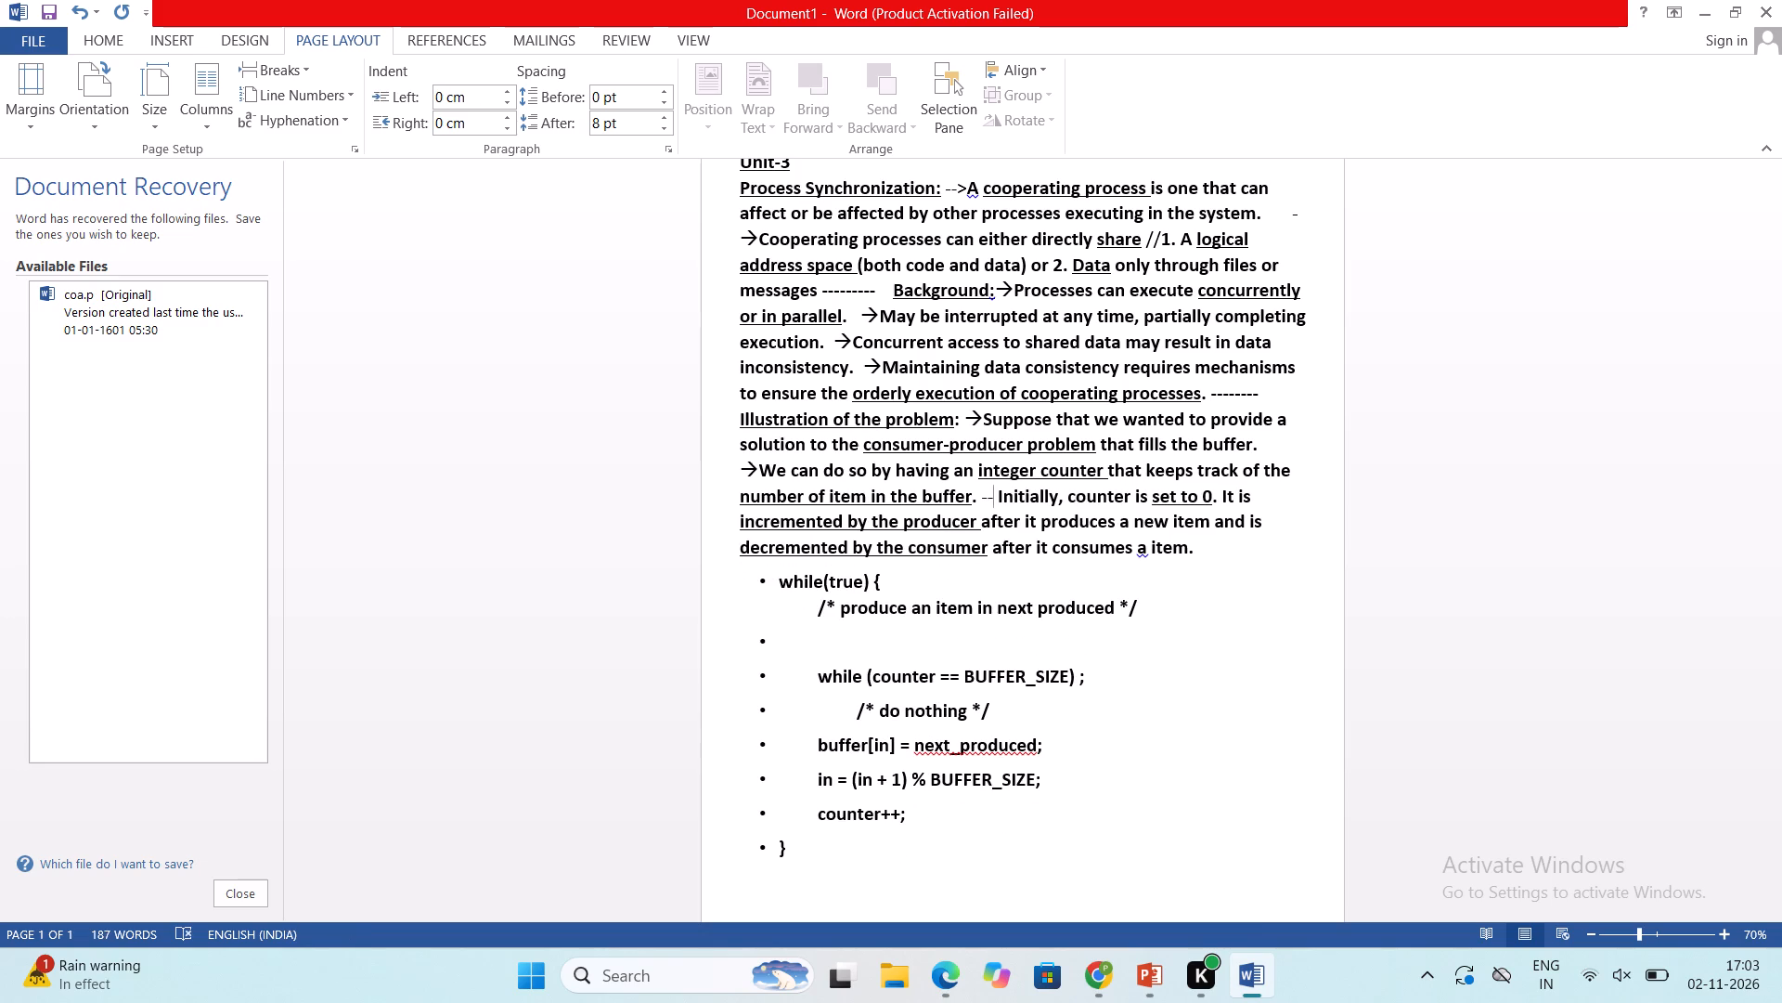
key(shift+greater)
Remove the bullet from "while(true) {", join it to the preceding paragraph, and pad with spaces so it starts on a new line.
key(Right)
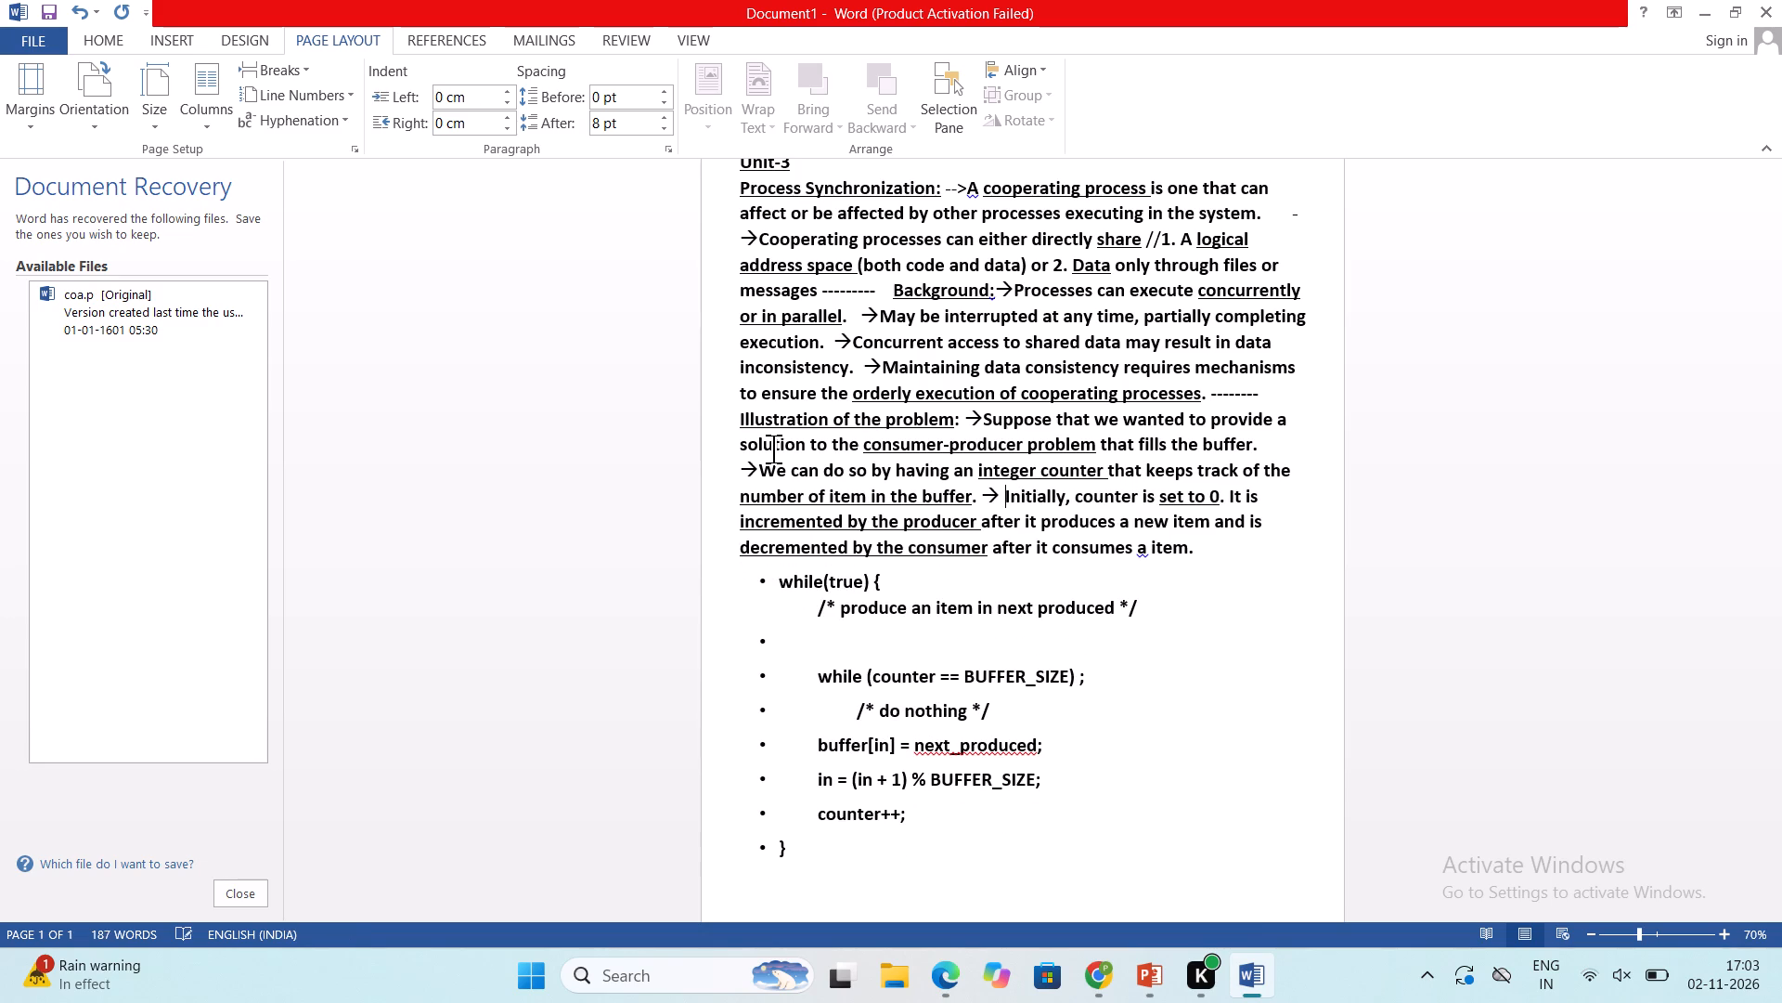
key(Right)
key(Right)
key(Right)
key(Right)
key(Right)
key(Right)
key(Right)
key(Down)
key(Down)
key(Down)
key(Down)
key(Down)
key(Down)
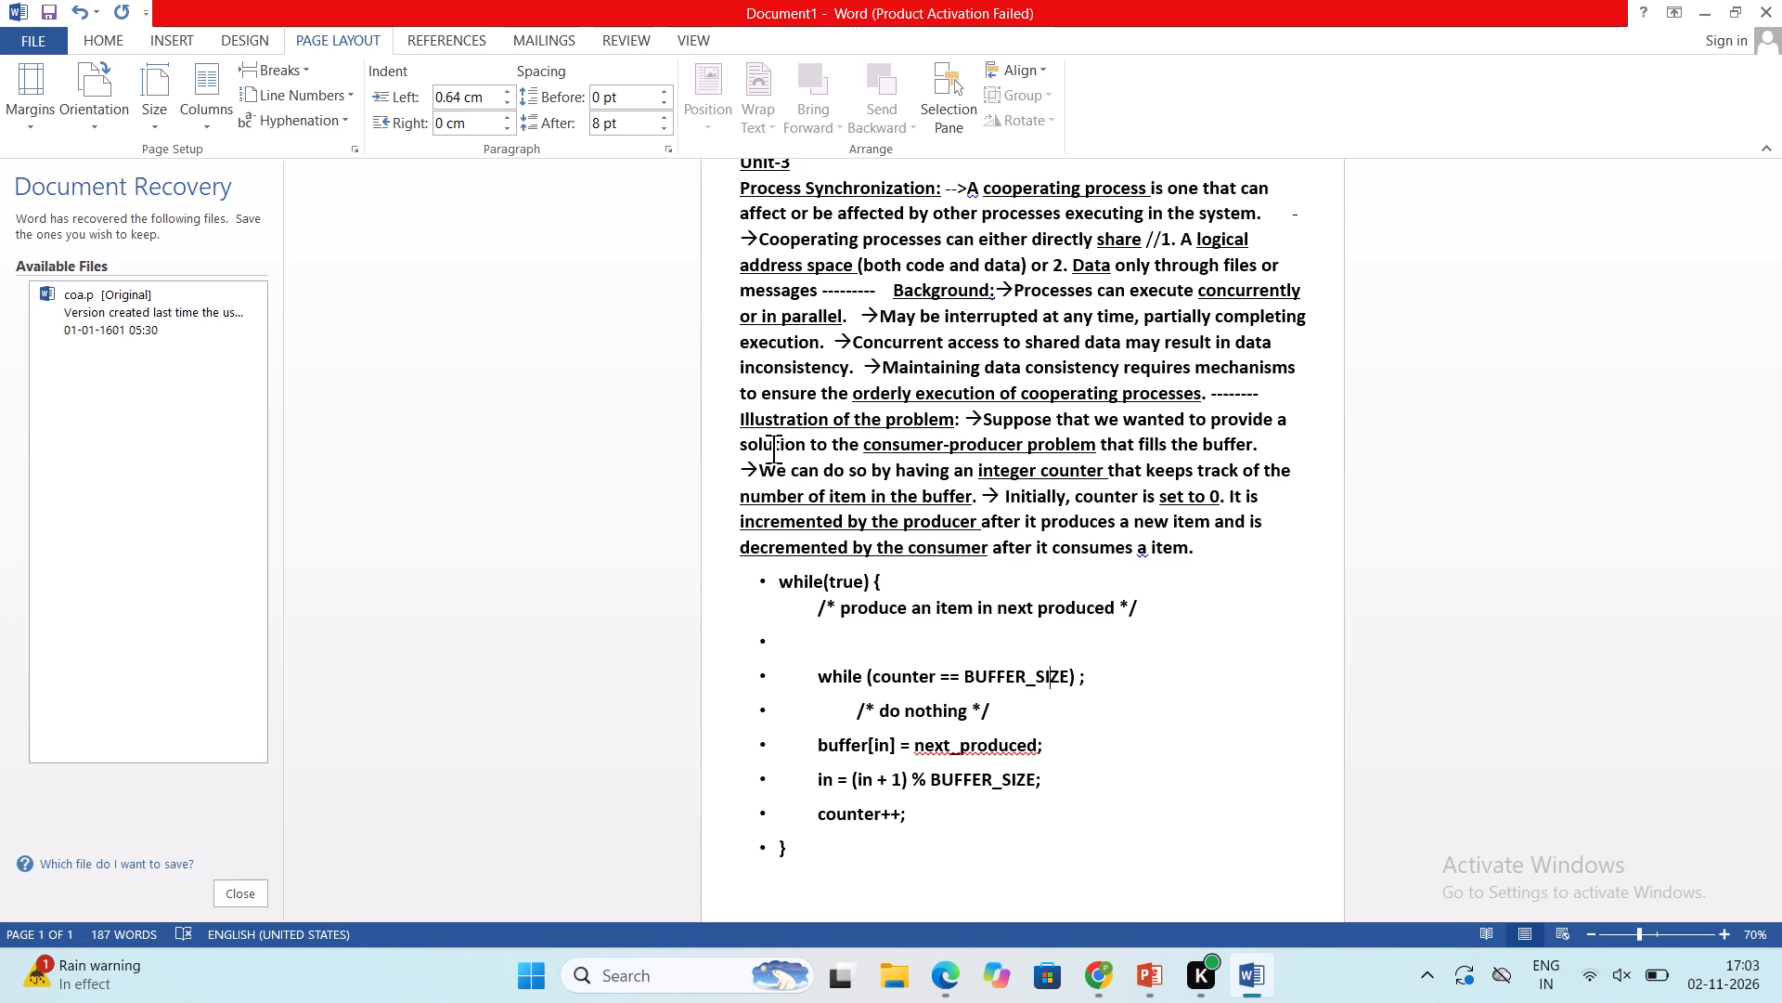
key(Up)
key(Up)
key(Left)
key(Left)
key(Left)
key(Left)
key(Left)
key(Left)
key(Left)
key(Left)
key(Left)
key(Left)
key(Left)
key(Left)
key(Left)
key(Left)
key(Left)
key(Left)
key(Left)
key(Left)
key(Left)
key(Left)
key(Up)
key(Left)
key(Left)
key(Left)
key(Left)
key(Left)
key(Left)
key(Left)
key(Left)
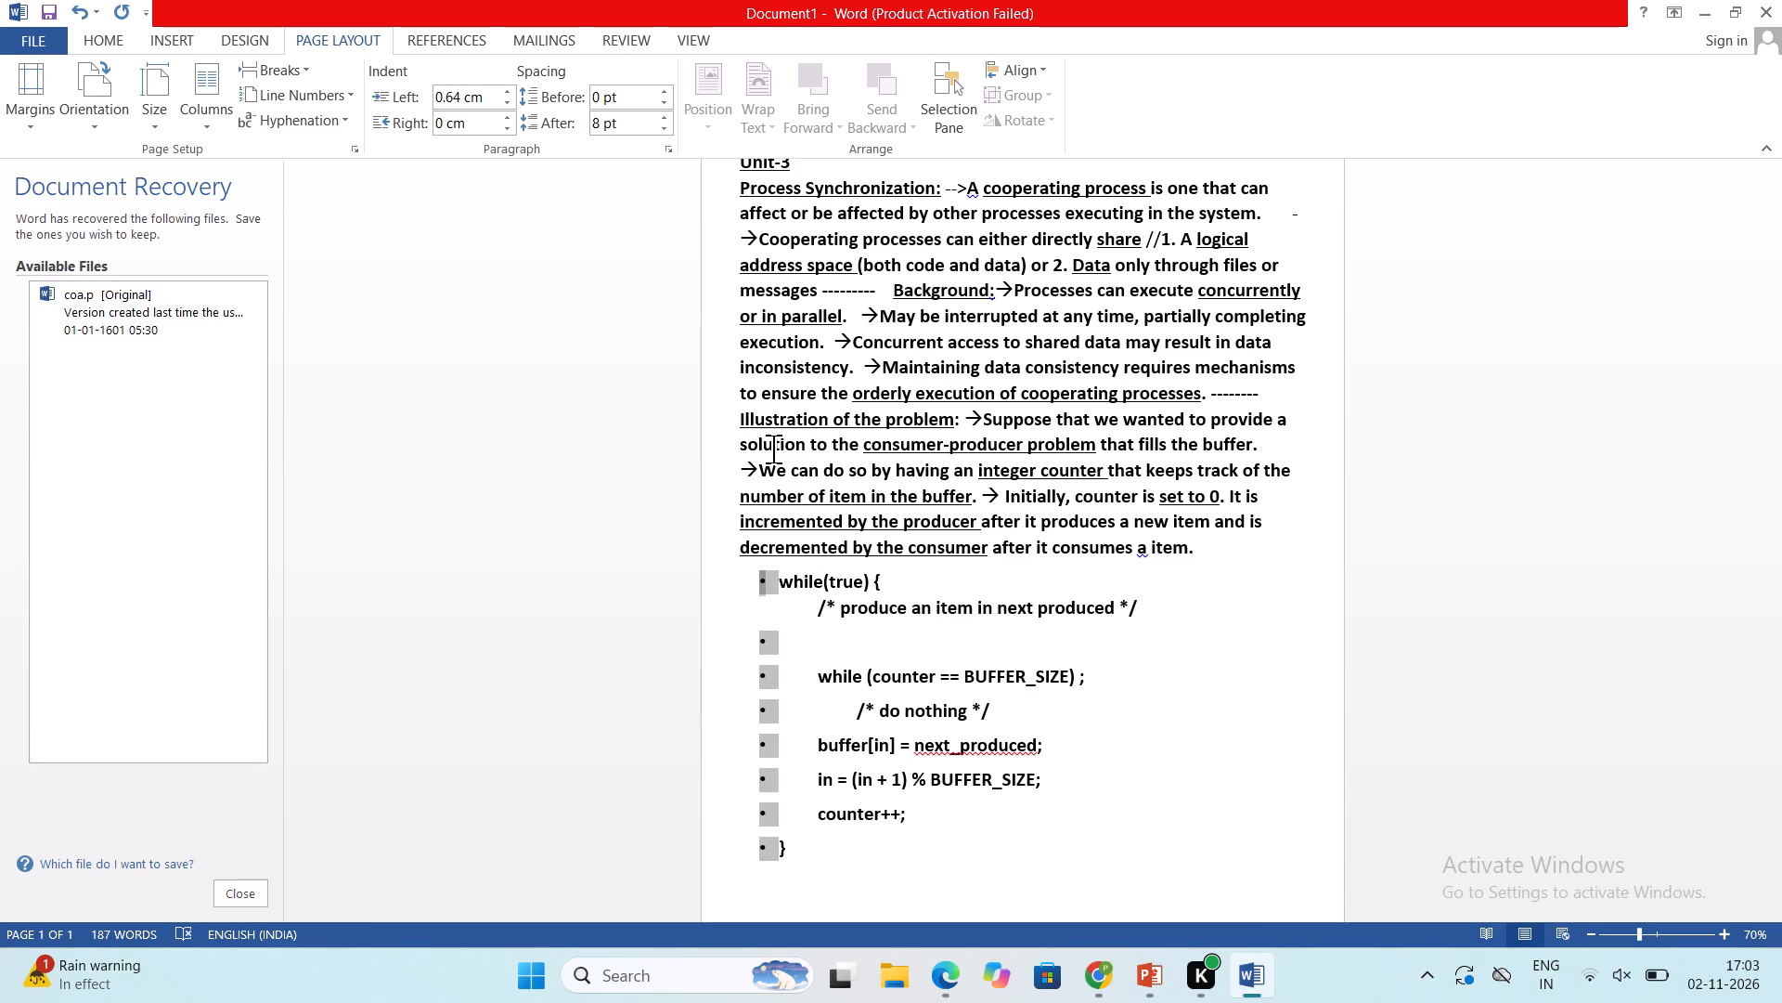
key(BackSpace)
key(BackSpace)
key(BackSpace)
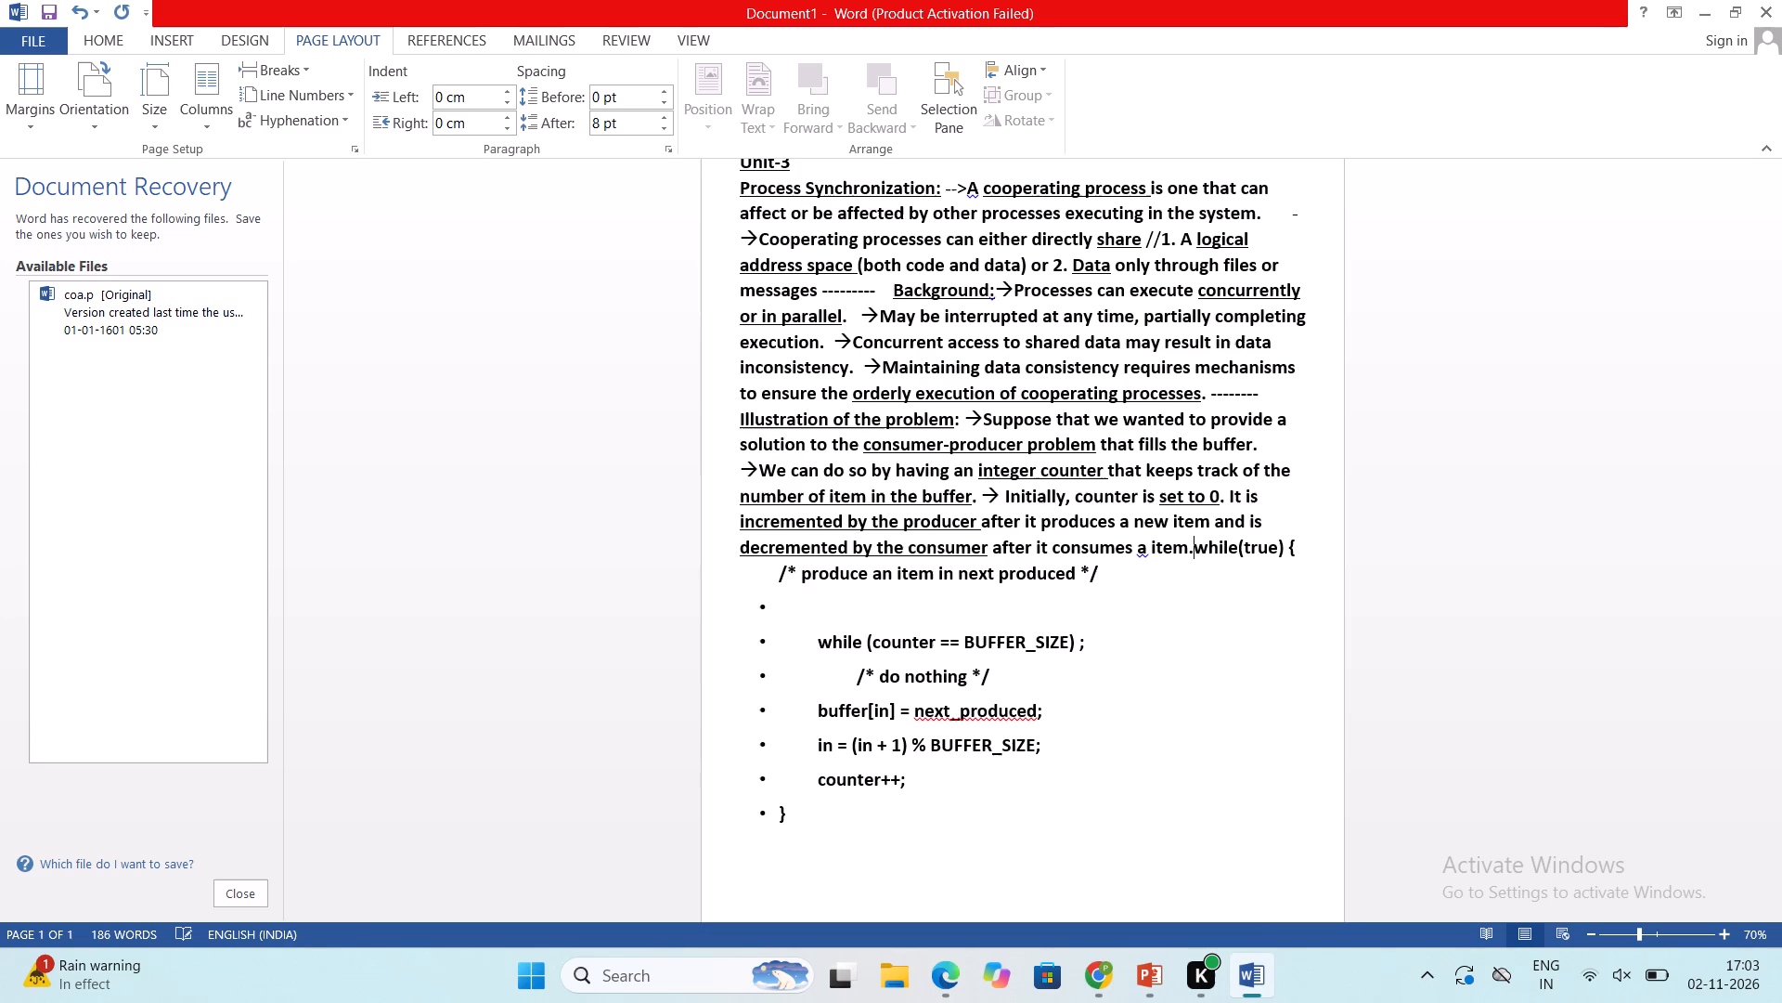
key(space)
key(space)
key(space)
key(space)
key(space)
key(space)
key(space)
key(space)
key(space)
key(space)
key(space)
key(space)
key(space)
key(space)
key(space)
key(space)
key(space)
key(space)
key(space)
key(space)
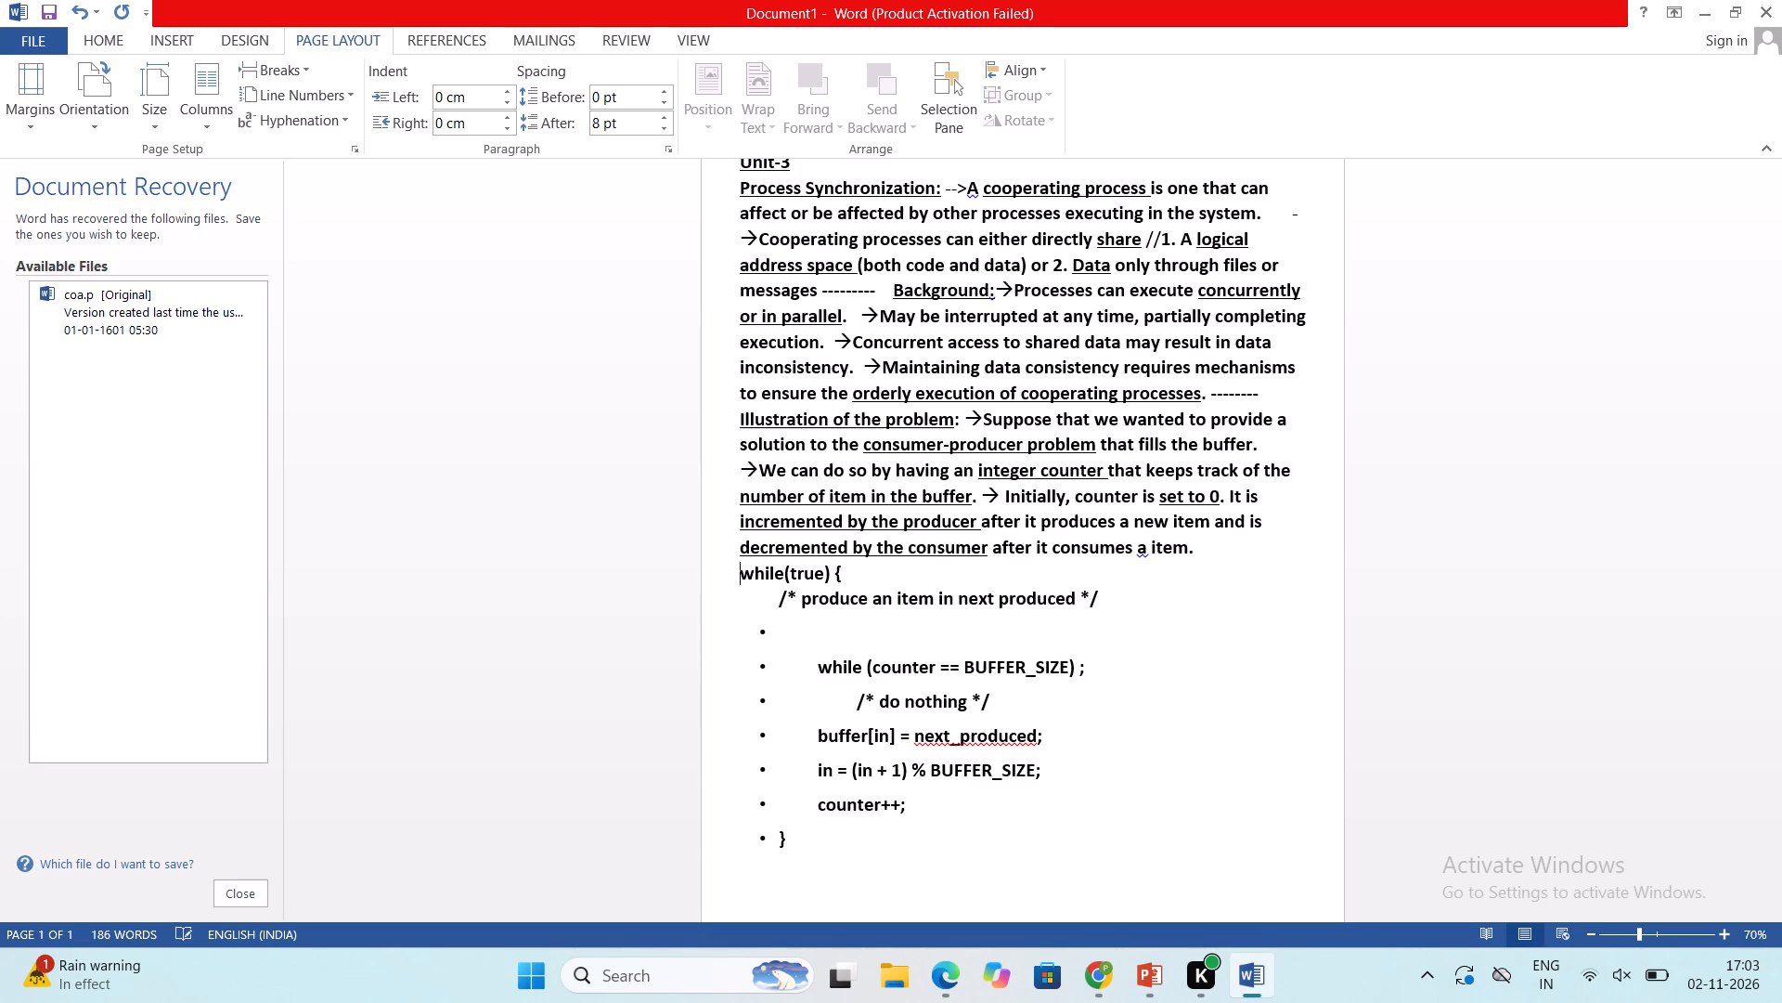
Join the "/* produce an item in next produced */" comment onto the "while(true) {" line, separated by spaces.
key(Down)
key(BackSpace)
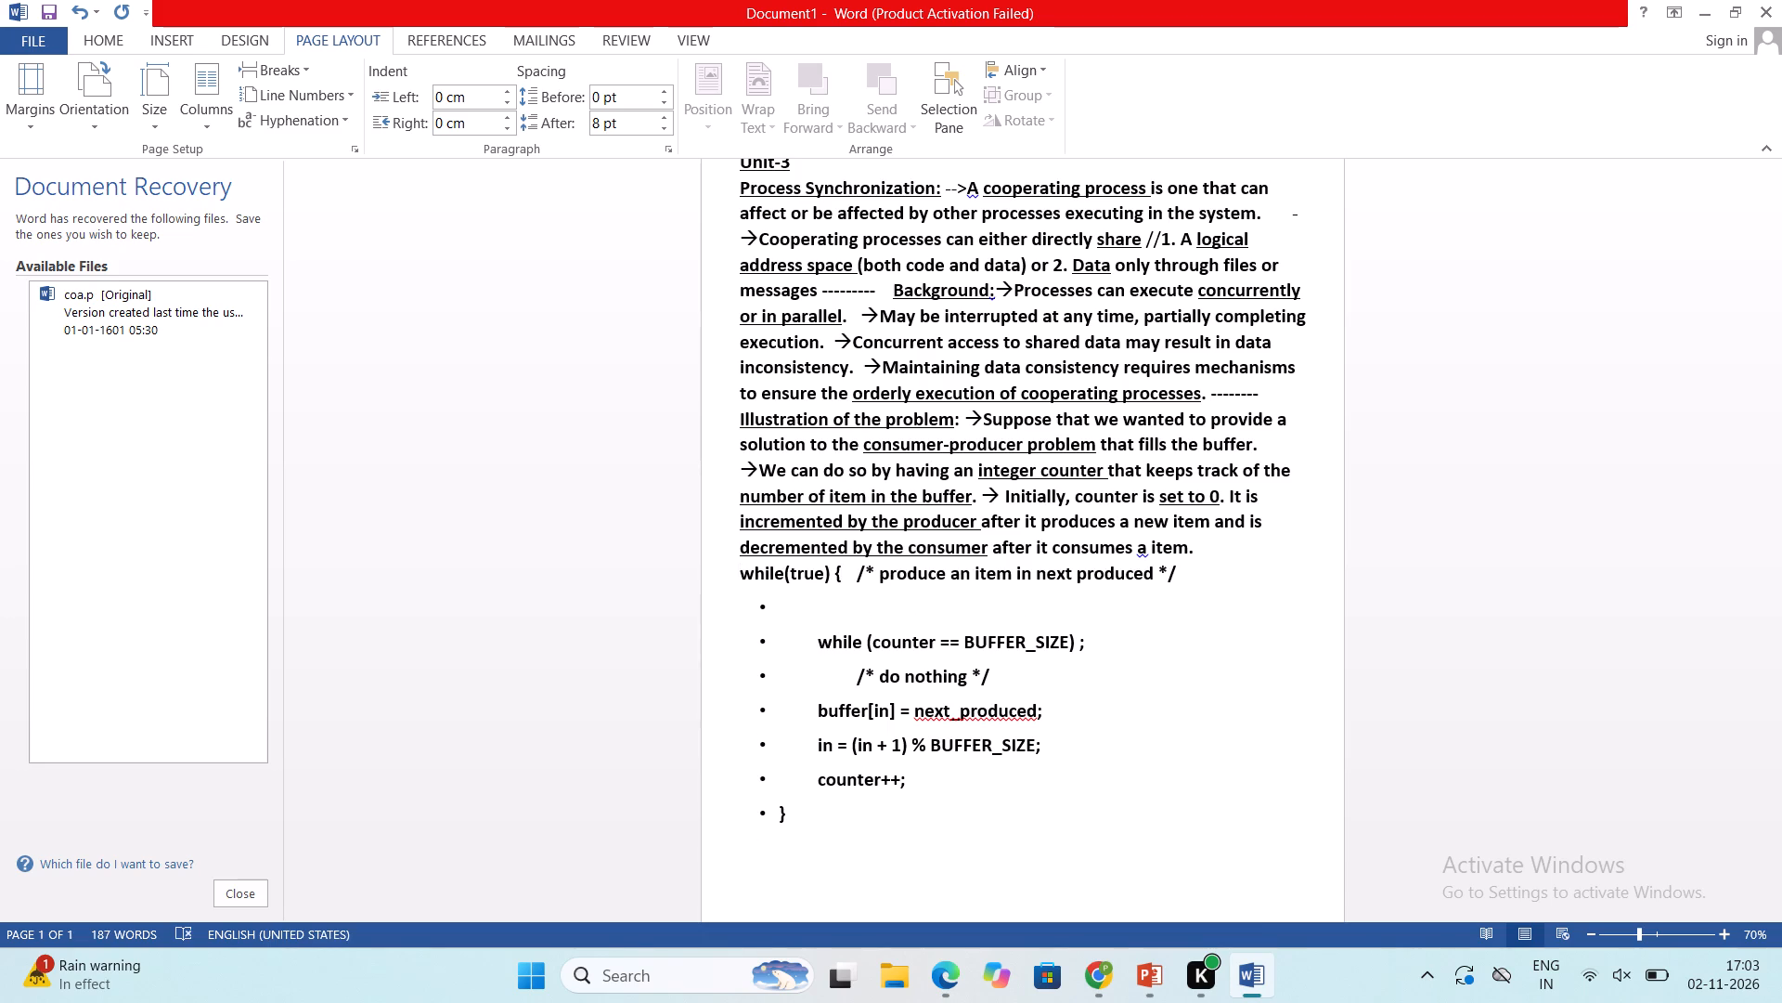
key(space)
key(space)
key(space)
Delete the empty bullet between the "produce an item" comment and the "while (counter == BUFFER_SIZE) ;" line.
key(Down)
key(BackSpace)
key(BackSpace)
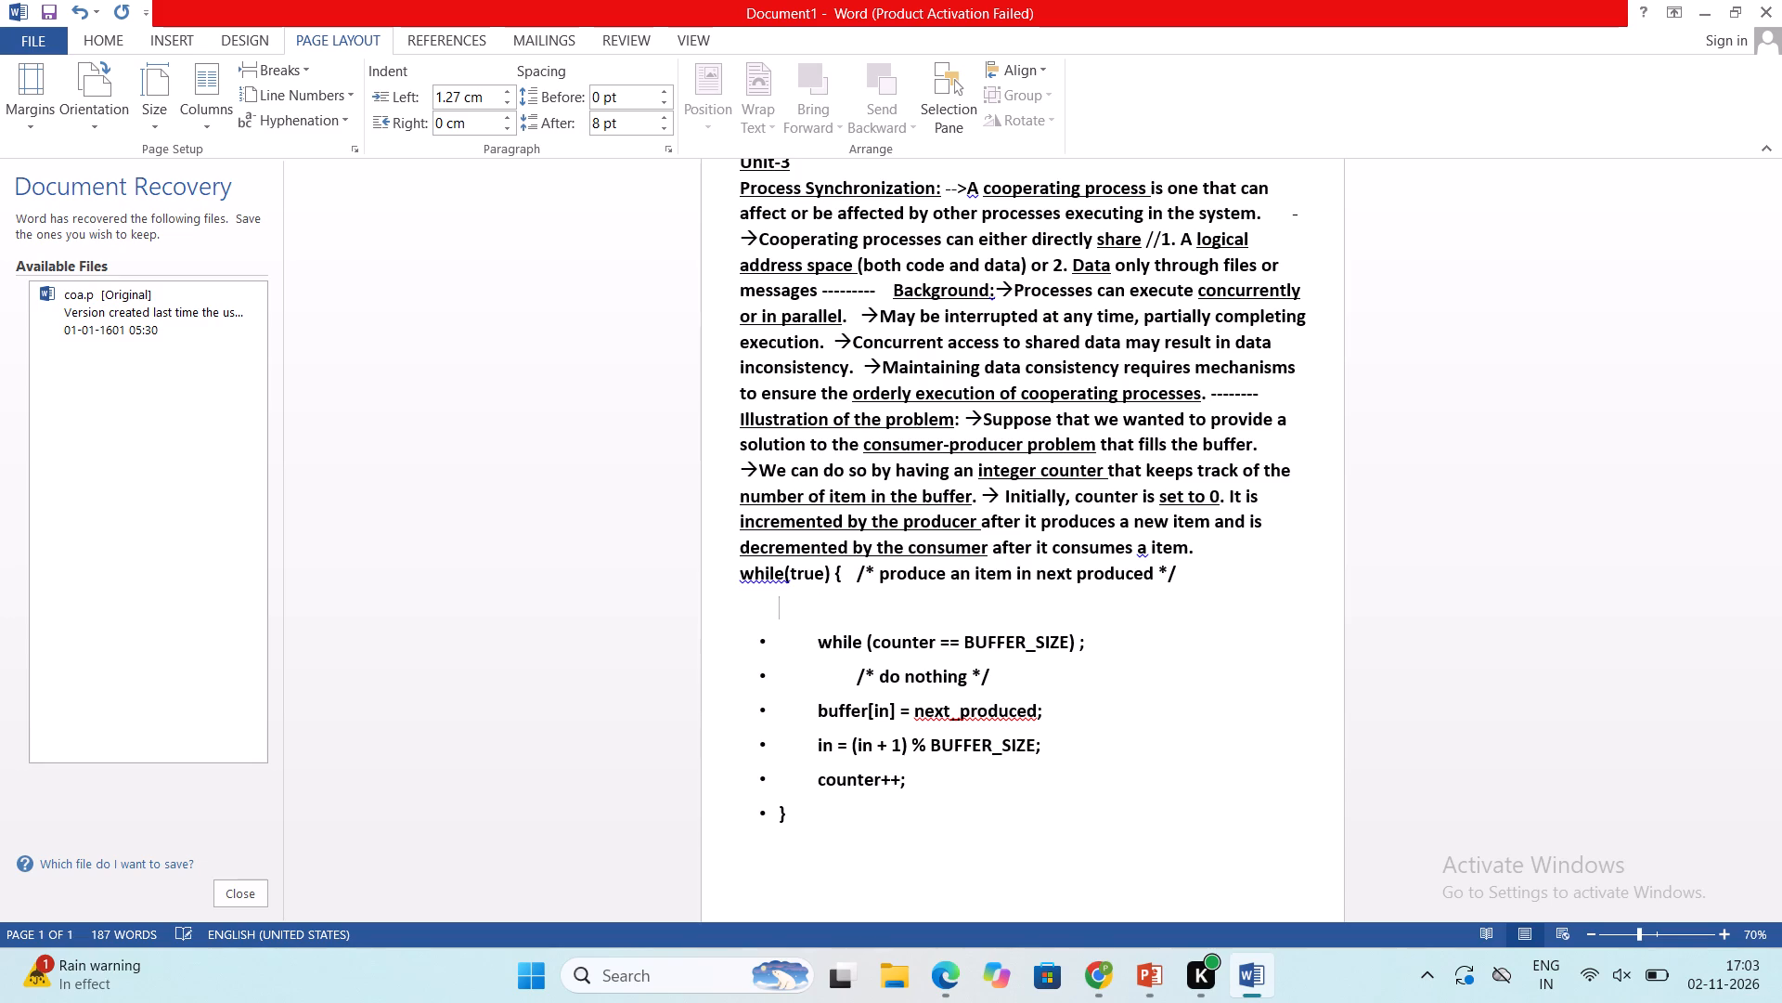
key(BackSpace)
key(BackSpace)
key(Down)
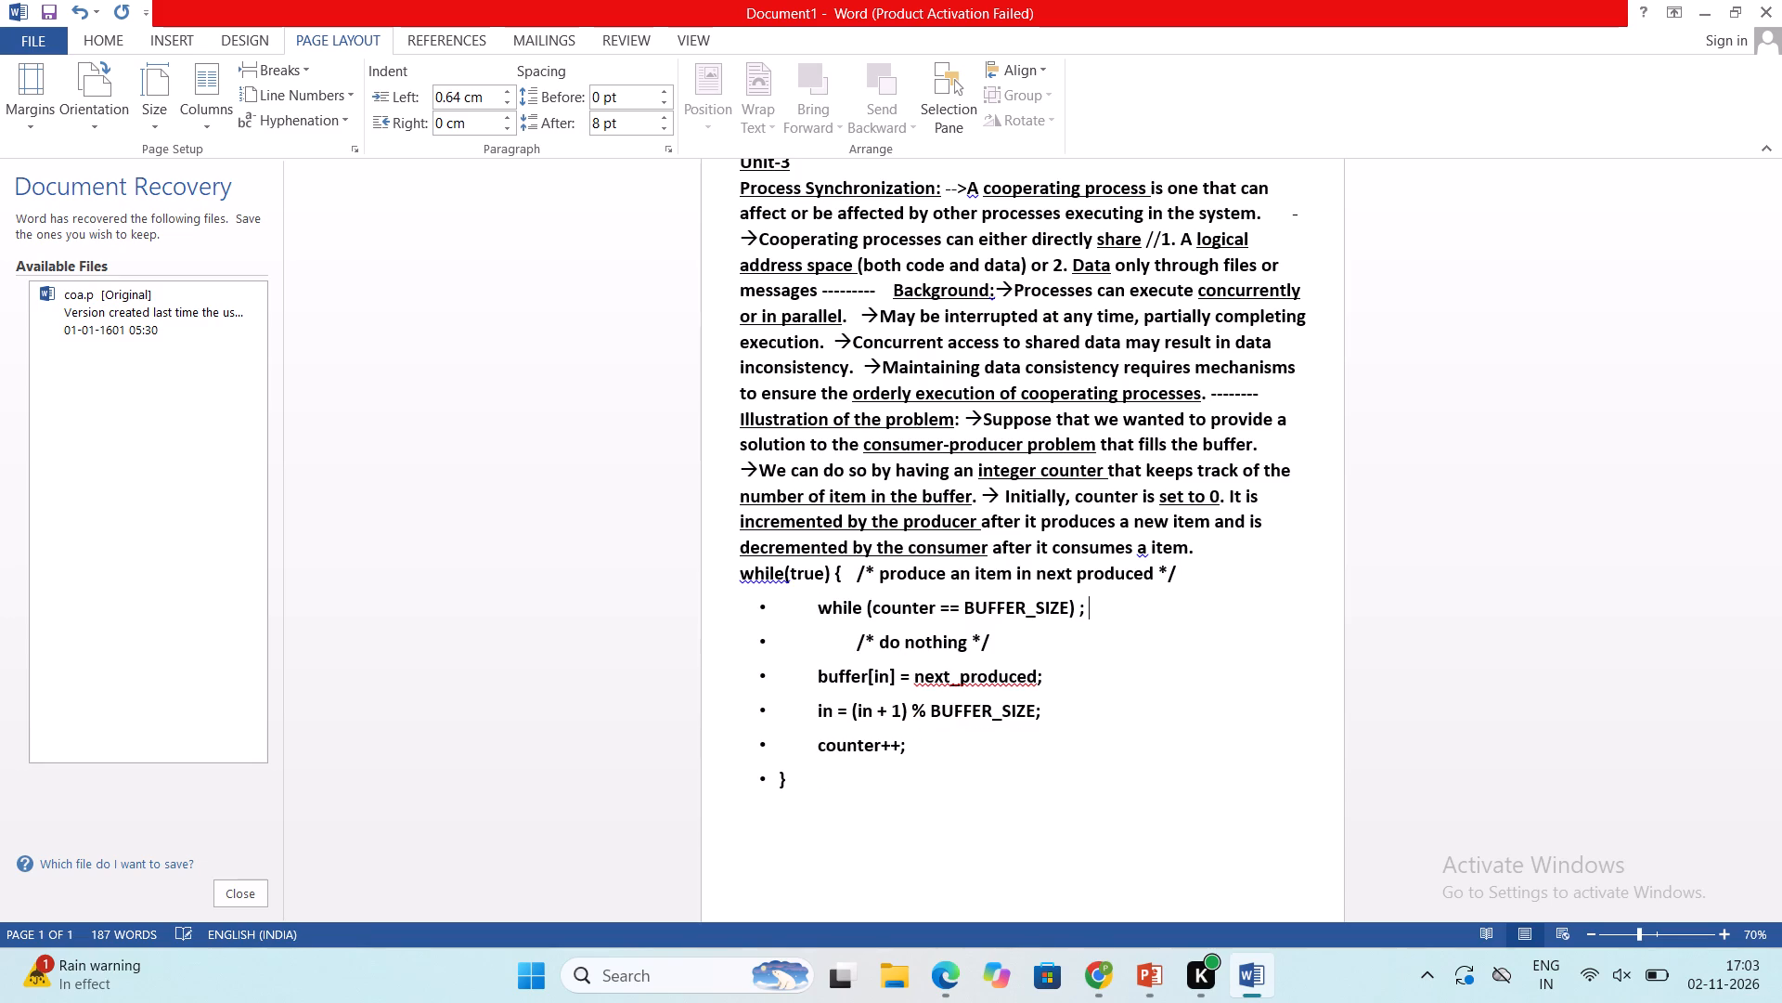
Remove the bullet from "while (counter == BUFFER_SIZE) ;", join it to the preceding paragraph, and pad with spaces so it starts on a new line.
key(Left)
key(Left)
key(Left)
key(Left)
key(Left)
key(Left)
key(Left)
key(Left)
key(Left)
key(Left)
key(Left)
key(Left)
key(Left)
key(Left)
key(Left)
key(Left)
key(Left)
key(Left)
key(Left)
key(Left)
key(BackSpace)
key(BackSpace)
key(BackSpace)
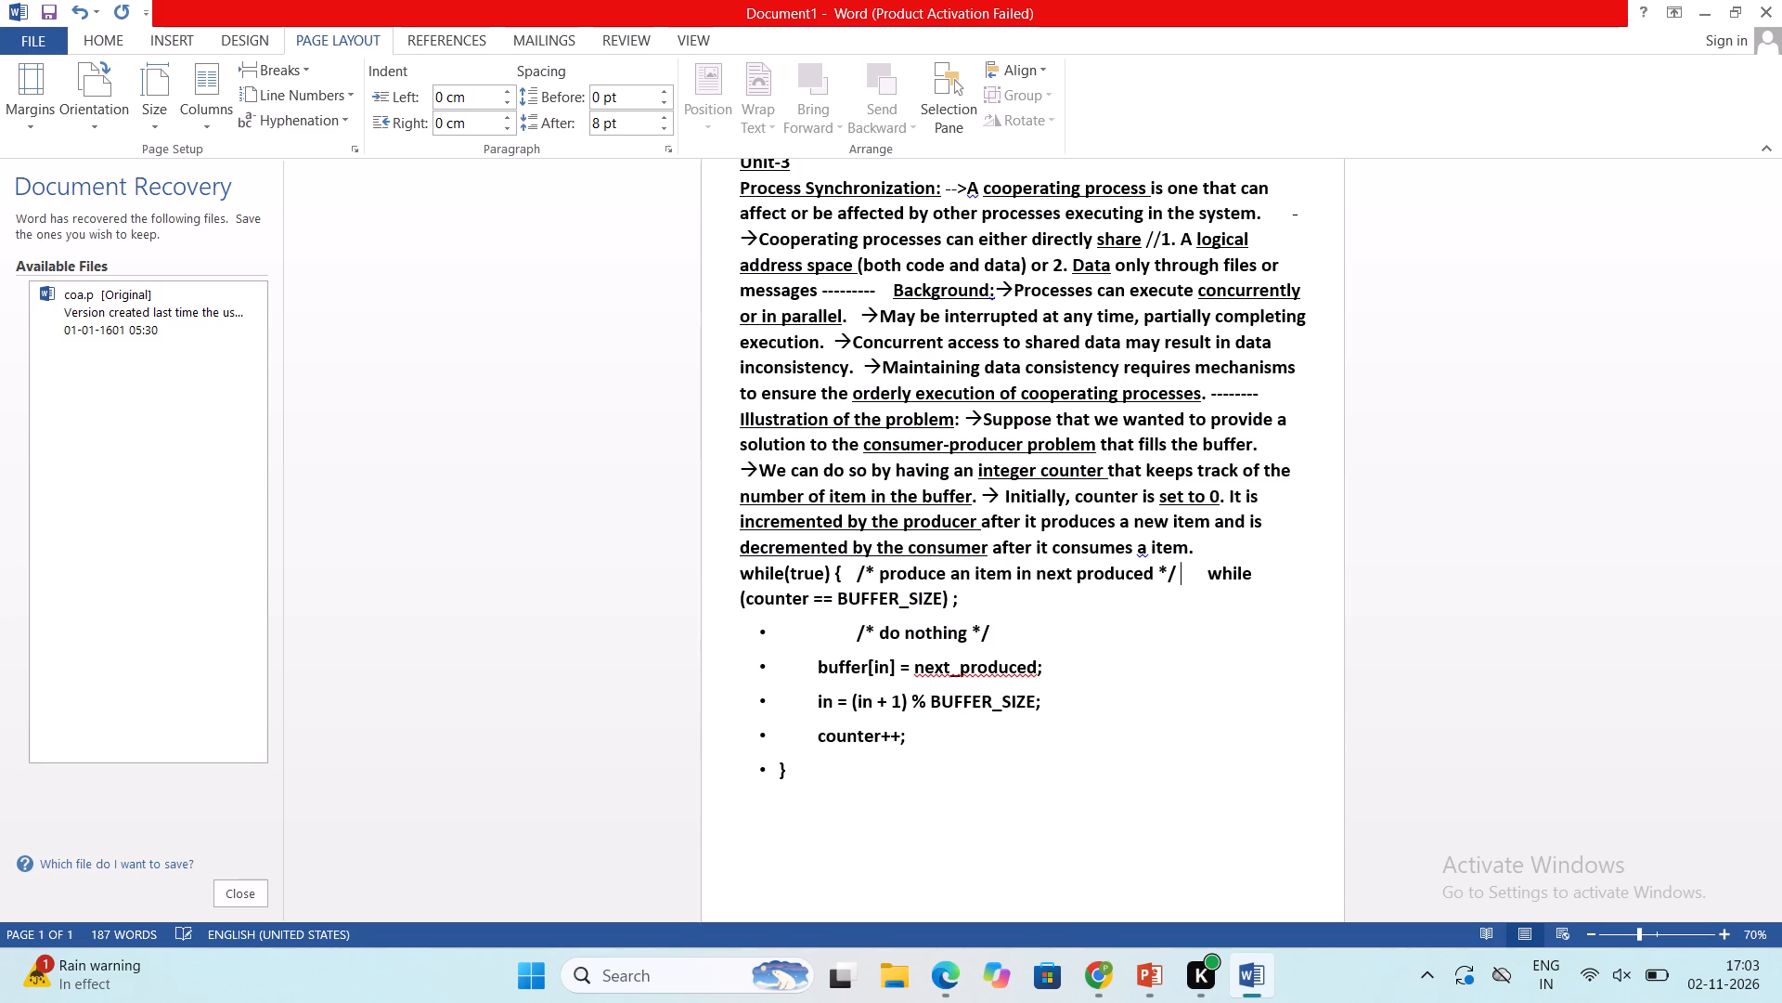
key(space)
key(space)
key(space)
key(space)
key(space)
key(space)
key(space)
key(space)
key(space)
key(space)
key(space)
key(space)
key(space)
key(space)
key(space)
key(space)
key(space)
key(space)
key(space)
key(space)
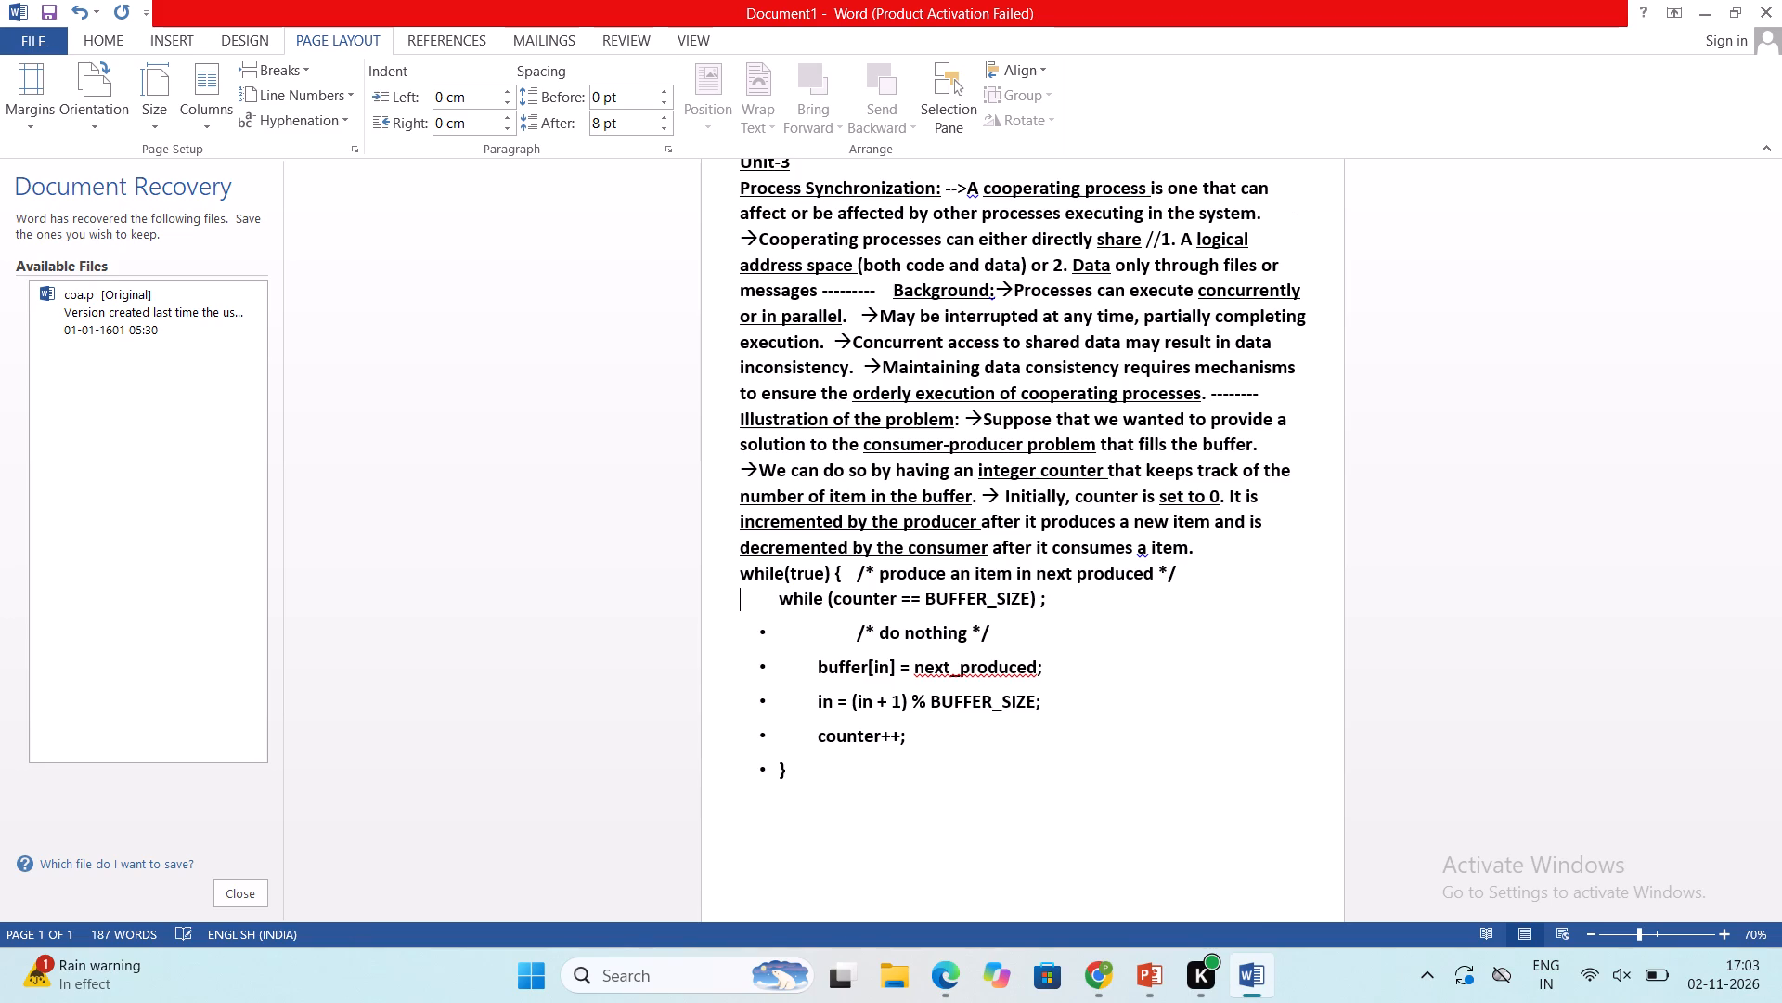
Remove the bullet from the "/* do nothing */" comment and join it onto the "while (counter == BUFFER_SIZE) ;" line.
key(Down)
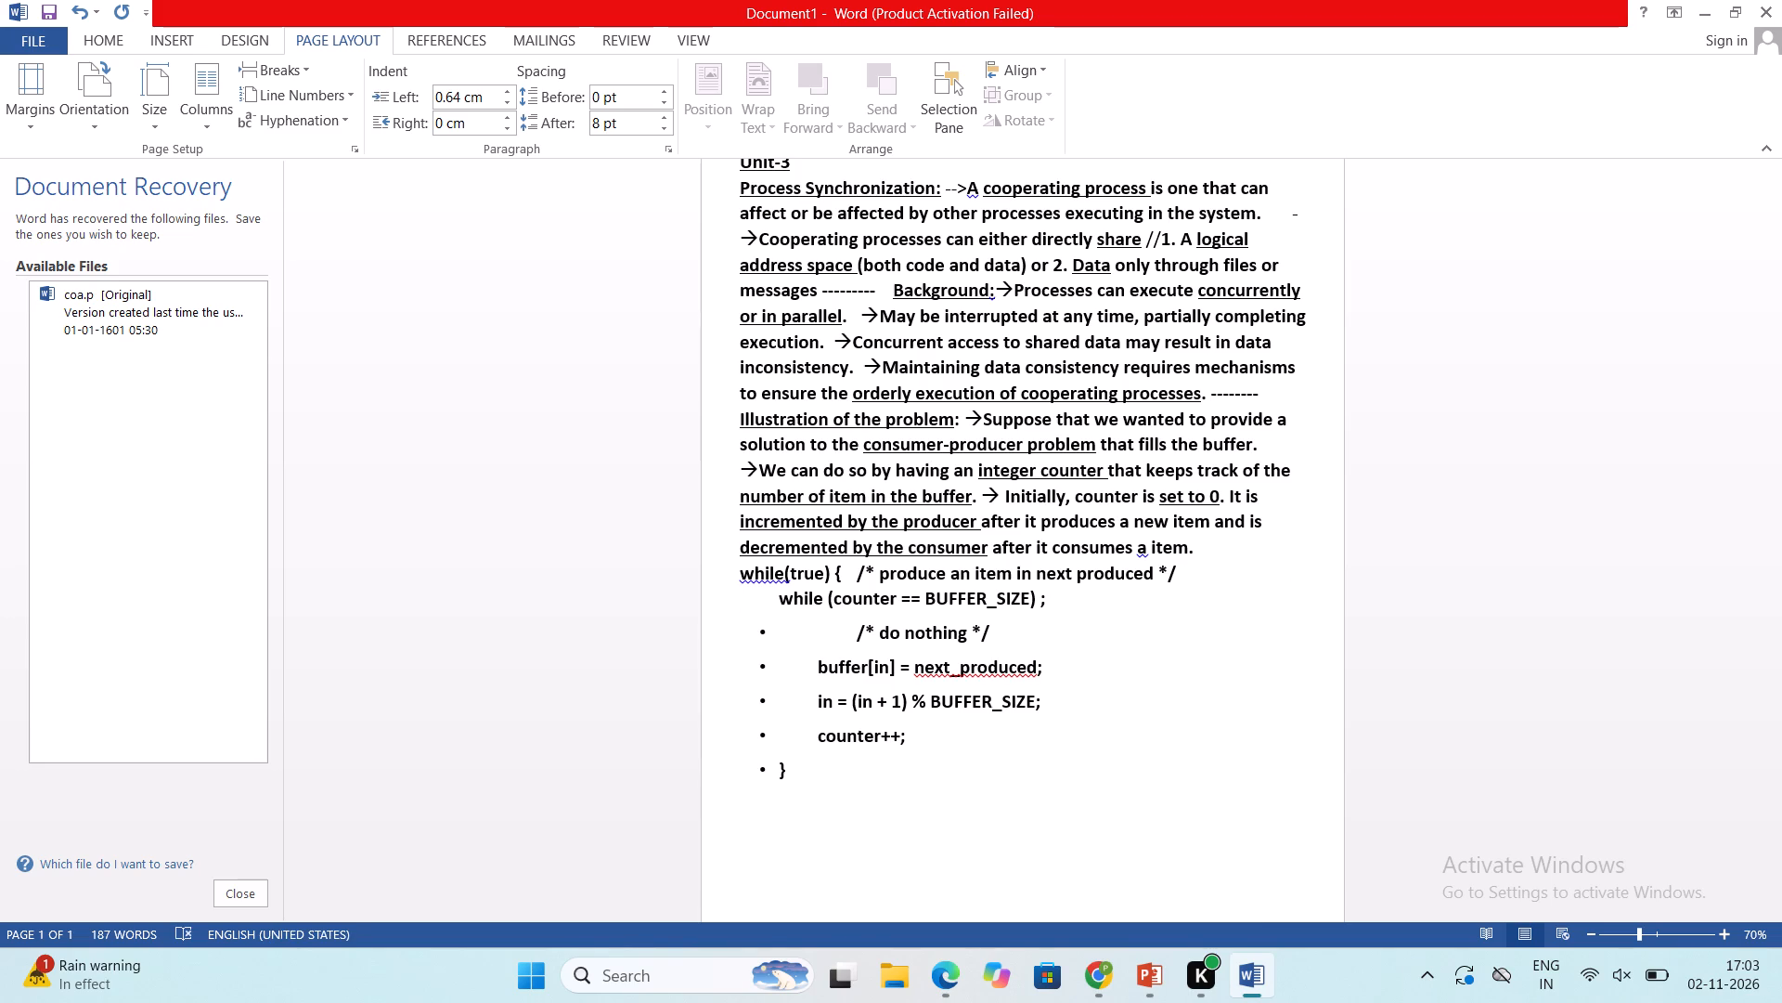
key(BackSpace)
key(BackSpace)
key(BackSpace)
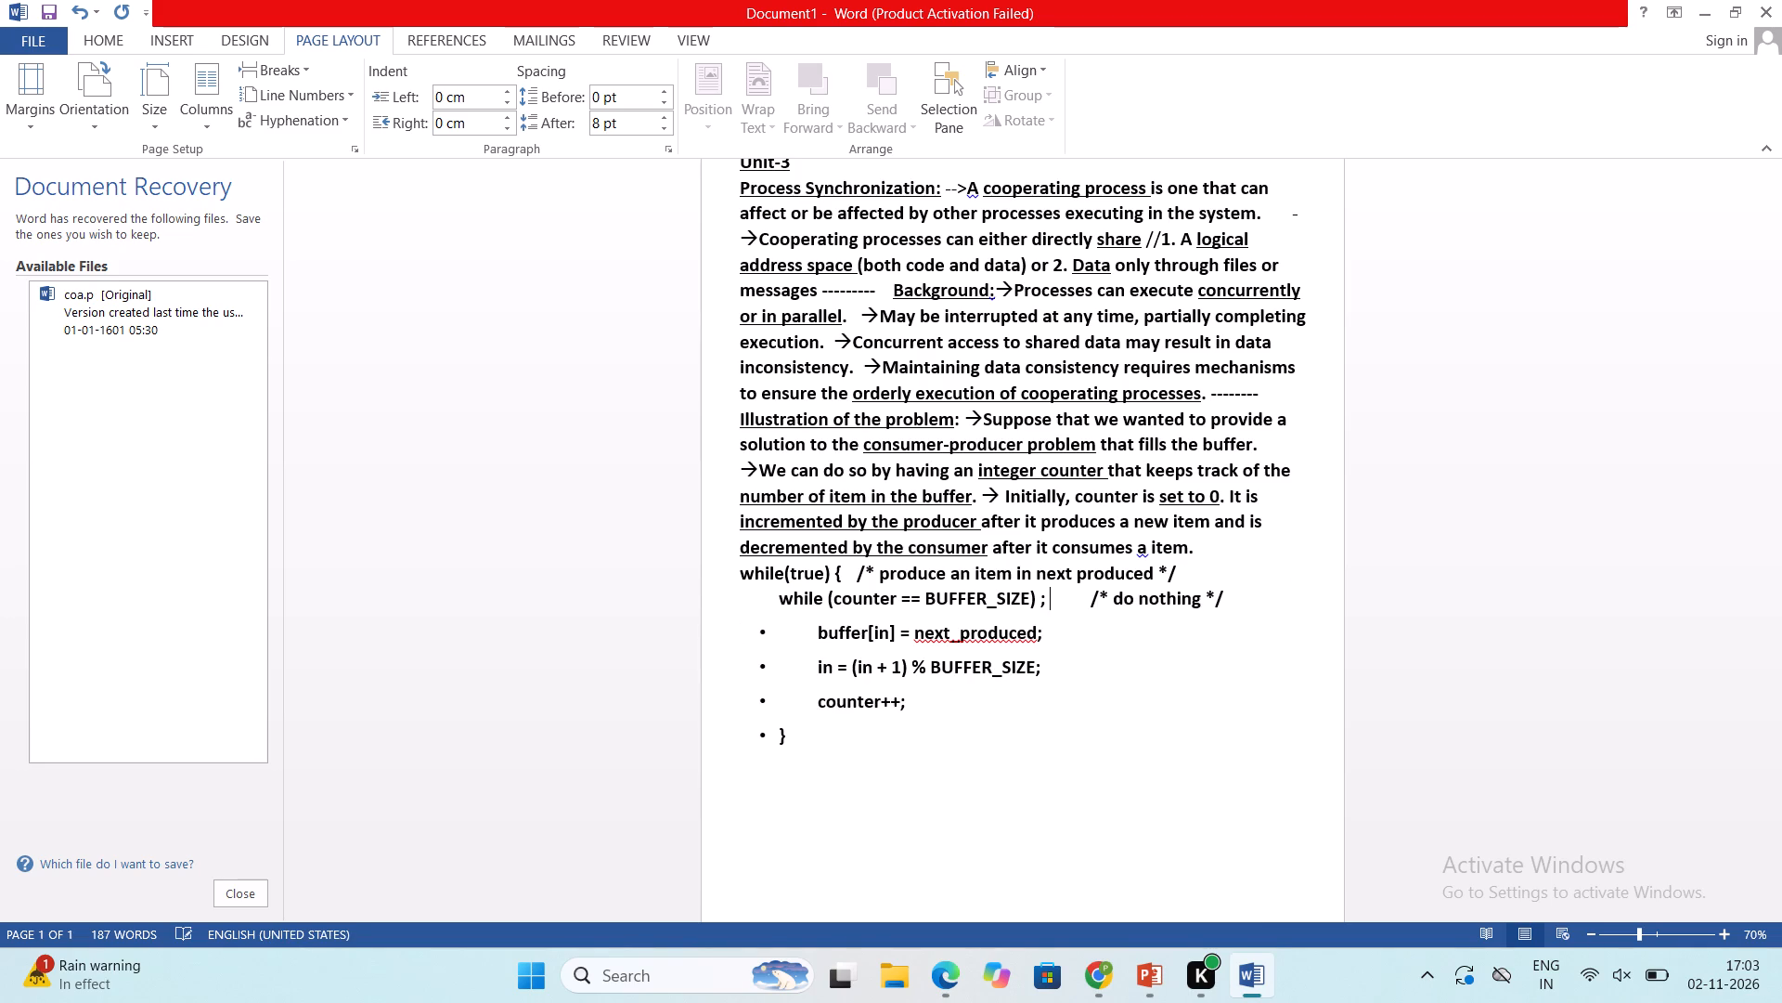
Remove the bullet and the leading indentation from the "buffer[in] = next_produced;" line, keeping it as its own paragraph.
key(Down)
key(Down)
key(Up)
key(Left)
key(Left)
key(Left)
key(Left)
key(Left)
key(Left)
key(Left)
key(Left)
key(Left)
key(Left)
key(Left)
key(Left)
key(Left)
key(Left)
key(Left)
key(Left)
key(Left)
key(Left)
key(Left)
key(Left)
key(Left)
key(Left)
key(Left)
key(BackSpace)
key(BackSpace)
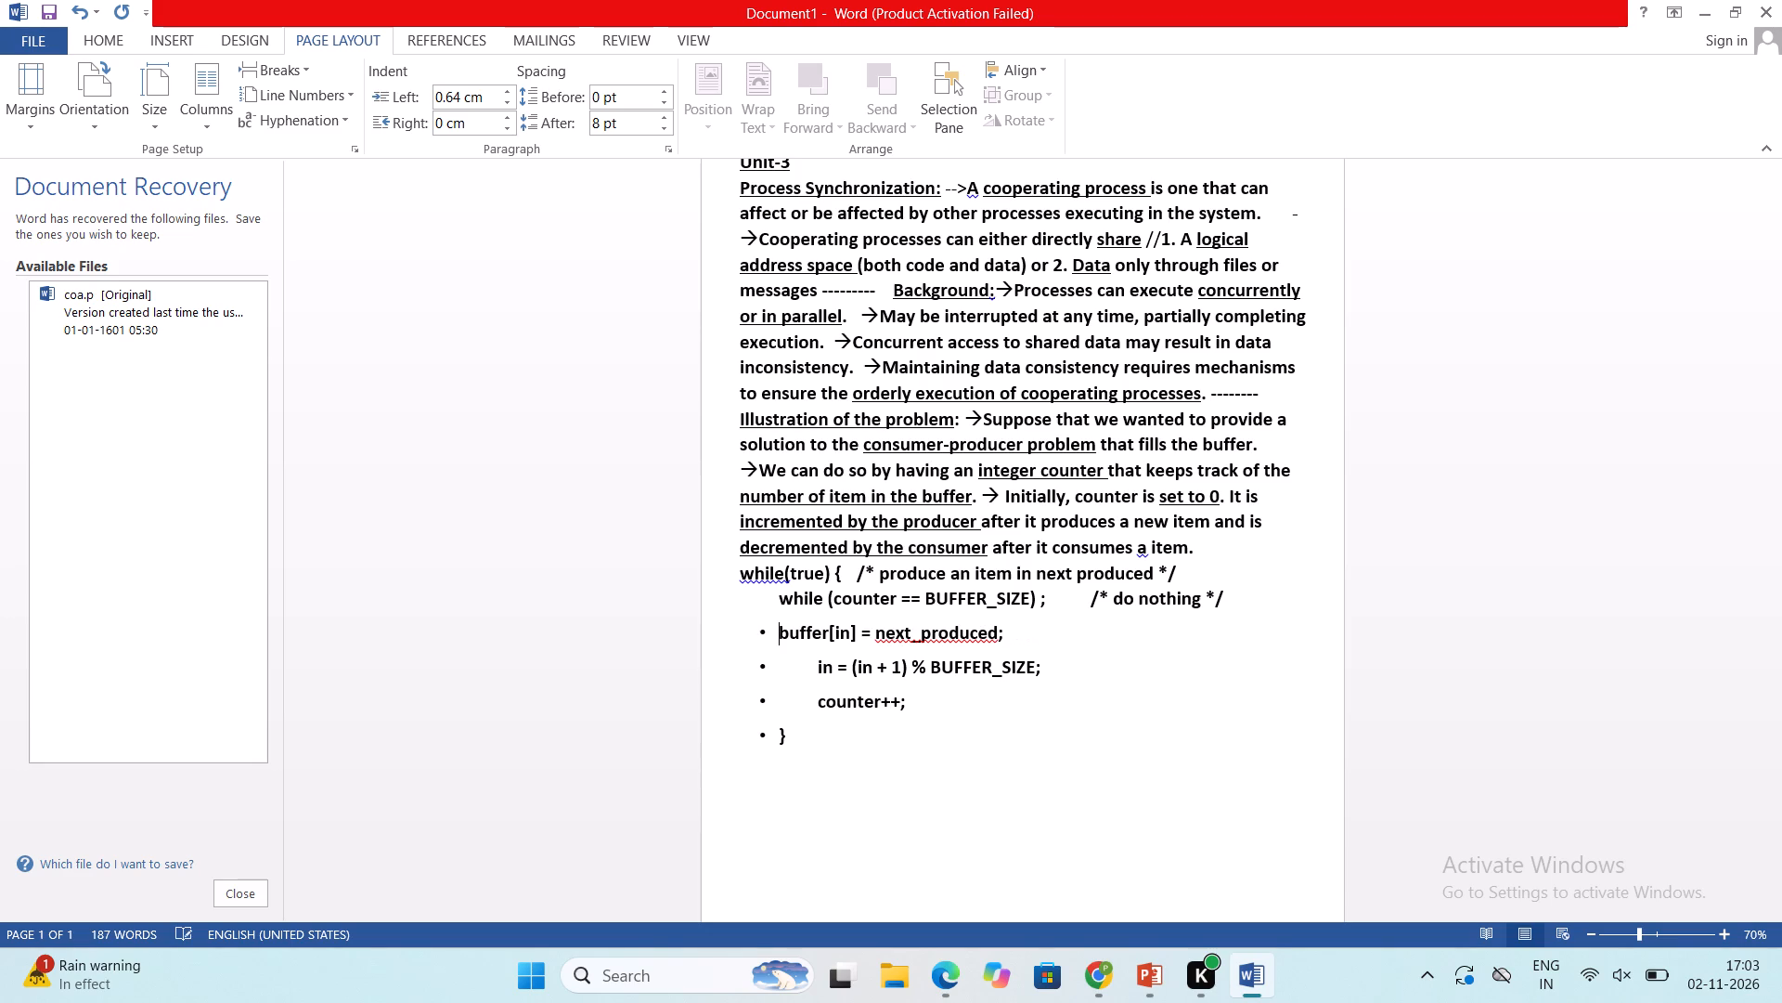
key(BackSpace)
Remove the bullet from "in = (in + 1) % BUFFER_SIZE;" and join it onto the "buffer[in] = next_produced;" line, separated by spaces.
key(Down)
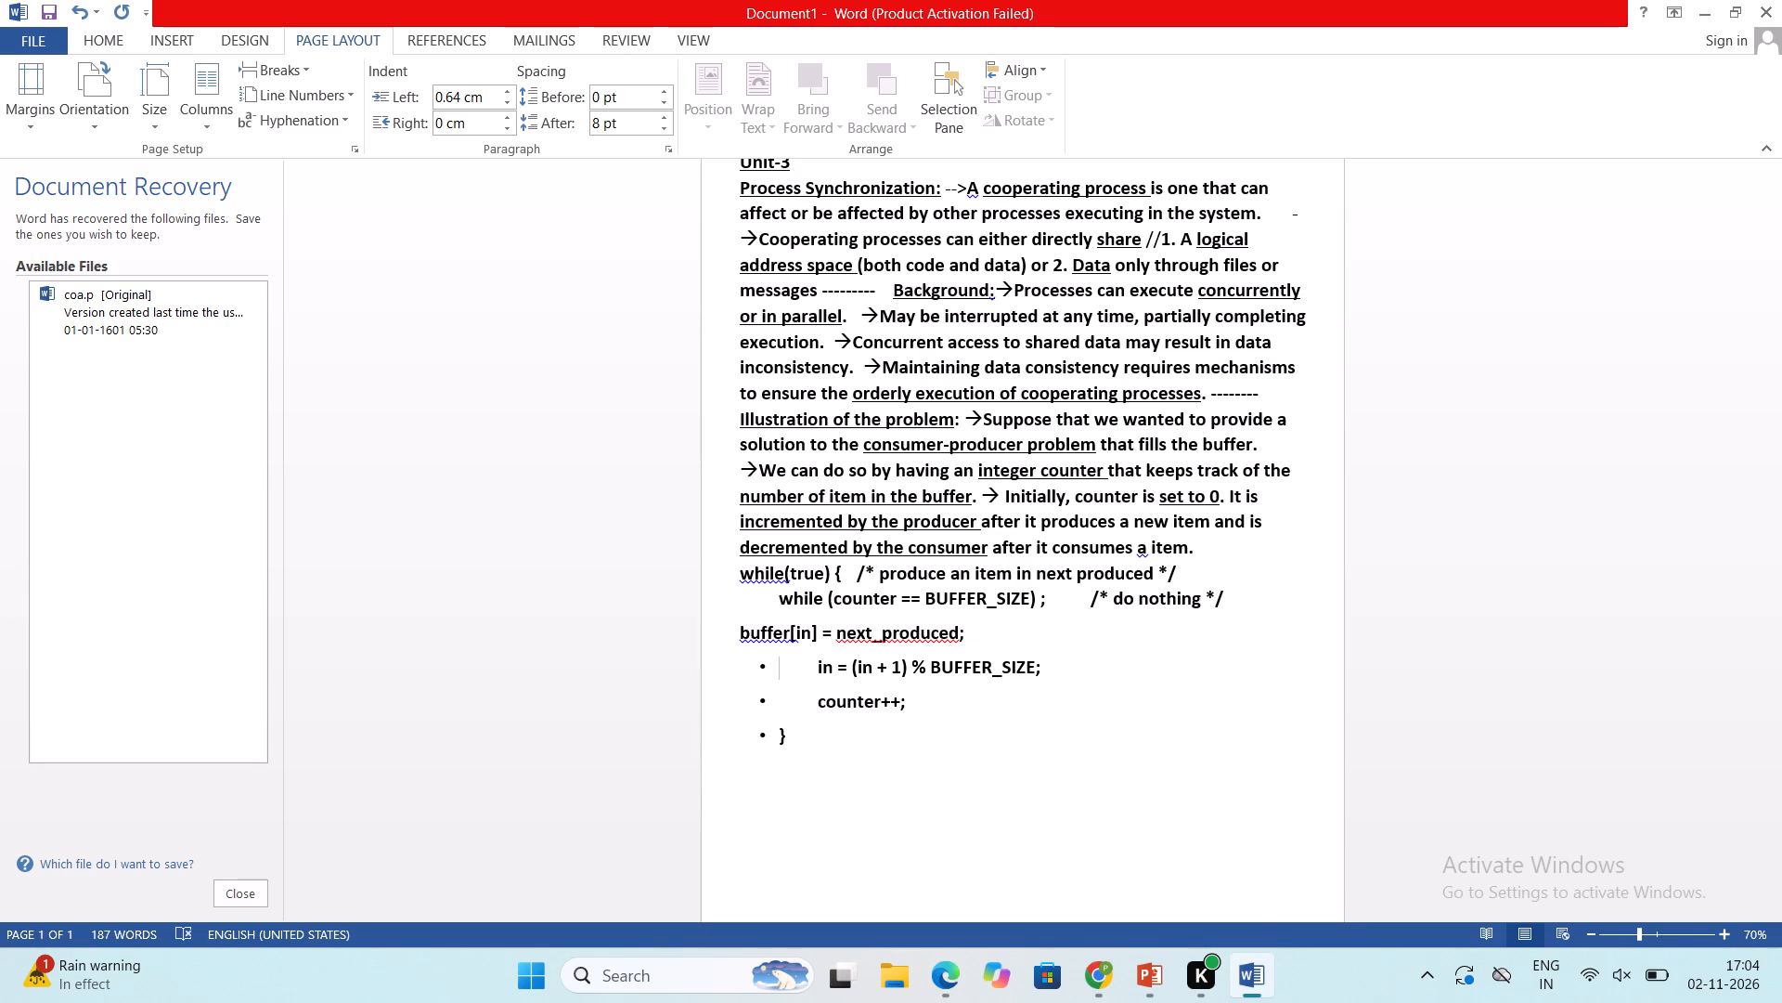
key(Right)
key(Right)
key(Left)
key(BackSpace)
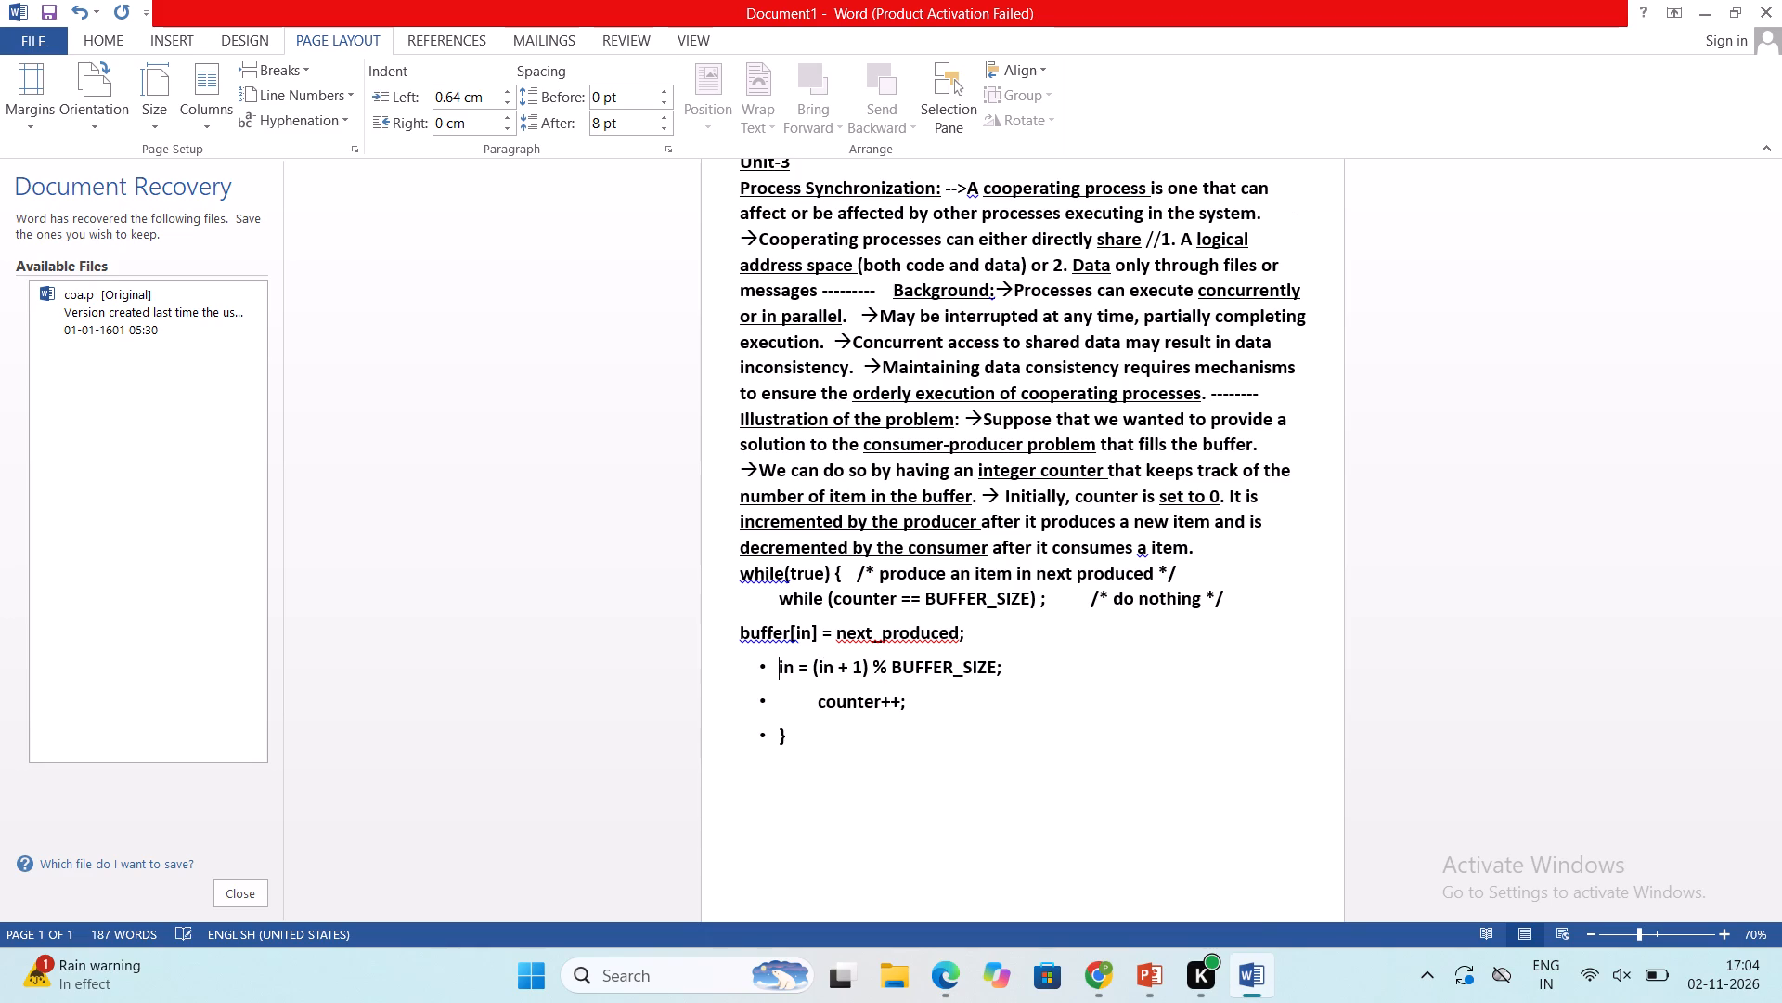
key(BackSpace)
key(BackSpace)
key(BackSpace)
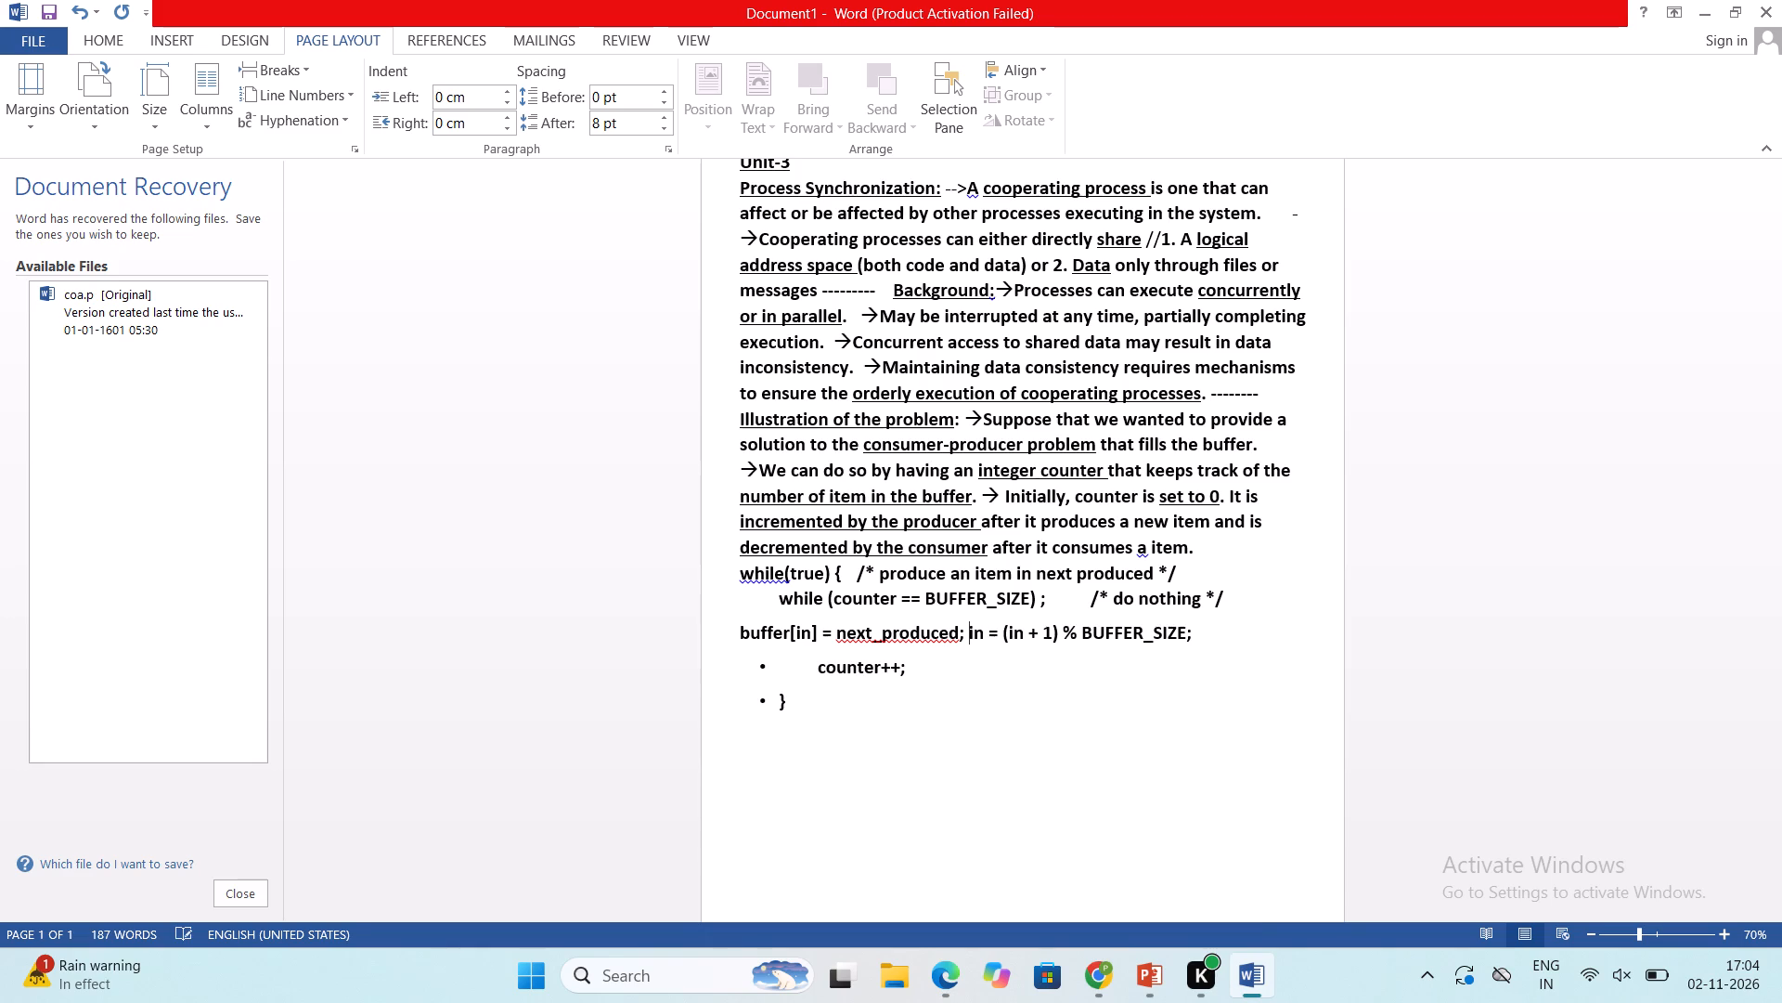
key(space)
key(space)
key(space)
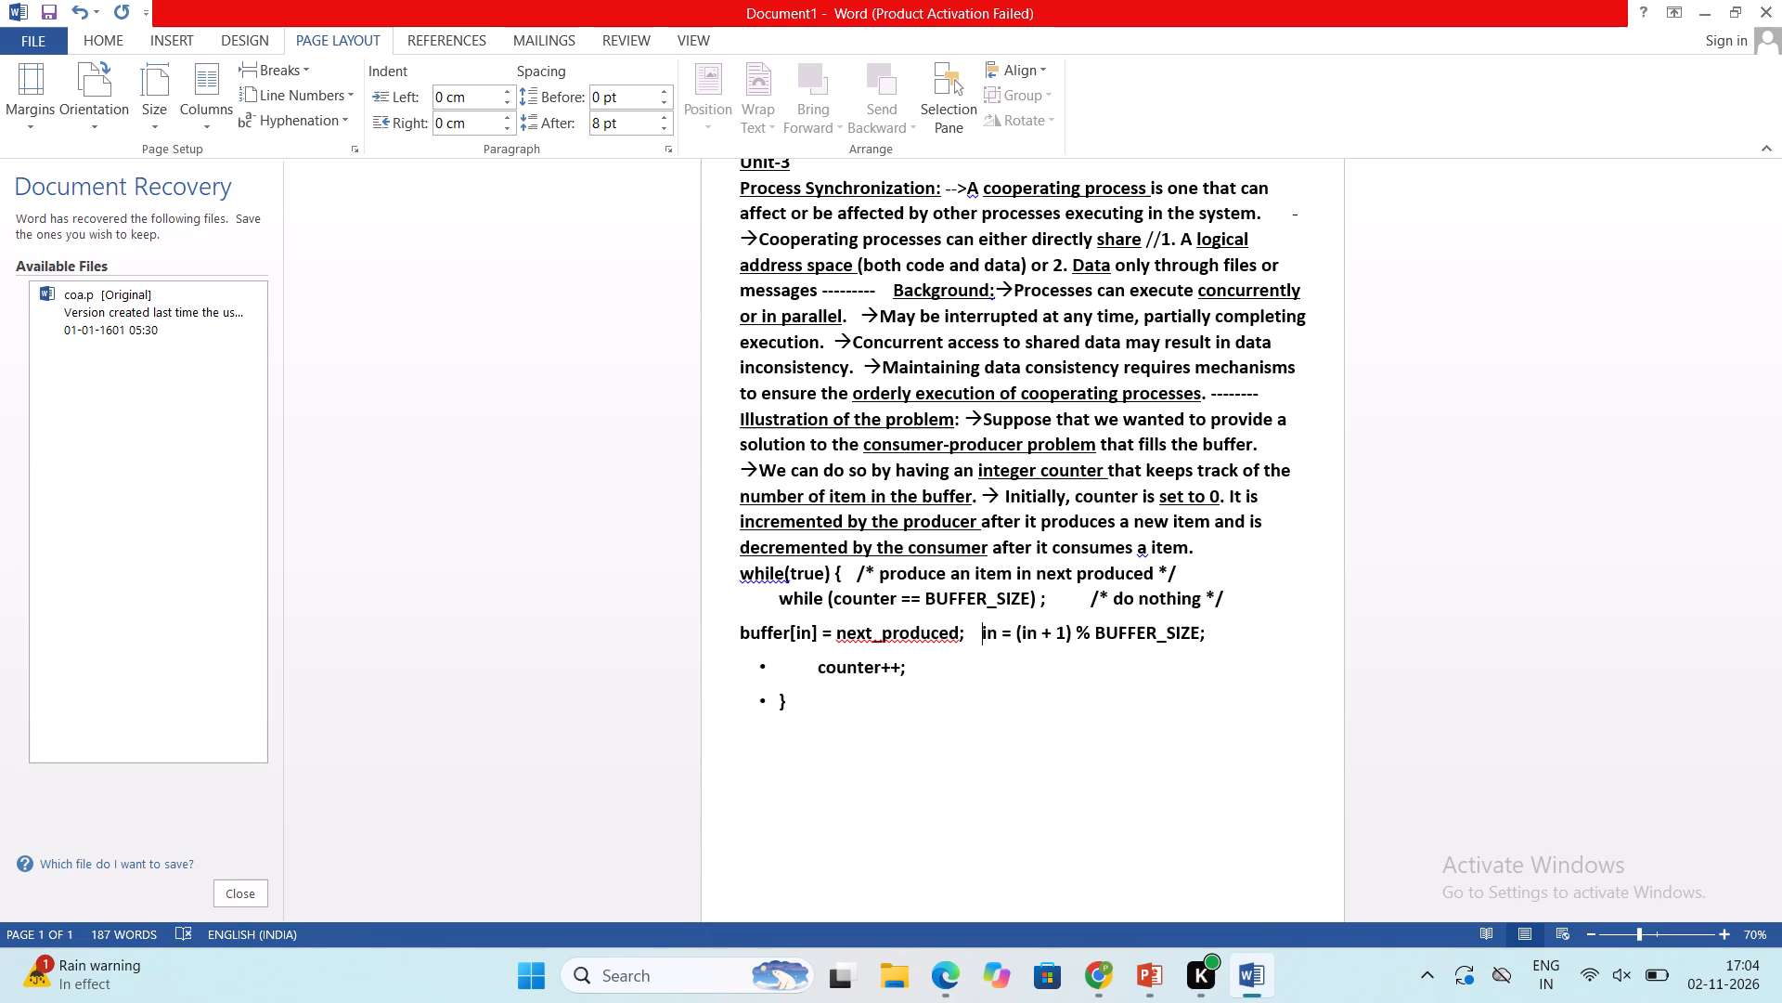
Remove the bullet from "counter++;" and join it after "in = (in + 1) % BUFFER_SIZE;" with a space between them.
key(Down)
key(Left)
key(Left)
key(Left)
key(Left)
key(Left)
key(Left)
key(Left)
key(Left)
key(Left)
key(Left)
key(Left)
key(Left)
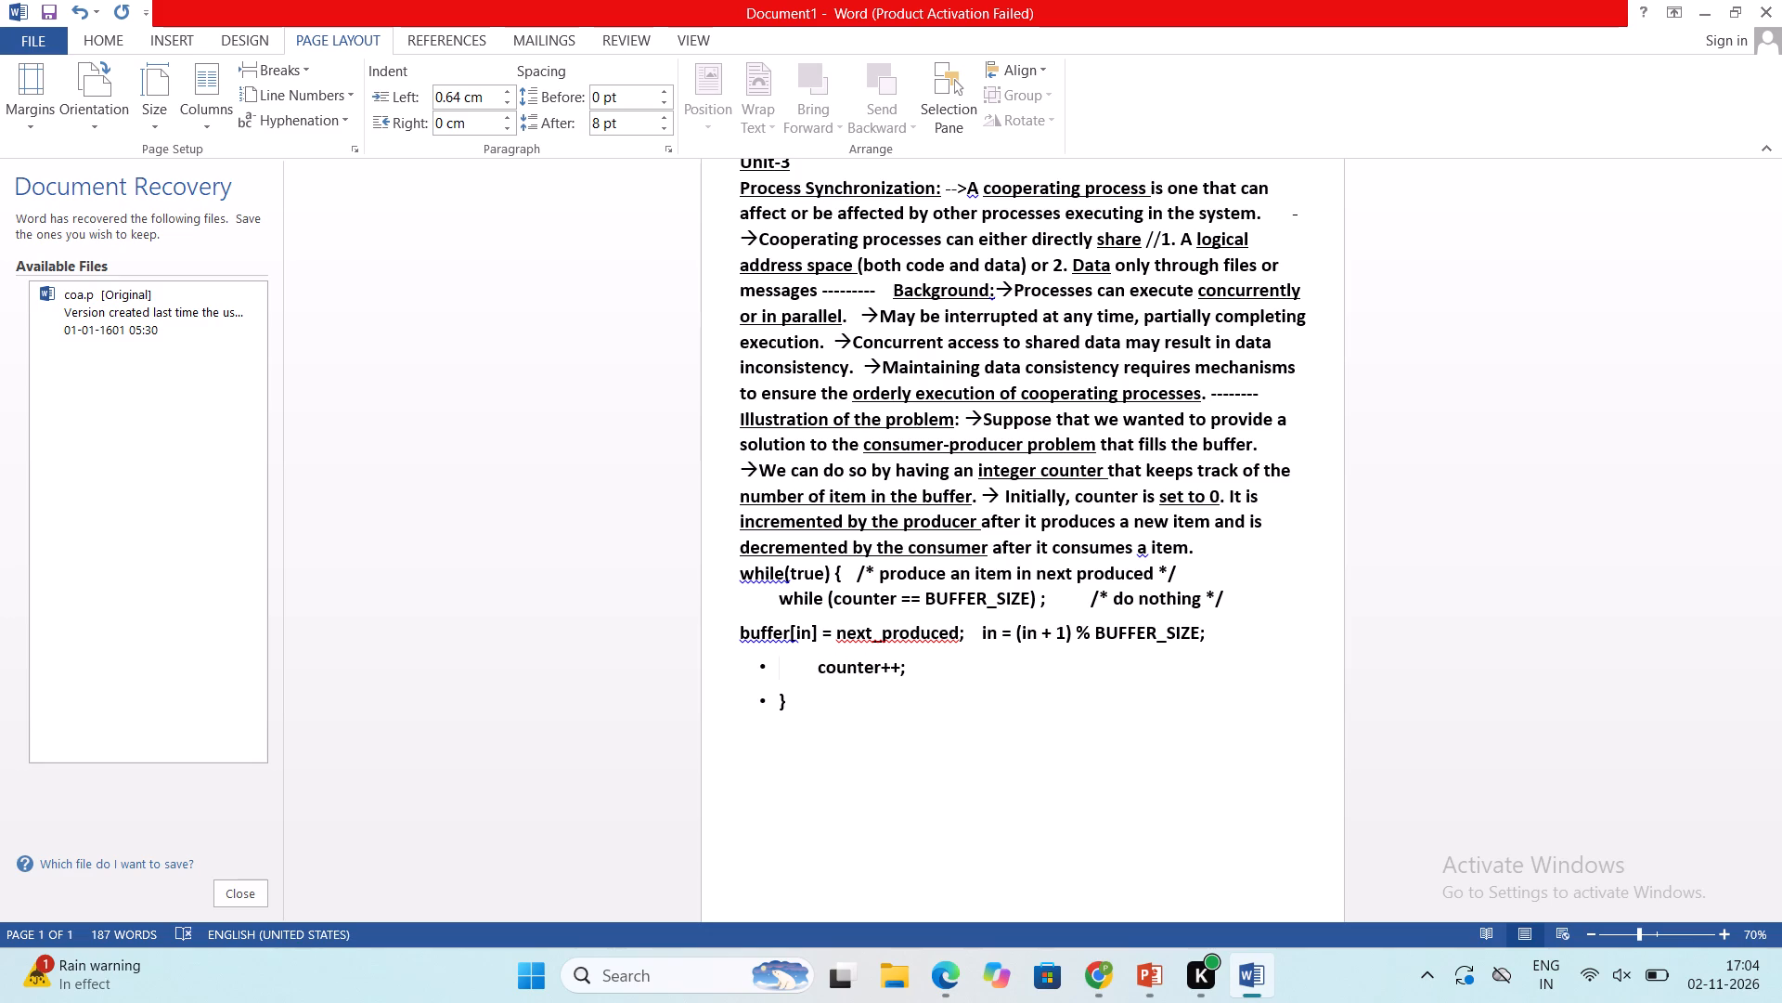
key(Right)
key(BackSpace)
key(BackSpace)
key(BackSpace)
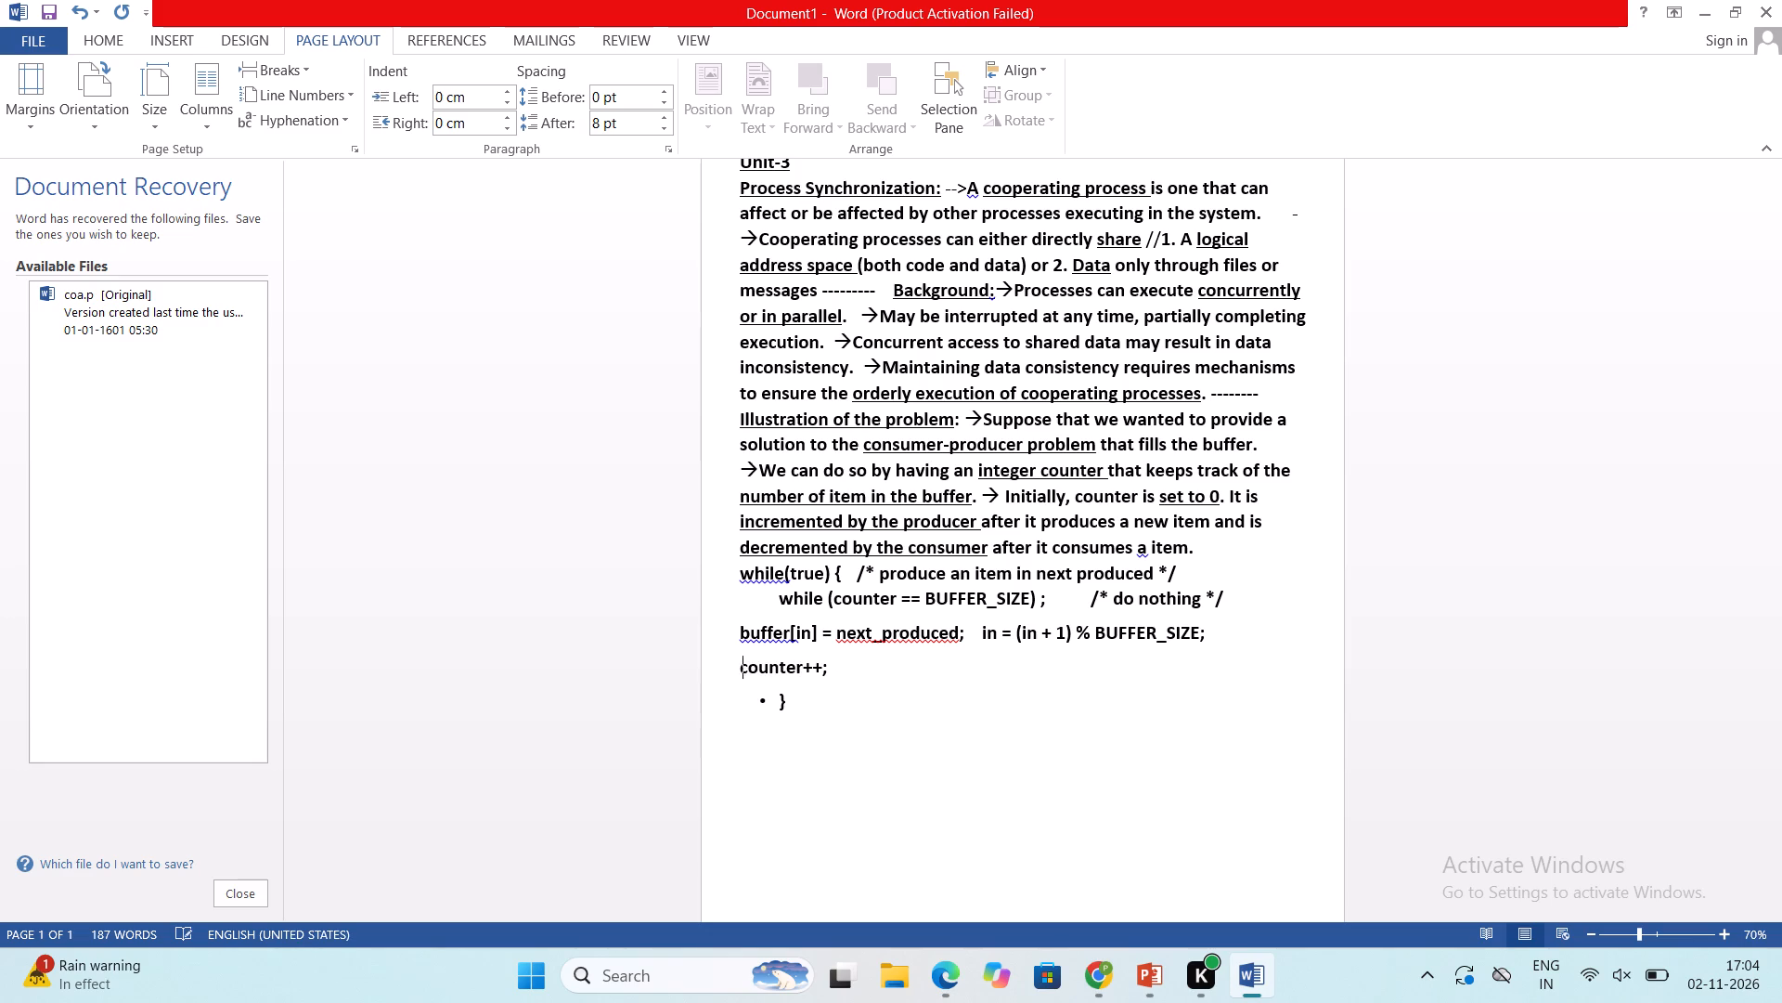
key(BackSpace)
key(space)
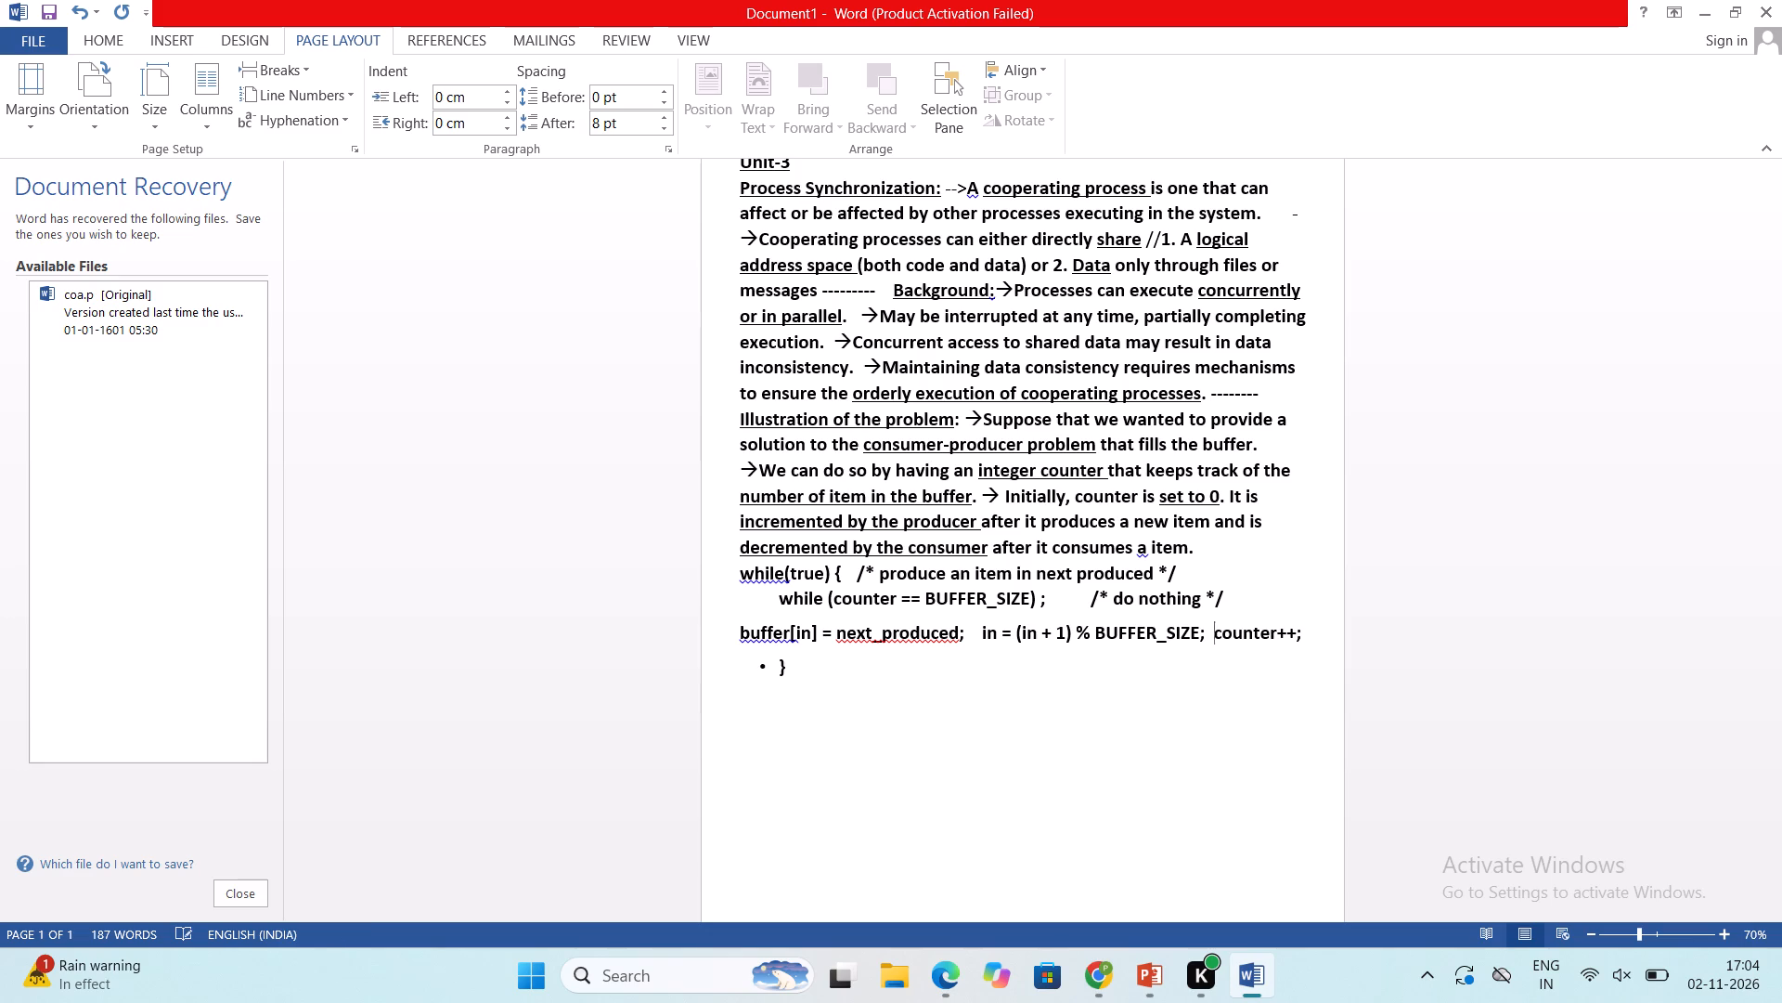
Remove the bullet from the closing brace and join it to the "counter++;" paragraph, separated by a space.
key(Down)
key(Left)
key(Left)
key(Left)
key(BackSpace)
key(BackSpace)
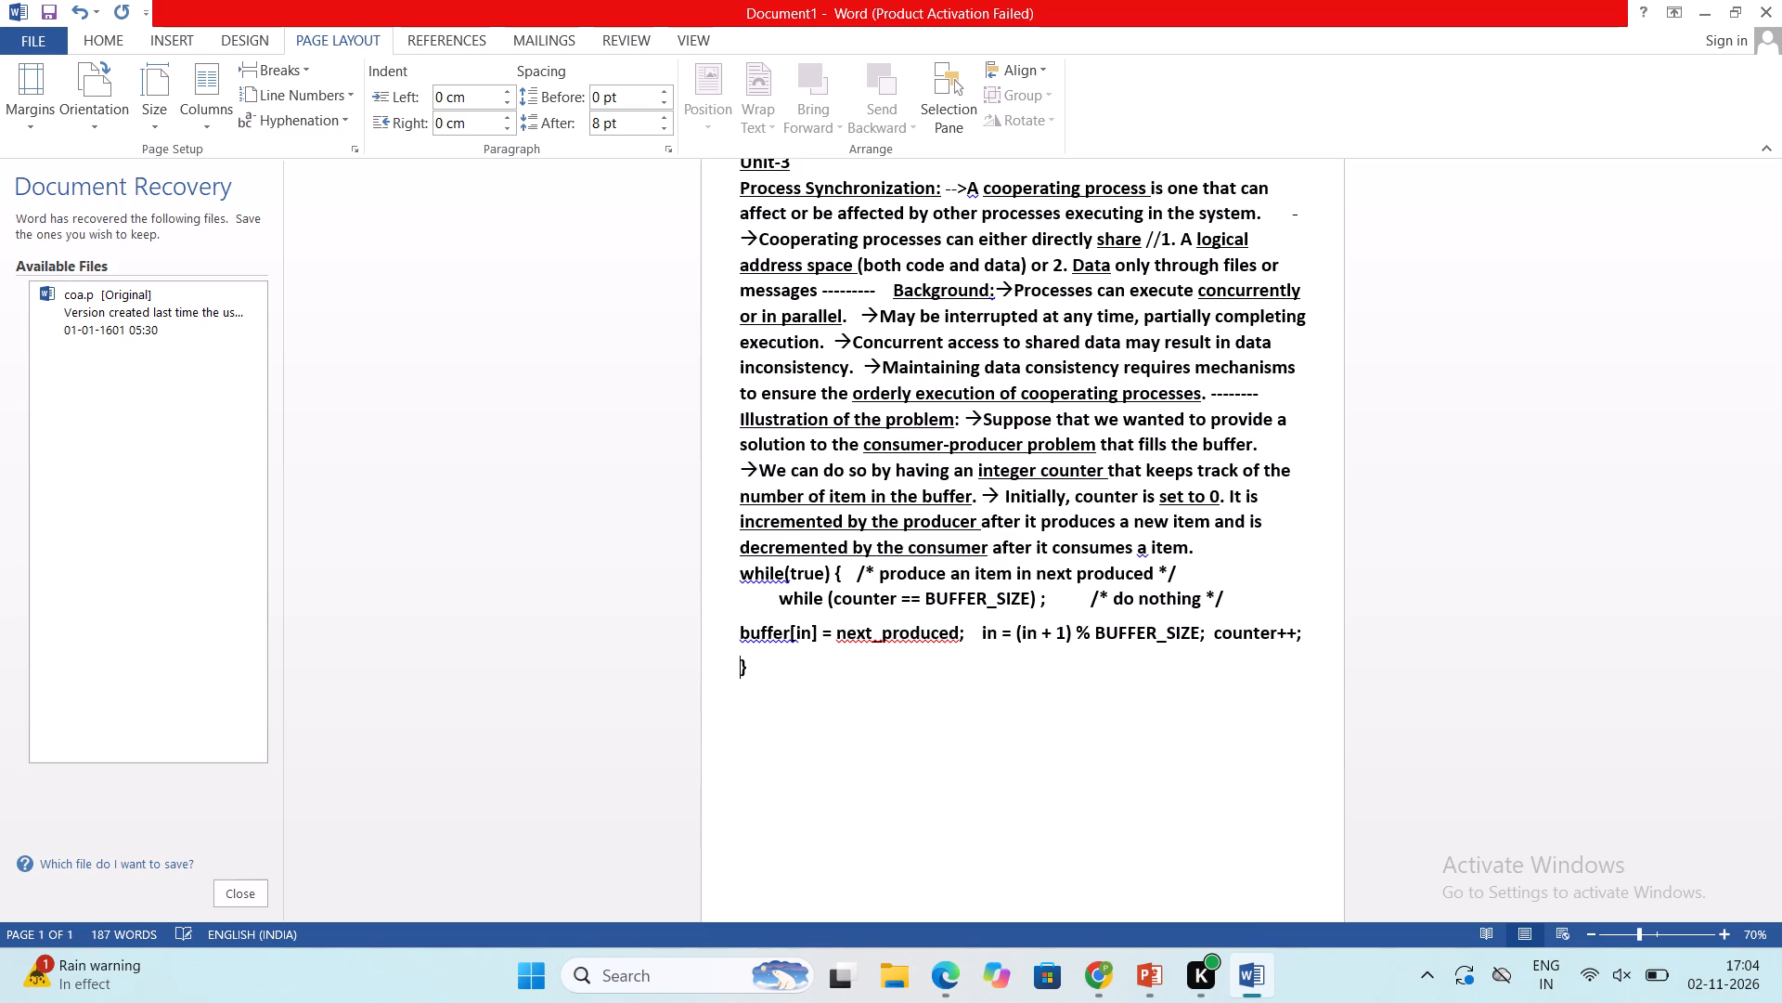
key(BackSpace)
key(BackSpace)
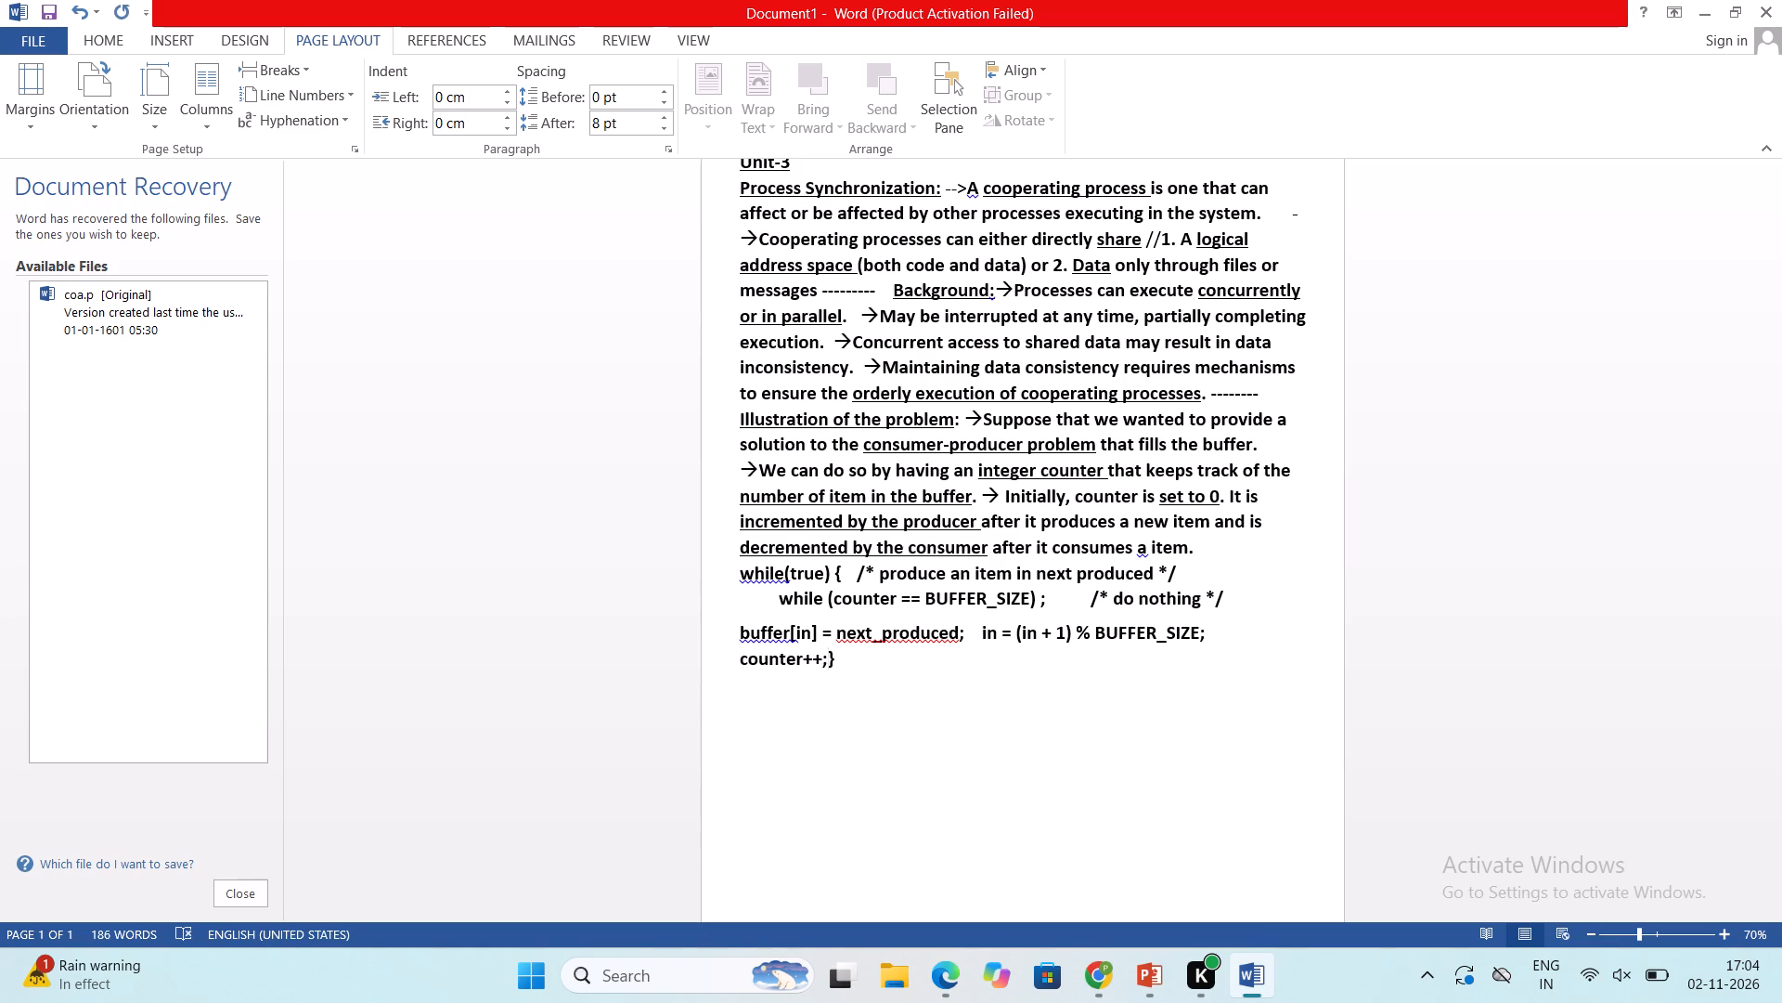
key(space)
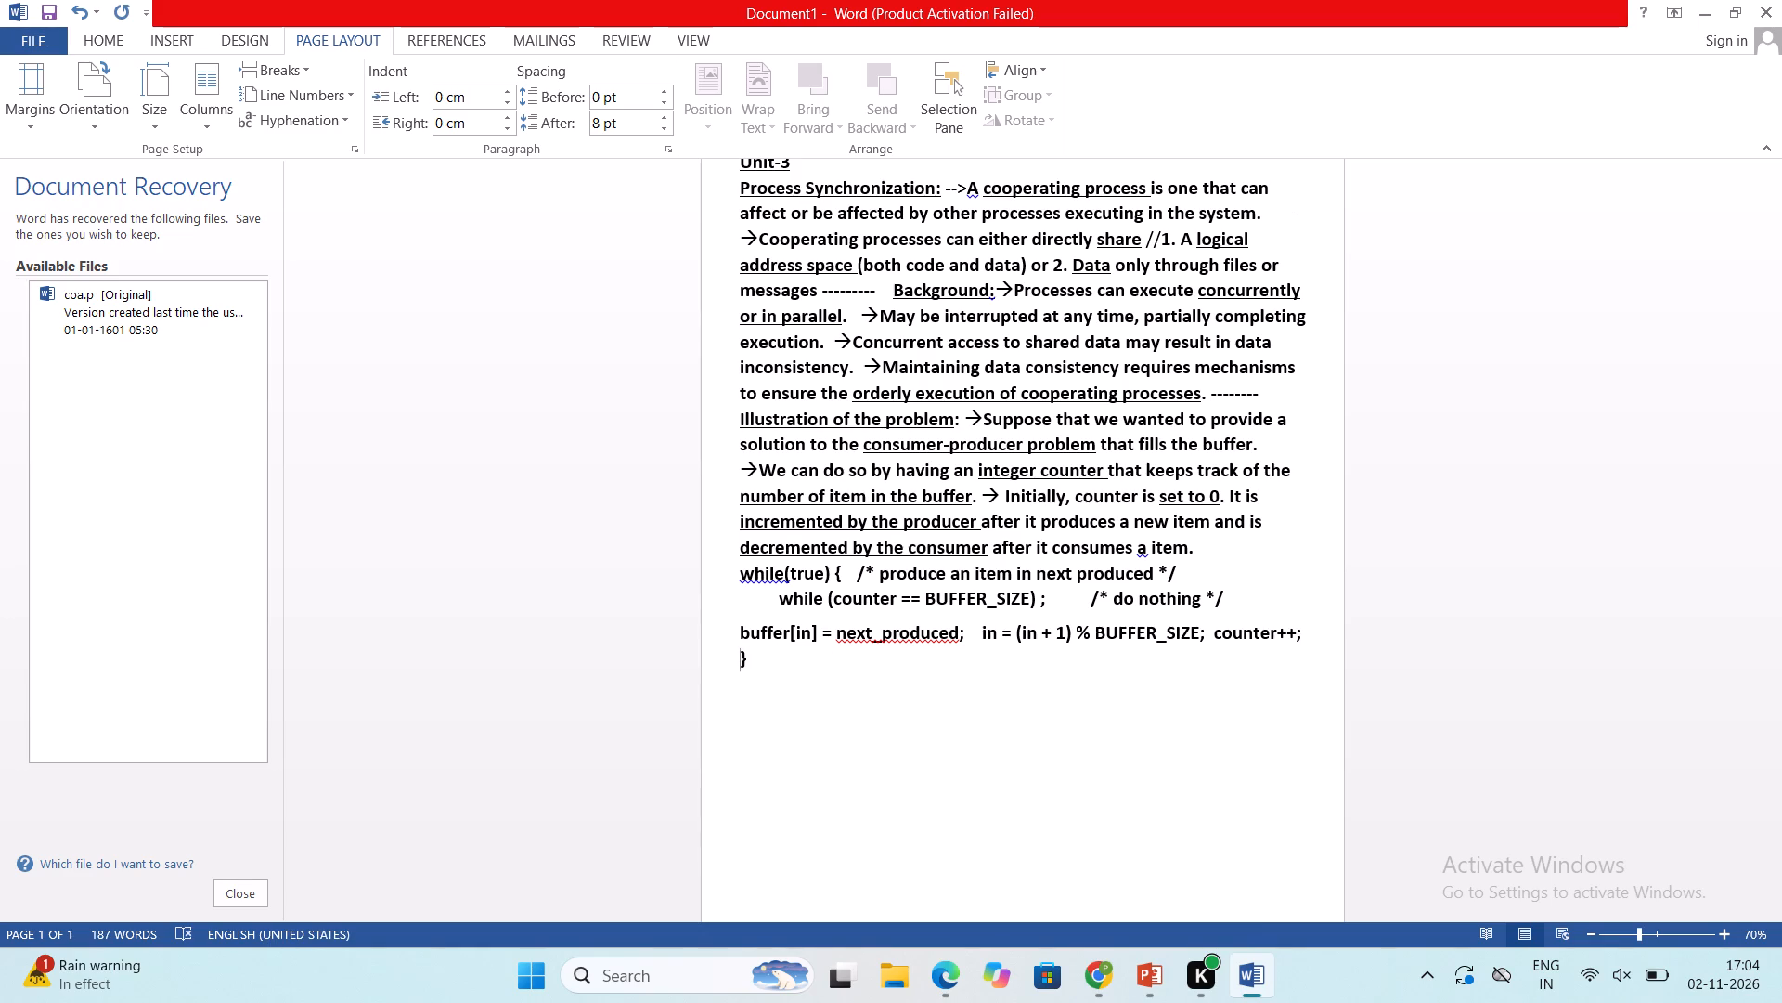
Delete the indentation before "while (counter == BUFFER_SIZE) ;" so it aligns with the "while(true) {" line.
key(Up)
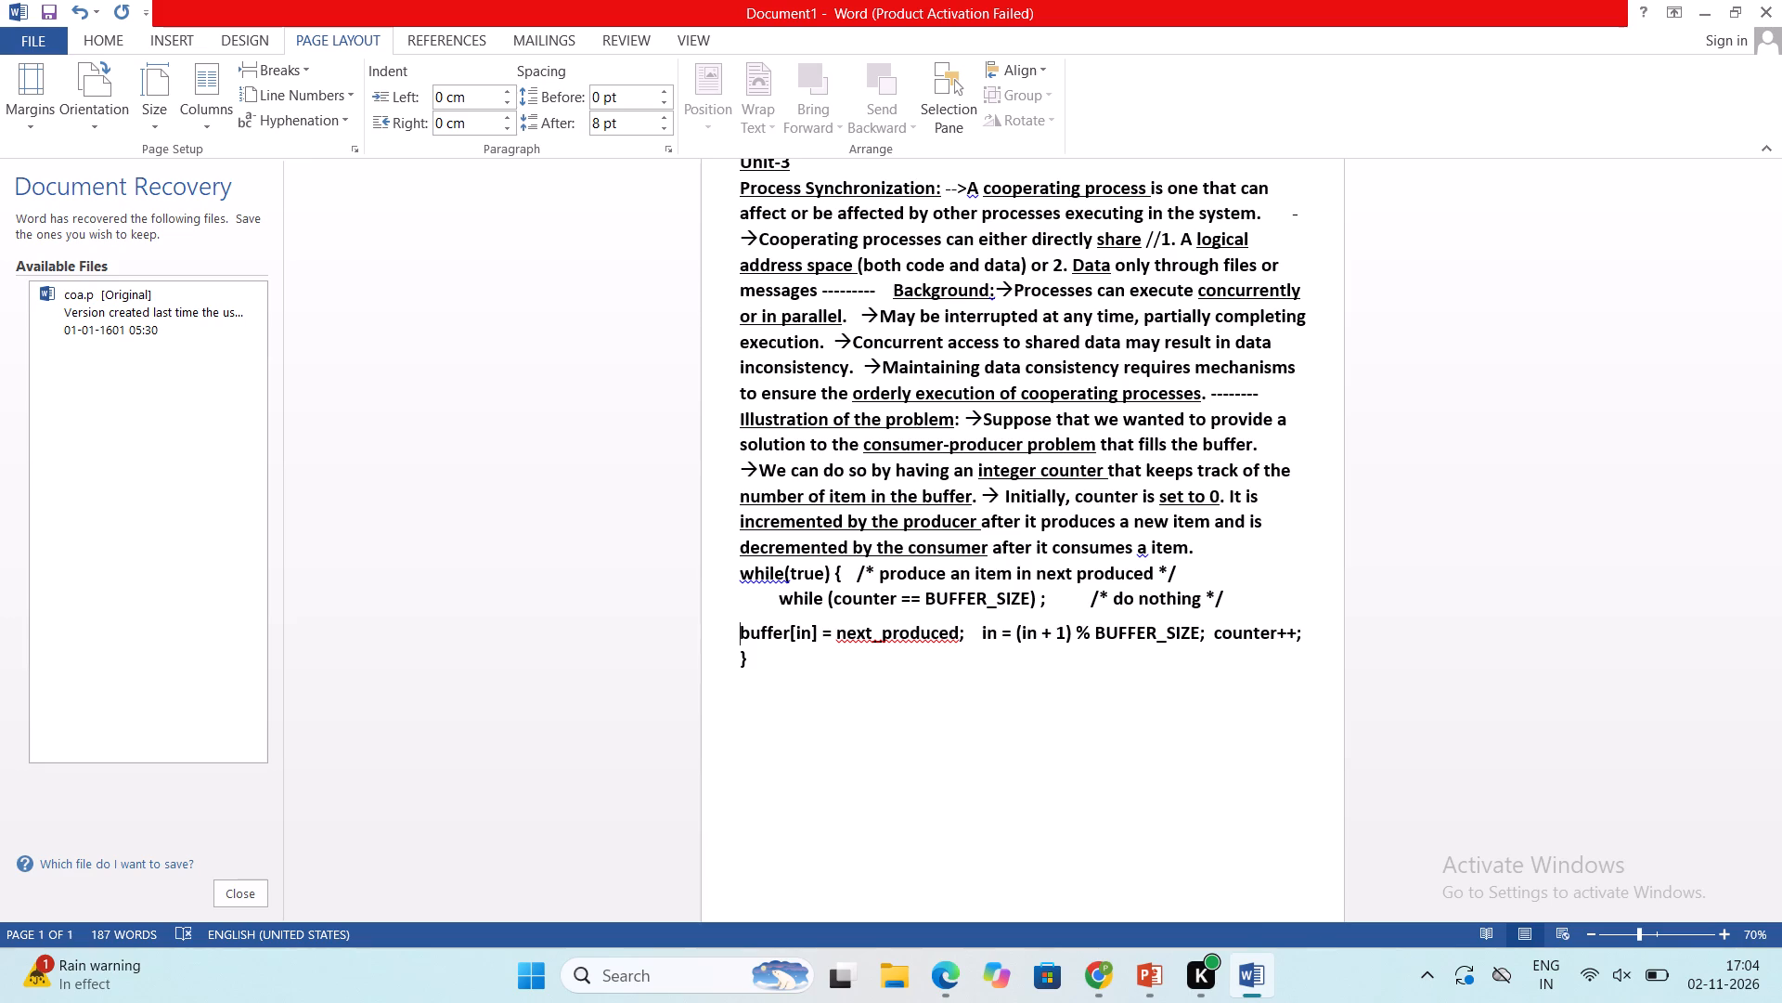
key(Up)
key(Right)
key(BackSpace)
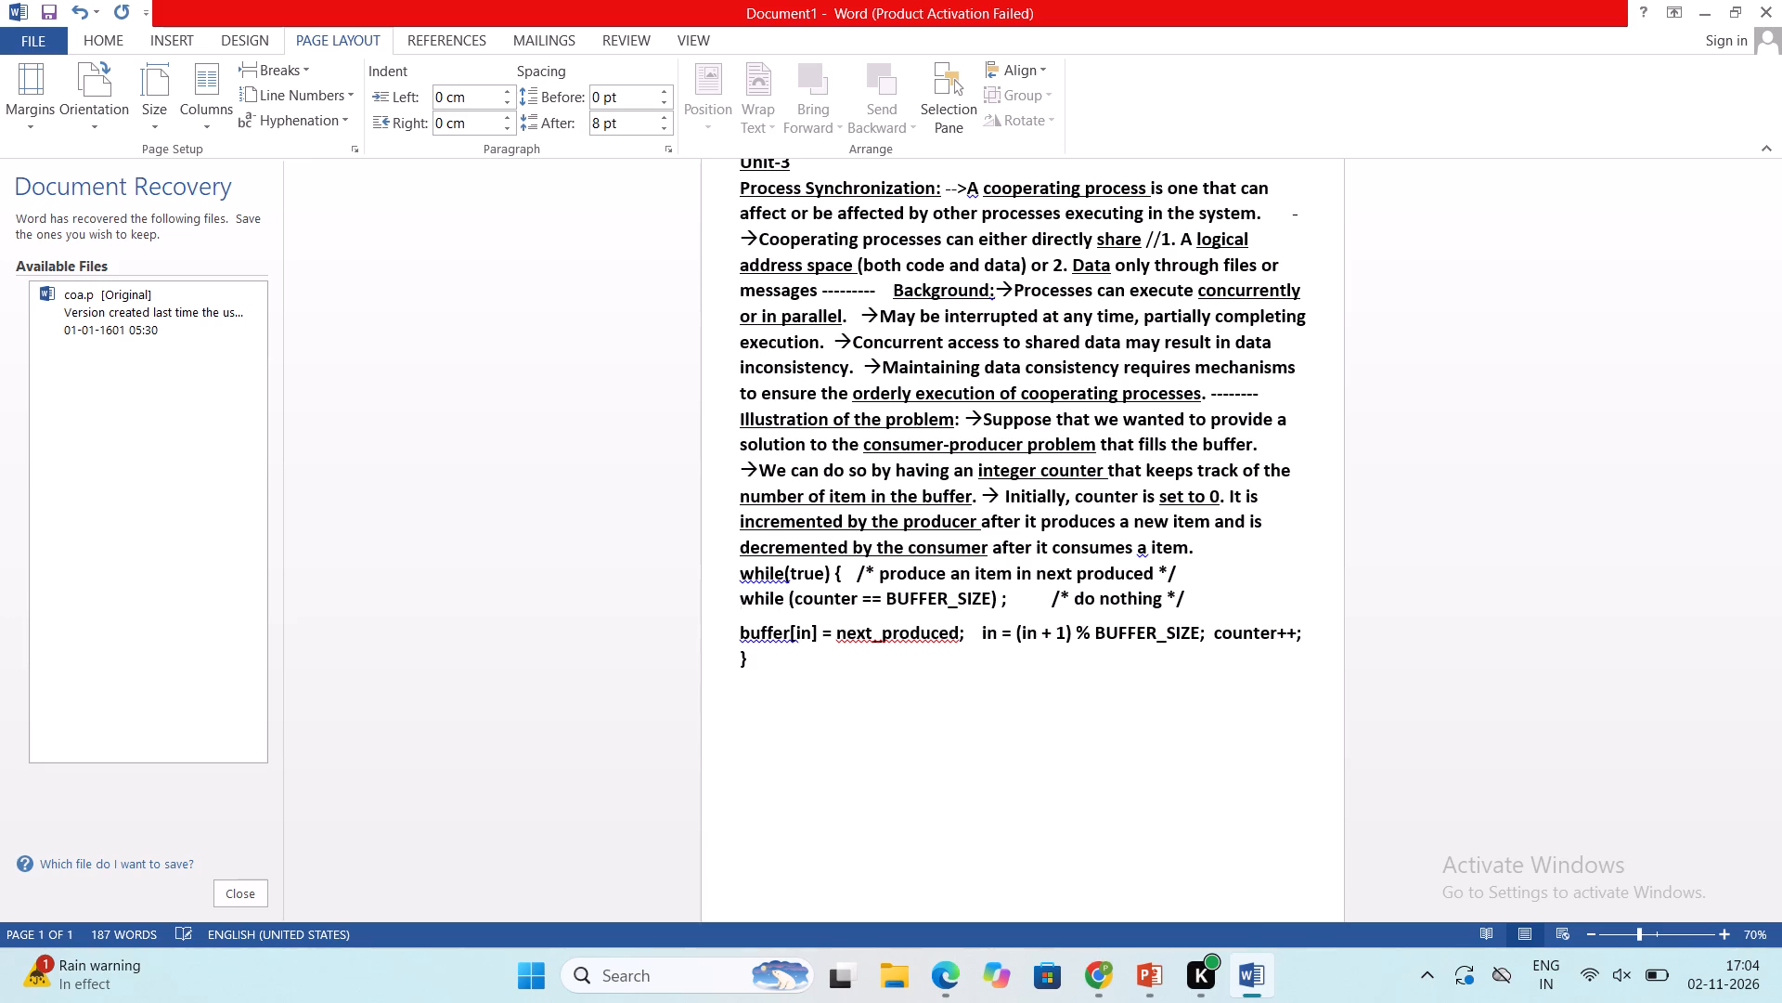
Replace the wide gap before the "/* do nothing */" comment with a few spaces after "while (counter == BUFFER_SIZE) ;".
key(Right)
key(Right)
key(Right)
key(Right)
key(Right)
key(Right)
key(Right)
key(Right)
key(Right)
key(Right)
key(Right)
key(Right)
key(Right)
key(Right)
key(Right)
key(Right)
key(Right)
key(Right)
key(Right)
key(Right)
key(Right)
key(Right)
key(Right)
key(Right)
key(Right)
key(Right)
key(Right)
key(Right)
key(Left)
key(space)
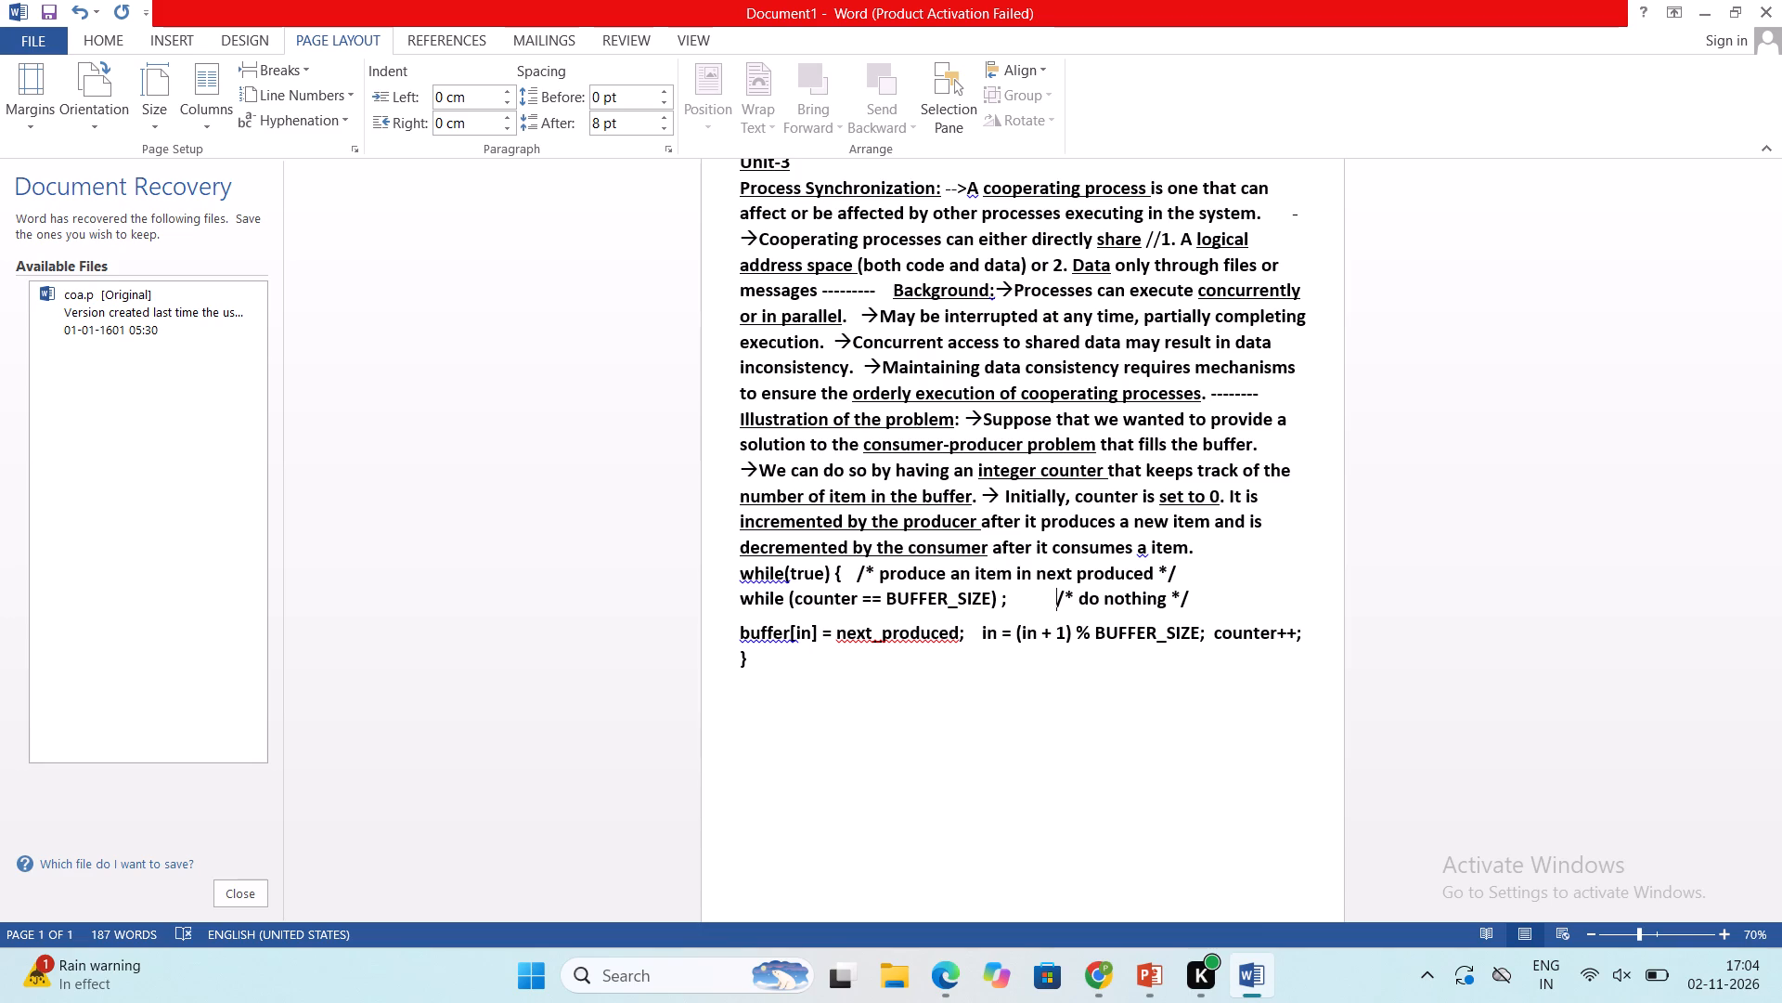
key(BackSpace)
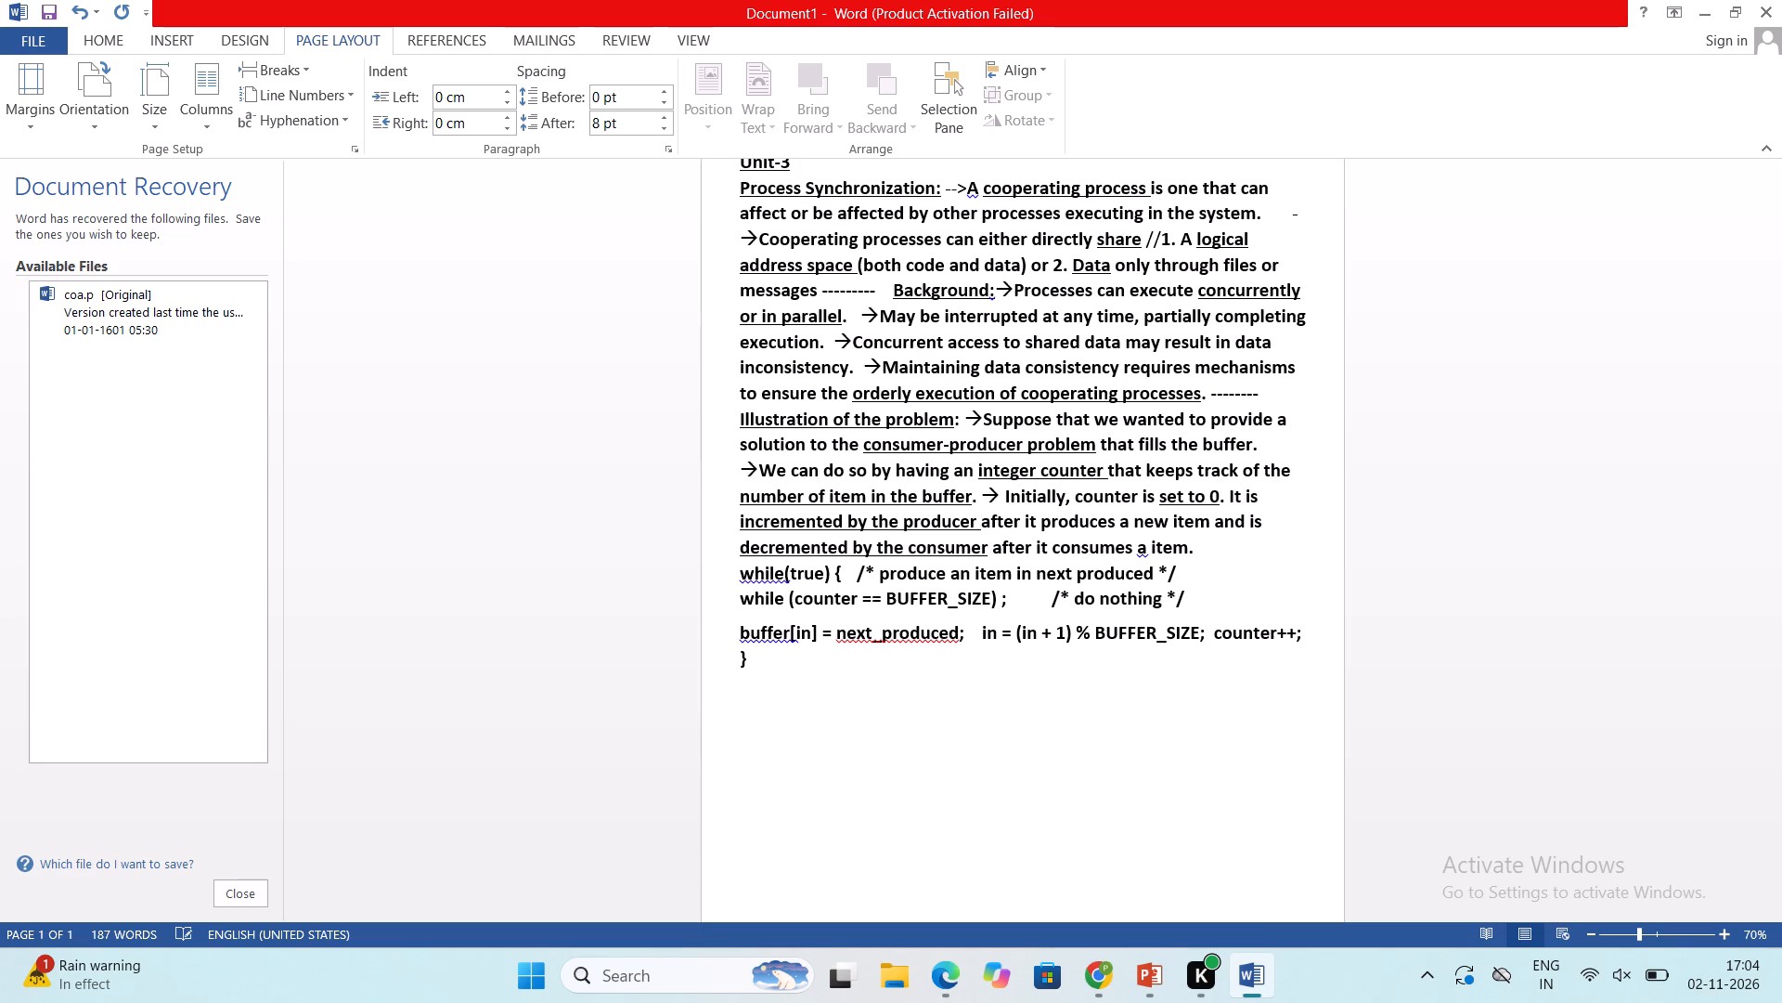
key(BackSpace)
key(space)
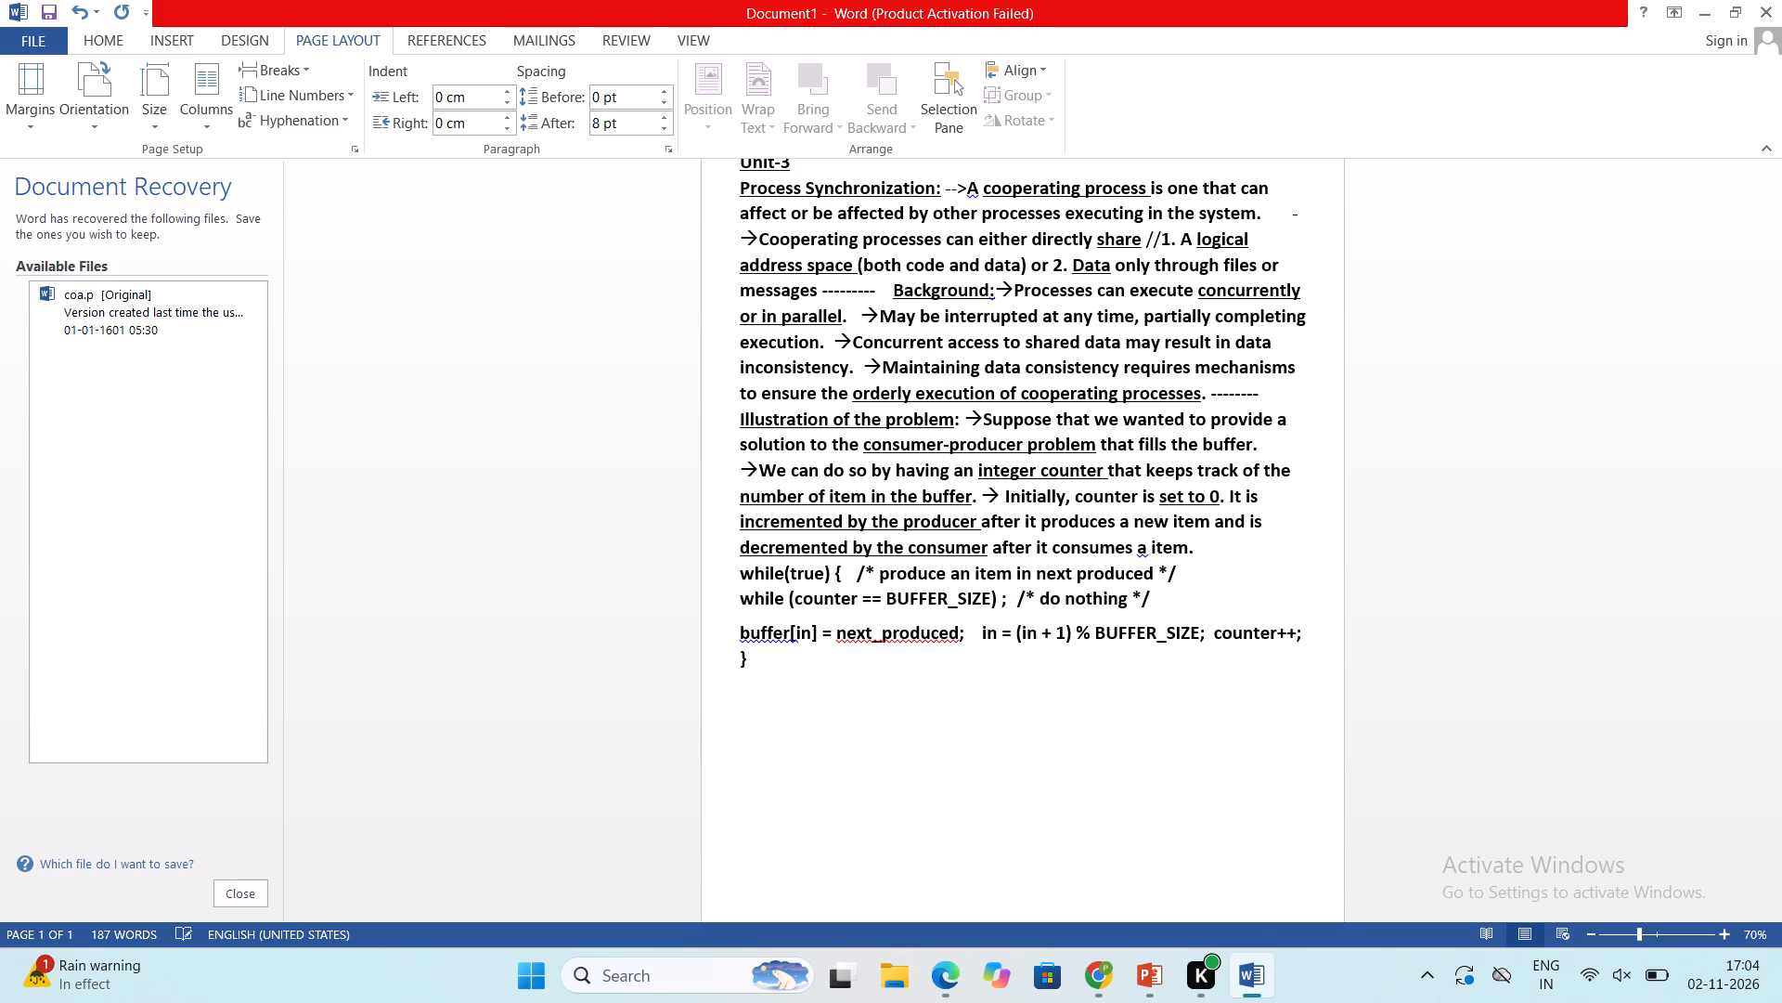
key(space)
key(Down)
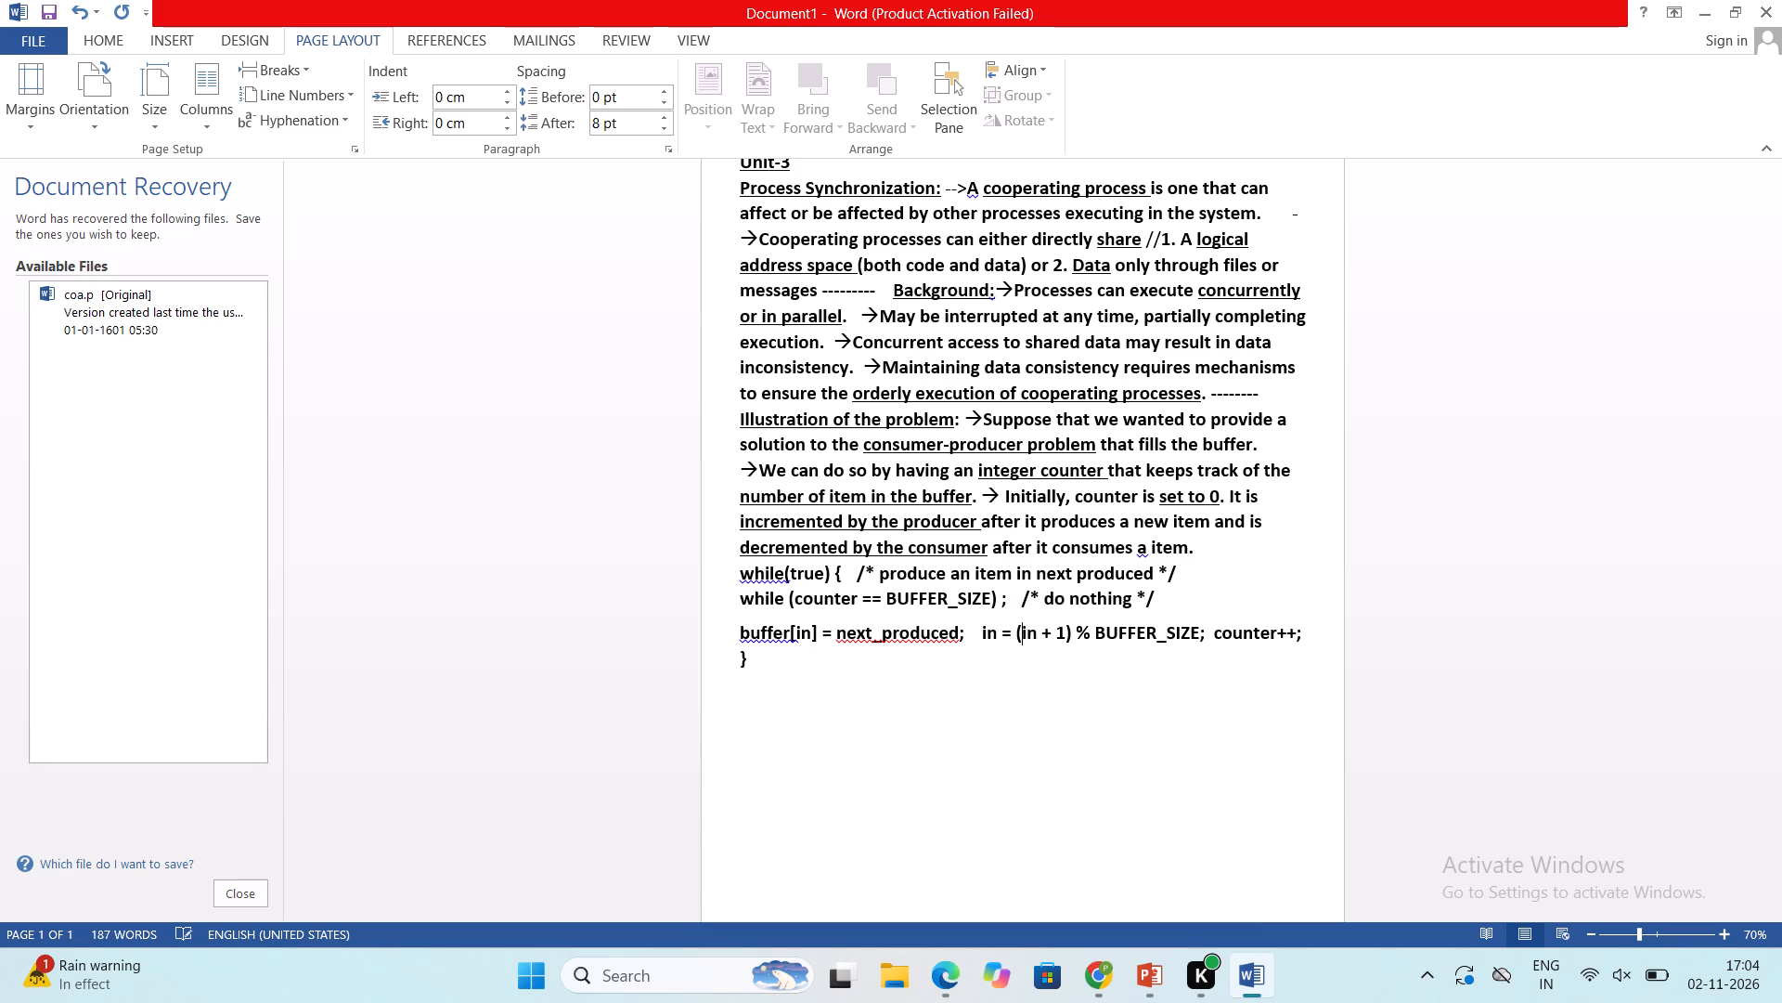
Join the "buffer[in] = next_produced;" paragraph after "/* do nothing */" and pad the gap with spaces so it starts on the following line.
key(Left)
key(Left)
key(Left)
key(Left)
key(Left)
key(Left)
key(Left)
key(Left)
key(Left)
key(Left)
key(Left)
key(Left)
key(Left)
key(Left)
key(Left)
key(Left)
key(Left)
key(Left)
key(Left)
key(Left)
key(Left)
key(Left)
key(Left)
key(Left)
key(Left)
key(Left)
key(Left)
key(Left)
key(Left)
key(Left)
key(Left)
key(Left)
key(Left)
key(Left)
key(Left)
key(Left)
key(Left)
key(BackSpace)
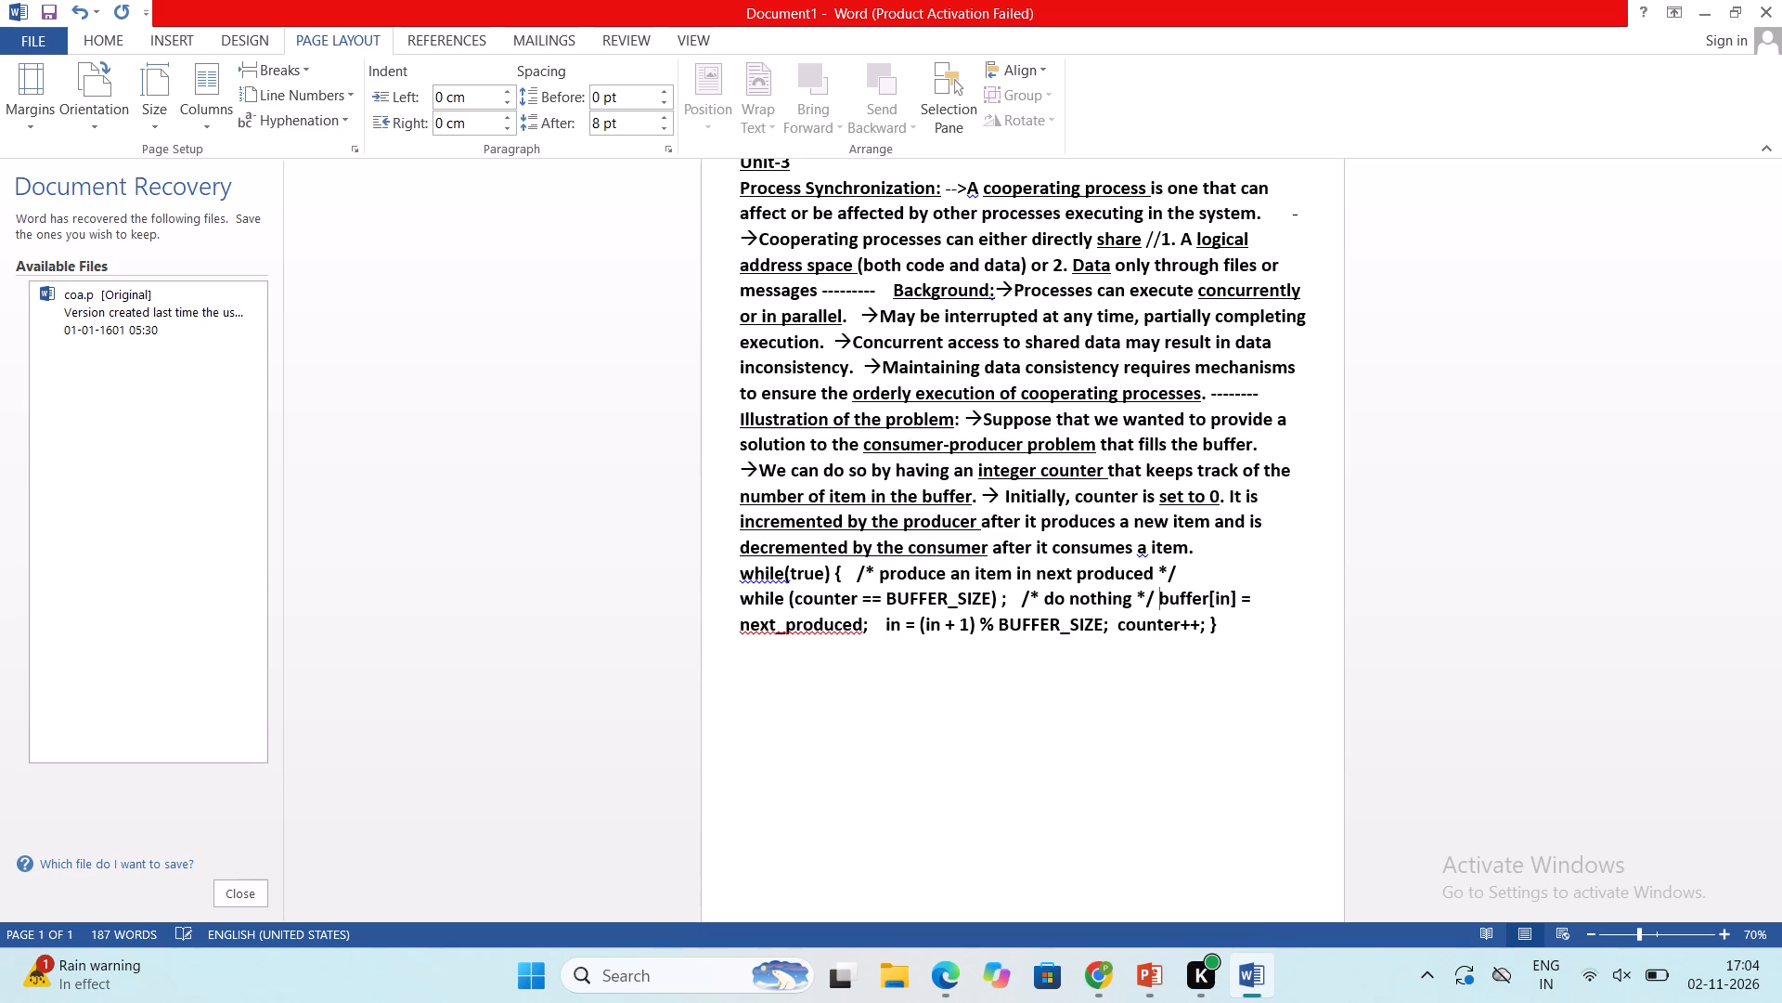
key(space)
key(space)
key(space)
key(space)
key(space)
key(space)
key(space)
key(space)
key(space)
key(space)
key(space)
key(space)
key(space)
key(space)
key(space)
key(space)
key(space)
key(space)
key(space)
key(space)
key(space)
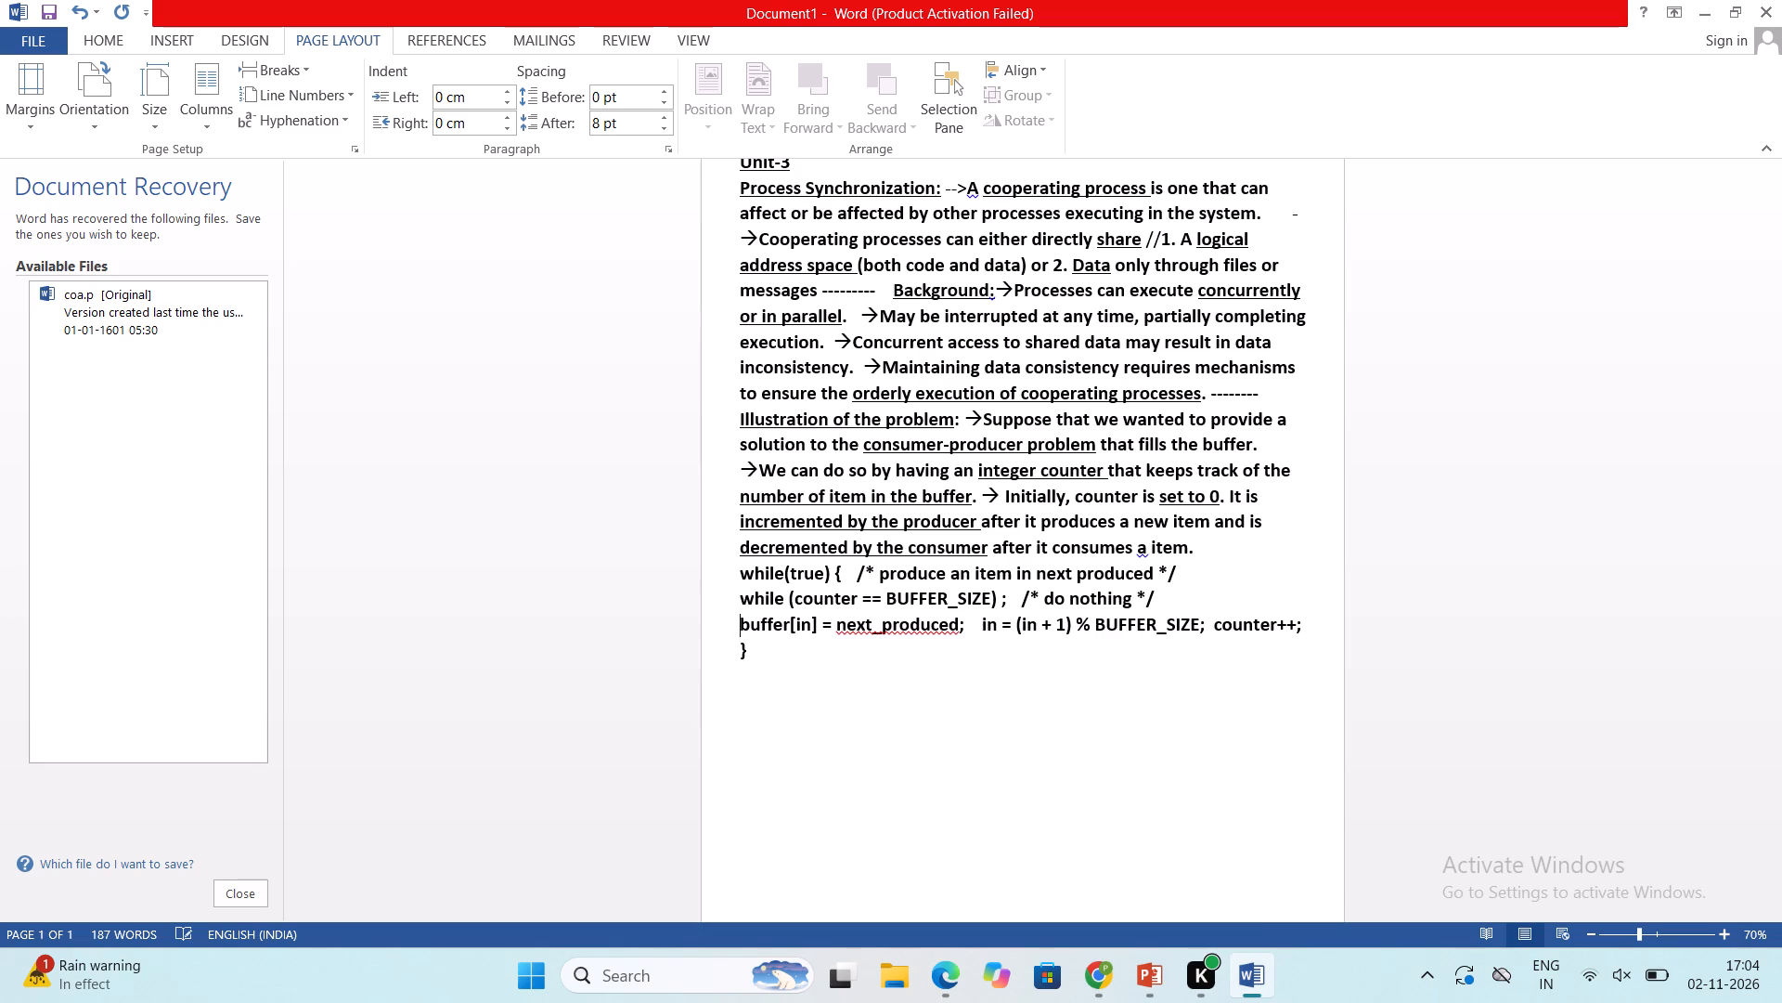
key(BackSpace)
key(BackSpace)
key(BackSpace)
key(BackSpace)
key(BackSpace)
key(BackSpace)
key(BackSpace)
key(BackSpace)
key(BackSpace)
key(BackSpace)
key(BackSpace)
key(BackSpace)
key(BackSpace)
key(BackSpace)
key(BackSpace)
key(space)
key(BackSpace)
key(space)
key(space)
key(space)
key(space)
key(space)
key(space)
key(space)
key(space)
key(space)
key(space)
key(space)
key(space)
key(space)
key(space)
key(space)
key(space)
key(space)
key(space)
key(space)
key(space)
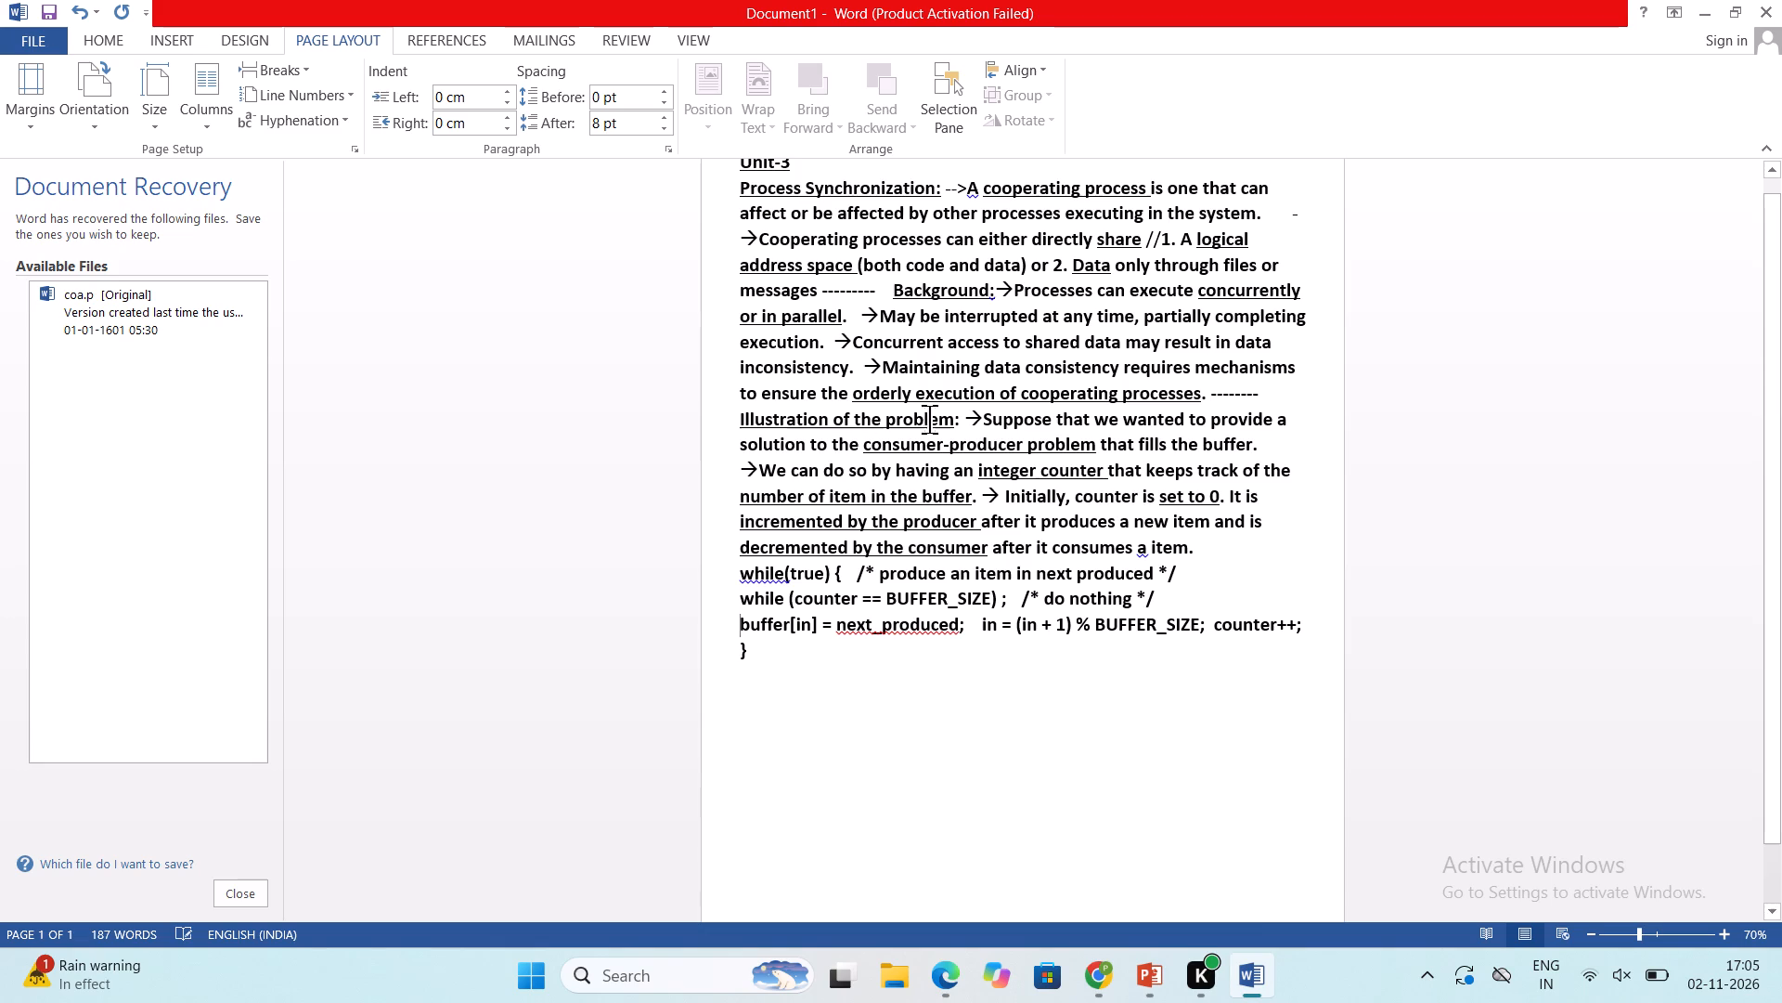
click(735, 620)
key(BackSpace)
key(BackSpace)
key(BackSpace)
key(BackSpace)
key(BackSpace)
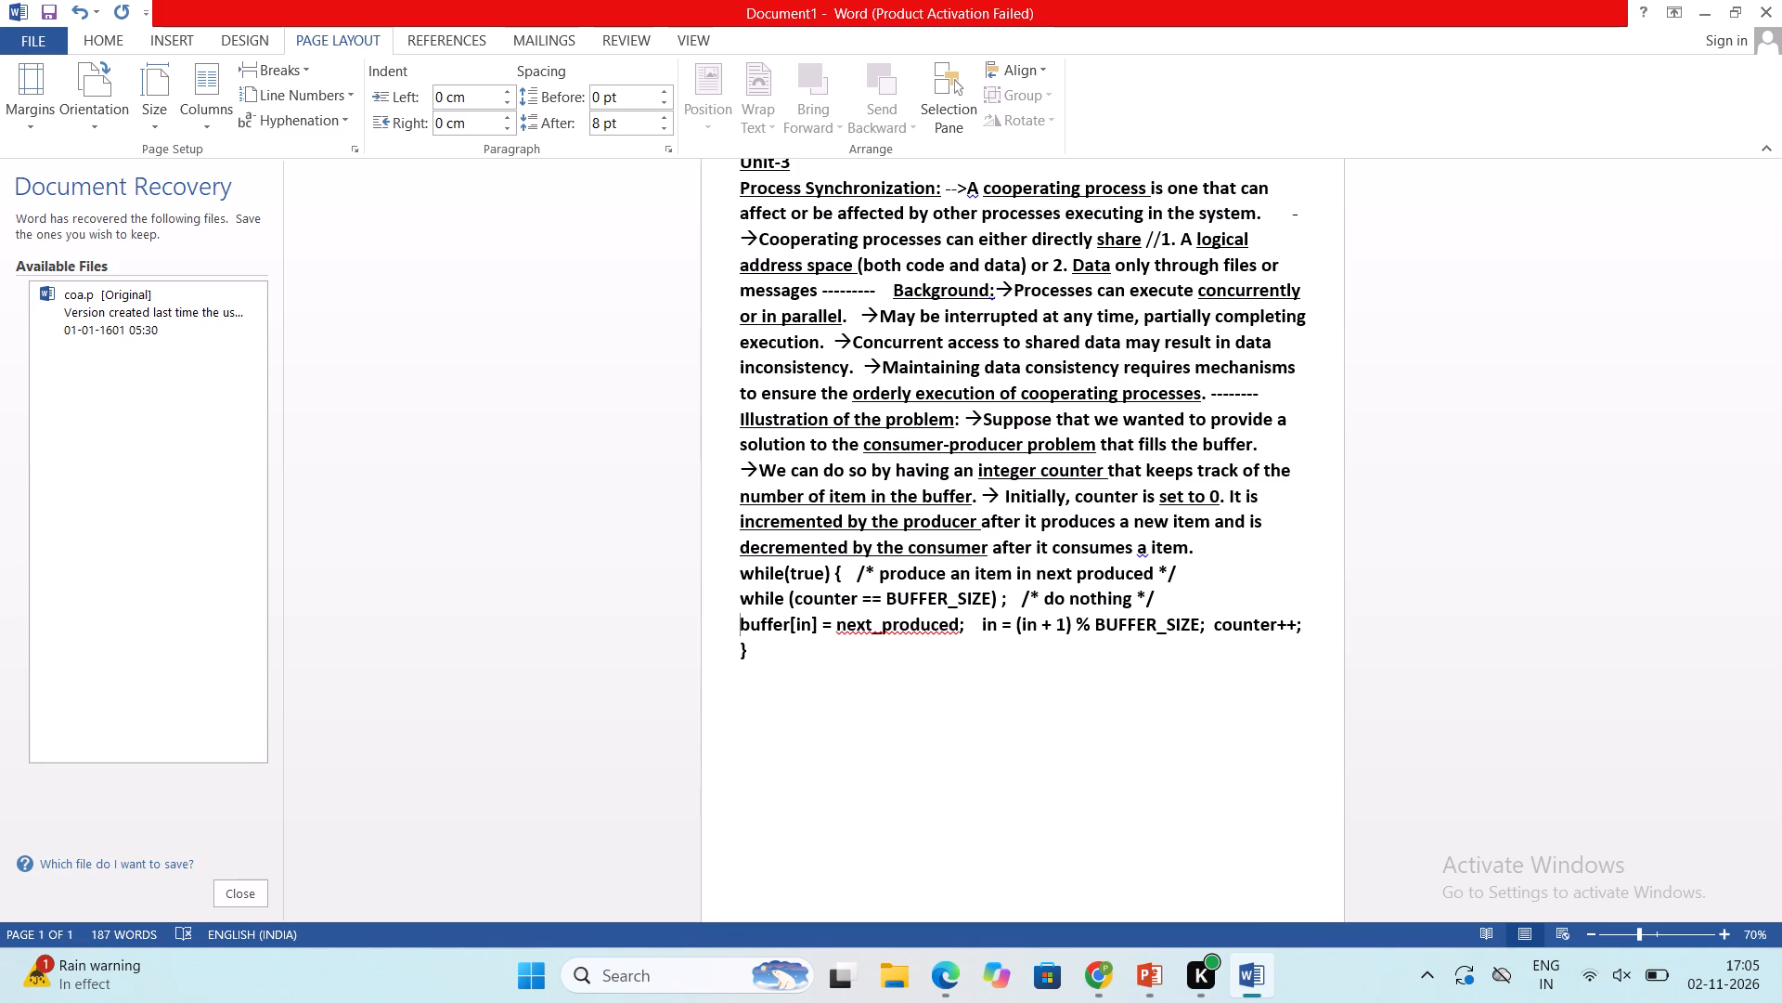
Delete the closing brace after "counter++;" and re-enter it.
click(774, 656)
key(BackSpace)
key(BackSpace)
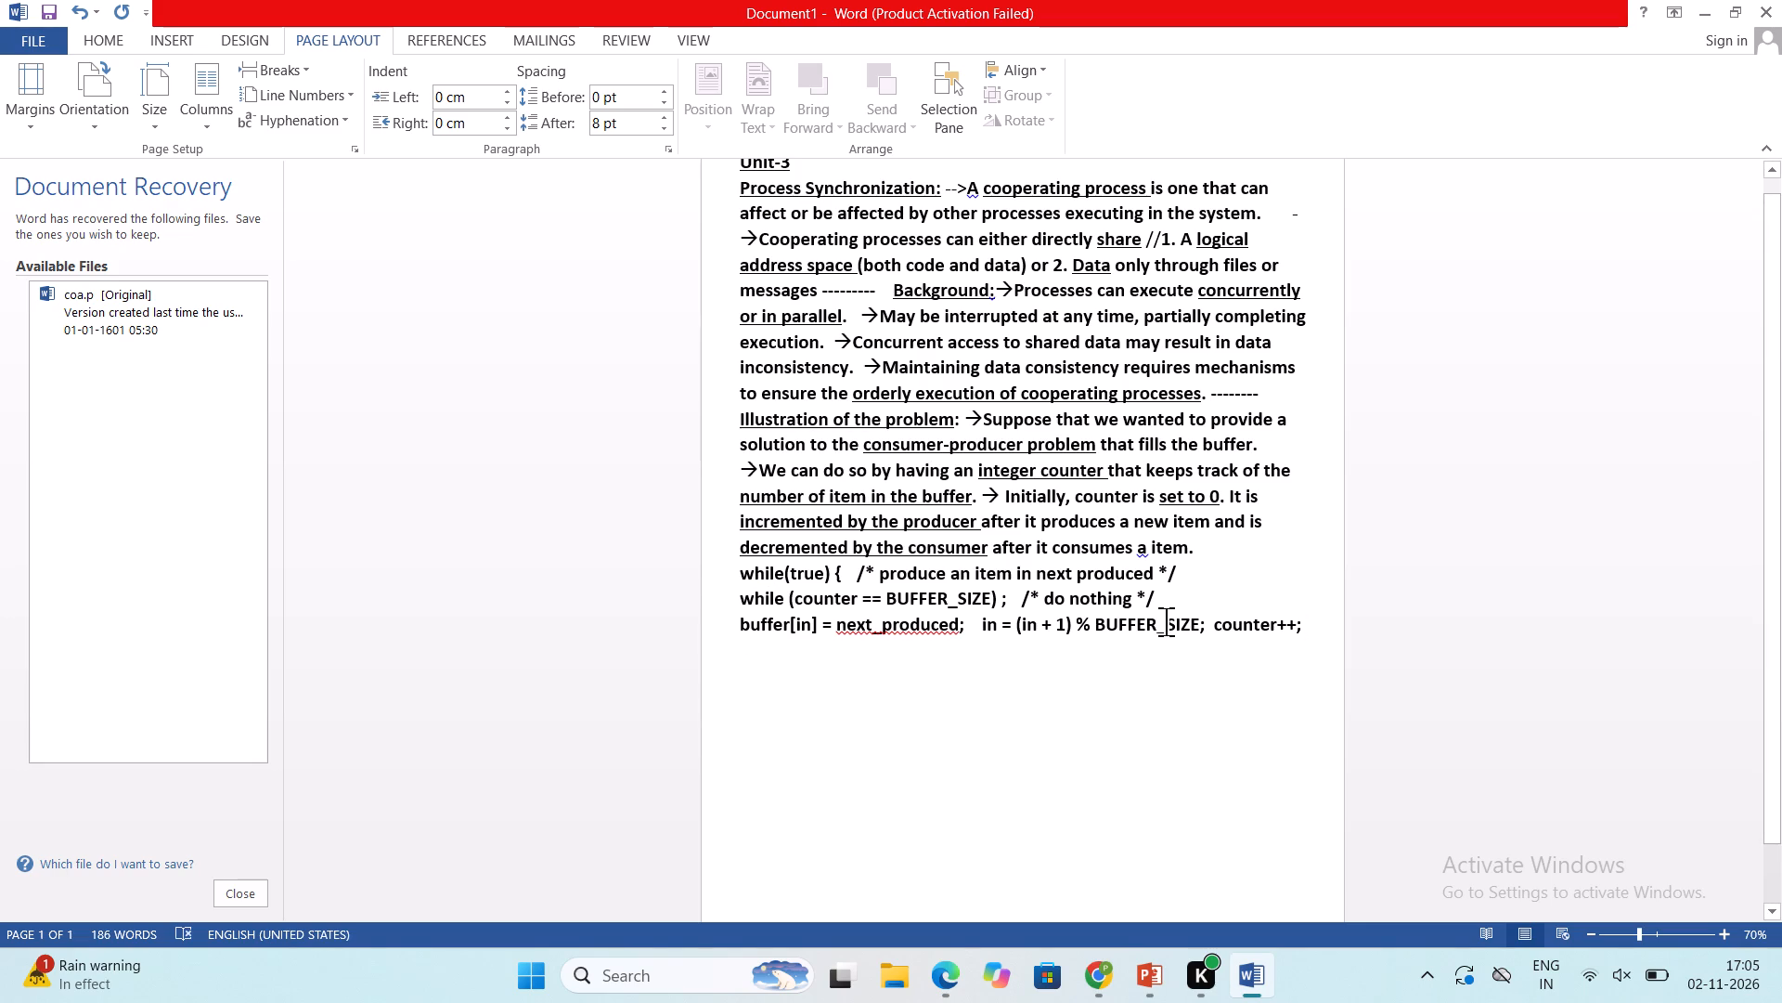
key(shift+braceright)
Add two spaces before the "/* do nothing */" comment in the producer code.
click(1021, 596)
key(space)
key(space)
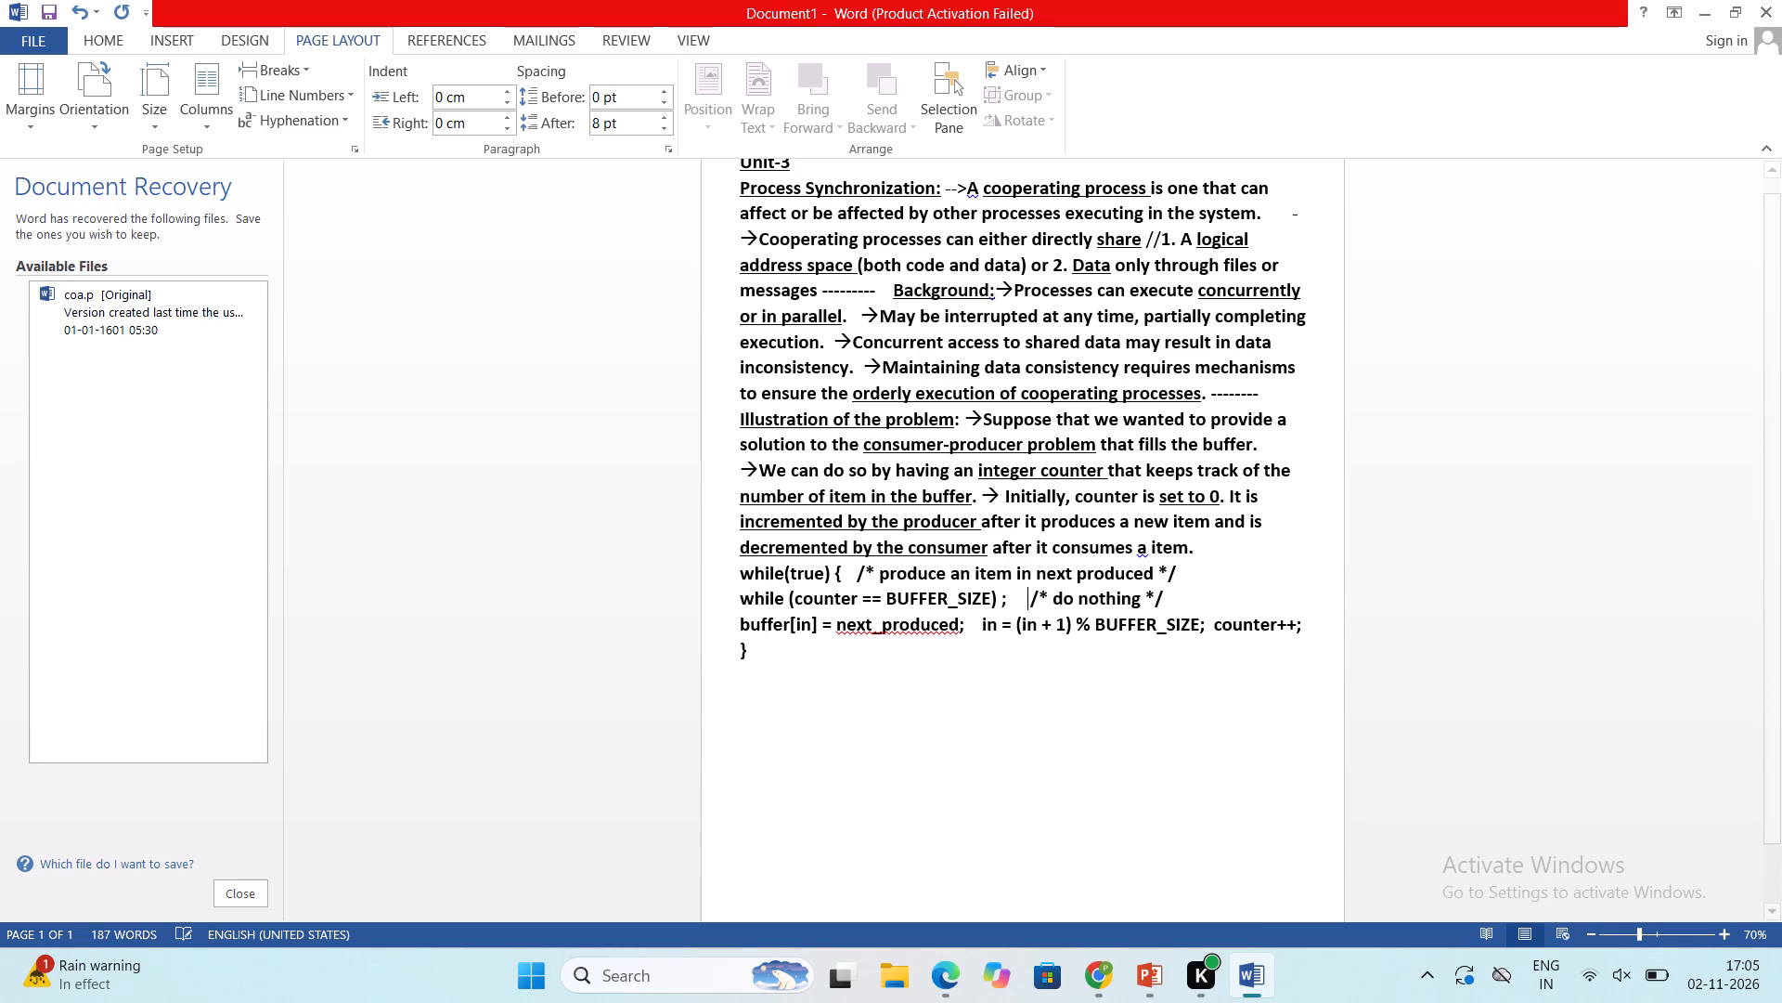
Remove one space before "in = (in + 1) % BUFFER_SIZE;" and the space before the closing brace so it directly follows "counter++;".
click(979, 626)
key(BackSpace)
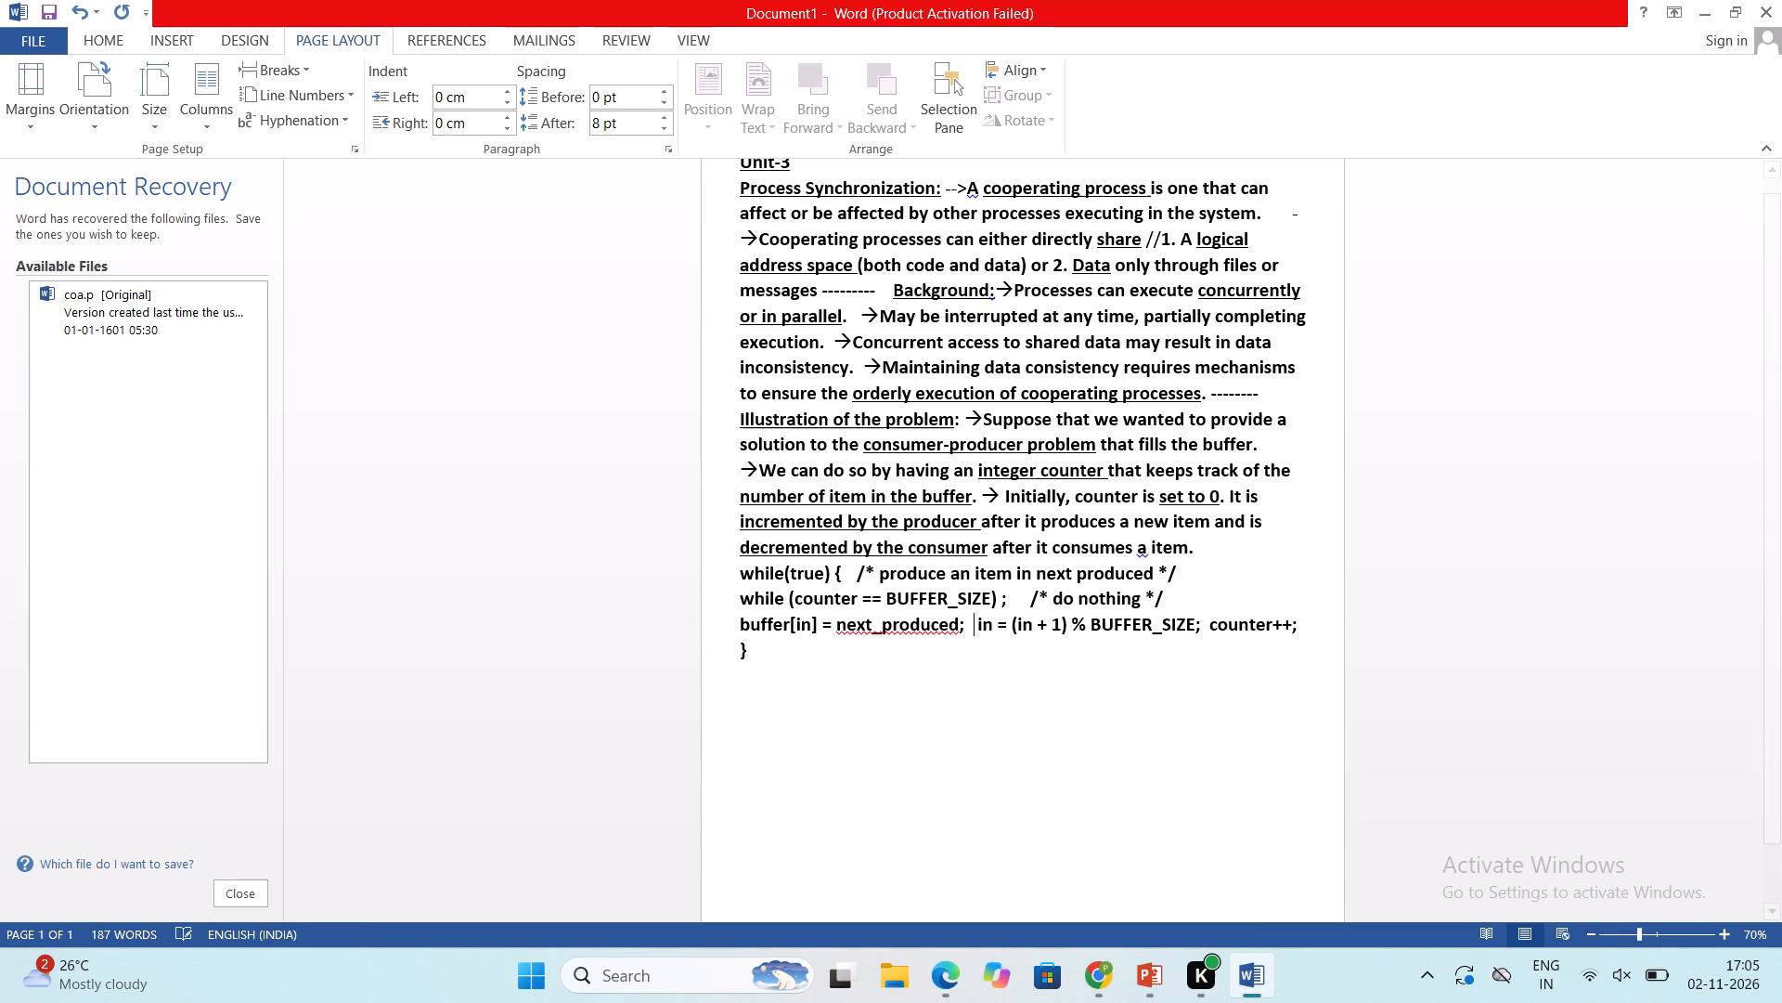
click(737, 649)
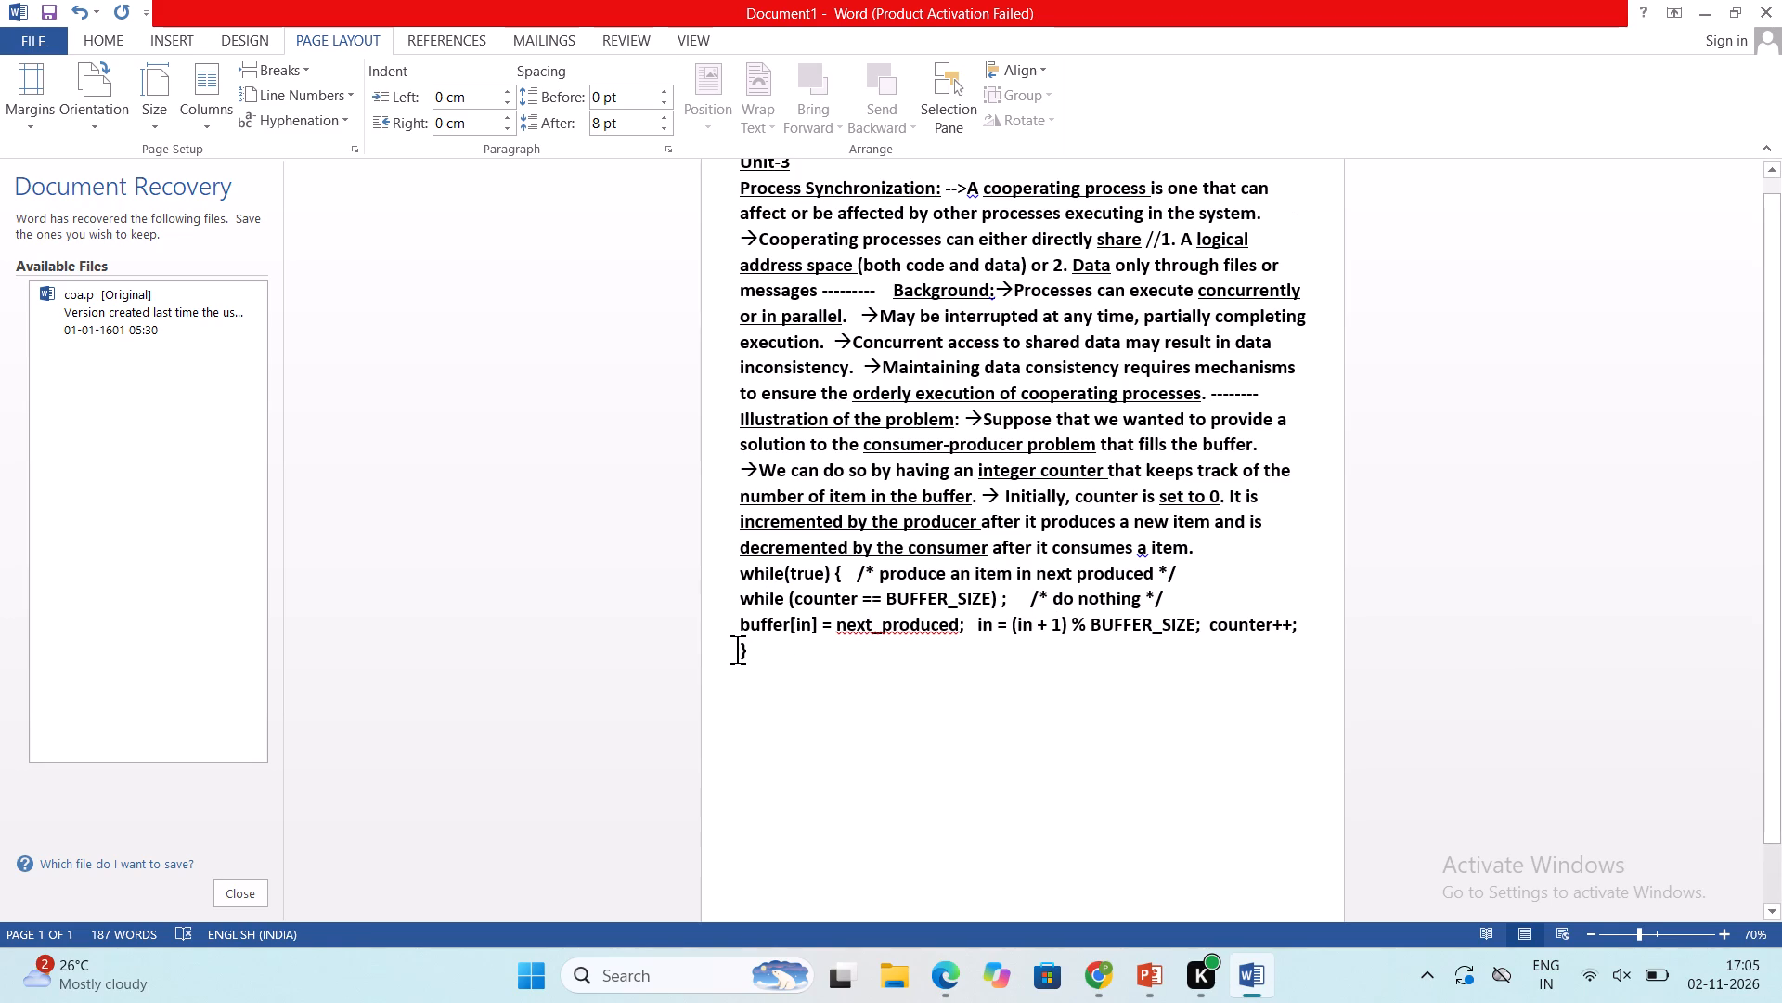
key(BackSpace)
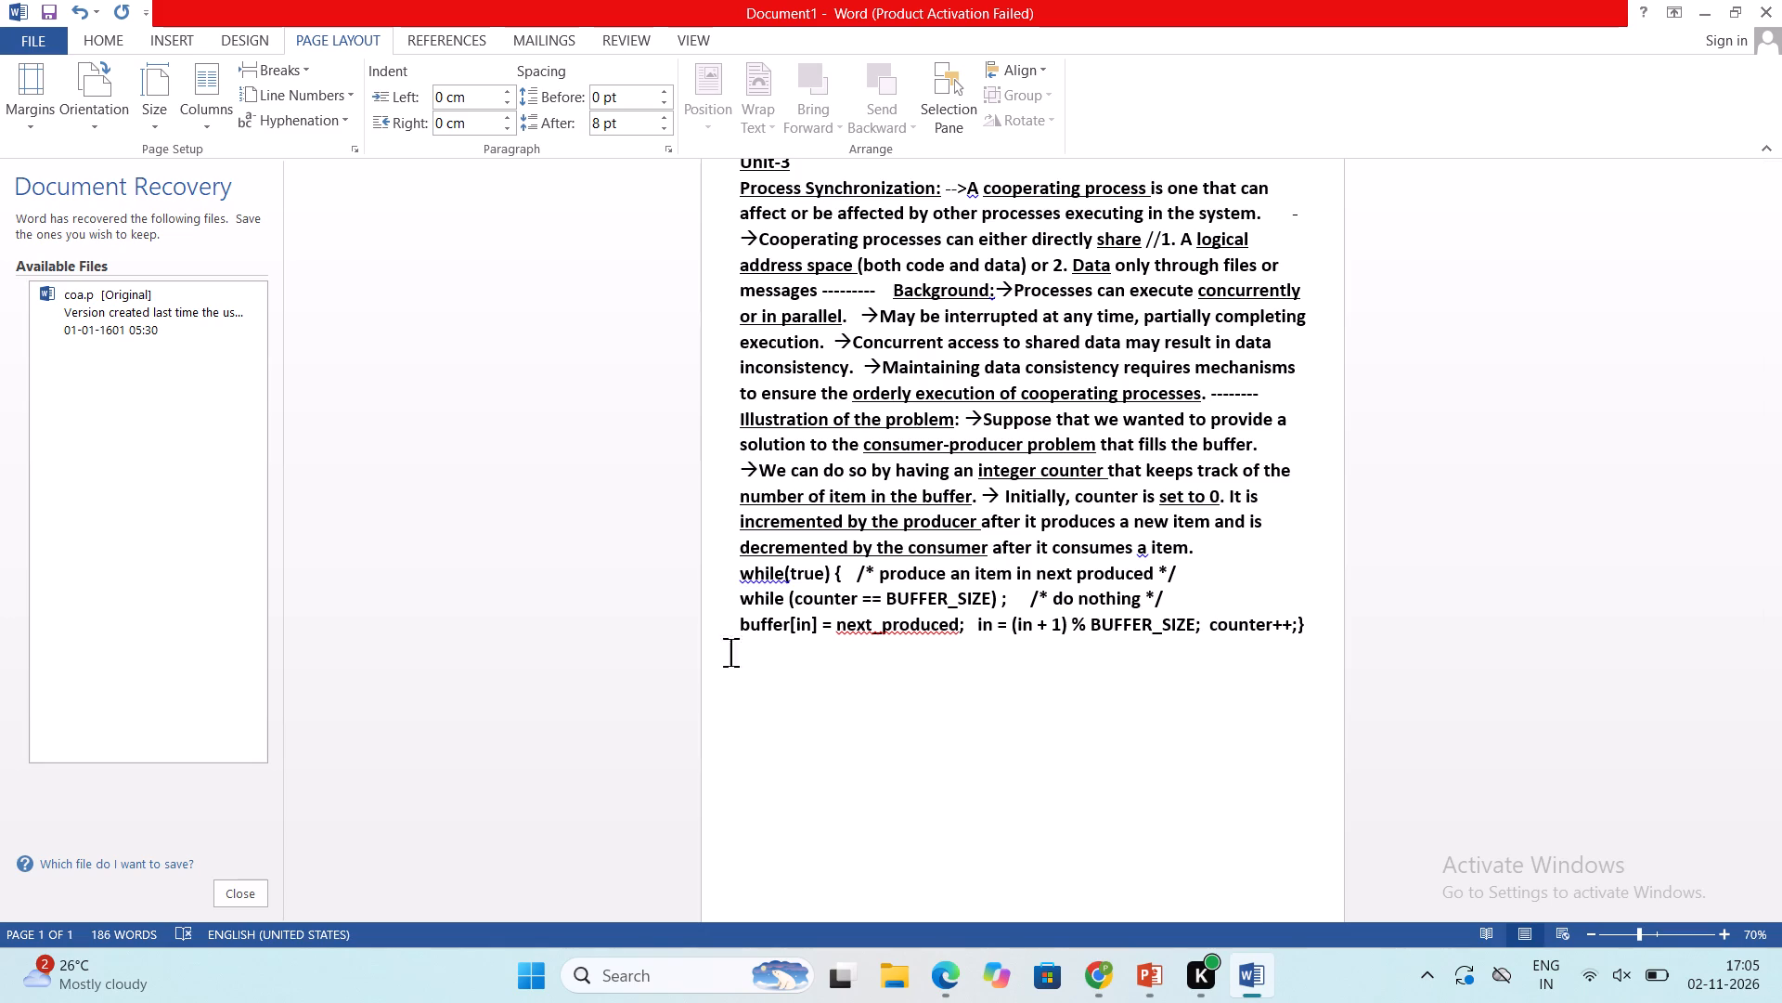
Copy the selected consumer while(true) code from slide 6 in PowerPoint and paste it on a new line below the producer code in Word.
click(1311, 613)
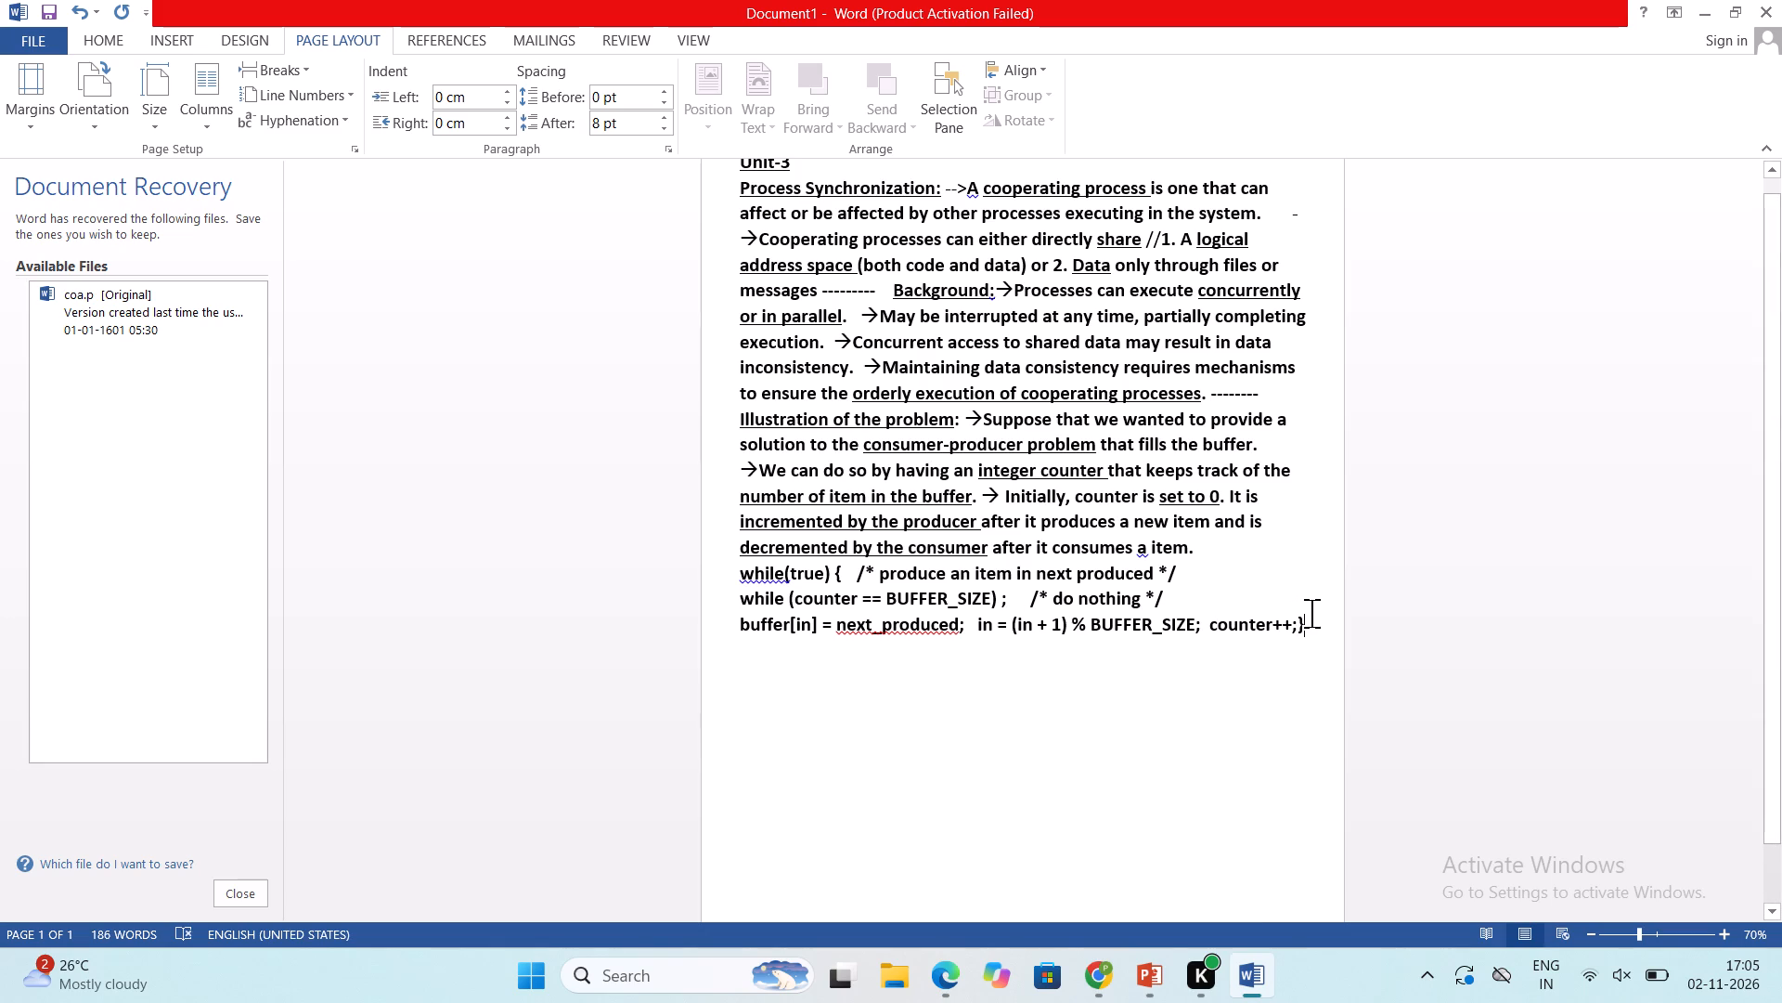
key(shift+Return)
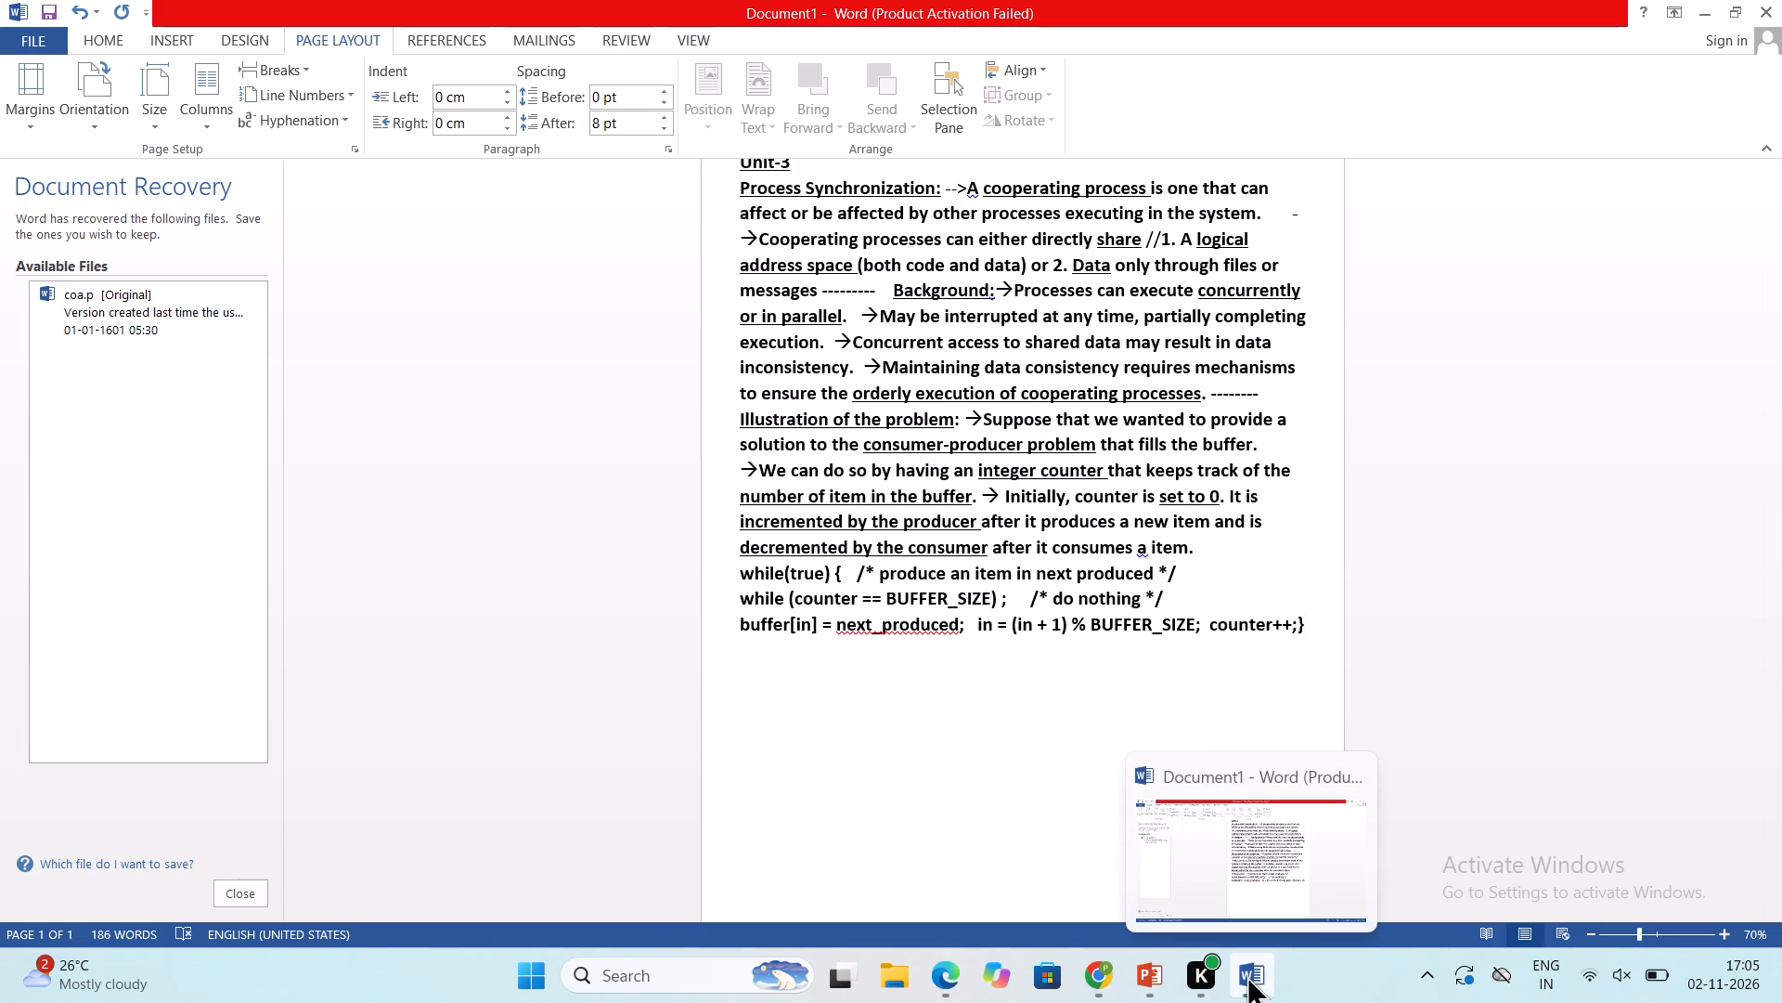
click(1147, 970)
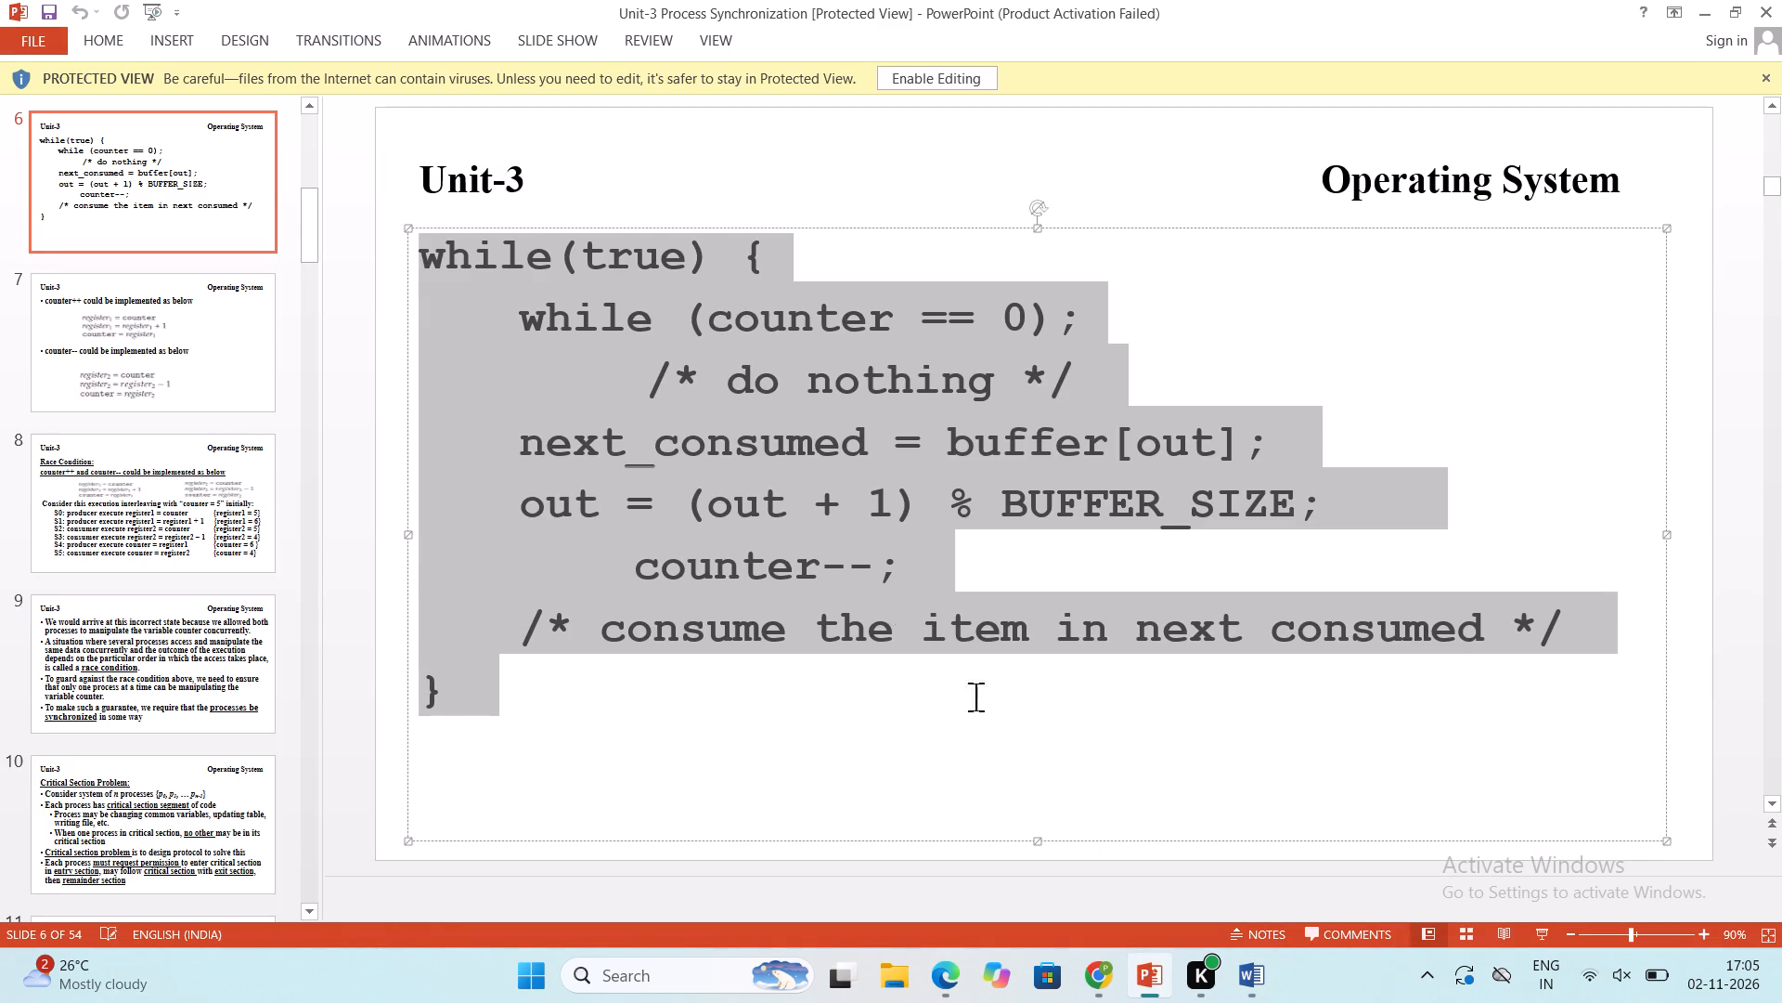
key(ctrl+c)
key(ctrl+c)
click(1233, 962)
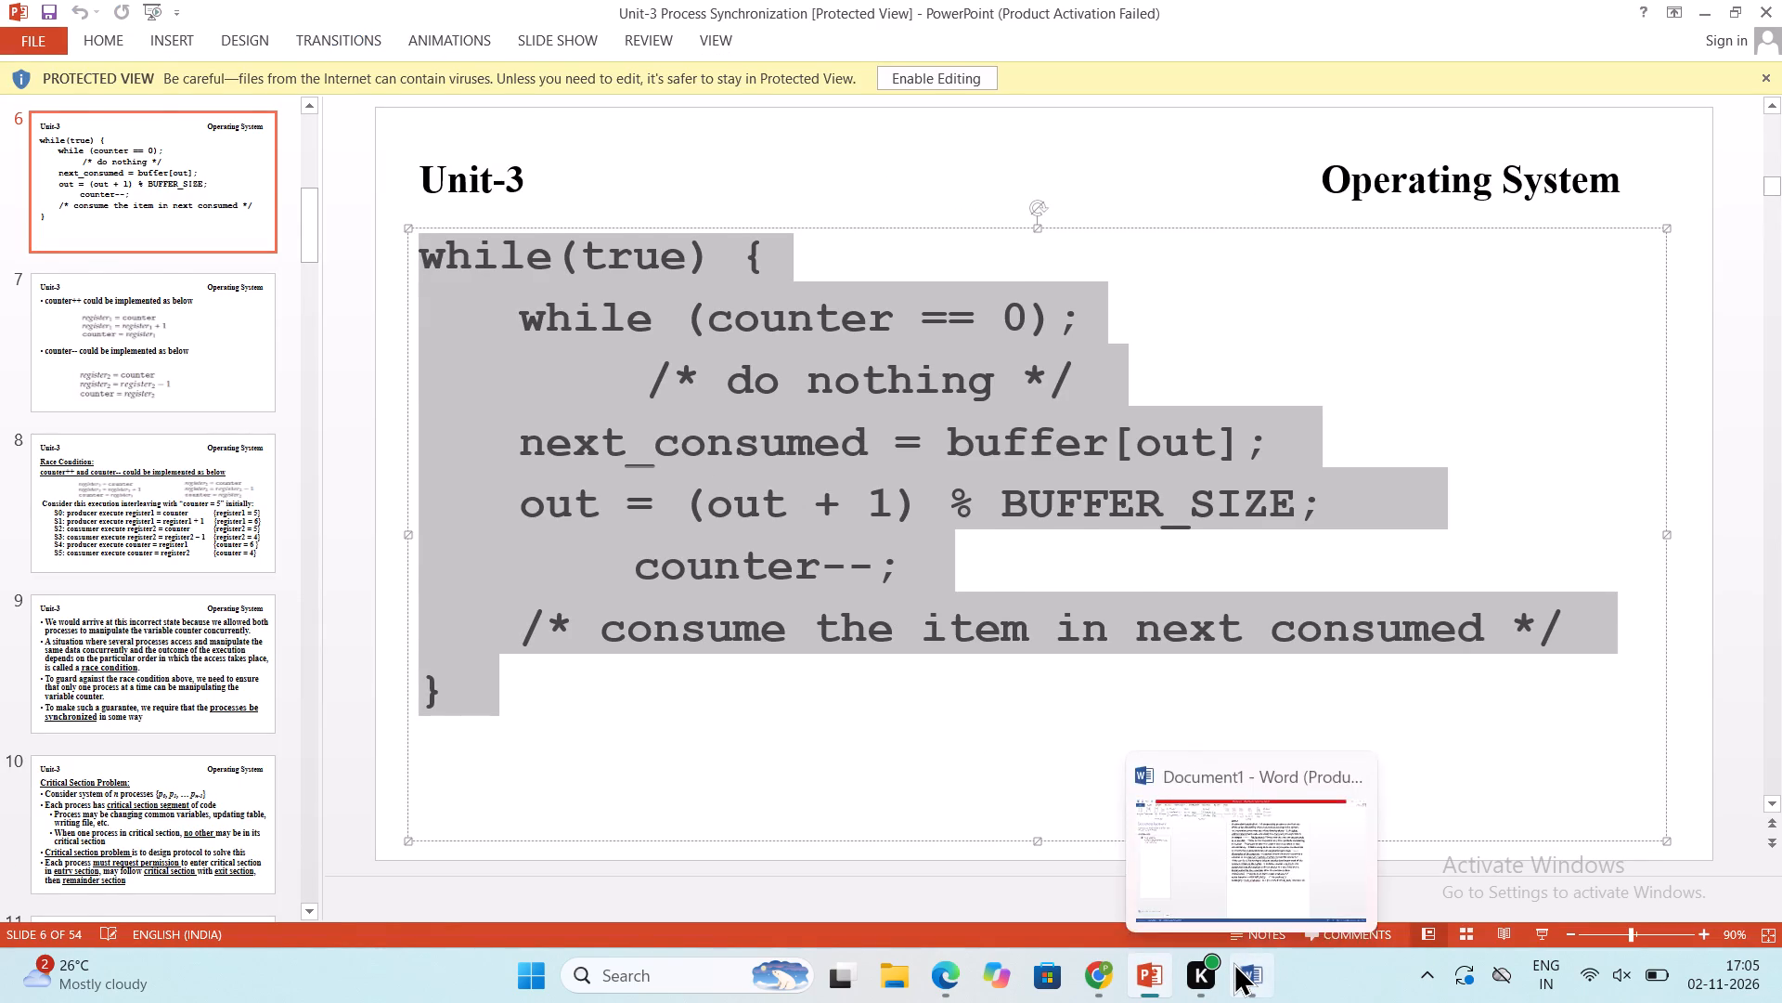
key(ctrl+v)
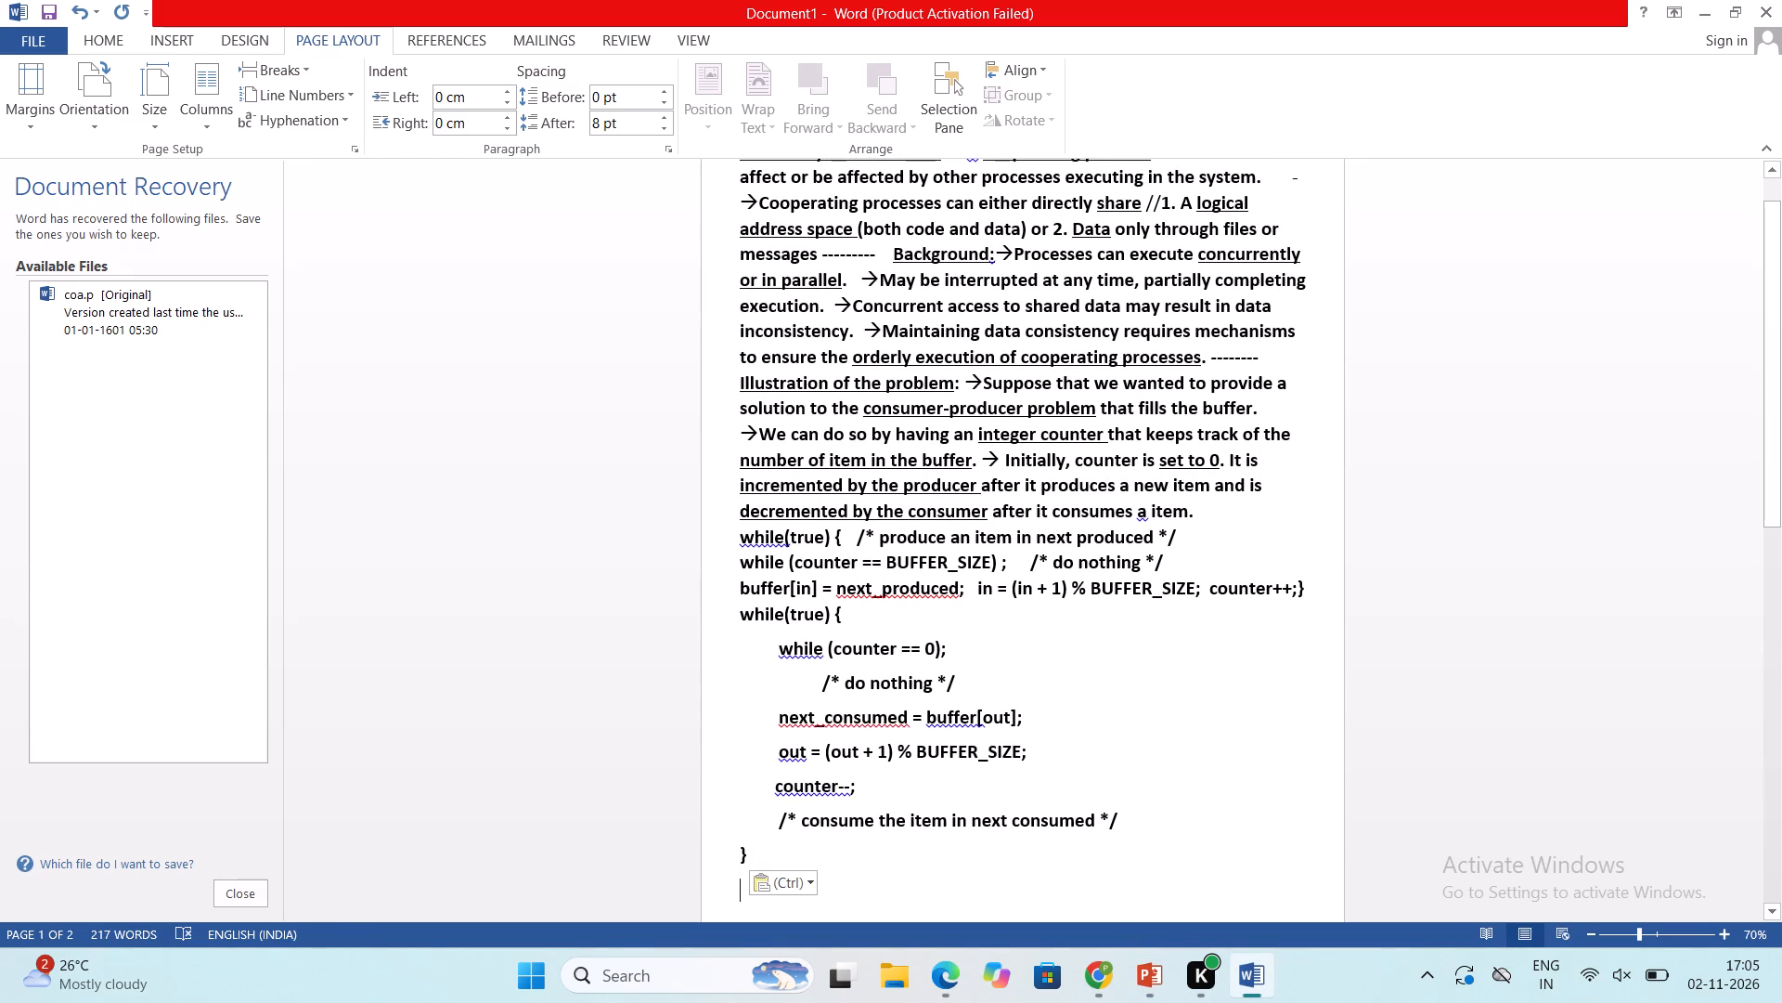
Insert the label "1." before the producer code's "while(true) {" line.
click(733, 535)
text(1.)
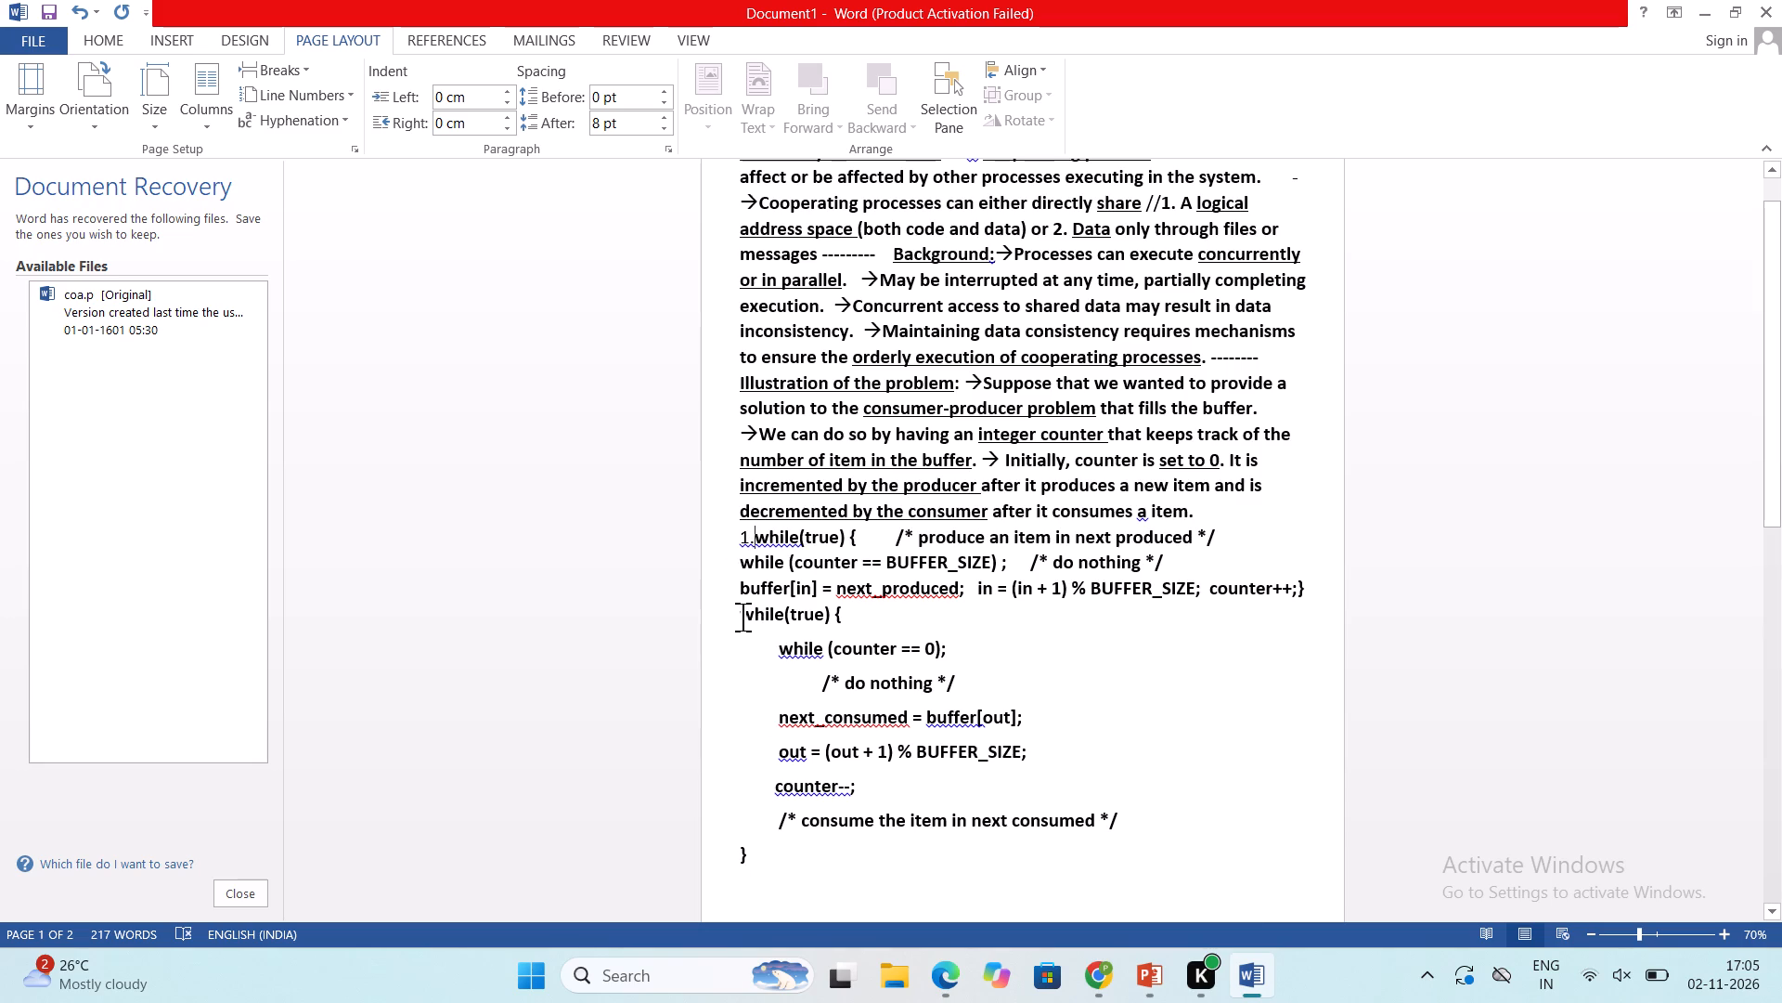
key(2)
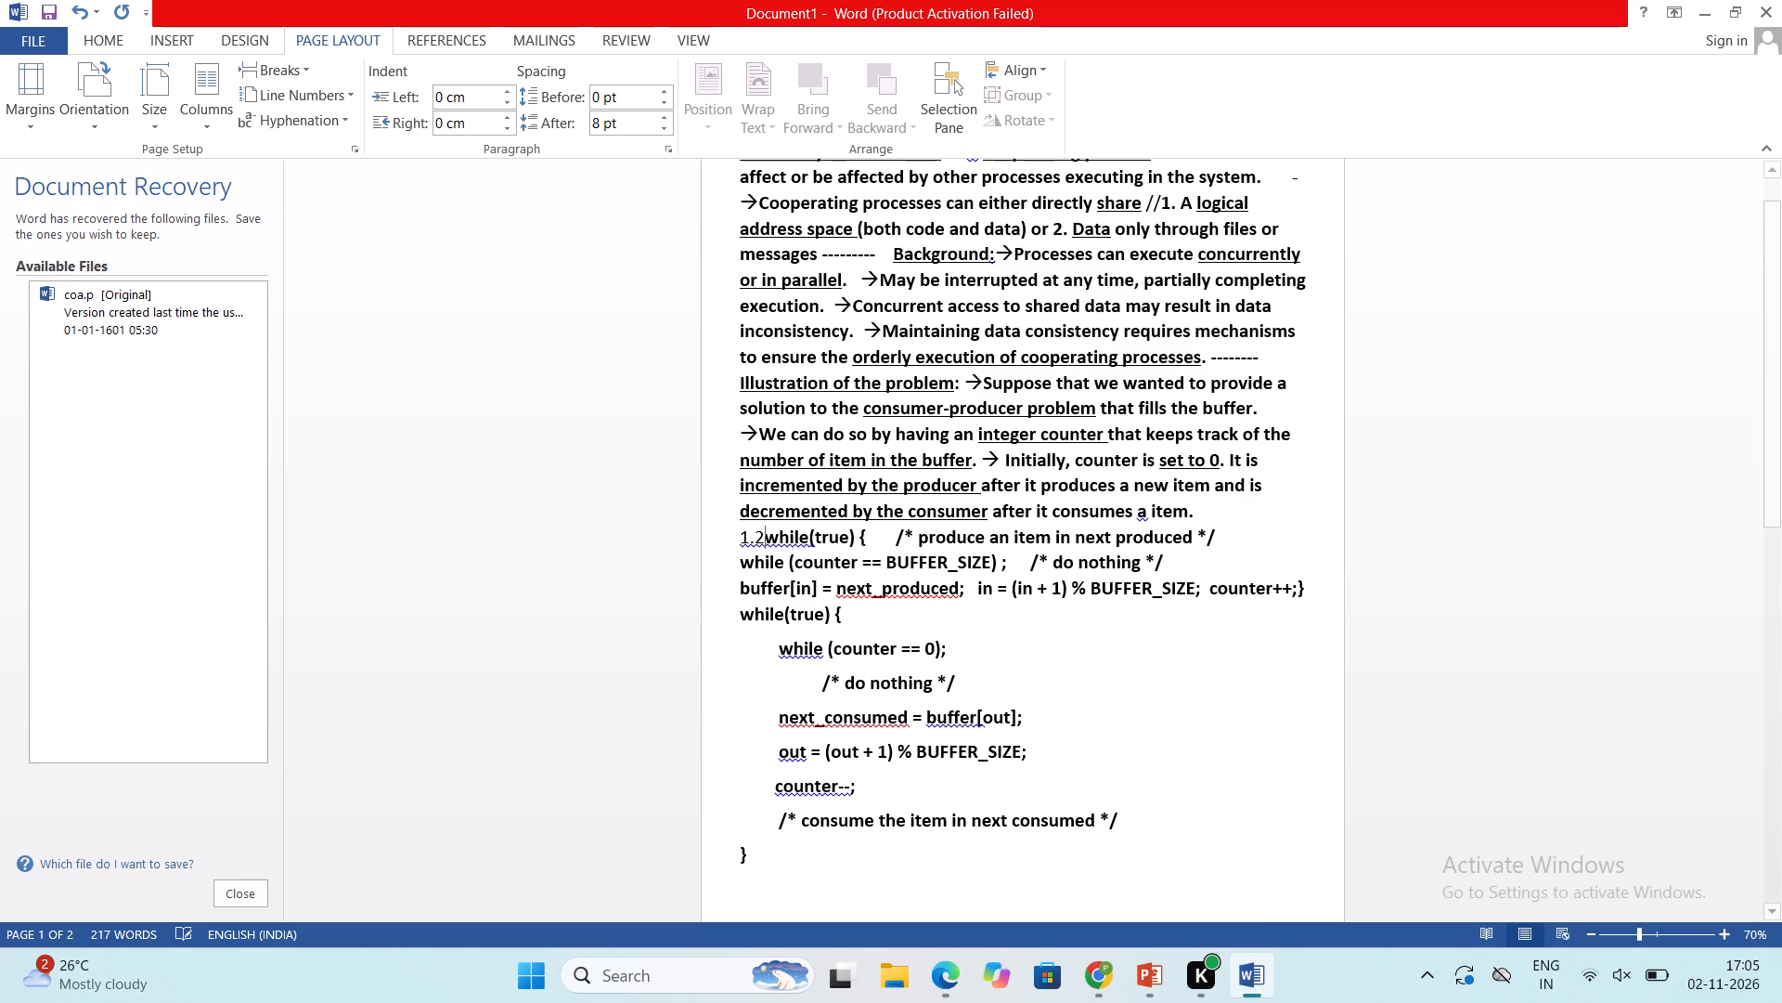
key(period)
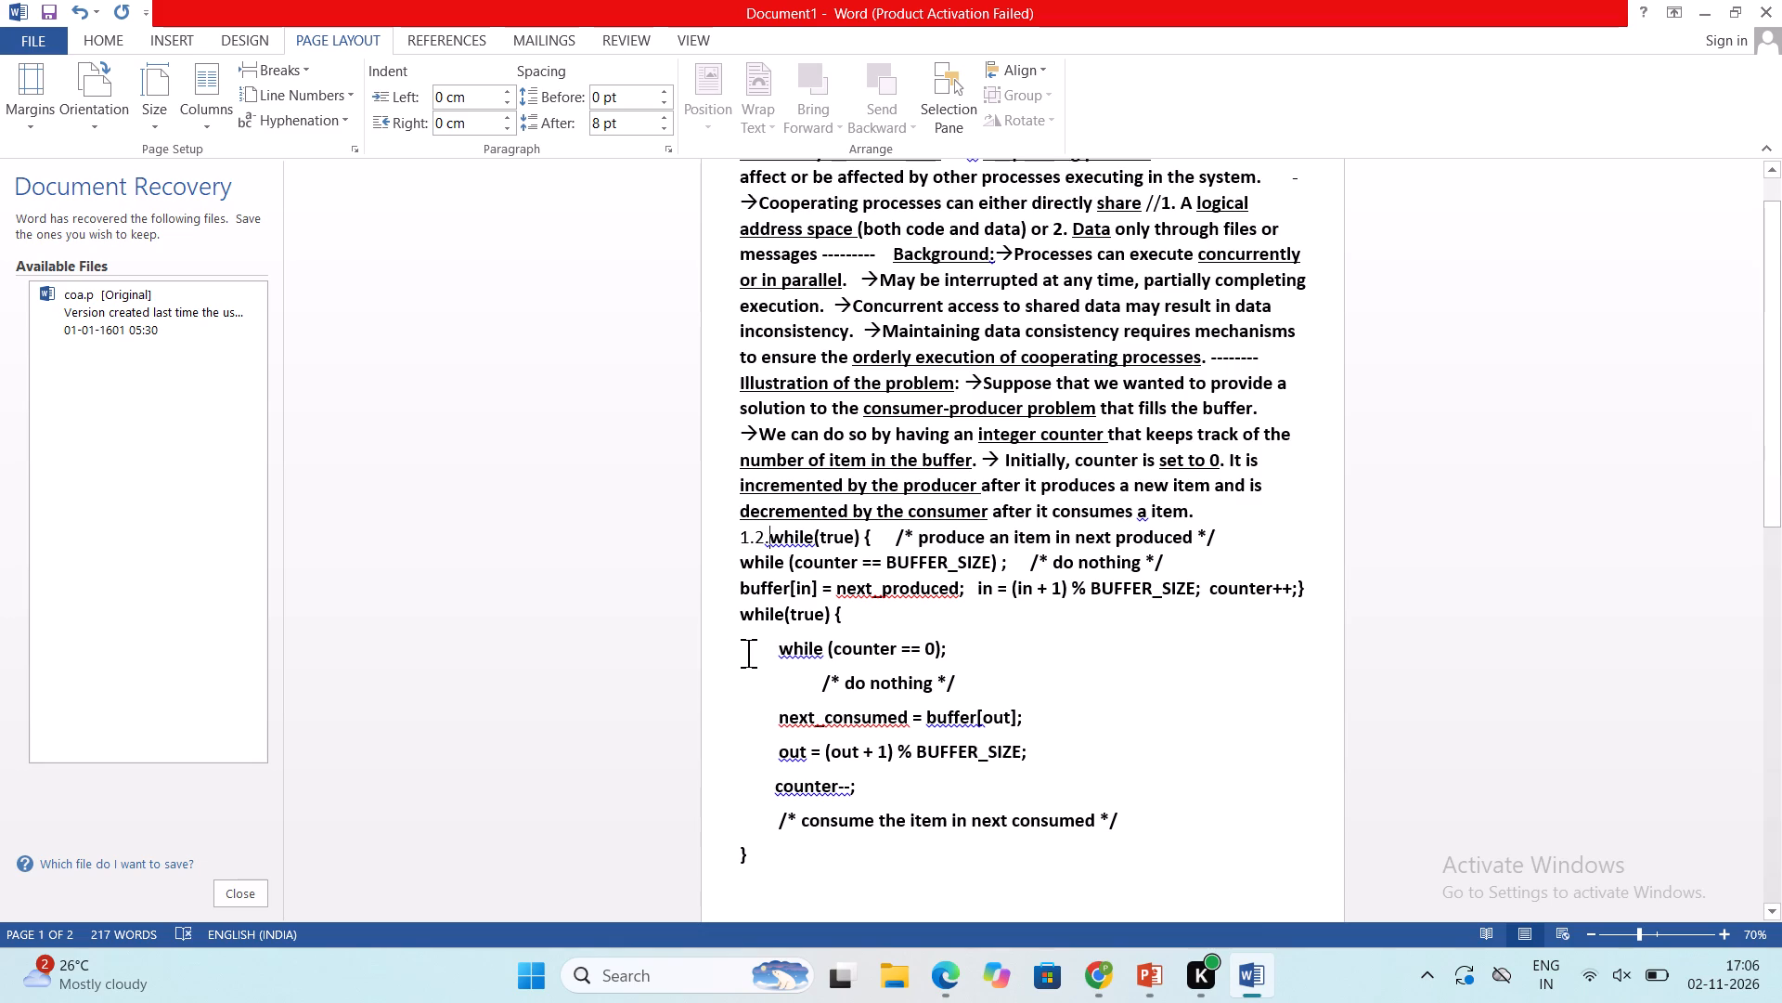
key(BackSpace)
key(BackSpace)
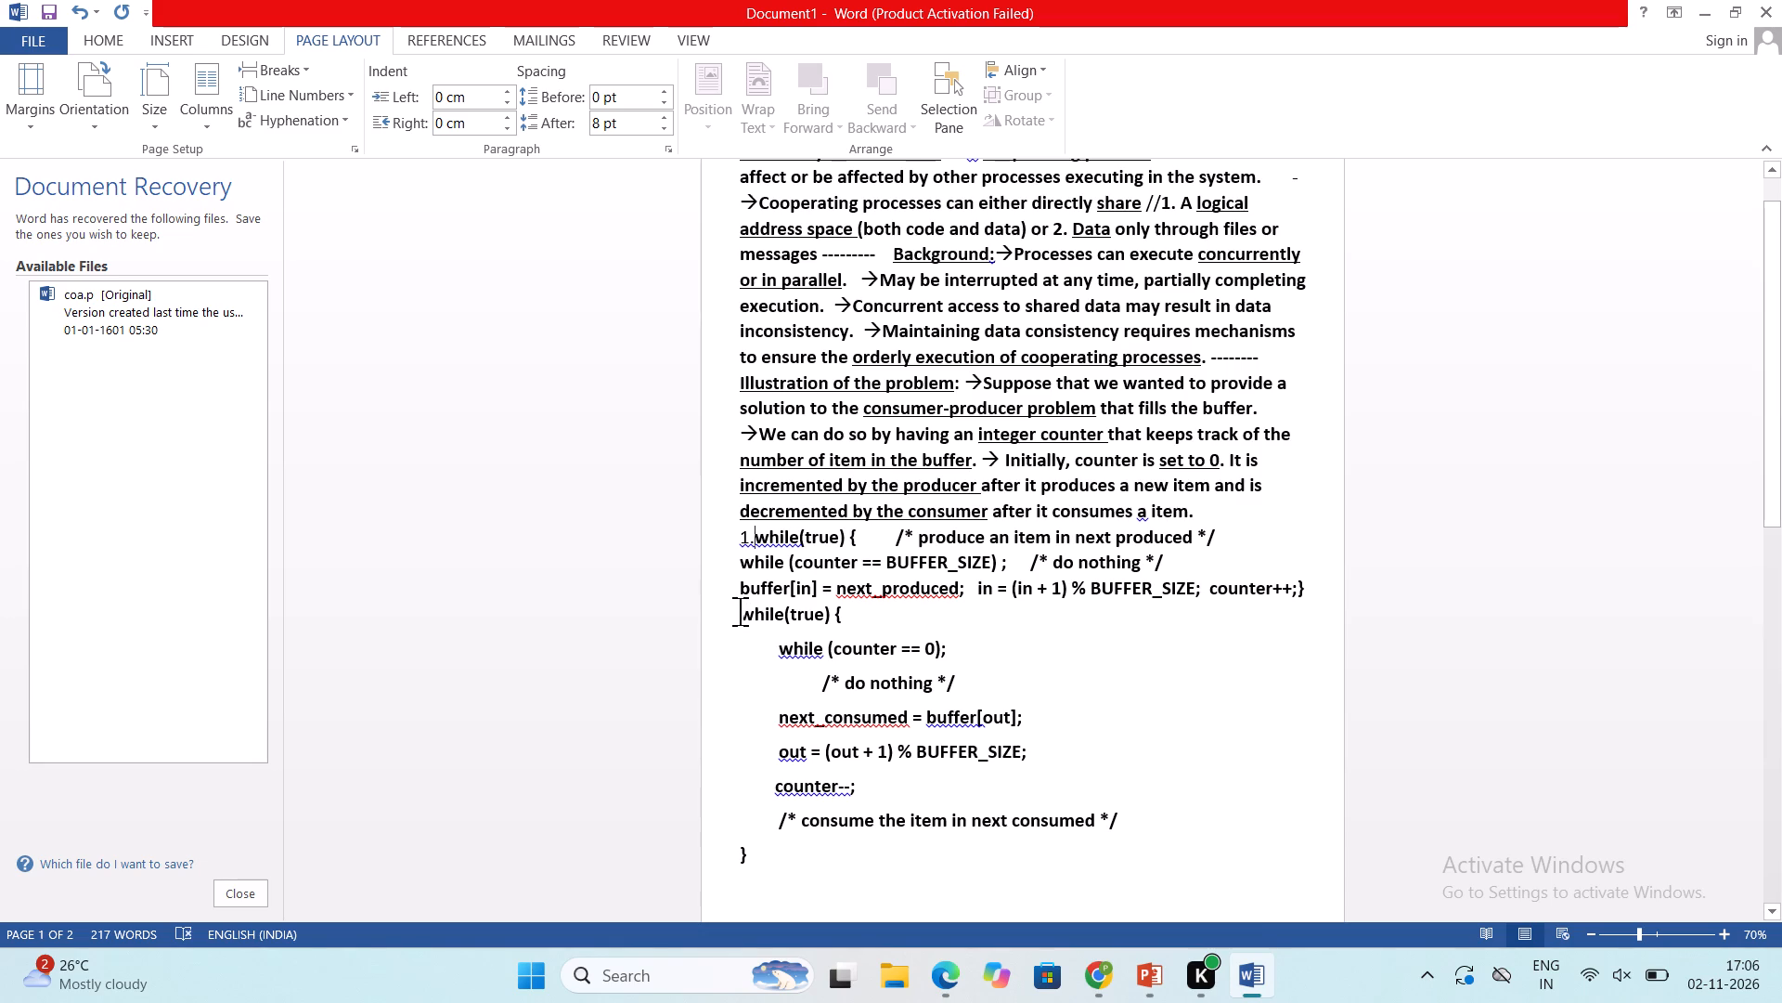
Insert the label "2." before the pasted consumer code's "while(true) {" line.
right_click(740, 611)
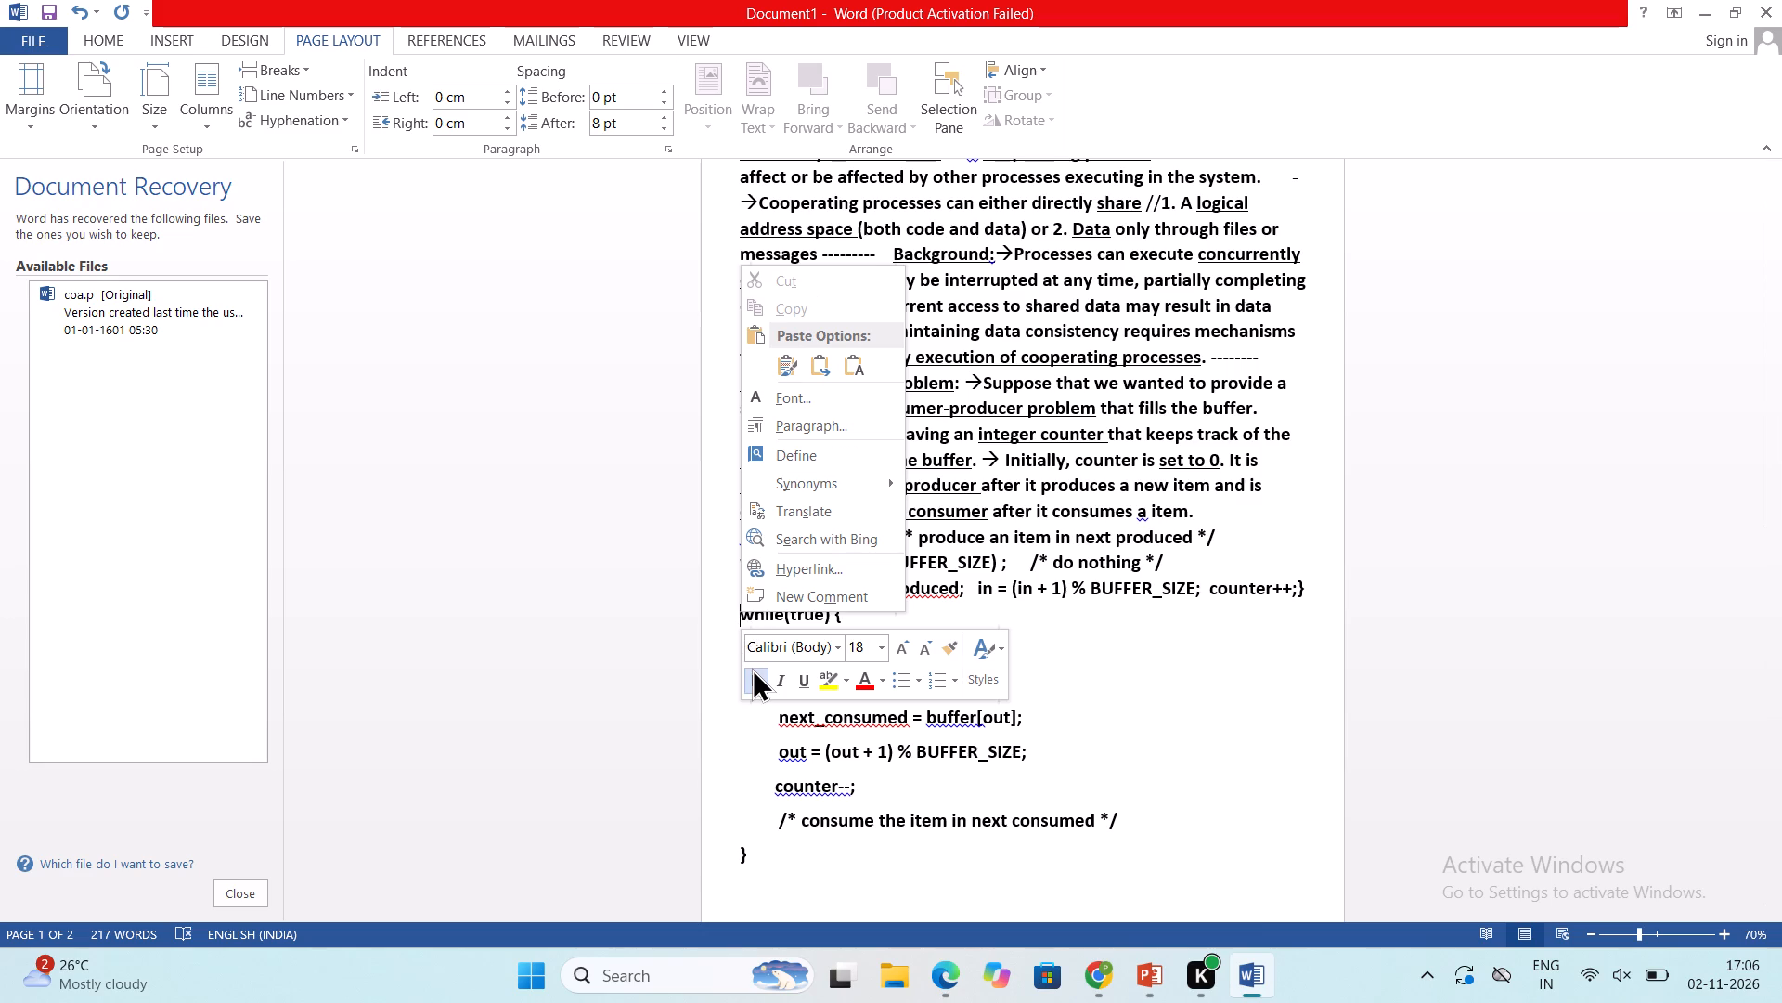
key(2)
key(period)
click(623, 681)
key(2)
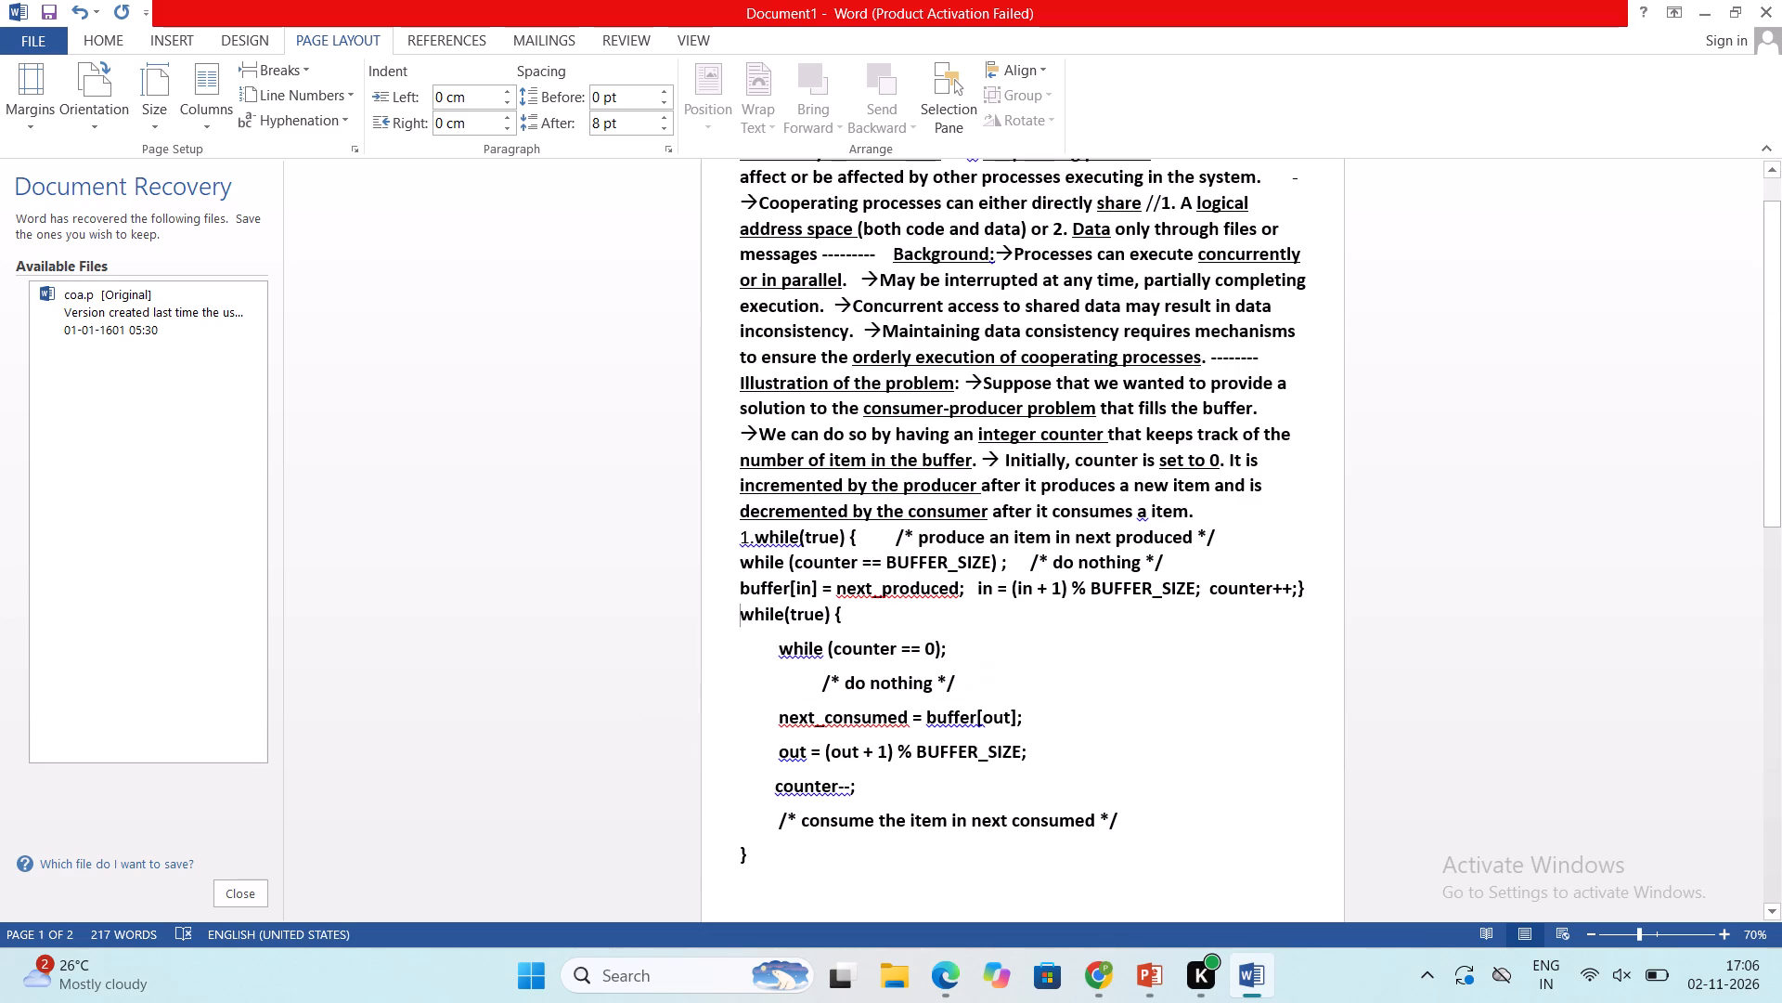
key(period)
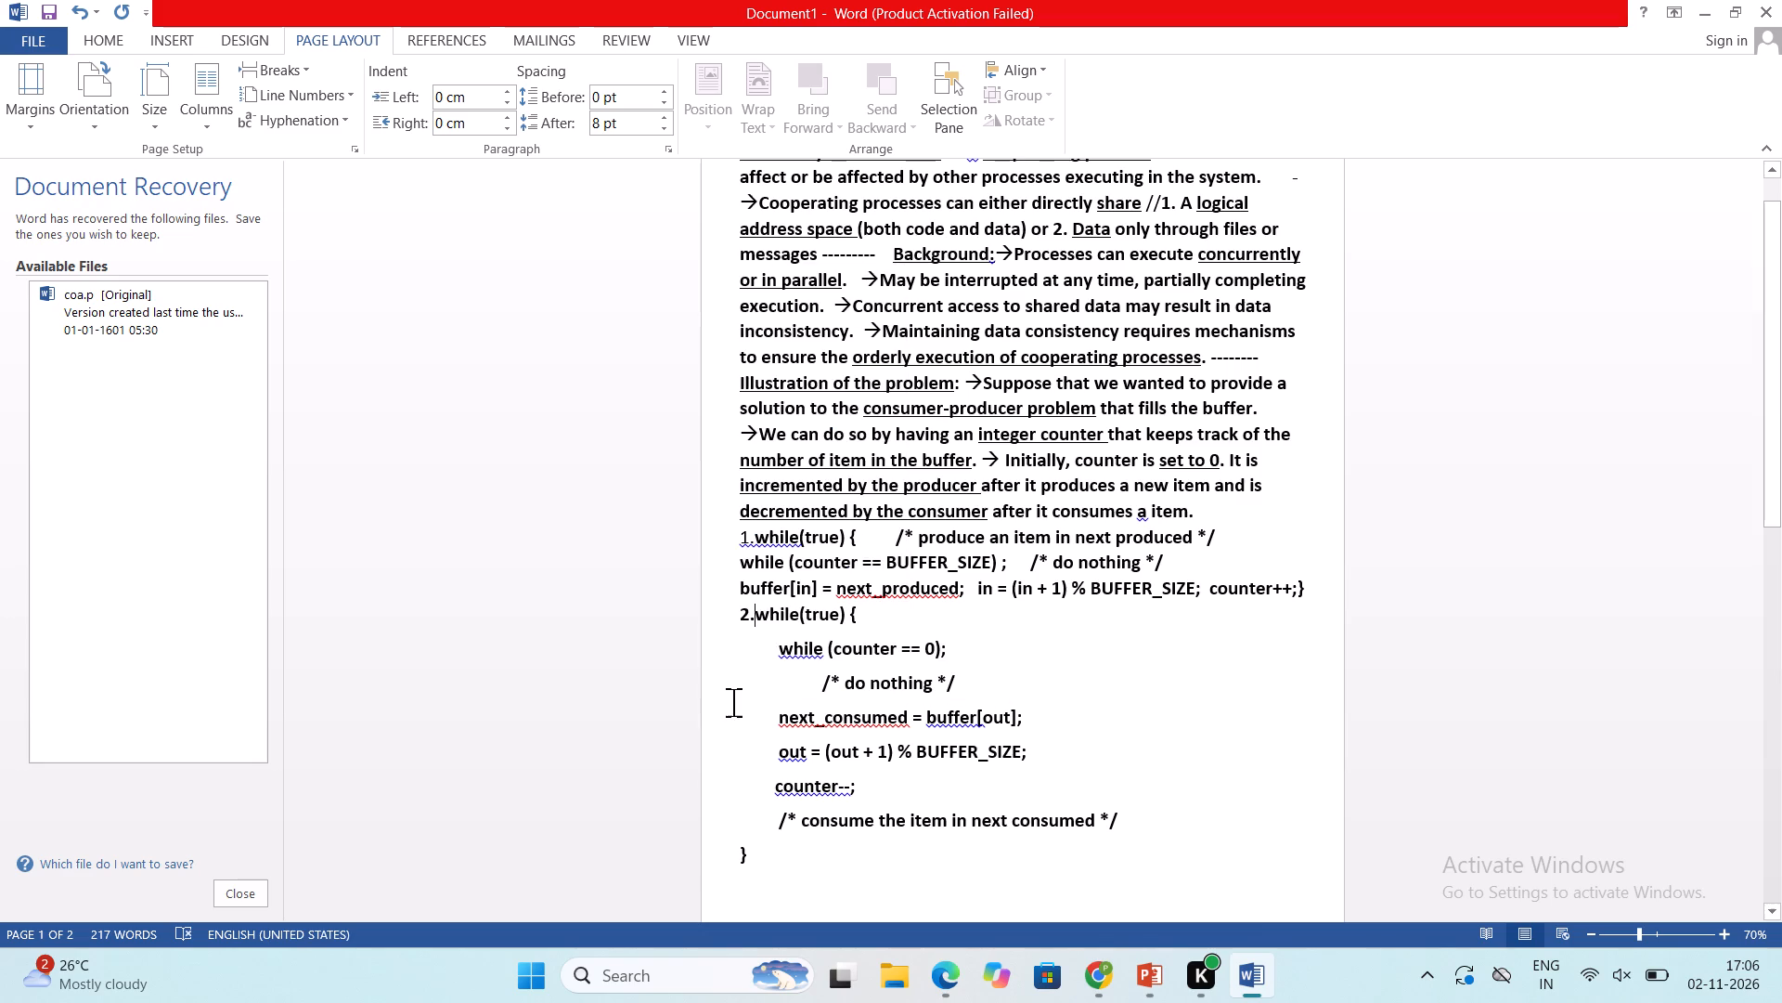
Remove the indentation and paragraph break before "while (counter == 0);" and join it after "2.while(true) {" with four spaces.
click(776, 661)
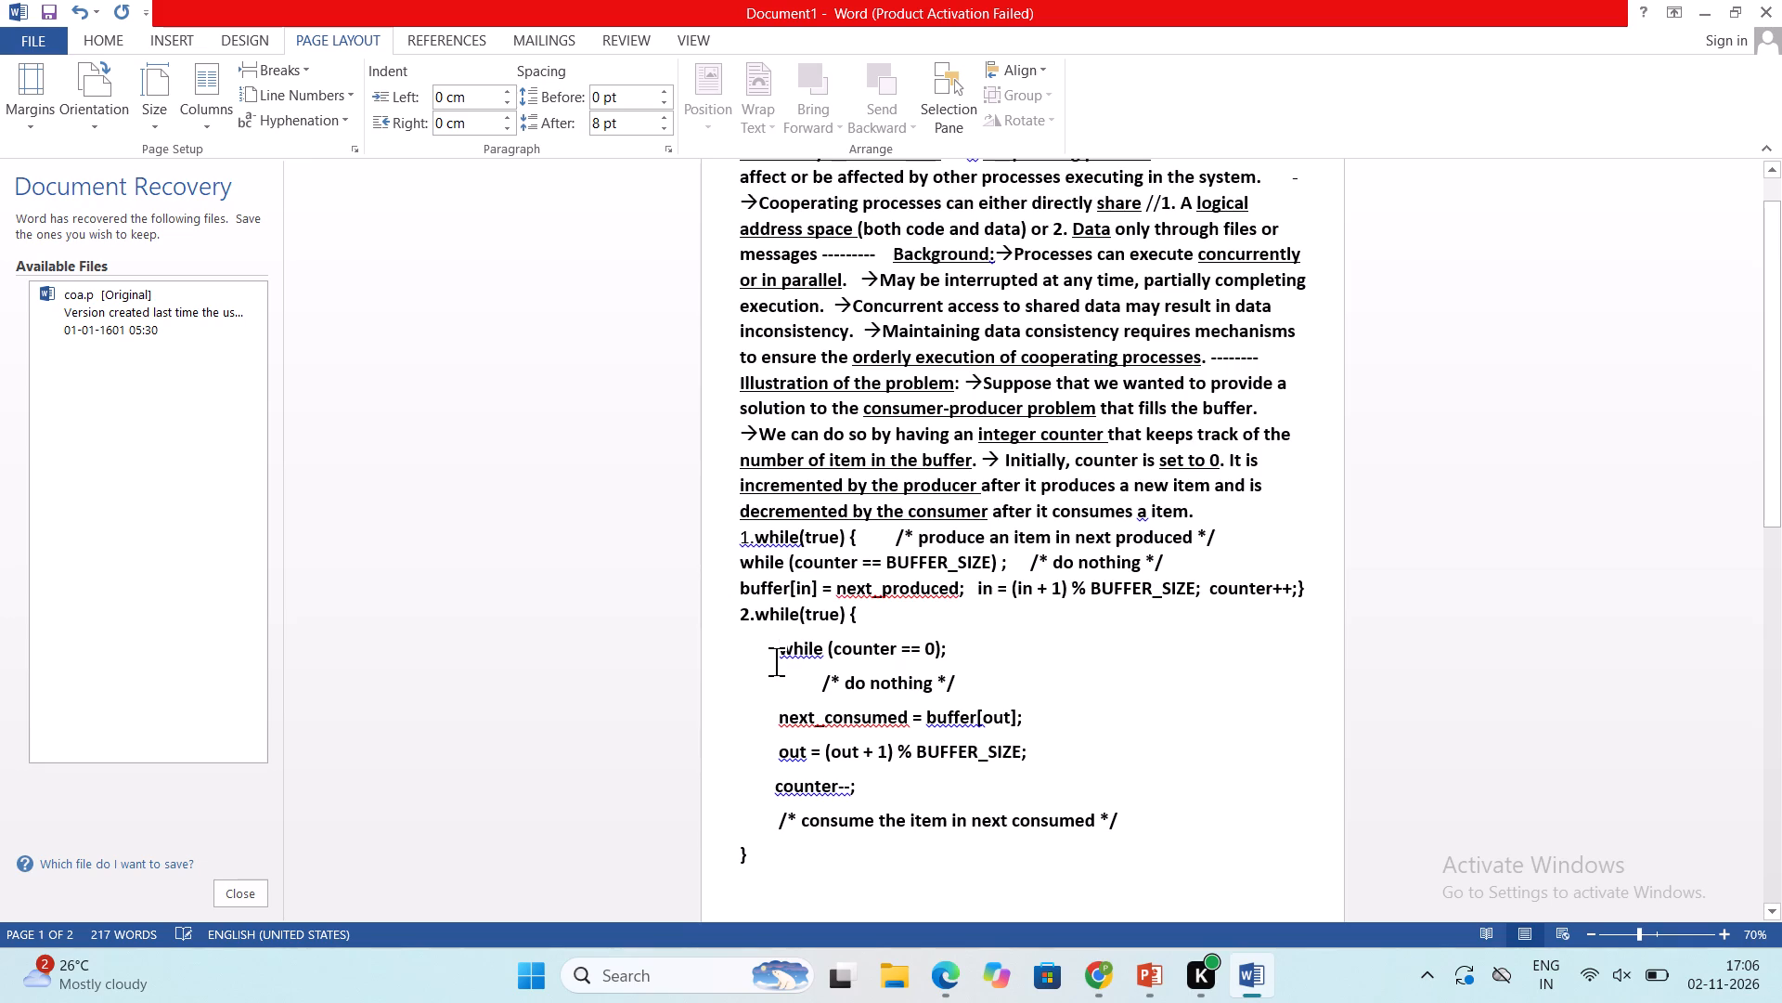
key(BackSpace)
key(BackSpace)
key(space)
key(space)
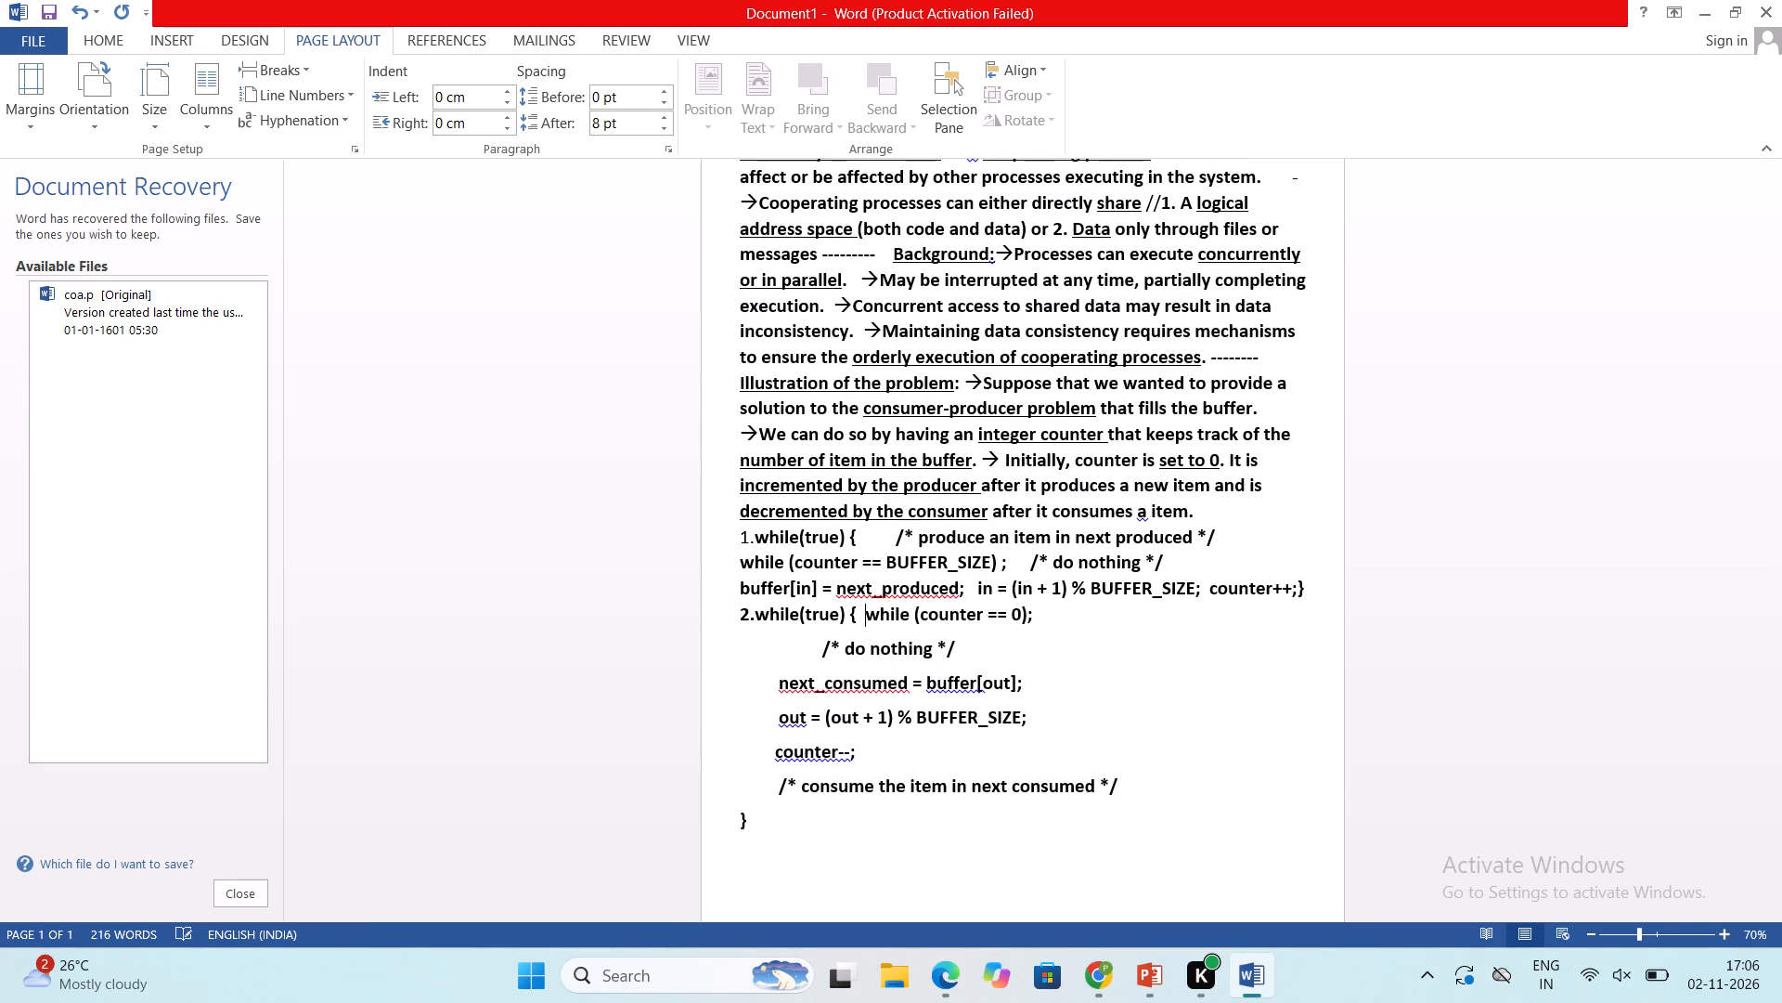
key(space)
key(space)
Remove the indentation and paragraph break before "/* do nothing */" in the consumer code and join it after "while (counter == 0);" with added spaces.
key(Down)
key(Left)
key(Left)
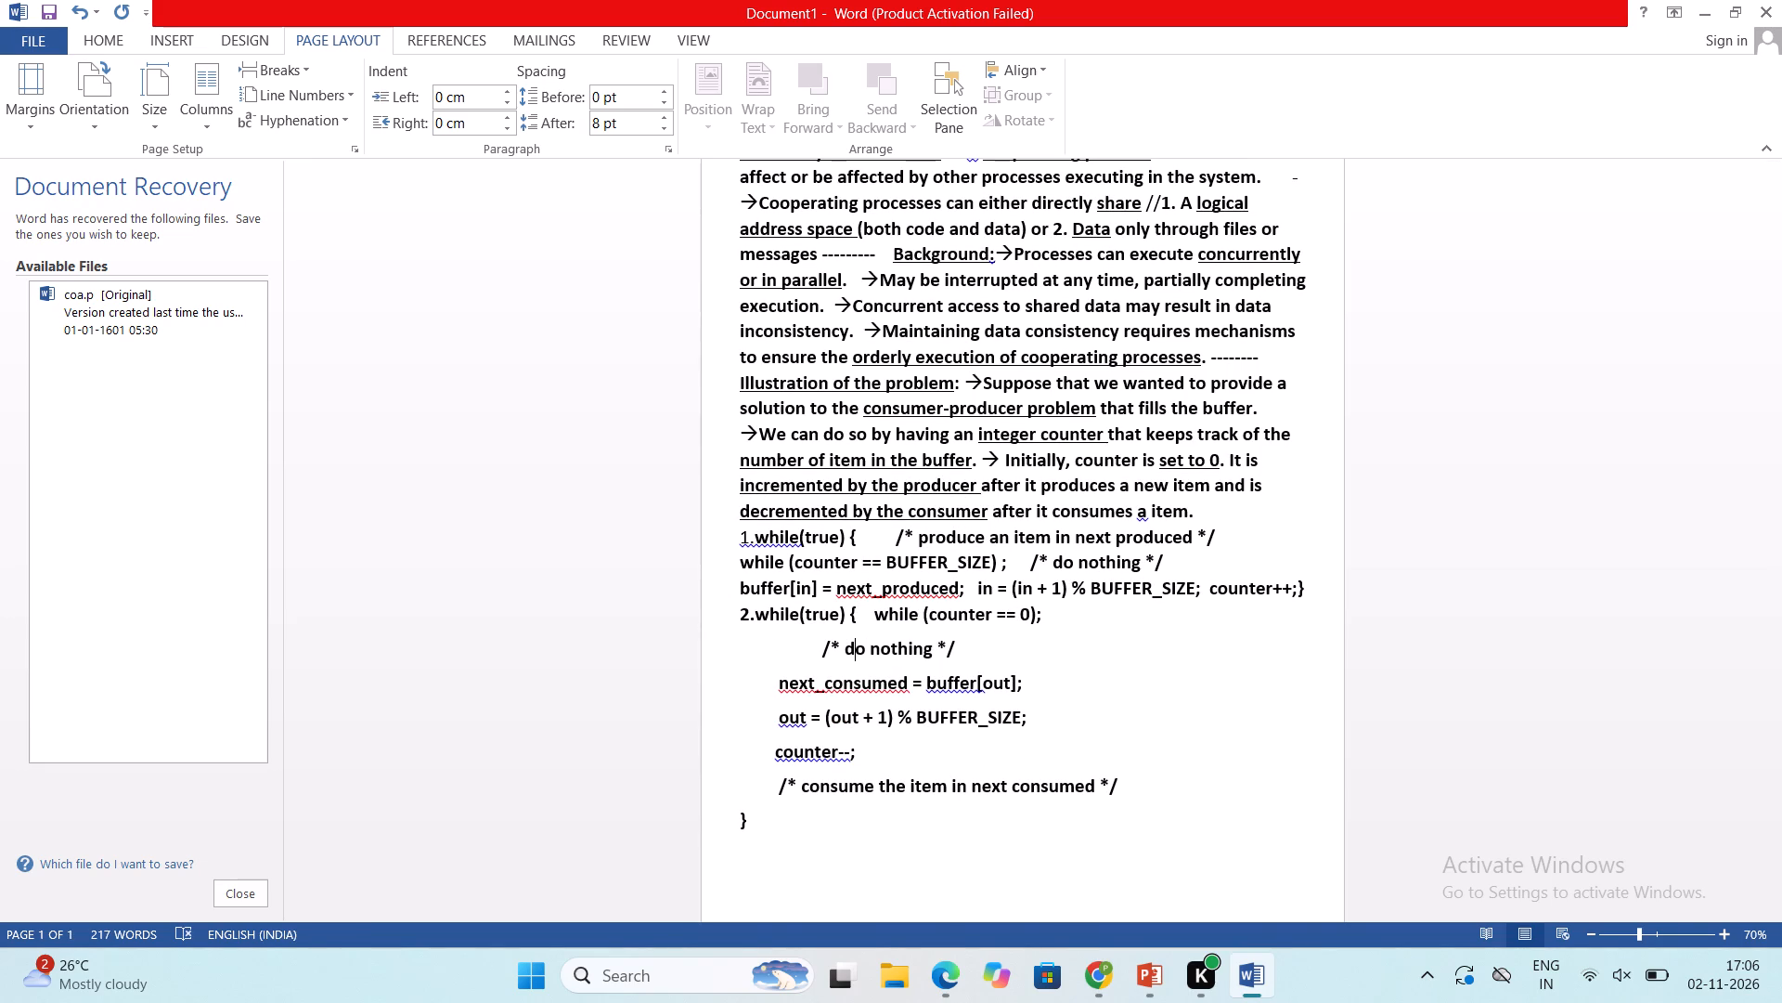
key(Left)
key(Left)
key(Left)
key(Left)
key(Left)
key(Left)
key(Left)
key(Right)
key(Right)
key(BackSpace)
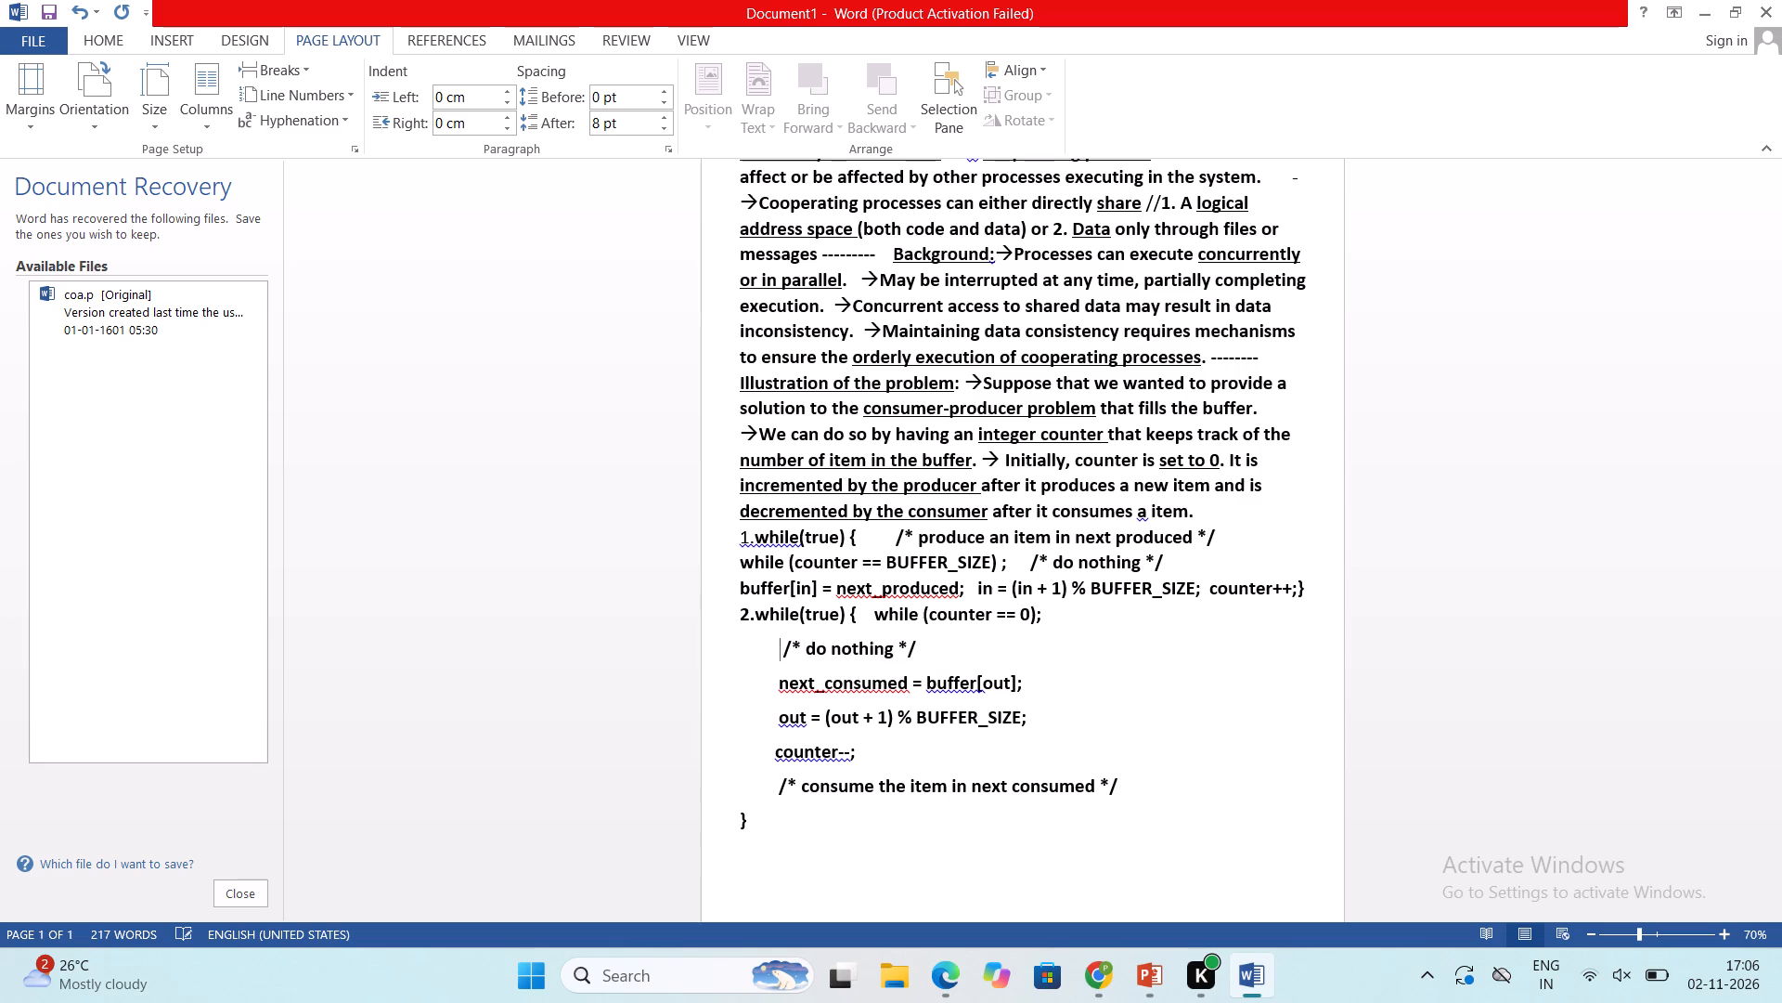
key(BackSpace)
key(BackSpace)
key(space)
key(space)
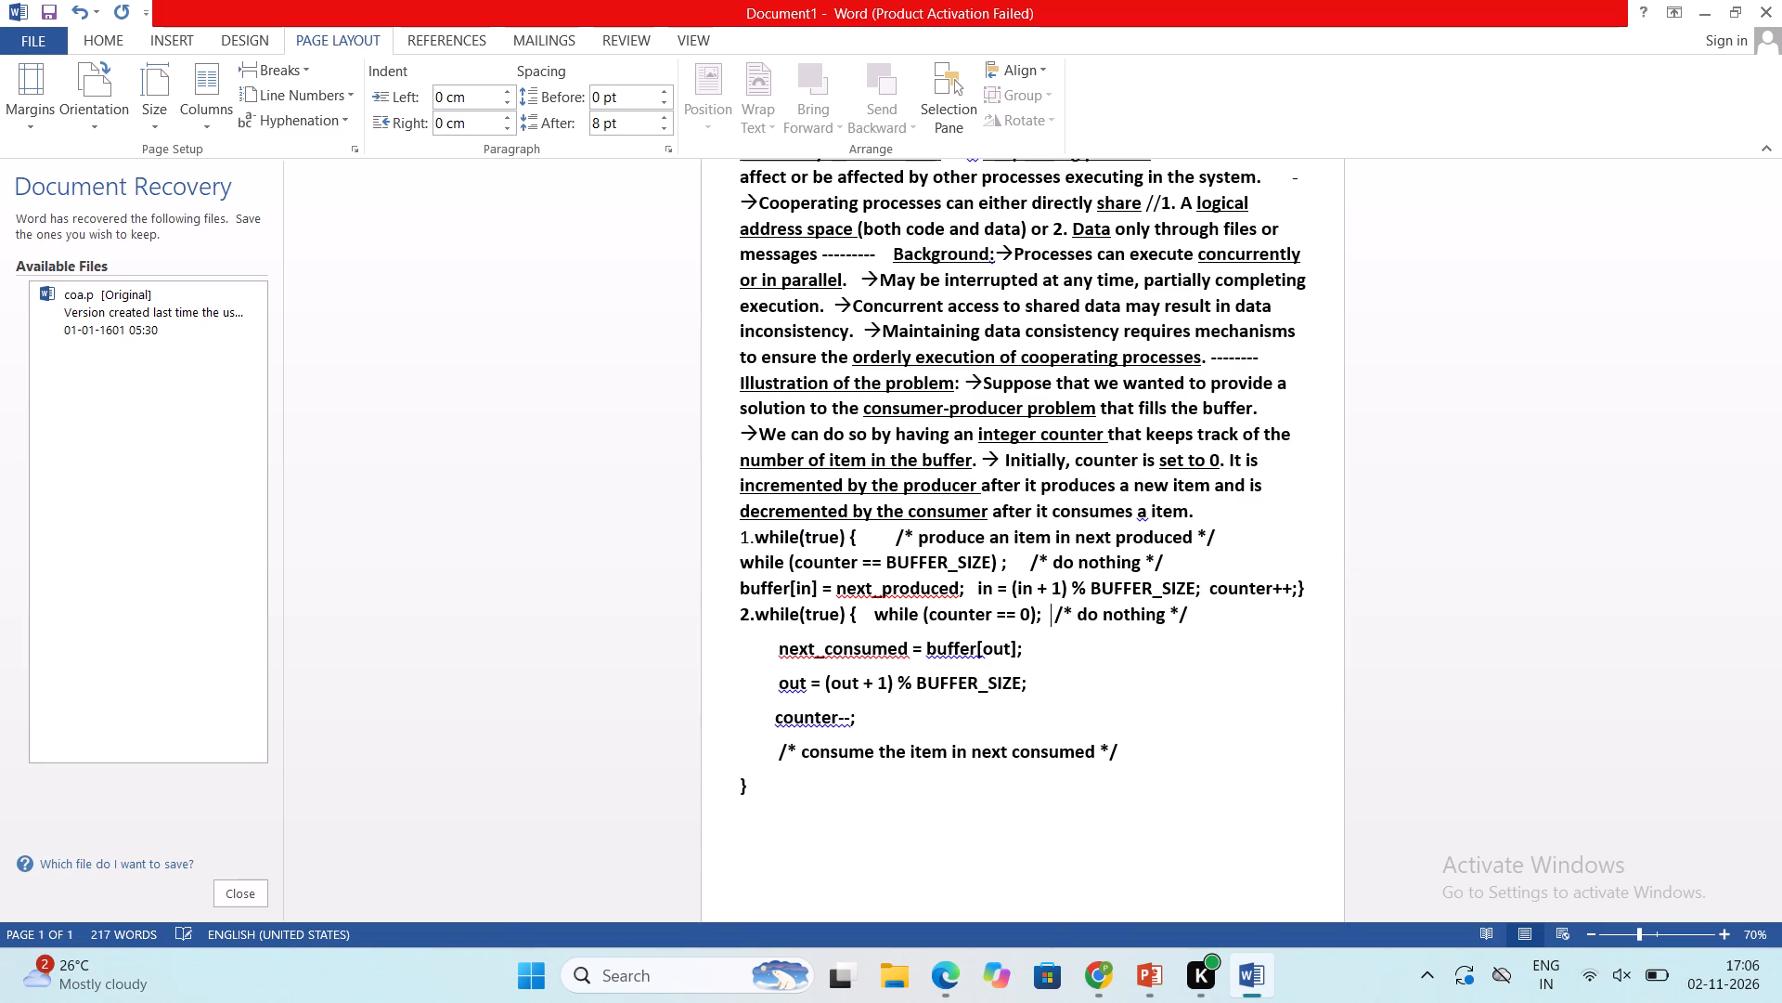
key(space)
Join "next_consumed = buffer[out];" to the preceding consumer code, replacing its paragraph break and indentation with a space.
key(Down)
key(Left)
key(Left)
key(Left)
key(Left)
key(Left)
key(Left)
key(Left)
key(Left)
key(Left)
key(Left)
key(Left)
key(Left)
key(Left)
key(Left)
key(Left)
key(Left)
key(Left)
key(Left)
key(Left)
key(Left)
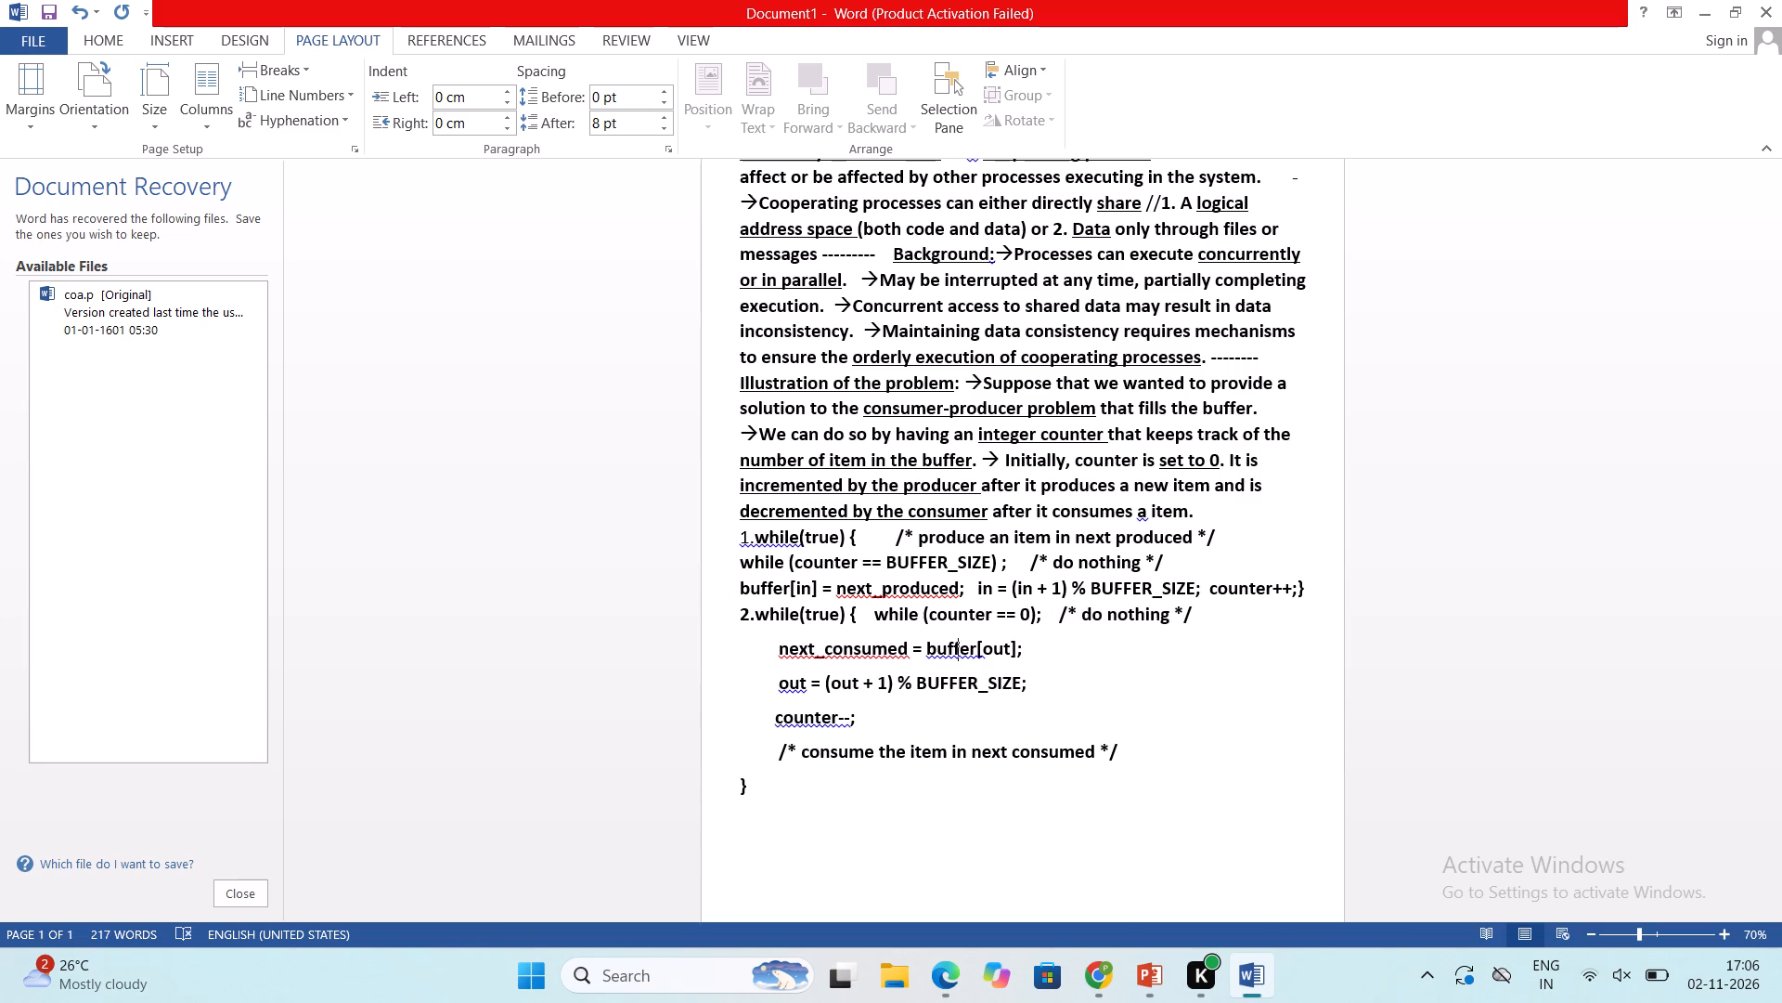
key(Left)
key(Left)
key(Left)
key(Left)
key(Left)
key(Down)
key(Left)
key(Left)
key(Left)
key(Left)
key(Left)
key(Left)
key(Left)
key(Left)
key(Left)
key(Left)
key(Left)
key(Left)
key(Left)
key(Left)
key(Left)
key(Left)
key(Left)
key(Left)
key(Left)
key(Left)
key(Left)
key(BackSpace)
key(BackSpace)
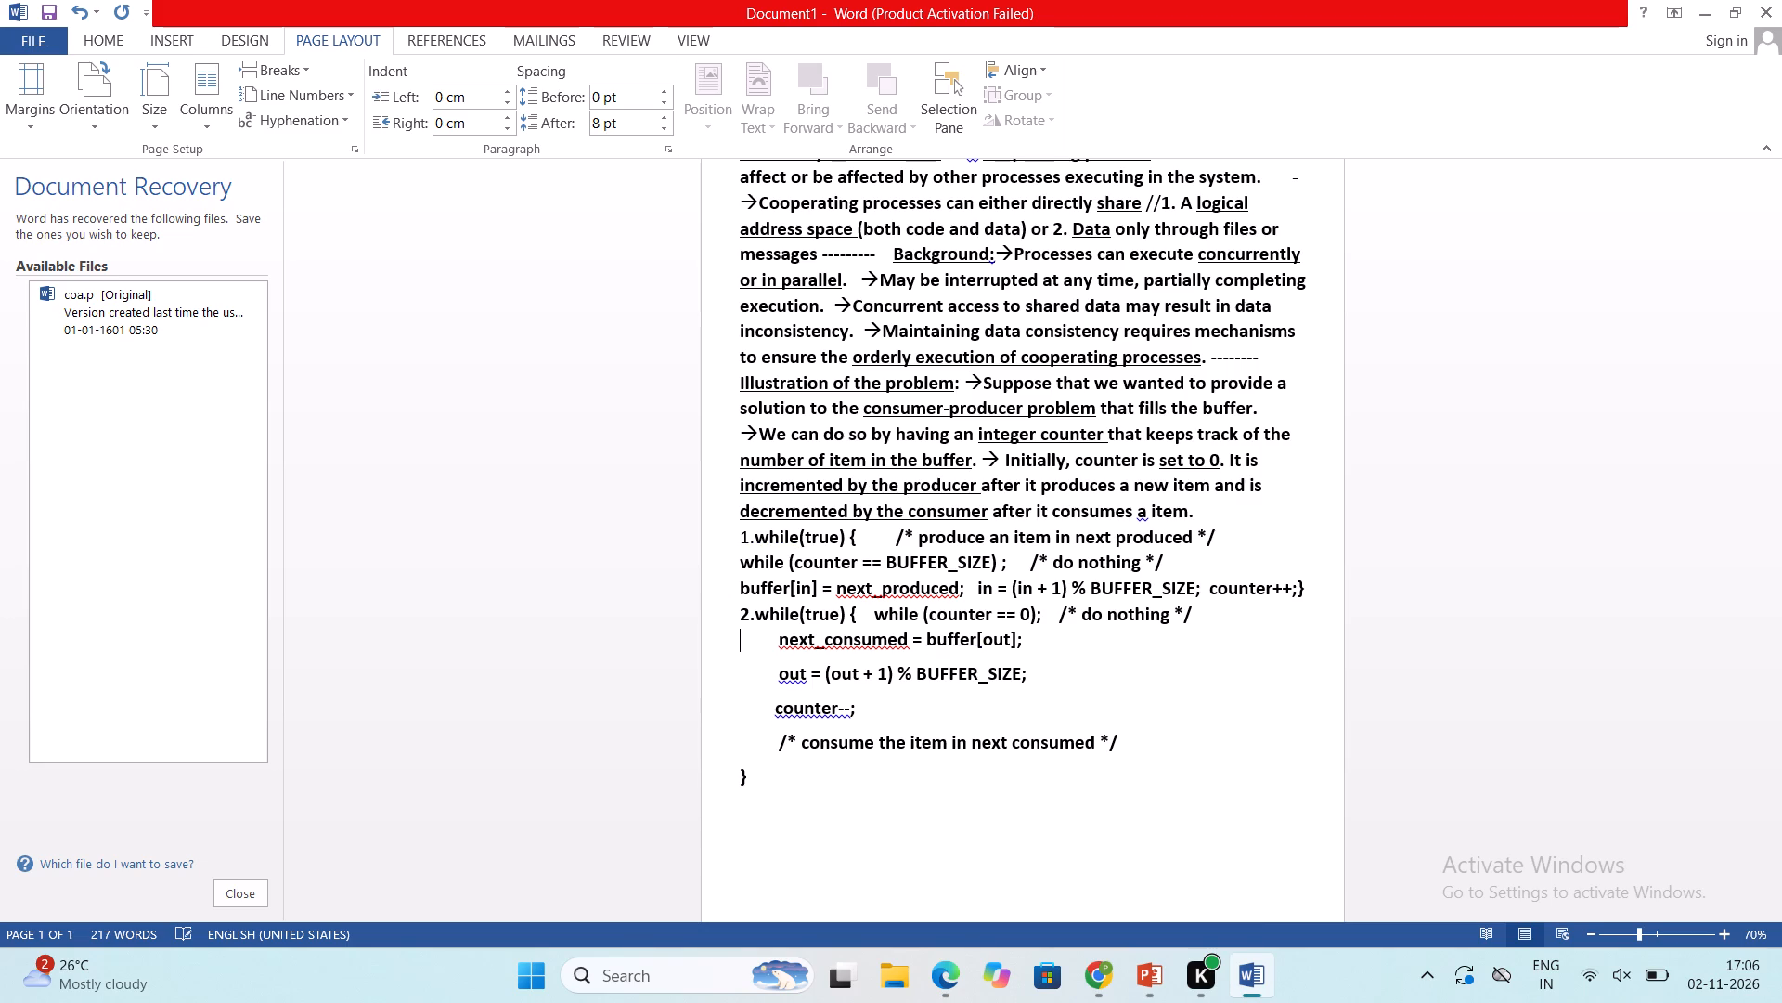
key(Right)
key(BackSpace)
key(space)
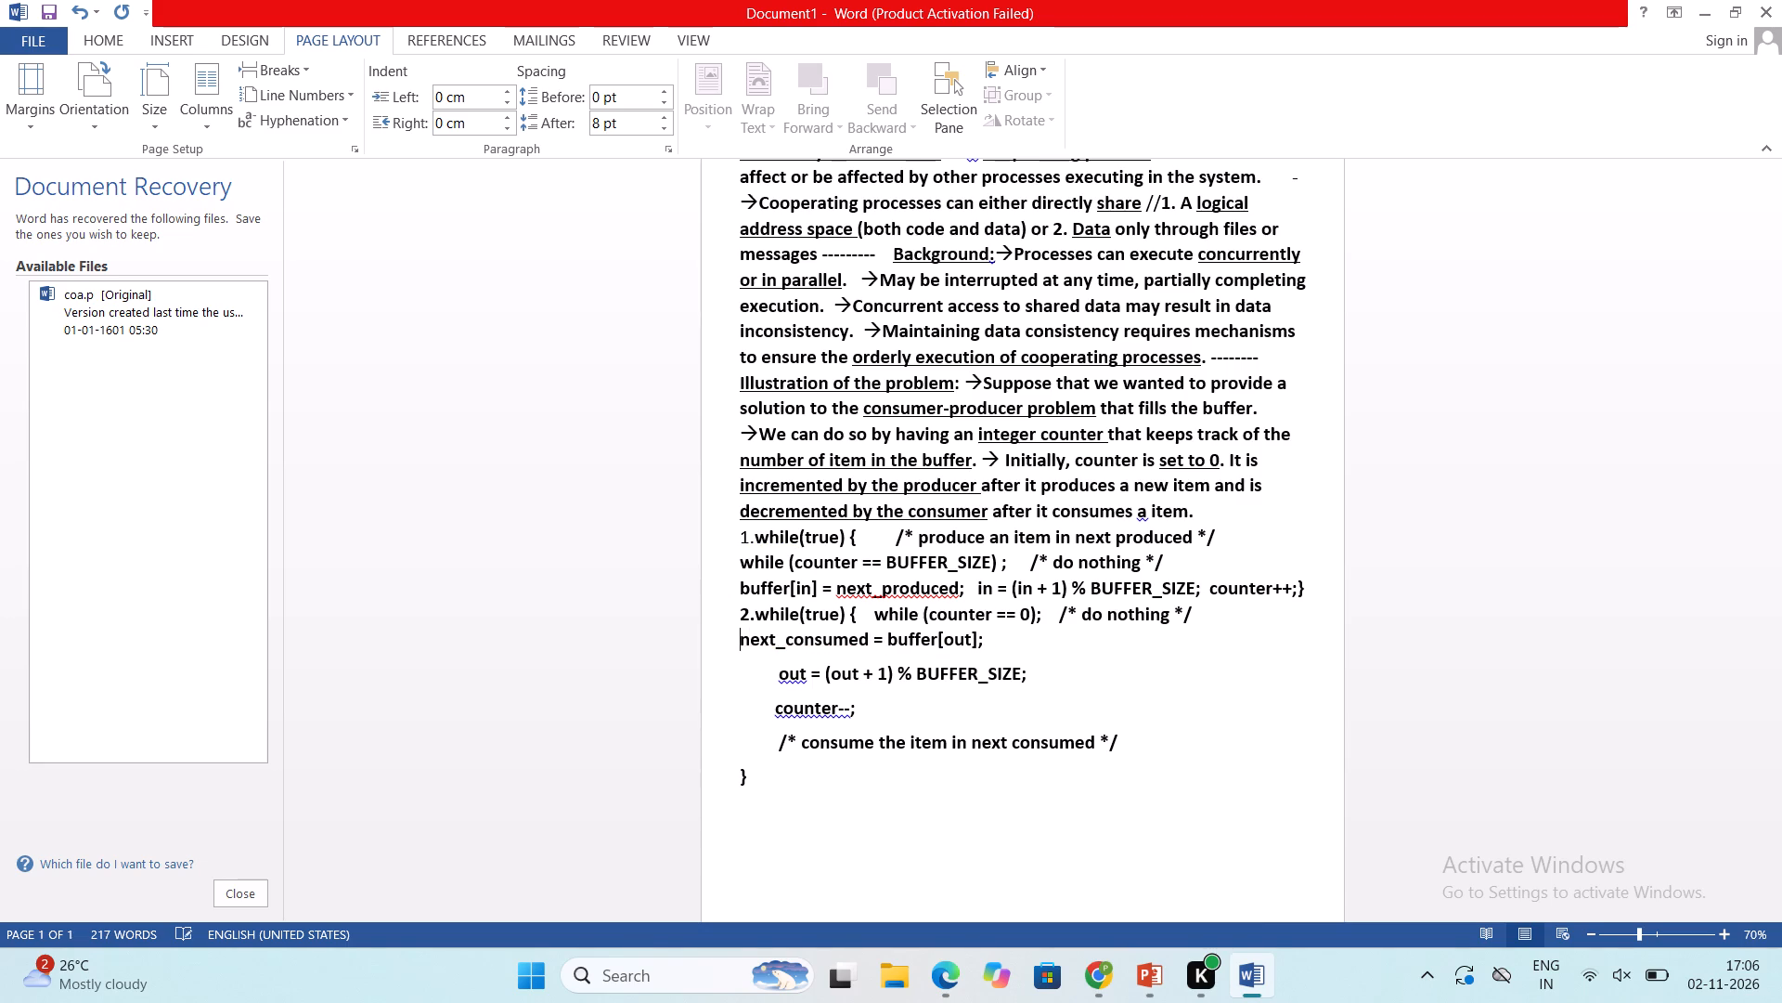
Join "out = (out + 1) % BUFFER_SIZE;" onto the line of "next_consumed = buffer[out];", keeping its leading gap.
key(Down)
key(BackSpace)
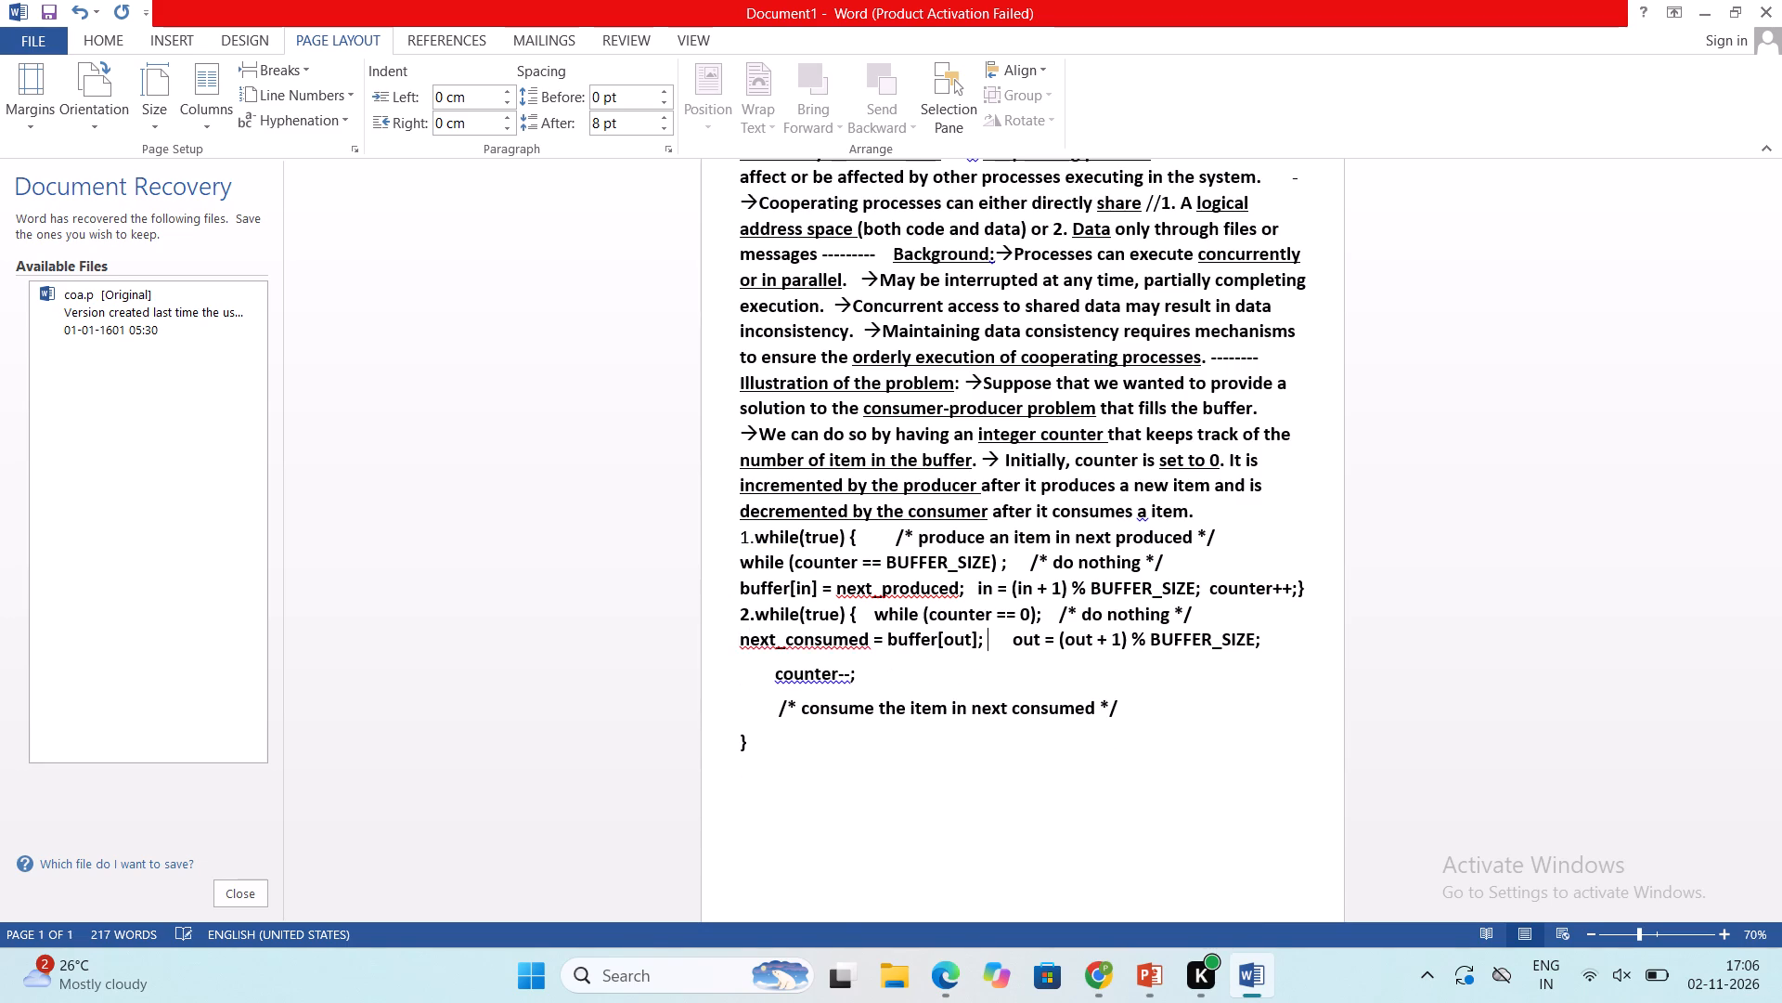
Remove the indentation and paragraph break before "counter--;" so it follows "out = (out + 1) % BUFFER_SIZE;" in the same paragraph.
key(Down)
key(Left)
key(Left)
key(Left)
key(Left)
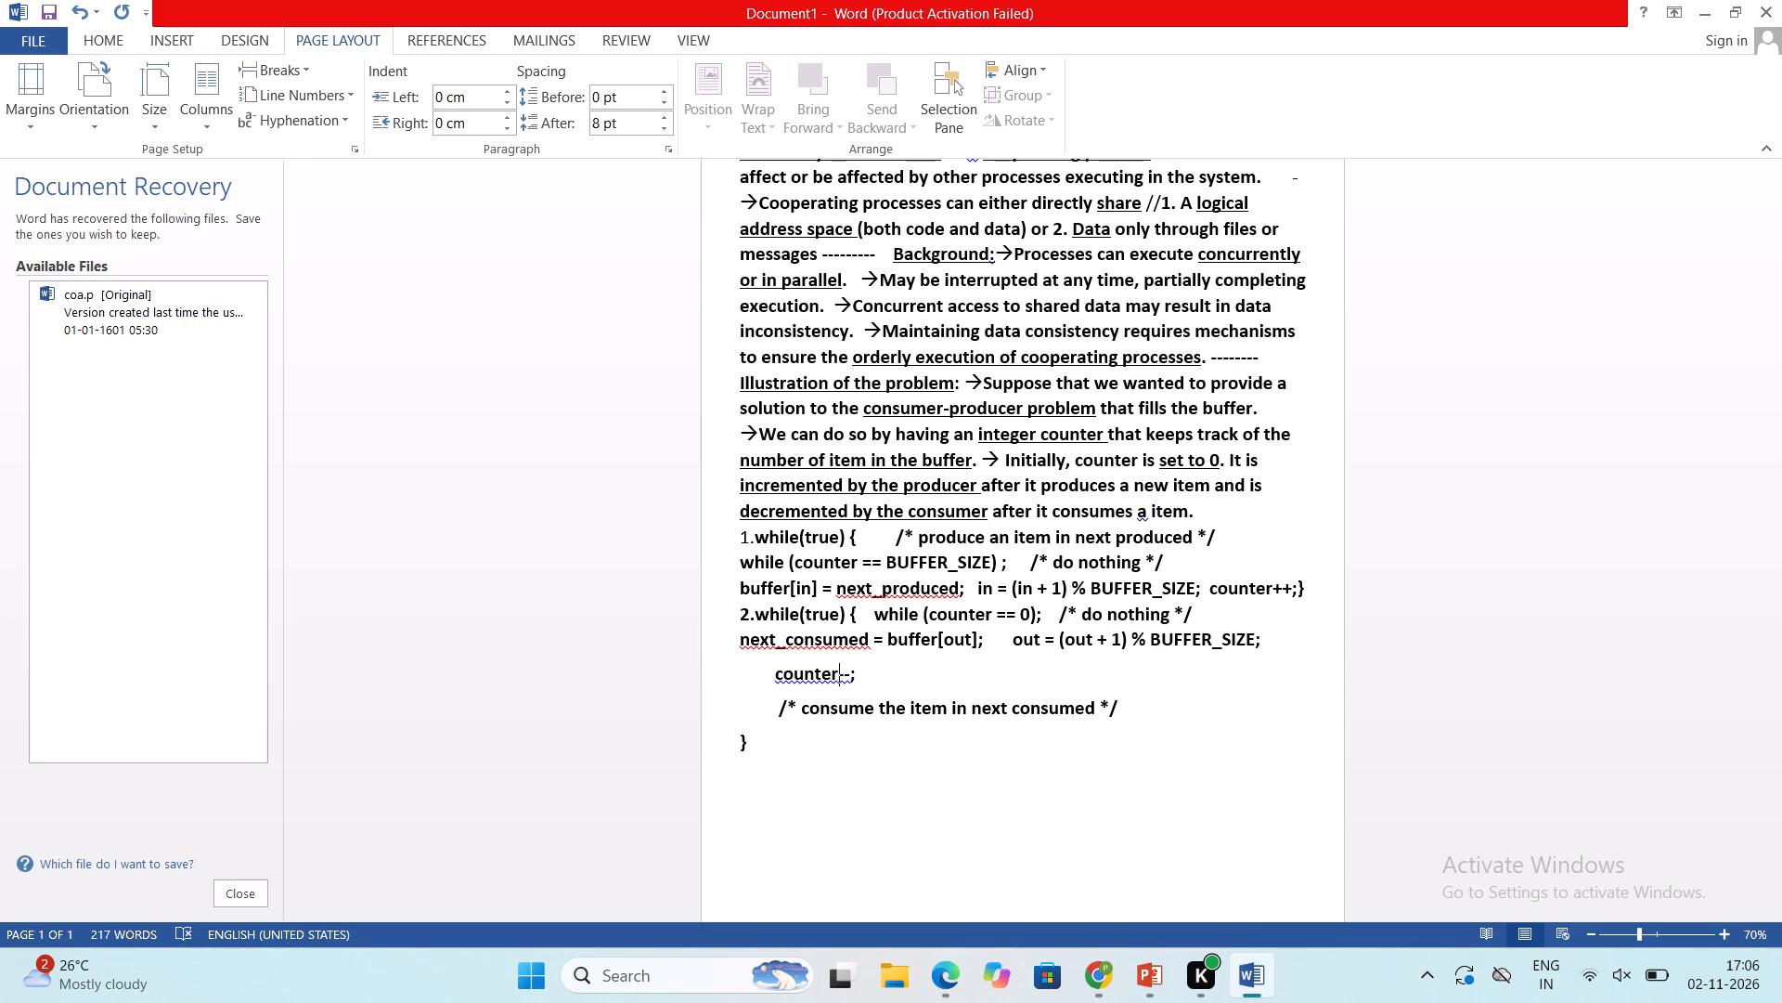
key(Left)
key(Left)
key(Left)
key(Left)
key(Left)
key(Left)
key(Left)
key(Left)
key(Left)
key(Left)
key(Left)
key(BackSpace)
key(BackSpace)
key(BackSpace)
key(BackSpace)
key(BackSpace)
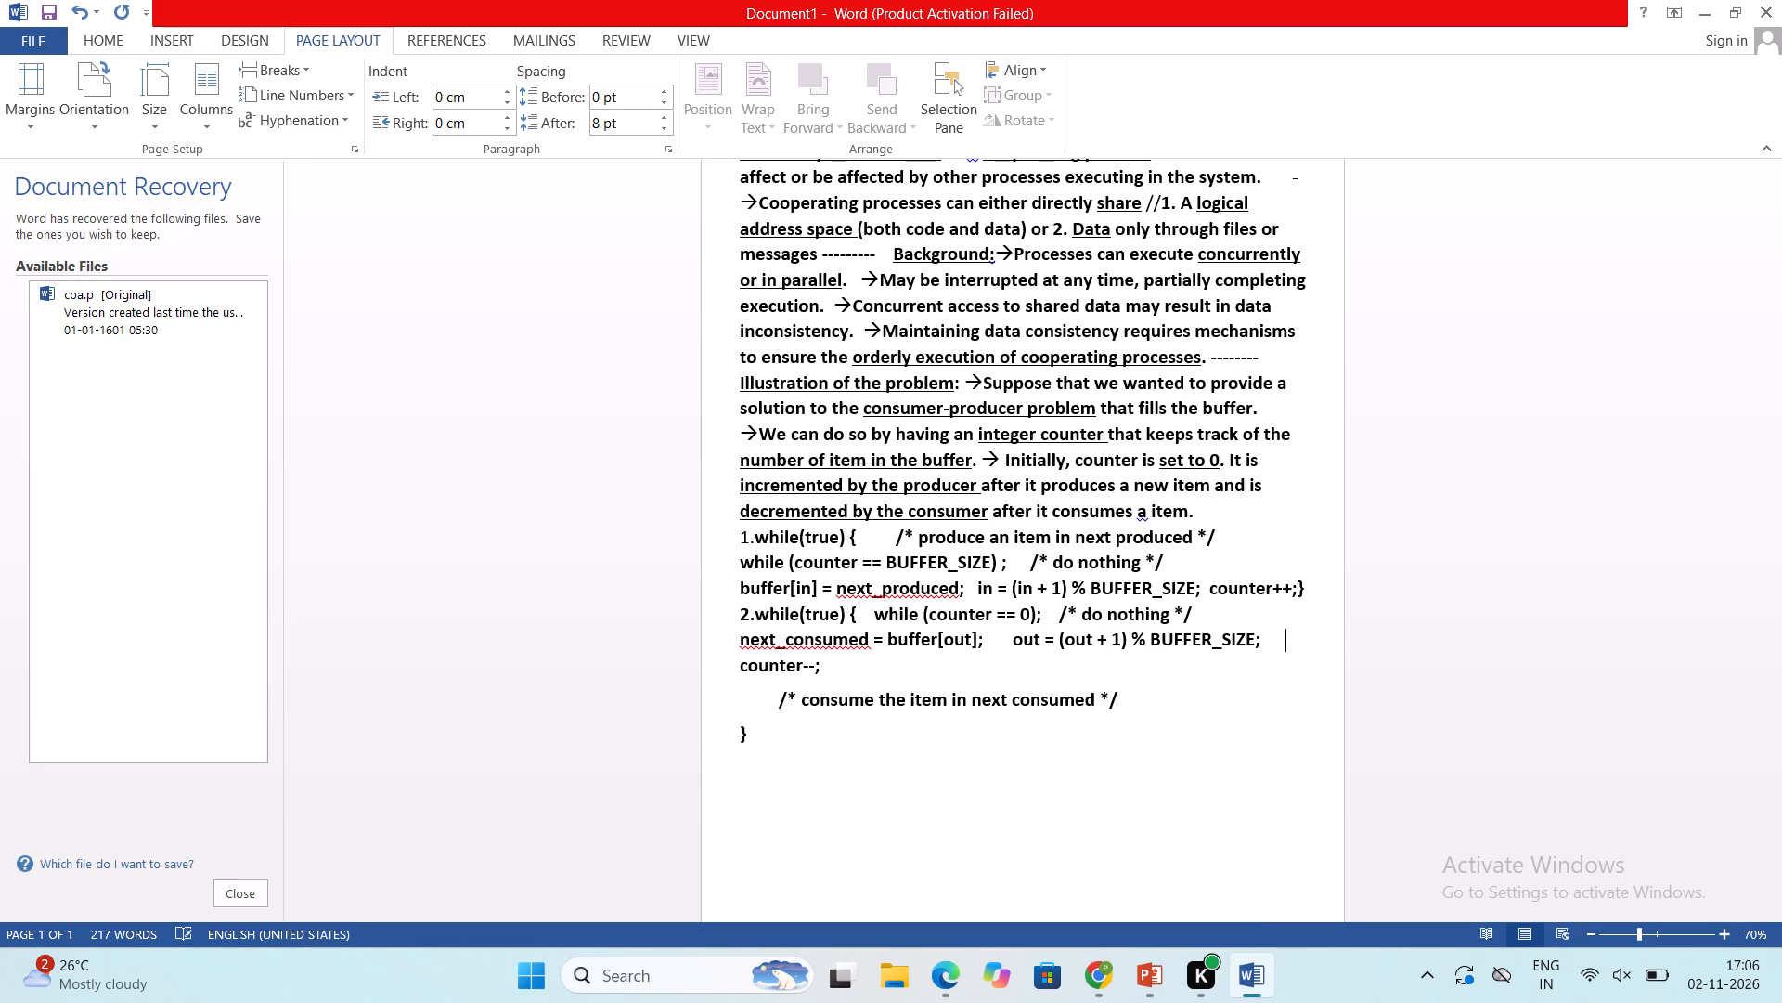
Join the comment "/* consume the item in next consumed */" after "counter--;", keeping its leading gap.
key(Down)
key(Down)
key(Left)
key(Left)
key(Left)
key(Left)
key(Left)
key(Left)
key(Left)
key(Left)
key(Left)
key(Left)
key(Left)
key(Left)
key(Left)
key(Left)
key(Left)
key(Left)
key(Left)
key(Left)
key(Left)
key(Left)
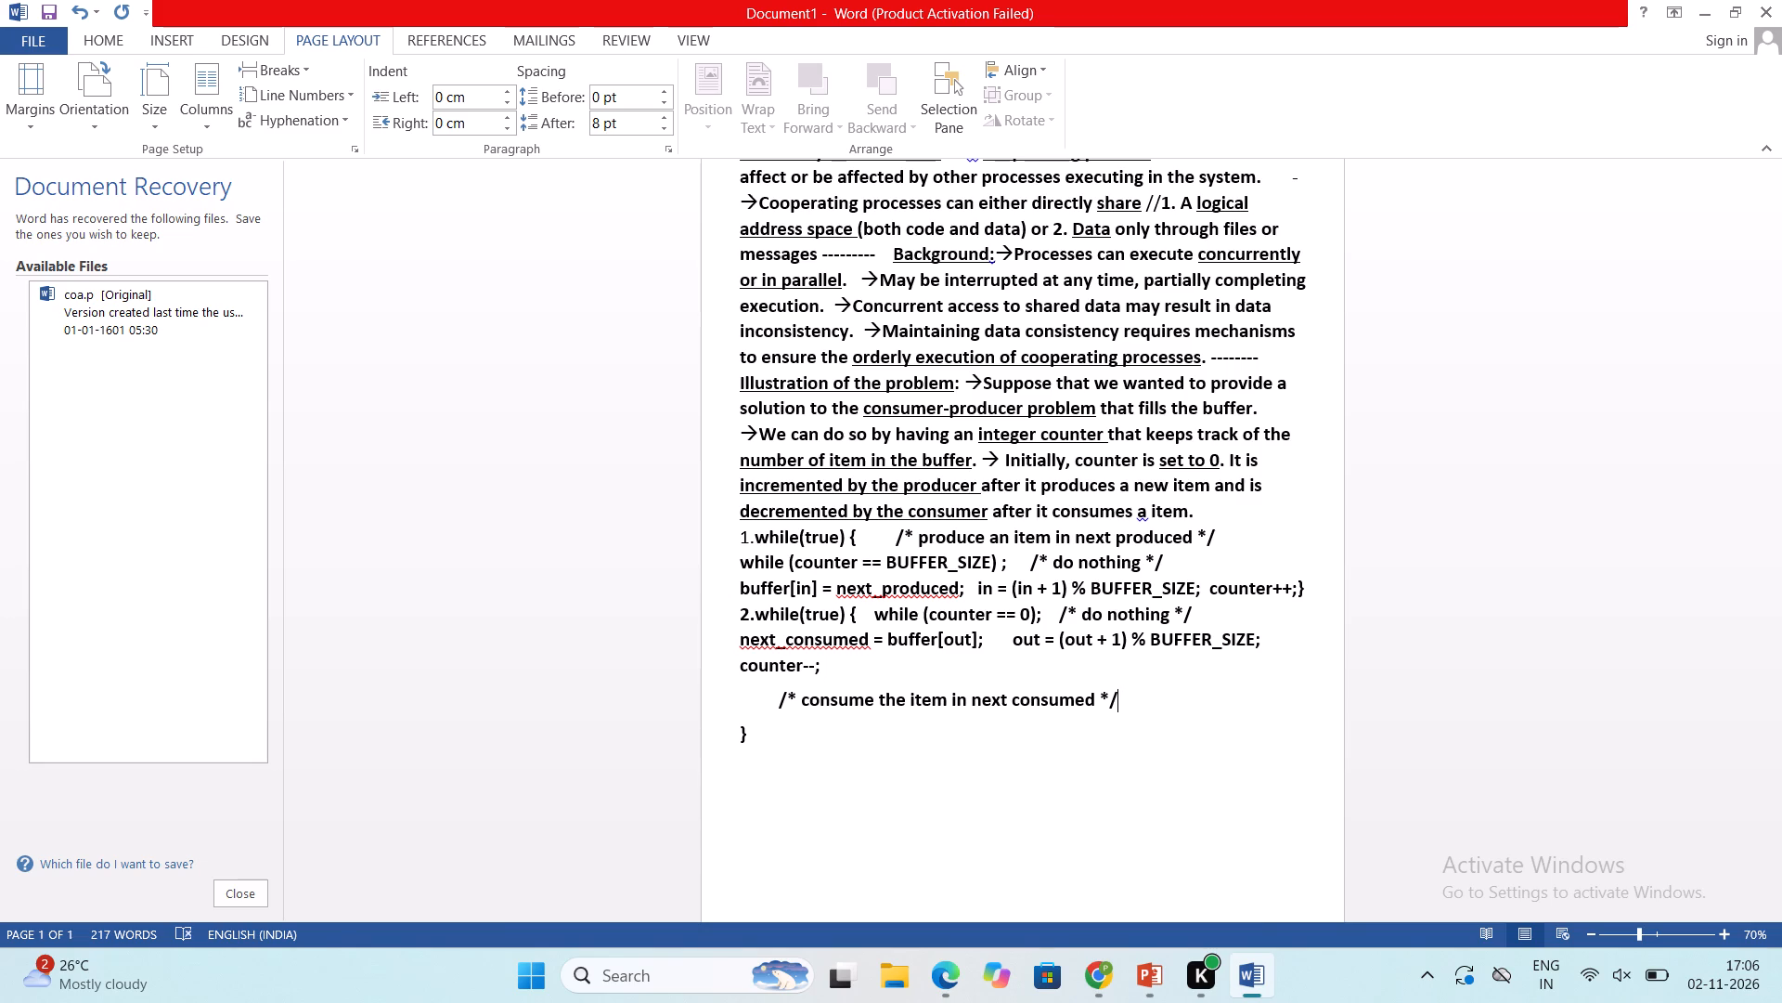
key(Left)
key(Left)
key(Left)
key(Left)
key(Left)
key(Down)
key(Left)
key(Left)
key(Left)
key(Left)
key(Left)
key(Left)
key(BackSpace)
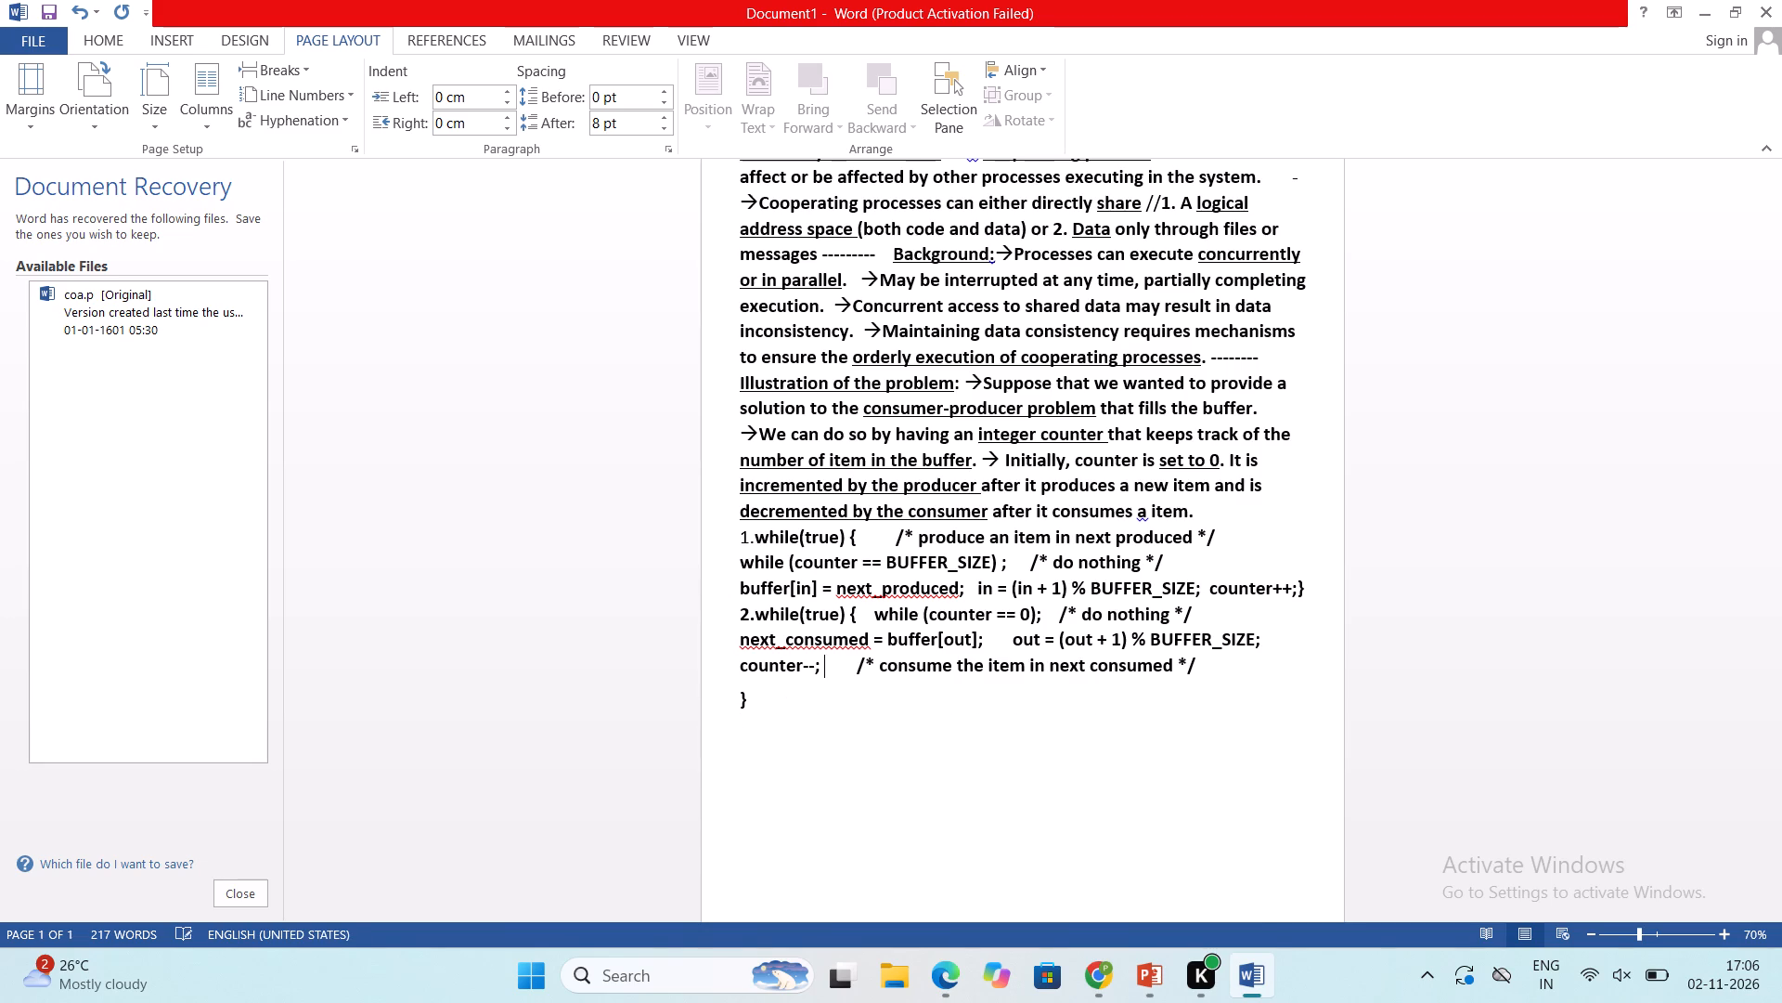
Join the consumer code's closing brace after the "/* consume the item in next consumed */" comment, separated by two added spaces.
key(Down)
key(Left)
key(Left)
key(Left)
key(Down)
key(Left)
key(Left)
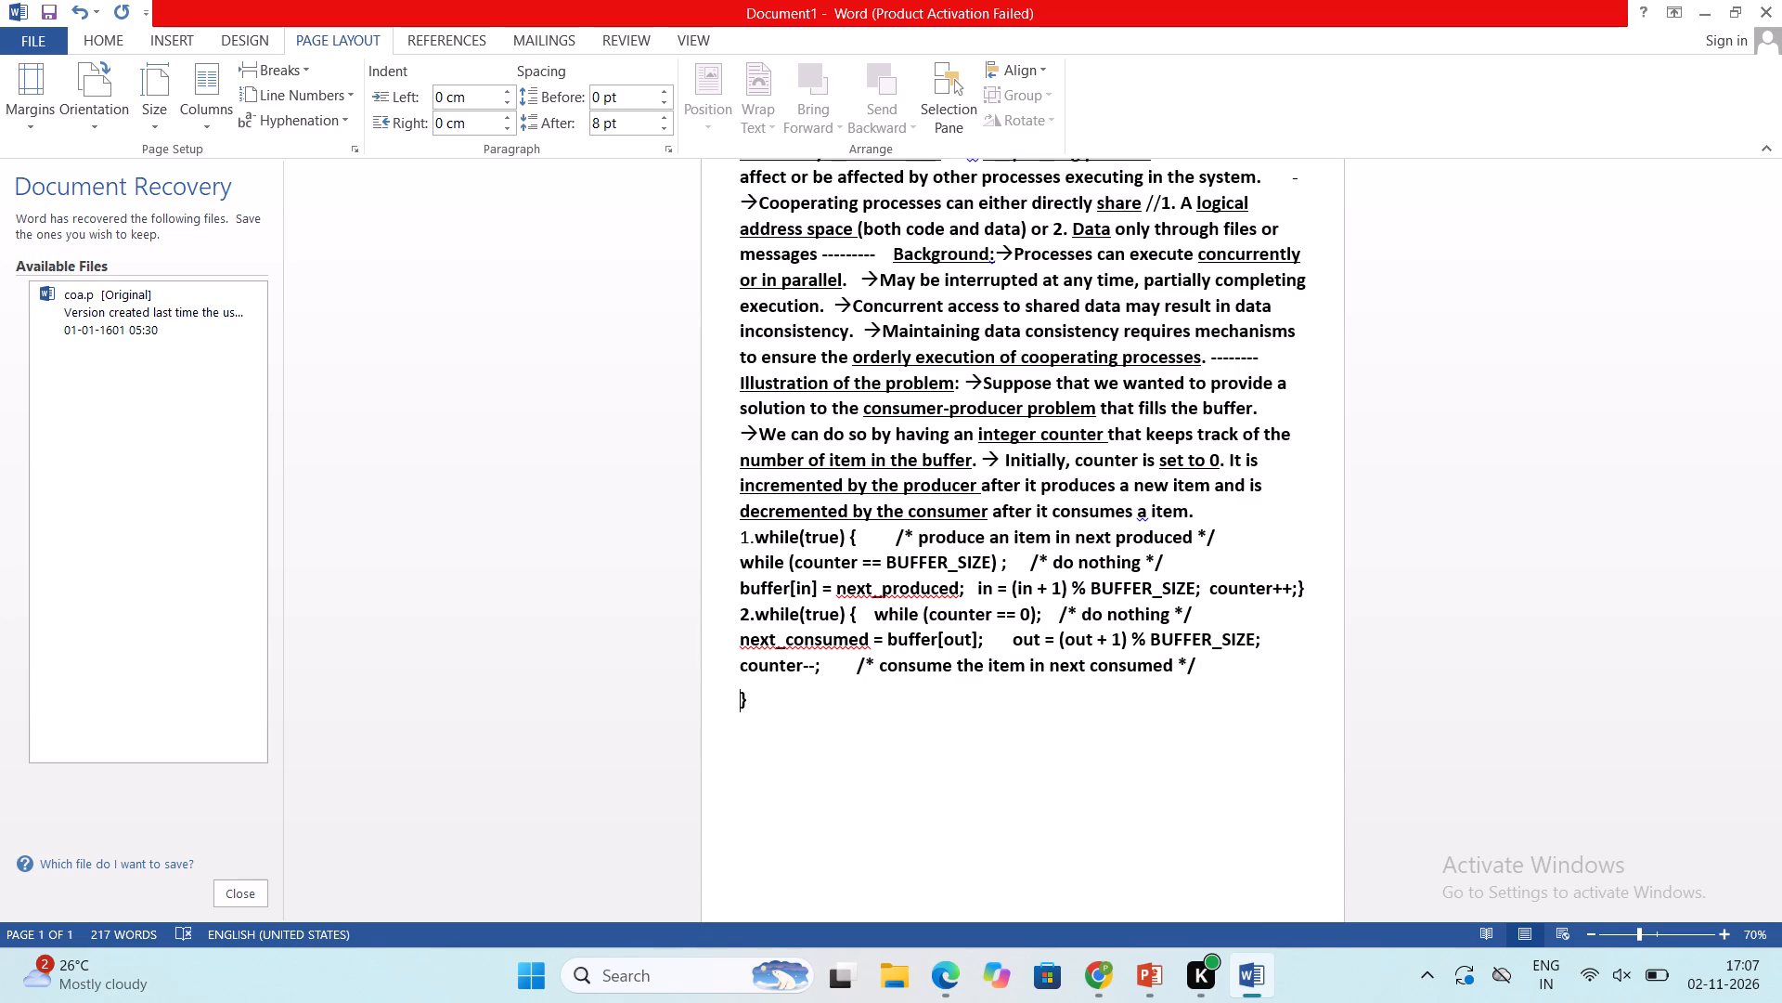
key(BackSpace)
key(space)
key(space)
Add a row of dashes as a separator after the consumer code's closing brace.
click(1263, 671)
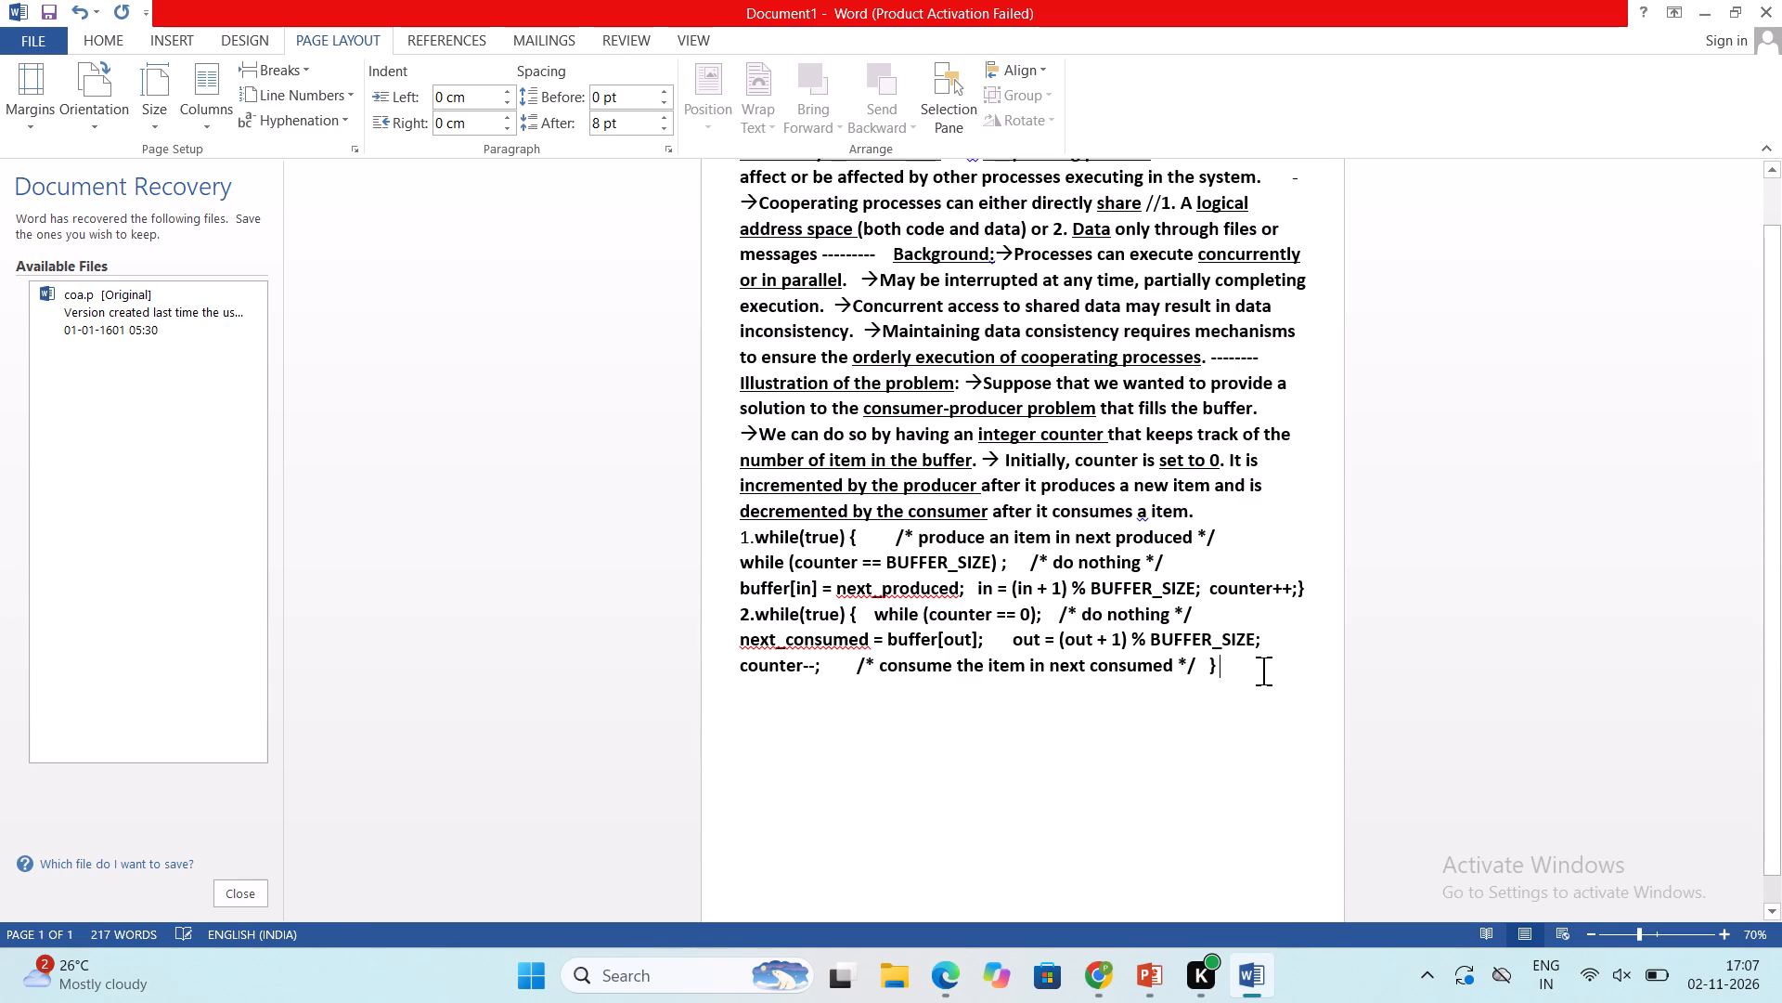
key(minus)
key(minus)
key(minus)
key(minus)
key(minus)
key(minus)
key(minus)
key(minus)
key(minus)
key(minus)
key(minus)
key(minus)
key(minus)
text(---)
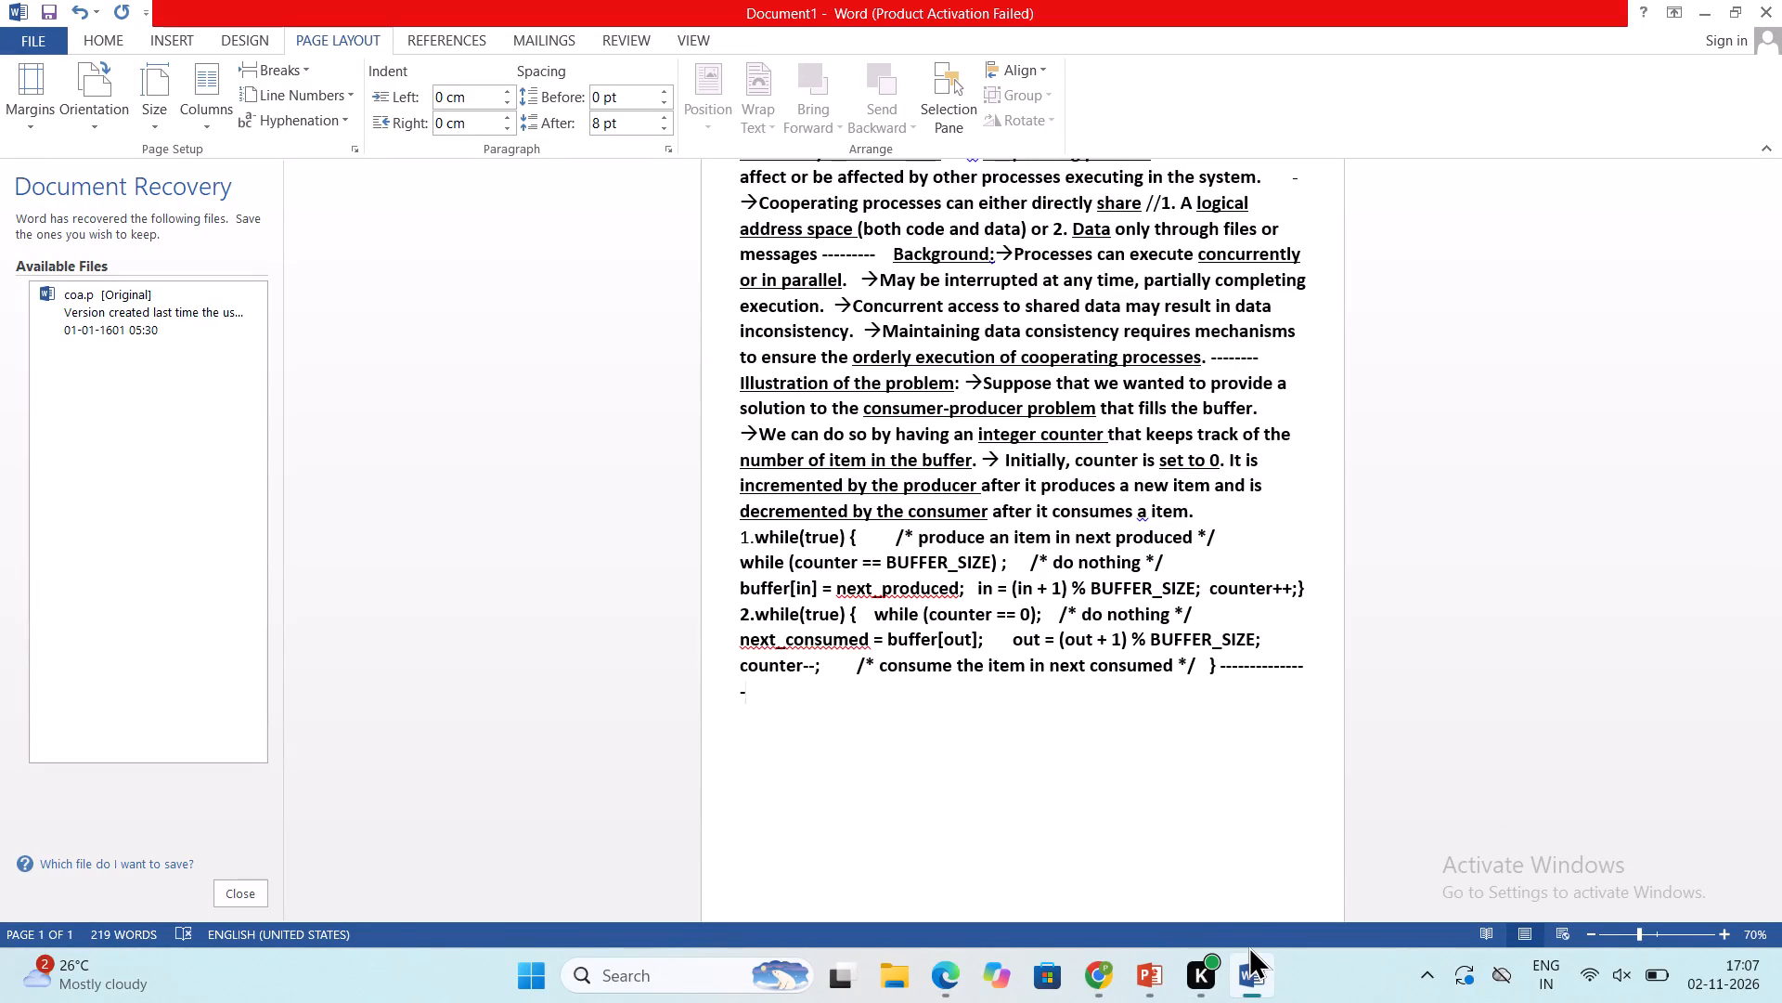
Switch to the PowerPoint presentation and go past slide 8 to slide 9, which defines the race condition.
click(1248, 962)
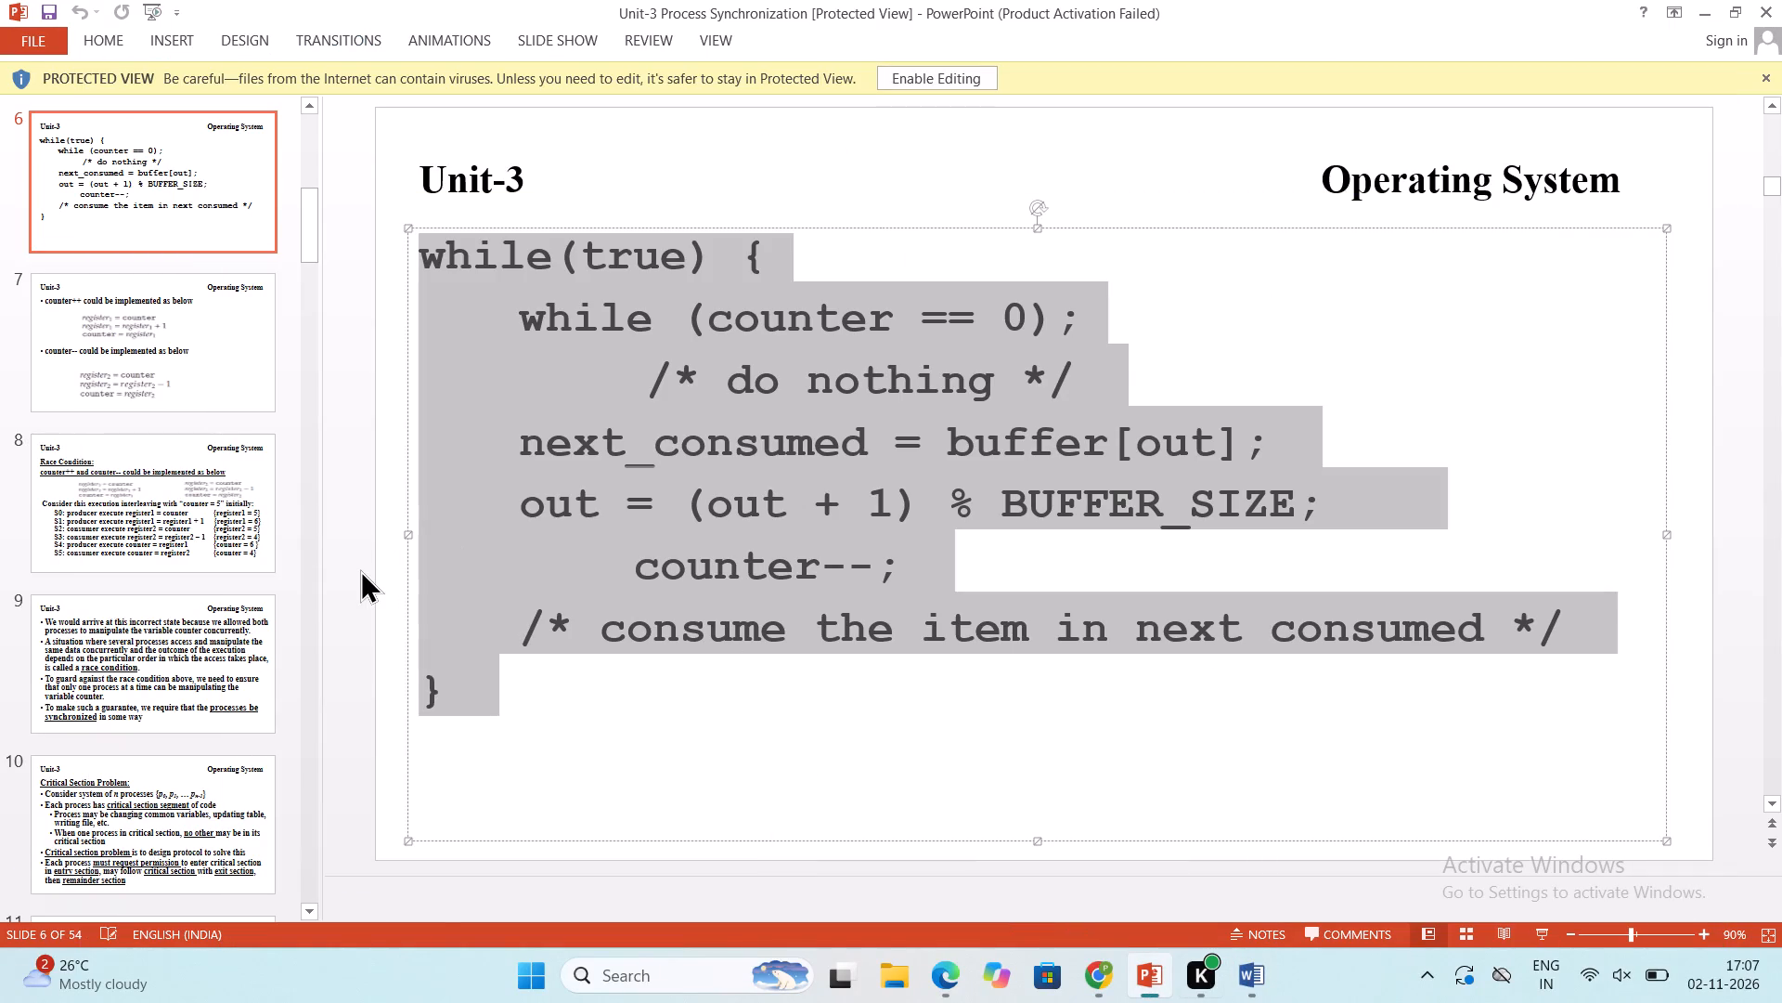
click(196, 522)
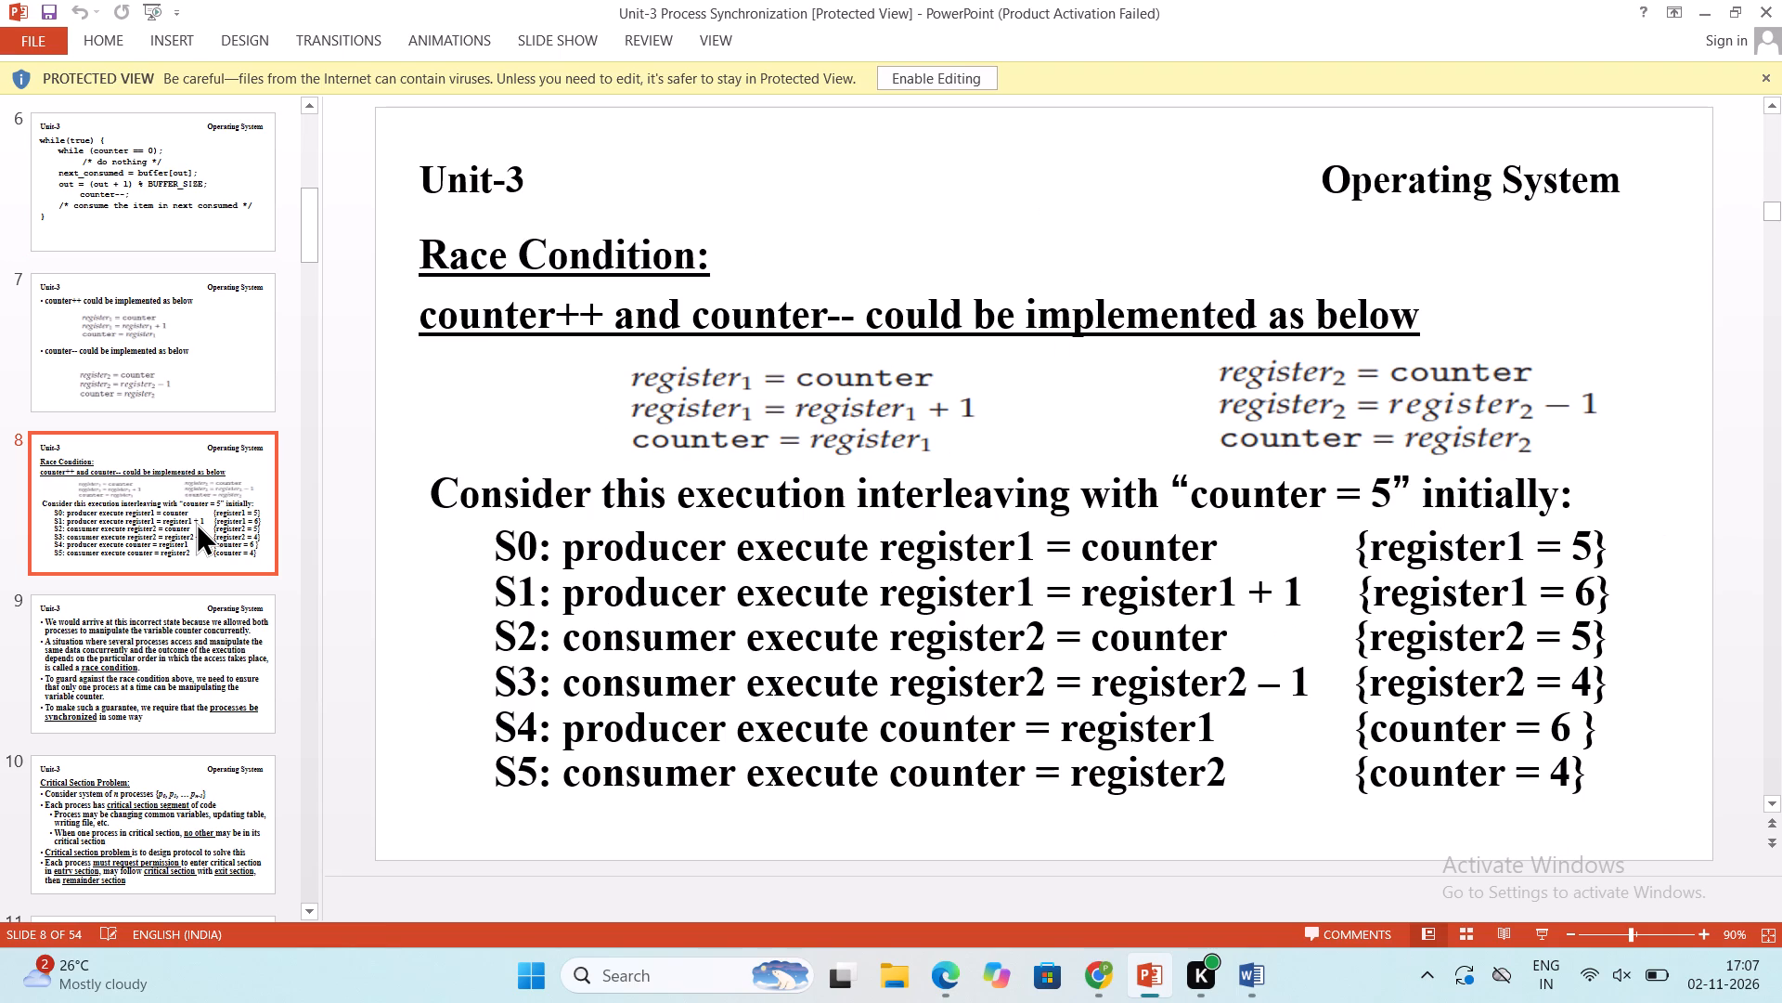
click(133, 632)
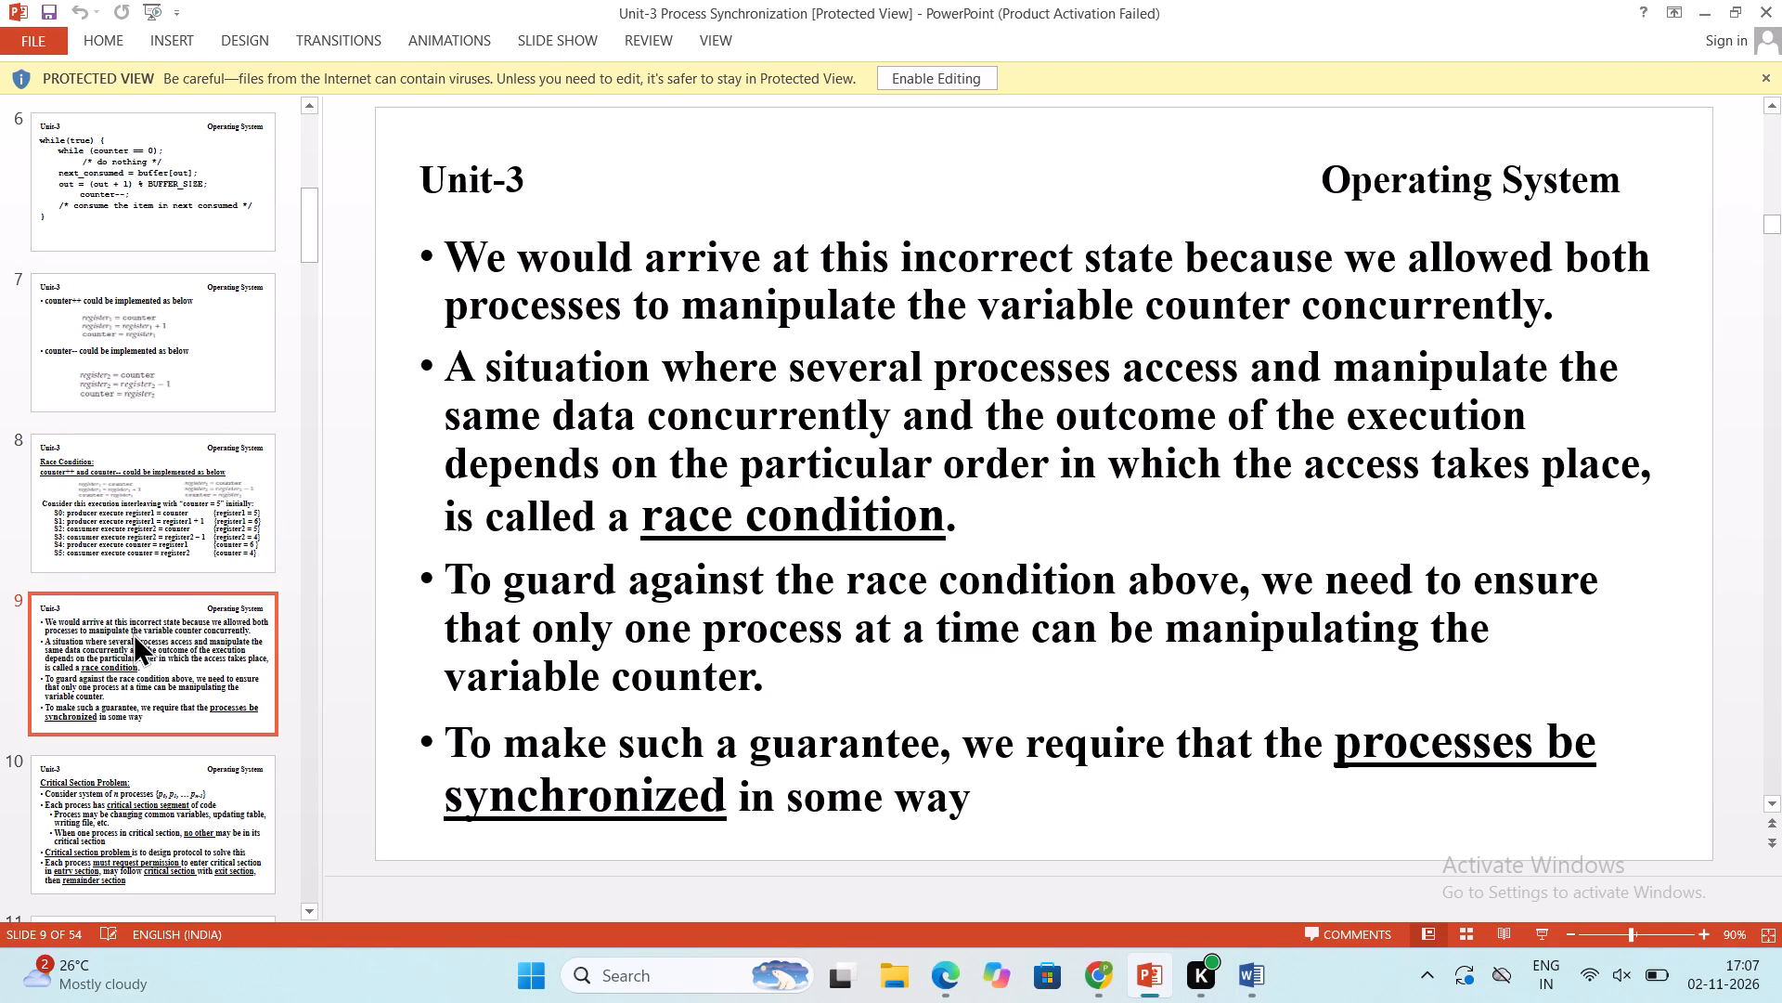
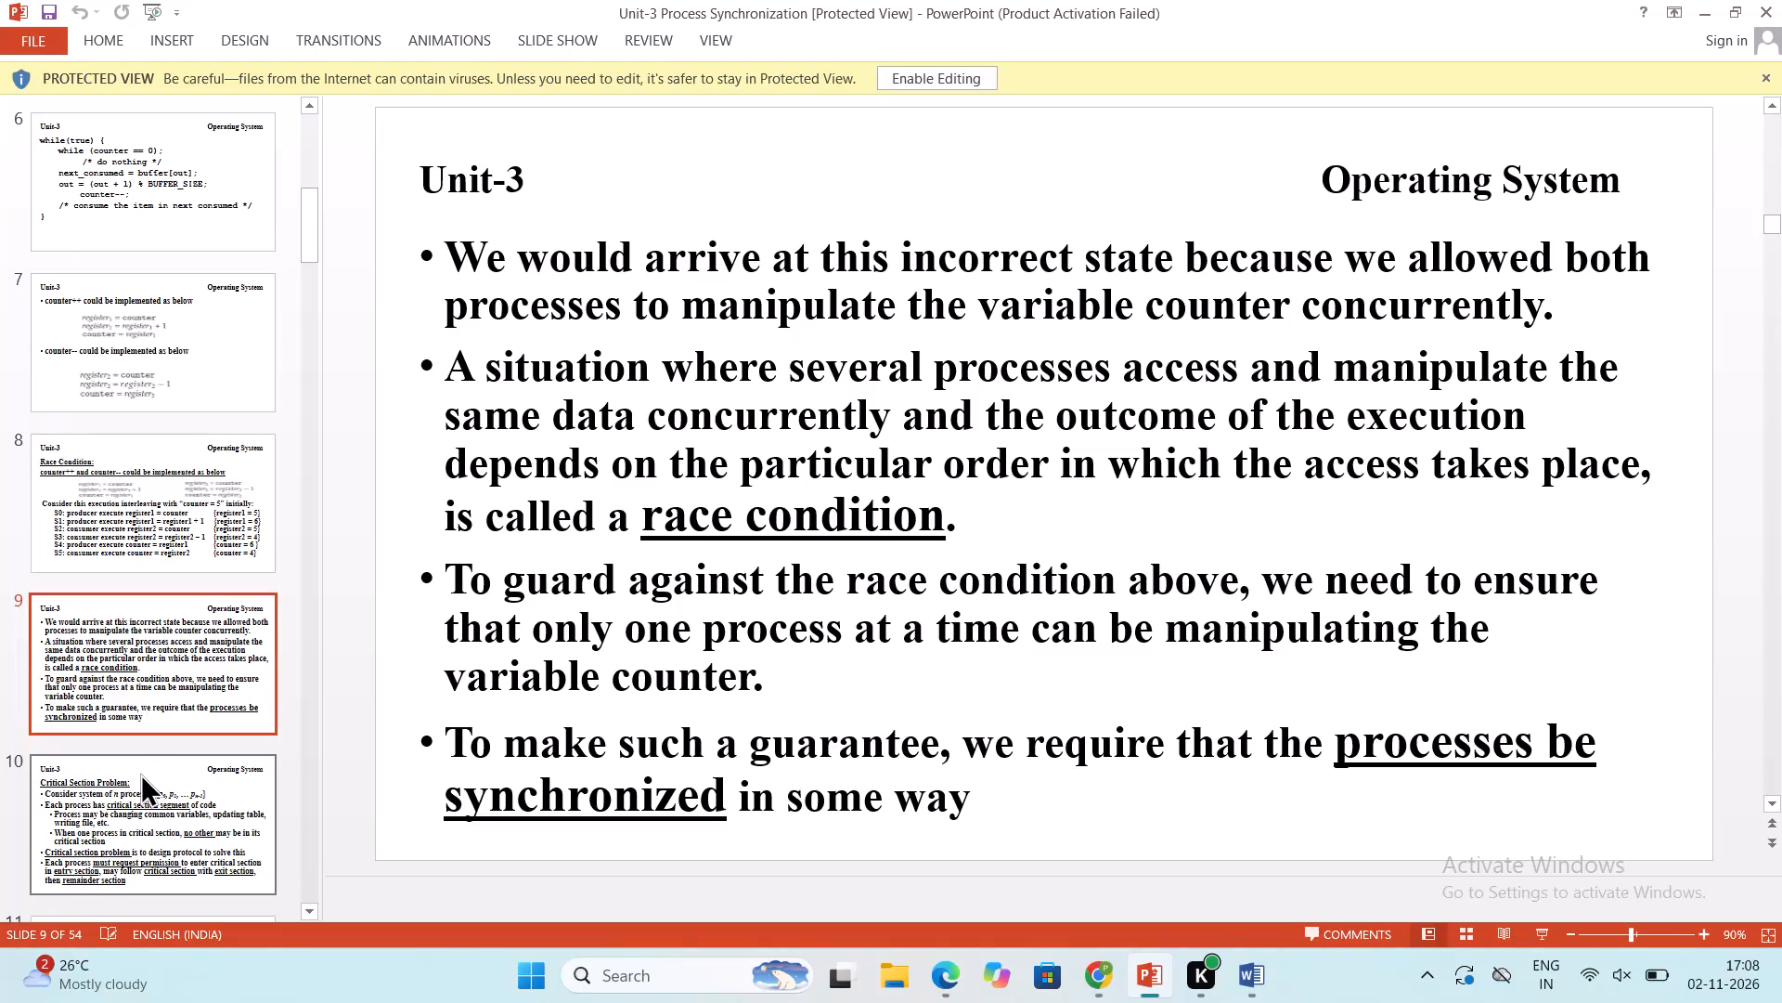
Go through slides 10 and 11 to slide 12 and copy its critical-section solution requirements, from the heading through the Progress paragraph.
click(140, 773)
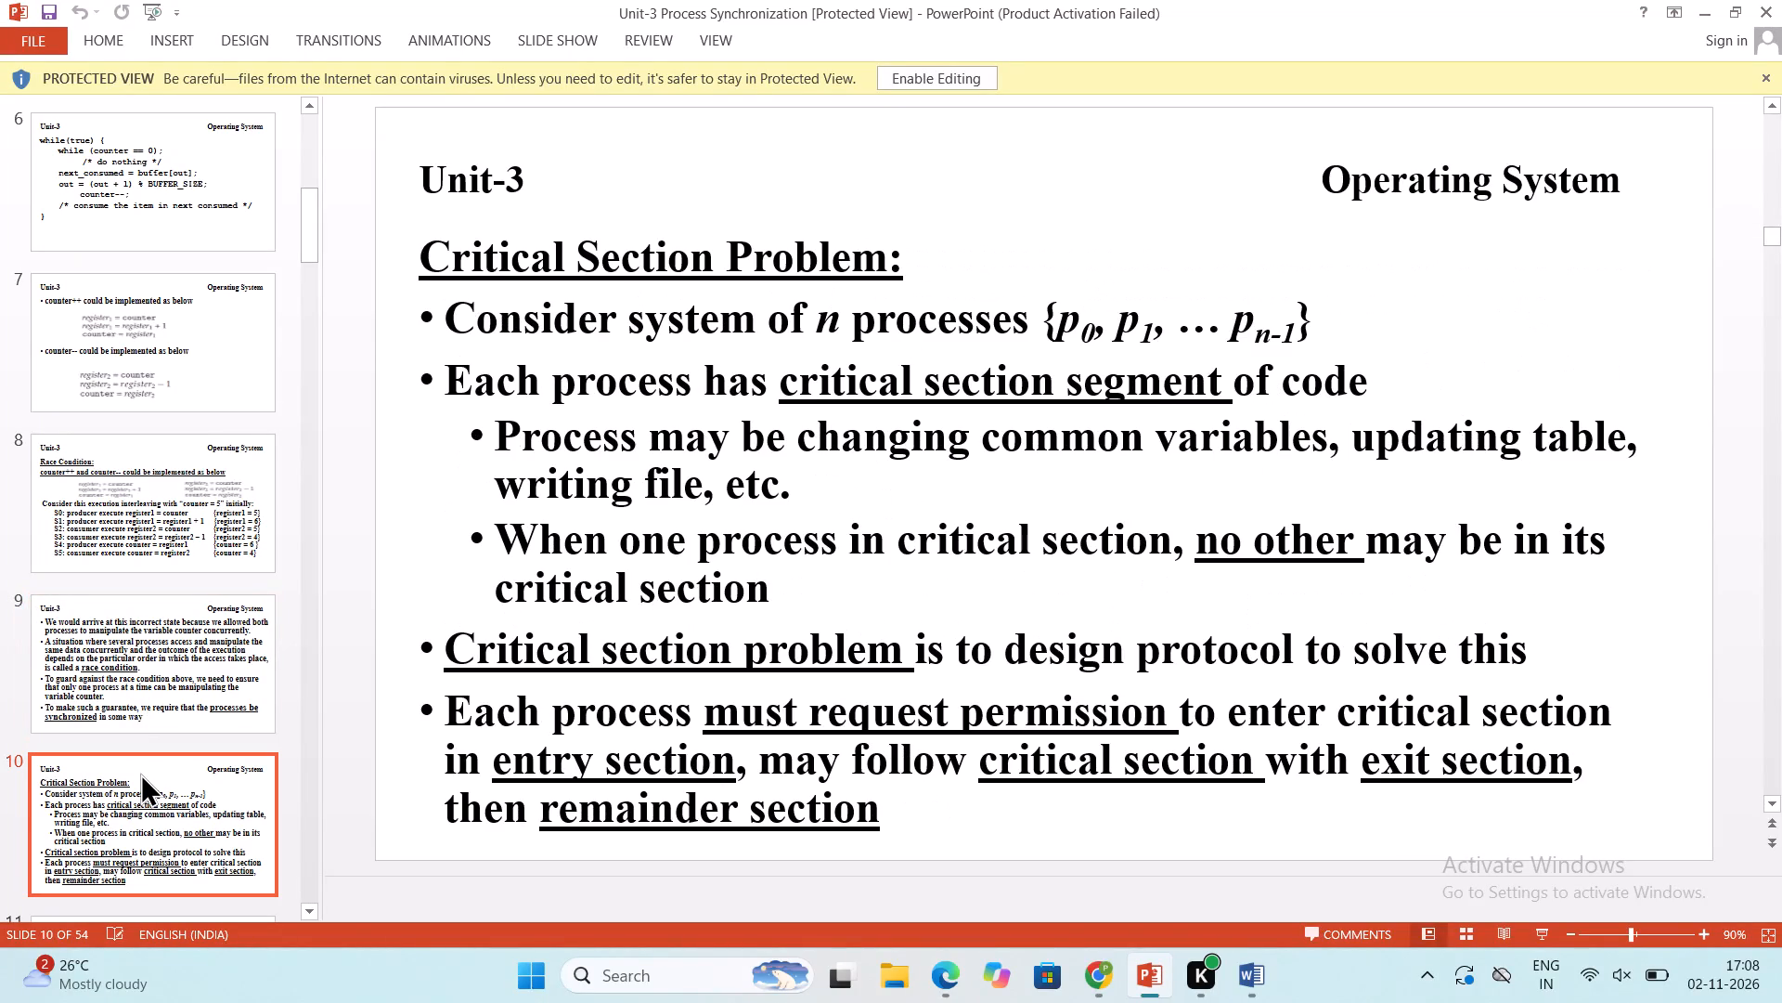
scroll(140, 773, down, 1)
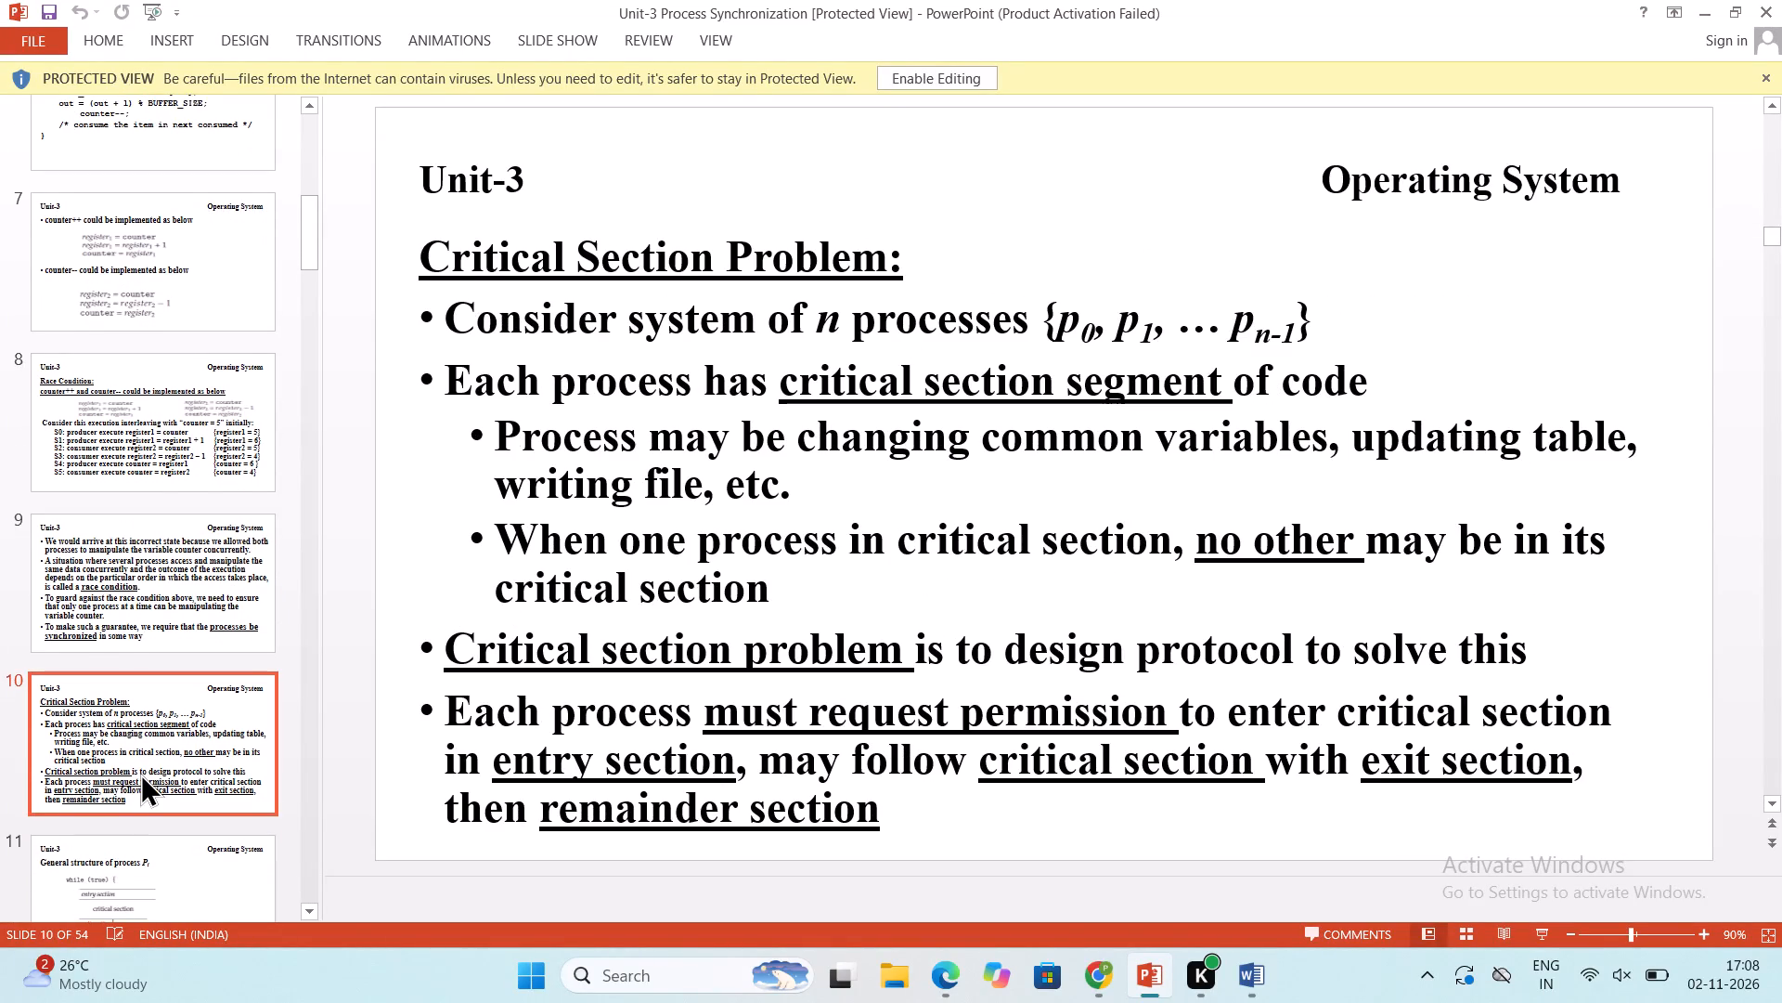
scroll(140, 773, down, 1)
click(140, 773)
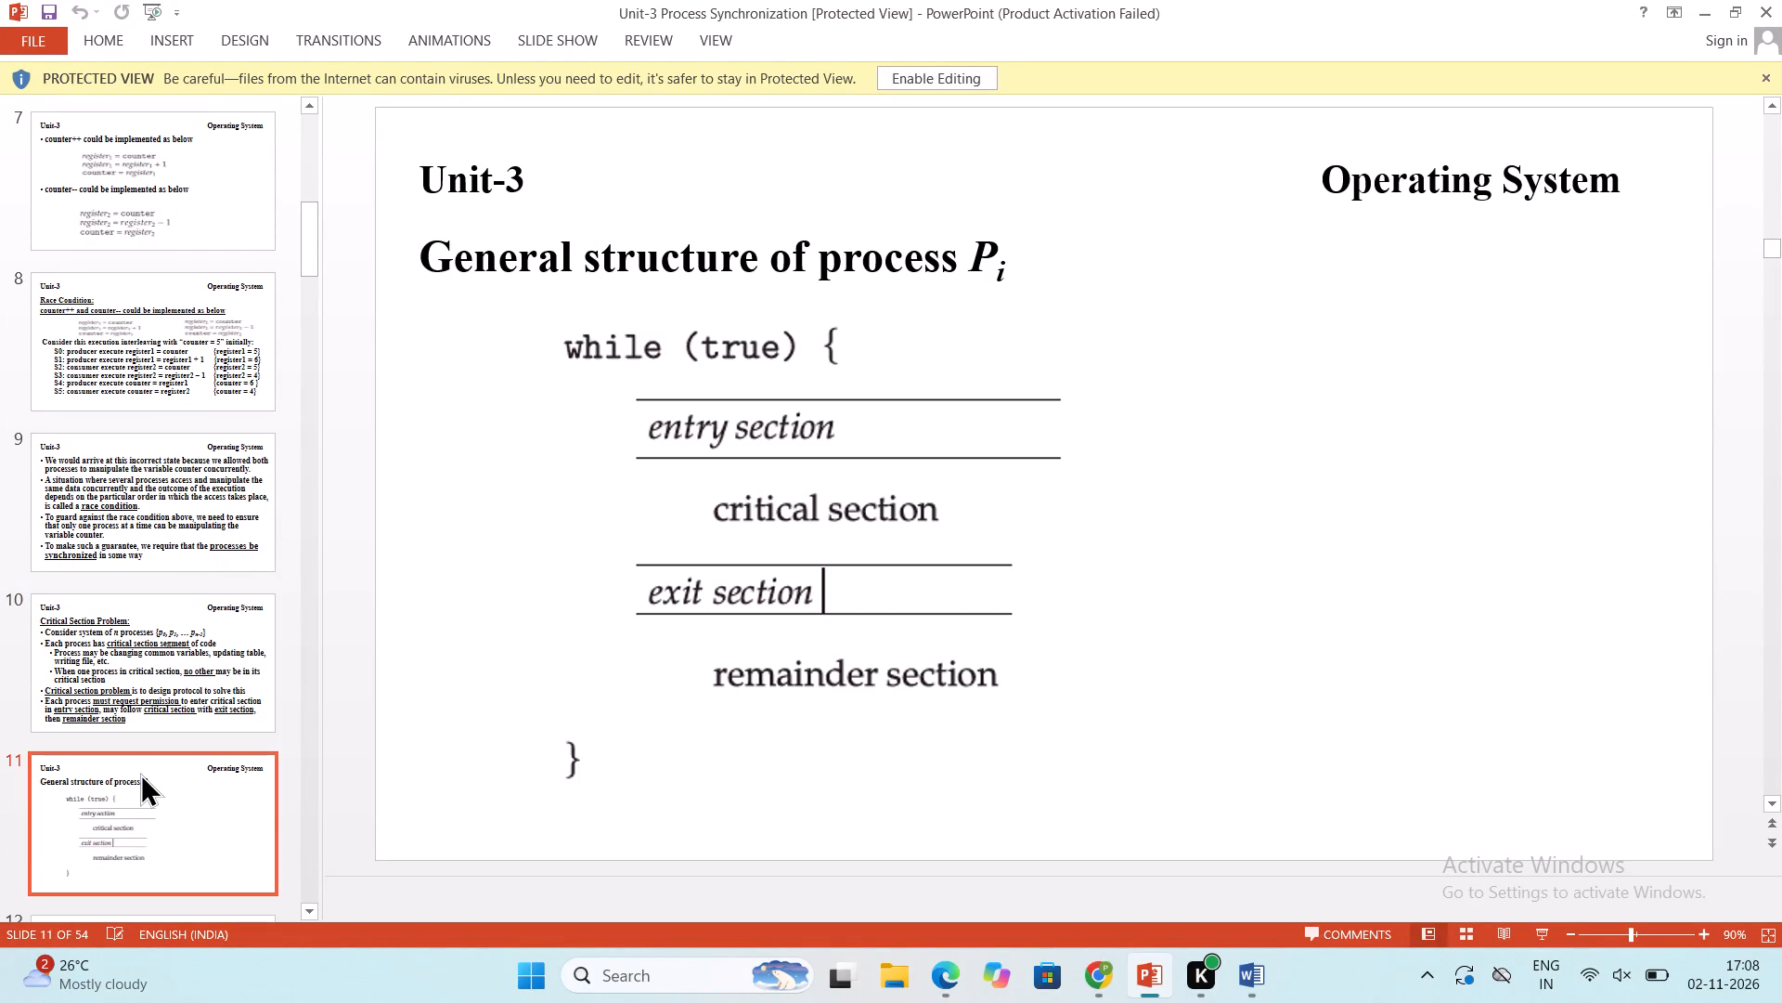
scroll(140, 773, down, 1)
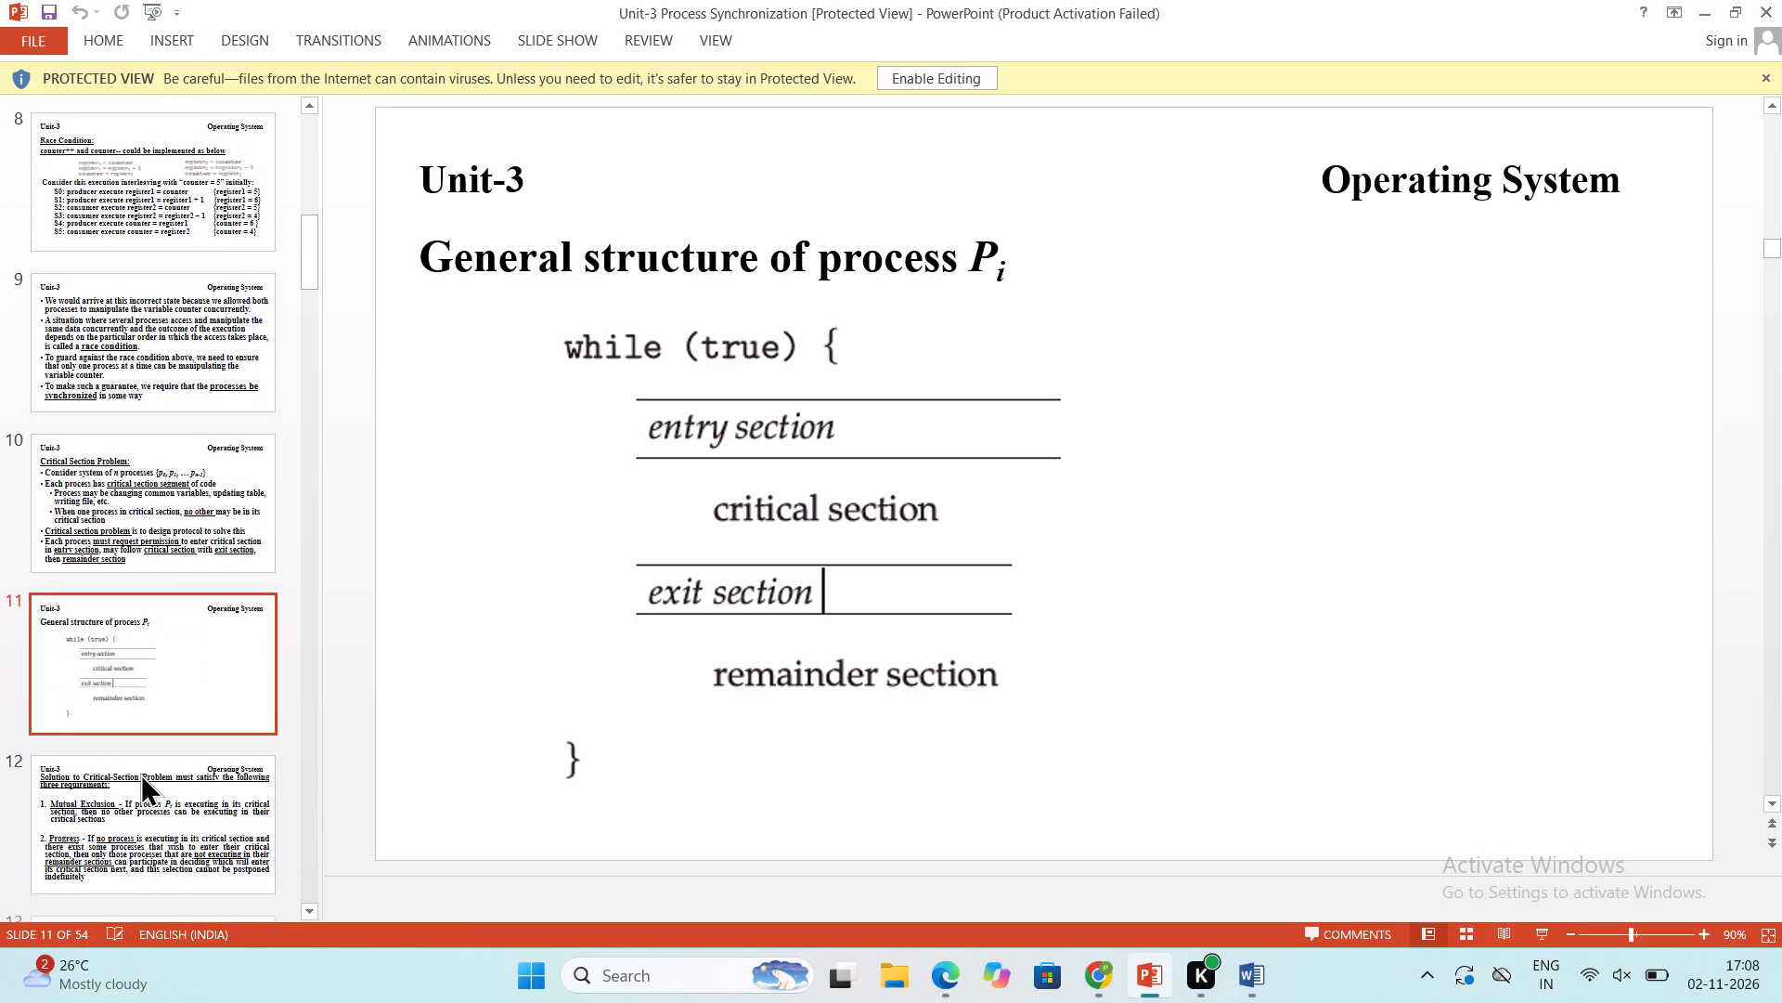
scroll(140, 773, down, 1)
click(140, 773)
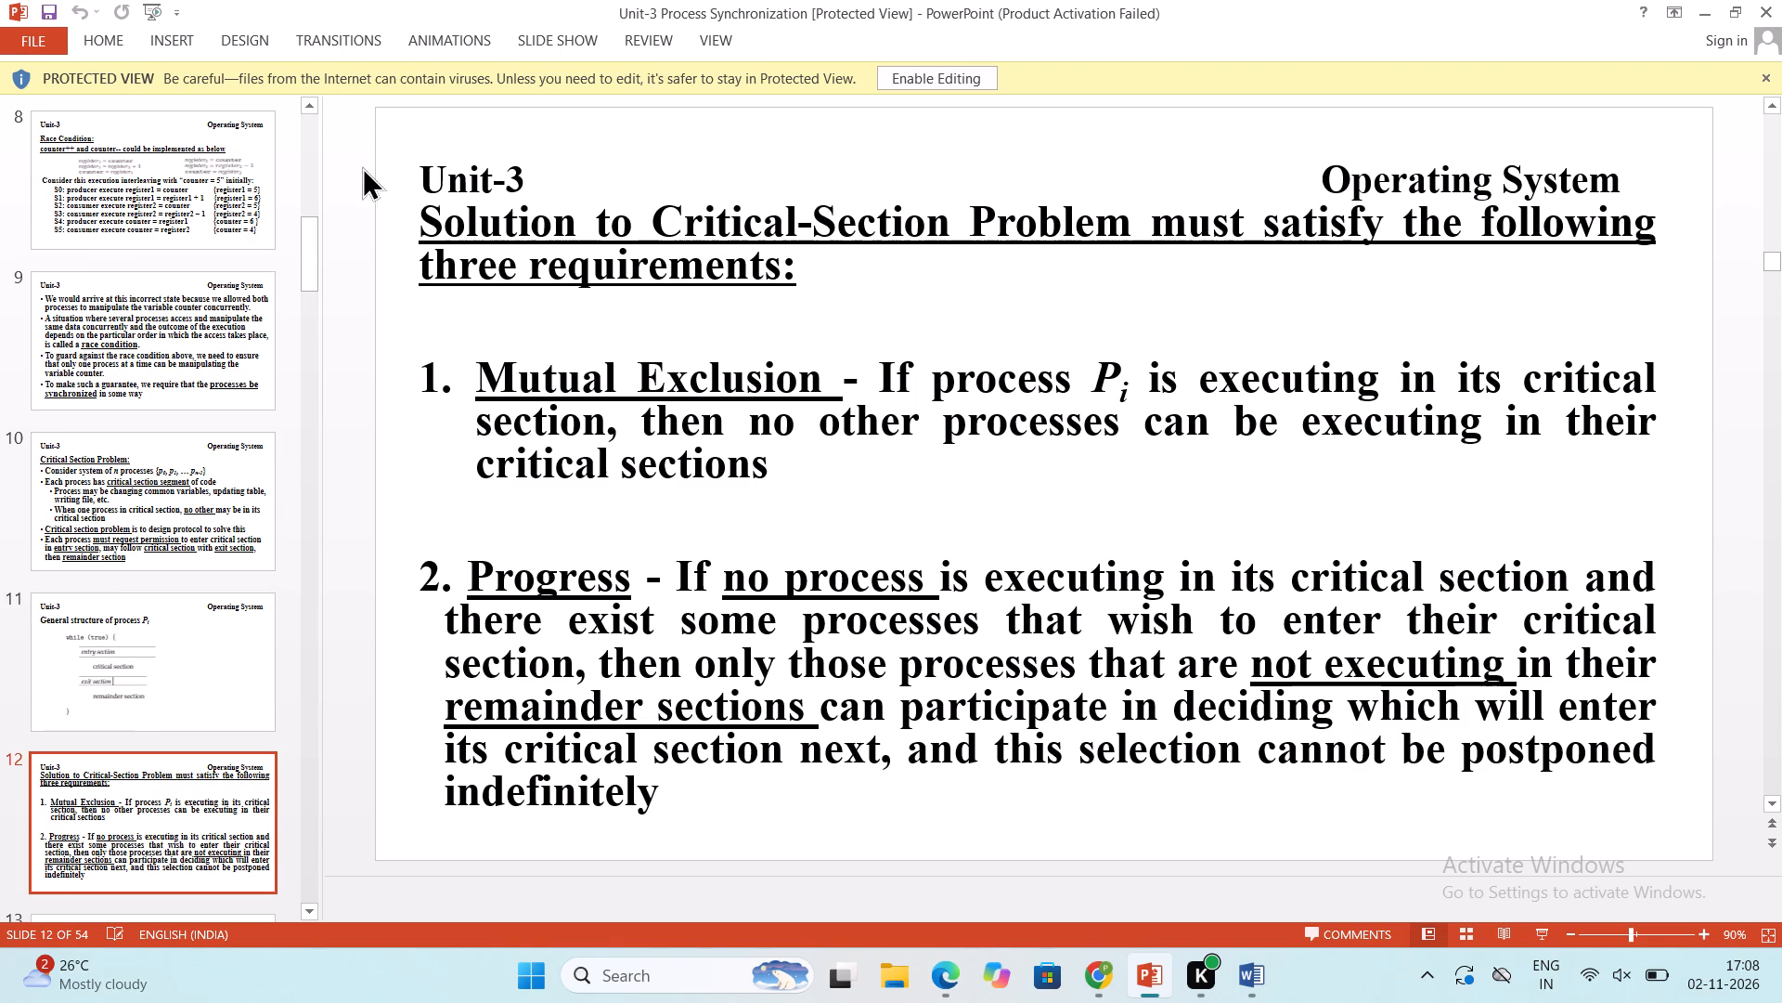
drag(423, 215, 666, 786)
key(ctrl+c)
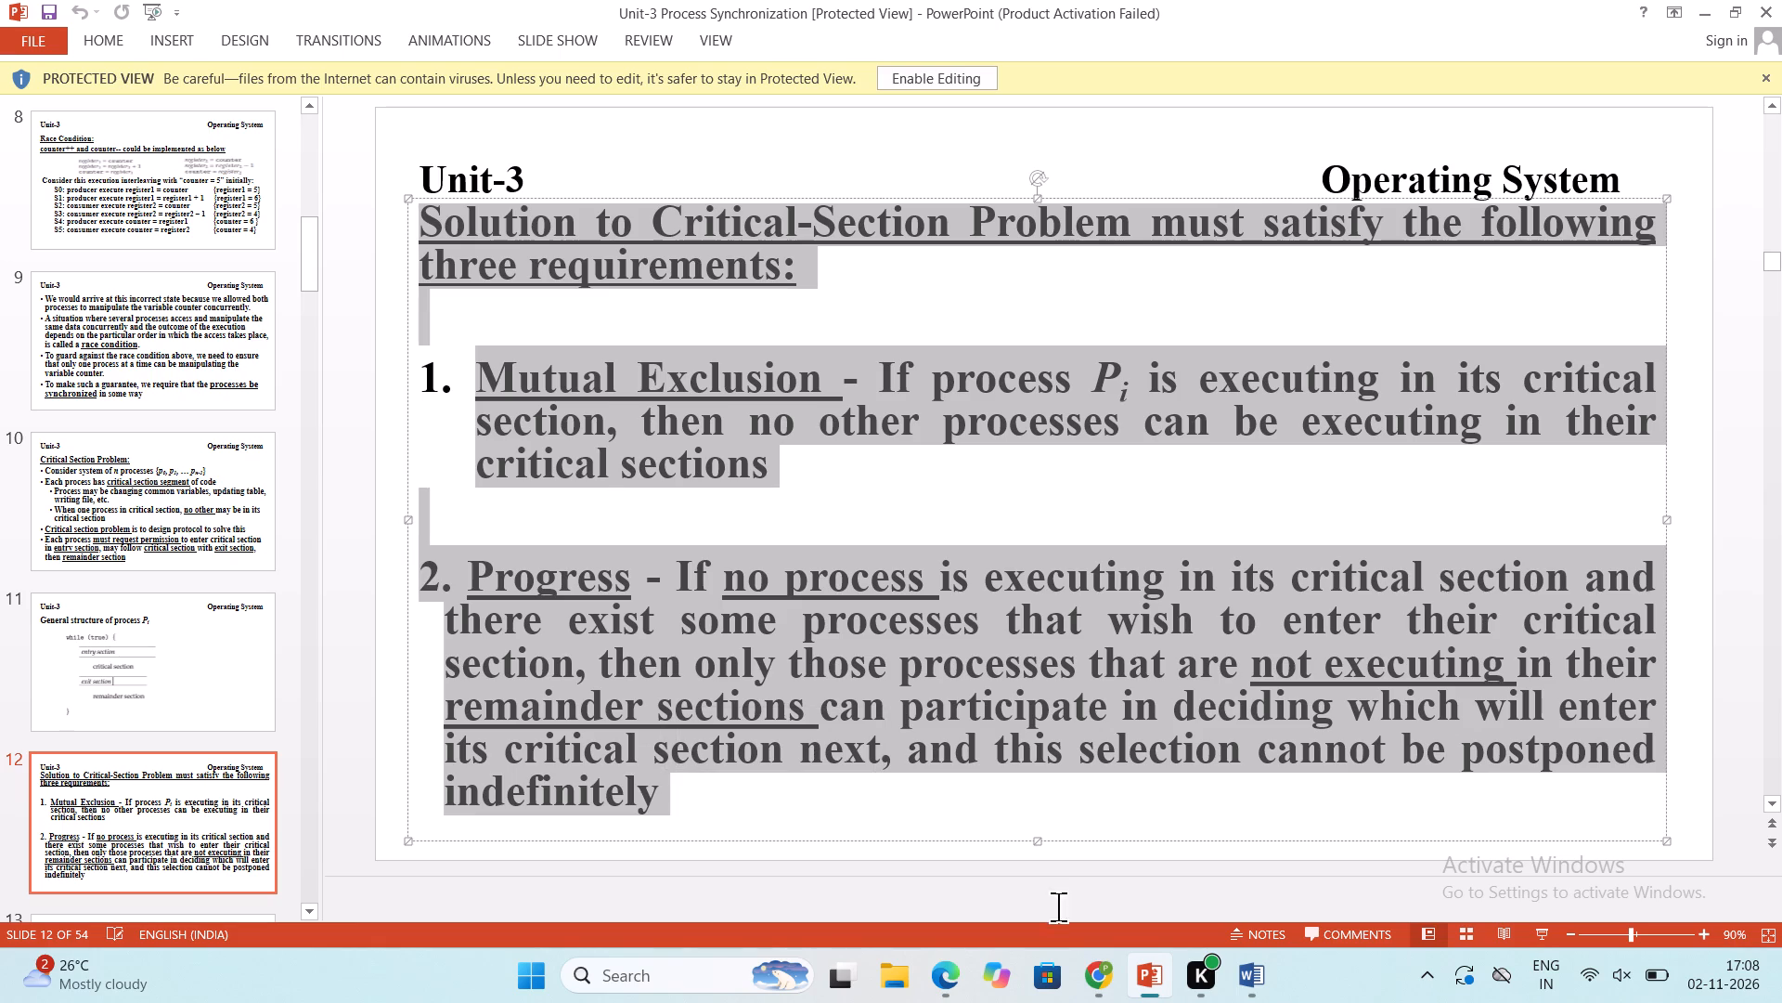
In the Word document, remove the overflowing last dash and paste the copied slide text on a new line below the separator.
click(1251, 978)
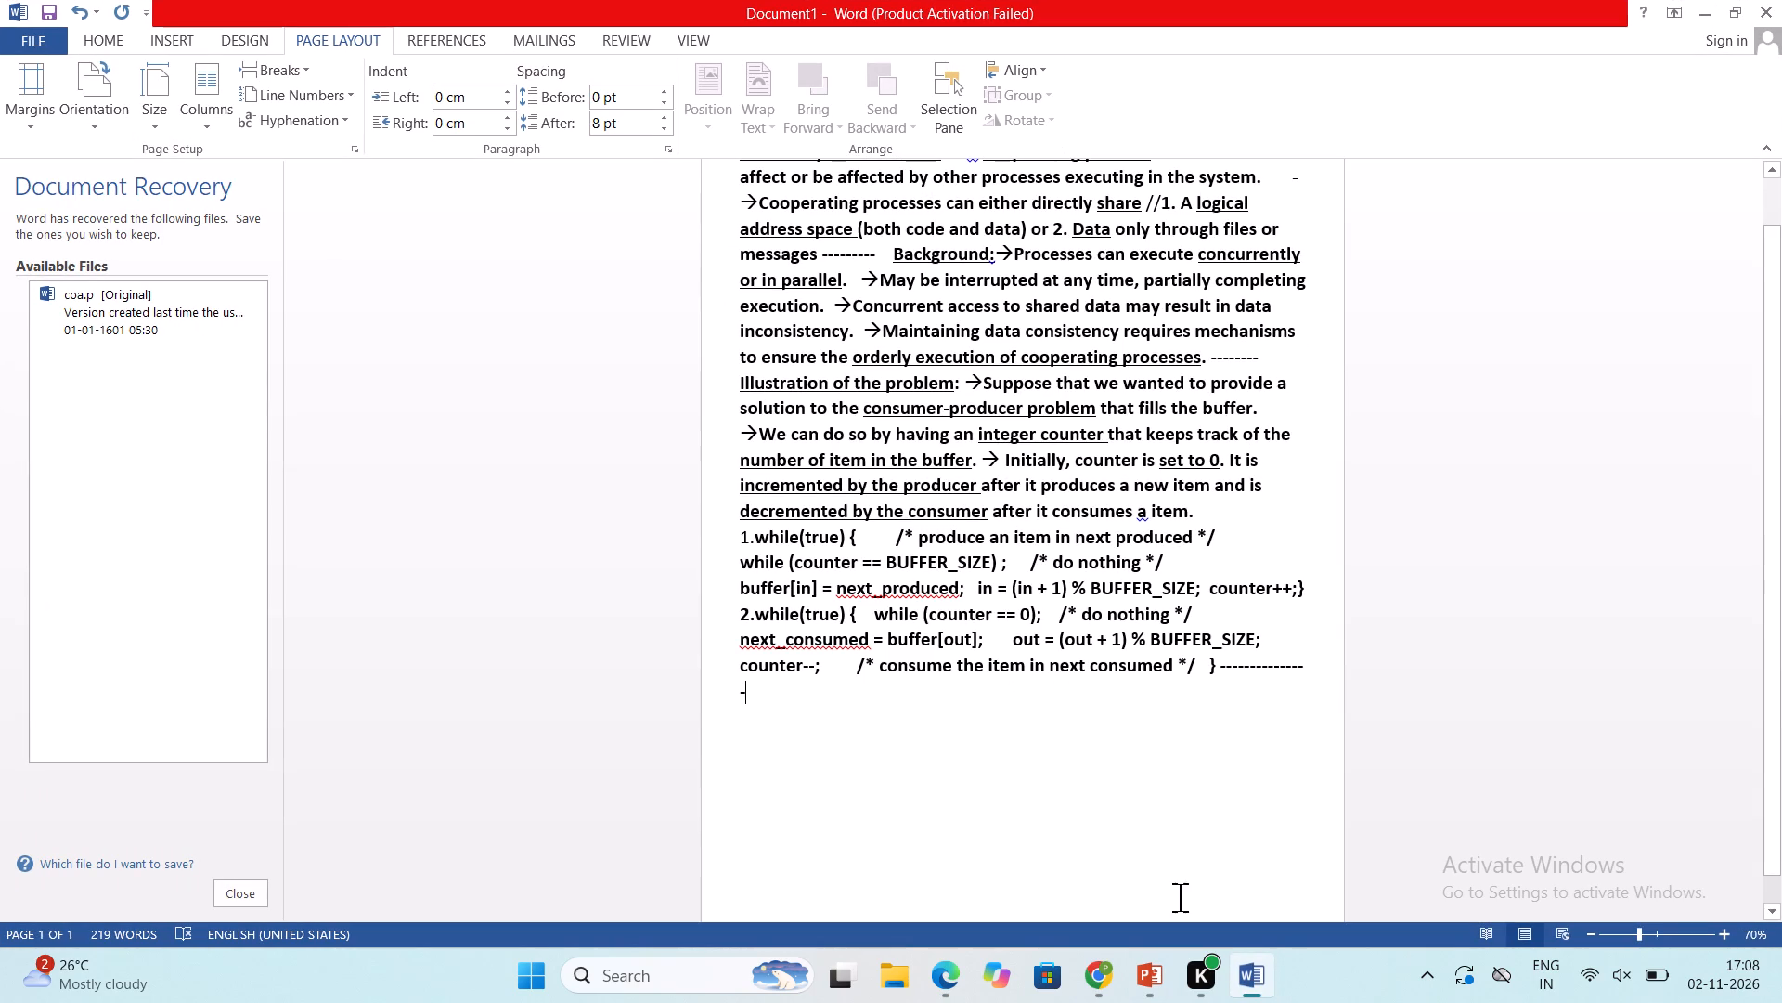
key(BackSpace)
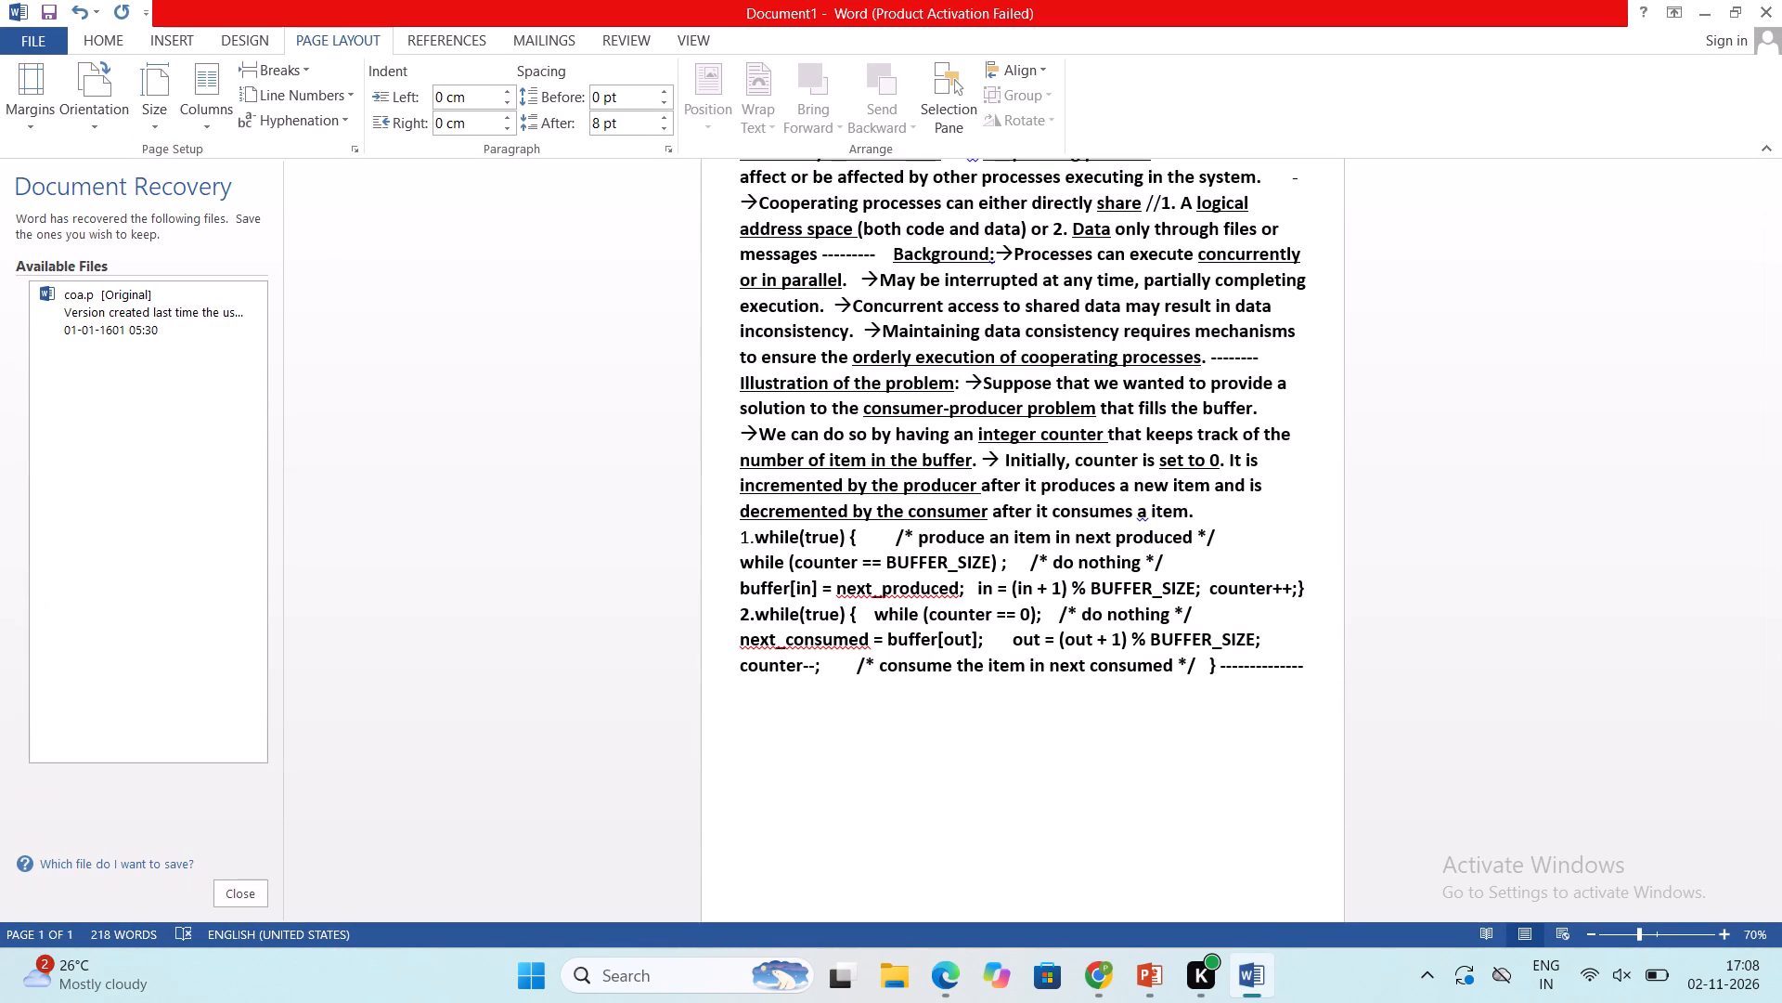
key(shift+Return)
key(ctrl+v)
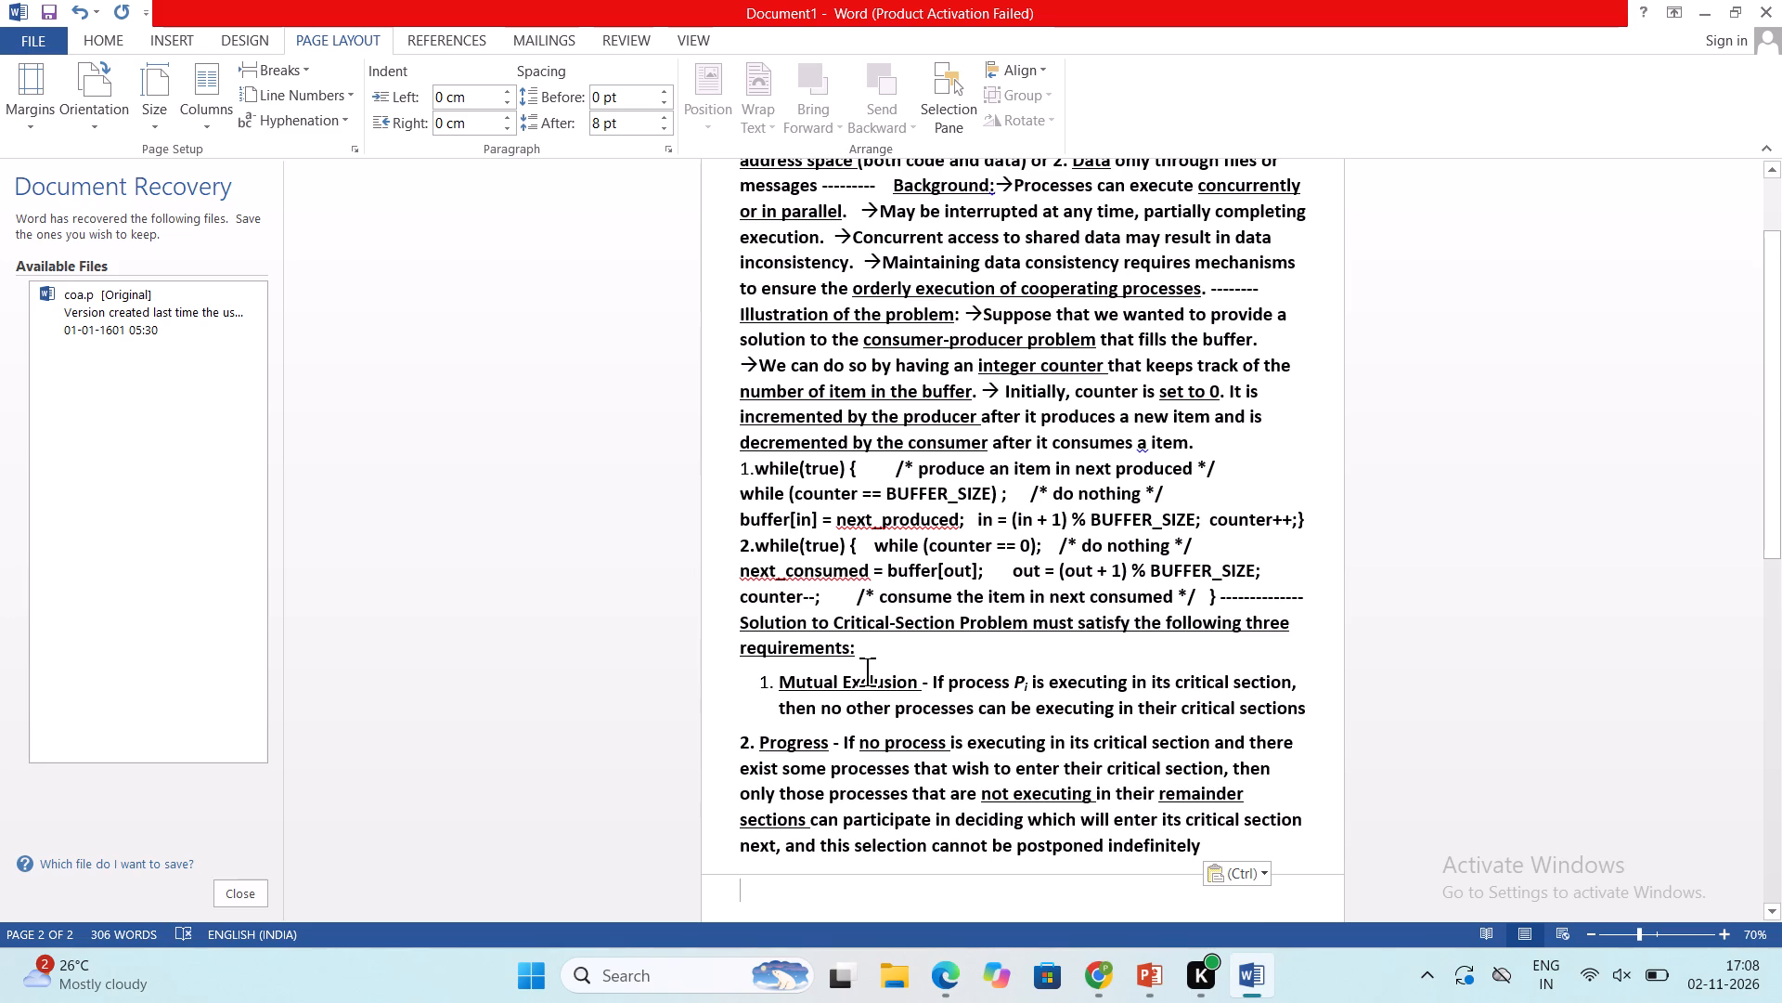
Join the Mutual Exclusion list item onto the "requirements:" heading line, replacing its automatic numbering with a space and a plain "1.".
click(760, 681)
key(Left)
key(Down)
key(Left)
key(Left)
key(Left)
key(Left)
key(Left)
key(Left)
key(Left)
key(Left)
key(Left)
key(Left)
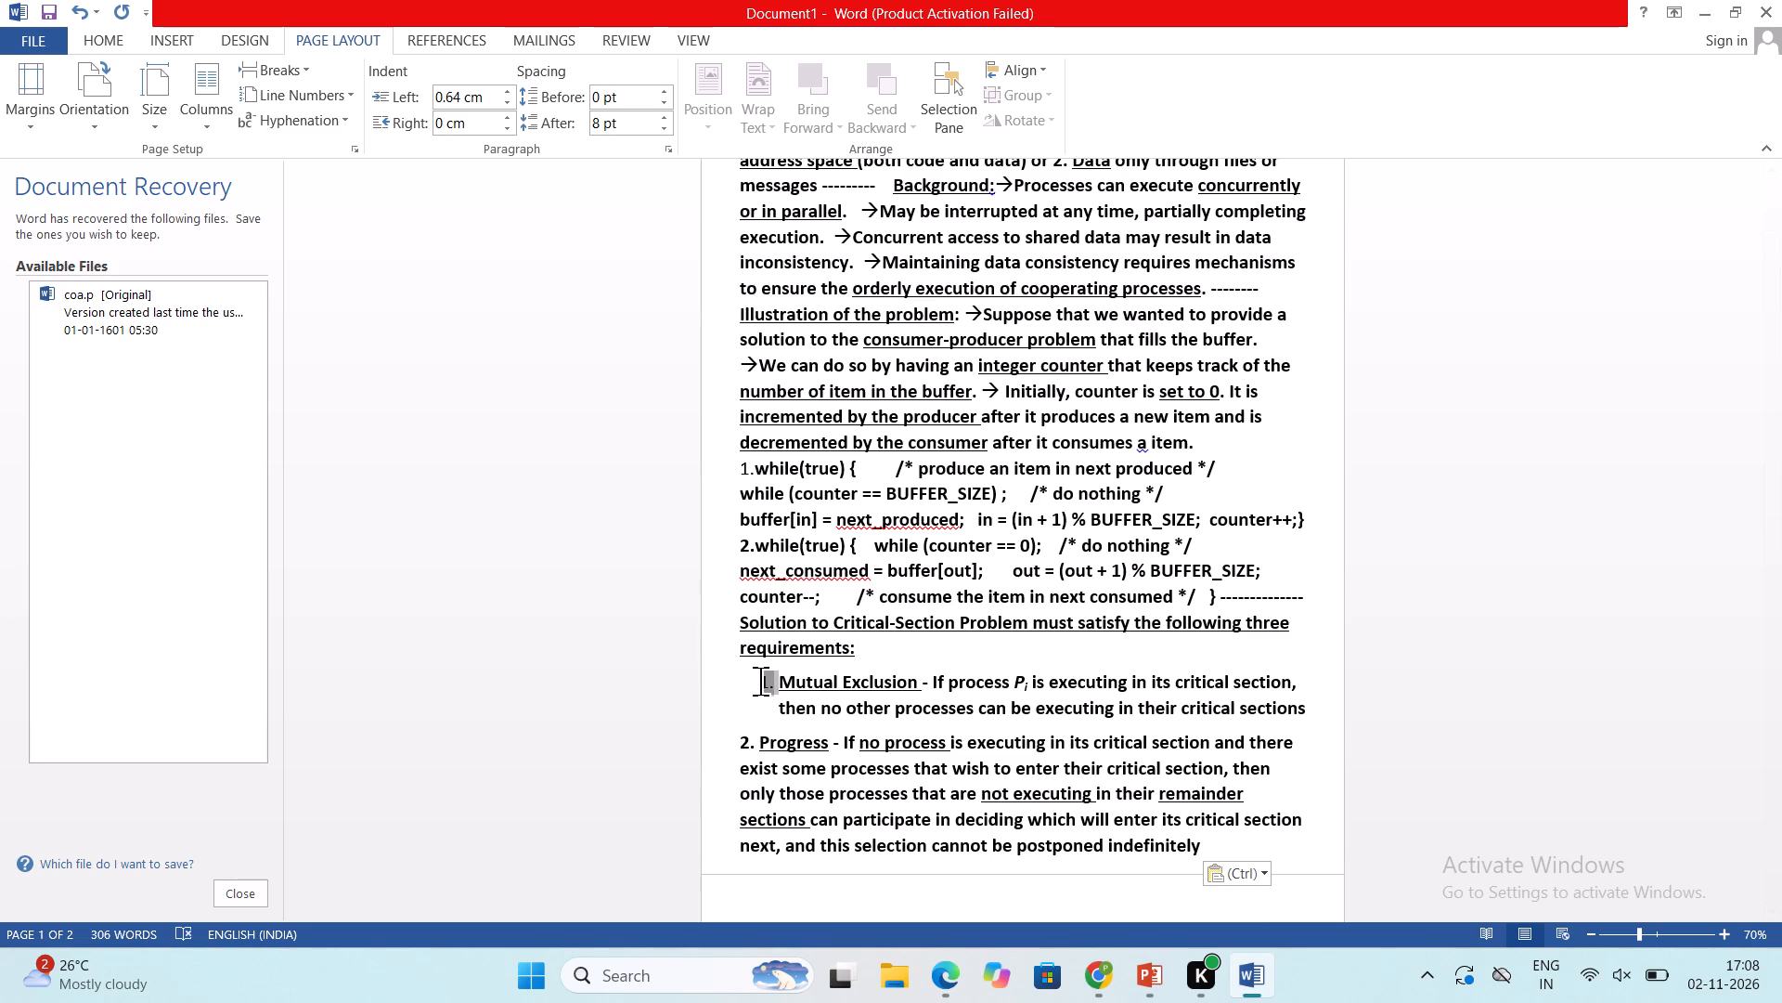
key(BackSpace)
key(BackSpace)
key(BackSpace)
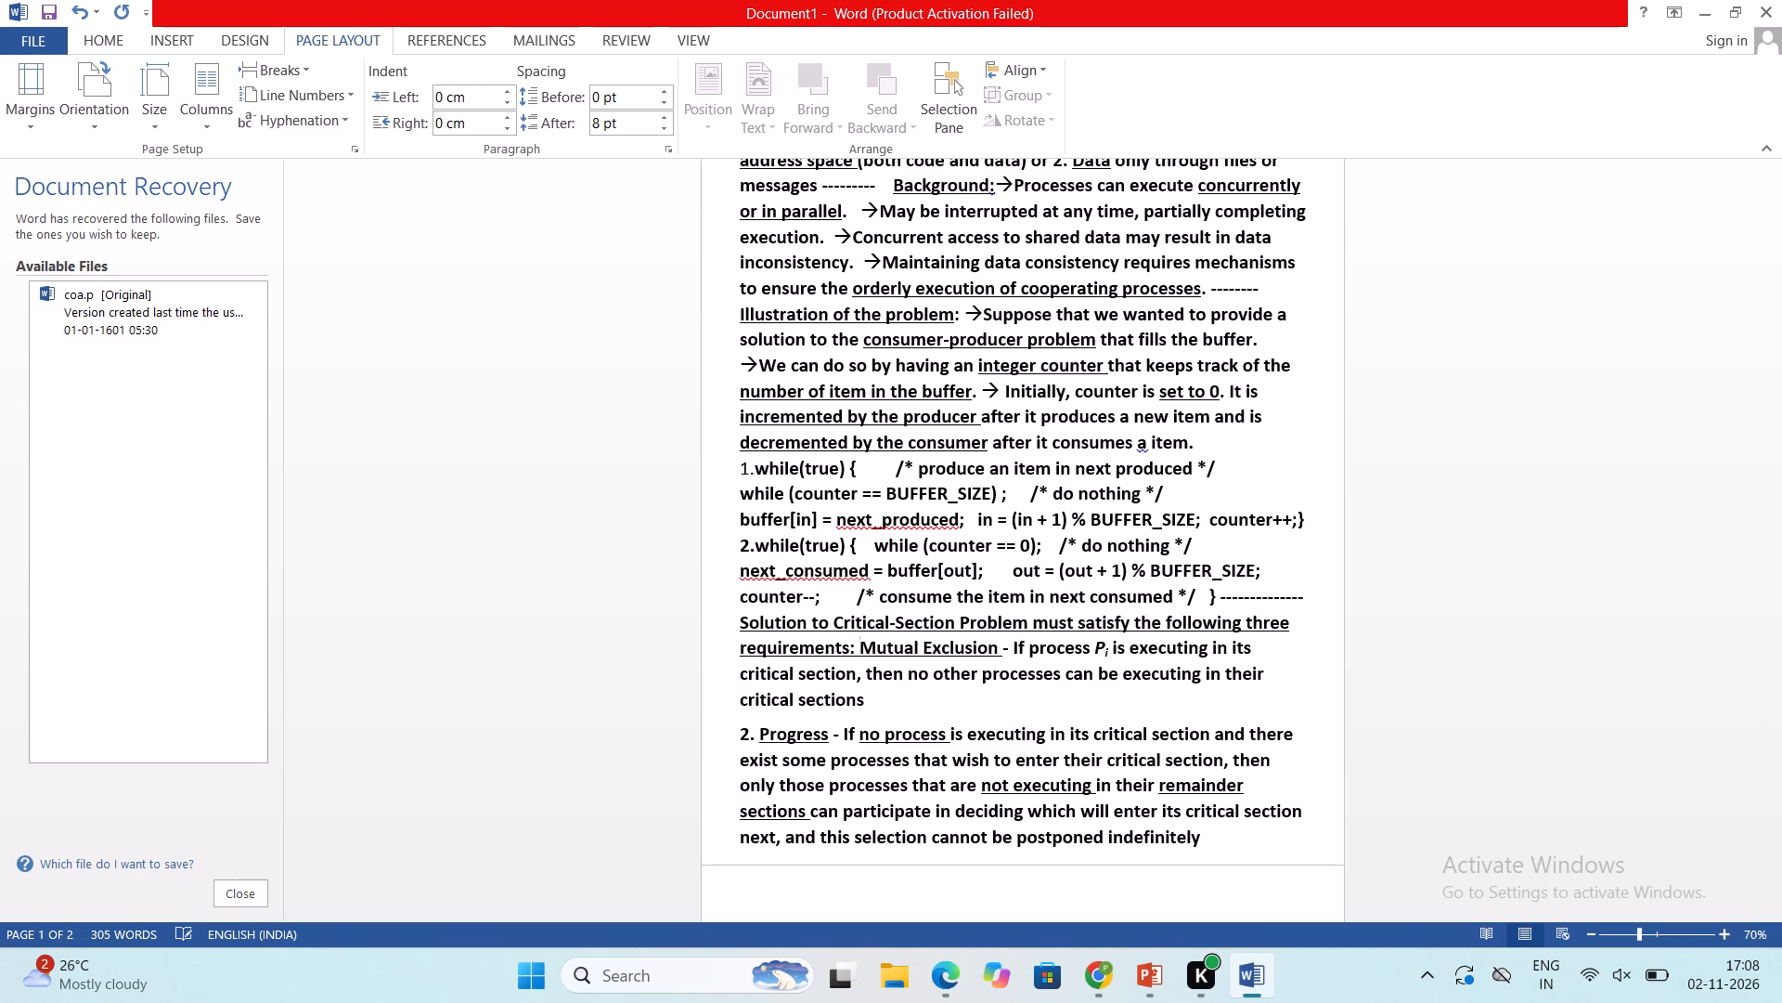
key(space)
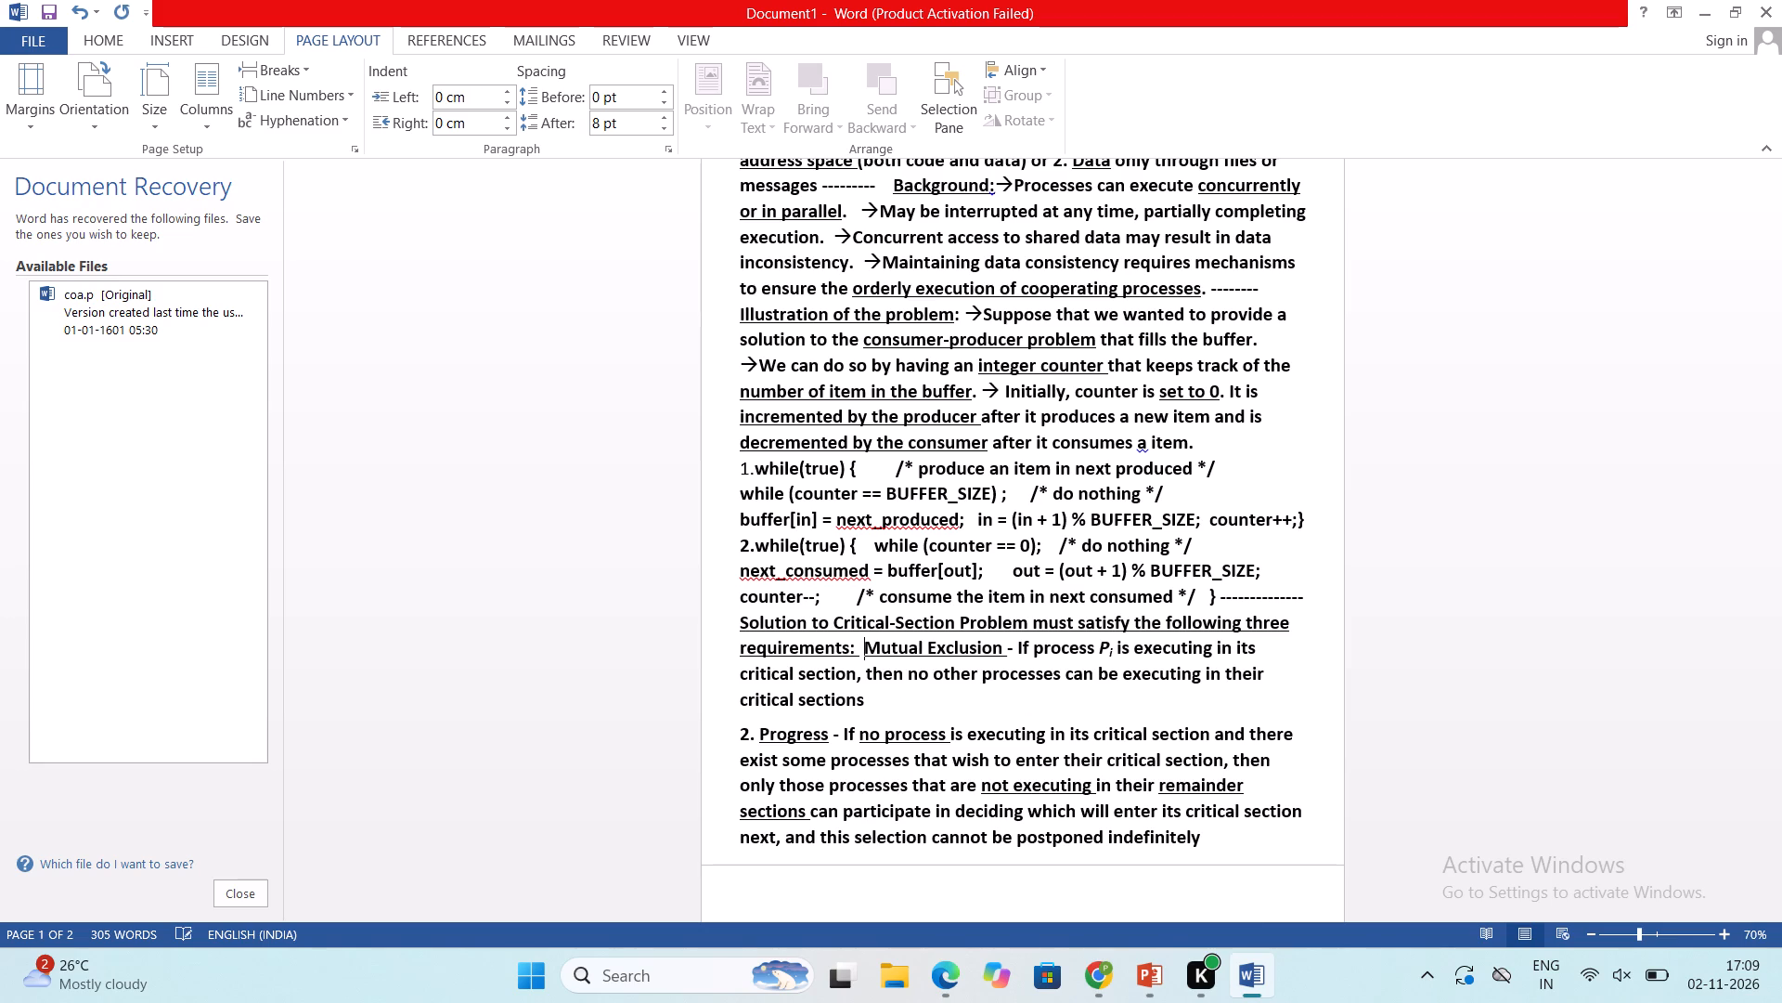
text(1.)
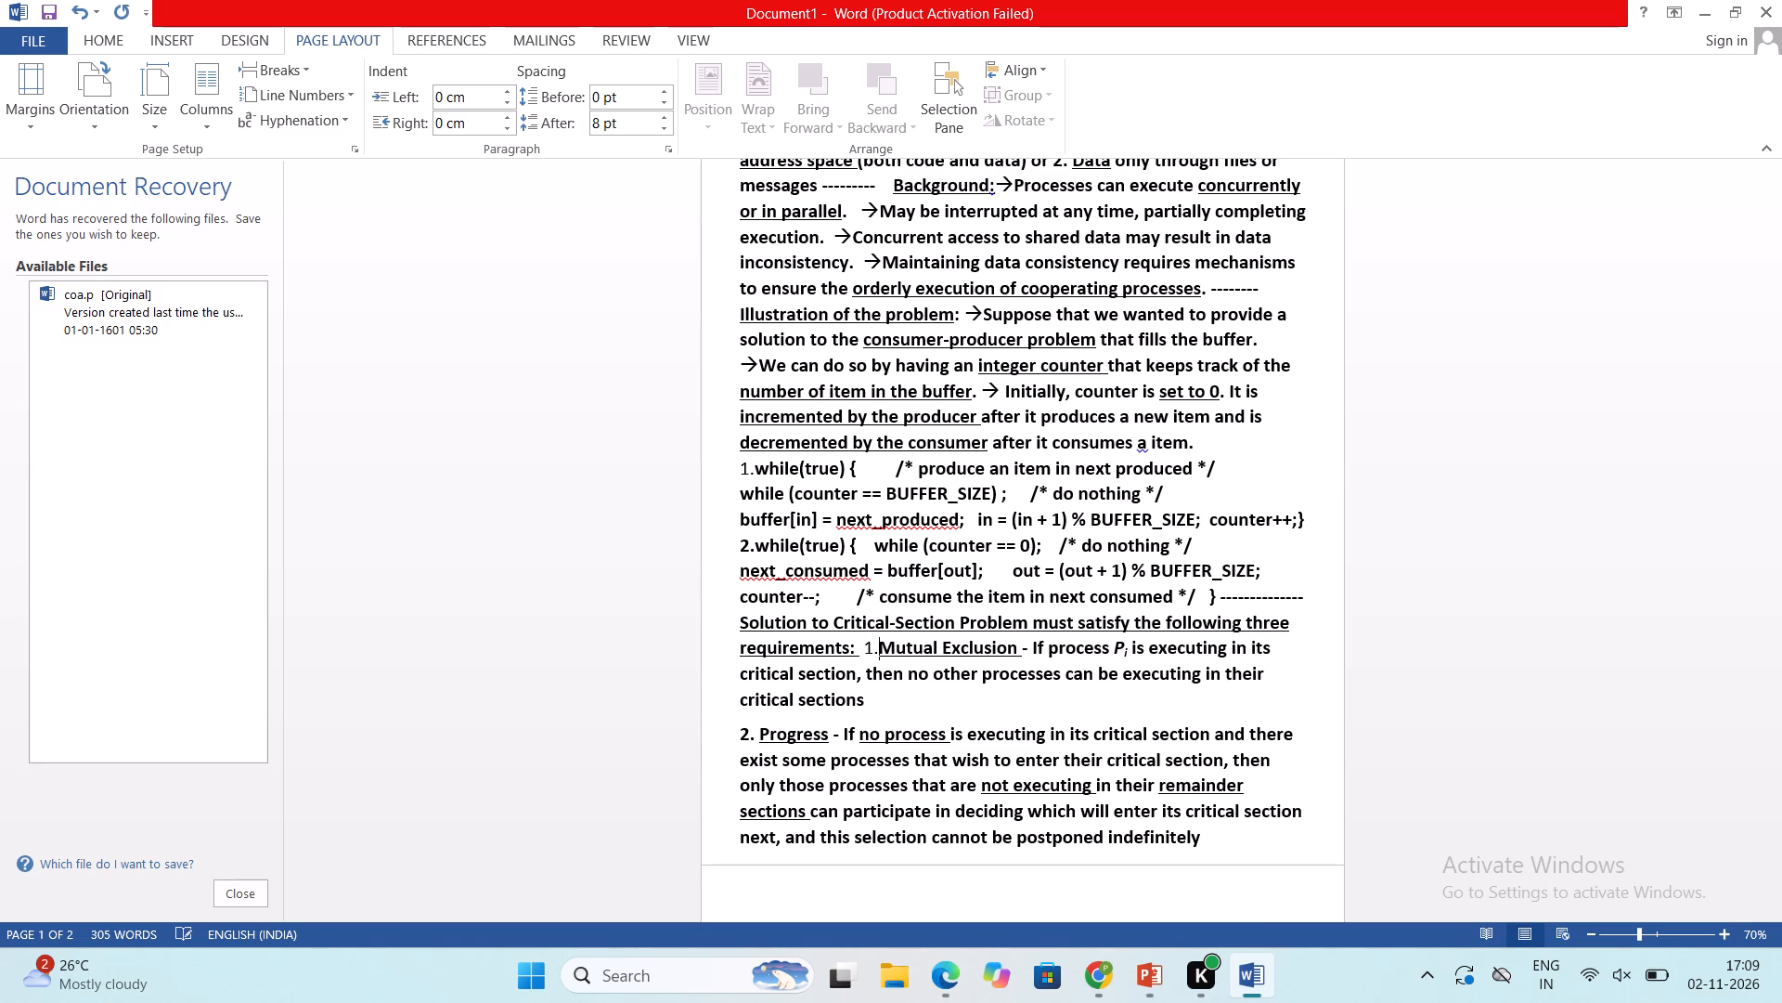
Join the "2. Progress" paragraph onto the end of the Mutual Exclusion text, separated by a full stop and a space.
click(738, 732)
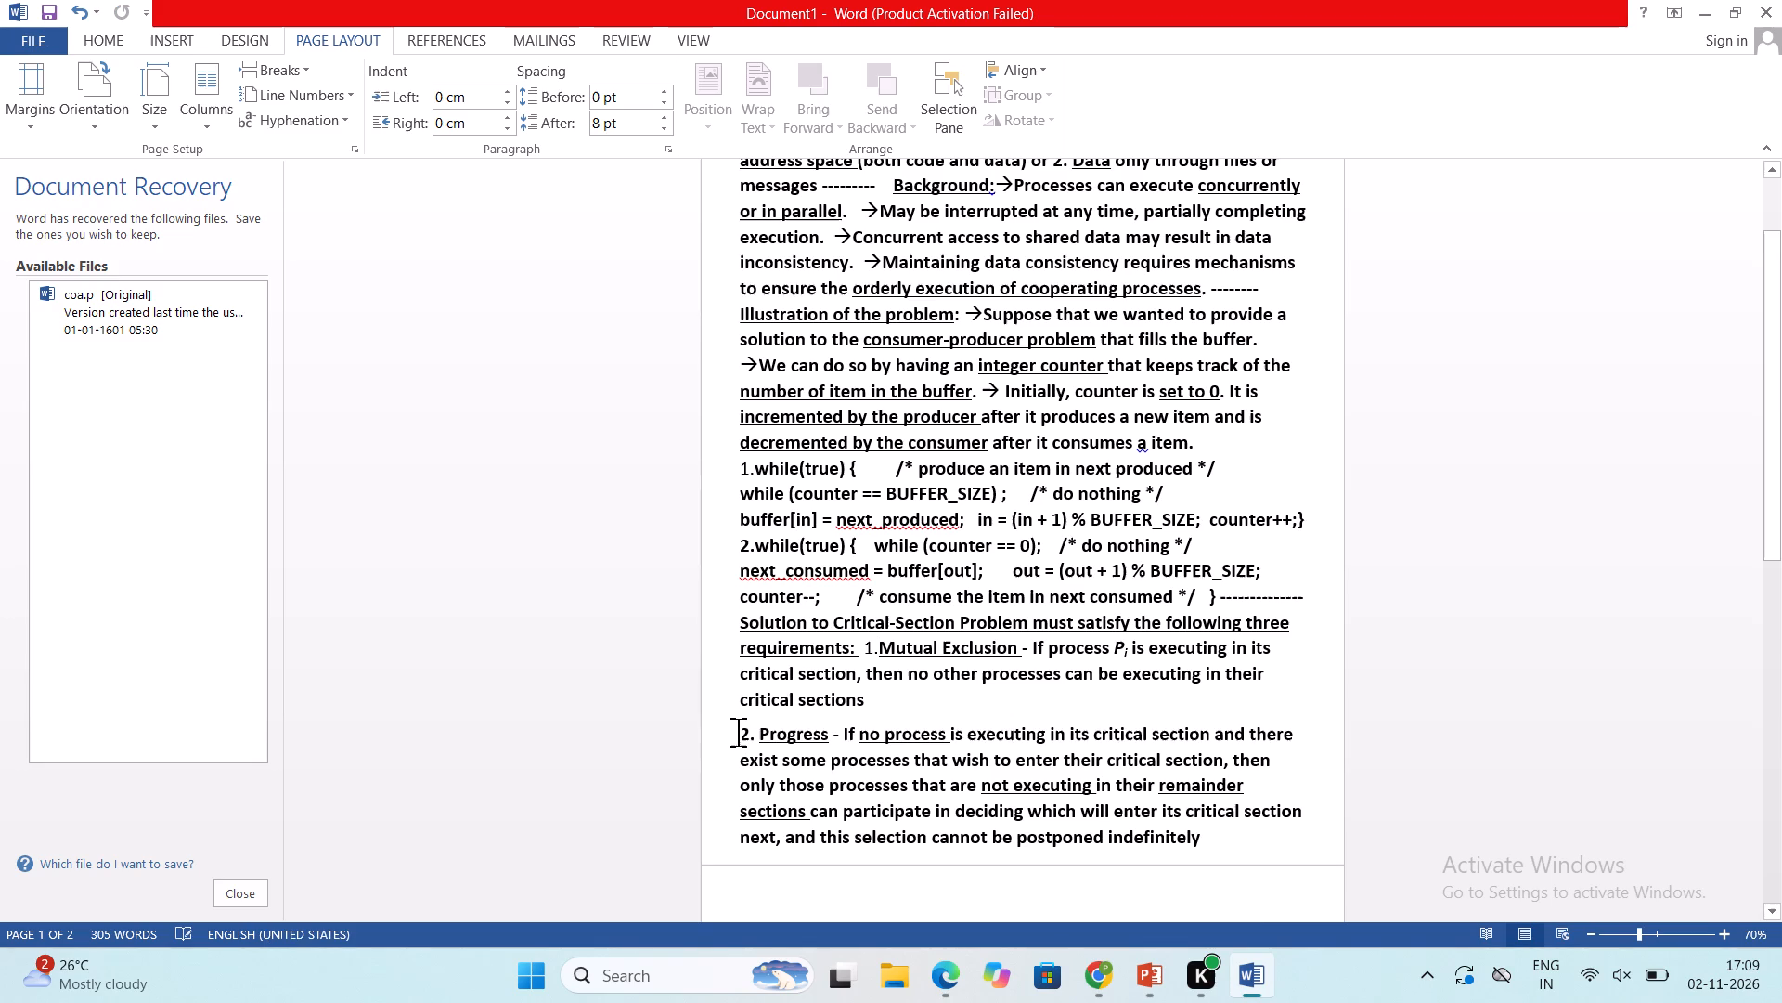
key(Down)
key(Up)
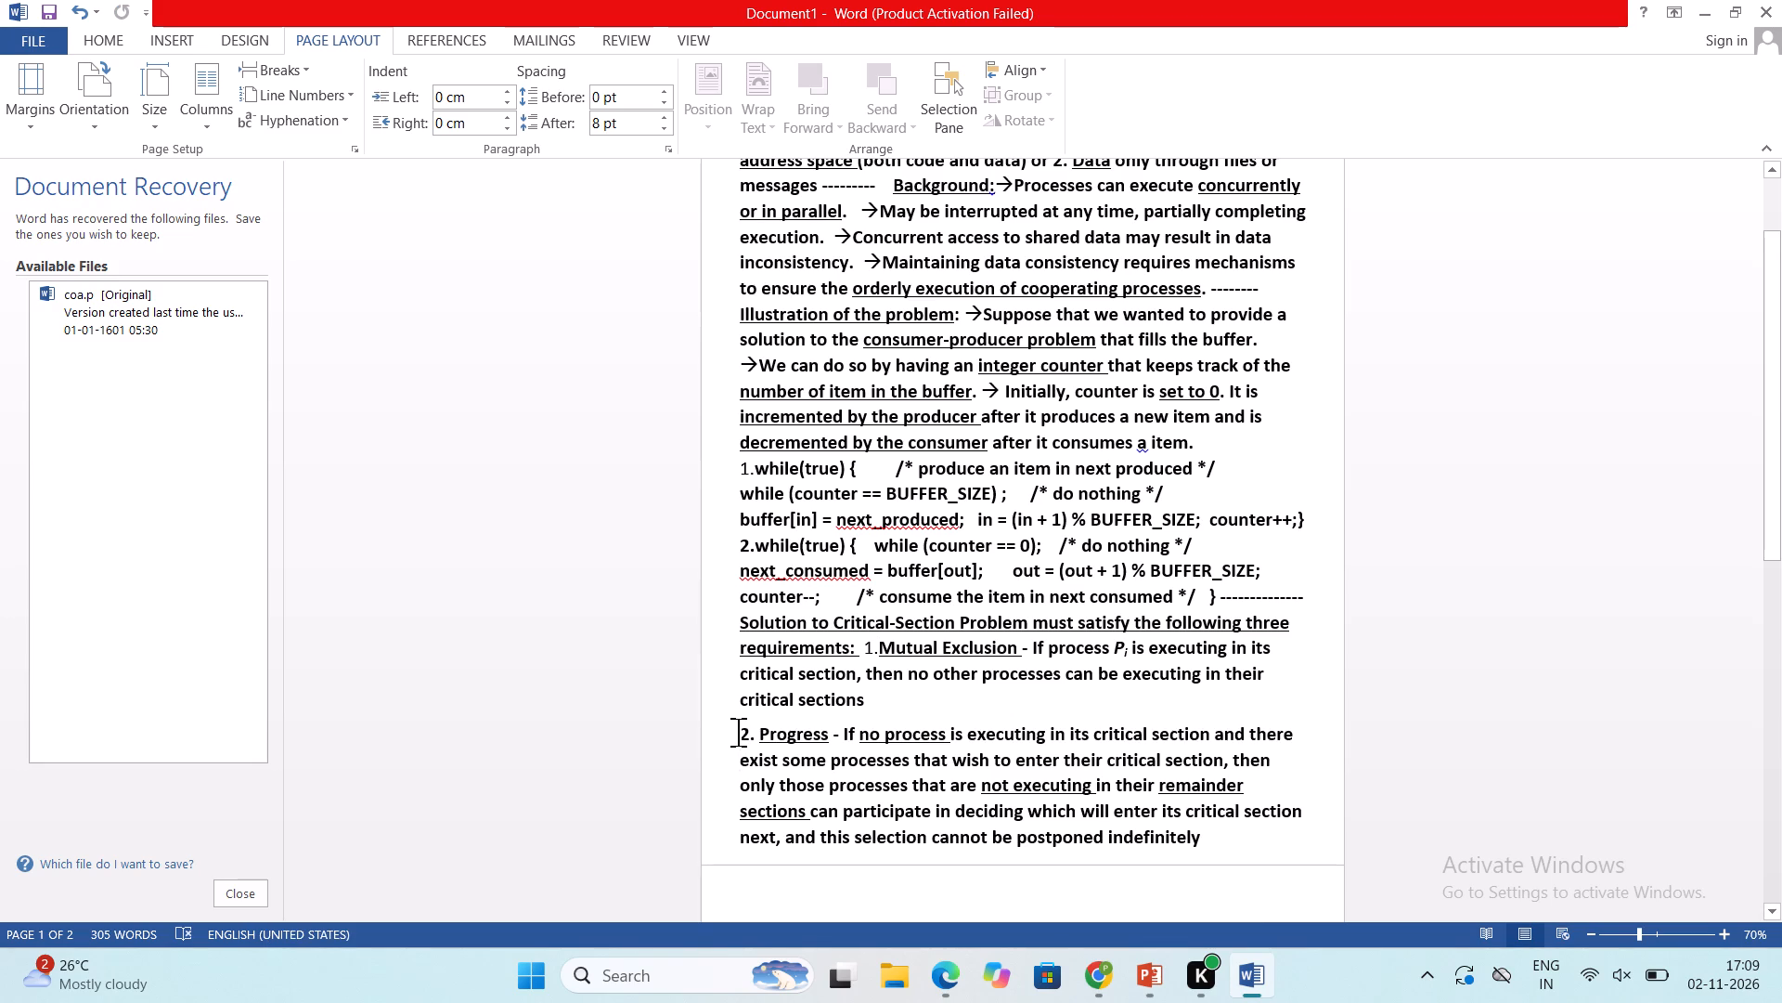
key(BackSpace)
key(space)
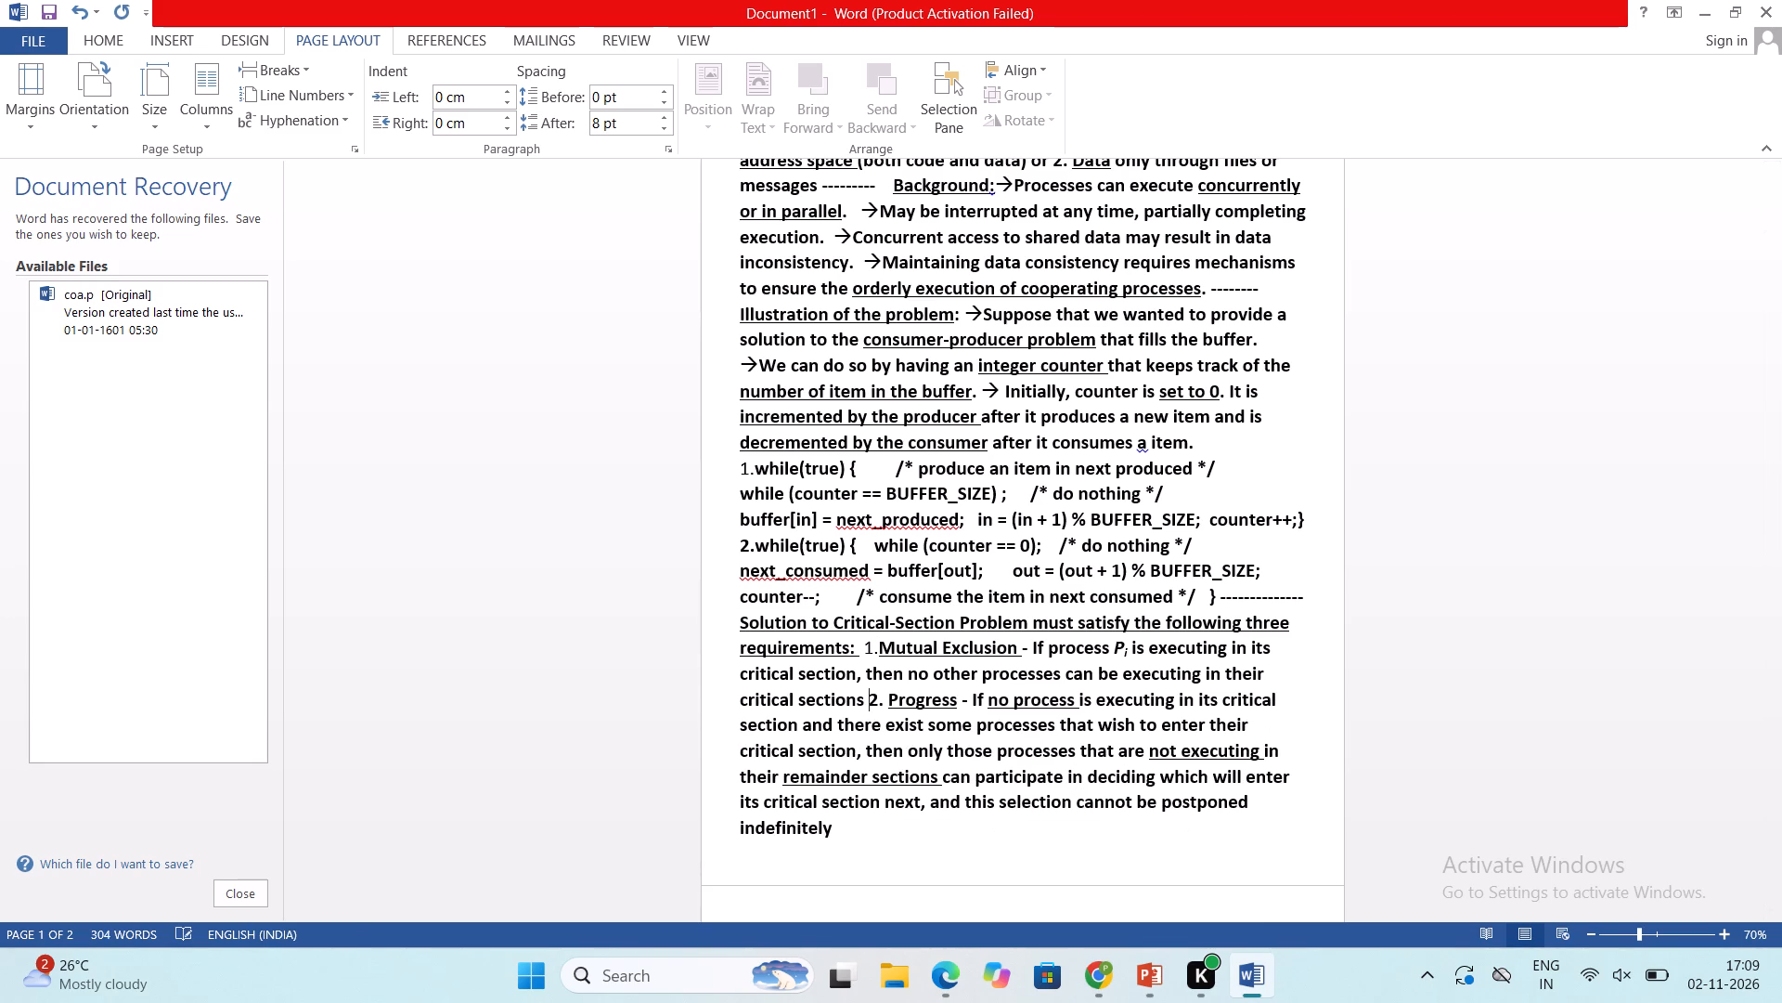
key(BackSpace)
text(.)
key(space)
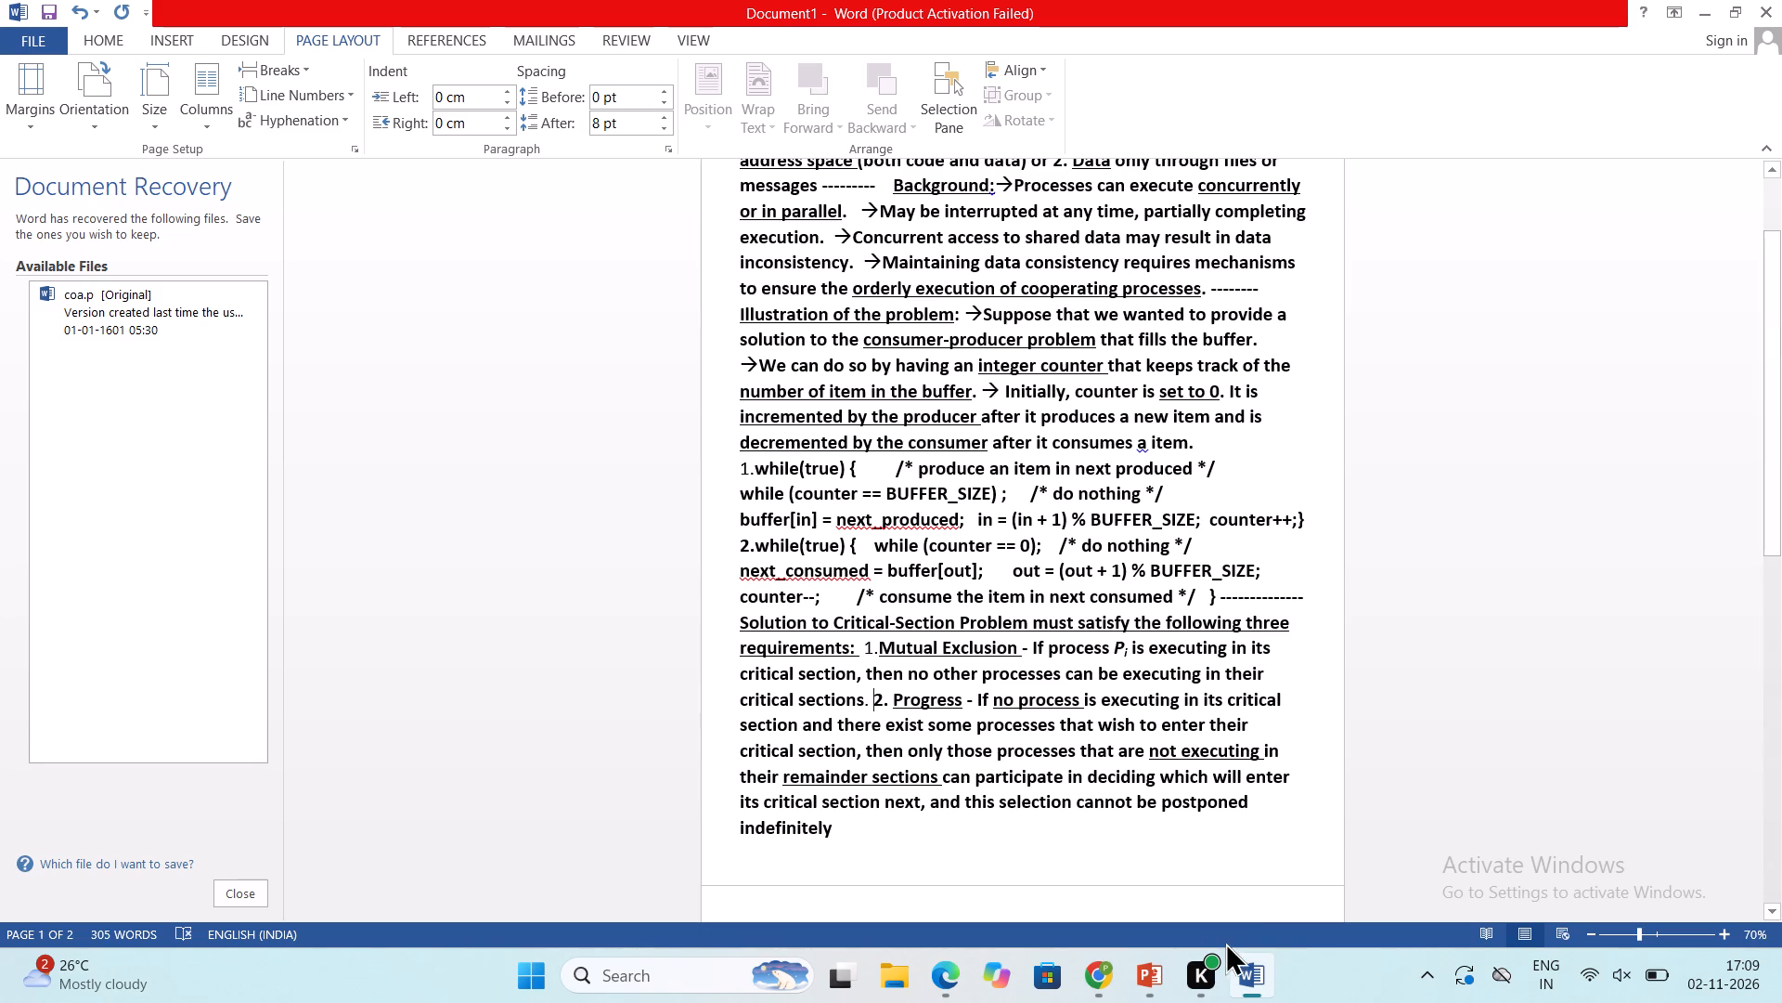
Switch to the PowerPoint presentation and copy the Bounded Waiting requirement from slide 13, leaving out its number 3.
click(1239, 961)
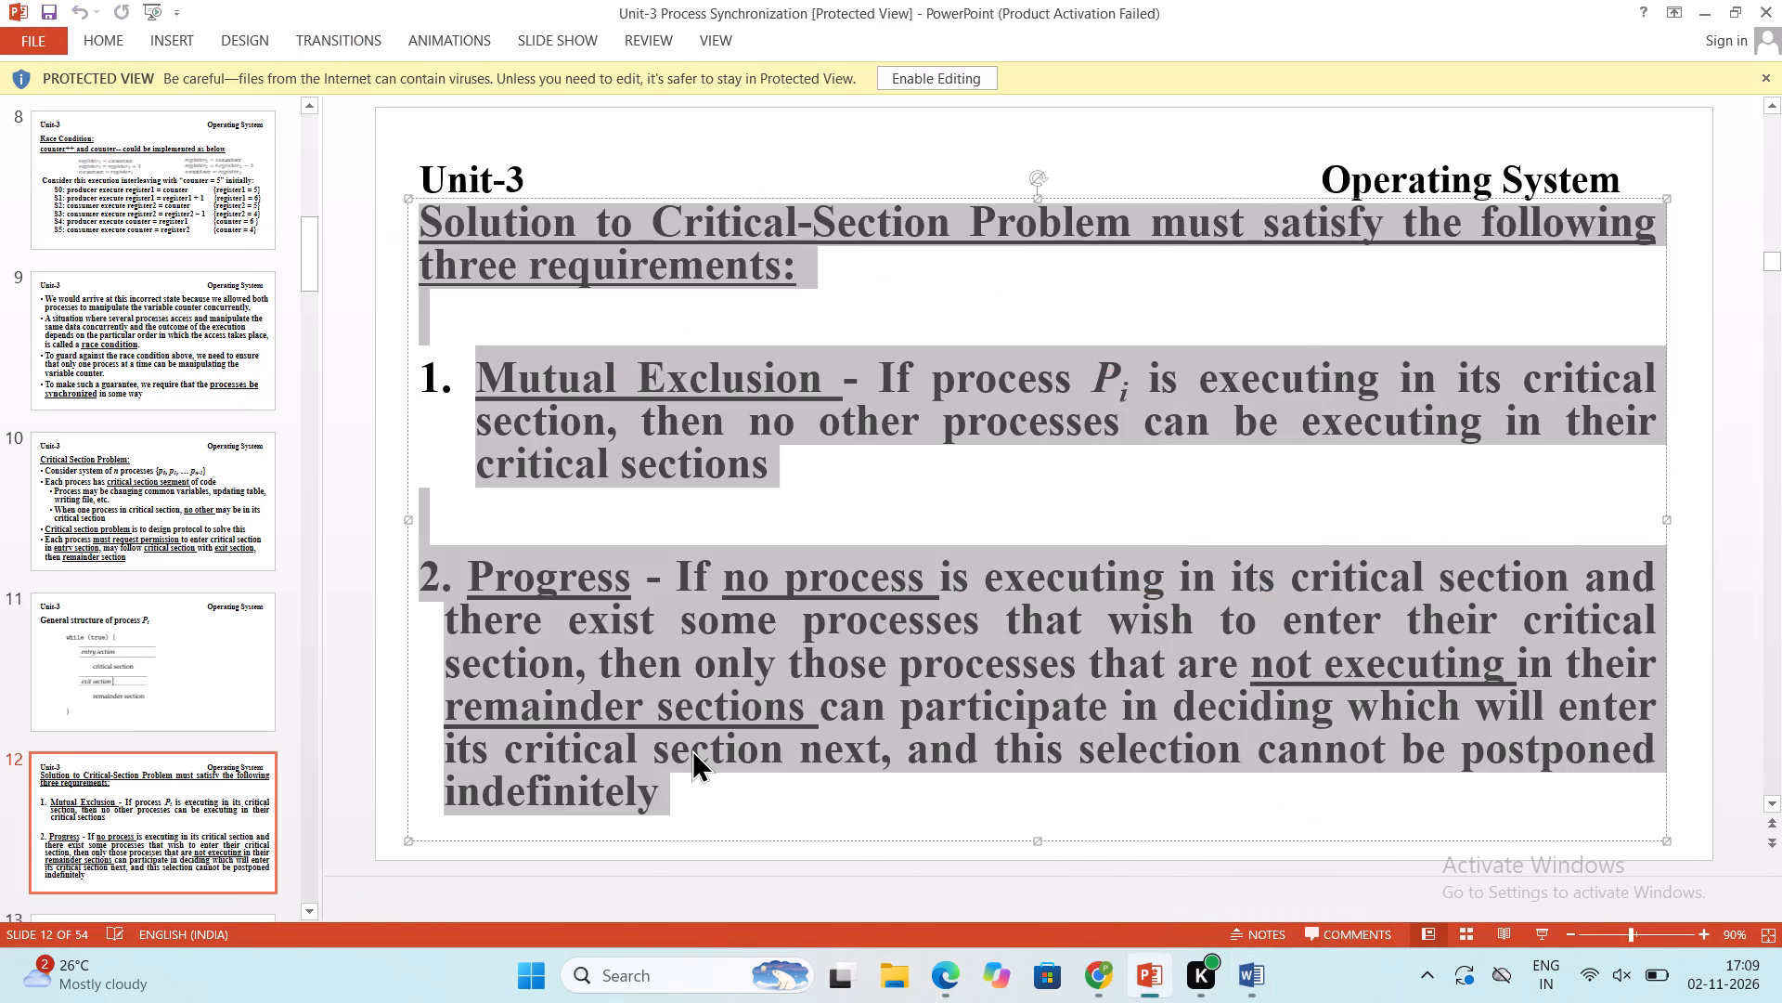
scroll(691, 749, down, 1)
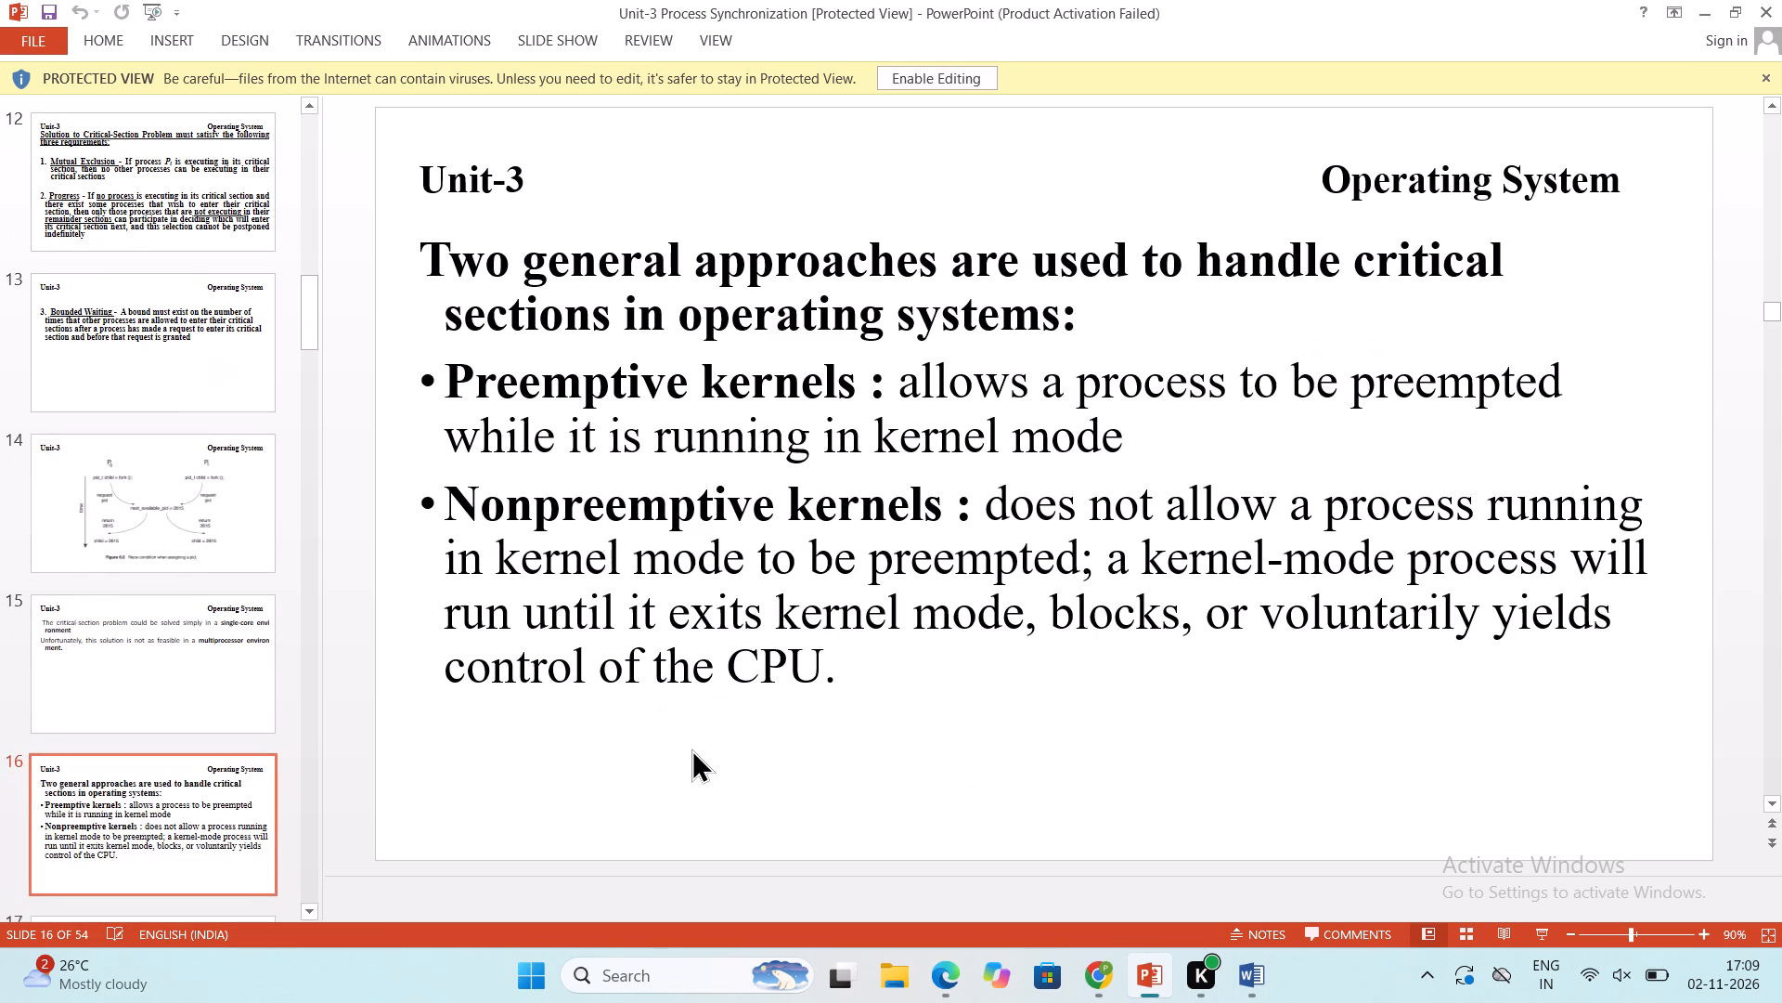
click(207, 371)
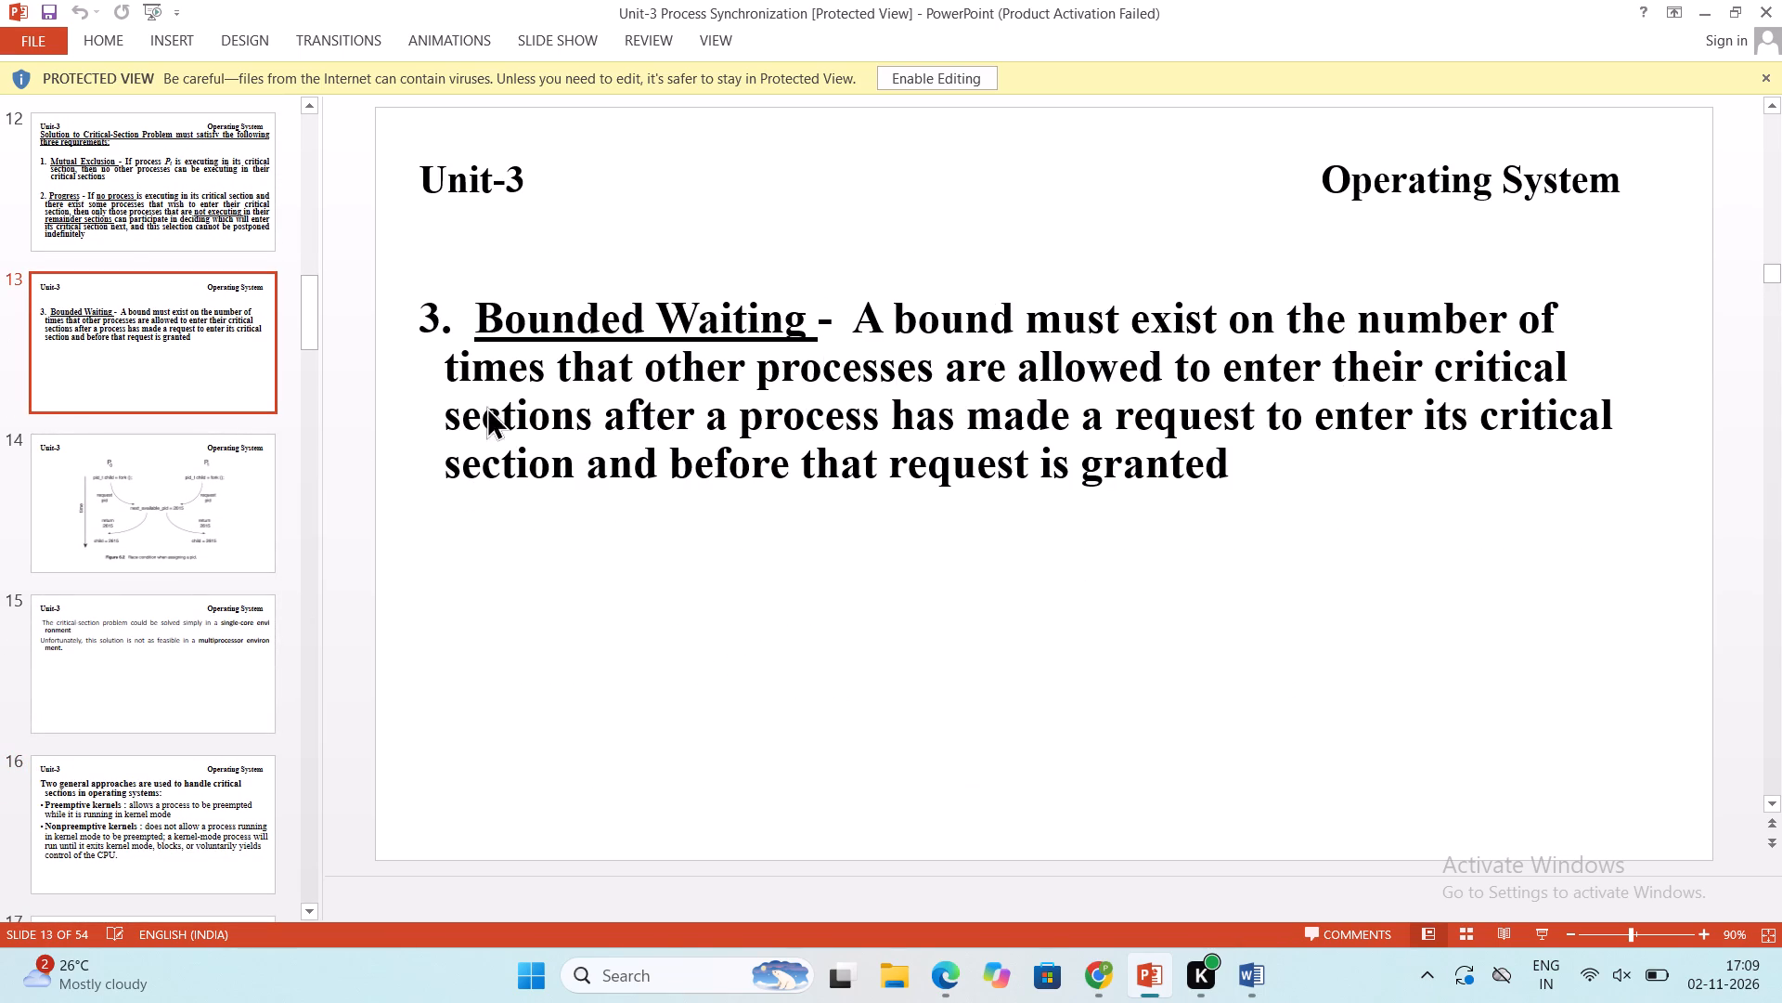
drag(410, 311, 1076, 451)
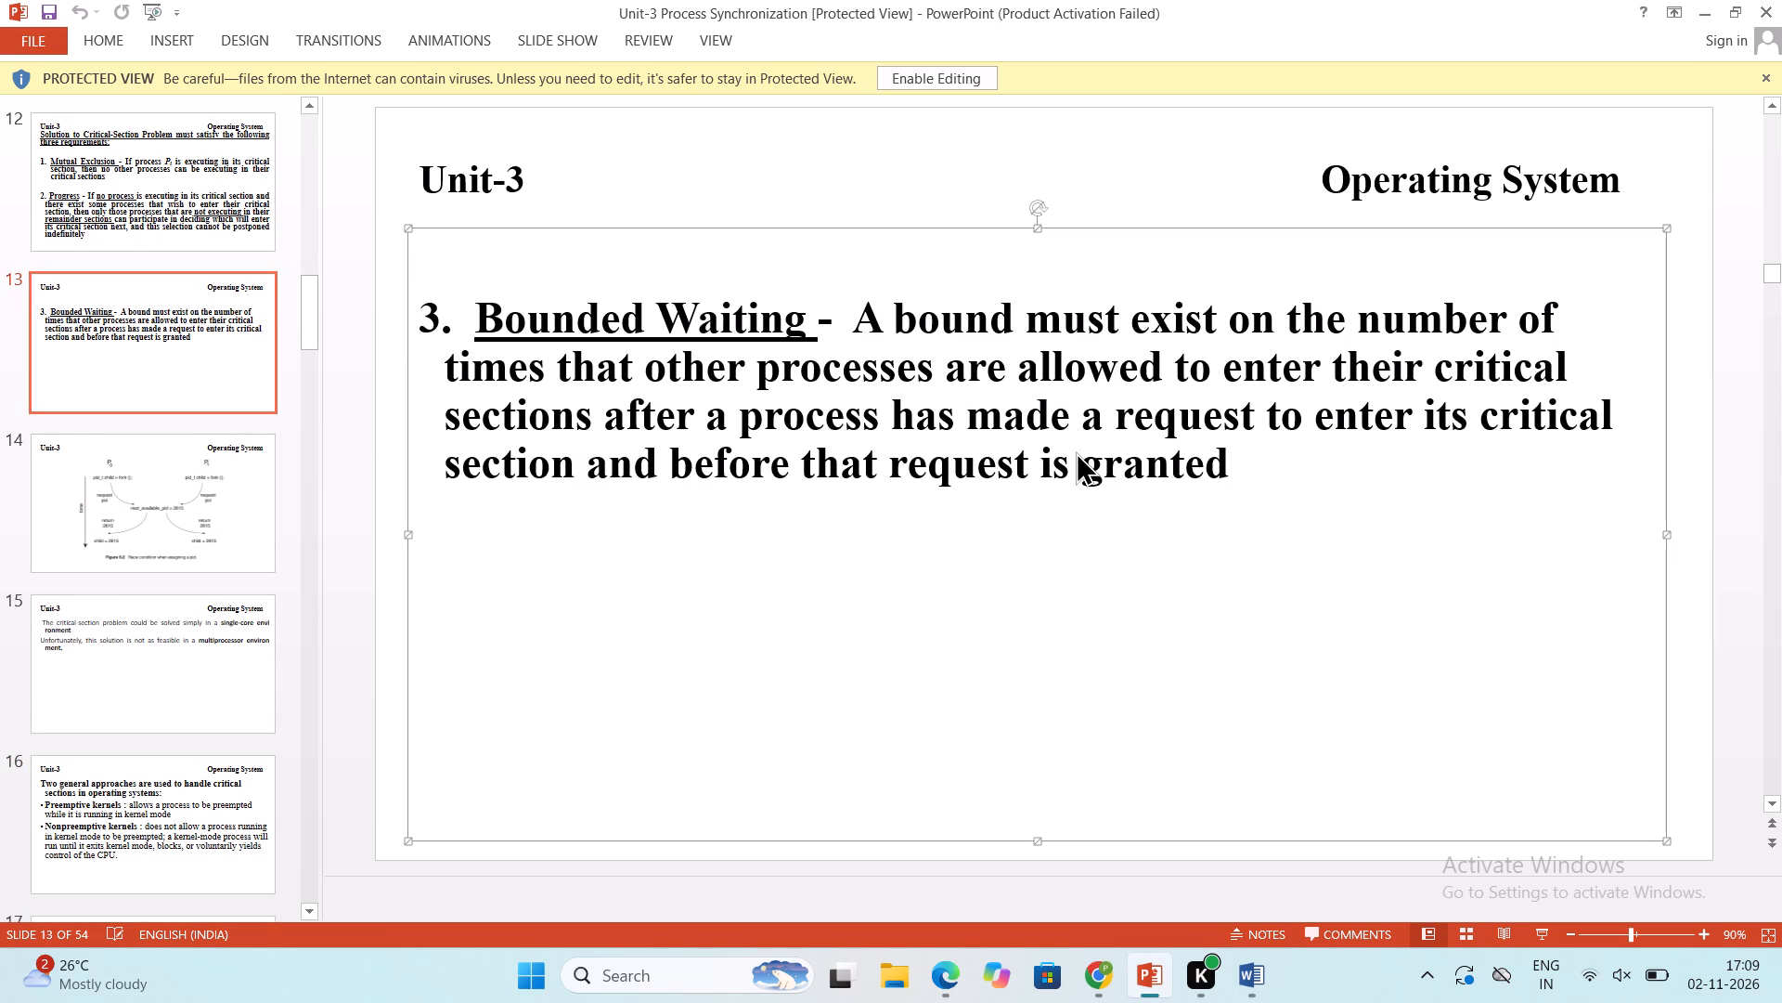
click(433, 319)
drag(433, 319, 782, 410)
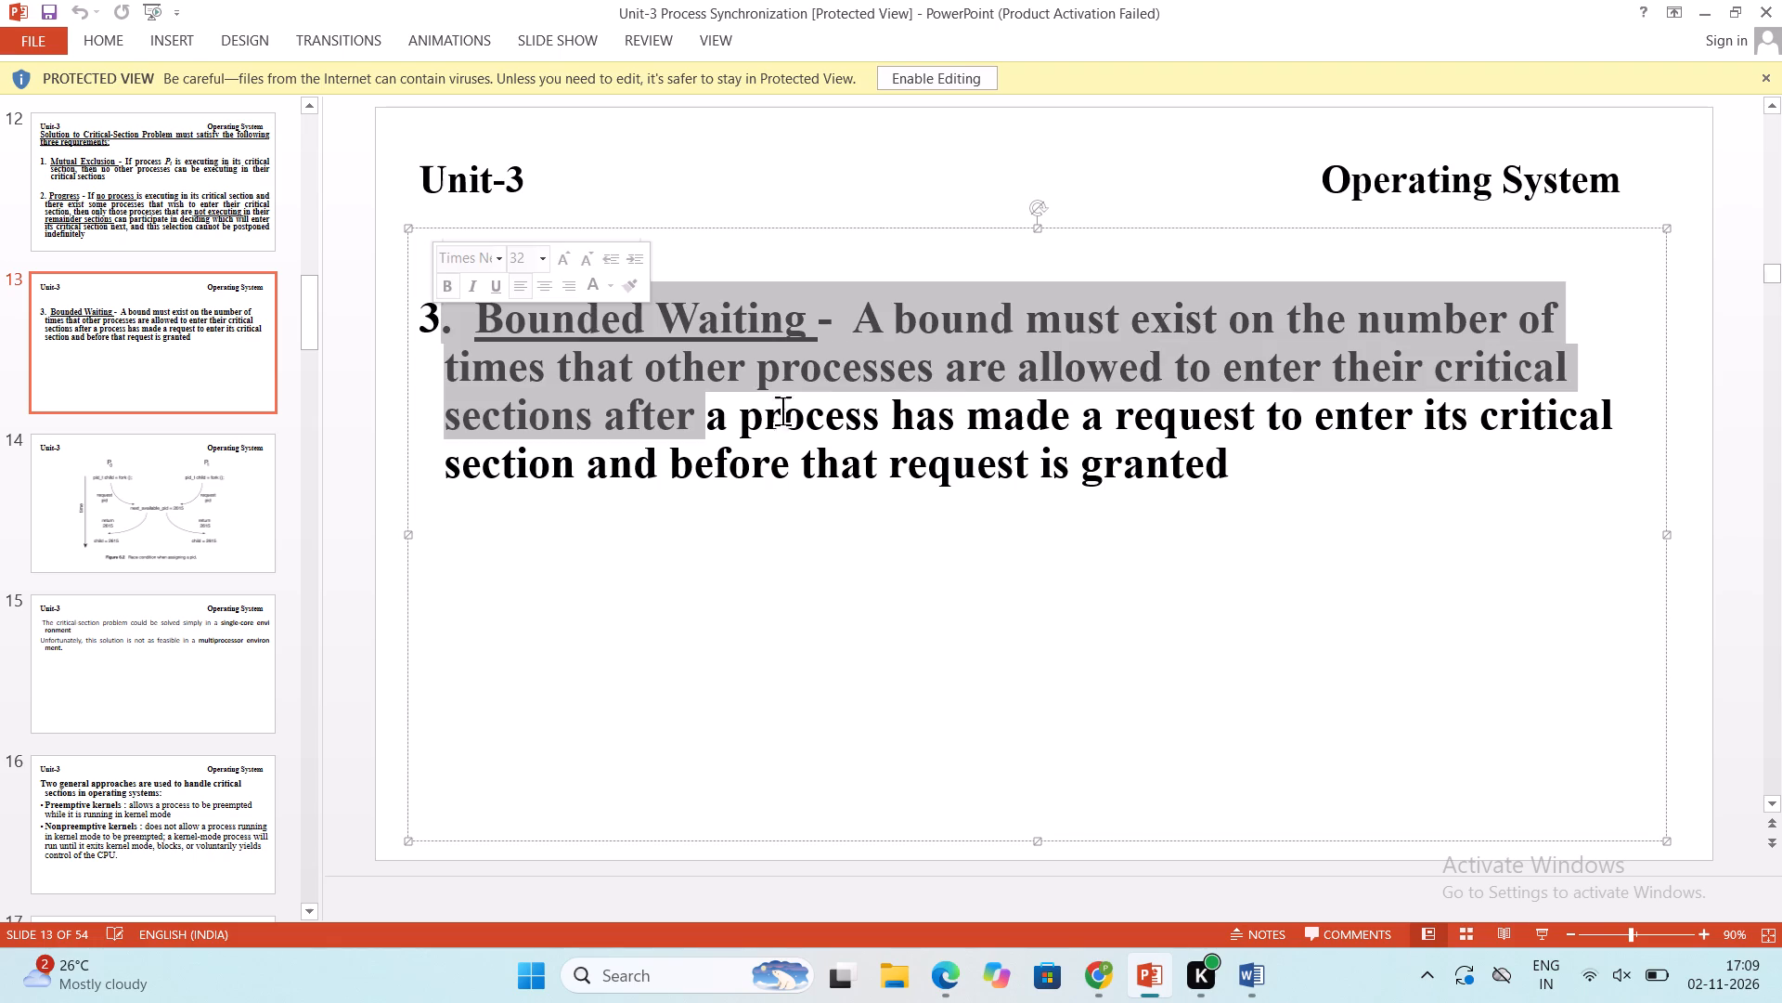
drag(782, 410, 1263, 475)
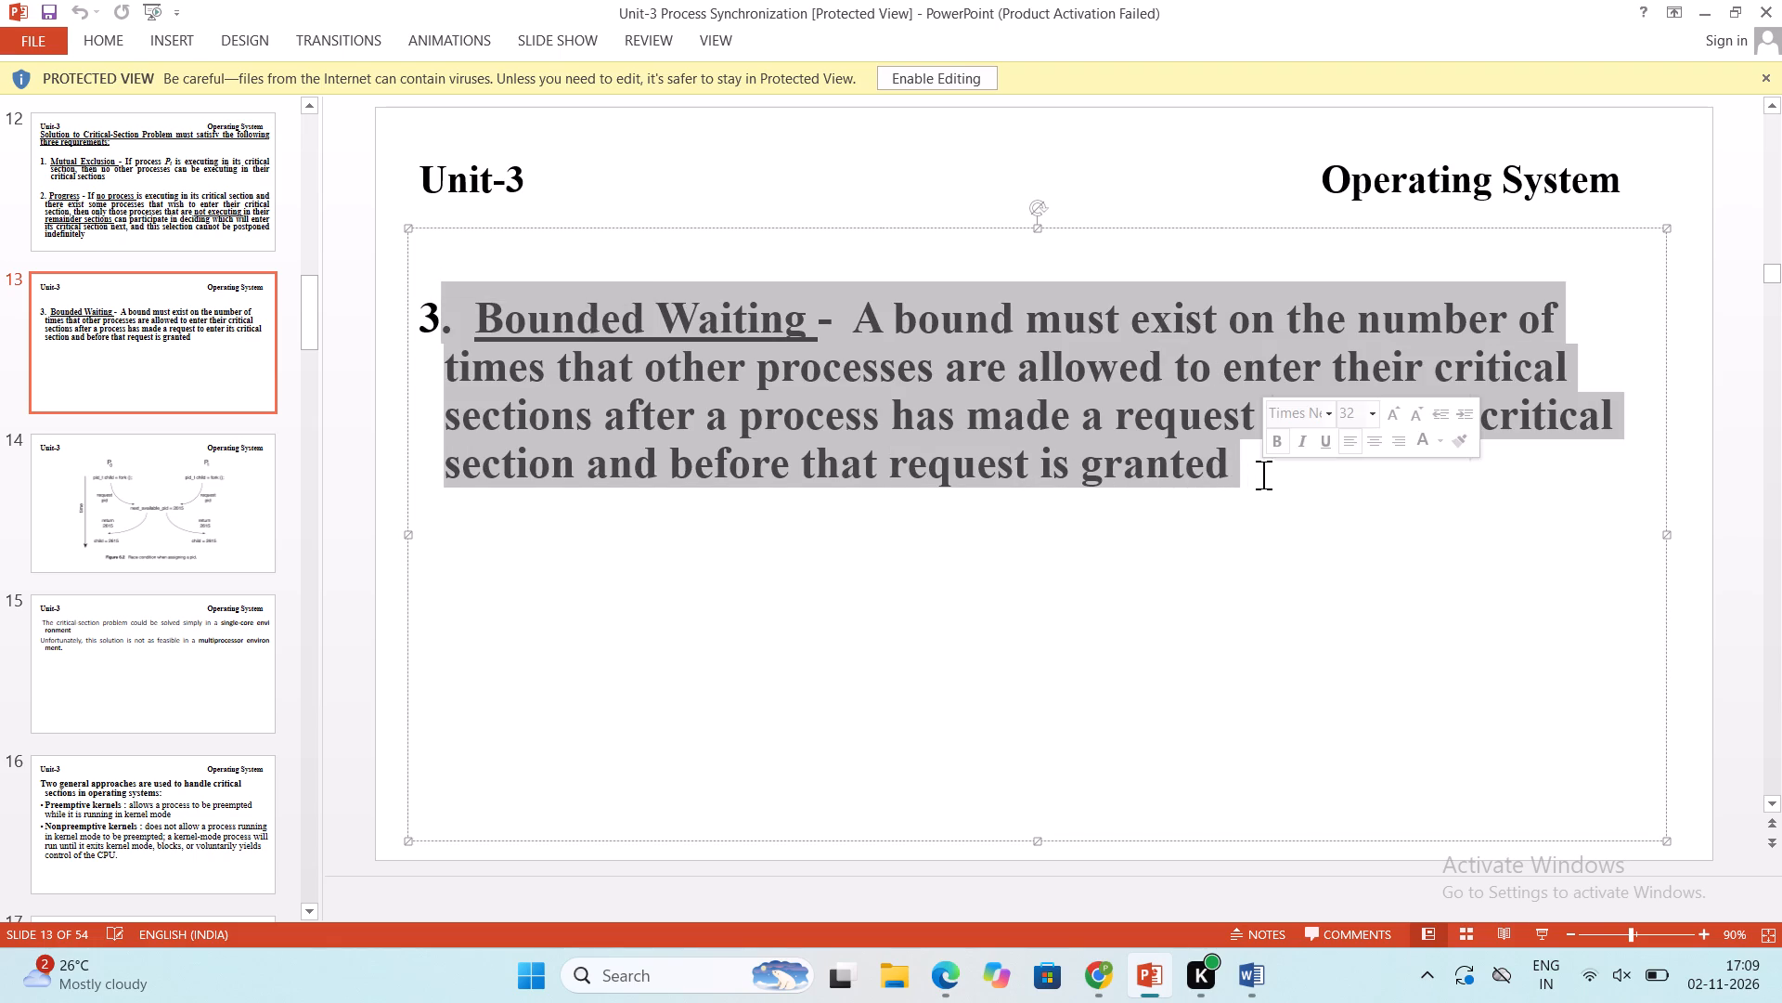
key(ctrl+c)
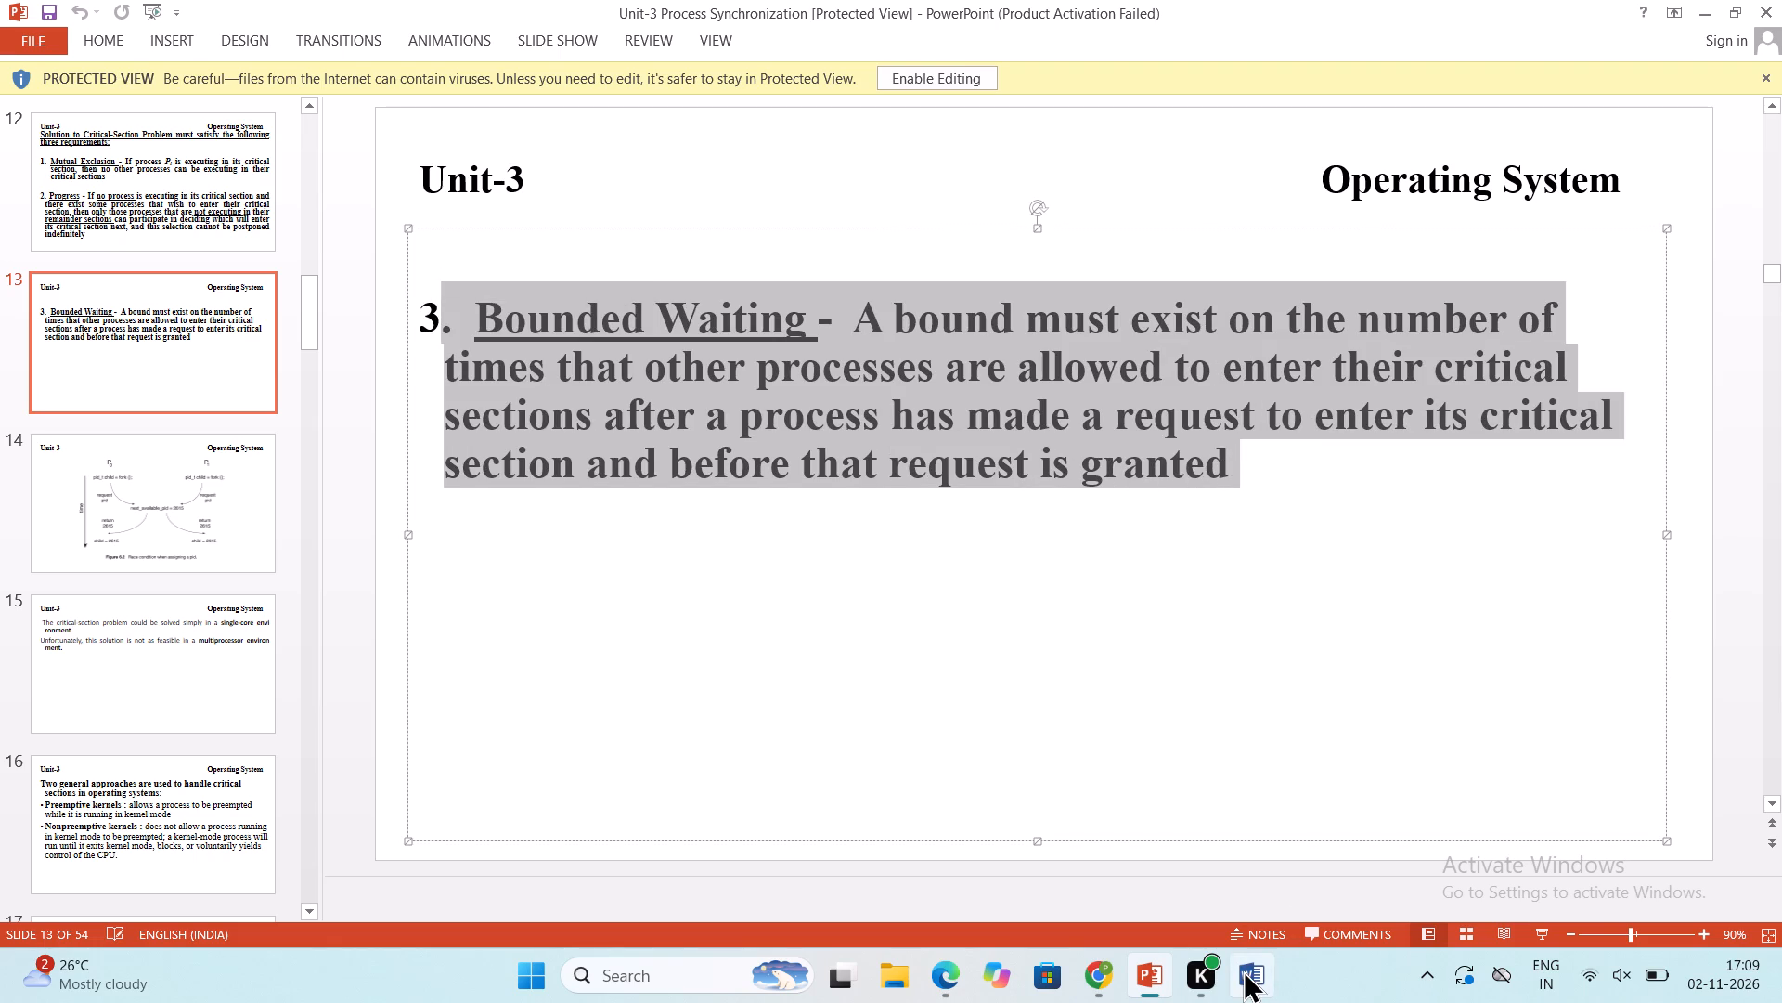
In the Word document, end the Progress text with a full stop after "indefinitely" and paste the Bounded Waiting text directly after it.
click(1243, 970)
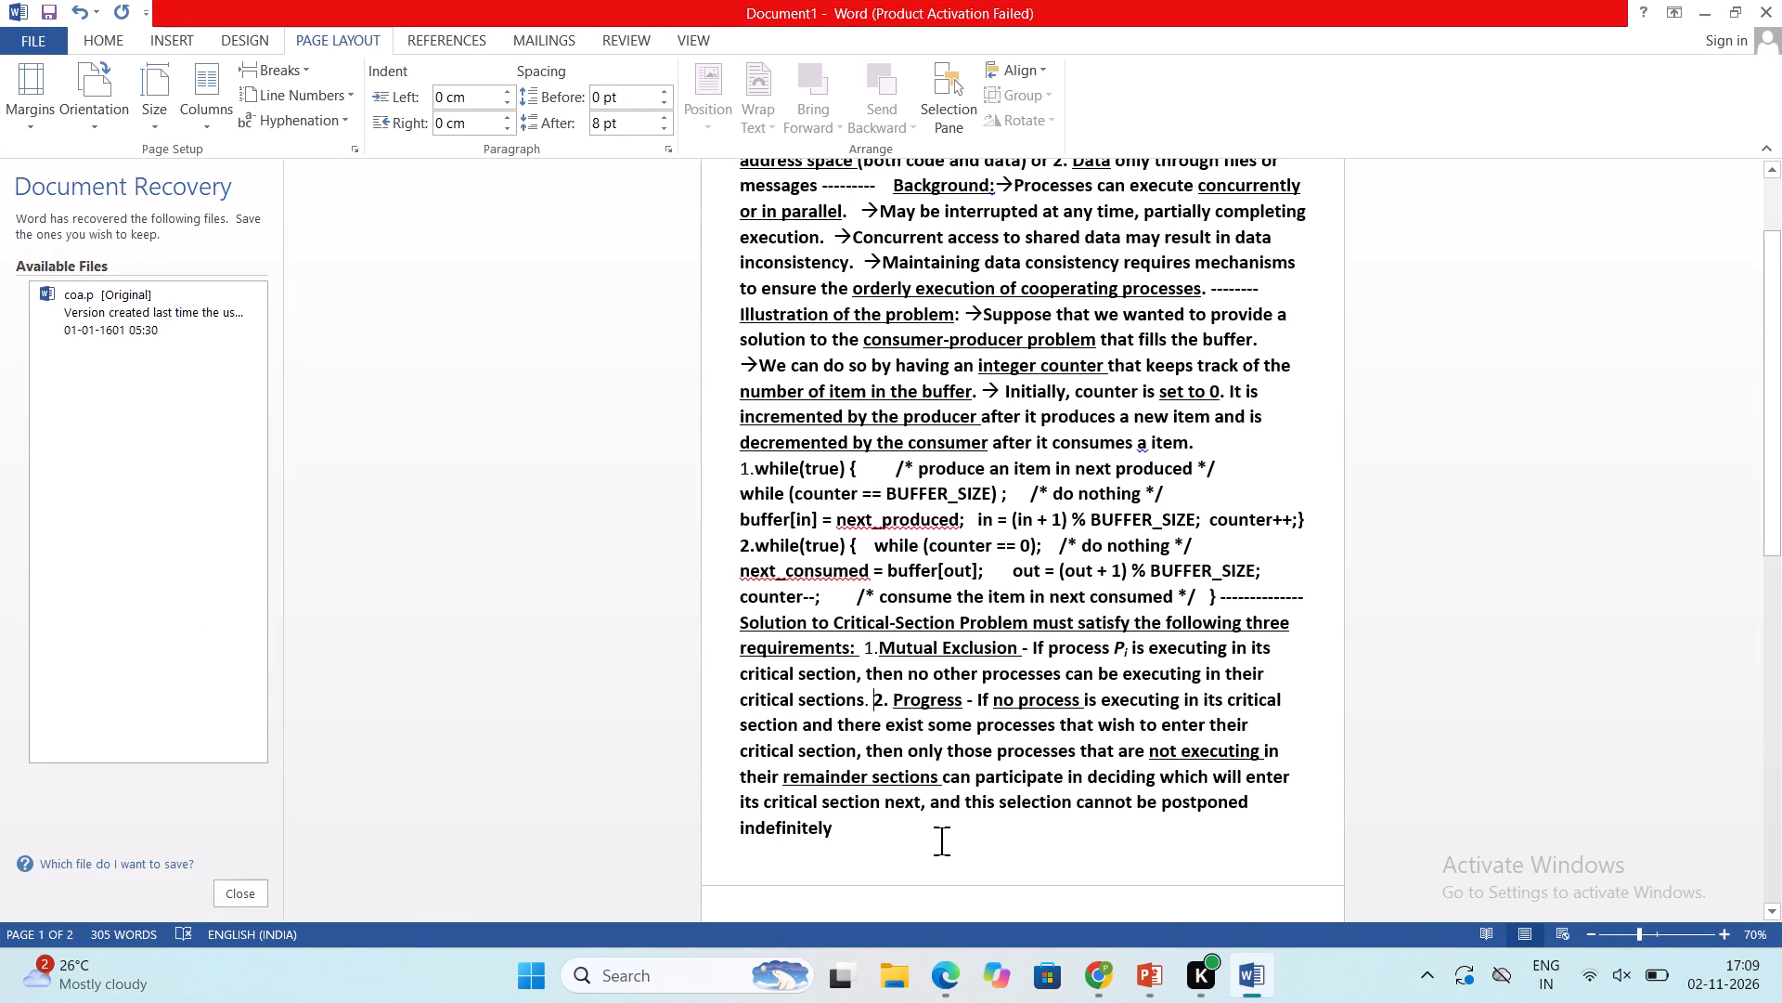
click(941, 840)
key(period)
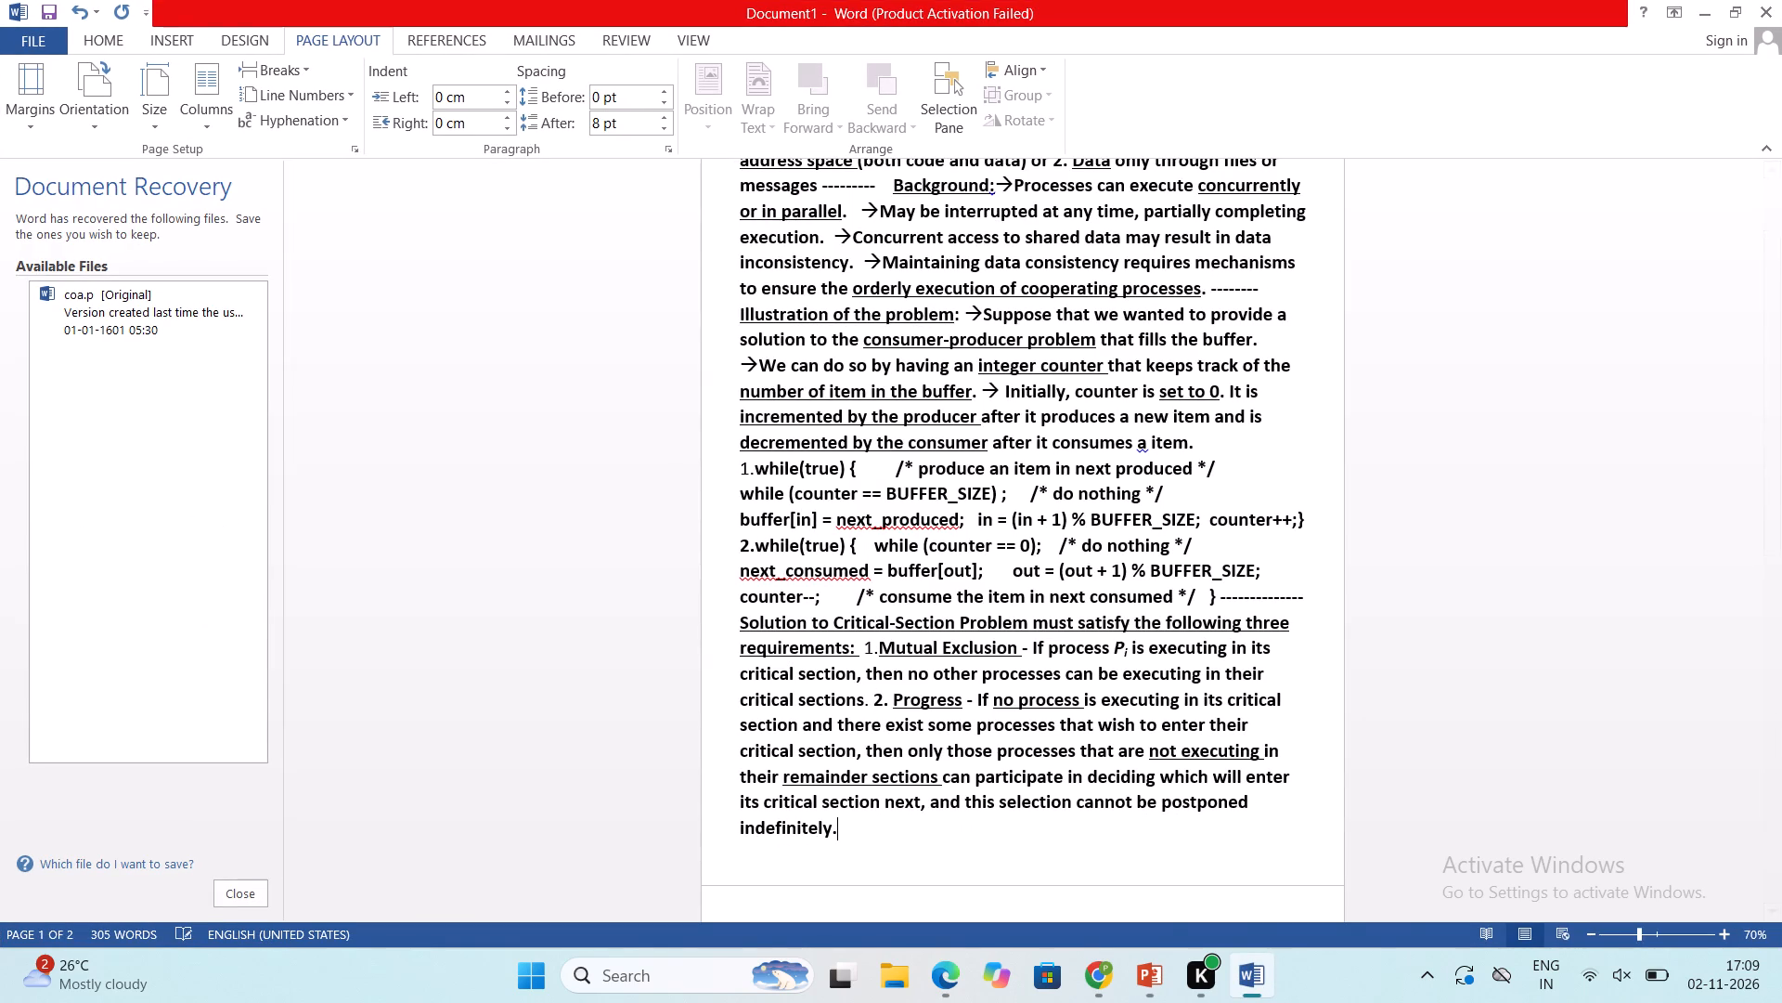
key(v)
key(BackSpace)
key(ctrl+v)
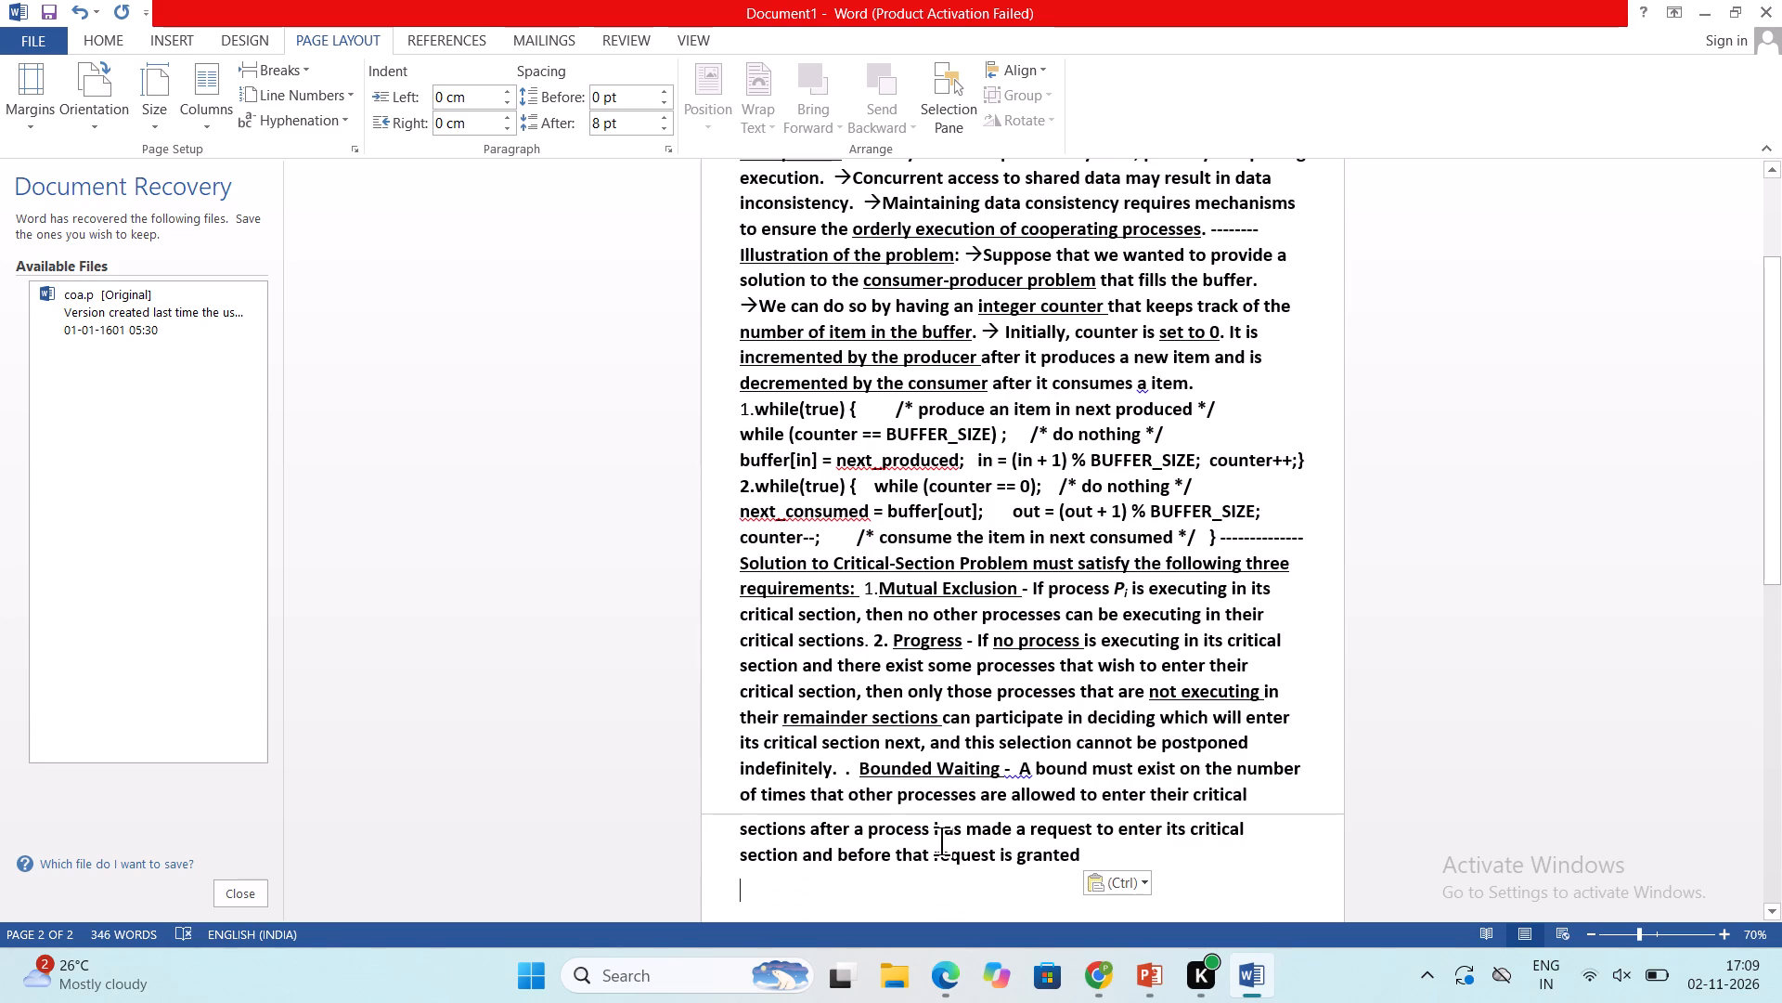
Switch to the PowerPoint presentation and review slides 15 to 18 on critical-section handling and preemptive versus nonpreemptive kernels.
click(1227, 978)
click(169, 637)
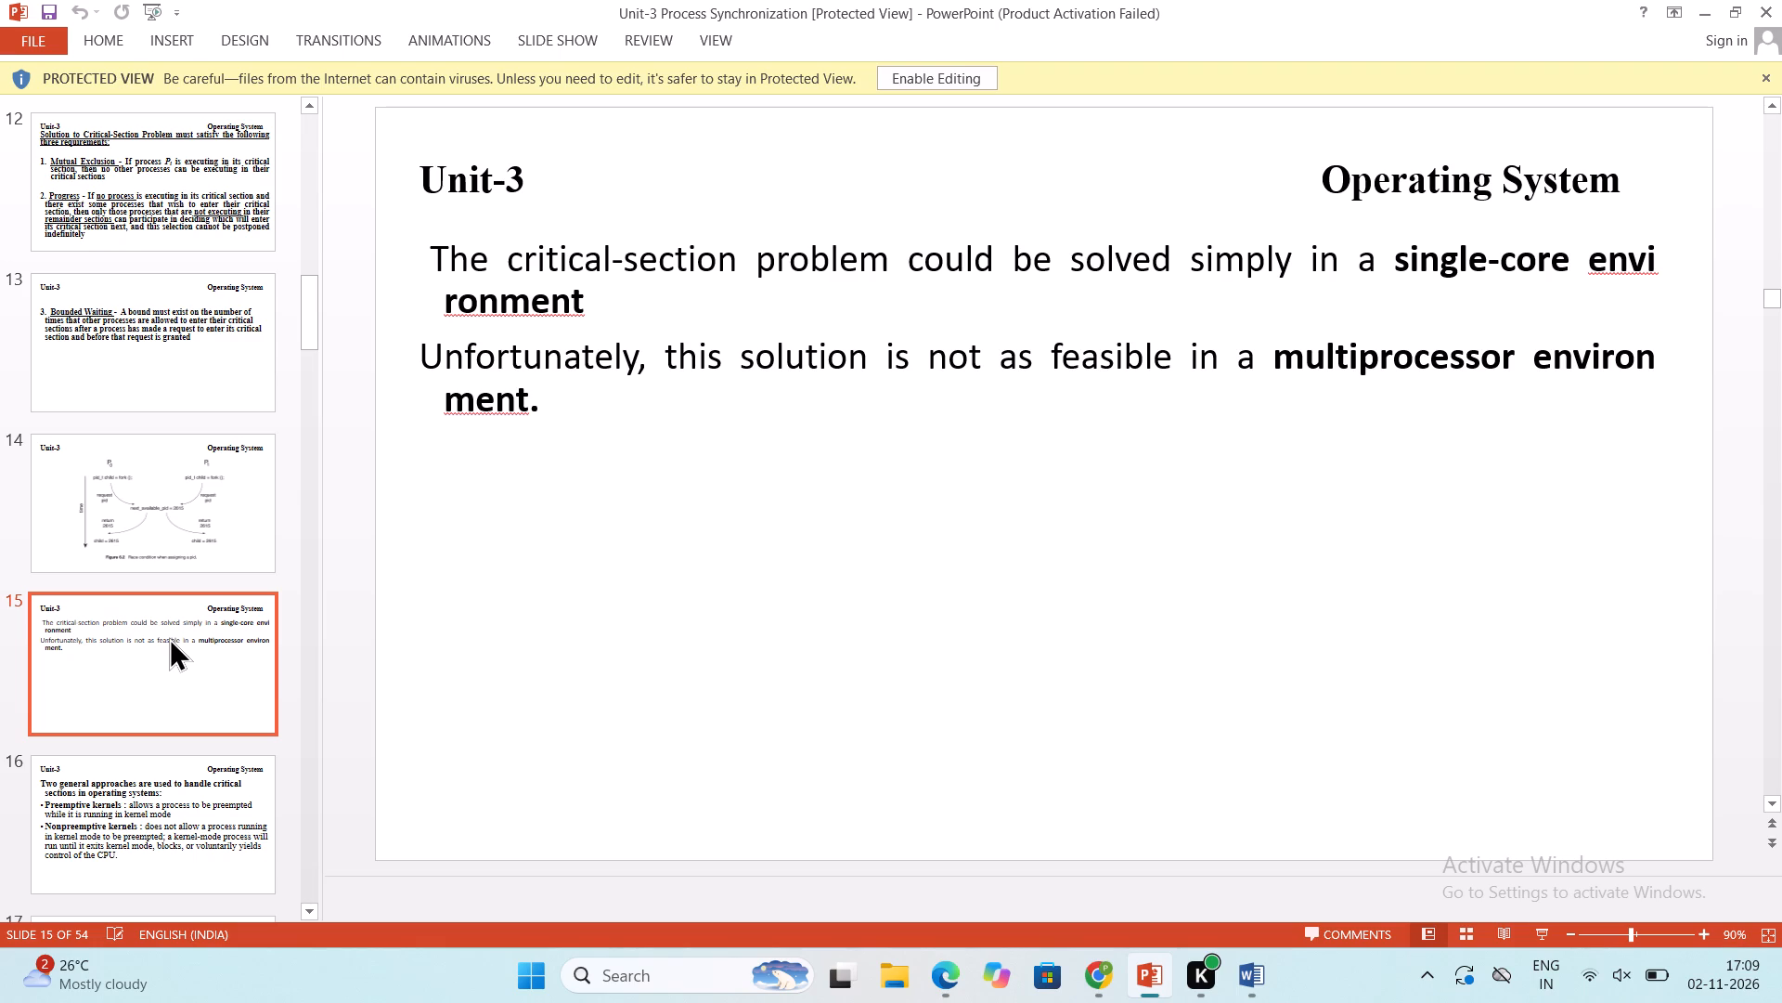
click(113, 785)
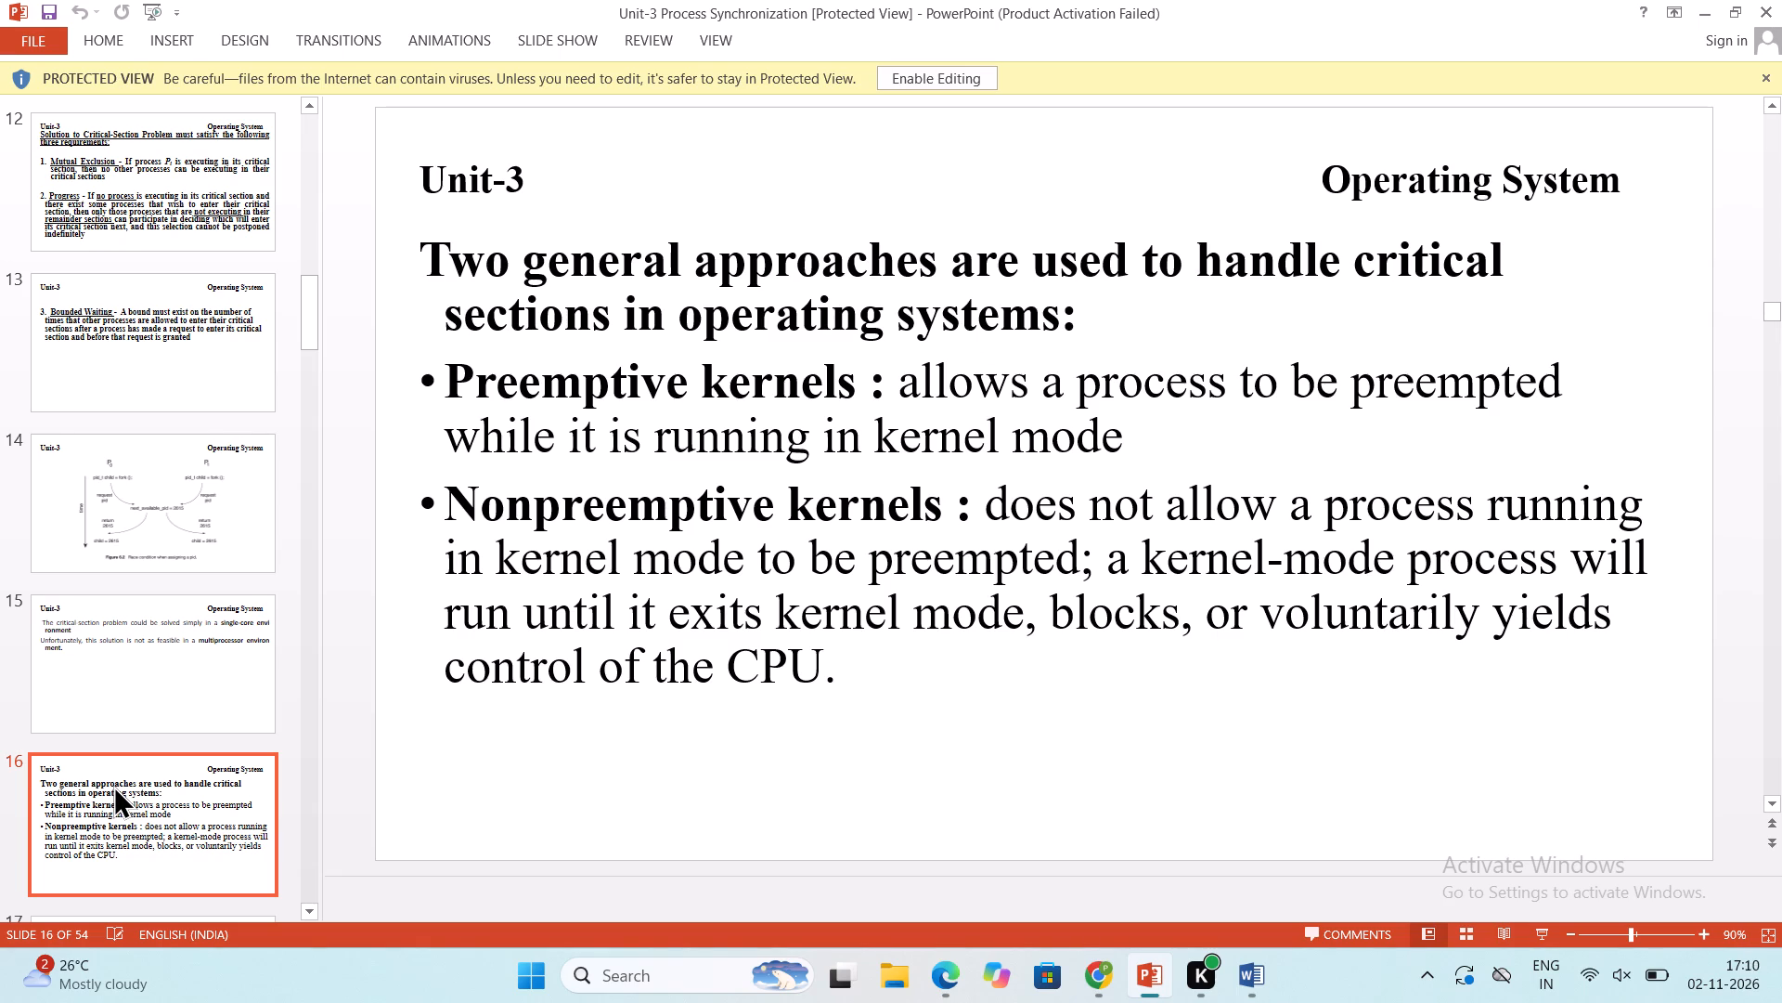
scroll(113, 785, down, 2)
click(85, 859)
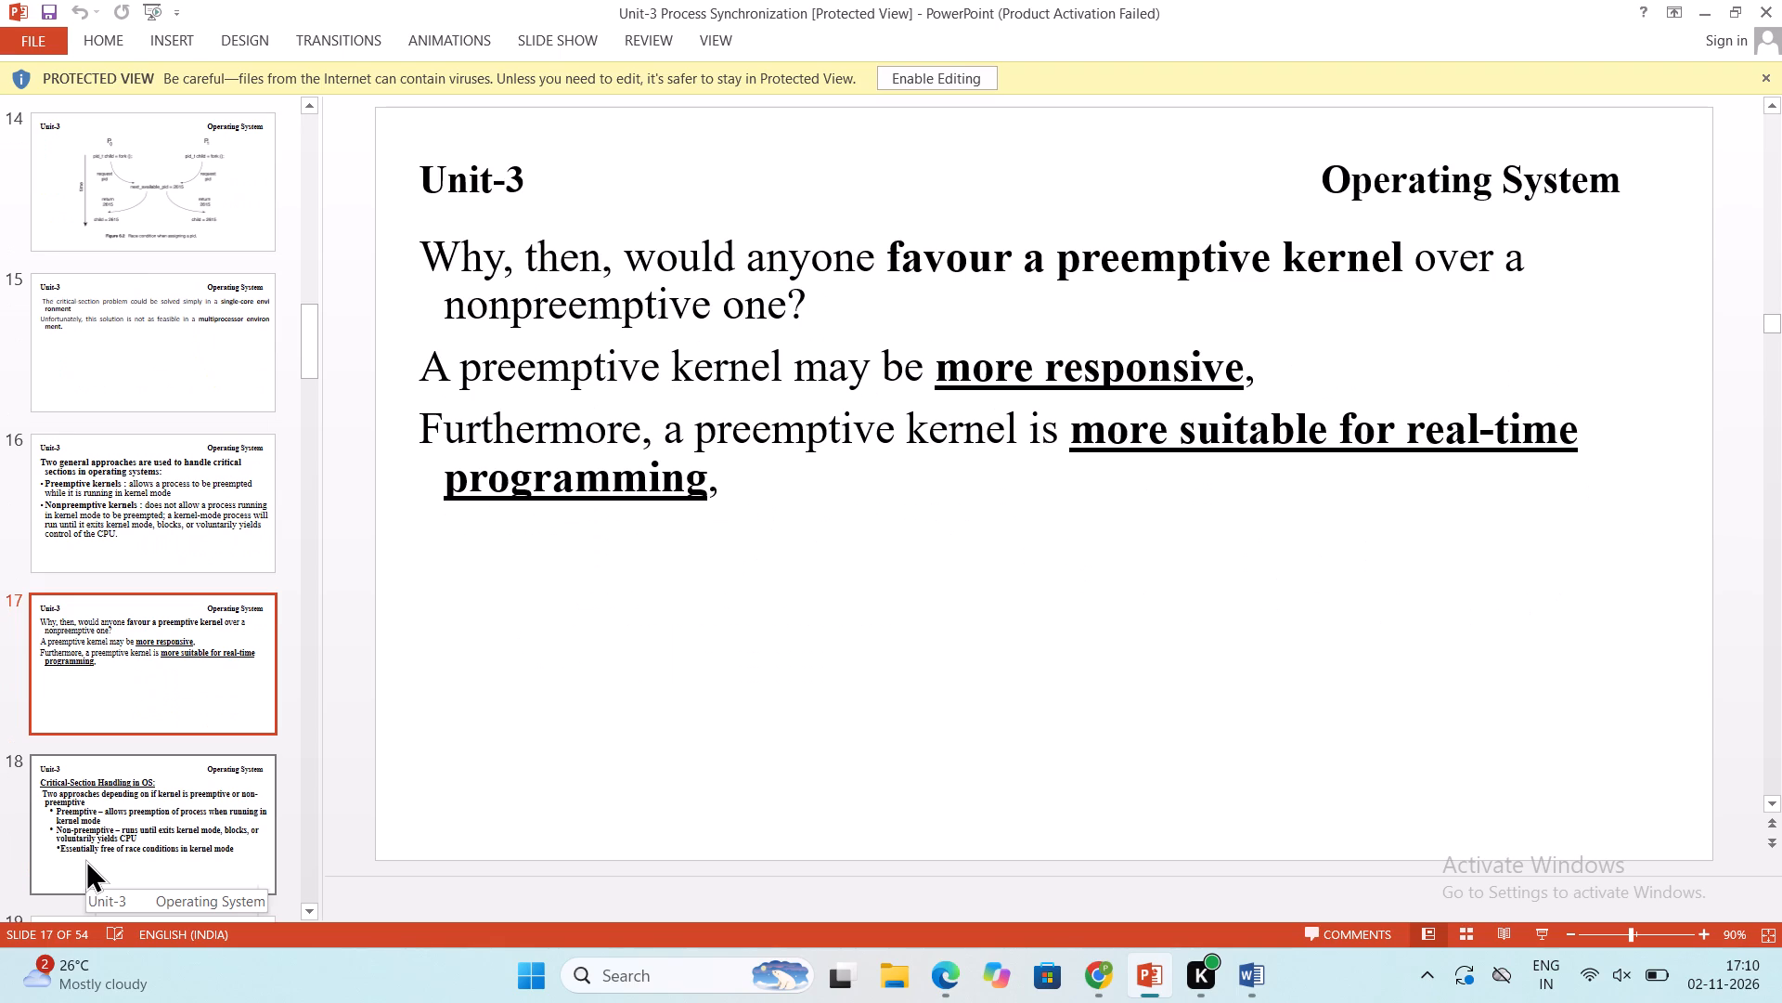
click(149, 491)
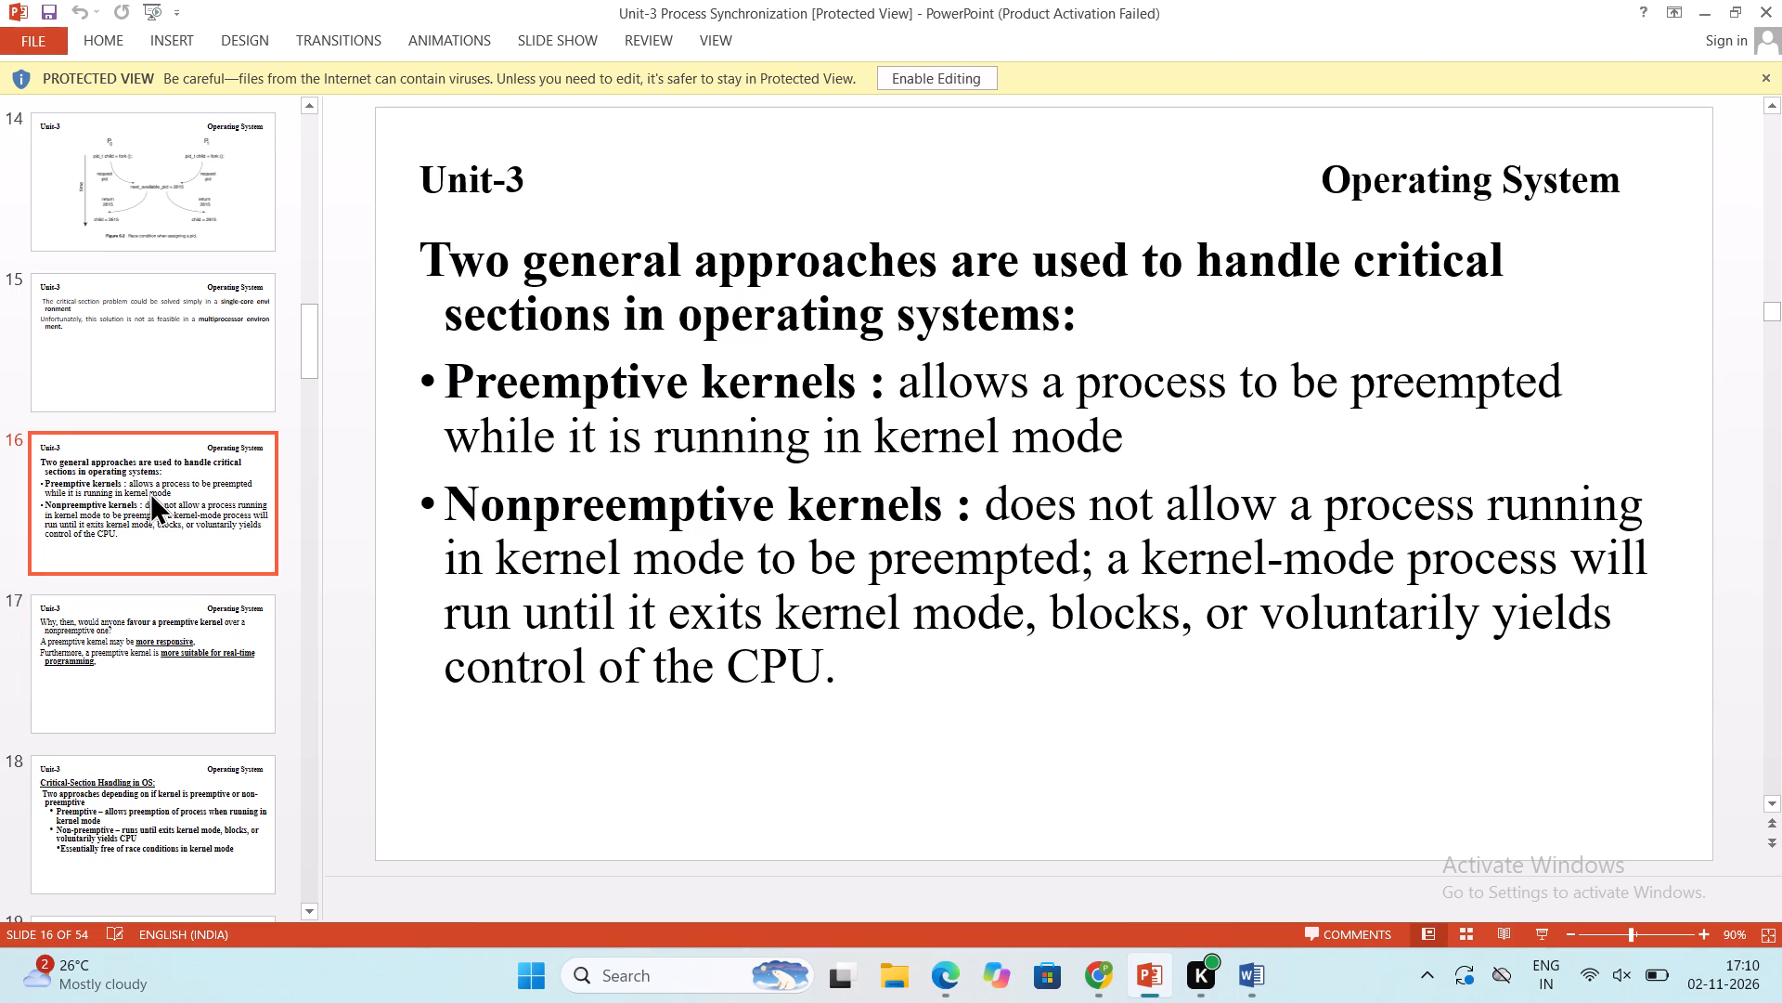
click(151, 329)
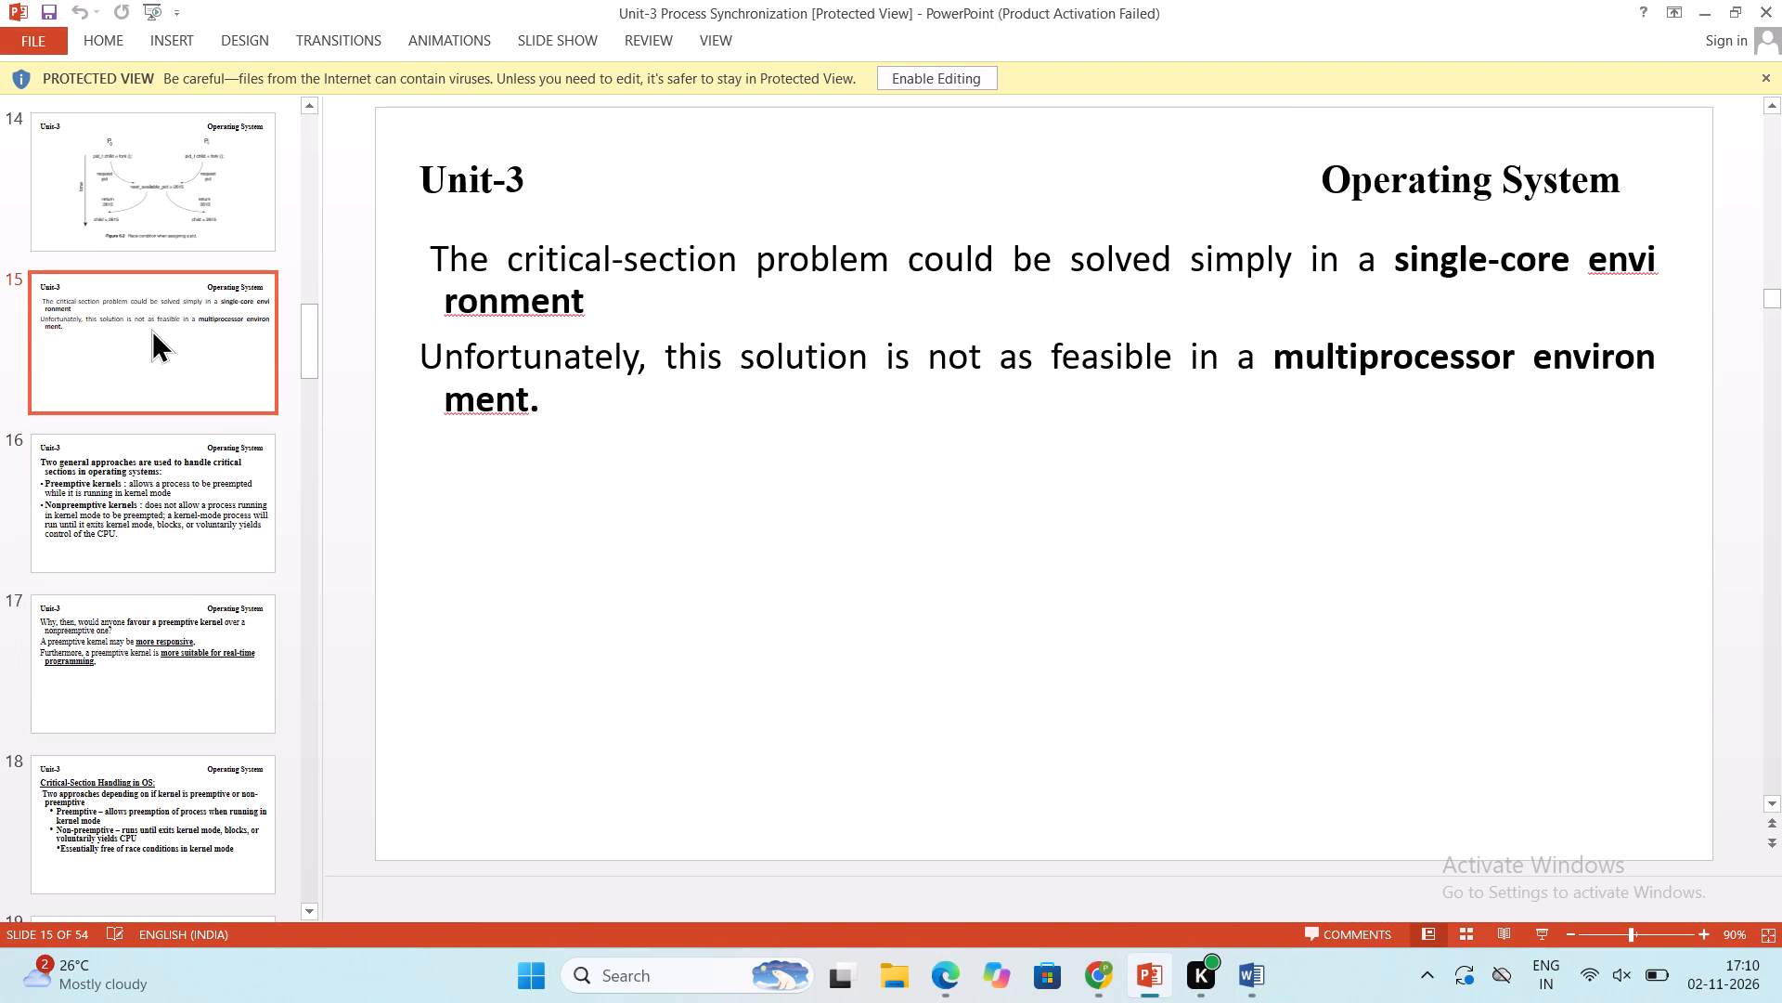
click(87, 490)
click(70, 644)
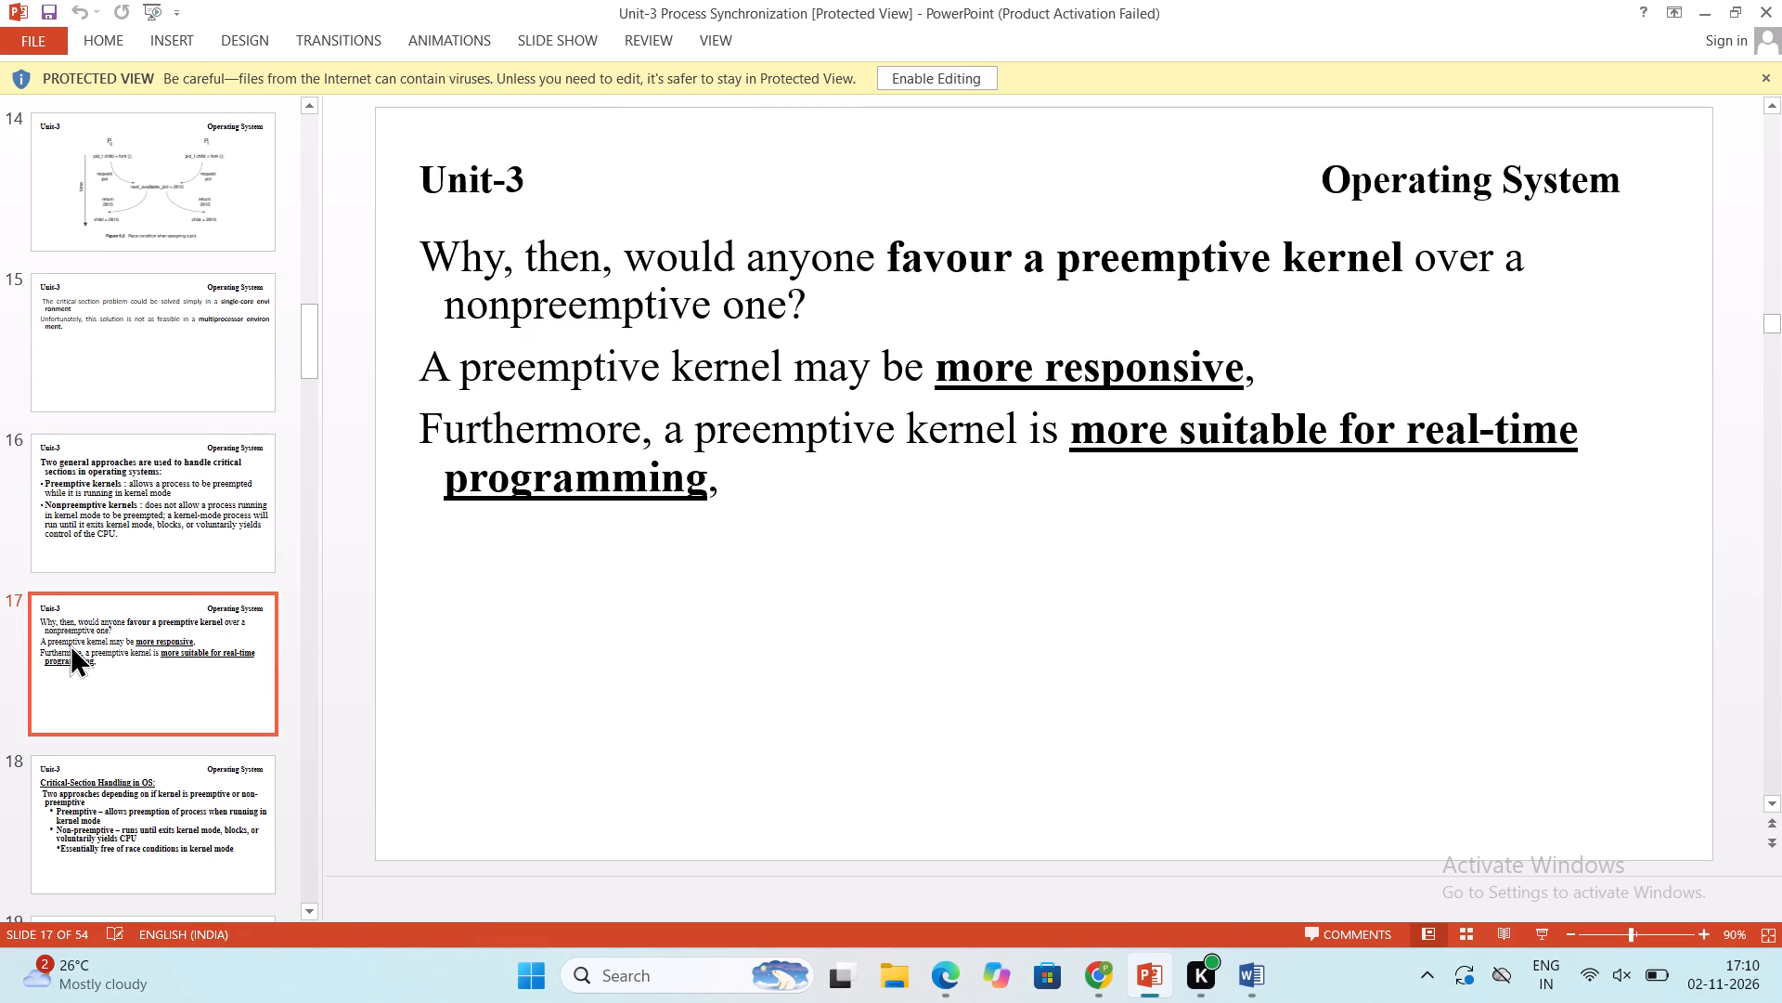
click(68, 787)
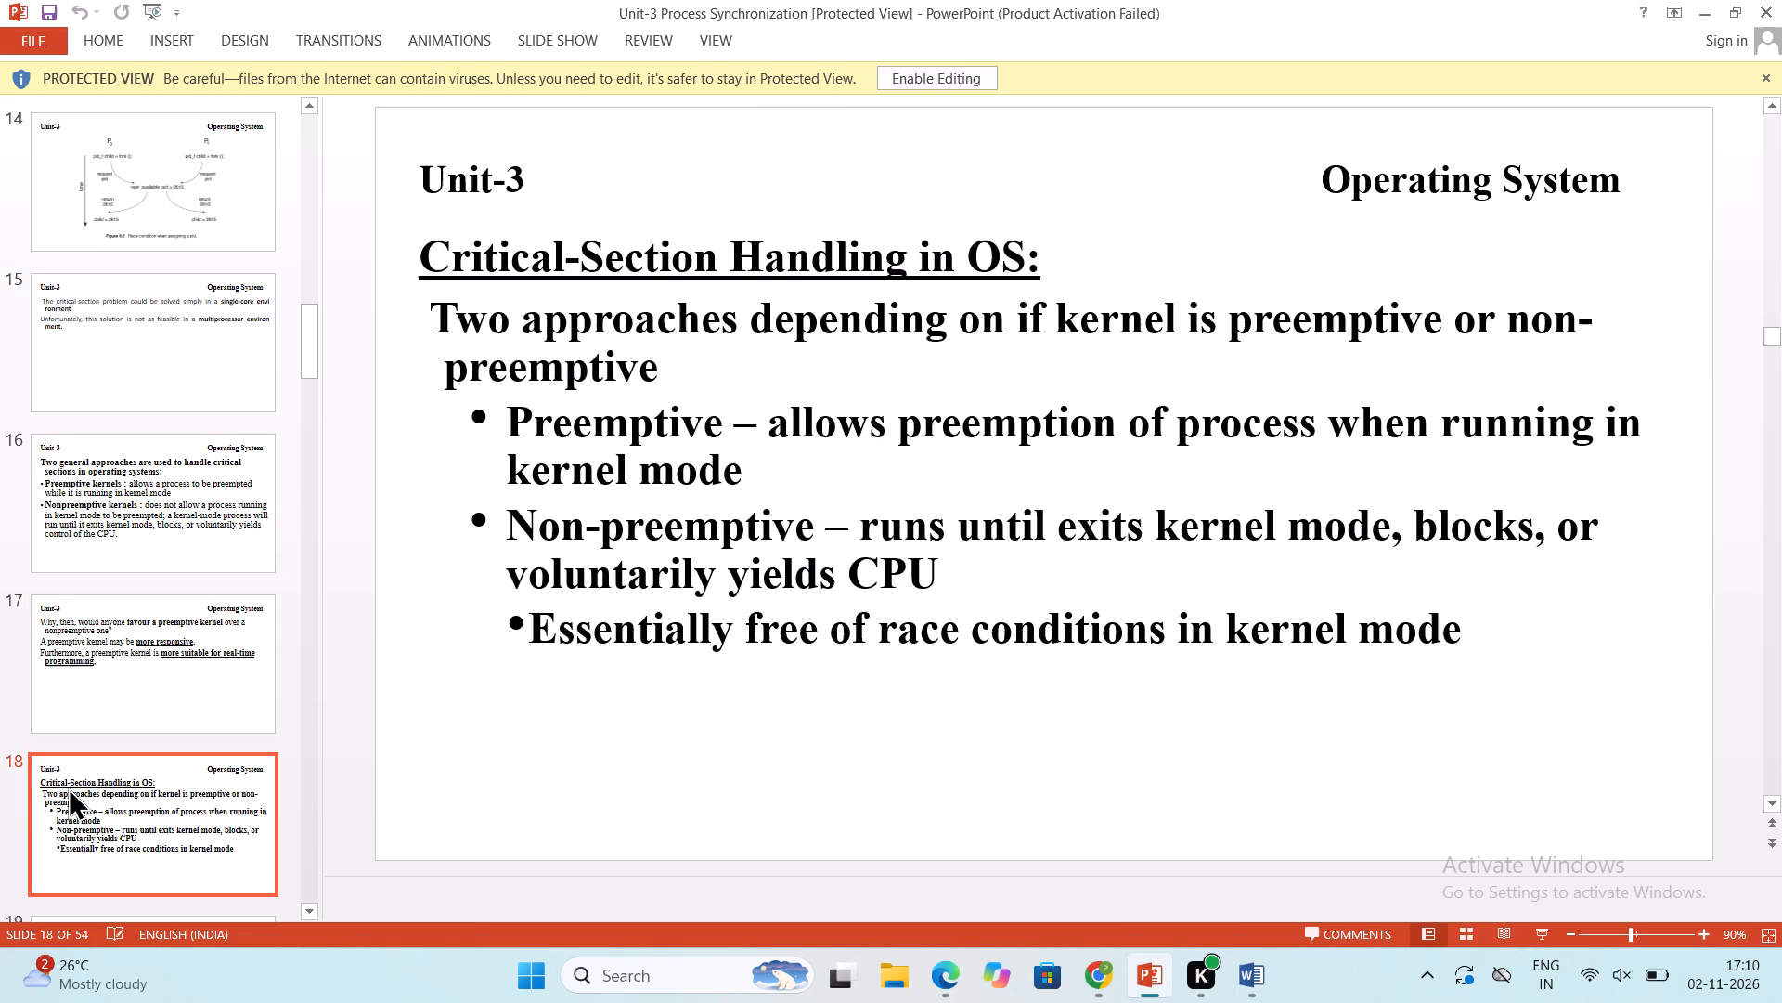
Review slides 19 to 23 on Peterson's Solution, including the algorithms for both processes and the three critical-section requirements.
scroll(68, 787, down, 1)
scroll(119, 623, down, 2)
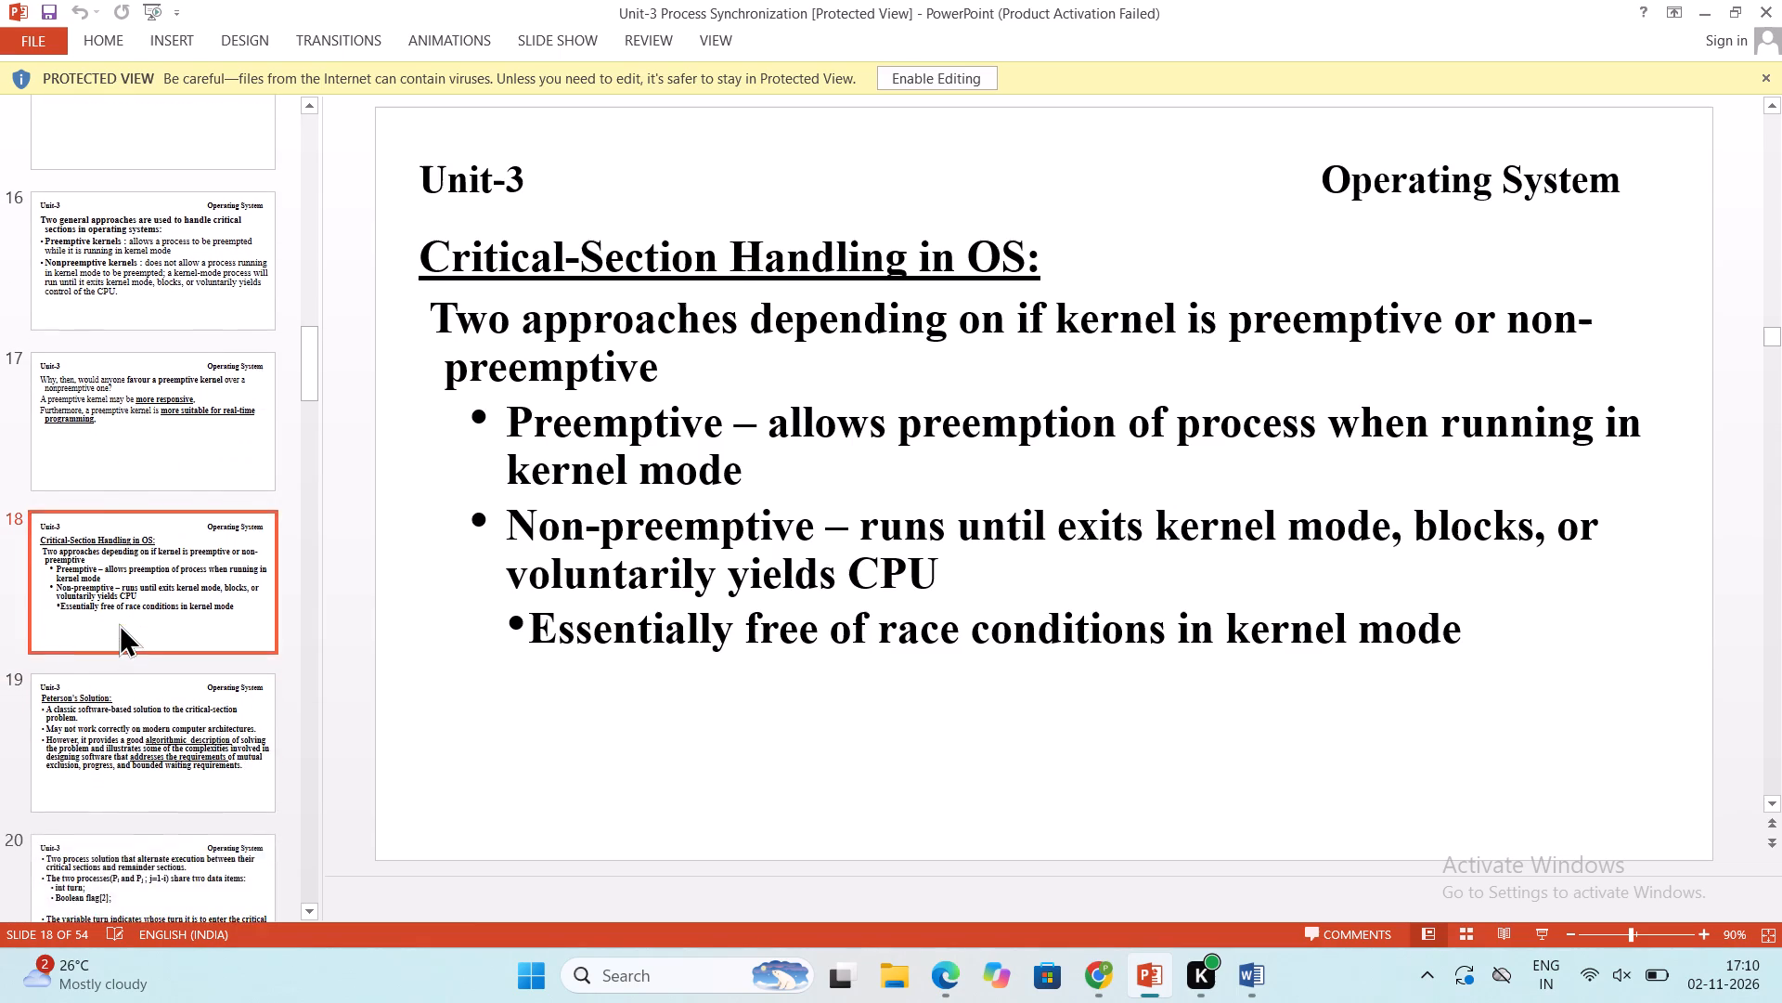
scroll(119, 623, down, 1)
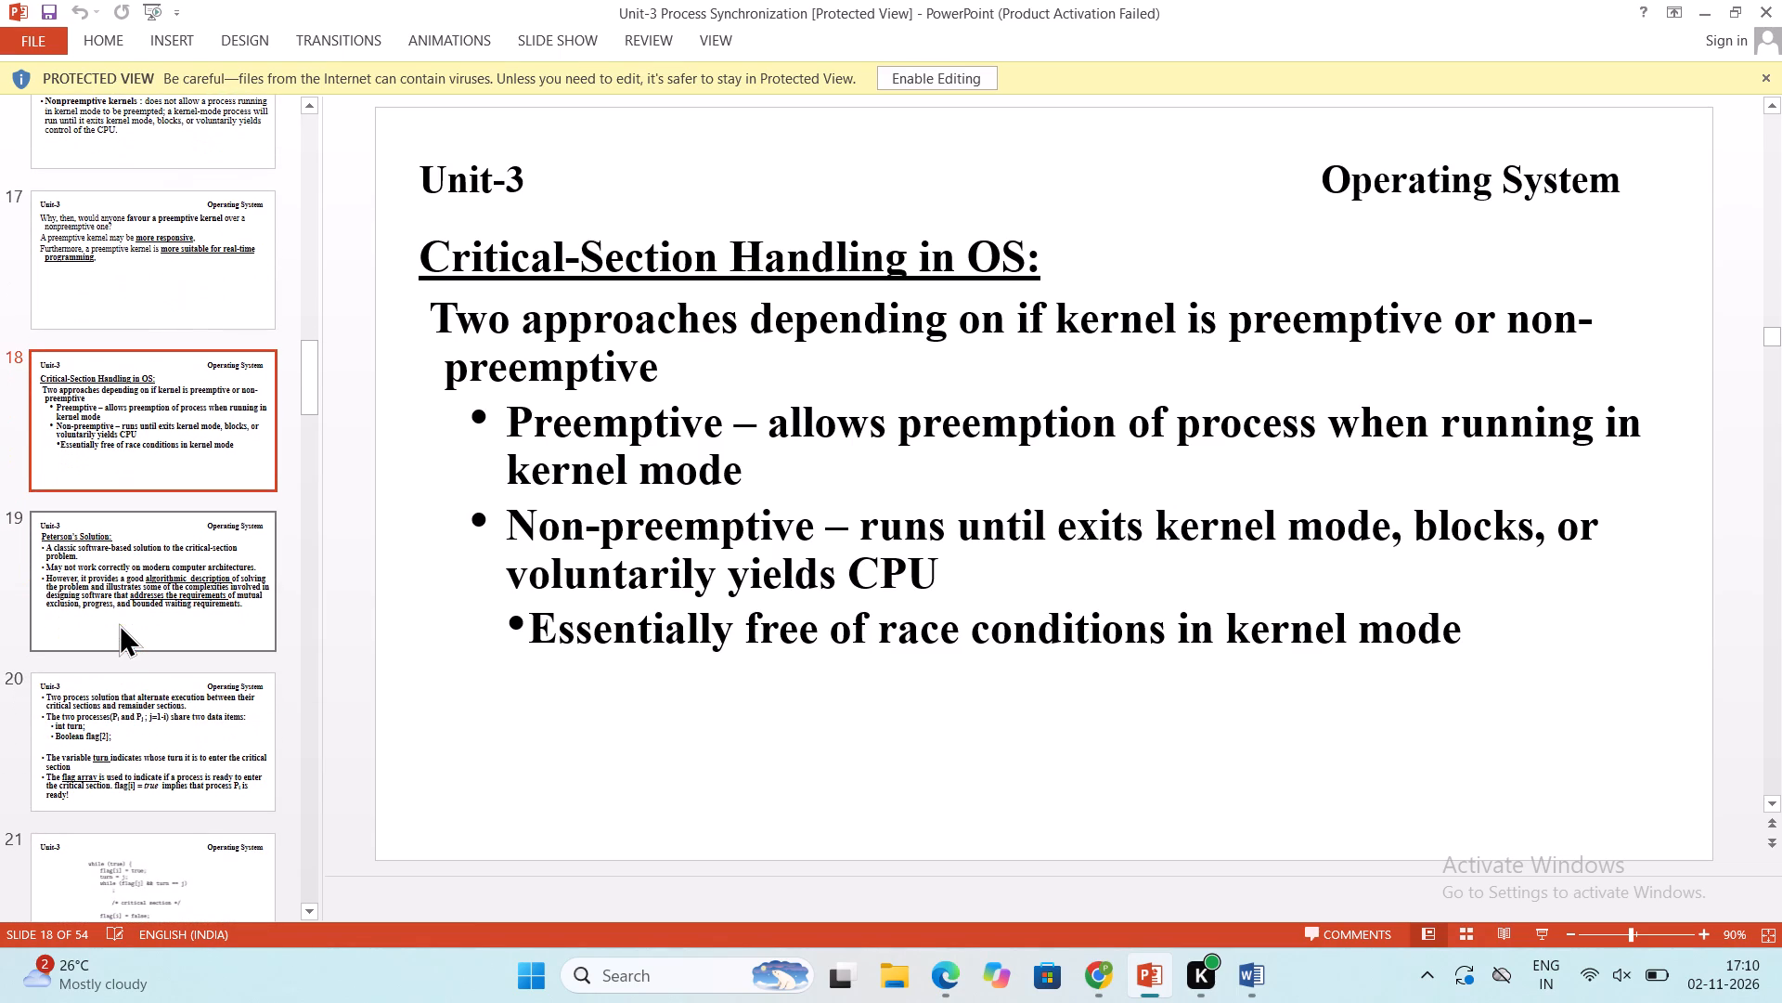
click(119, 623)
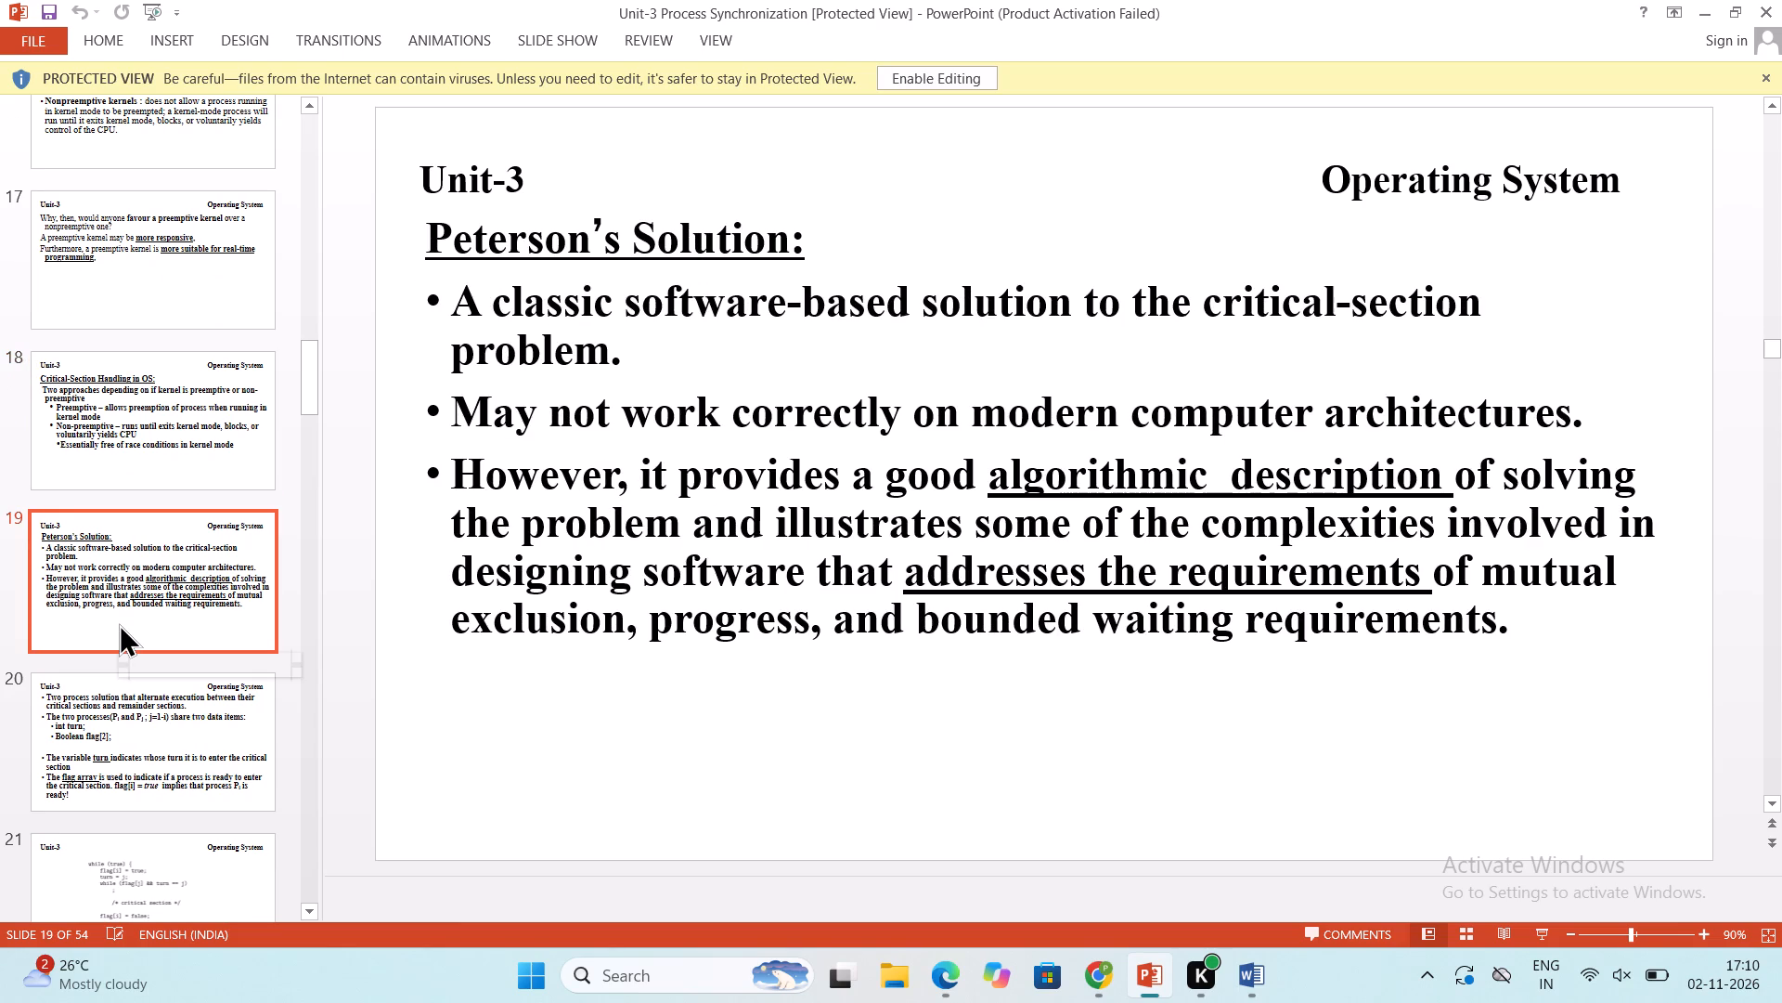
click(113, 774)
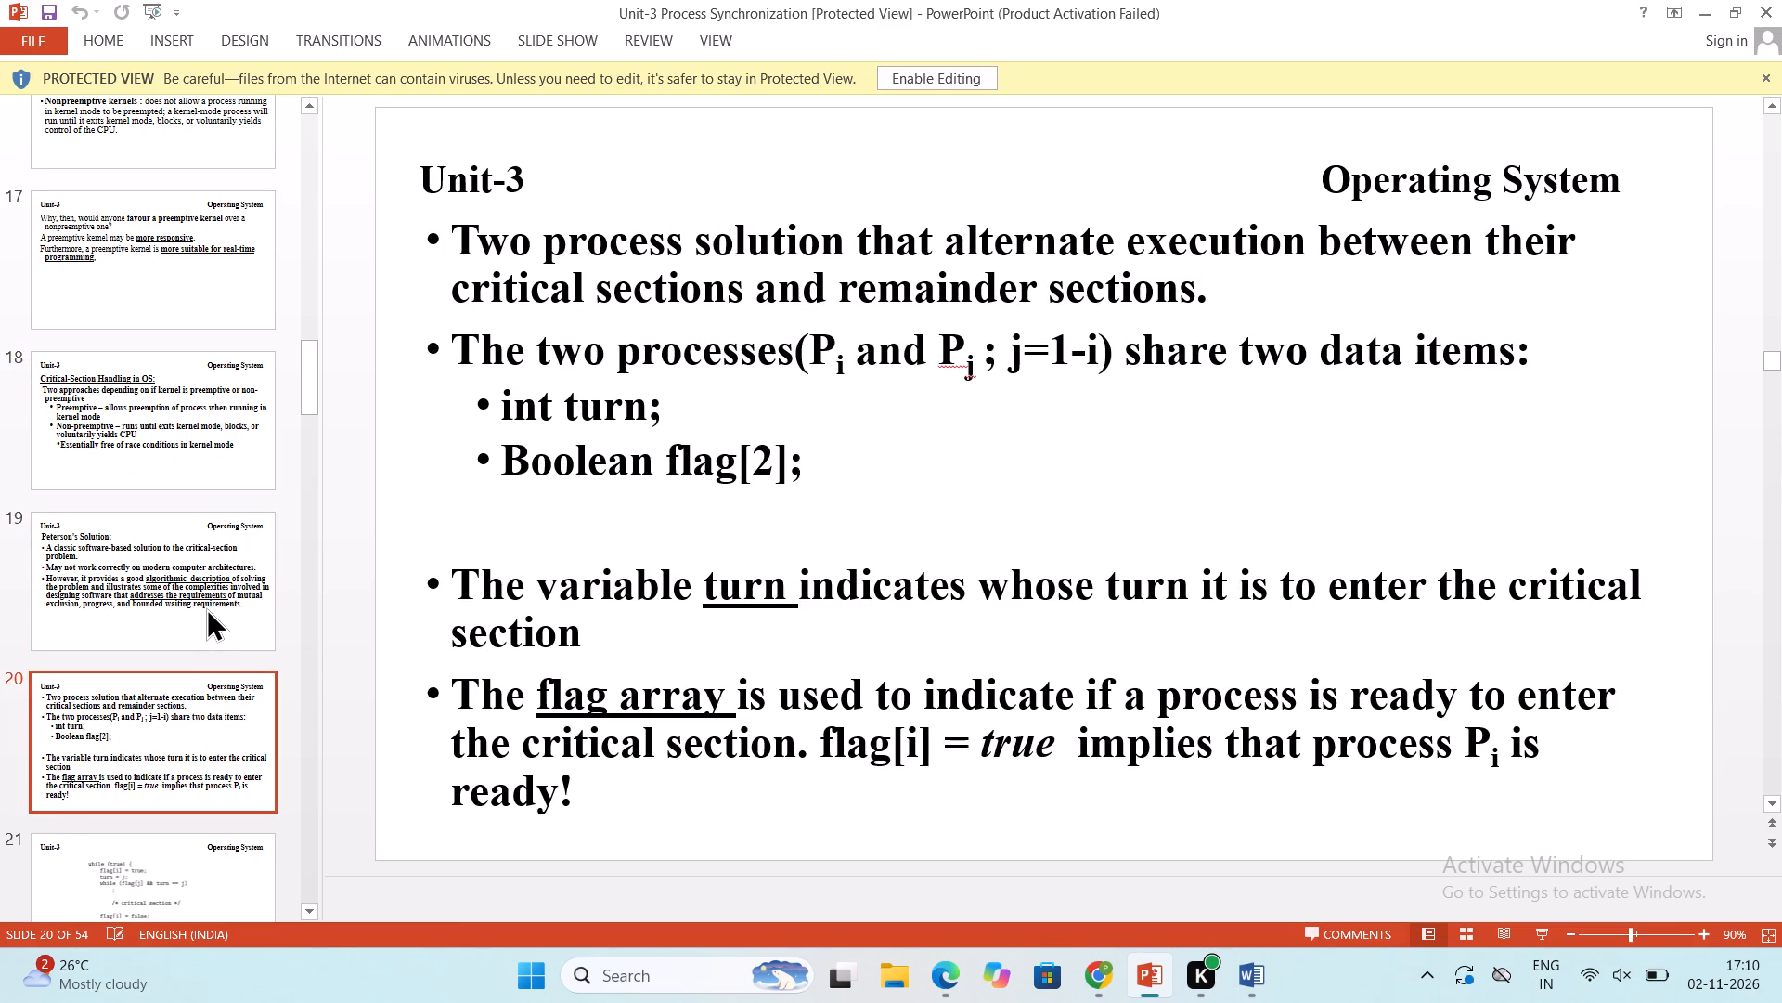
click(206, 607)
click(136, 773)
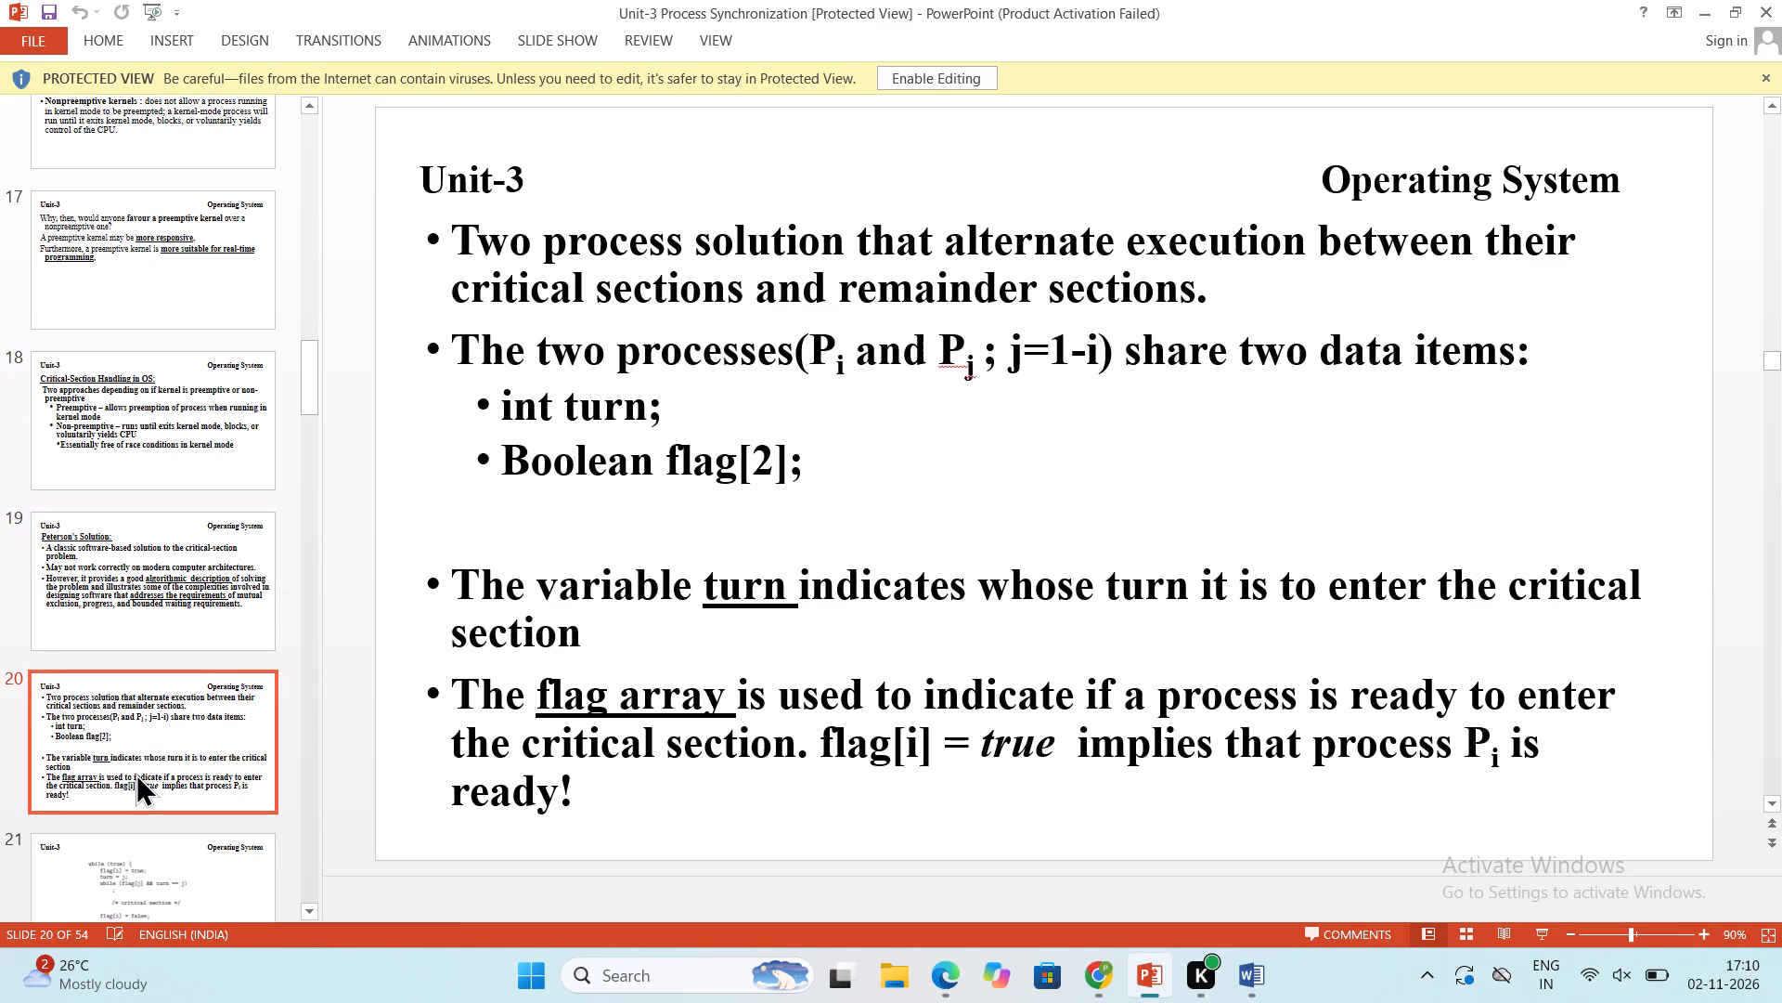
scroll(136, 773, down, 3)
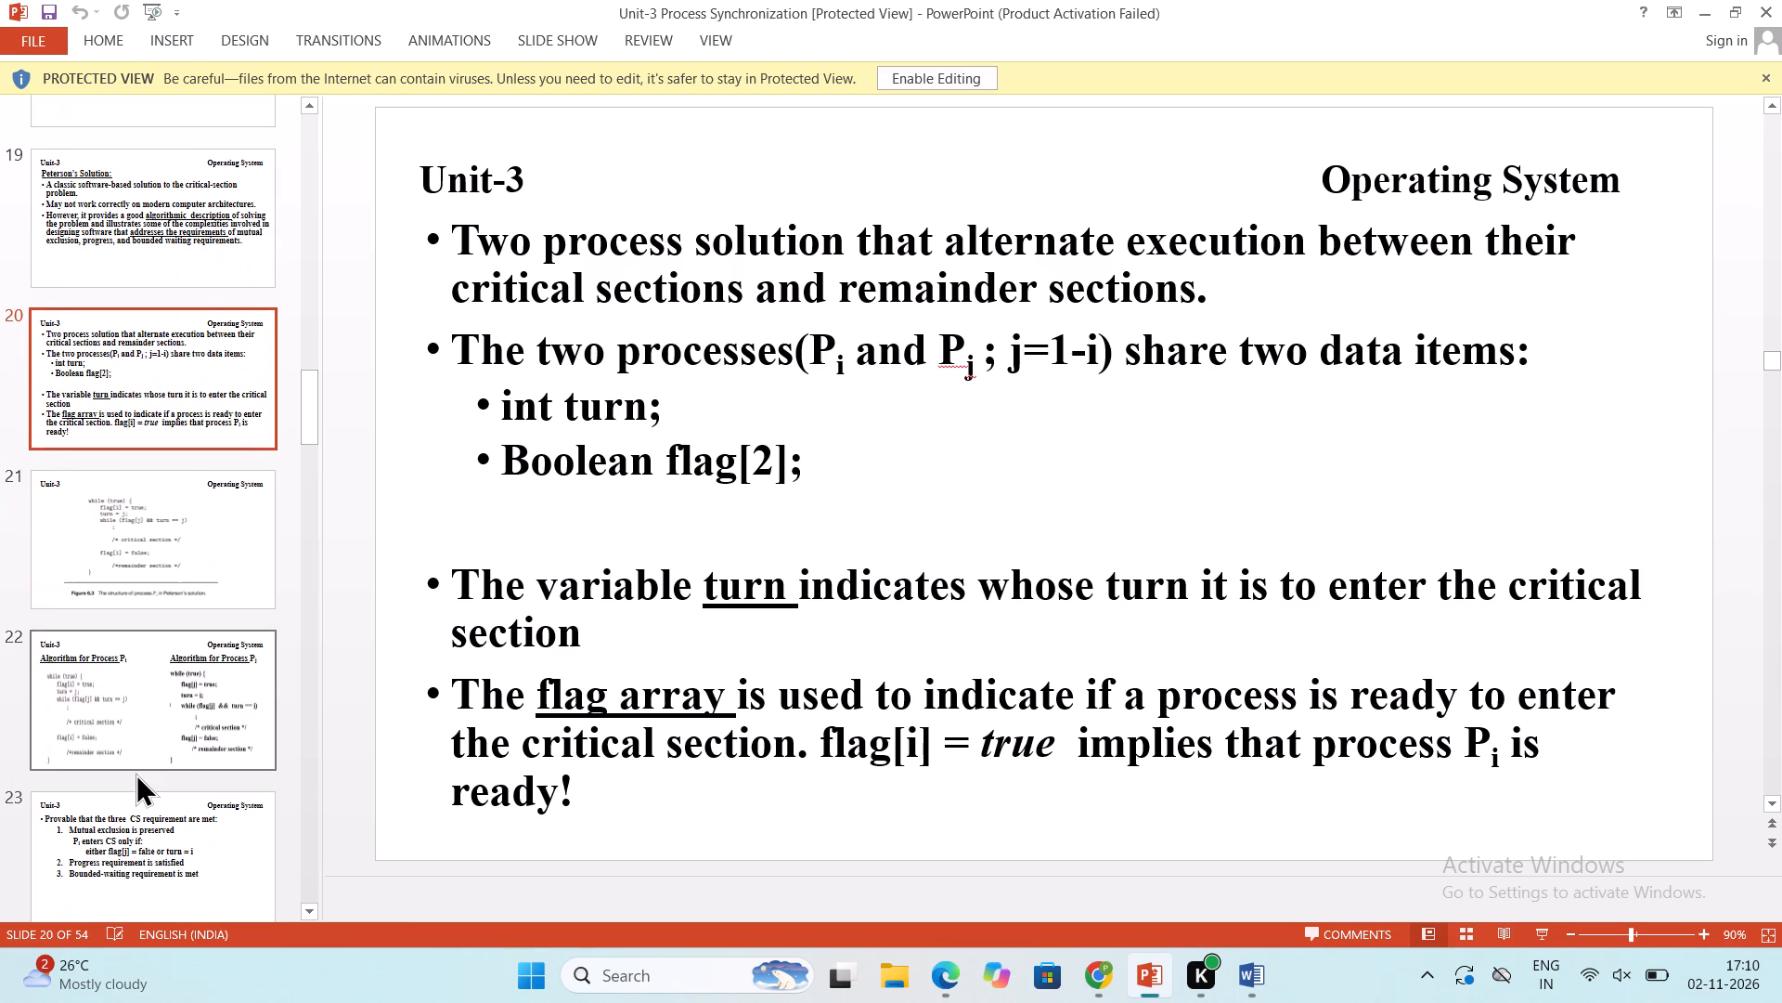
scroll(136, 773, down, 2)
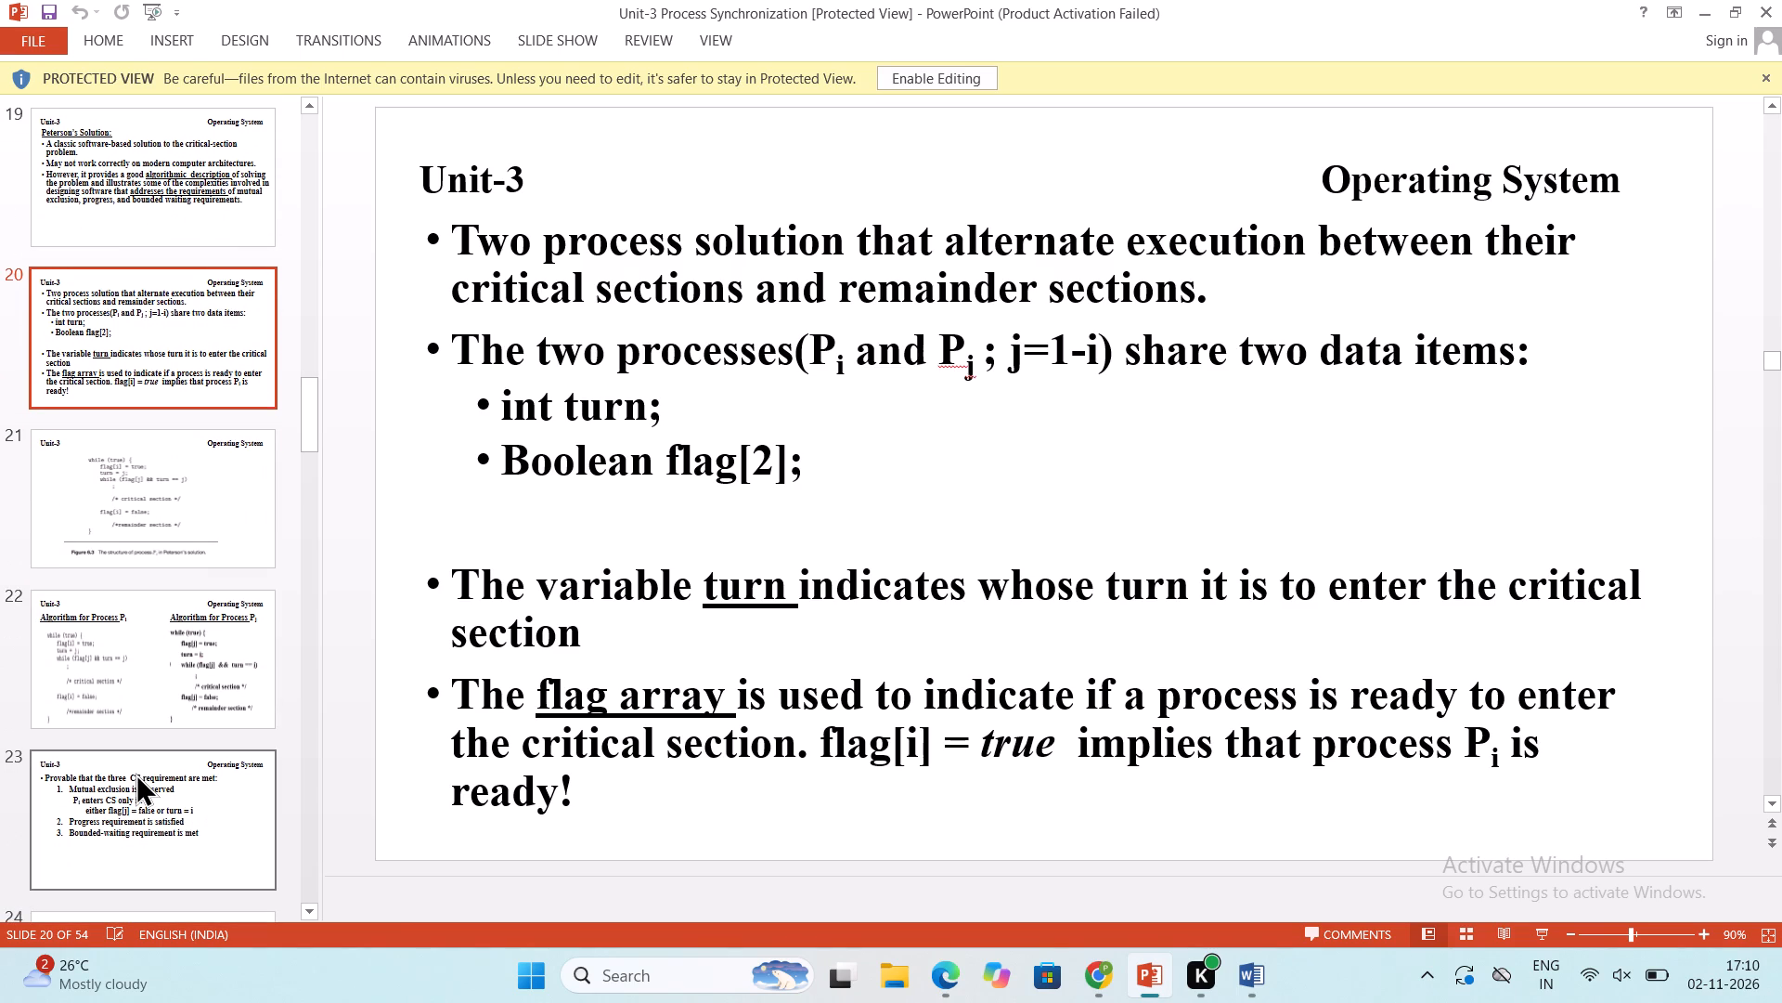
scroll(136, 773, down, 1)
click(177, 703)
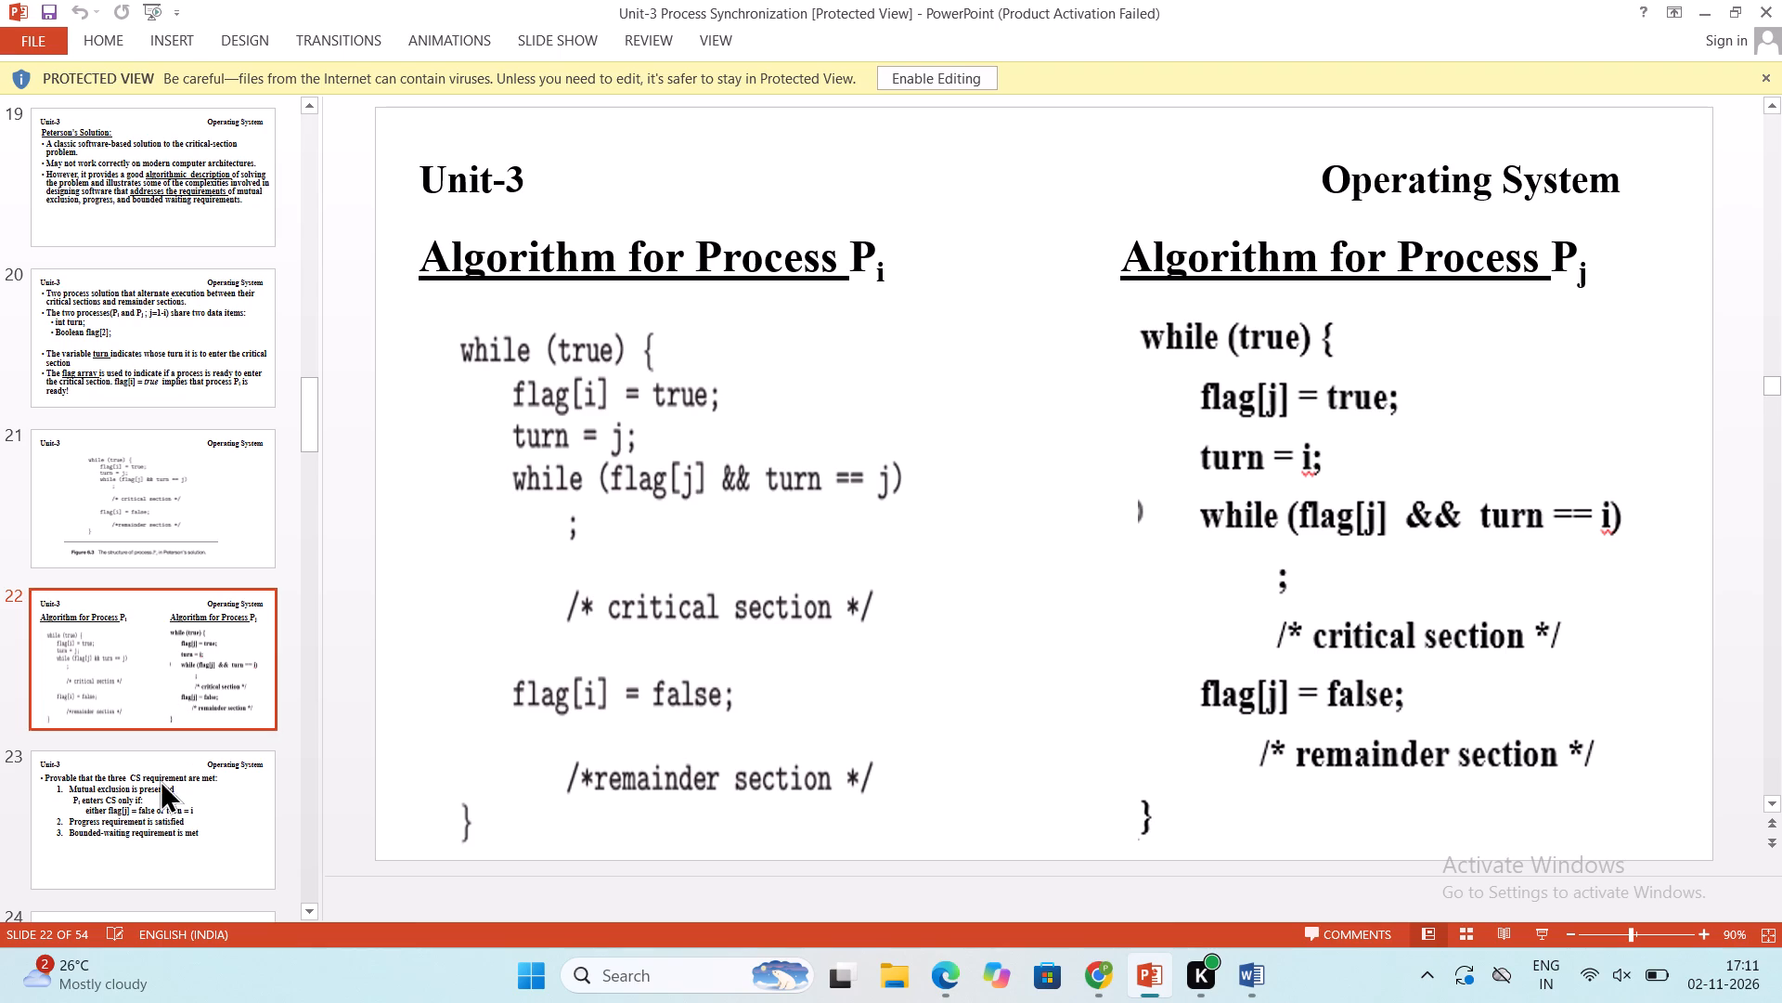
click(155, 802)
Skim the remaining slides through to slide 54, and go back to slide 49 on the mutex semaphore.
scroll(155, 802, down, 1)
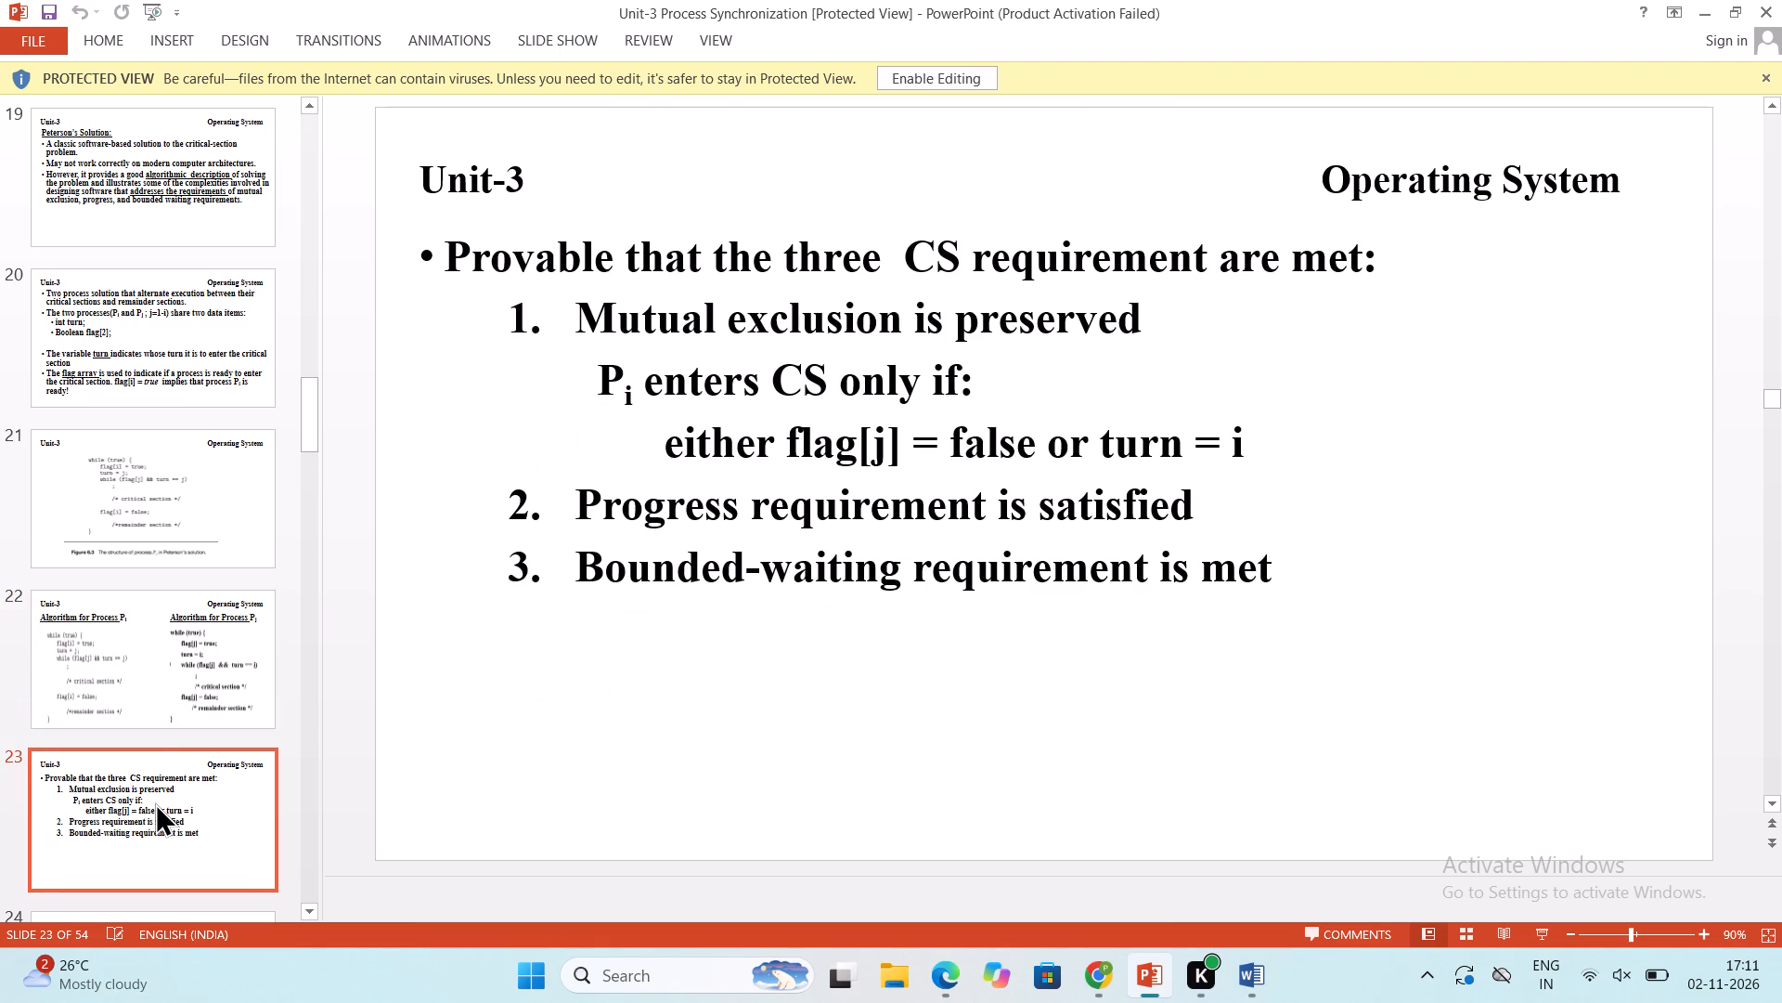
scroll(155, 802, down, 2)
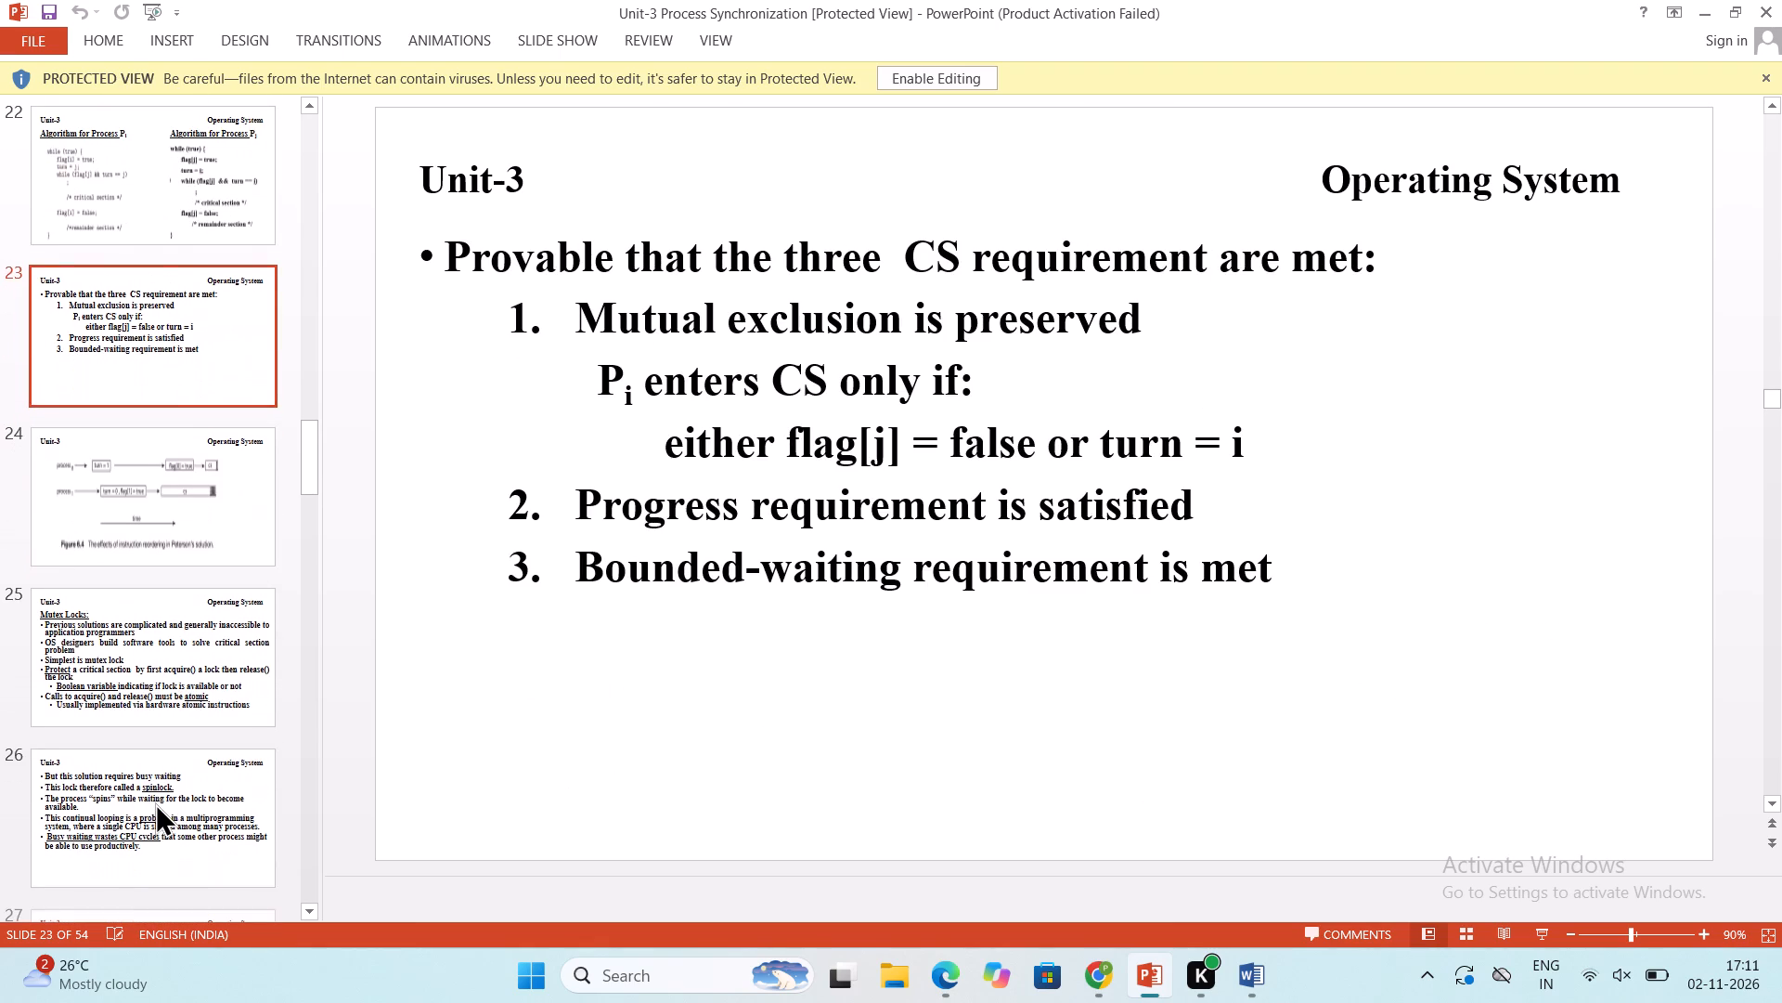
scroll(155, 802, down, 8)
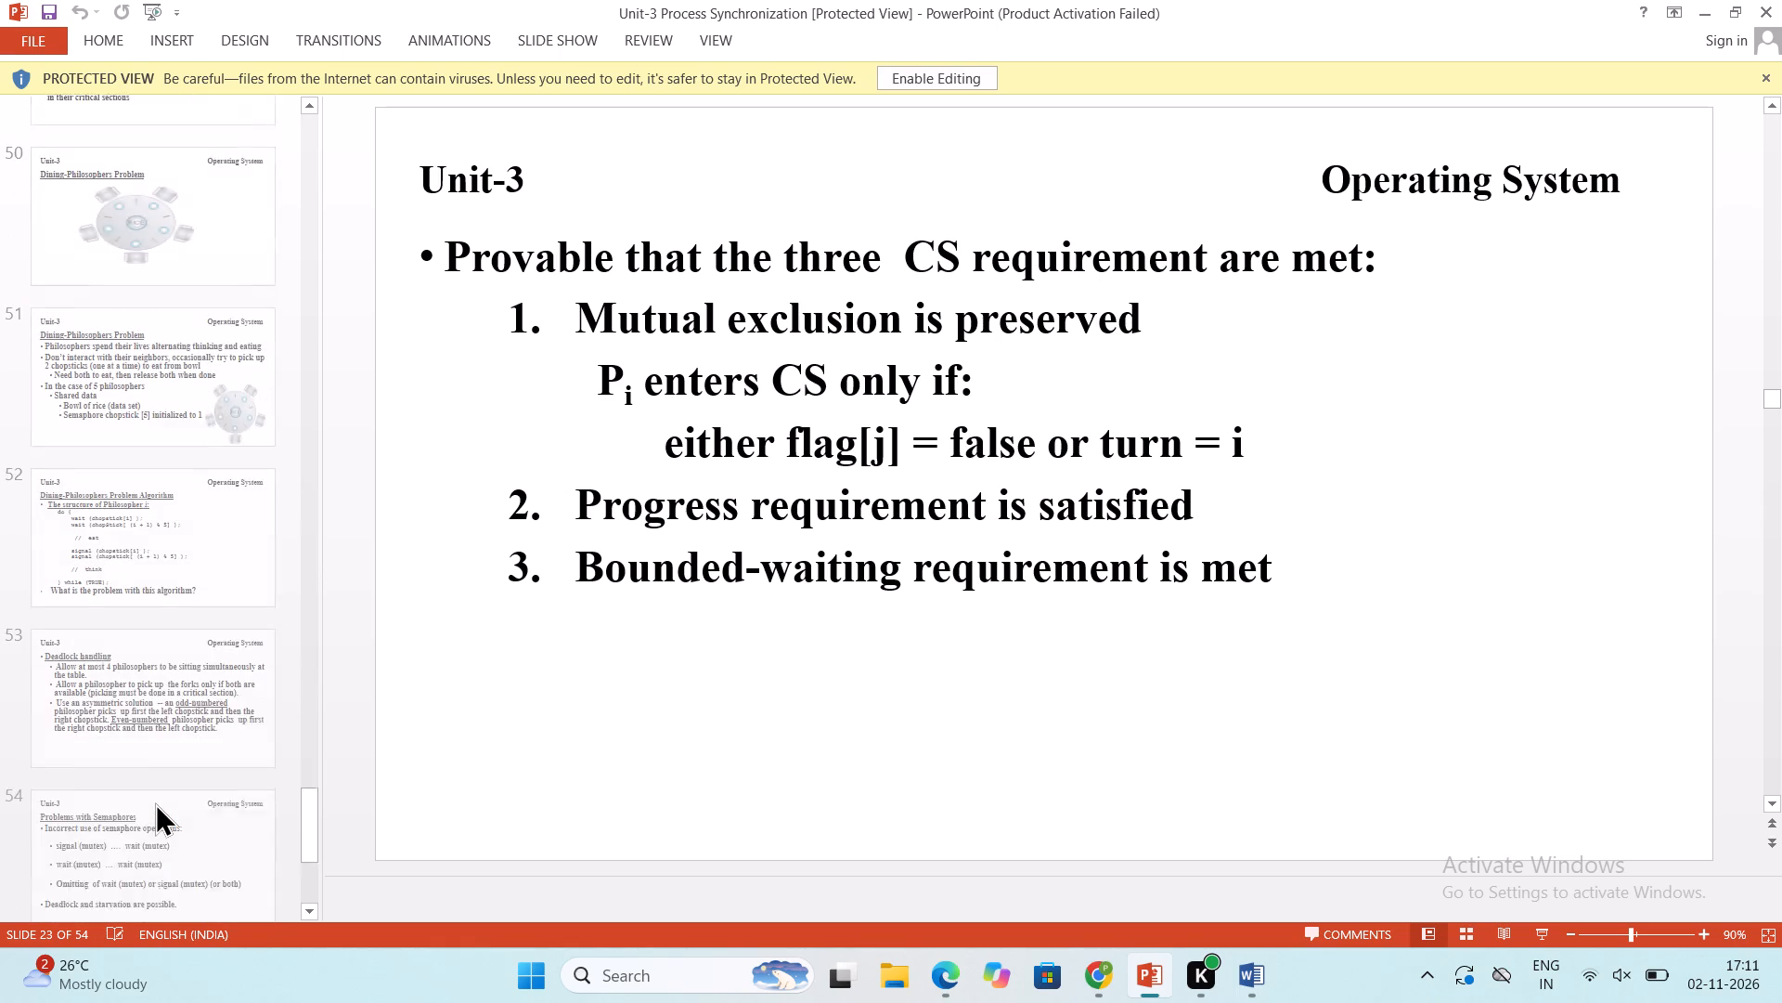
scroll(155, 802, down, 9)
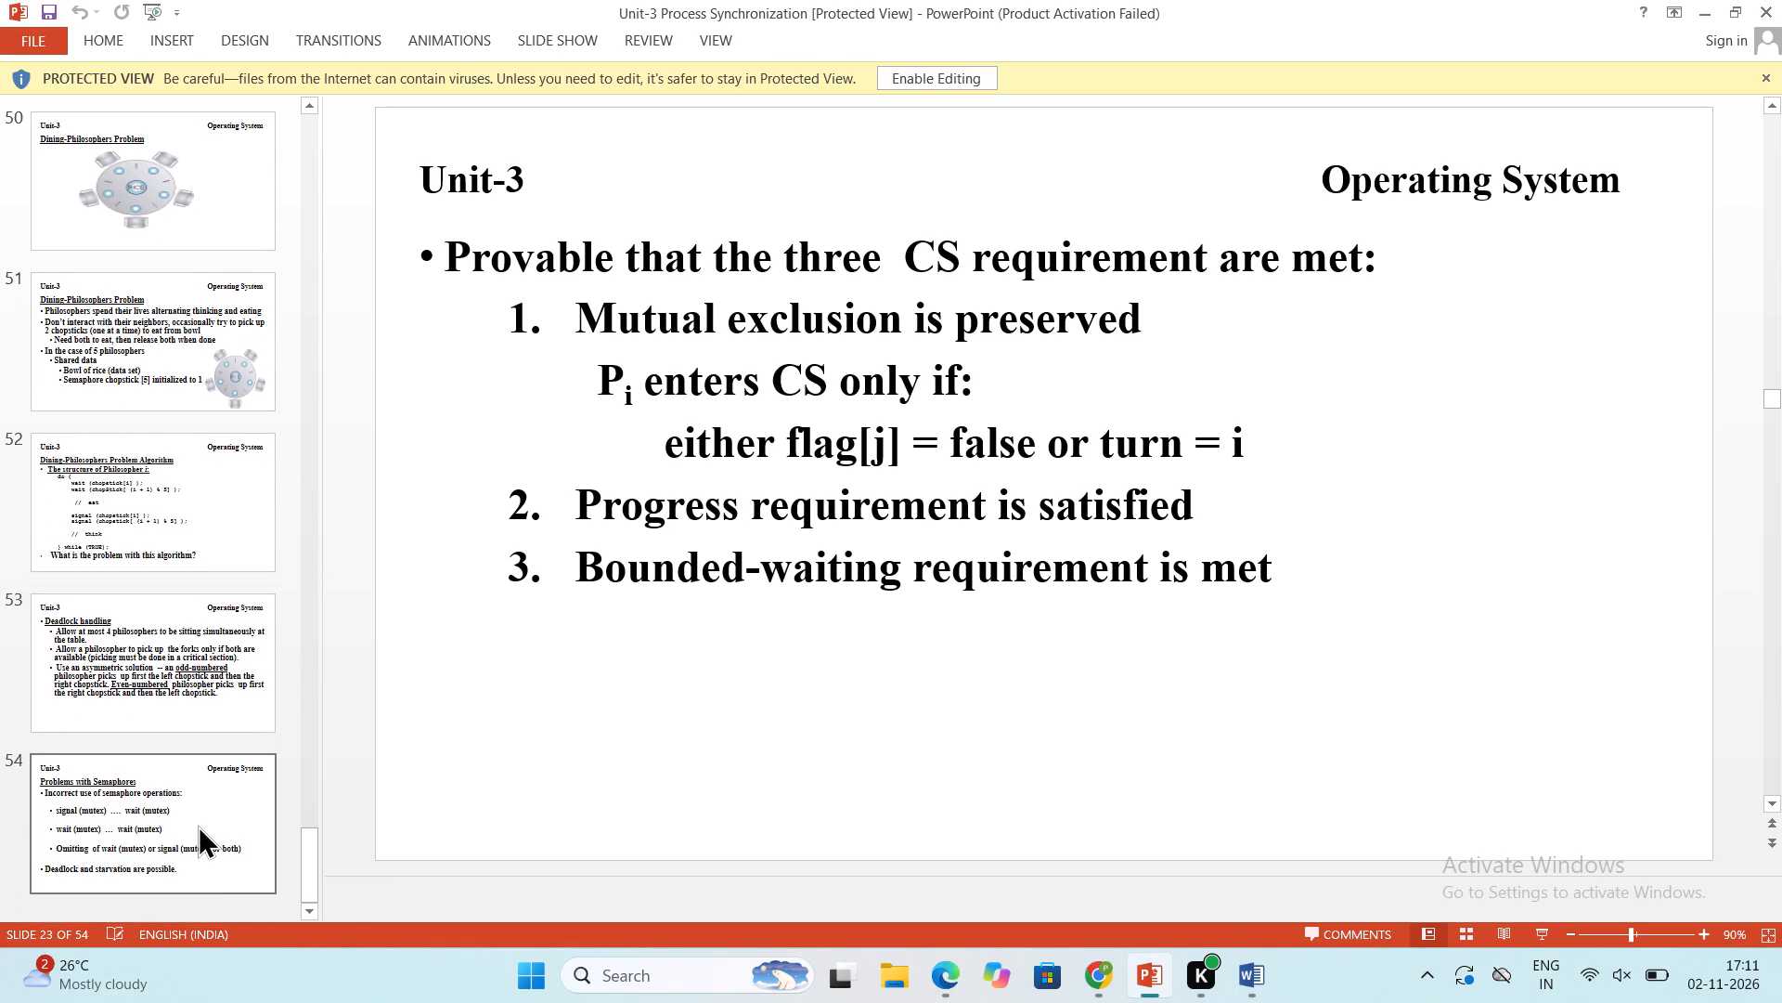
scroll(198, 825, up, 2)
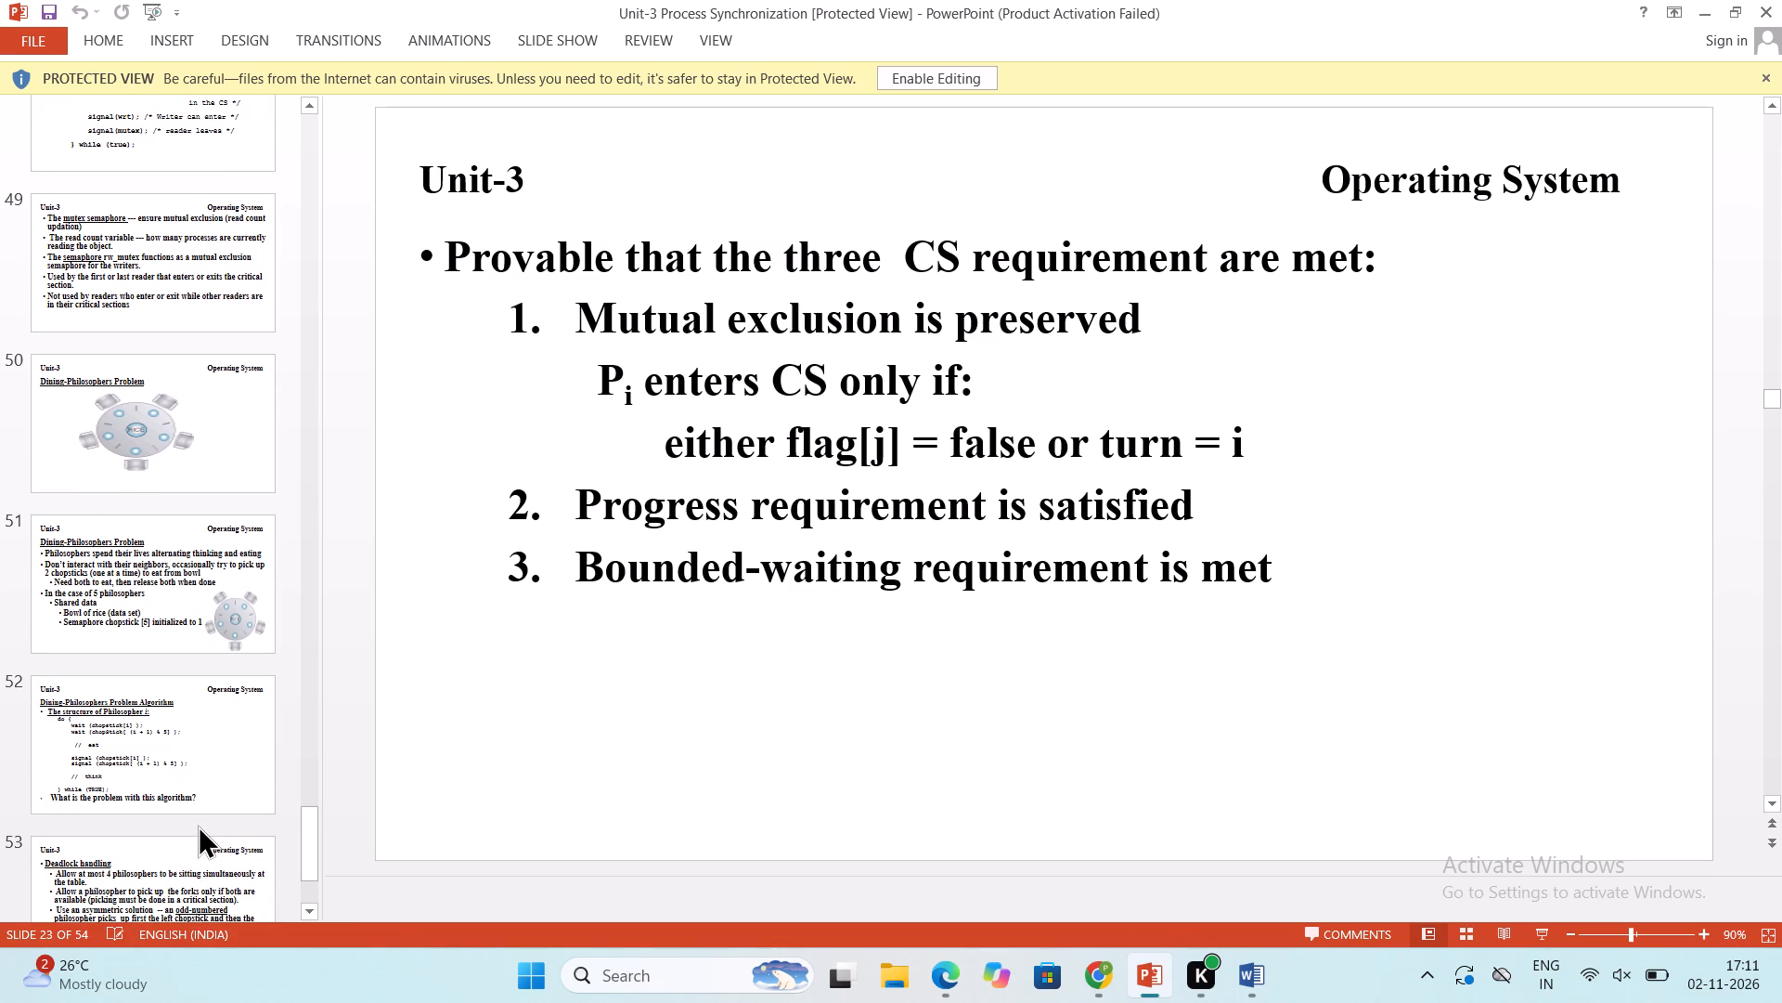
scroll(198, 825, up, 2)
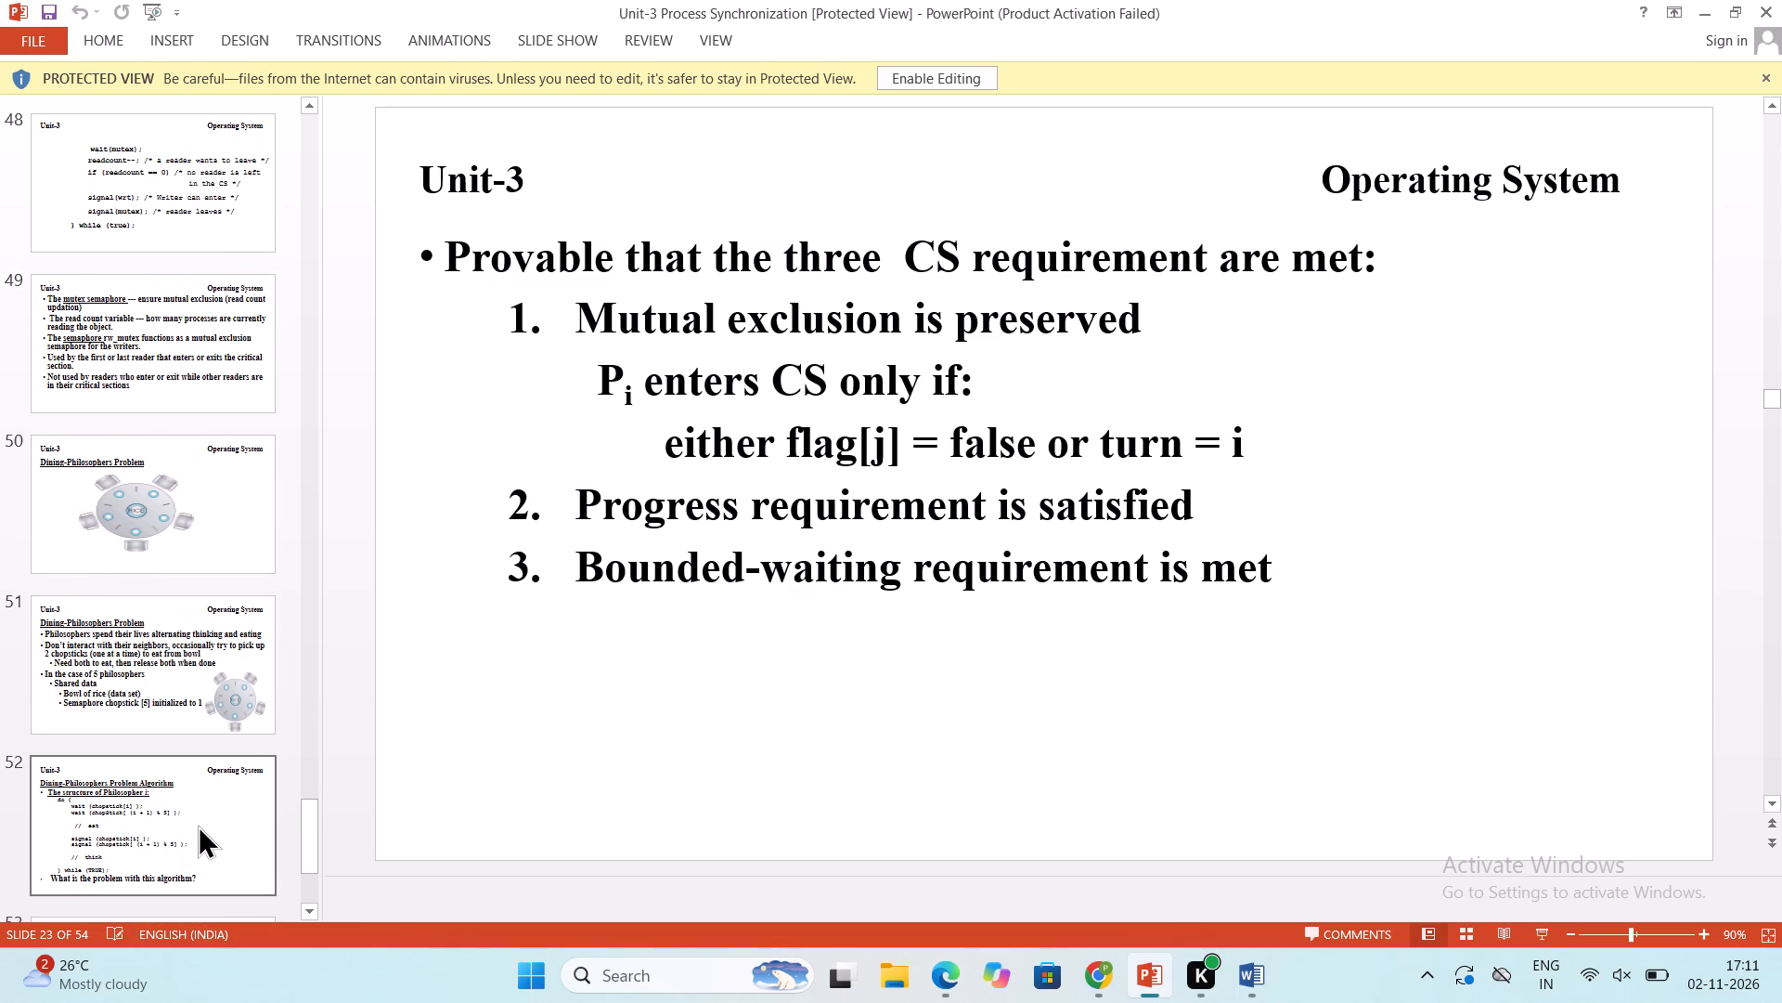
scroll(198, 825, up, 2)
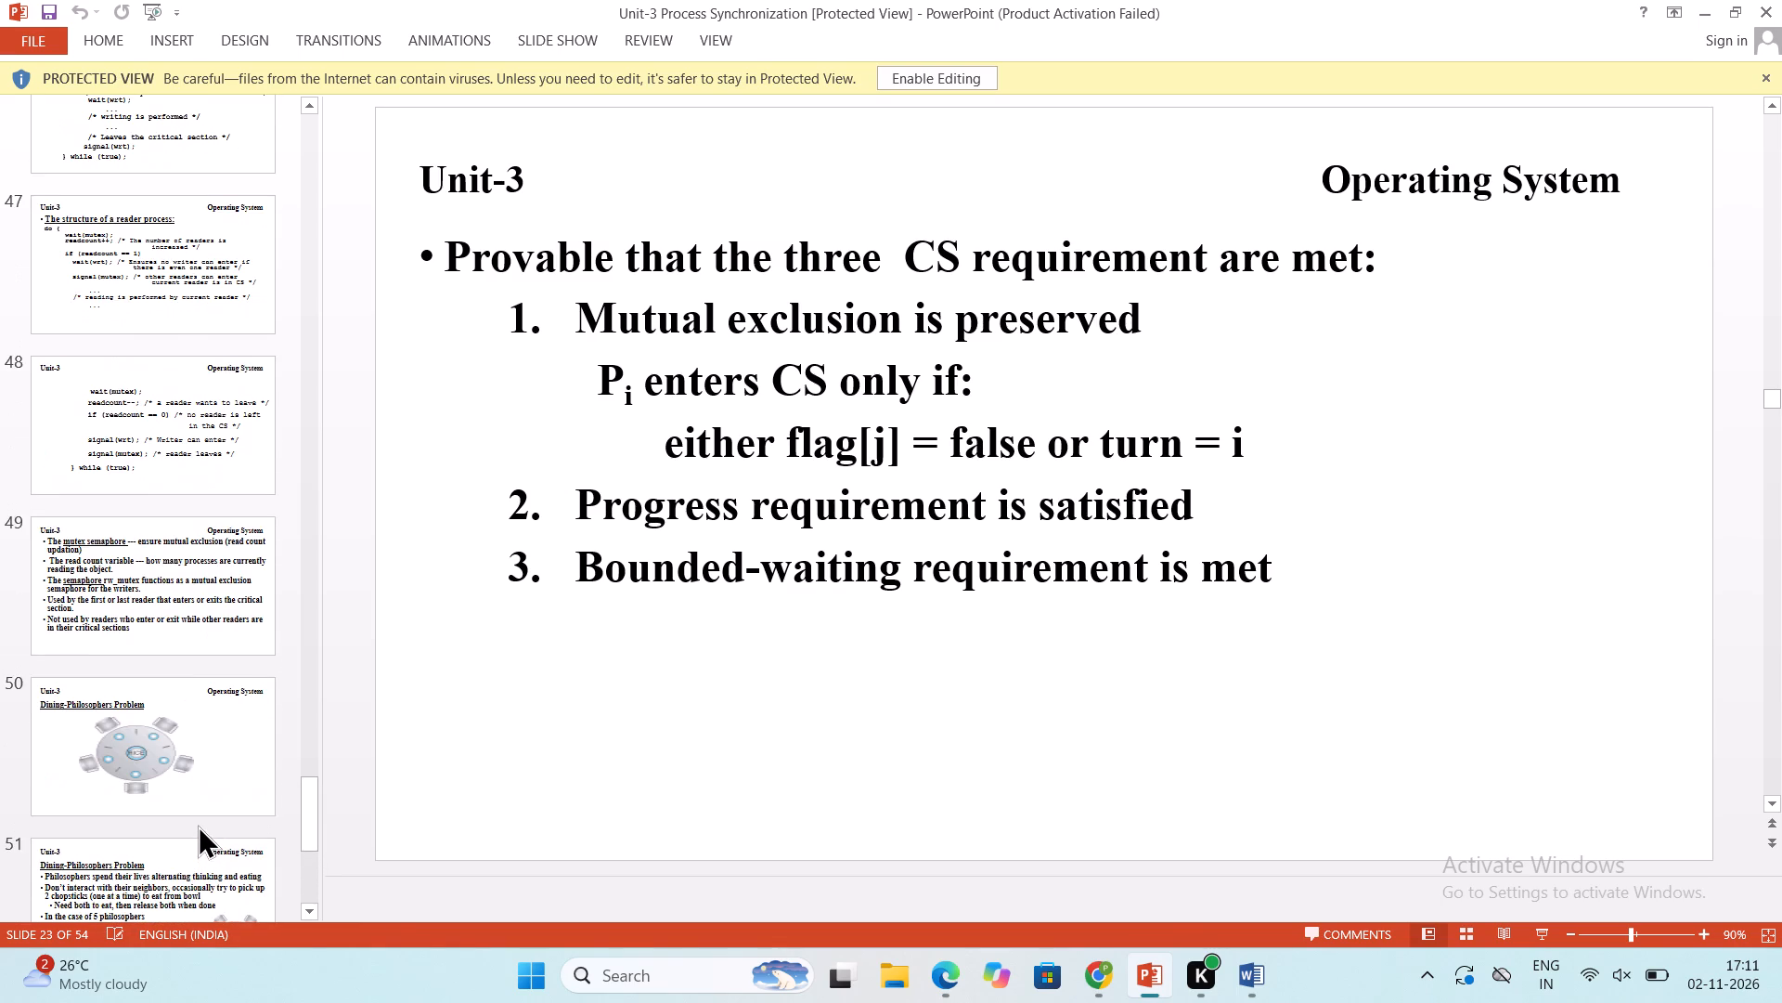
scroll(198, 825, up, 1)
click(198, 825)
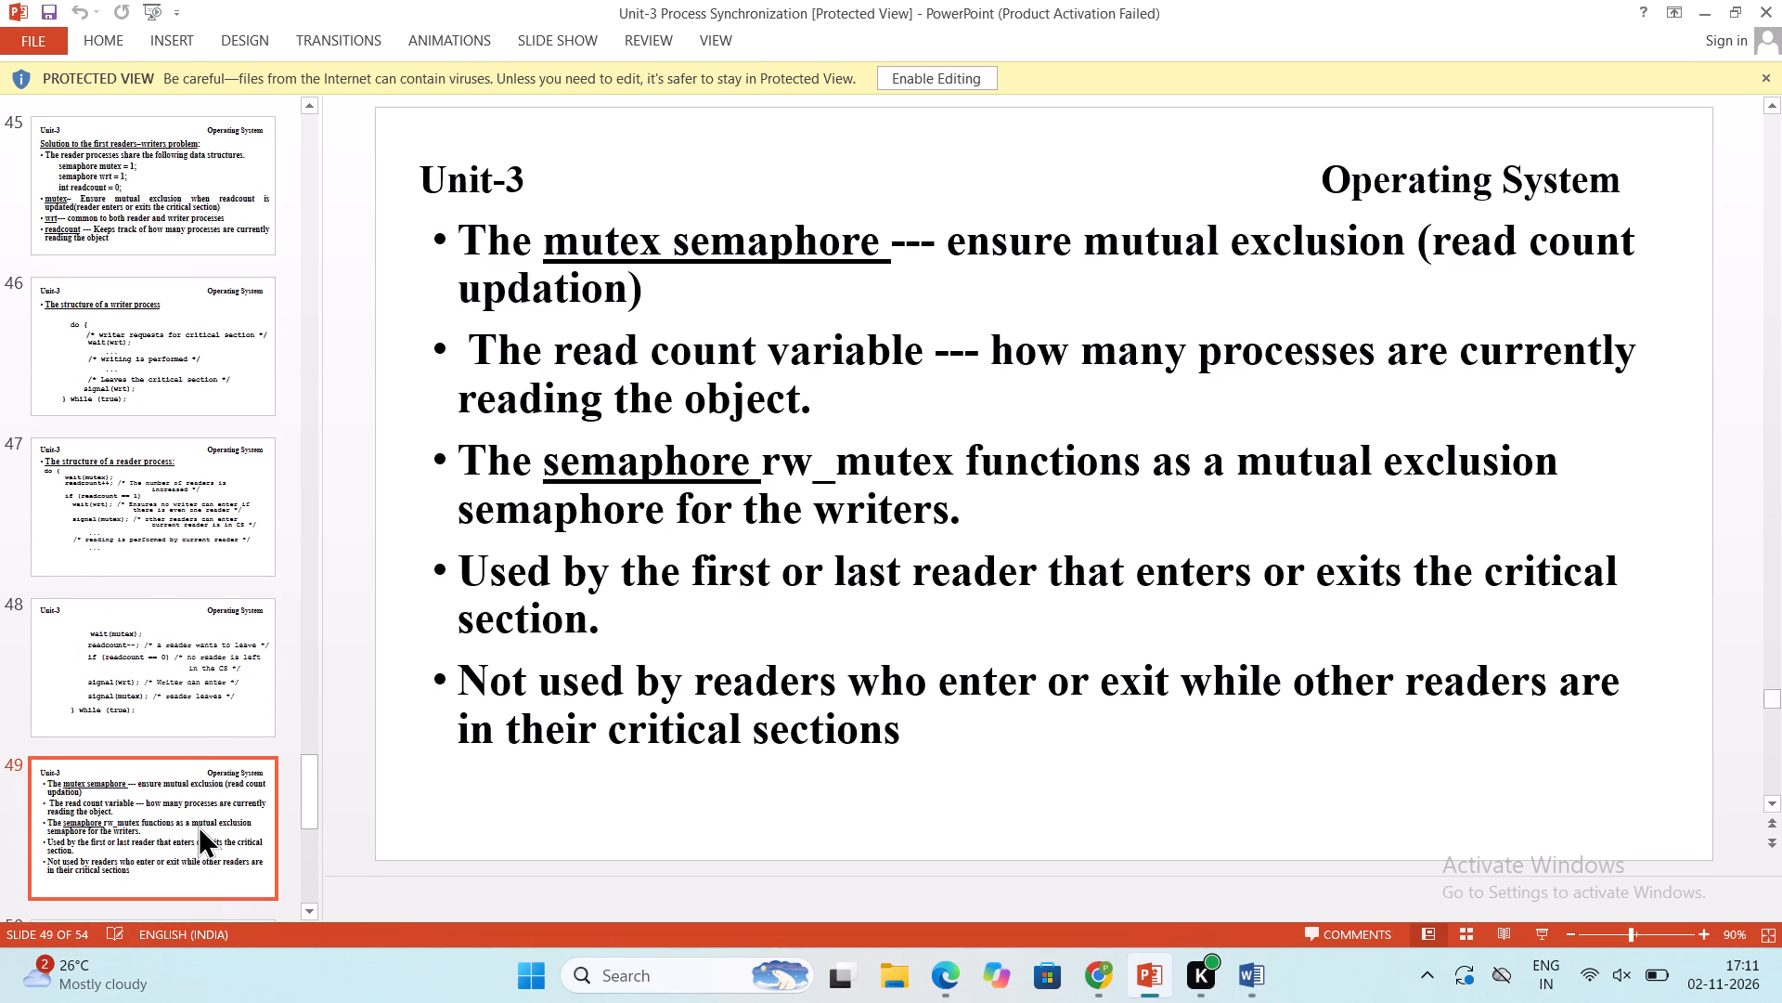
Look back through the classical problems, semaphore and mutex lock slides, viewing slide 34 on semaphores without busy waiting and returning to slide 23.
scroll(186, 561, up, 2)
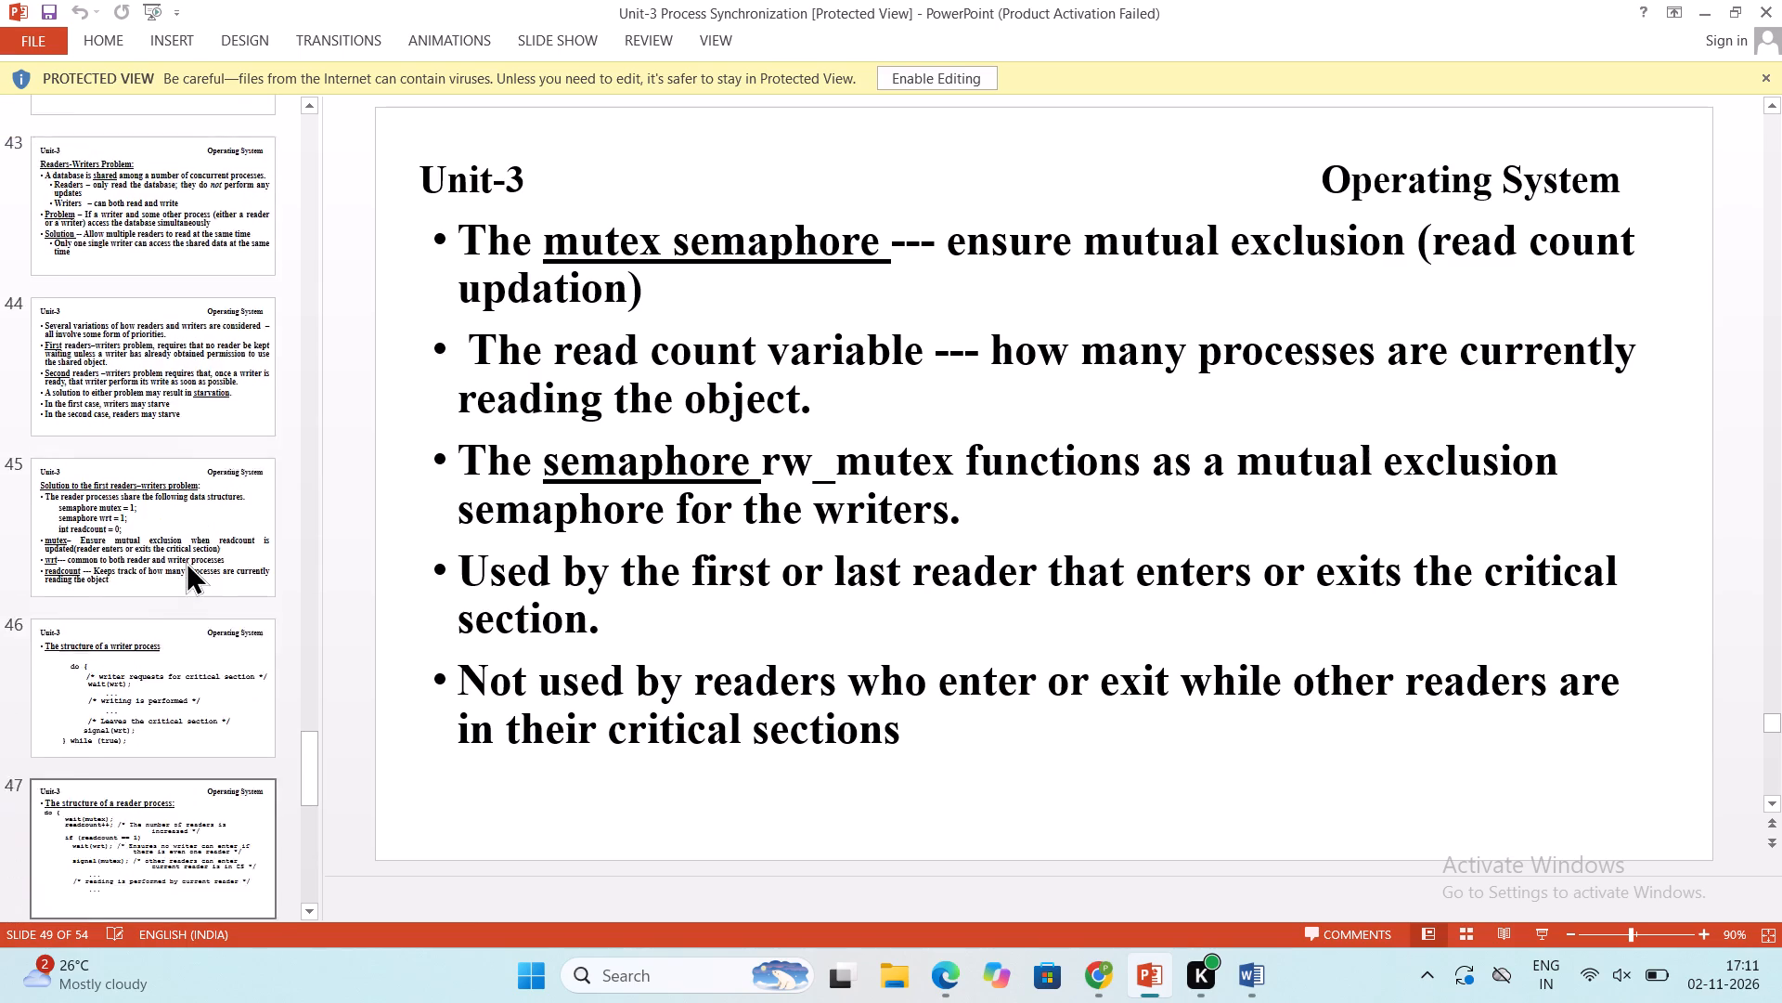
scroll(186, 561, up, 3)
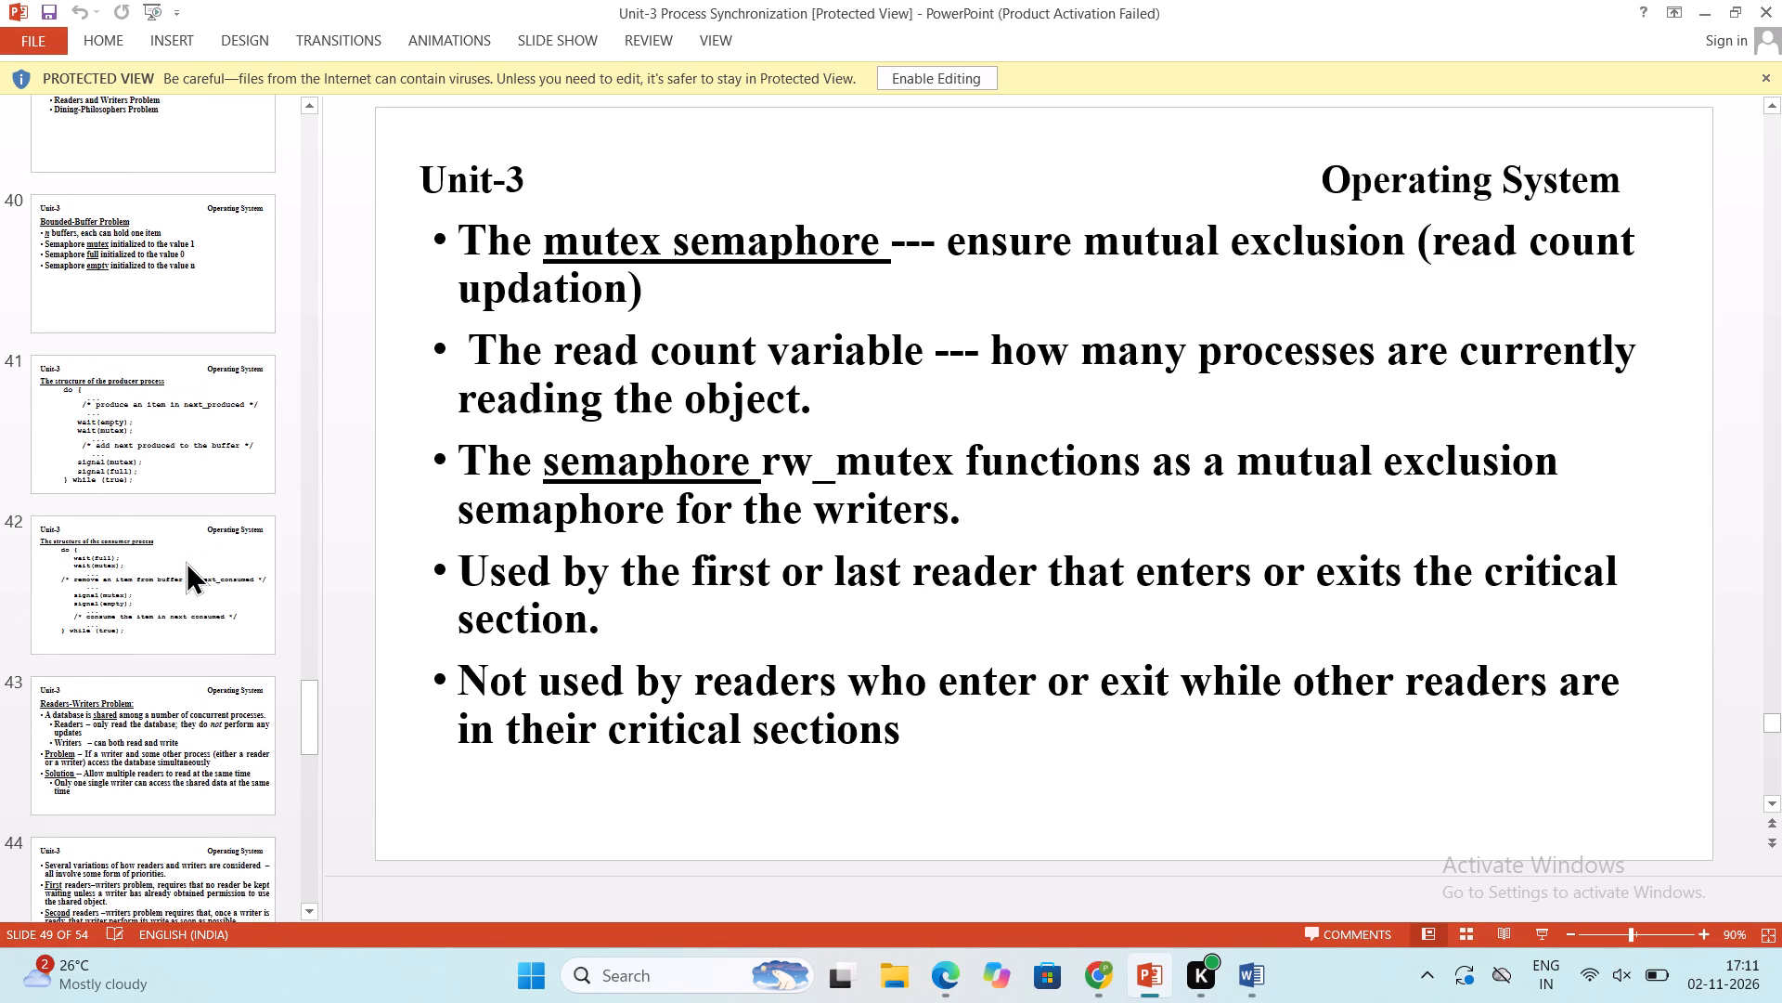
scroll(186, 561, up, 1)
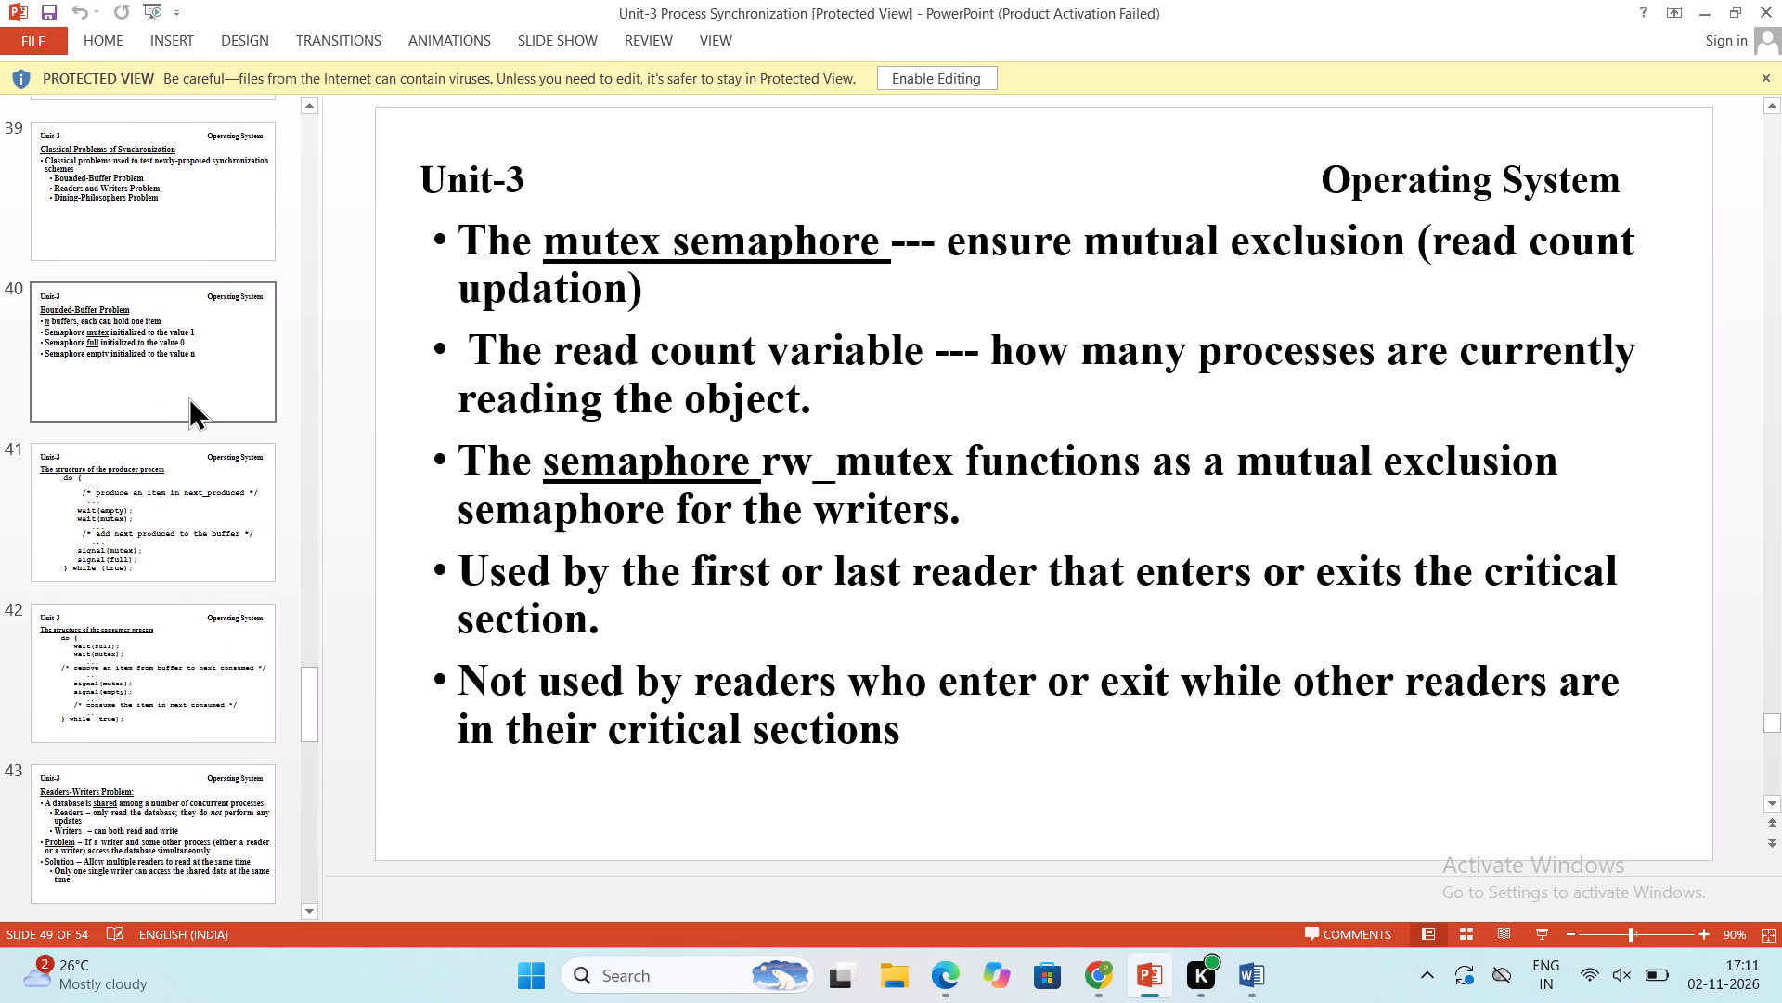
scroll(200, 386, up, 4)
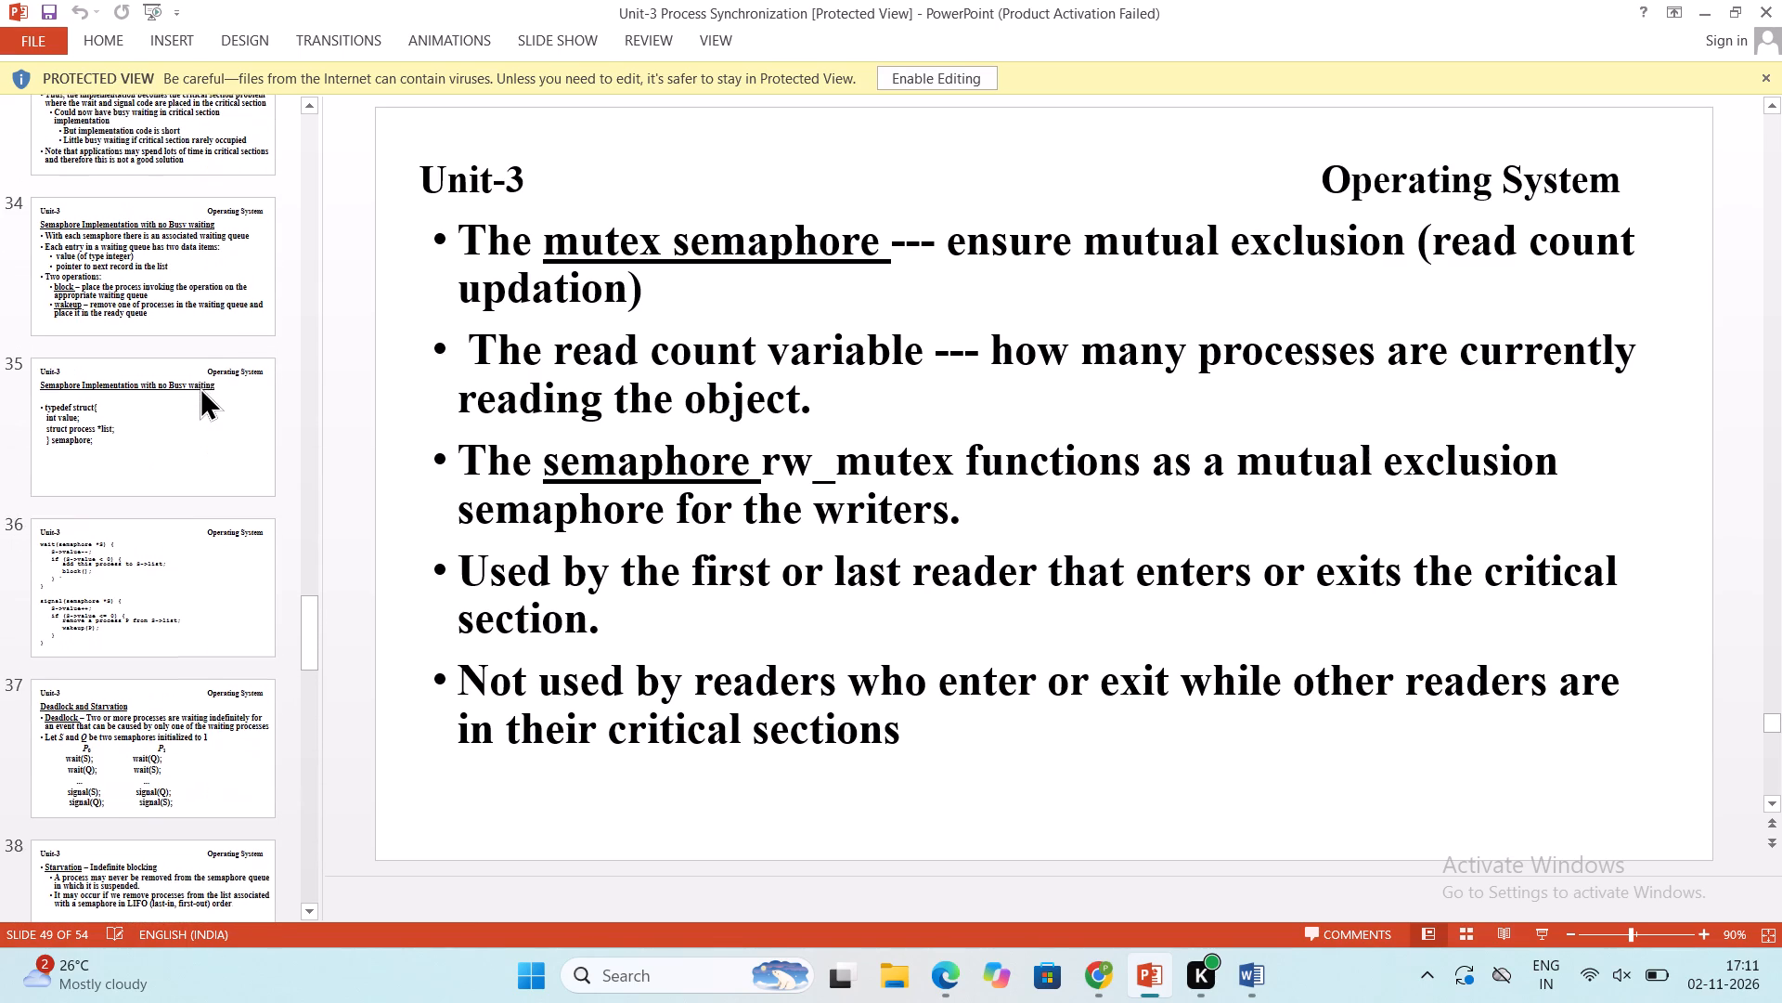
scroll(200, 386, up, 1)
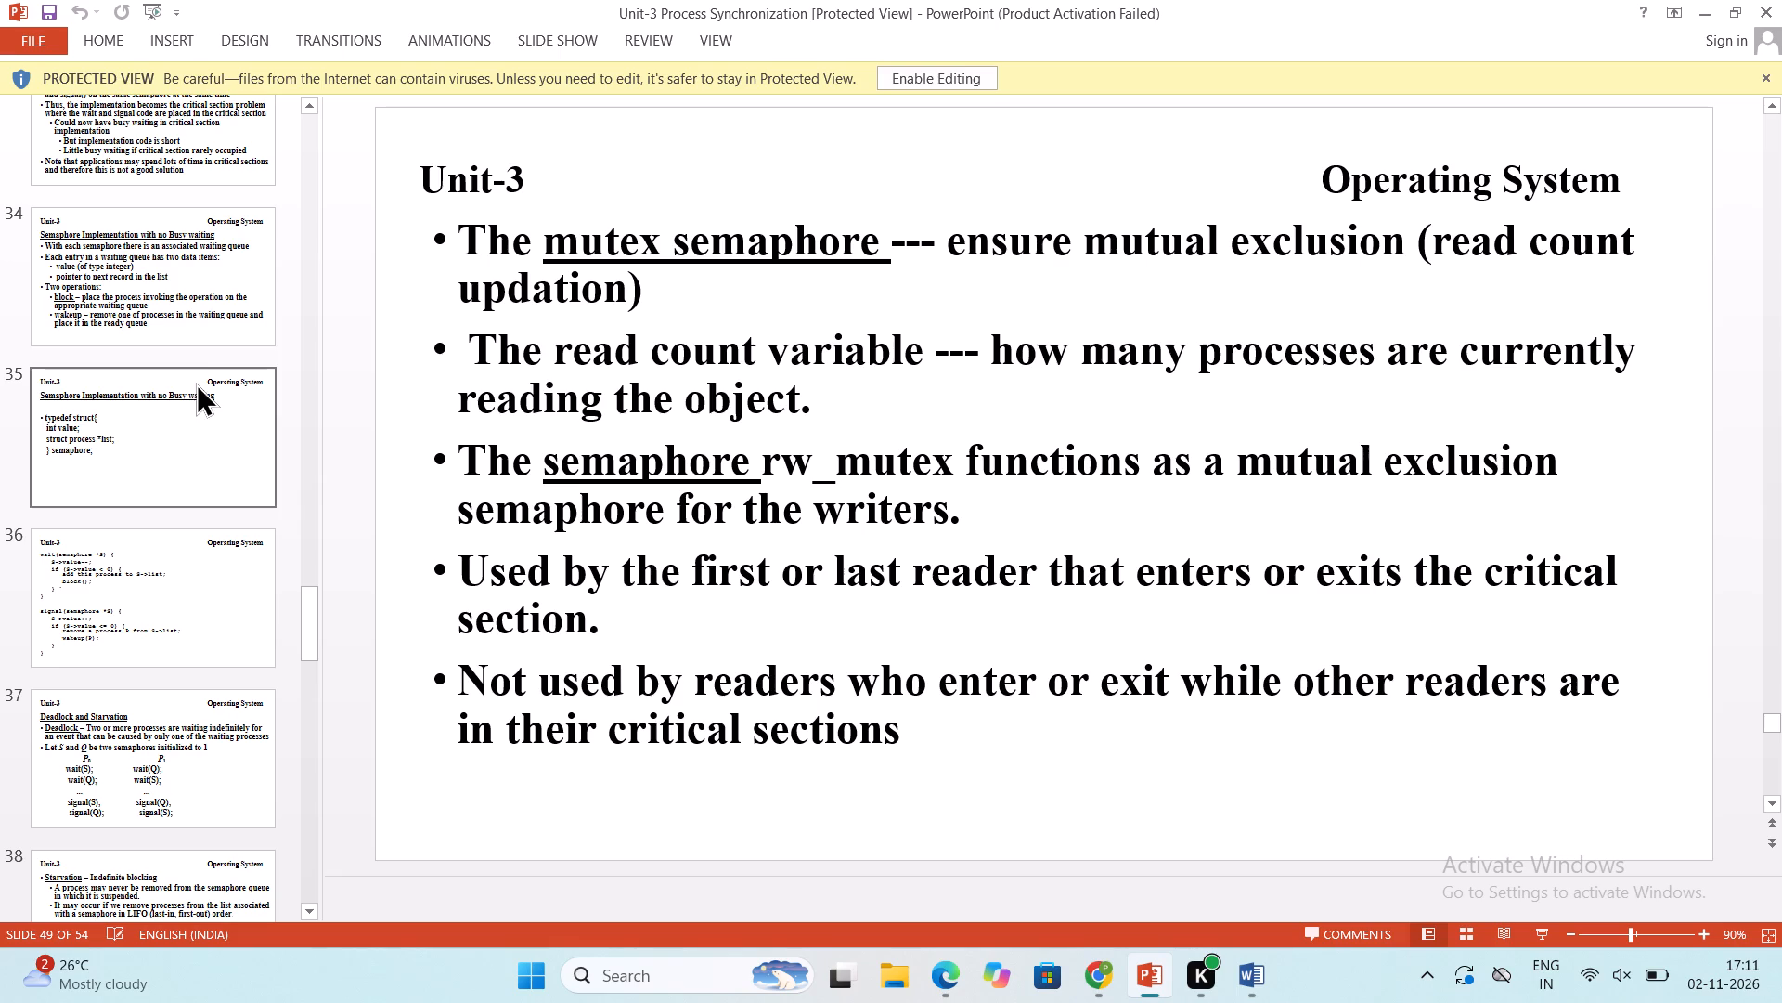
click(200, 311)
scroll(200, 311, up, 1)
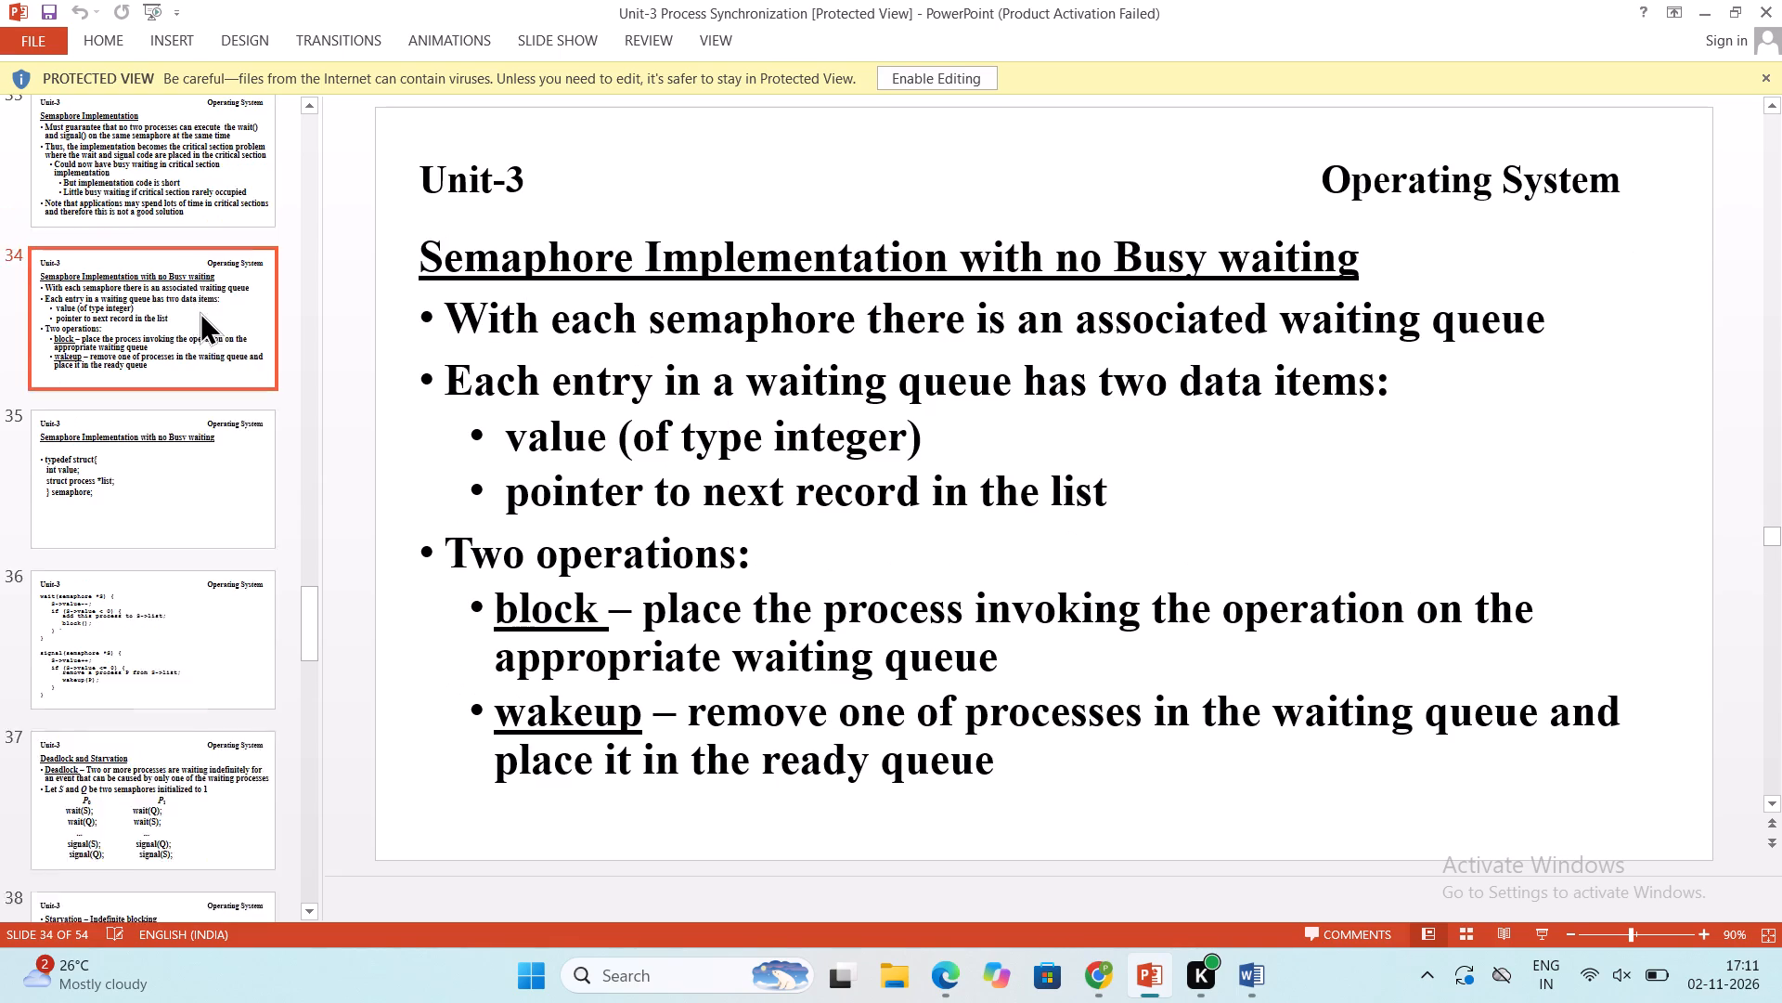
scroll(200, 311, up, 2)
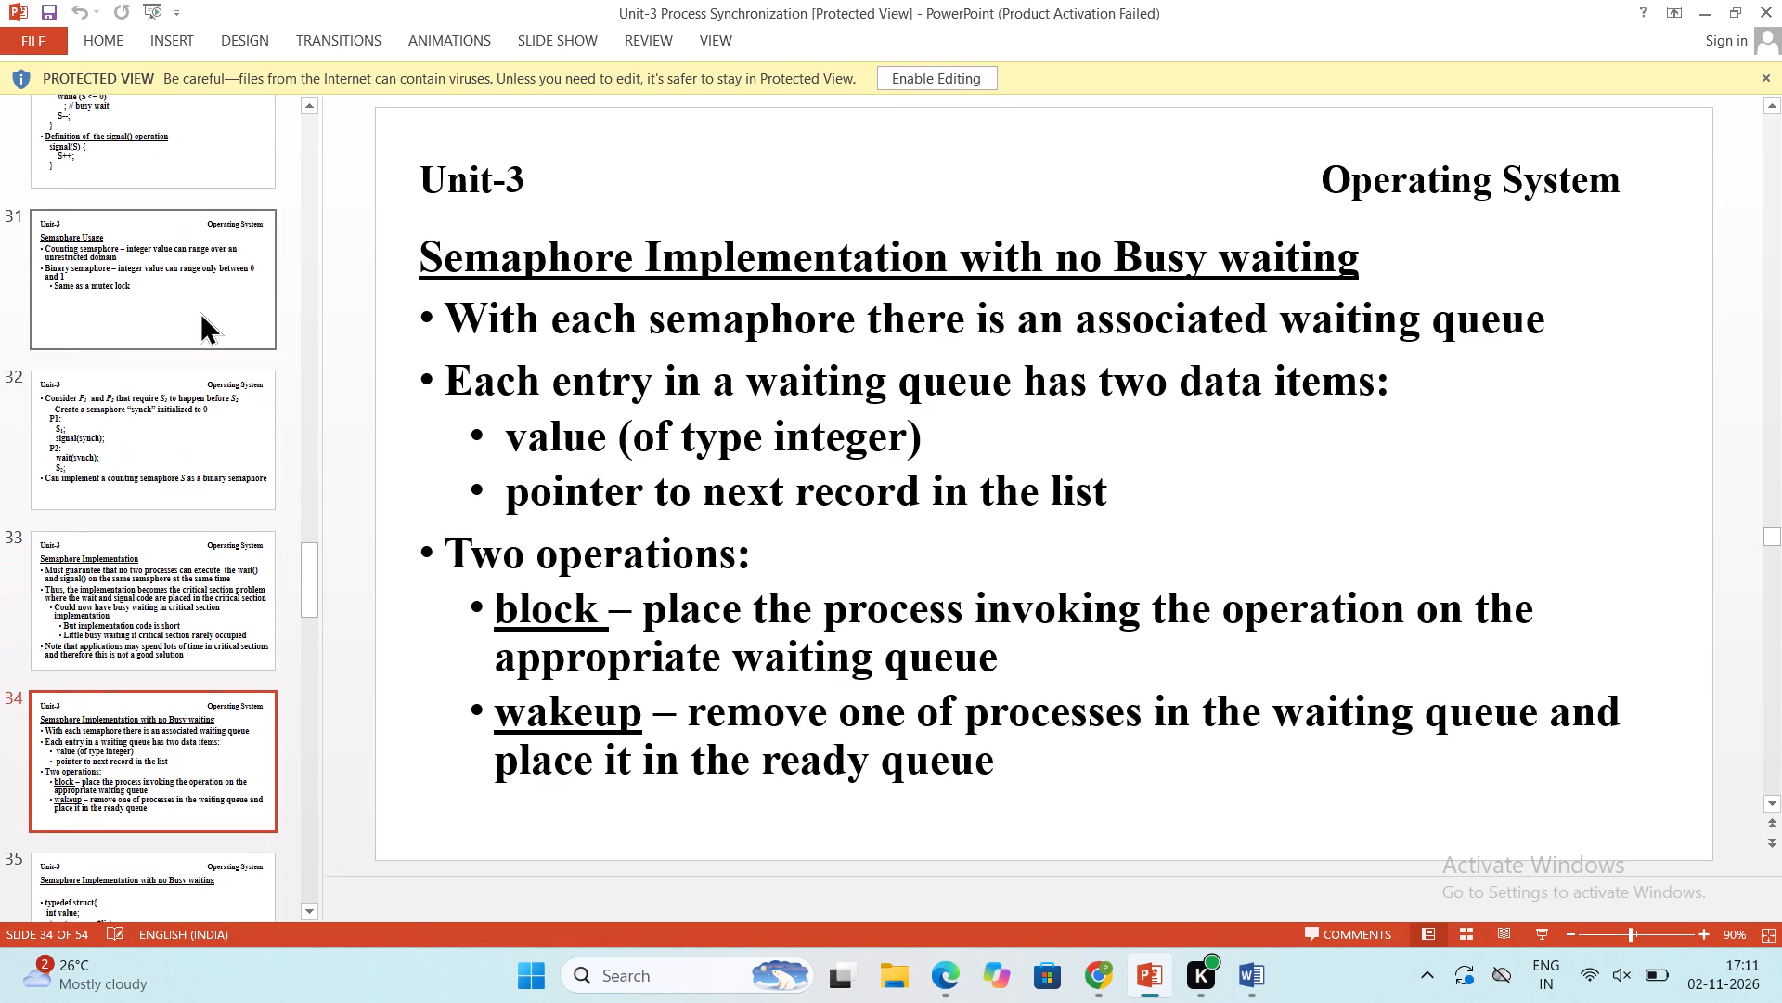
scroll(200, 311, up, 4)
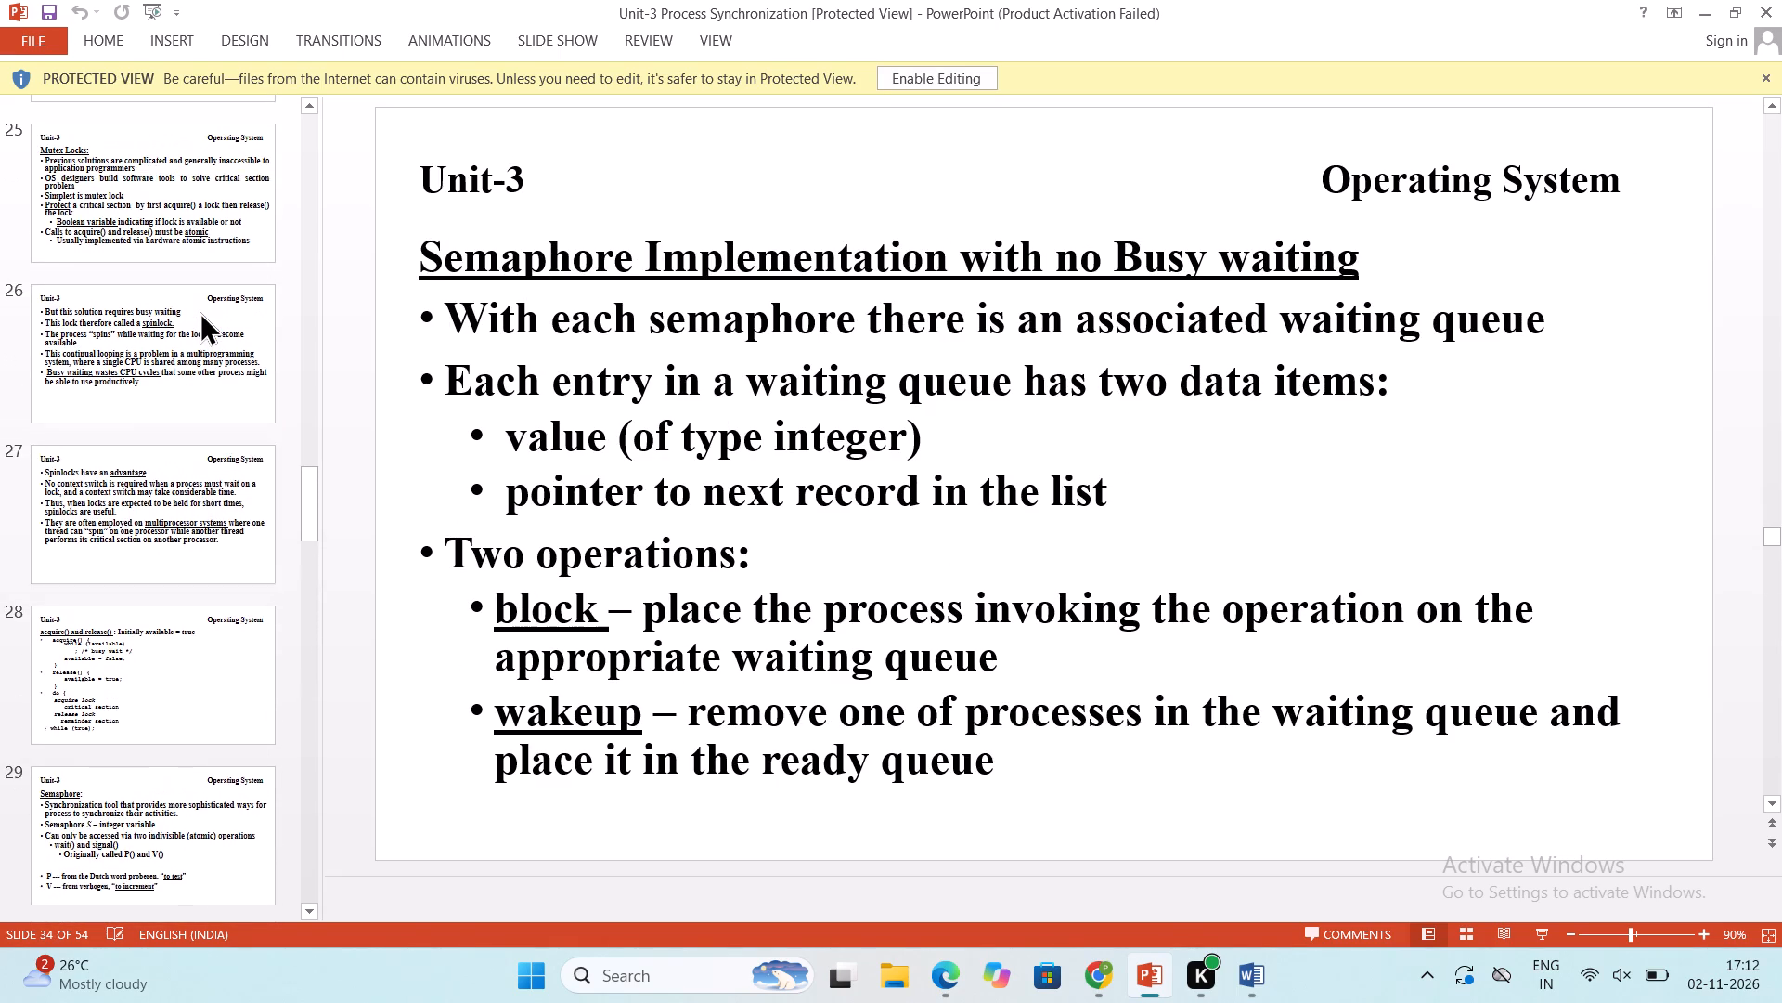
scroll(200, 311, up, 2)
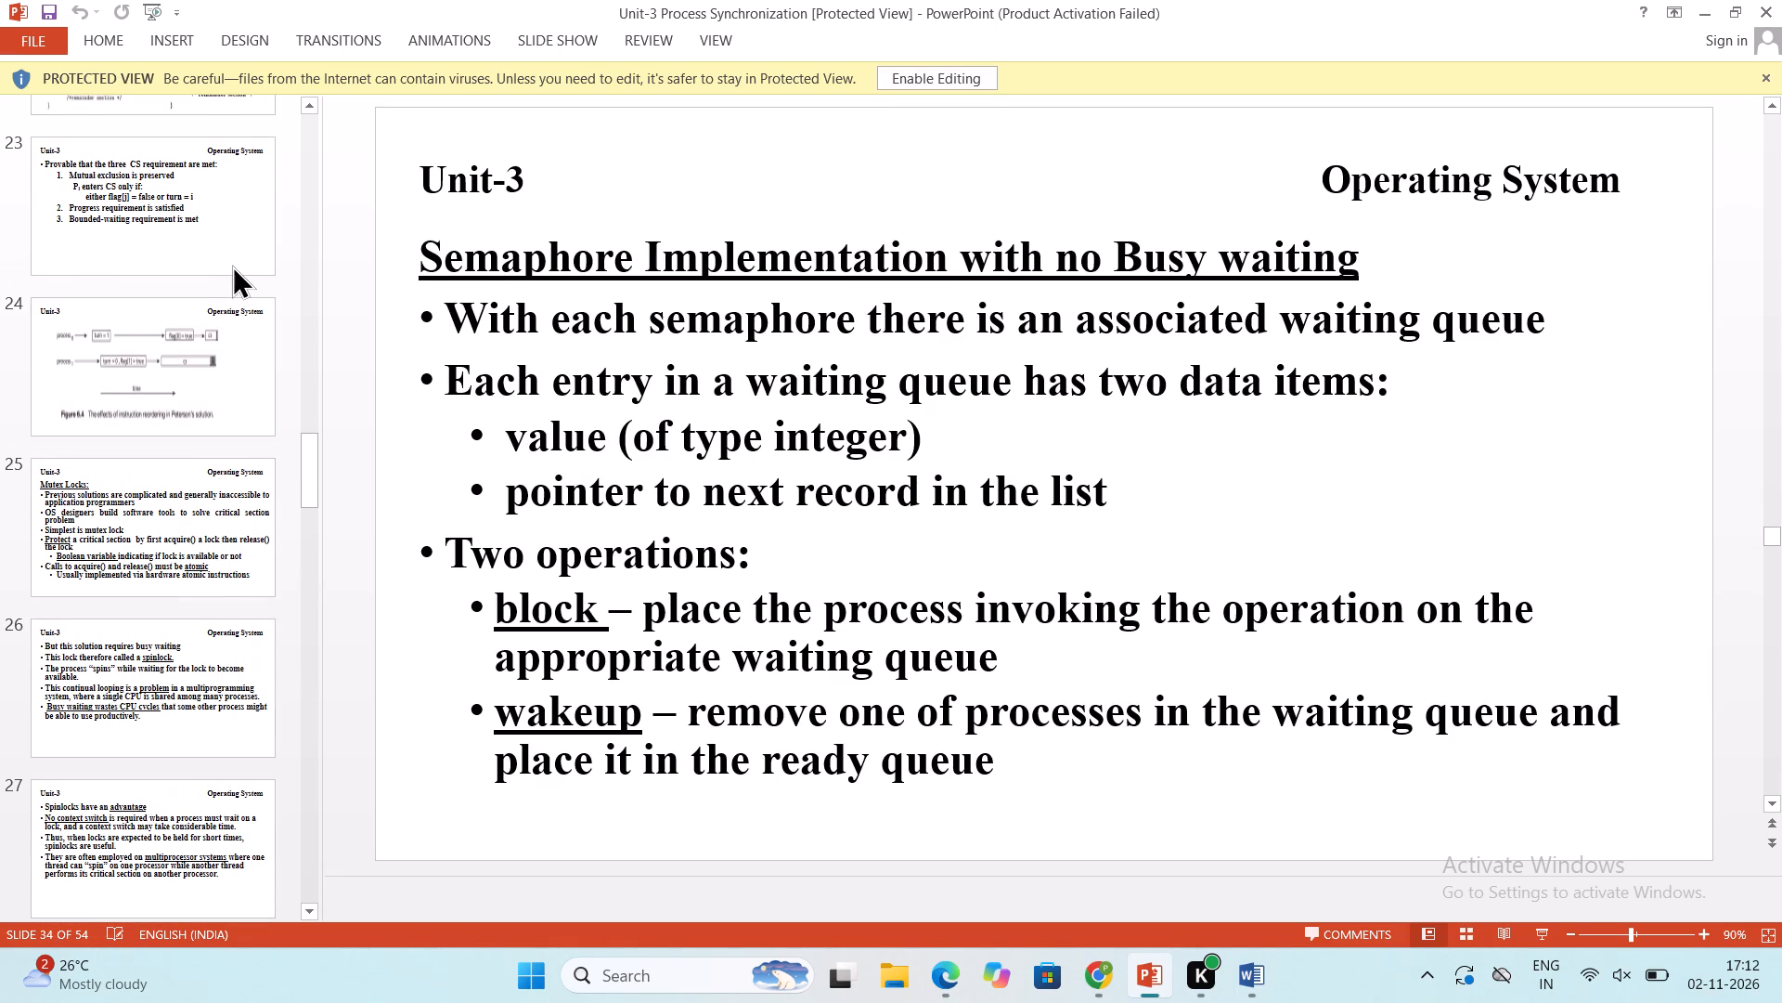
click(247, 253)
scroll(247, 253, up, 1)
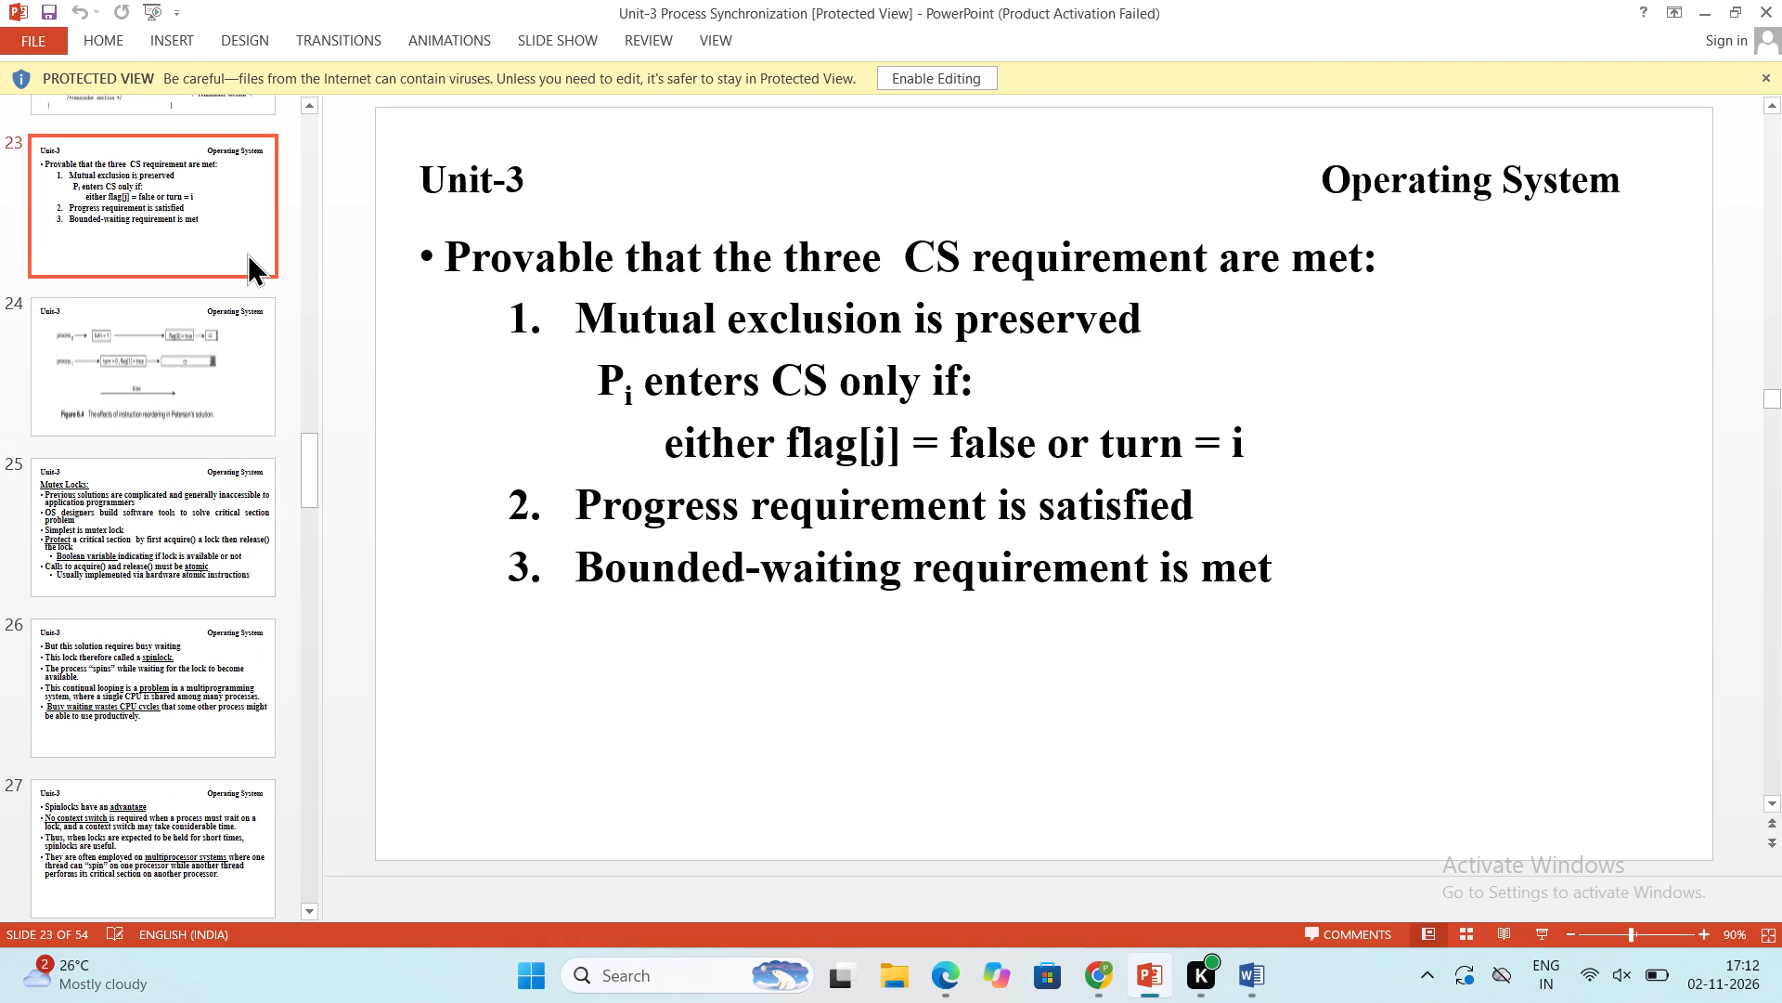
Review slides 20, 17 and 18 on the two-process solution, preemptive kernels and critical-section handling.
scroll(247, 253, up, 3)
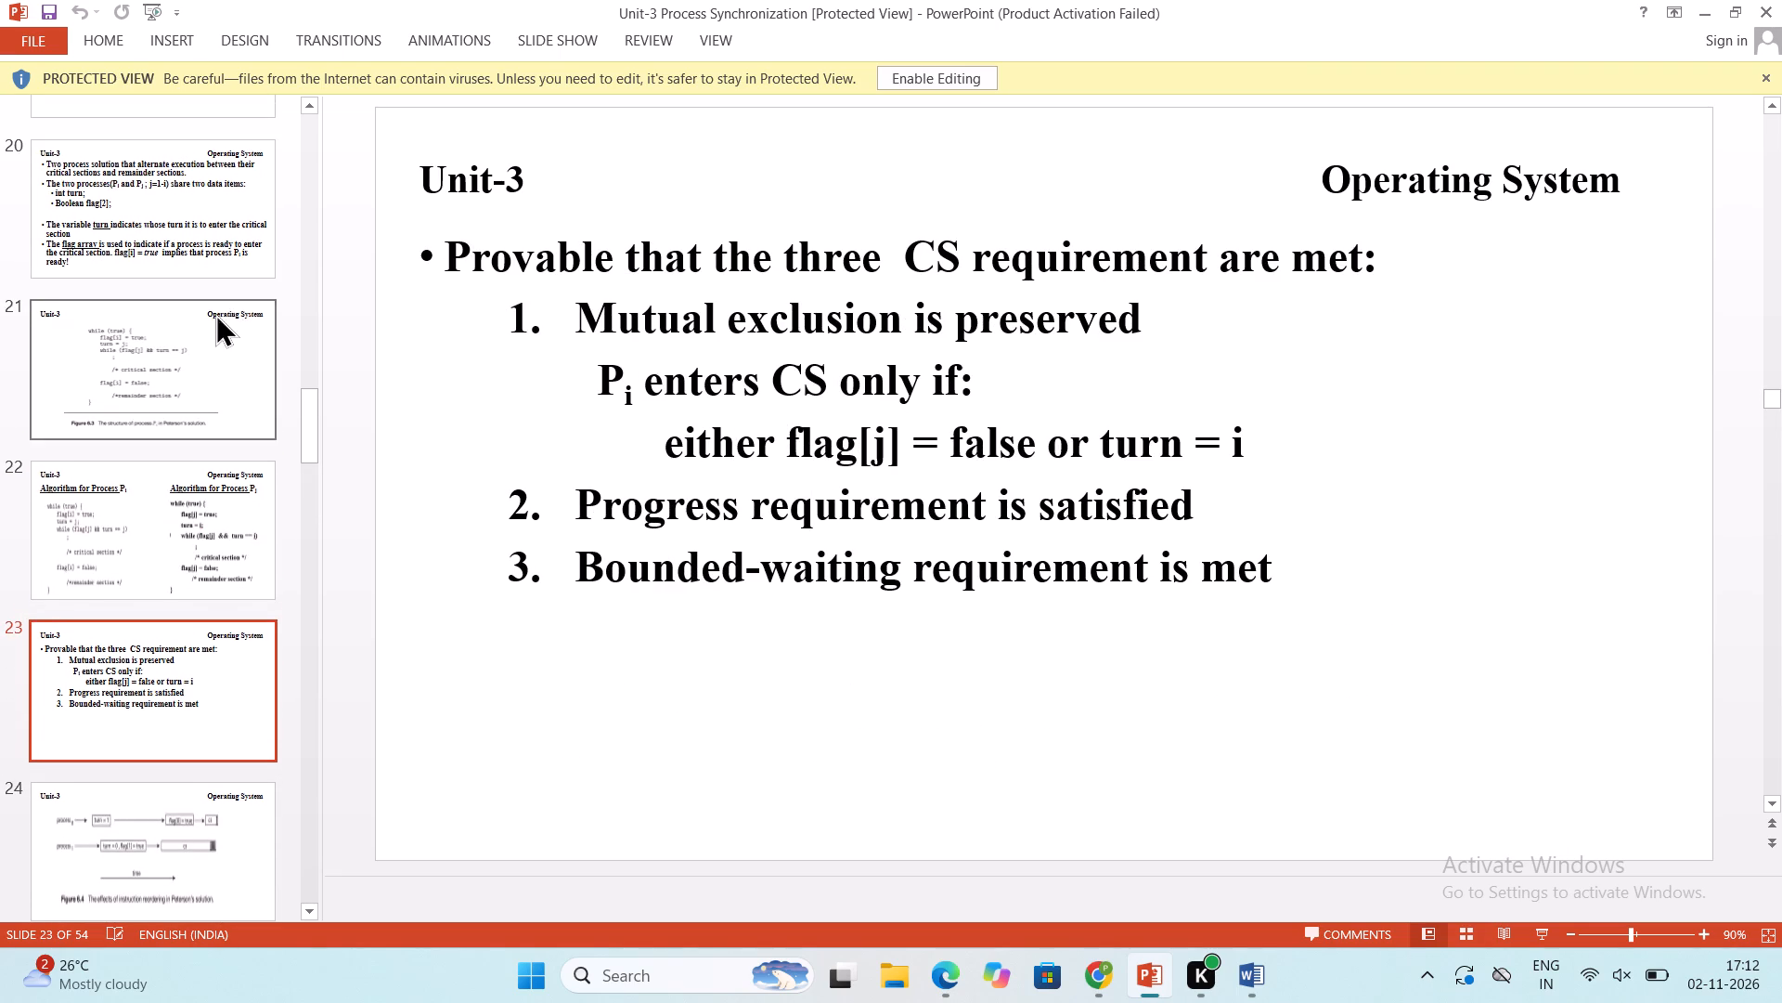
click(231, 215)
scroll(231, 215, up, 2)
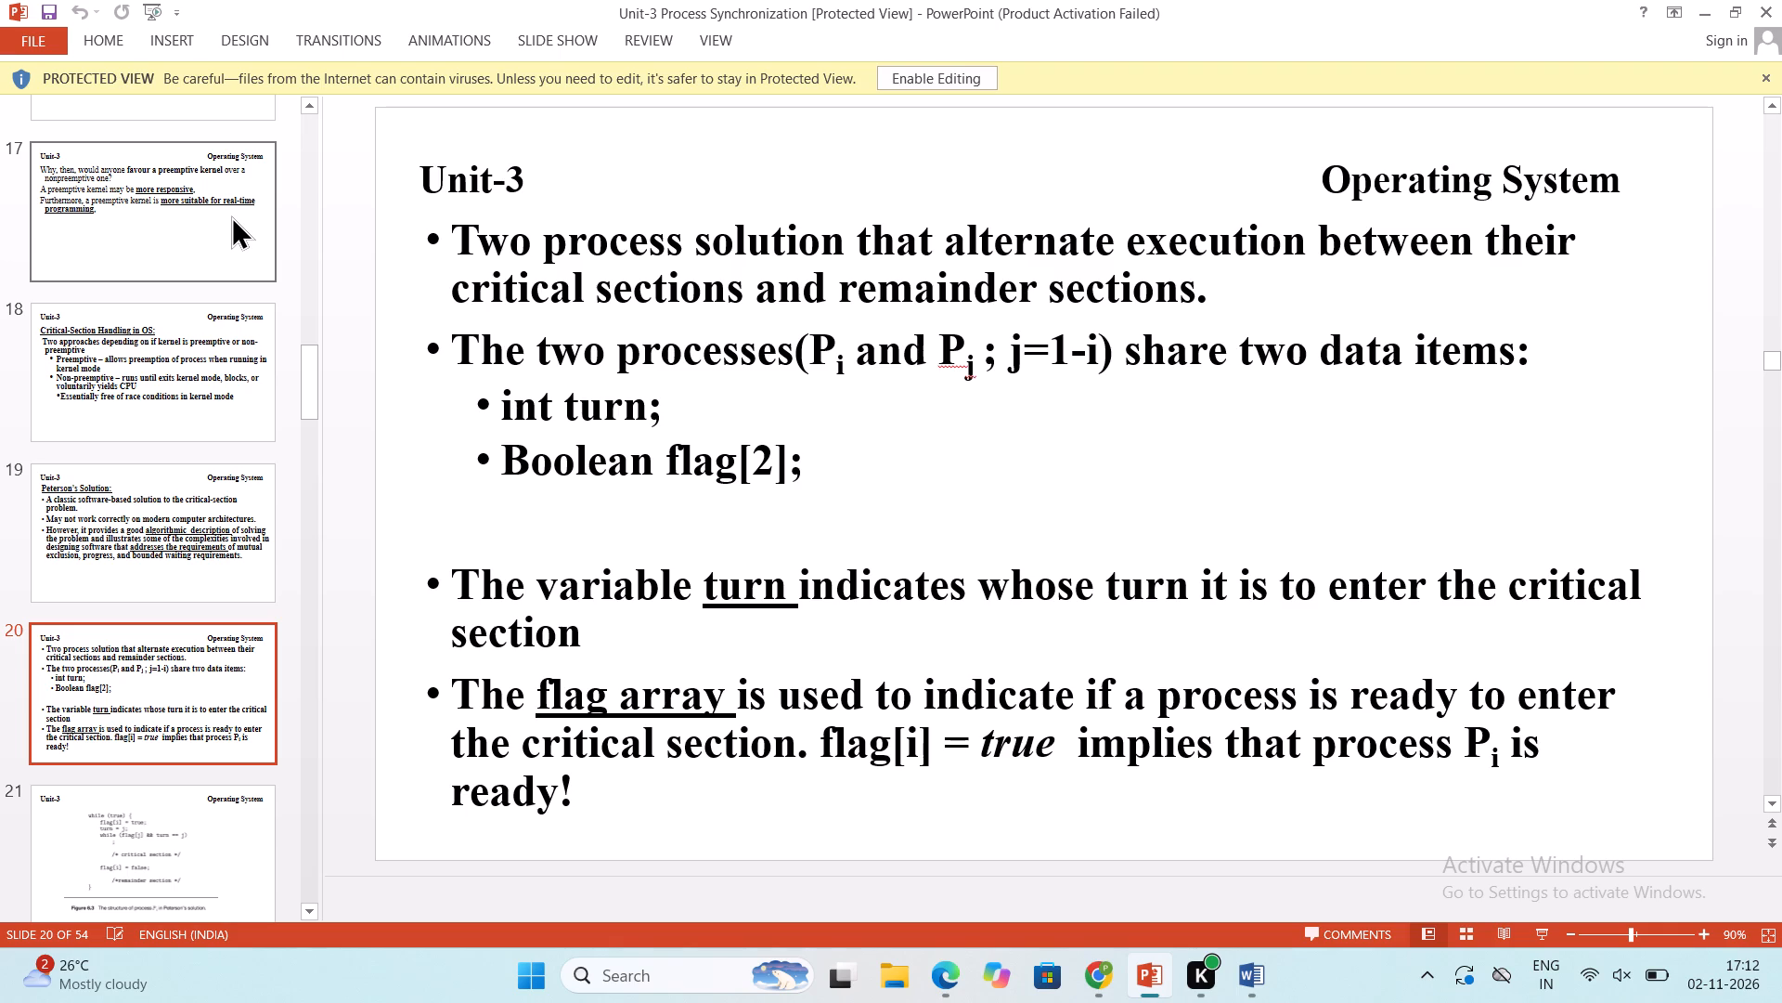
click(231, 215)
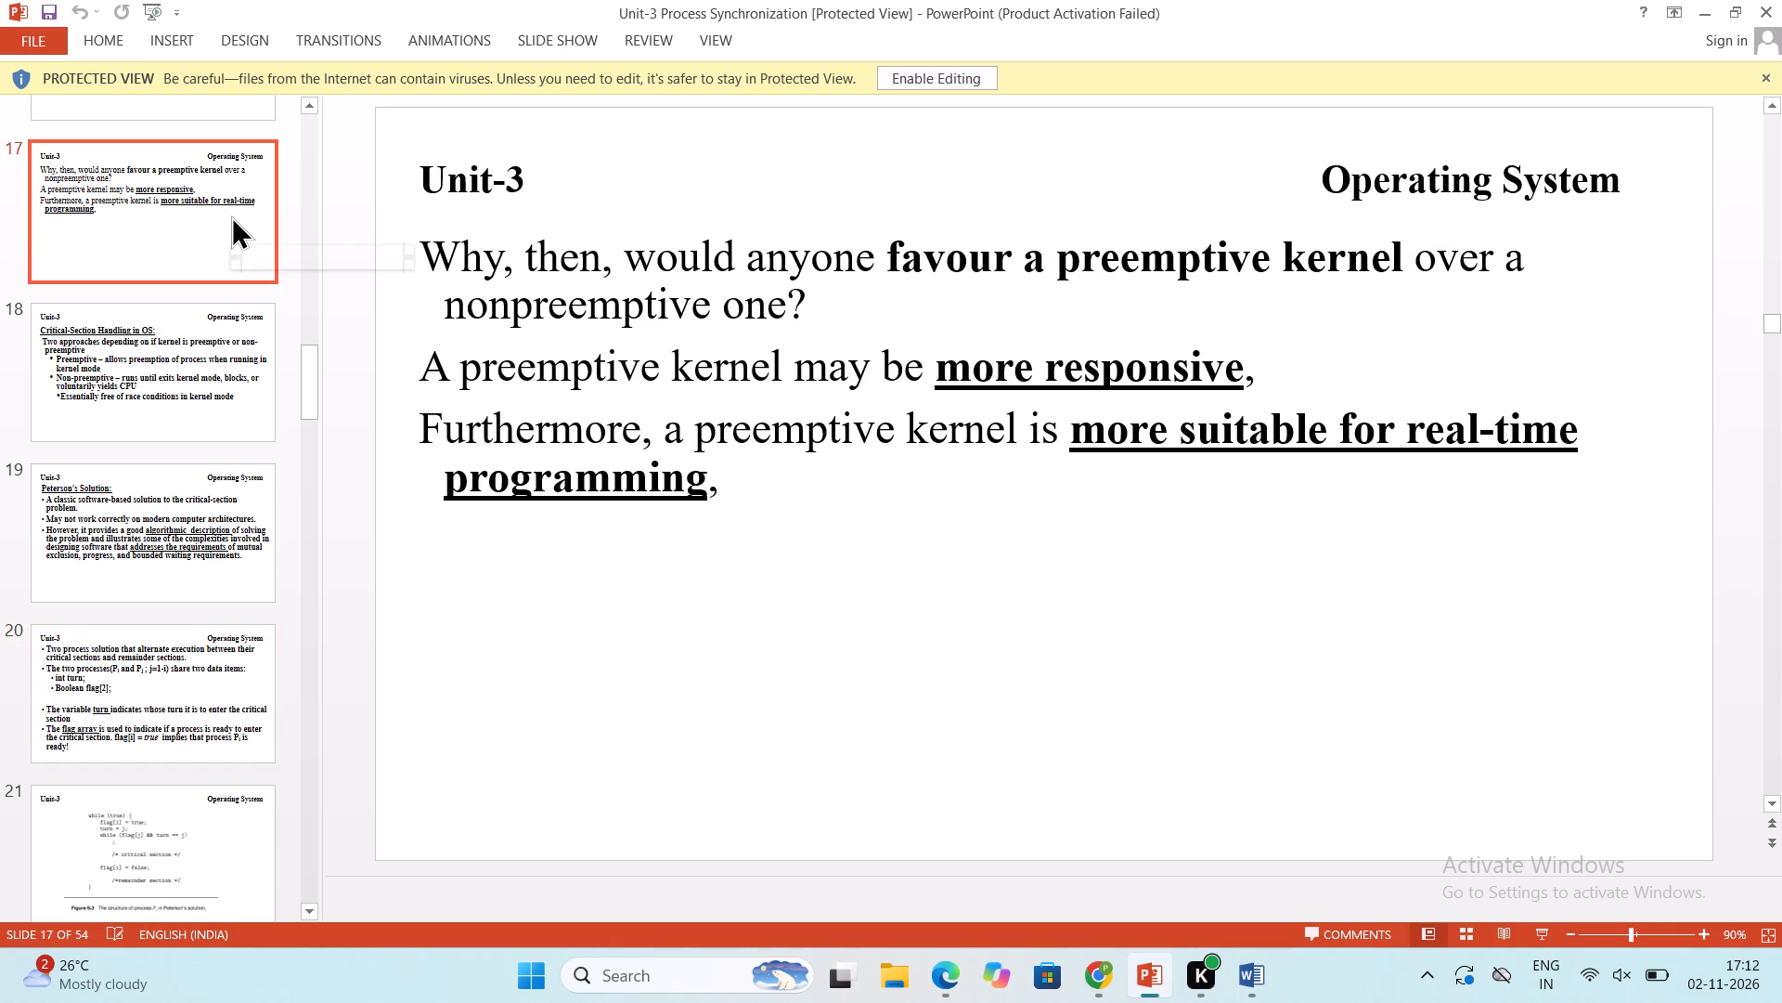
scroll(231, 215, up, 1)
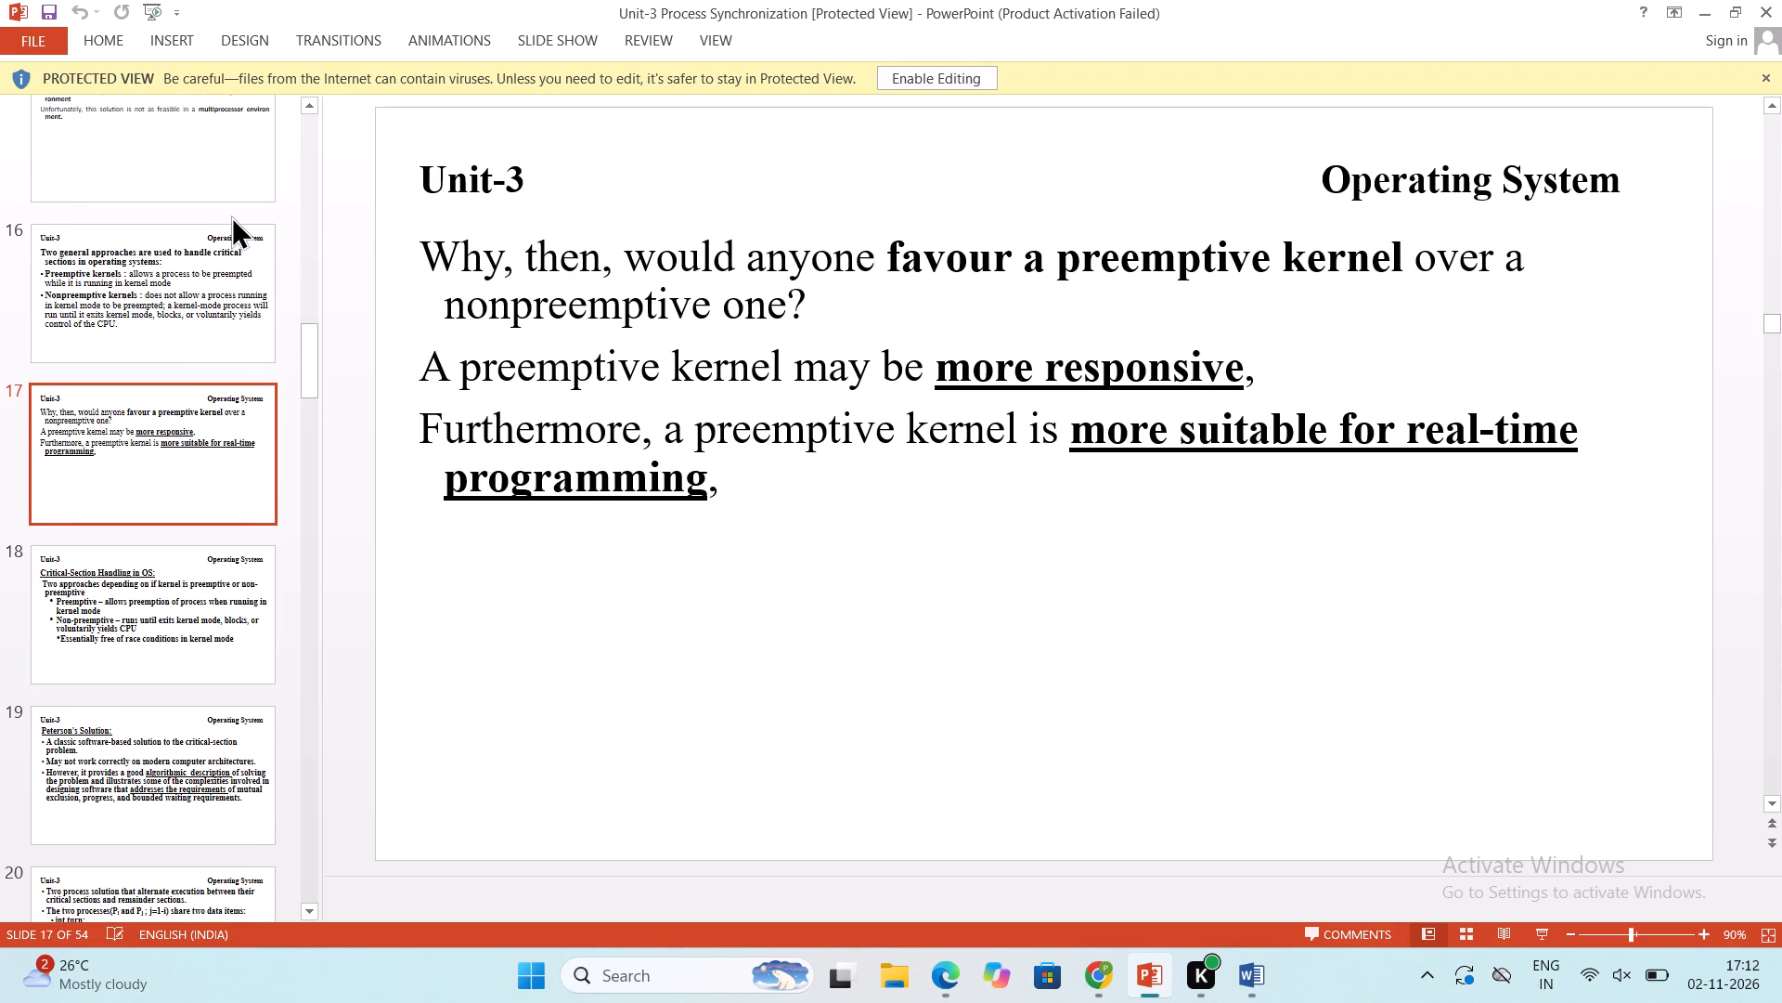
click(153, 551)
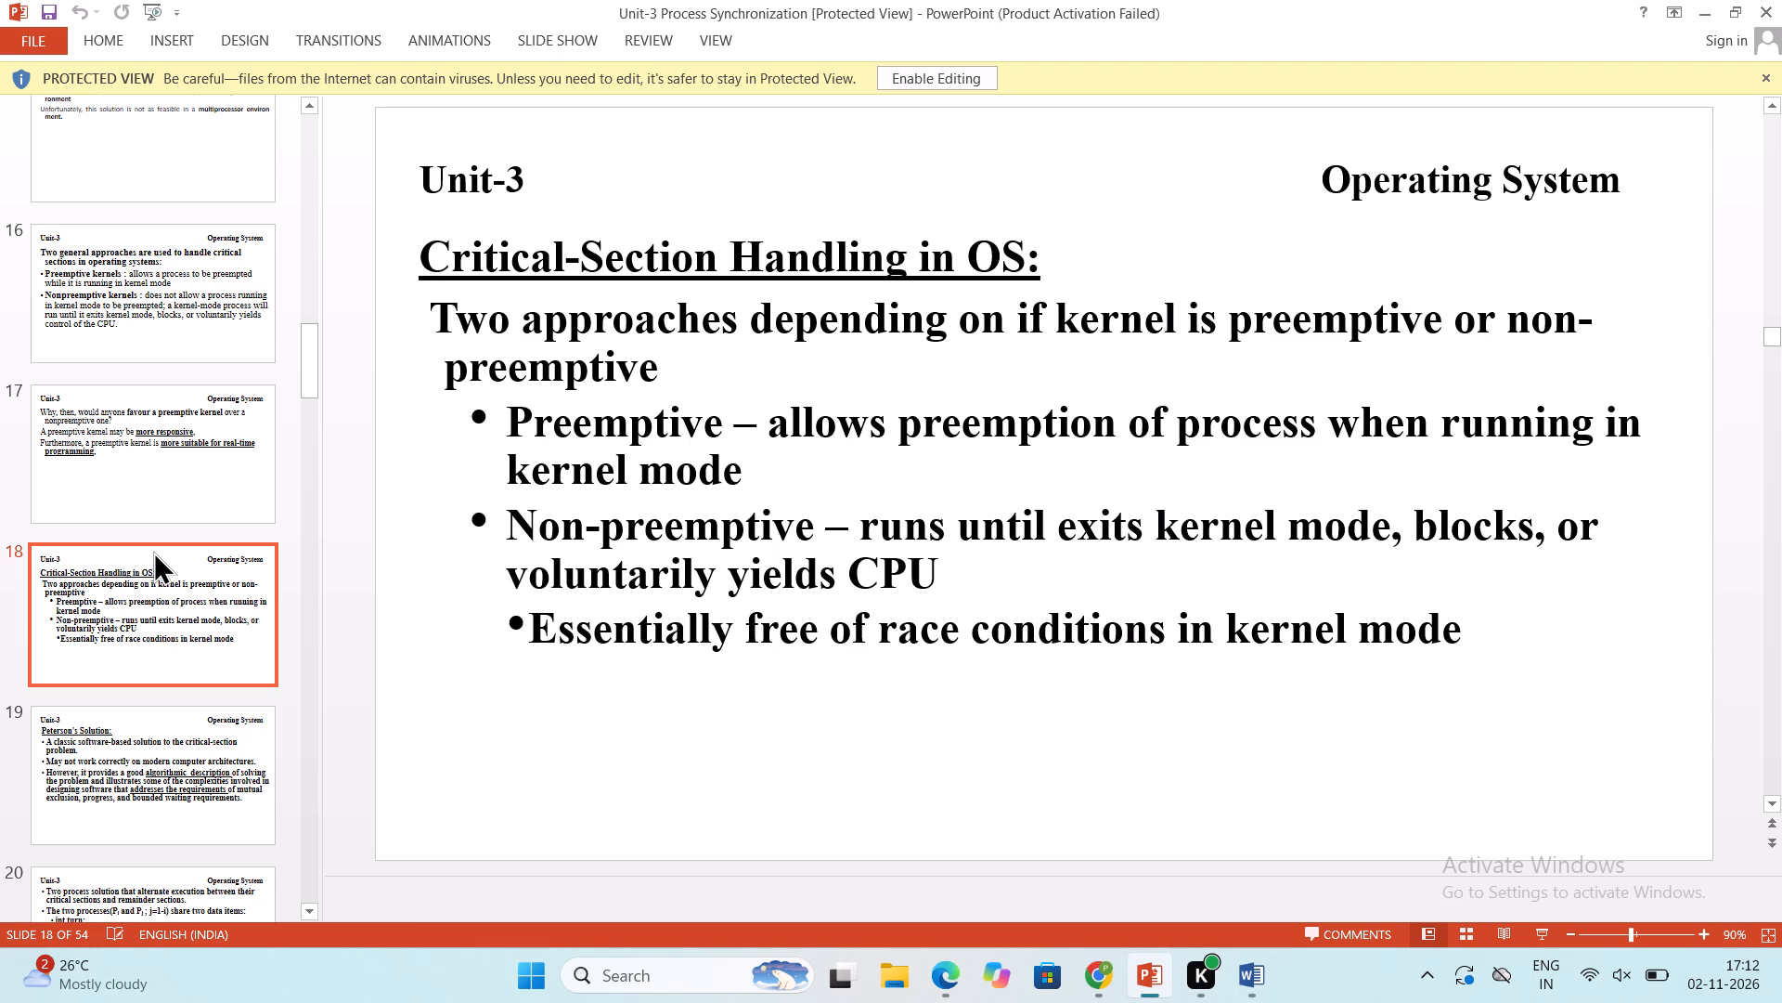
Switch to the Word notes and delete the closing section on the three requirements for a critical-section solution.
click(1247, 966)
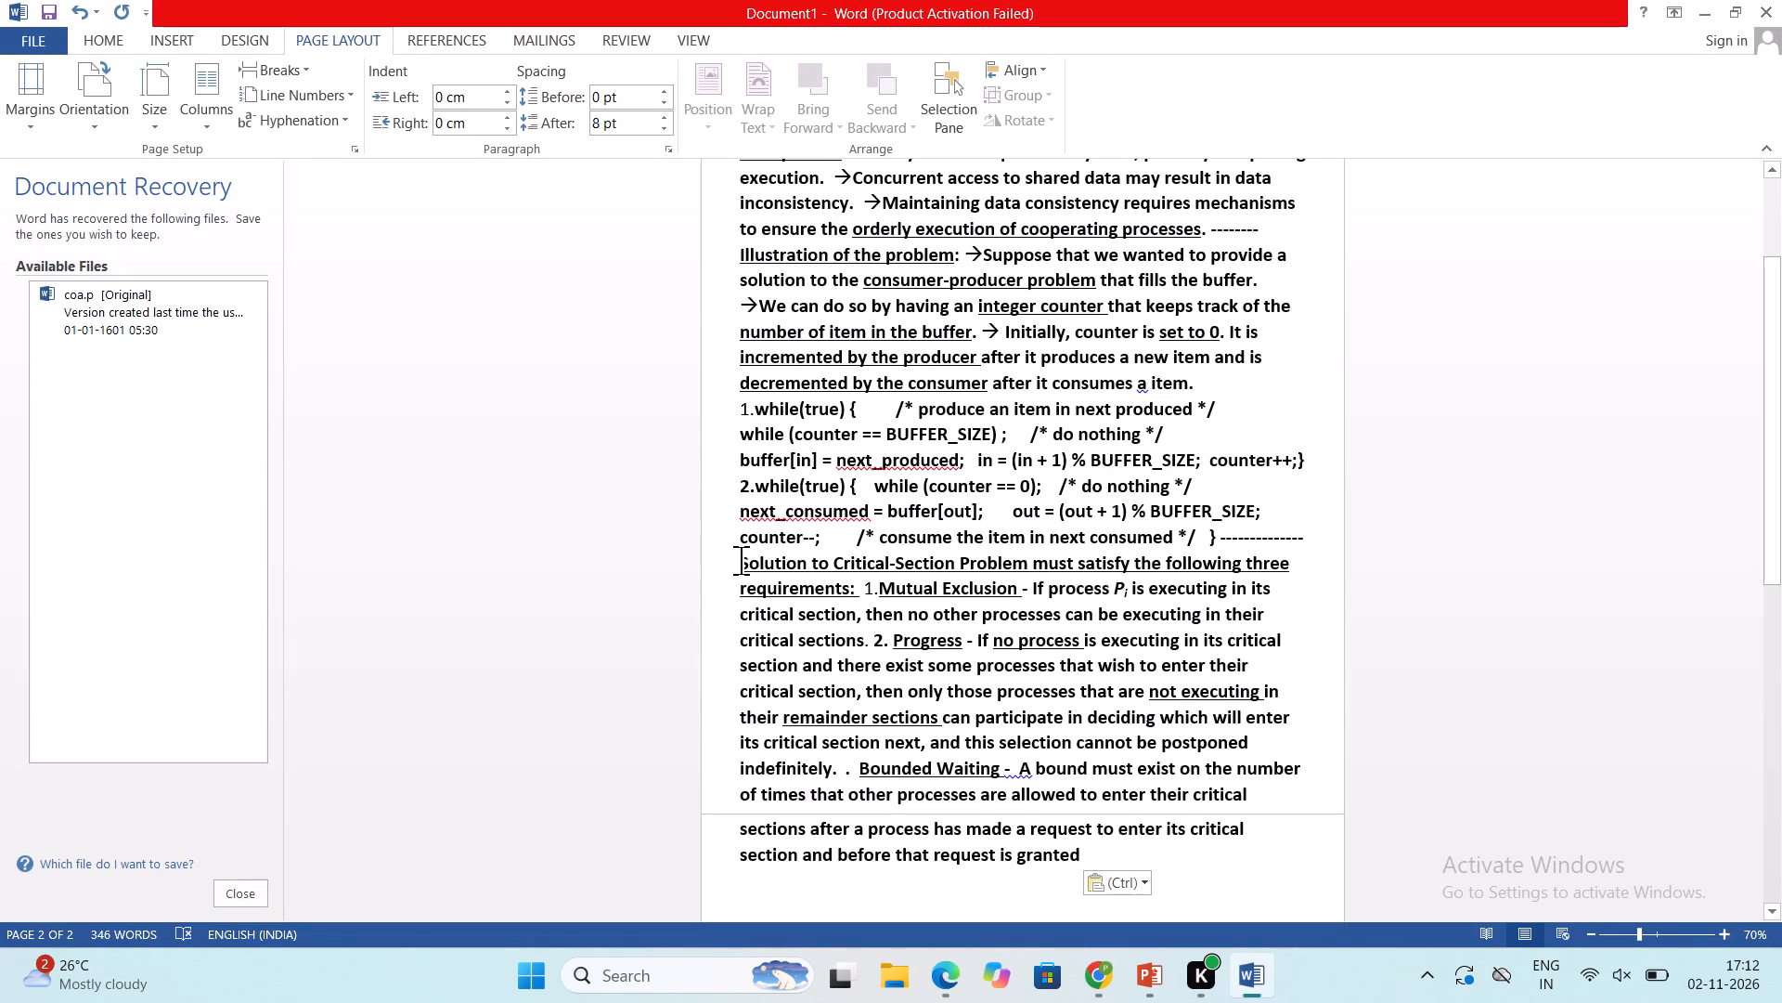
drag(741, 560, 1078, 715)
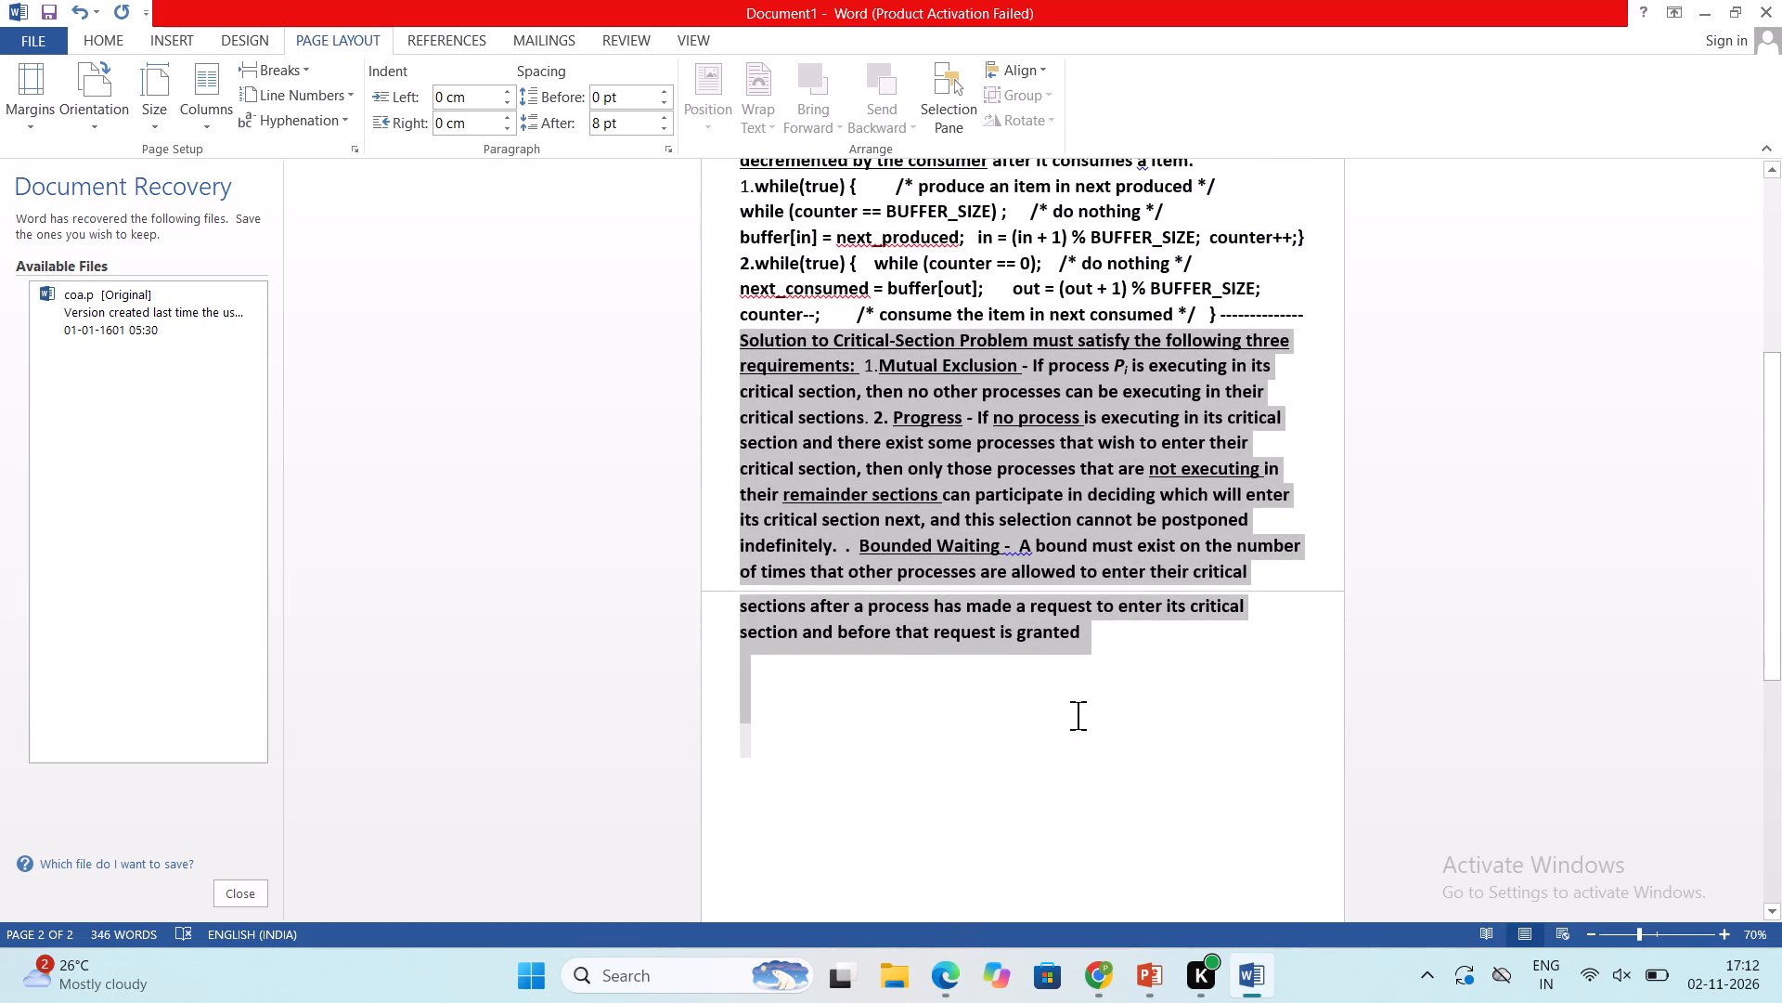
drag(1078, 715, 1079, 713)
key(BackSpace)
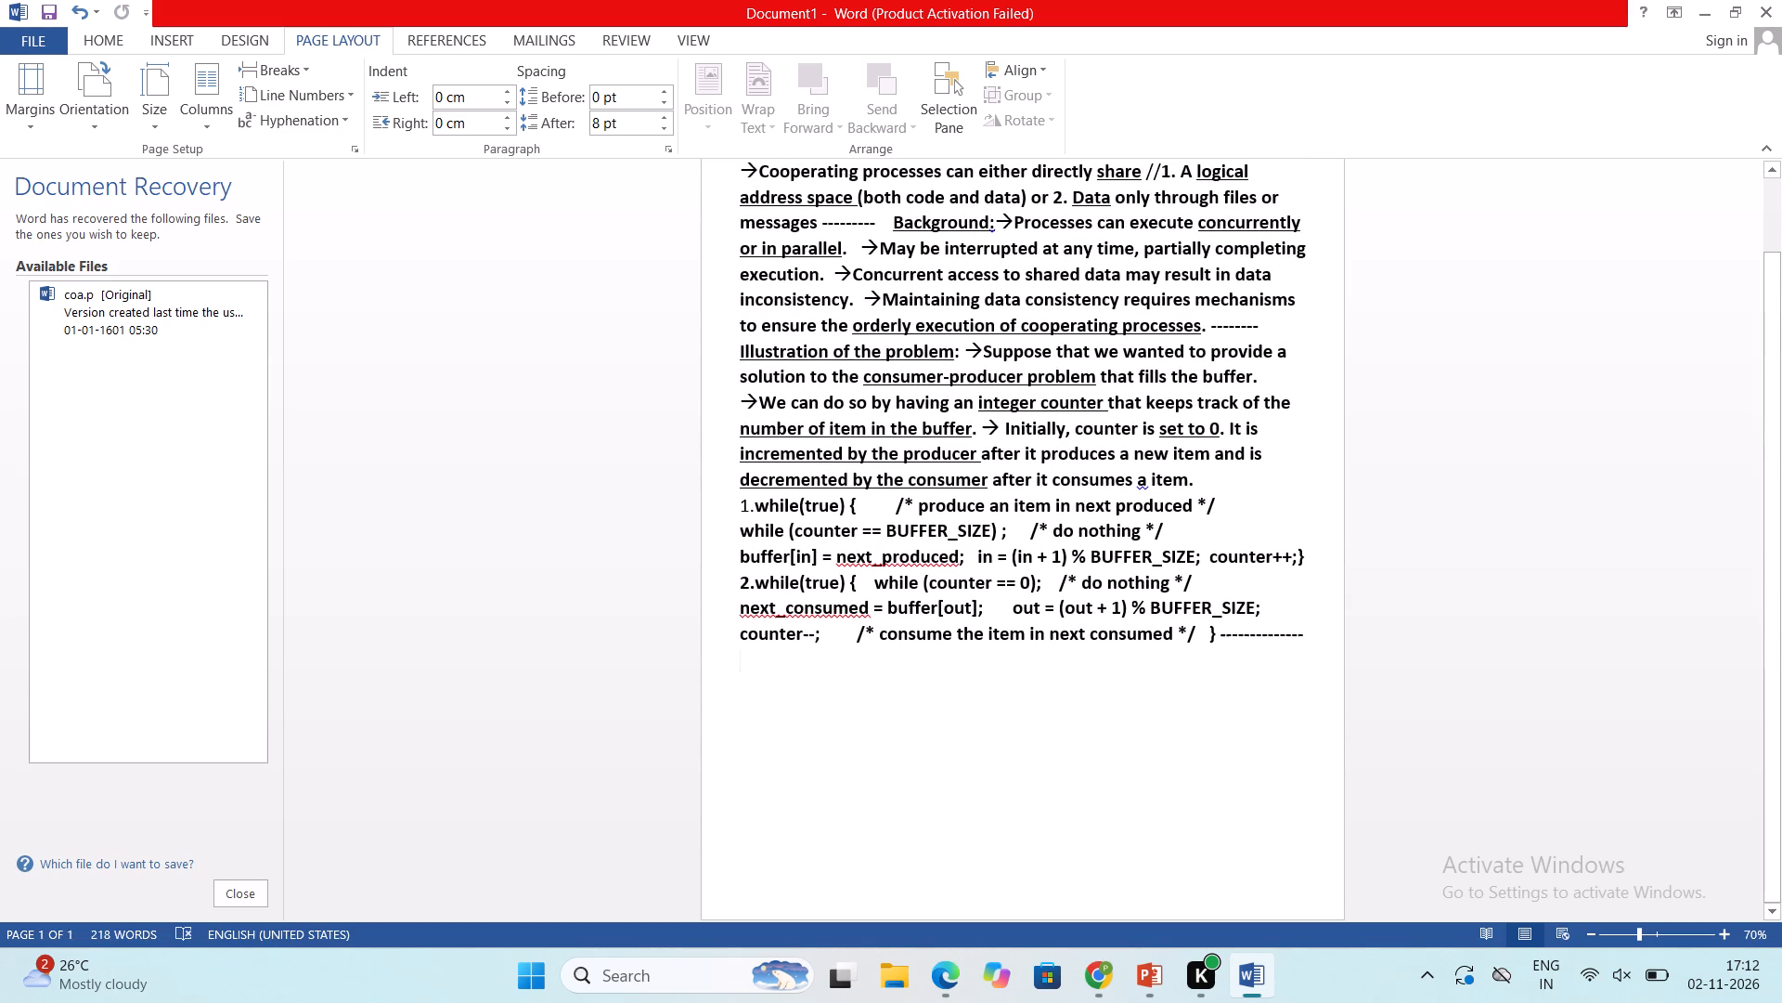
Copy all the Critical-Section Handling in OS text from PowerPoint slide 18 and paste it at the end of the Word notes.
click(1256, 965)
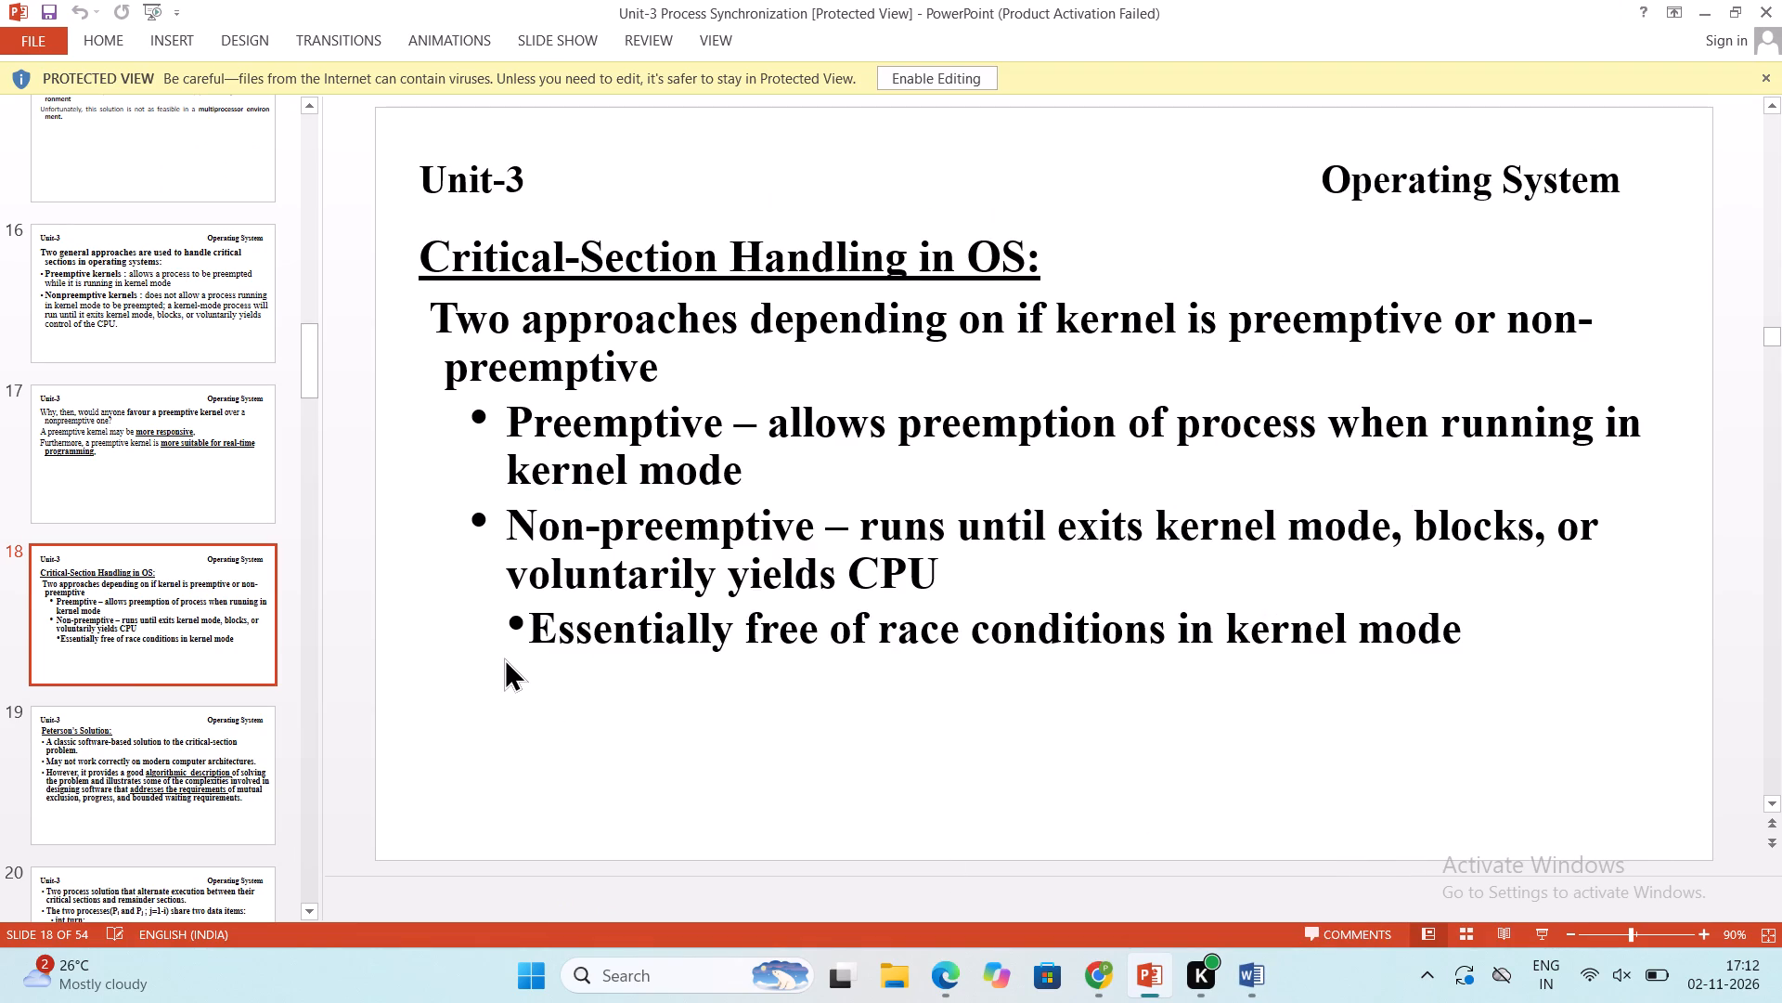
click(159, 463)
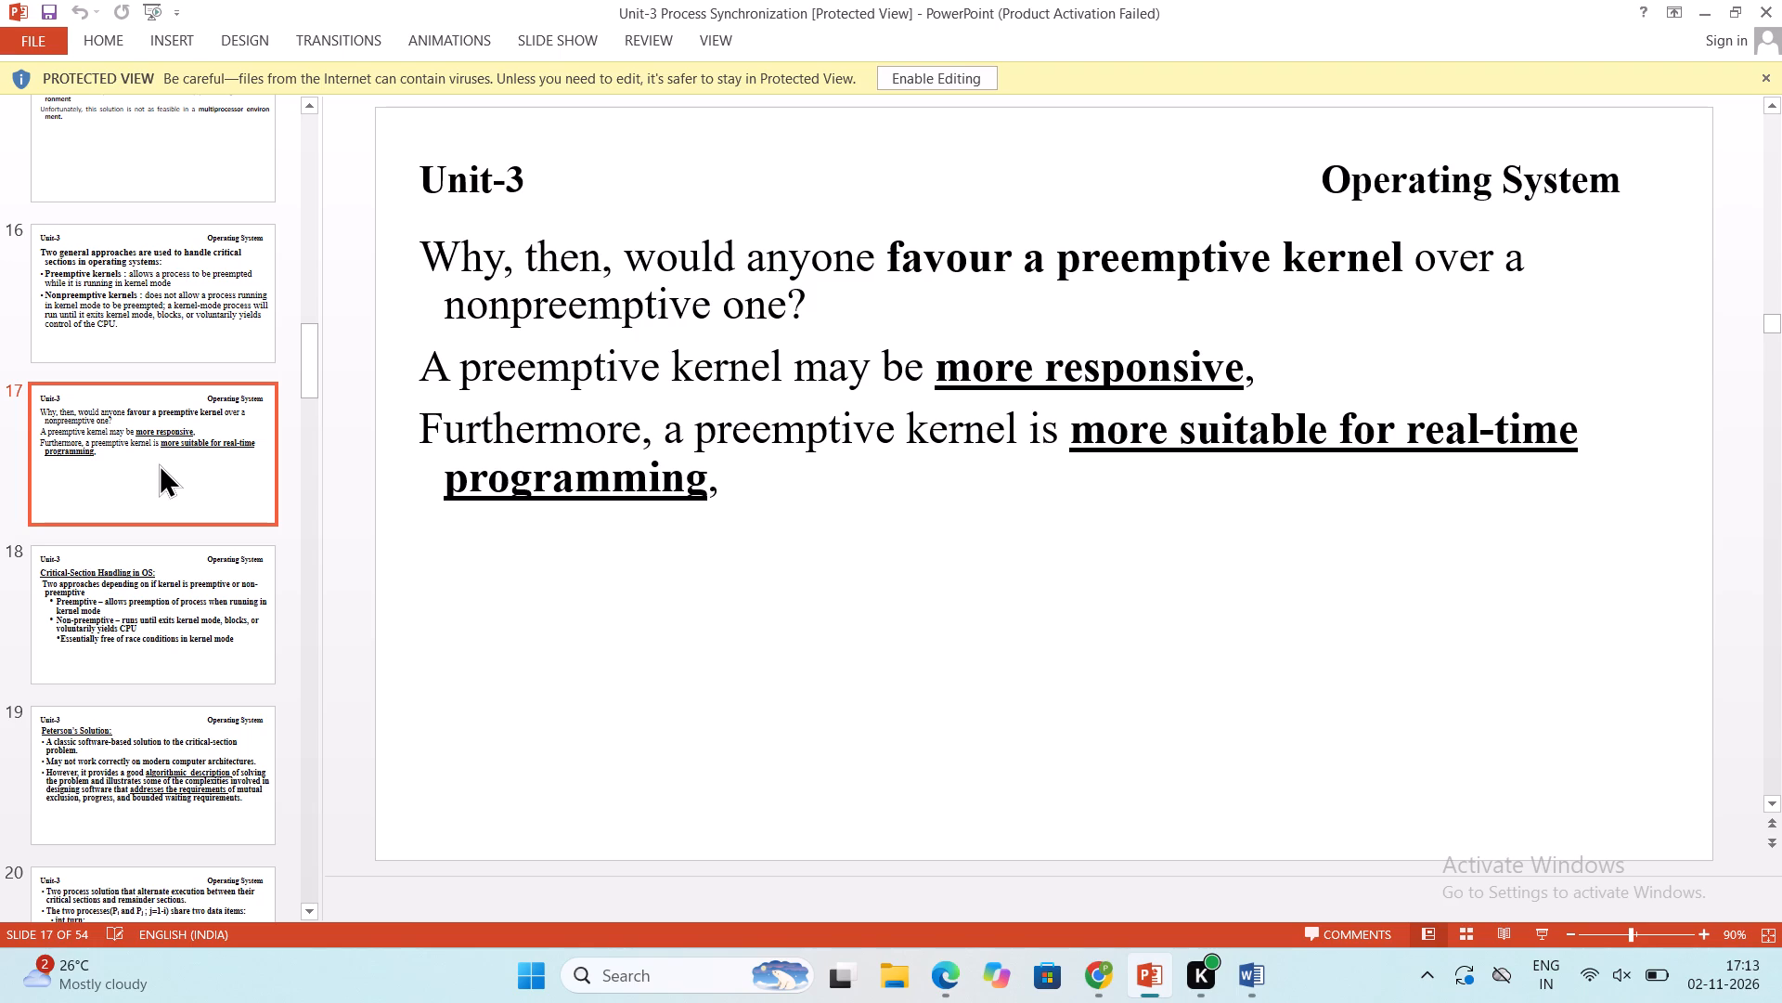
click(204, 317)
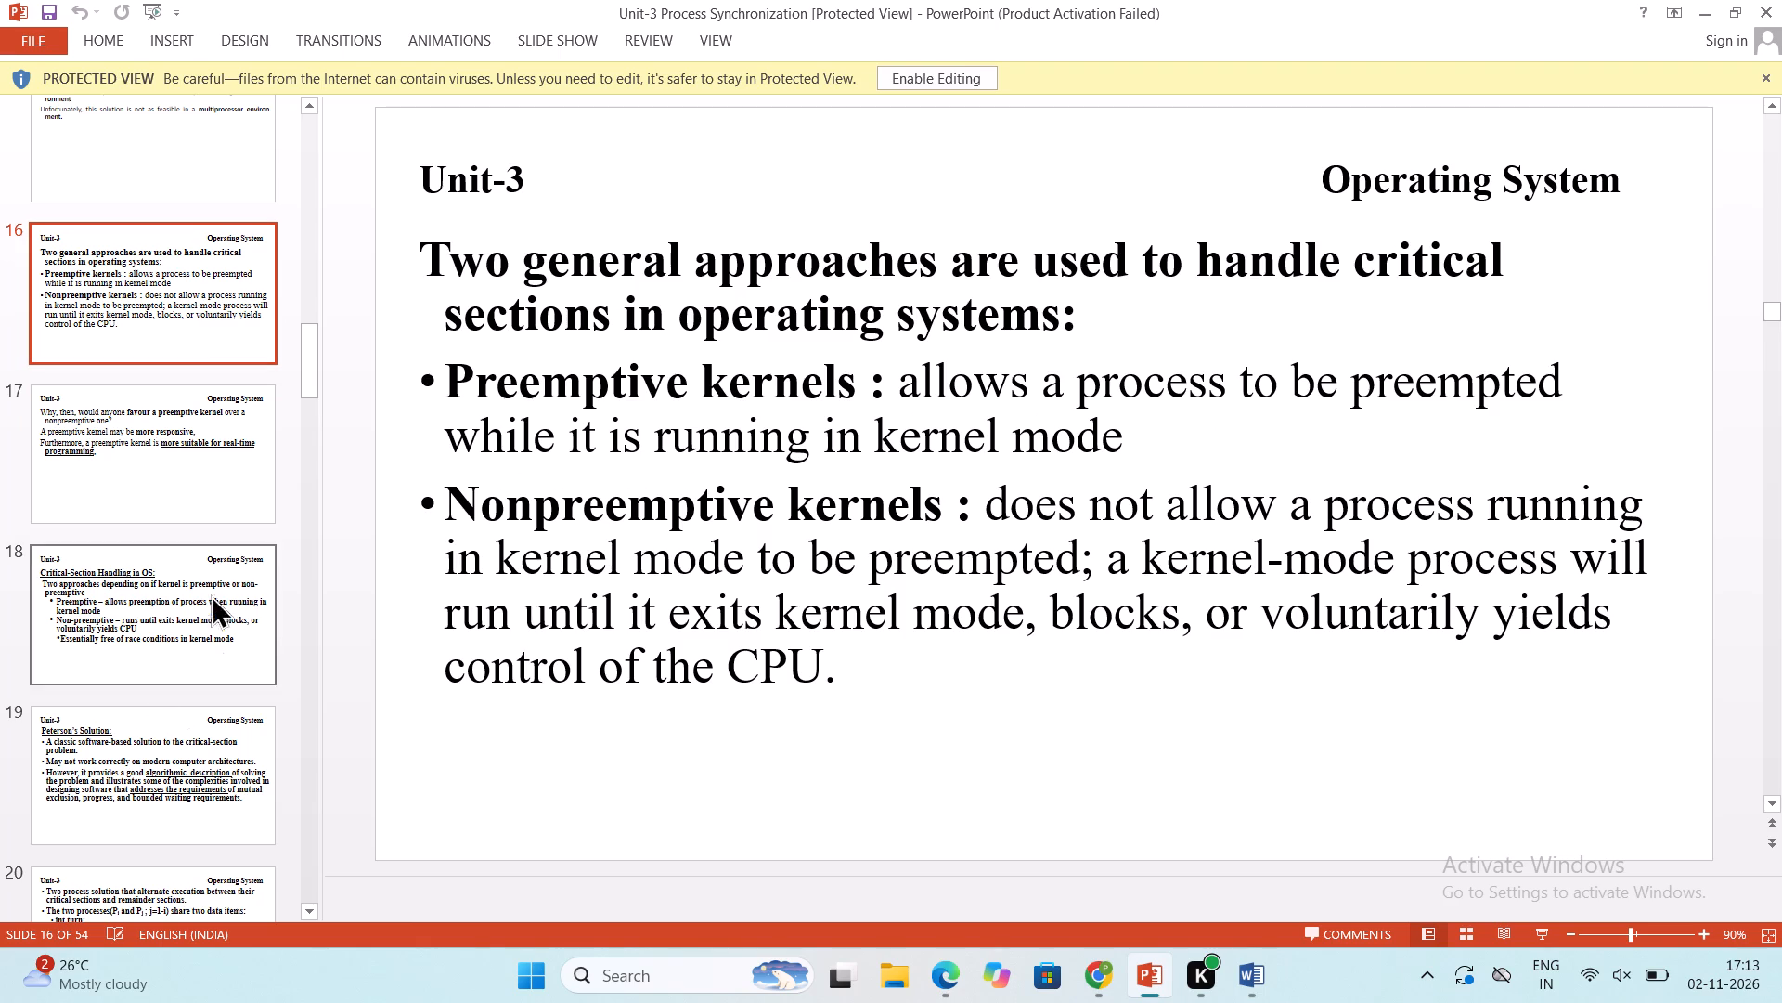
click(224, 572)
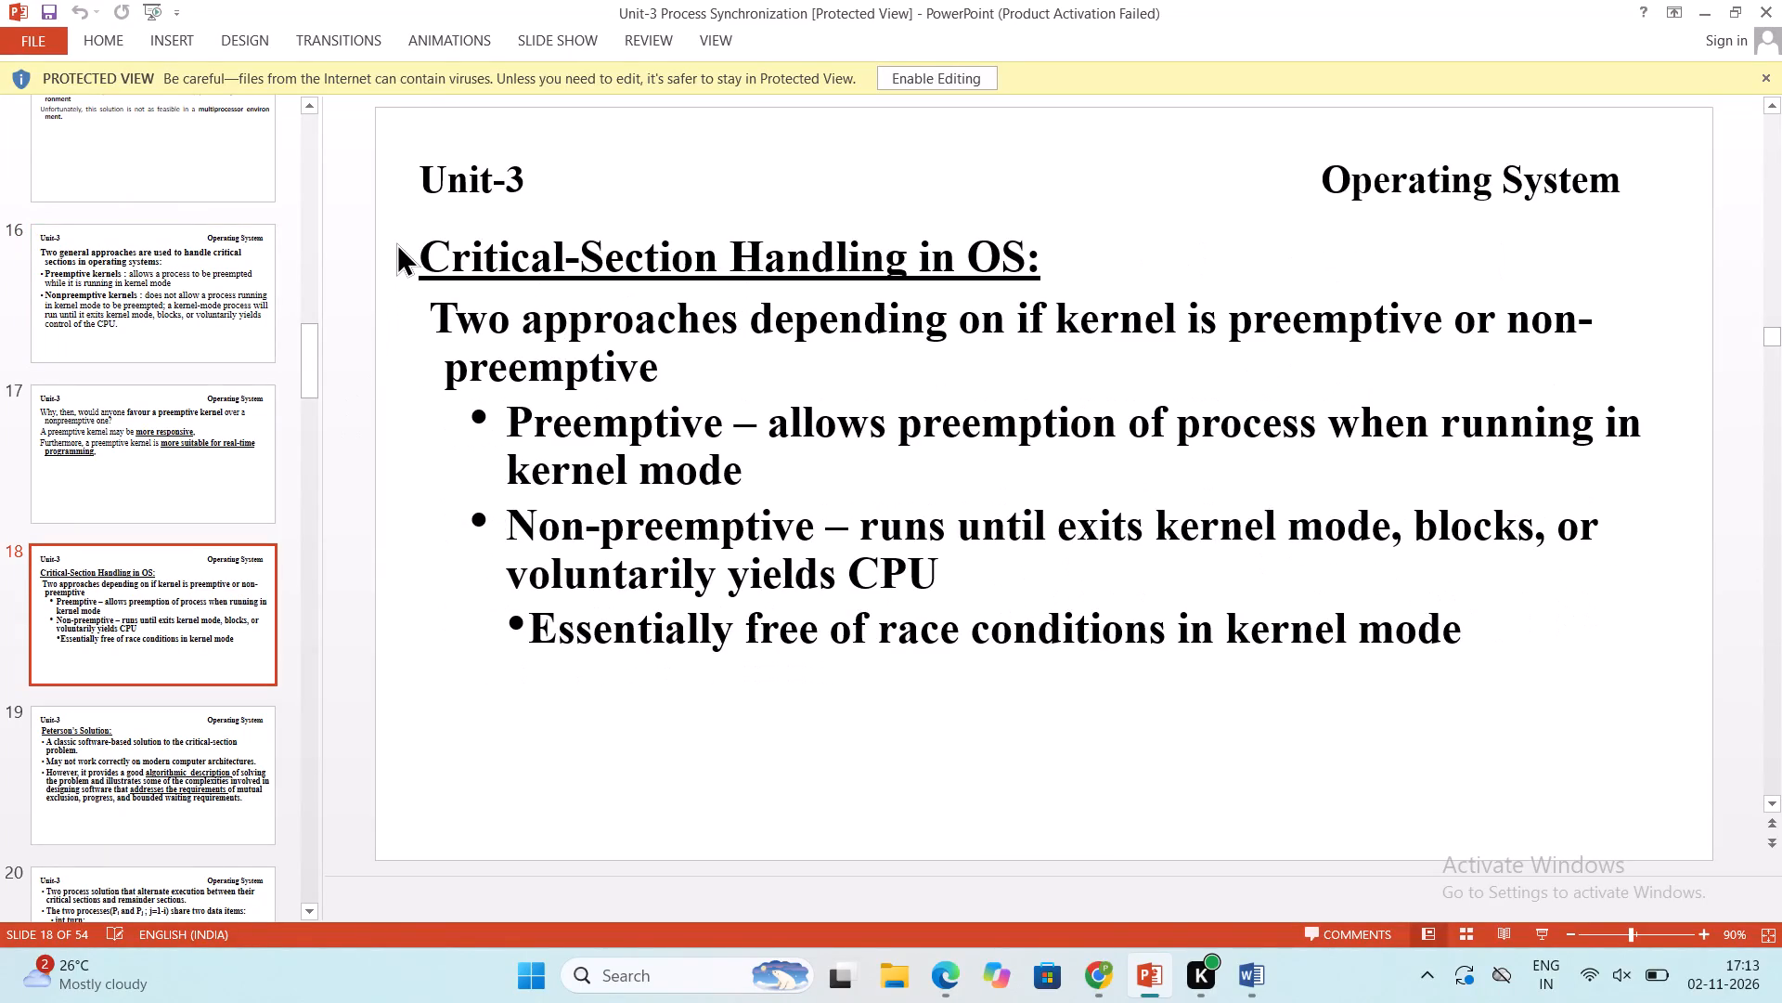
drag(415, 255, 528, 281)
click(423, 249)
drag(423, 249, 601, 360)
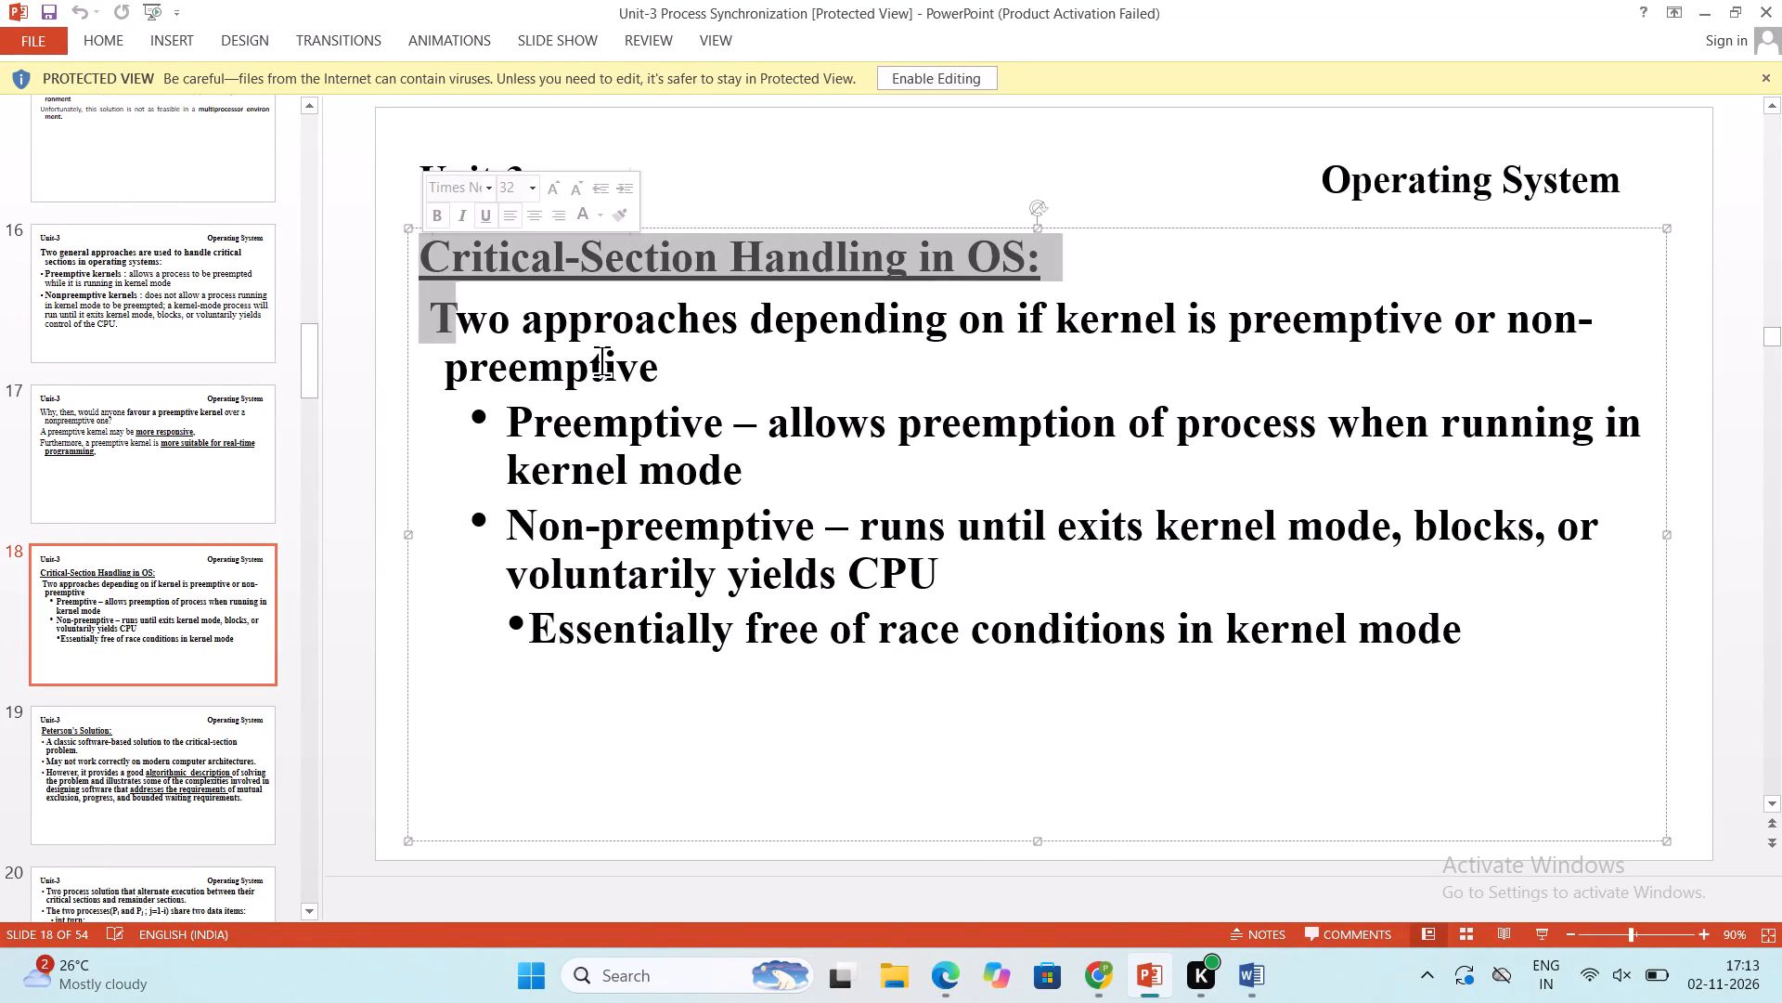
drag(601, 360, 1330, 623)
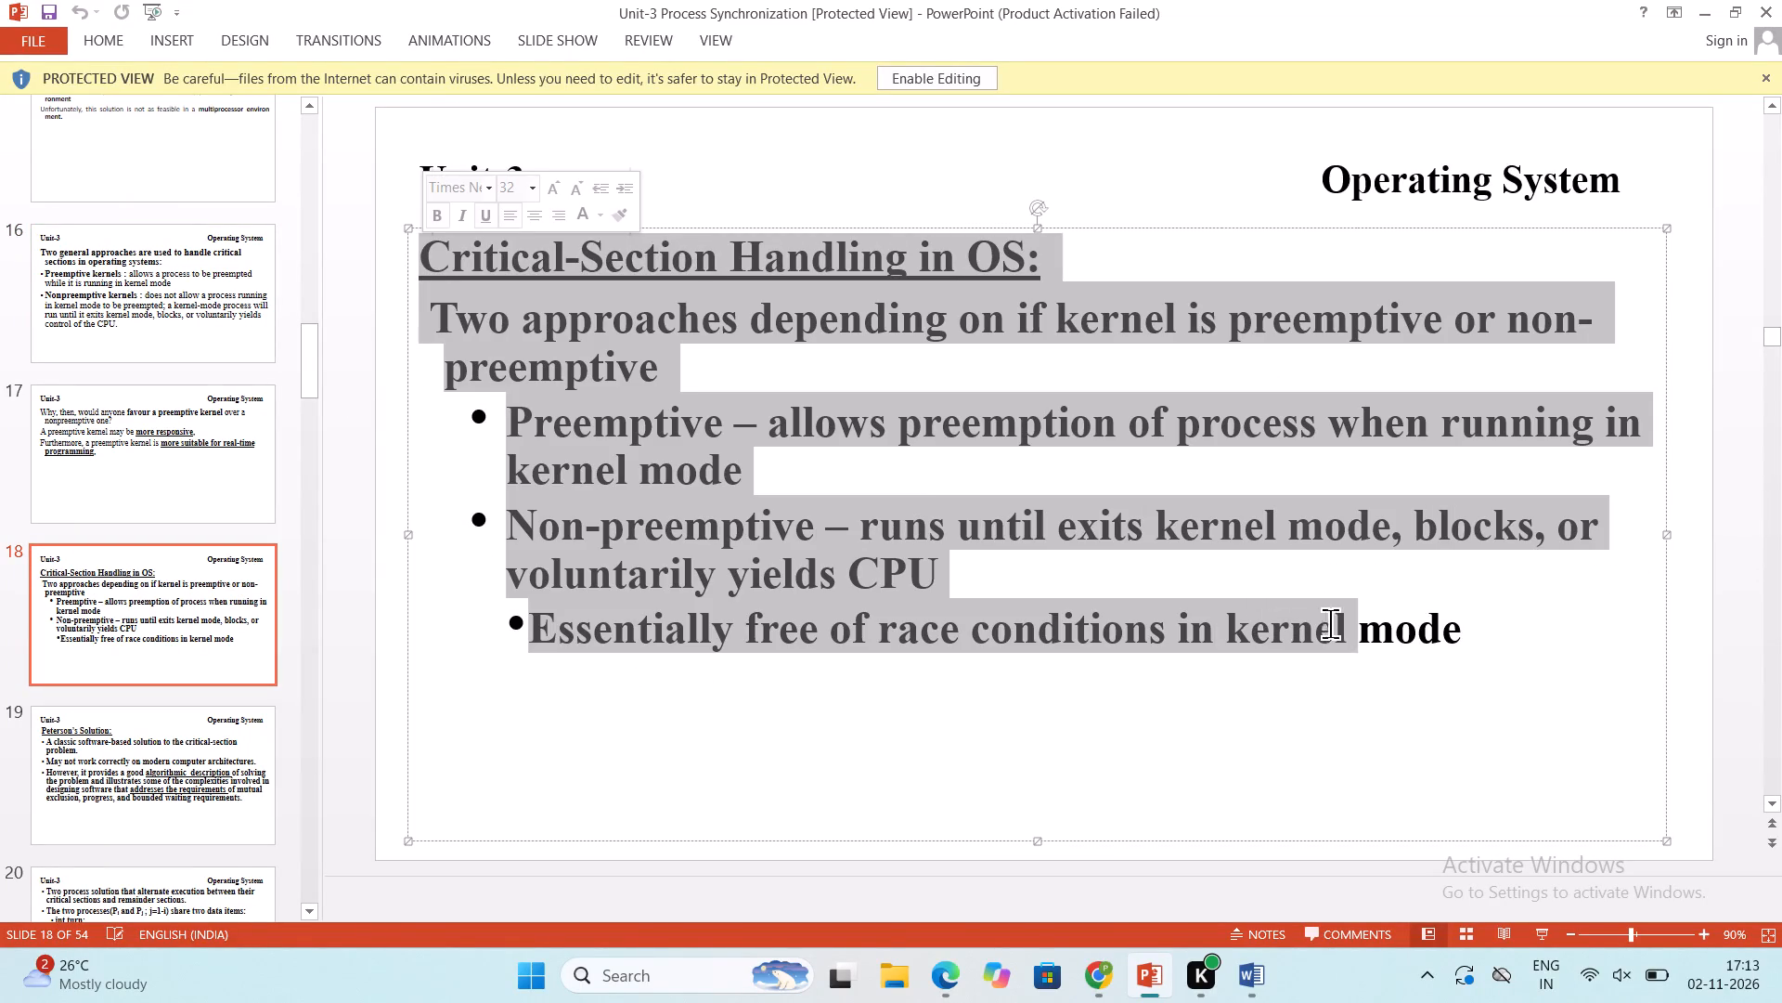
drag(1330, 623, 1530, 638)
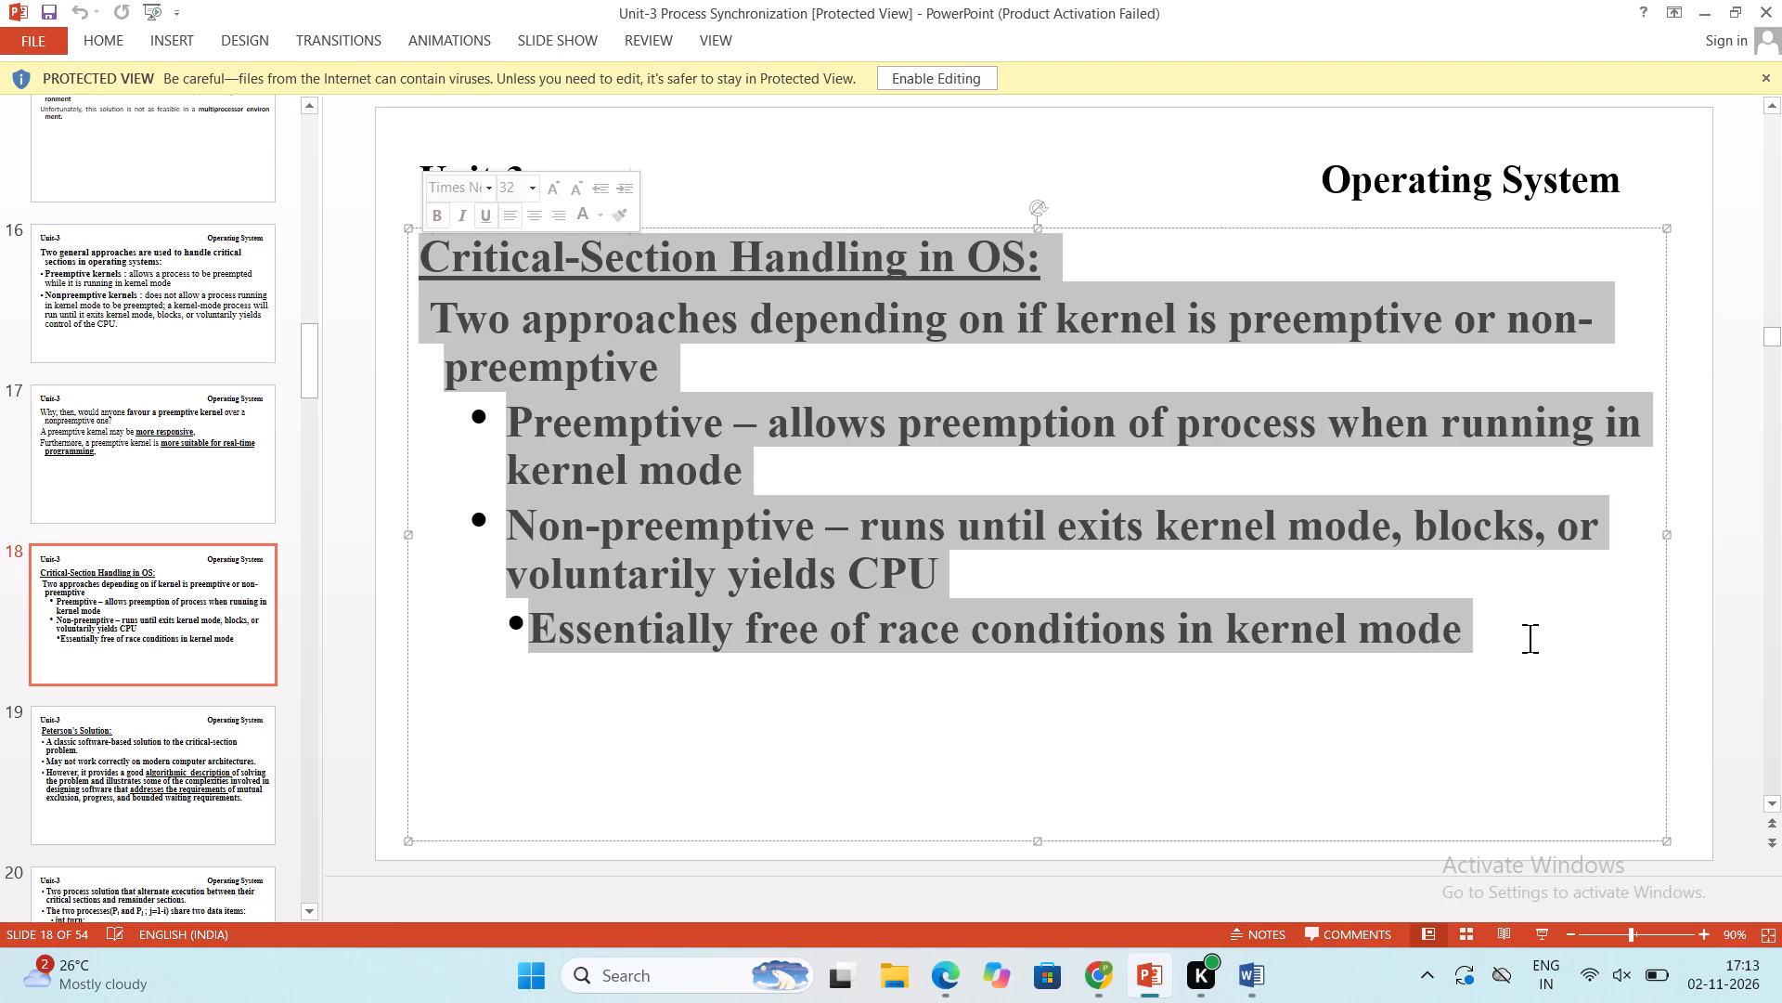
drag(1530, 638, 1525, 639)
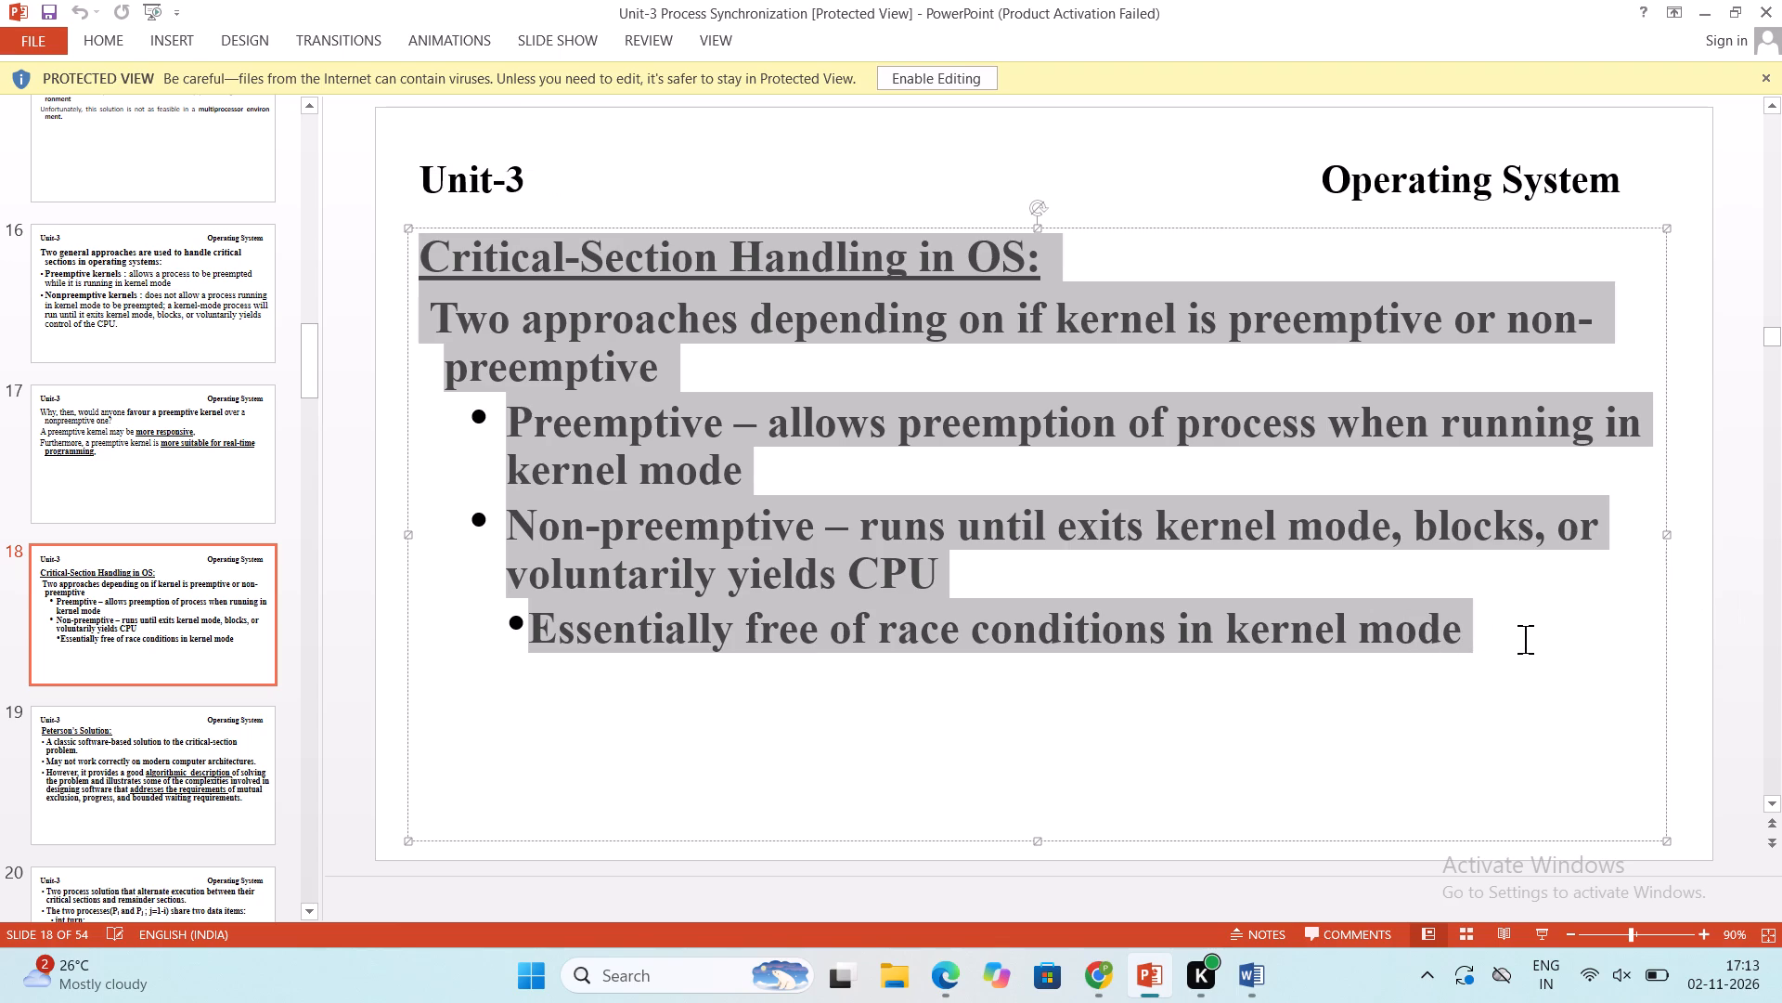
key(ctrl+c)
key(ctrl+c)
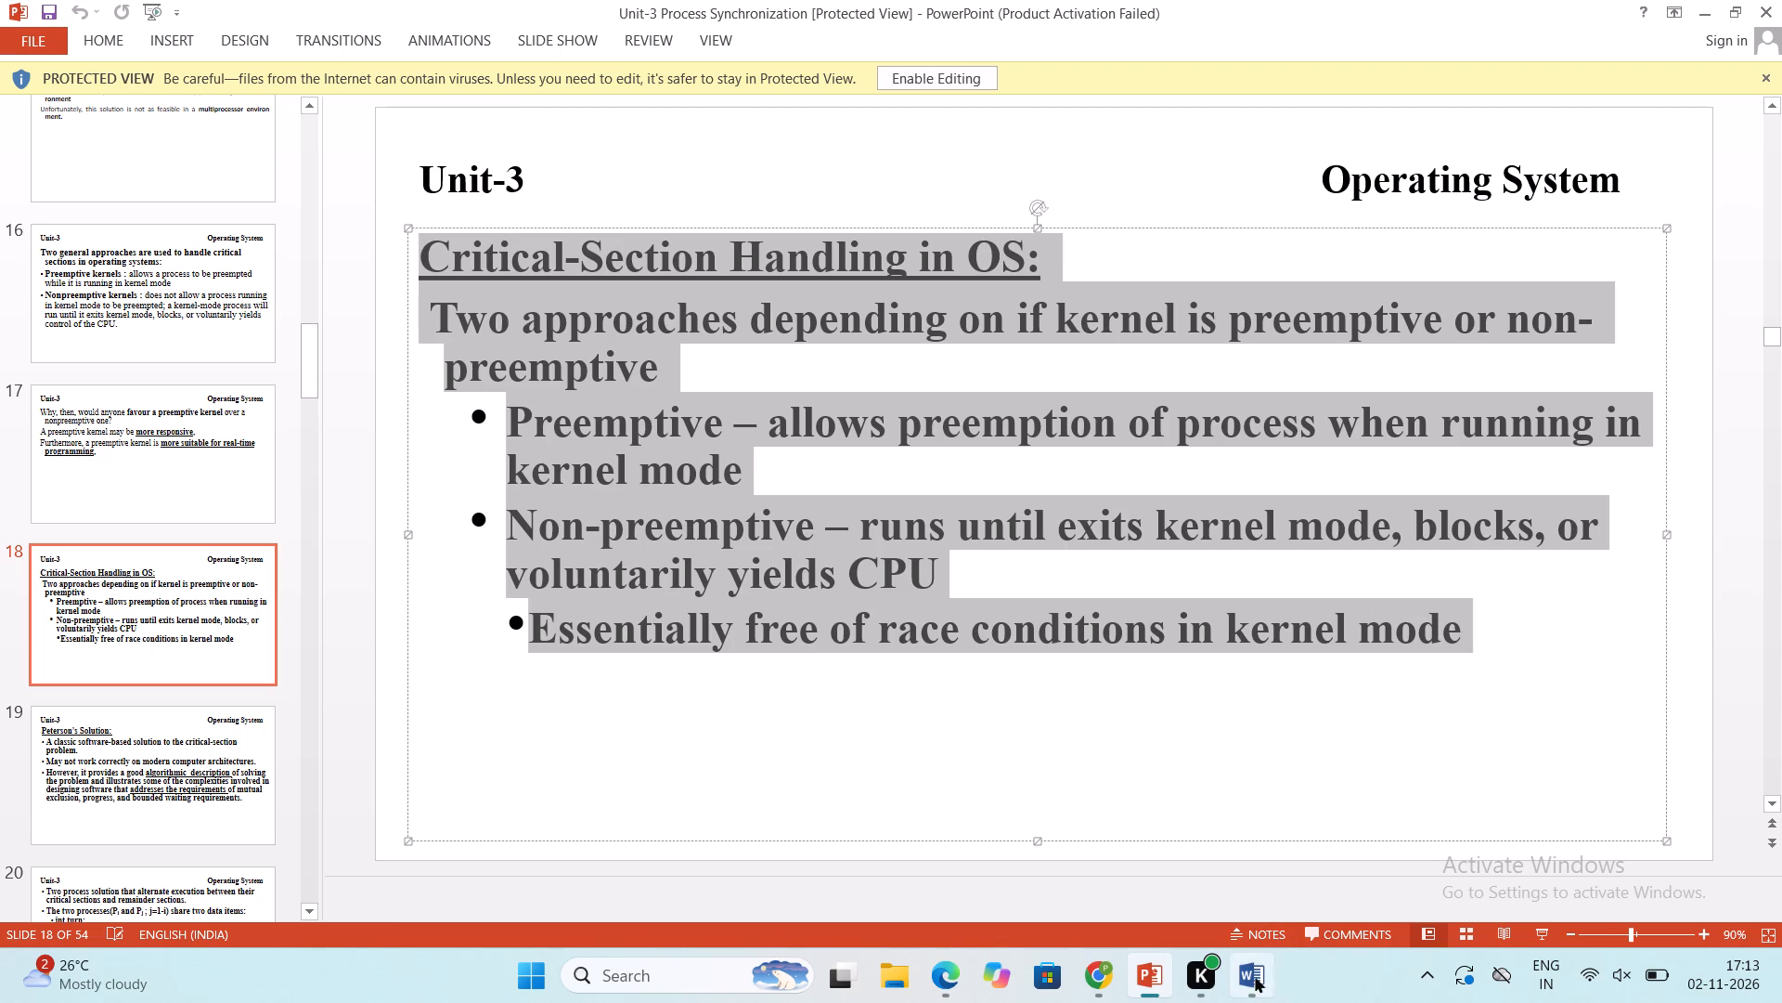
click(1255, 976)
key(ctrl+v)
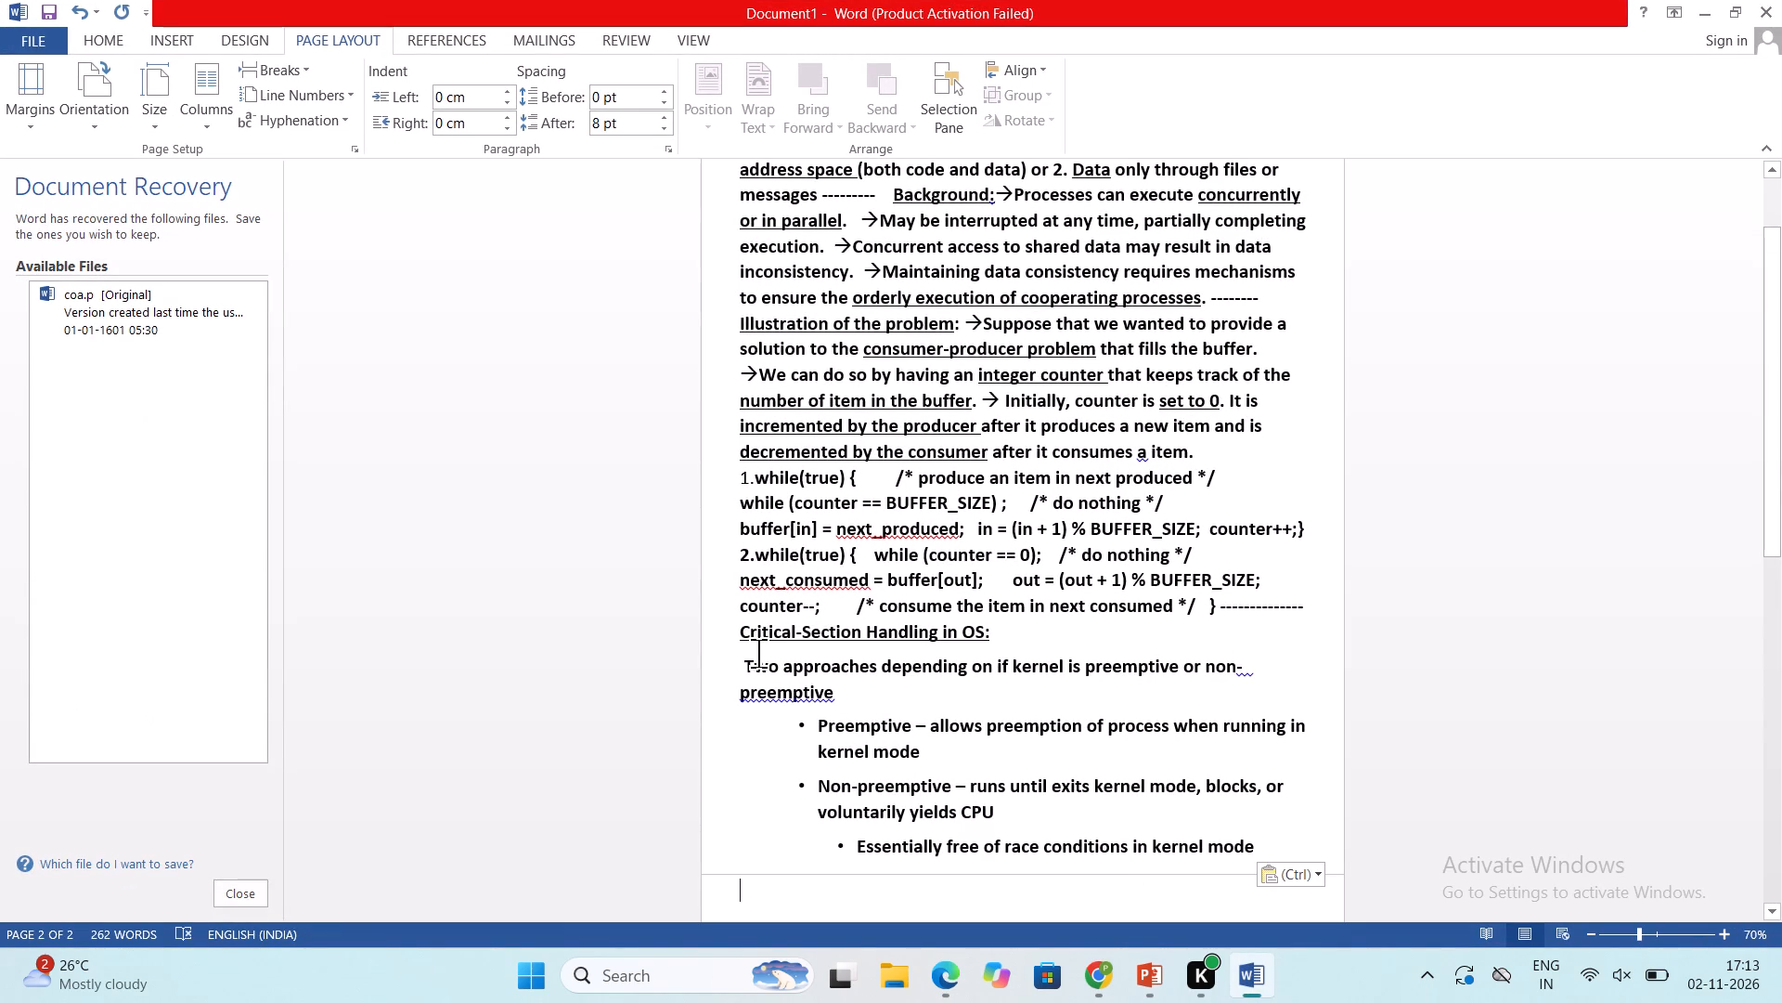
Join the "Two approaches depending on if kernel" paragraph onto the Critical-Section Handling in OS heading line, without its leading space.
click(742, 670)
key(BackSpace)
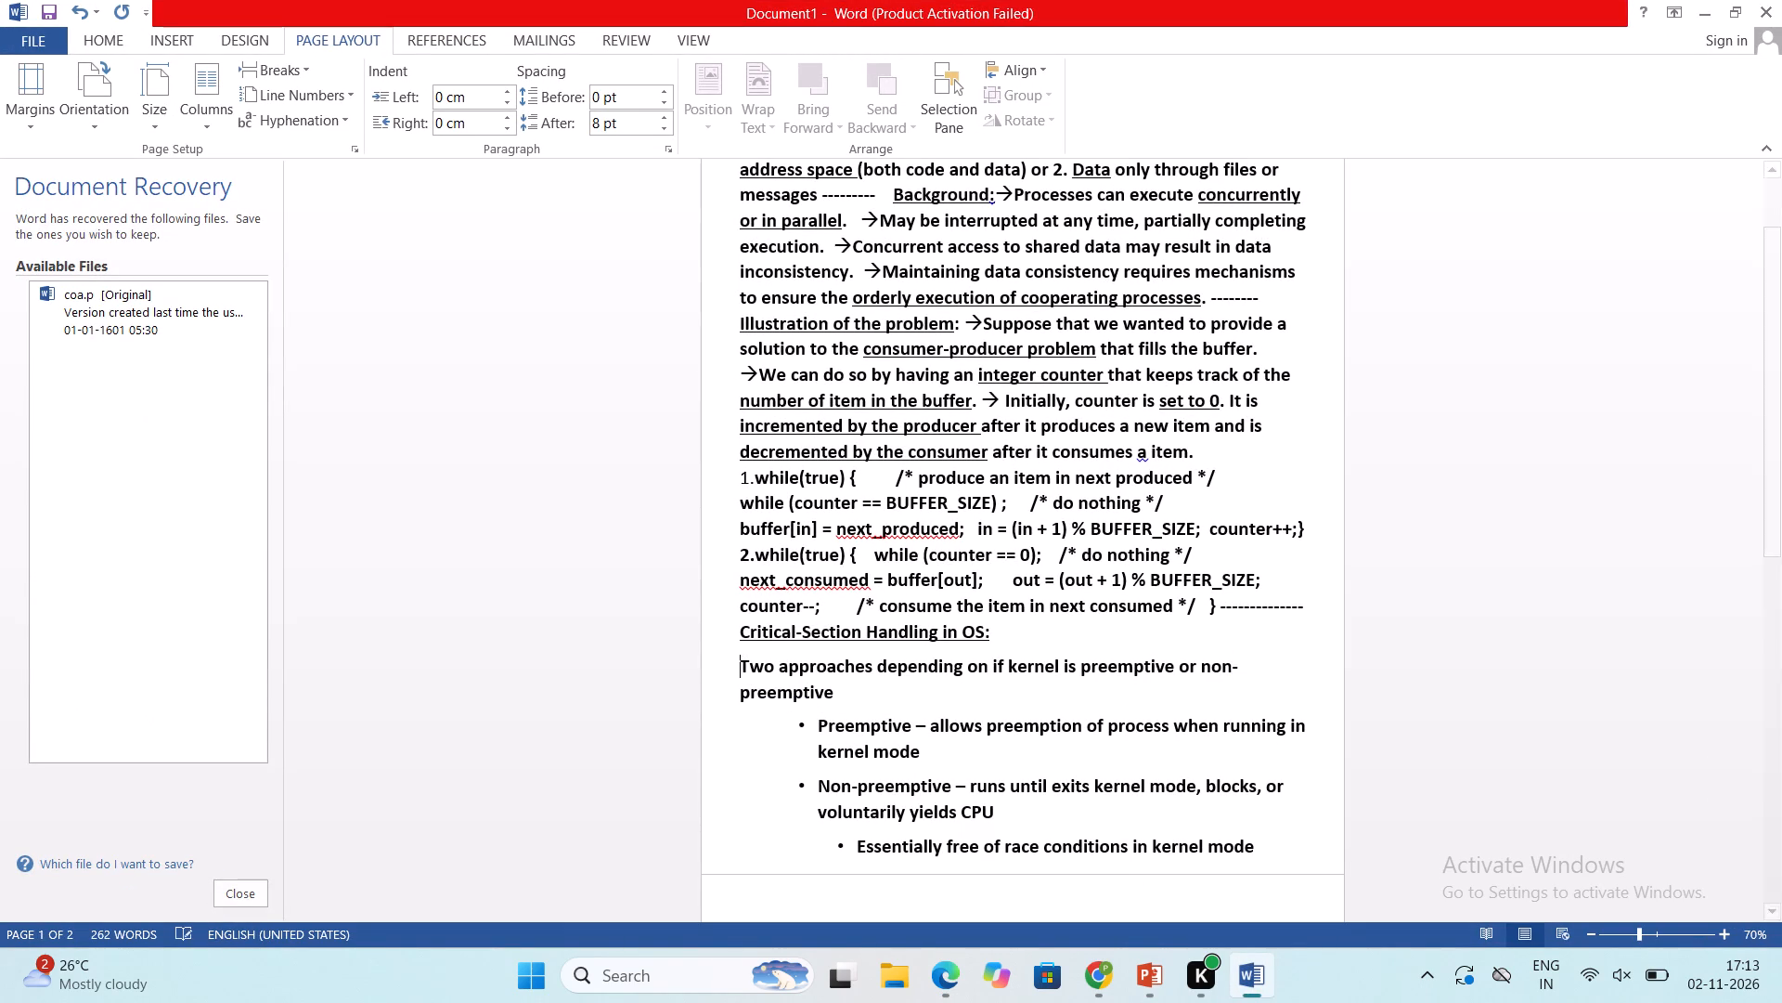
key(BackSpace)
Merge the Preemptive bullet into the paragraph above as running text, separated by ".-->".
key(Down)
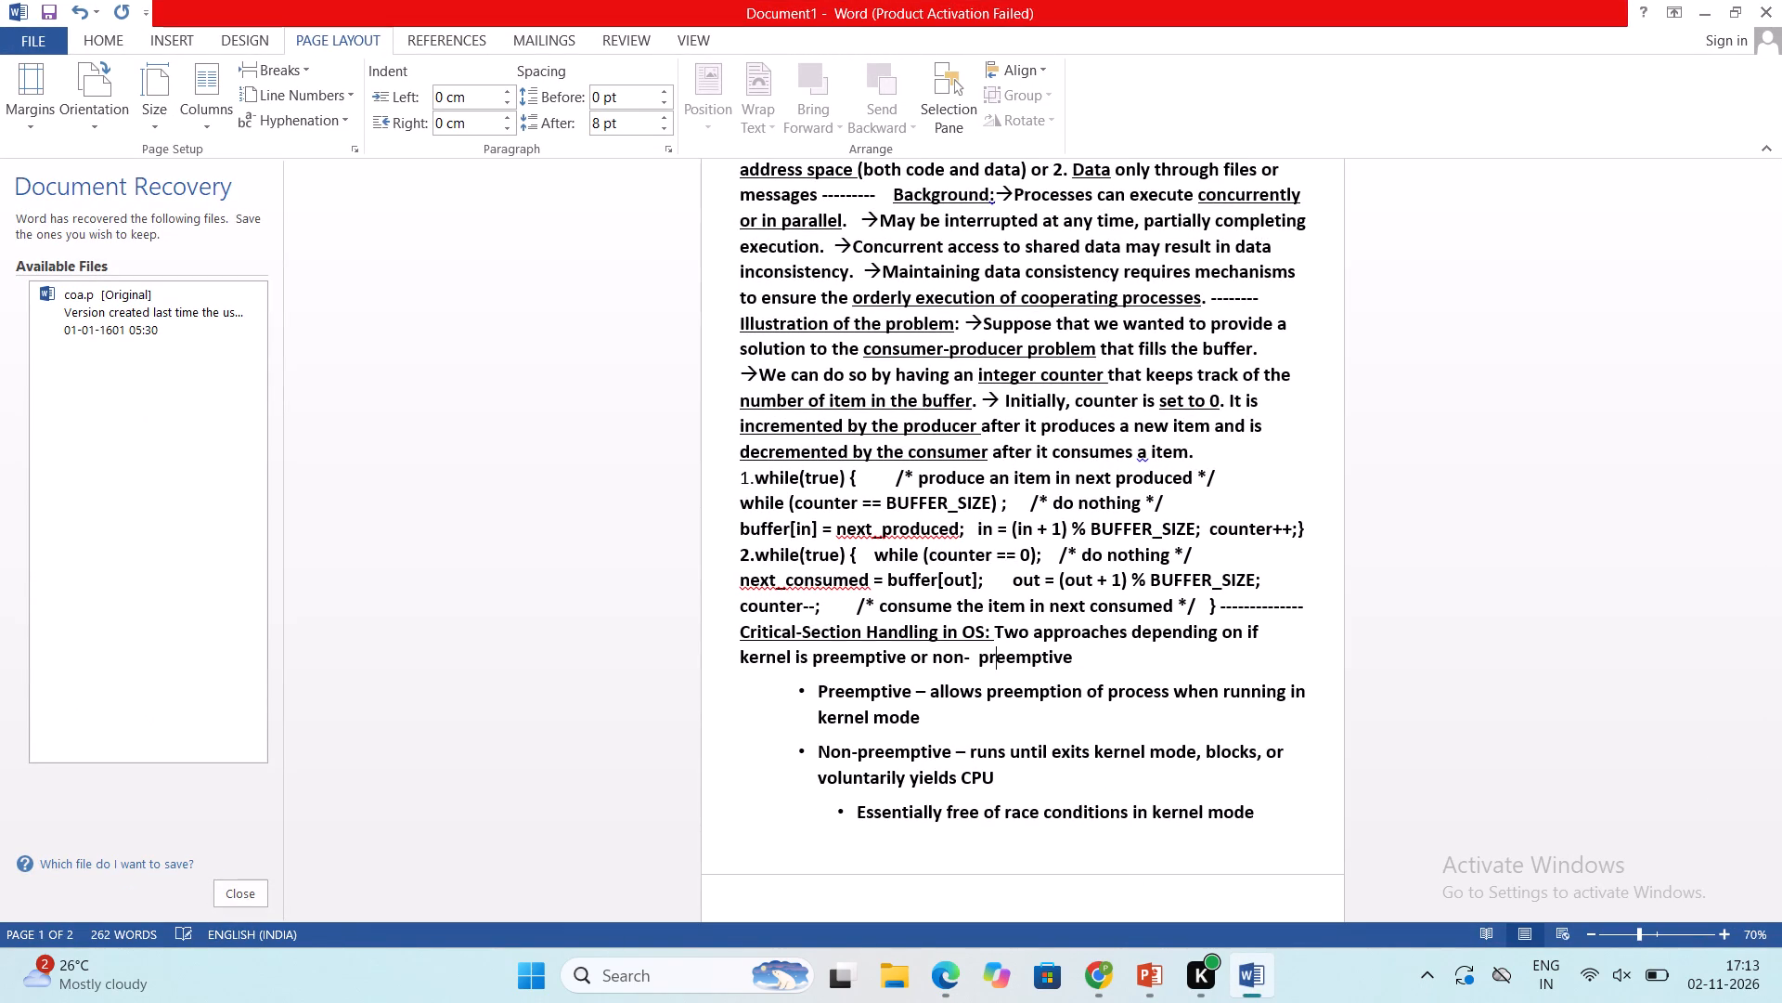
key(Down)
key(Left)
key(Left)
key(Left)
key(Left)
key(Left)
key(Left)
key(Left)
key(Left)
key(Left)
key(Left)
key(Left)
key(Left)
key(Left)
key(Left)
key(Left)
key(Left)
key(Left)
key(Left)
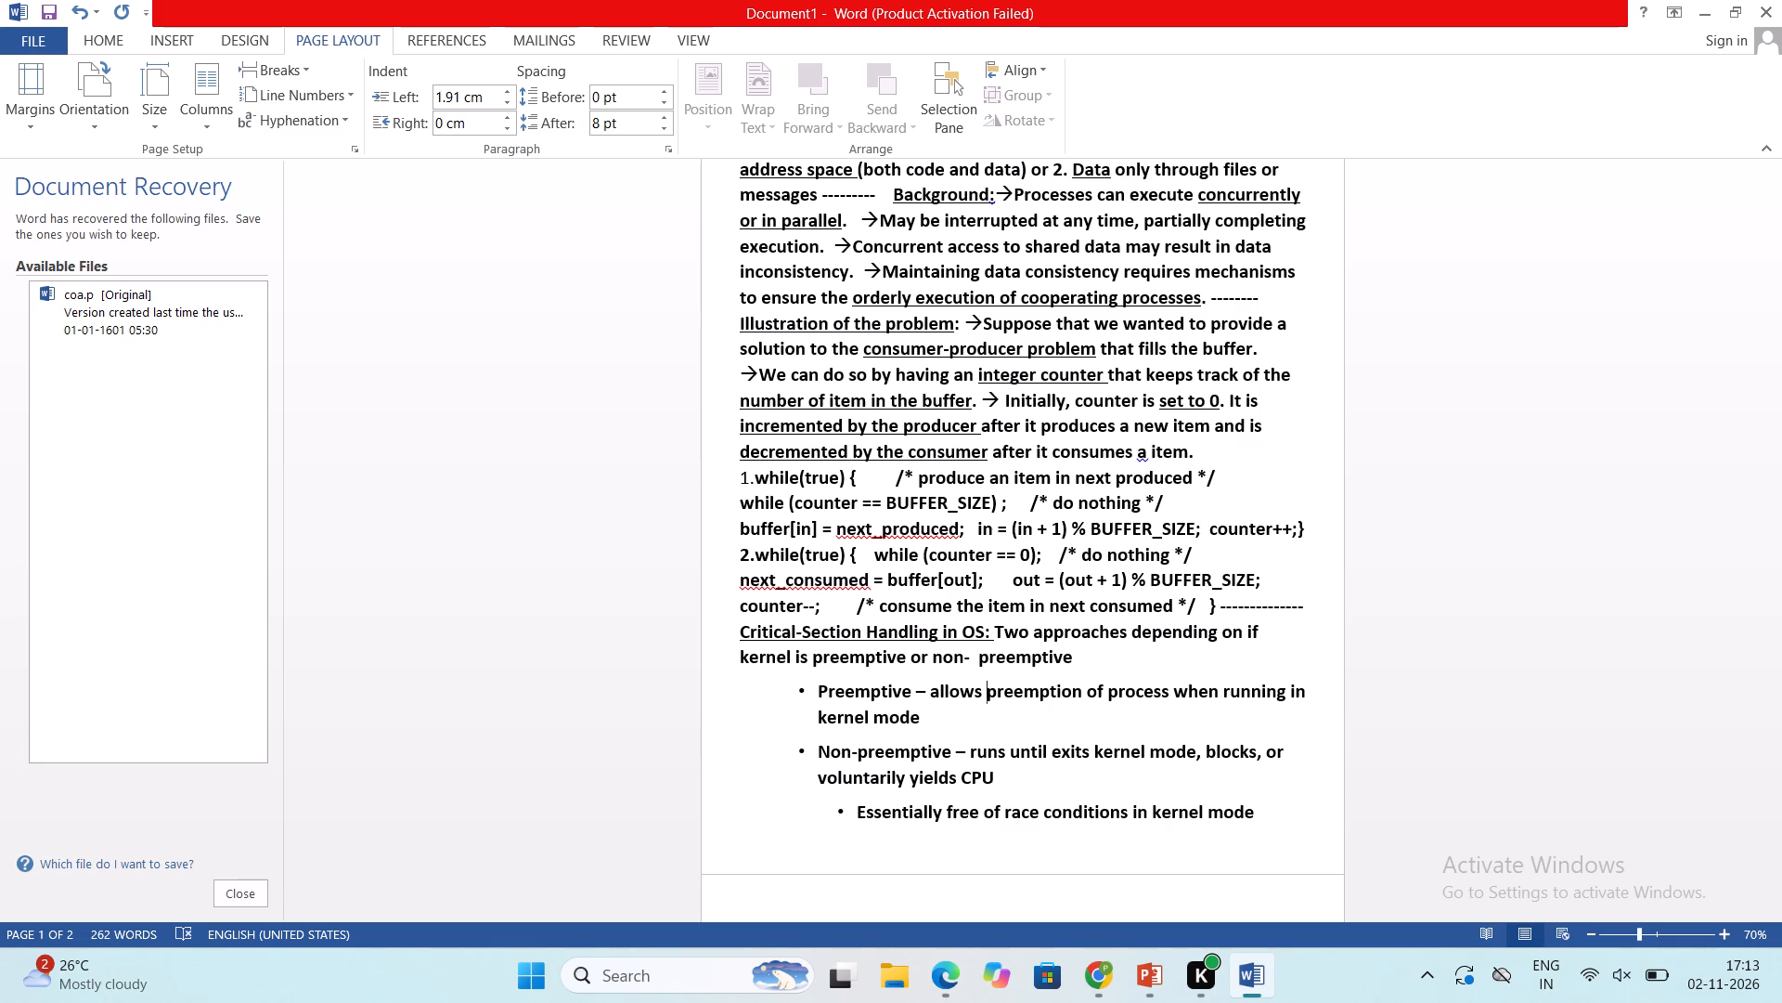
key(Left)
key(Left)
key(Left)
key(Left)
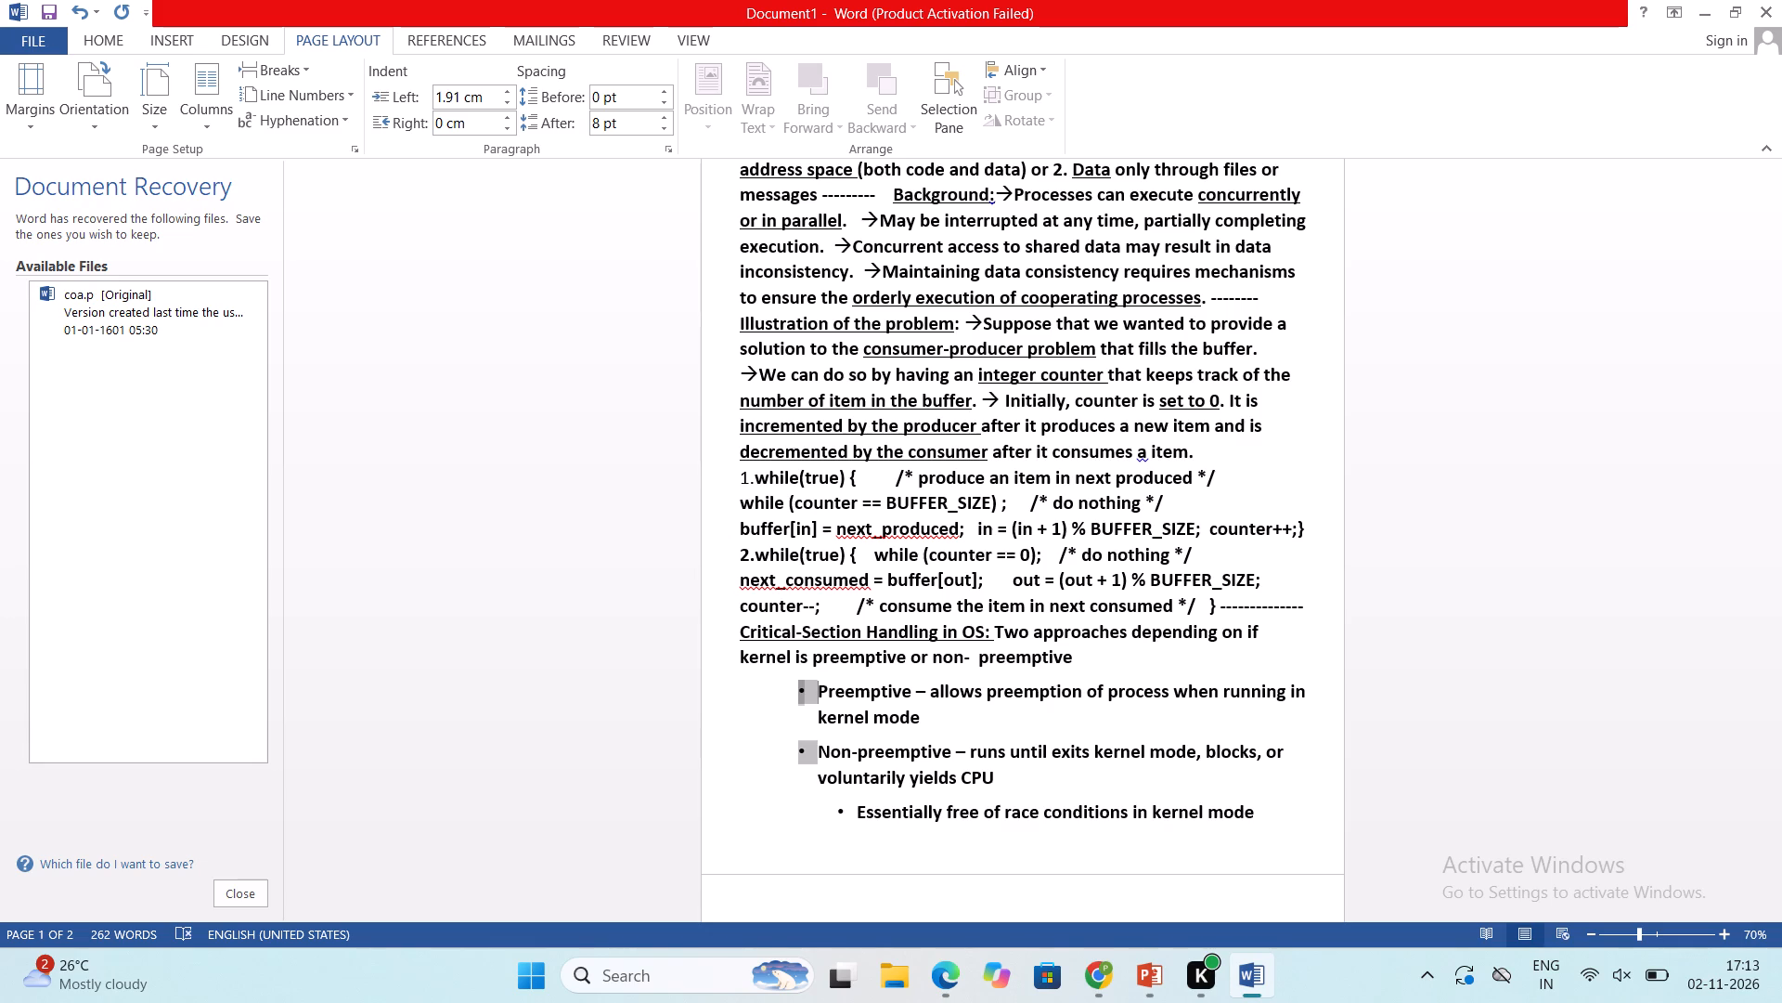
key(BackSpace)
key(BackSpace)
key(BackSpace)
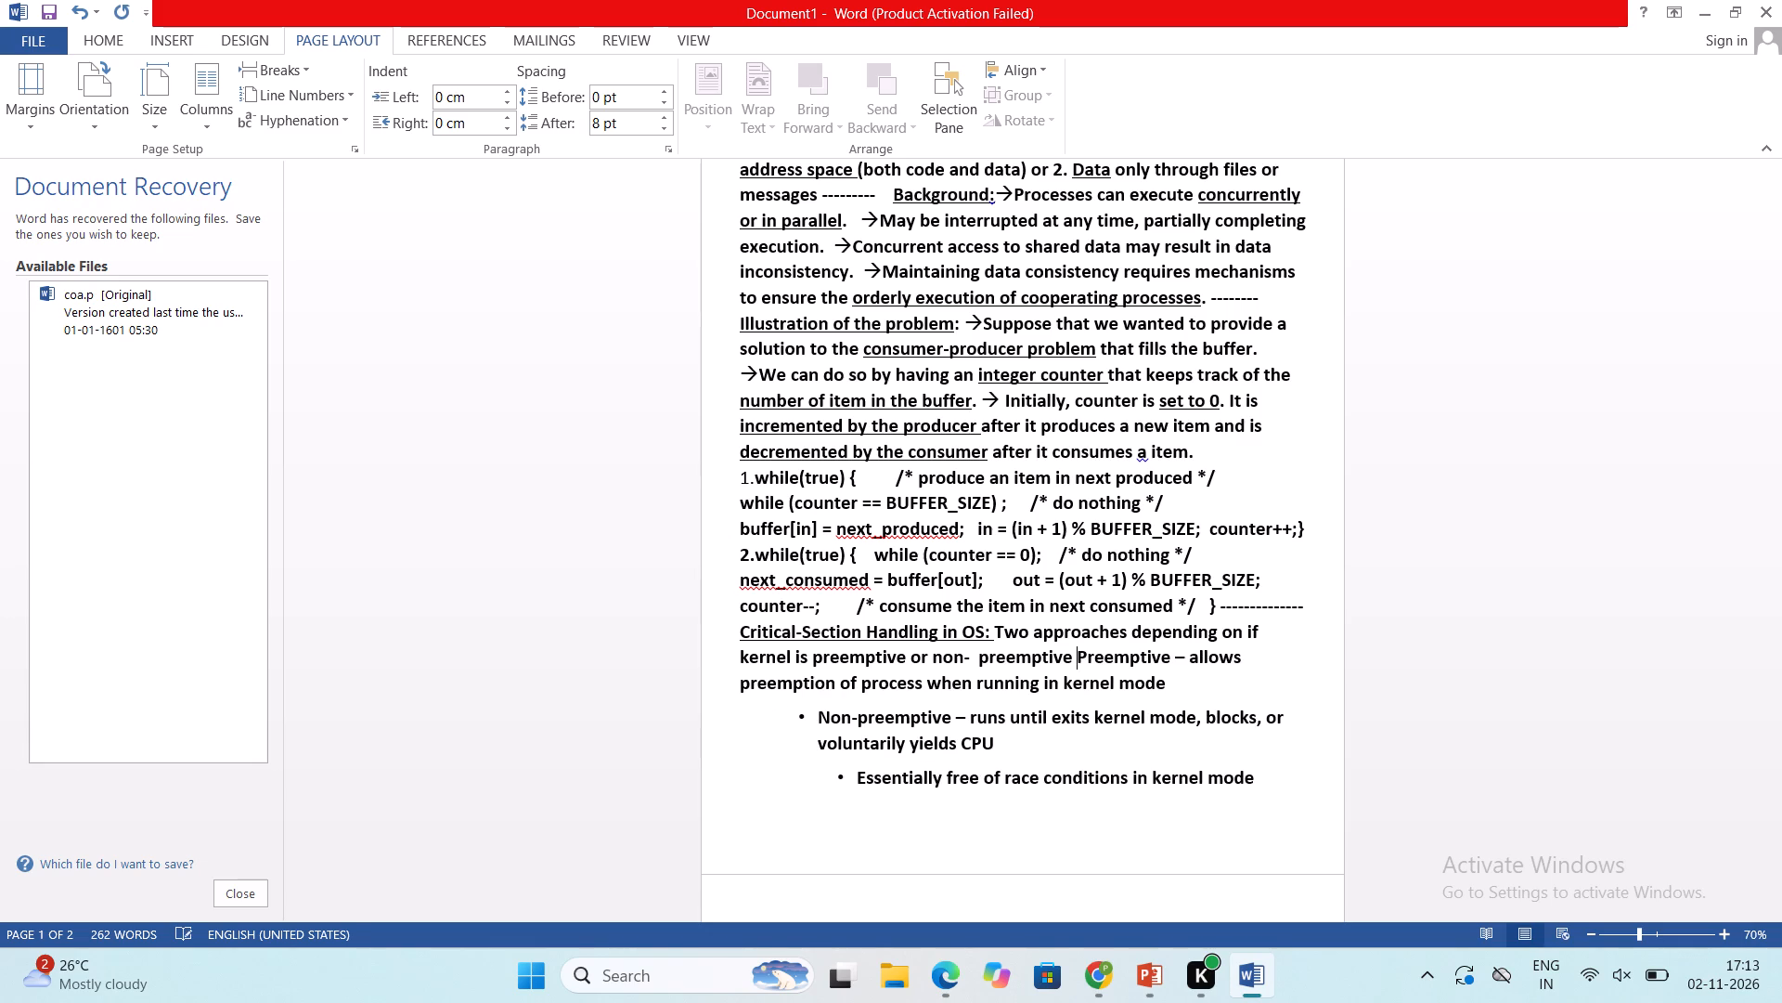
text(.--)
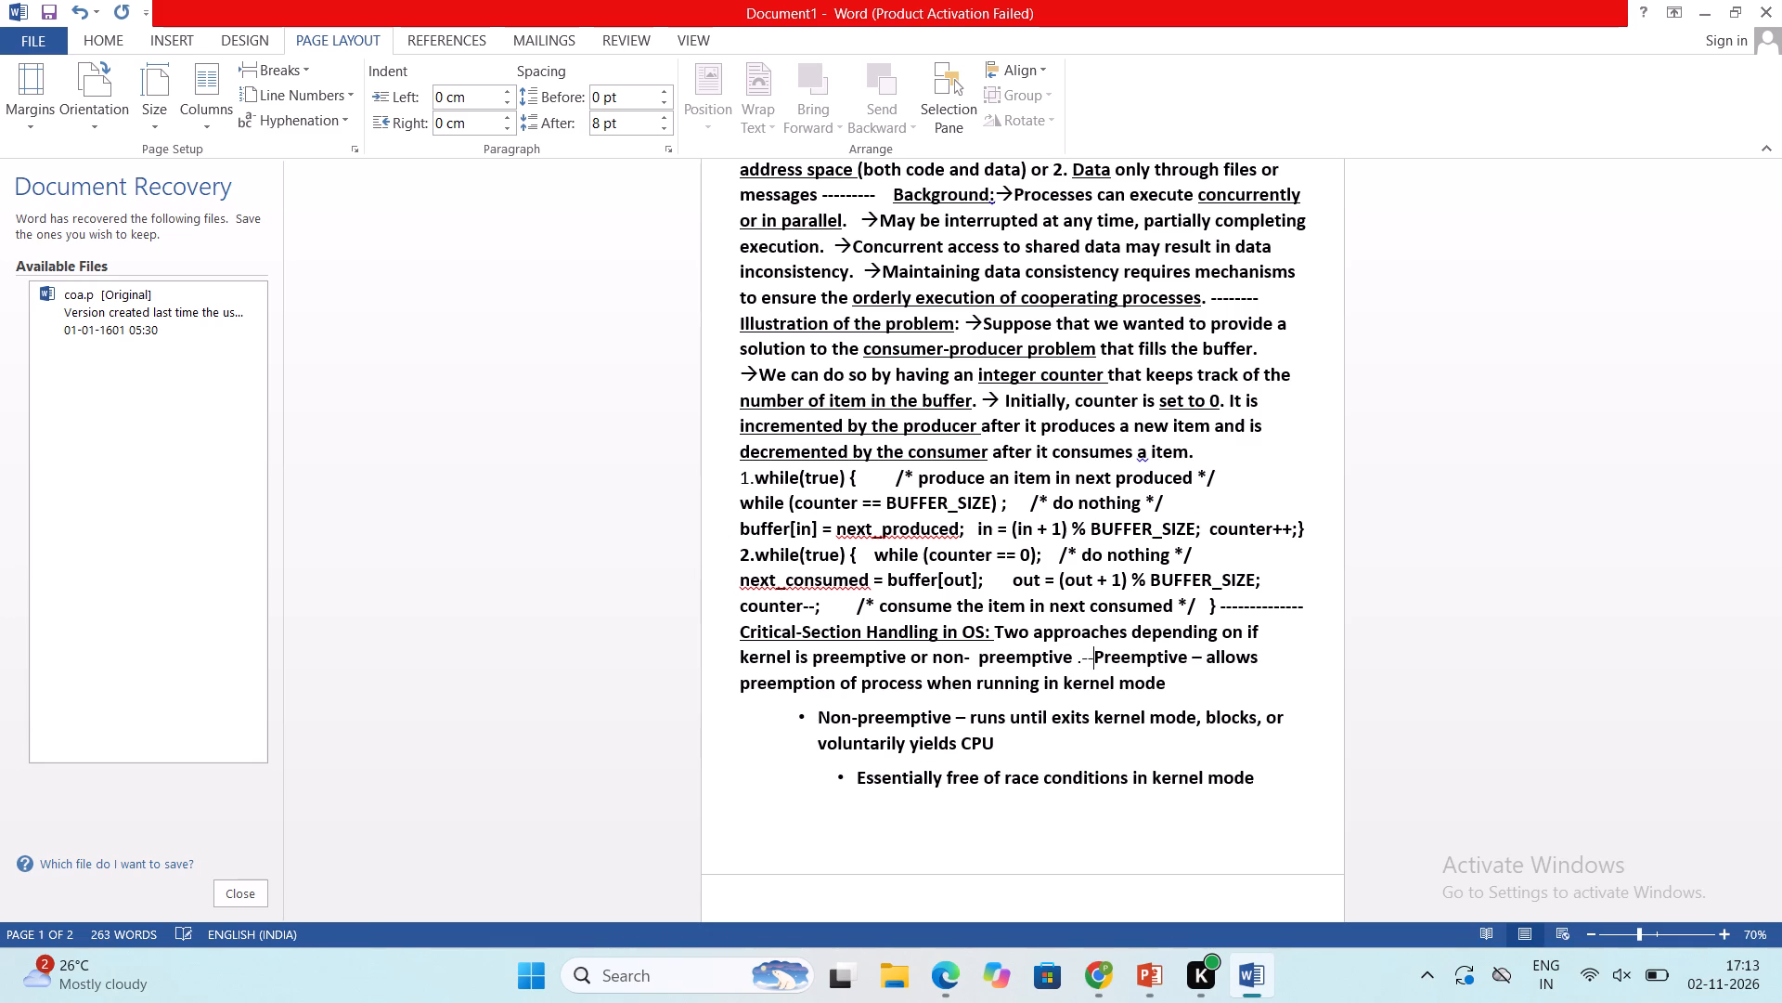
key(shift+greater)
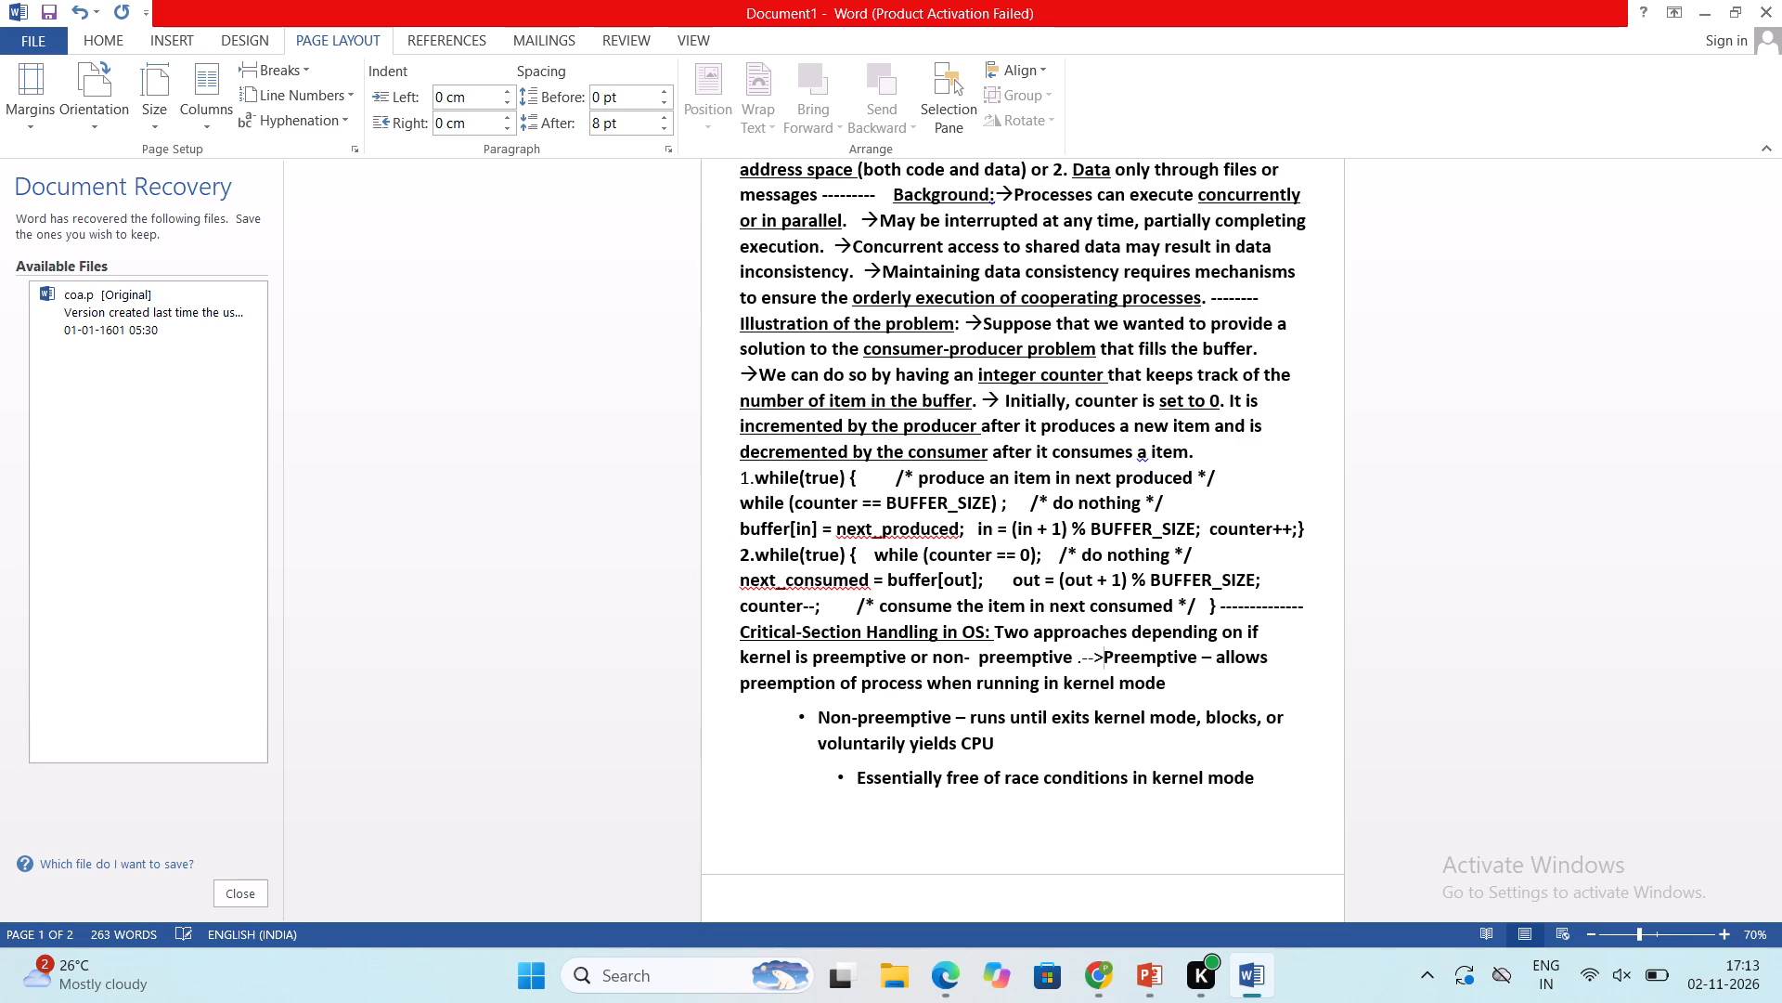
Merge the Non-preemptive bullet into the running paragraph after "kernel mode", separated by a full stop, a space and a "-->" arrow.
key(Down)
key(Down)
key(Left)
key(Left)
key(Left)
key(Left)
key(Left)
key(Left)
key(Left)
key(Left)
key(Left)
key(Left)
key(Left)
key(Left)
key(Left)
key(Left)
key(Left)
key(Left)
key(Left)
key(Left)
key(Left)
key(Left)
key(Left)
key(Left)
key(Left)
key(Left)
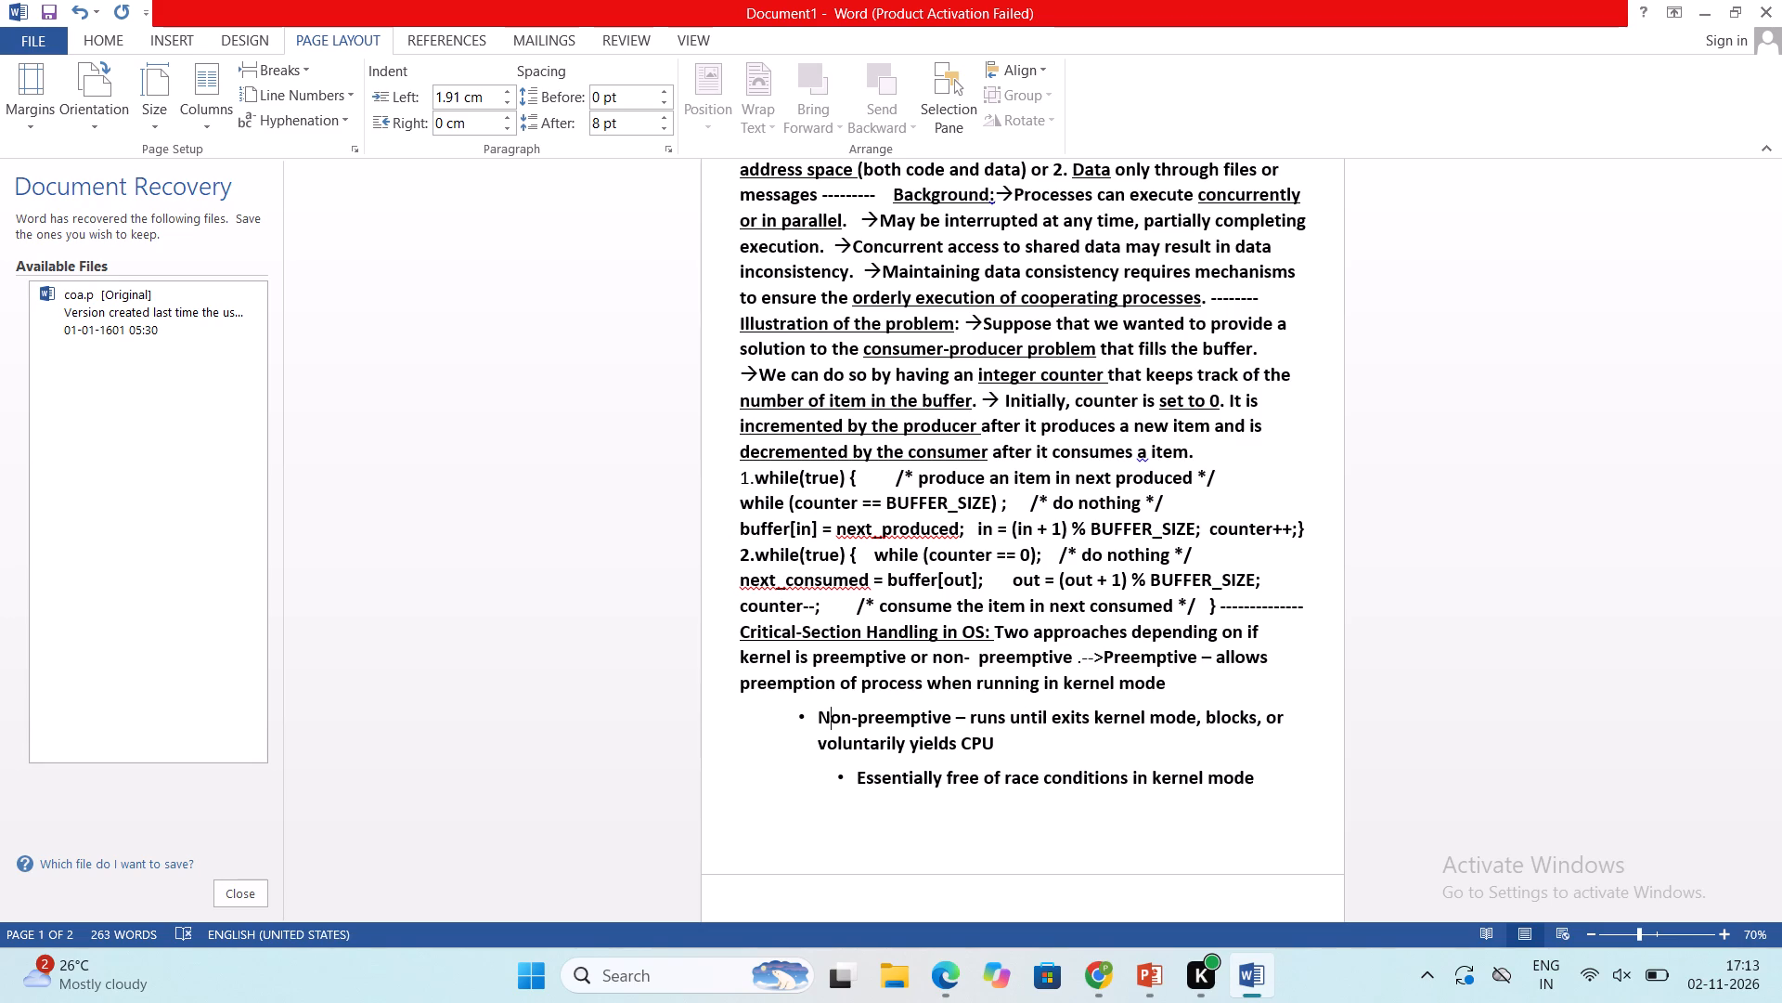
key(Left)
key(BackSpace)
key(BackSpace)
key(BackSpace)
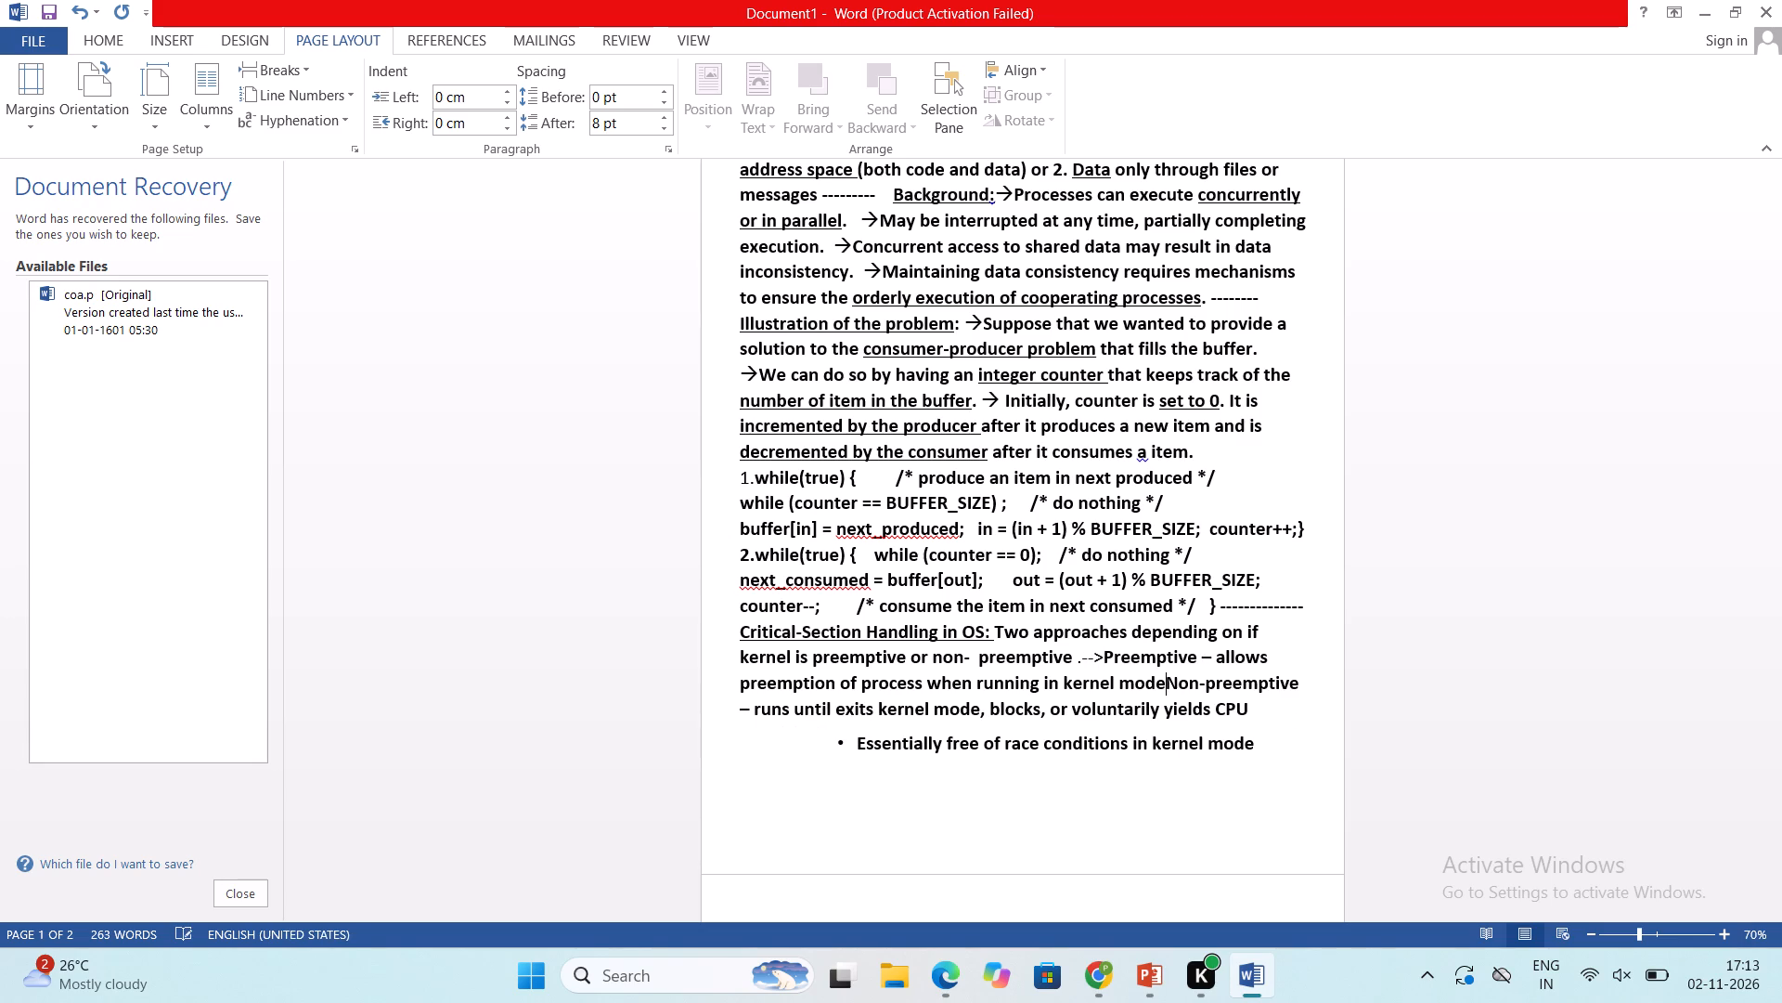
text(. --)
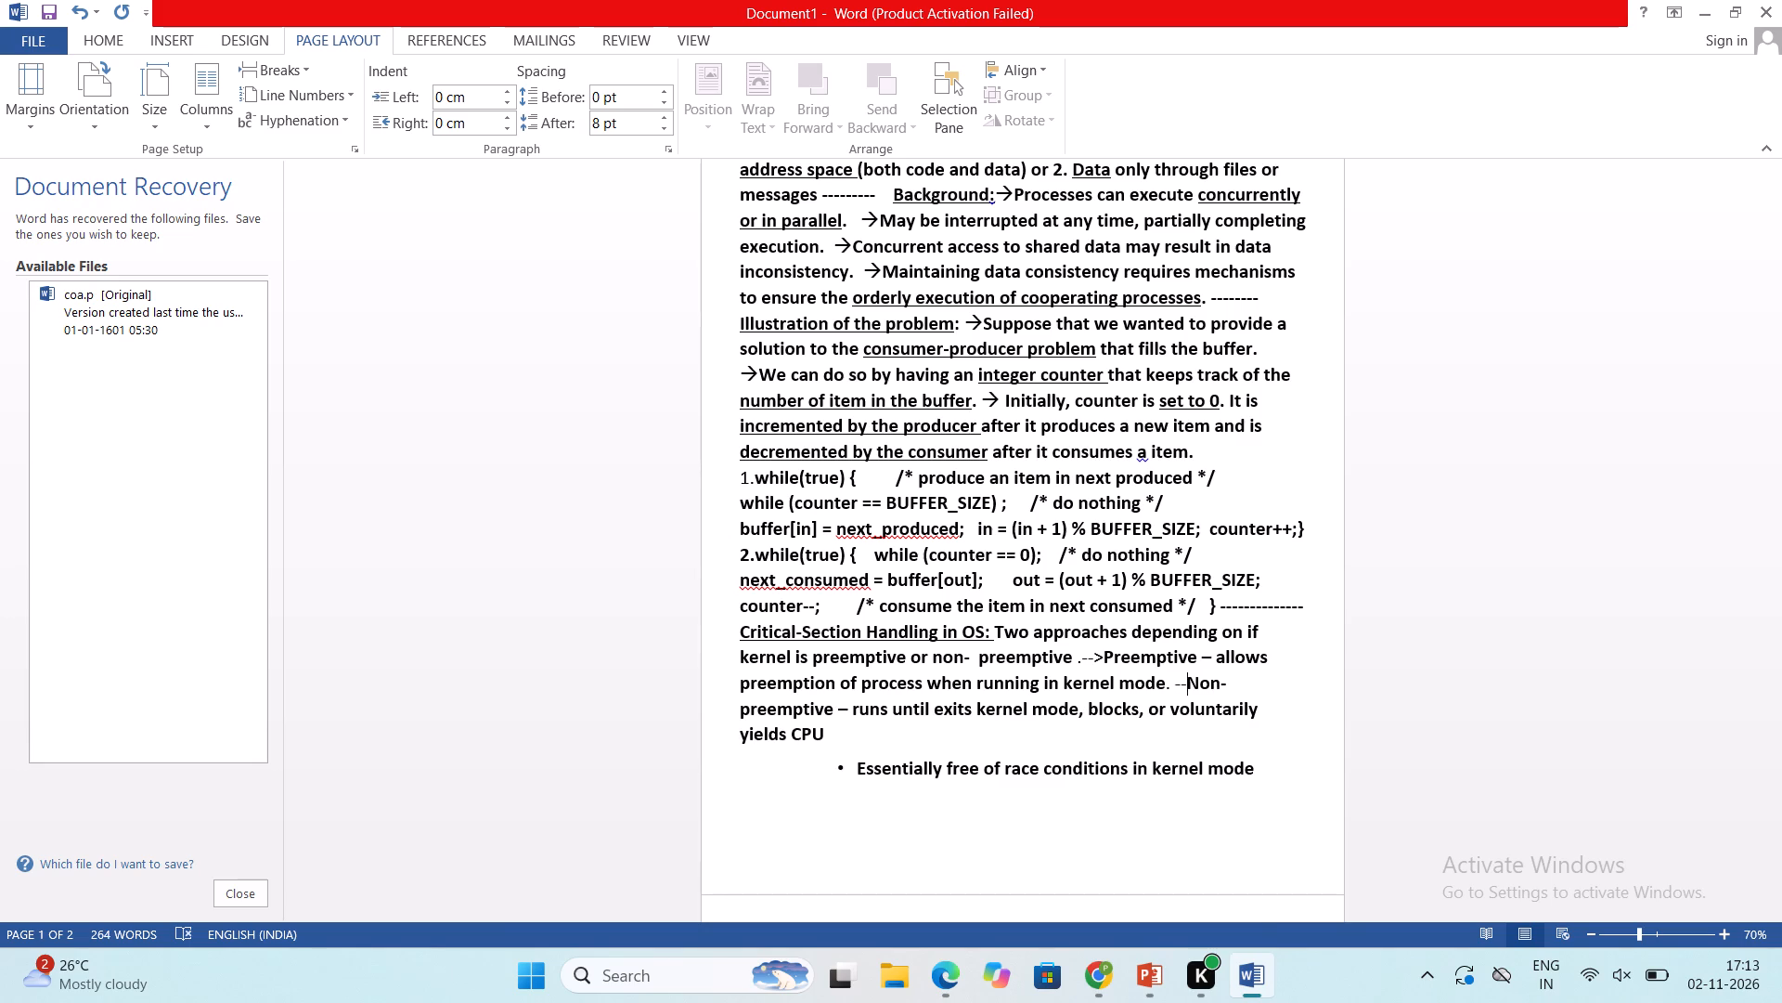
key(shift+greater)
Merge the "Essentially free of race conditions in kernel mode" bullet into the running paragraph after "yields CPU", separated by a full stop, a space and a "-->" arrow.
key(Down)
key(Down)
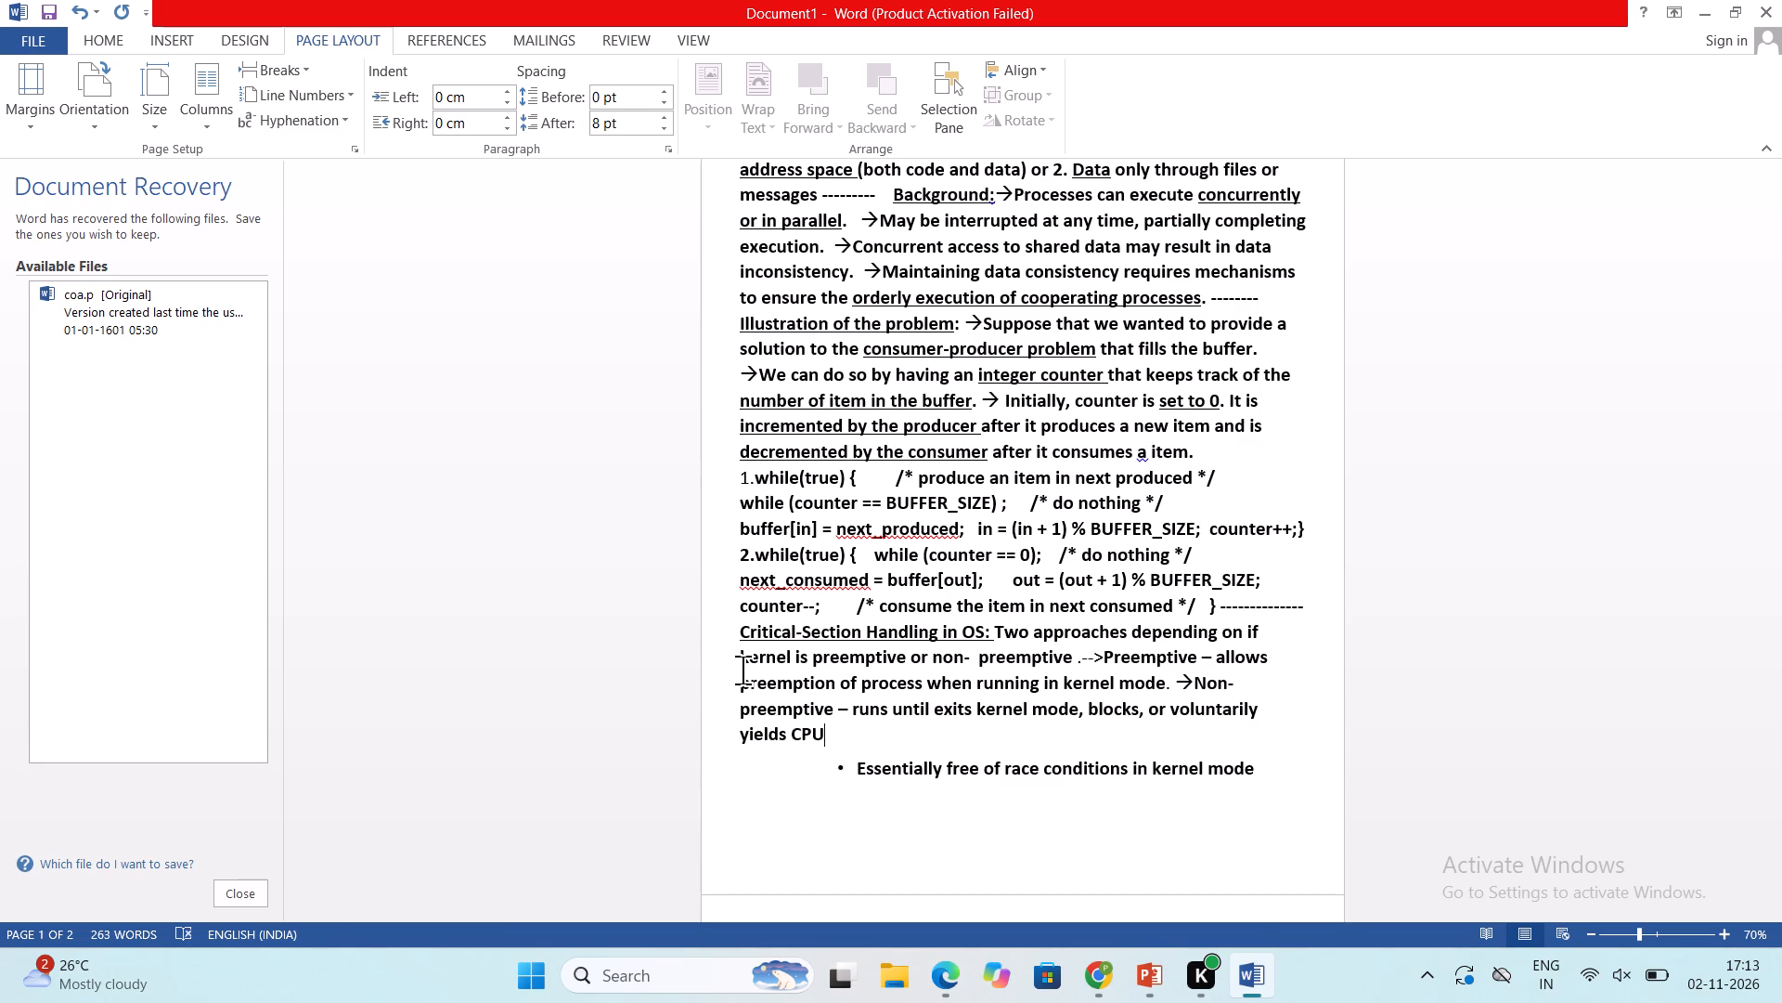
key(Down)
key(Left)
key(Left)
key(Left)
key(Left)
key(Left)
key(Left)
key(Left)
key(Left)
key(Left)
key(Left)
key(Left)
key(Left)
key(Left)
key(Left)
key(Left)
key(Left)
key(Left)
key(Left)
key(Left)
key(Left)
key(Left)
key(Left)
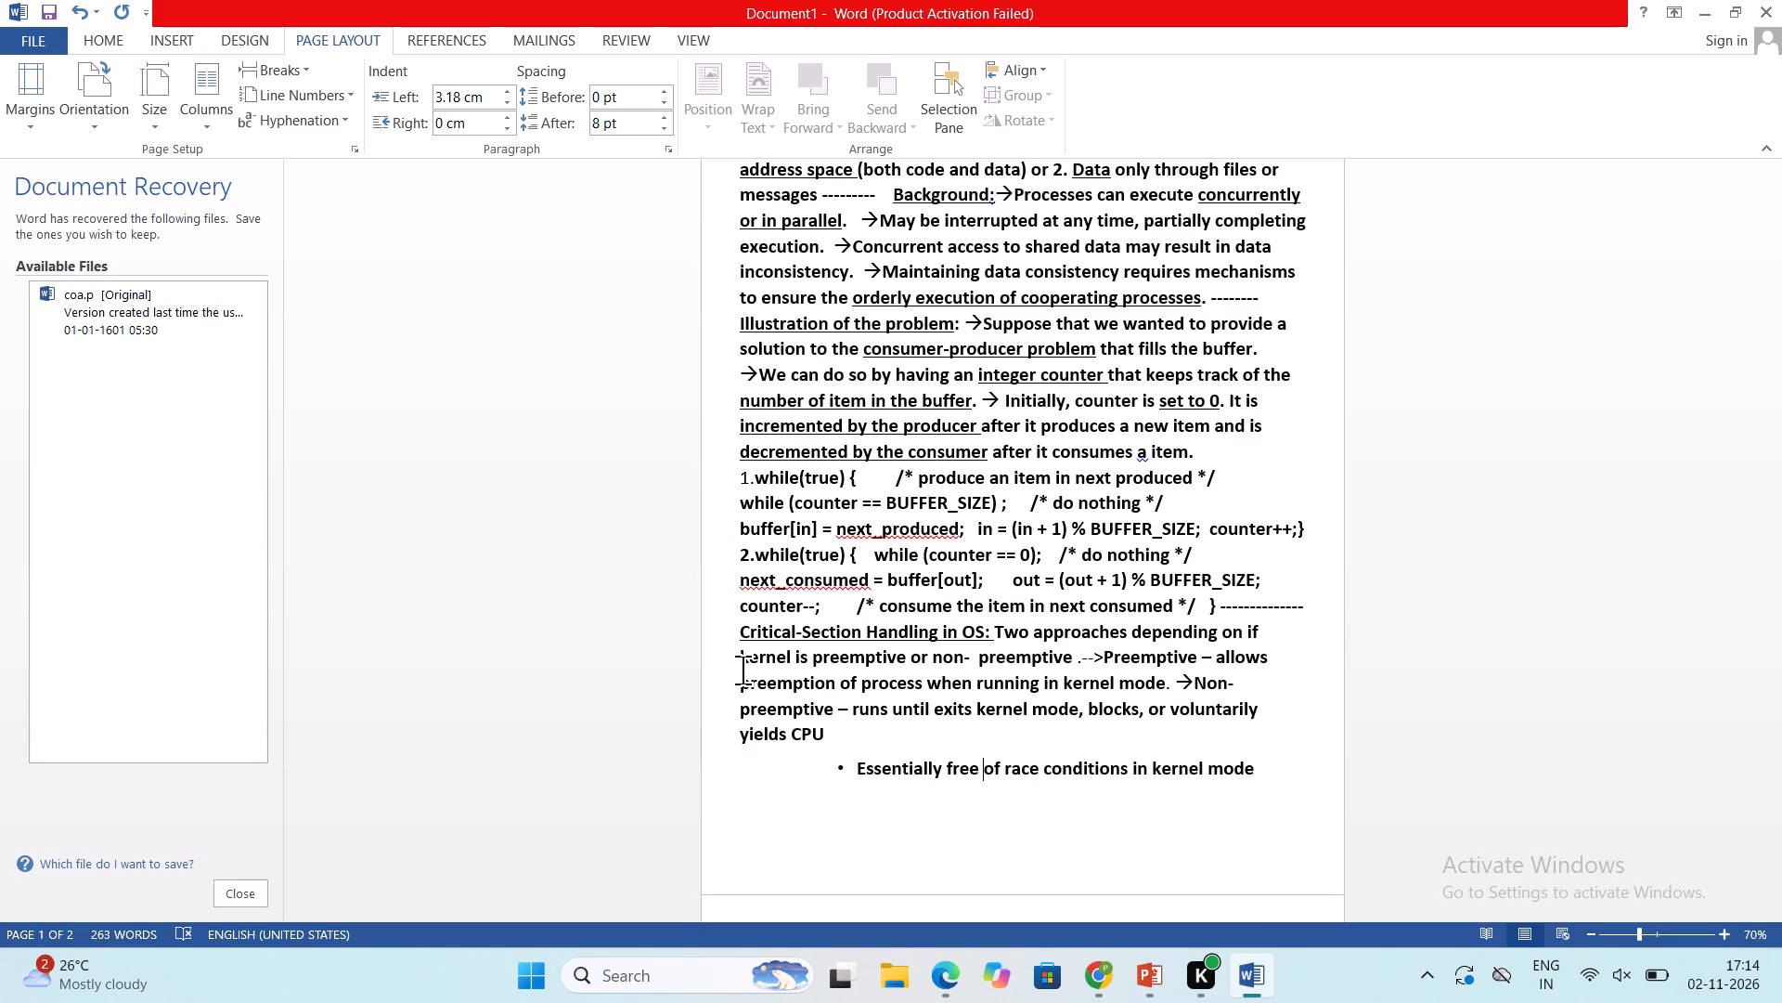
key(Left)
key(Left)
key(Left)
key(Left)
key(Left)
key(Left)
key(Left)
key(Left)
key(Left)
key(Left)
key(Left)
key(Left)
key(Left)
key(Left)
key(BackSpace)
key(BackSpace)
key(BackSpace)
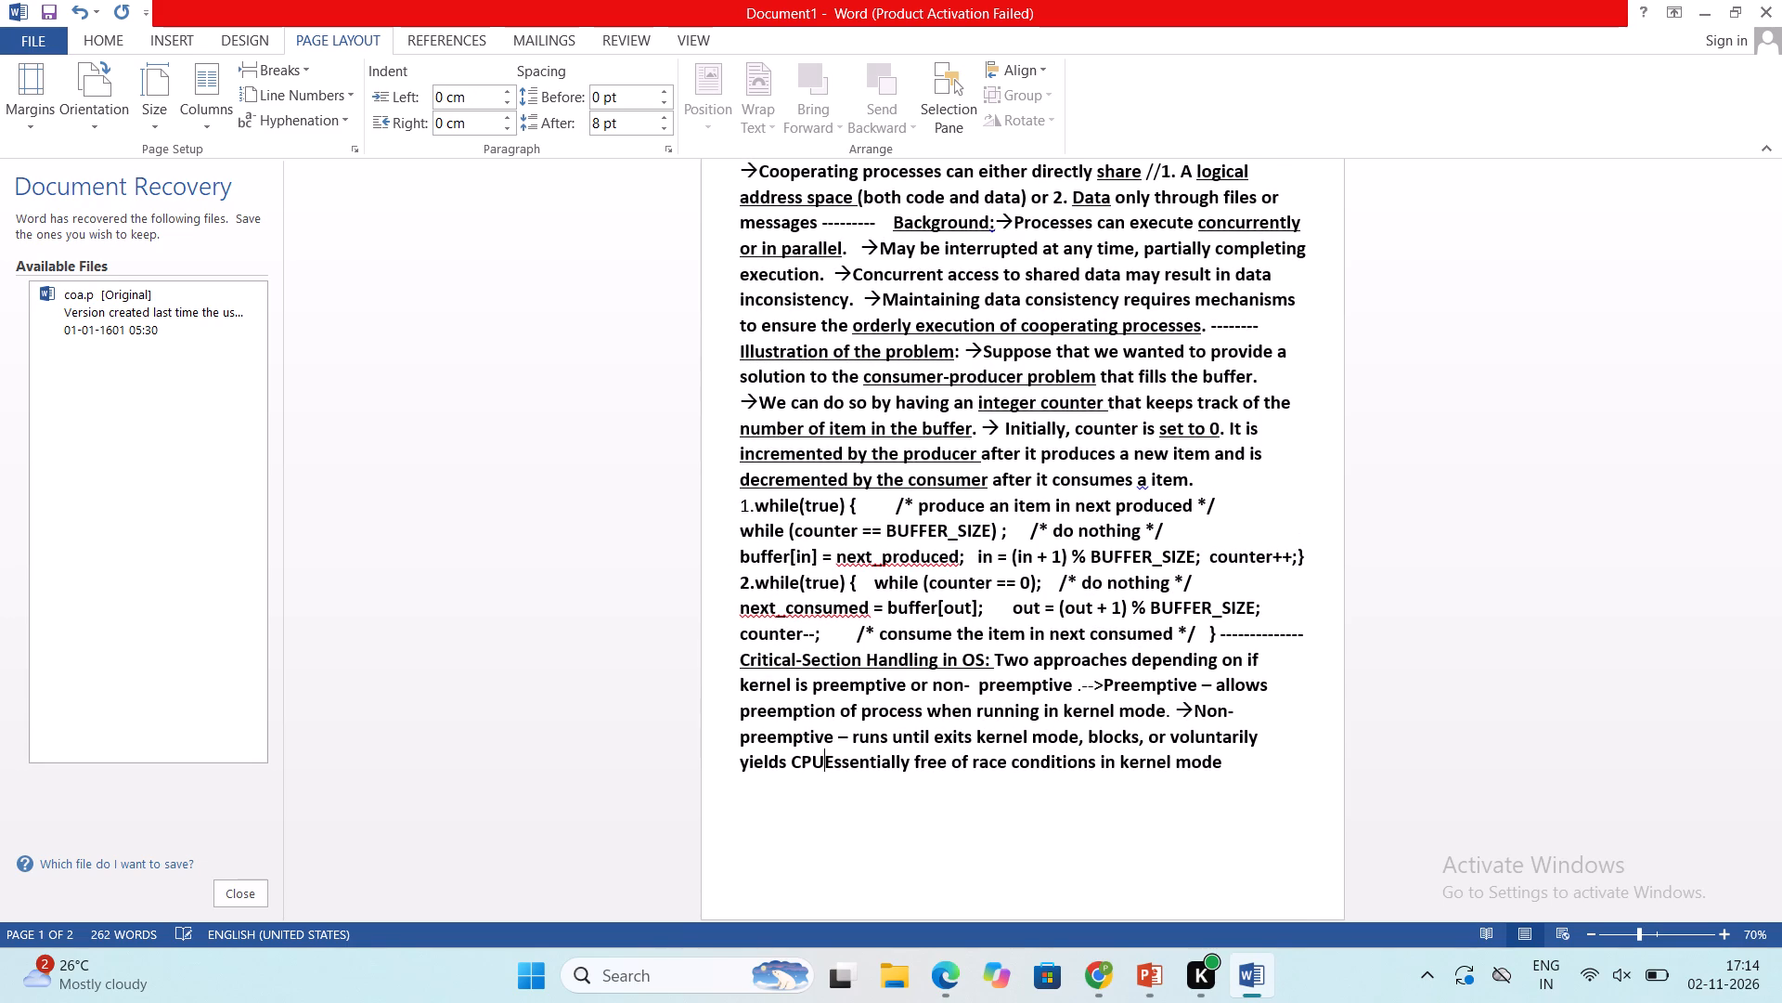
text(. --)
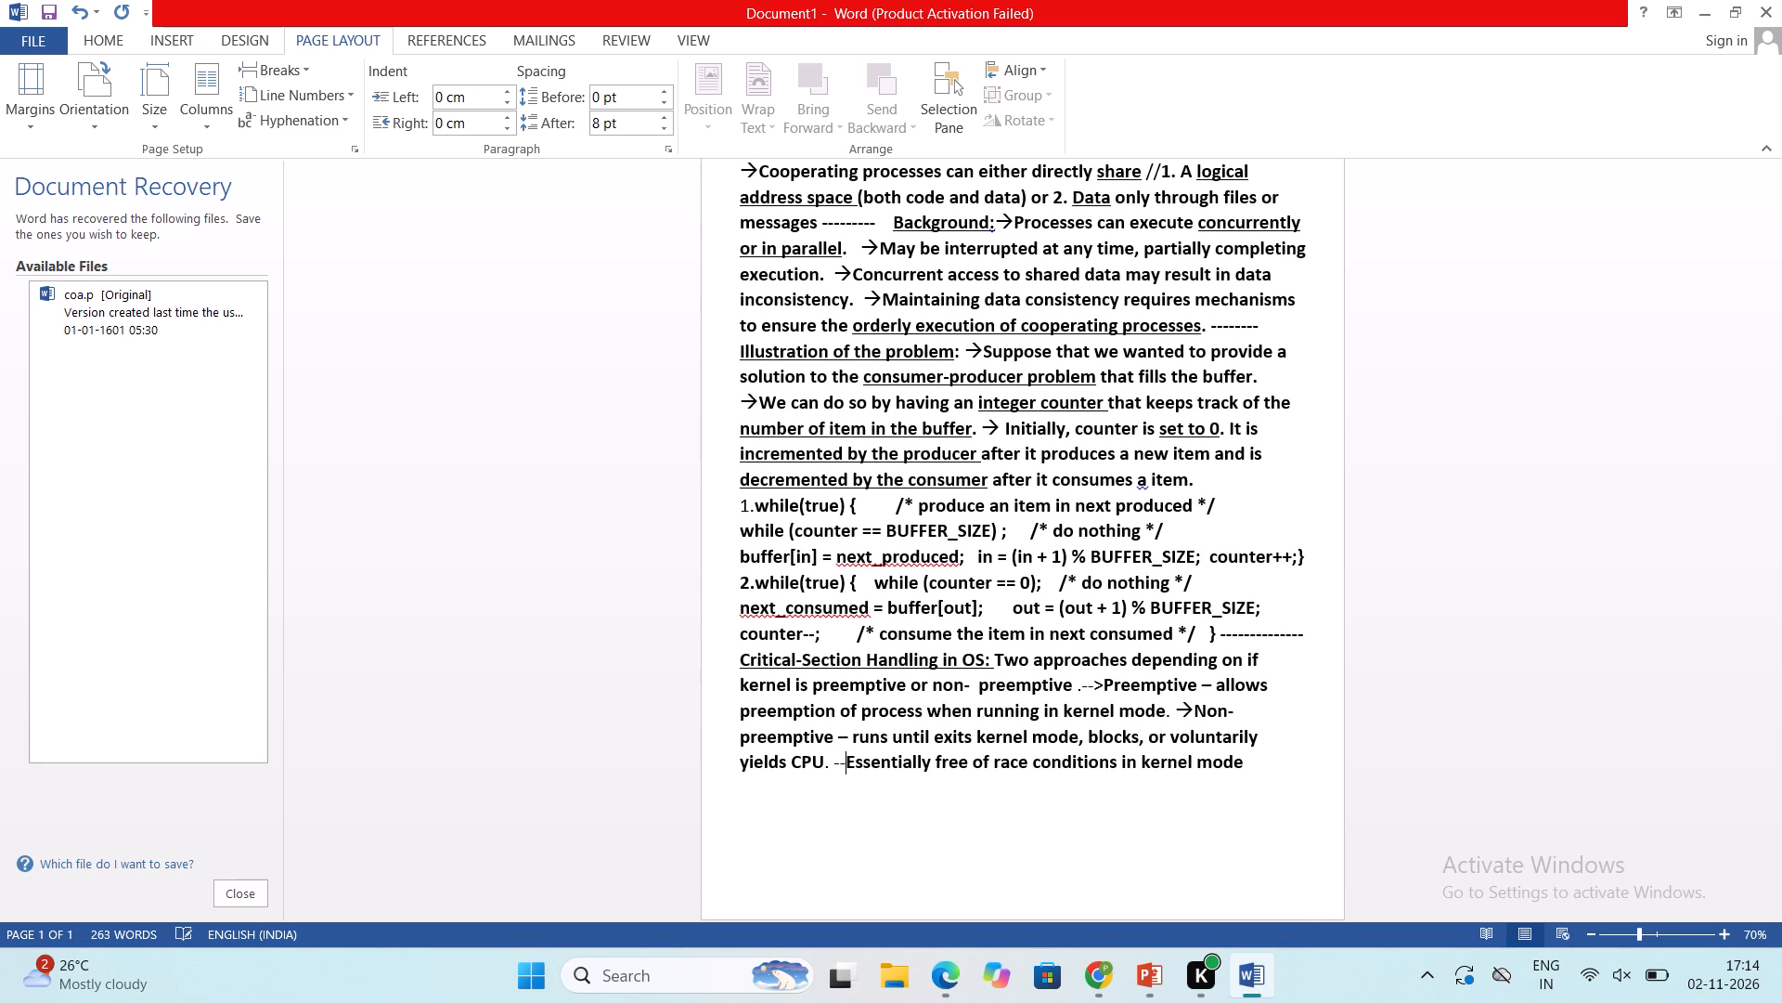
key(shift+greater)
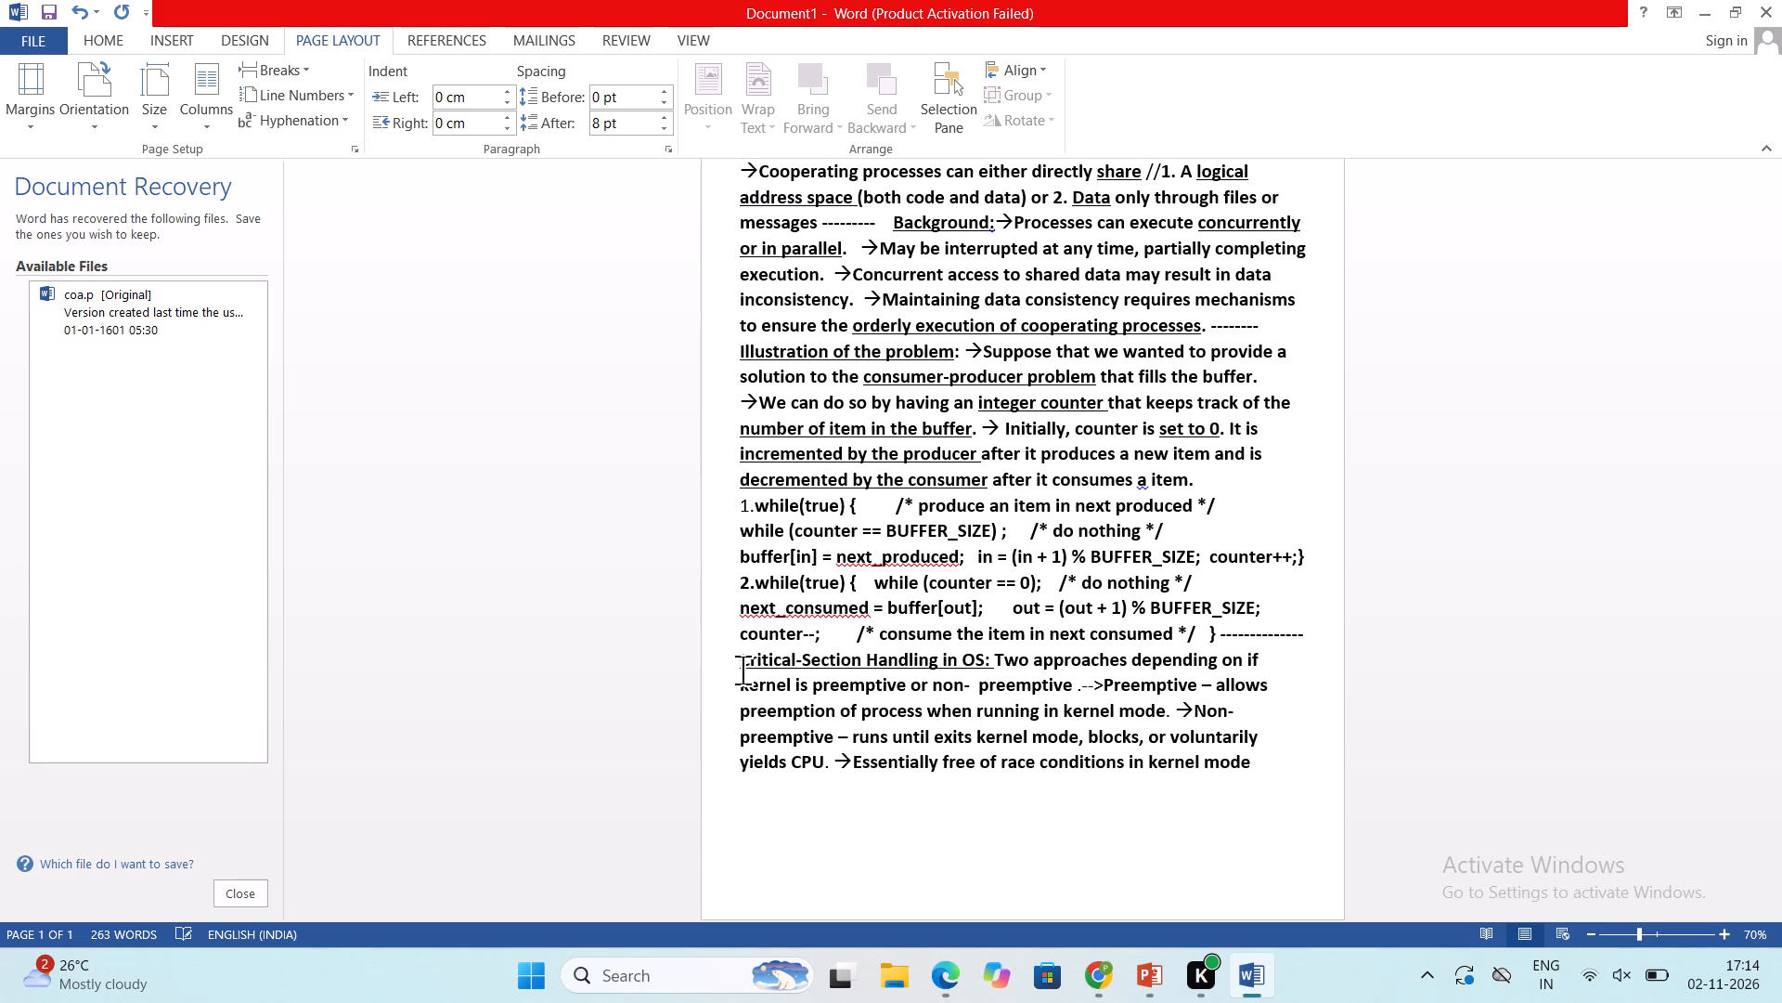
Switch to the PowerPoint slides and review the Peterson's Solution material on slides 19, 20 and 23.
click(1250, 978)
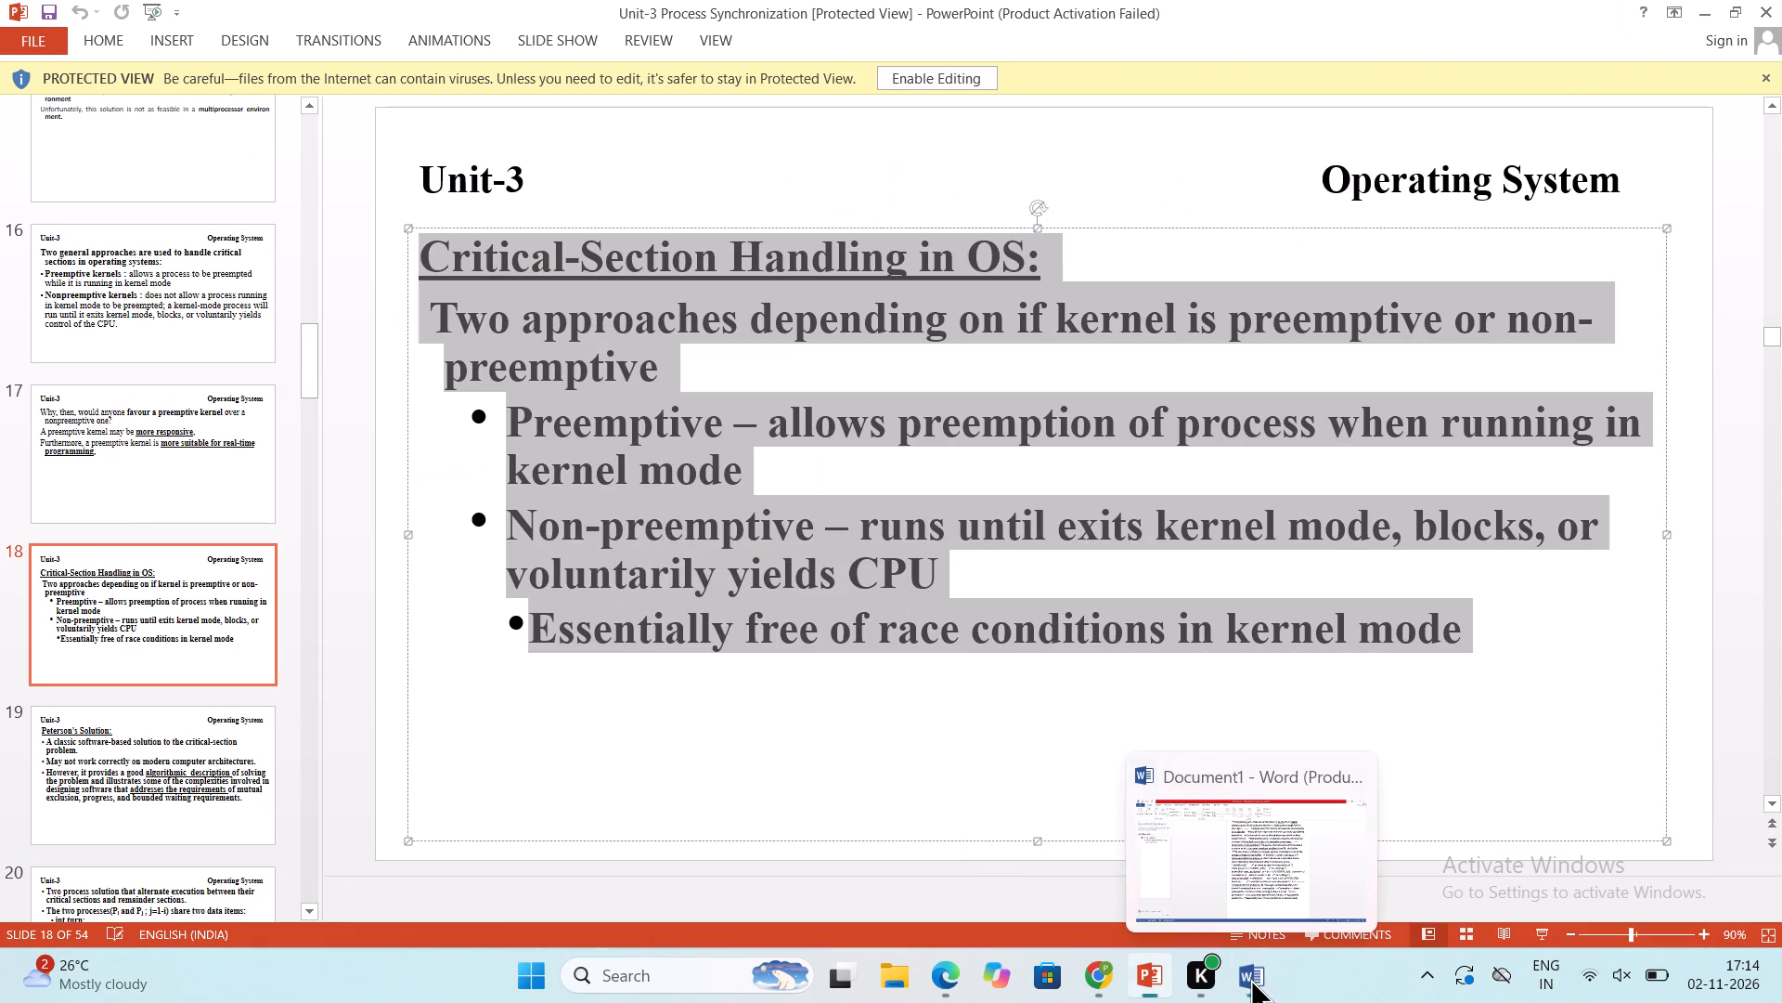
click(208, 812)
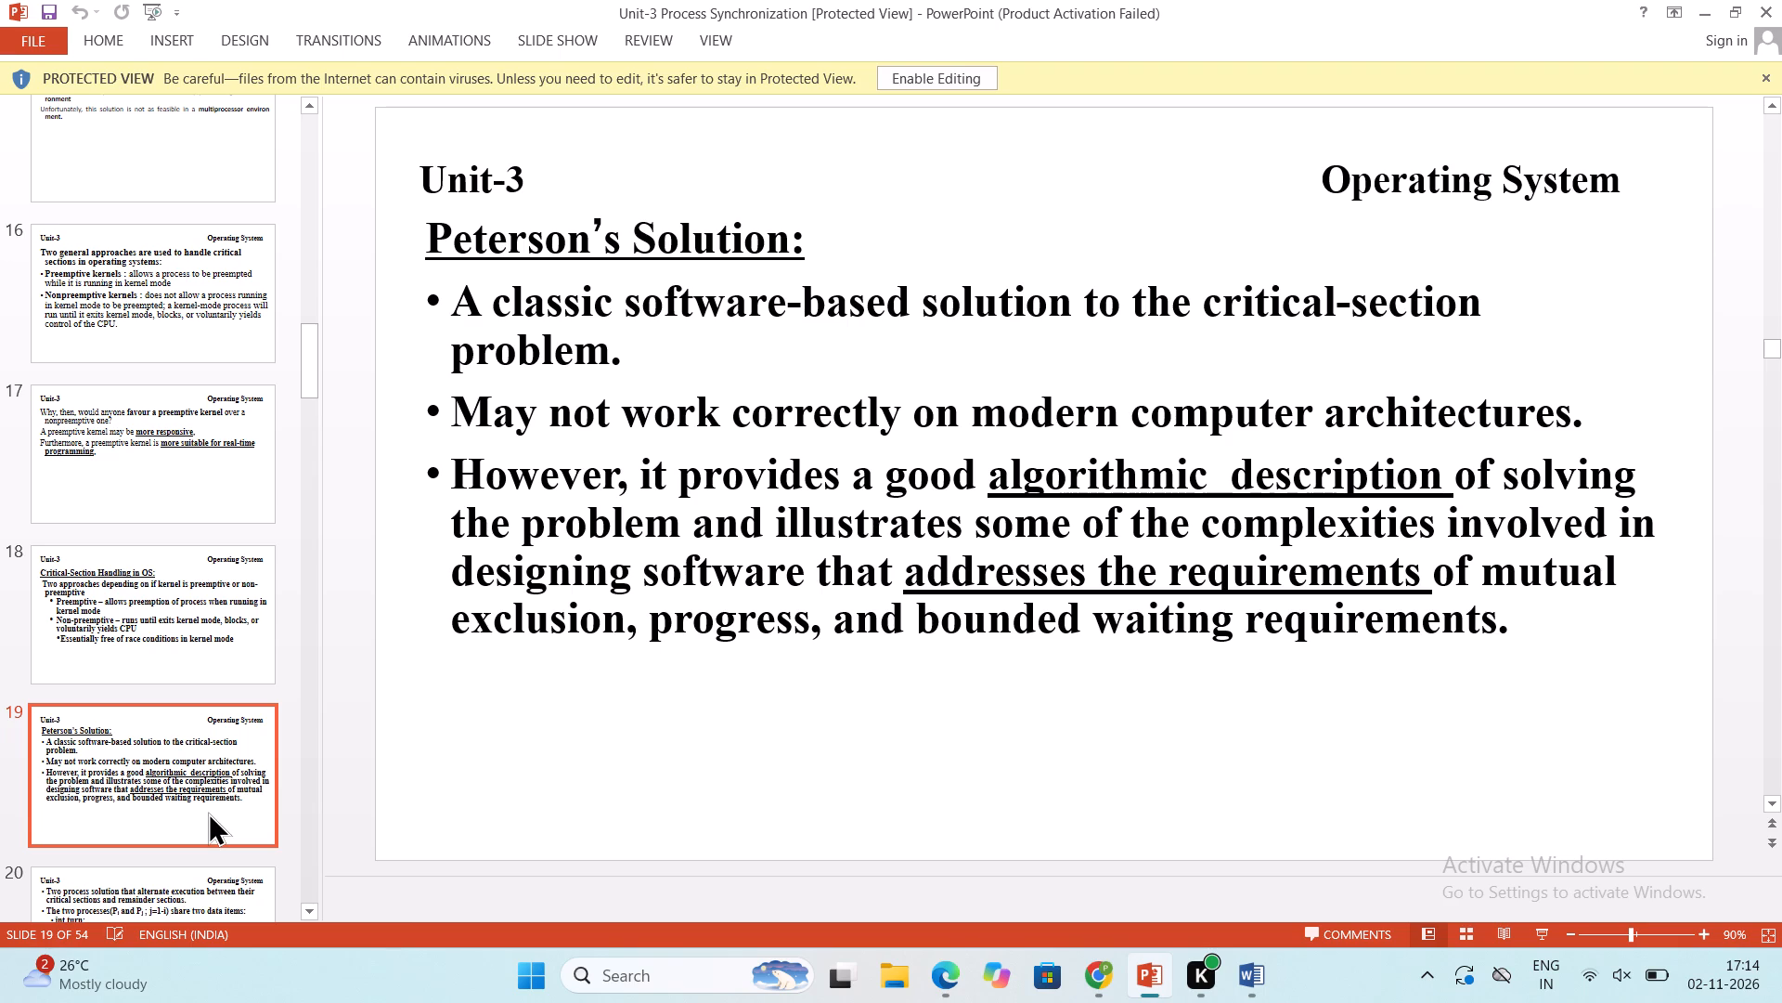
scroll(208, 812, down, 1)
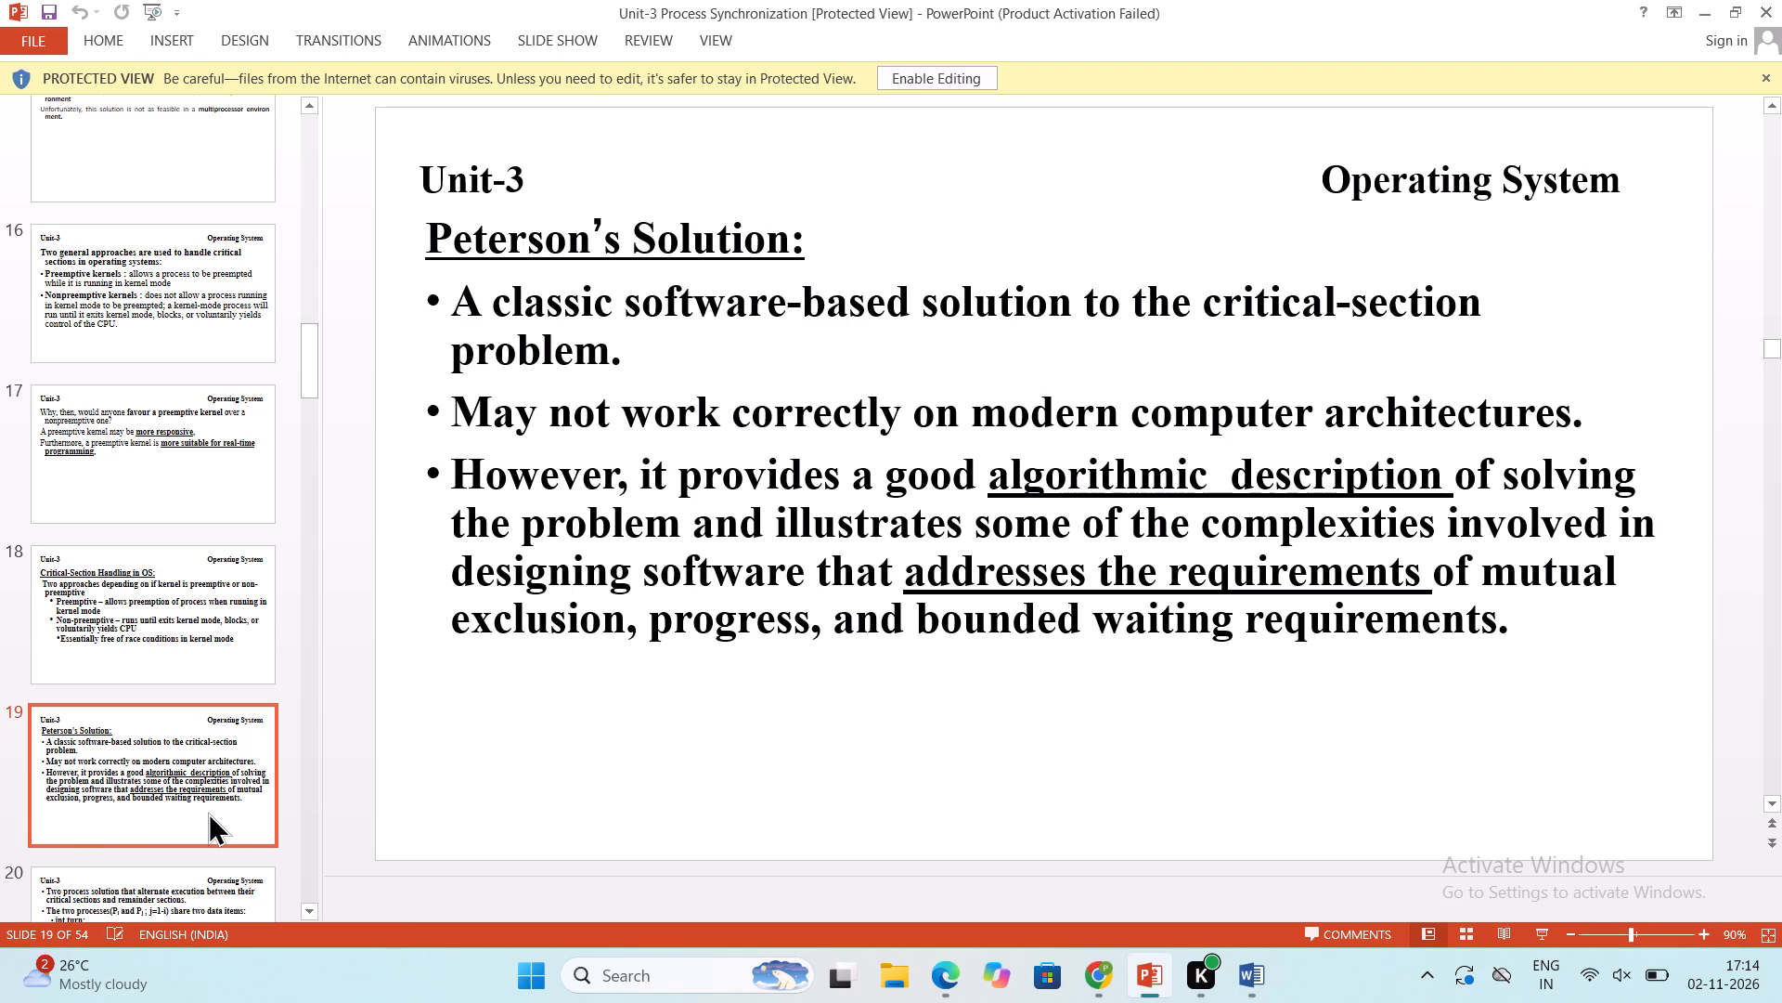
scroll(208, 812, down, 1)
click(208, 812)
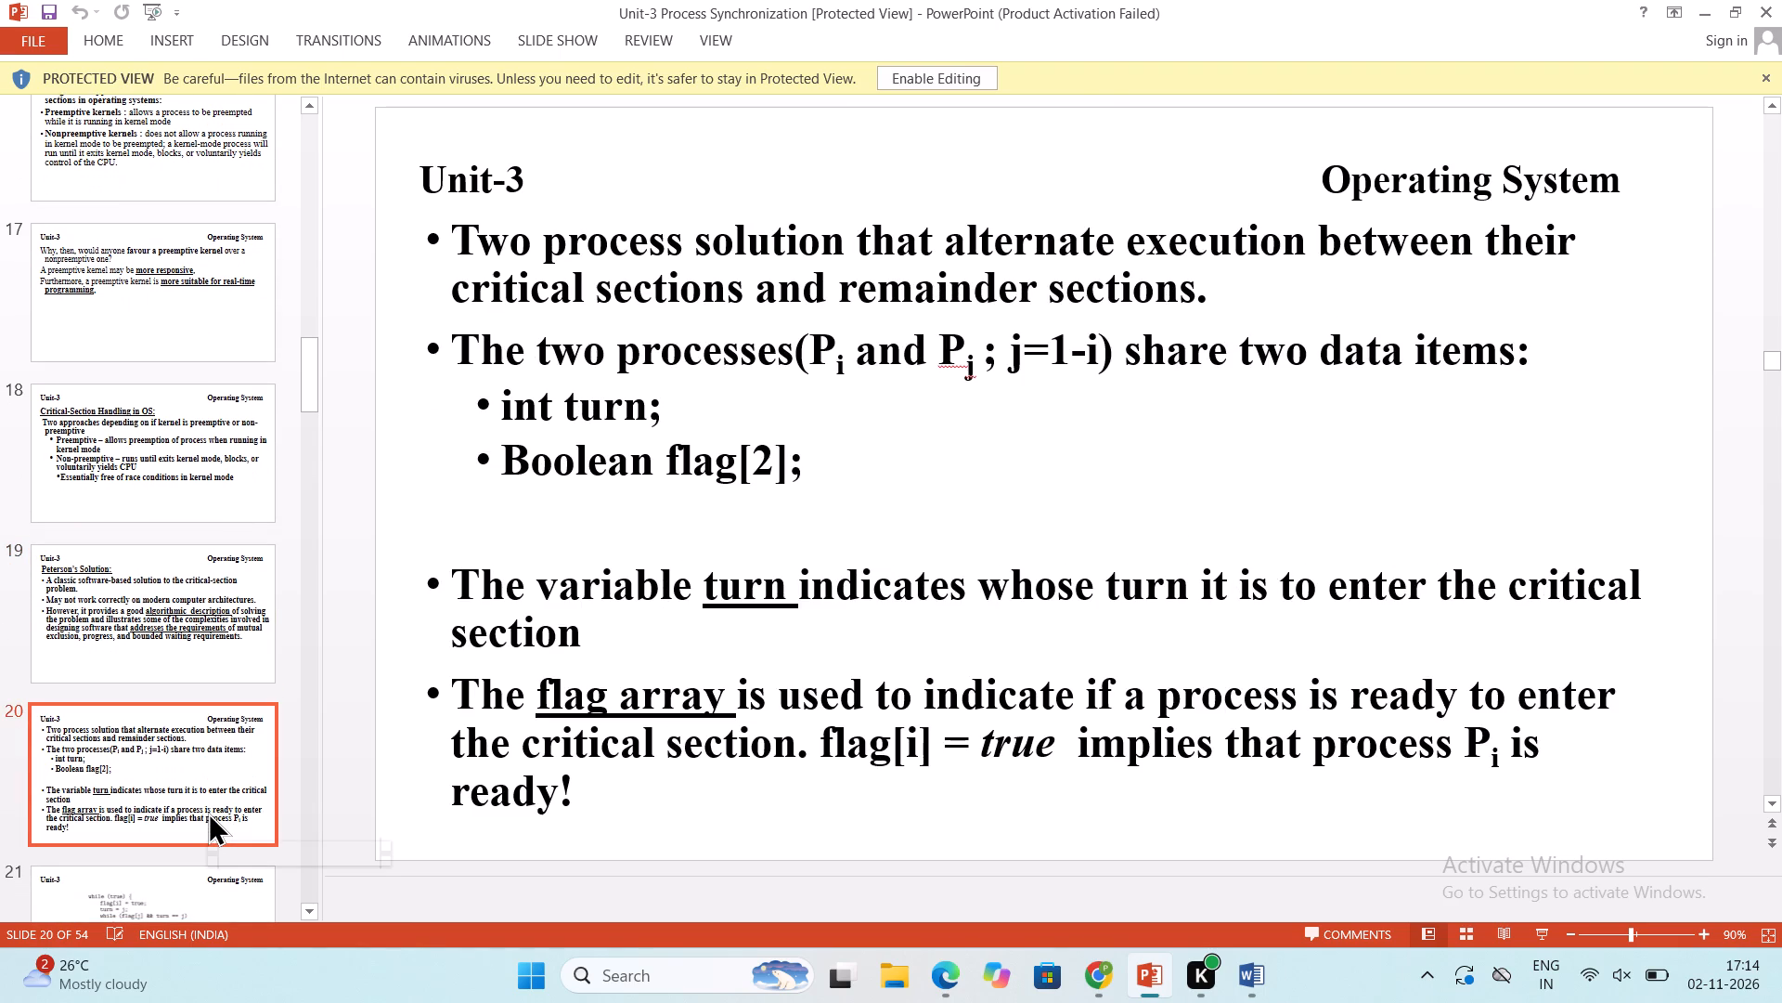
scroll(208, 812, down, 2)
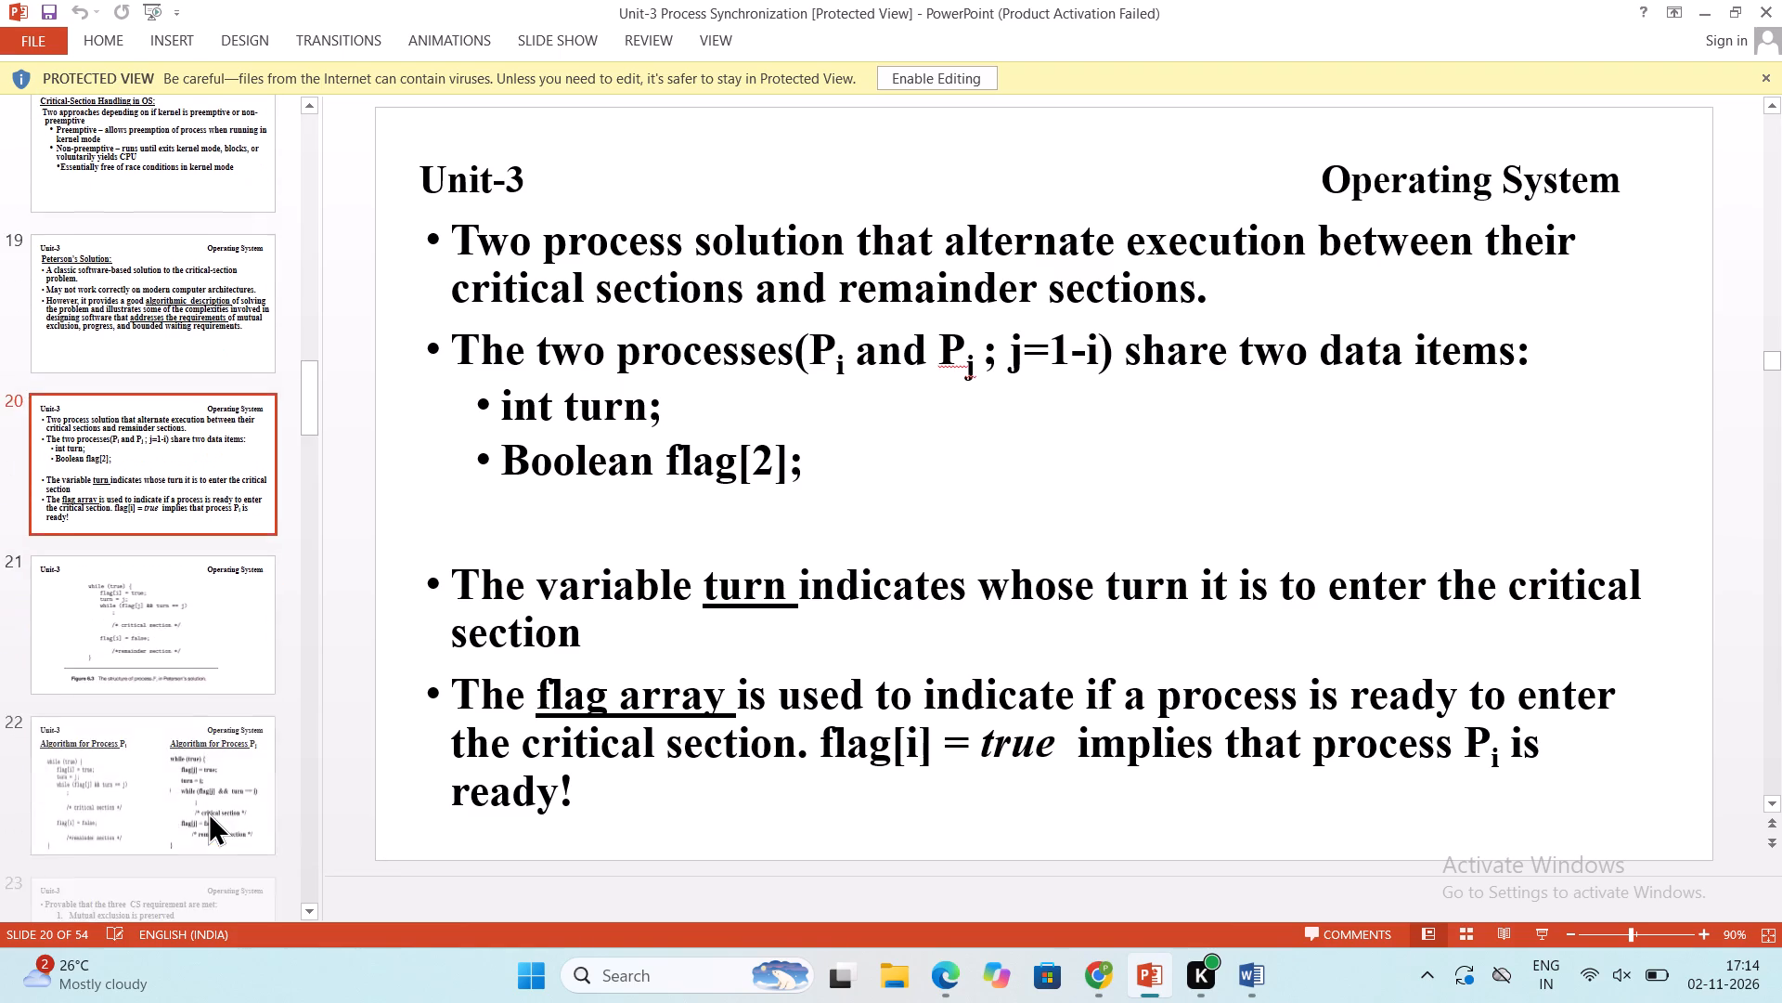
scroll(208, 812, down, 1)
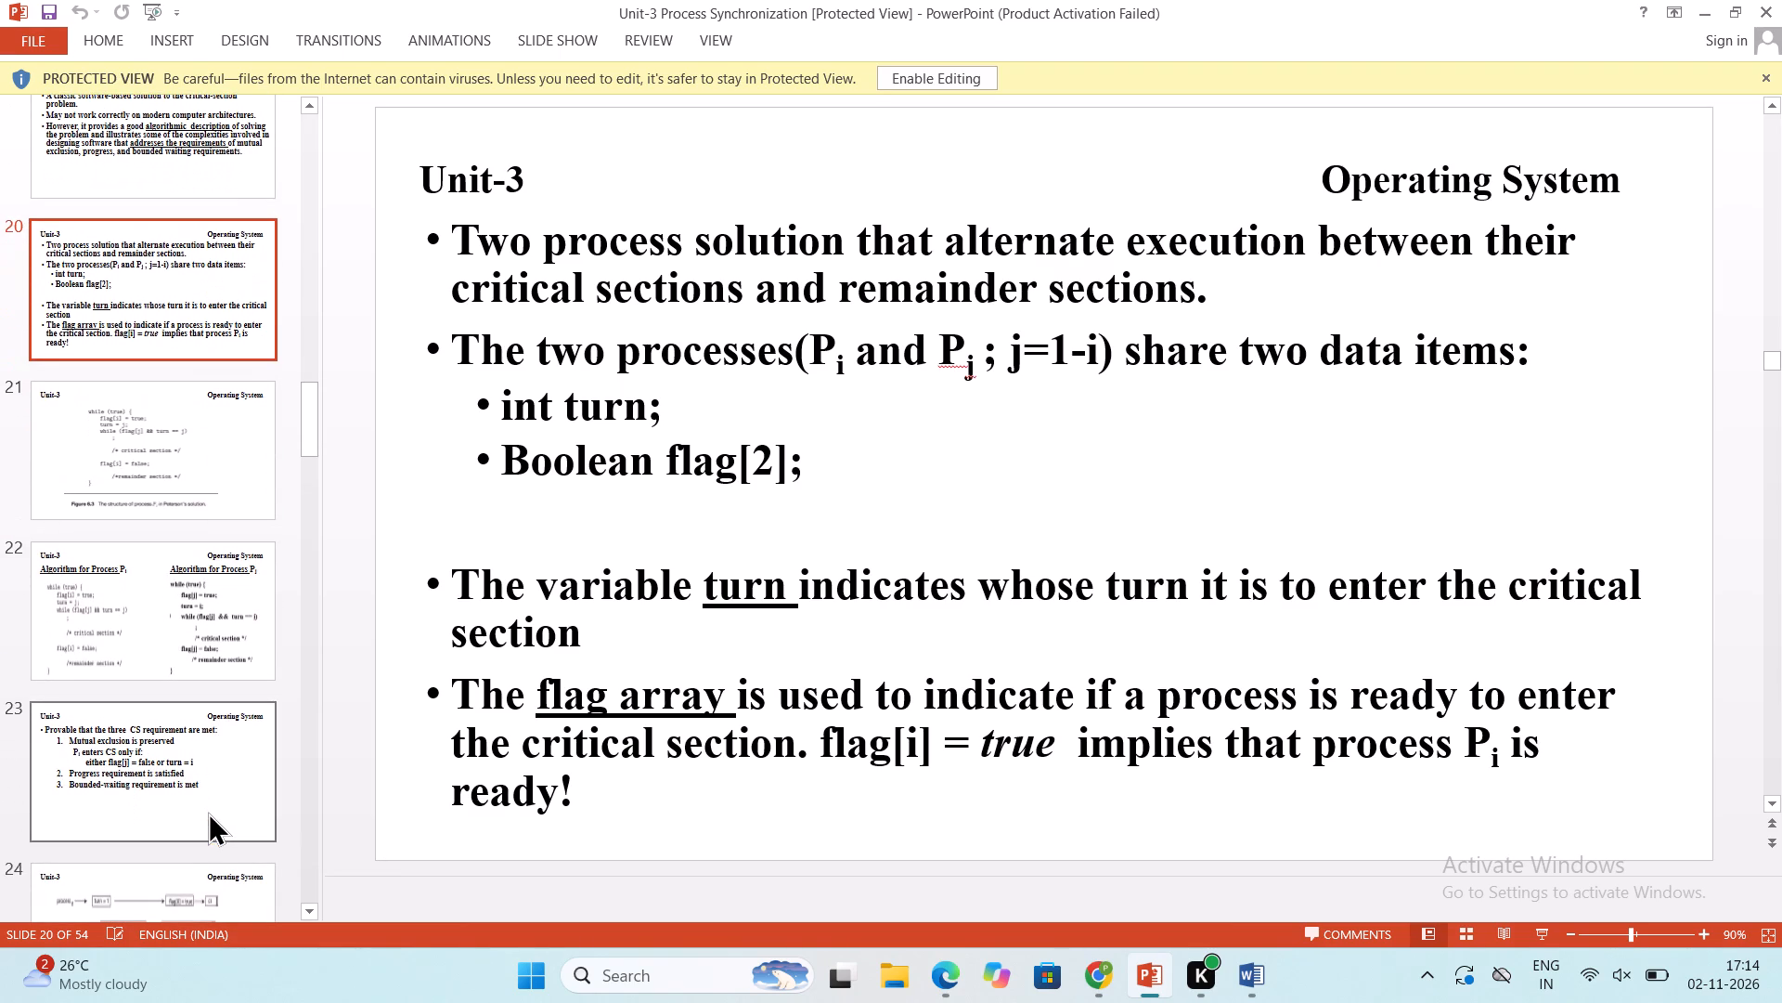
click(208, 812)
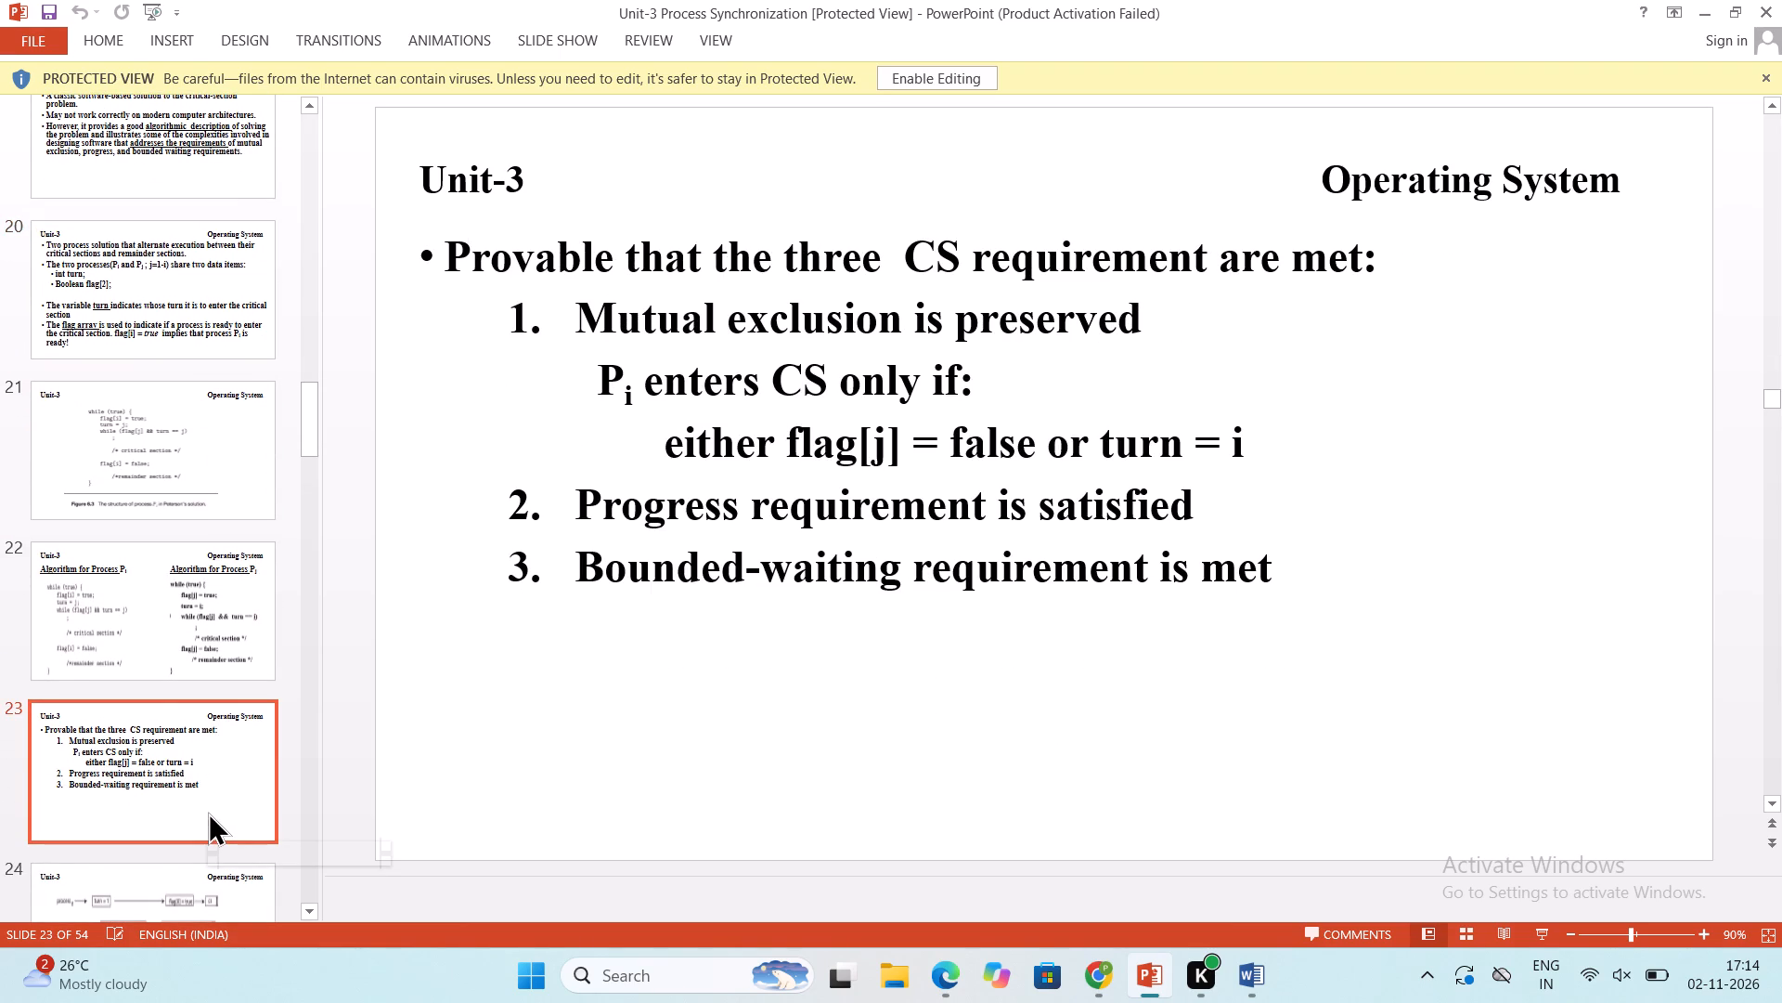
Review the Mutex Locks slides 25 to 28, covering spinlocks and the acquire() and release() code.
scroll(208, 812, down, 2)
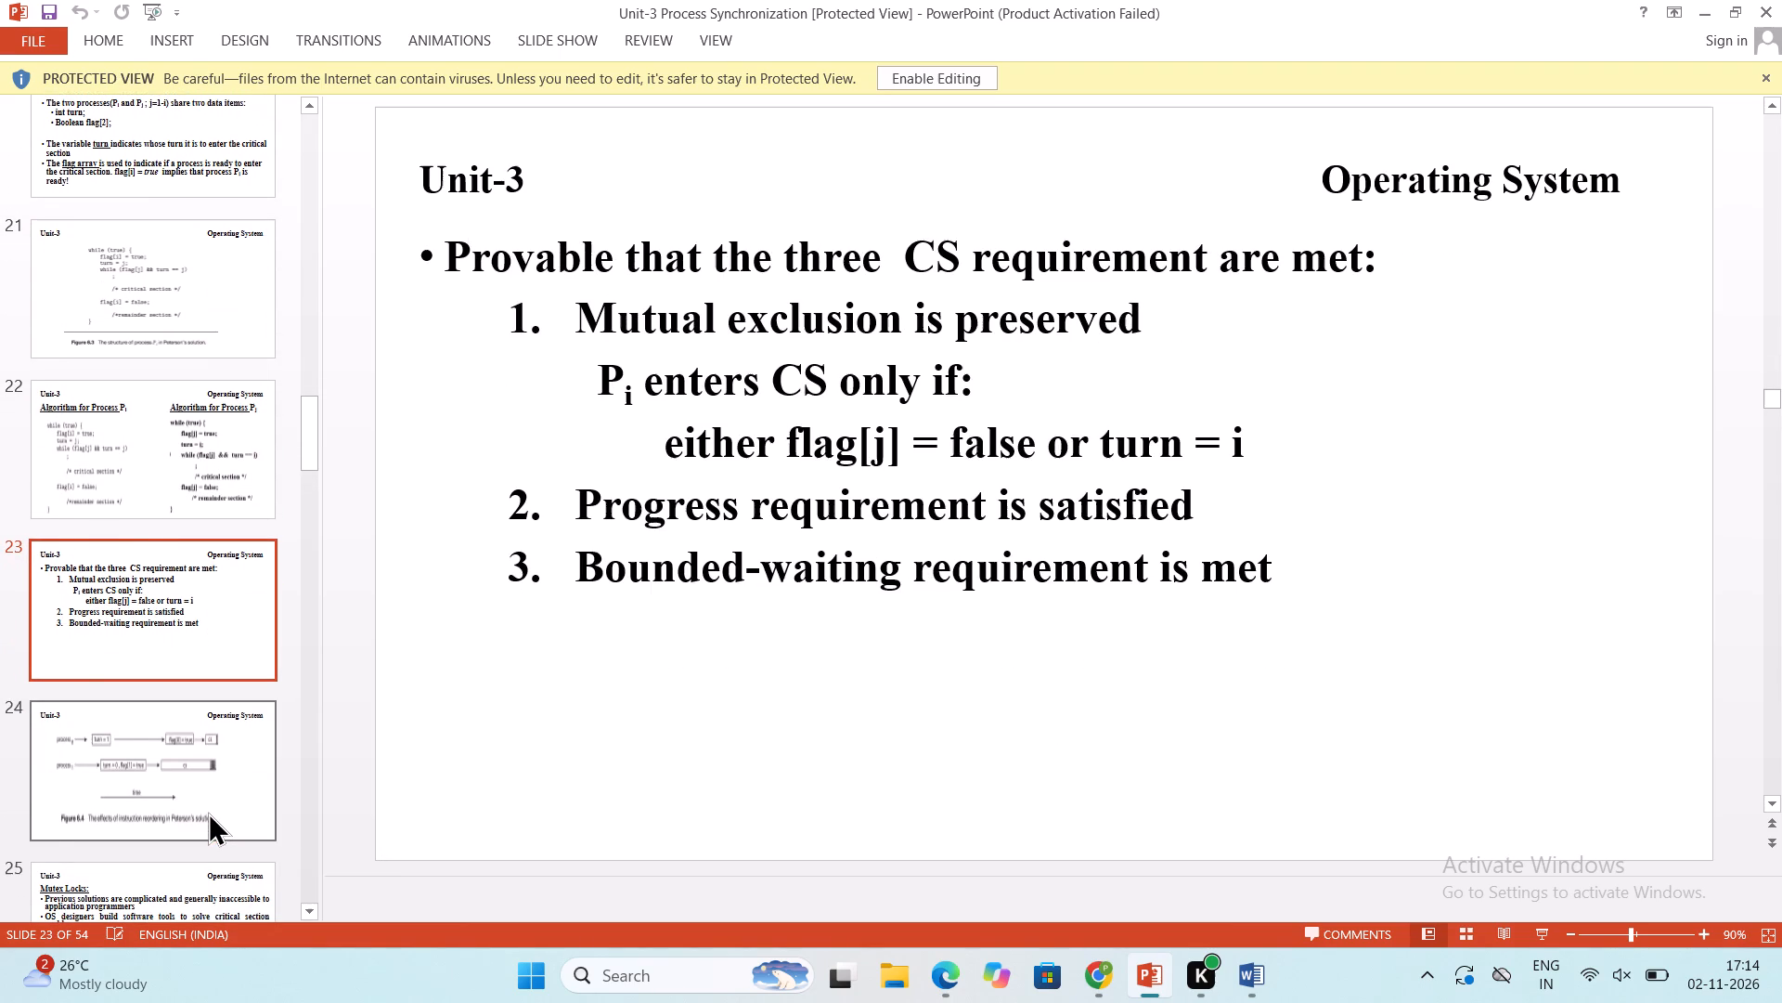
scroll(208, 812, down, 1)
click(208, 812)
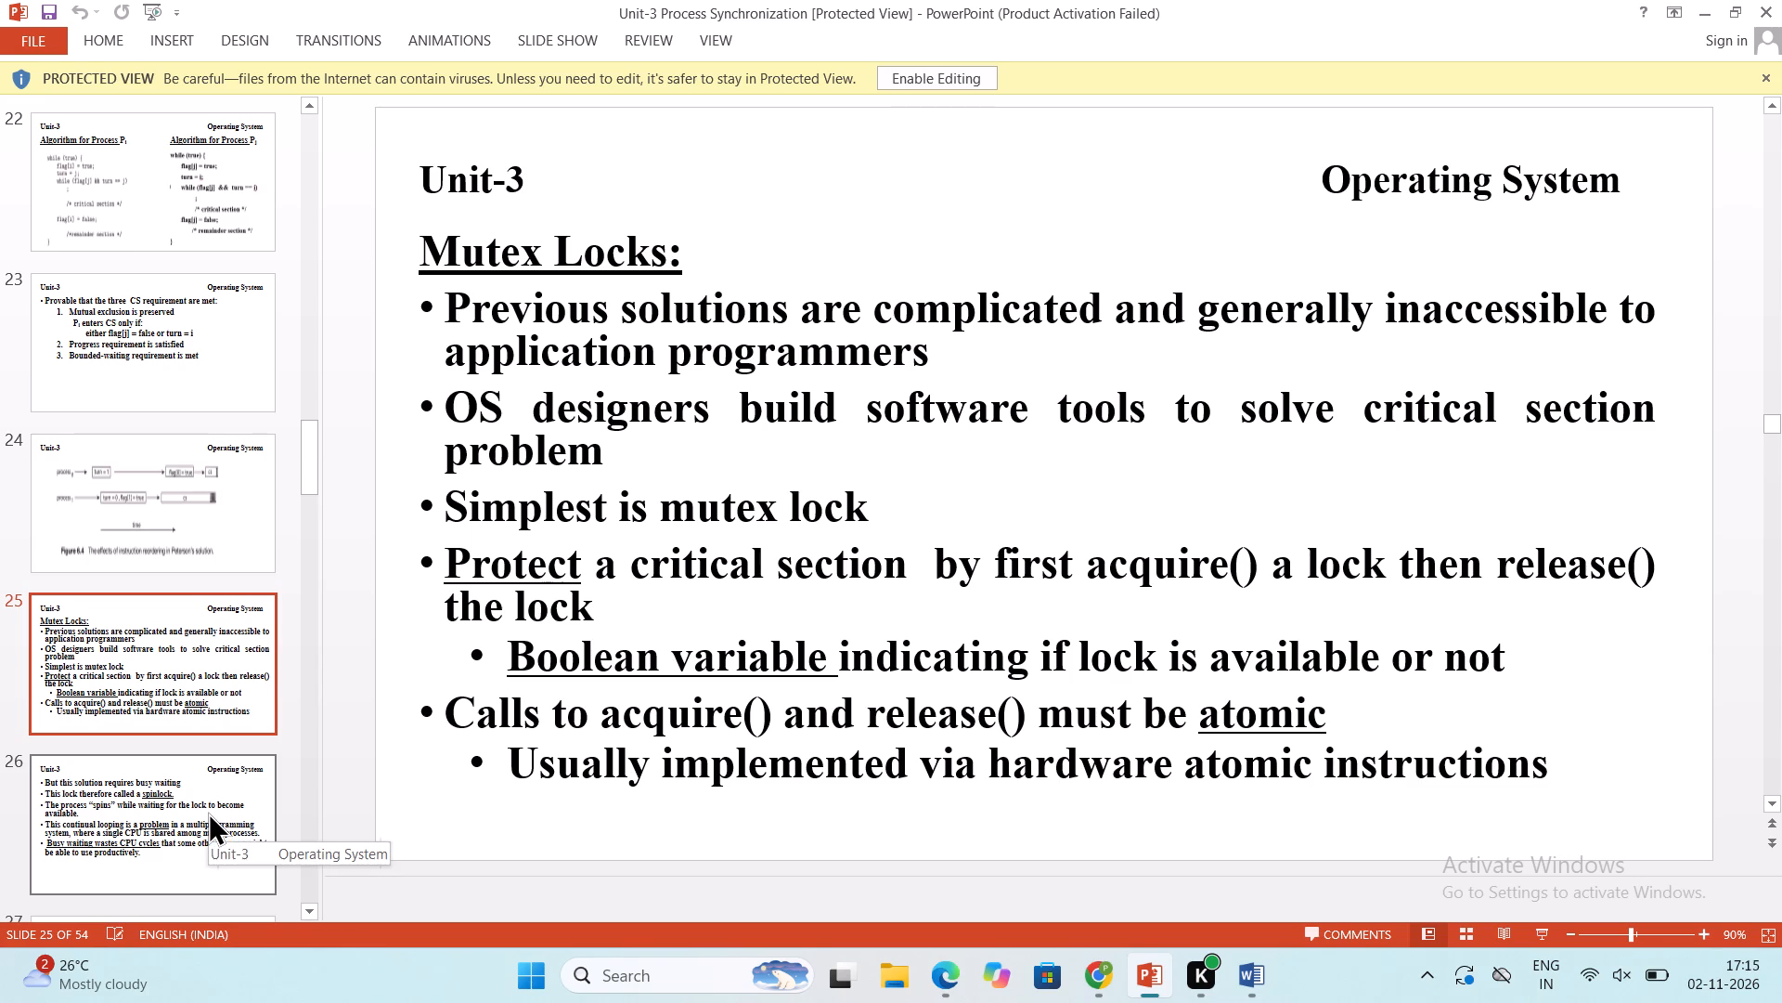
click(208, 812)
scroll(208, 812, down, 1)
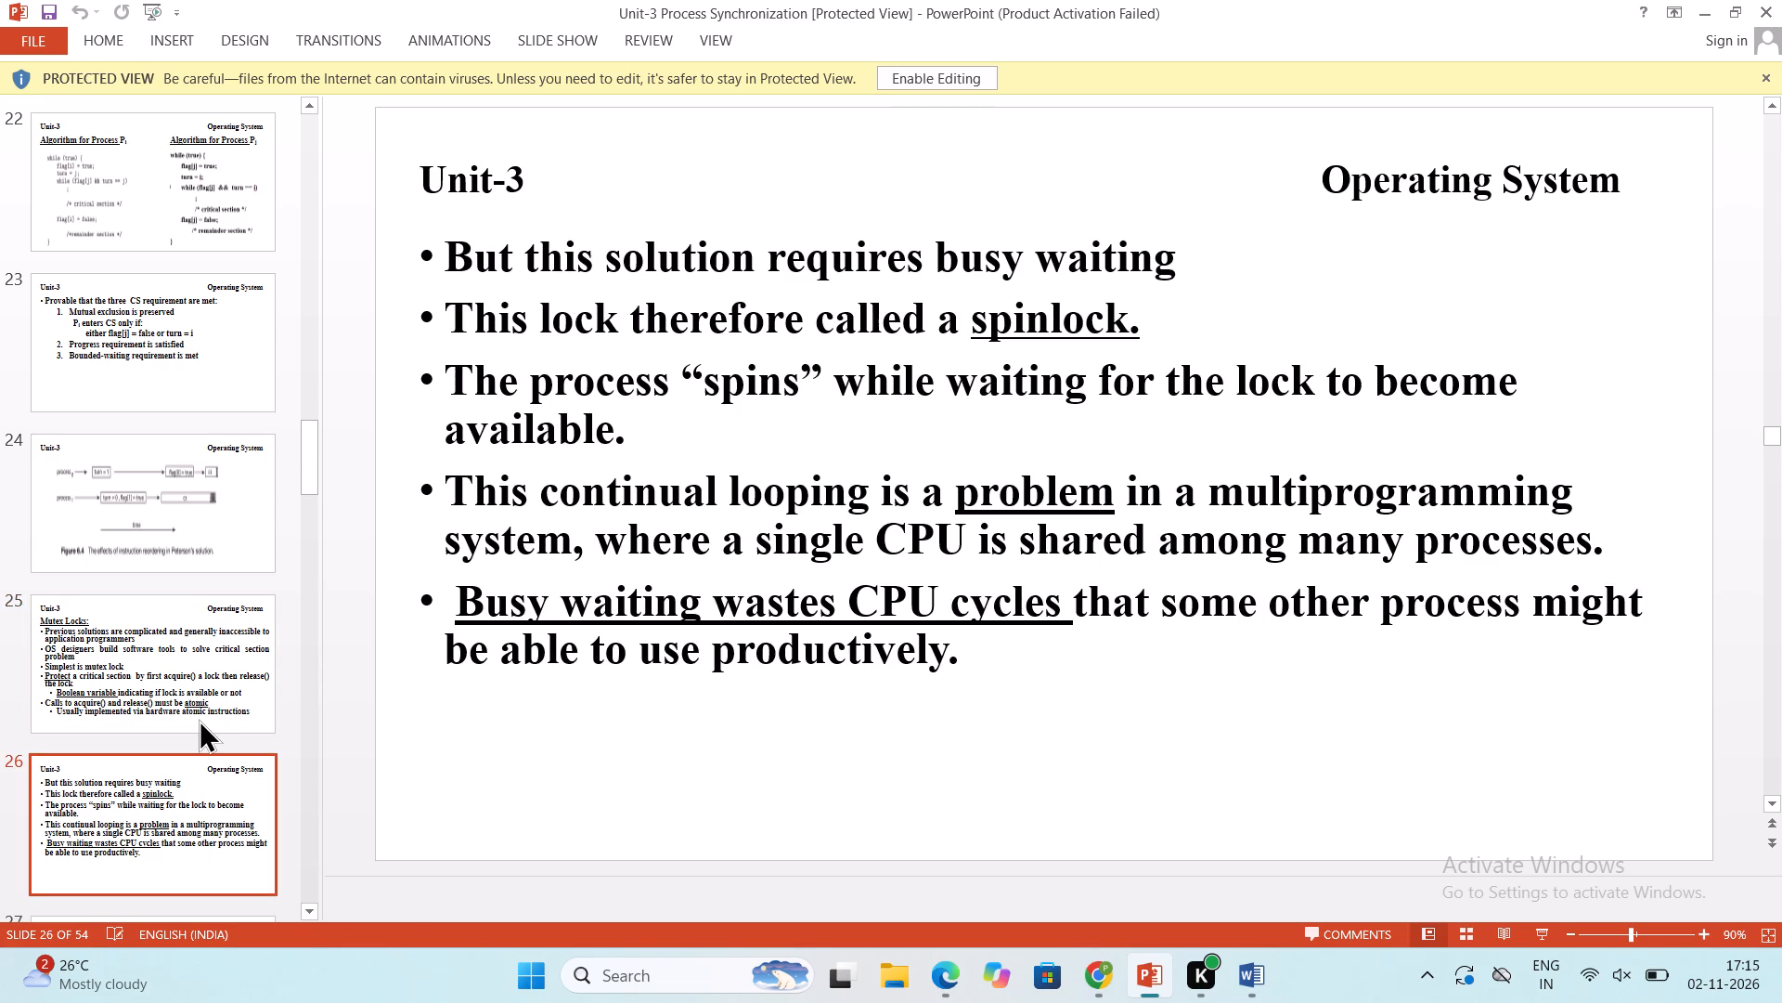
scroll(199, 719, down, 2)
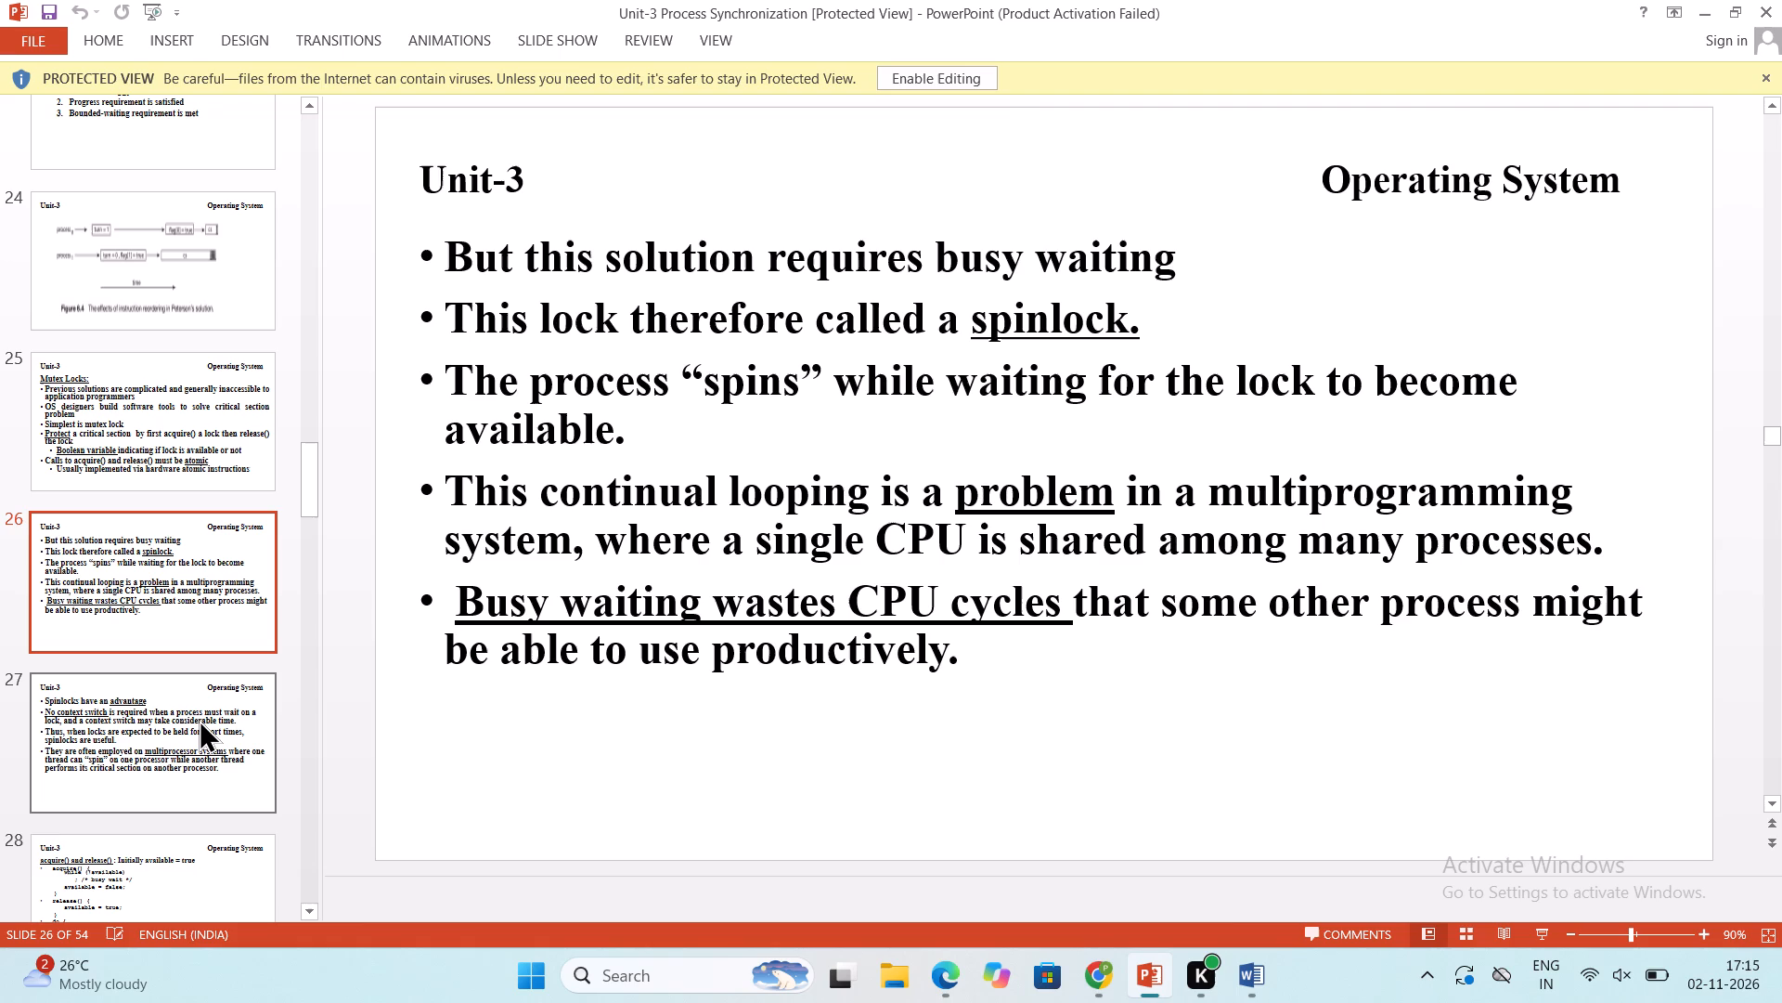
click(199, 719)
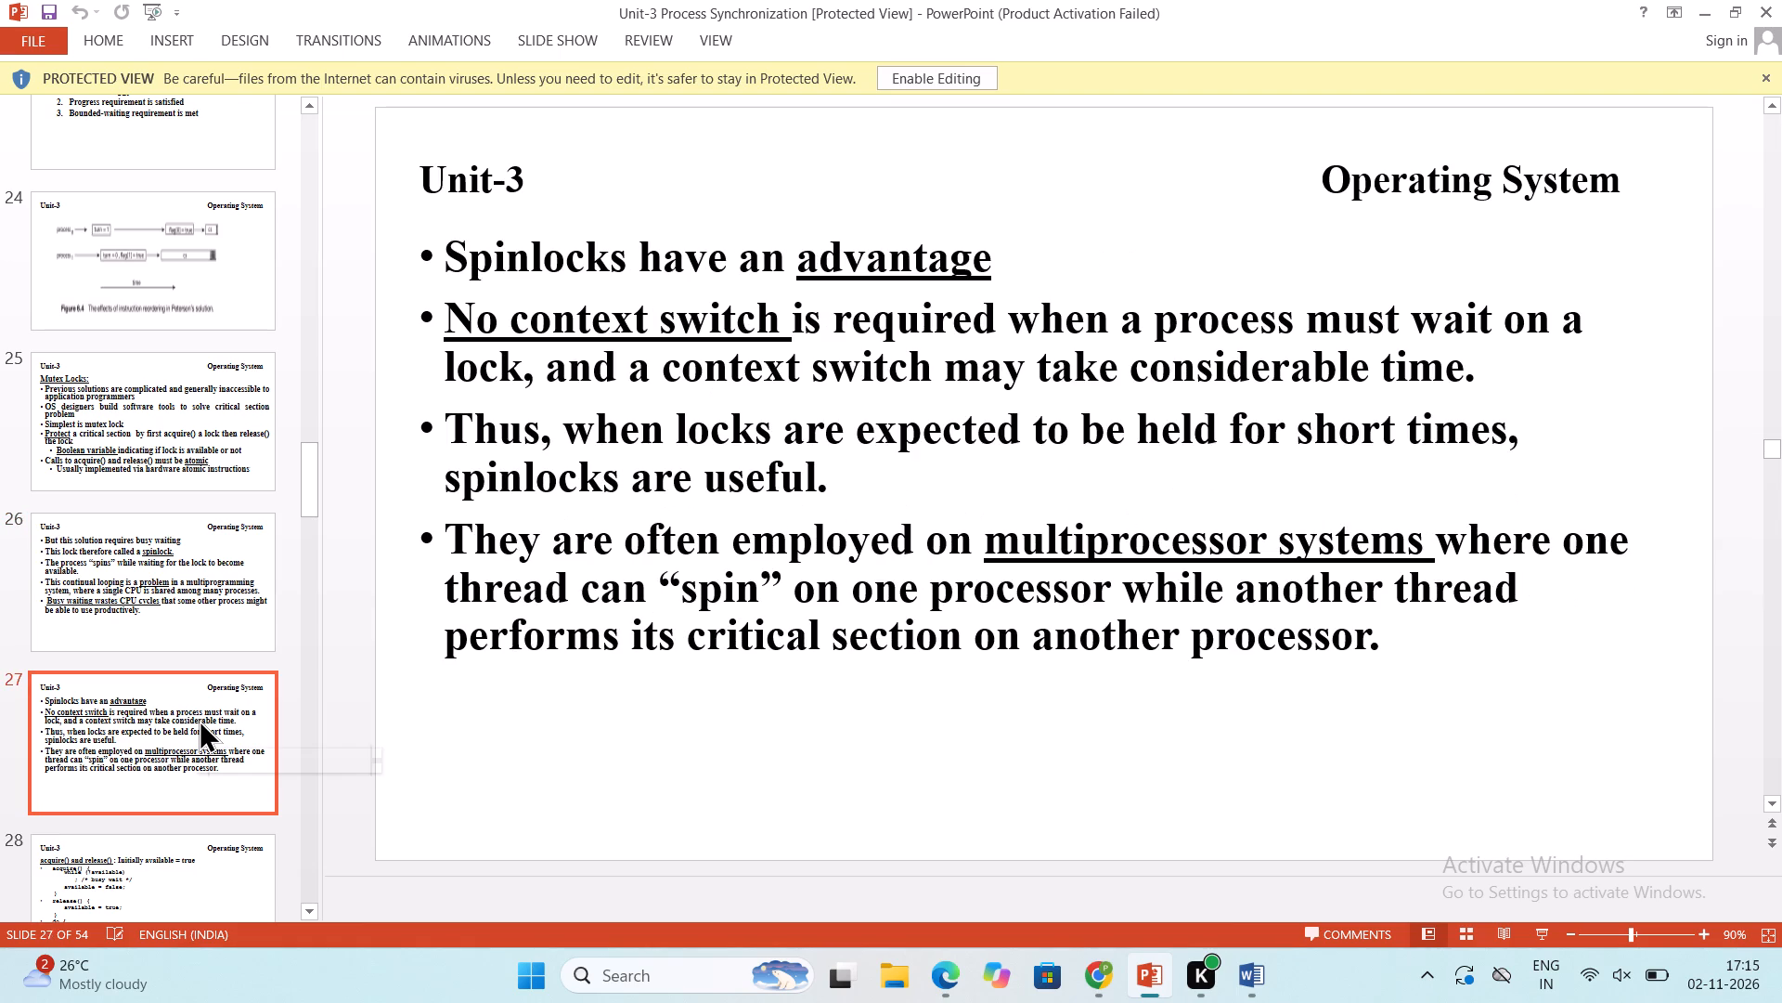
scroll(199, 719, down, 3)
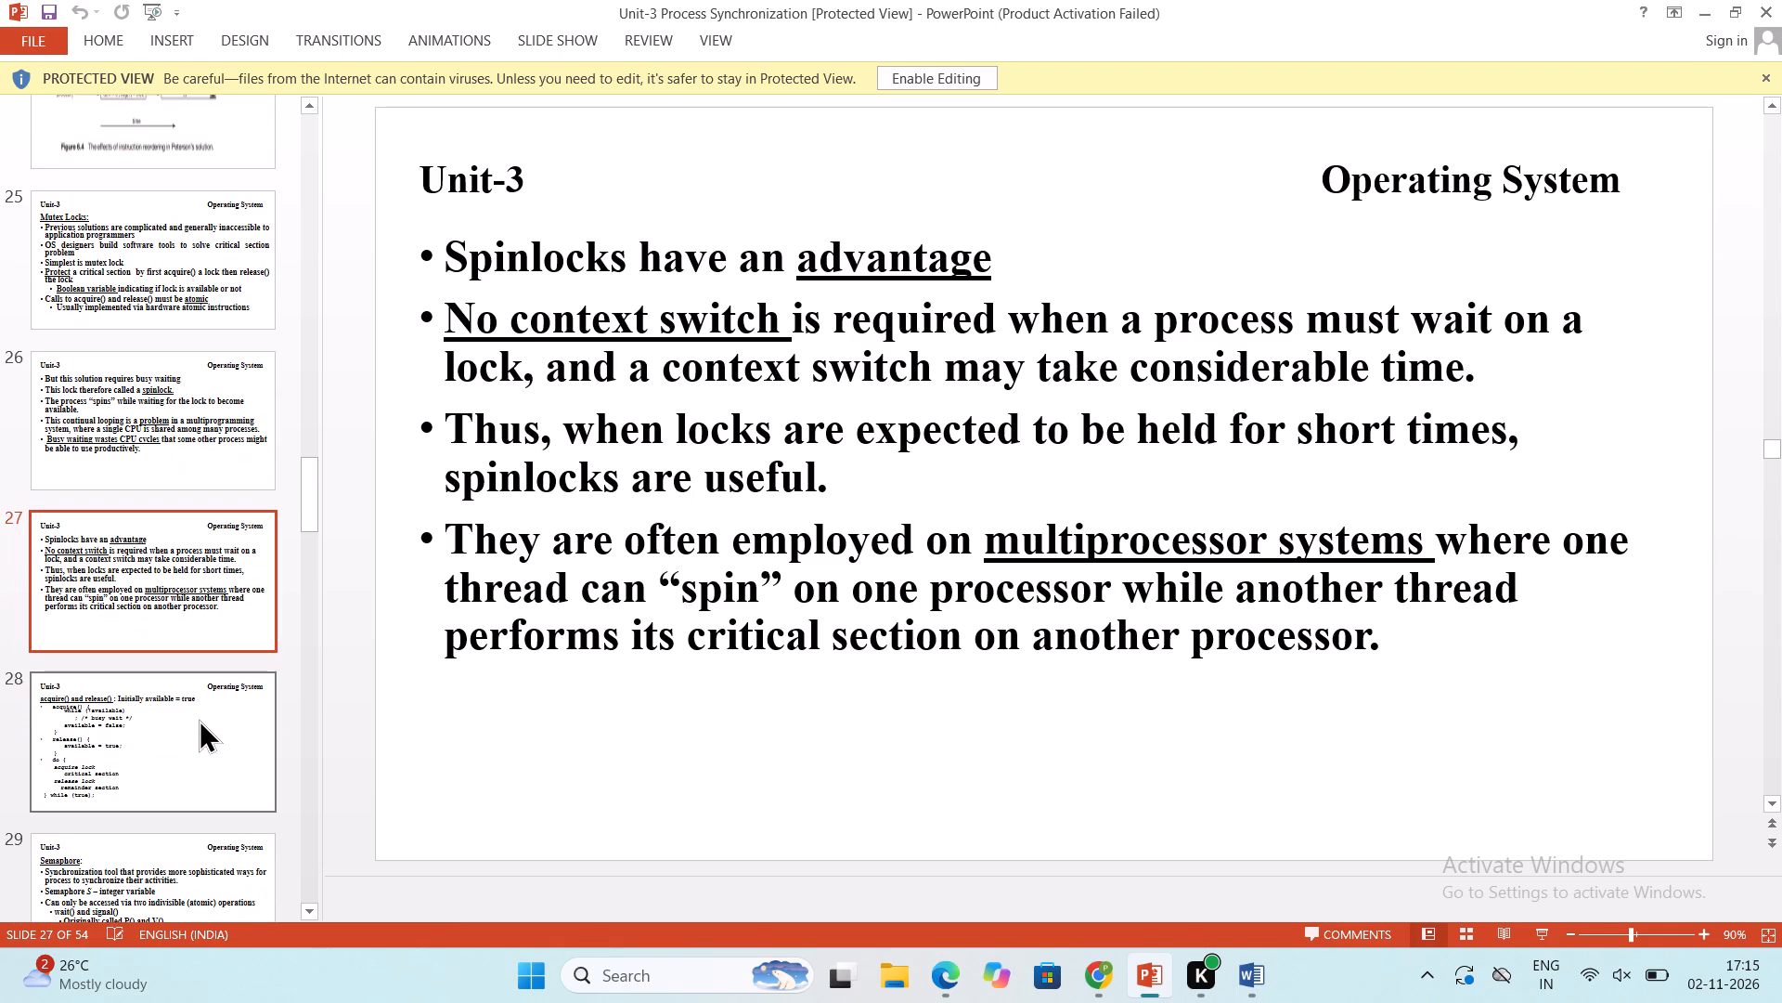
click(199, 719)
Review the Semaphore slides 29 to 36, from the definition and usage through the implementation with no busy waiting.
scroll(199, 719, down, 1)
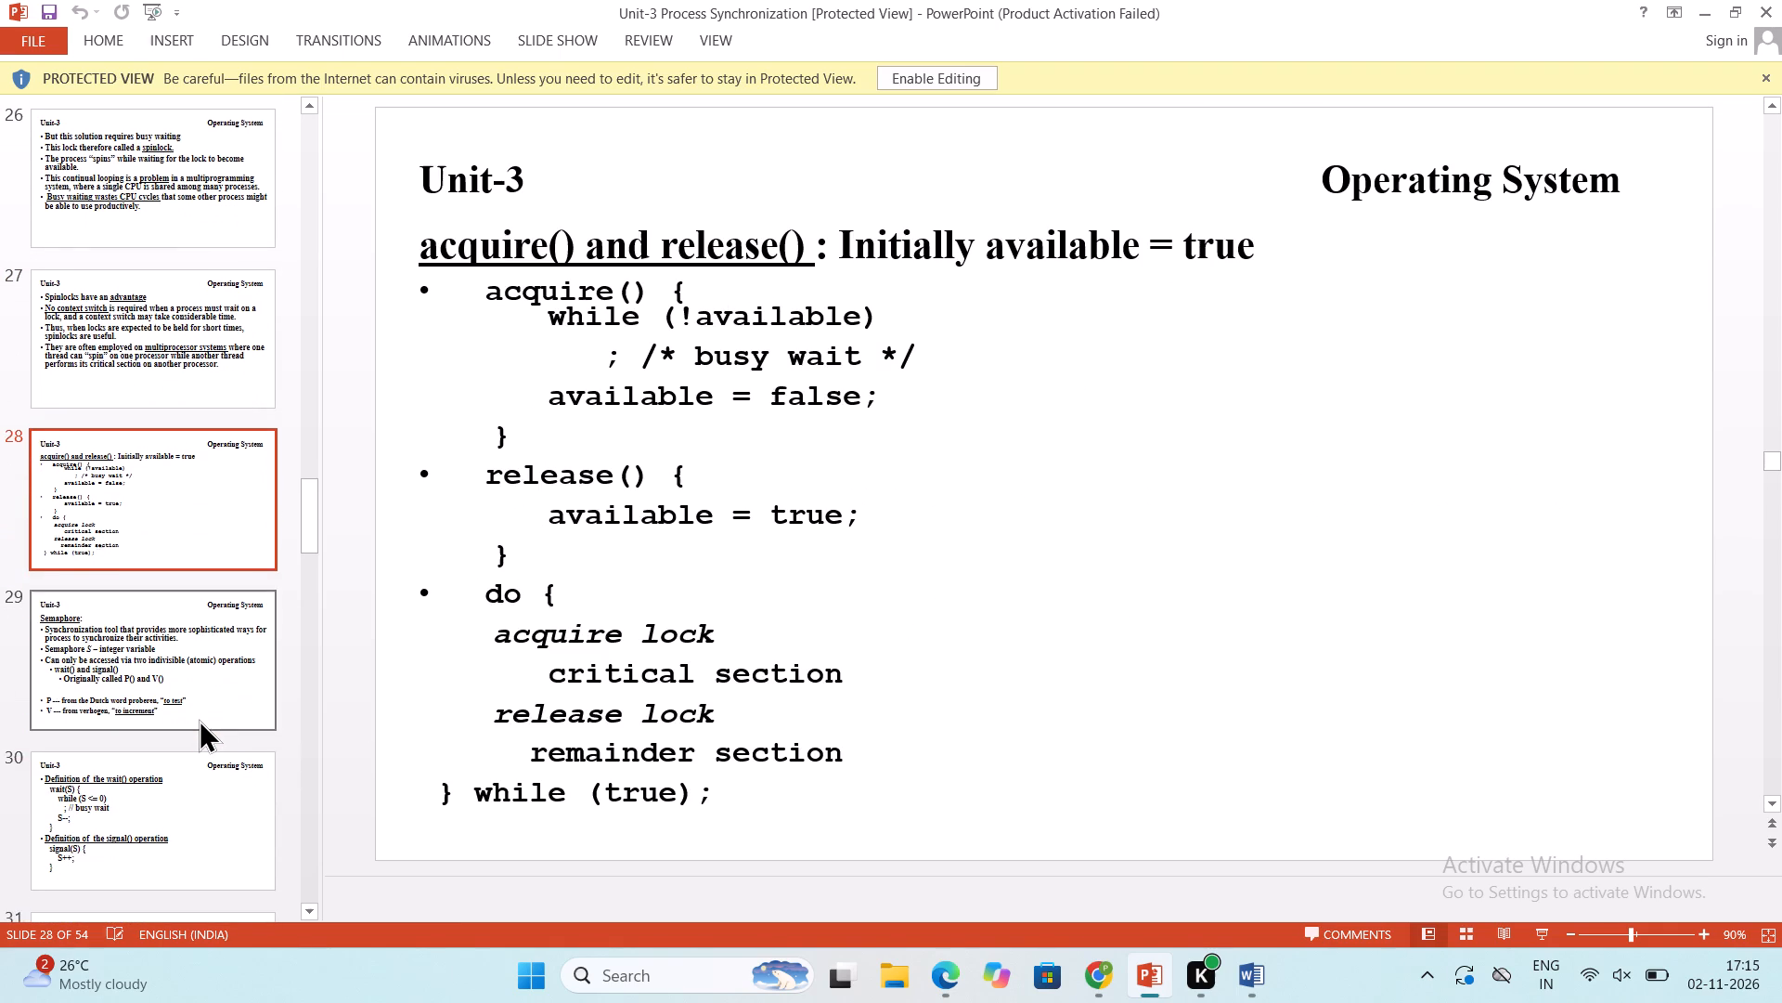
click(199, 719)
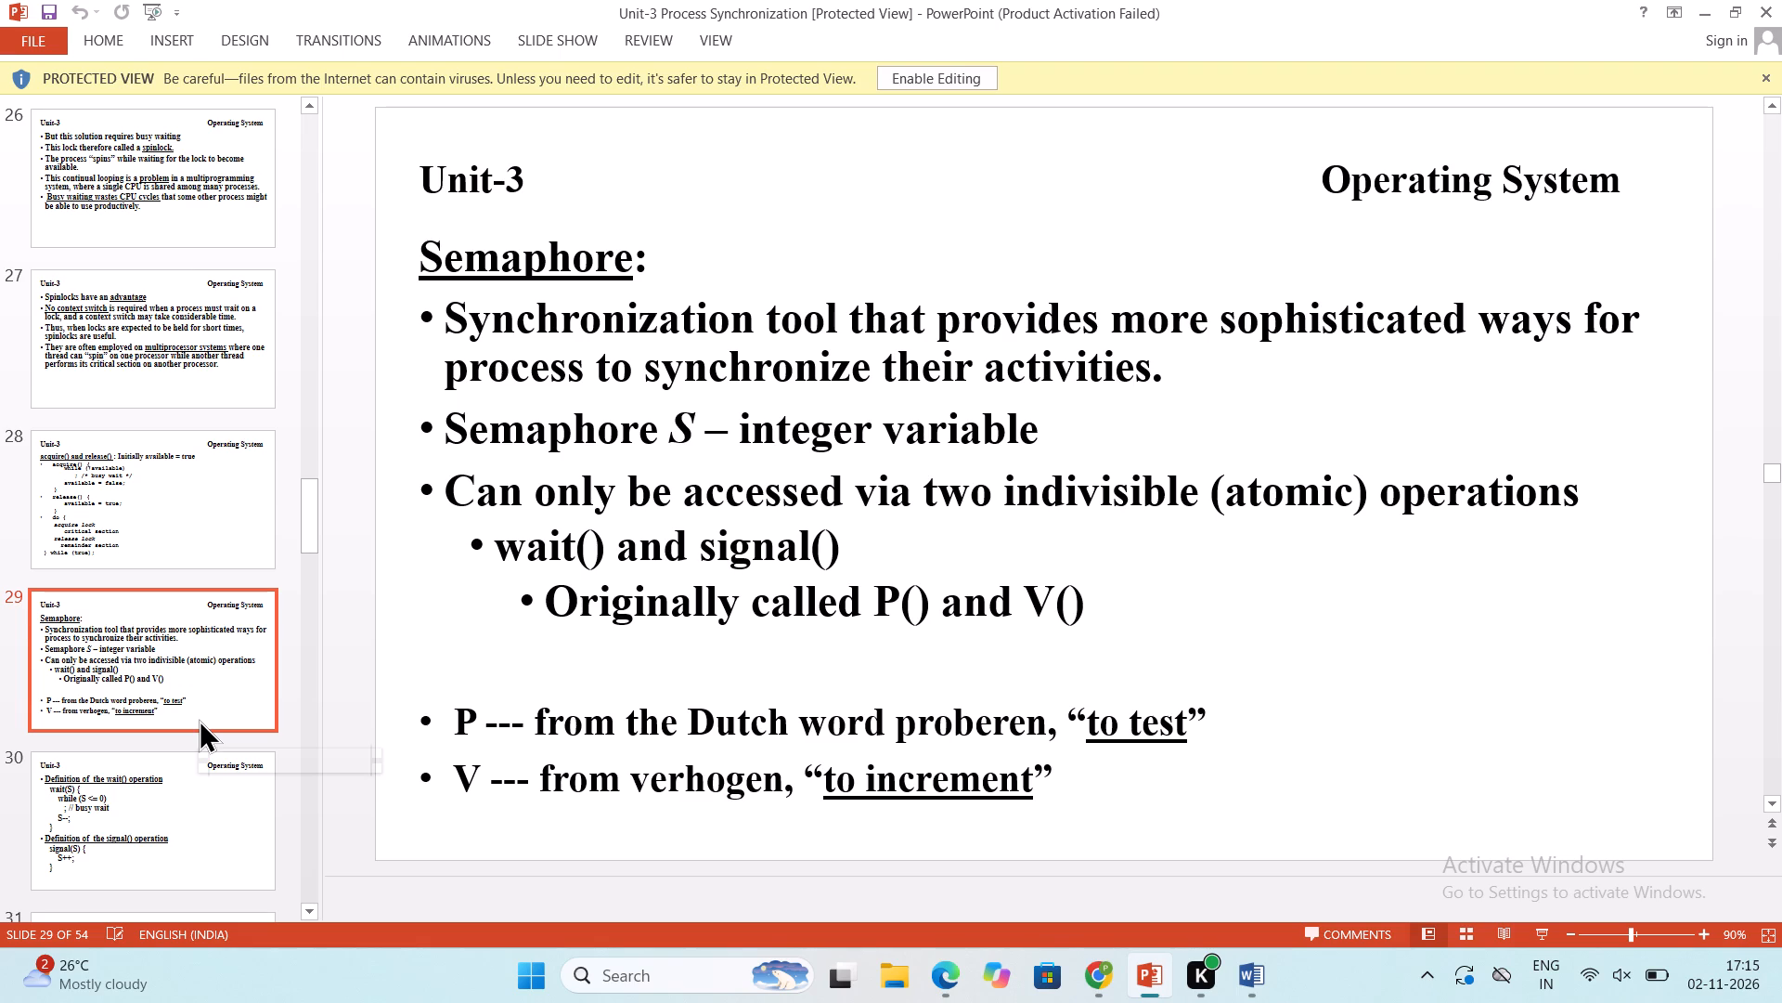
click(99, 779)
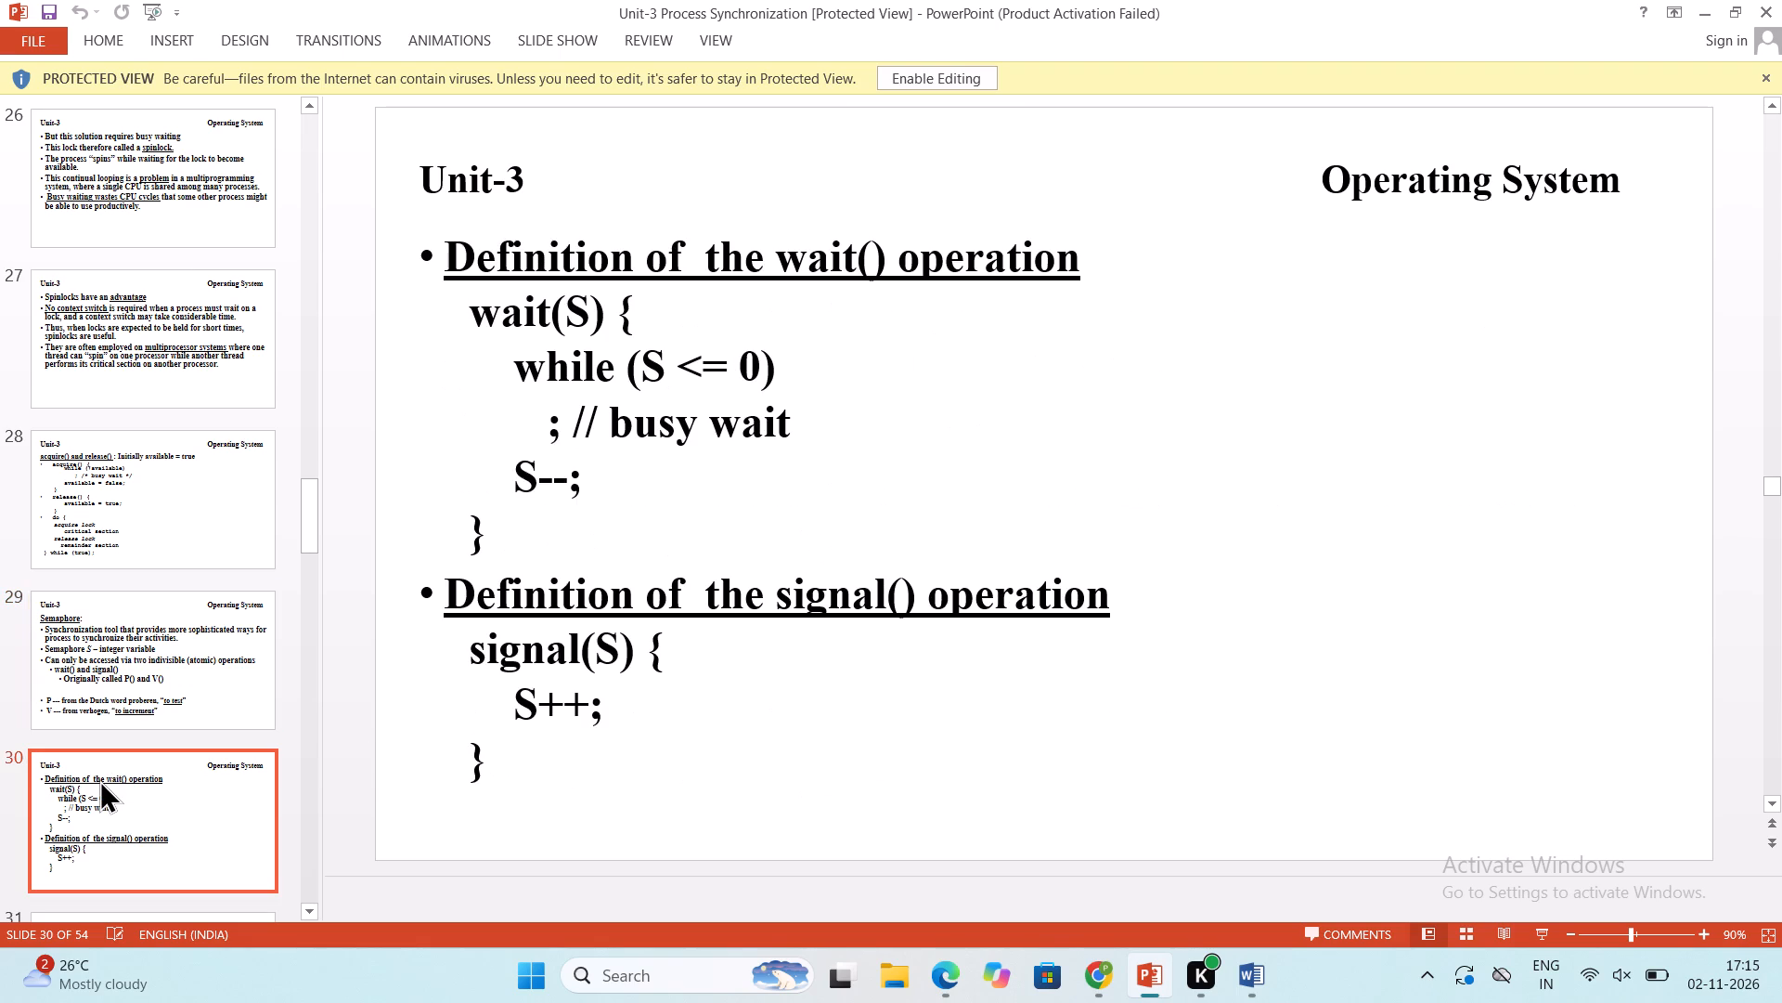
scroll(99, 779, down, 1)
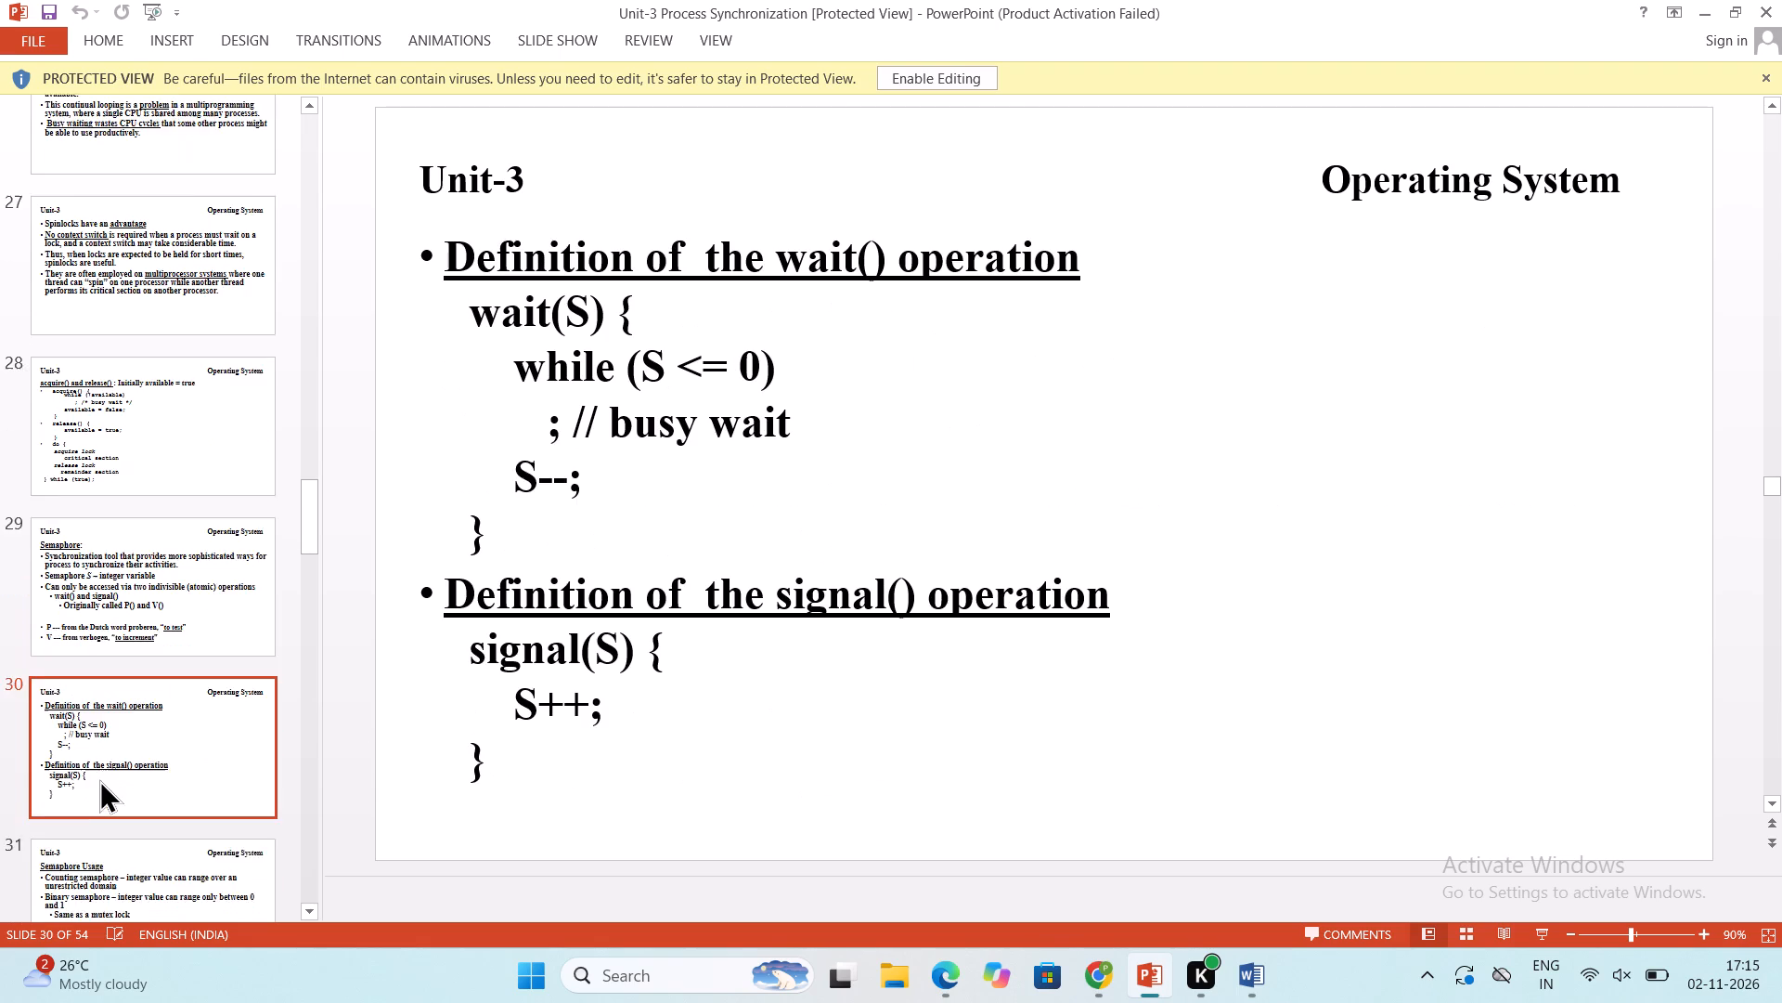
scroll(99, 779, down, 1)
click(99, 779)
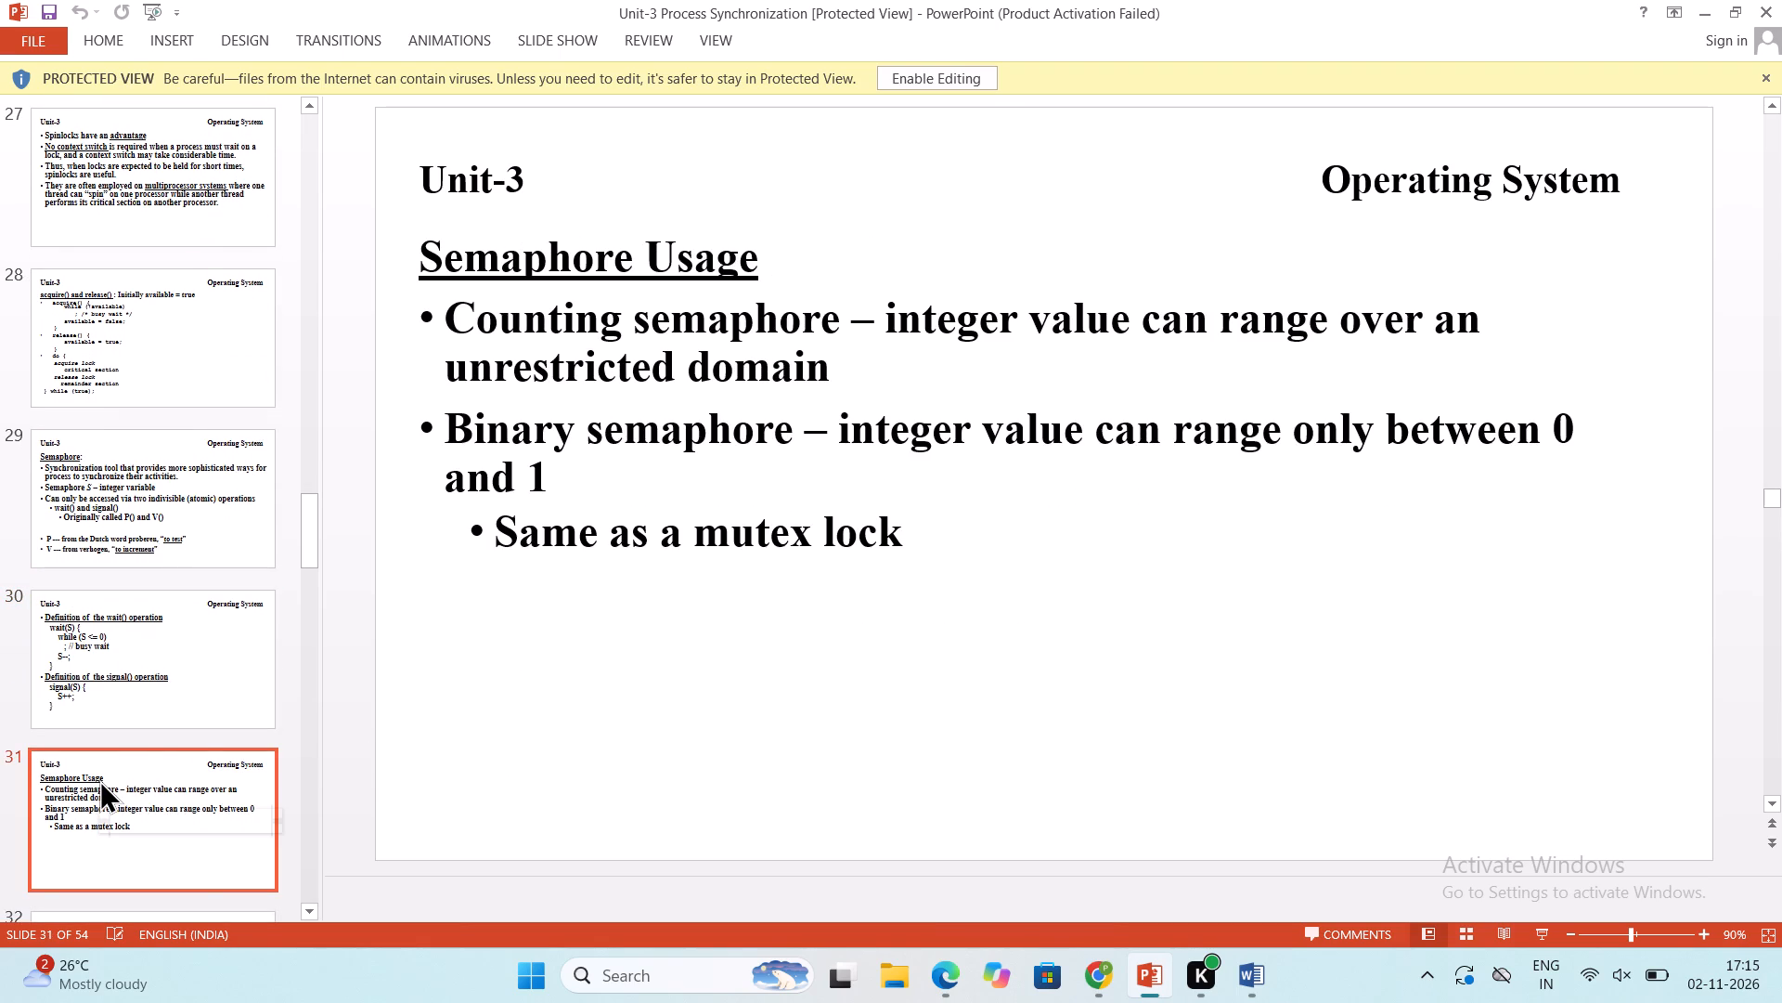
scroll(99, 779, down, 1)
click(99, 779)
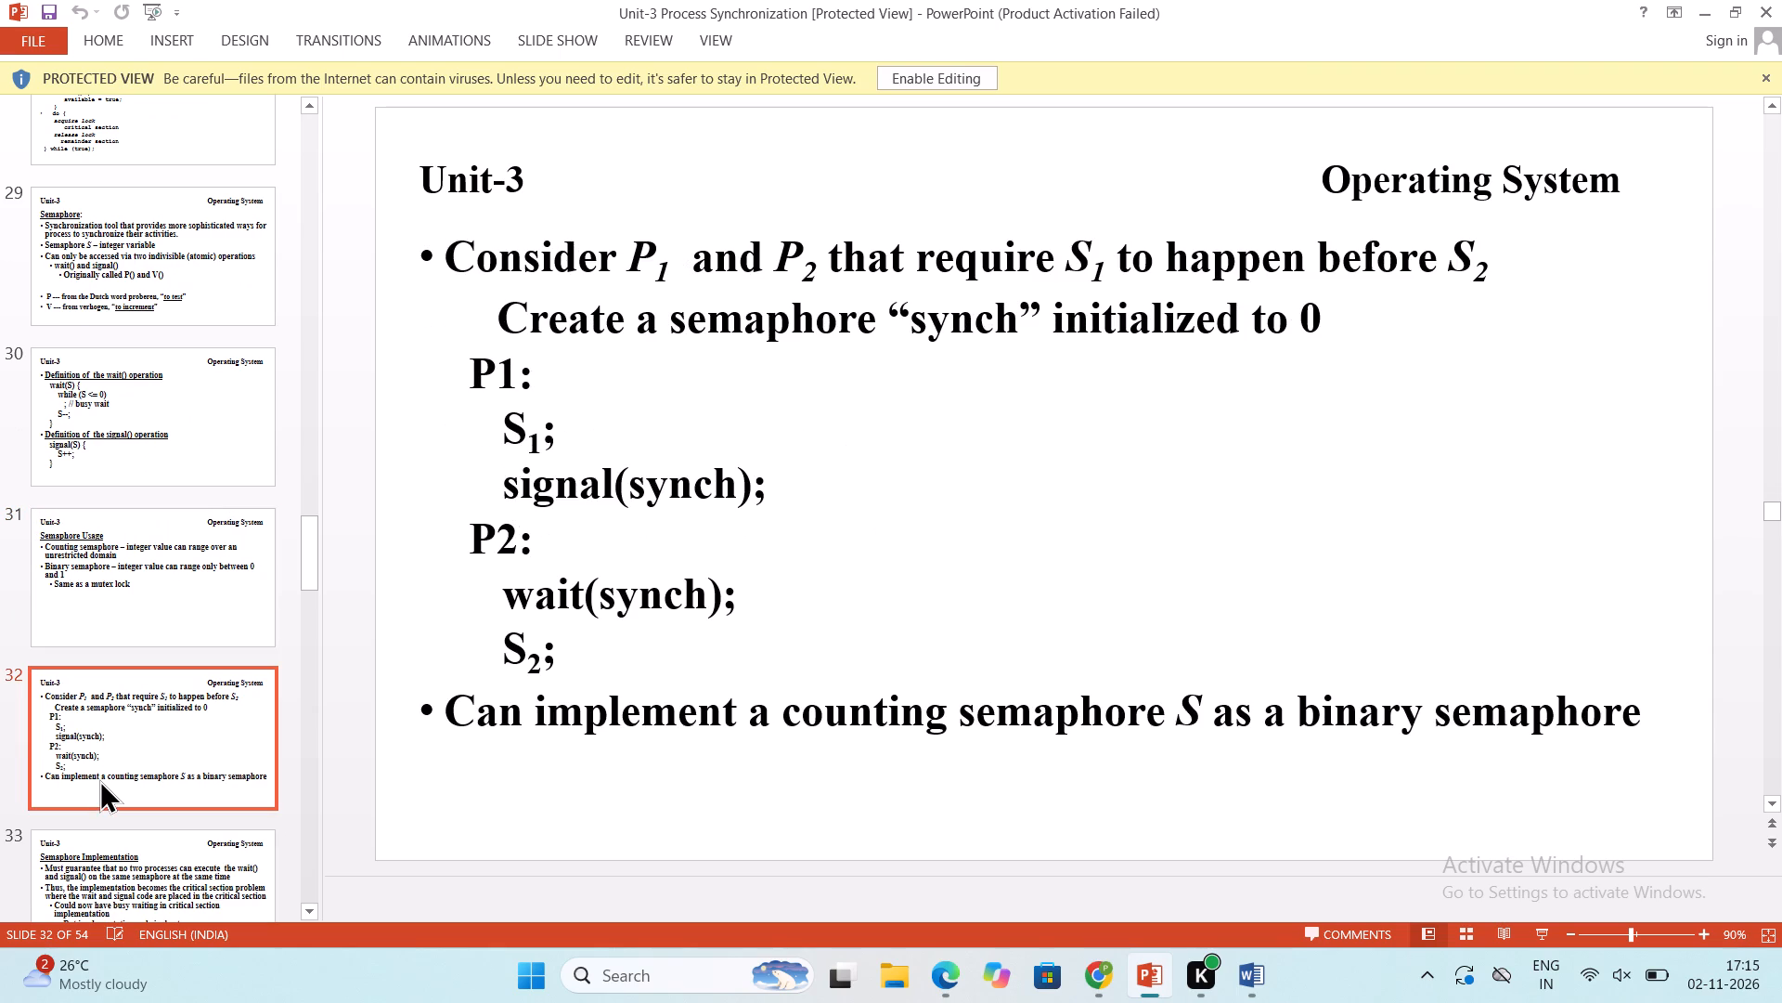
scroll(99, 779, down, 1)
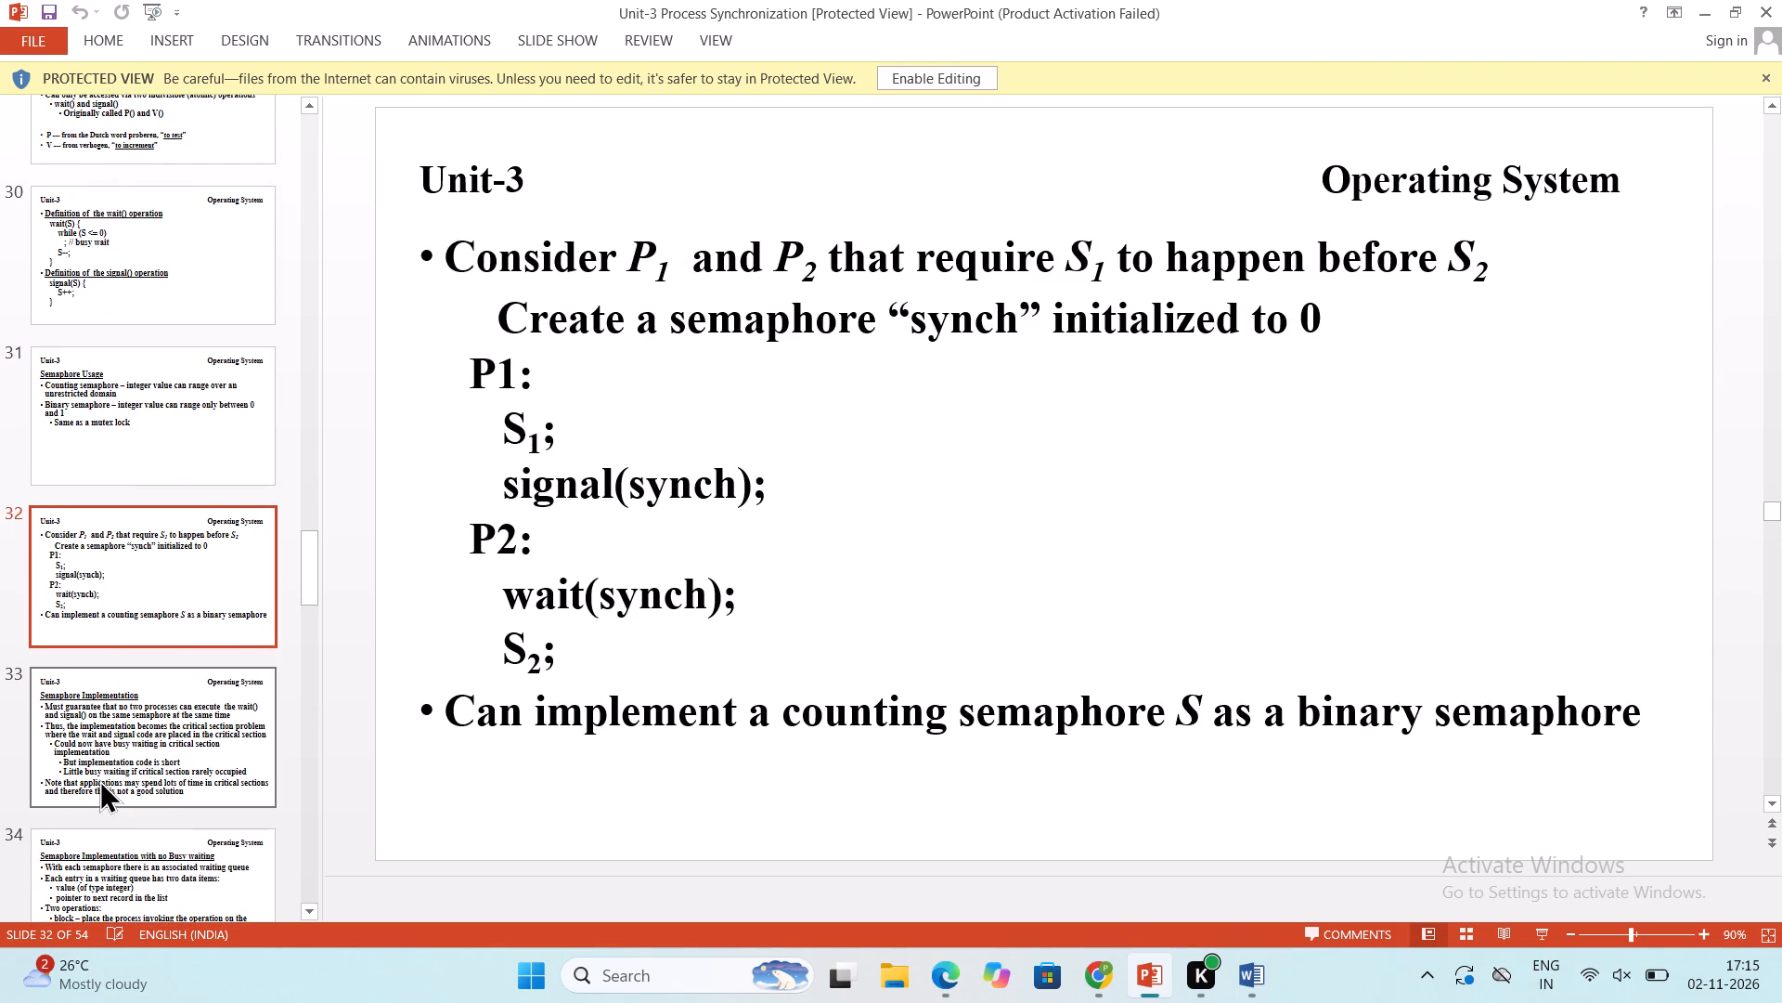
click(99, 779)
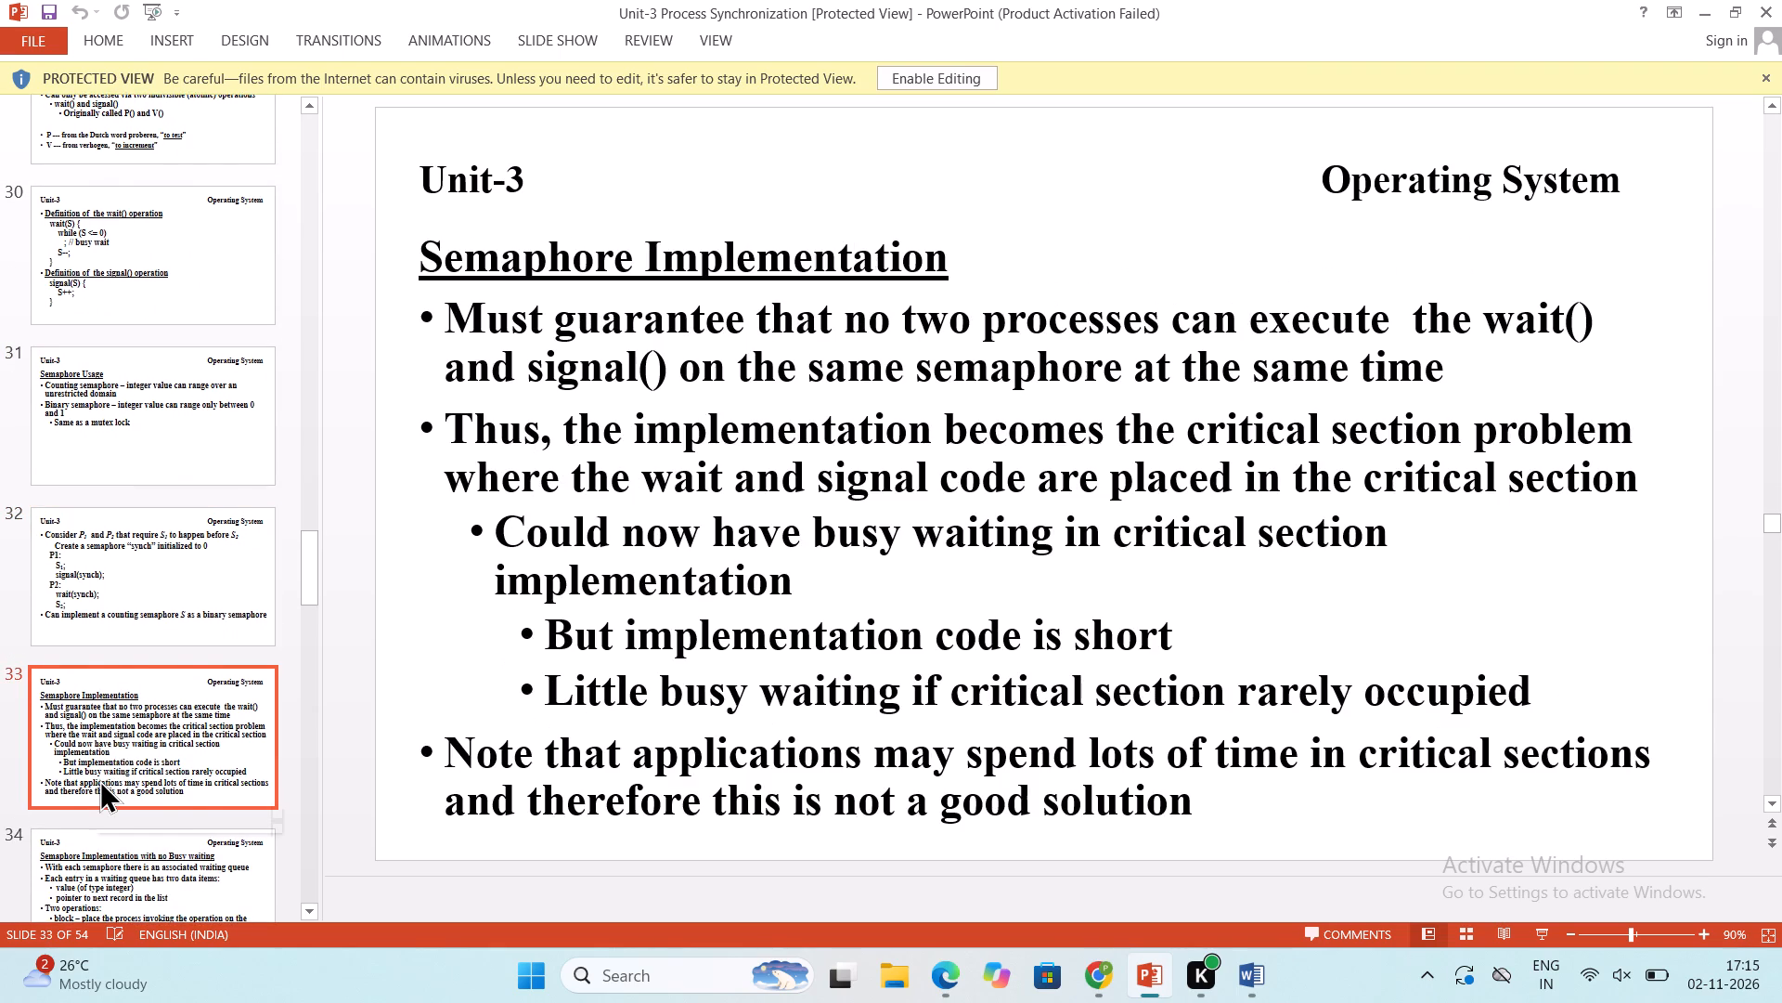
scroll(99, 779, down, 1)
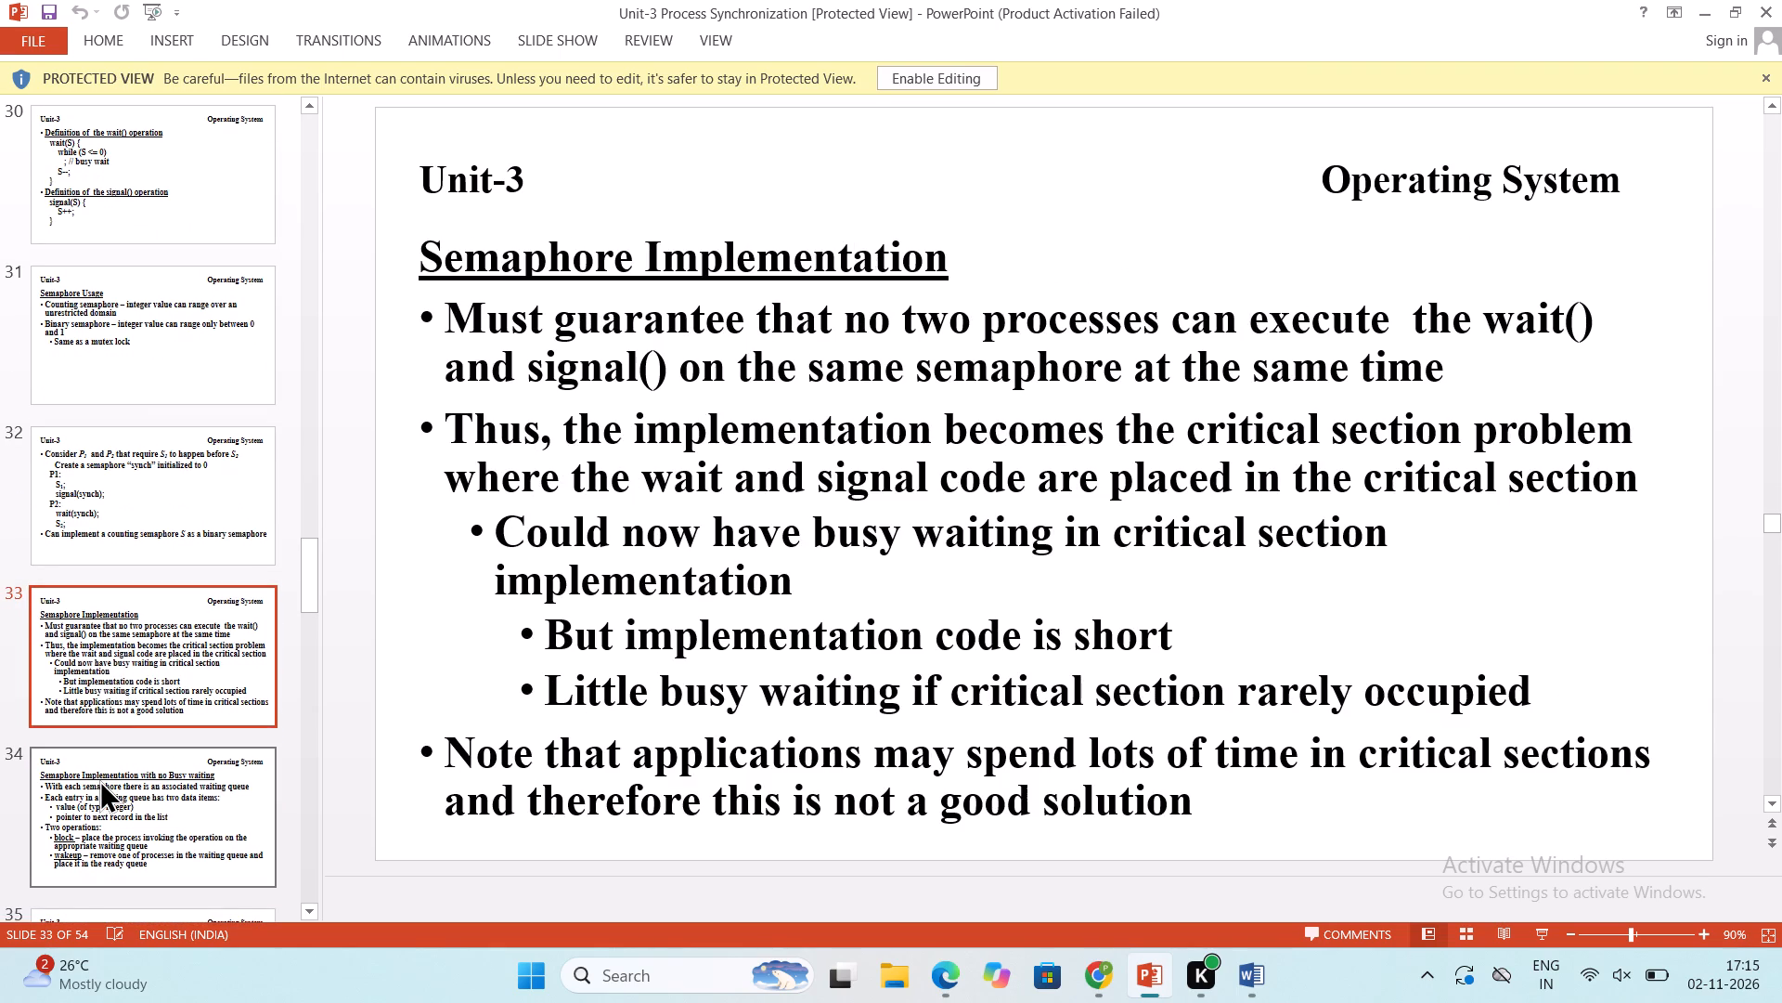
click(99, 779)
scroll(99, 779, down, 1)
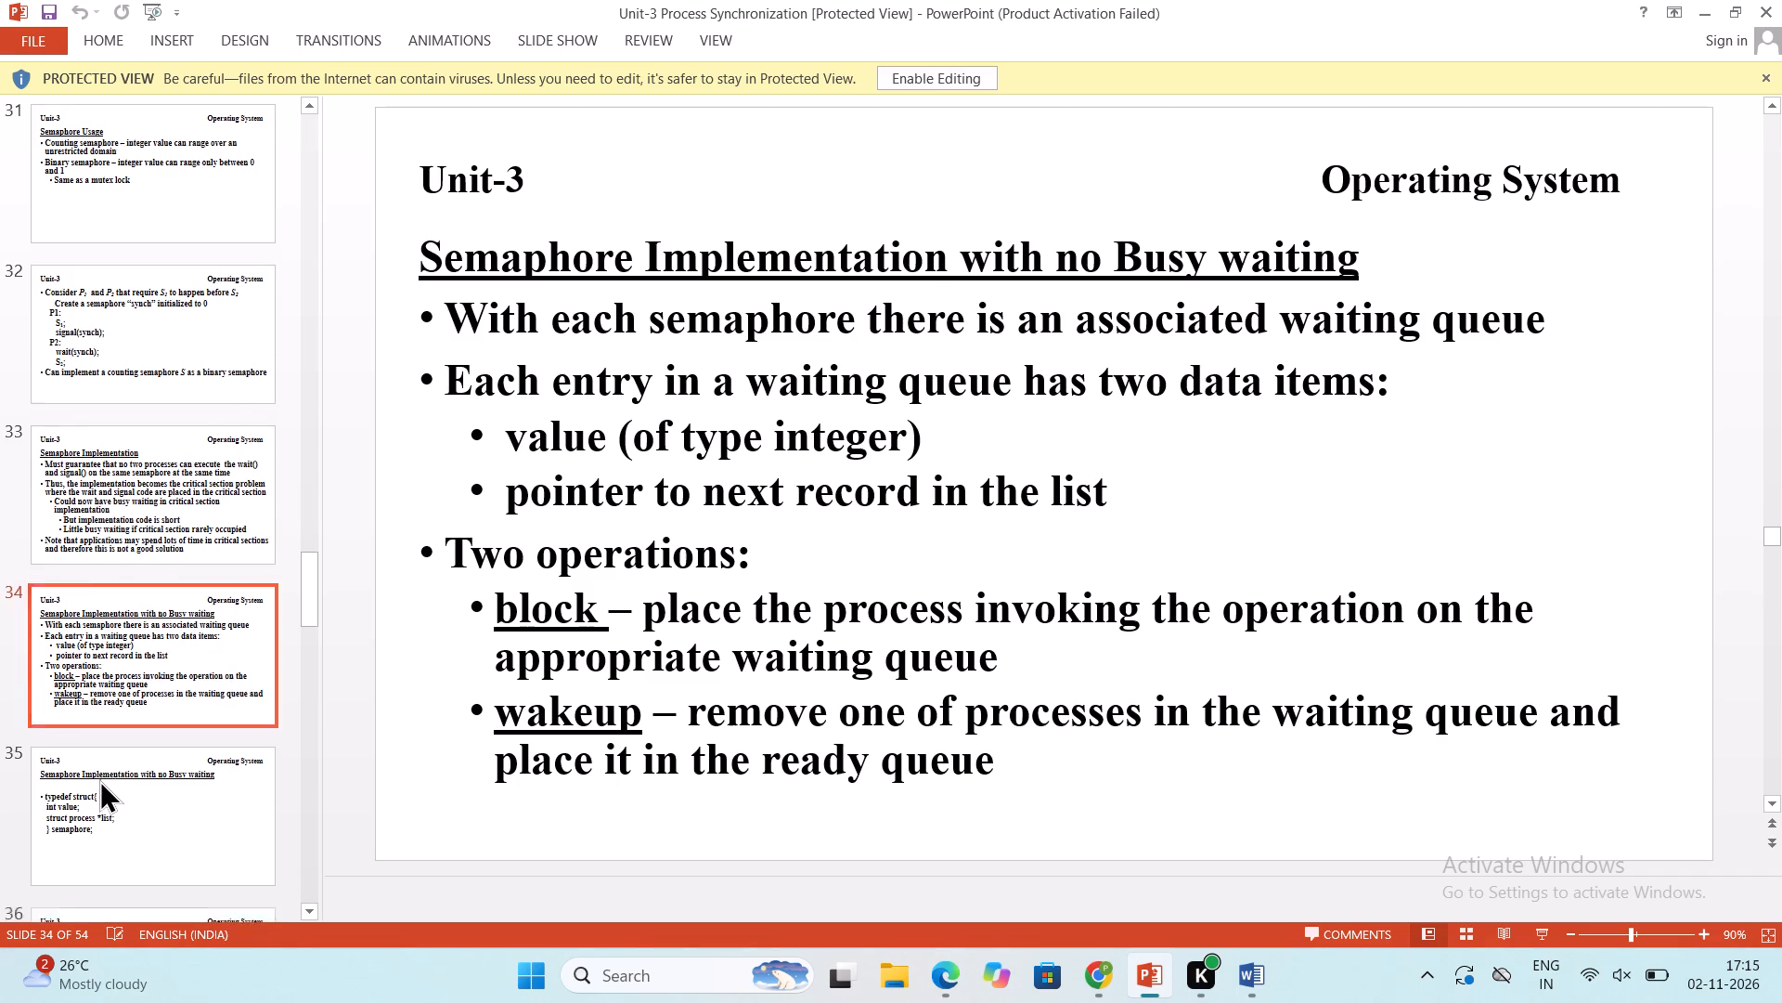
scroll(99, 779, down, 1)
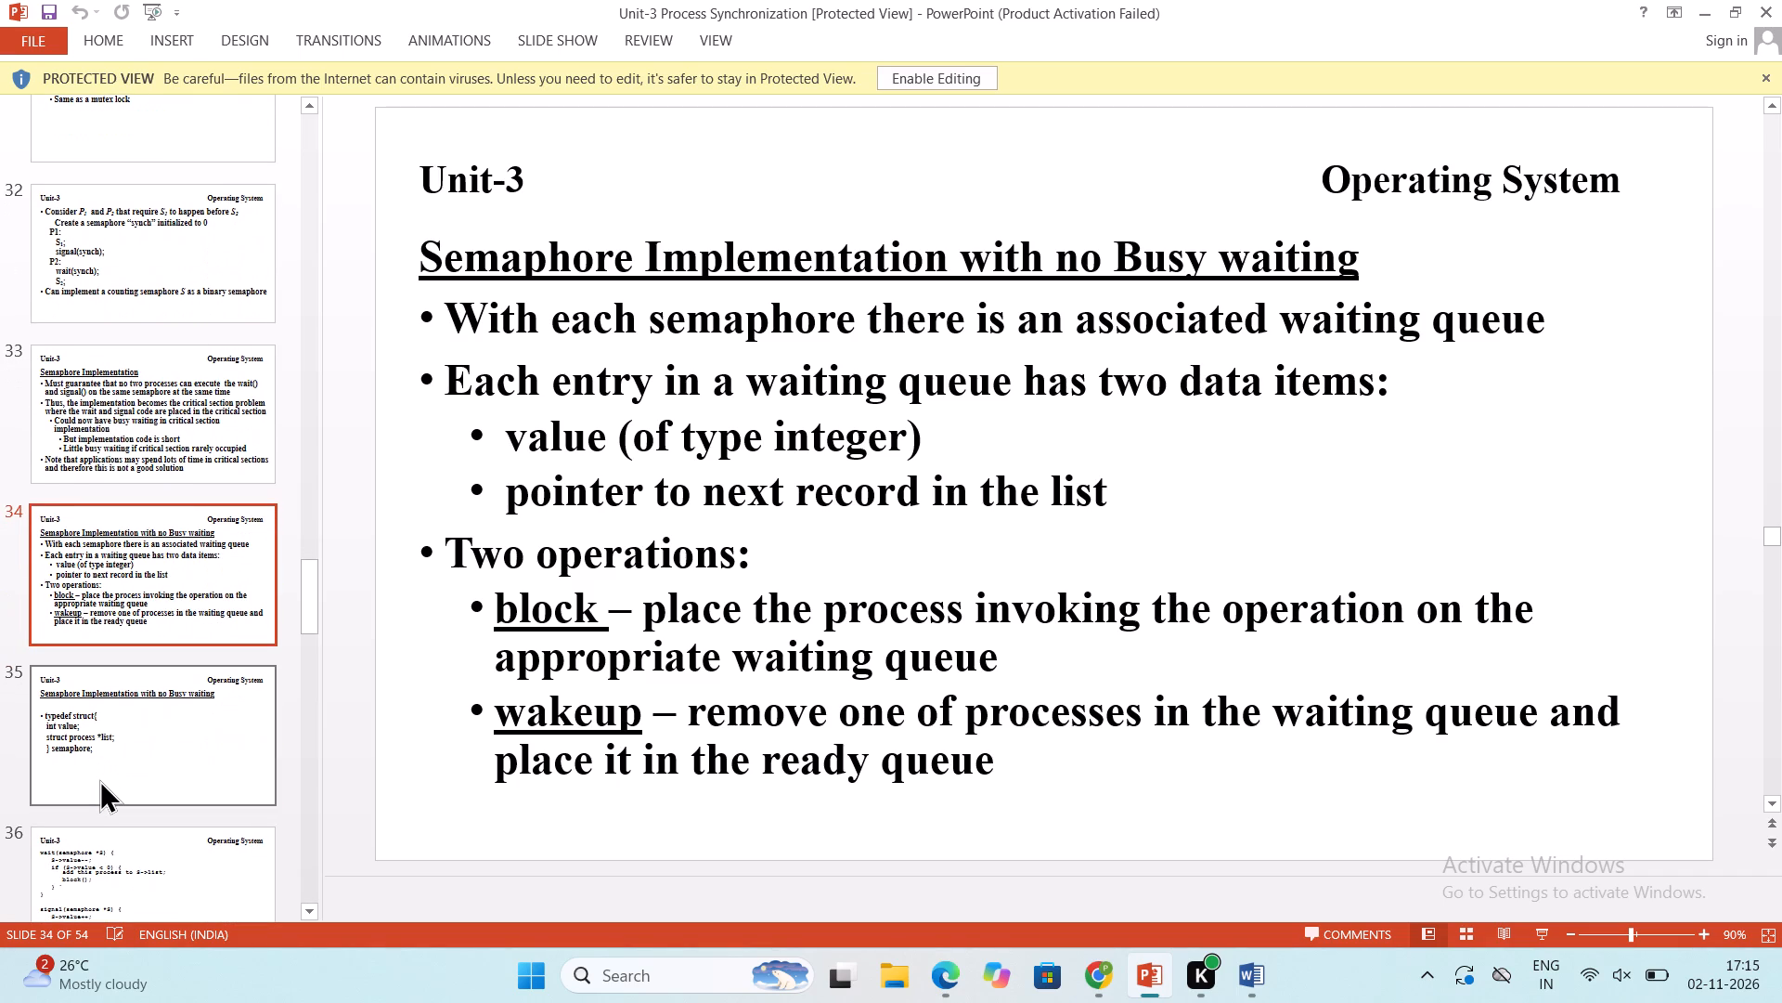
click(99, 779)
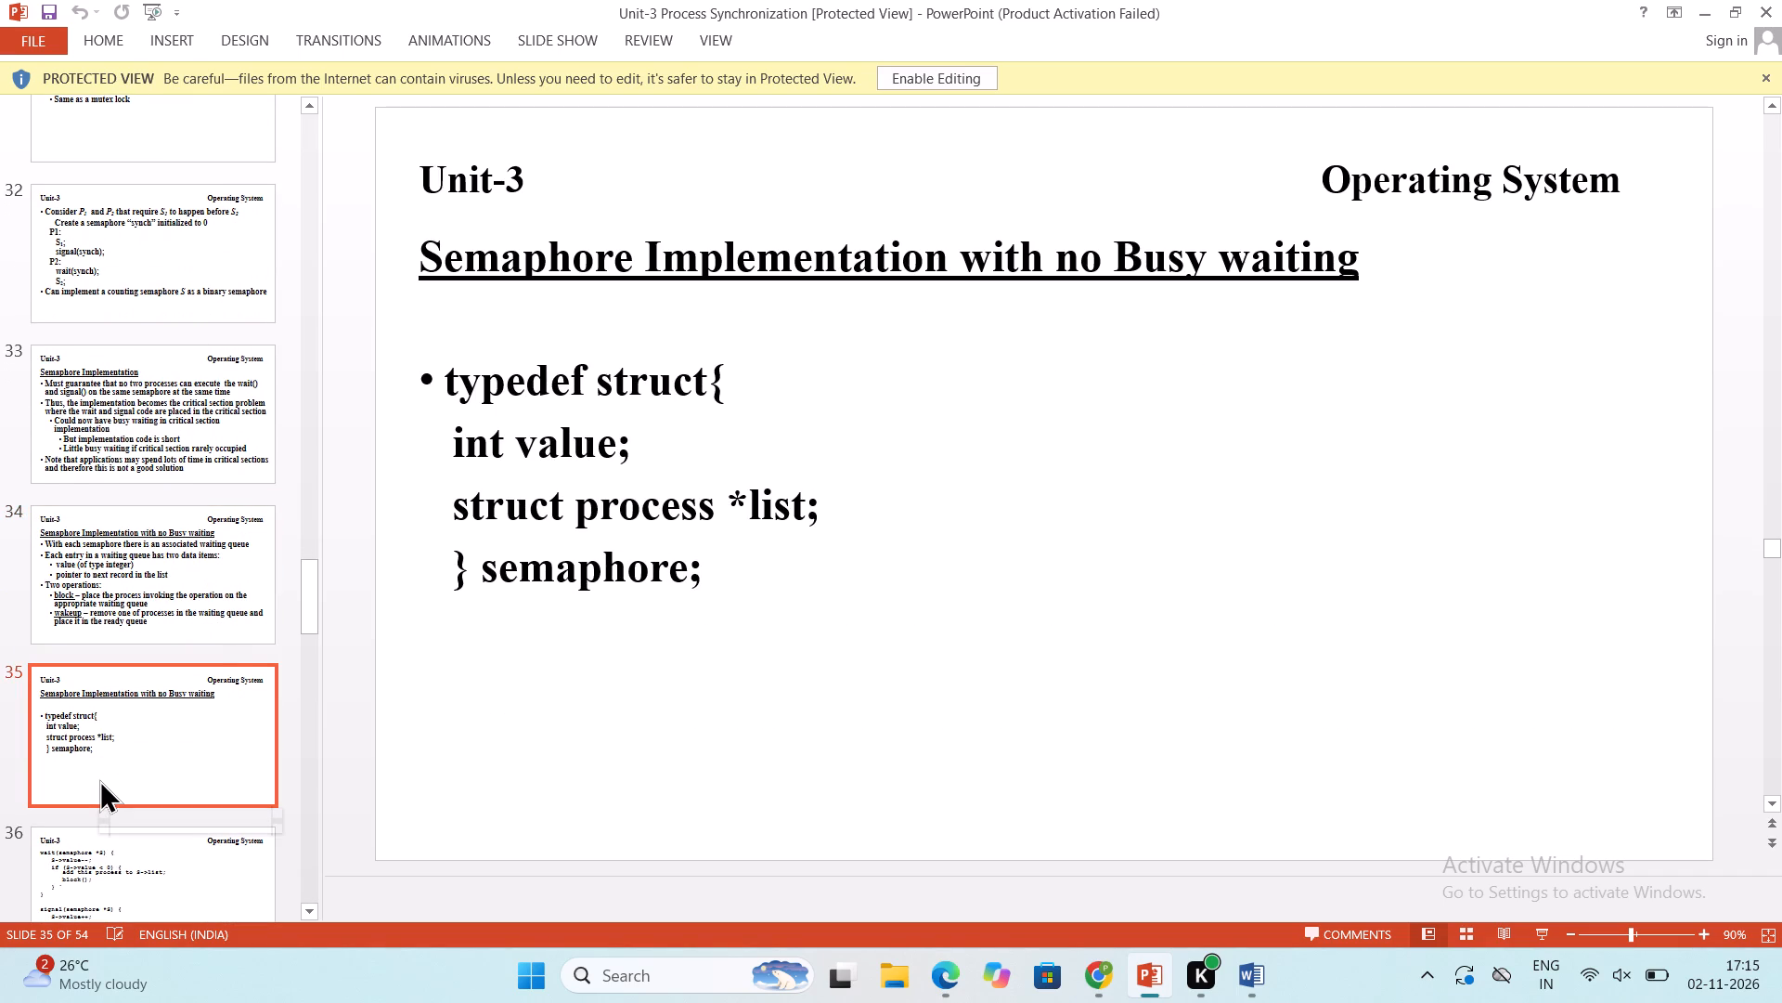
scroll(99, 779, down, 1)
click(99, 779)
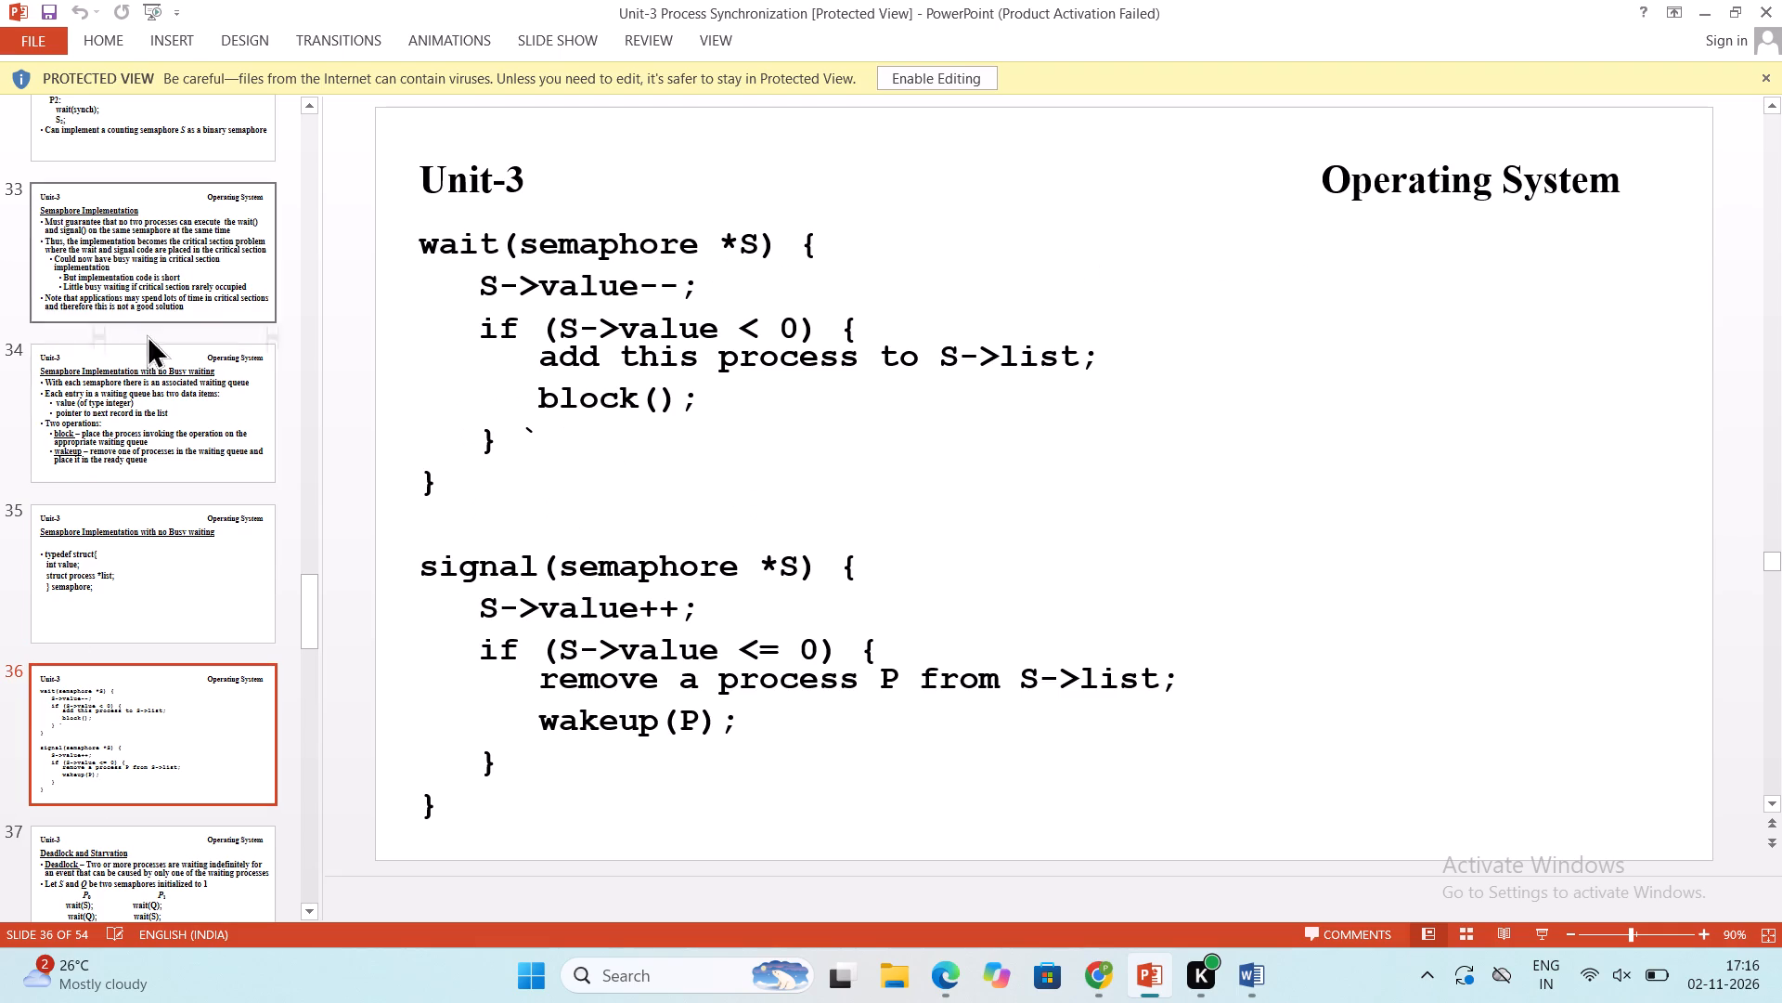
Revisit slides 35, 34 and 33 on semaphore implementation to decide which content belongs in the notes.
click(114, 532)
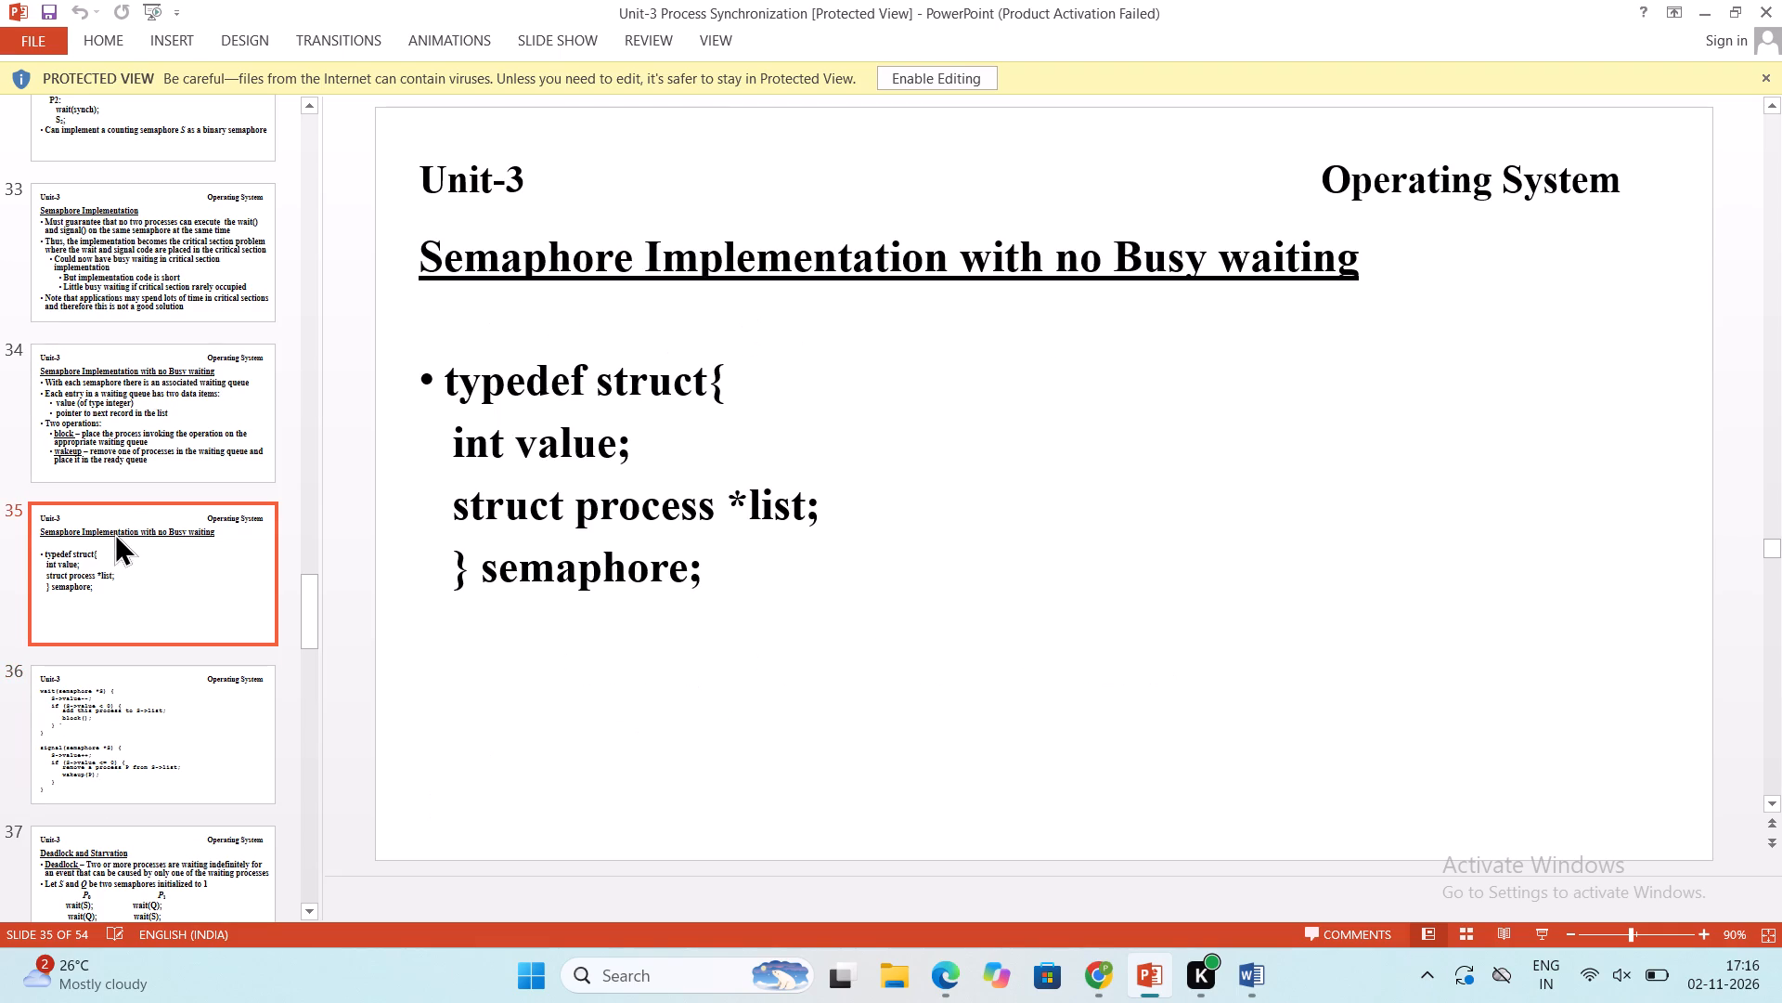
click(222, 458)
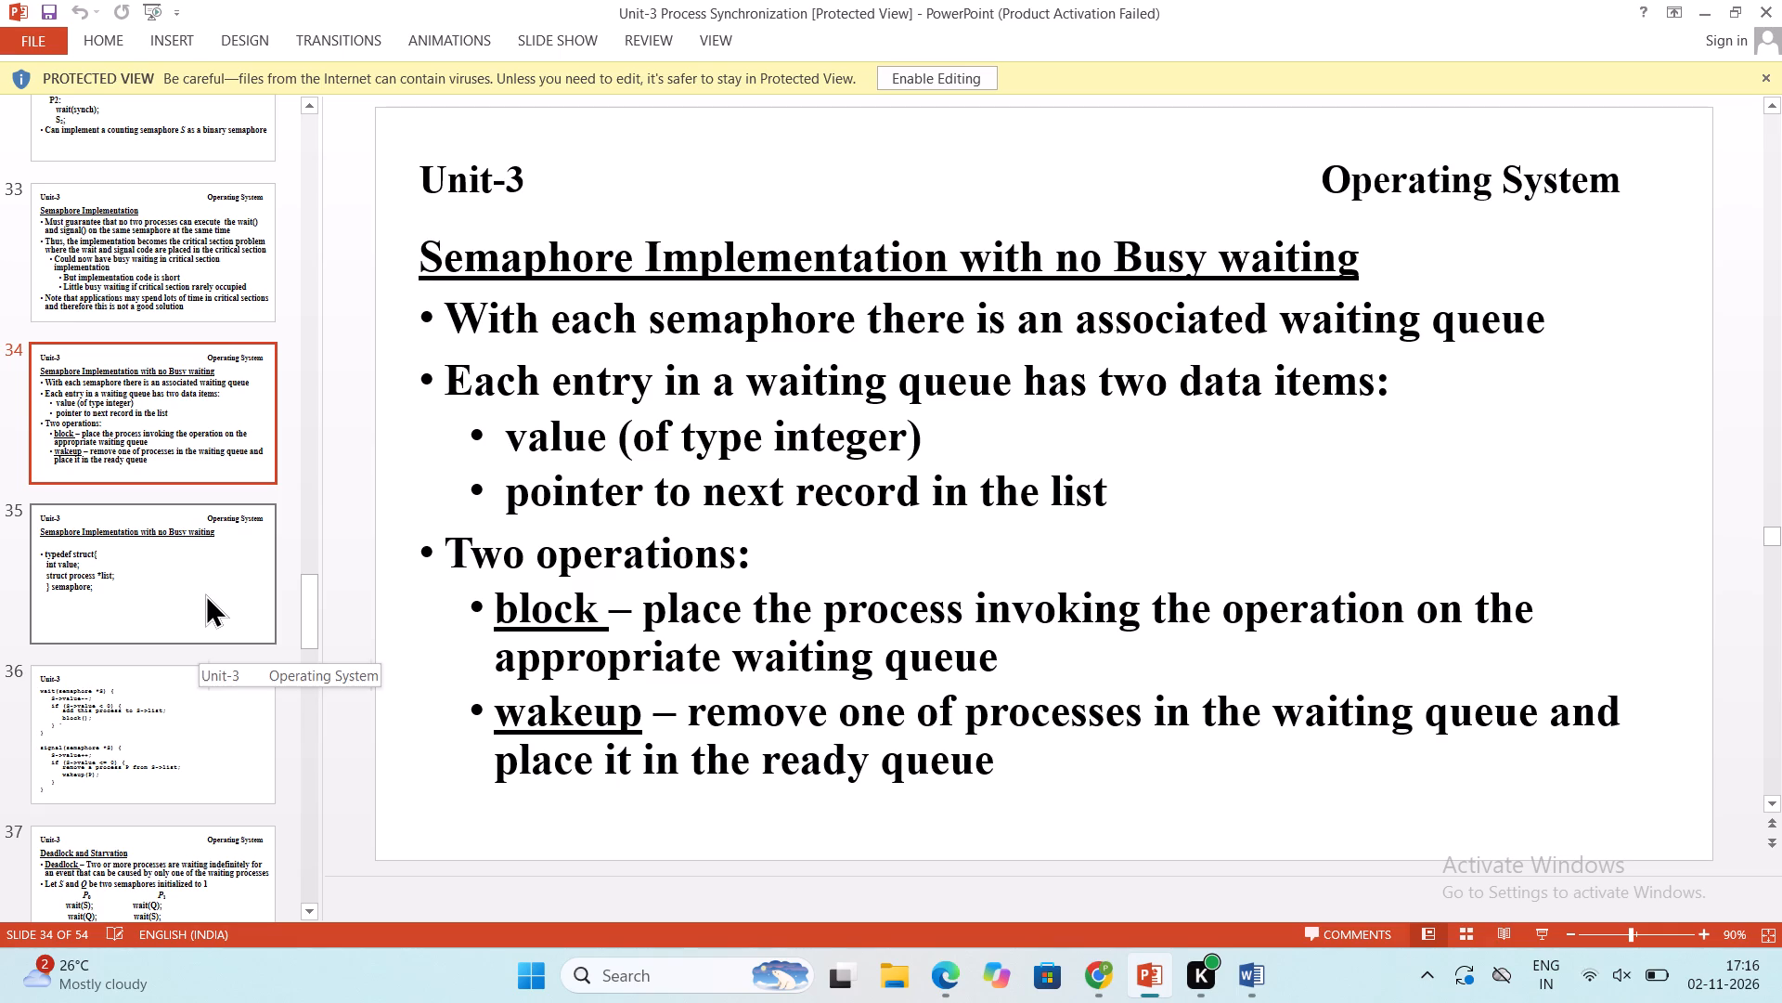
drag(417, 251, 683, 458)
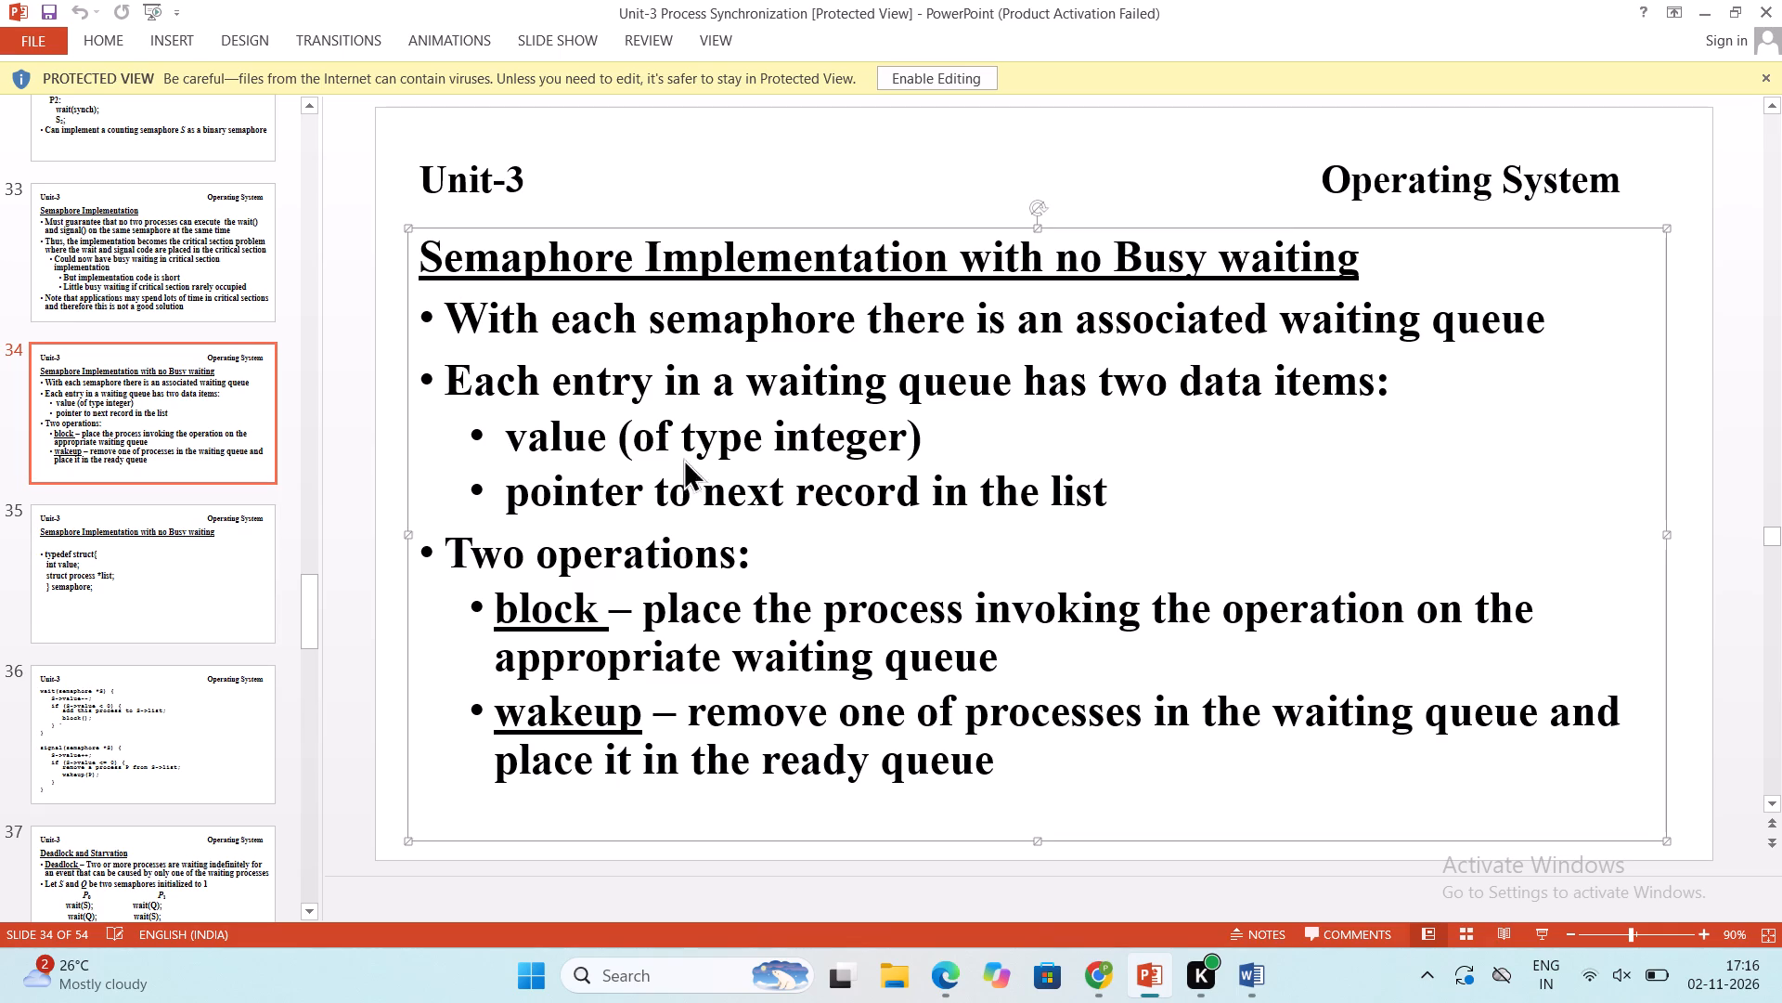
drag(683, 458, 931, 722)
click(148, 268)
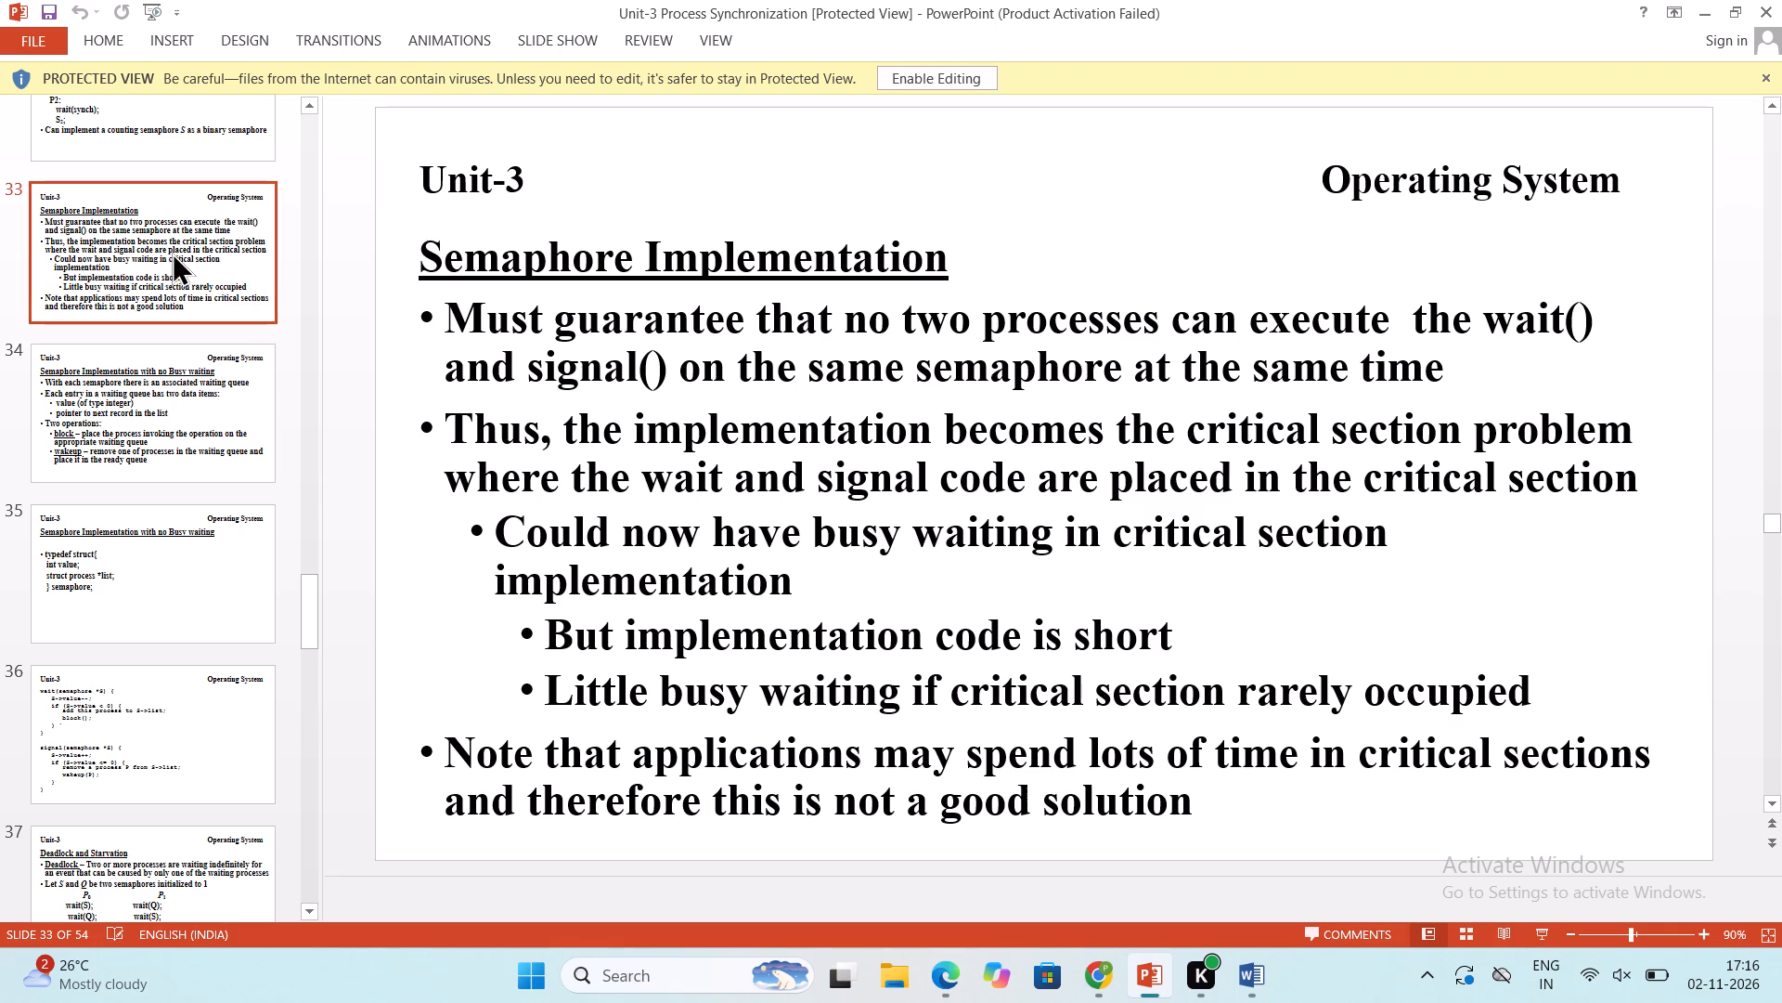
scroll(170, 256, up, 2)
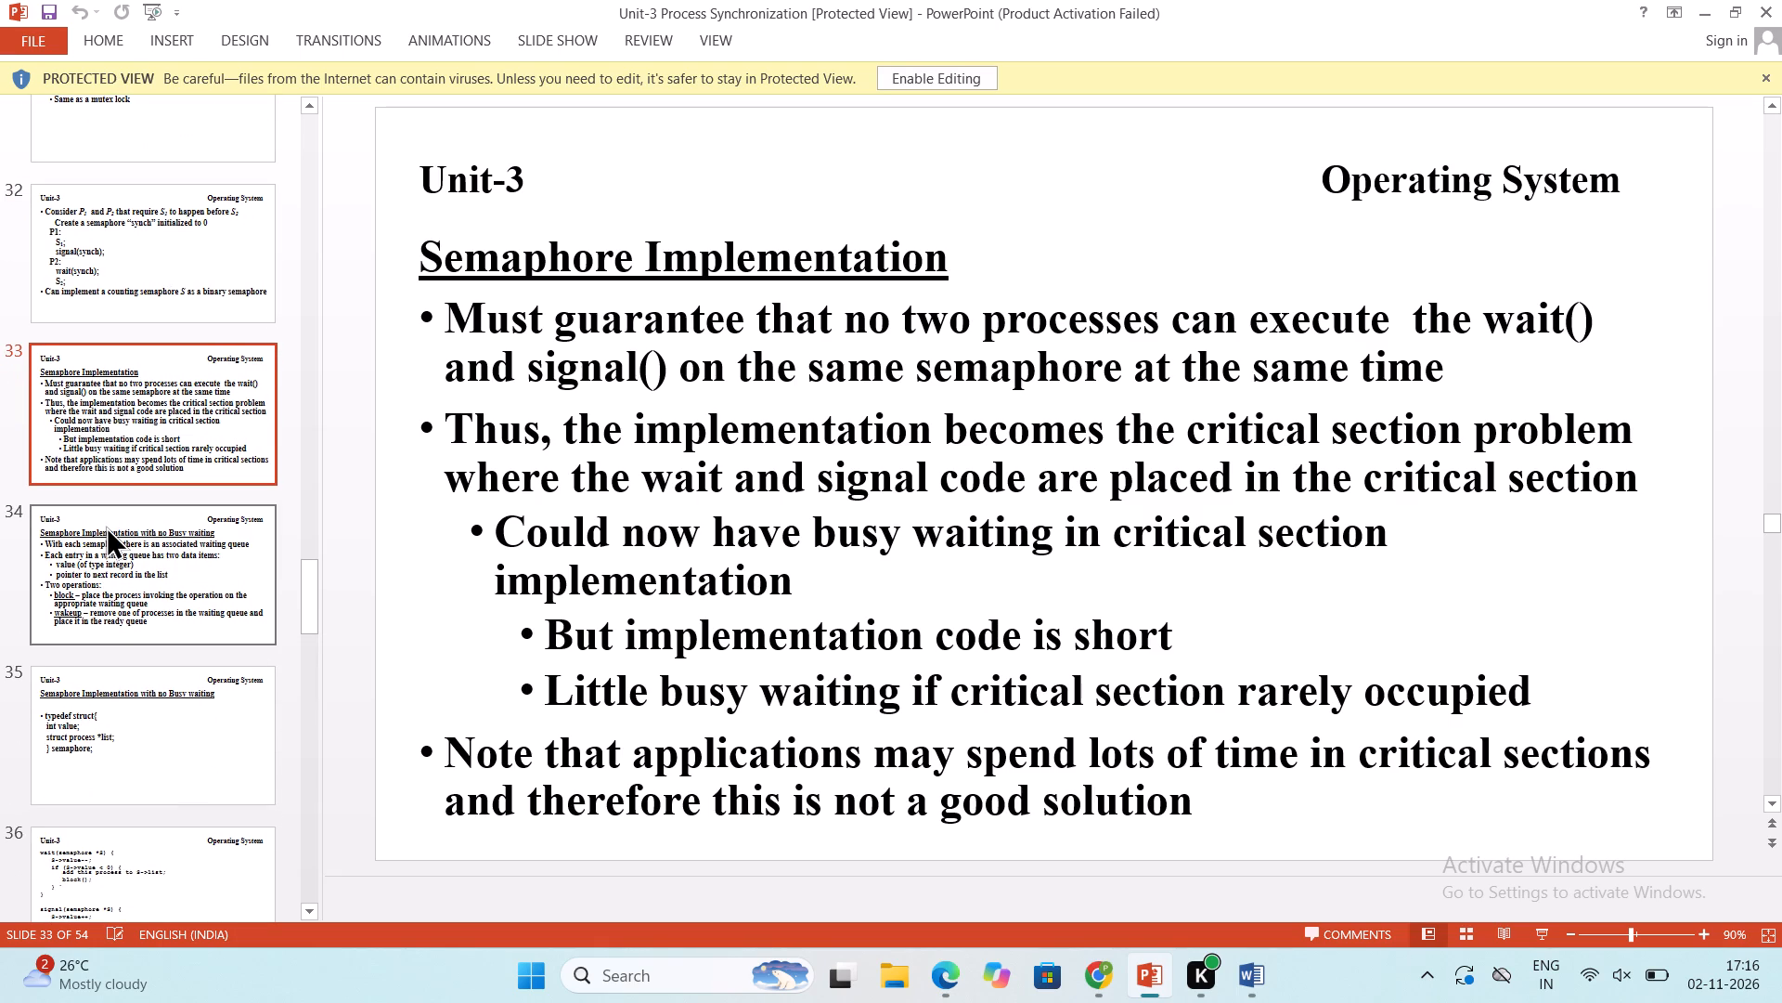
Copy the full text of slide 34, from the "Semaphore Implementation with no Busy waiting" heading through the wakeup bullet.
click(106, 526)
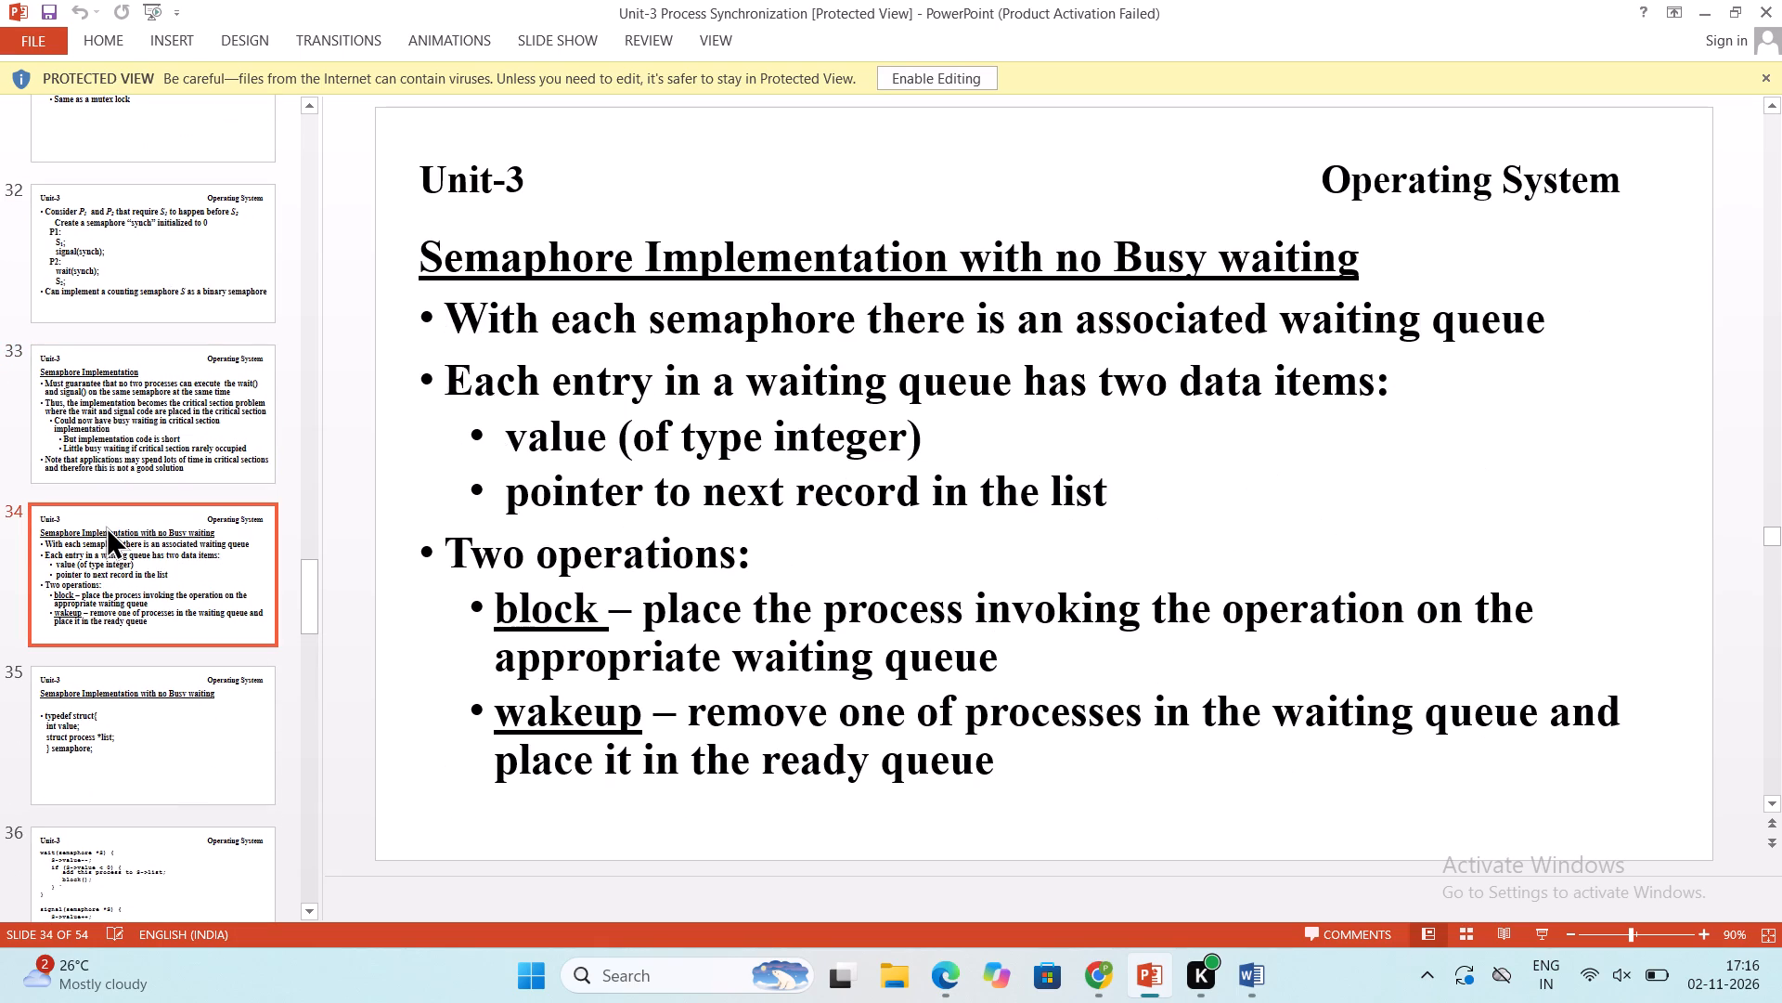
drag(415, 248, 526, 468)
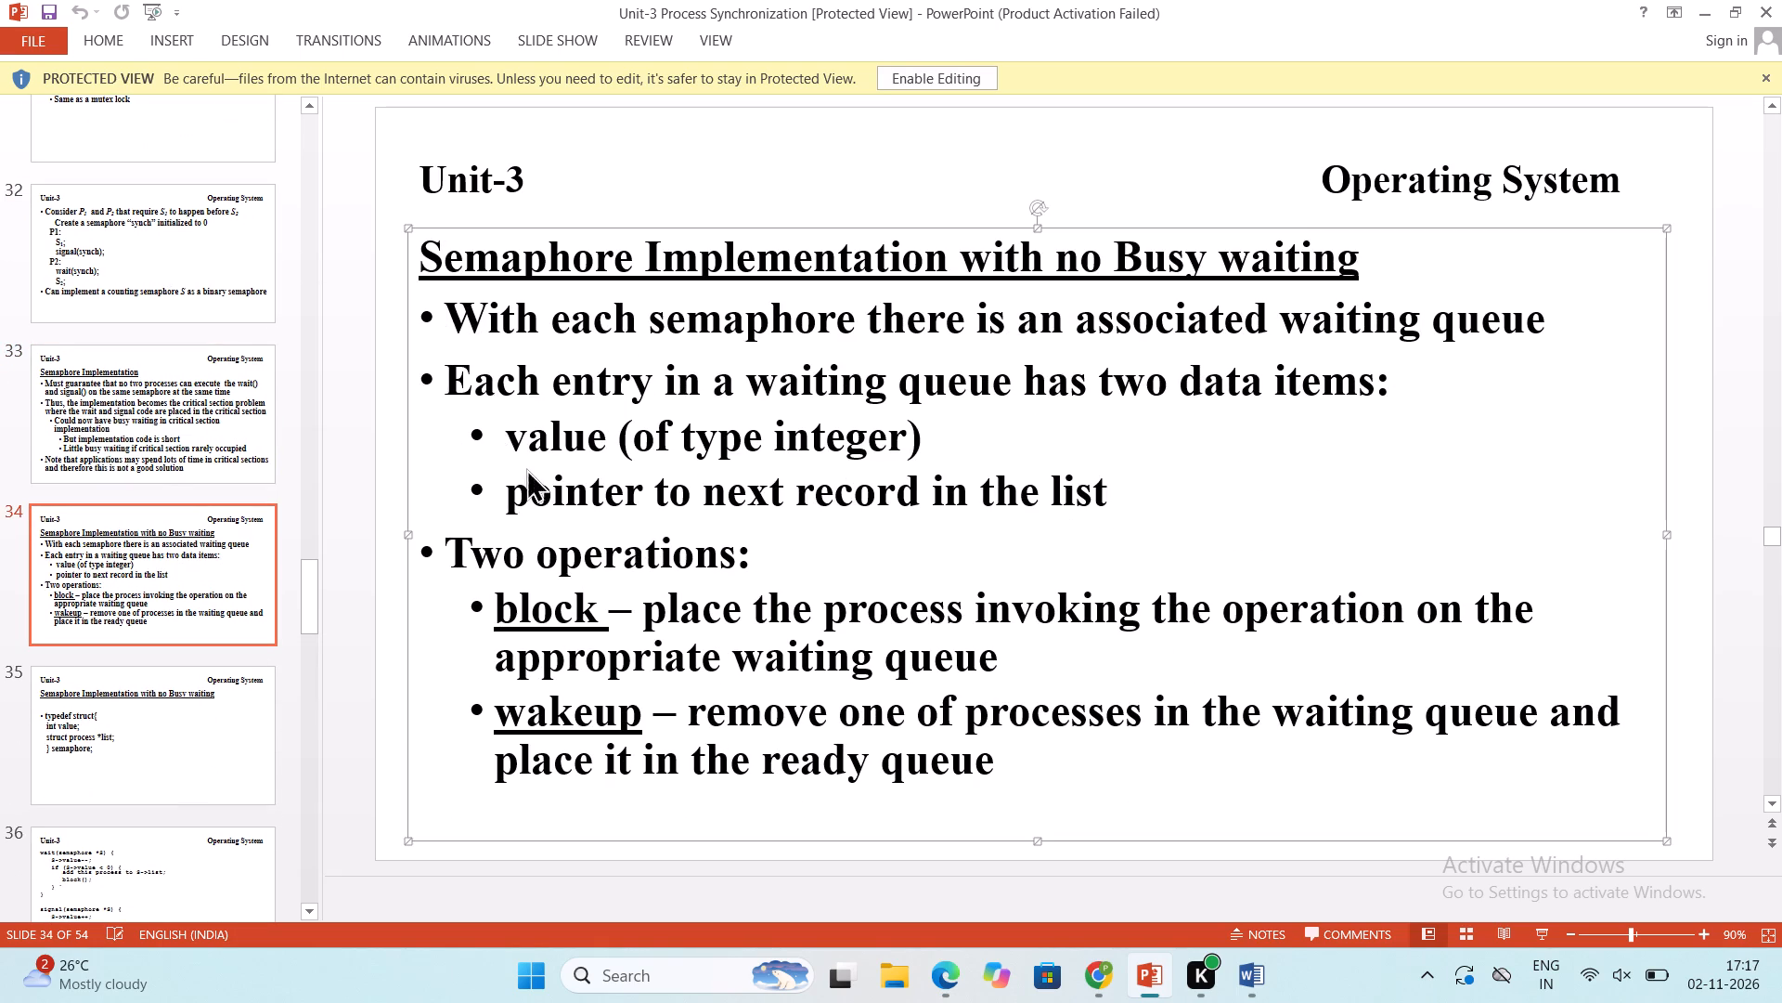
drag(526, 468, 881, 768)
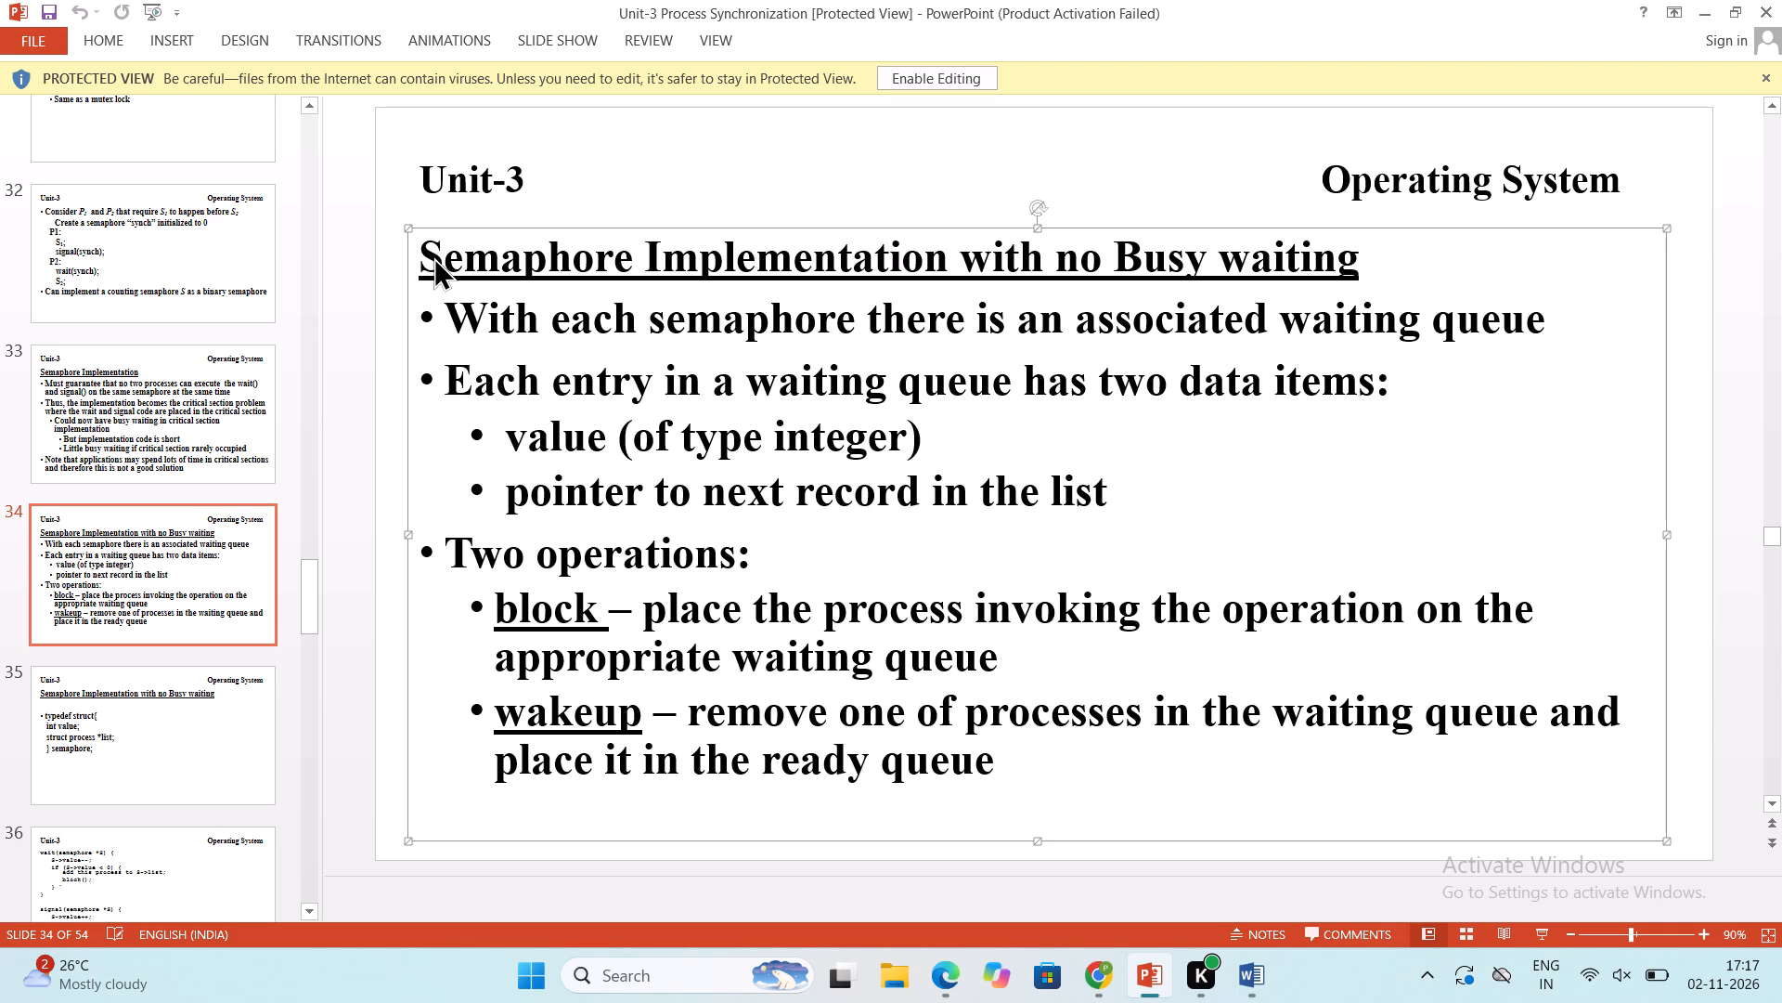
click(429, 250)
drag(429, 250, 896, 699)
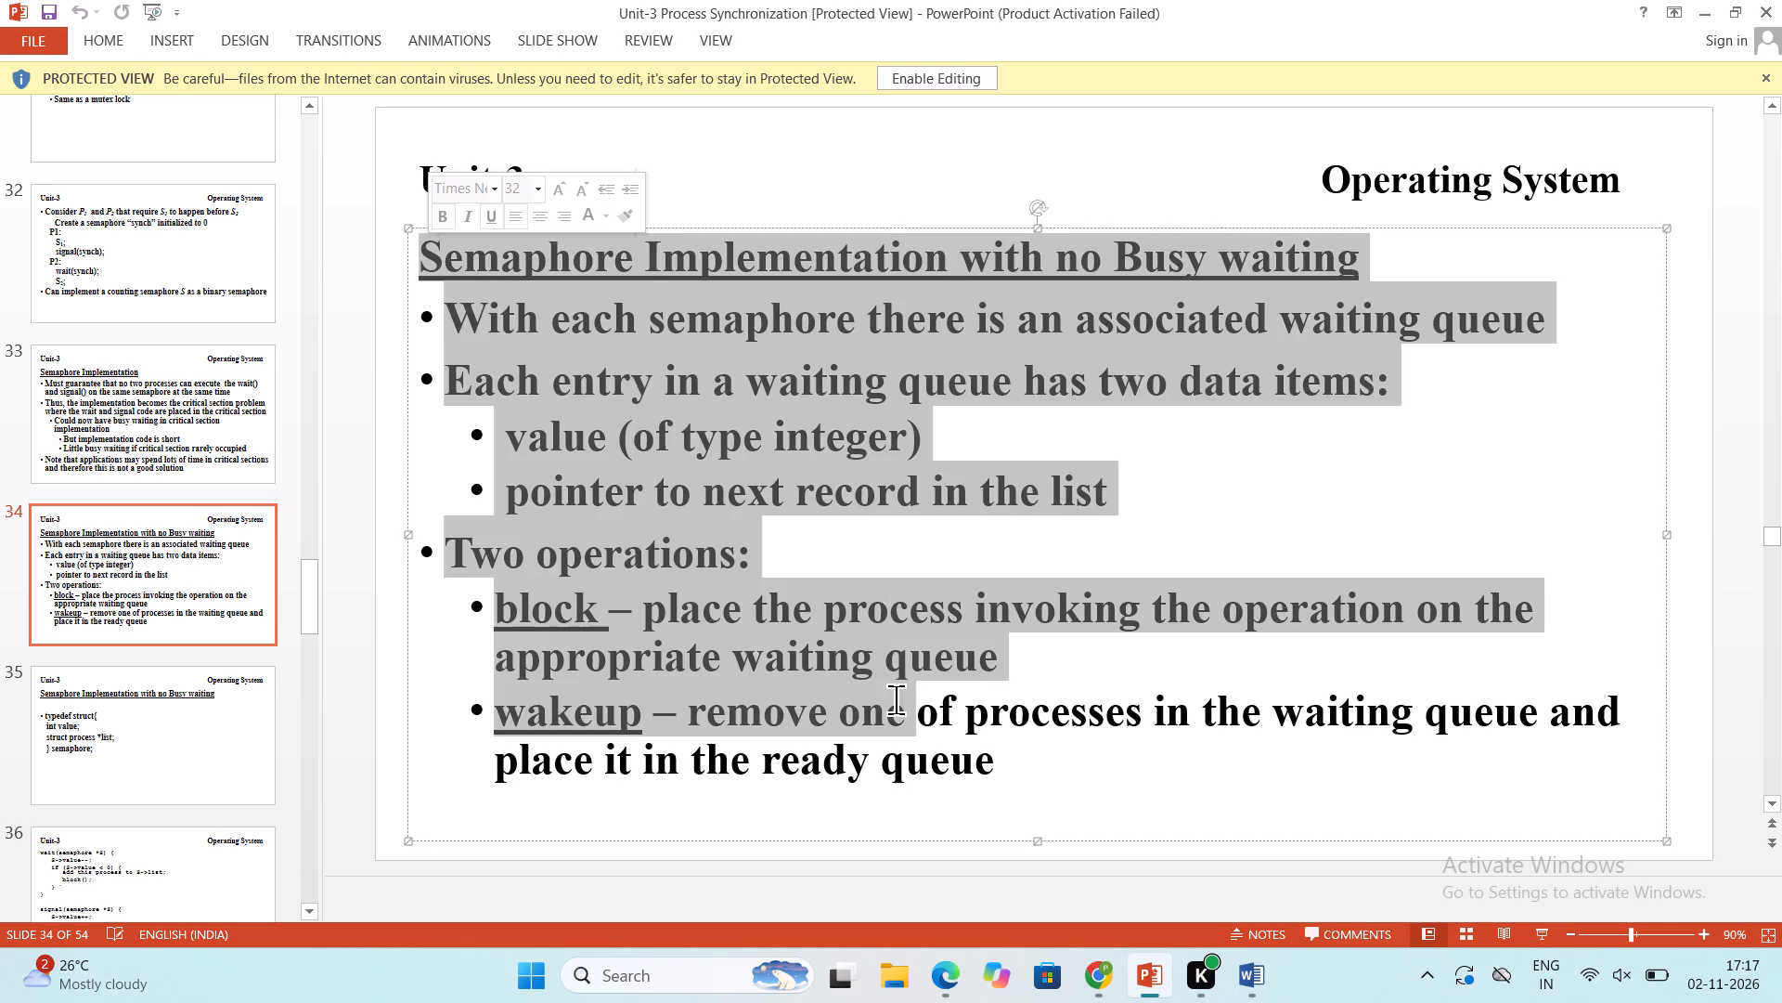
drag(896, 699, 1086, 786)
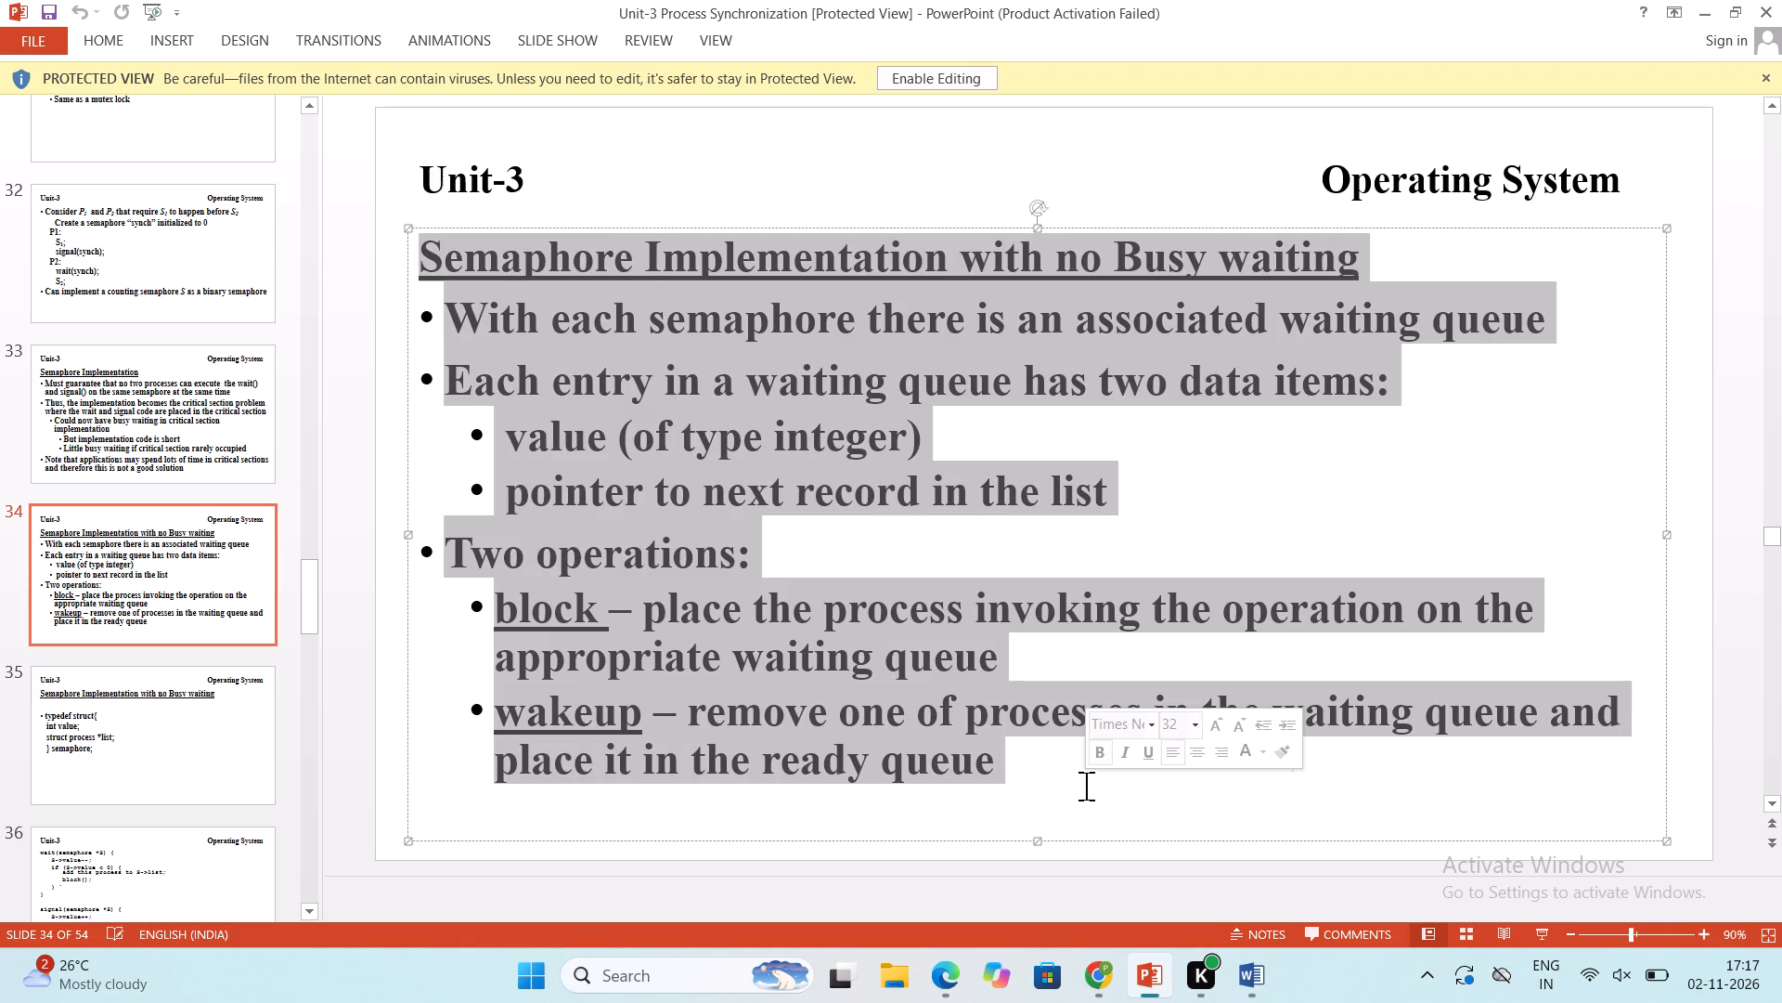
key(ctrl+c)
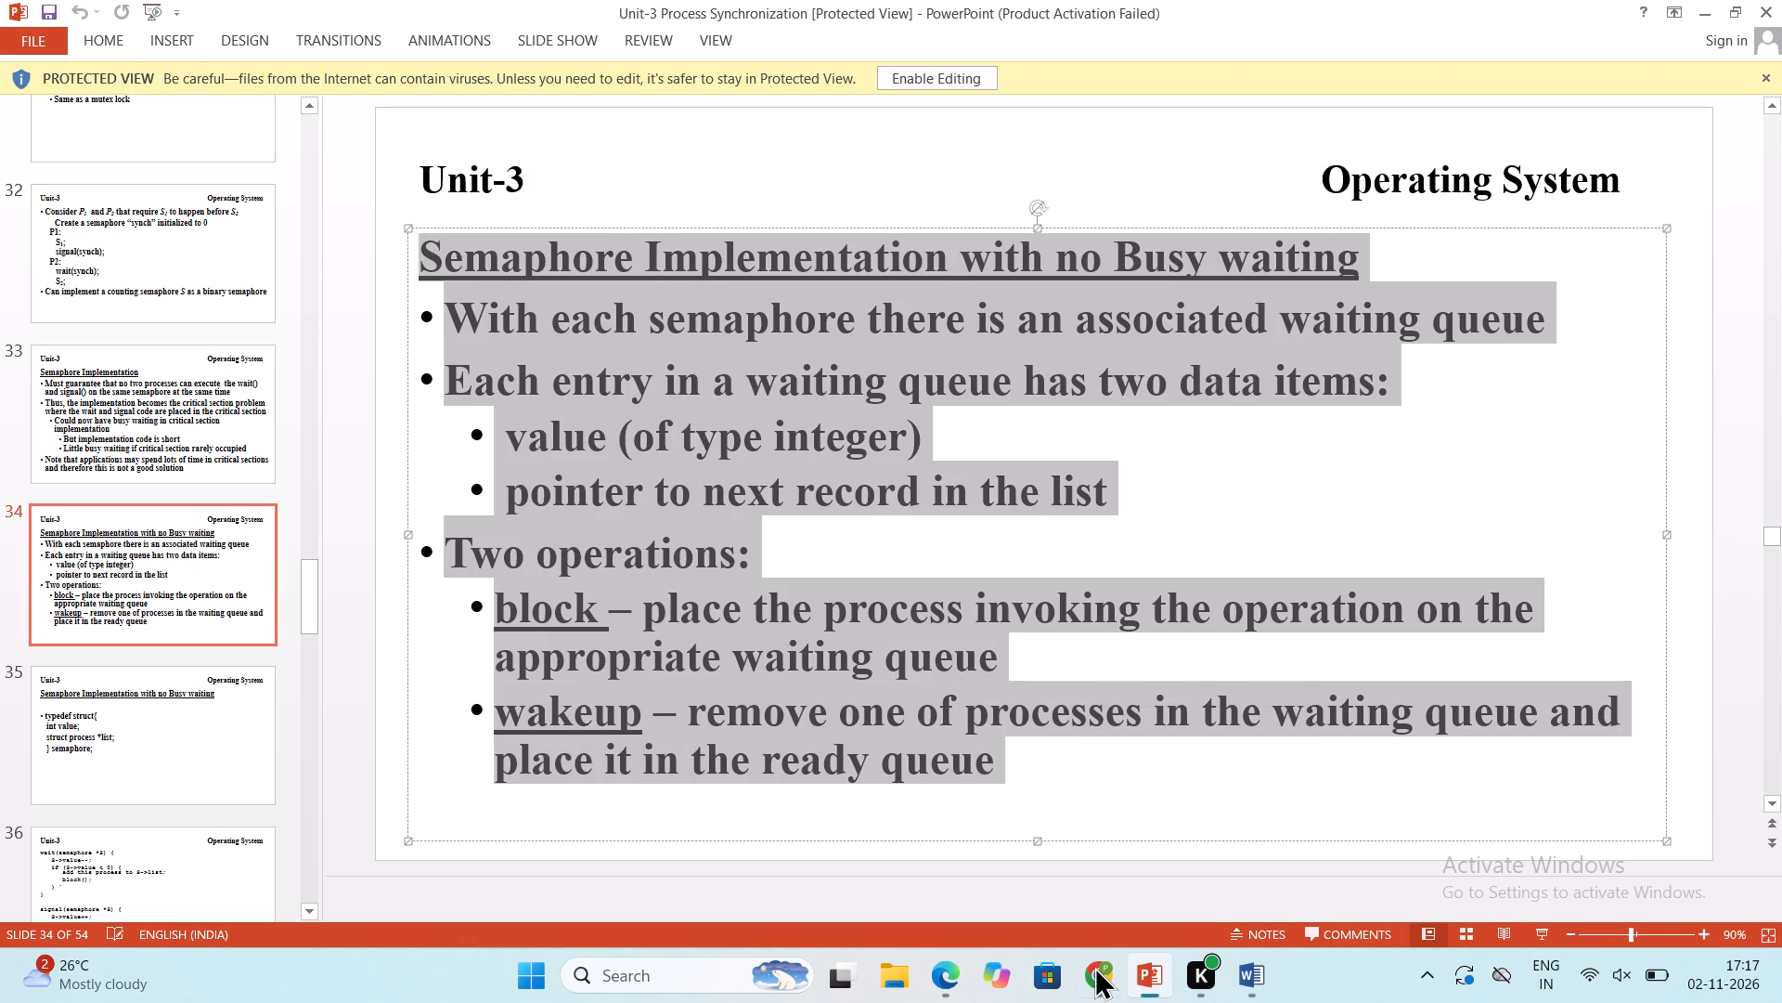
In the Word notes, add ".--------" after "race conditions in kernel mode" and paste the copied slide text on a new line below.
click(1246, 976)
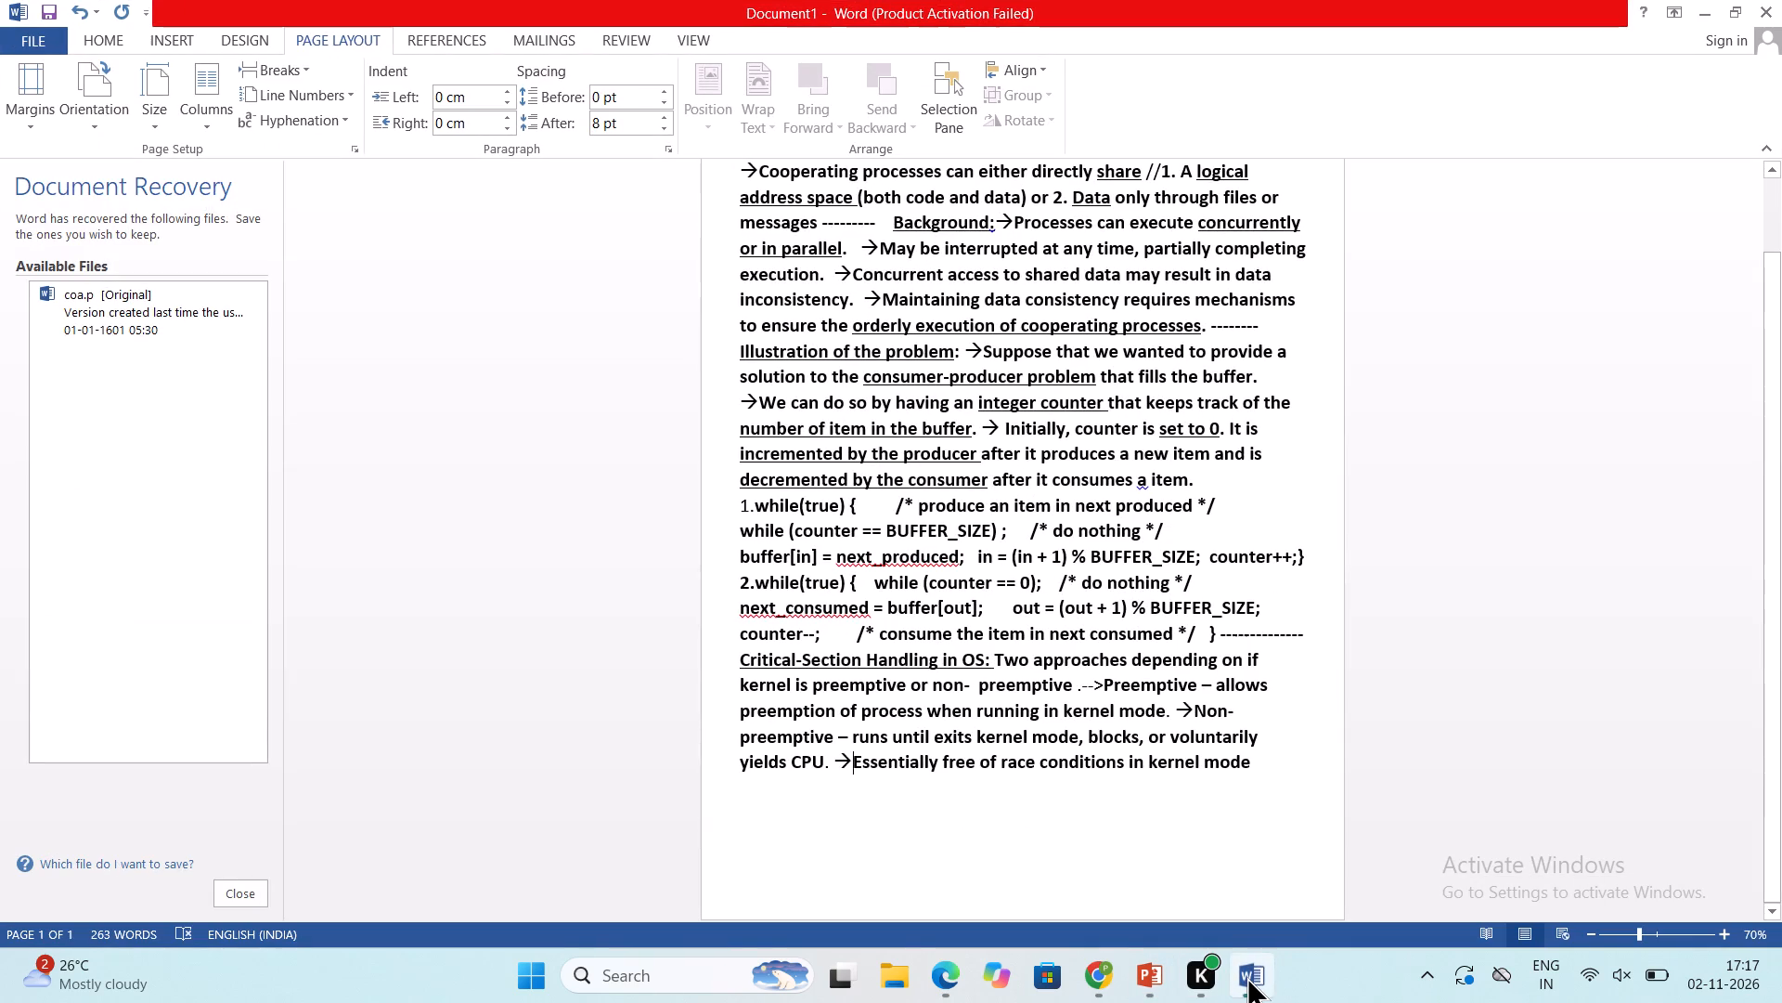
click(1292, 774)
text(.--------)
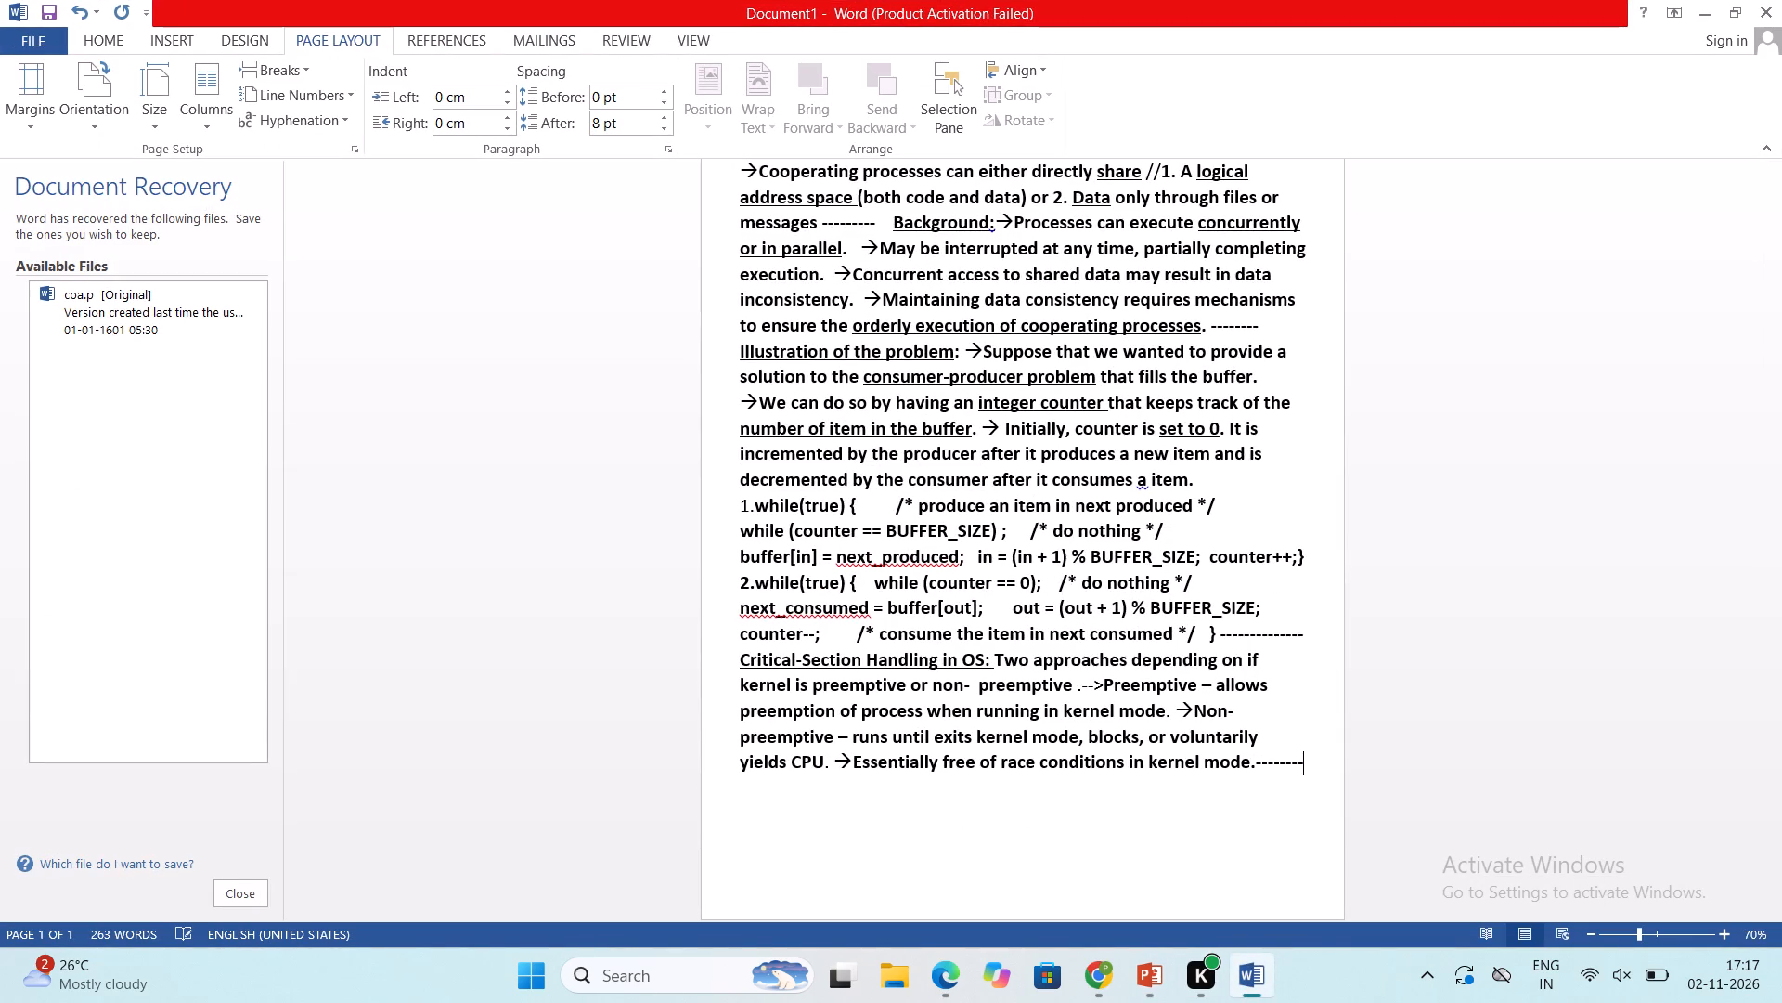
key(shift+Return)
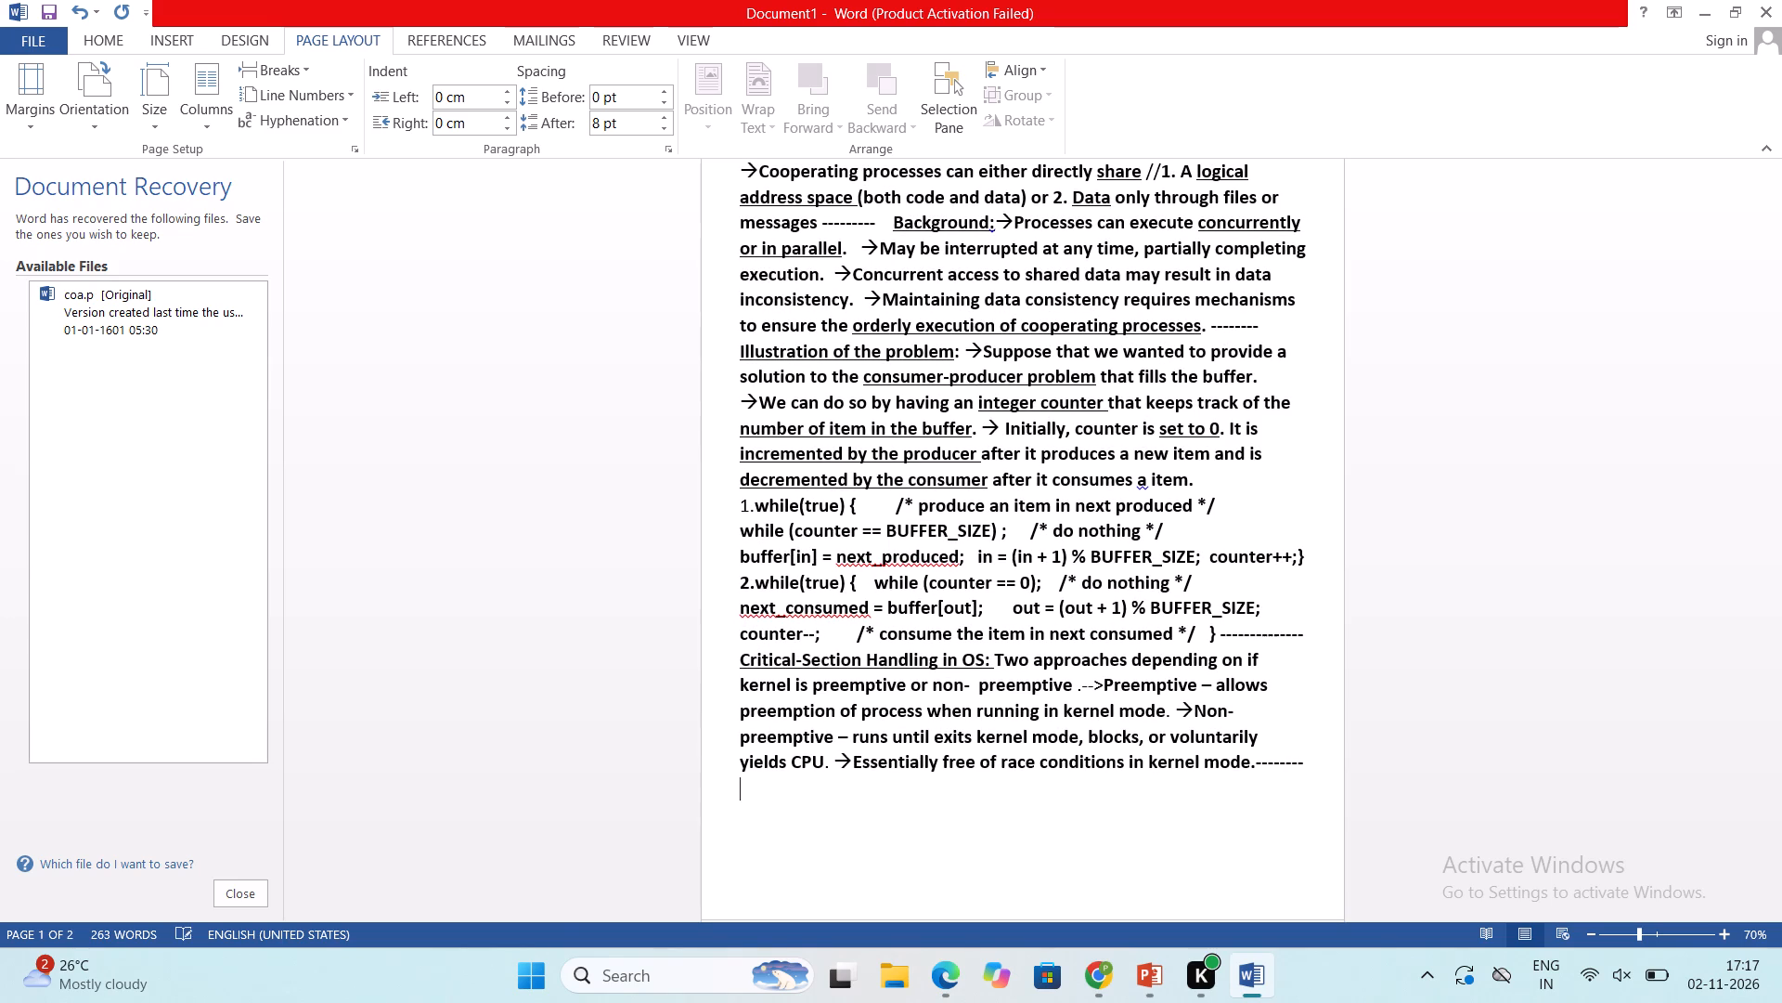
key(ctrl+v)
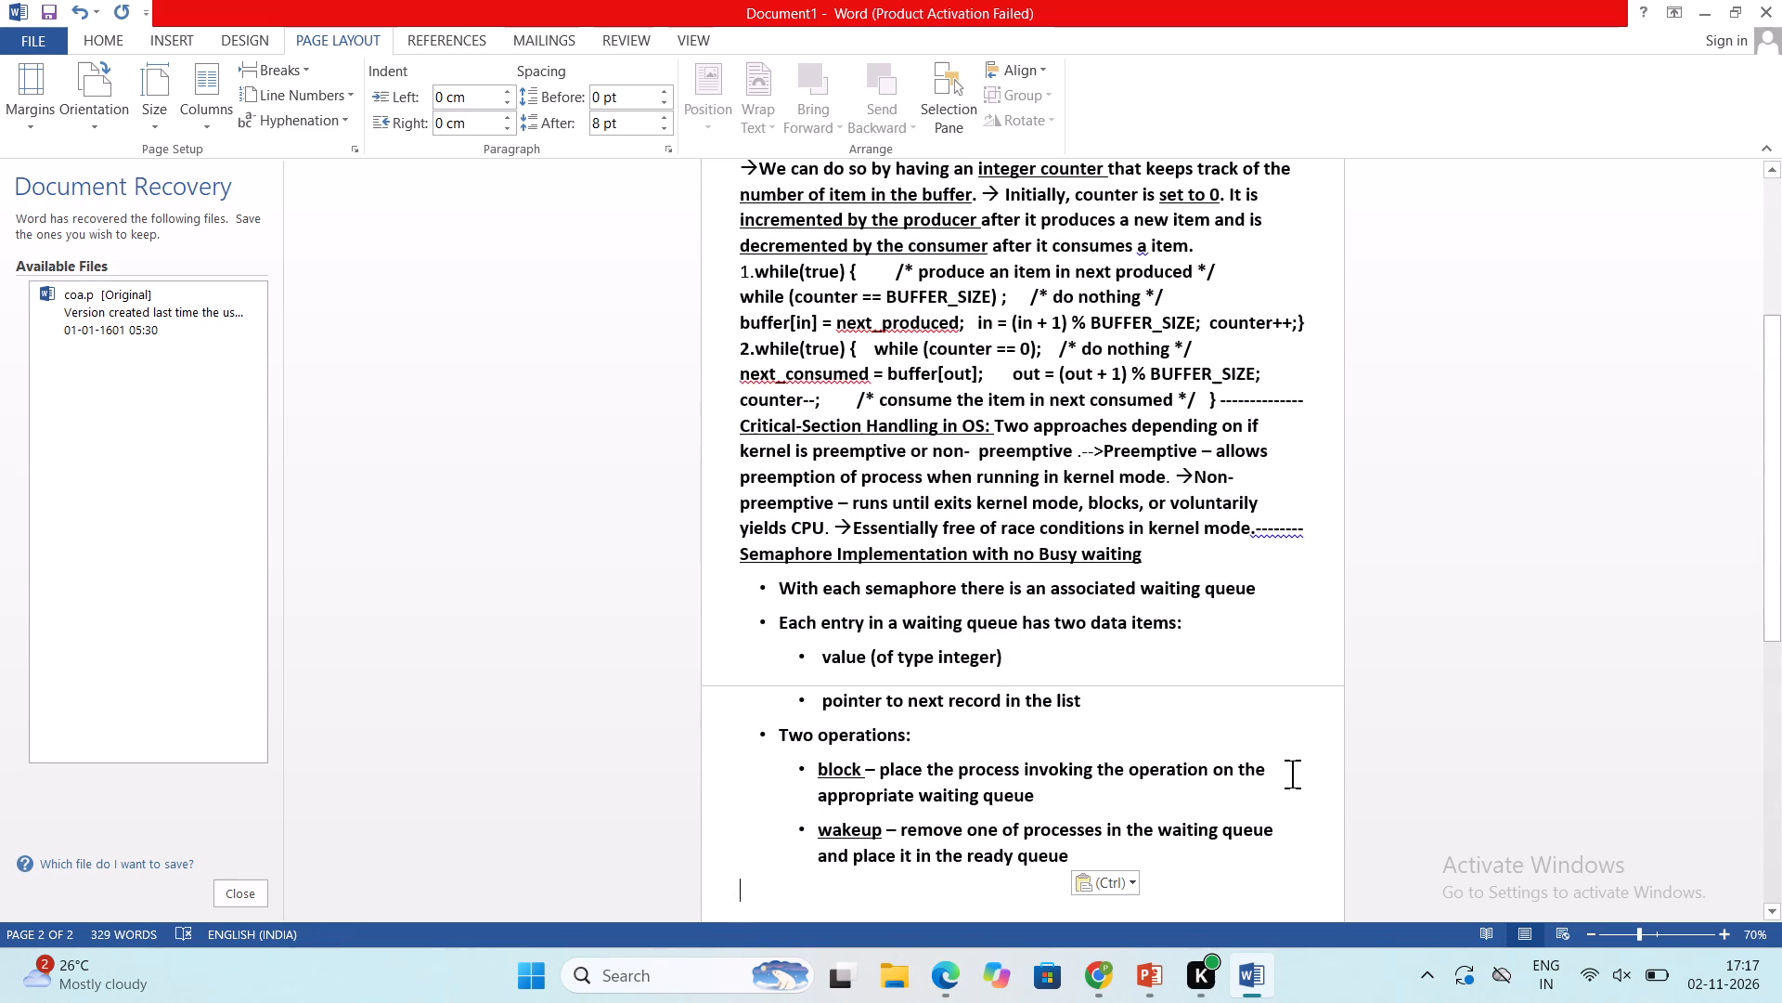
Switch to PowerPoint and copy the complete wait() and signal() semaphore code from slide 36.
click(1237, 958)
scroll(1024, 698, down, 1)
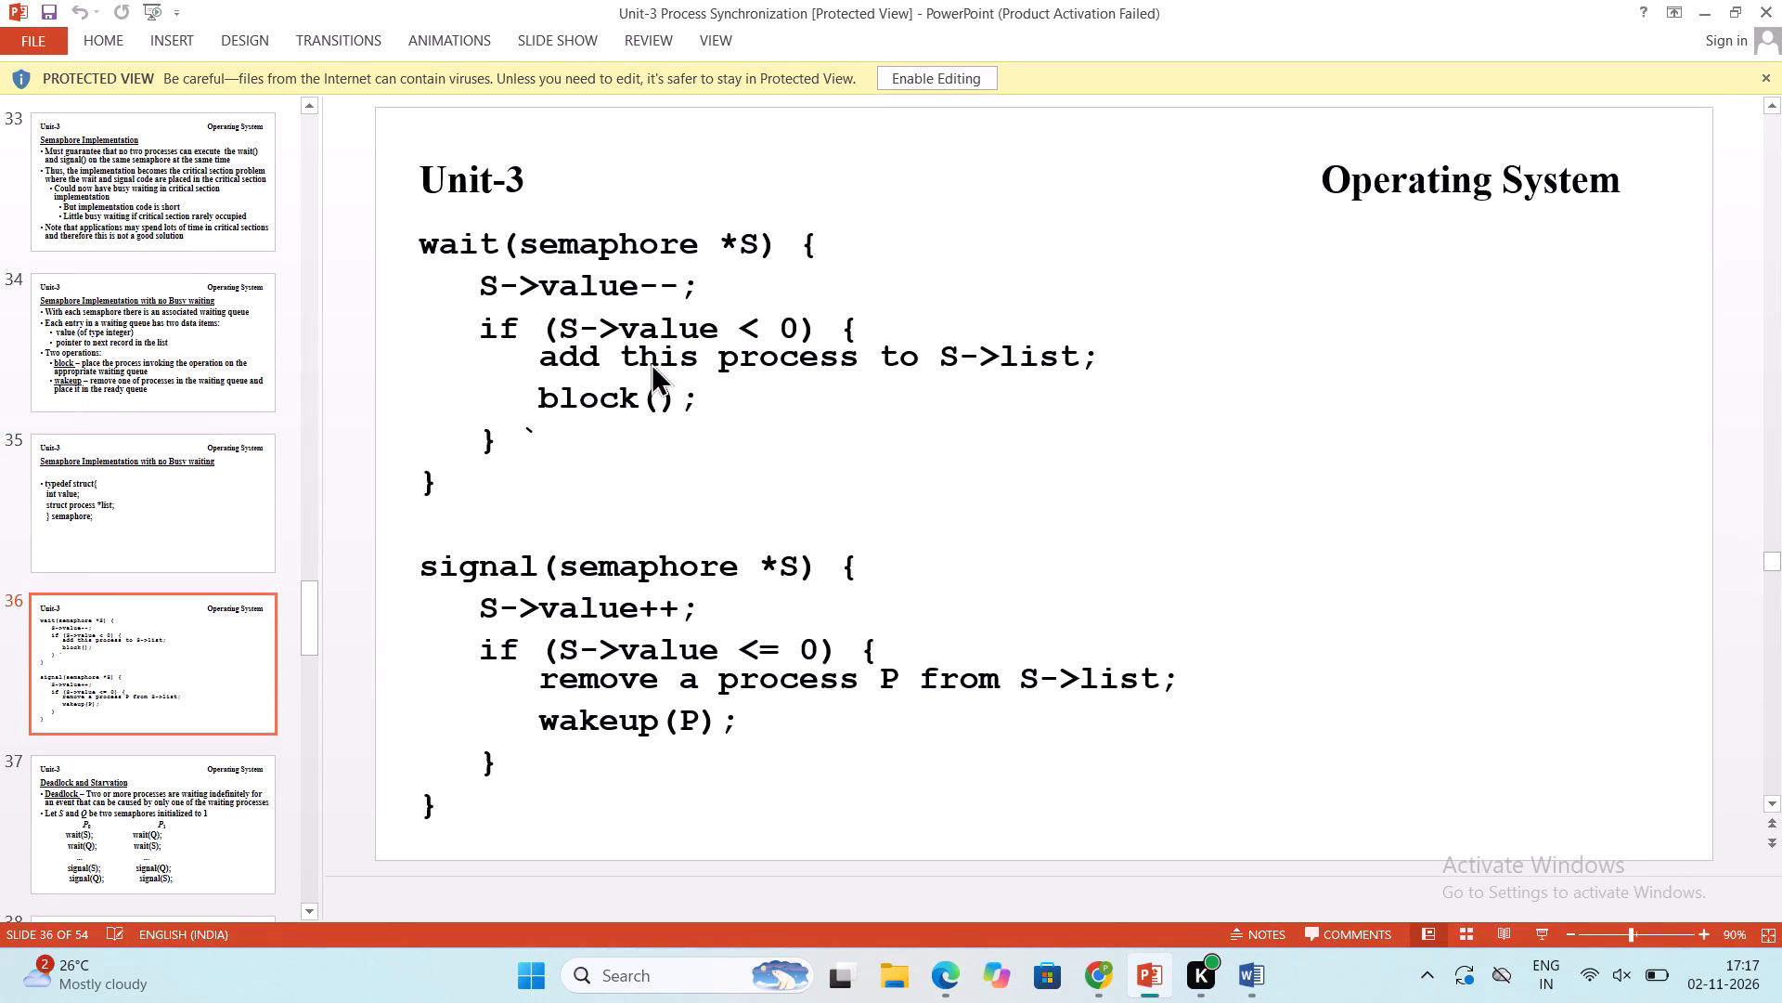
drag(420, 240, 585, 789)
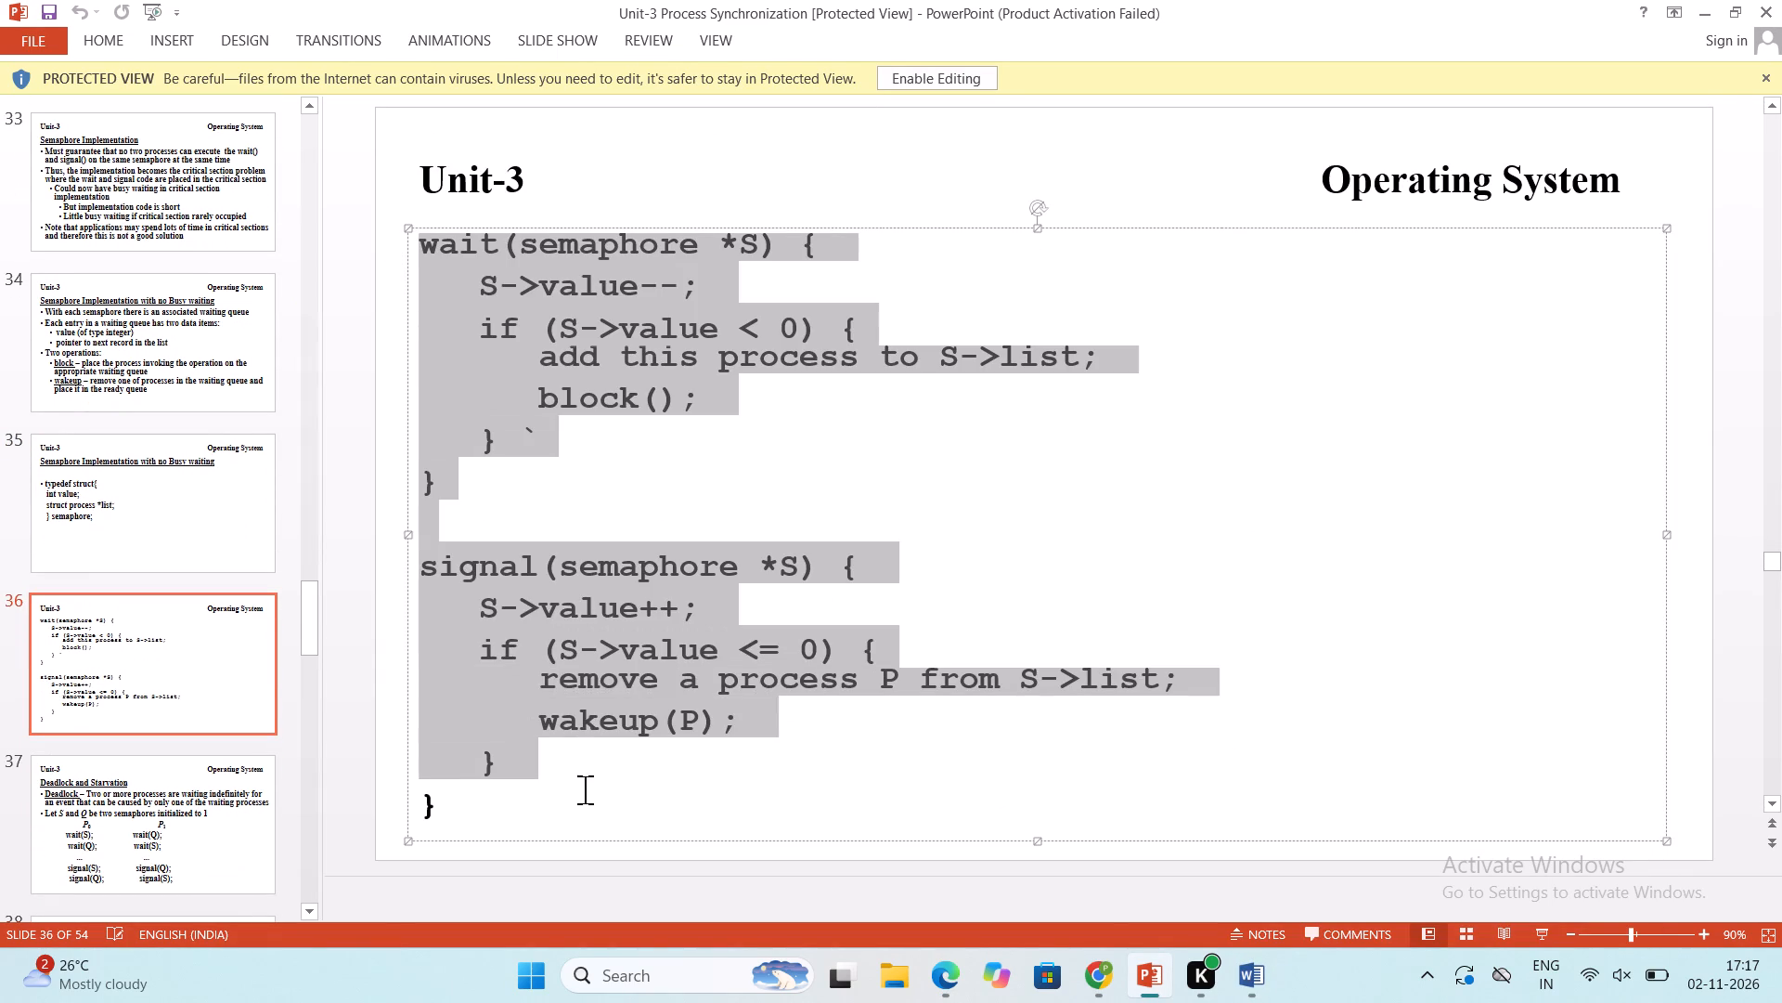
drag(585, 789, 583, 801)
key(ctrl+c)
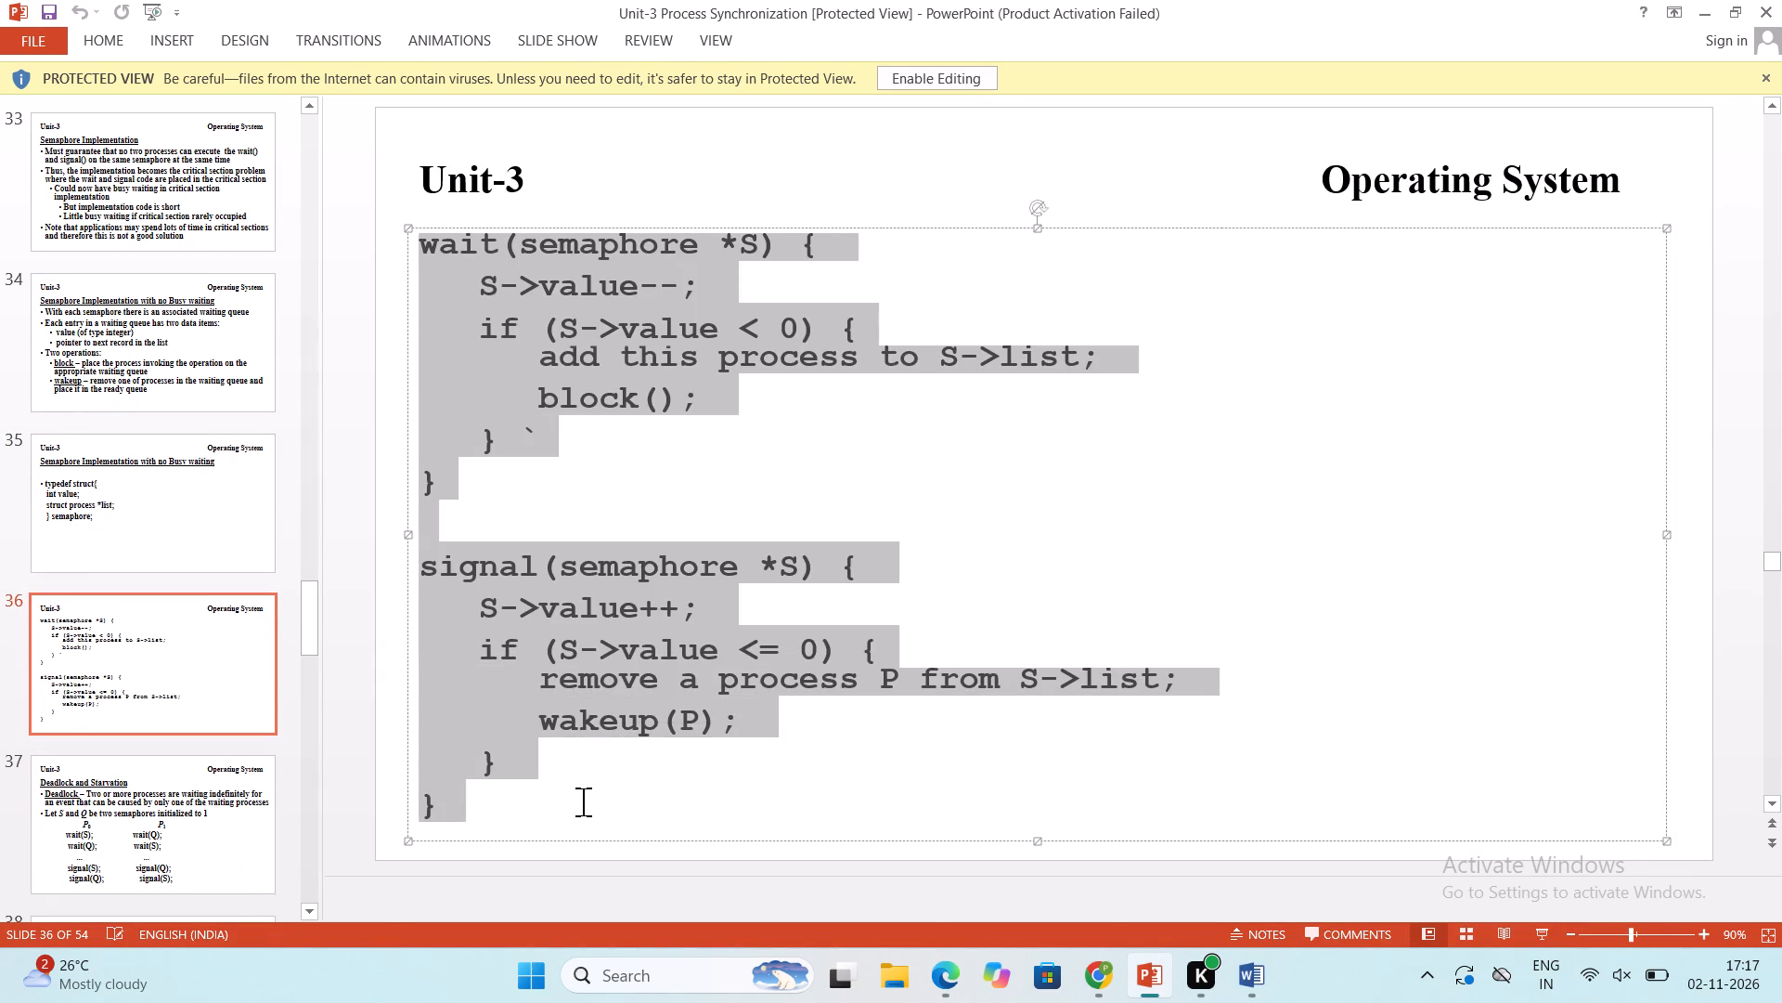
Back in Word, merge the "With each semaphore" bullet onto the "Semaphore Implementation with no Busy waiting" heading line, separated by ":" and a "-->" arrow.
click(1260, 968)
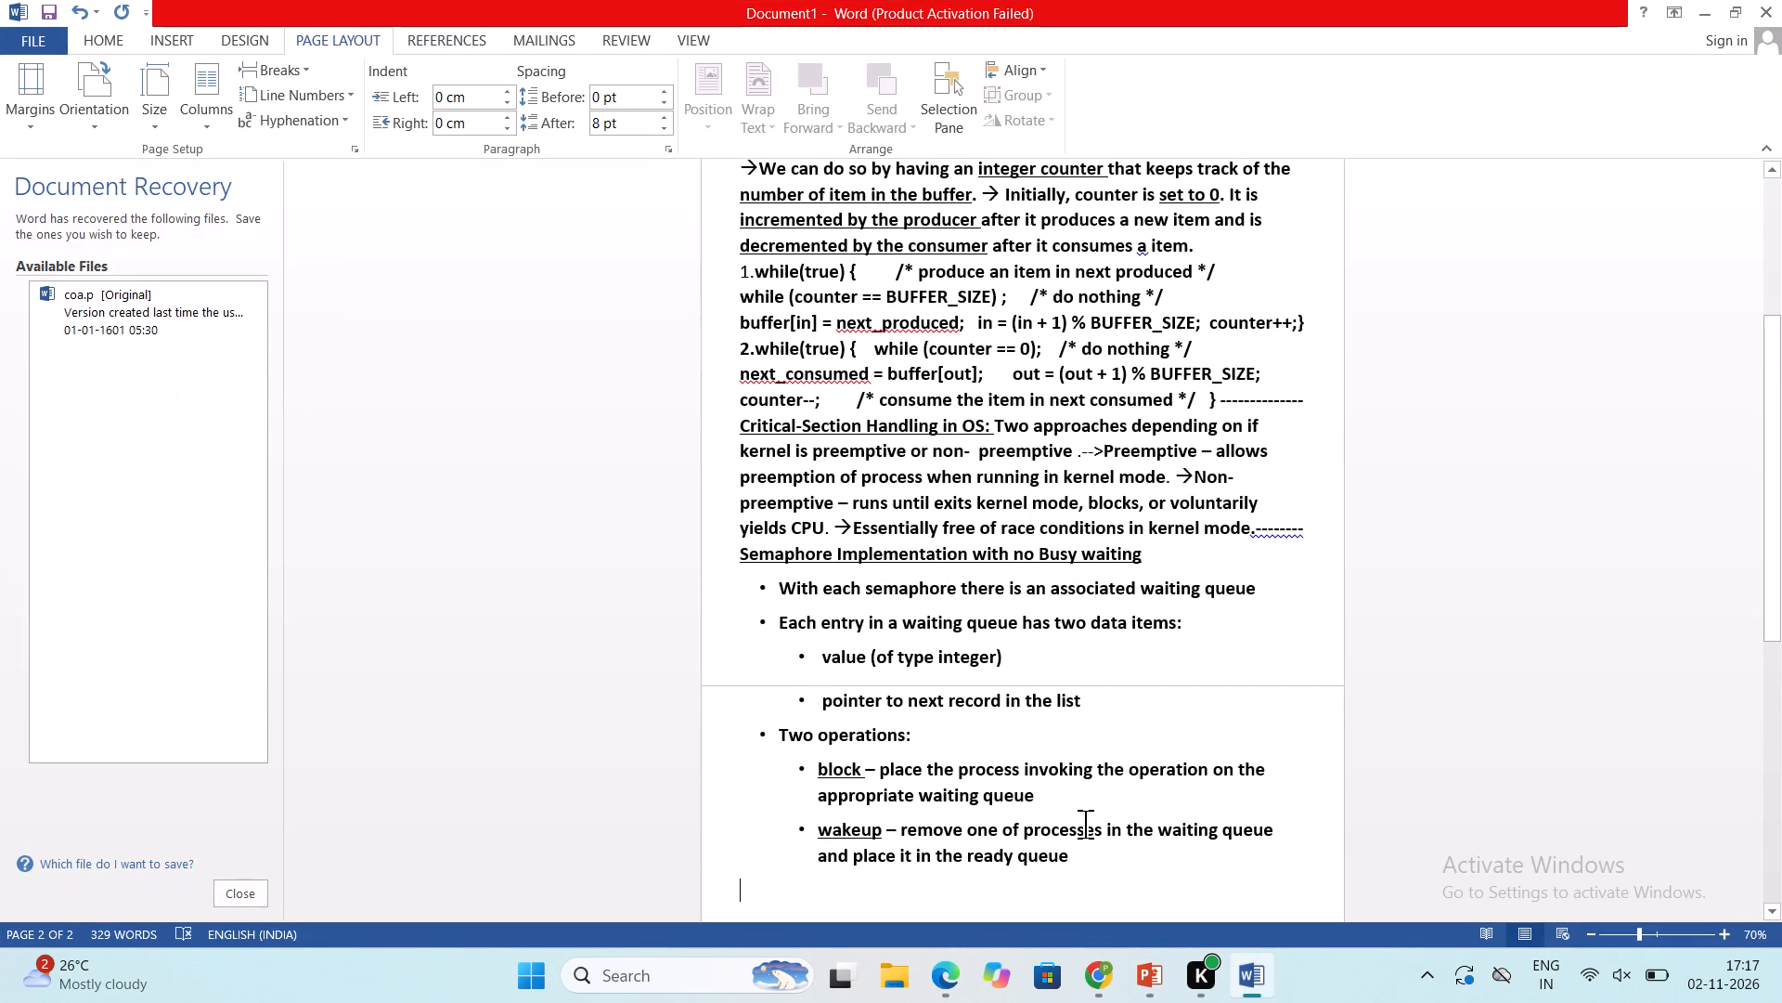
click(755, 586)
key(BackSpace)
key(BackSpace)
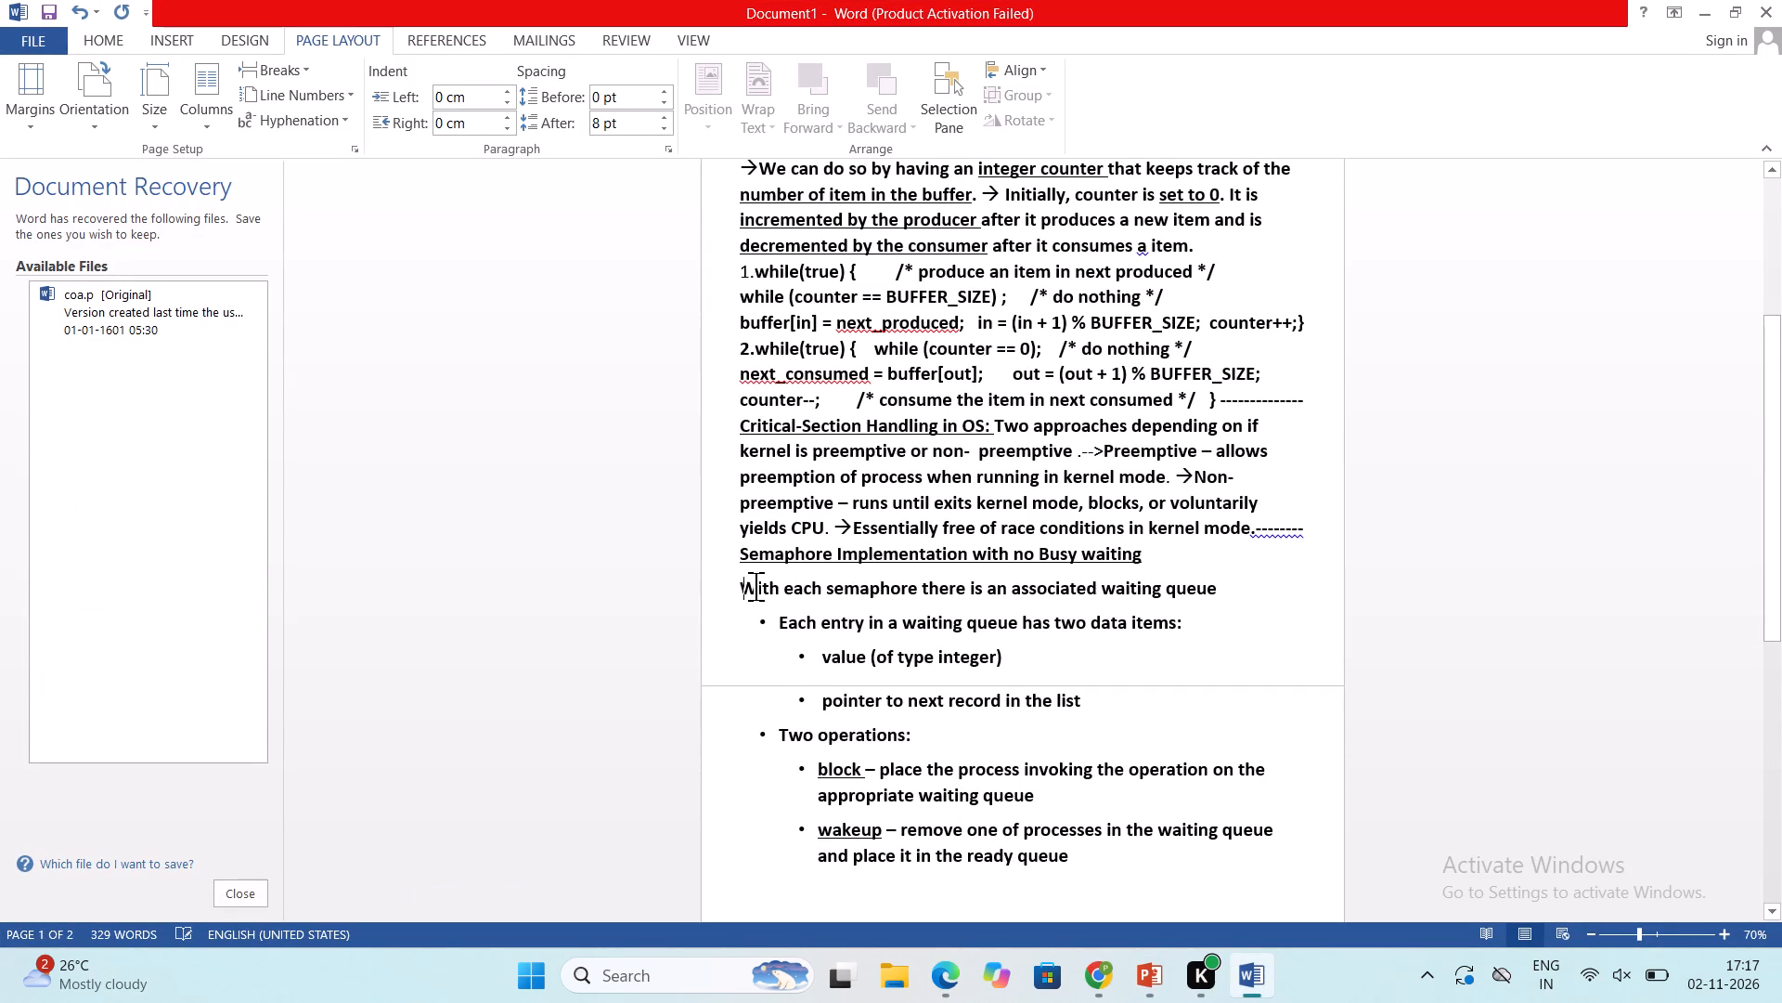
key(BackSpace)
key(shift+colon)
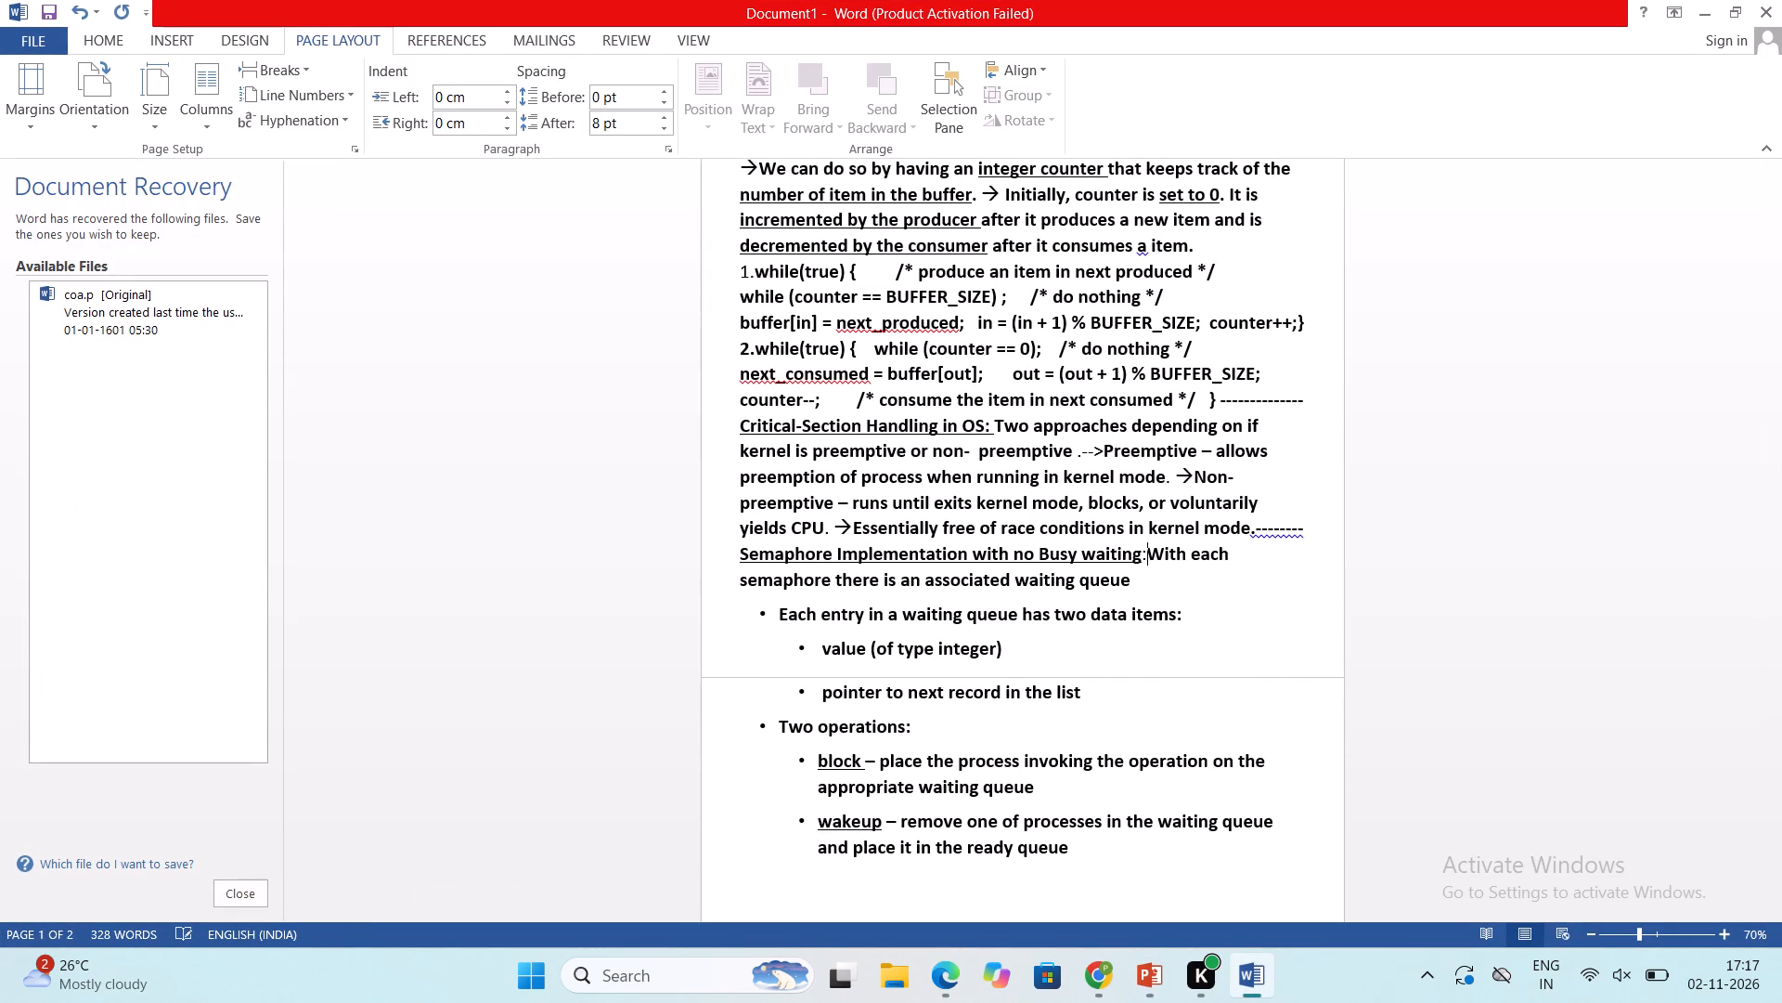
text(--)
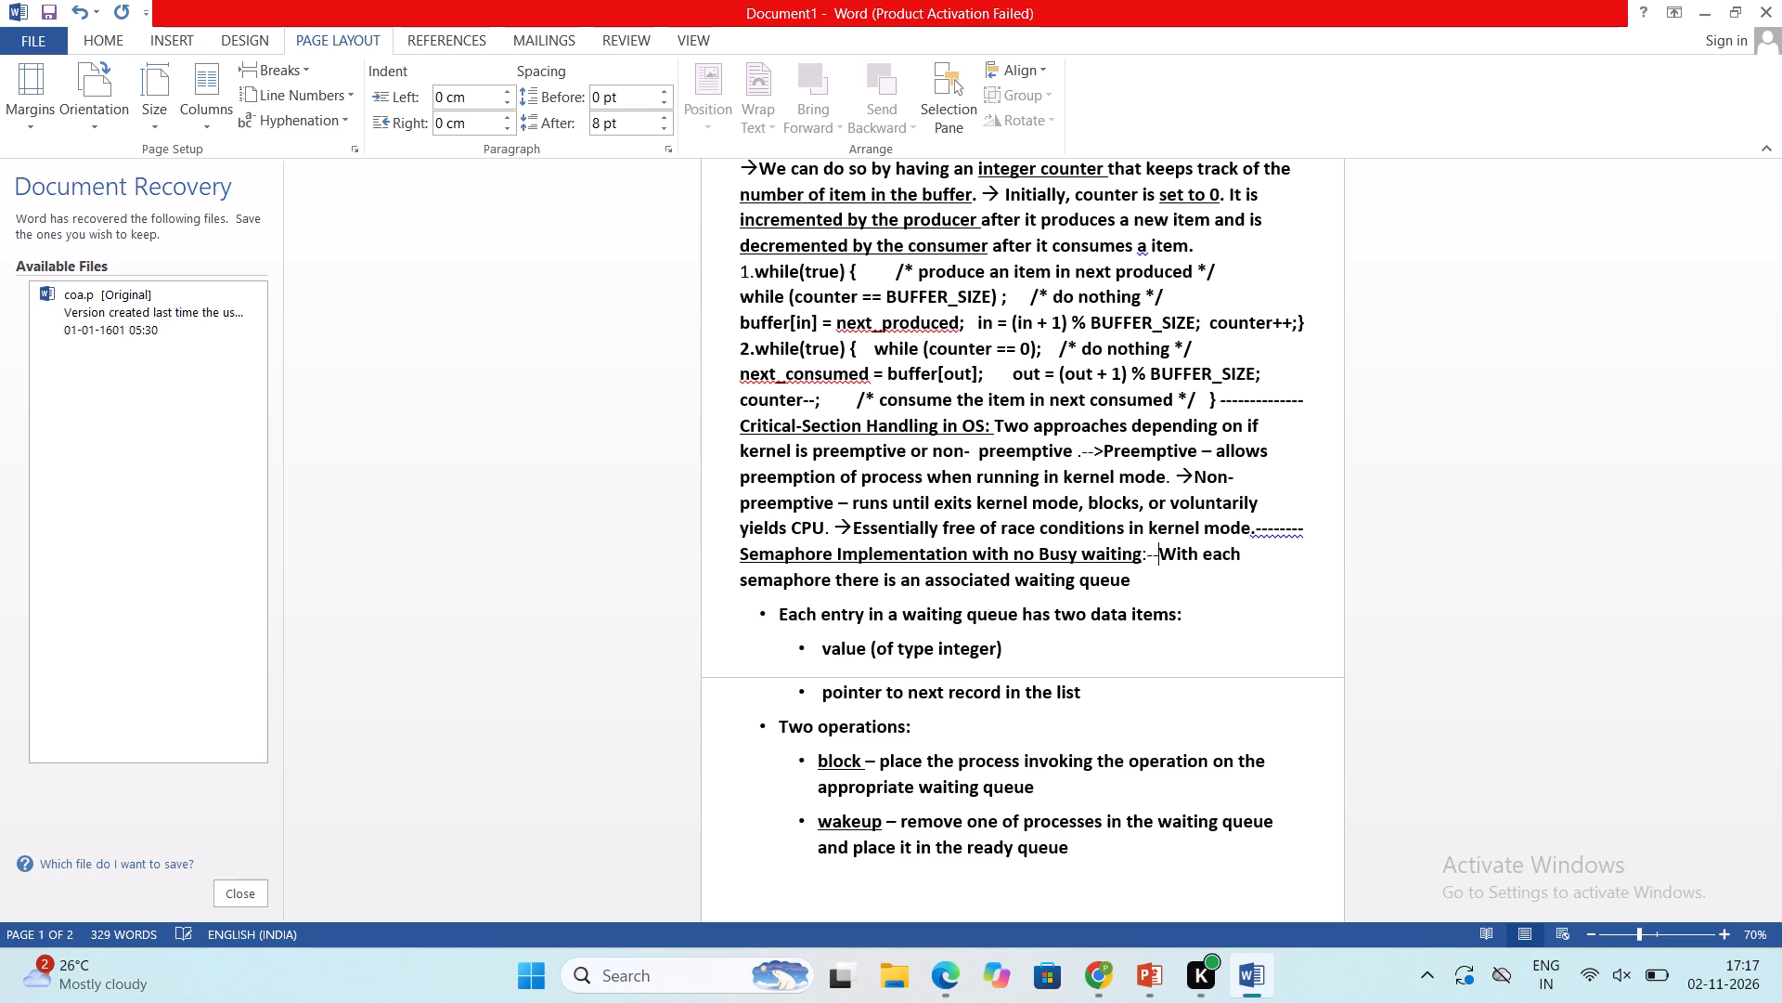
key(shift+greater)
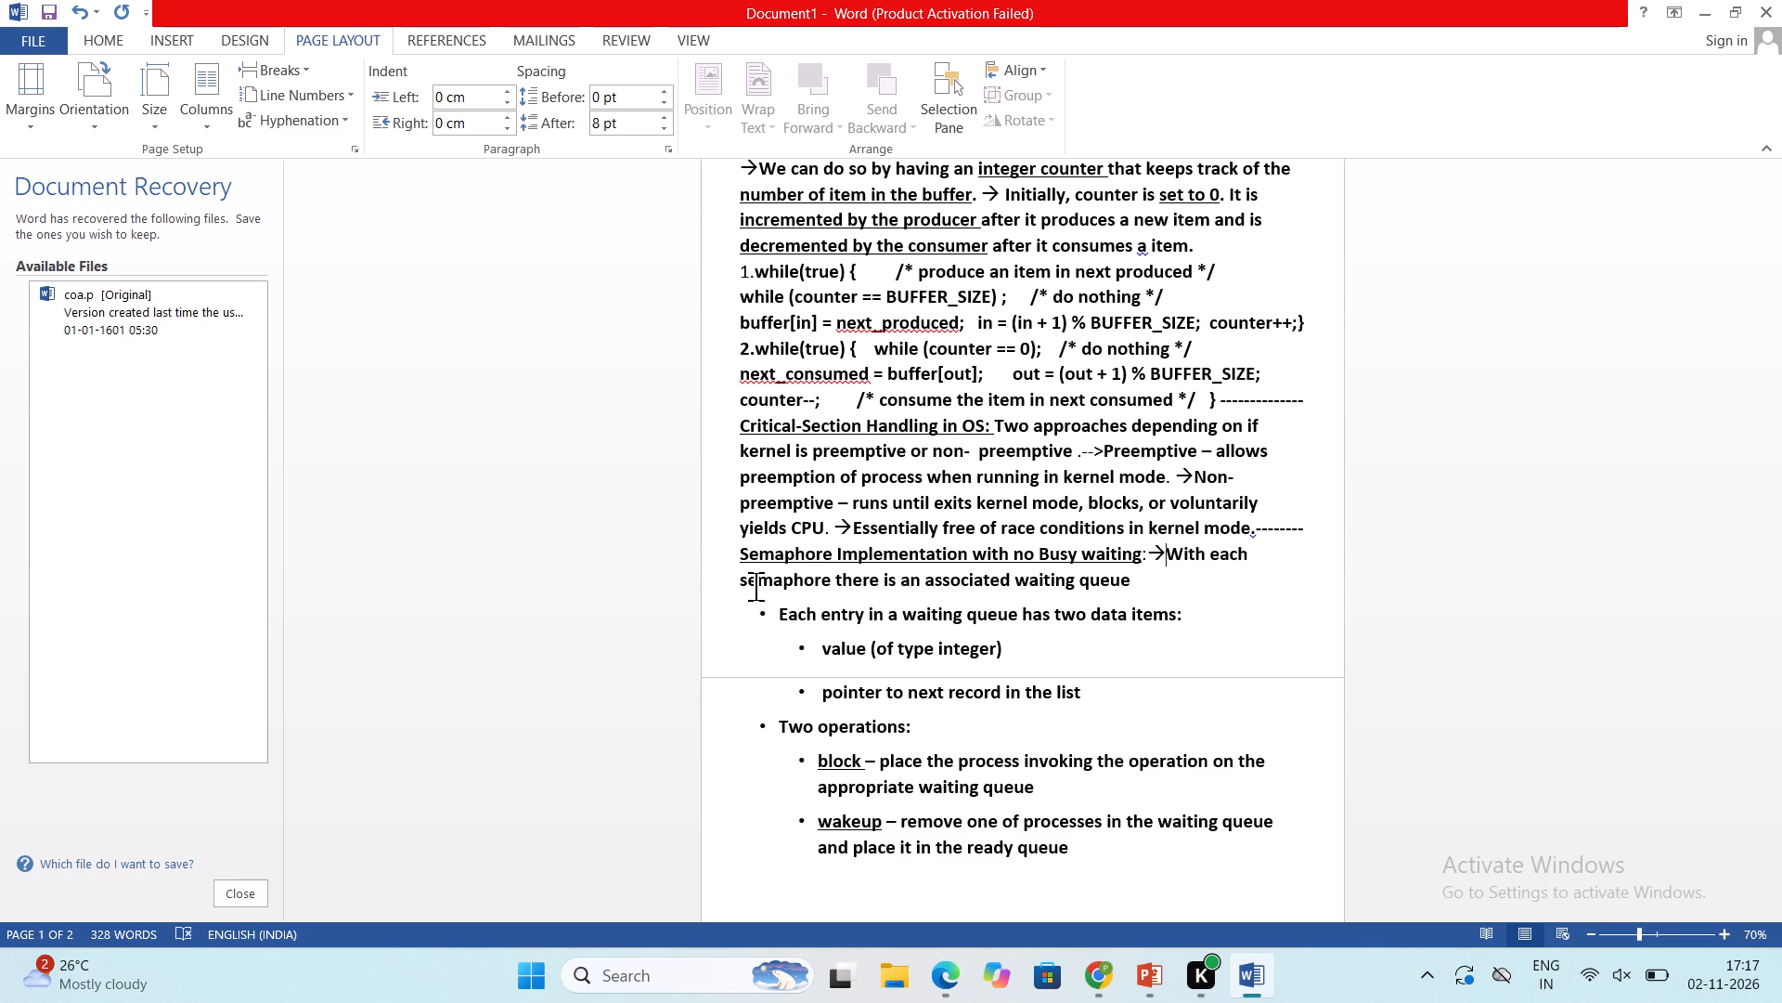
Merge the "Each entry in a waiting queue" bullet into the running text after "associated waiting queue", separated by ".-->".
key(Down)
key(Down)
key(Left)
key(Left)
key(Left)
key(Left)
key(Left)
key(Left)
key(Left)
key(Left)
key(Left)
key(Left)
key(Left)
key(Left)
key(Left)
key(Left)
key(Left)
key(Left)
key(Left)
key(Left)
key(Left)
key(Left)
key(Left)
key(Left)
key(Left)
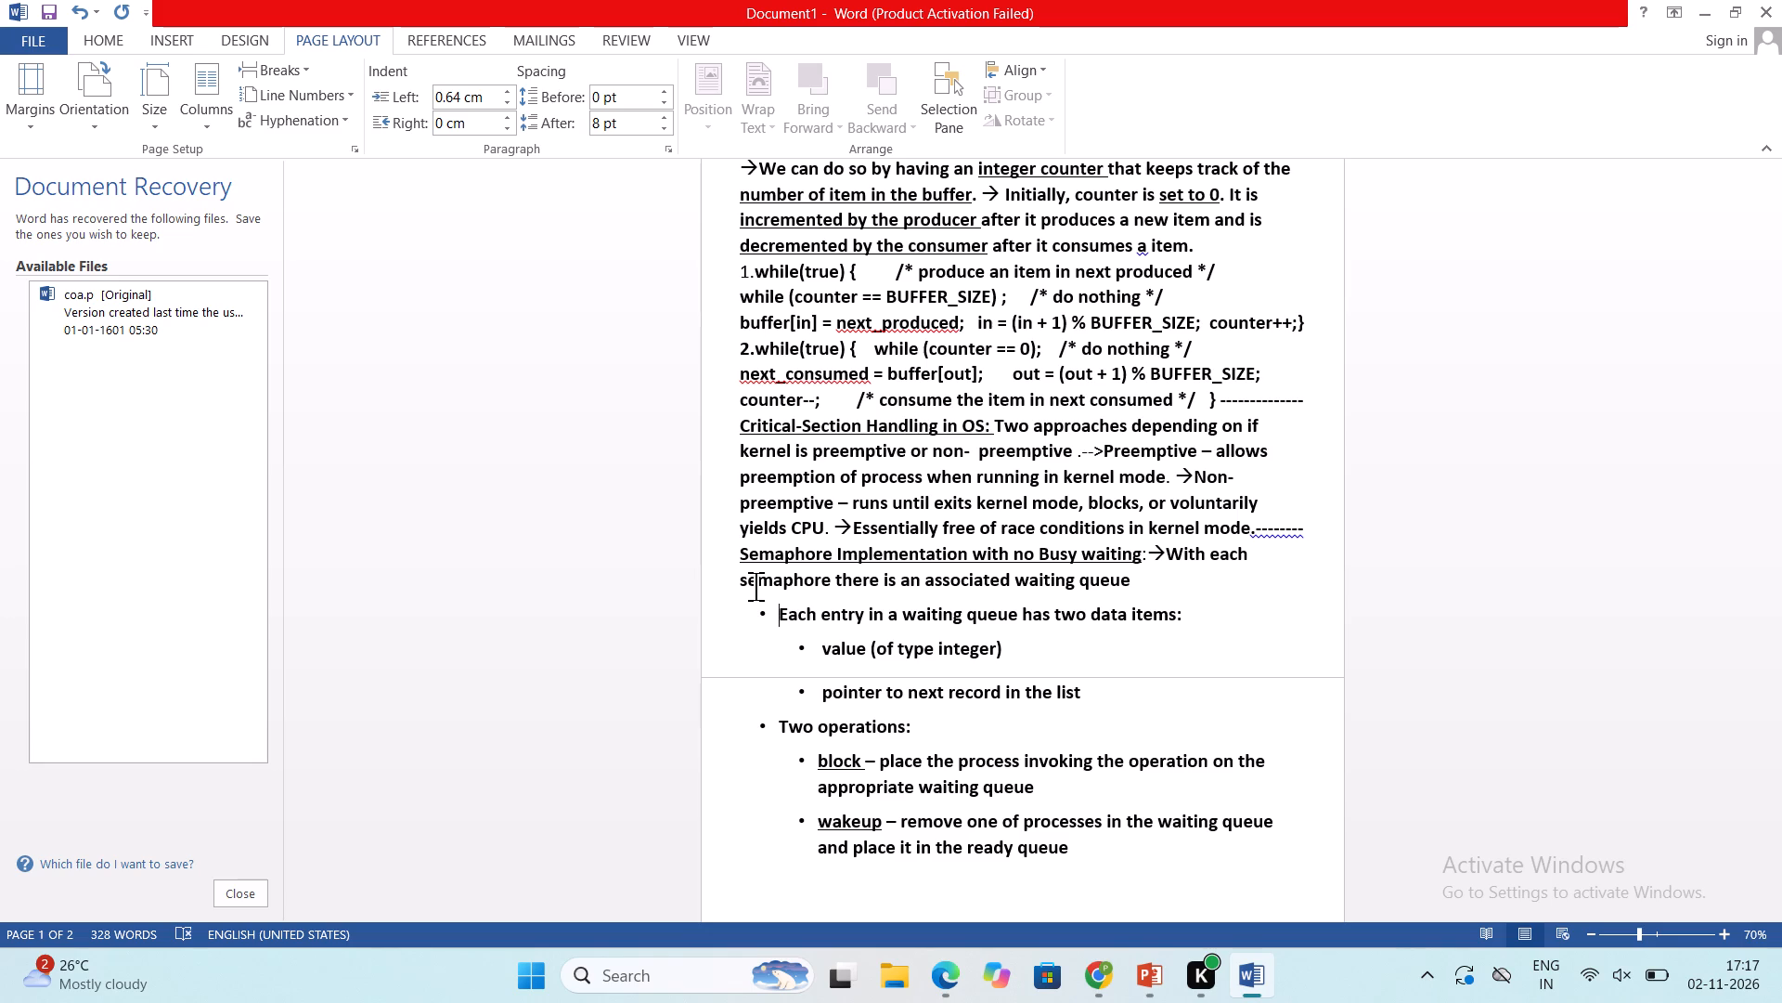
key(BackSpace)
key(BackSpace)
key(BackSpace)
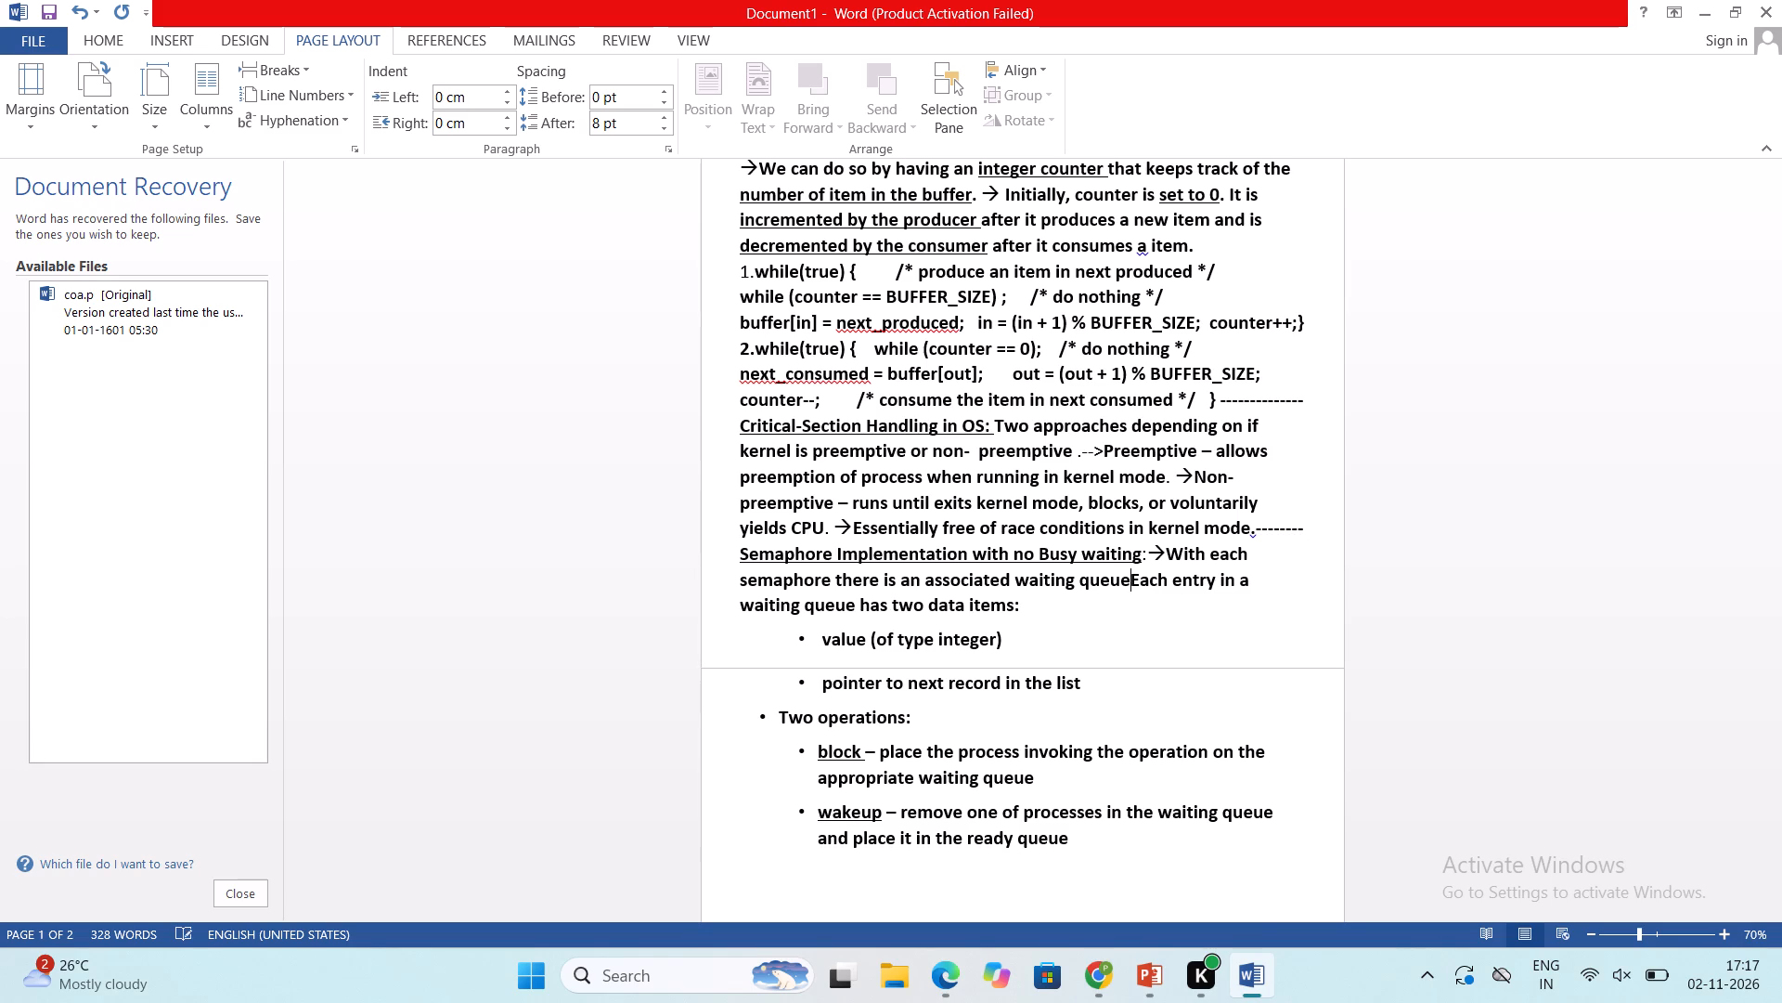
key(period)
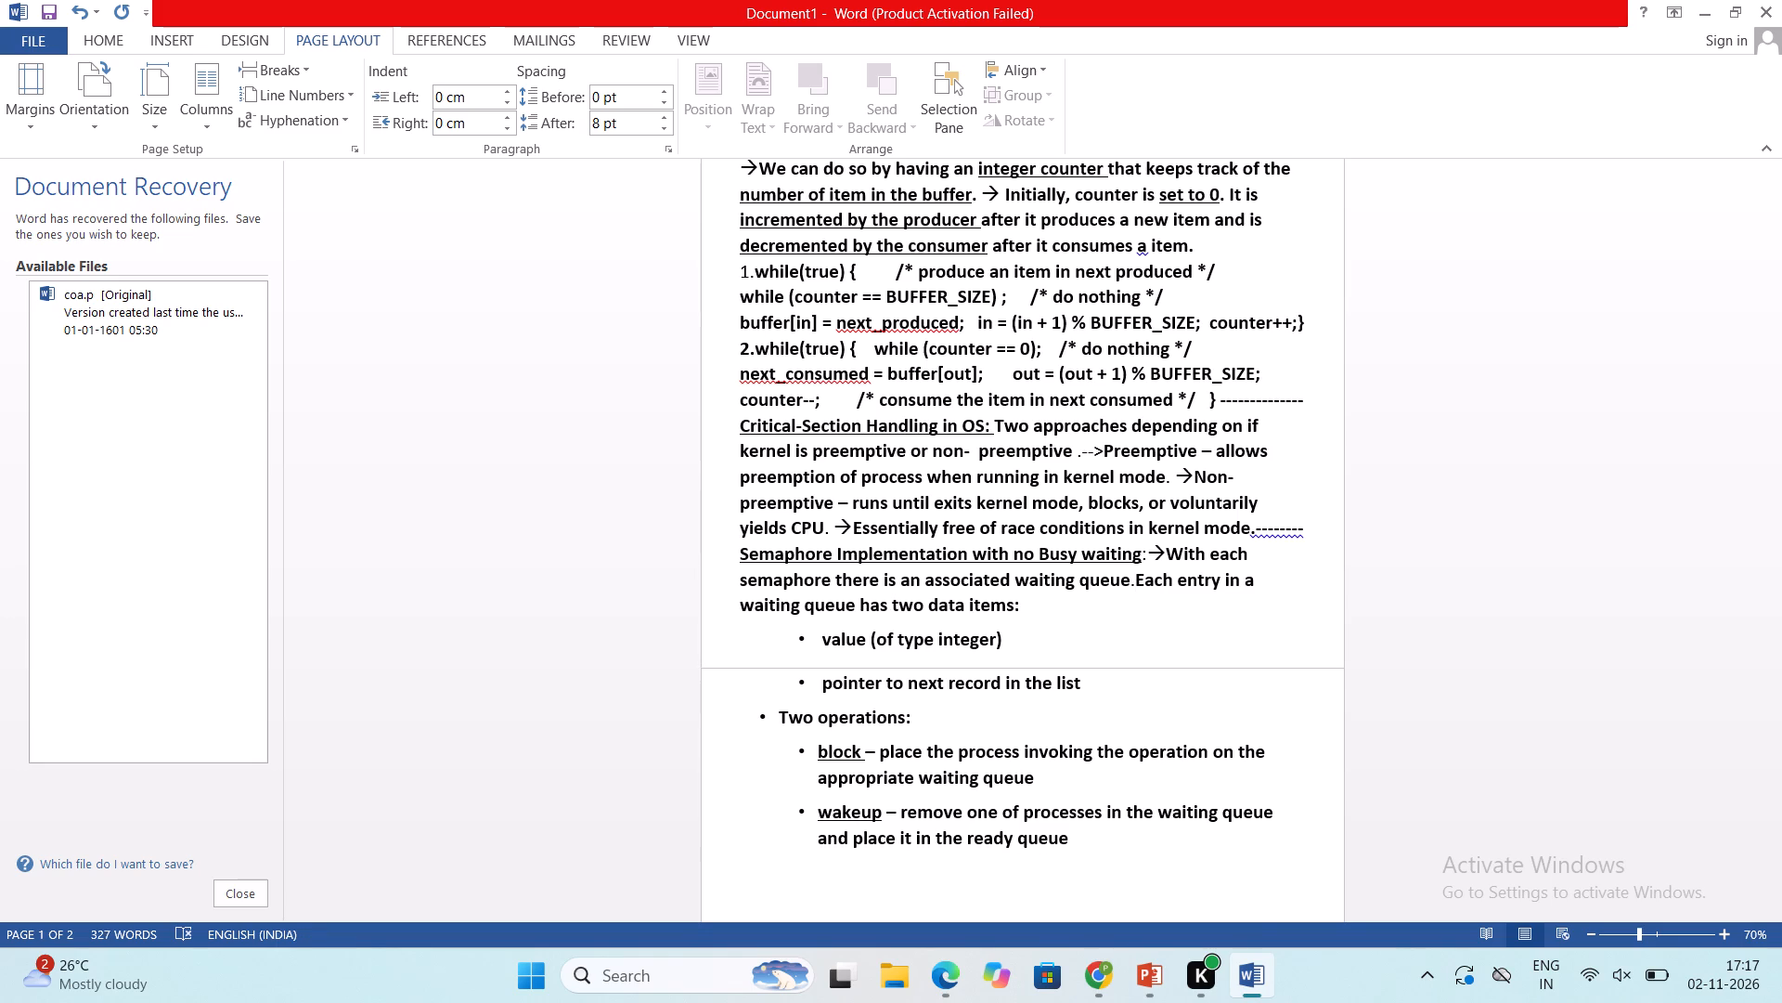
text(--)
key(shift+greater)
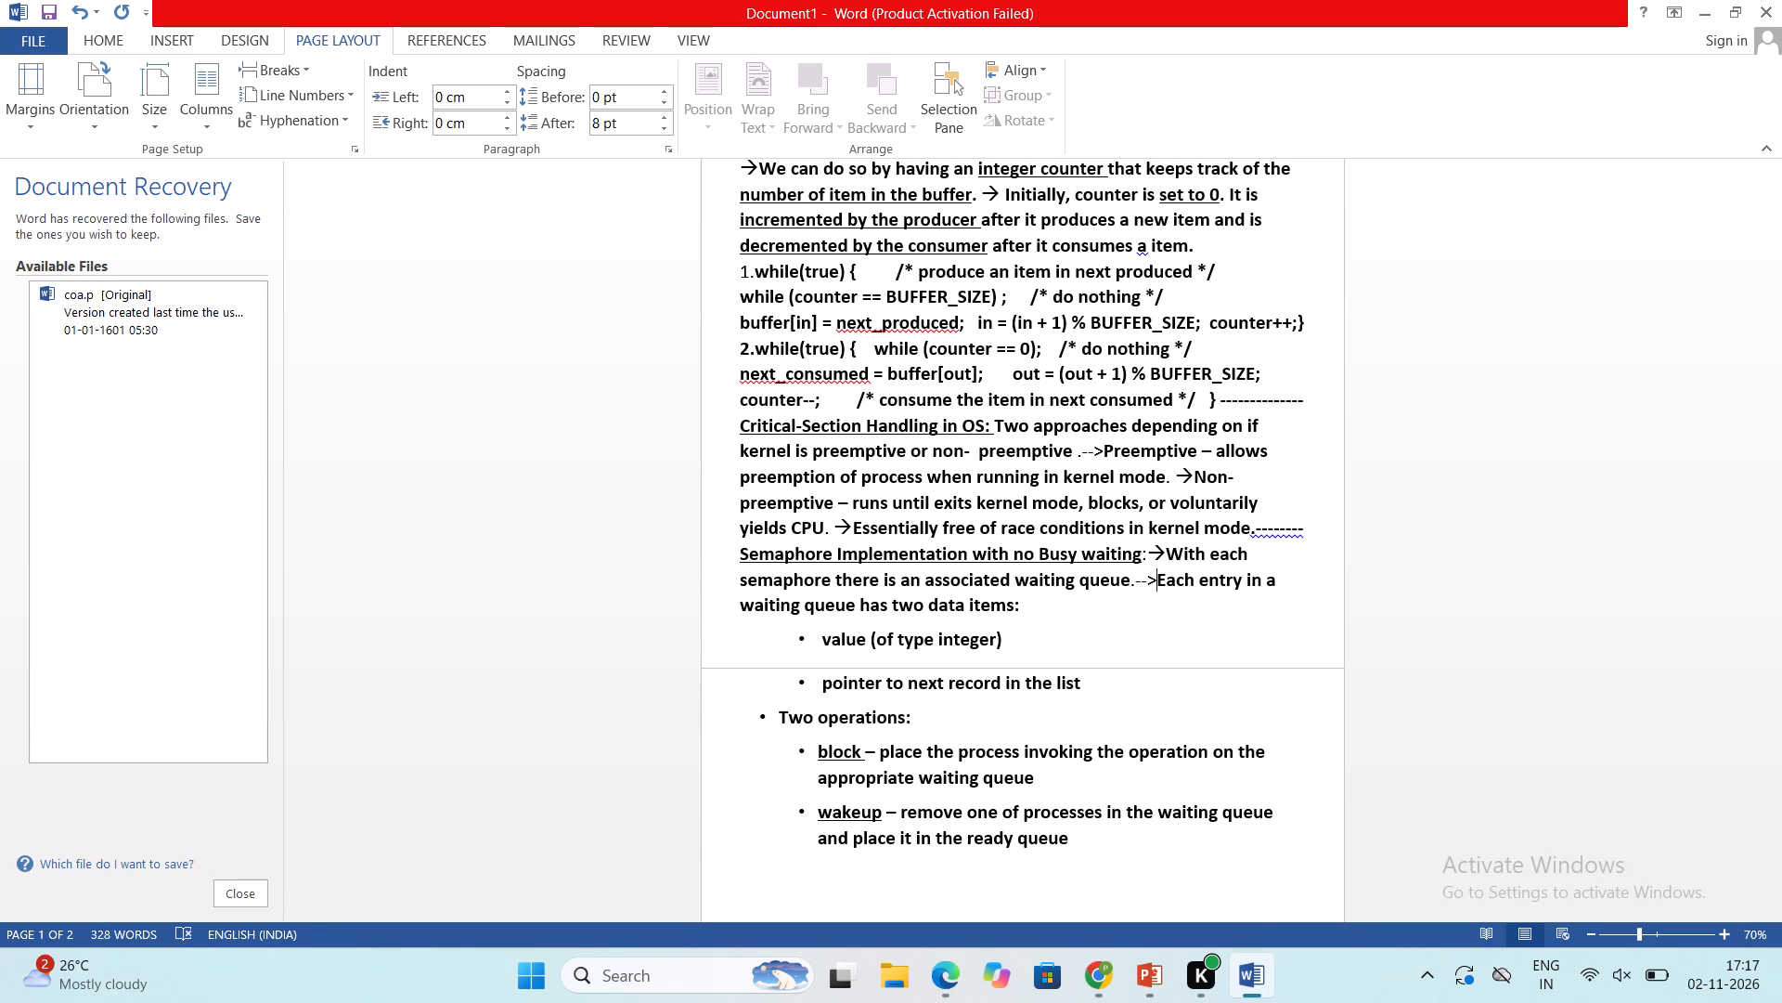
key(shift+greater)
key(BackSpace)
key(BackSpace)
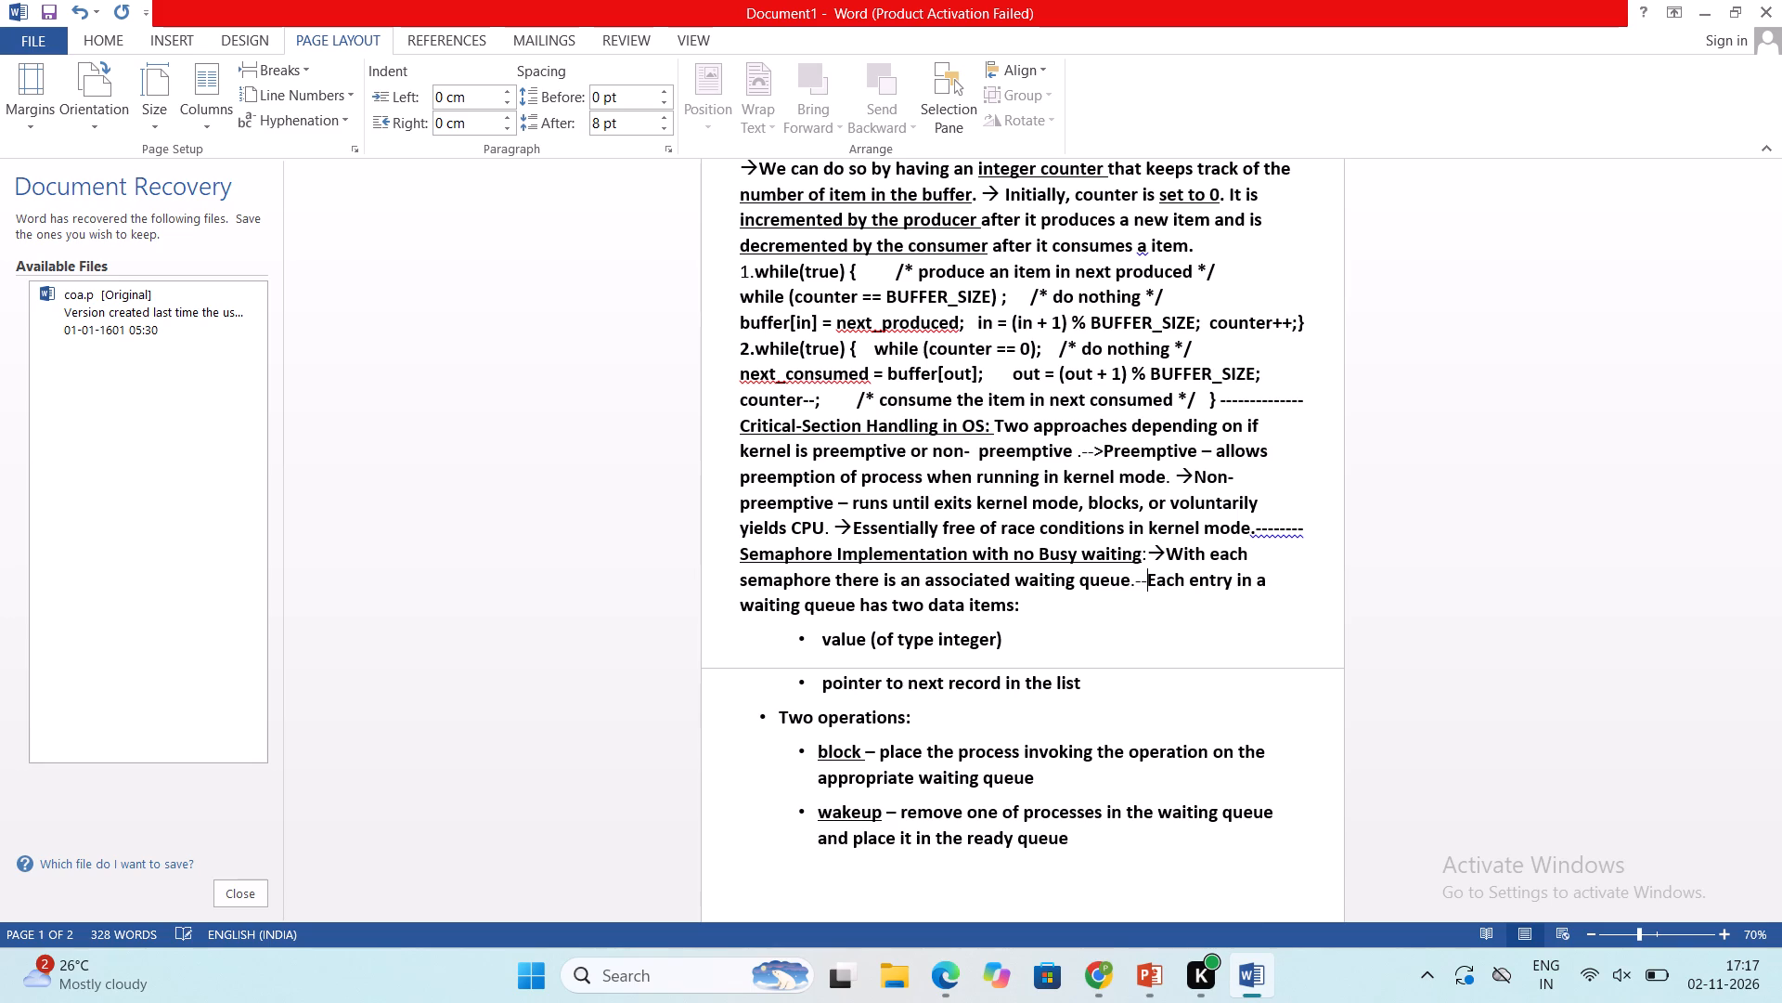
key(shift+greater)
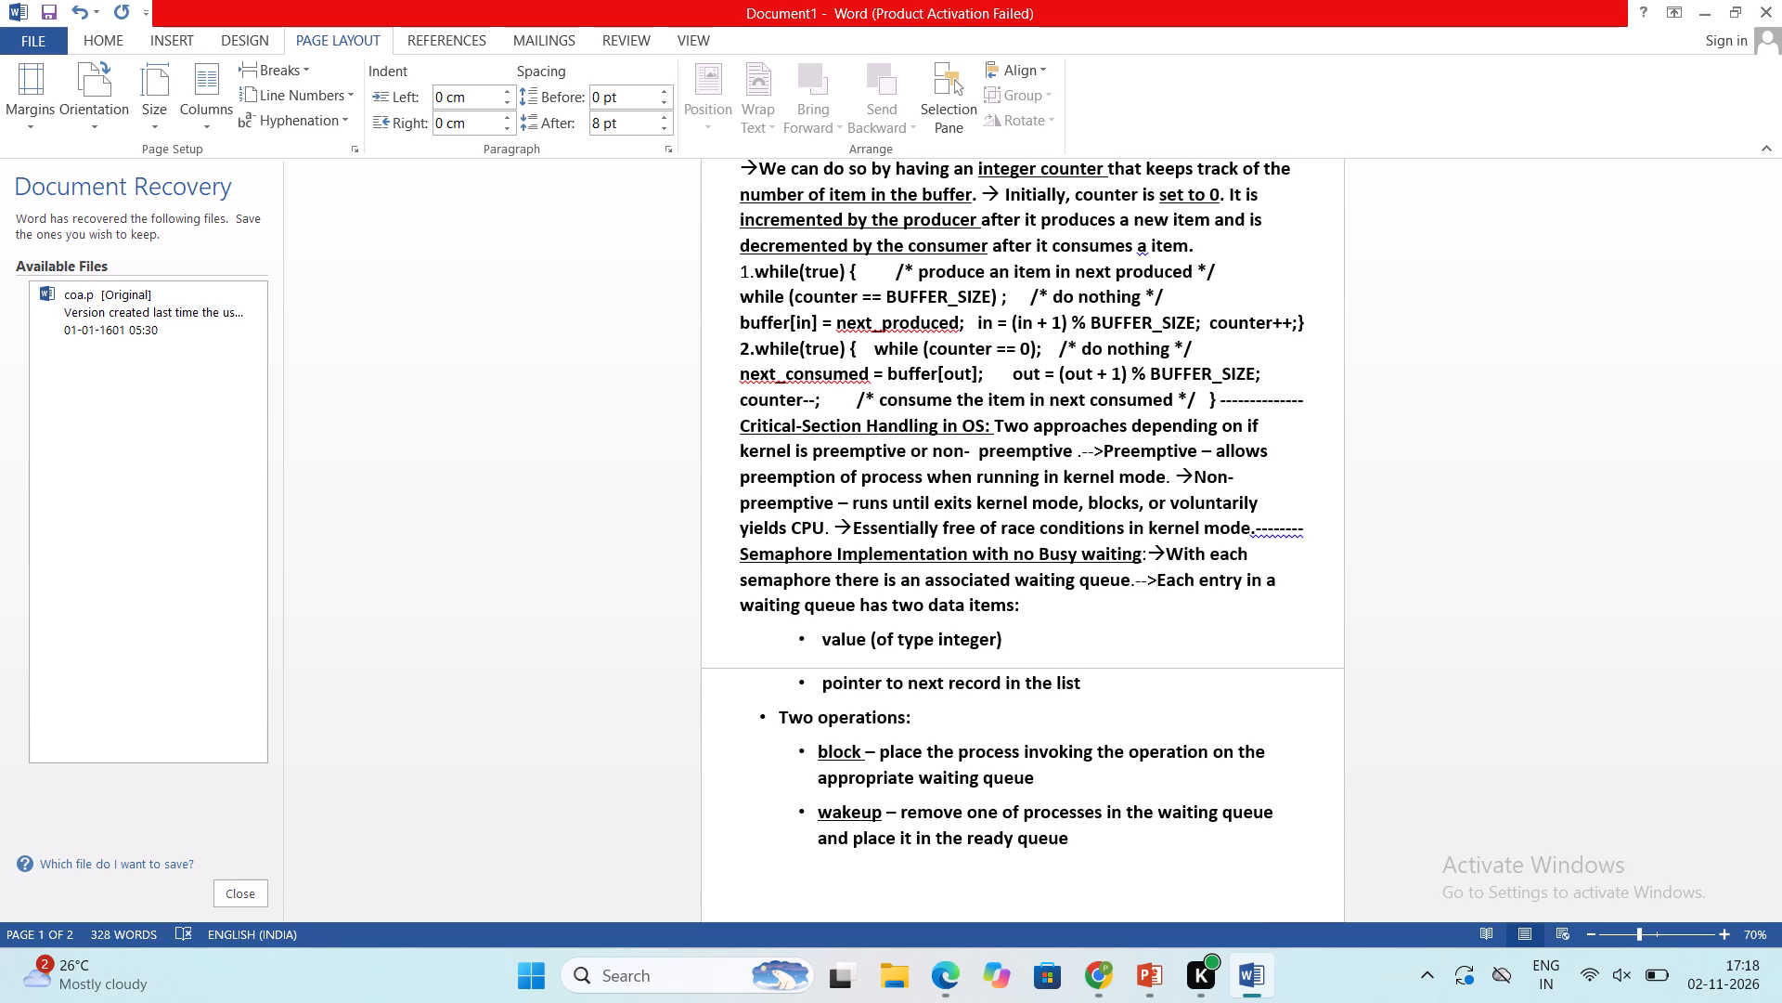
Merge the "value (of type integer)" bullet into the running text after "two data items:", numbered "1.".
key(Down)
key(Down)
key(Down)
key(Up)
key(Left)
key(Left)
key(Left)
key(Left)
key(Left)
key(Left)
key(Left)
key(Left)
key(Left)
key(Left)
key(Left)
key(Left)
key(Left)
key(Left)
key(Left)
key(Left)
key(Left)
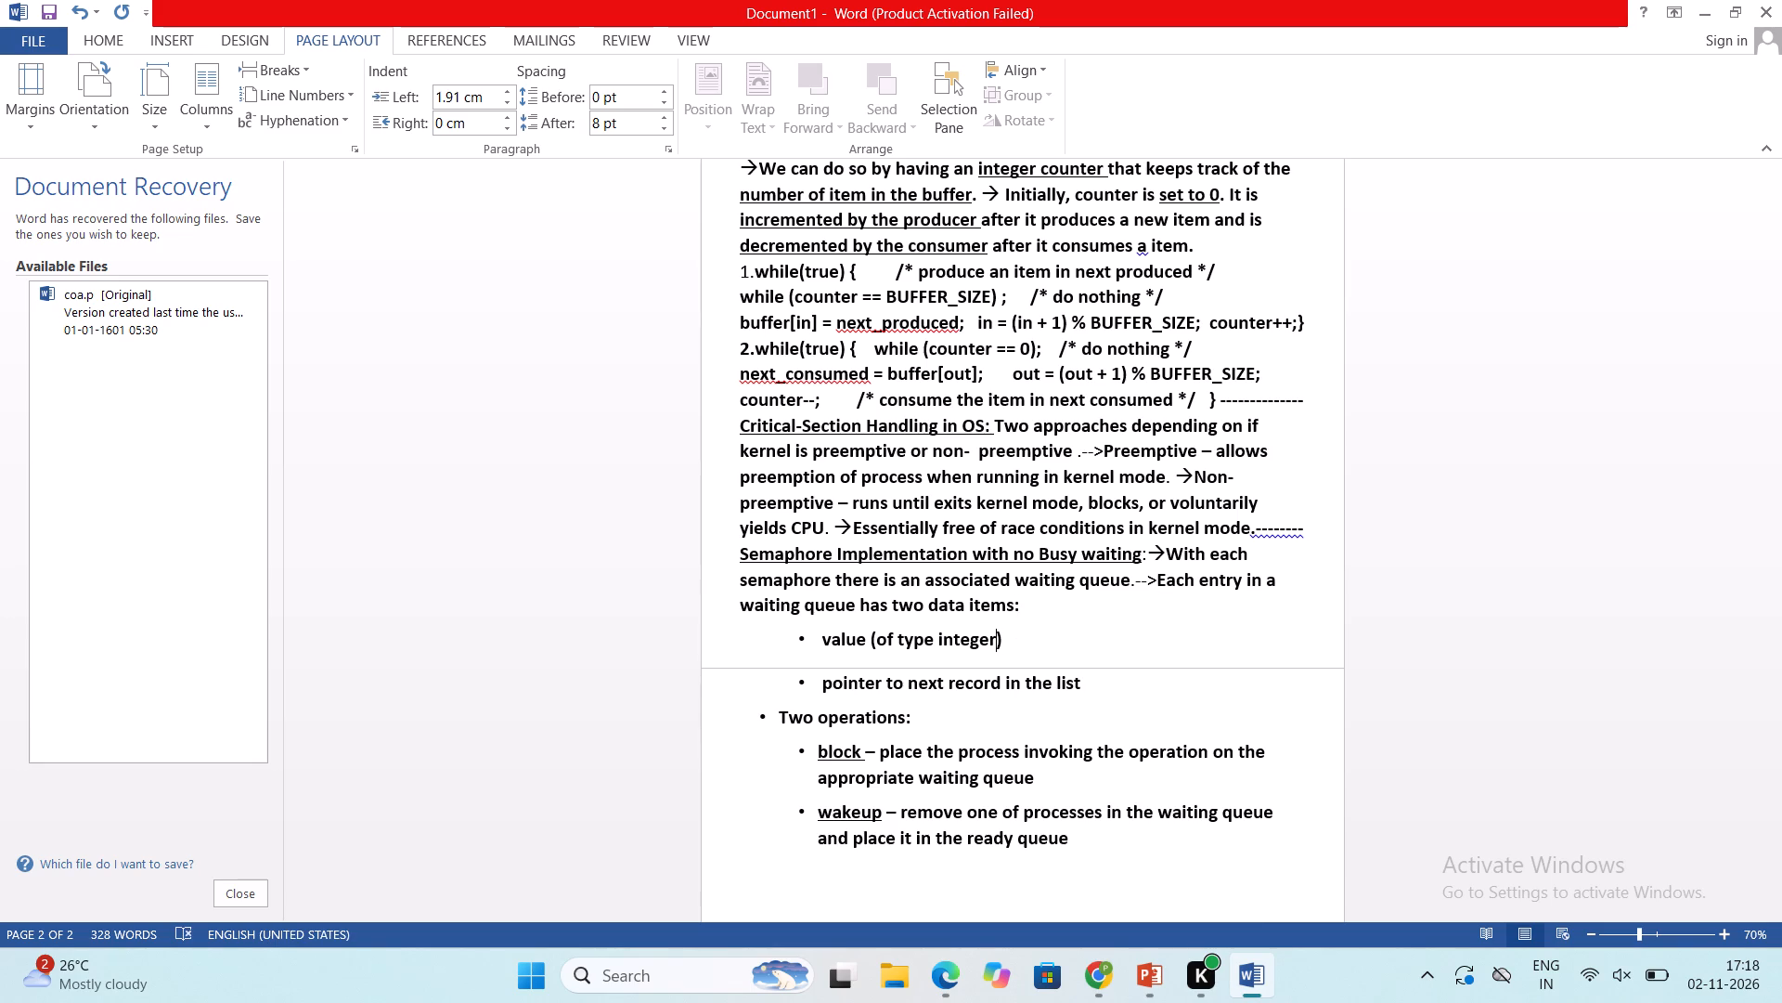
key(Left)
key(Left)
key(Left)
key(Left)
key(Left)
key(Left)
key(BackSpace)
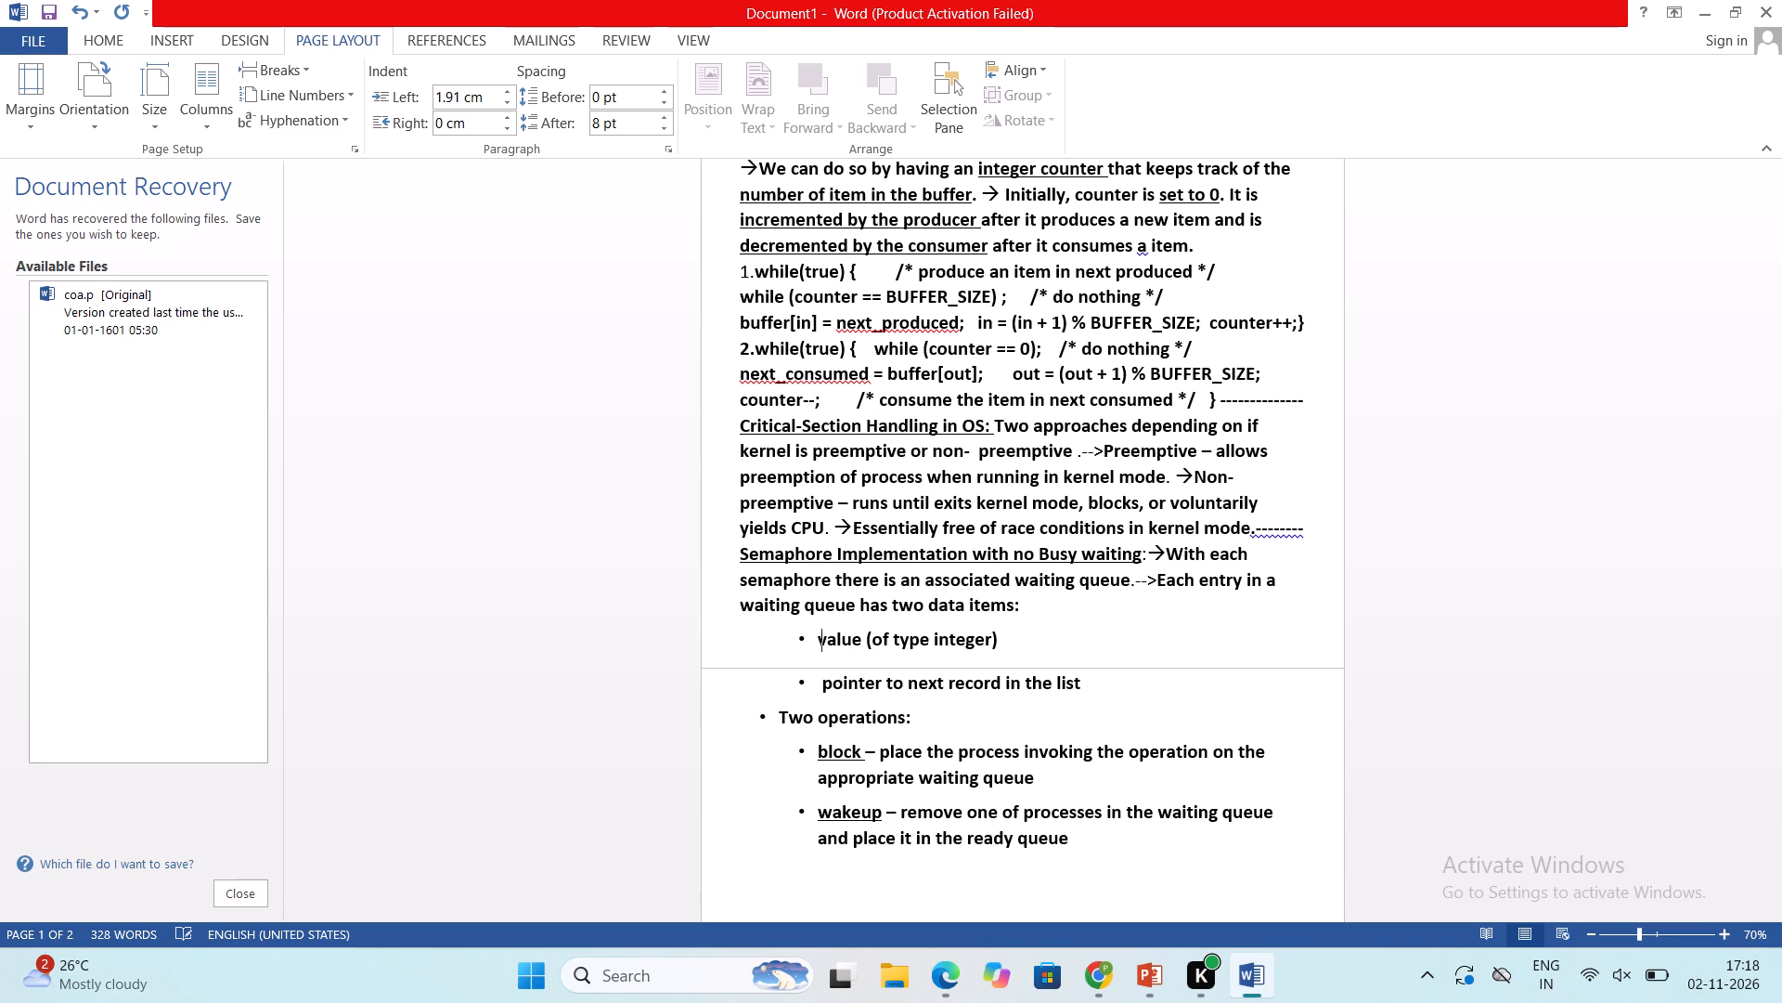
key(BackSpace)
key(BackSpace)
key(BackSpace)
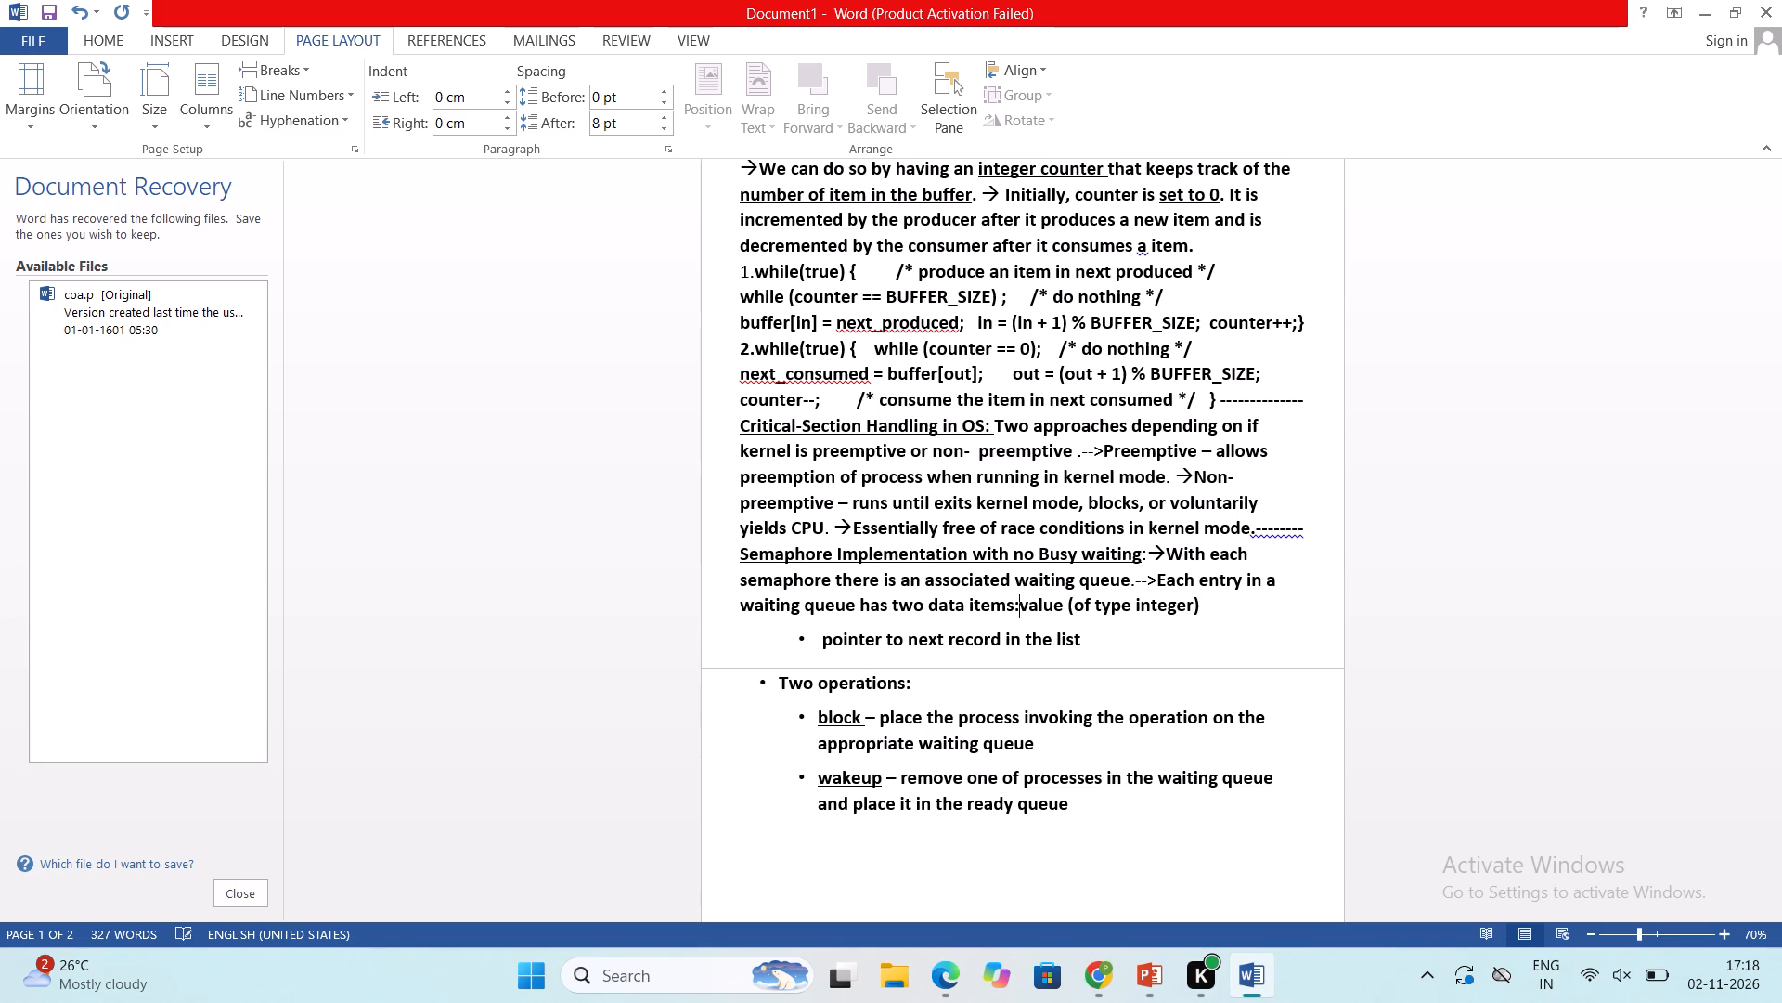
text(1.)
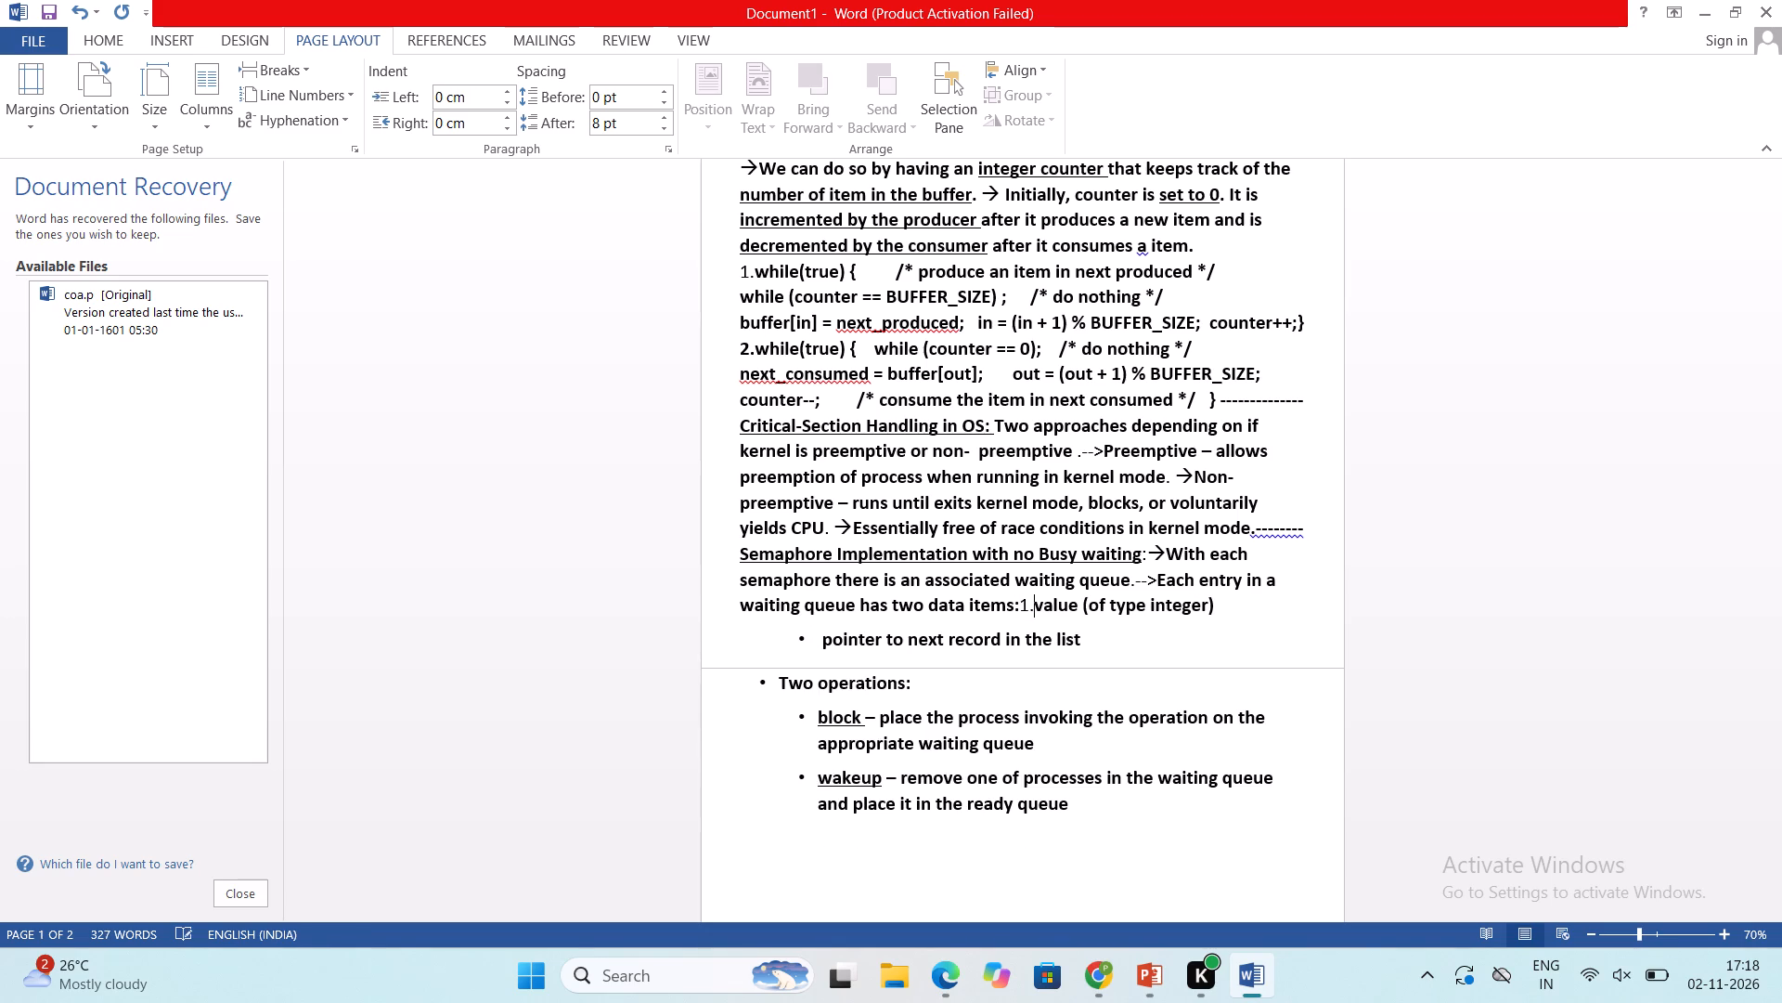
Merge the "pointer to next record in the list" bullet into the running text after "(of type integer)", numbered "2.".
key(Down)
key(Left)
key(Left)
key(Left)
key(Left)
key(Left)
key(Left)
key(Left)
key(Left)
key(Left)
key(Left)
key(Left)
key(Left)
key(Left)
key(Left)
key(Left)
key(Left)
key(Left)
key(Left)
key(Left)
key(Left)
key(Left)
key(Left)
key(Left)
key(Left)
key(Left)
key(Left)
key(Left)
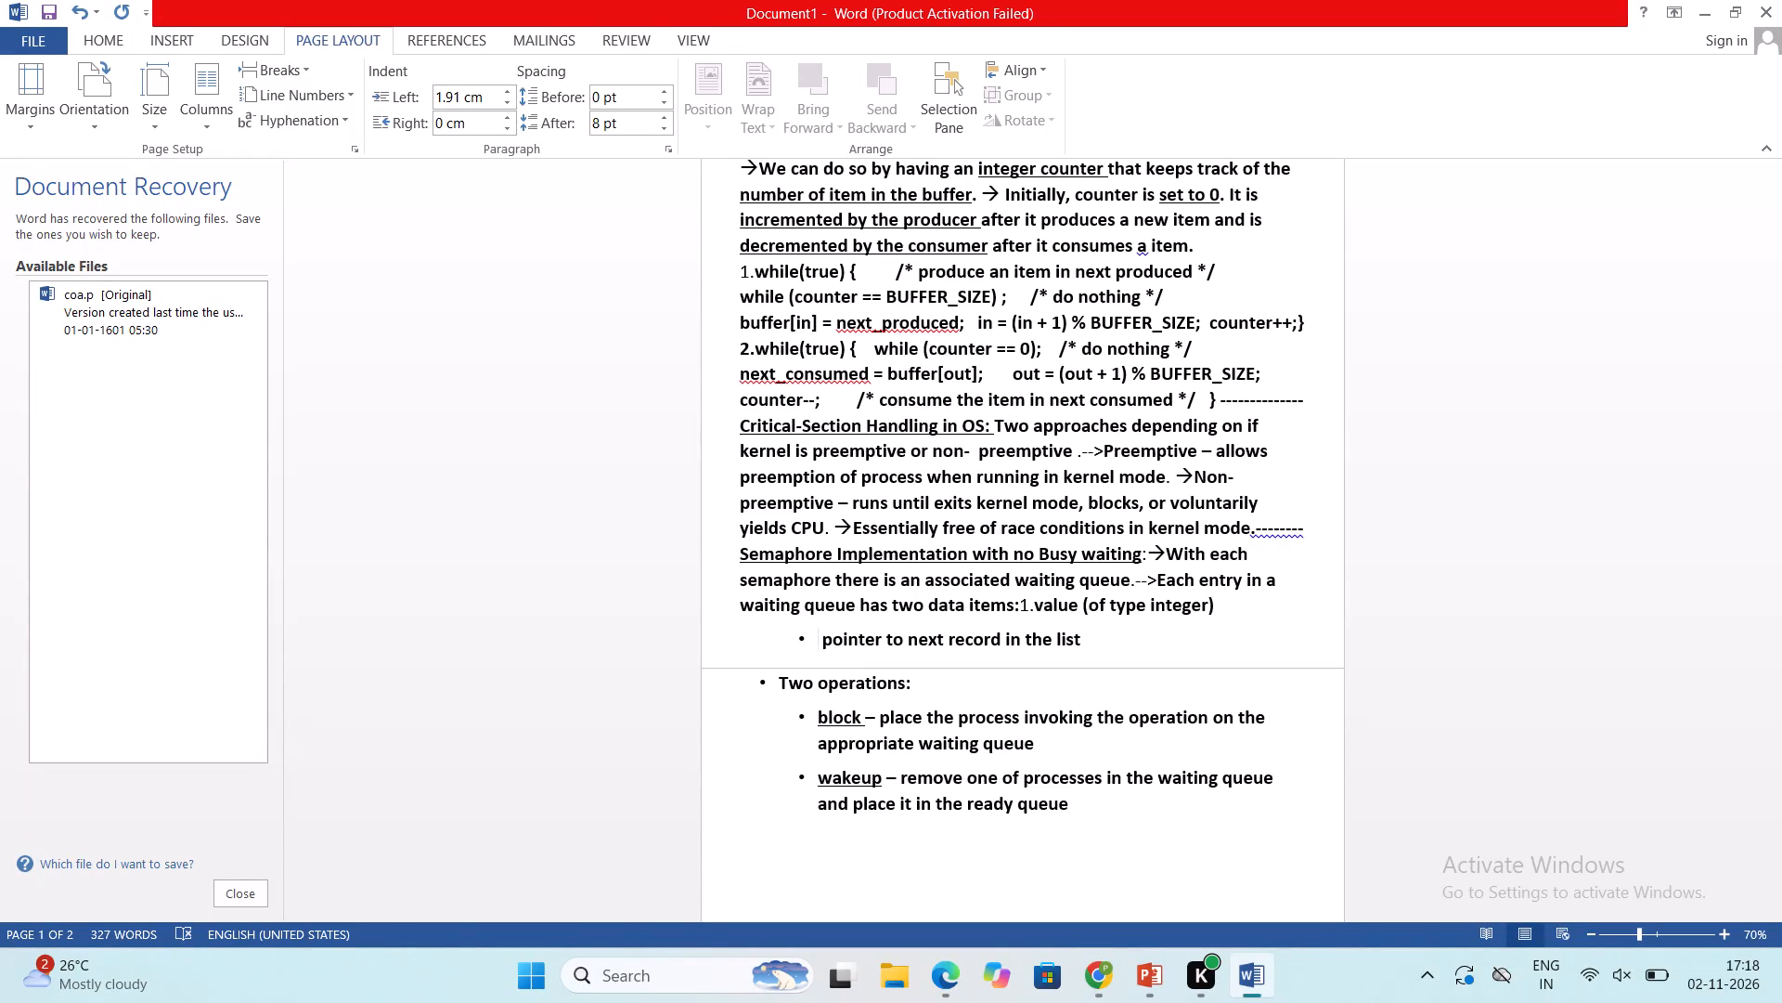
key(BackSpace)
key(BackSpace)
key(BackSpace)
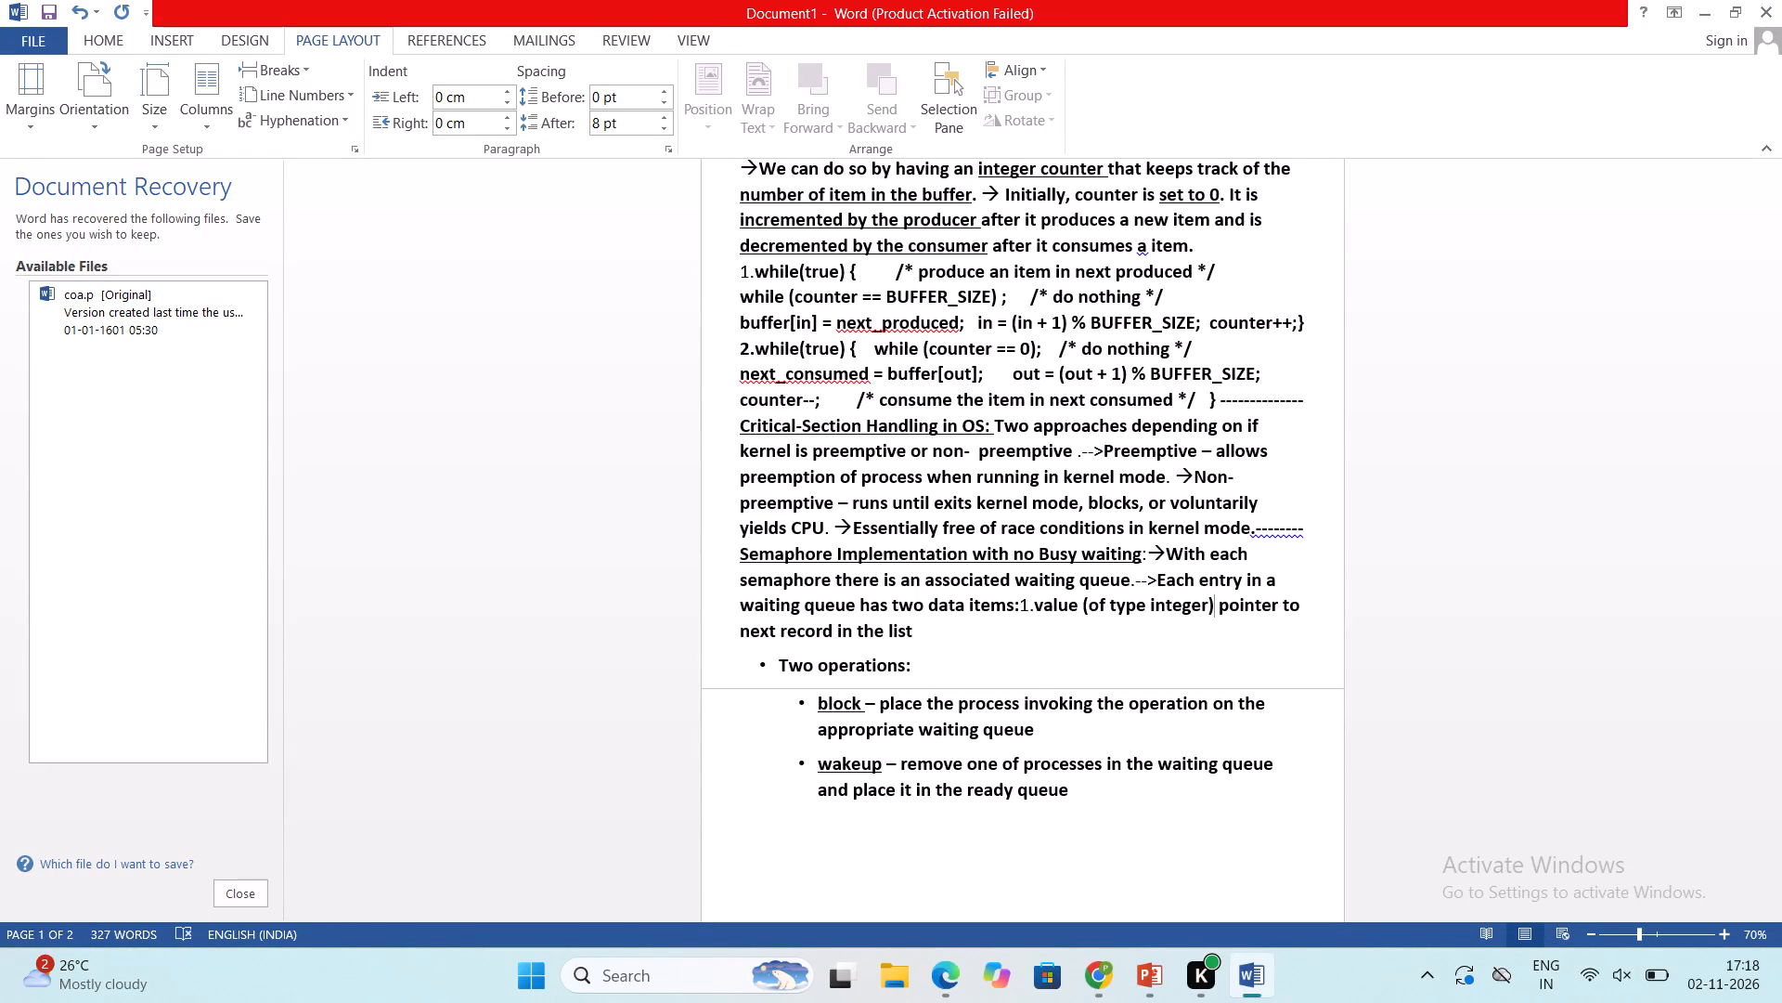
key(space)
text(2.)
Merge the "Two operations:" bullet into the running text after "next record in the list", separated by a period and a "-->" arrow.
key(Down)
key(Down)
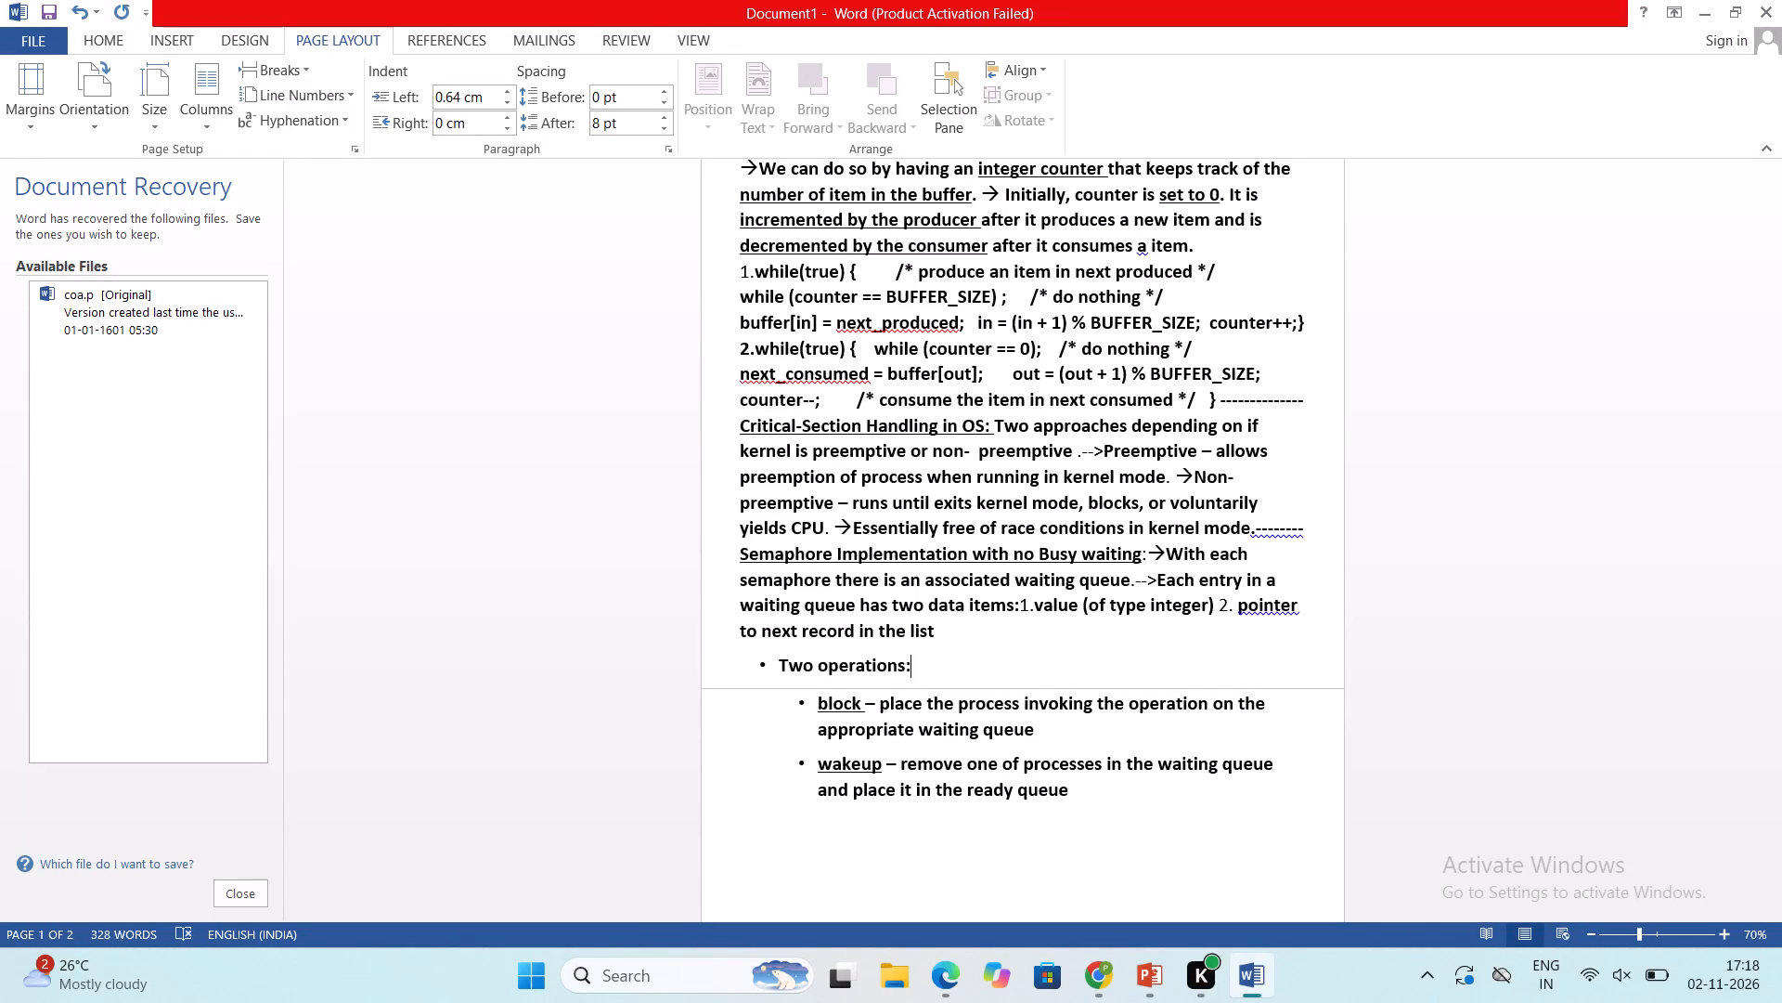
key(Left)
key(Left)
key(Left)
key(Left)
key(Left)
key(Left)
key(Left)
key(Left)
key(Left)
key(Left)
key(Left)
key(Left)
key(Left)
key(Left)
key(Left)
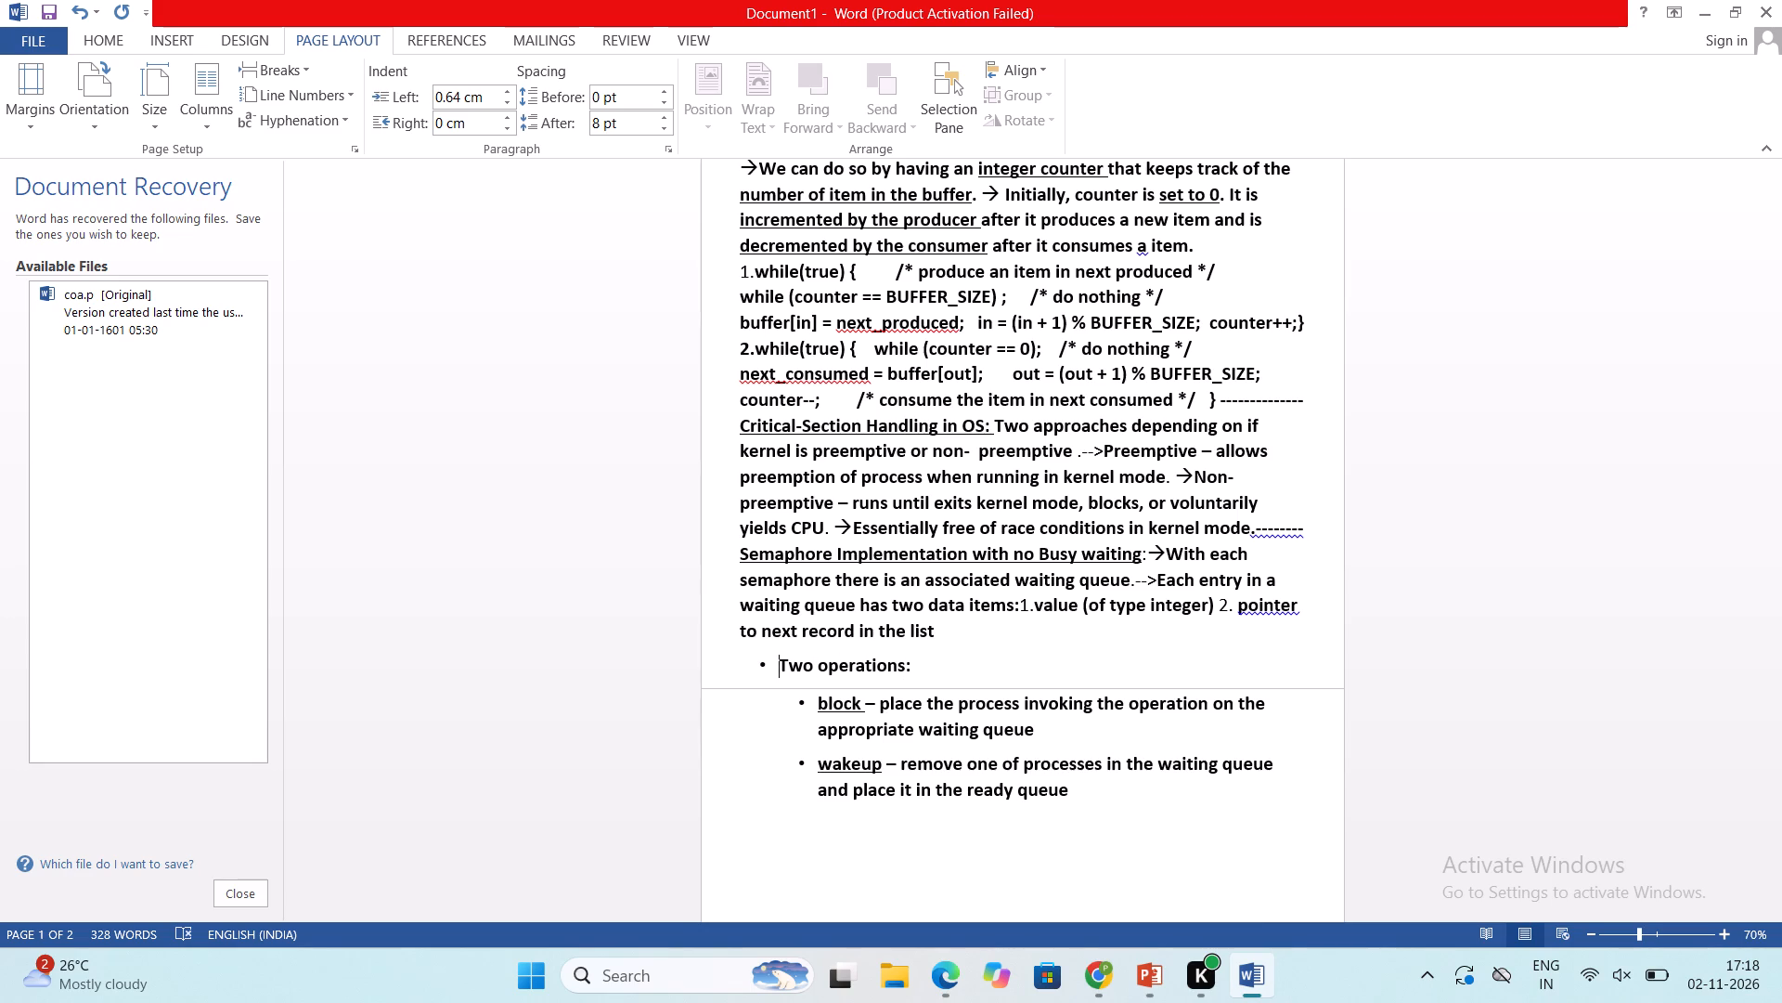
key(BackSpace)
key(BackSpace)
key(BackSpace)
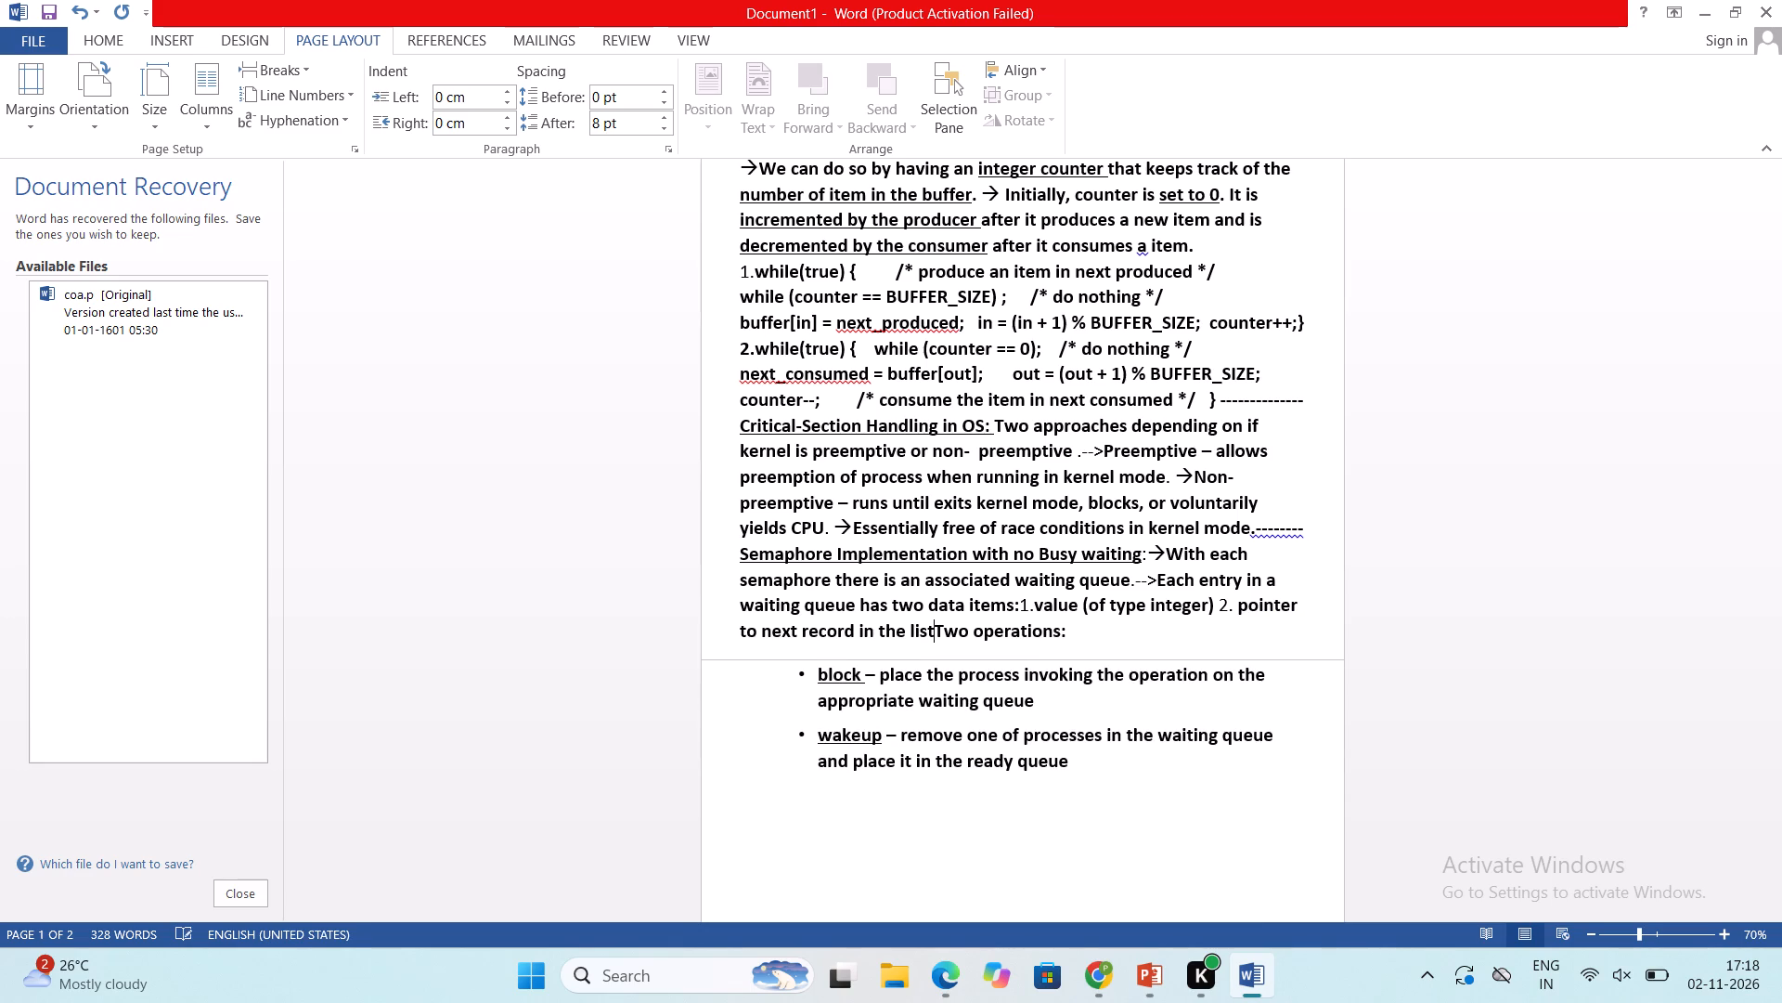
key(period)
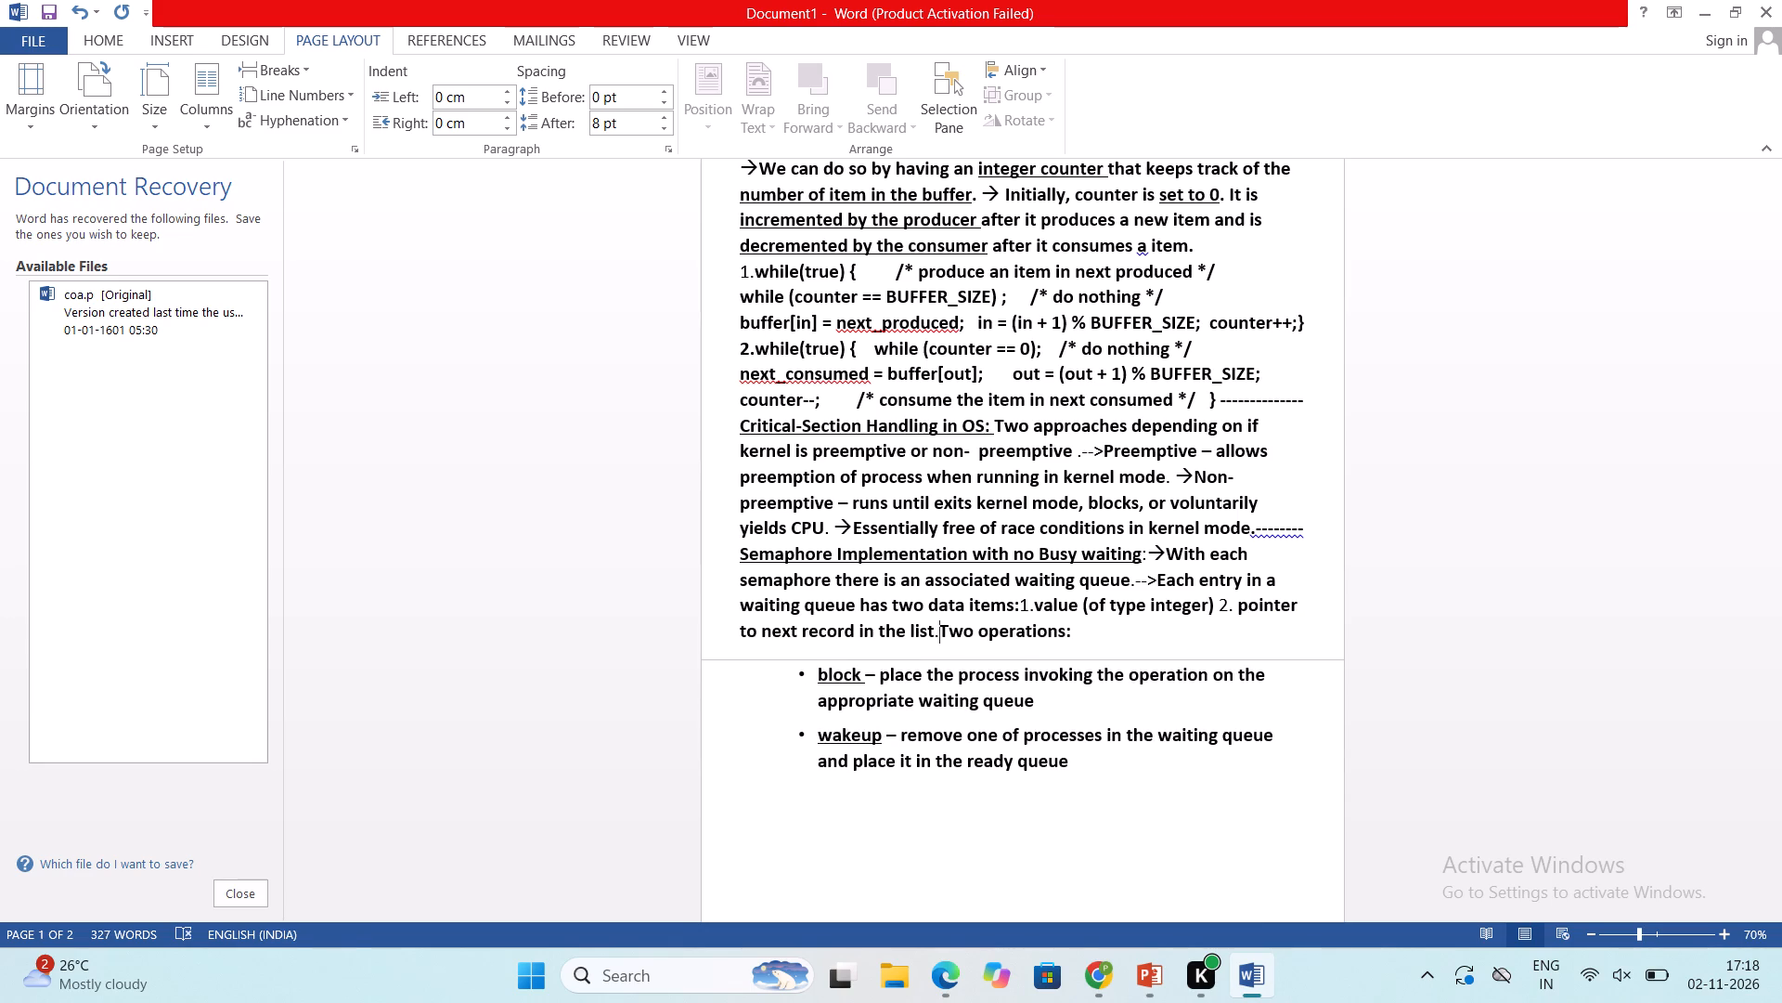
key(space)
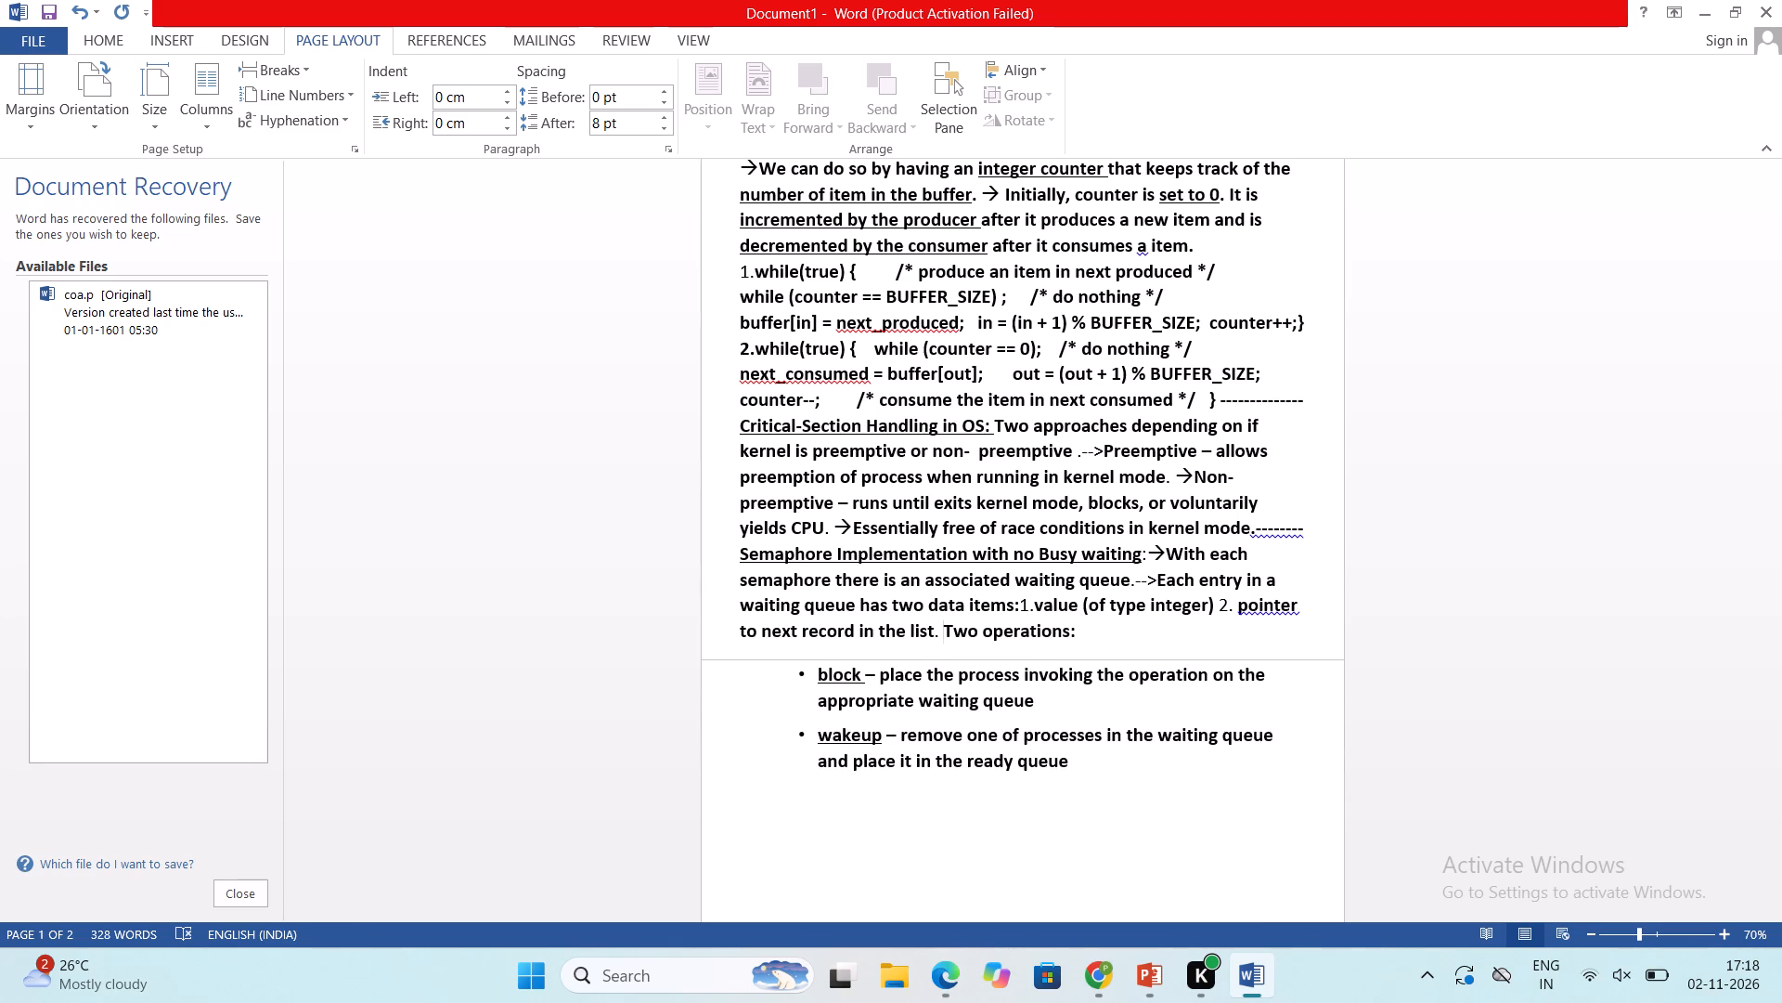
text(--)
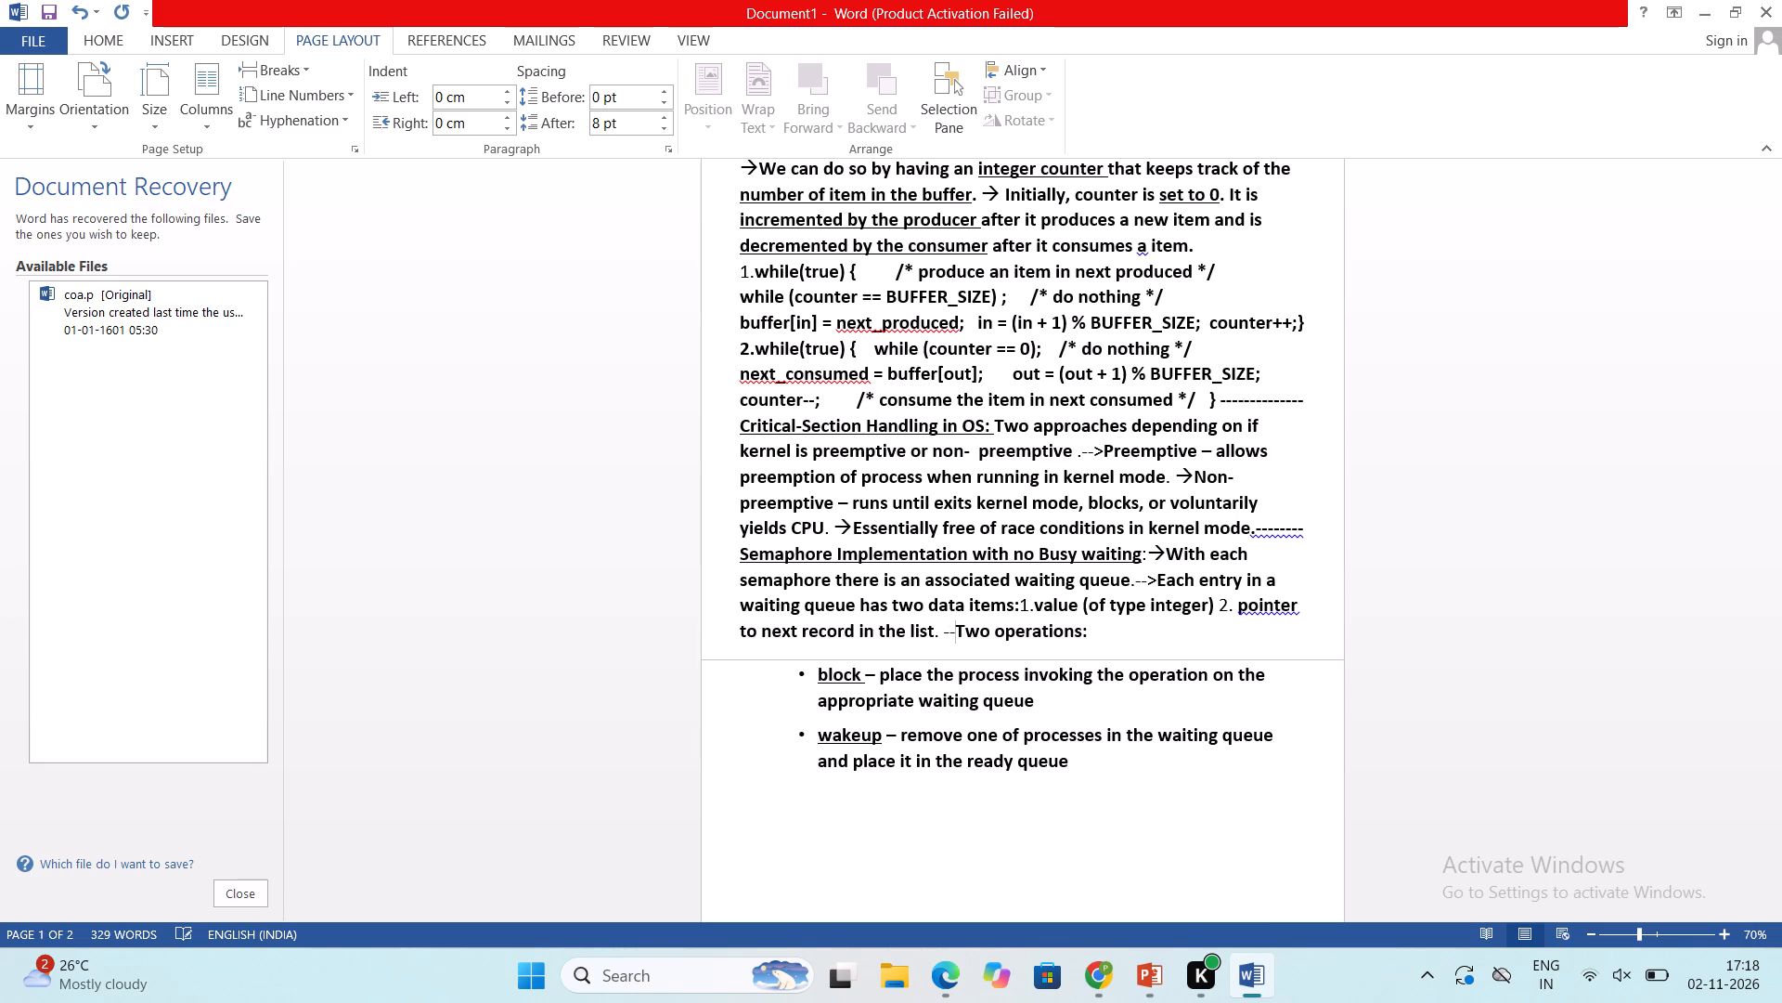
key(shift+greater)
Merge the "block" bullet into the running text directly after "Two operations:", numbered "1.".
key(Down)
key(Left)
key(Left)
key(Left)
key(Left)
key(Left)
key(Left)
key(Left)
key(Left)
key(Left)
key(Left)
key(Left)
key(Left)
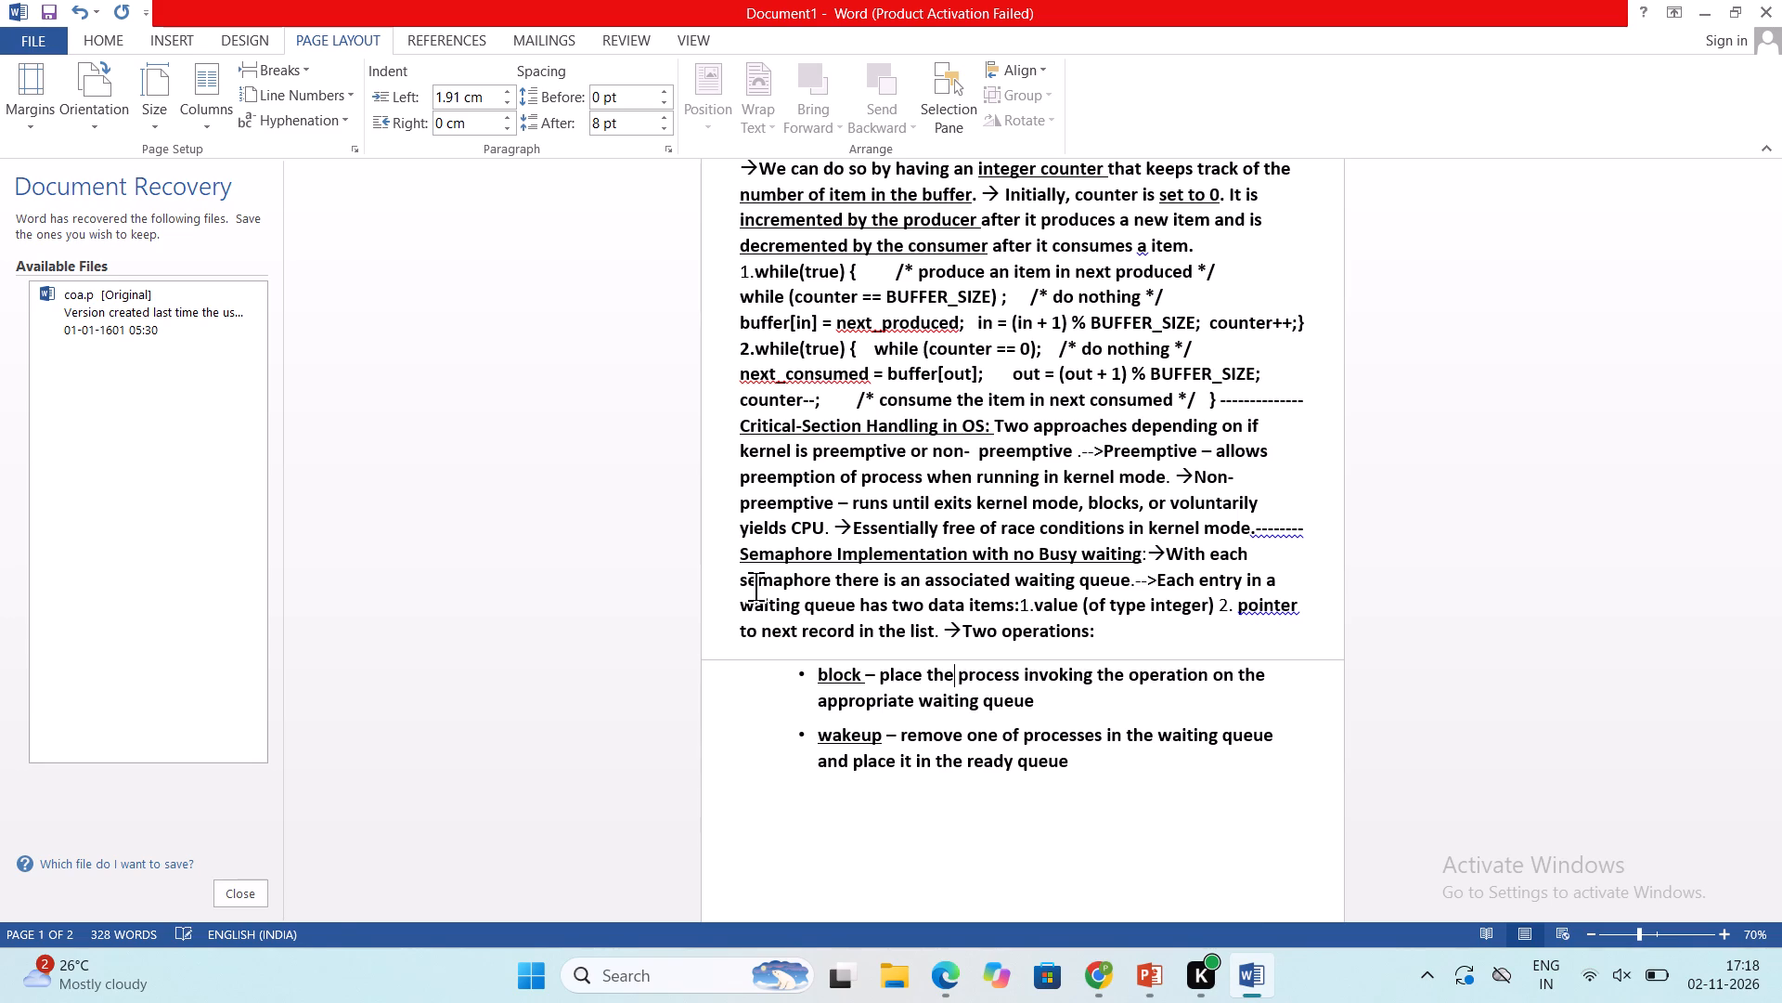
key(Left)
key(Left)
key(Left)
key(Left)
key(Left)
key(Left)
key(Left)
key(BackSpace)
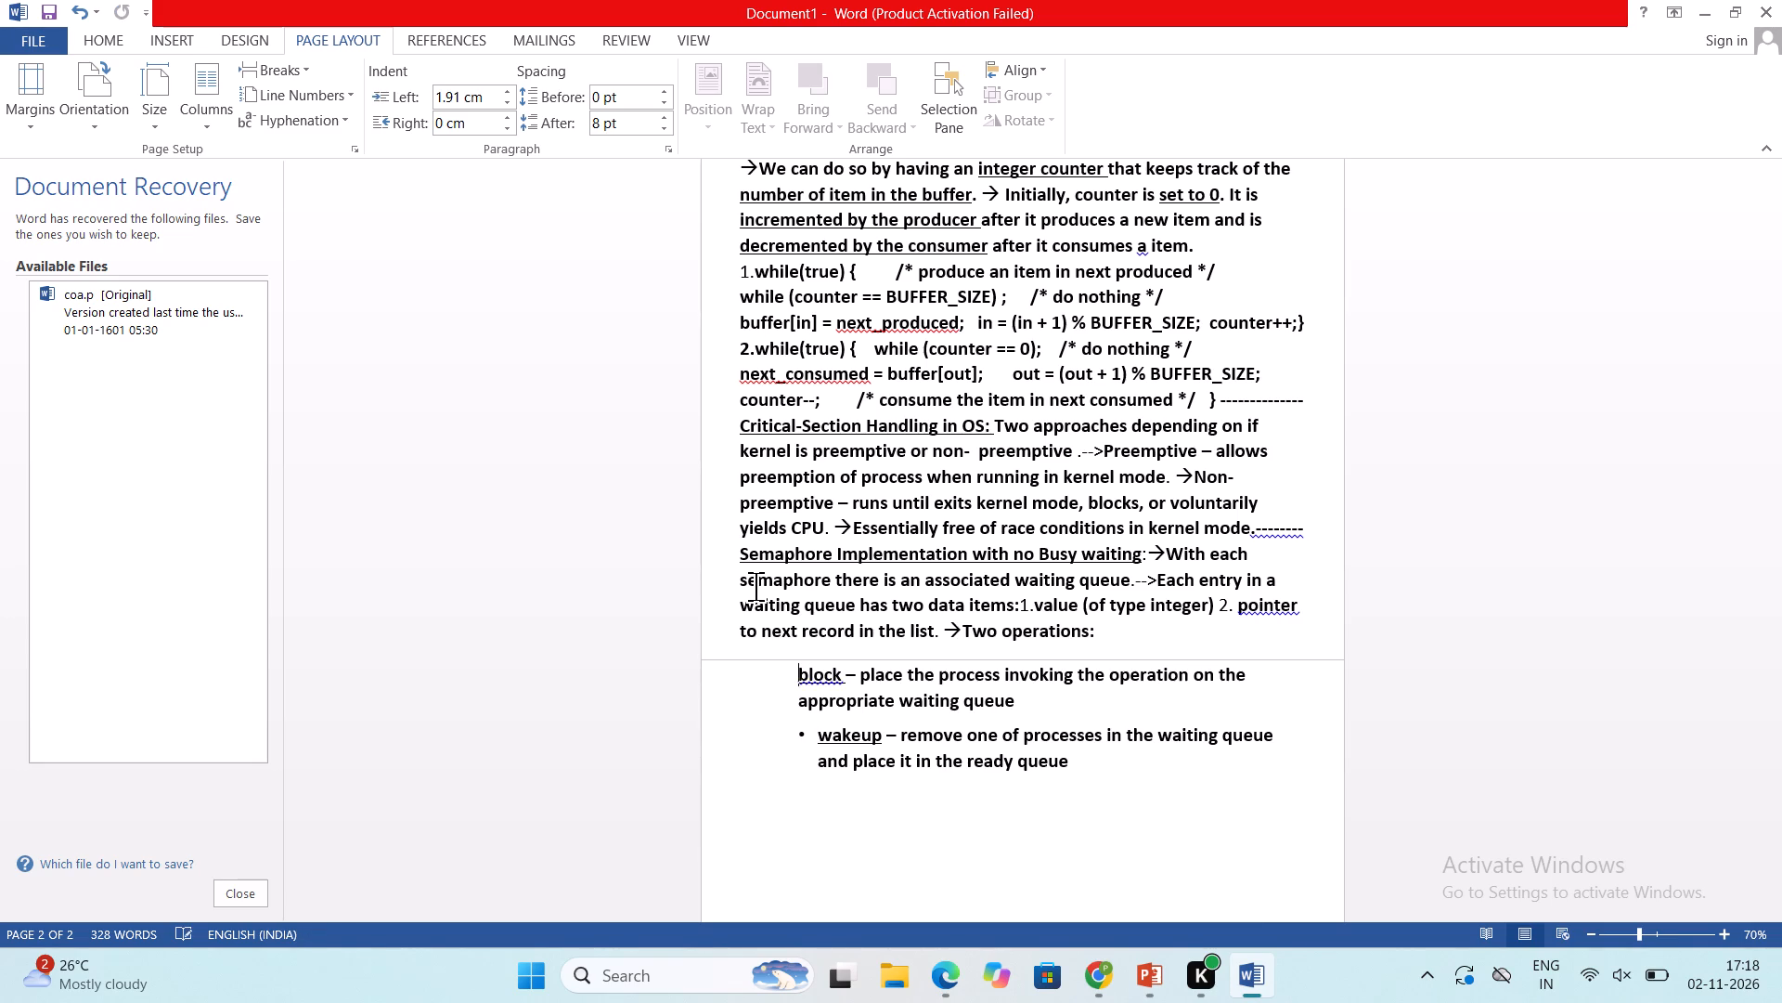
key(BackSpace)
key(BackSpace)
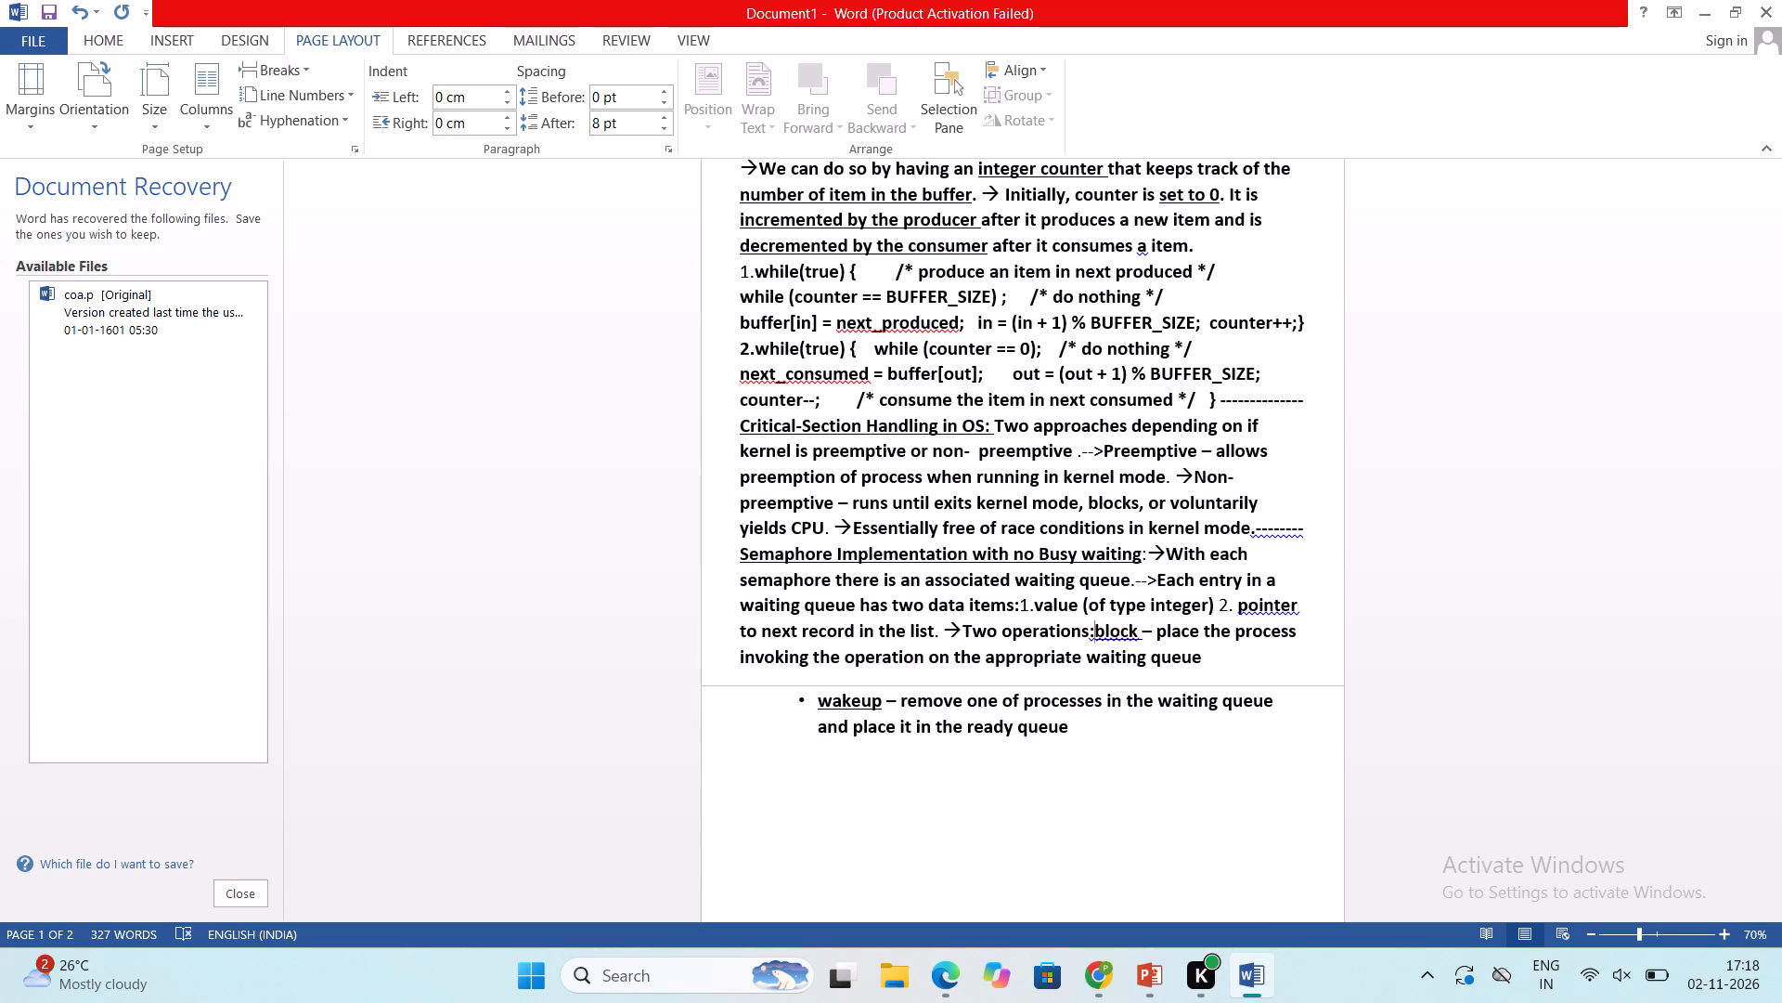
text(1.)
Merge the "wakeup" bullet into the running text after "appropriate waiting queue", numbered "2.".
key(Down)
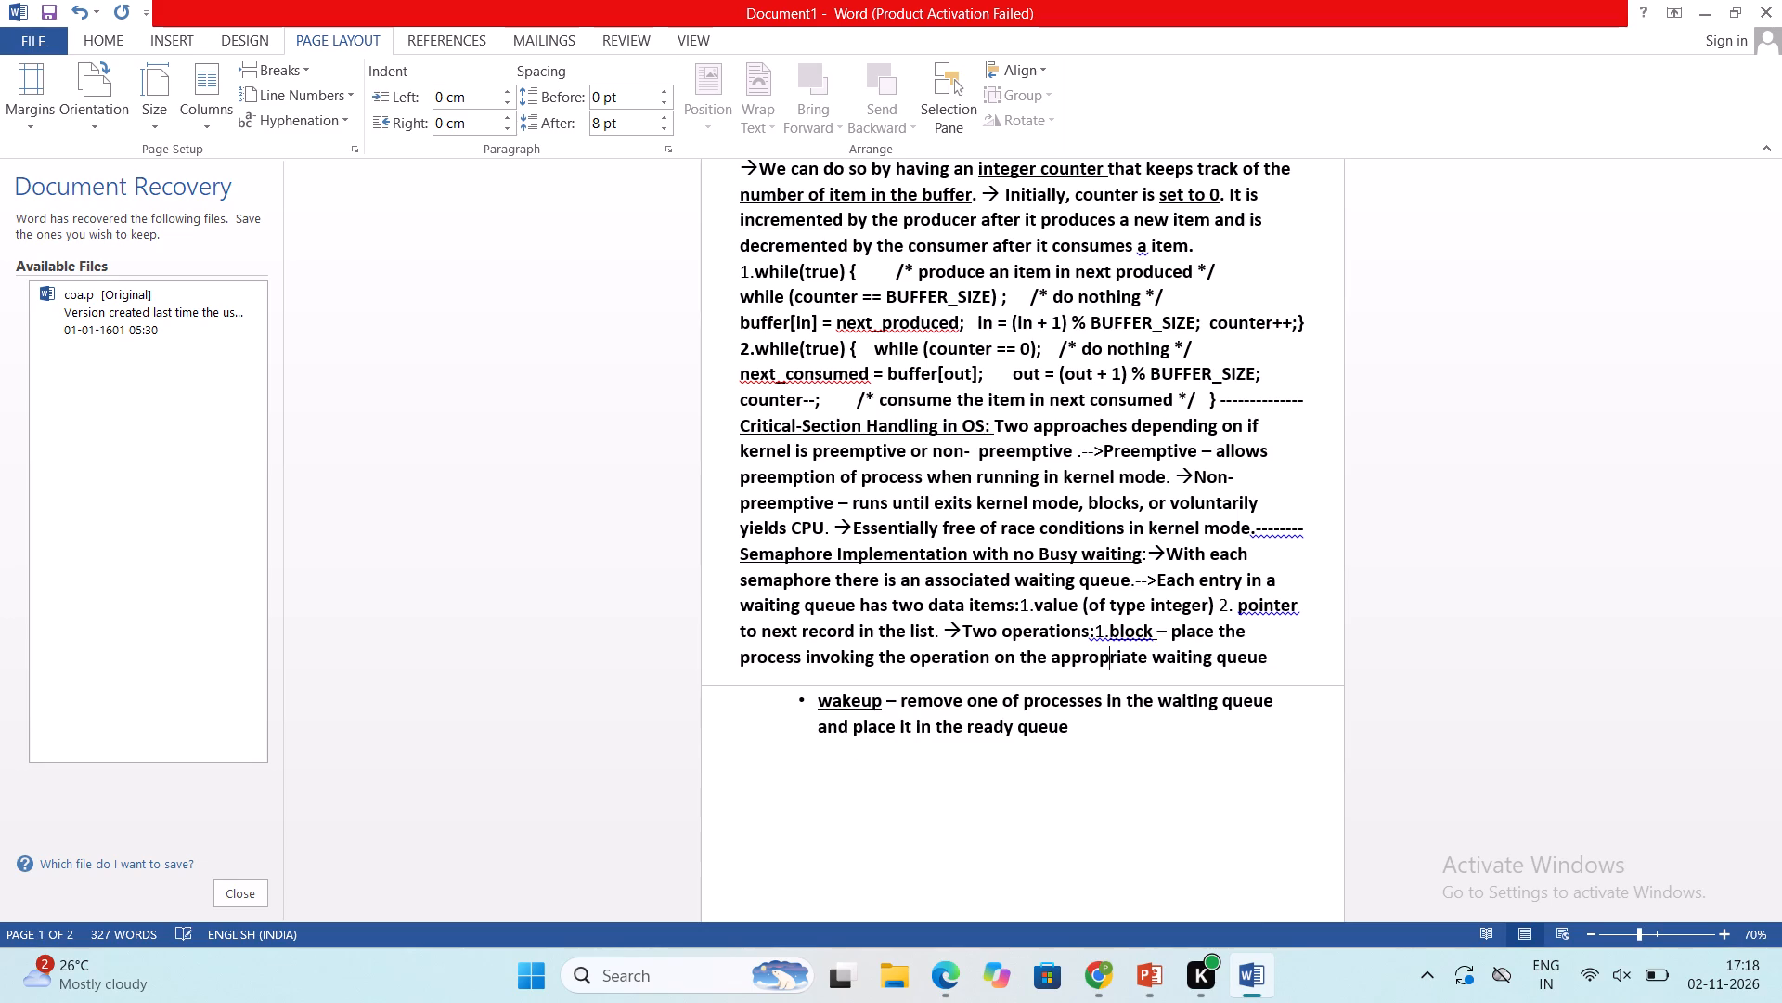
key(Down)
key(Left)
key(Left)
key(Left)
key(Left)
key(Left)
key(Left)
key(Left)
key(Left)
key(Left)
key(Left)
key(Left)
key(Left)
key(Left)
key(Left)
key(Left)
key(Left)
key(Left)
key(Left)
key(Left)
key(Left)
key(Left)
key(Left)
key(Left)
key(Left)
key(Left)
key(BackSpace)
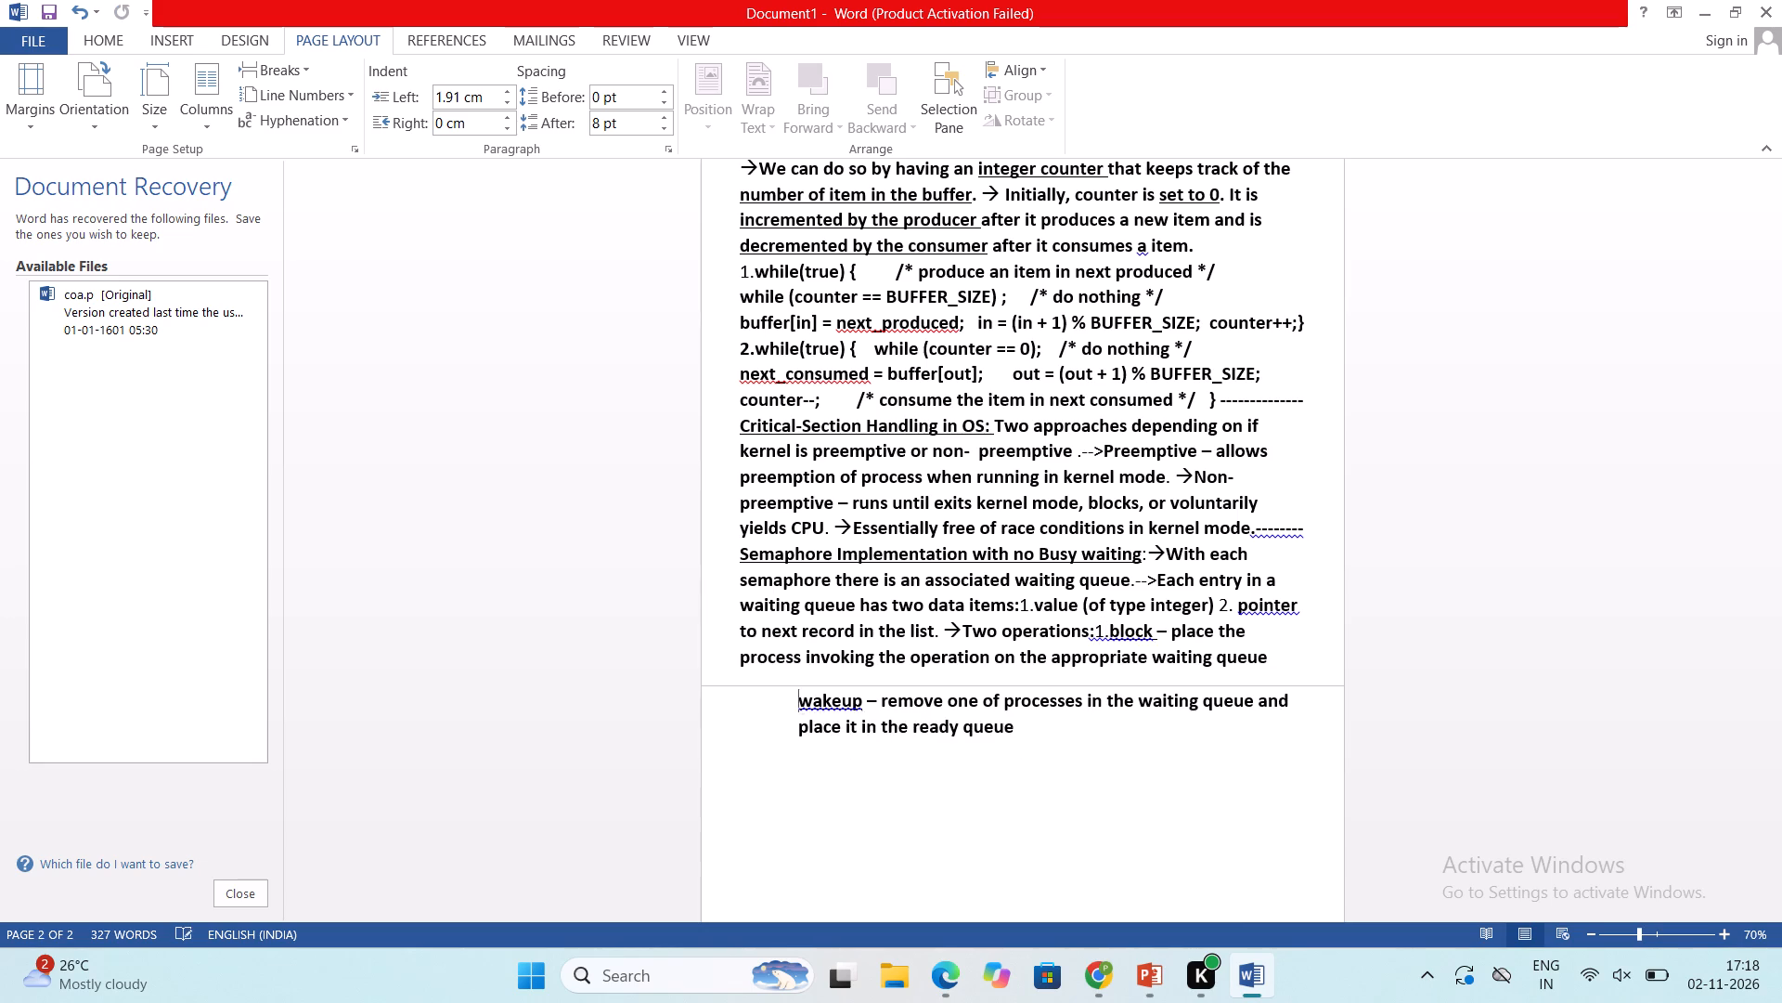
key(BackSpace)
key(BackSpace)
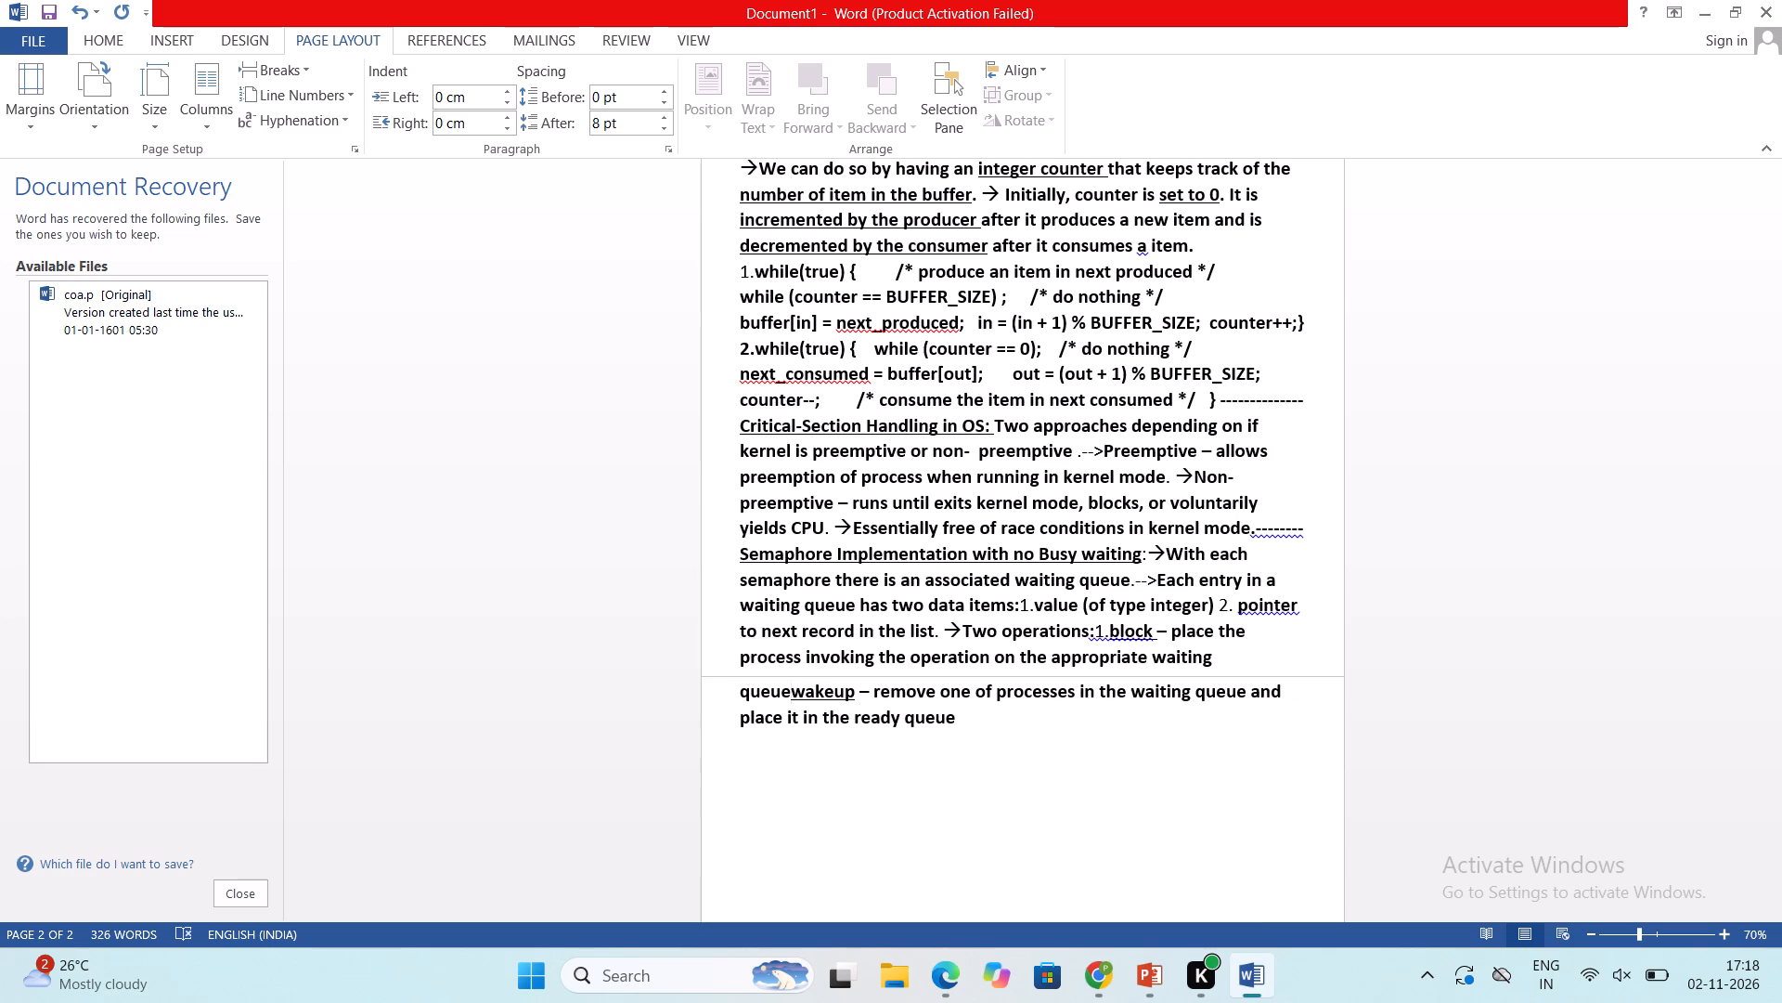
key(space)
text(2.)
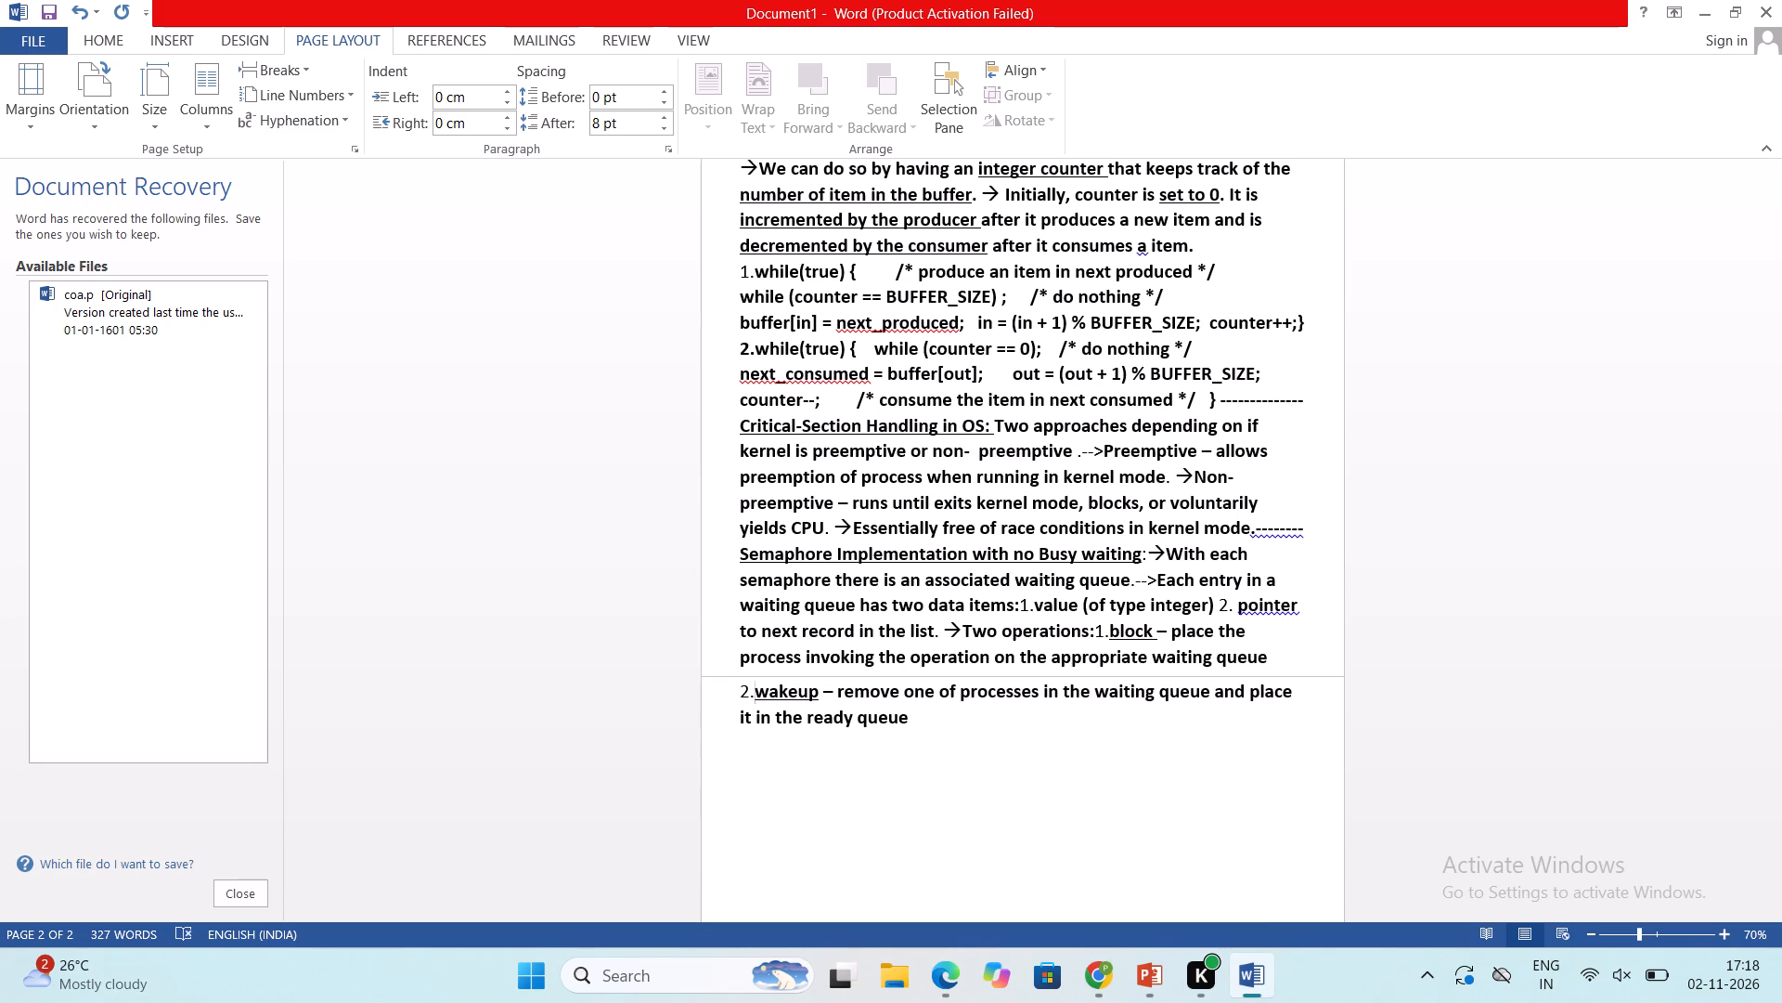
Switch to PowerPoint, copy the complete wait() and signal() semaphore code from slide 36 again, and check slide 35.
click(1246, 979)
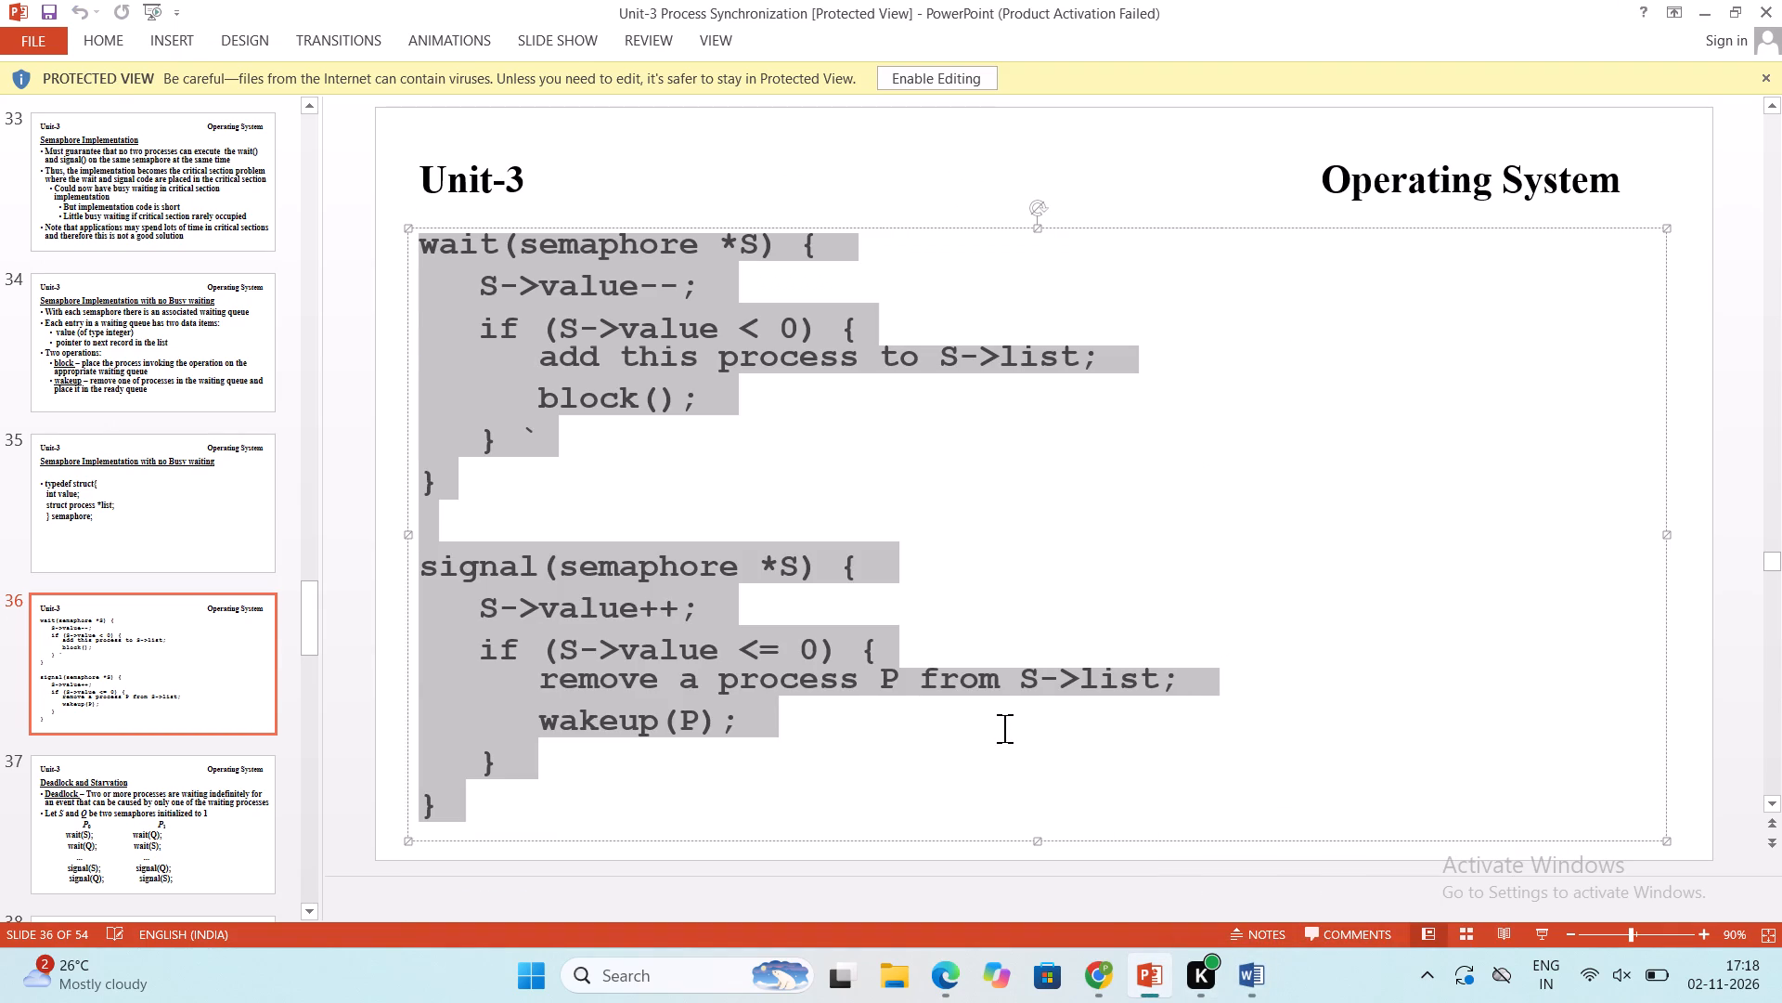
click(1004, 728)
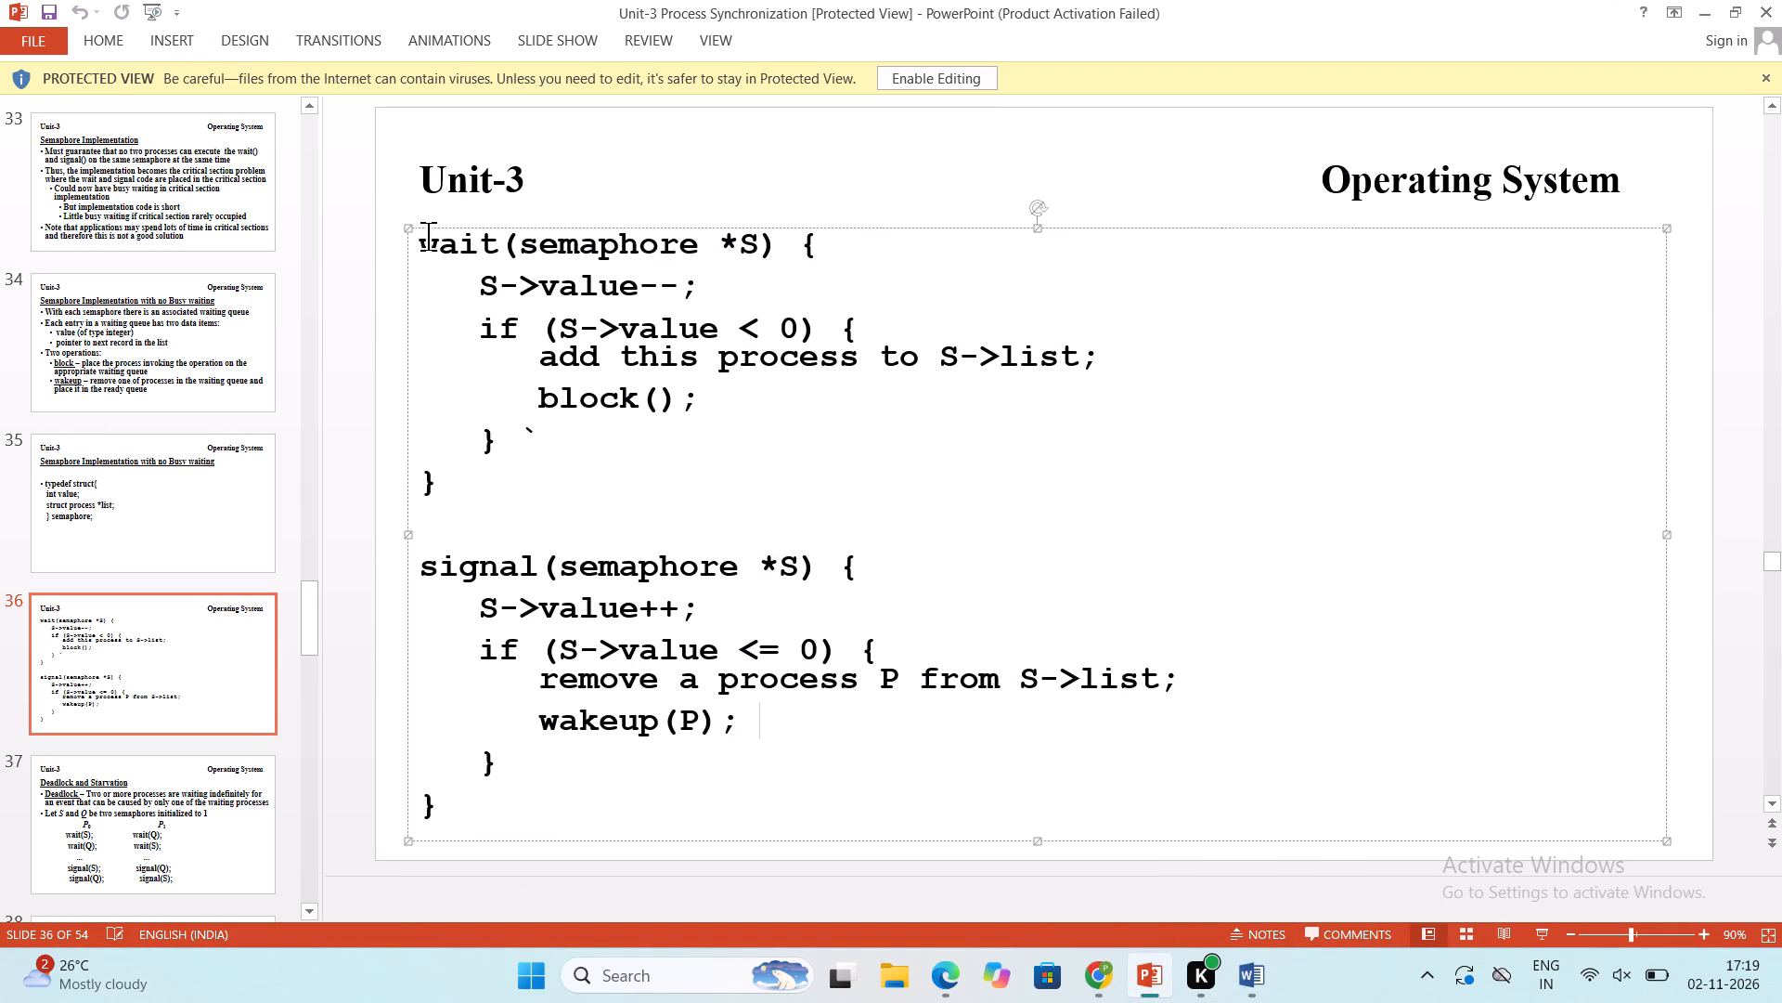
drag(423, 242, 615, 783)
key(ctrl+c)
key(ctrl+c)
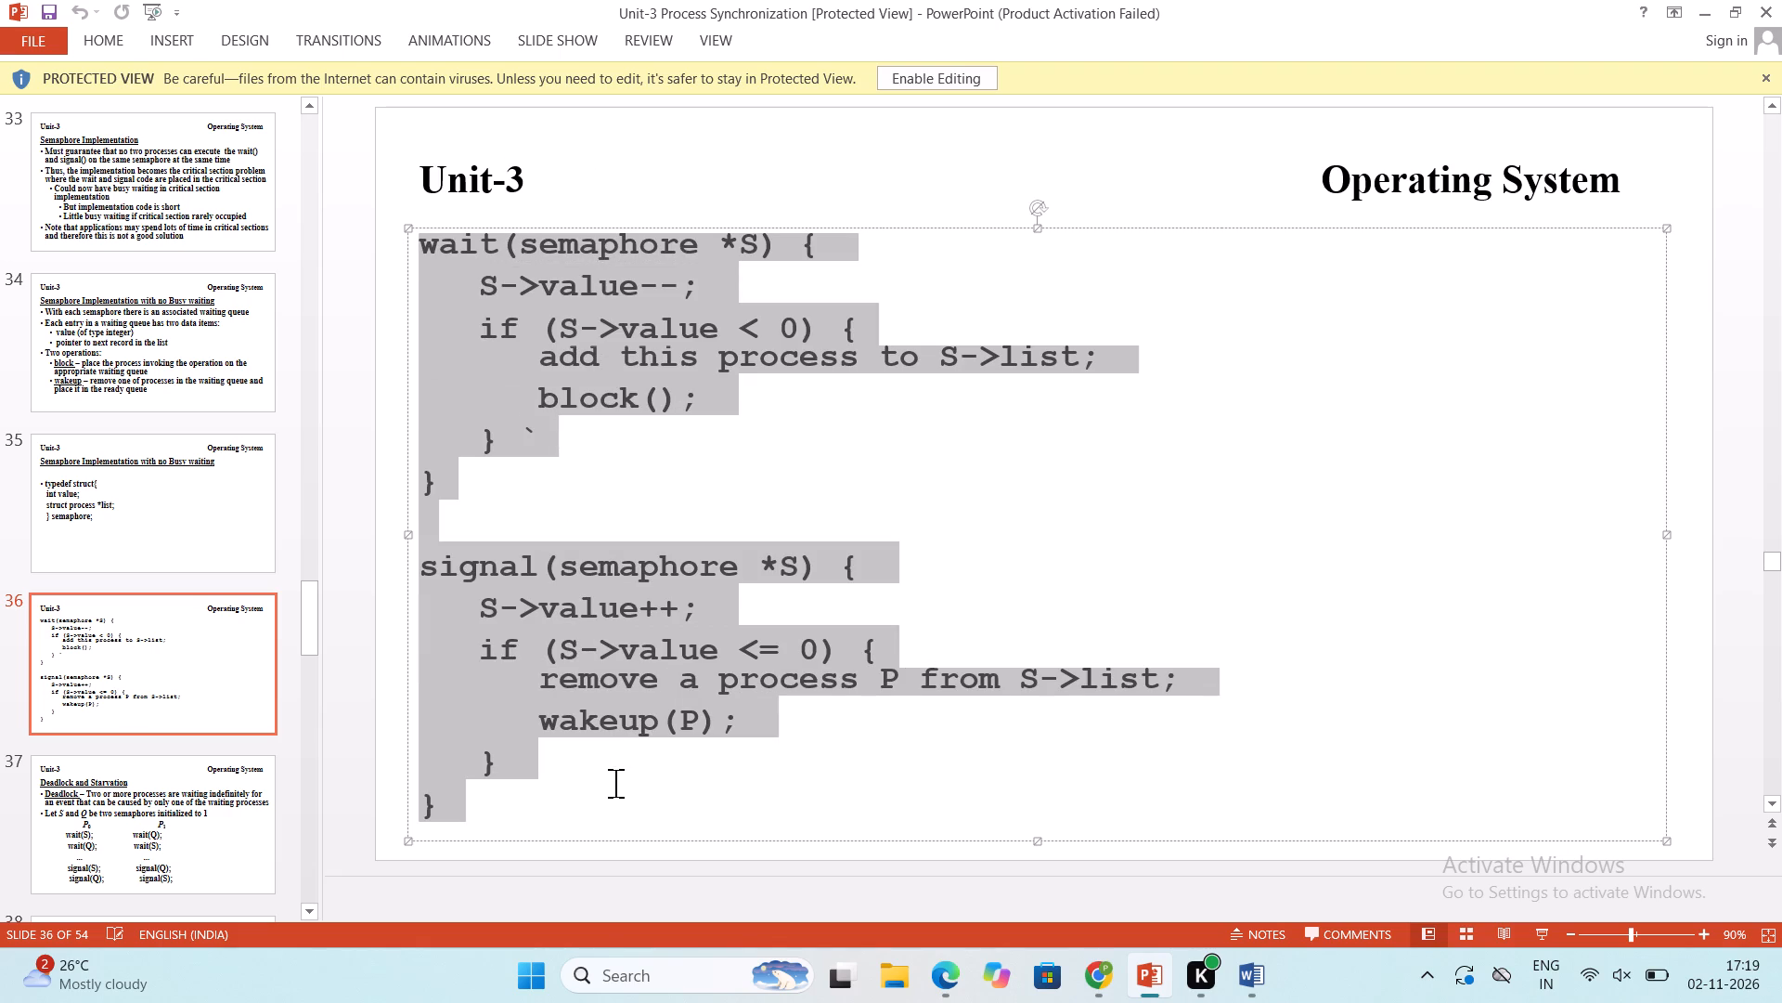
click(208, 688)
click(223, 513)
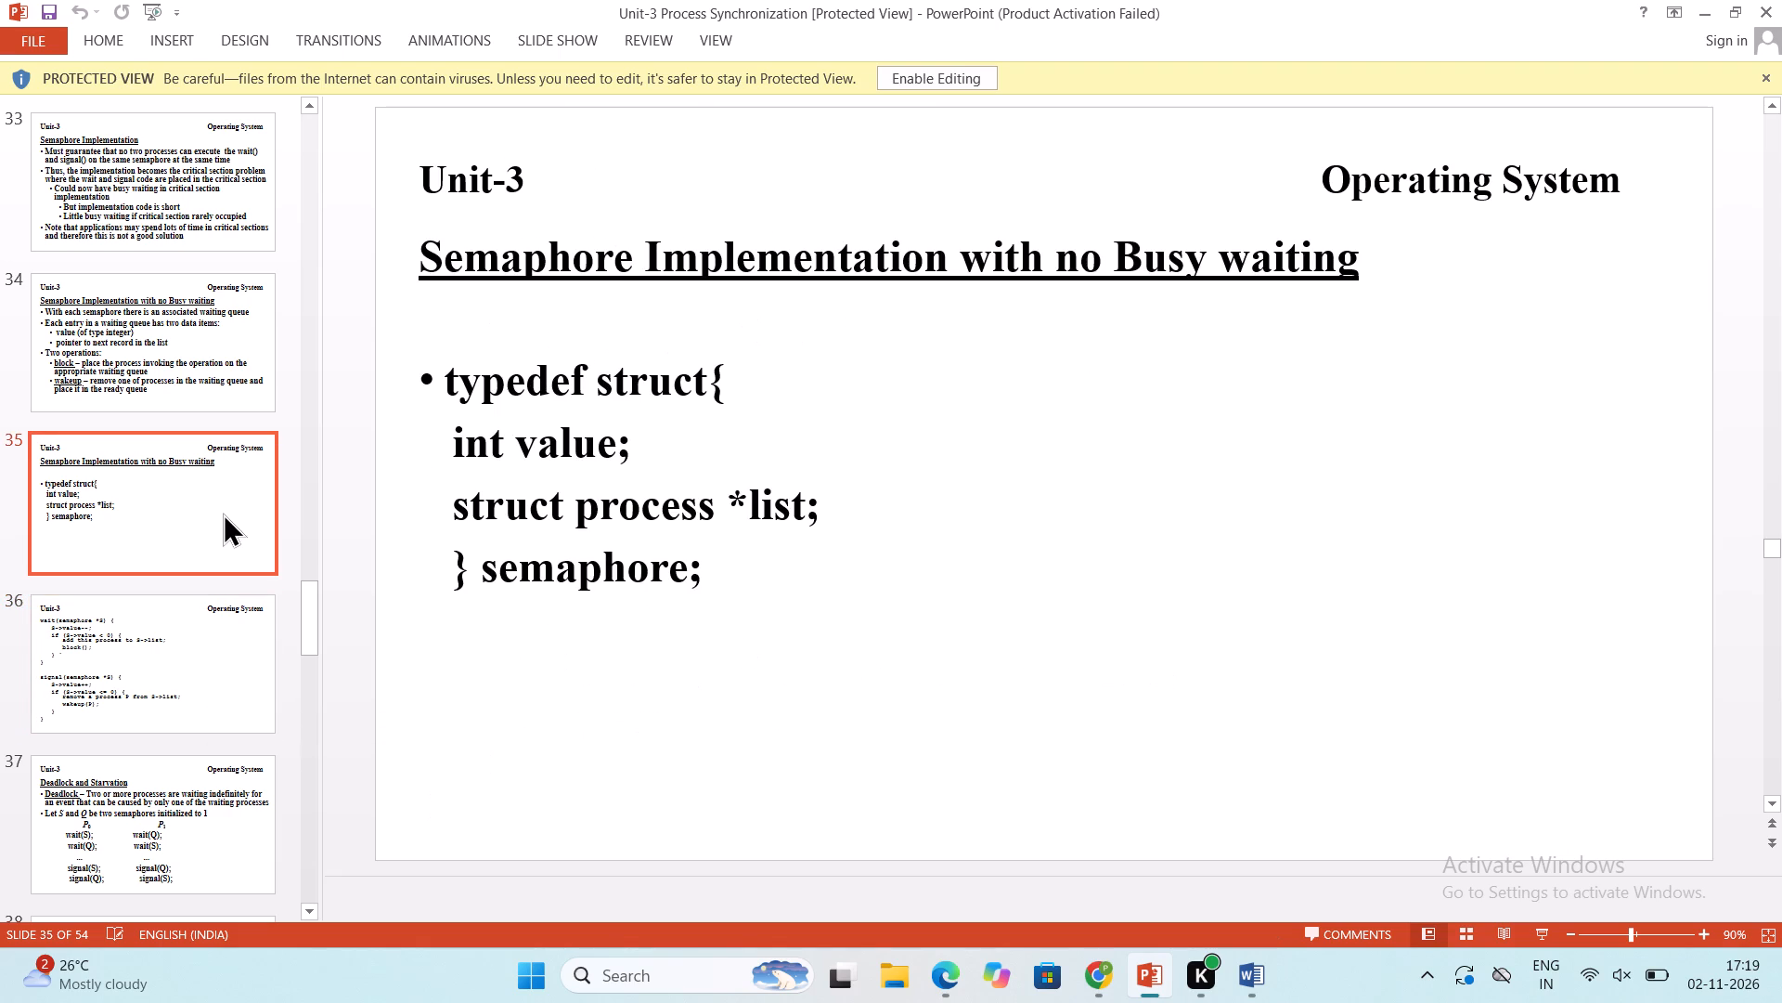
Back in Word, paste the copied wait() and signal() code on the line below the wakeup text.
click(1250, 962)
click(1023, 752)
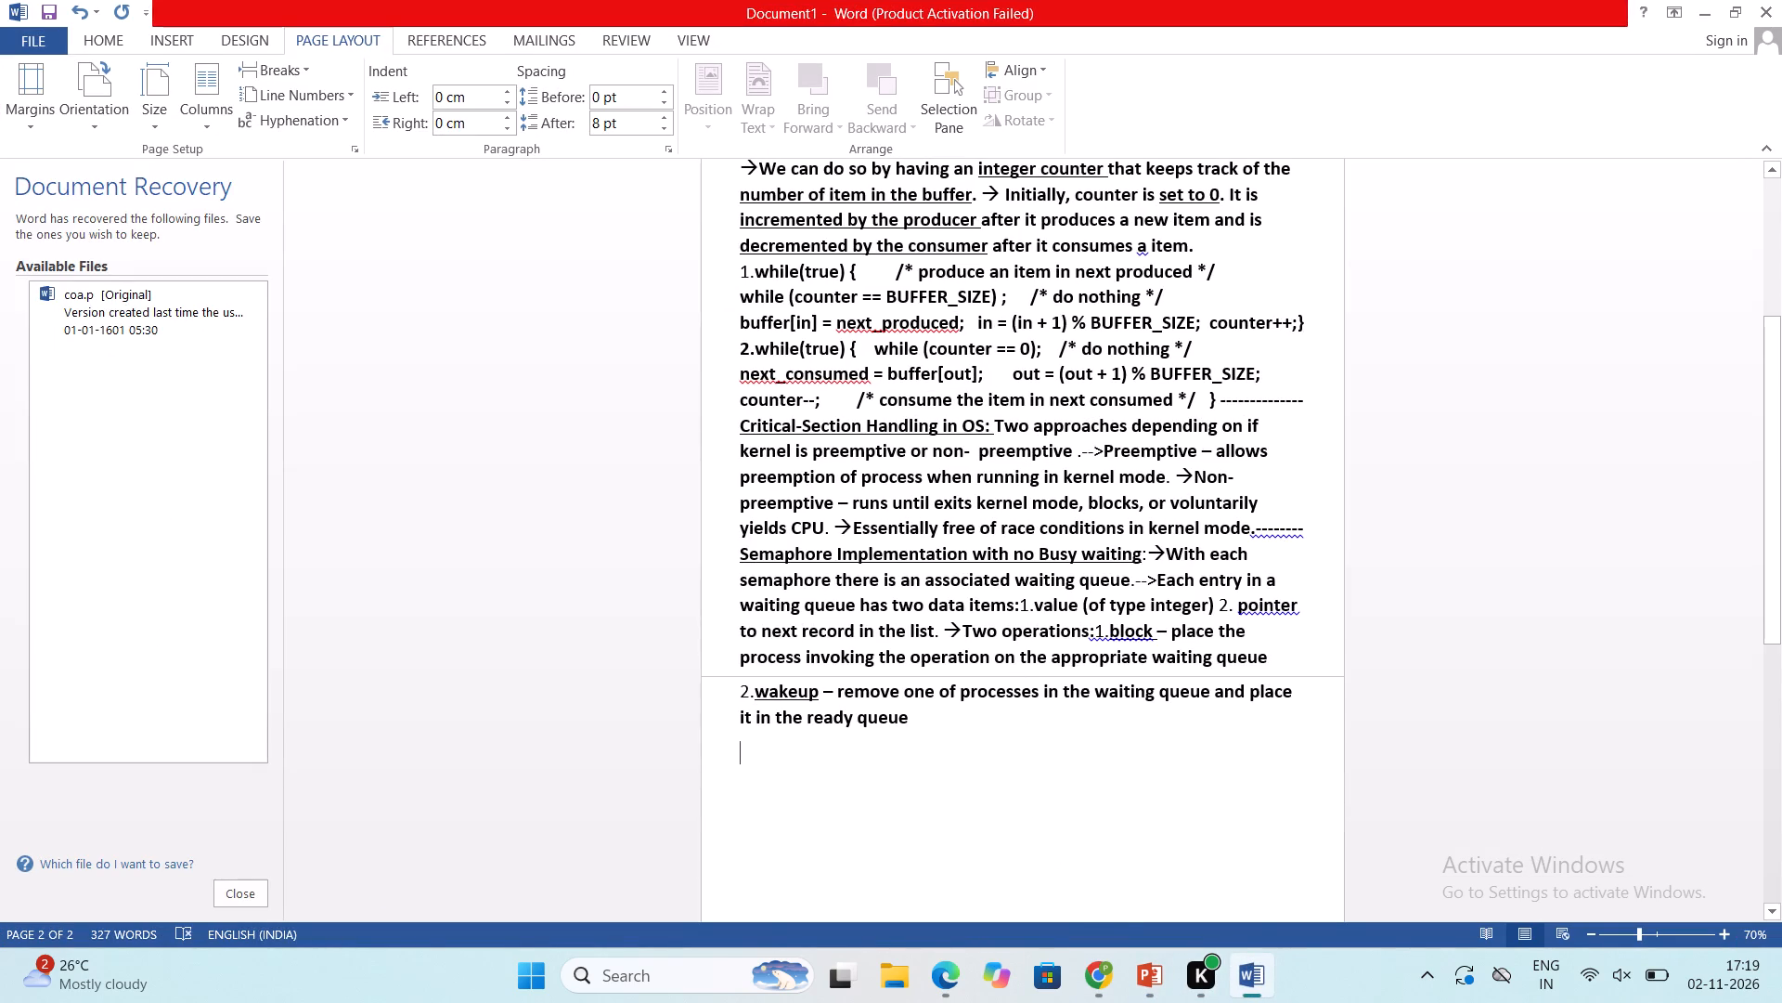
key(ctrl+v)
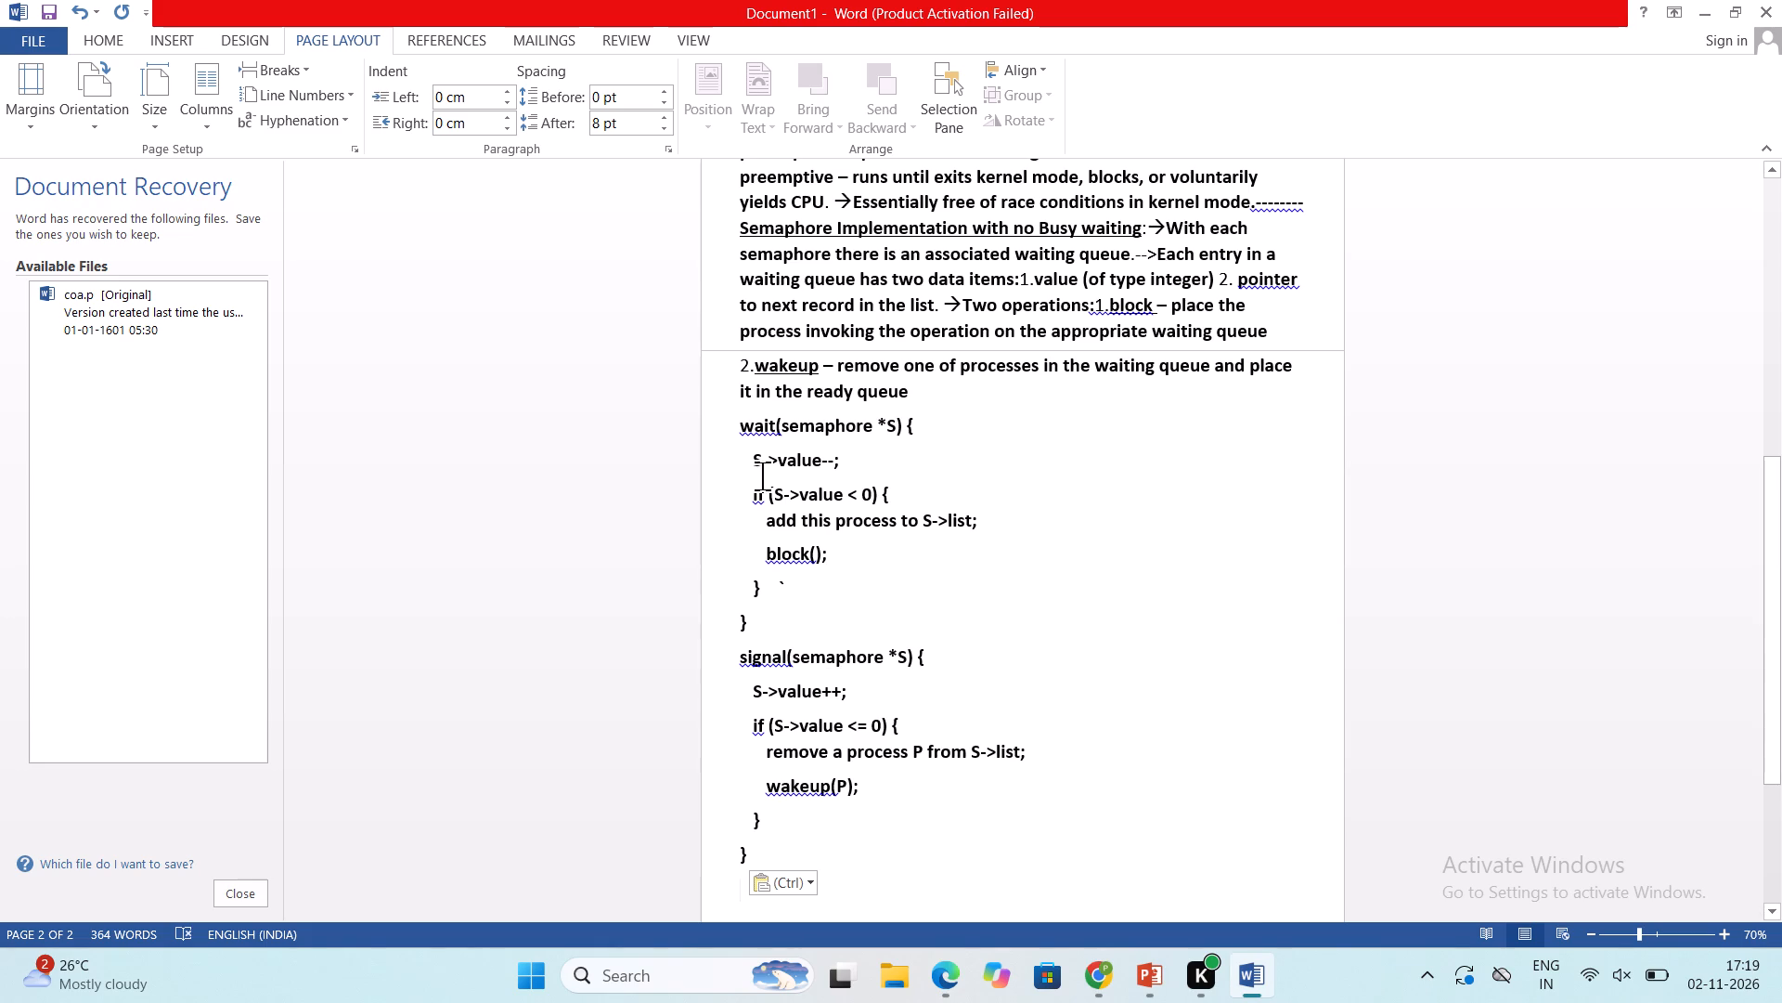
End the wakeup sentence after "ready queue" with a period and add the label "Program:" on the same line.
click(911, 390)
key(period)
key(space)
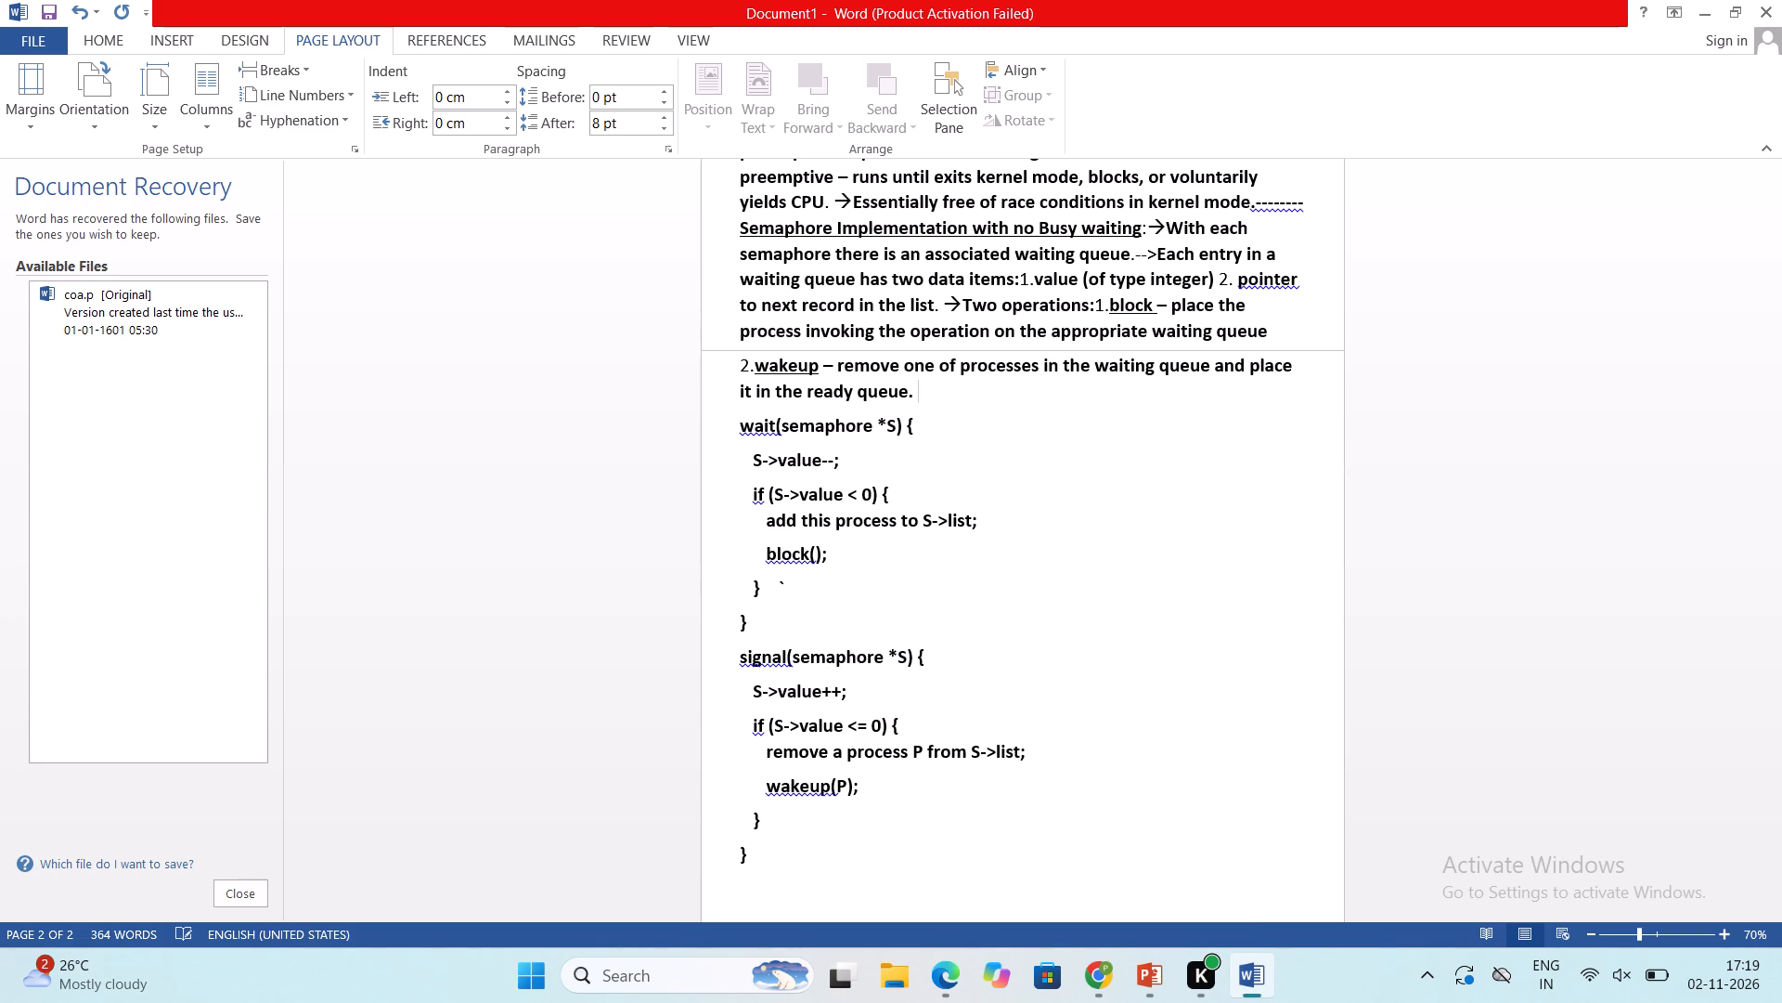
key(space)
key(shift+p)
text(rogra)
key(m)
key(shift+colon)
Merge the "wait(semaphore *S) {" line into the running text after "Program:", separated by three spaces.
key(Down)
key(Left)
key(Left)
key(Left)
key(Left)
key(Left)
key(Left)
key(Left)
key(Left)
key(Left)
key(Left)
key(Left)
key(Left)
key(Left)
key(Left)
key(Left)
key(Left)
key(Left)
key(Left)
key(Left)
key(Left)
key(Left)
key(BackSpace)
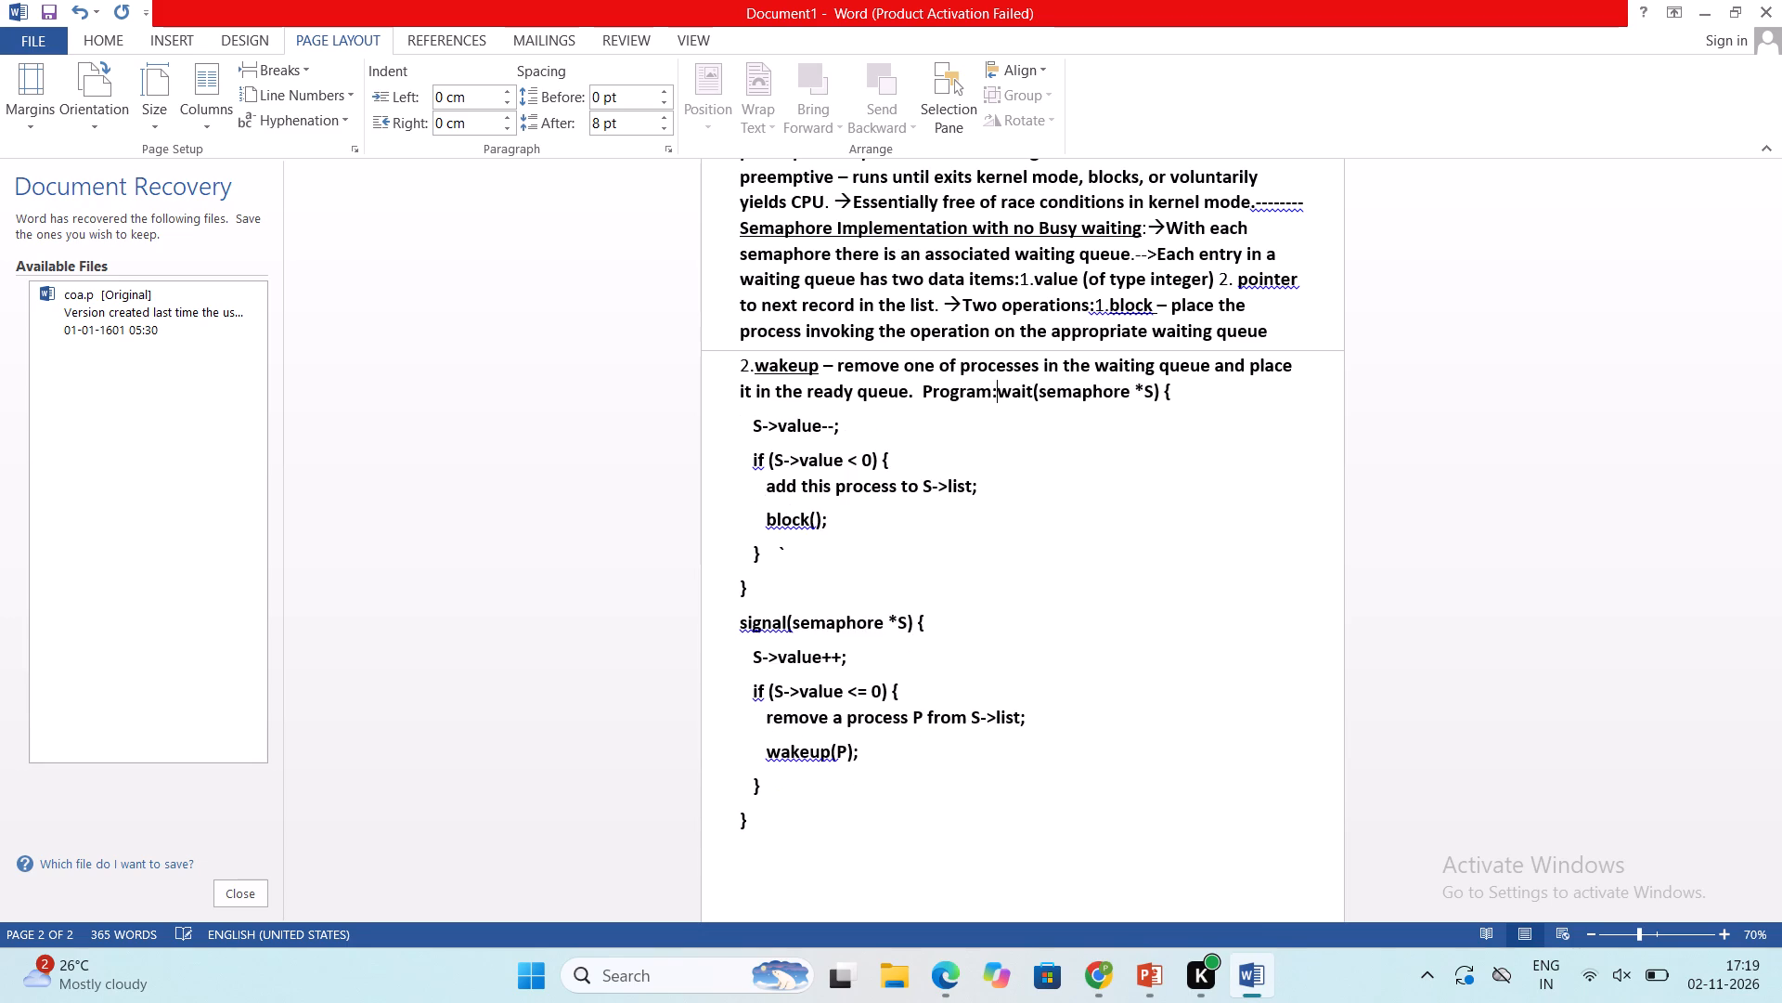
key(space)
key(space)
key(space)
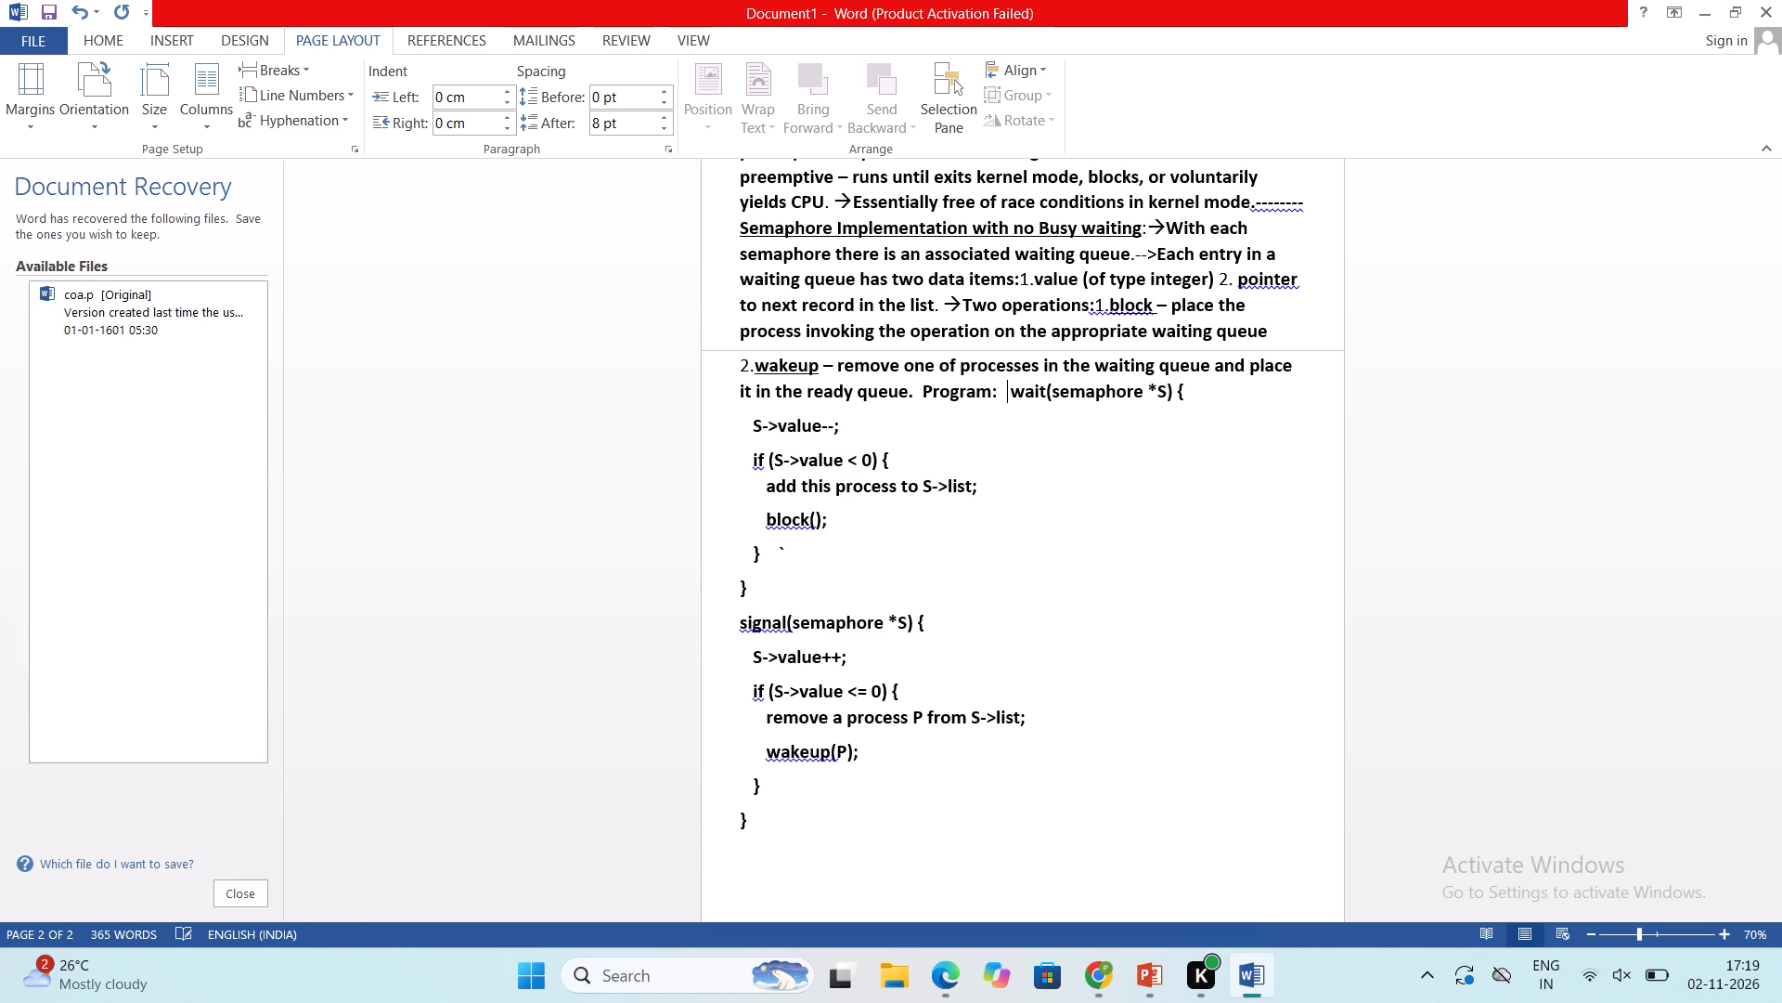
Merge the "S->value--;" line into the running text after "wait(semaphore *S) {", separated by spaces.
key(Down)
key(Left)
key(Left)
key(Left)
key(Left)
key(Left)
key(Left)
key(Left)
key(Left)
key(Left)
key(Left)
key(Left)
key(Left)
key(BackSpace)
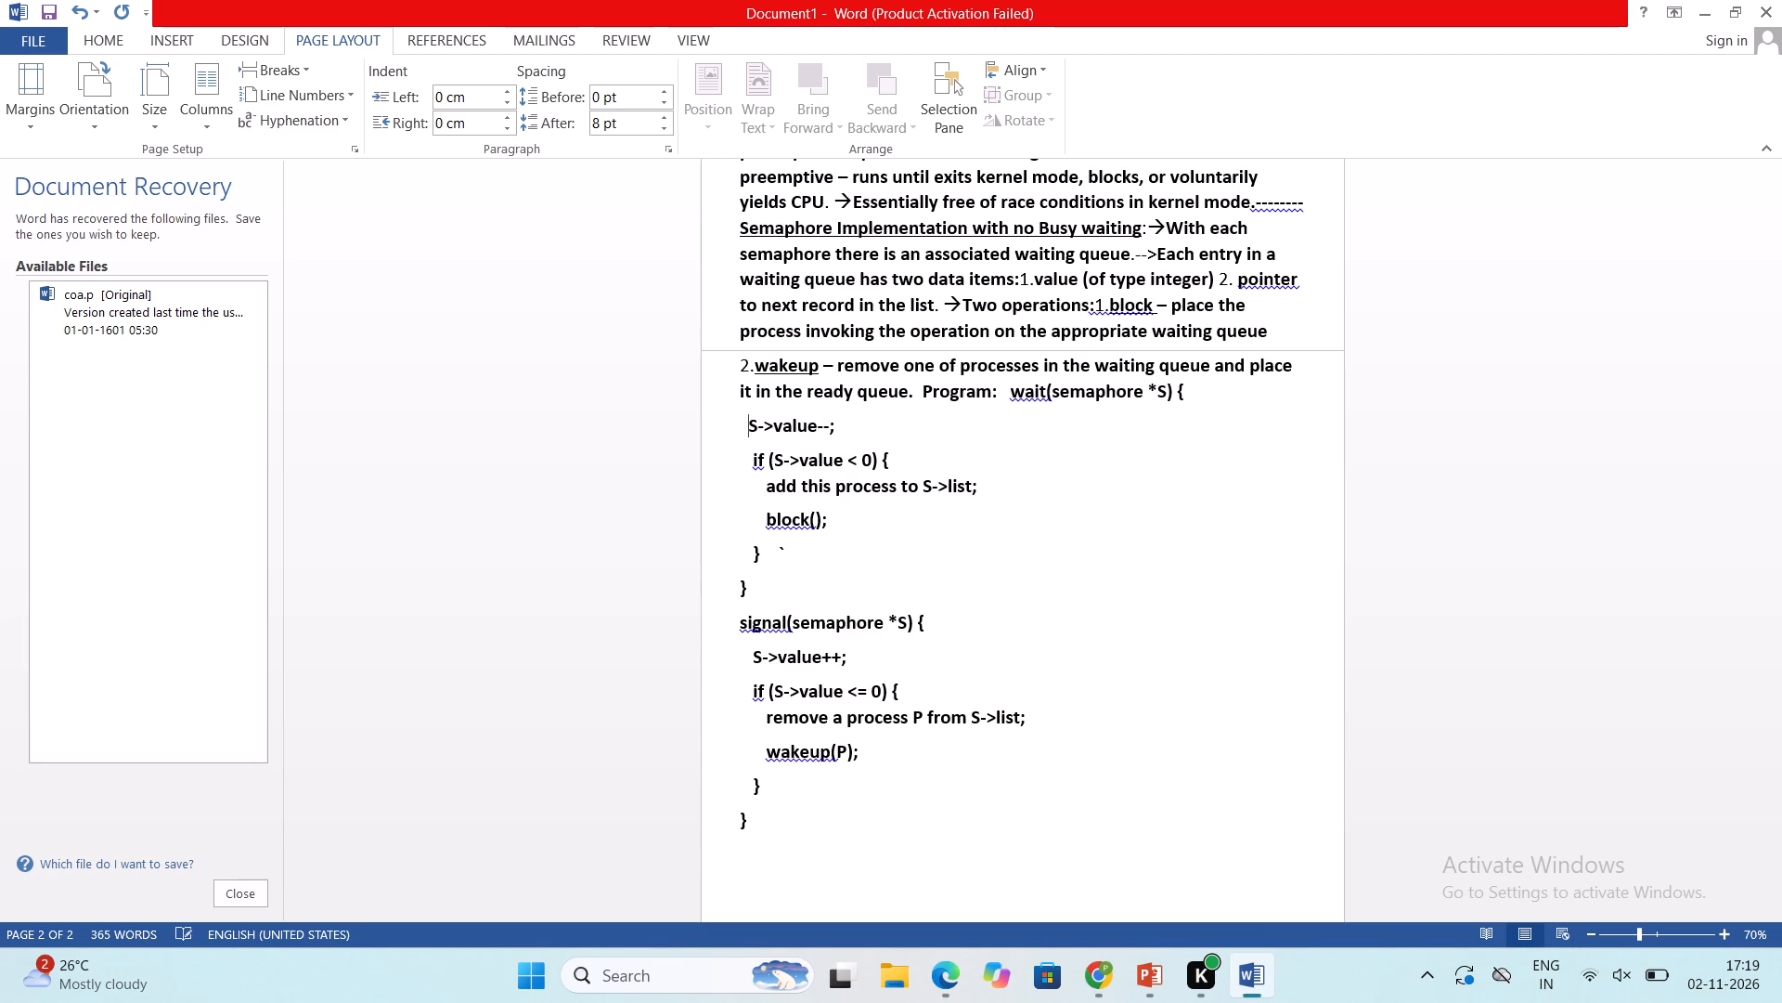
key(BackSpace)
key(BackSpace)
key(BackSpace)
key(space)
key(space)
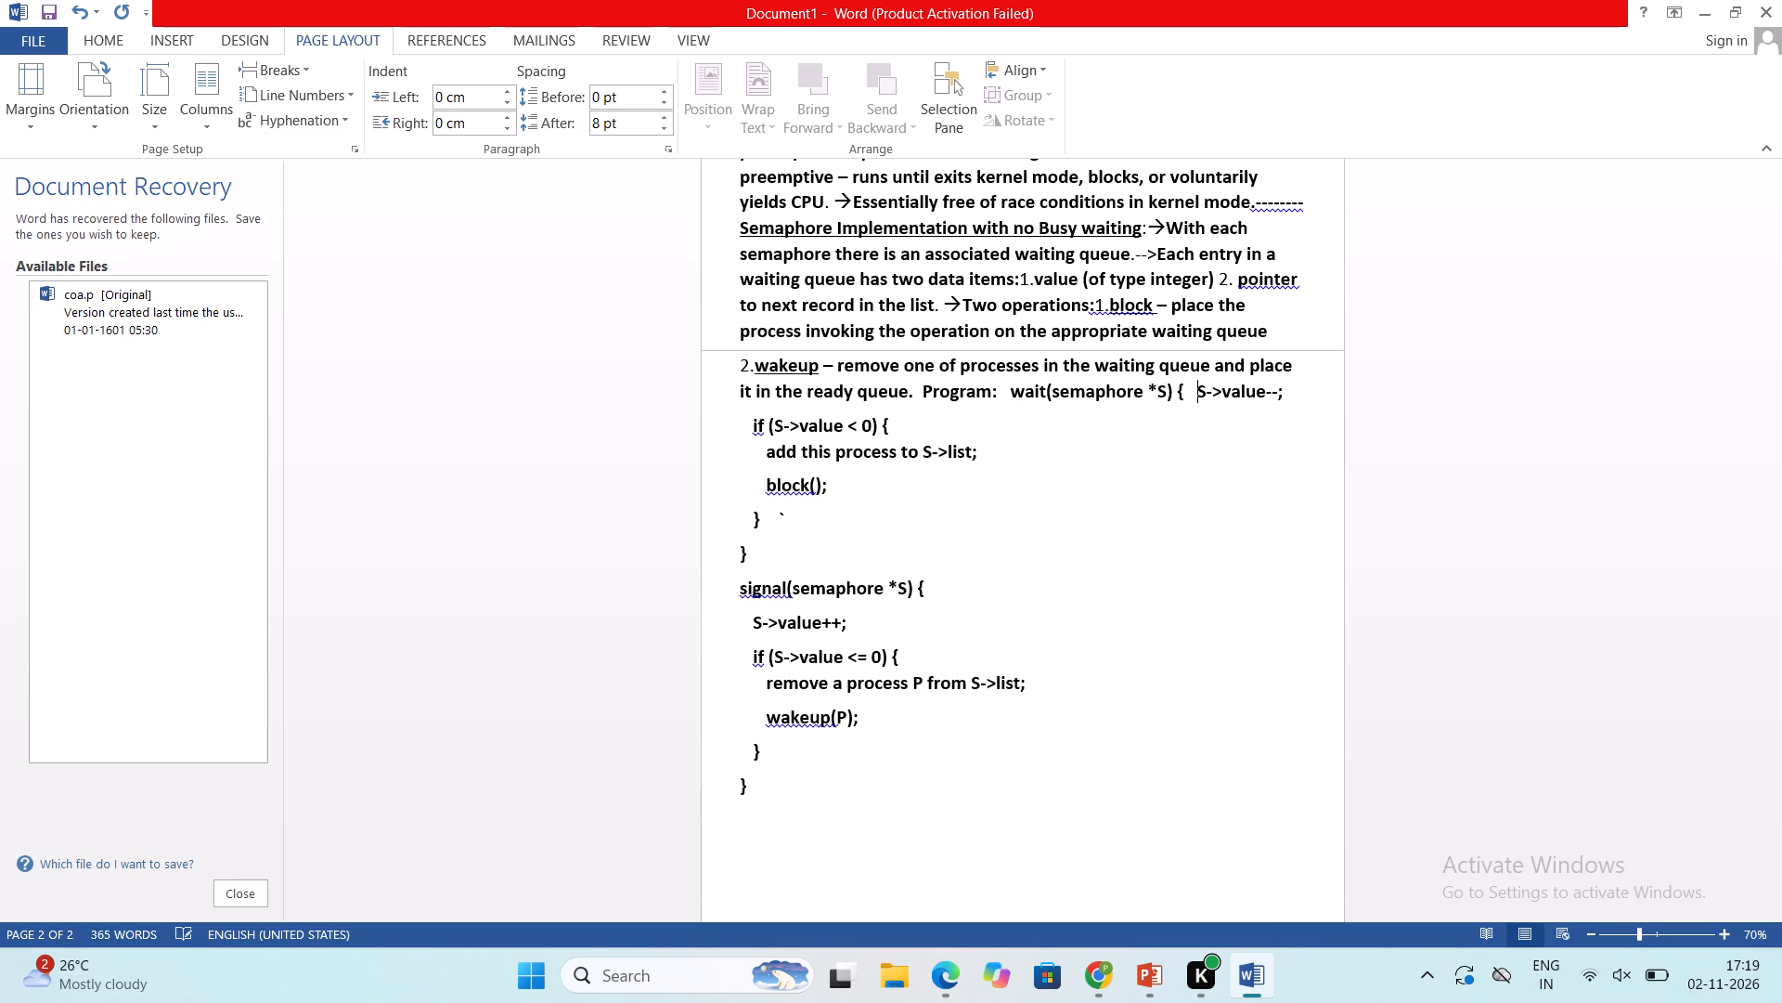
key(space)
Merge the "if (S->value < 0) {" line into the running text directly after "S->value--;".
key(Down)
key(Left)
key(Left)
key(Left)
key(Left)
key(Left)
key(Left)
key(Left)
key(Left)
key(Left)
key(Left)
key(Left)
key(Left)
key(Left)
key(Left)
key(Left)
key(Left)
key(Left)
key(Left)
key(Left)
key(Left)
key(BackSpace)
key(BackSpace)
key(BackSpace)
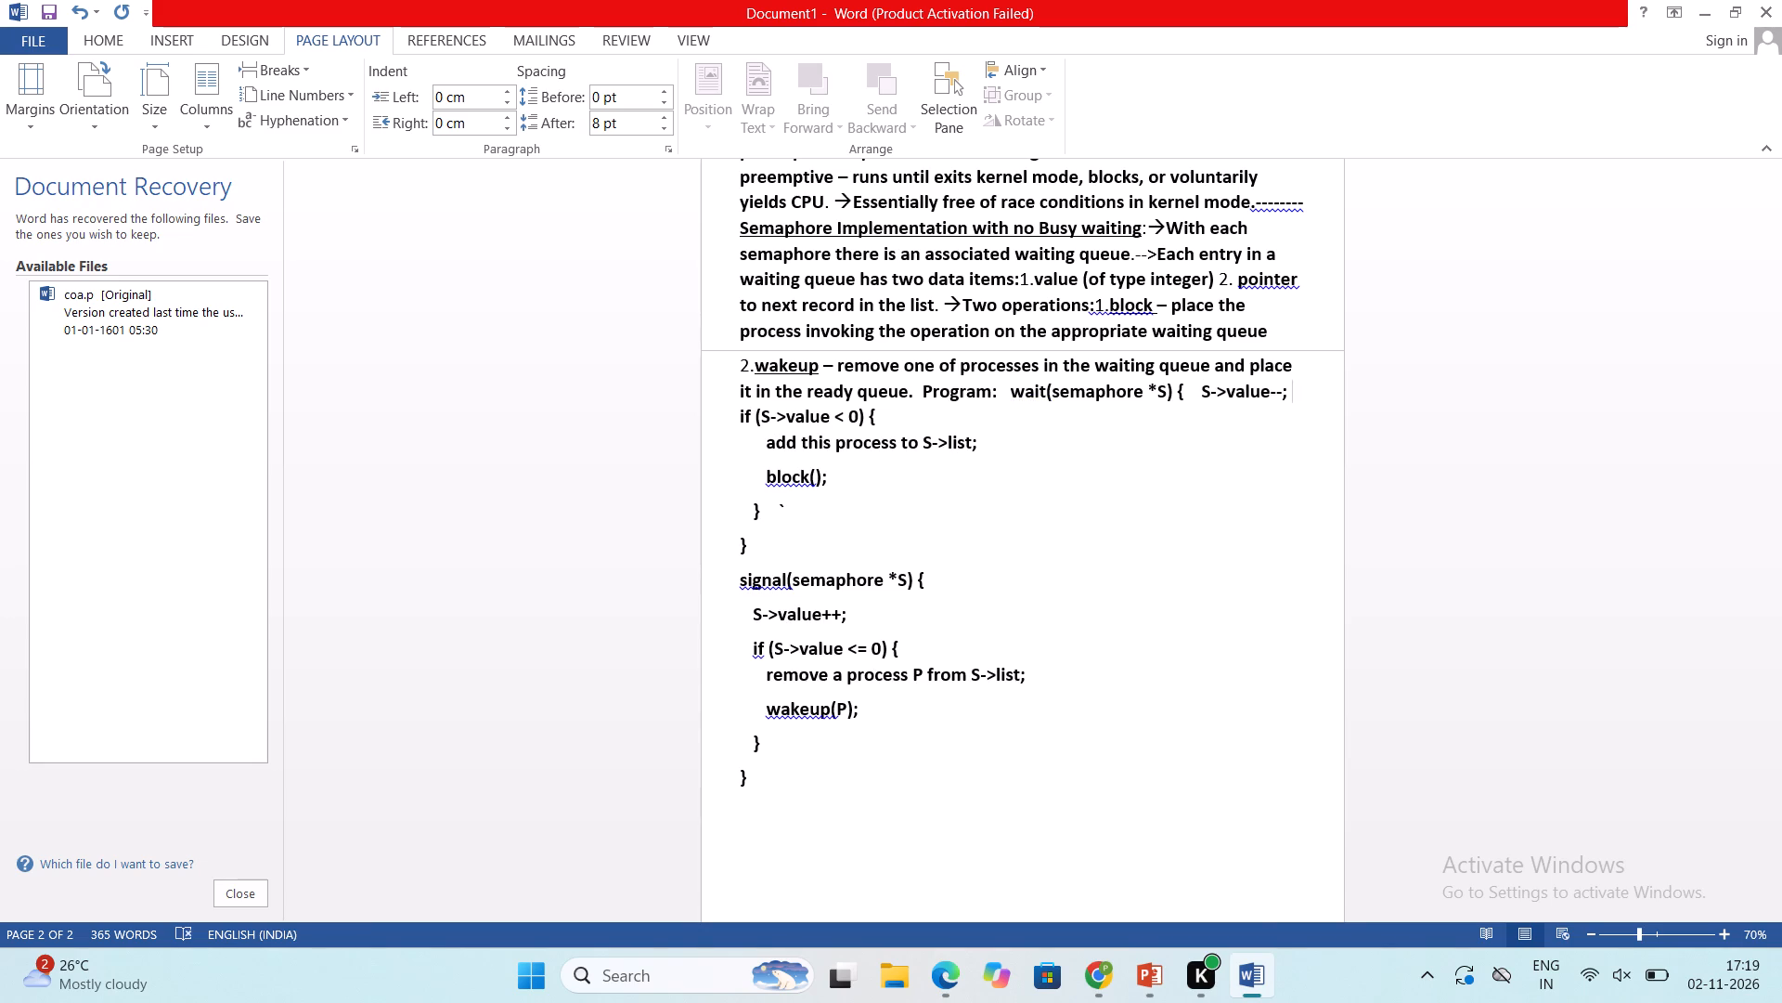
Merge the "add this process to S->list;" line into the running text after "if (S->value < 0) {".
key(Down)
key(Down)
key(Left)
key(Left)
key(Left)
key(Left)
key(Left)
key(Left)
key(Left)
key(Left)
key(Left)
key(Left)
key(Left)
key(Left)
key(Left)
key(Left)
key(Left)
key(Left)
key(Left)
key(Left)
key(Left)
key(Left)
key(Left)
key(Left)
key(Left)
key(Left)
key(Left)
key(Left)
key(BackSpace)
key(BackSpace)
key(BackSpace)
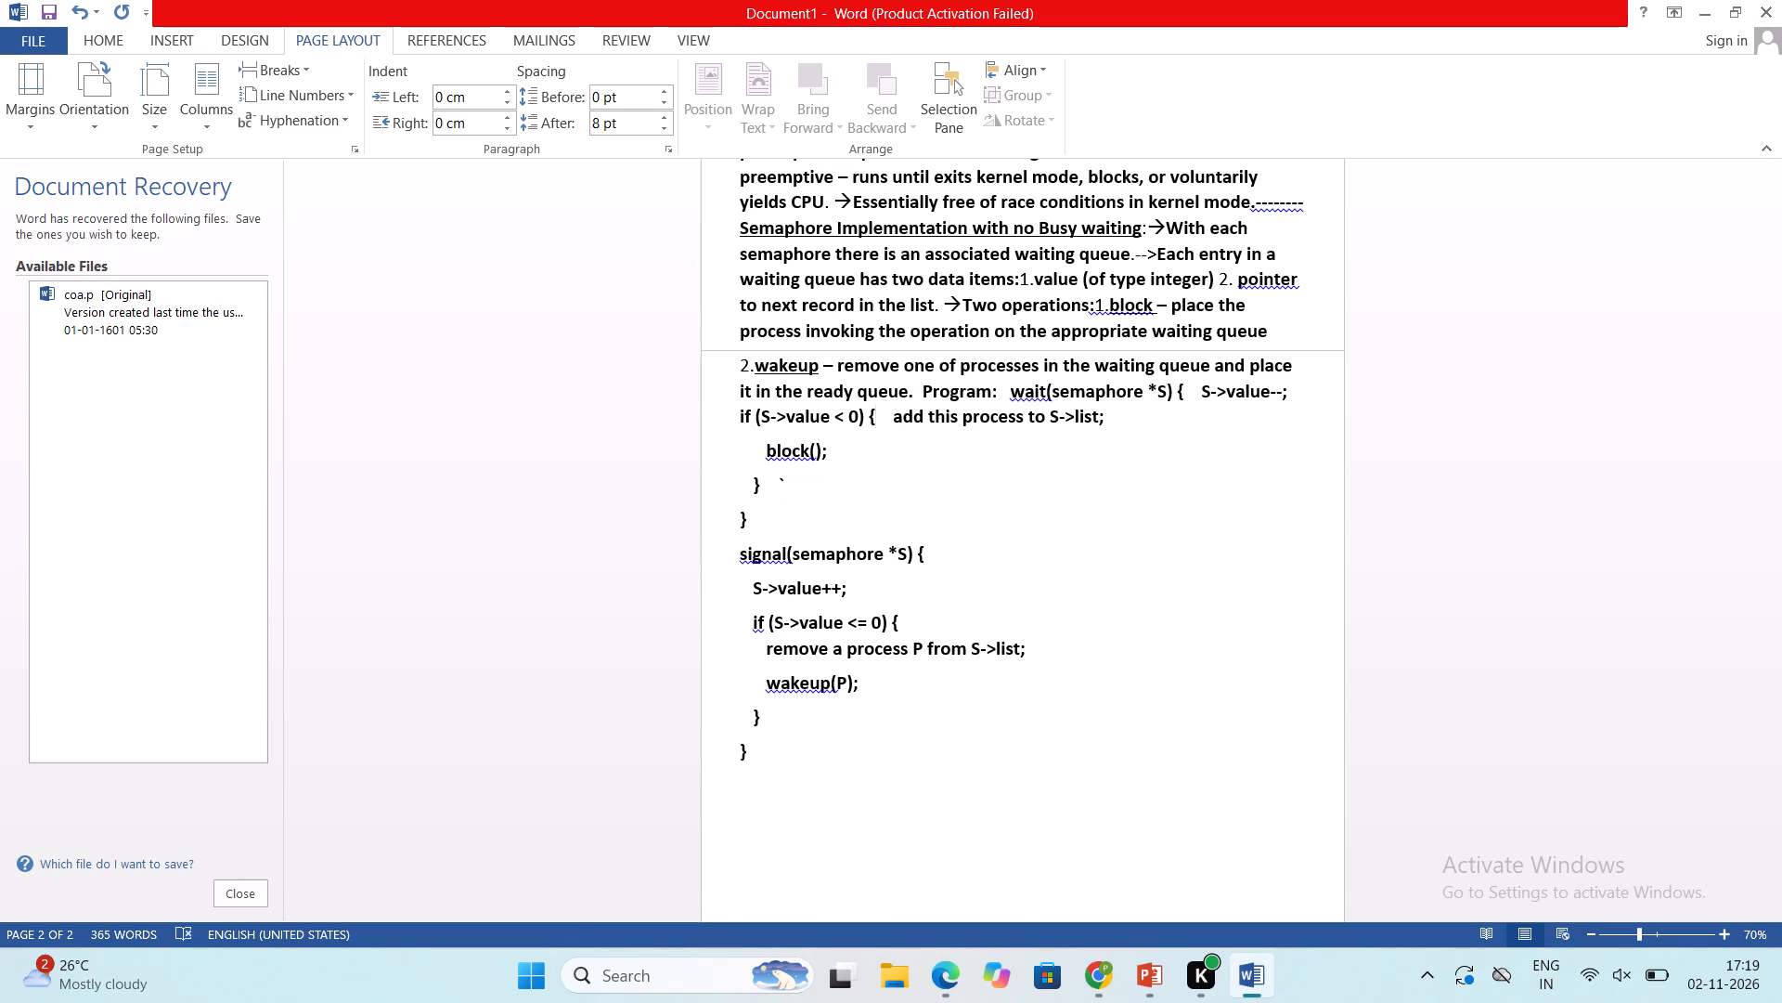
Merge the "block();" line into the running text after "add this process to S->list;".
key(Down)
key(Left)
key(Left)
key(Left)
key(Left)
key(Left)
key(Left)
key(Left)
key(Left)
key(Left)
key(Left)
key(Left)
key(Left)
key(Left)
key(BackSpace)
key(BackSpace)
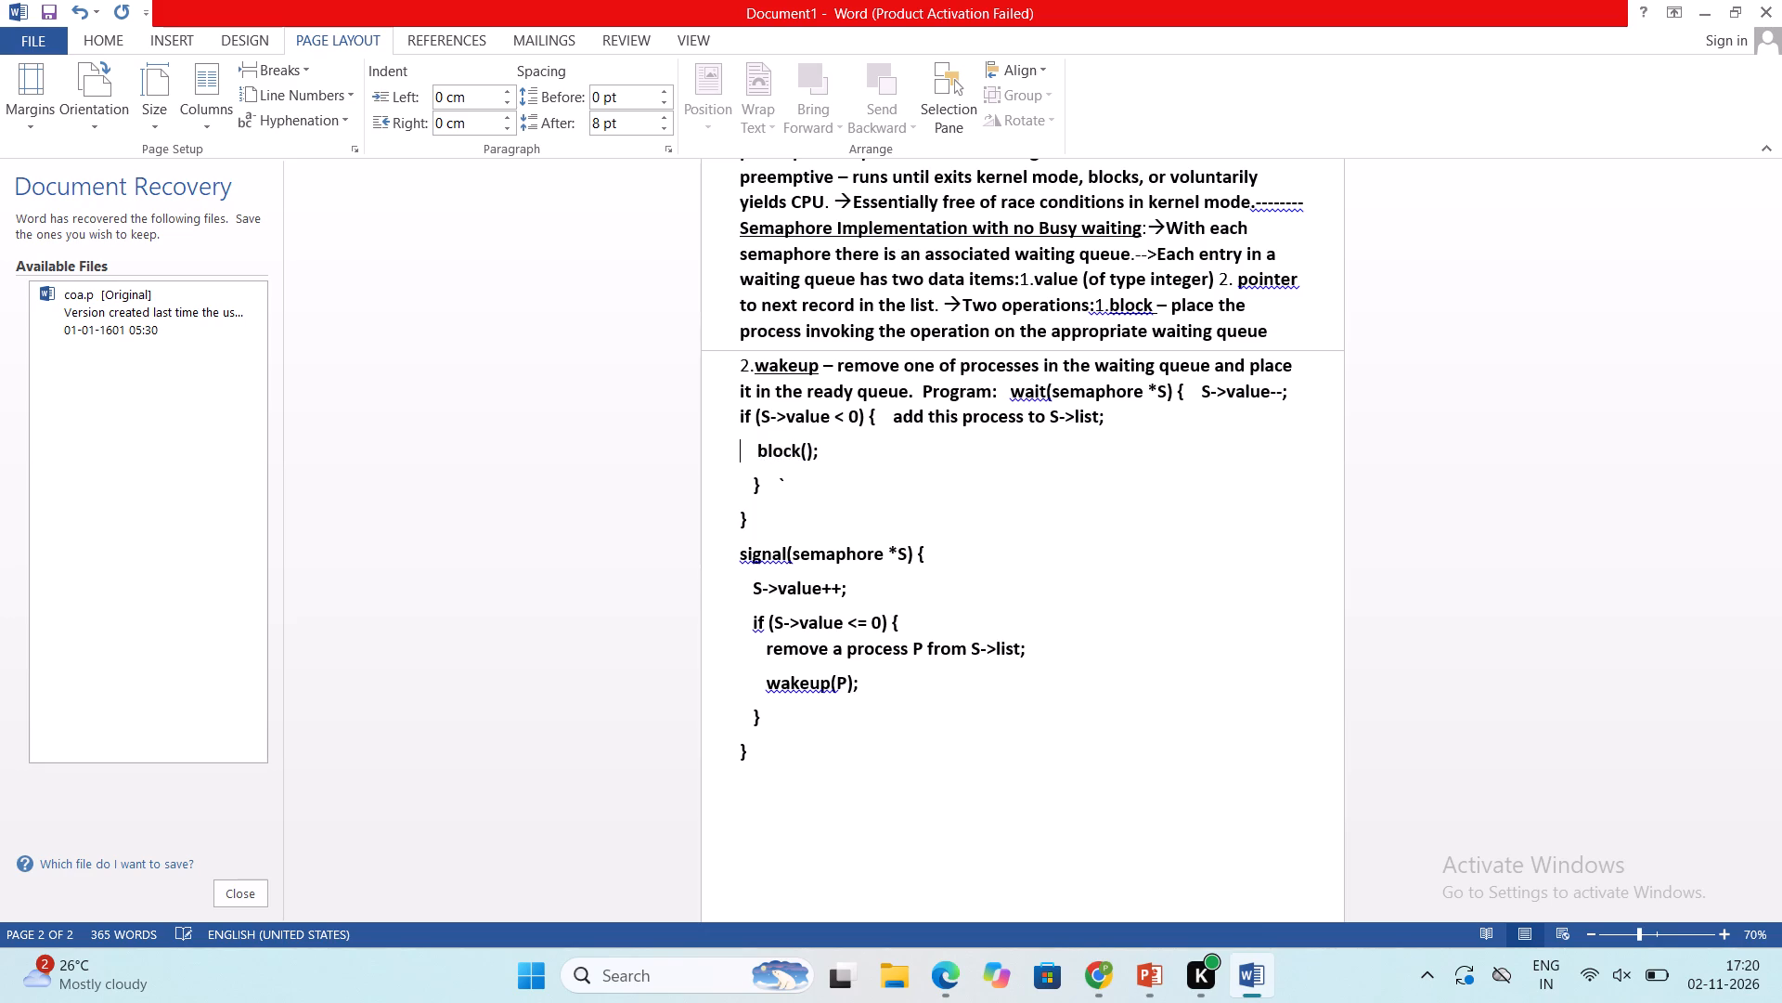
key(BackSpace)
Merge the two closing braces of the wait() code into the running text after "block();", with extra spaces before the first brace.
key(Down)
key(Left)
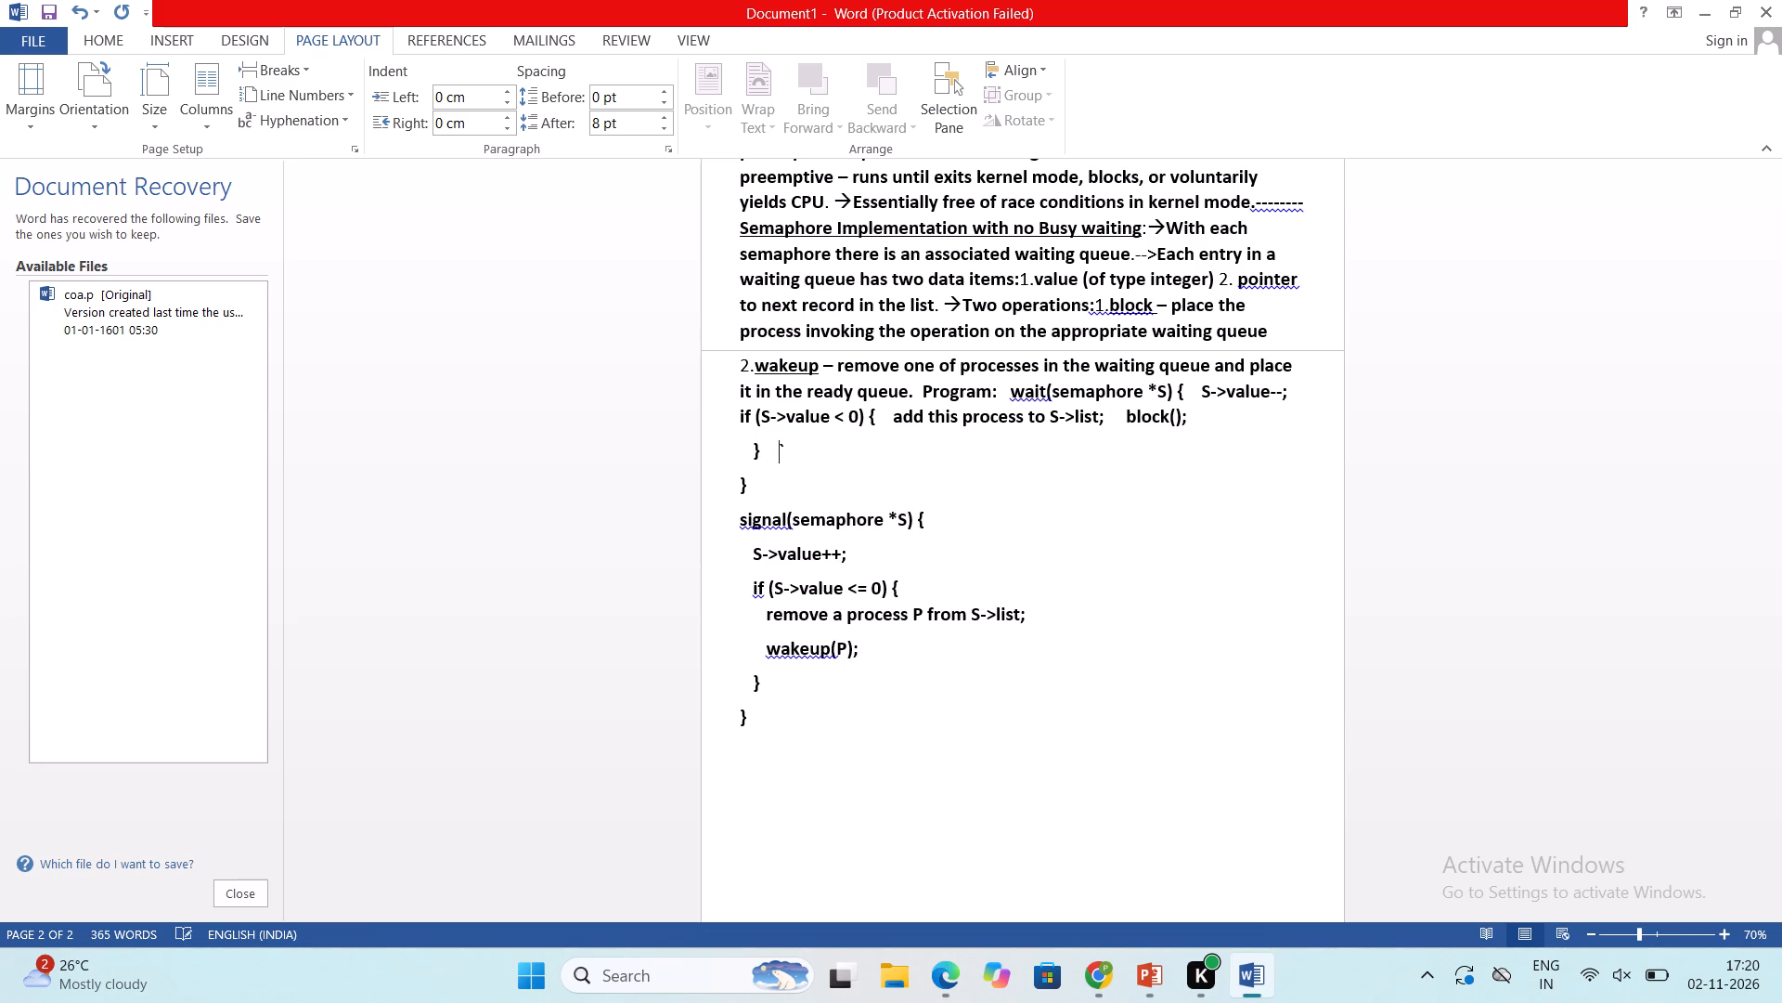
key(Left)
key(Left)
key(Left)
key(Left)
key(BackSpace)
key(BackSpace)
key(BackSpace)
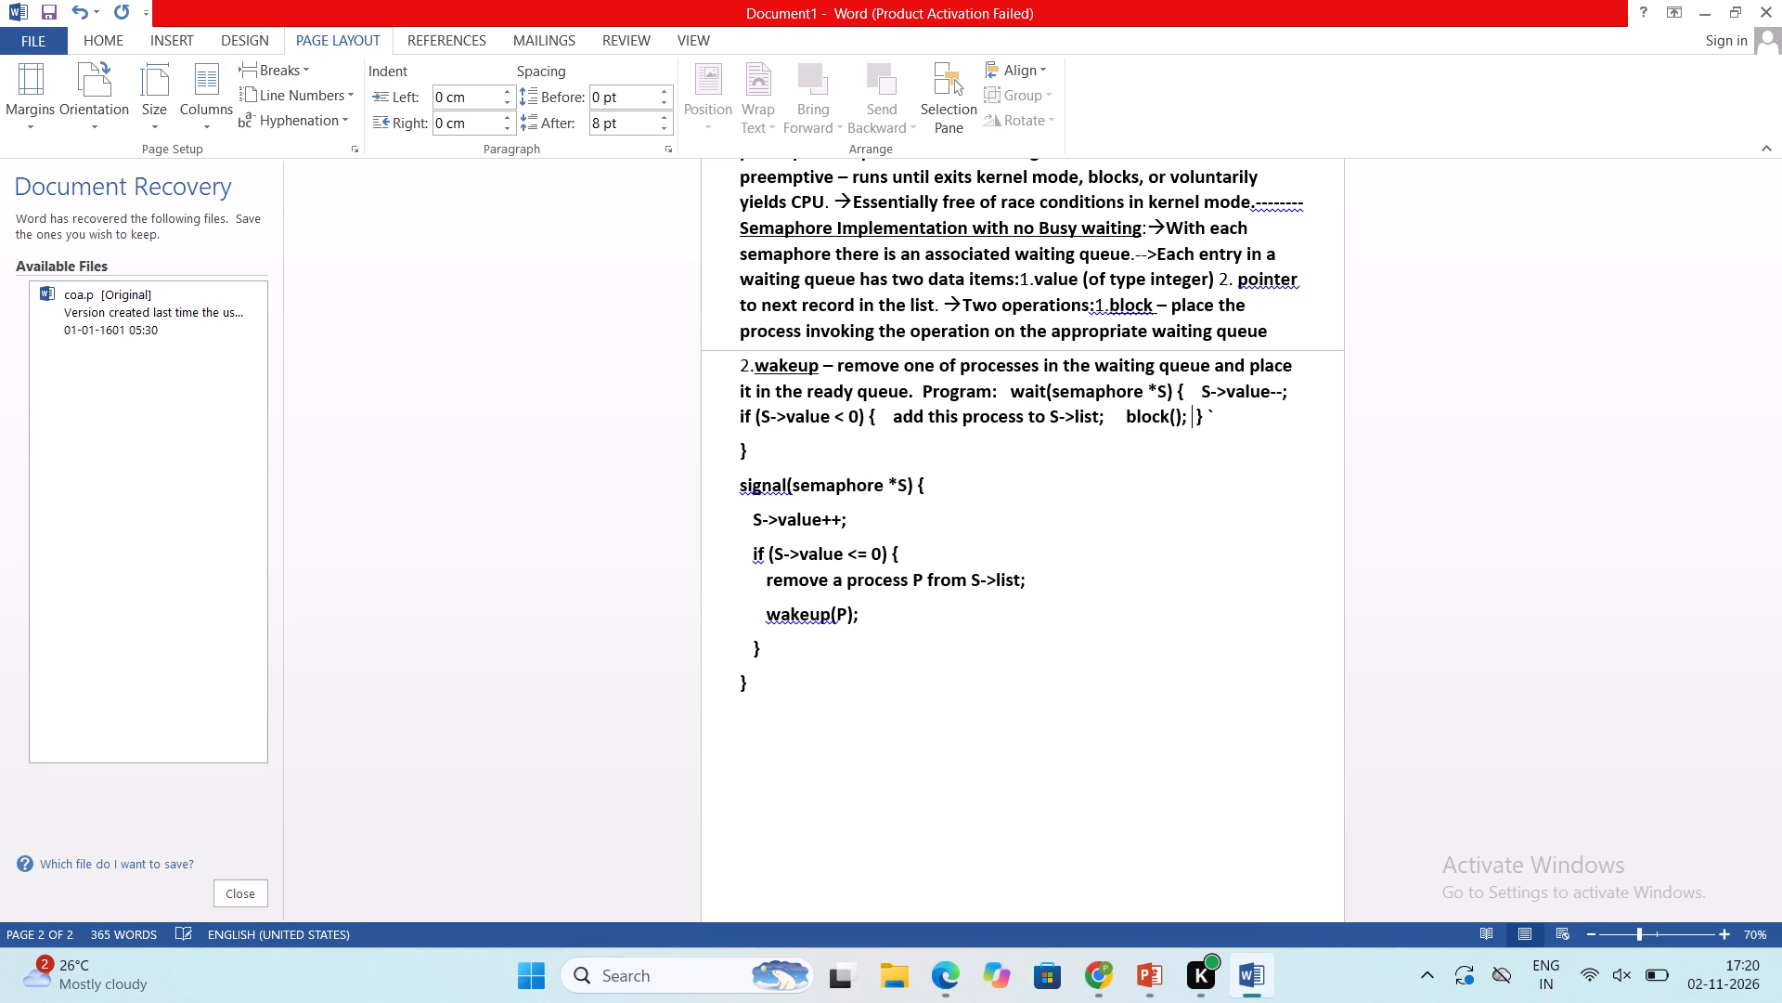
key(space)
key(space)
key(Down)
key(Left)
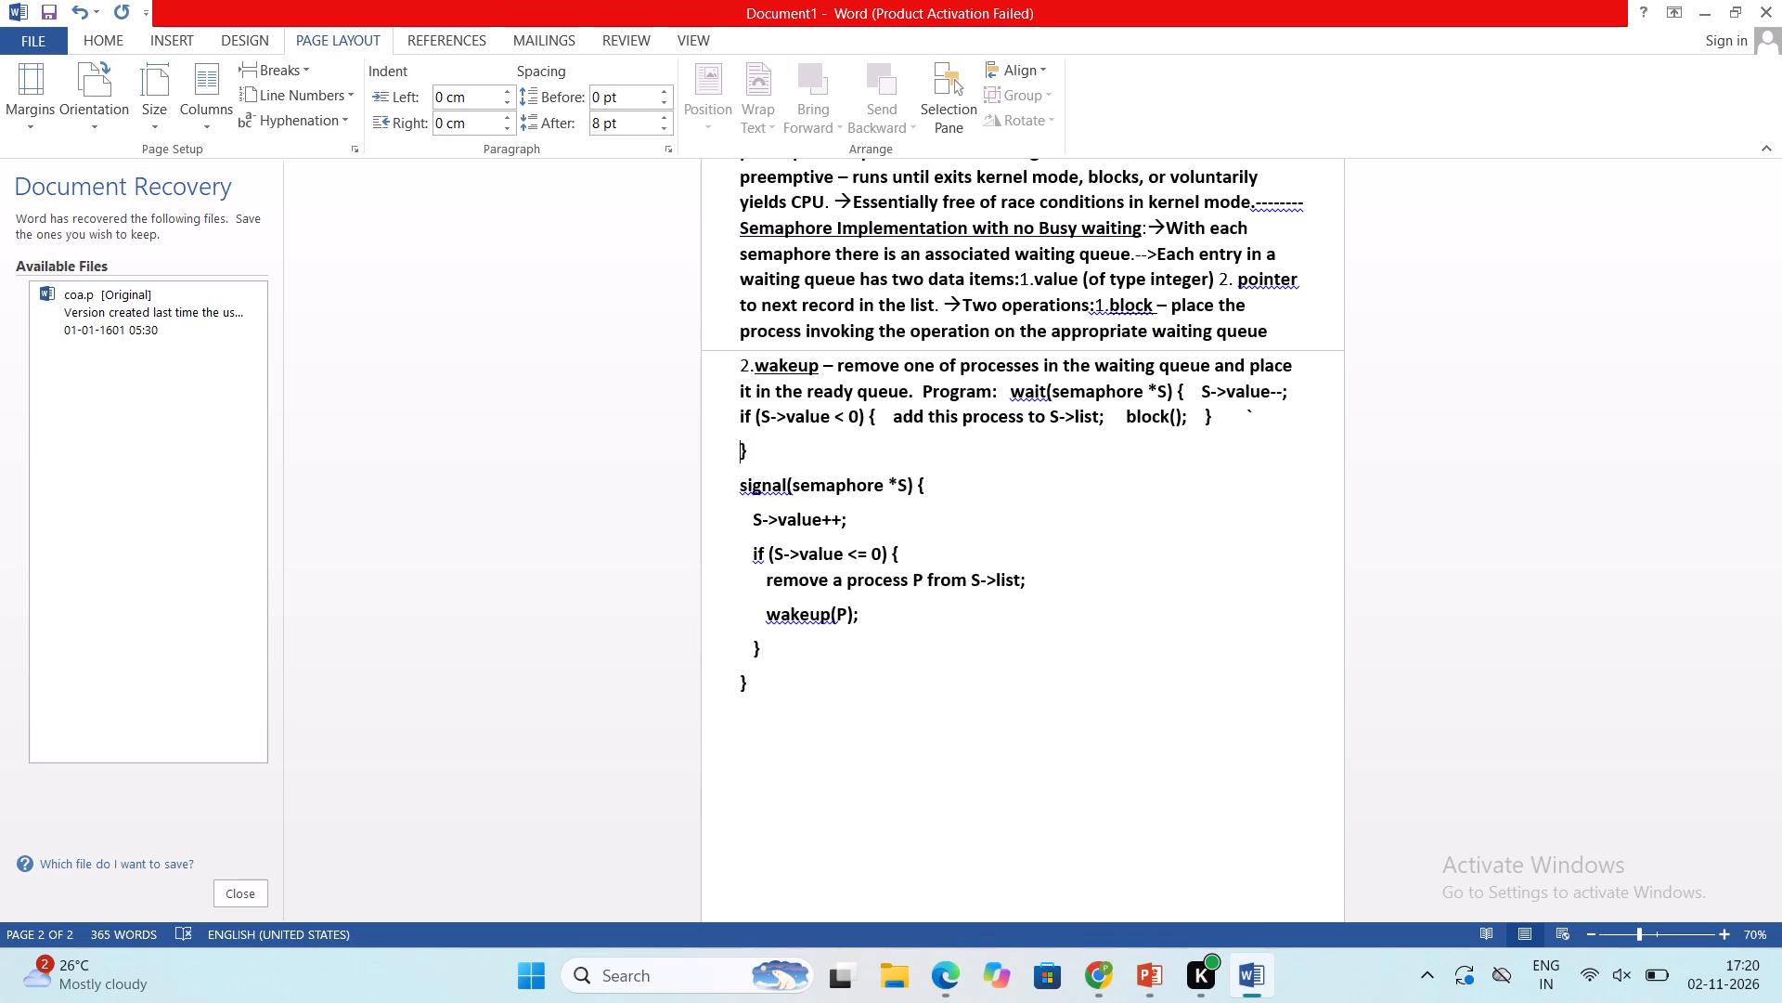
key(BackSpace)
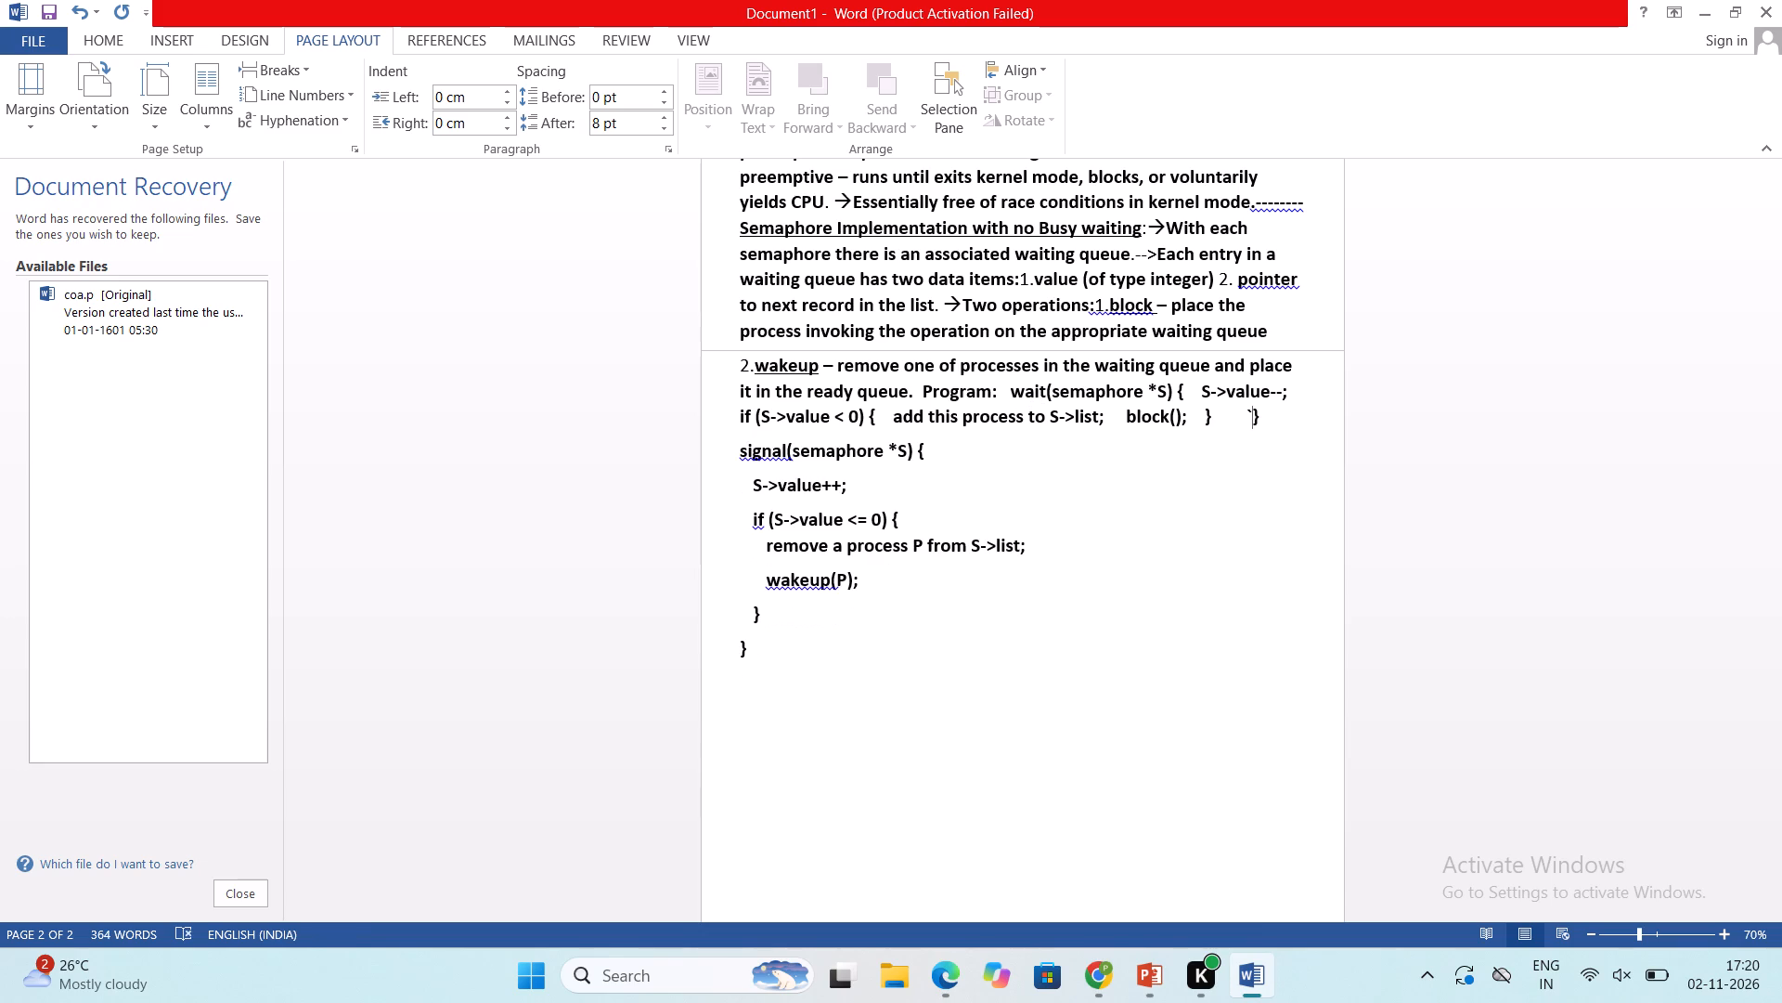
Merge the "signal(semaphore *S) {" line into the running text after the wait() code's final closing brace, separated by a space.
key(Down)
key(Left)
key(Left)
key(Left)
key(Left)
key(Left)
key(Left)
key(Left)
key(Left)
key(Left)
key(Left)
key(Left)
key(Left)
key(Left)
key(Left)
key(Left)
key(Left)
key(Left)
key(Left)
key(Left)
key(Left)
key(Left)
key(BackSpace)
key(space)
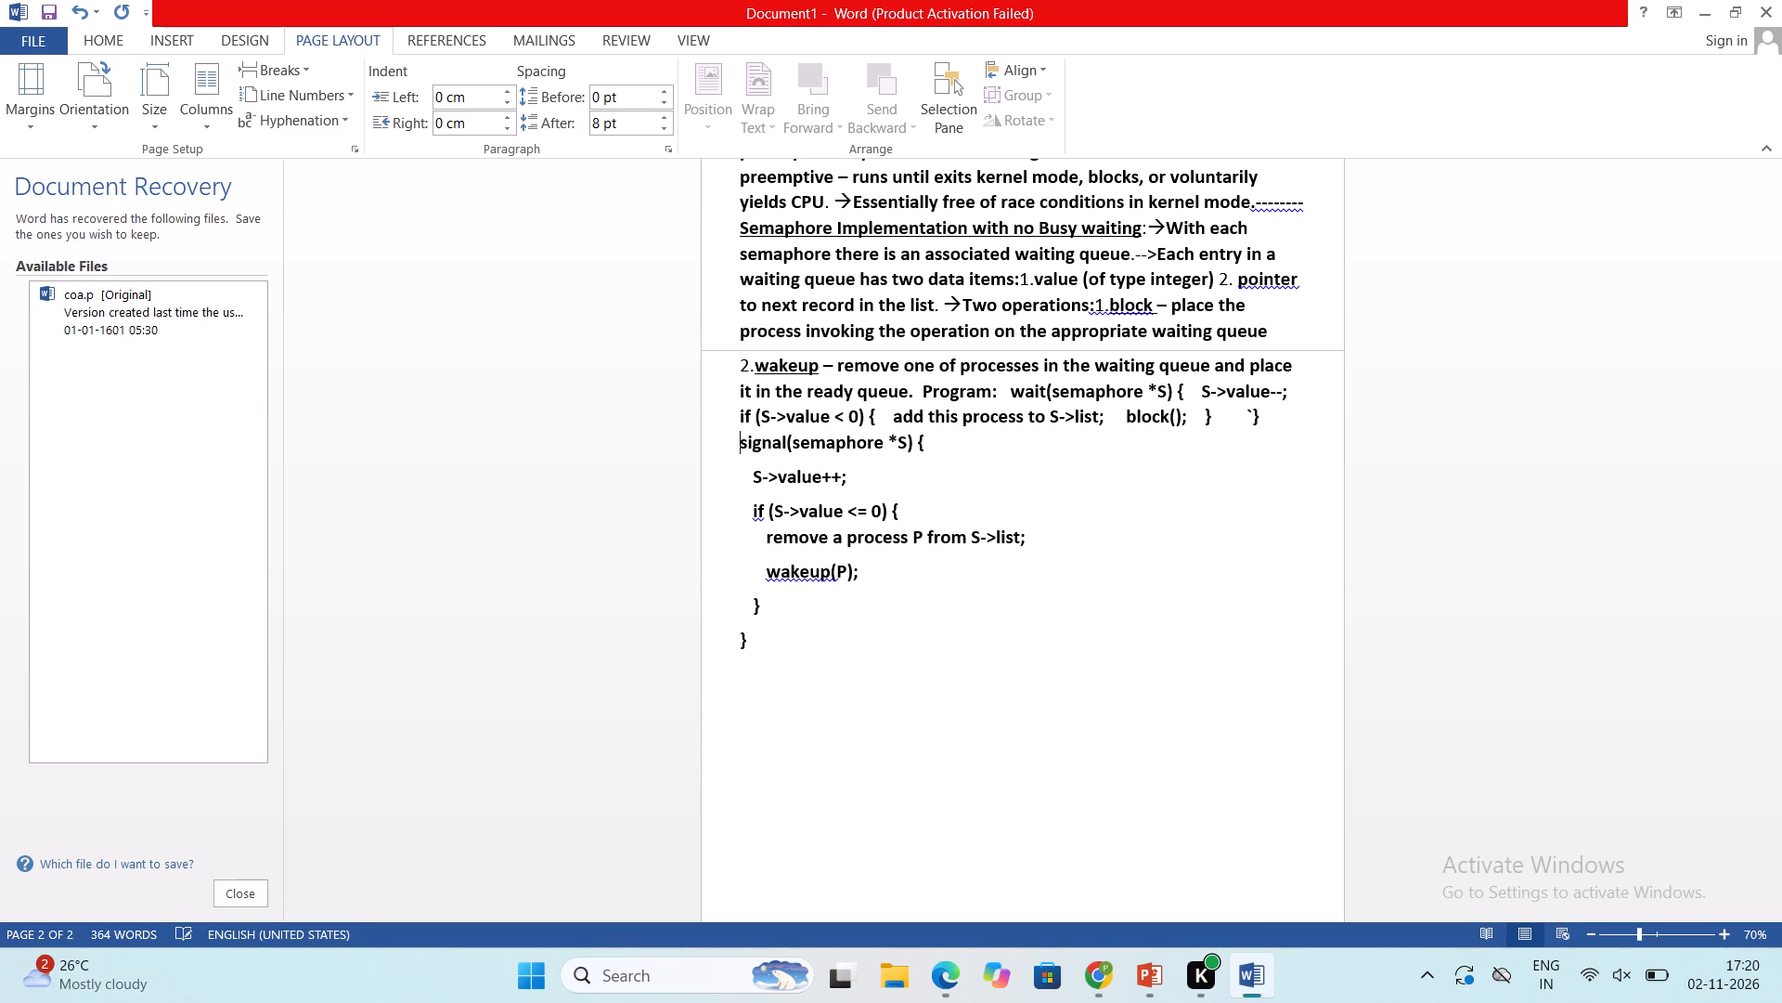
Merge the "S->value++;" line into the running text after "signal(semaphore *S) {", adding a space between them.
key(Down)
key(BackSpace)
key(space)
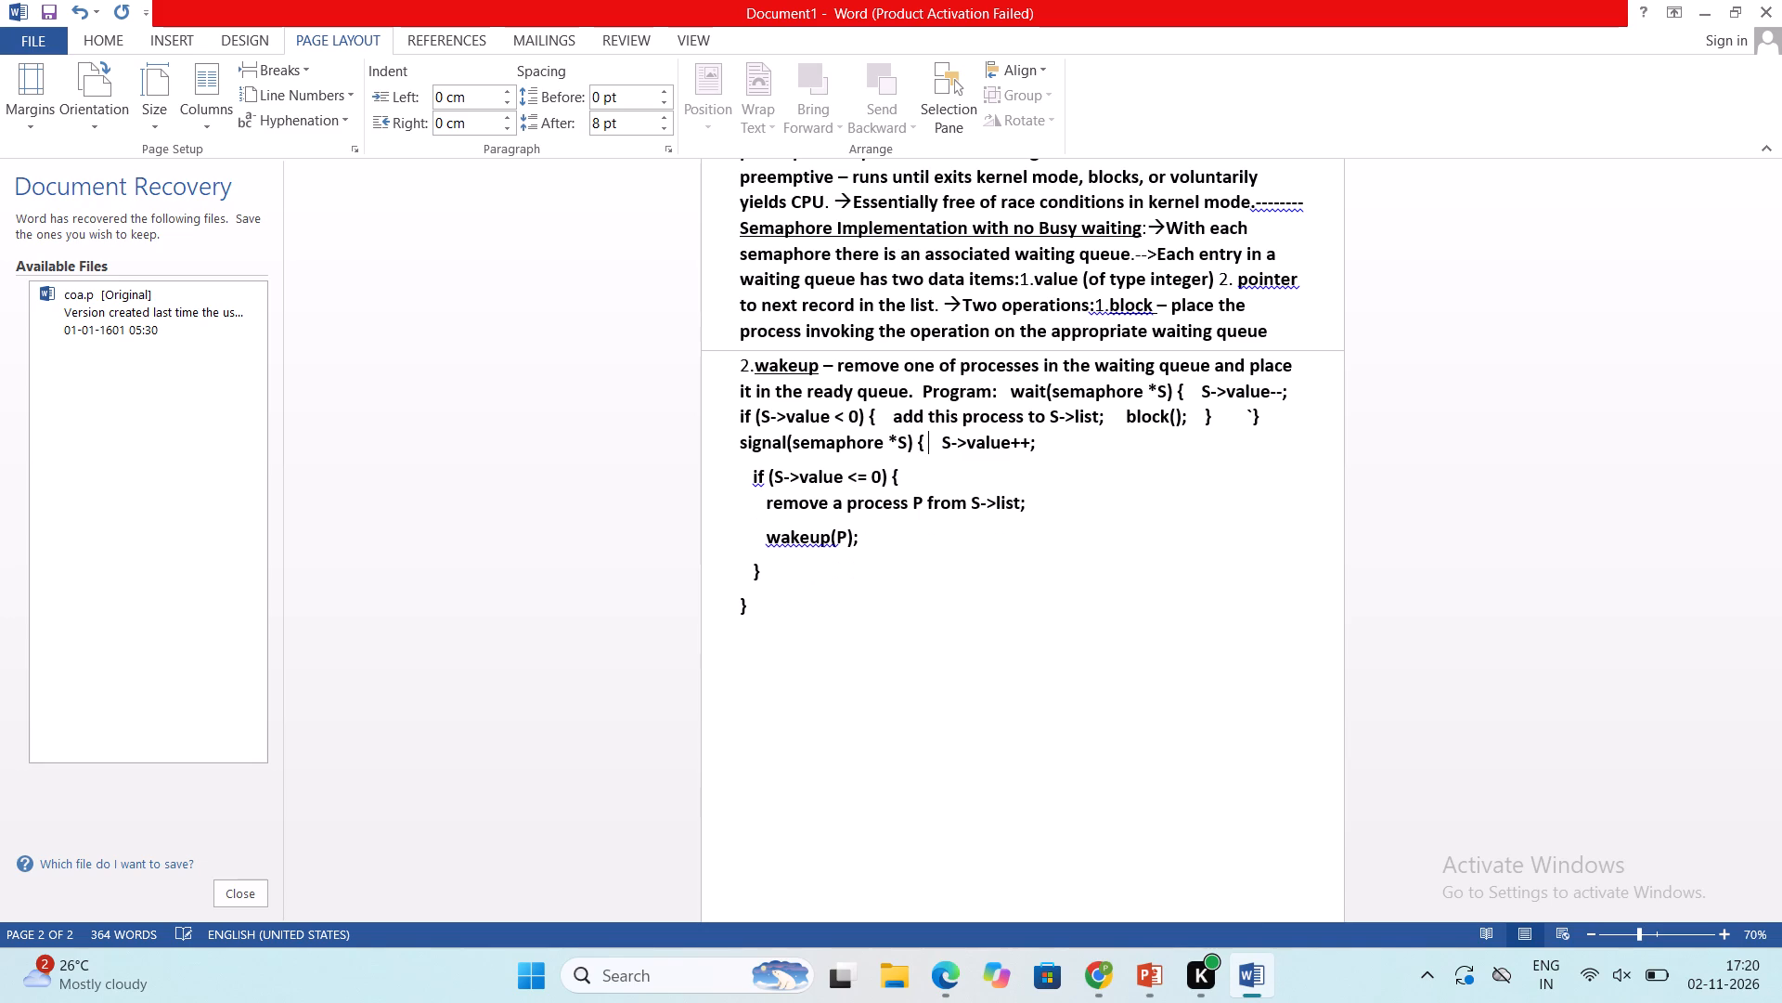
Merge the "if (S->value <= 0) {" line into the running text after "S->value++;", removing its indent and adding a space.
key(Down)
key(Left)
key(Left)
key(Left)
key(Left)
key(Left)
key(Left)
key(Left)
key(Left)
key(Left)
key(Left)
key(Left)
key(Left)
key(Left)
key(Left)
key(Left)
key(Left)
key(Left)
key(Left)
key(Left)
key(Left)
key(Left)
key(BackSpace)
key(BackSpace)
key(BackSpace)
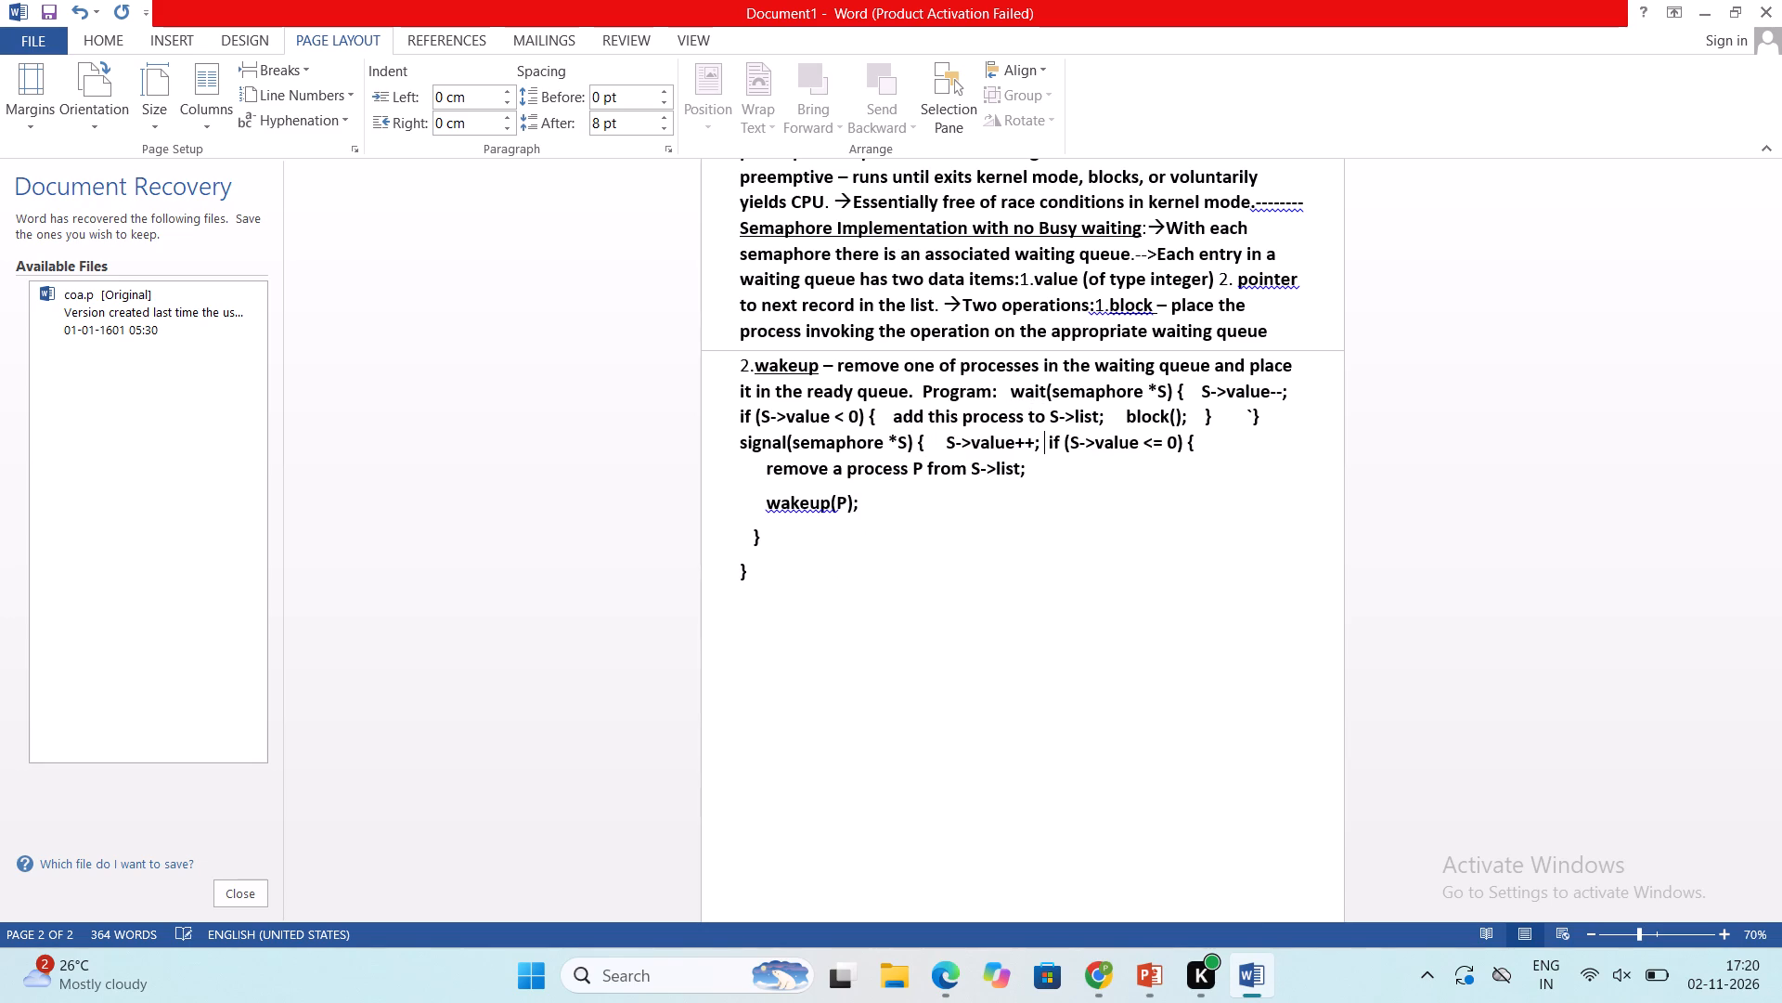
key(space)
Merge the "remove a process P from S->list;" line into the running text after "if (S->value <= 0) {", with a run of extra spaces before it.
key(Down)
key(Left)
key(Left)
key(Left)
key(Left)
key(Left)
key(Left)
key(Left)
key(Left)
key(Left)
key(Left)
key(Left)
key(Left)
key(Left)
key(Left)
key(Left)
key(Left)
key(Left)
key(Left)
key(Left)
key(Left)
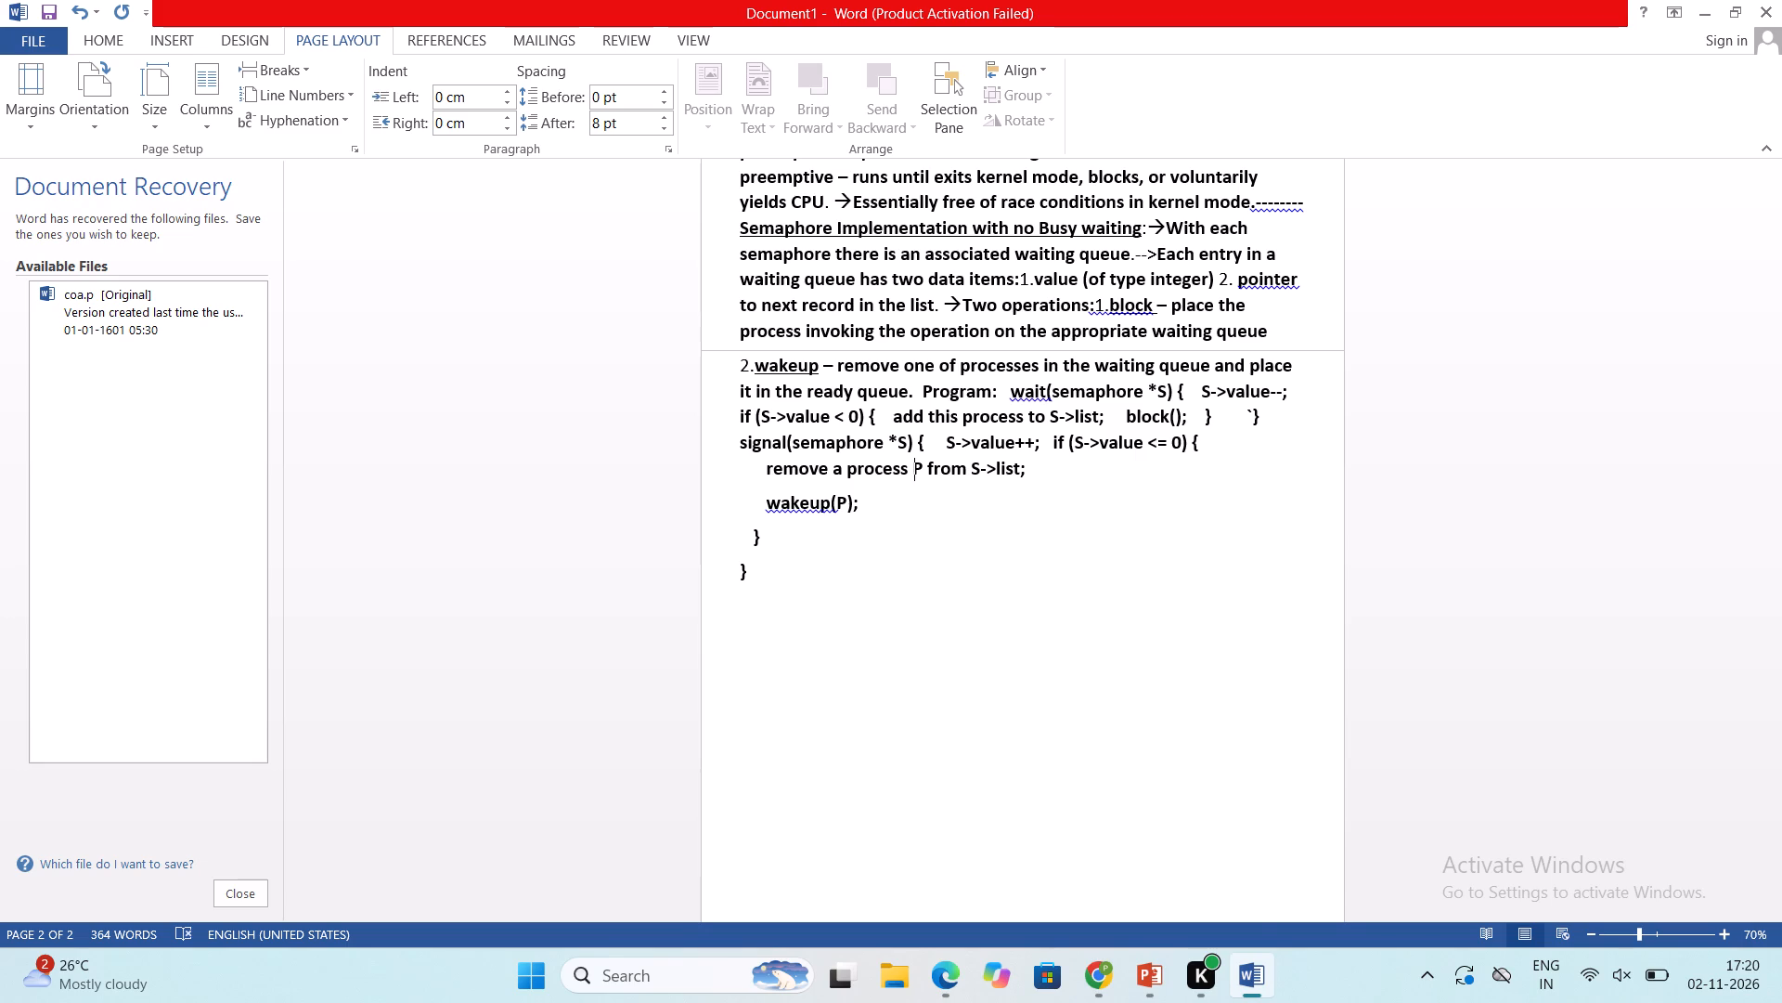
key(Left)
key(Left)
key(Left)
key(Left)
key(Left)
key(Left)
key(Left)
key(BackSpace)
key(BackSpace)
key(BackSpace)
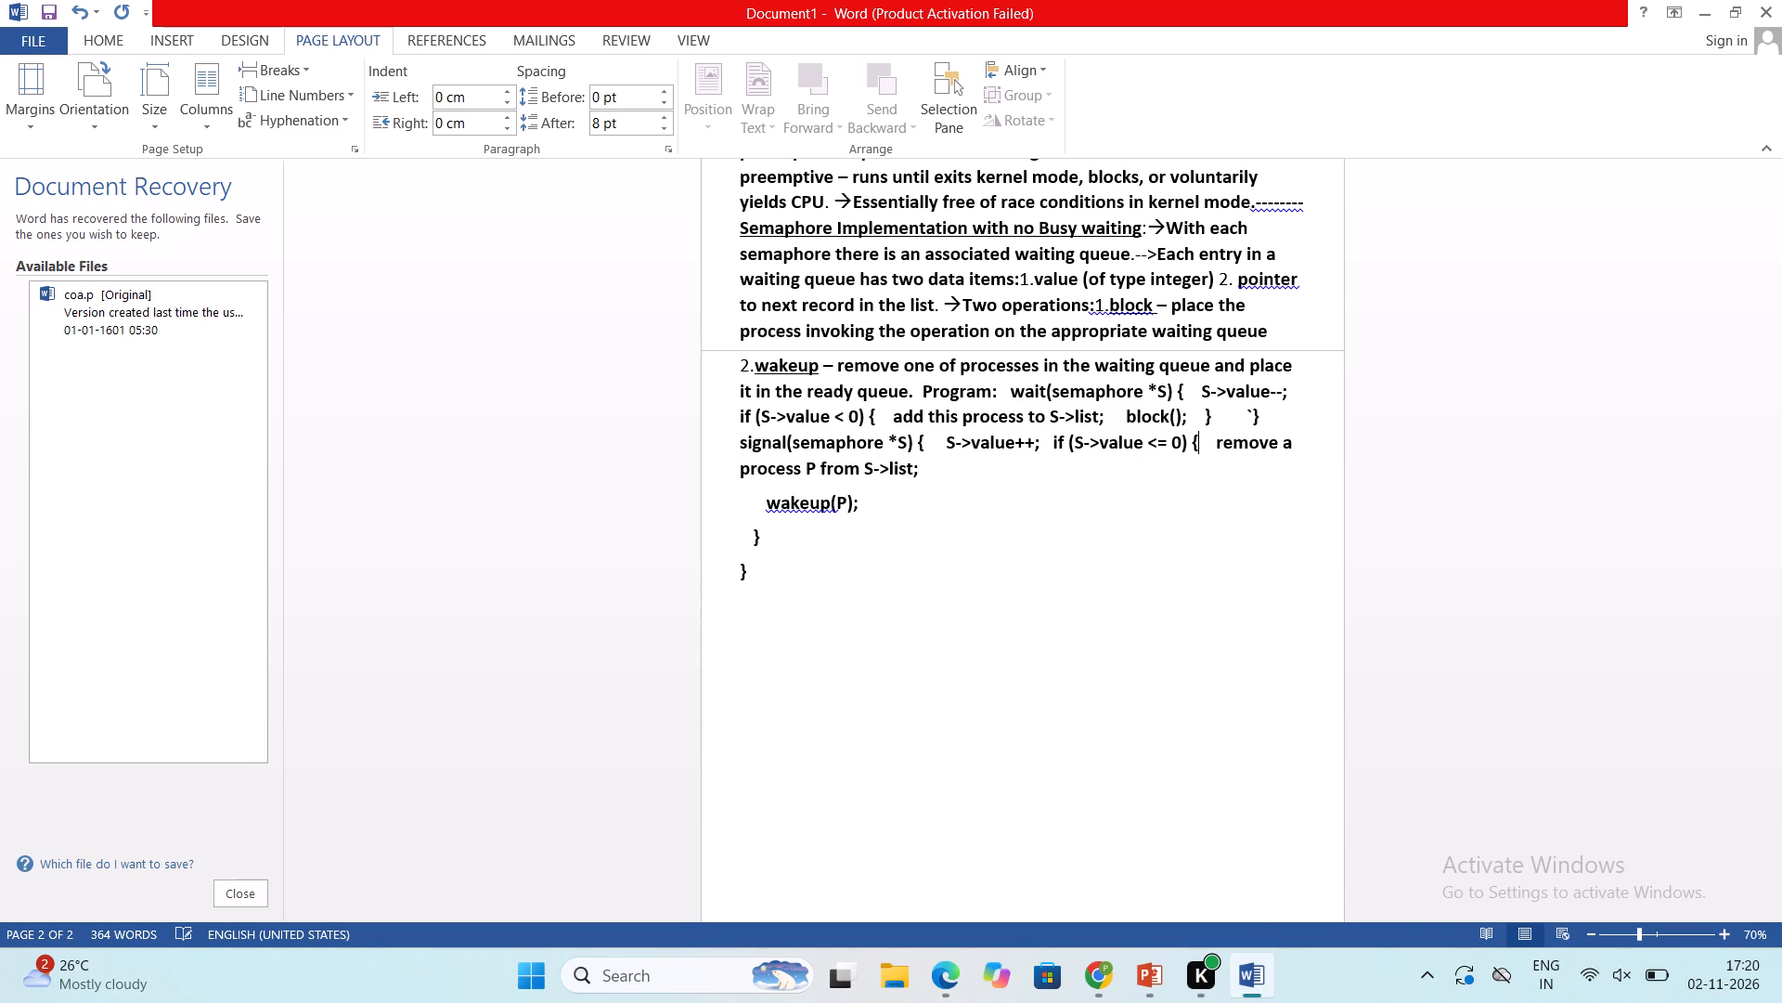
key(space)
key(space)
key(space)
key(space)
key(space)
key(space)
key(space)
key(space)
key(space)
key(space)
key(space)
key(space)
key(space)
key(space)
key(space)
key(space)
key(space)
key(space)
key(space)
key(space)
Merge the "wakeup(P);" line into the running text after "remove a process P from S->list;".
key(Down)
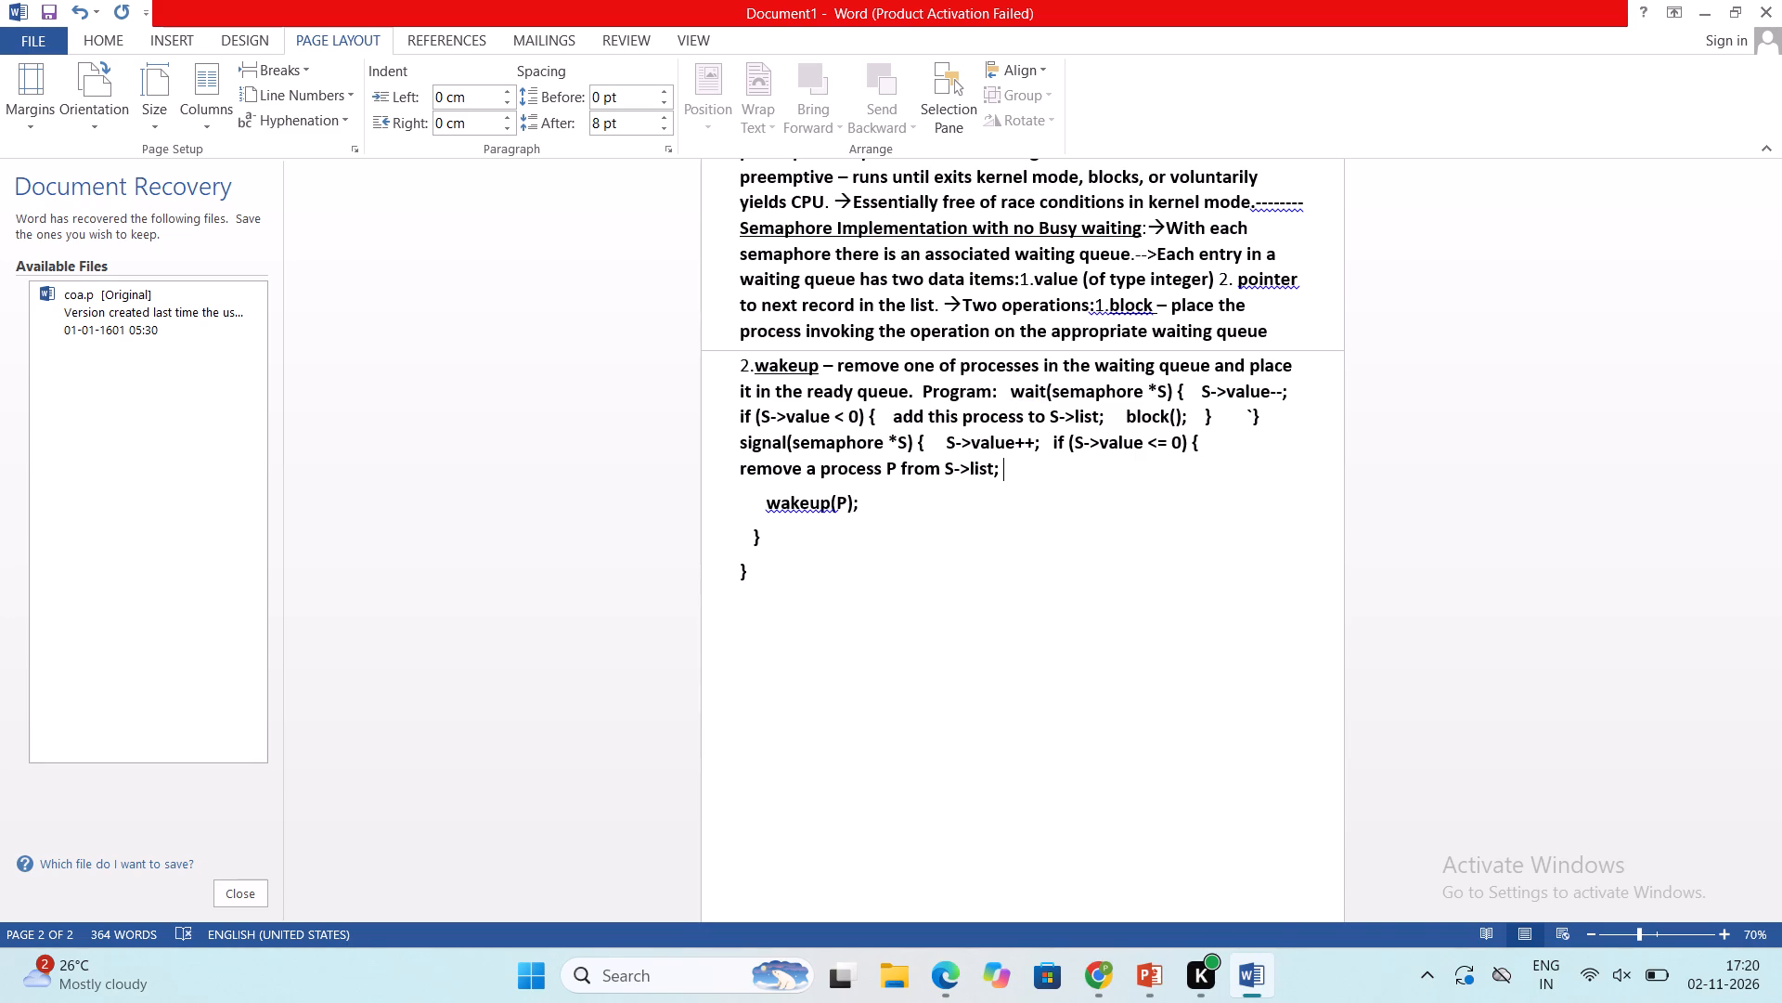
key(Down)
key(Left)
key(Left)
key(Left)
key(Left)
key(Left)
key(Left)
key(Left)
key(Left)
key(Left)
key(Left)
key(Left)
key(Left)
key(Left)
key(Left)
key(Left)
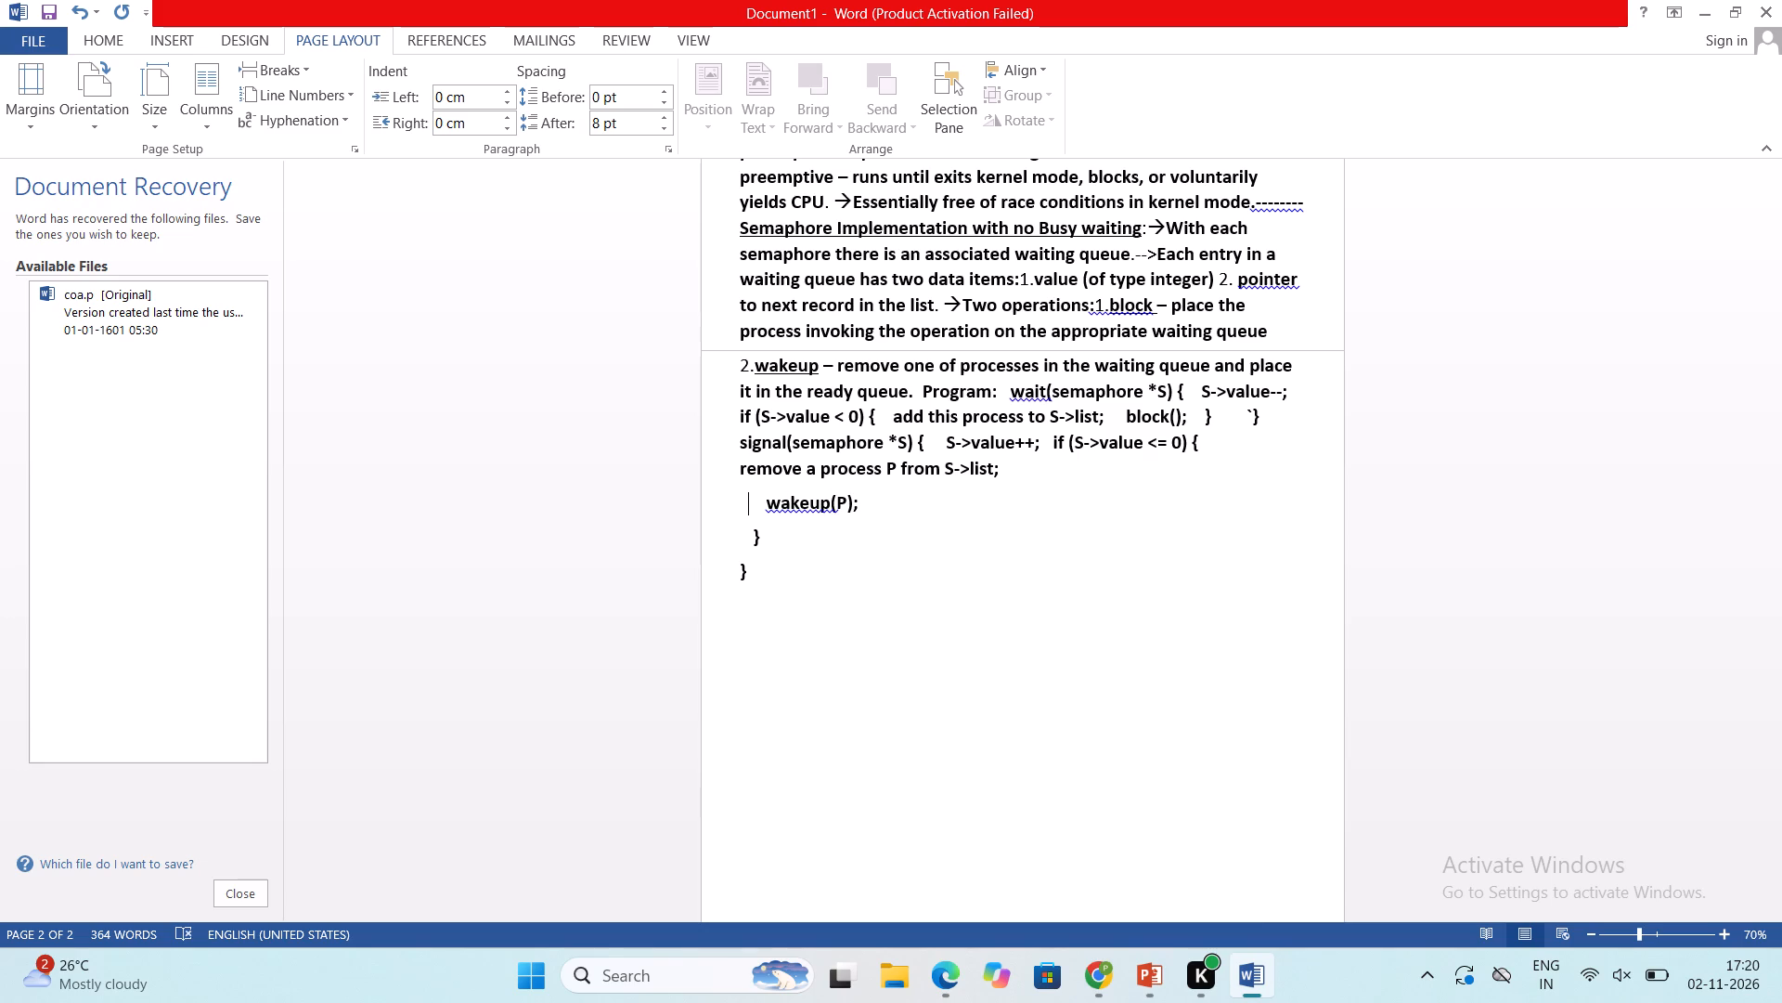
key(Left)
key(BackSpace)
key(BackSpace)
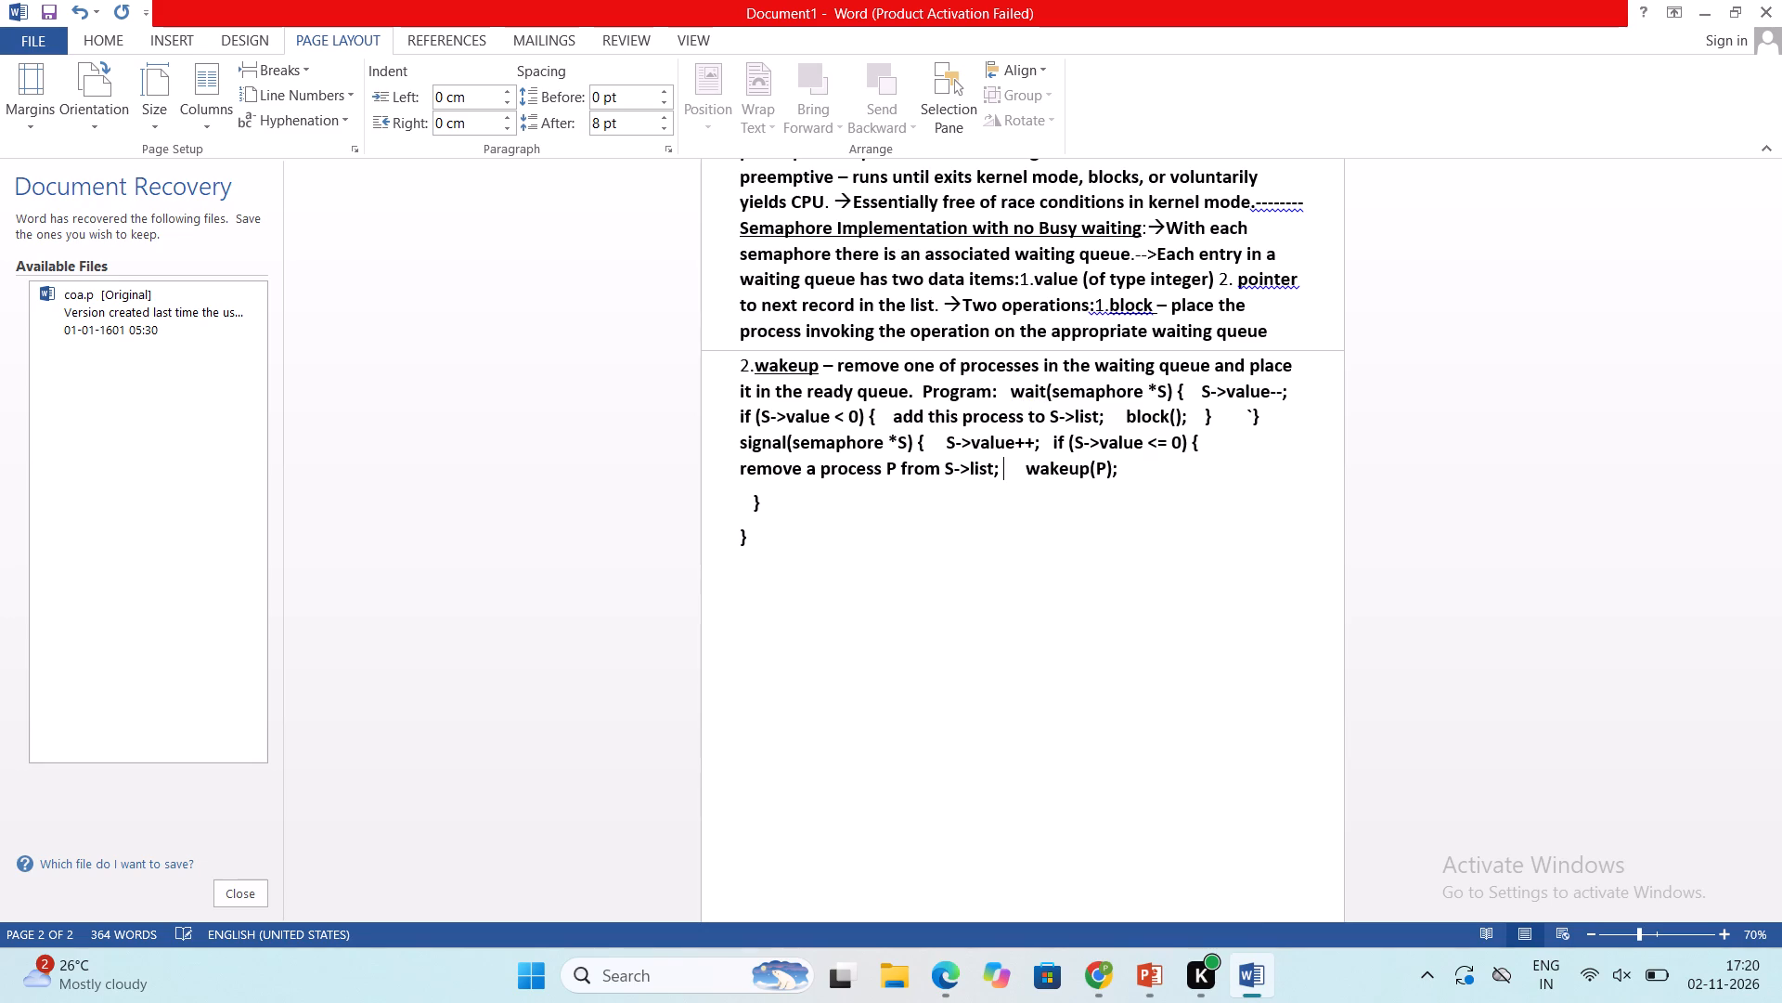
Merge the two closing braces of the signal() code into the running text after "wakeup(P);", with three spaces before the last brace.
key(Down)
key(Left)
key(Left)
key(Left)
key(Left)
key(BackSpace)
key(BackSpace)
key(Down)
key(Left)
key(Left)
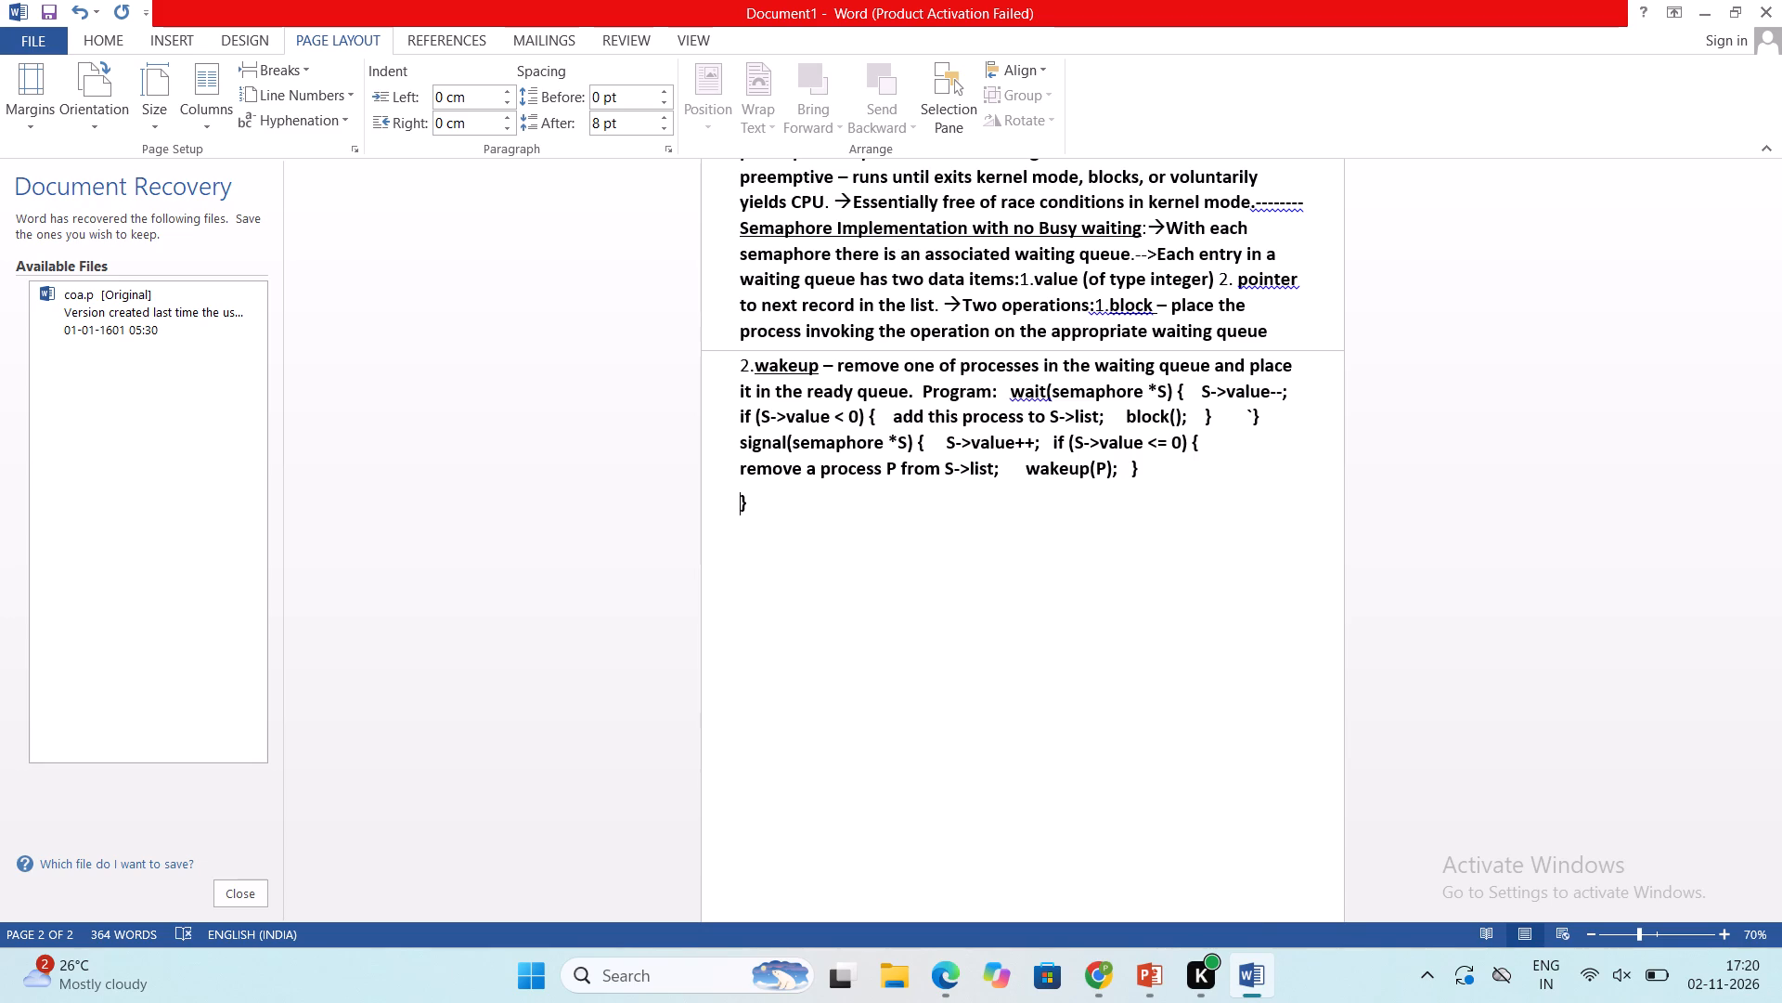
key(Left)
key(Down)
key(Left)
key(Left)
key(BackSpace)
key(space)
key(space)
key(space)
Add a separator row of about 20 hyphens after the signal() code's final closing brace and start a new line below it.
key(Right)
key(Right)
key(minus)
key(minus)
key(minus)
key(minus)
key(minus)
key(minus)
key(minus)
key(minus)
key(minus)
key(minus)
key(minus)
key(minus)
key(minus)
key(minus)
key(minus)
key(minus)
key(minus)
key(minus)
key(minus)
key(minus)
key(shift+Return)
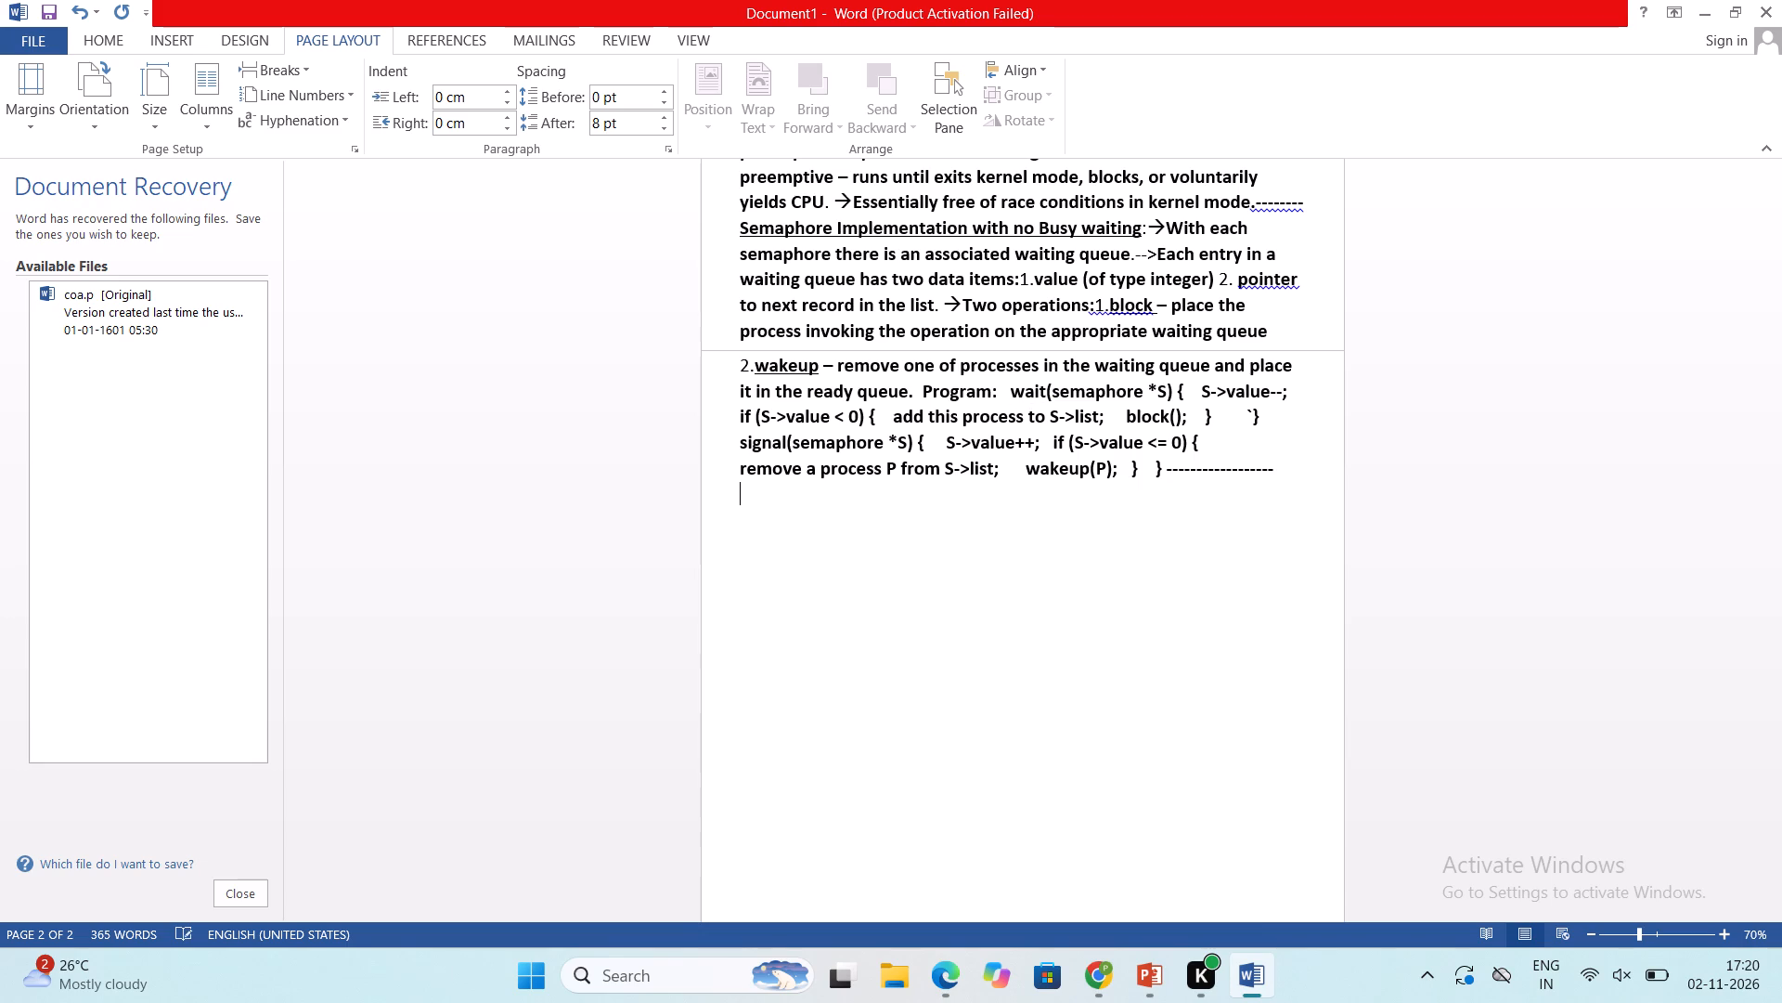
Switch to PowerPoint and look through the slides from Deadlock and Starvation to the structure of the consumer process.
click(1253, 966)
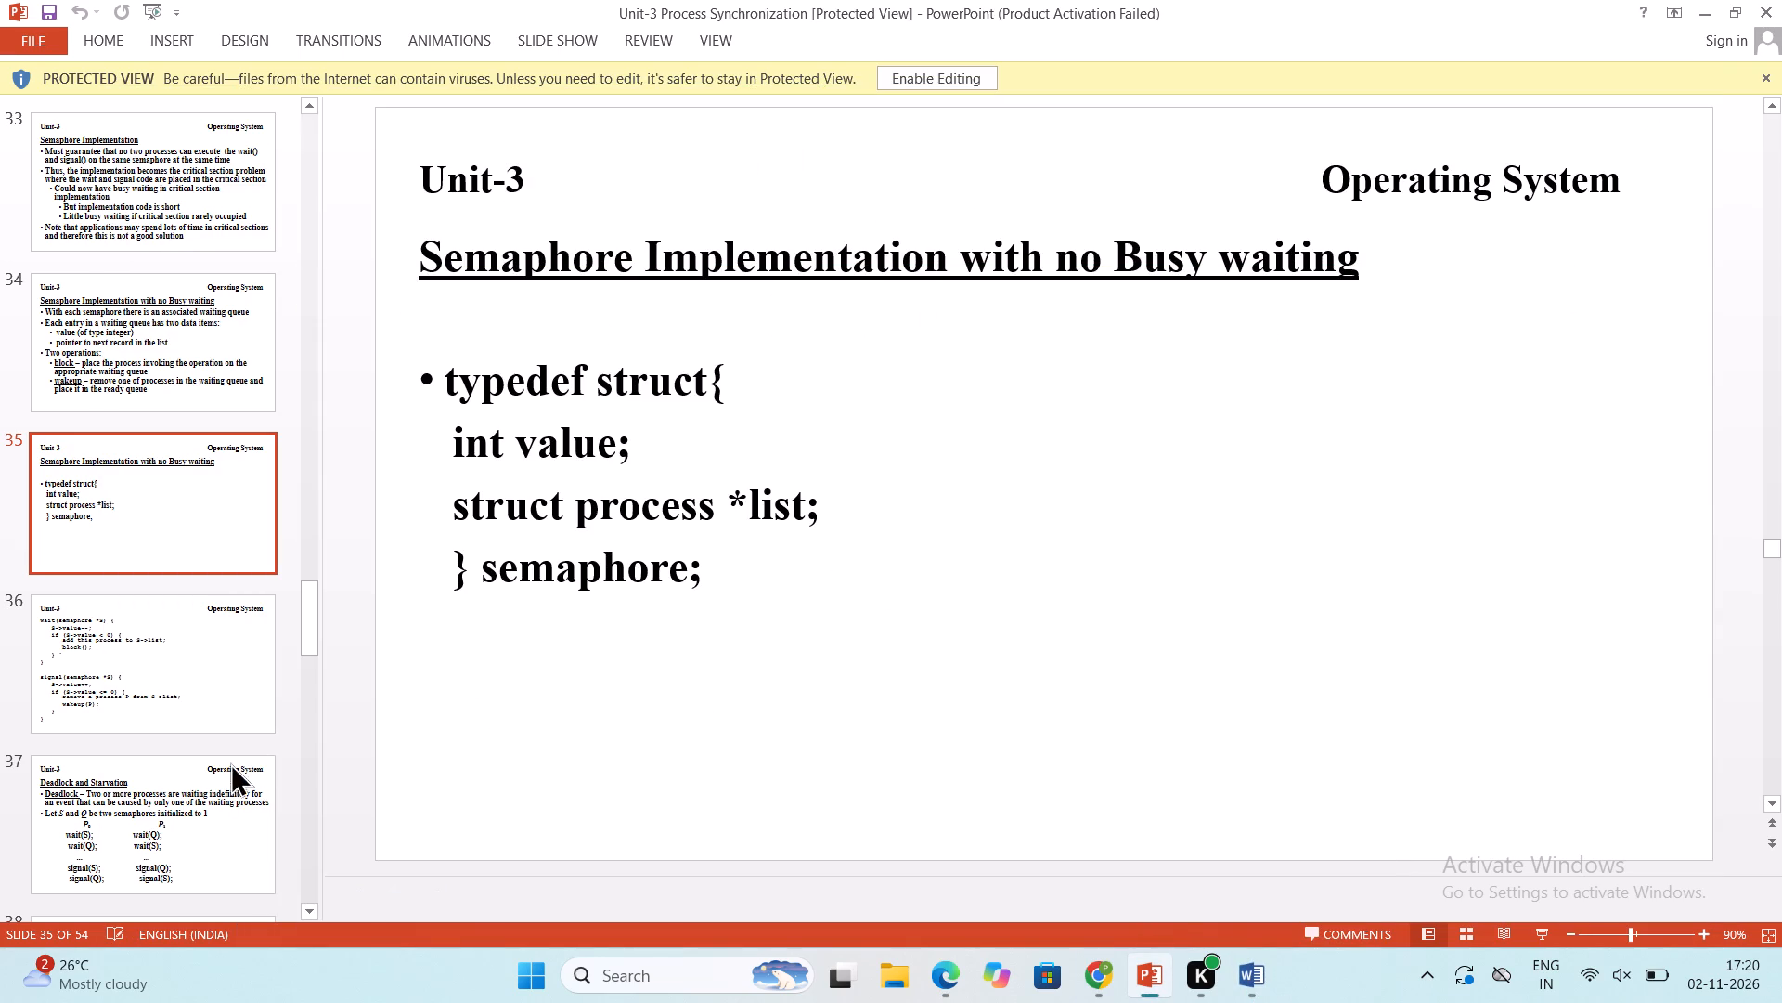
click(203, 777)
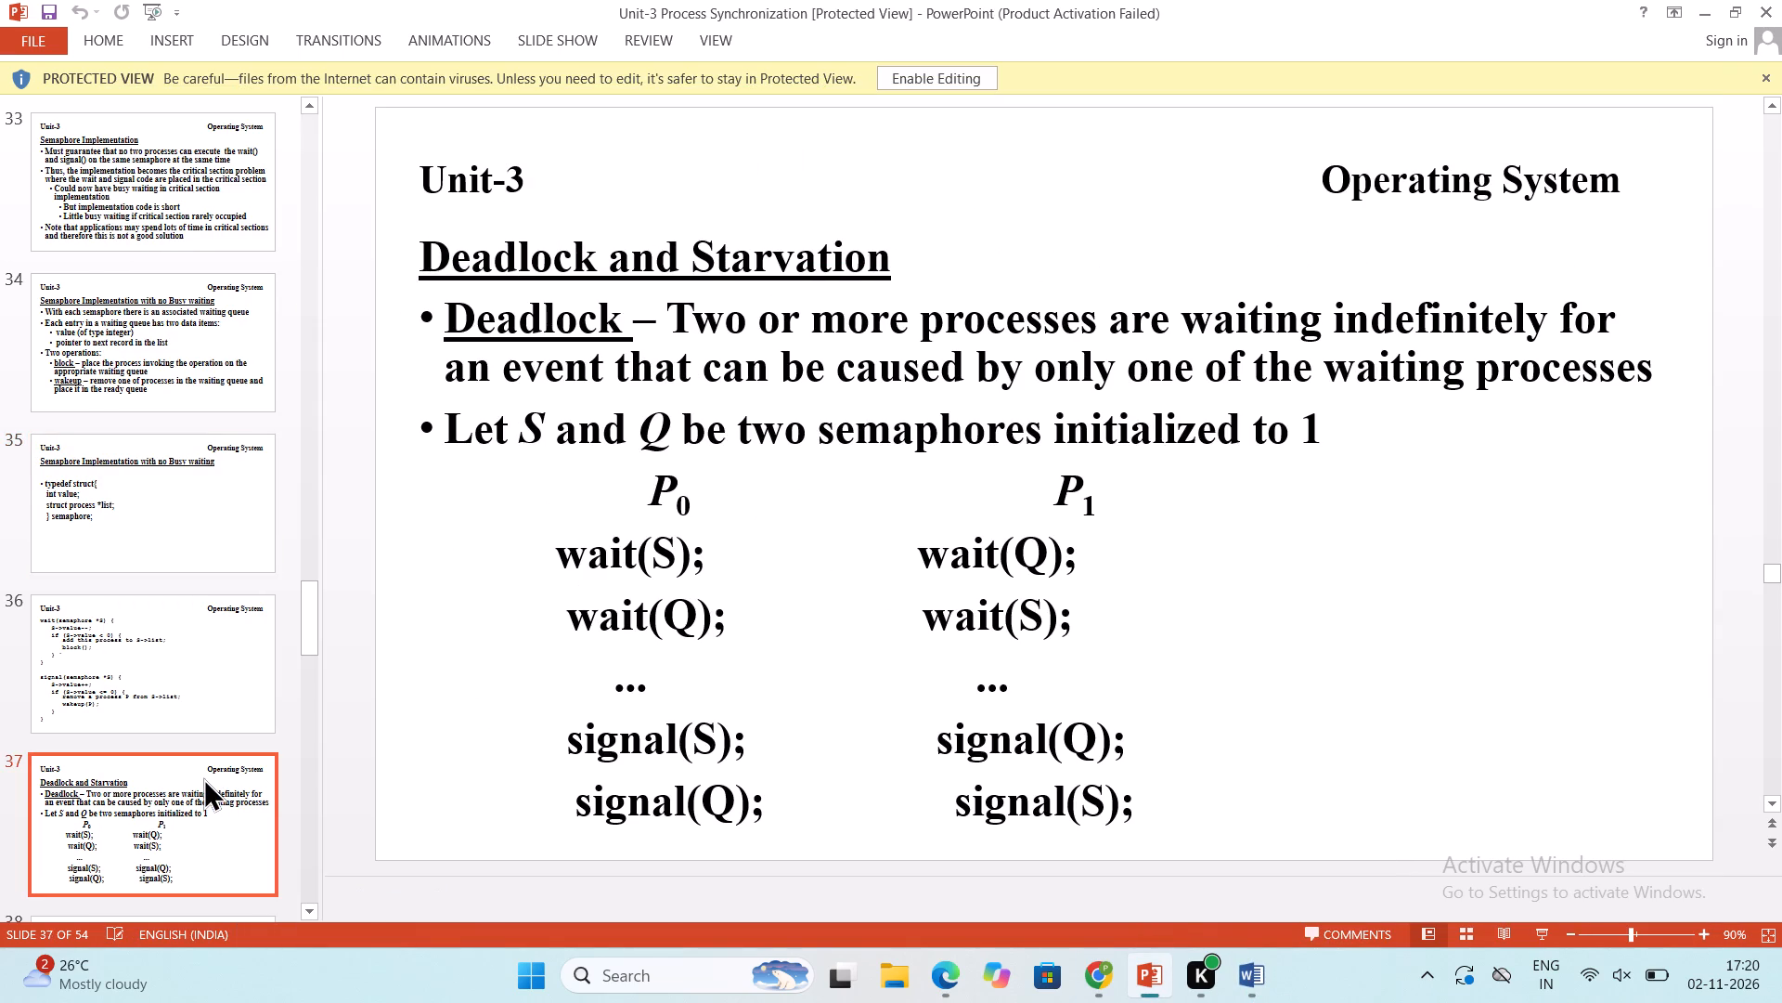
scroll(203, 777, down, 2)
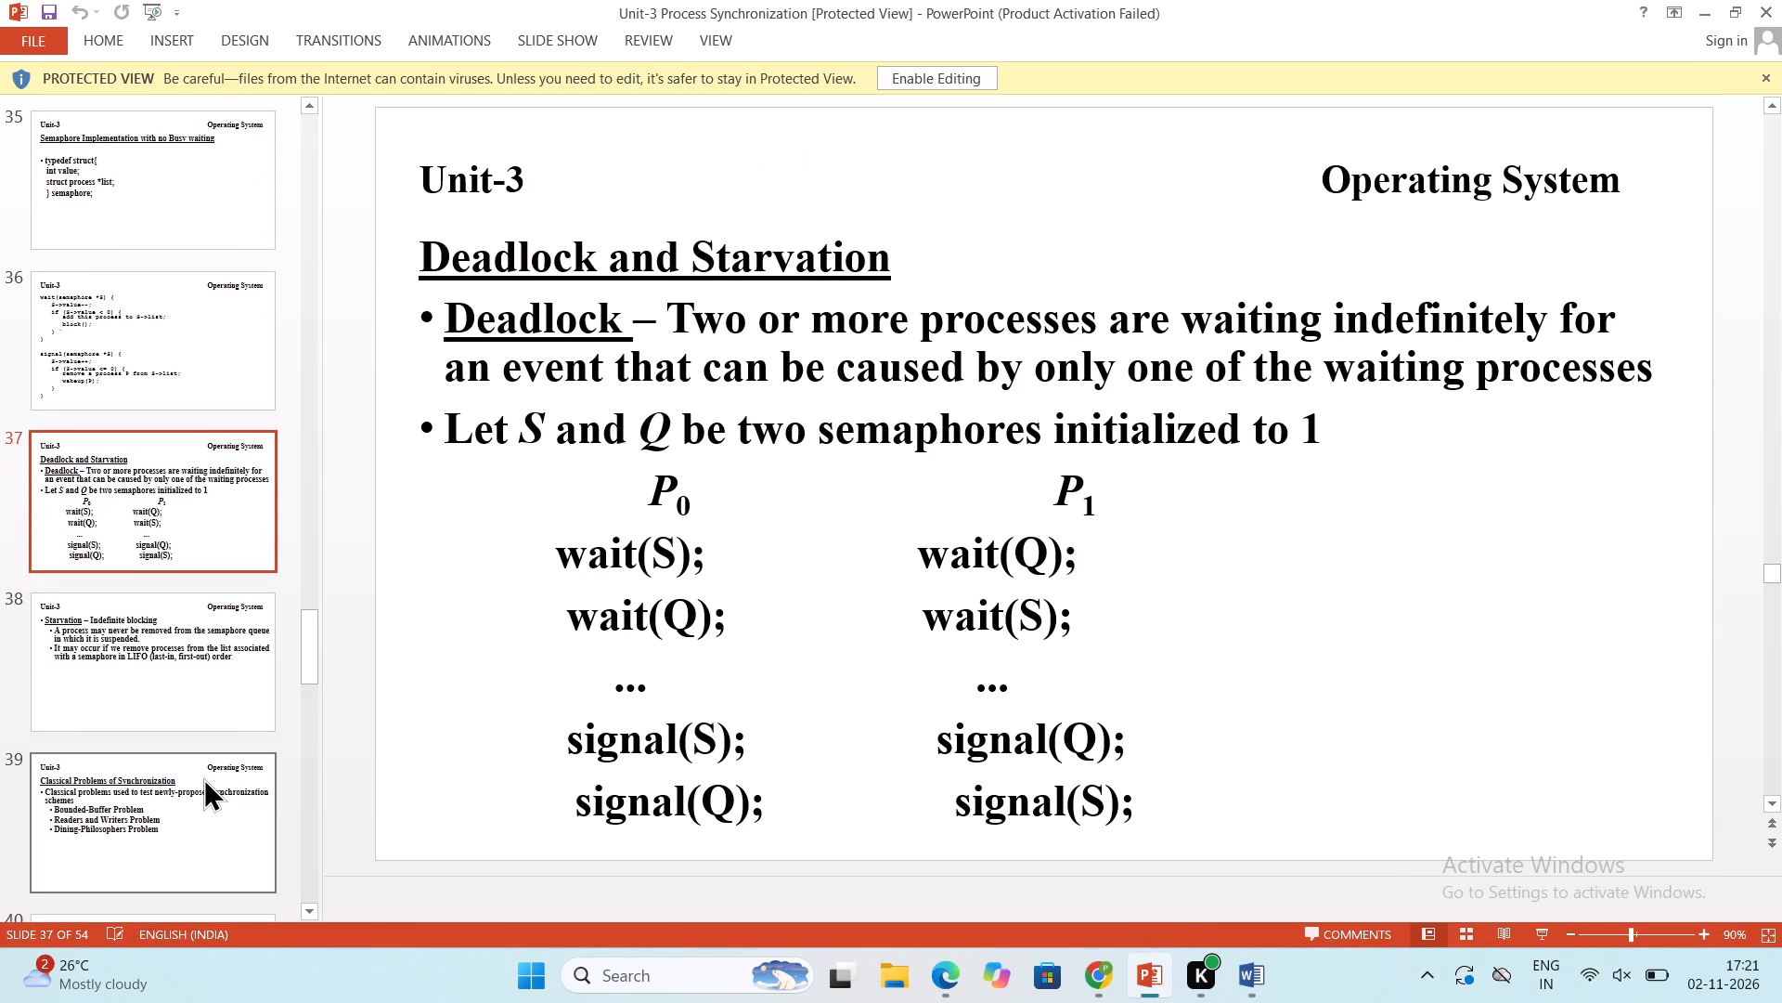
click(170, 658)
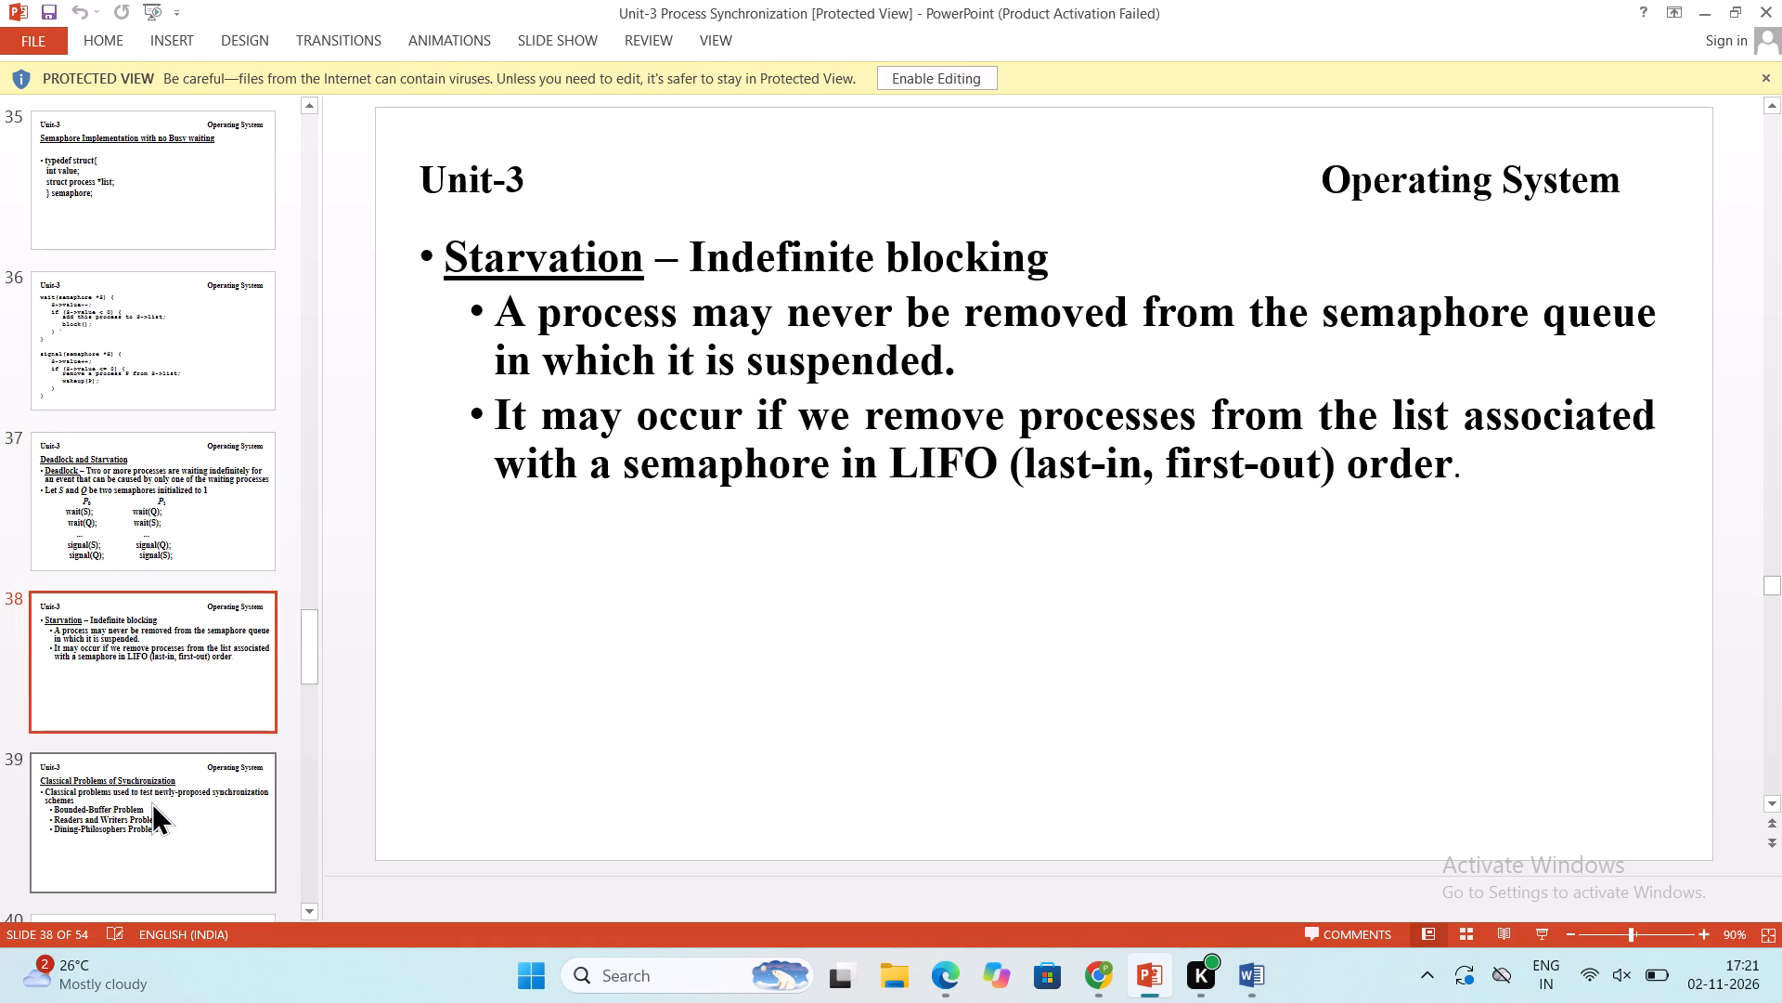
click(151, 801)
scroll(151, 801, down, 1)
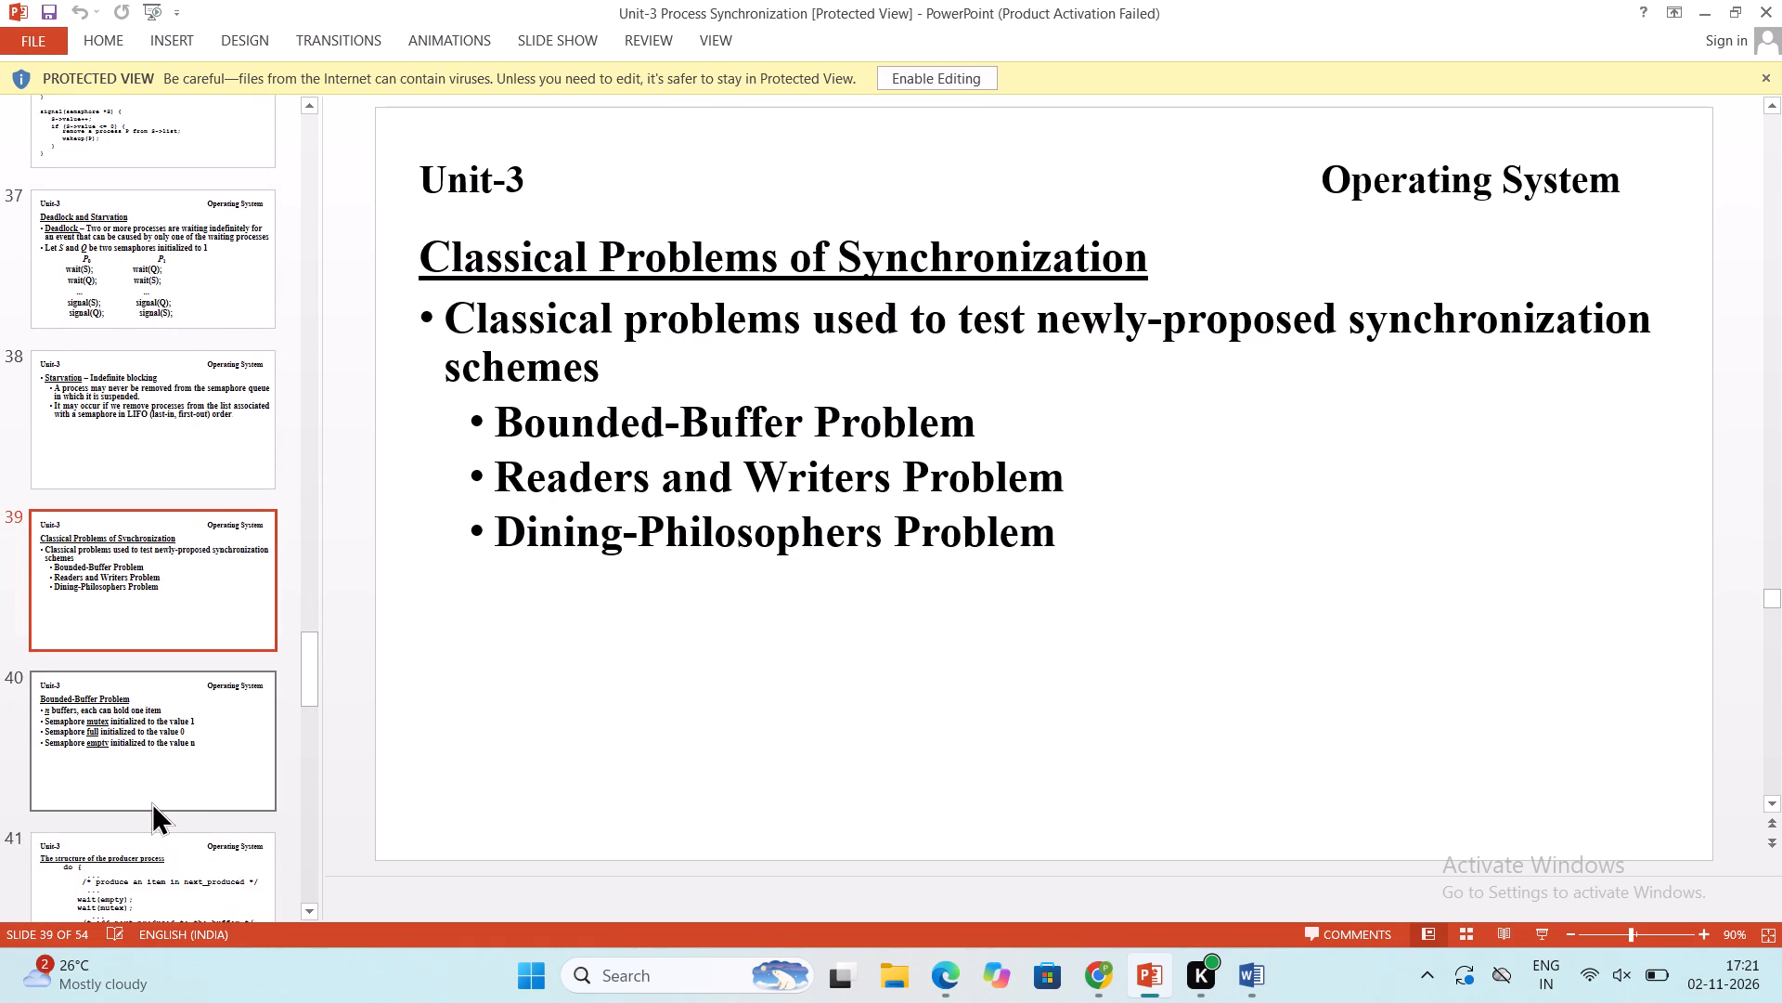
scroll(151, 801, down, 2)
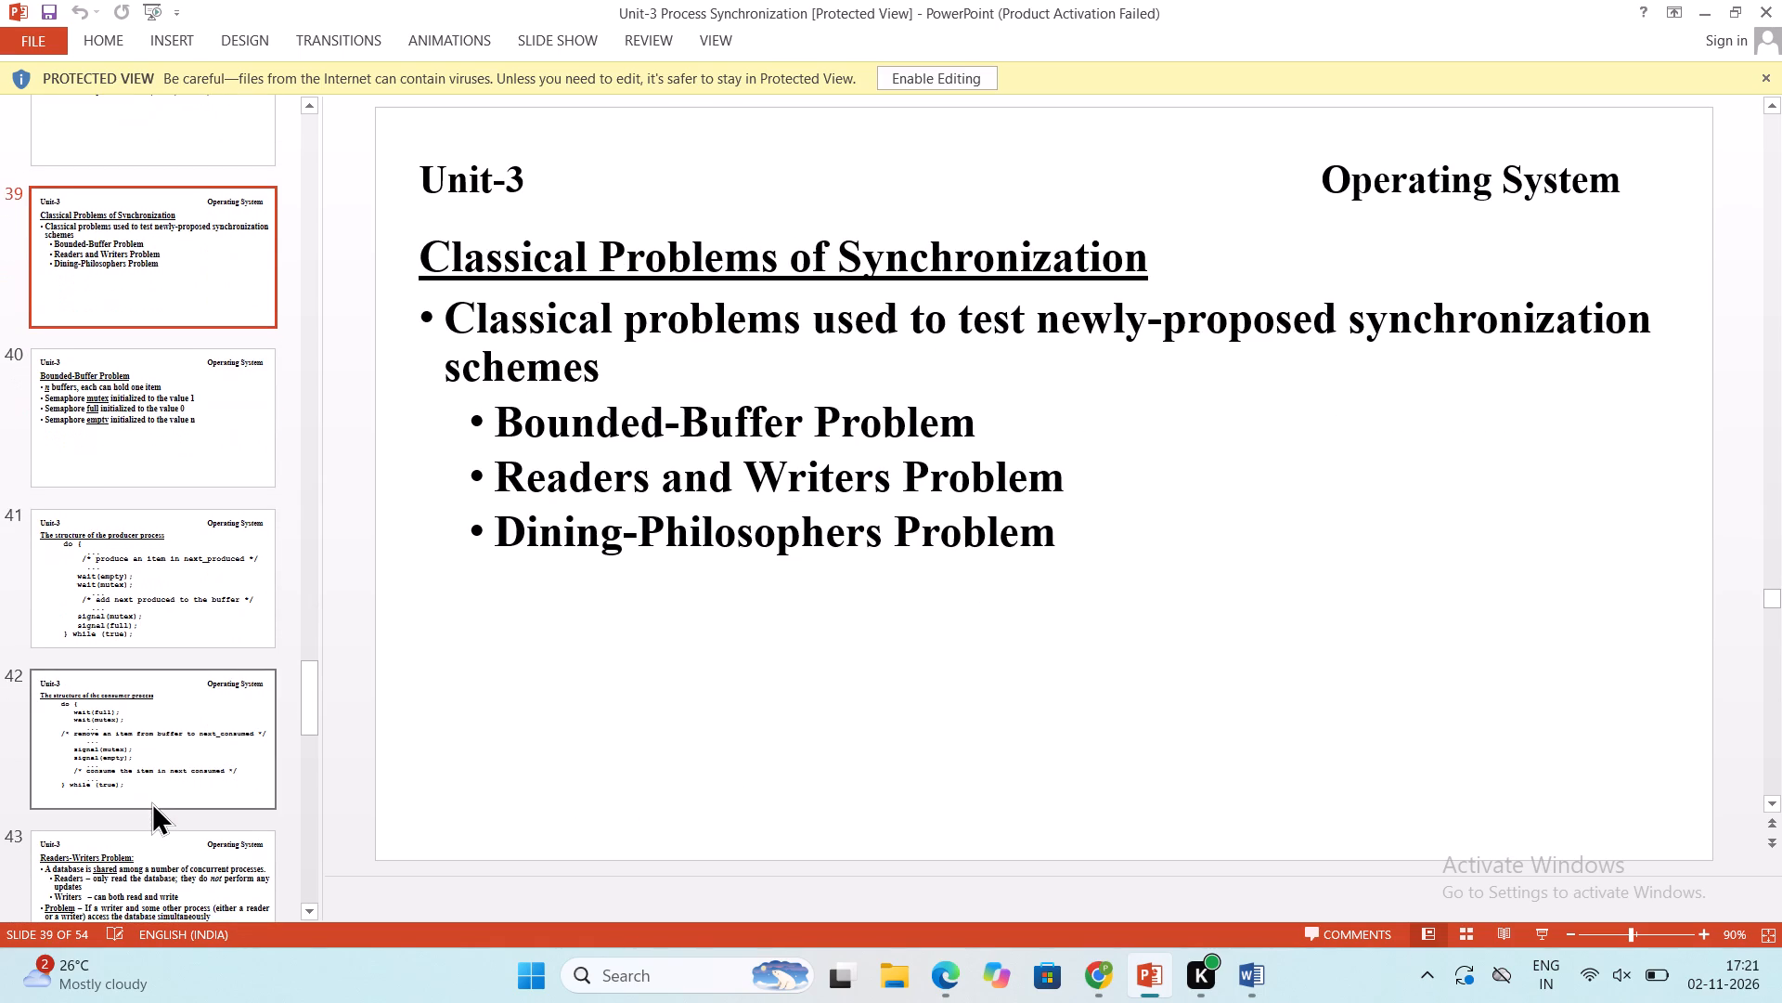
scroll(151, 801, down, 1)
click(209, 602)
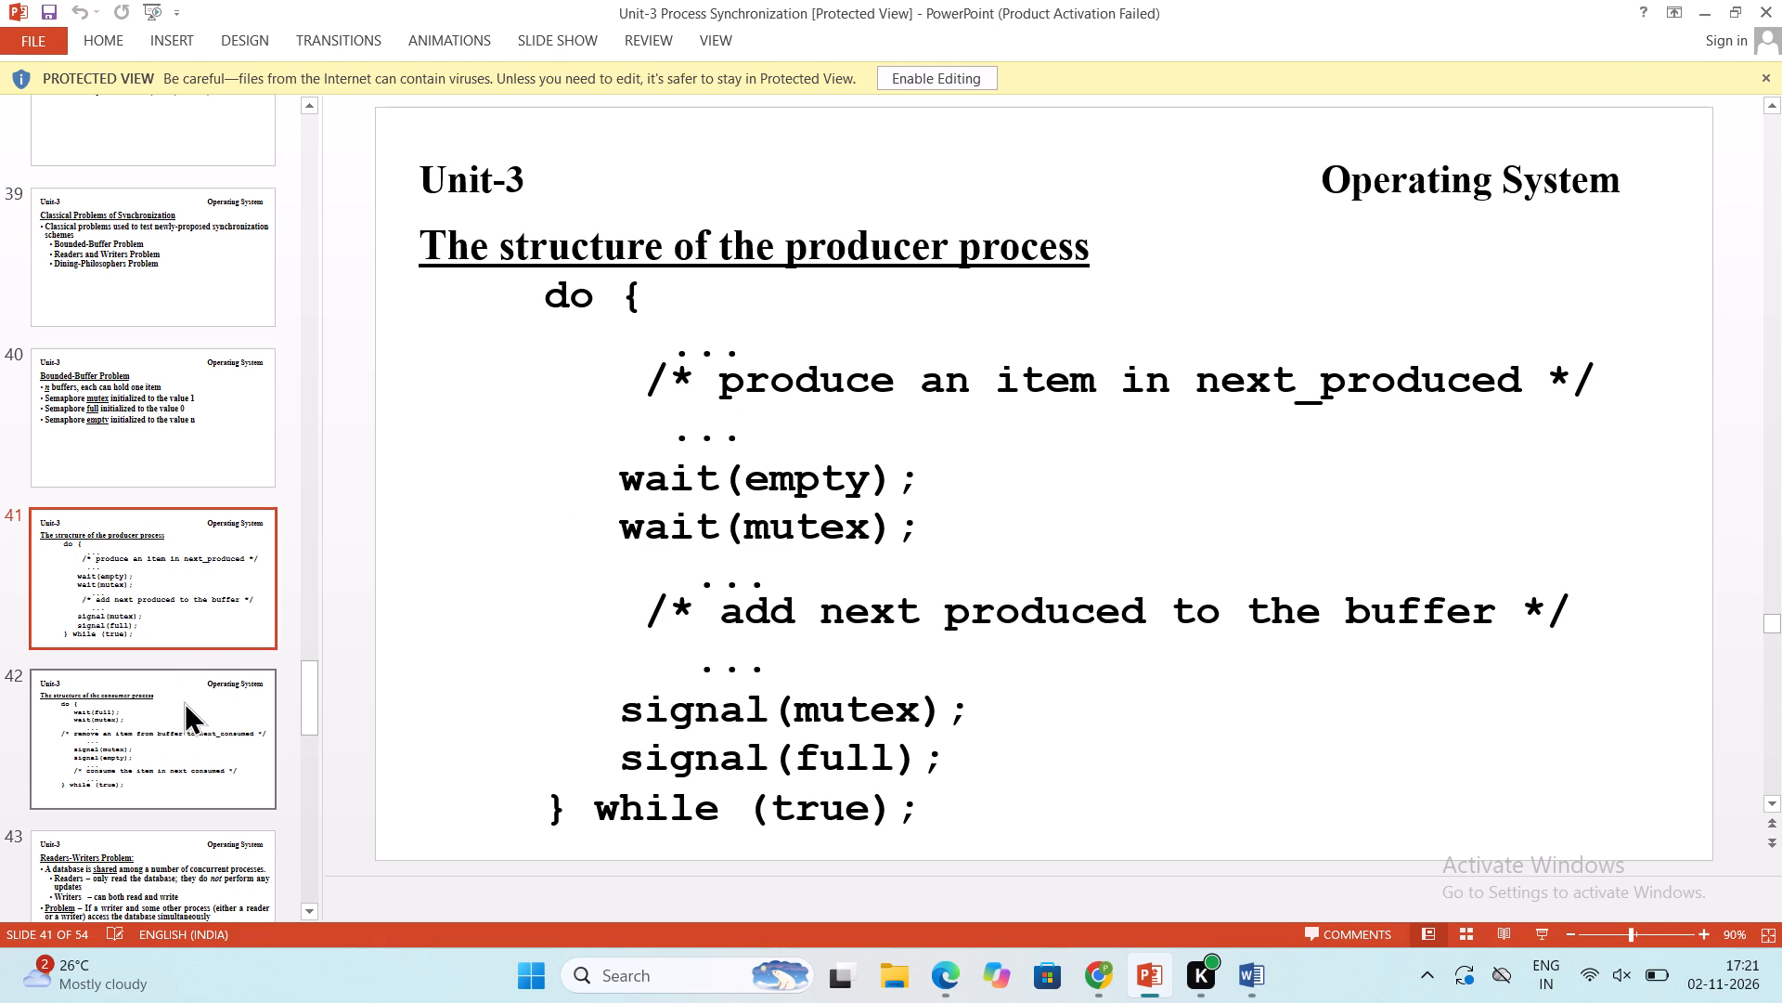
click(184, 728)
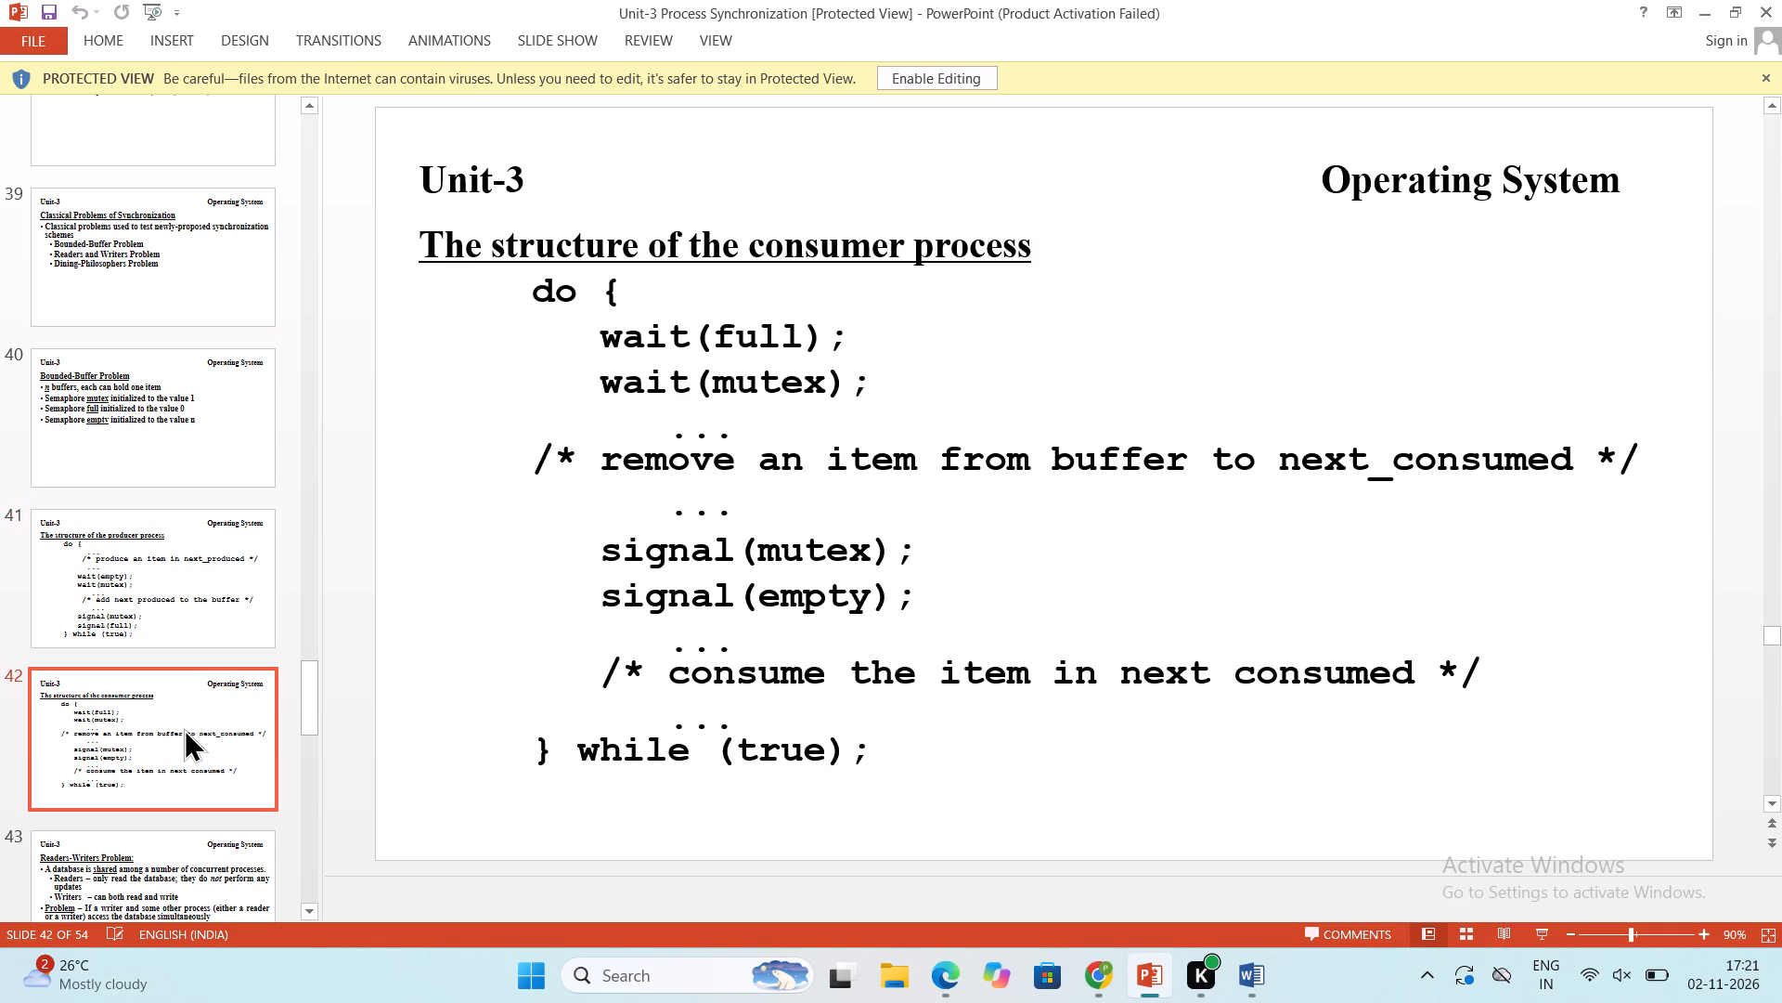
click(232, 555)
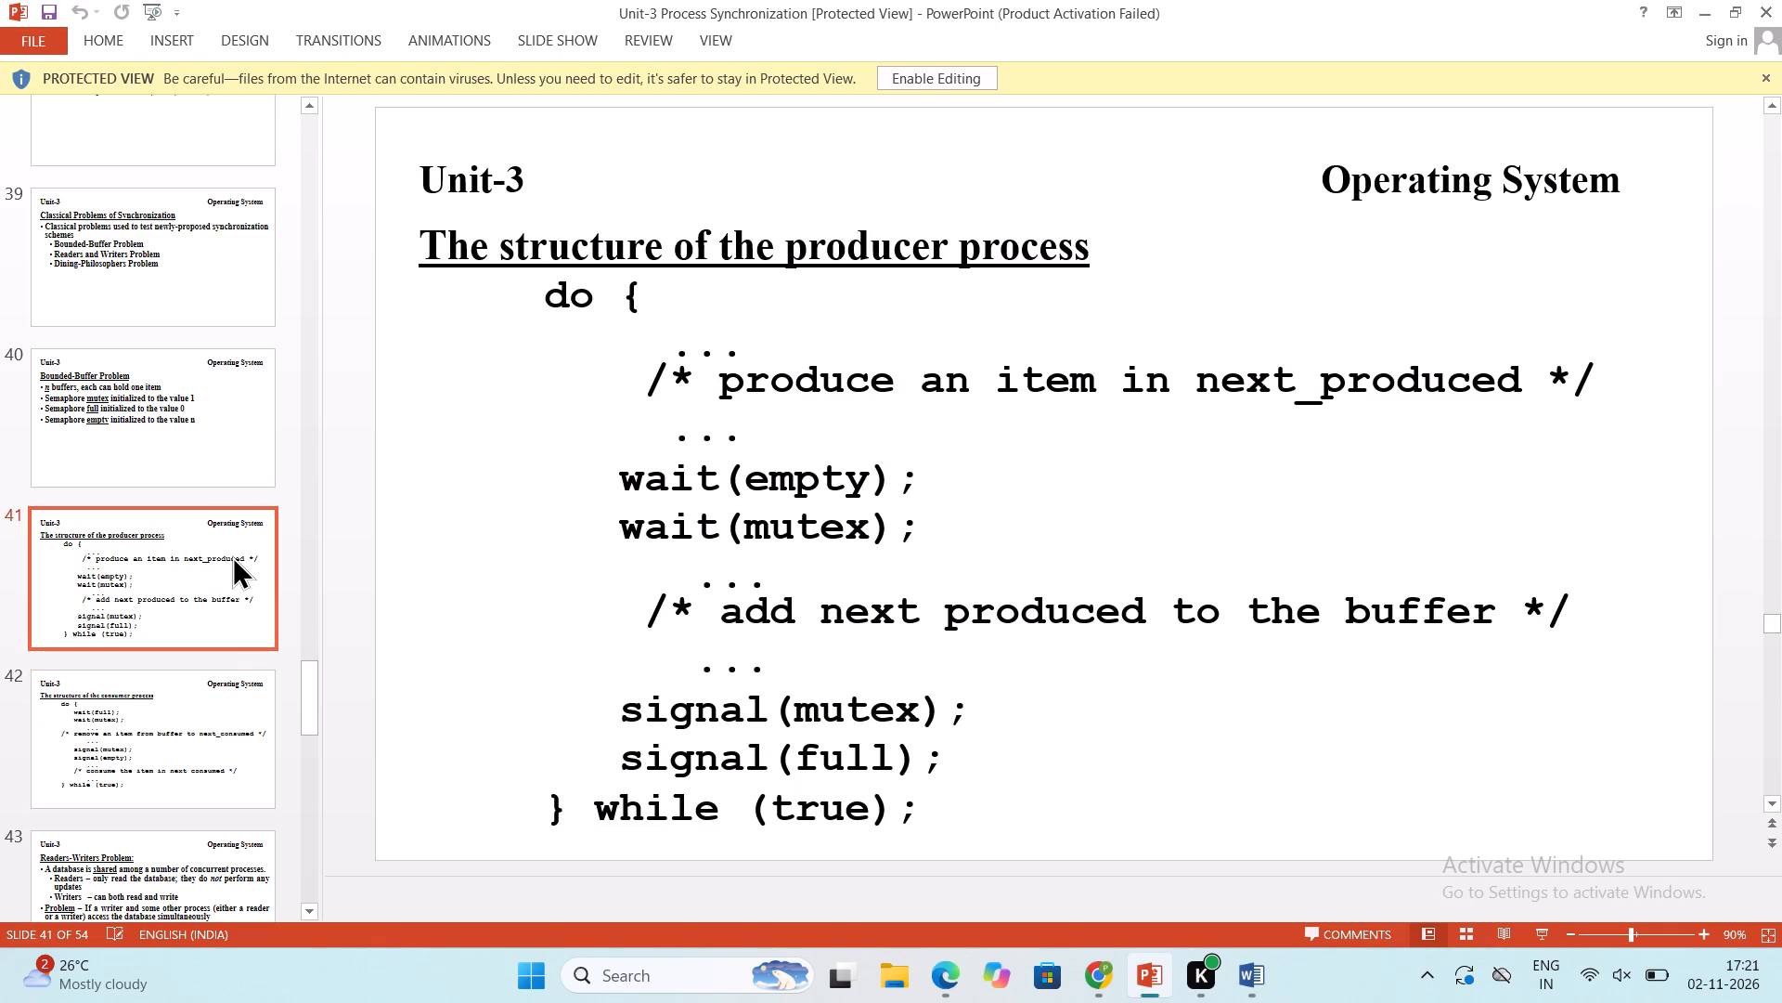
click(174, 723)
scroll(174, 723, up, 1)
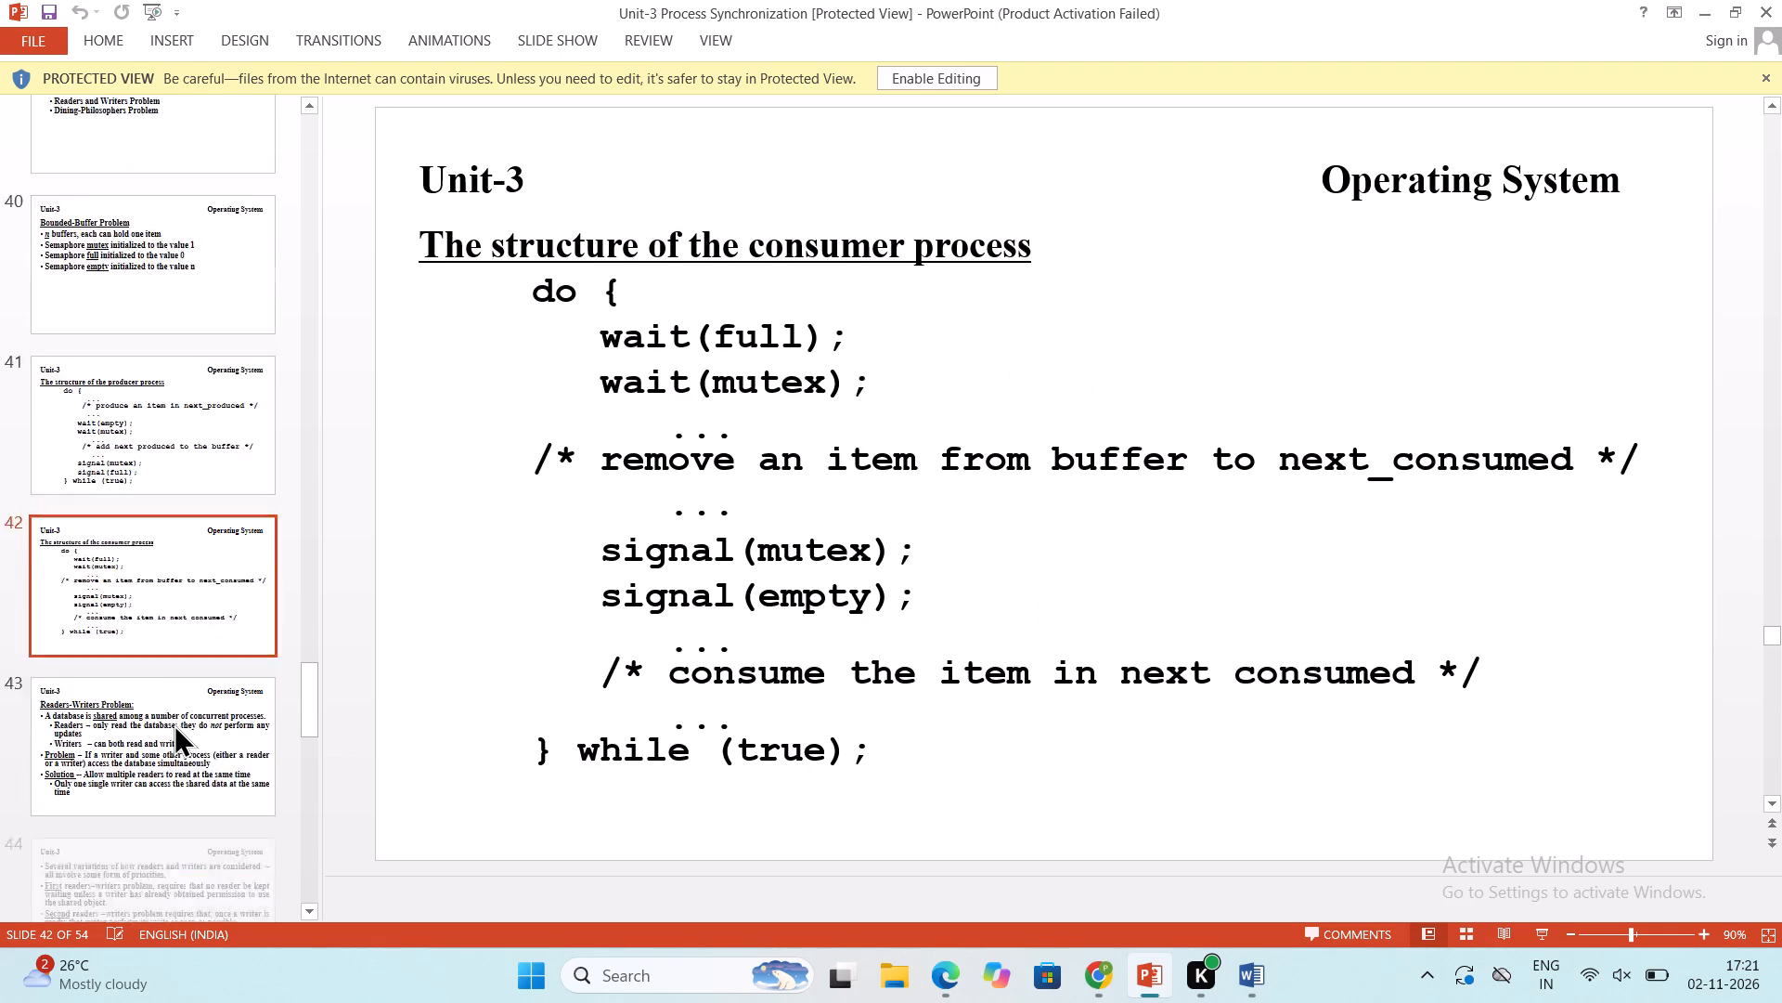
scroll(174, 723, up, 2)
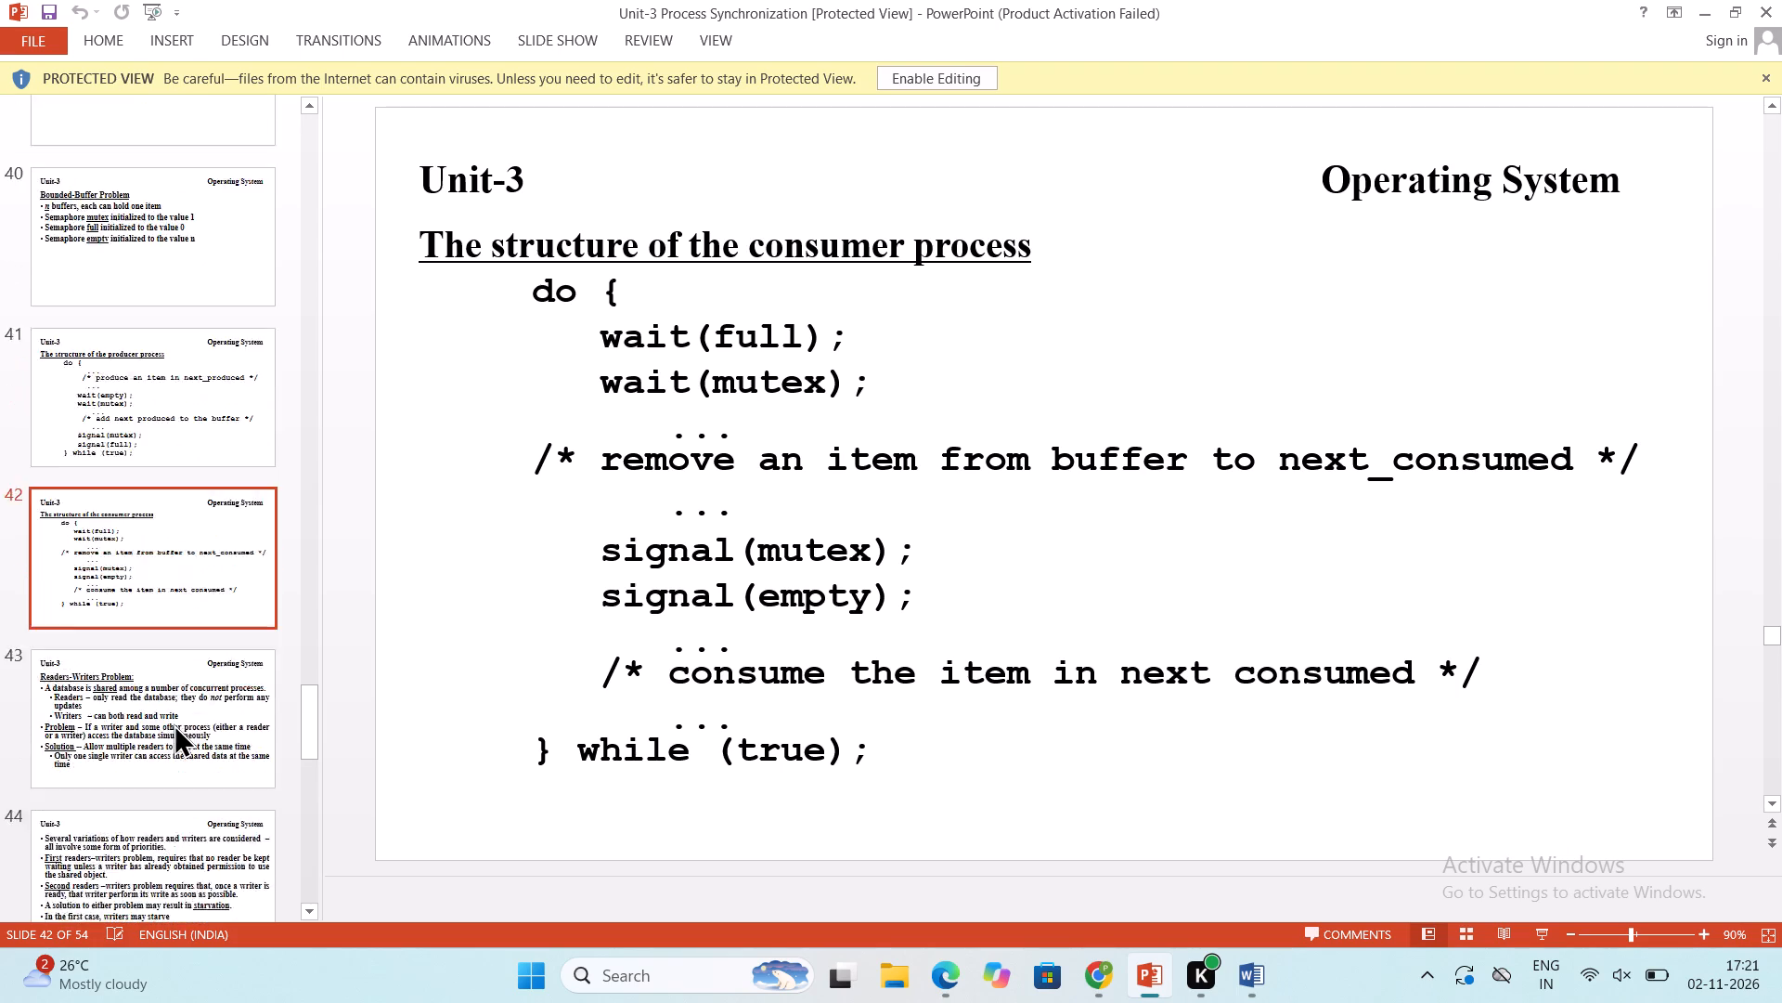
scroll(174, 723, up, 1)
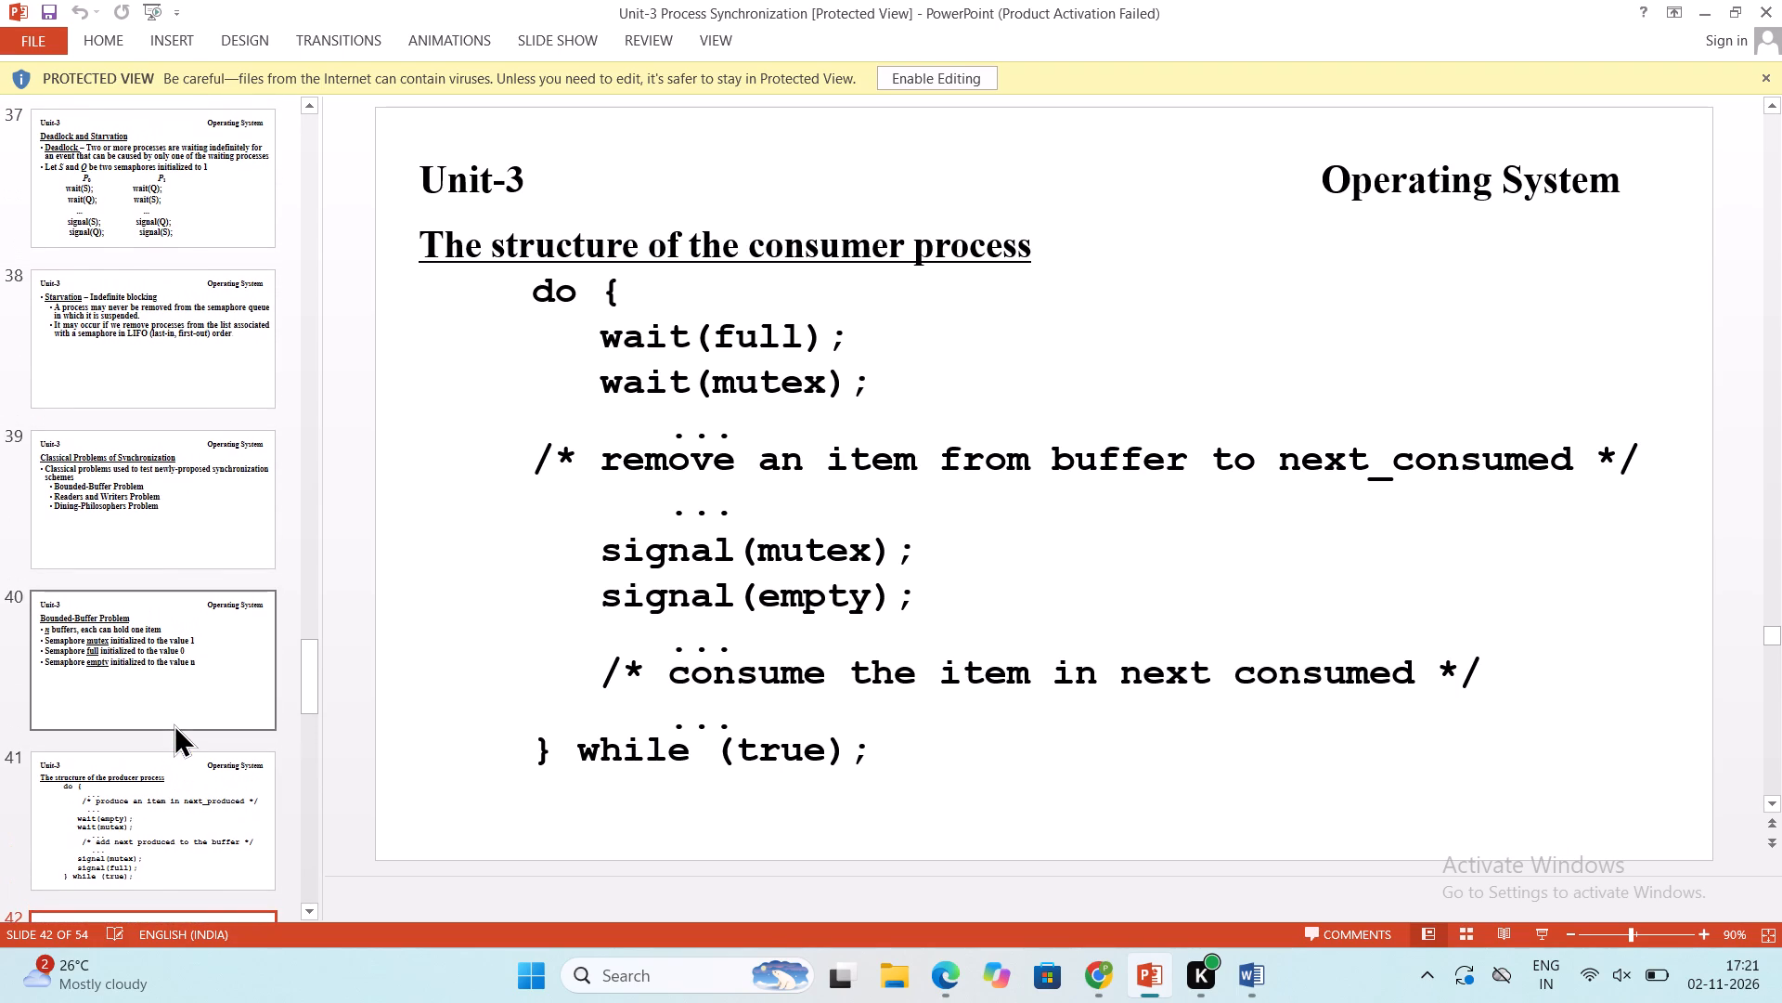
Review the Deadlock and Starvation, Bounded-Buffer, producer process, Readers-Writers, first readers–writers solution and writer process slides.
click(236, 178)
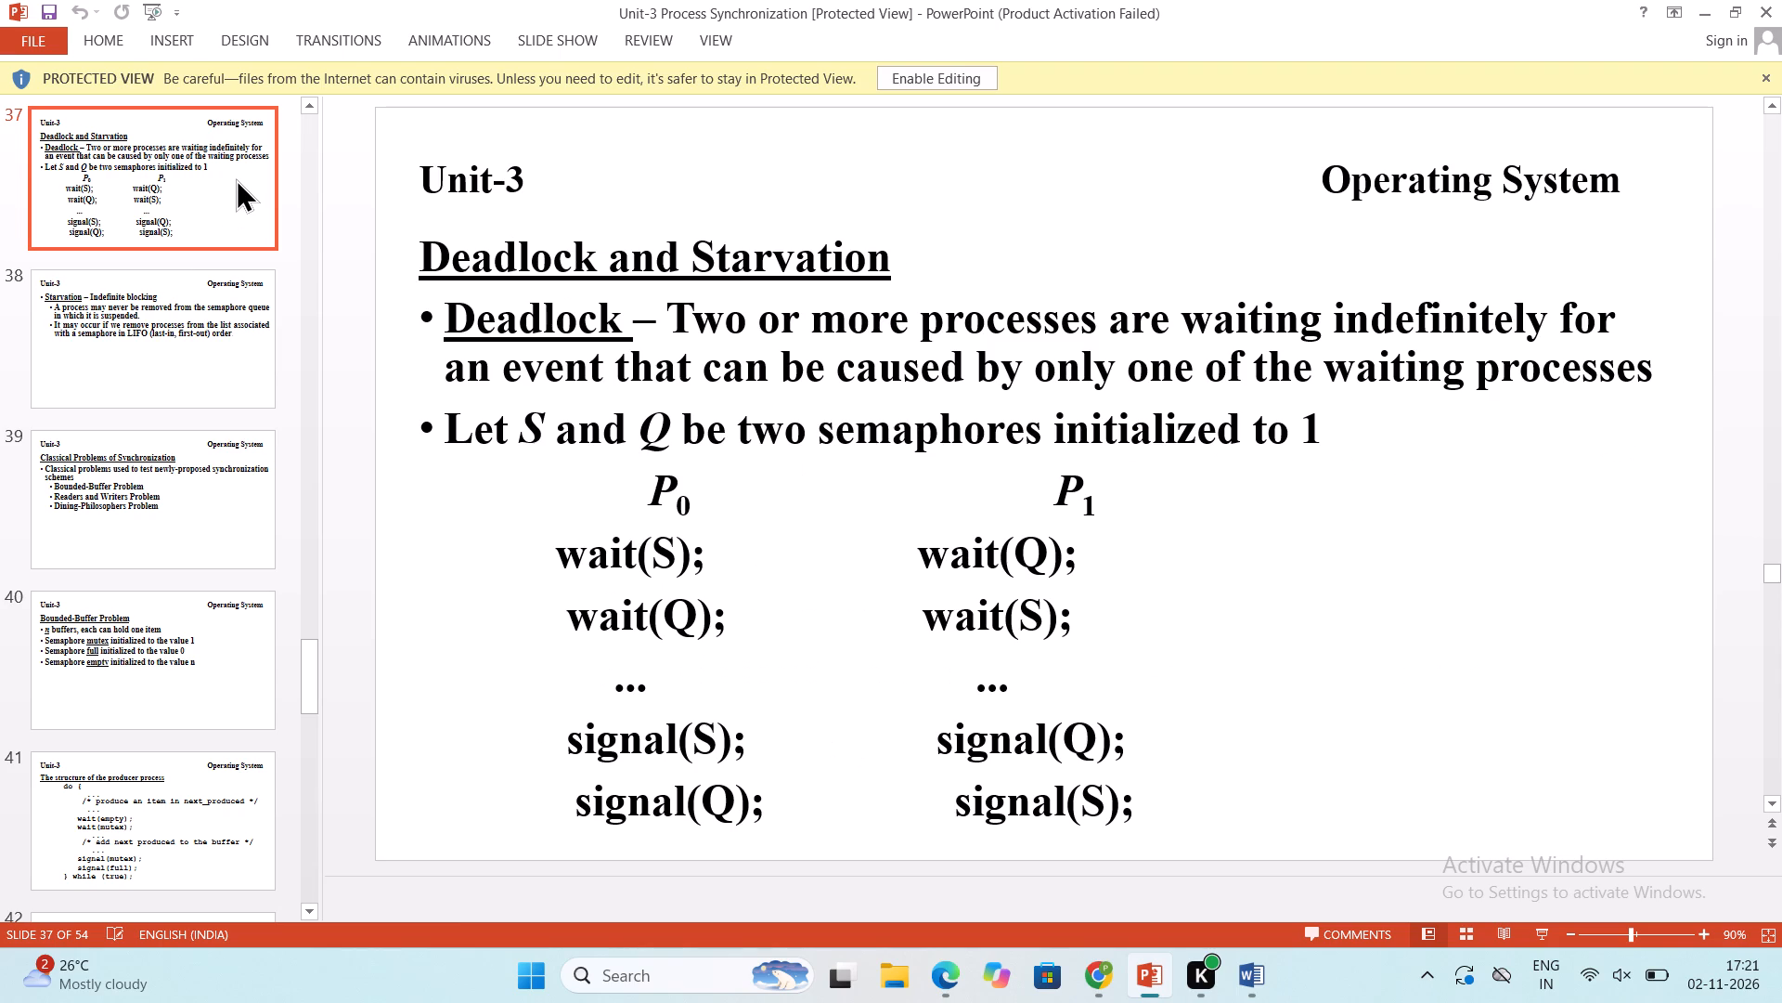
click(136, 613)
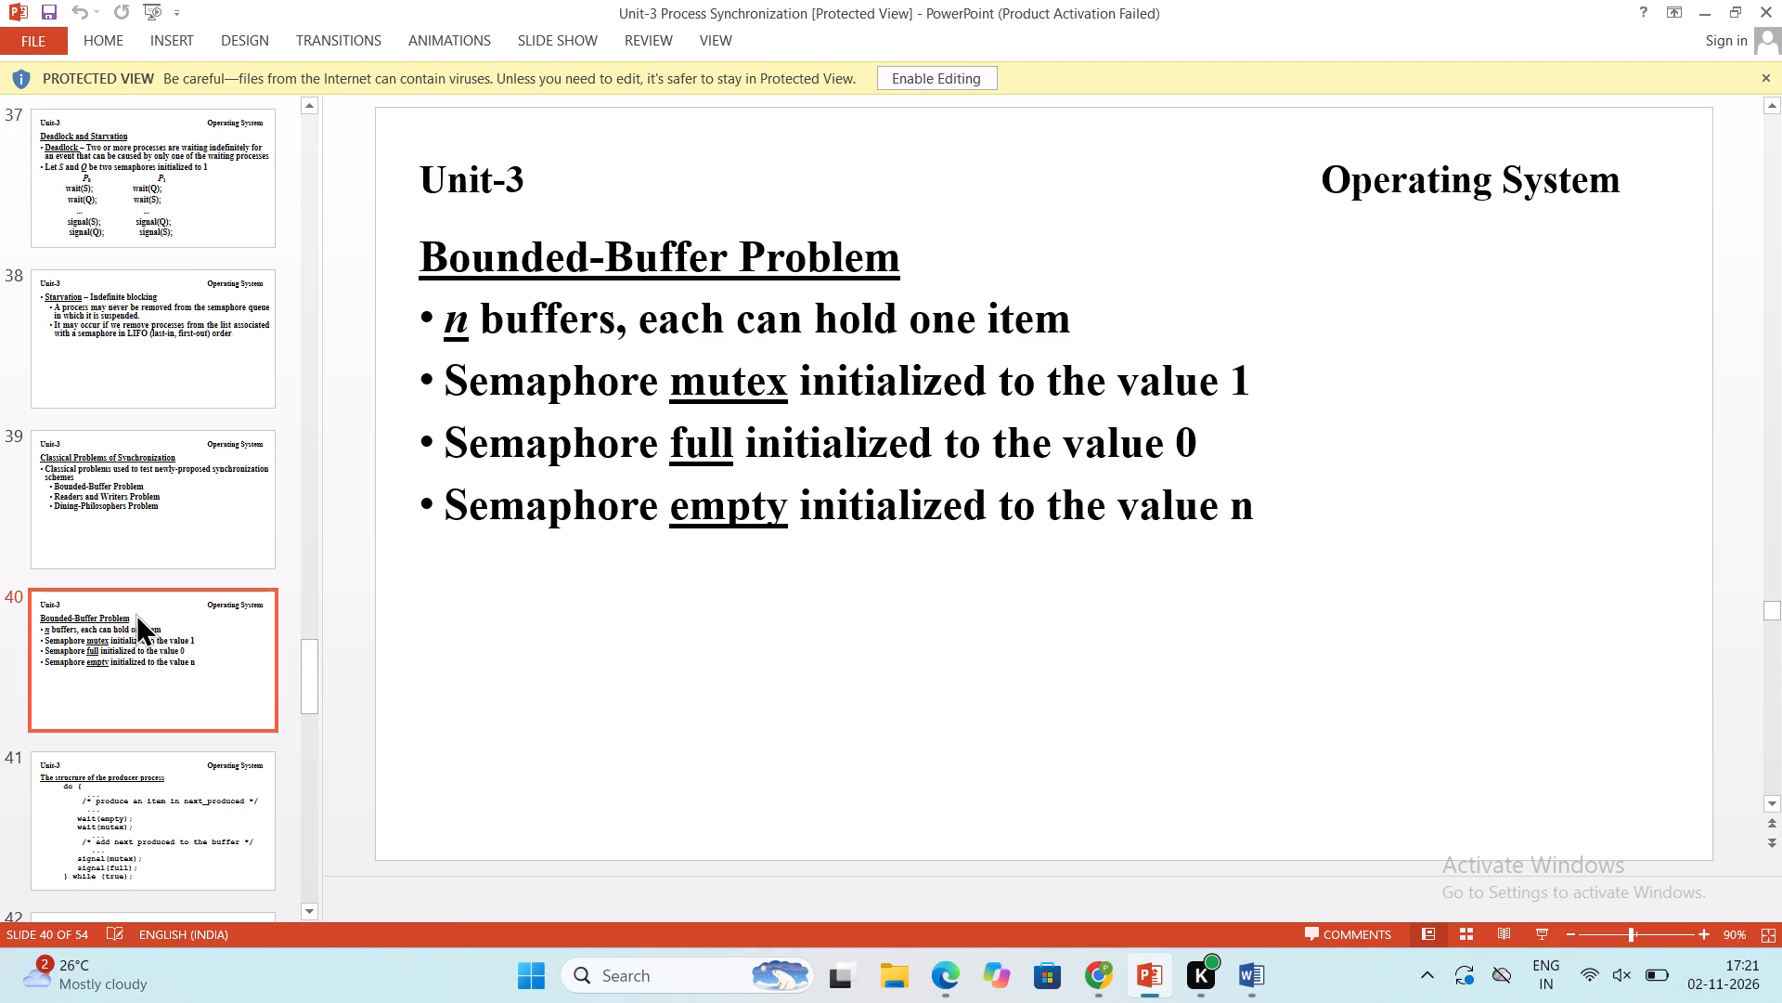
click(149, 823)
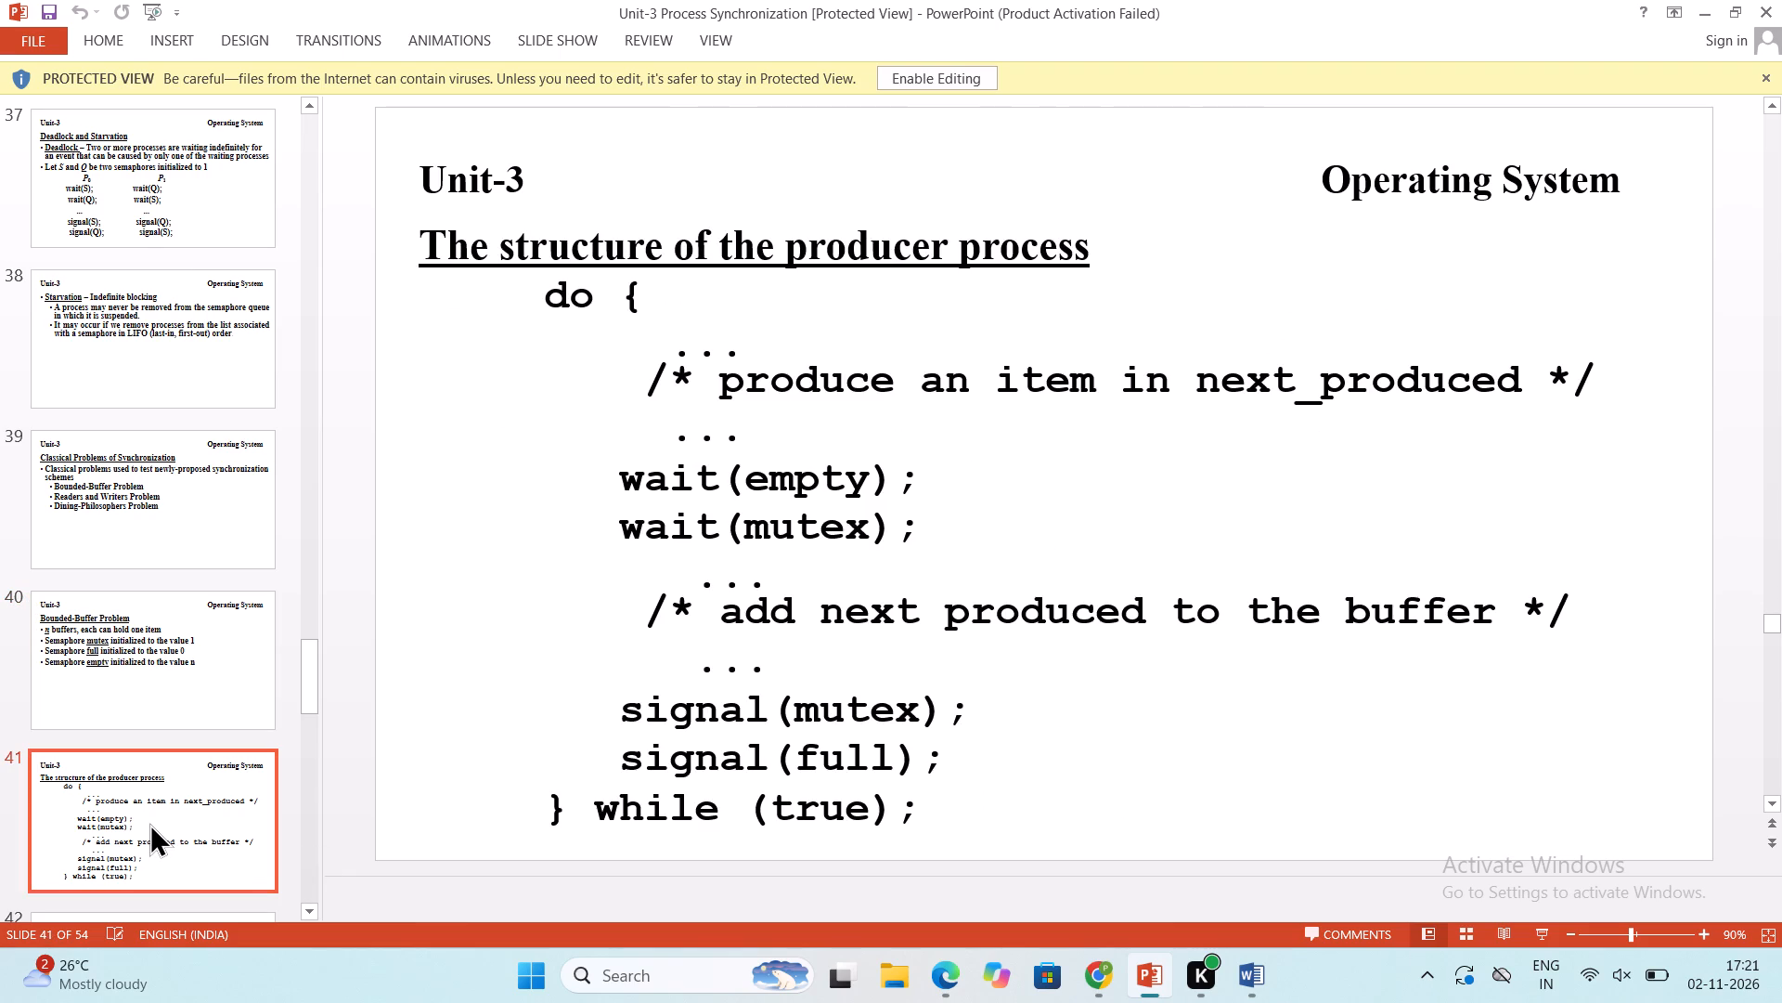
click(149, 823)
scroll(149, 823, down, 1)
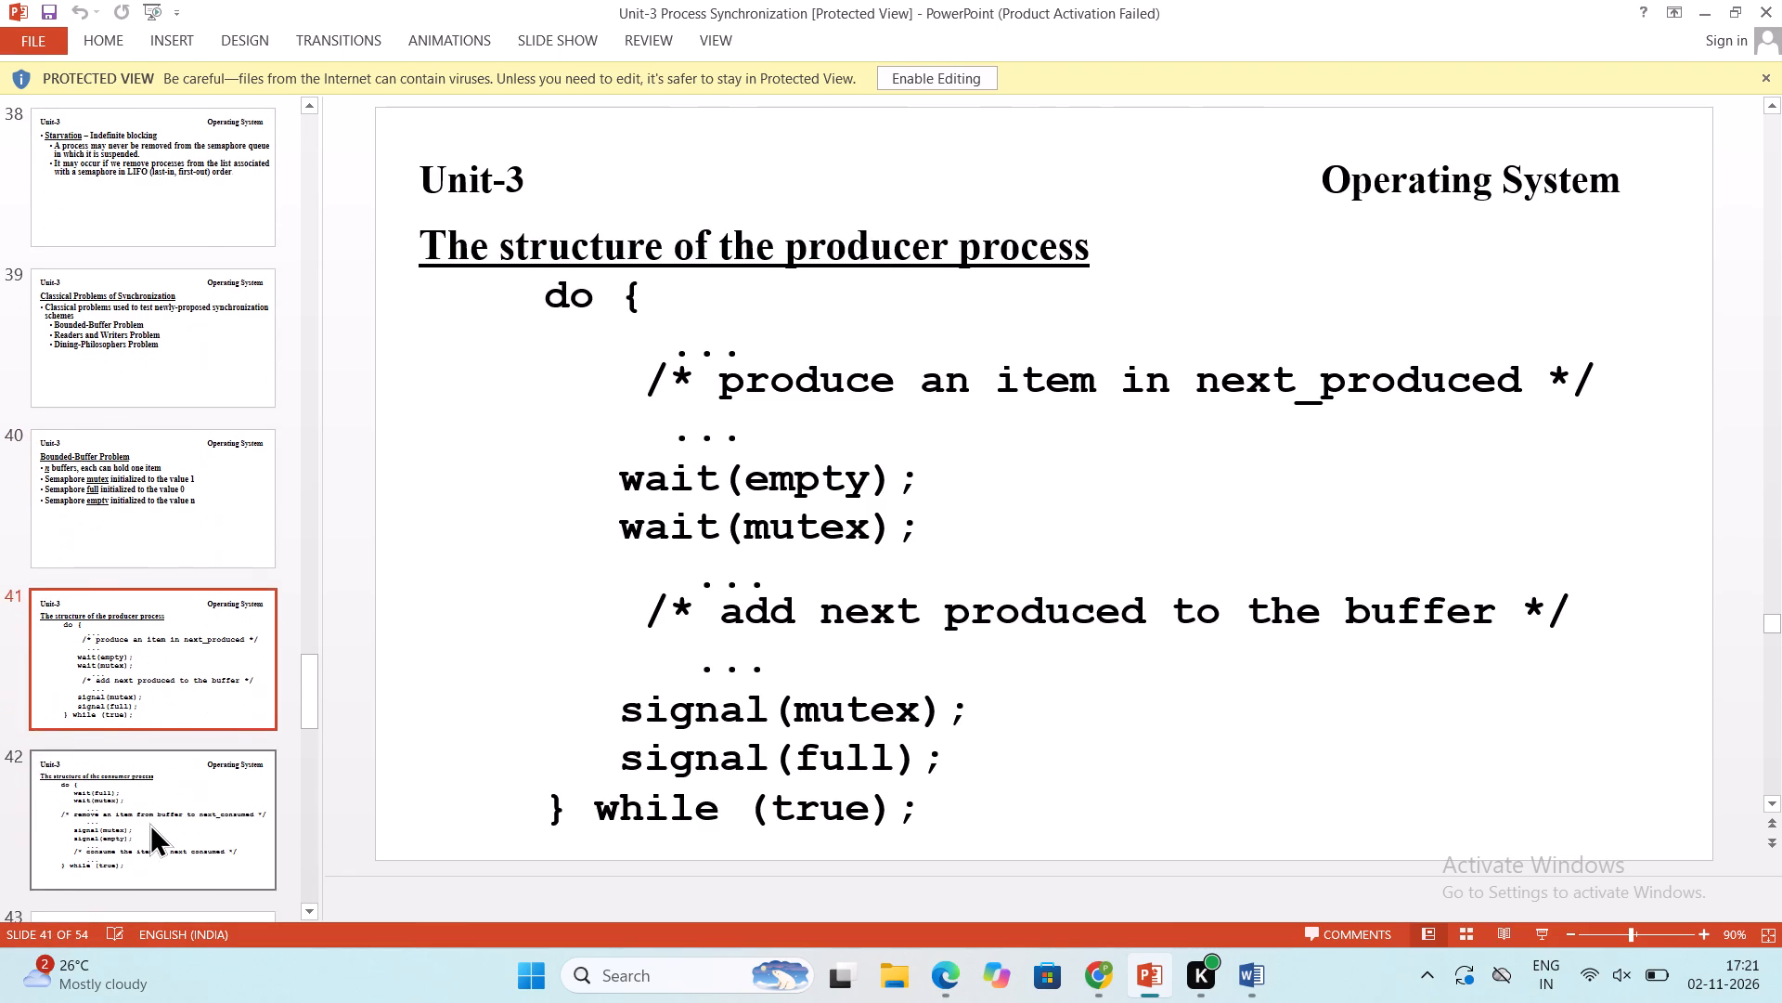
scroll(149, 823, down, 1)
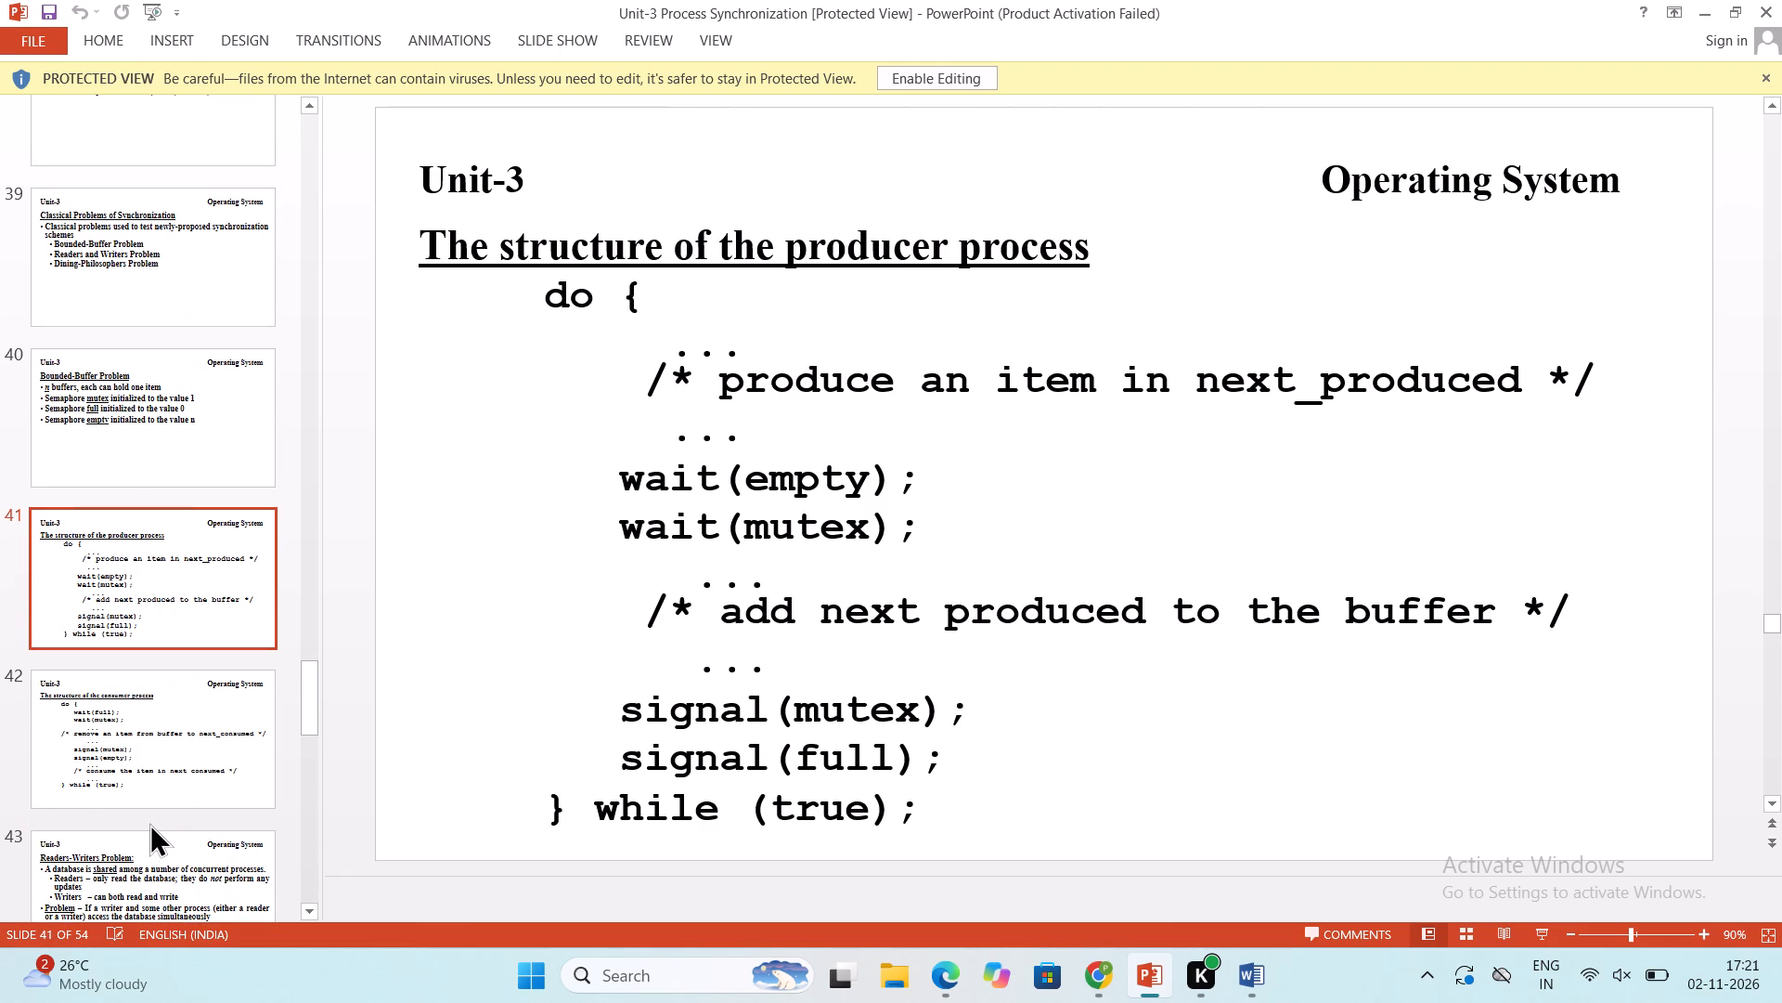
scroll(165, 782, down, 1)
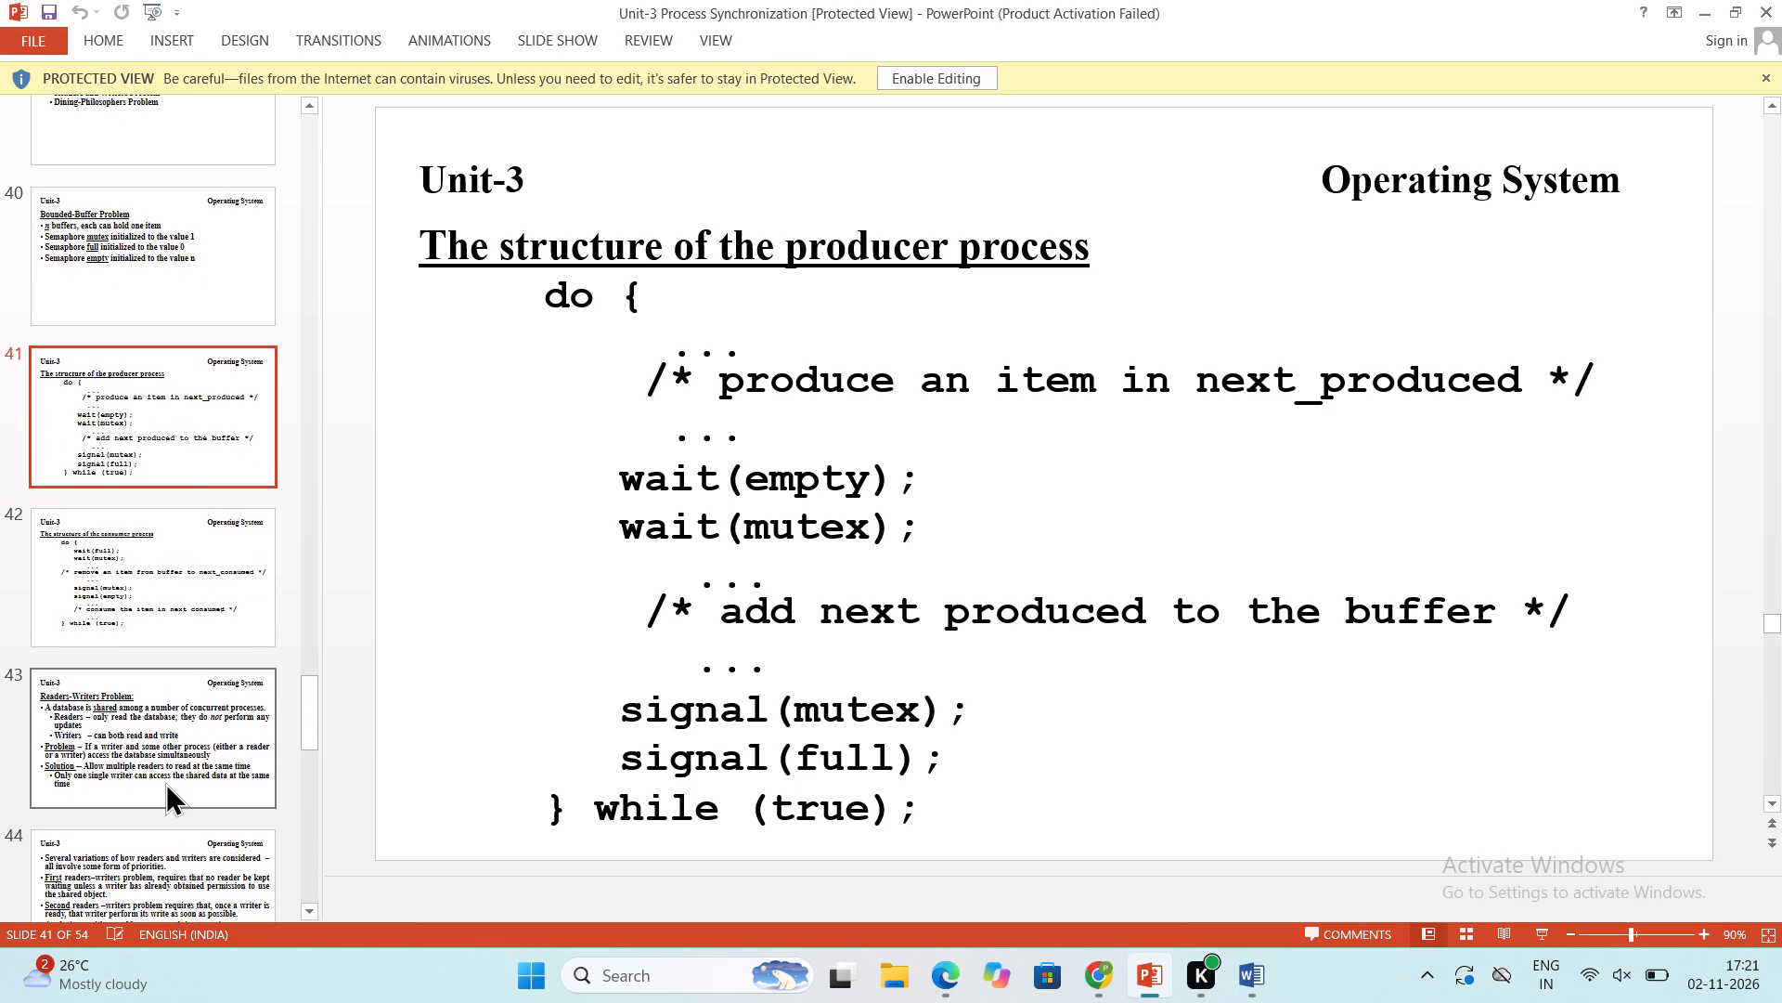
scroll(165, 782, down, 1)
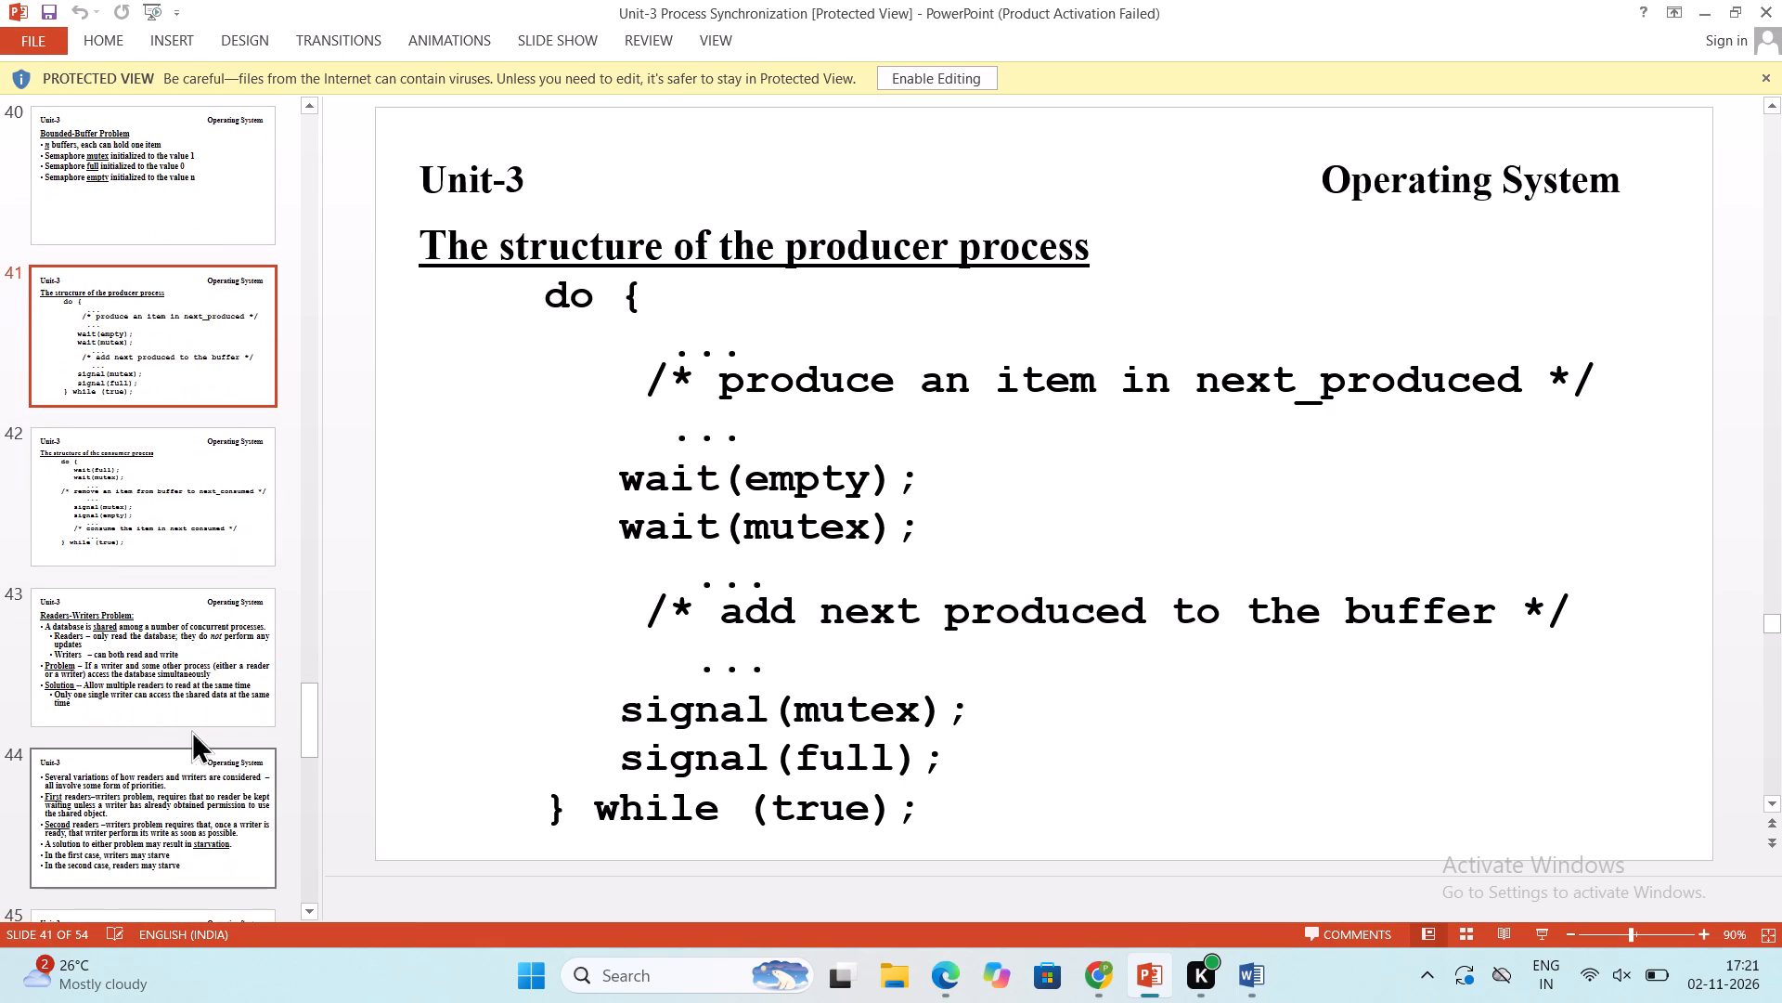
click(245, 688)
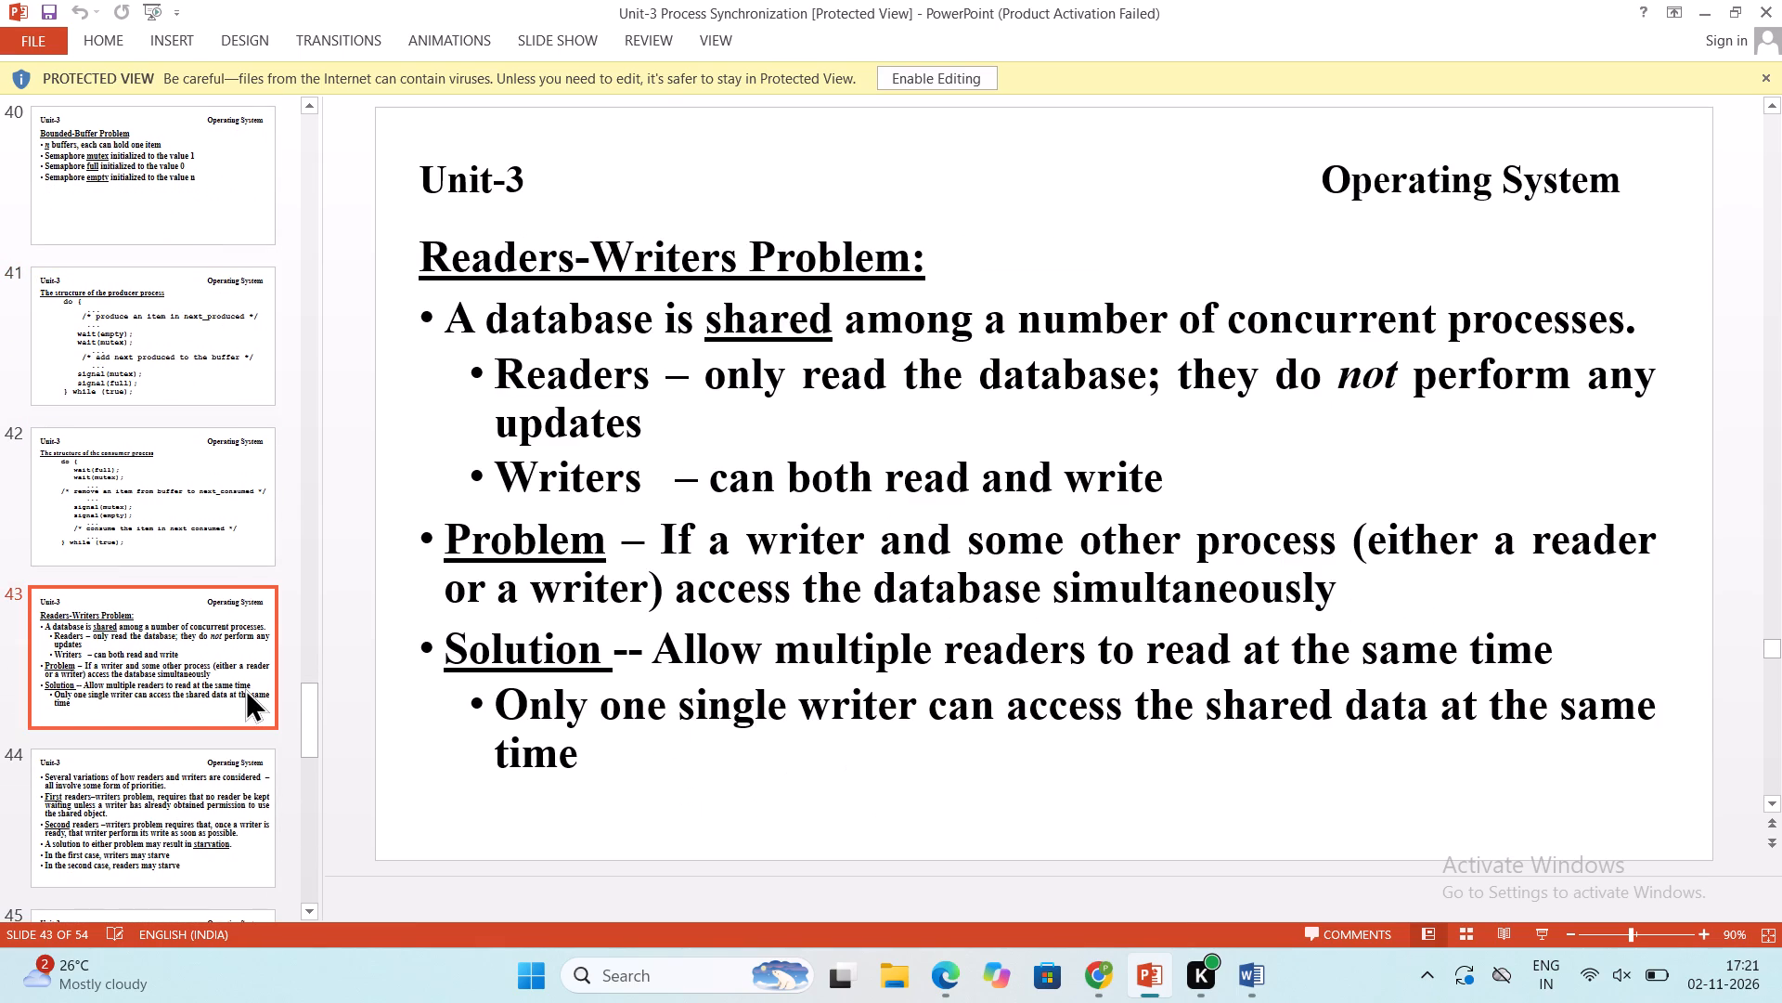
scroll(245, 688, down, 1)
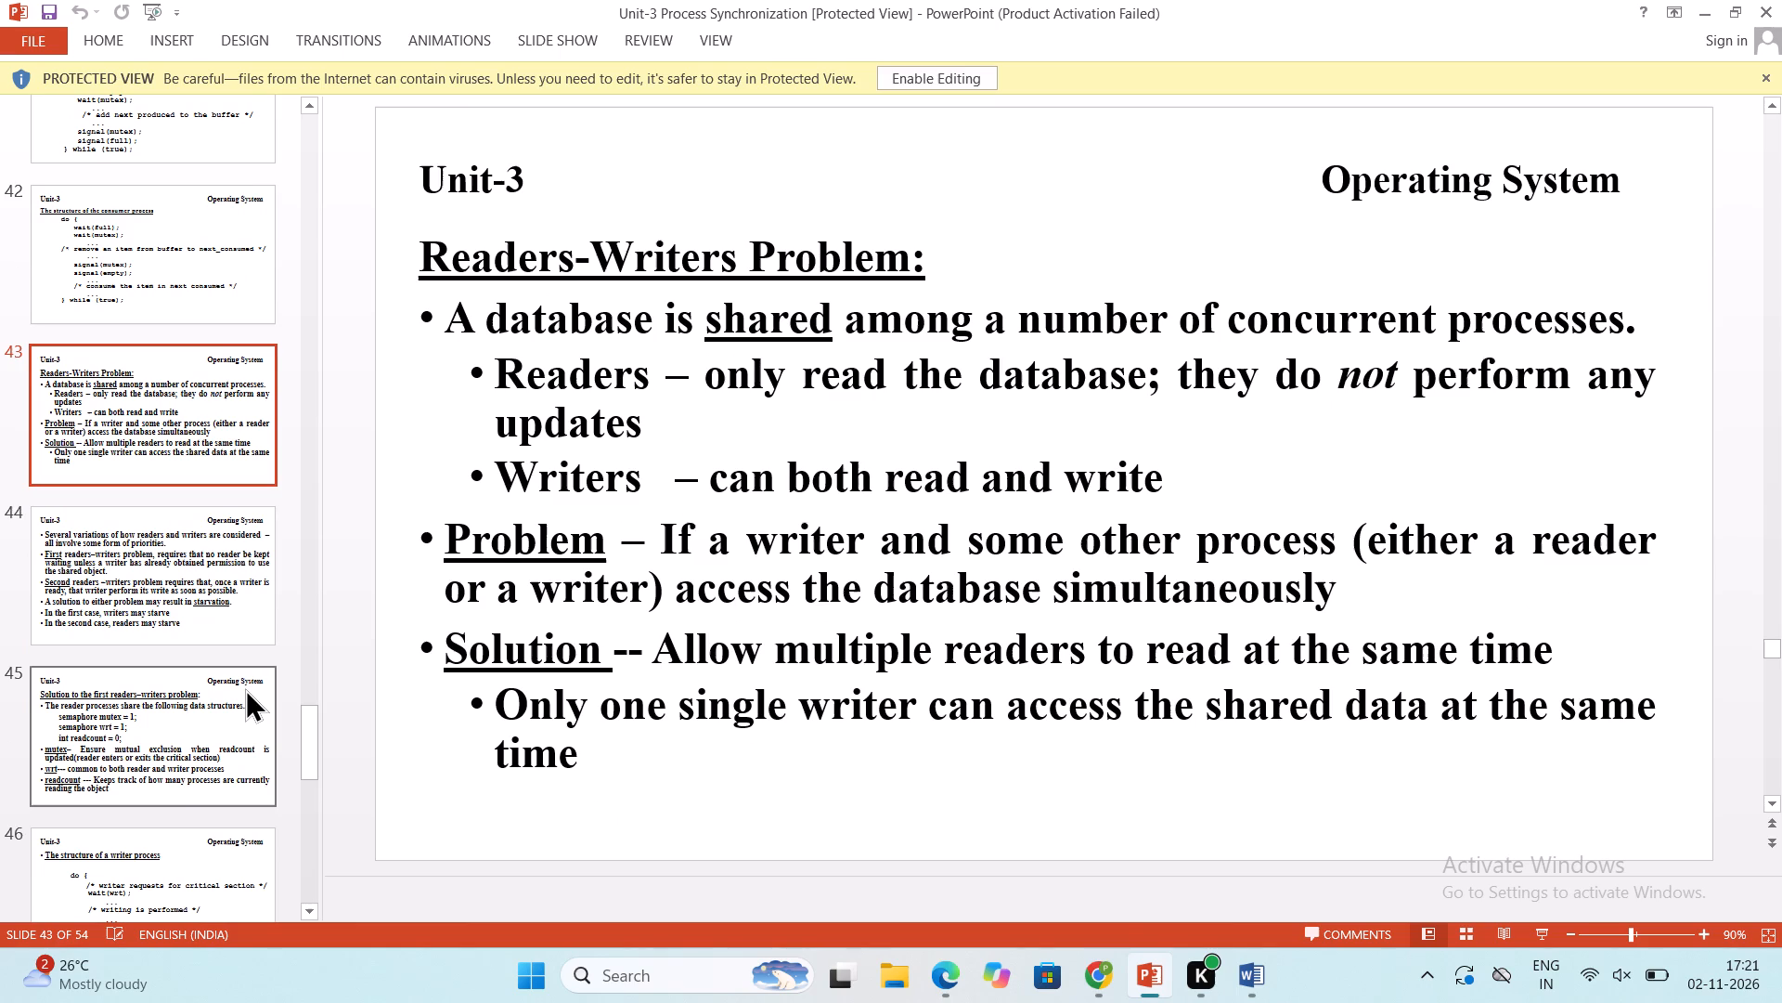
click(245, 688)
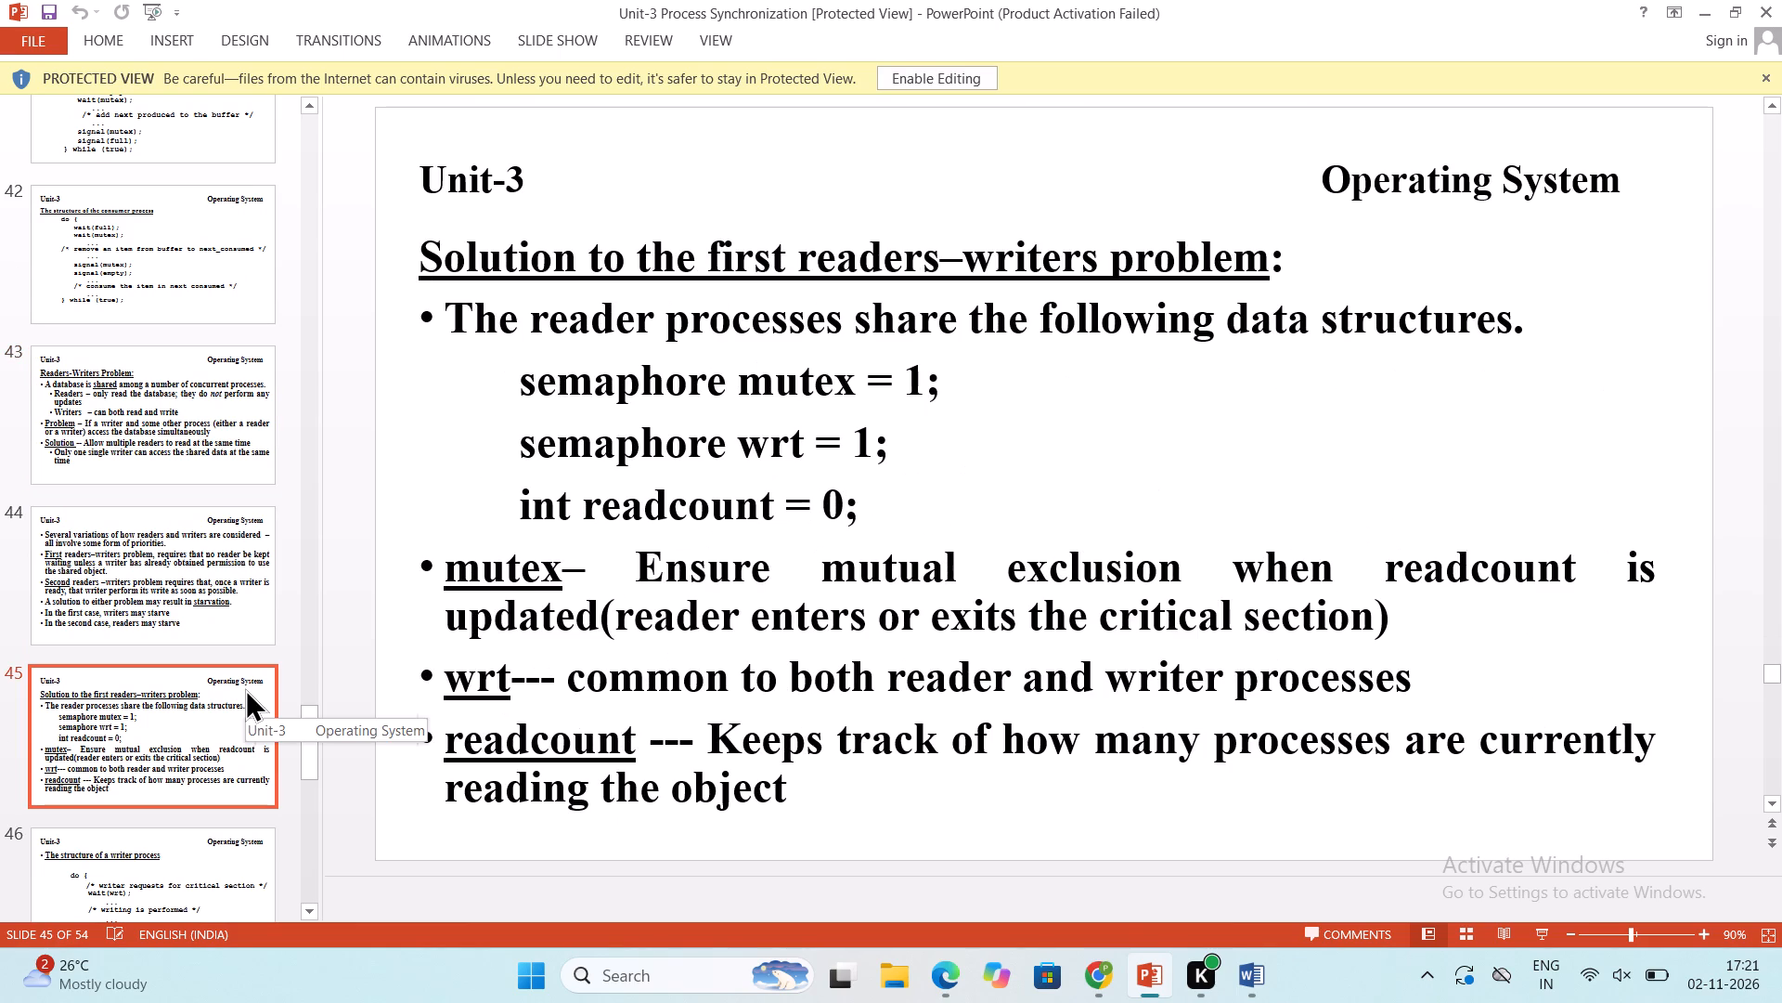
scroll(245, 688, down, 1)
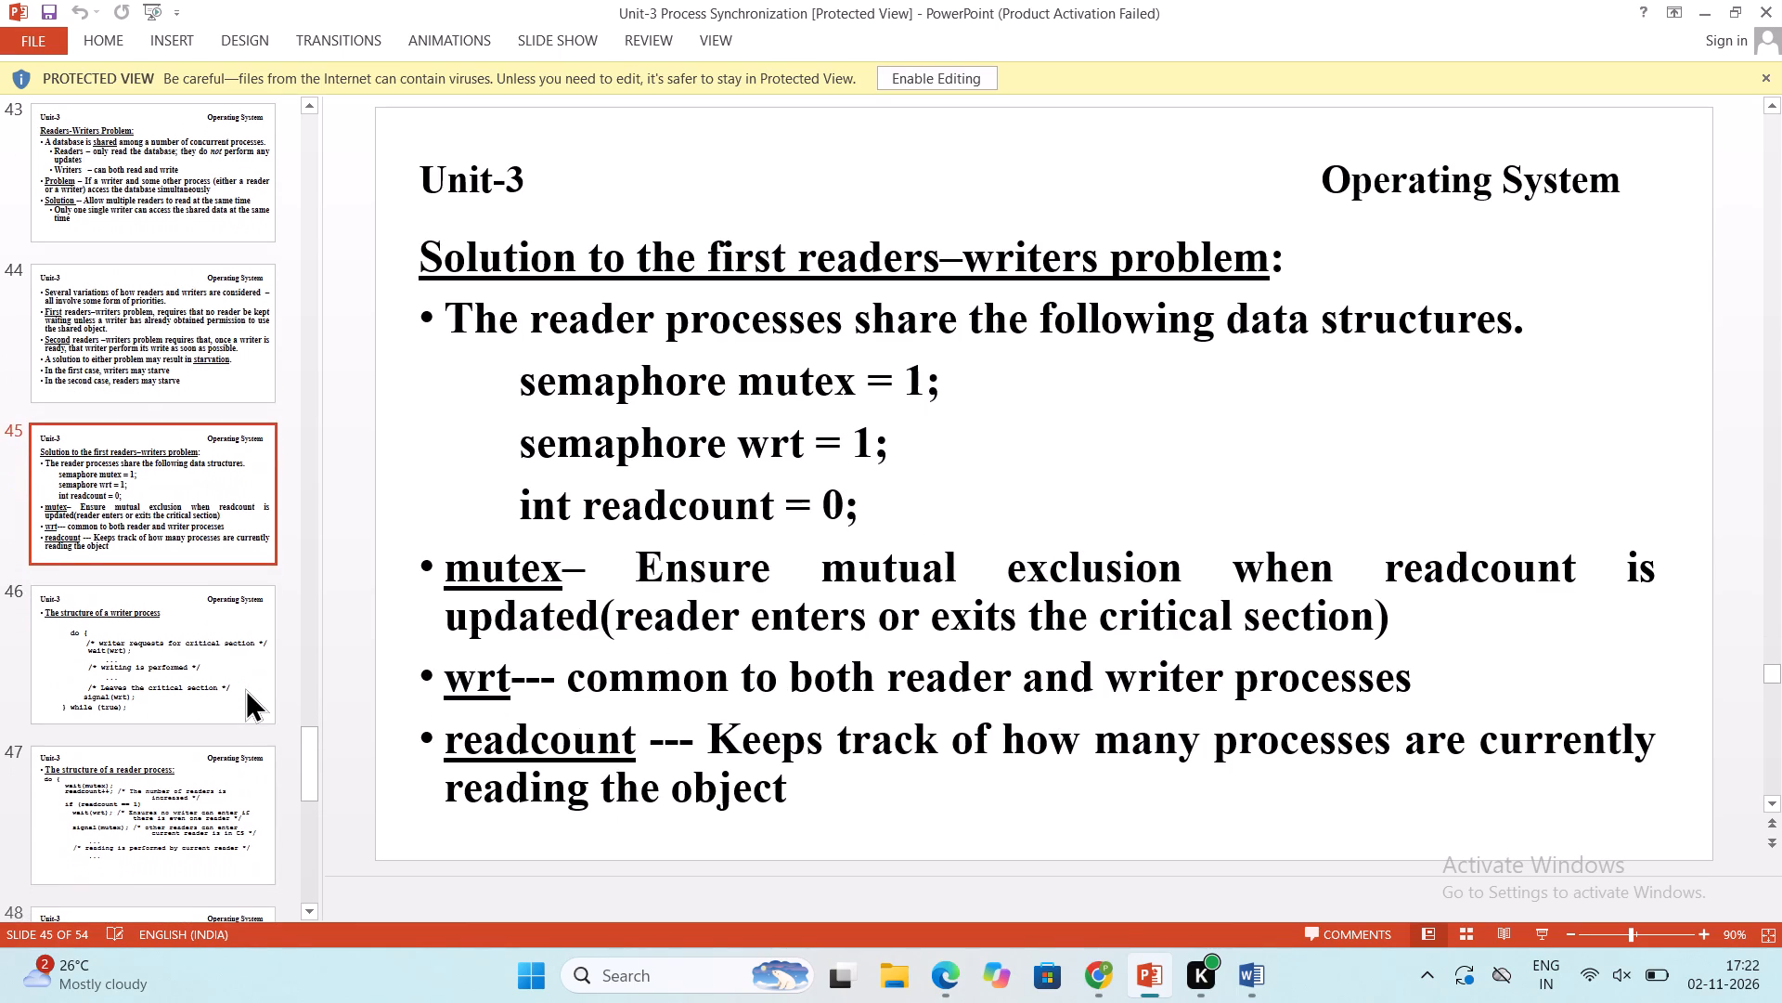
click(245, 688)
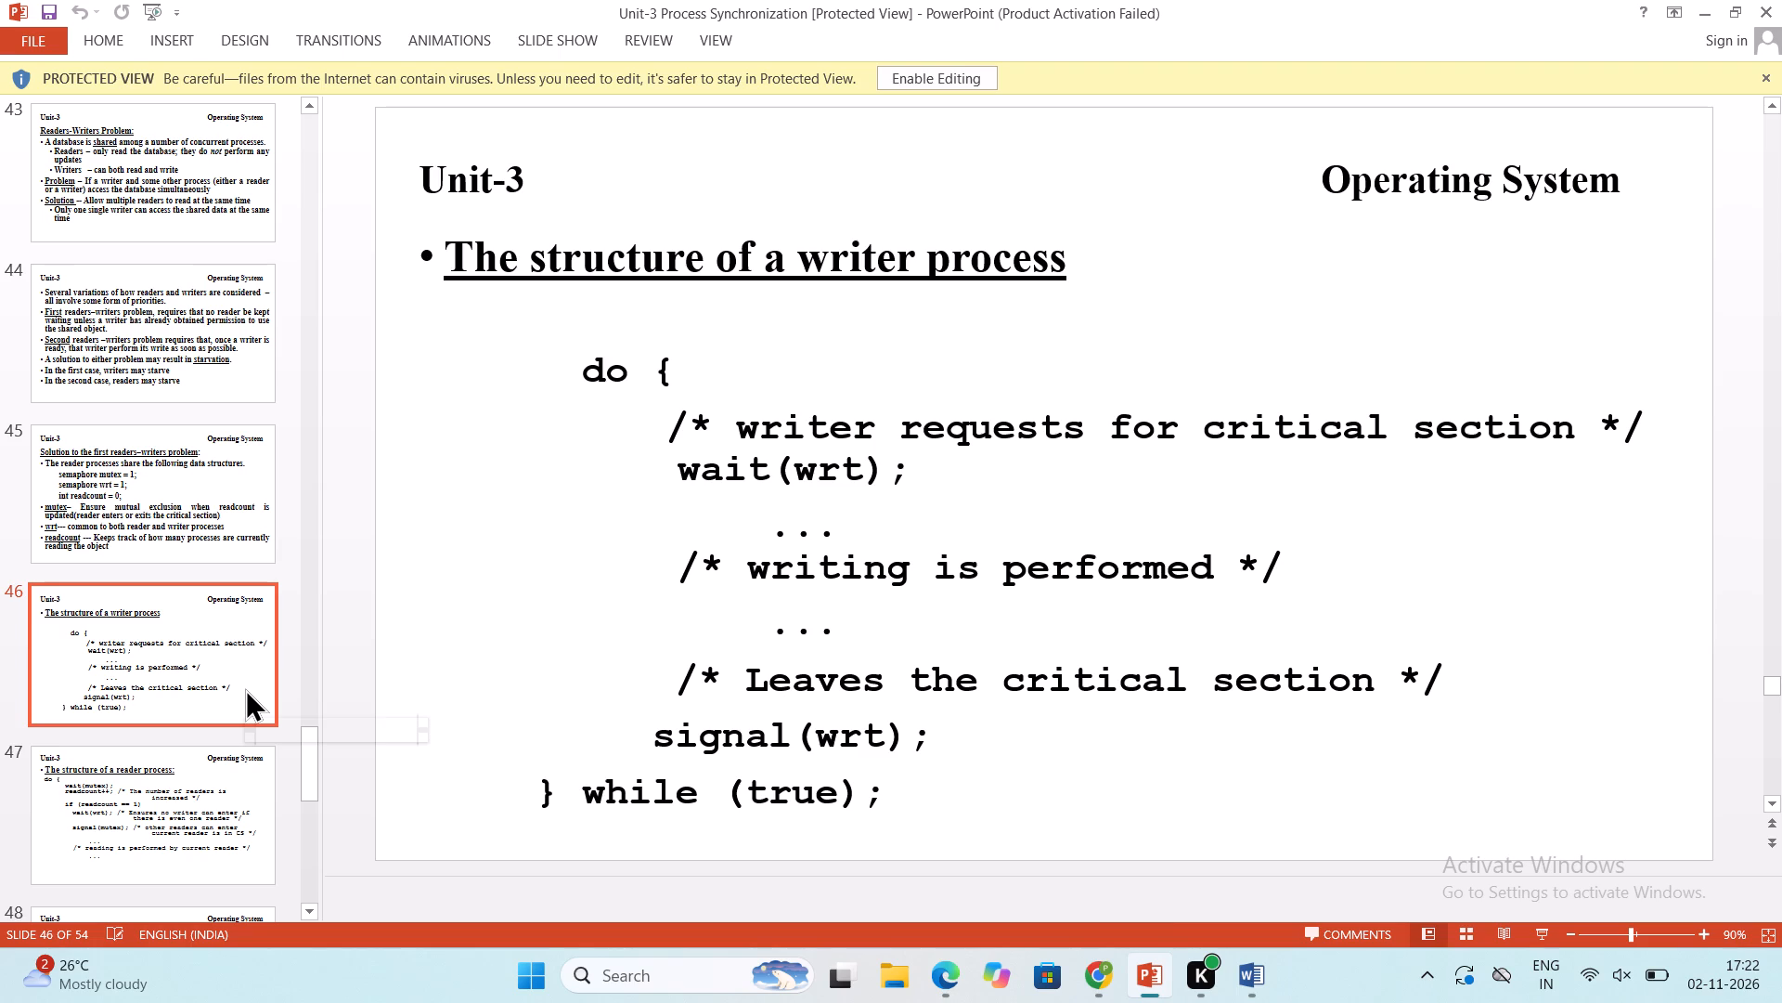
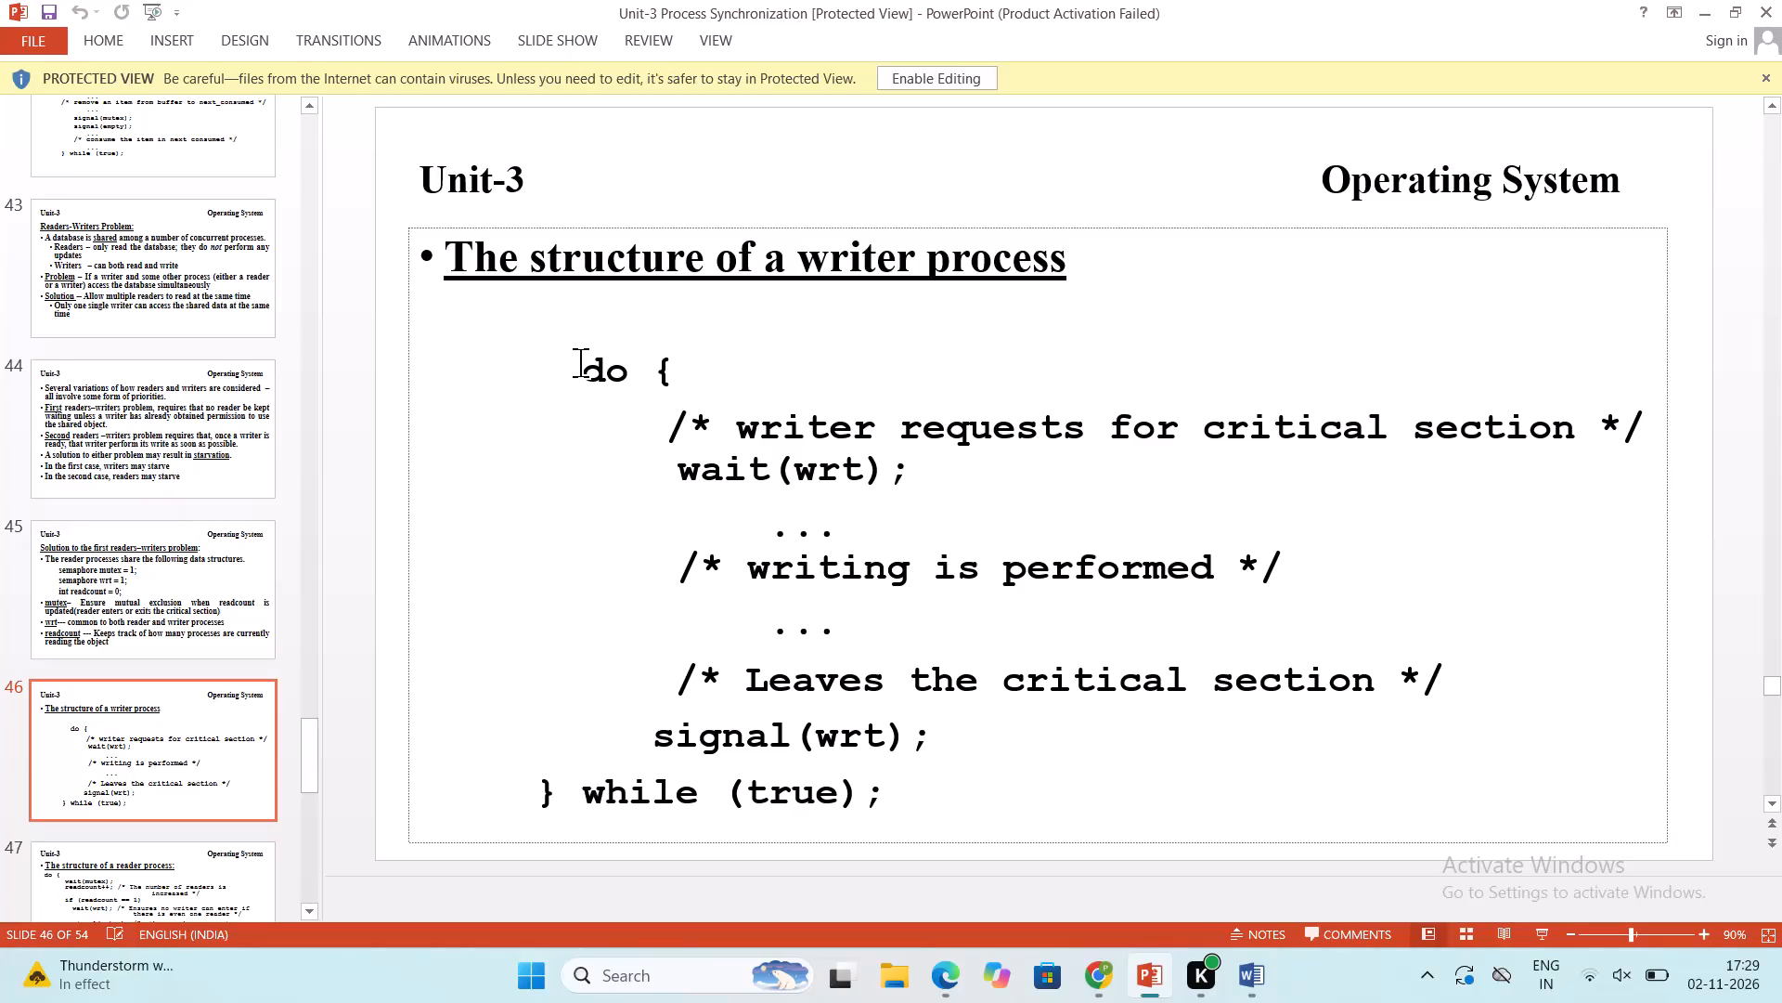
Copy the heading and all the code from the slide on the structure of a writer process.
click(195, 470)
click(169, 697)
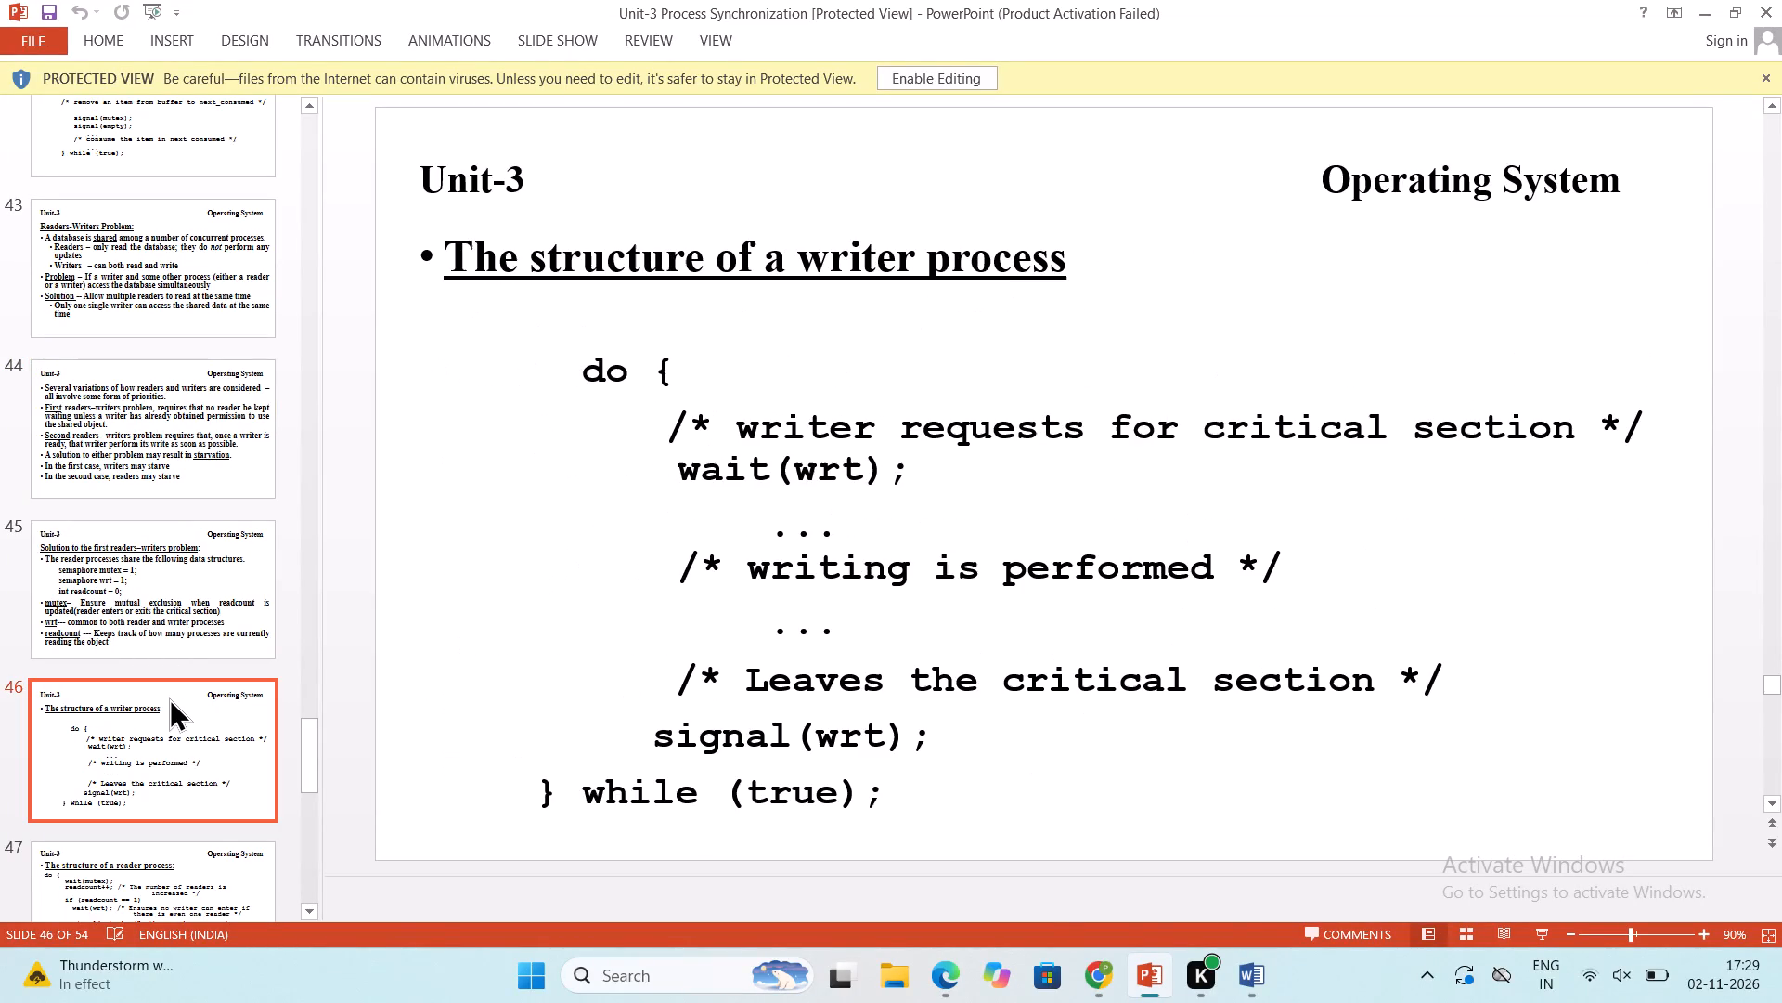
click(458, 241)
drag(458, 241, 551, 316)
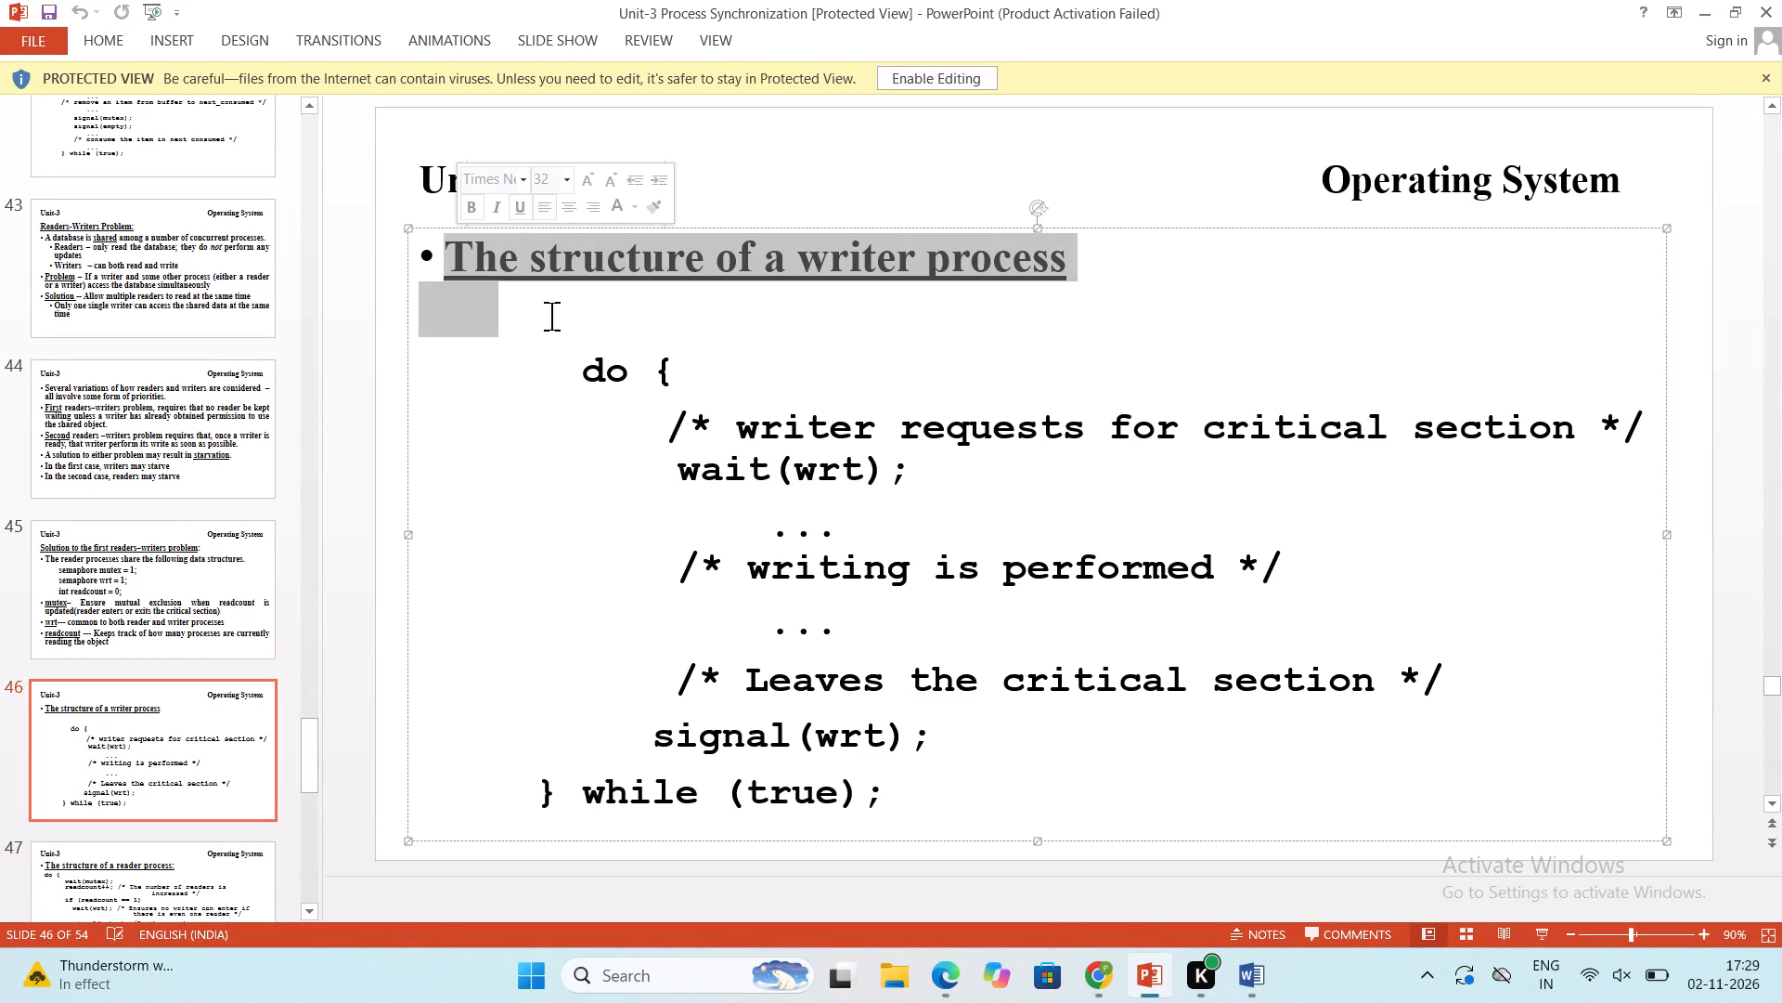
drag(551, 316, 890, 775)
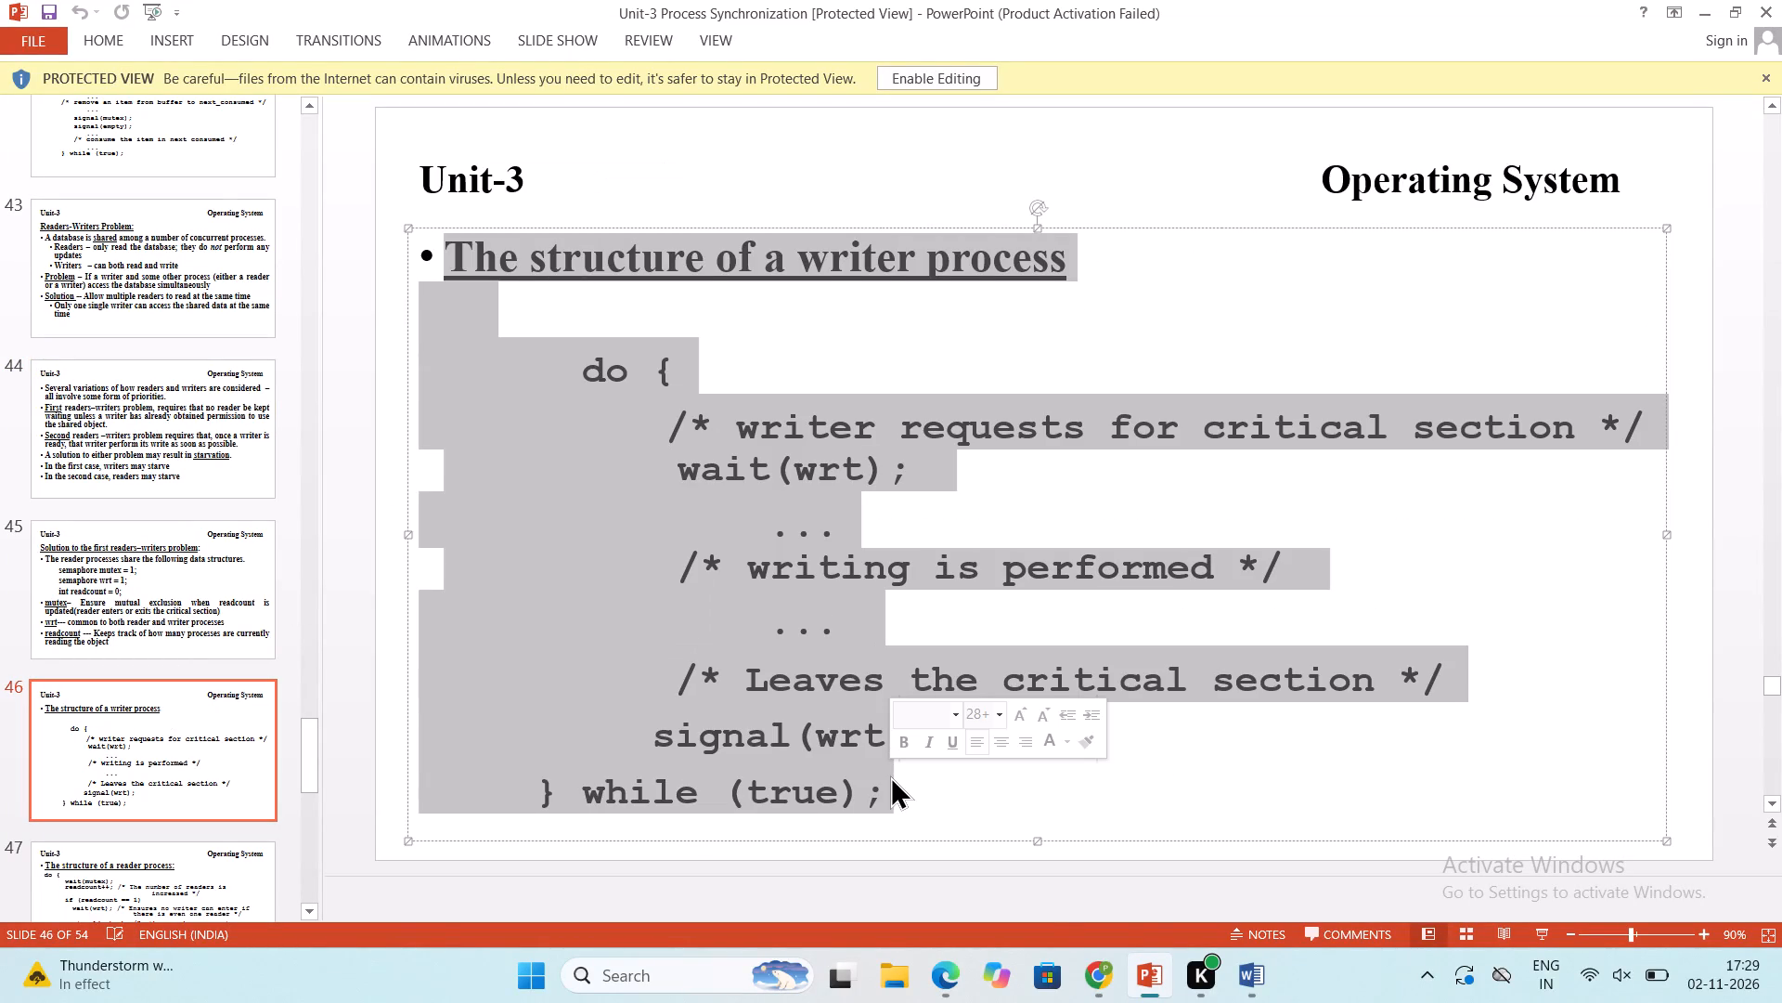
key(ctrl+c)
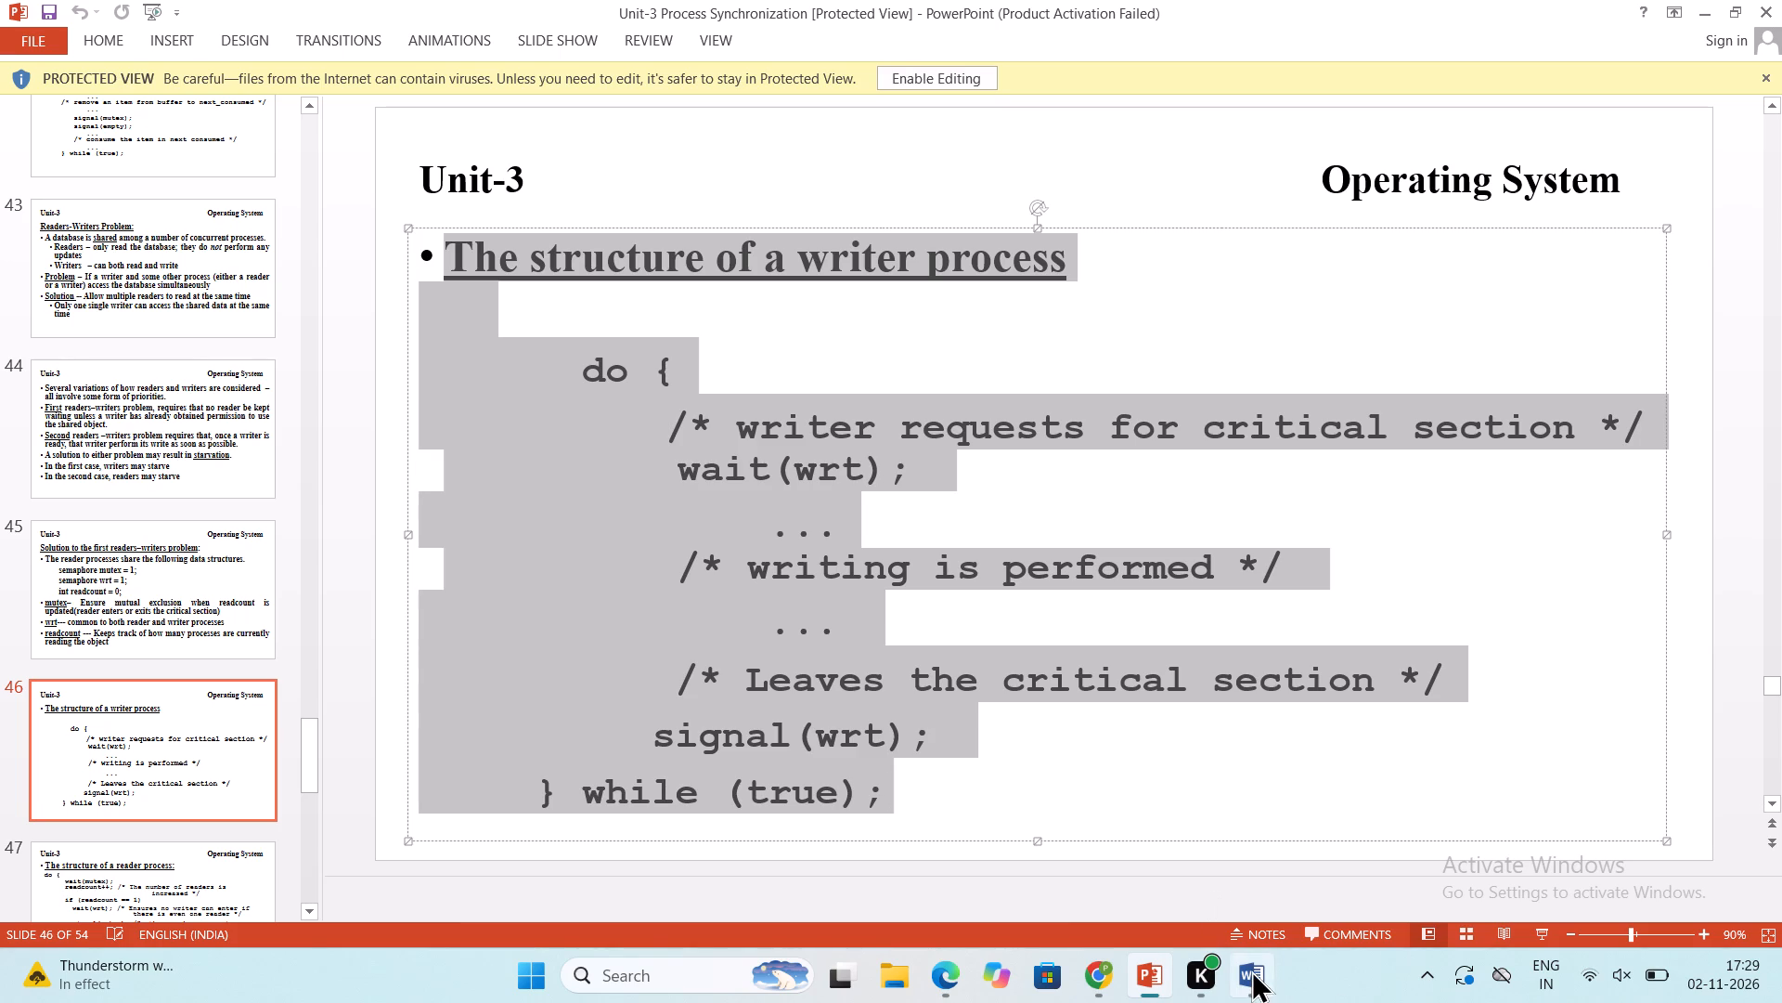
Switch to Word, end the Readers-Writers Problem text with a period, and paste the copied writer process content on a new line below.
click(1251, 969)
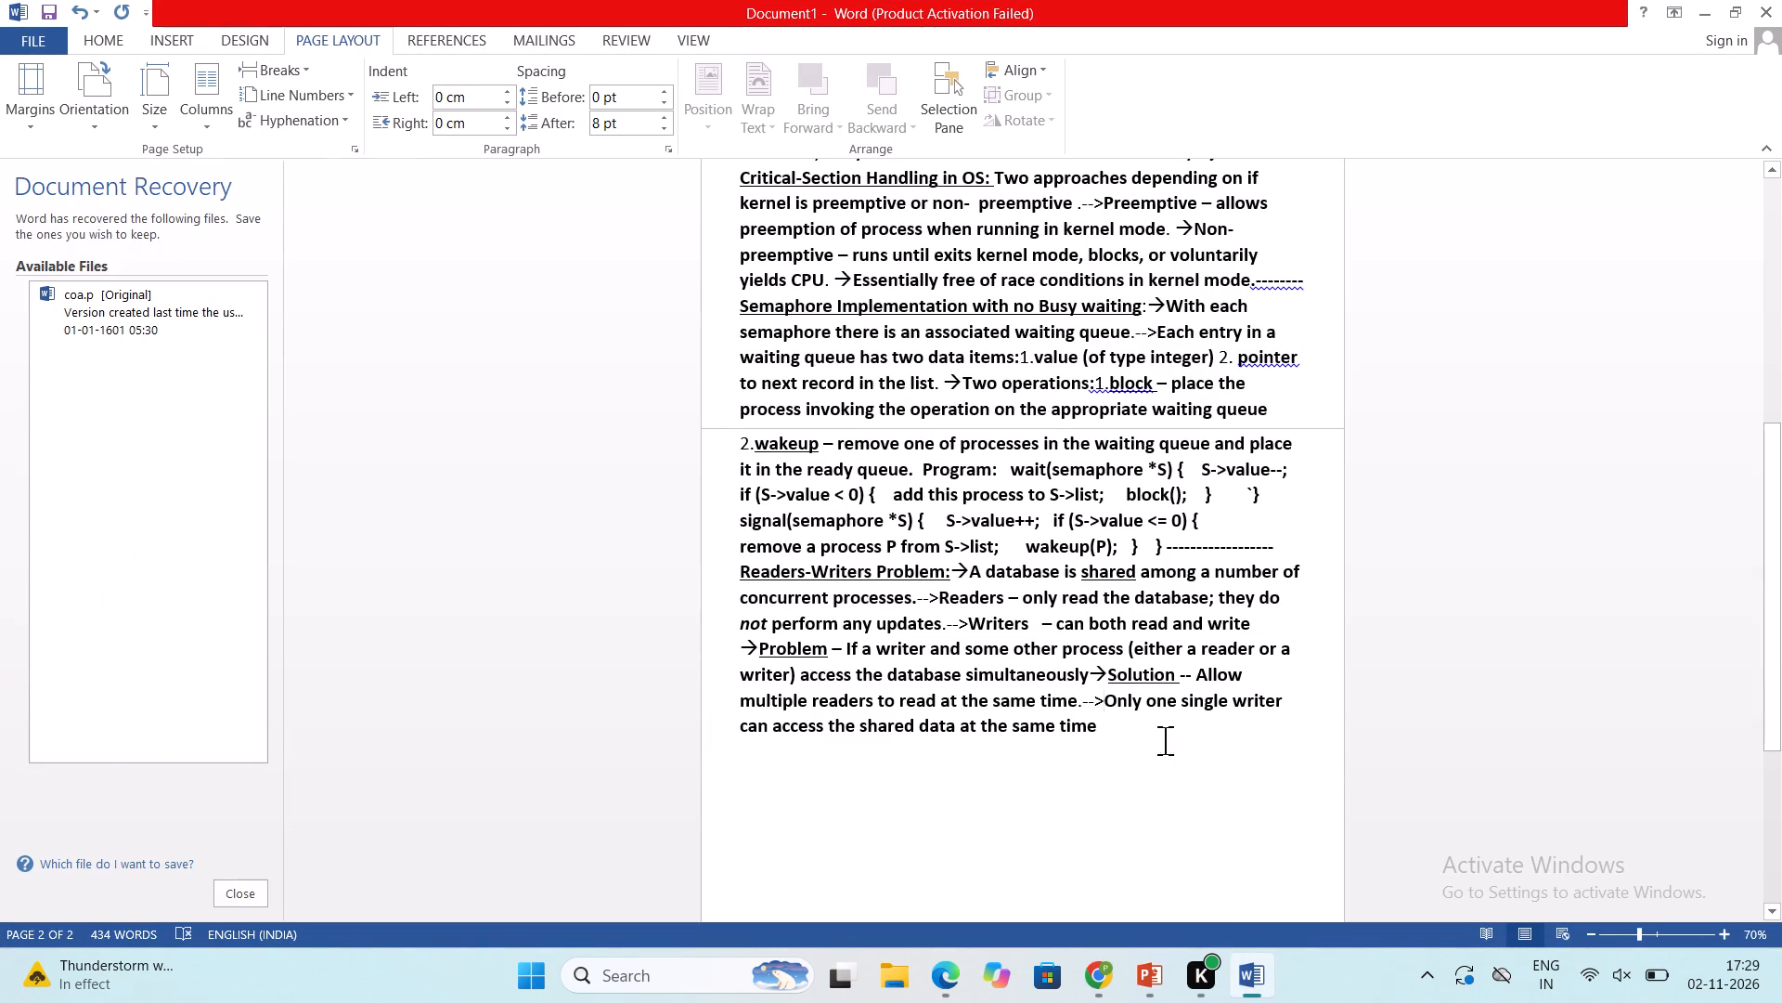
click(1132, 722)
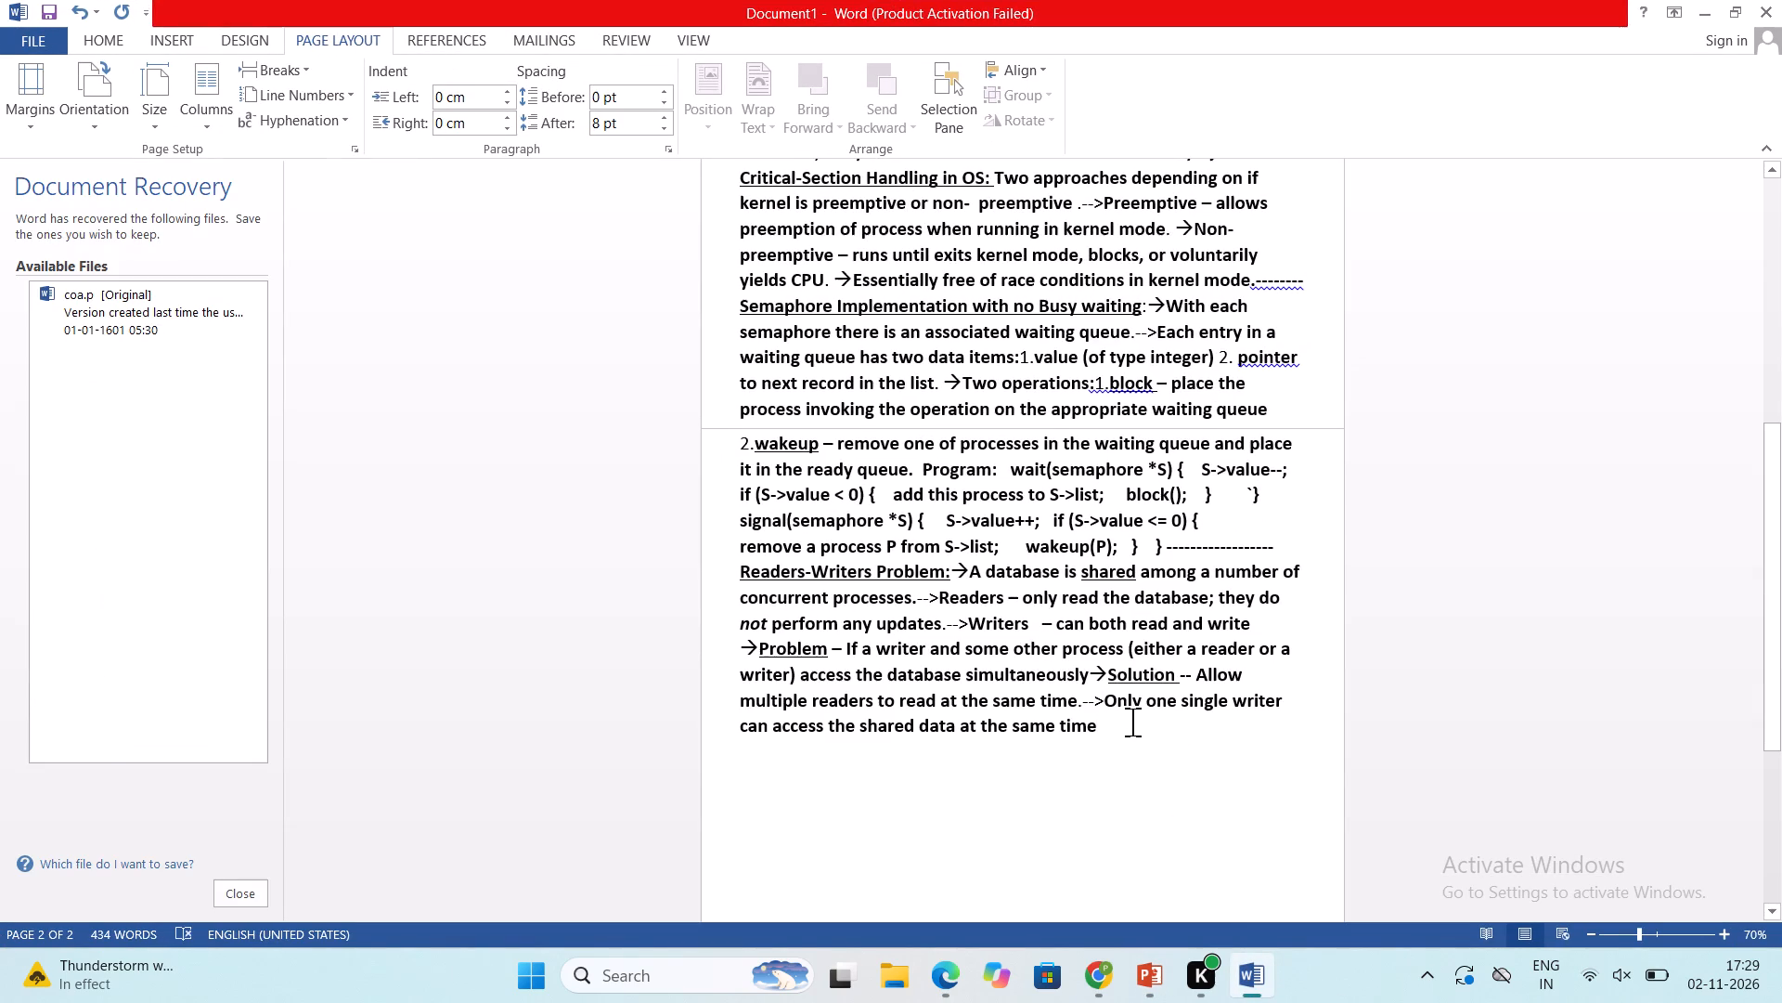
key(period)
key(shift+Return)
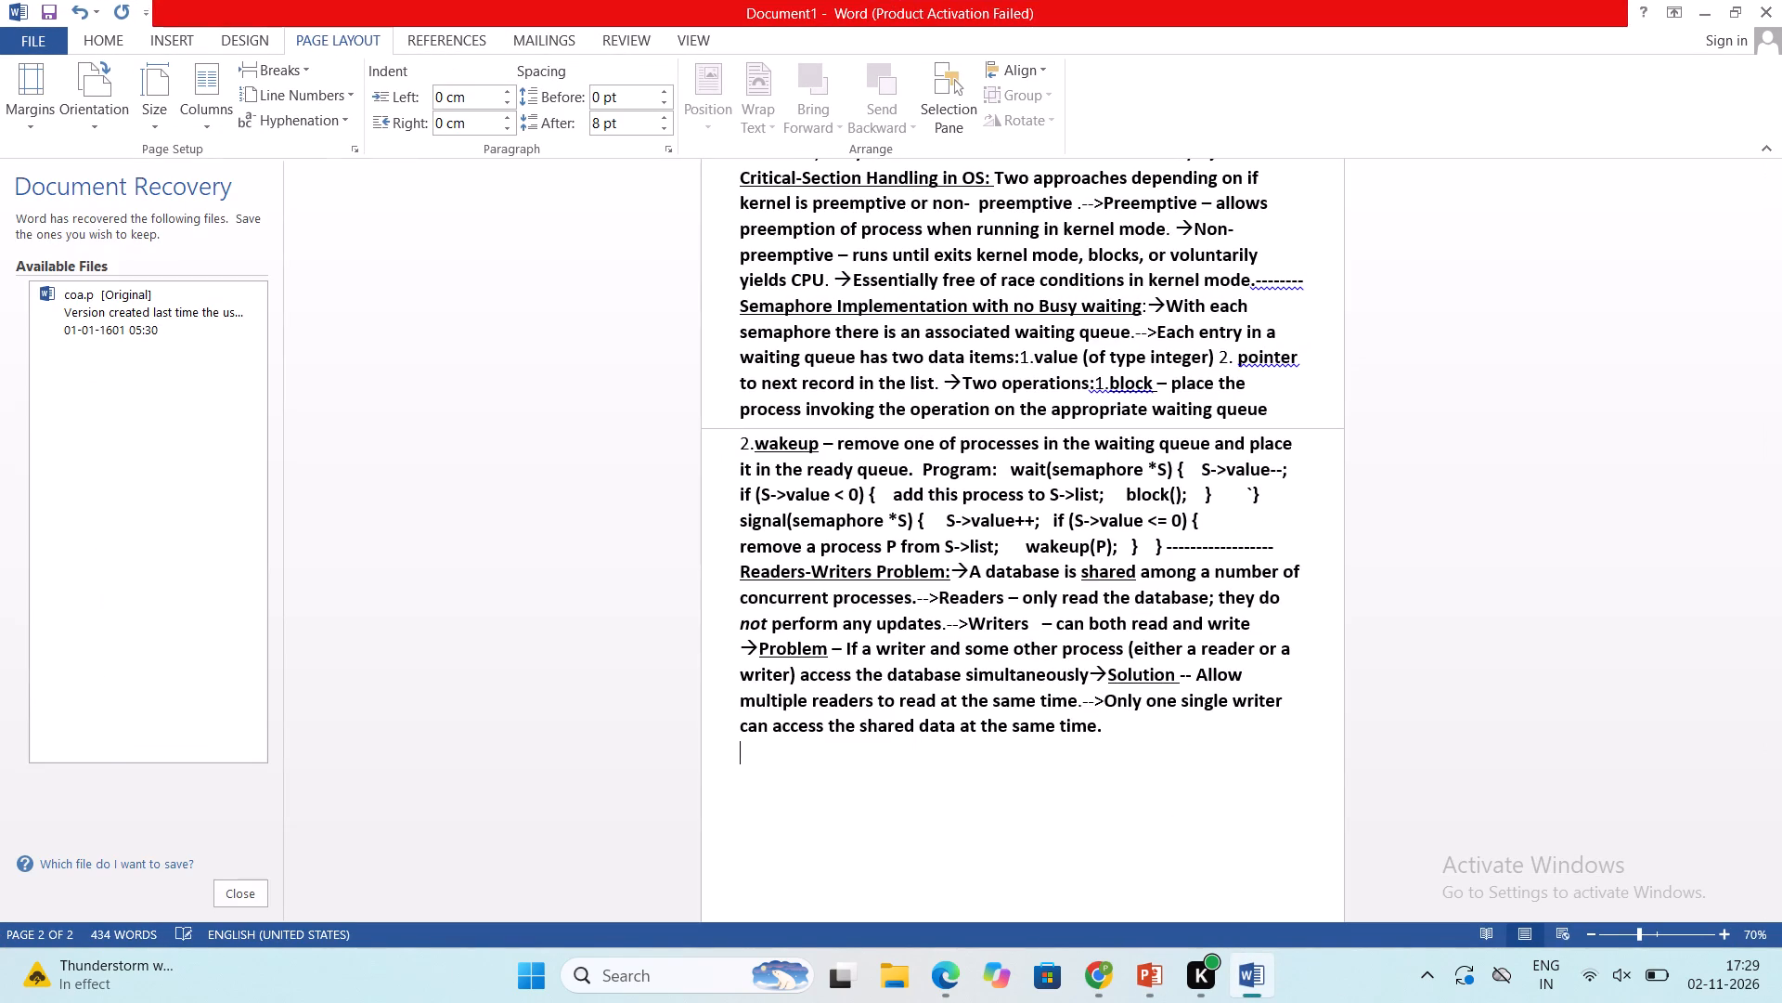
key(ctrl+v)
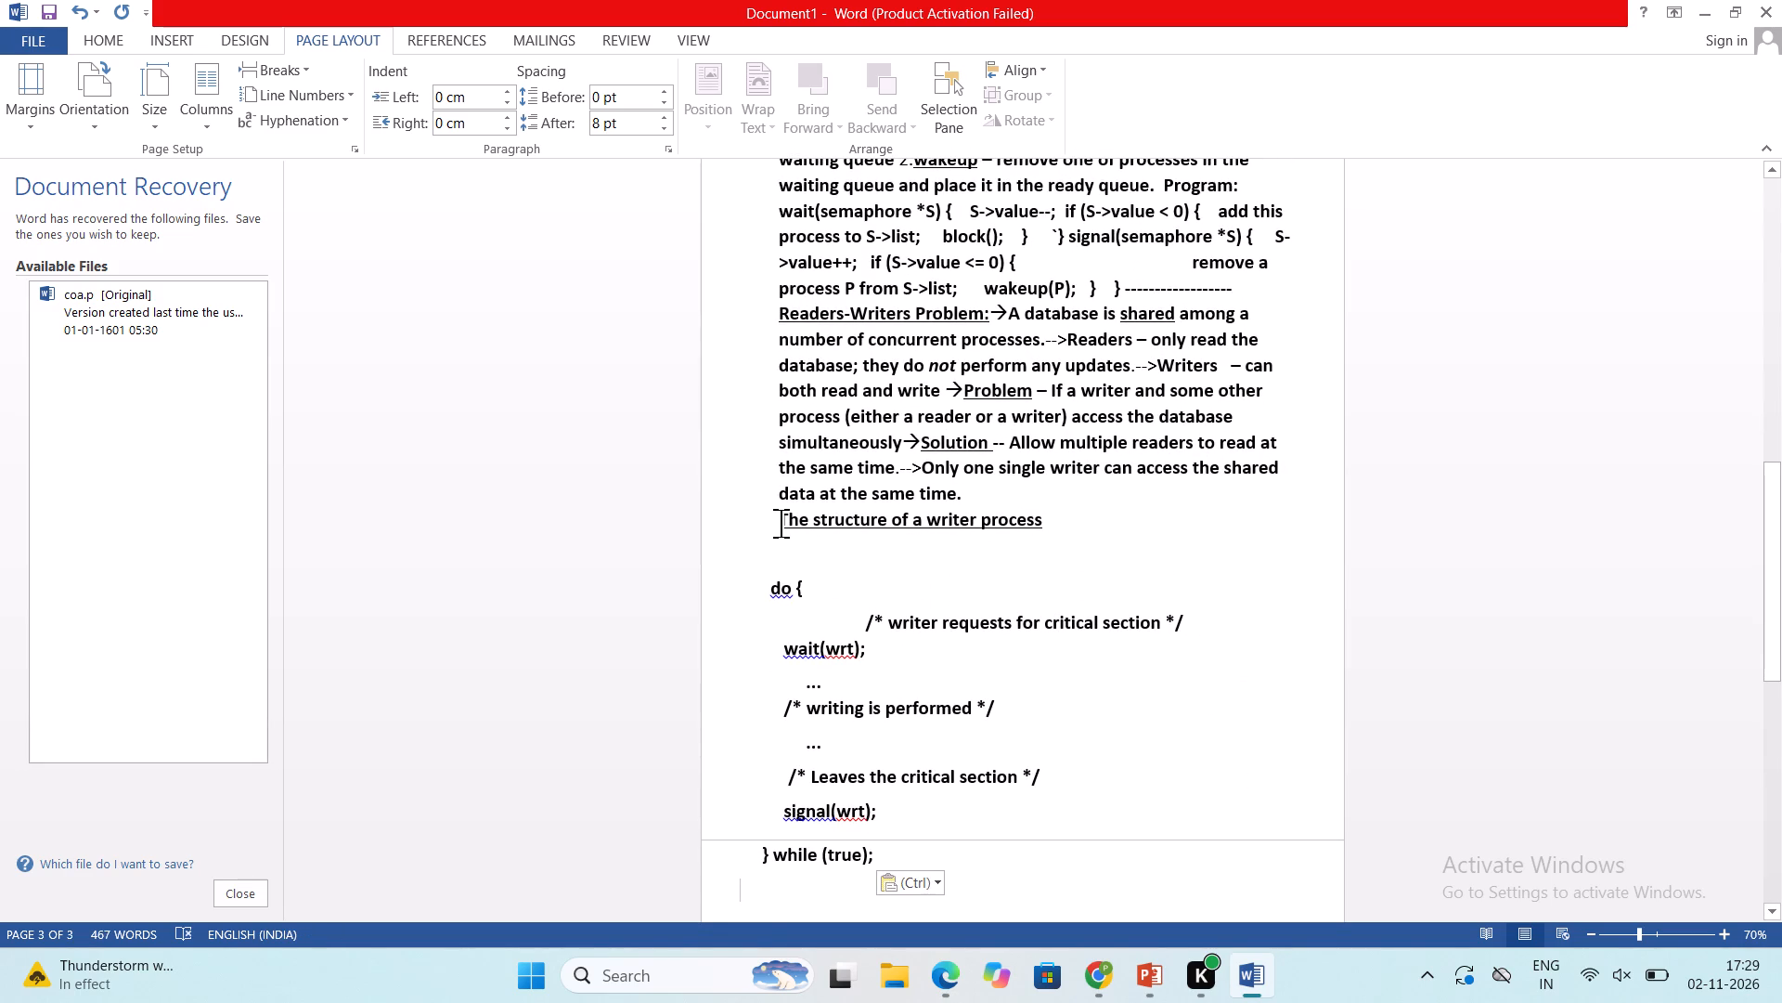
Merge "do {" onto the heading line "The structure of a writer process", separated by a colon and three spaces.
click(771, 590)
key(BackSpace)
key(BackSpace)
key(BackSpace)
key(BackSpace)
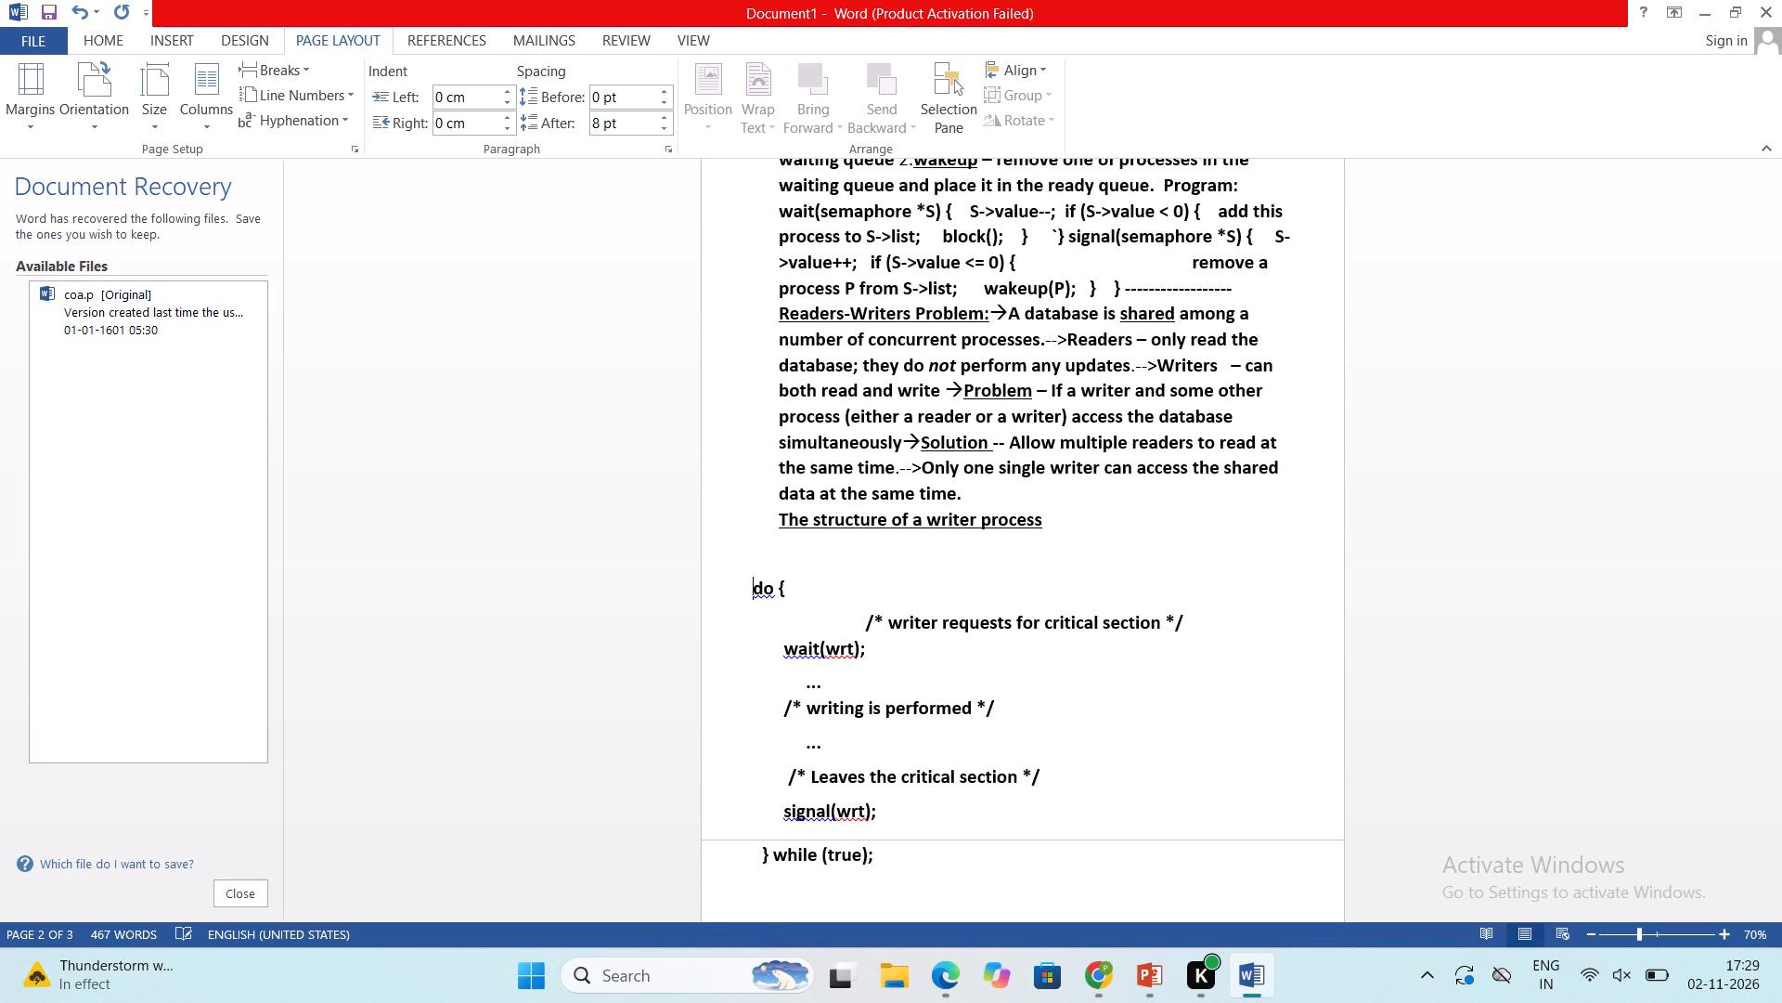
key(BackSpace)
key(BackSpace)
key(BackSpace)
key(BackSpace)
key(BackSpace)
key(BackSpace)
key(BackSpace)
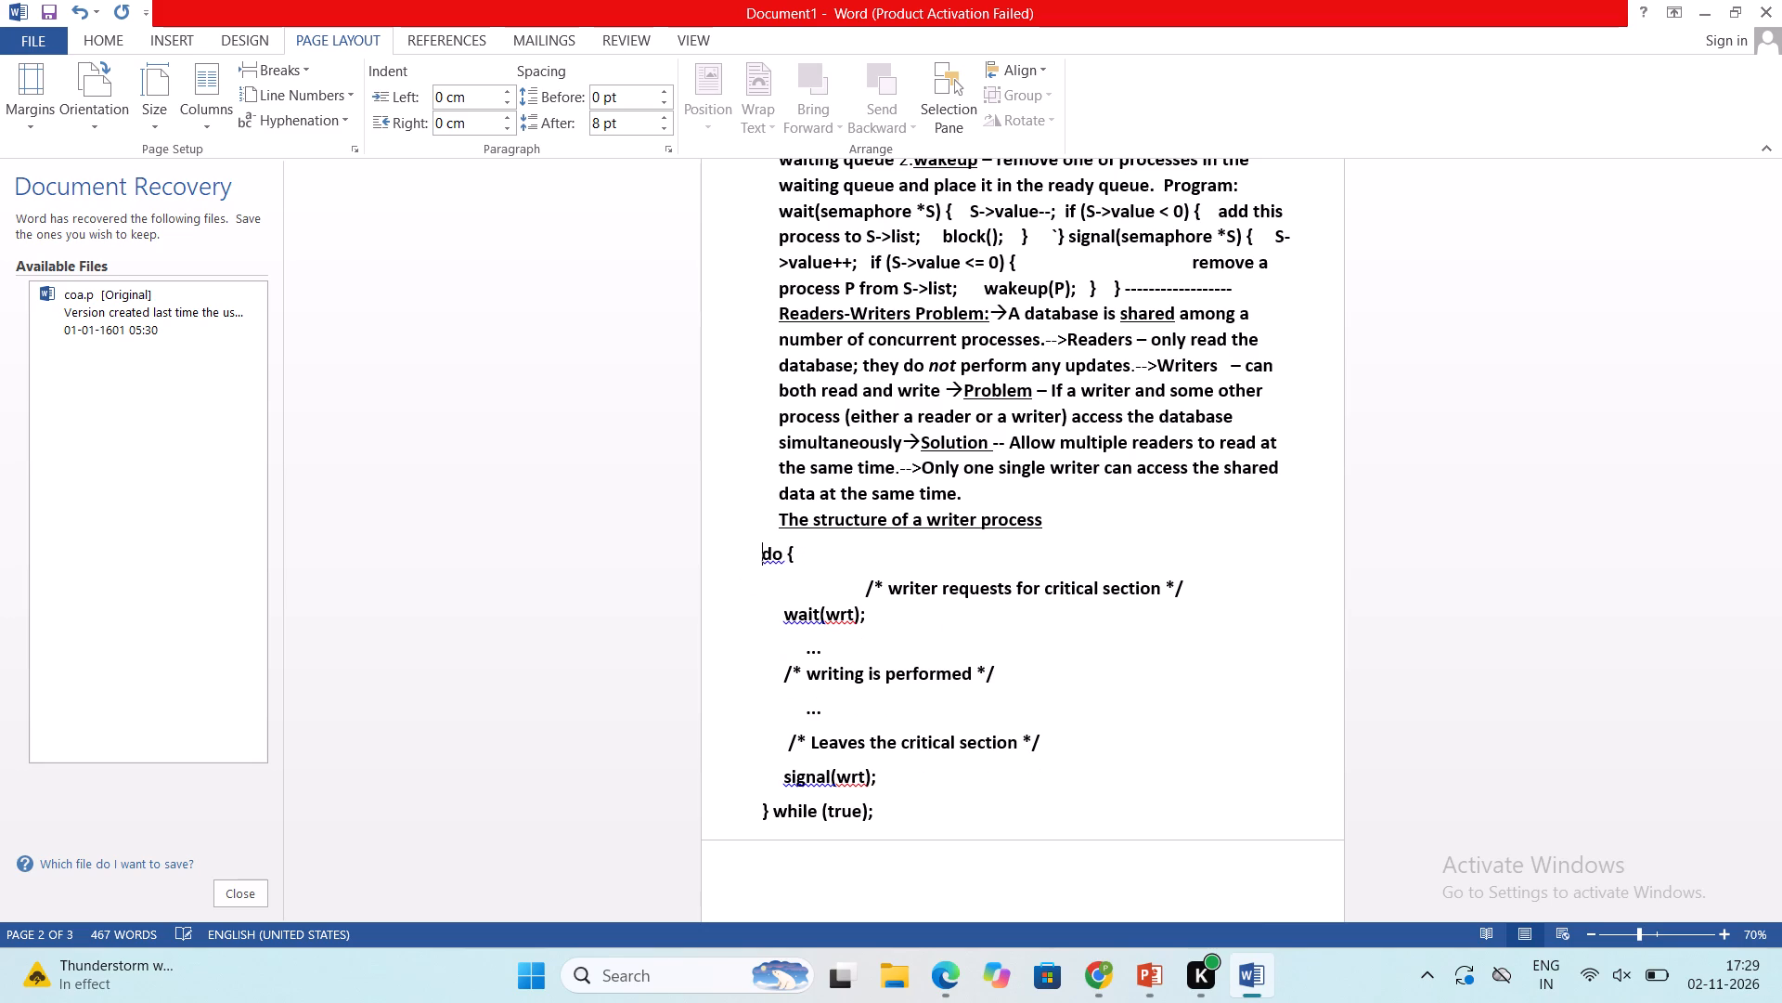
key(BackSpace)
key(BackSpace)
key(BackSpace)
key(BackSpace)
key(BackSpace)
key(BackSpace)
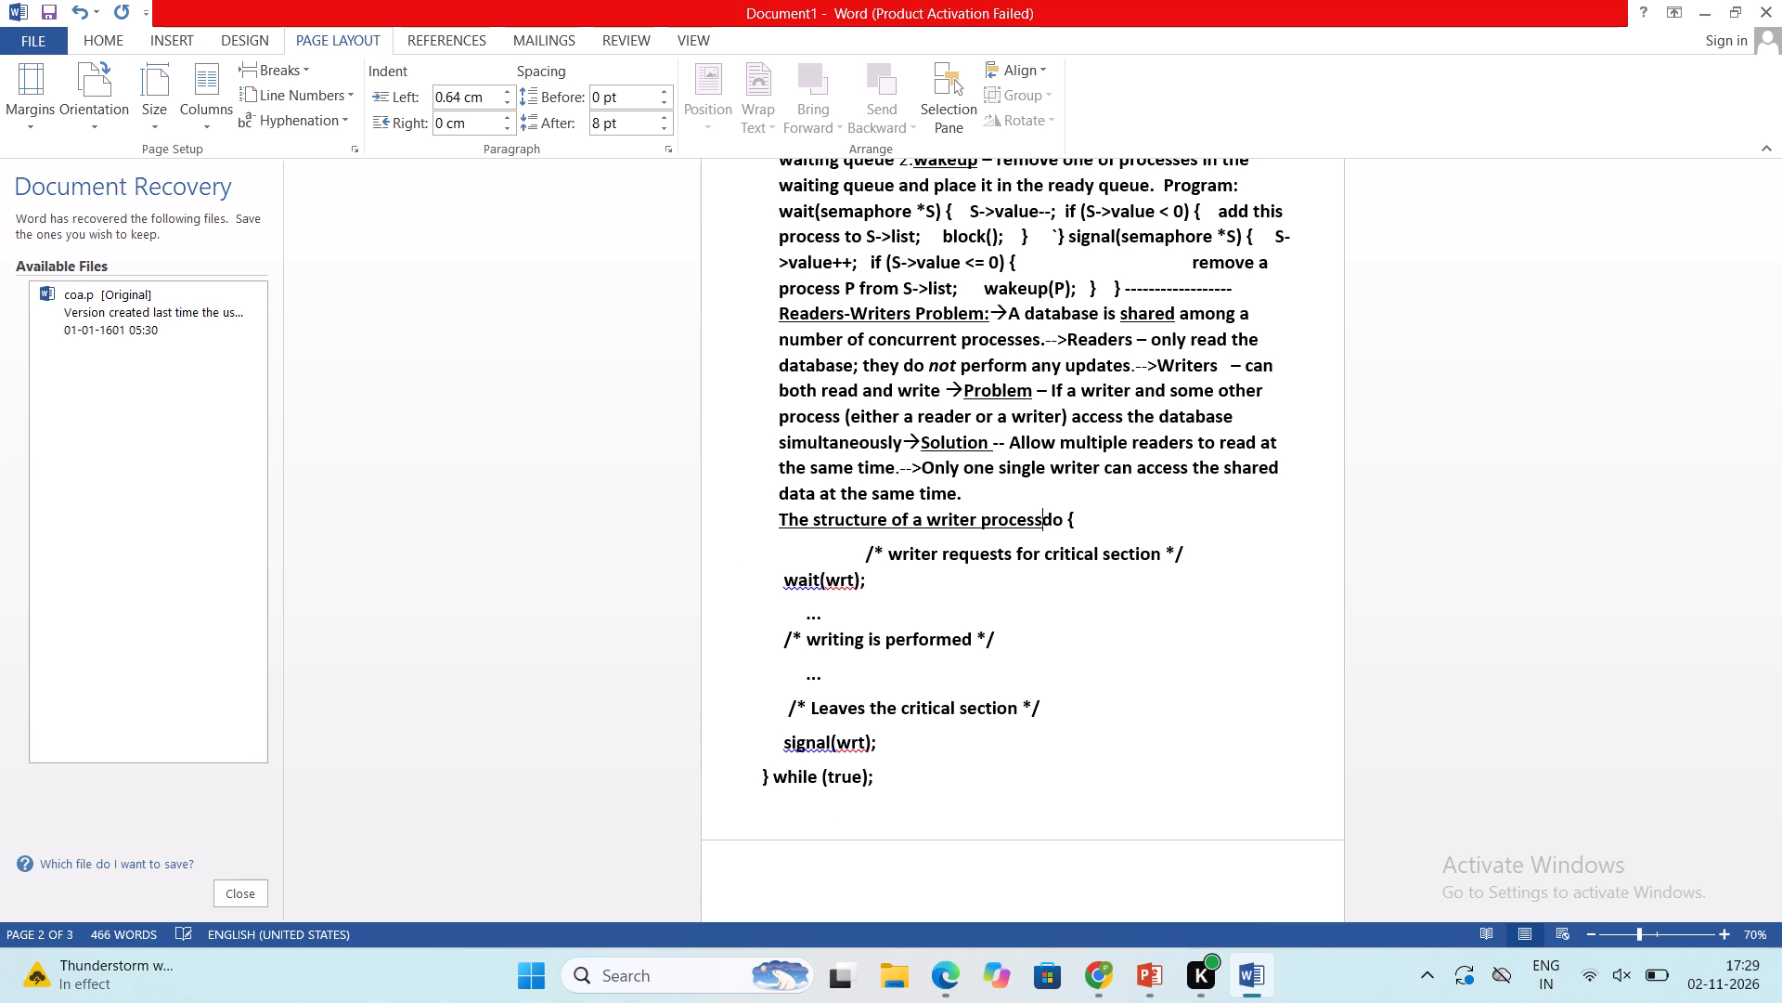
text(:)
key(space)
key(space)
key(space)
Join the comment "/* writer requests for critical section */" to the running text after "do {", removing part of its indent.
key(Down)
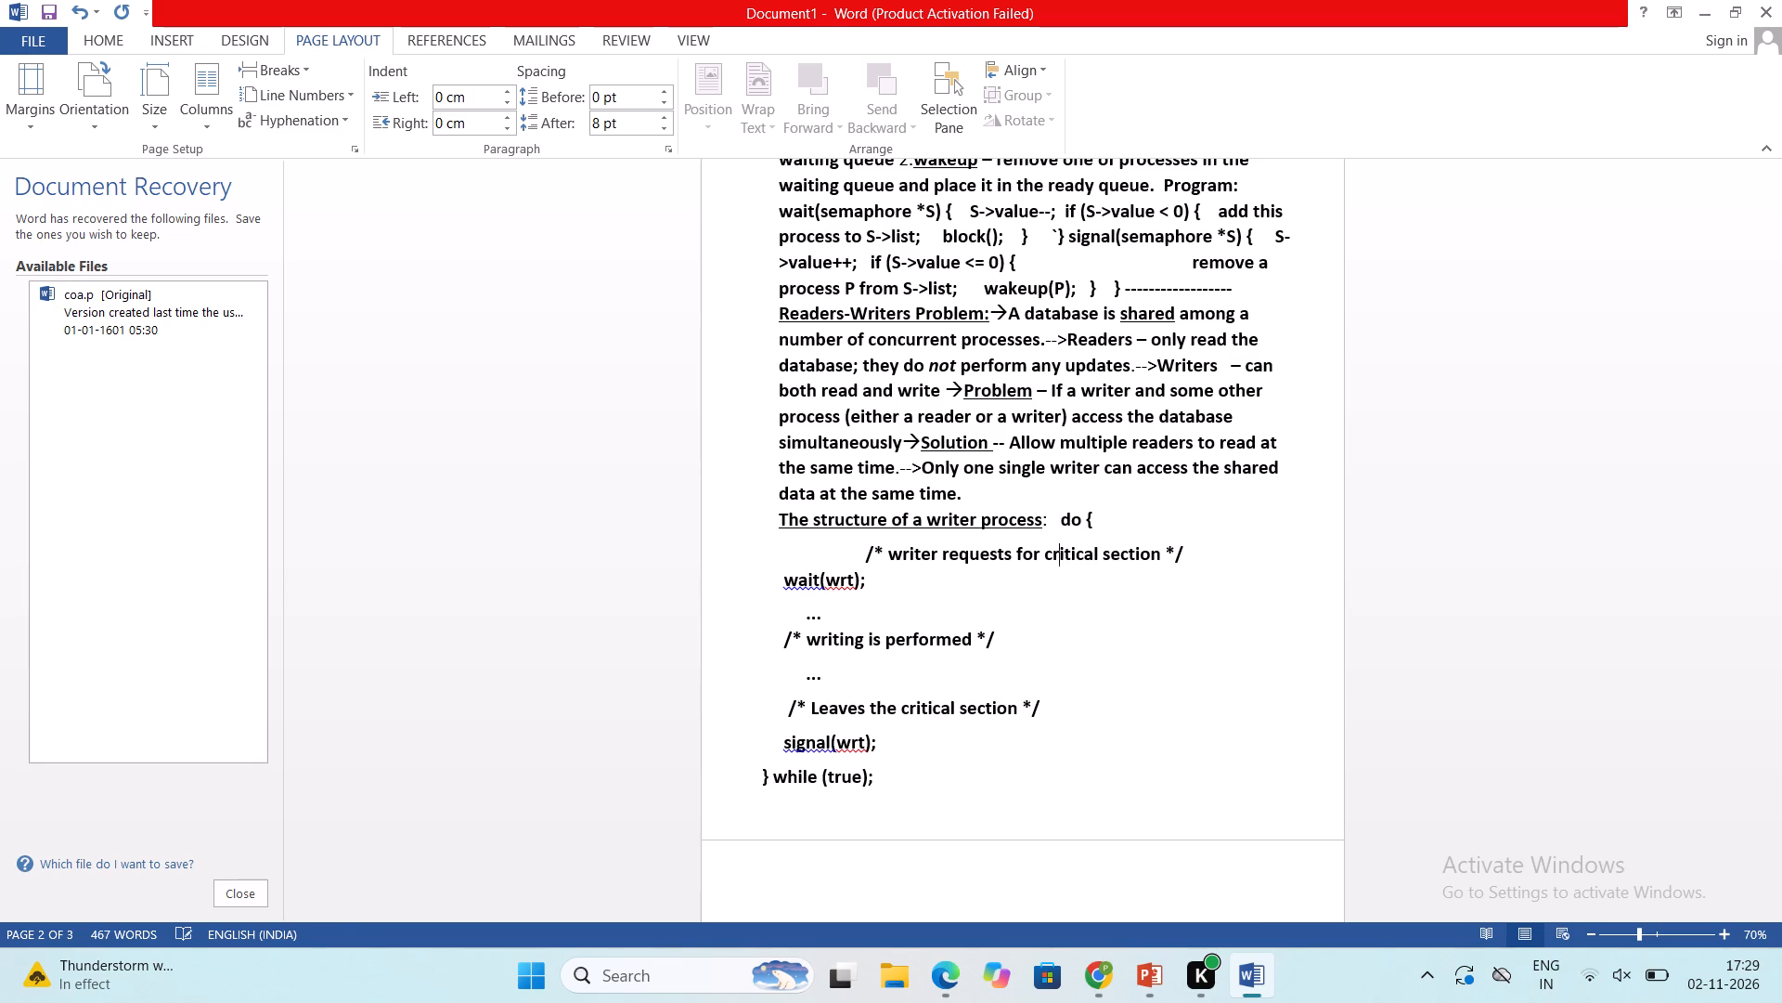
key(Left)
key(Left)
key(Left)
key(Left)
key(Left)
key(Left)
key(Left)
key(Left)
key(Left)
key(Left)
key(Left)
key(Left)
key(Left)
key(Left)
key(Left)
key(Left)
key(Left)
key(Left)
key(Left)
key(Left)
key(Left)
key(Left)
key(Left)
key(Right)
key(Right)
key(Left)
key(BackSpace)
key(BackSpace)
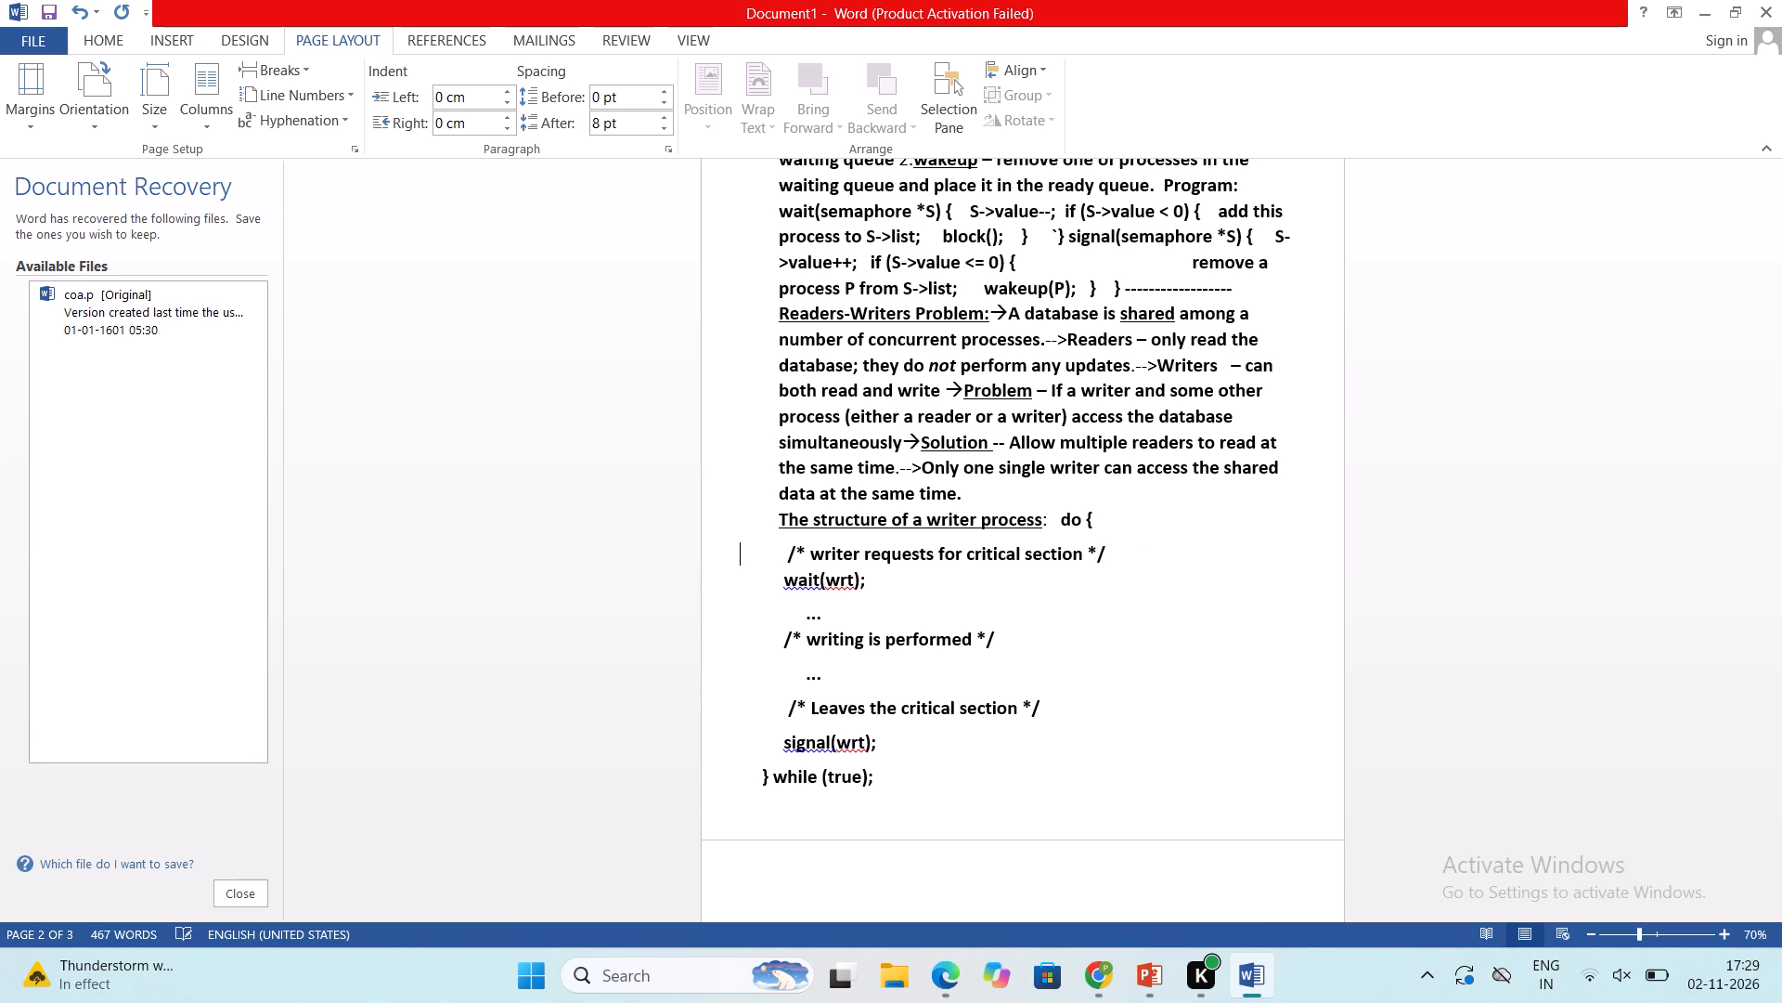
key(BackSpace)
Merge "wait(wrt);" into the running text after the critical section request comment, leaving a gap of several spaces before it.
key(Down)
key(Down)
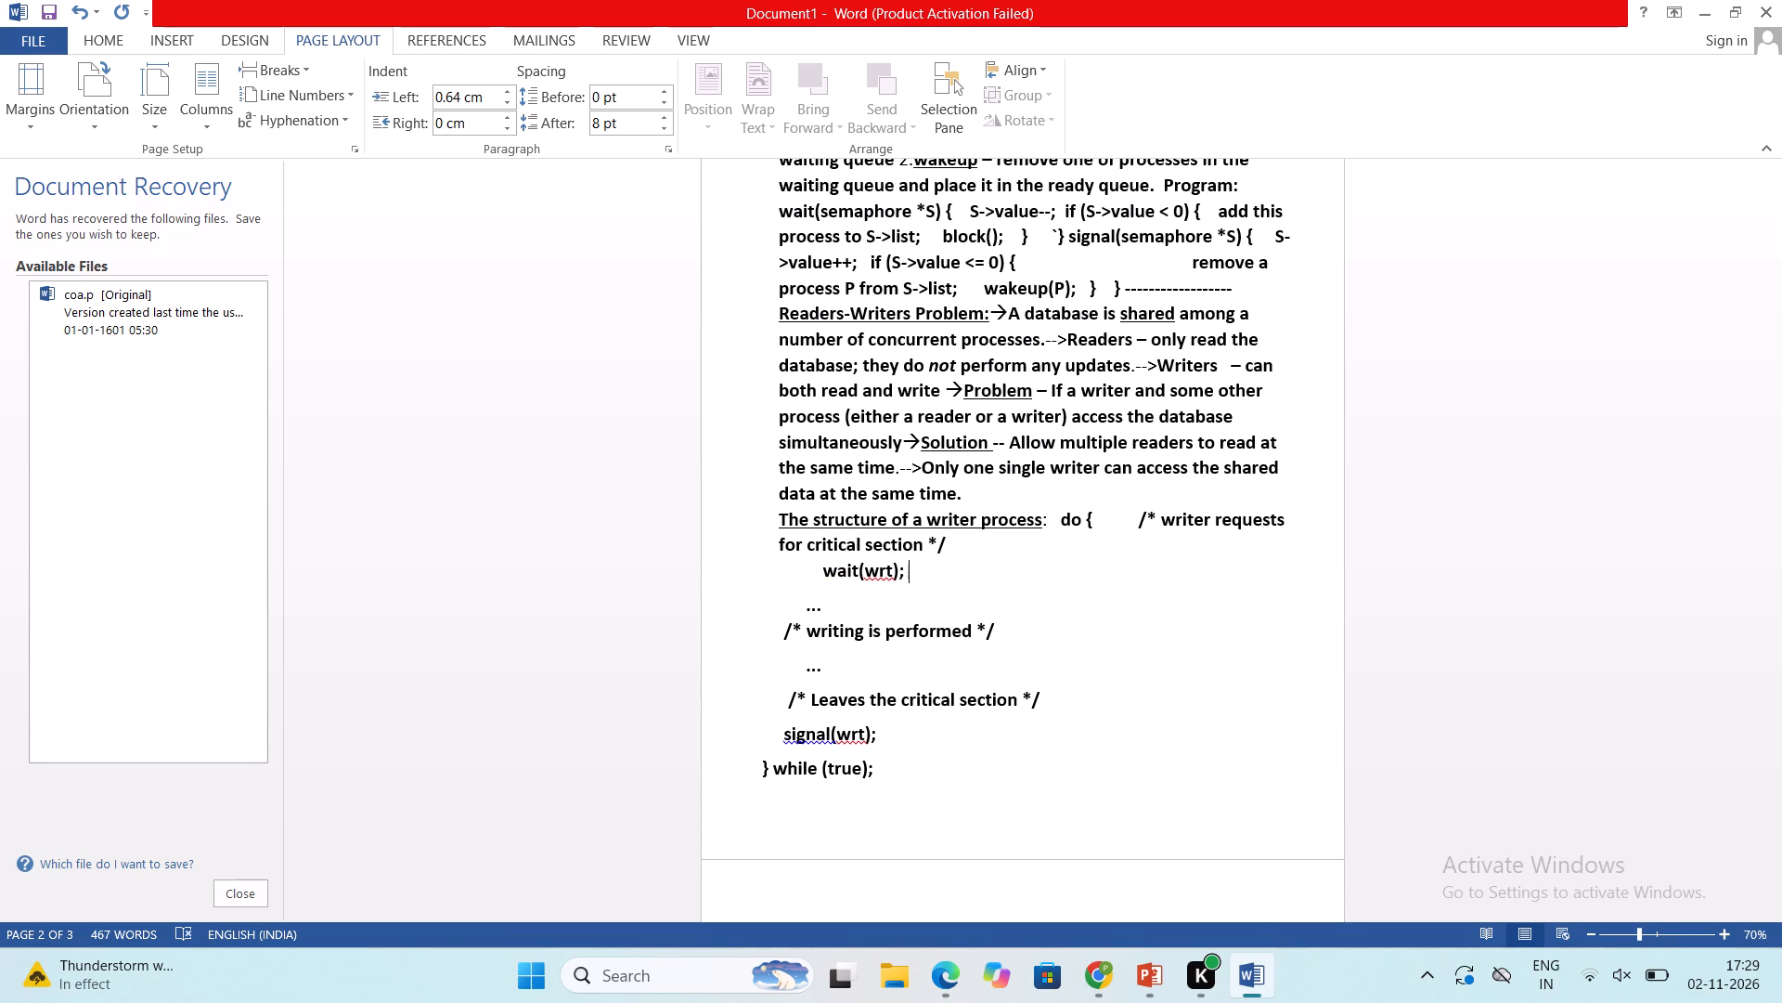
key(Left)
key(Left)
key(Left)
key(Left)
key(Left)
key(Left)
key(Left)
key(Left)
key(Left)
key(Left)
key(Left)
key(Left)
key(Left)
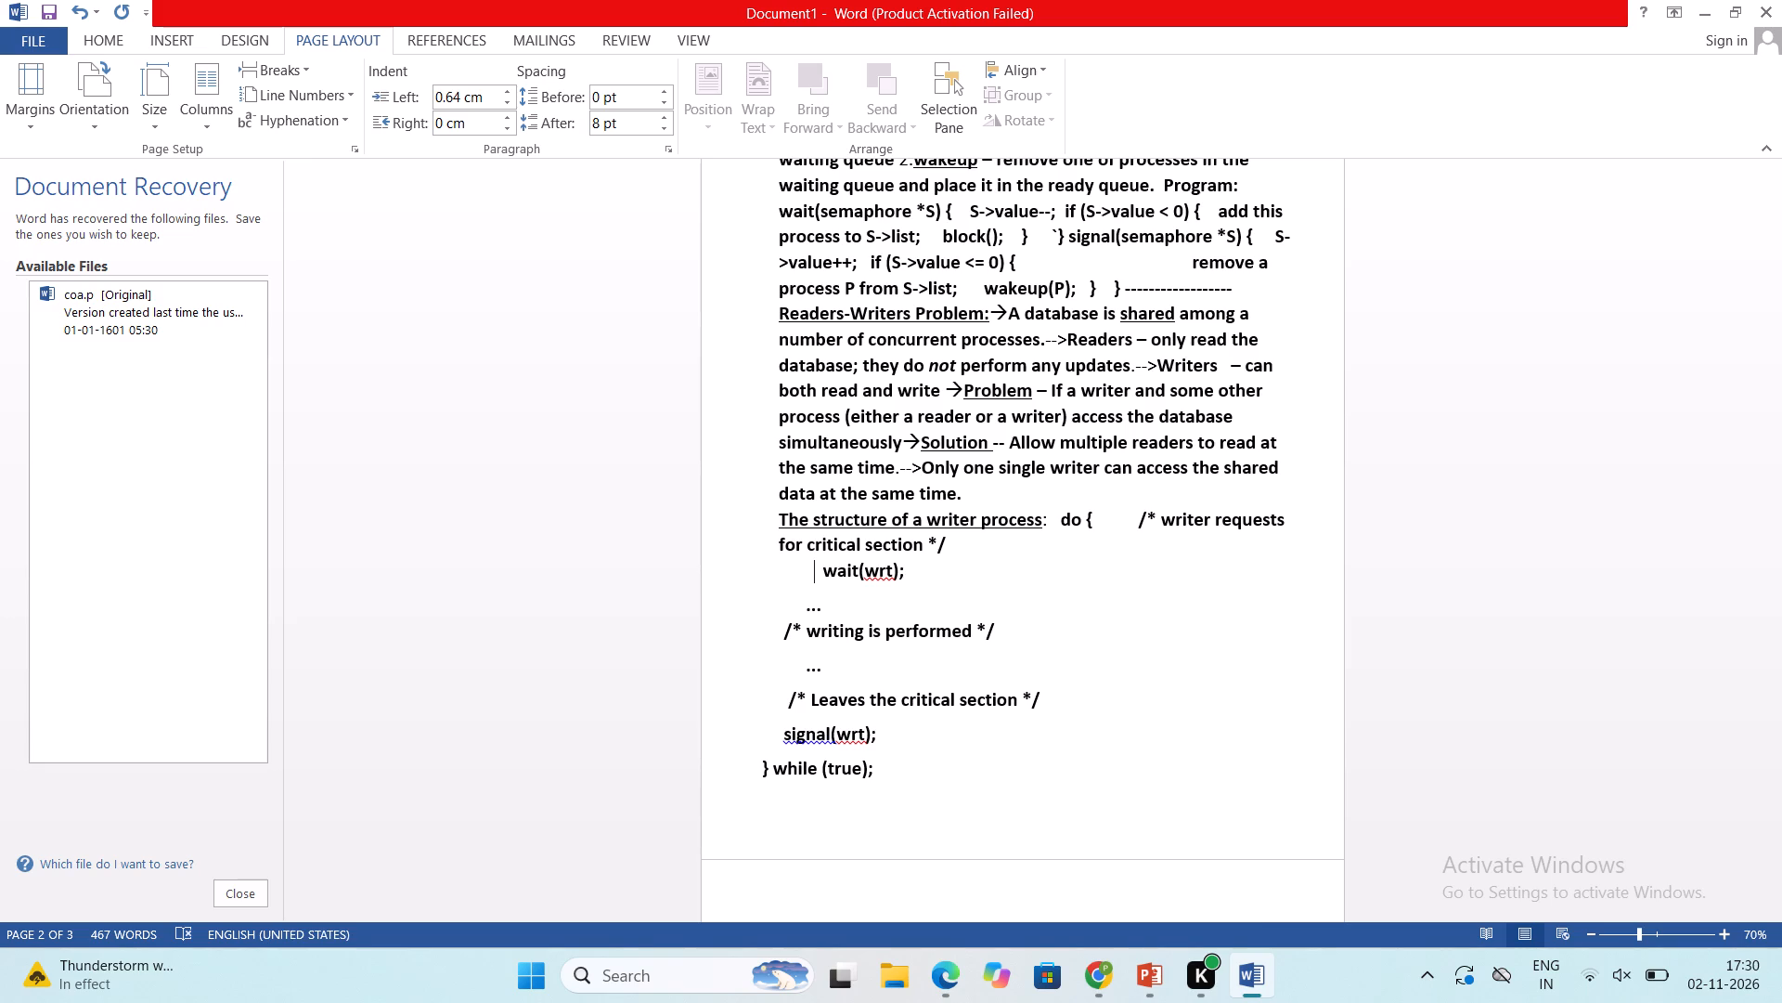
key(Left)
key(Left)
key(BackSpace)
key(BackSpace)
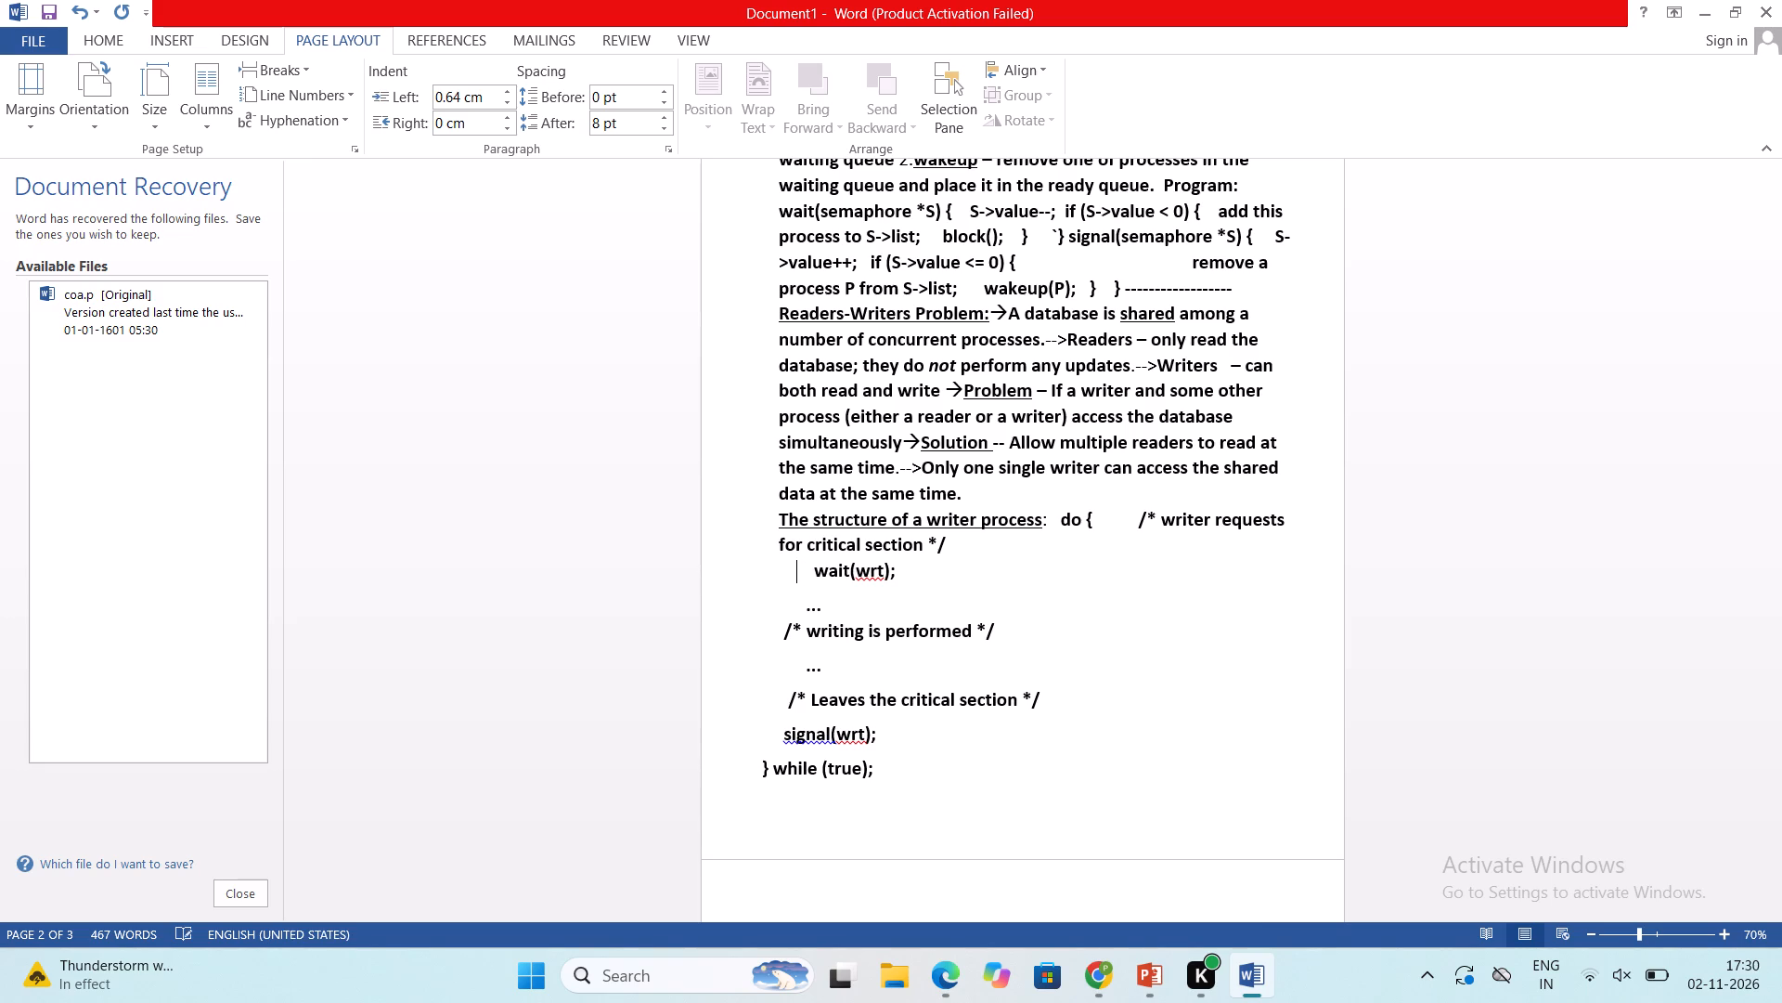
key(BackSpace)
key(BackSpace)
key(BackSpace)
key(BackSpace)
key(BackSpace)
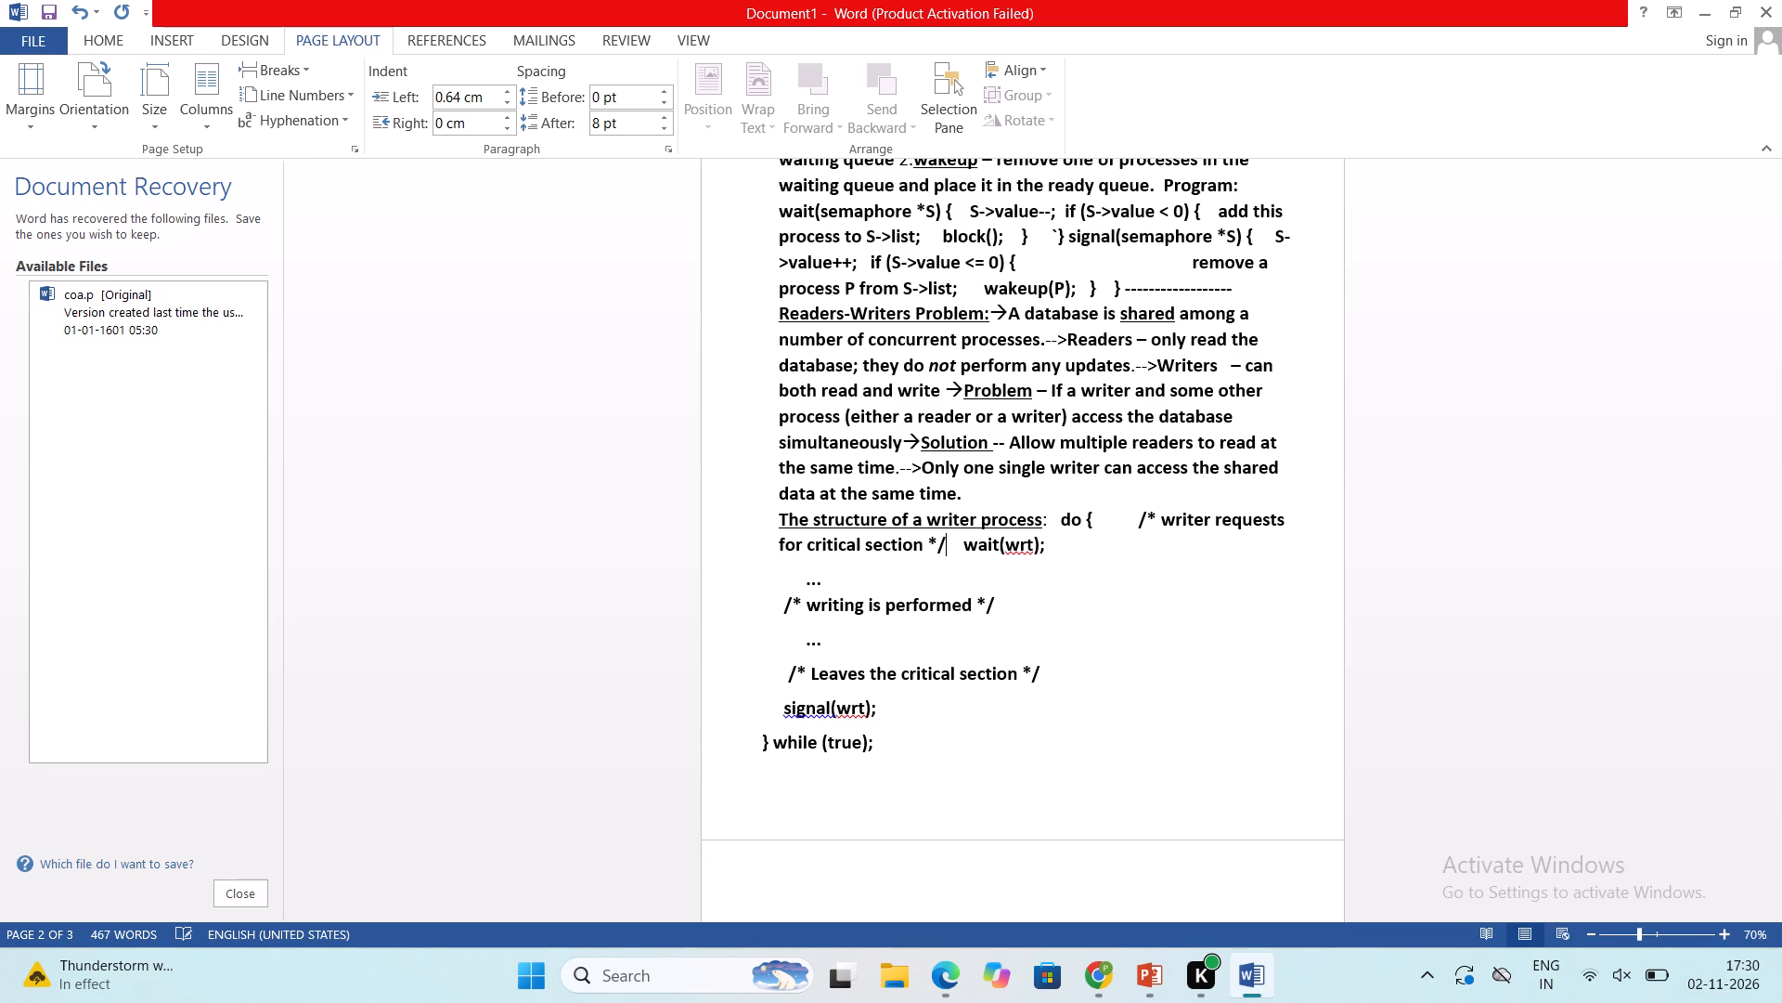
key(space)
key(space)
Remove the indent of the first "..." line and join it to the running text after "wait(wrt);".
key(Down)
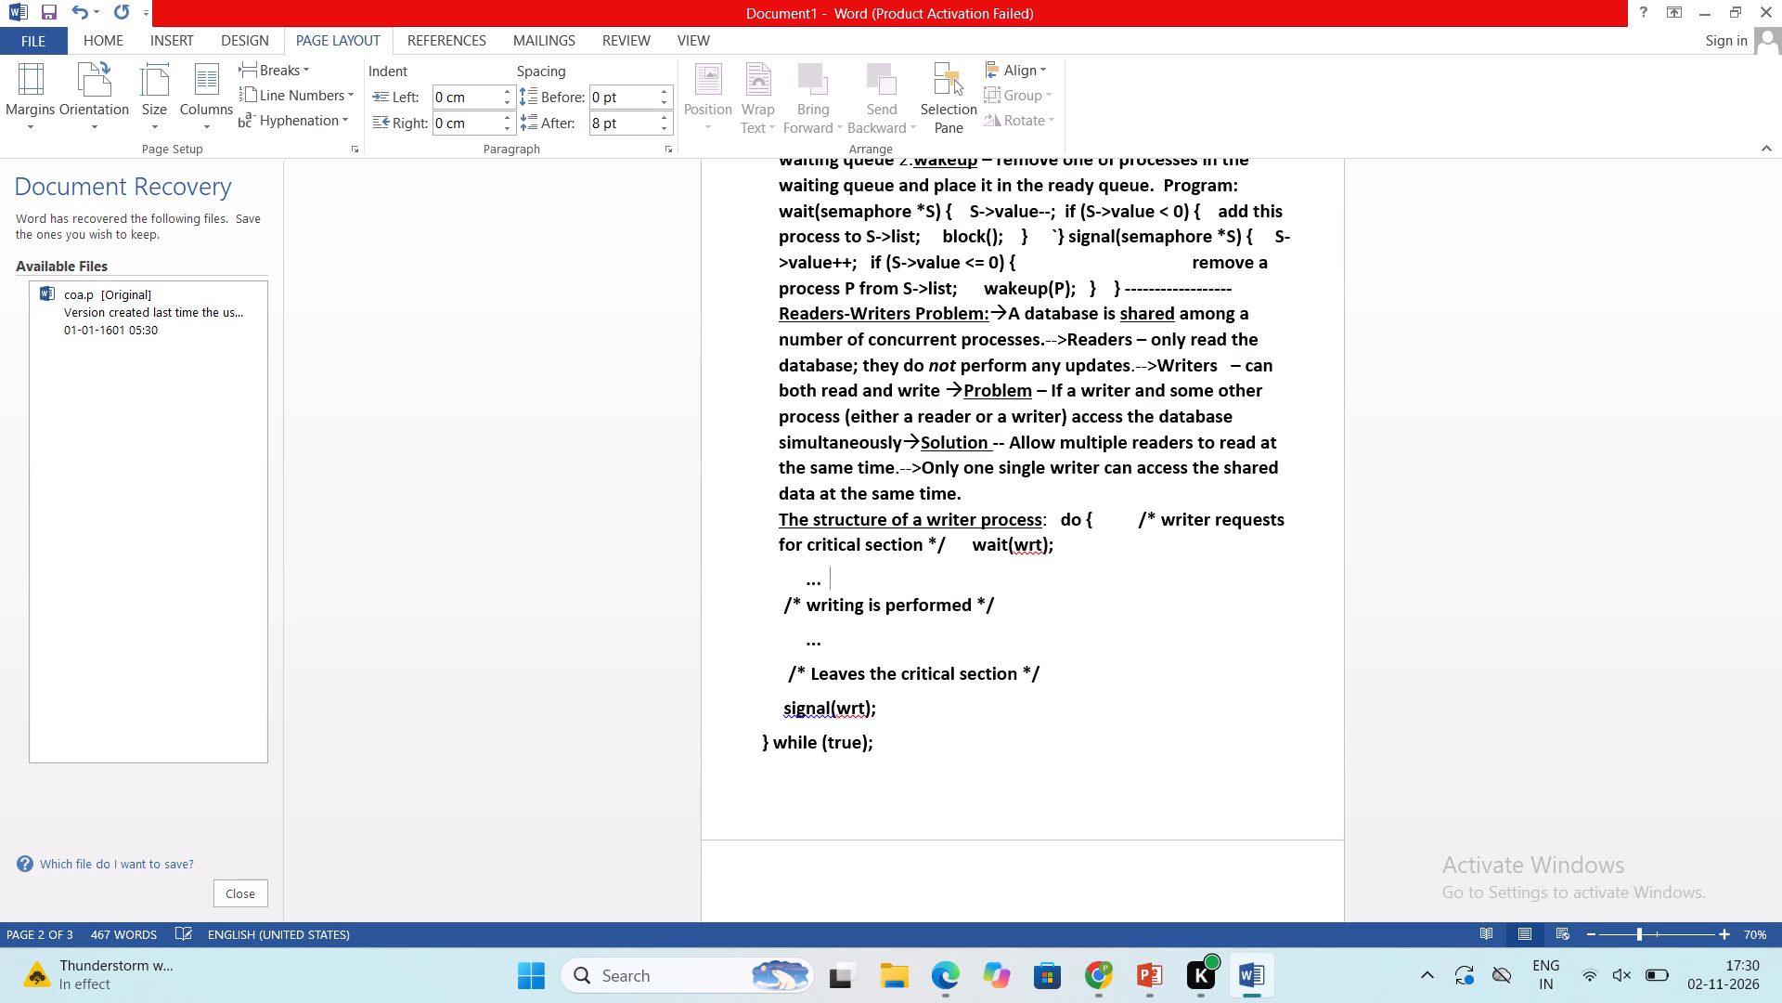
key(Left)
key(Left)
key(Left)
key(Left)
key(Left)
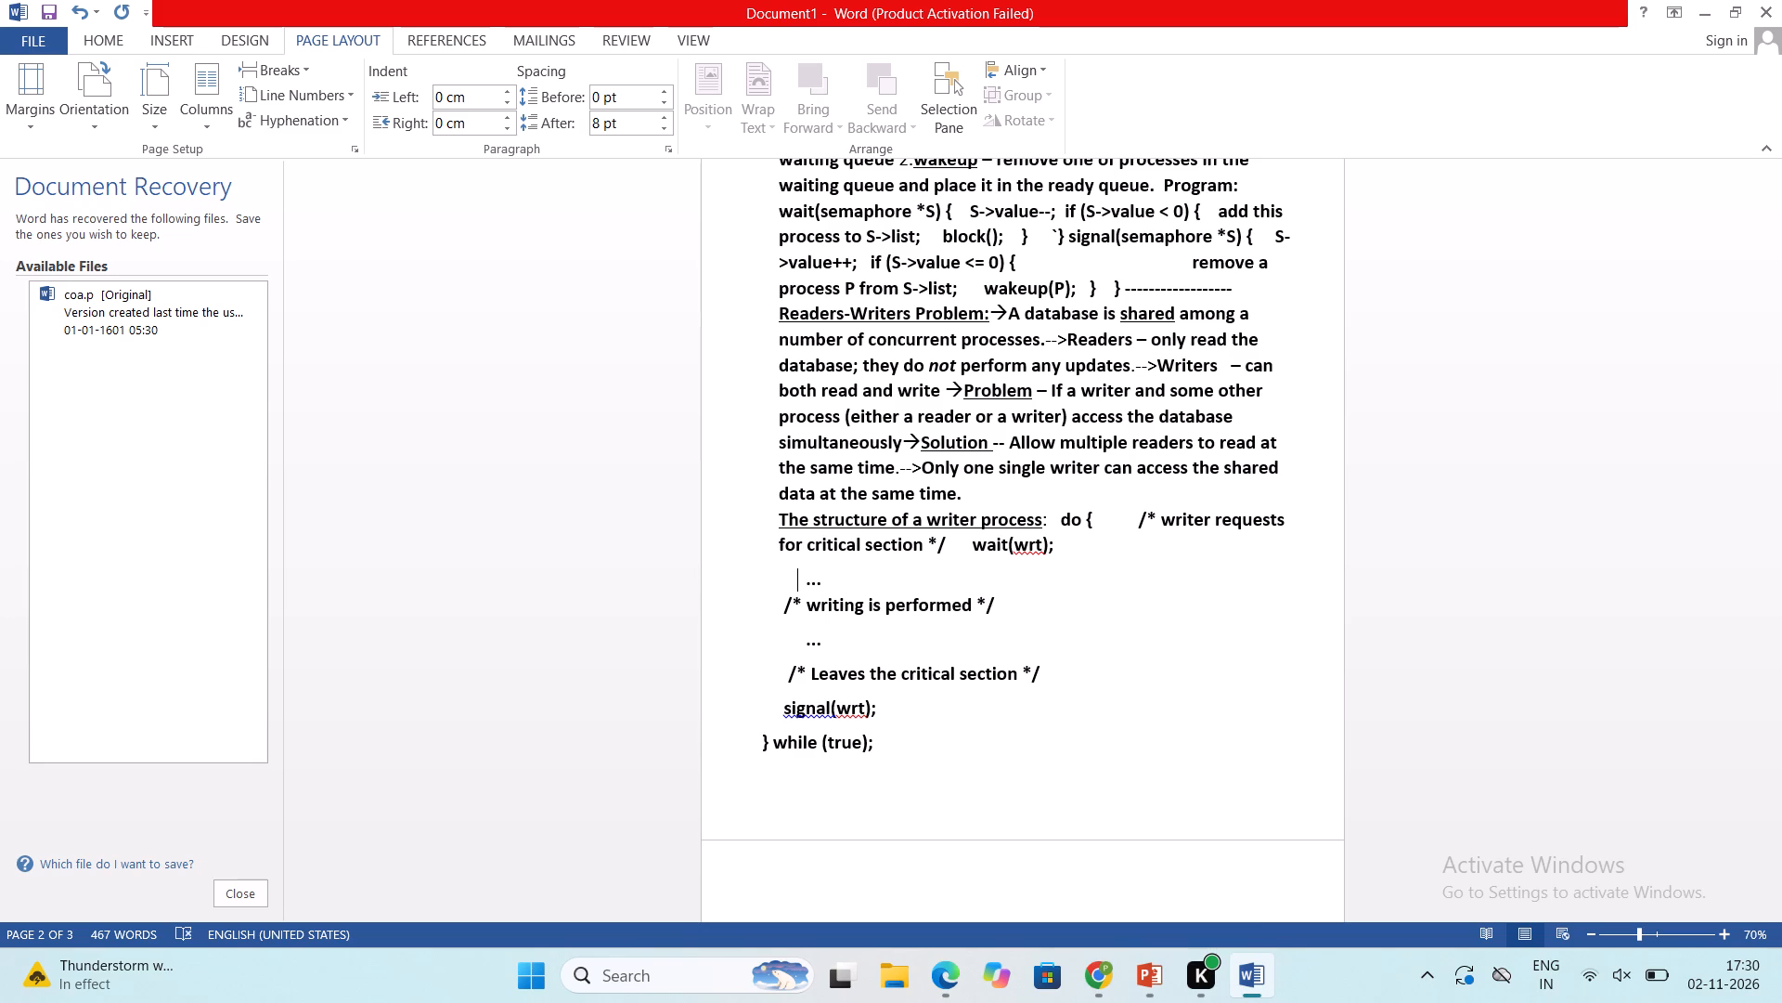
key(Left)
key(BackSpace)
key(BackSpace)
key(BackSpace)
key(BackSpace)
key(BackSpace)
key(BackSpace)
key(BackSpace)
key(BackSpace)
key(BackSpace)
key(BackSpace)
key(BackSpace)
key(BackSpace)
key(BackSpace)
Join the comment "/* writing is performed */" to the running text after the first "...", trimming the extra spaces between them.
key(Down)
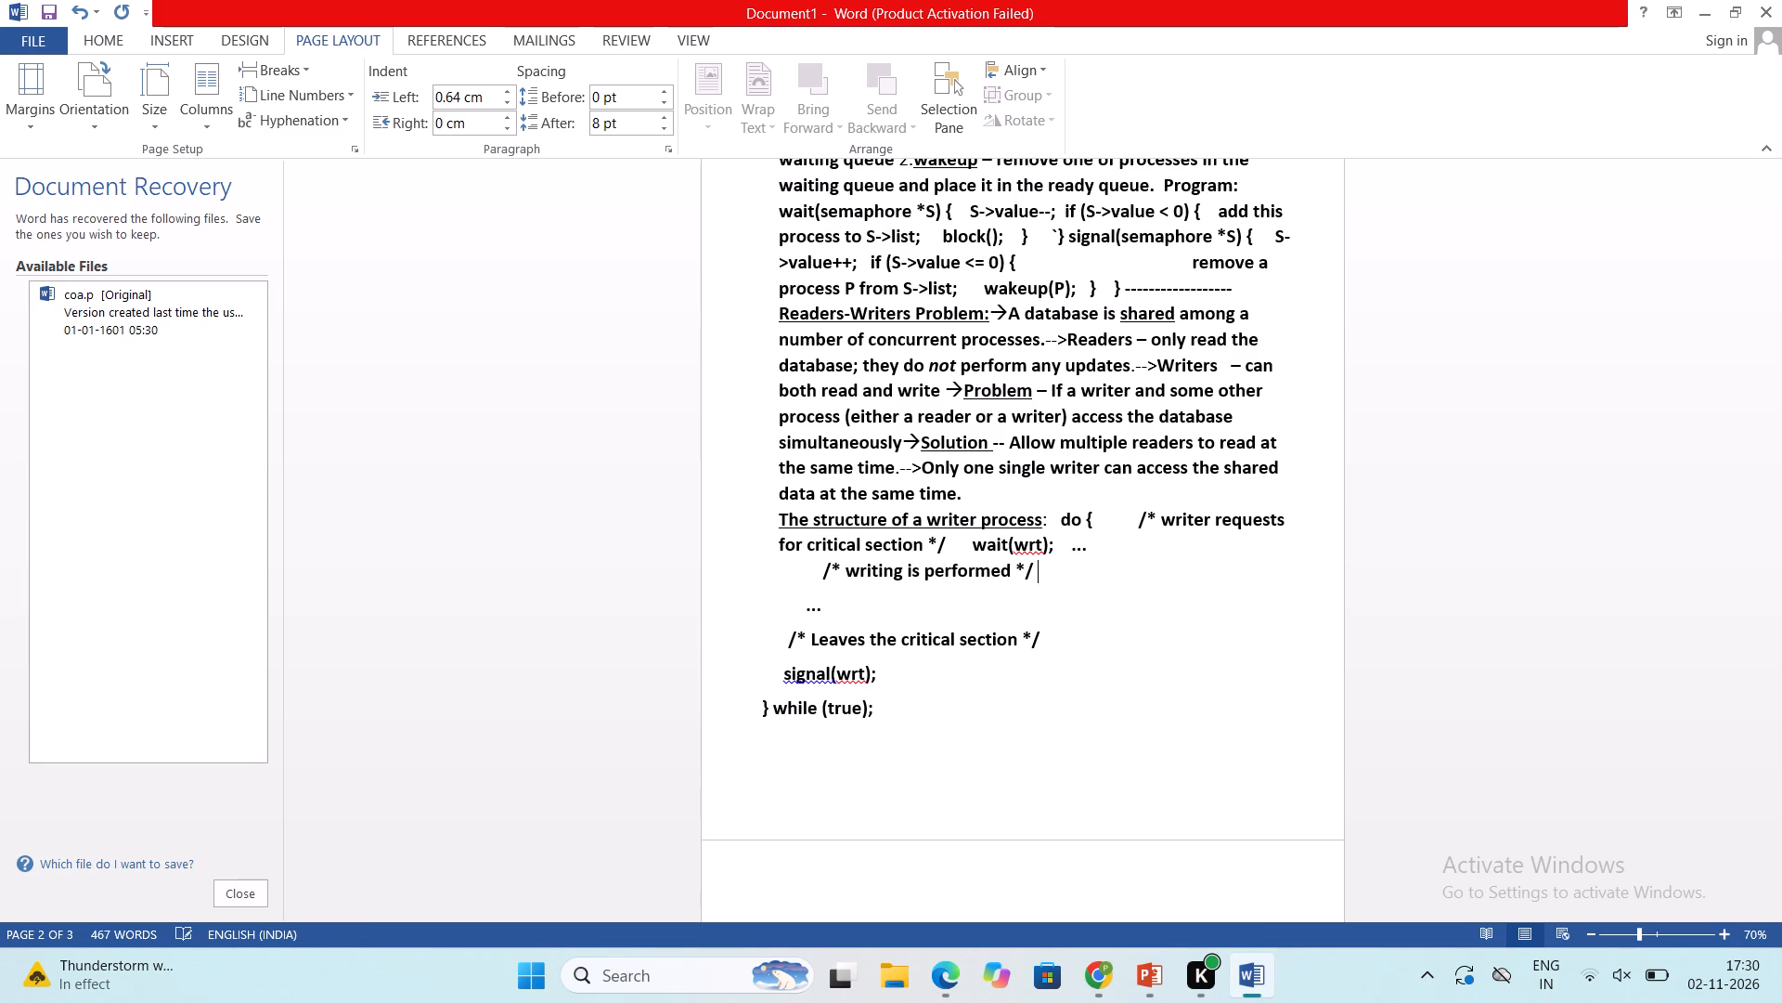
key(Left)
key(Left)
key(Left)
key(Left)
key(Left)
key(Left)
key(Left)
key(Left)
key(Left)
key(Left)
key(Left)
key(Left)
key(Left)
key(Left)
key(Left)
key(Left)
key(Left)
key(Left)
key(Left)
key(Left)
key(Left)
key(Left)
key(Left)
key(Left)
key(Left)
key(BackSpace)
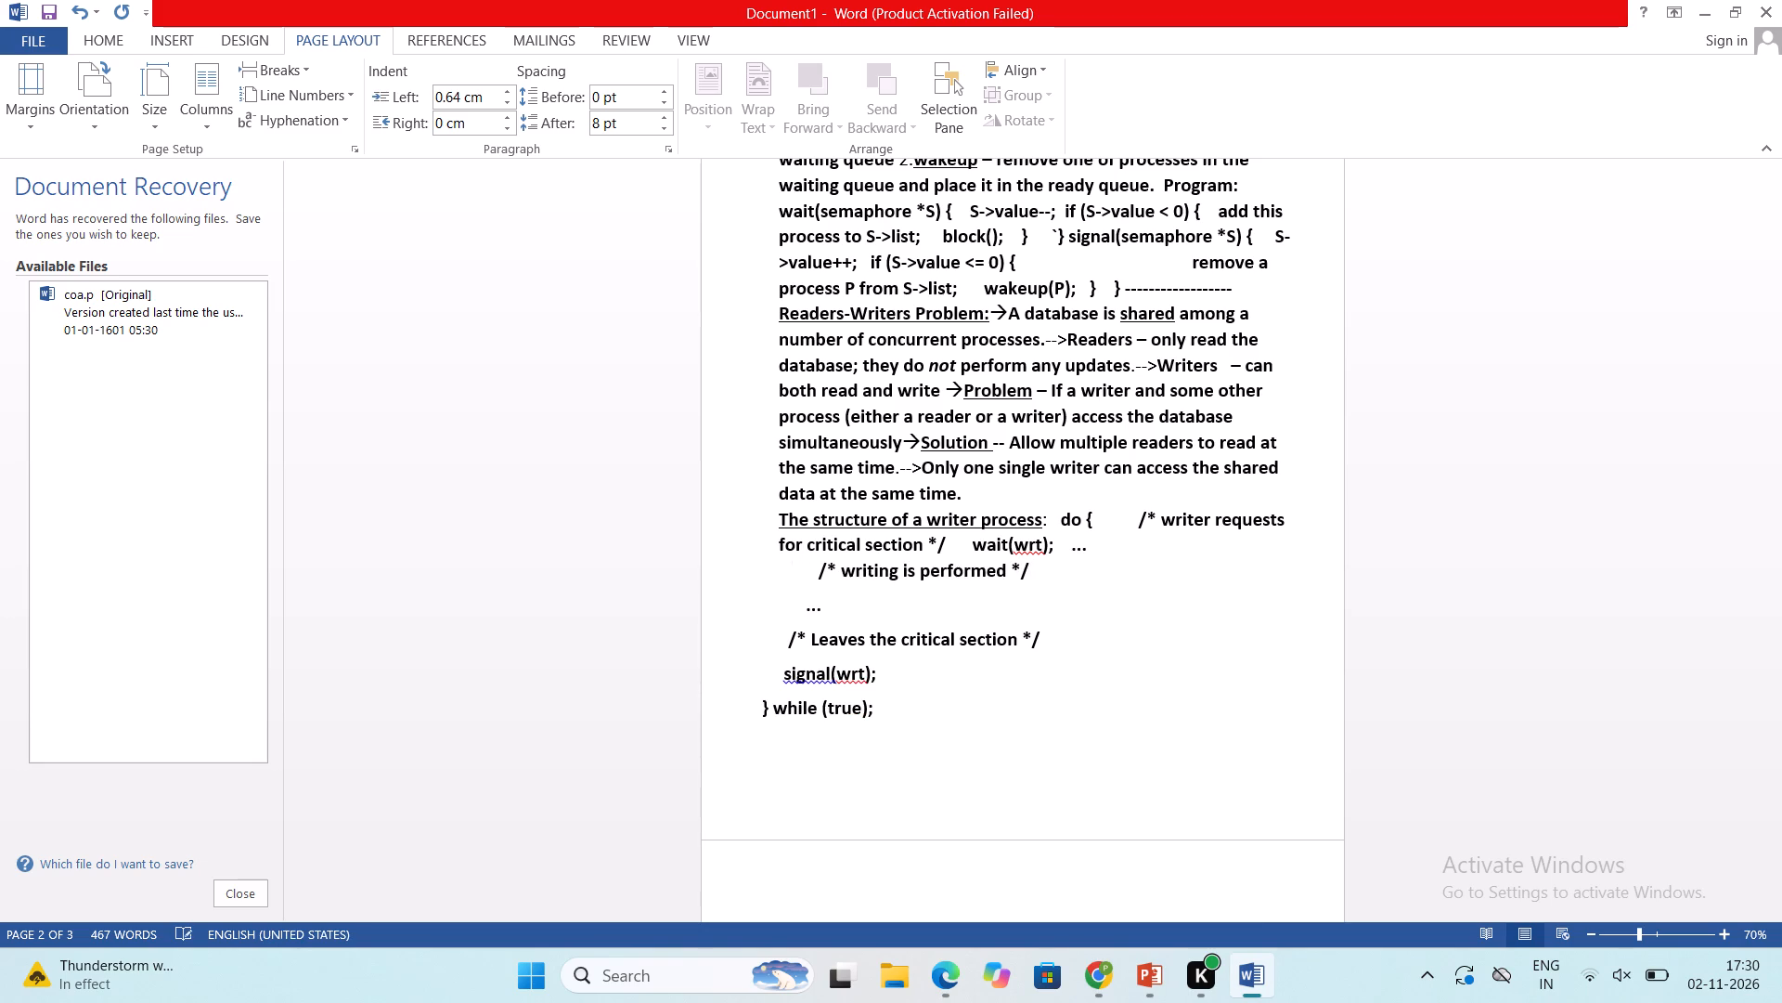
key(BackSpace)
key(BackSpace)
key(BackSpace)
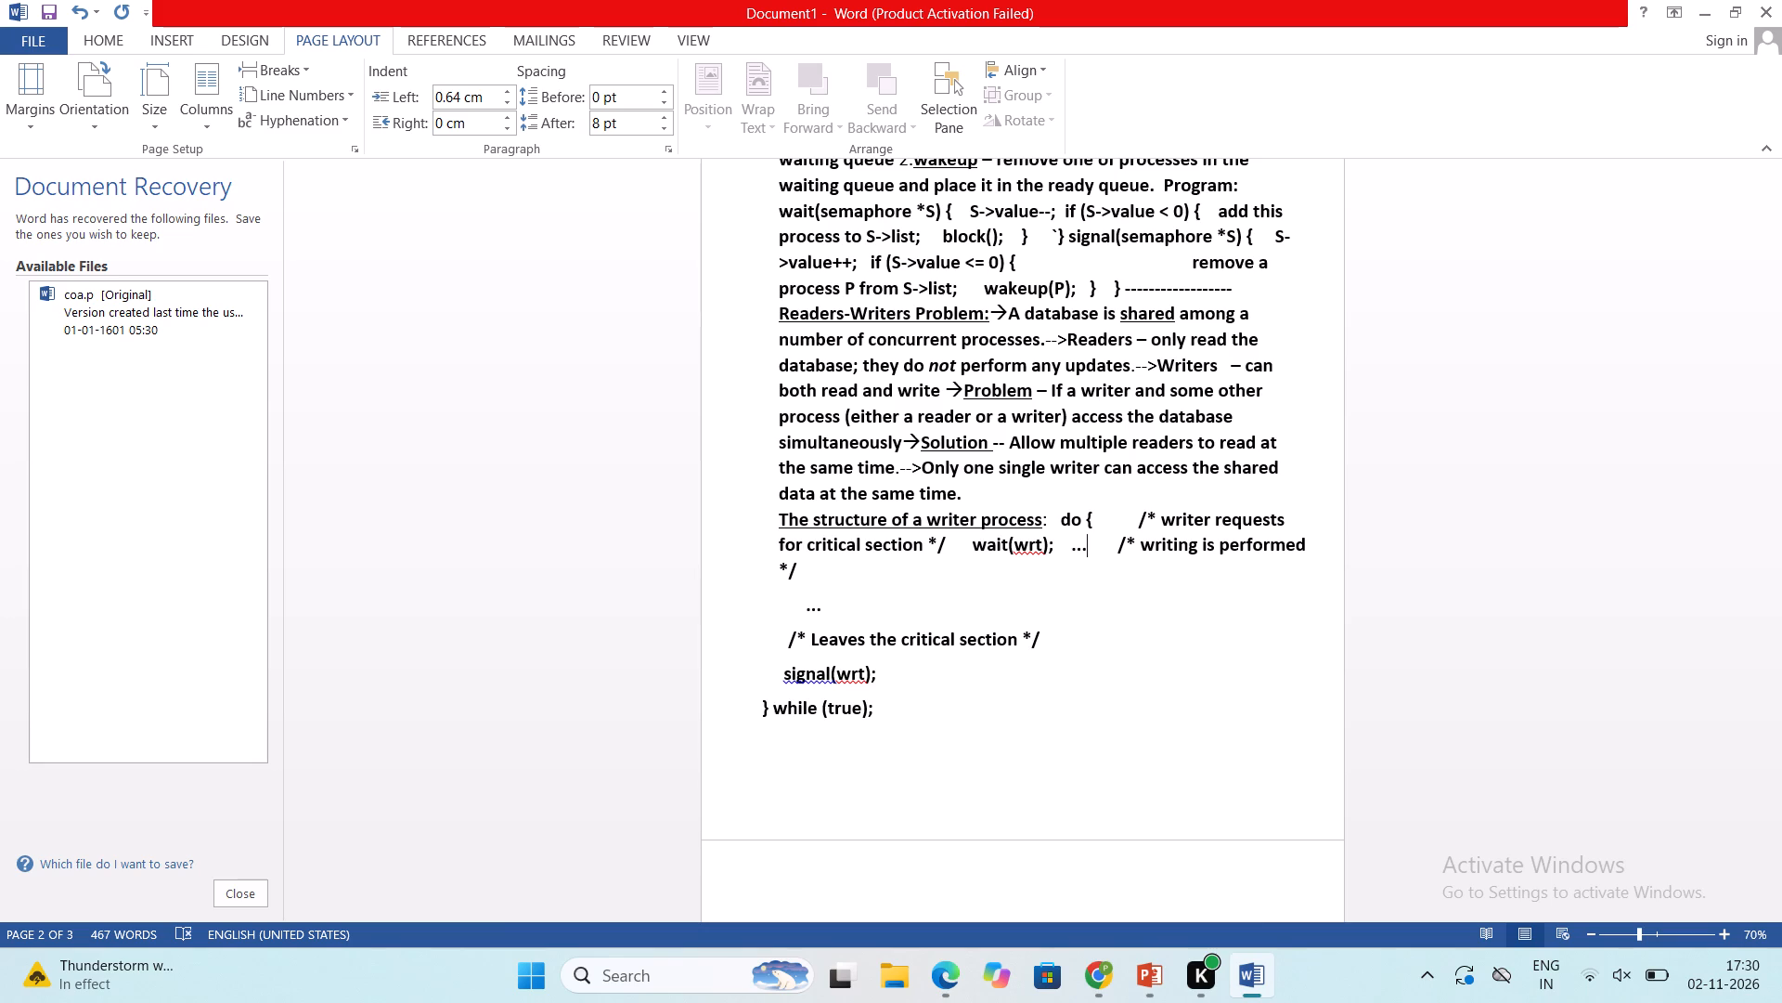
key(Right)
key(Right)
key(Right)
key(Right)
key(Right)
key(Right)
key(Right)
key(BackSpace)
key(BackSpace)
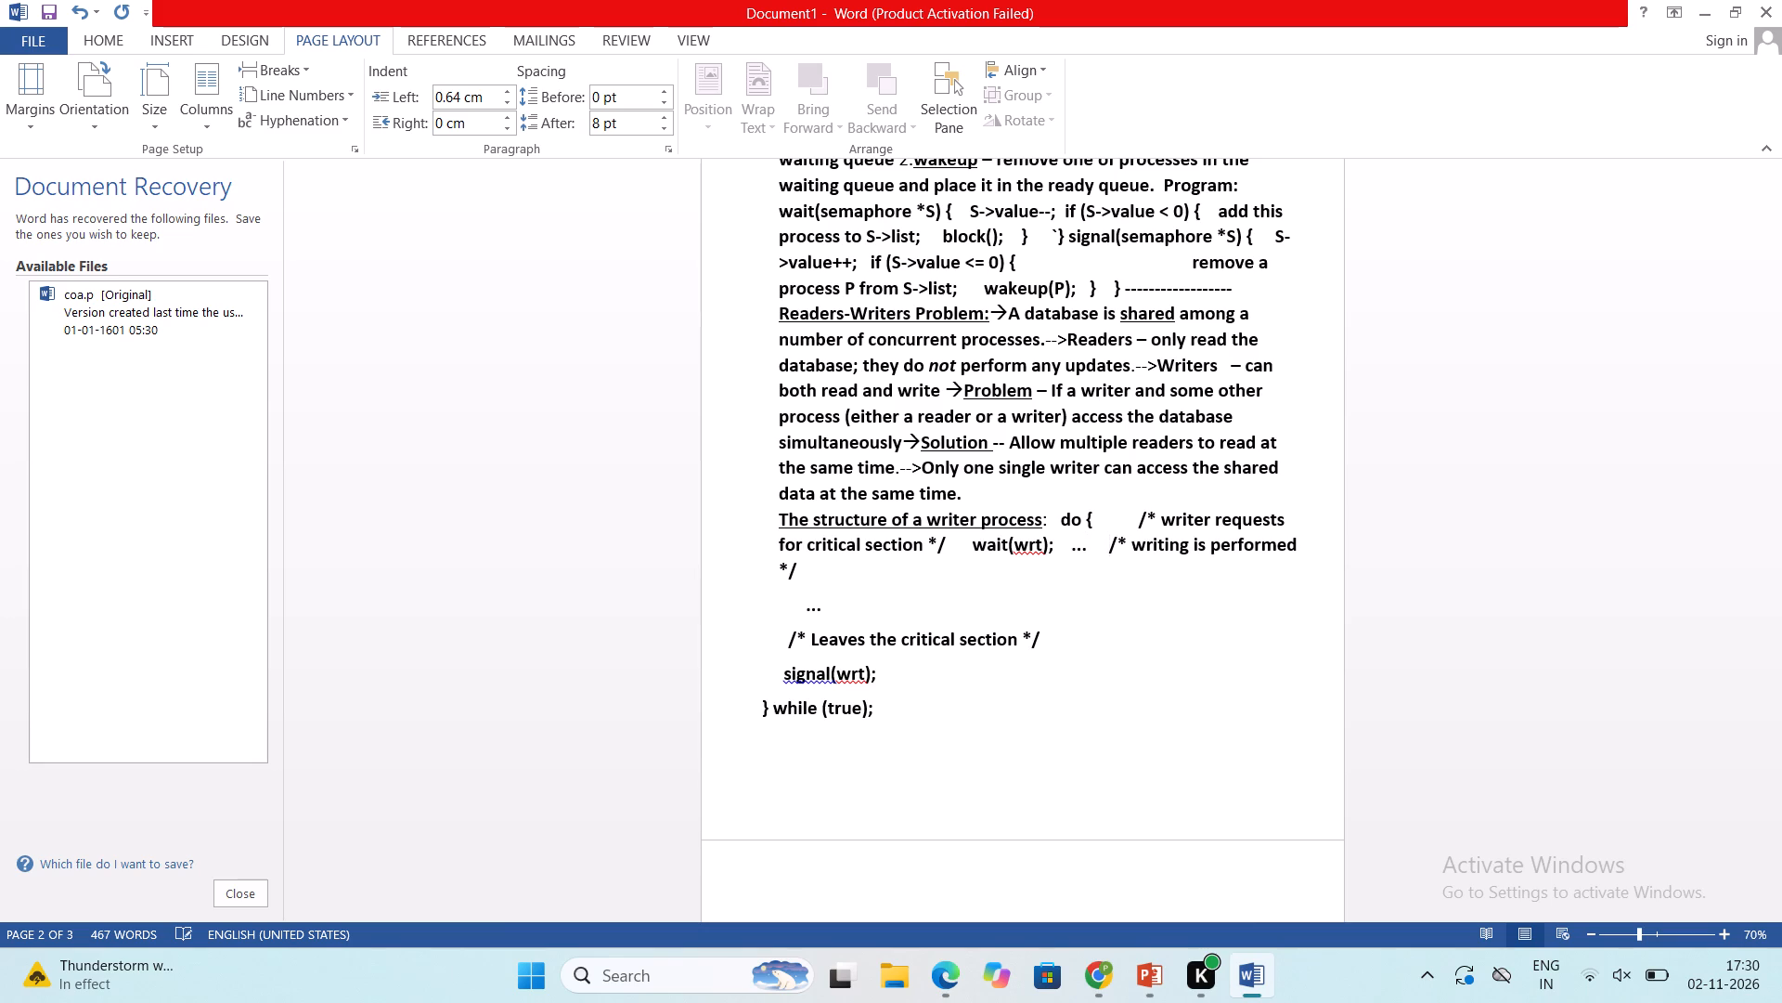
key(BackSpace)
key(Down)
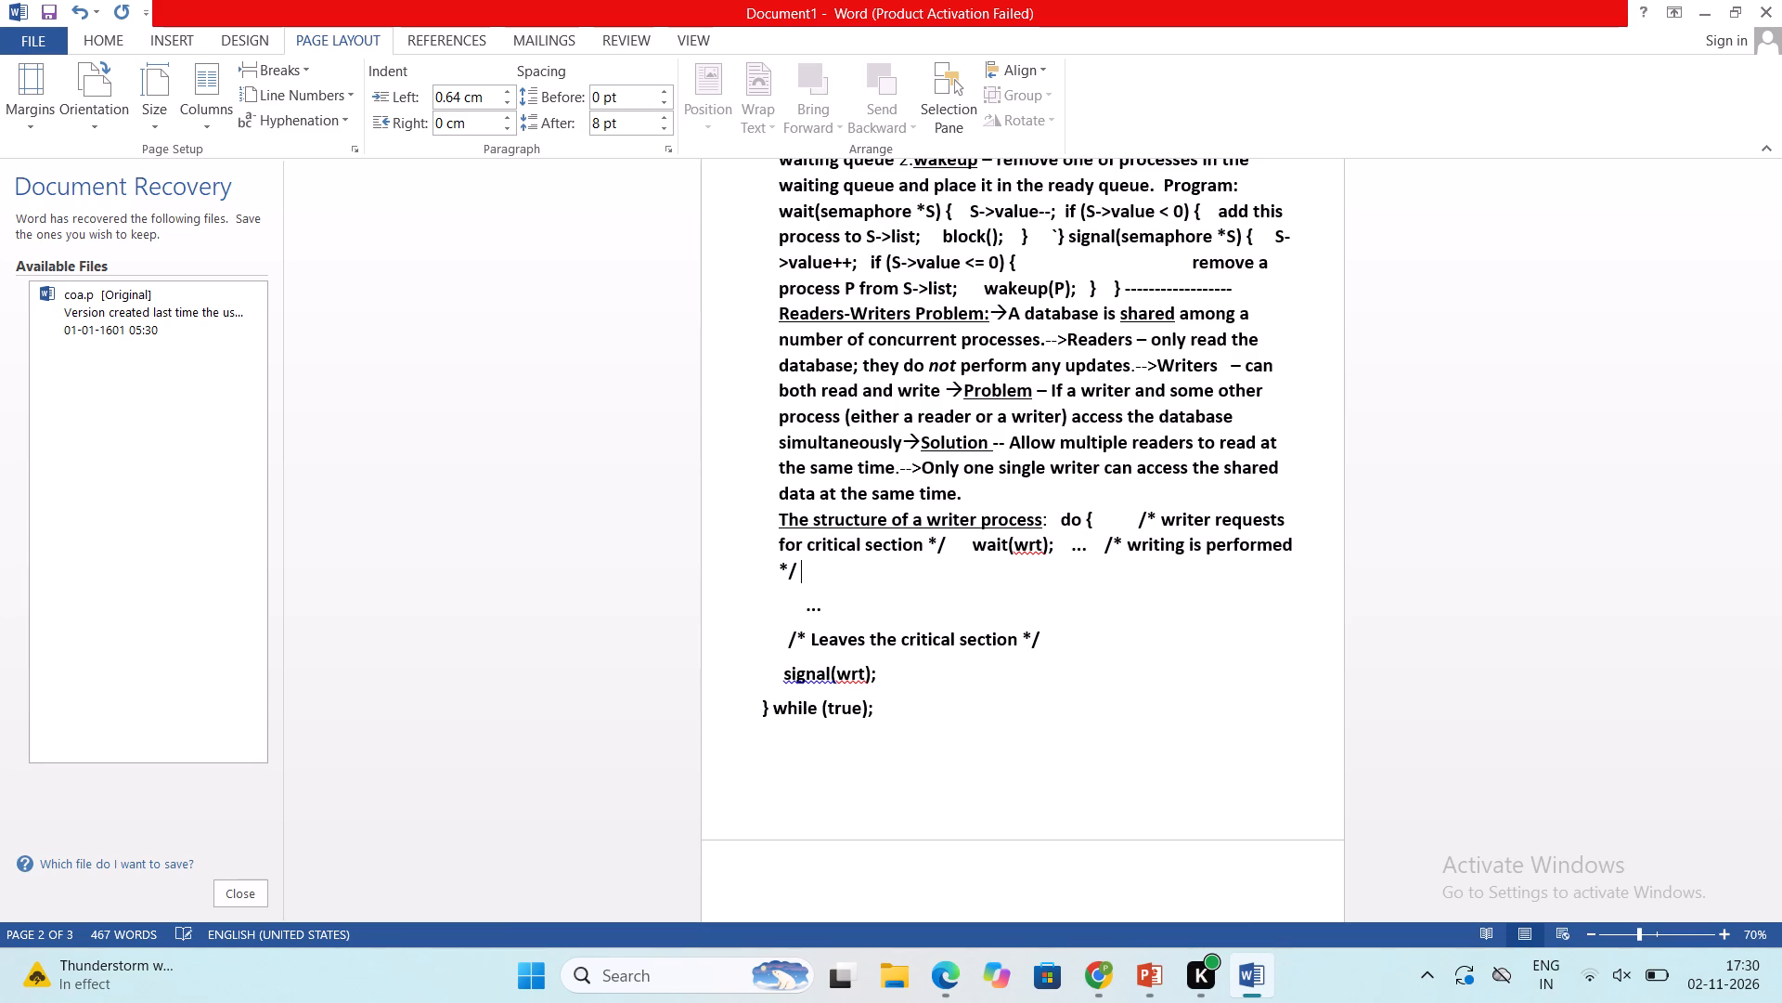
key(Down)
key(Left)
key(Left)
key(Left)
key(Left)
key(BackSpace)
key(BackSpace)
key(BackSpace)
key(BackSpace)
key(BackSpace)
key(BackSpace)
key(BackSpace)
key(BackSpace)
key(BackSpace)
key(BackSpace)
key(BackSpace)
key(BackSpace)
key(BackSpace)
key(BackSpace)
key(BackSpace)
key(BackSpace)
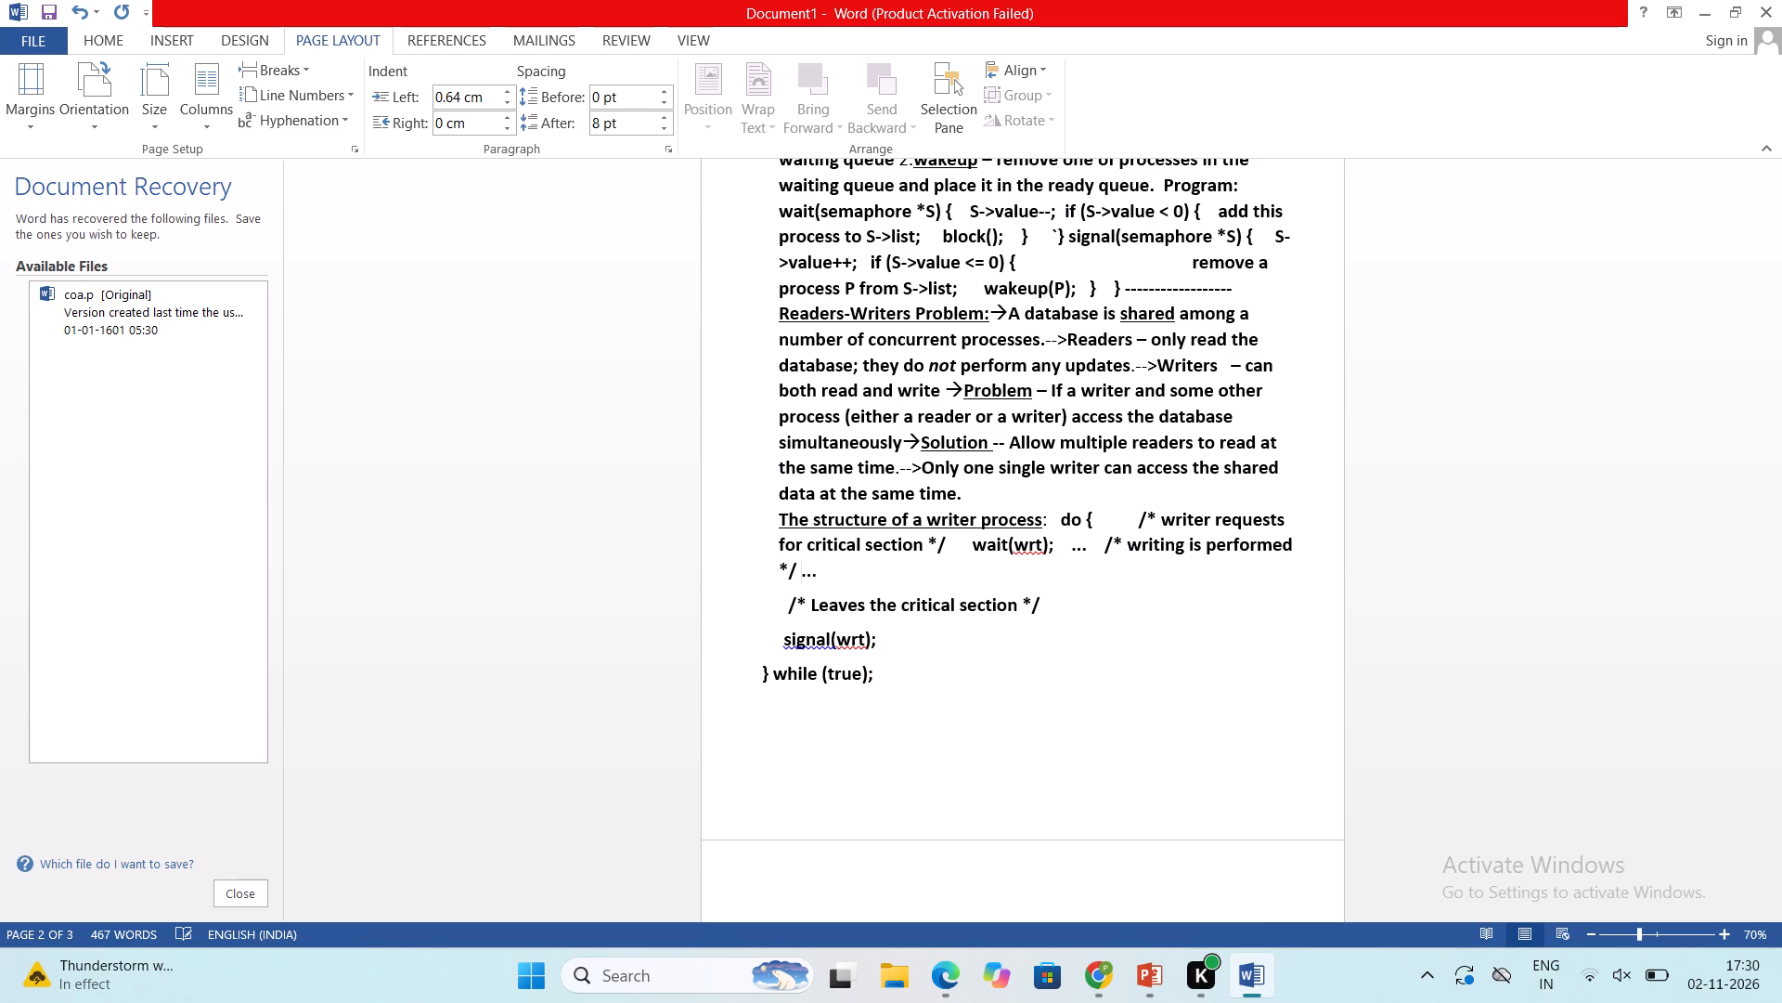
key(space)
key(space)
key(space)
key(space)
key(Down)
key(Left)
key(Left)
key(Left)
key(Left)
key(BackSpace)
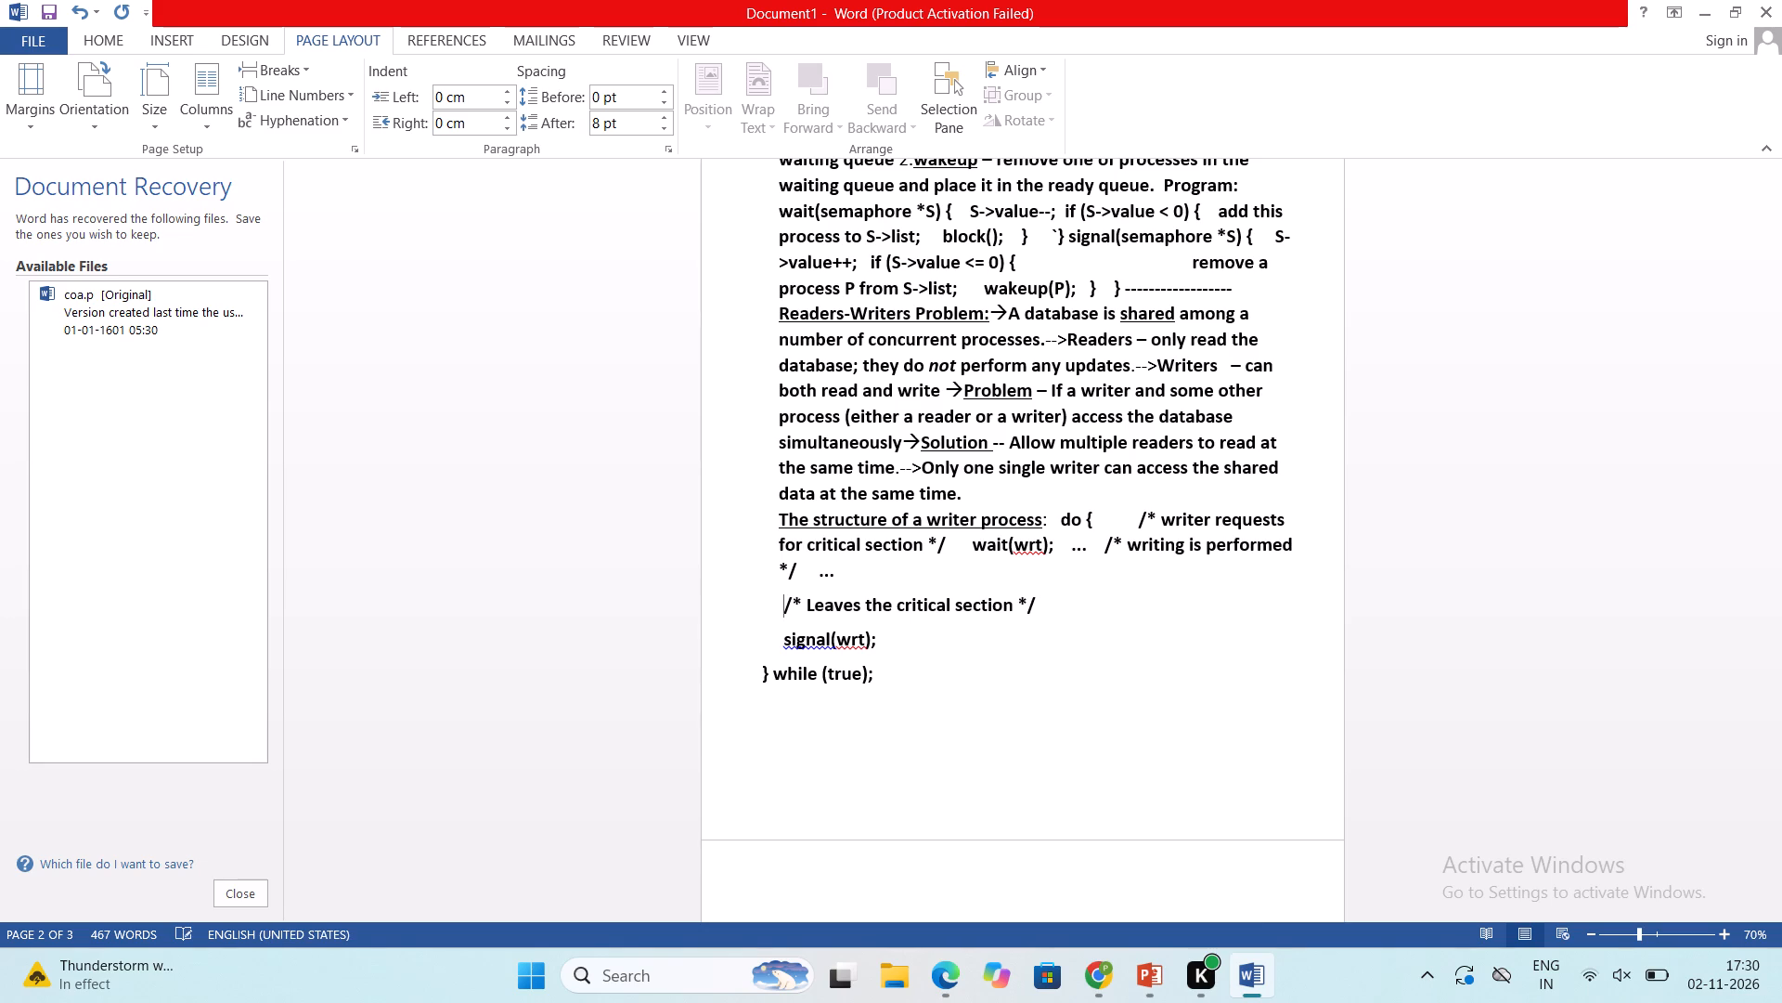
key(BackSpace)
key(BackSpace)
key(BackSpace)
key(BackSpace)
key(BackSpace)
key(BackSpace)
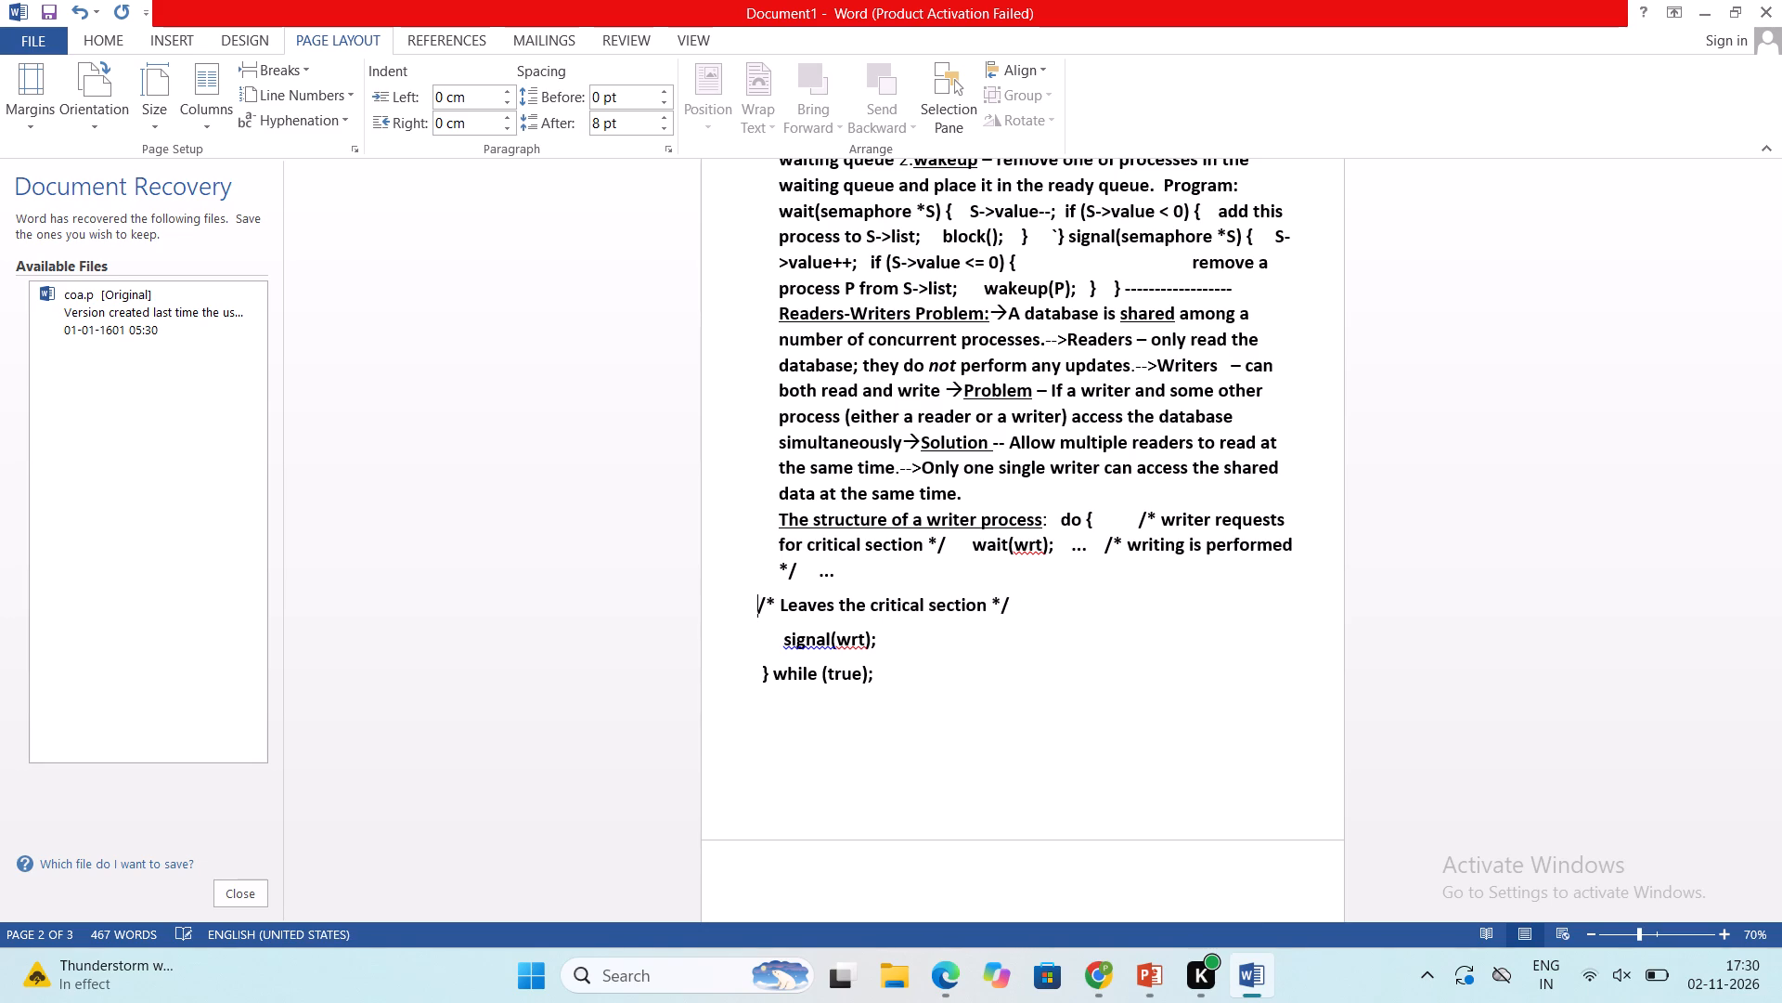
key(BackSpace)
key(BackSpace)
key(BackSpace)
key(BackSpace)
key(BackSpace)
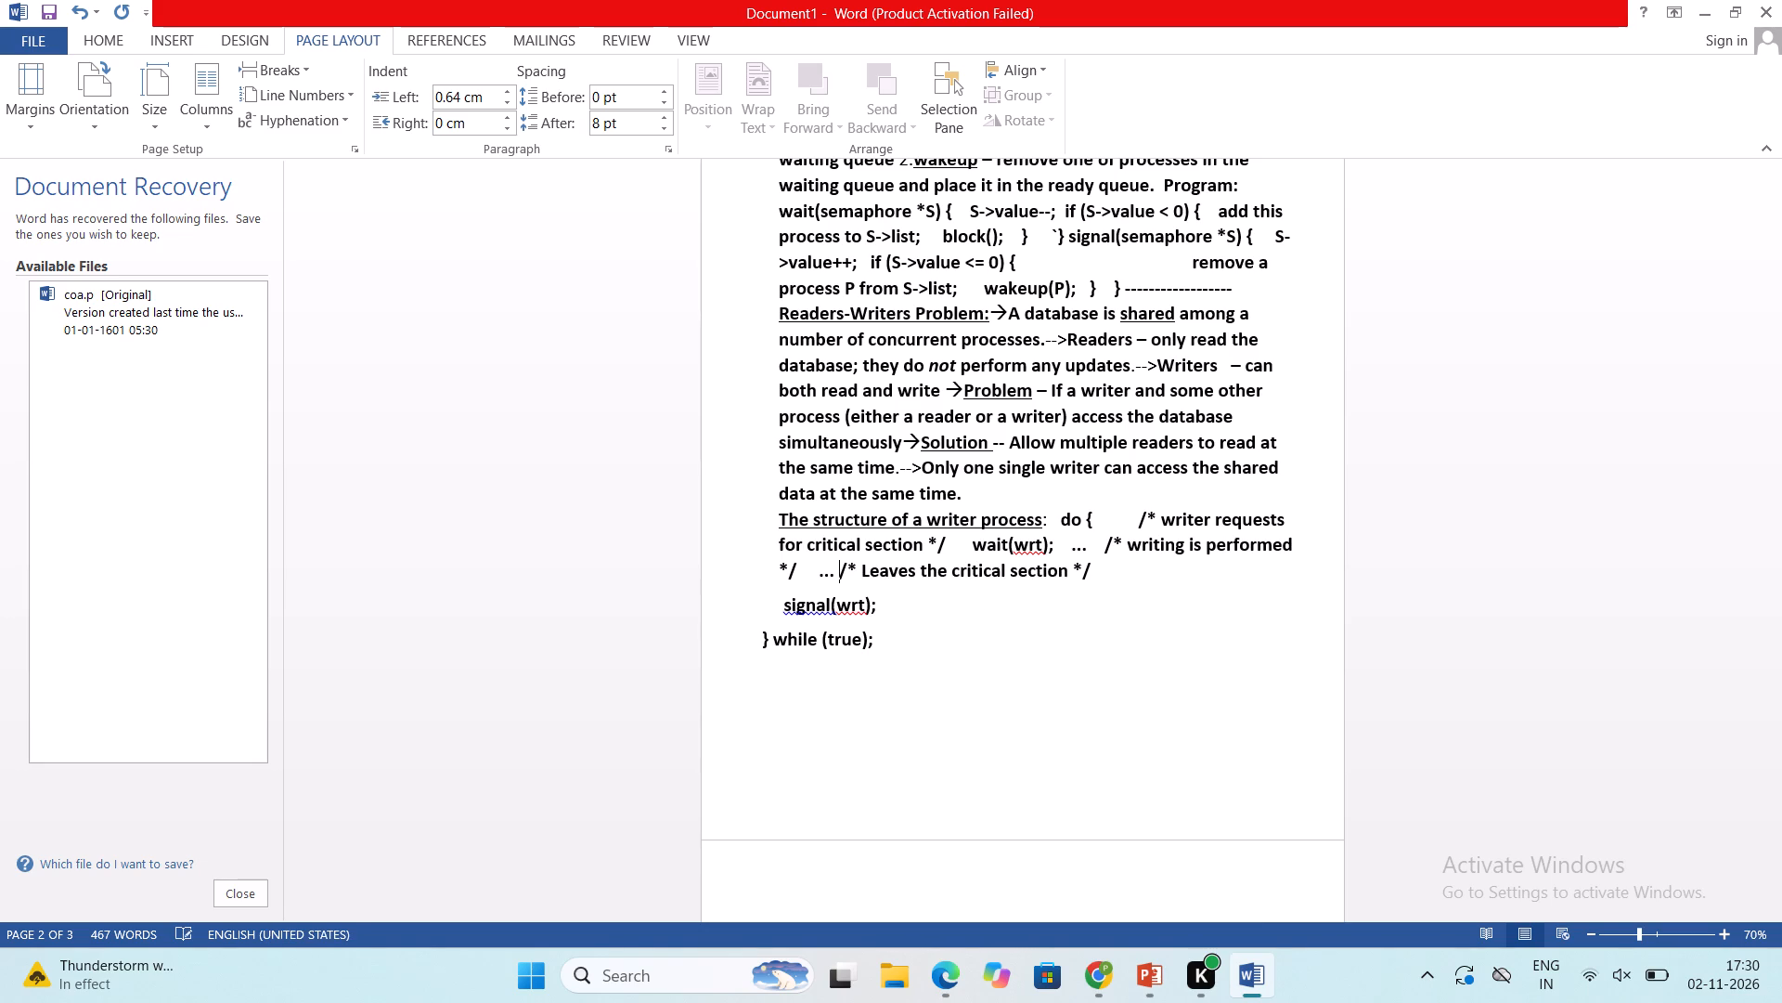
key(space)
key(space)
key(space)
key(space)
key(space)
key(space)
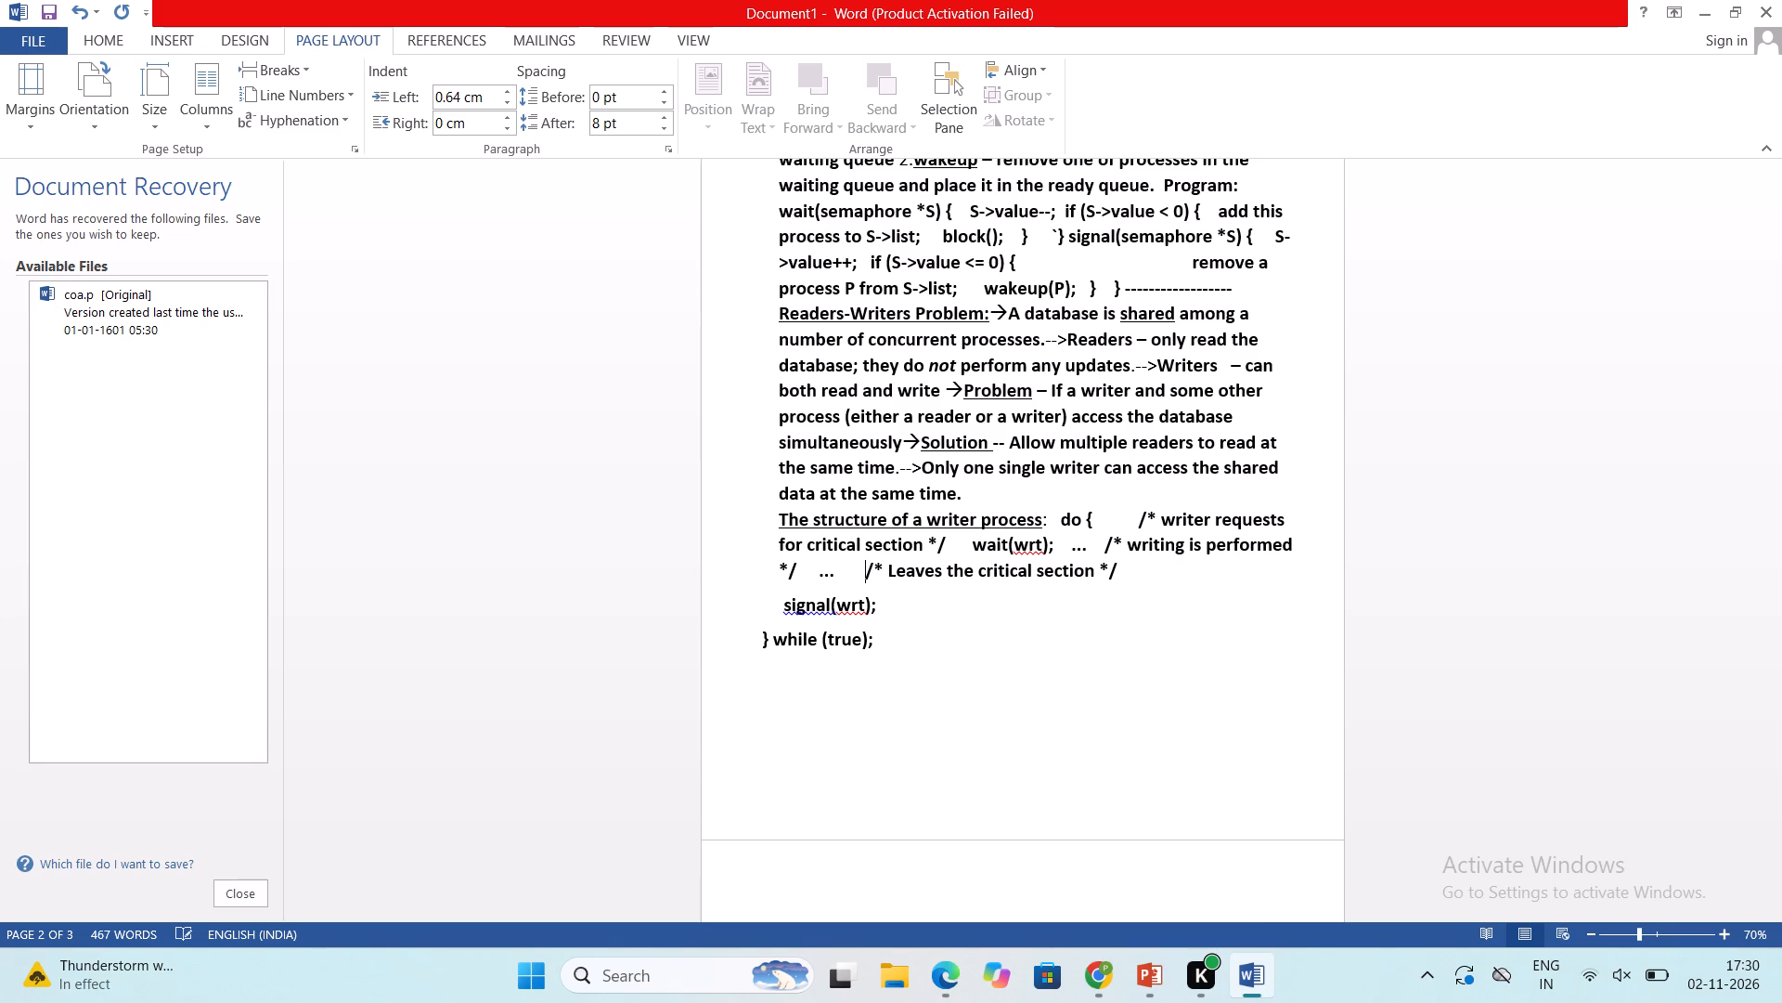
key(Down)
key(Left)
key(Left)
key(Left)
key(Left)
key(Left)
key(Left)
key(Left)
key(Left)
key(Left)
key(Left)
key(BackSpace)
key(BackSpace)
key(BackSpace)
key(BackSpace)
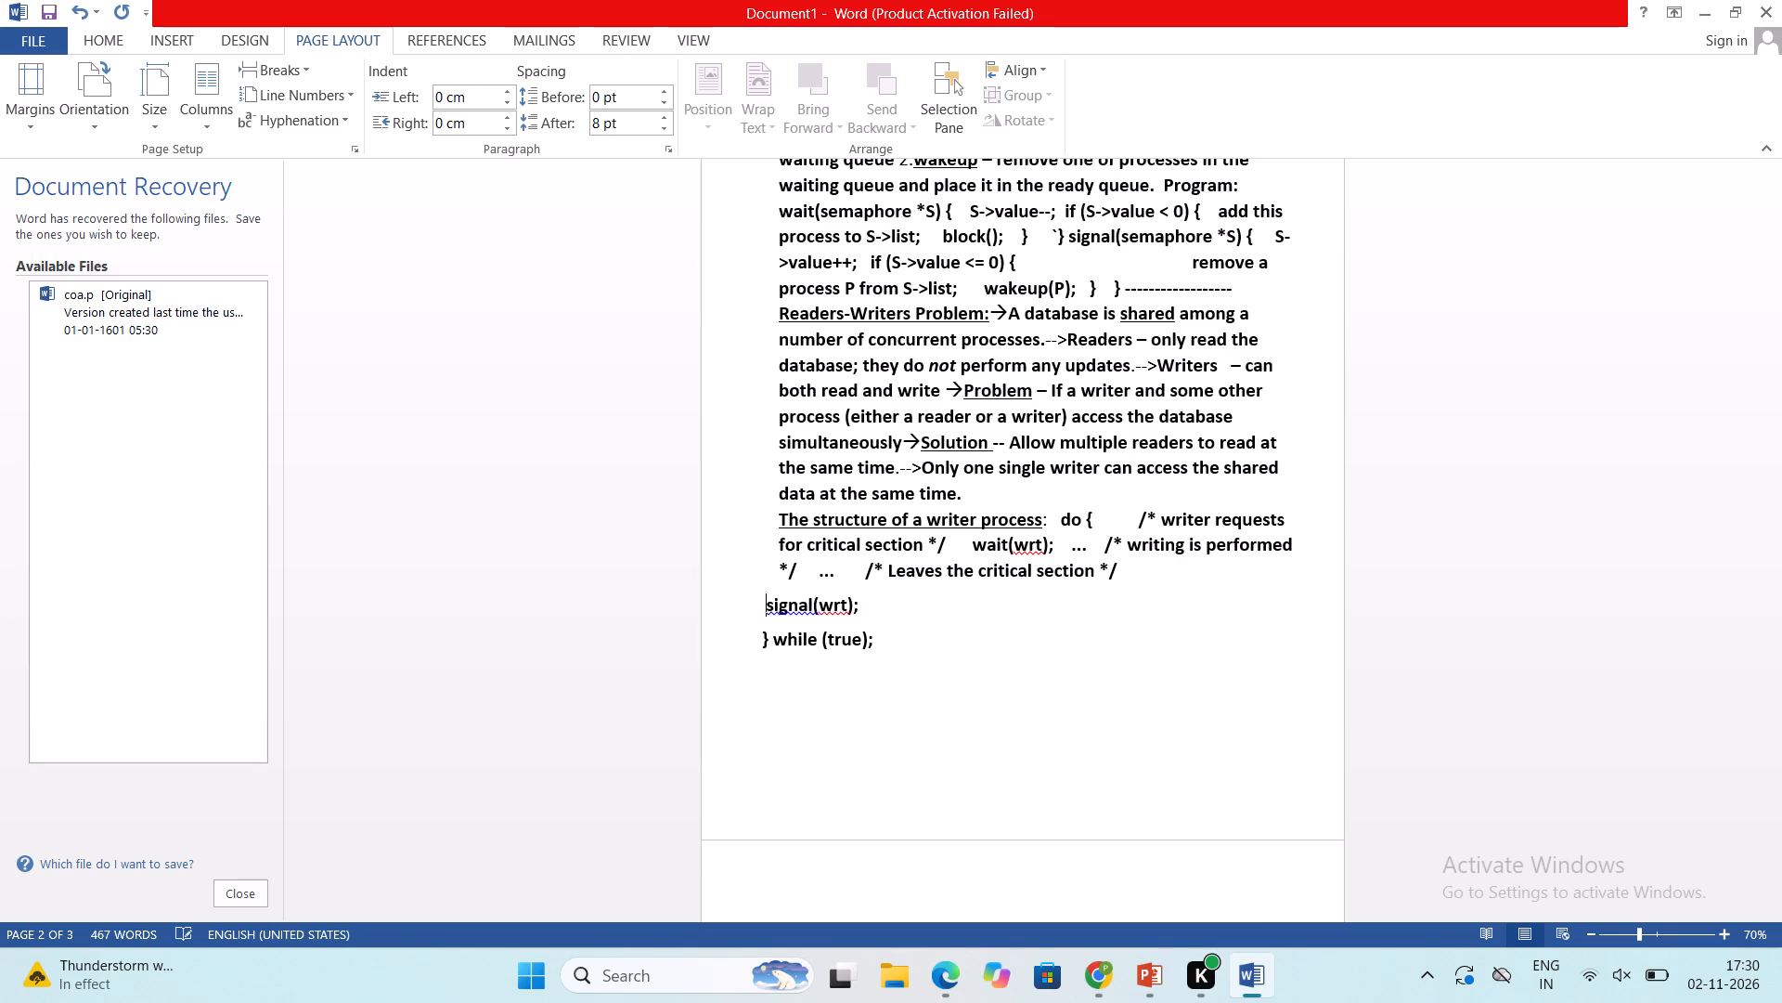
key(BackSpace)
key(BackSpace)
key(BackSpace)
key(BackSpace)
key(BackSpace)
key(BackSpace)
key(BackSpace)
key(space)
key(space)
key(space)
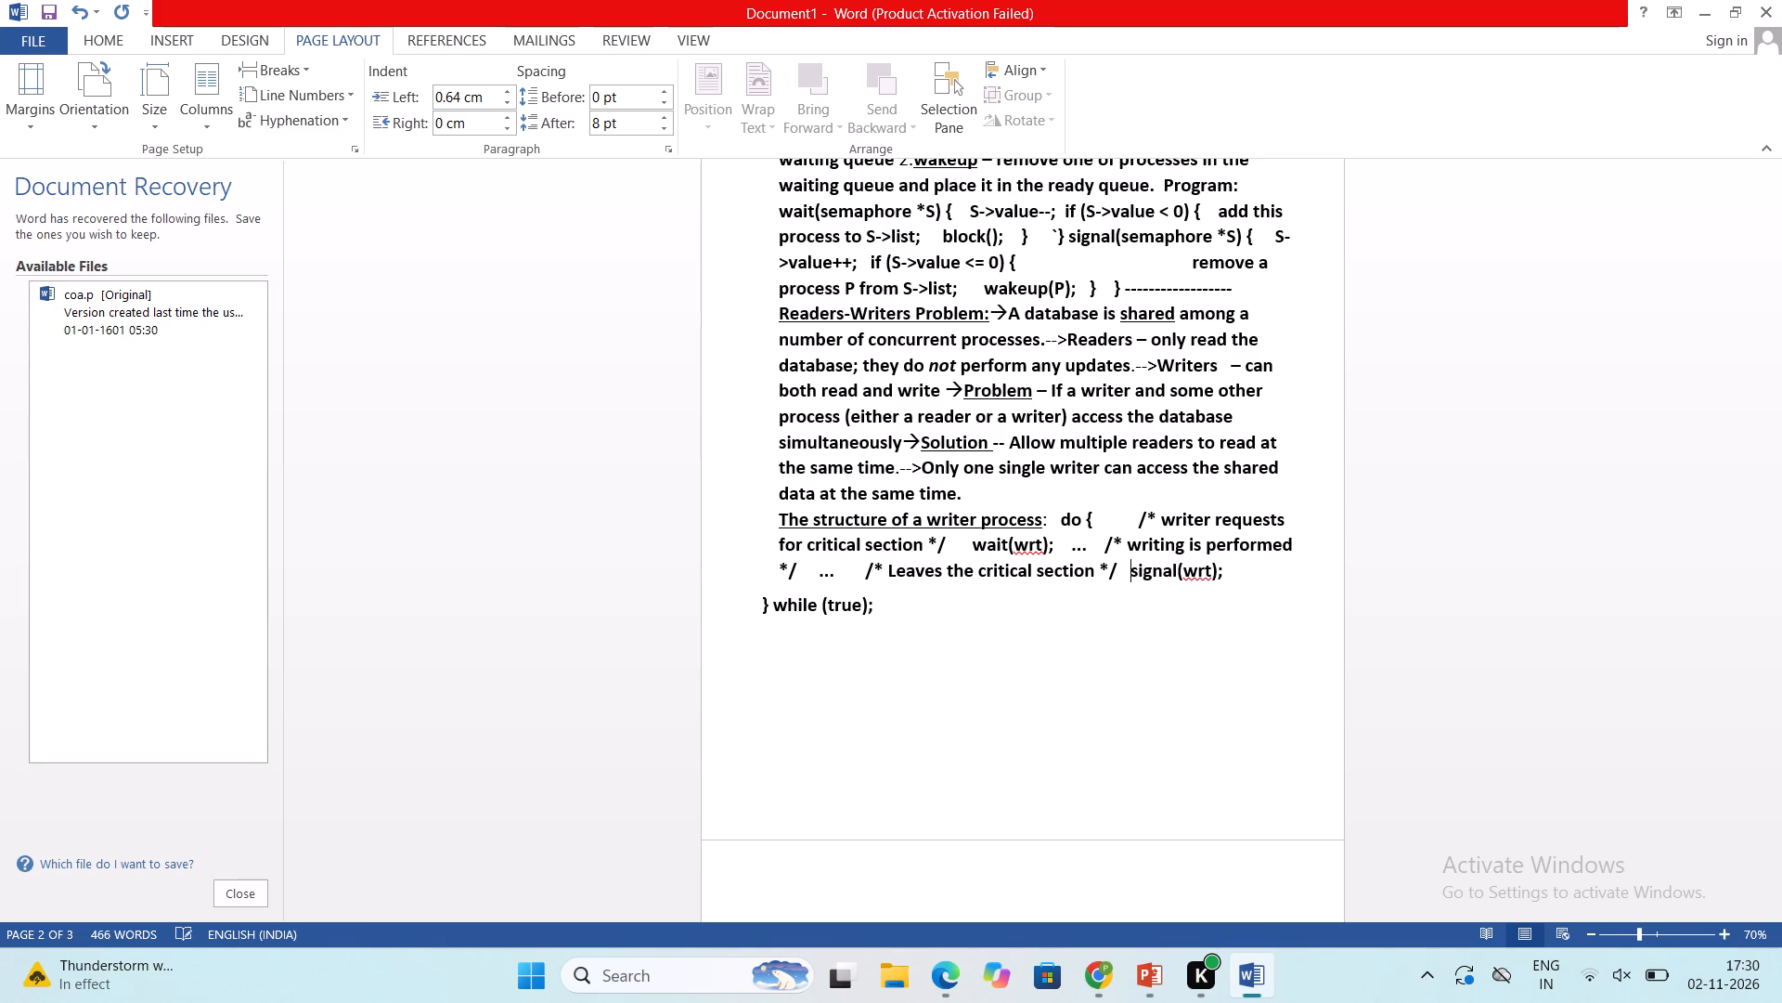
key(space)
key(Down)
key(Left)
key(Left)
key(Left)
key(Left)
key(Left)
key(Left)
key(Left)
key(Left)
key(Left)
key(Left)
key(Left)
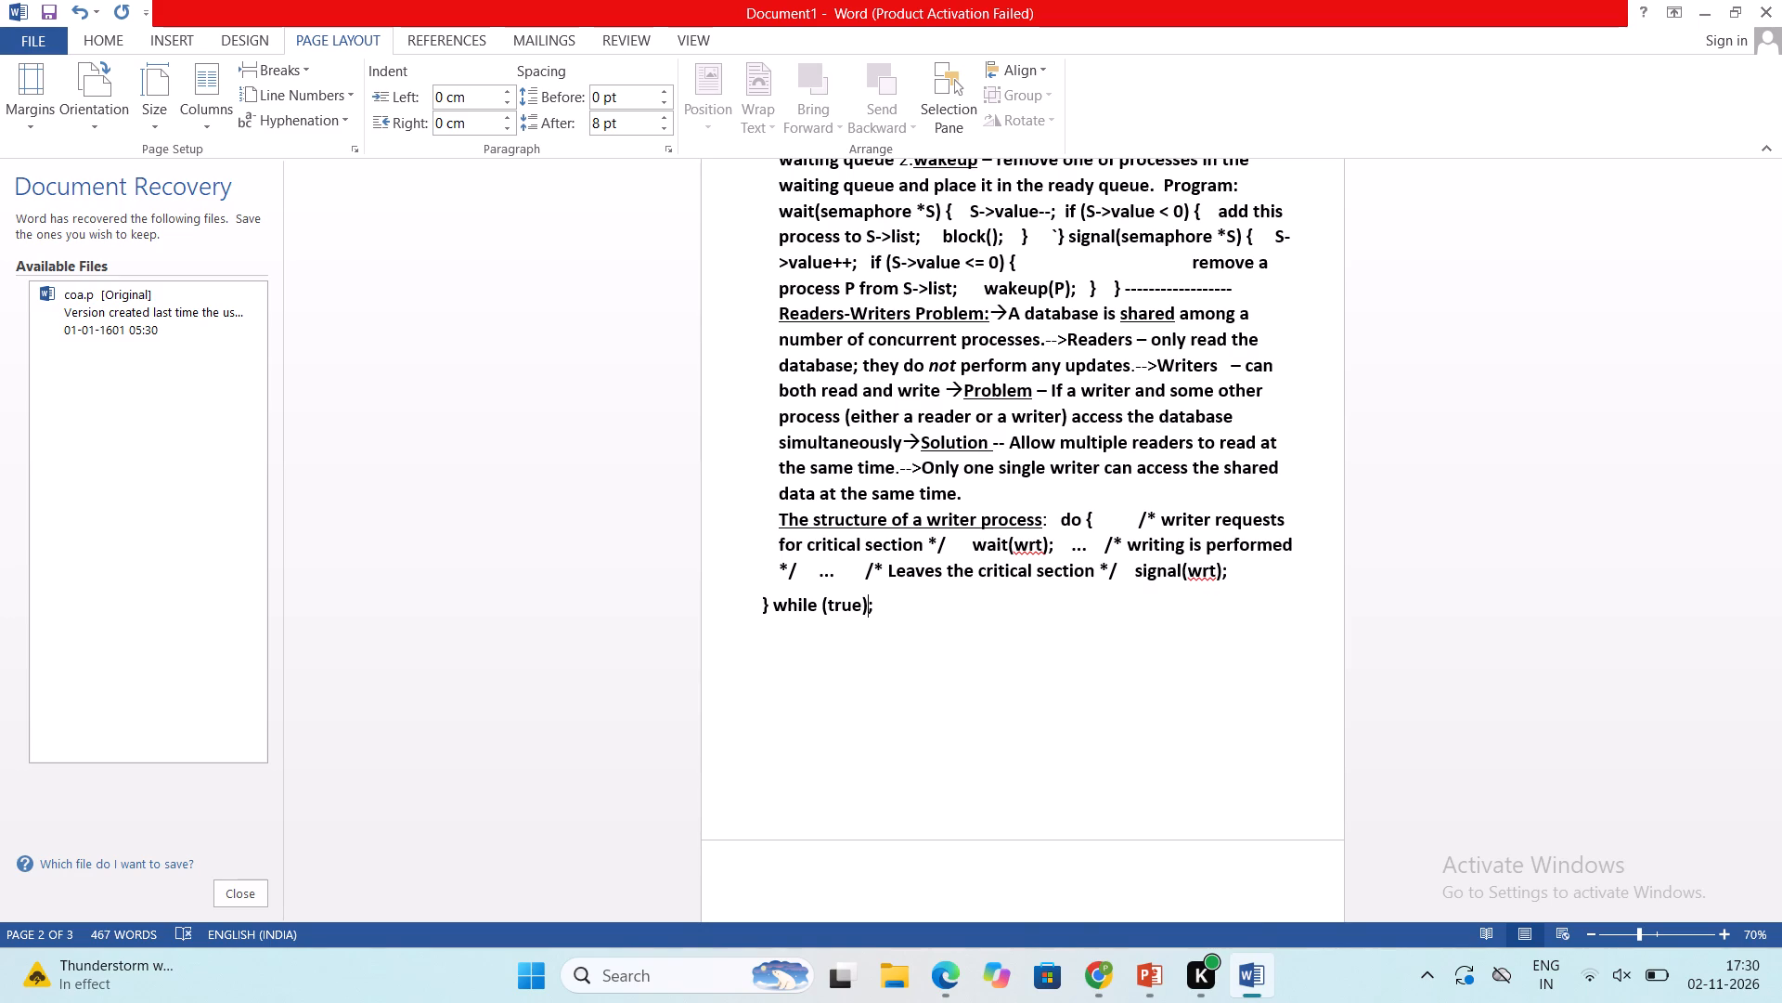
key(Left)
key(Left)
key(Left)
key(Left)
key(BackSpace)
key(BackSpace)
key(BackSpace)
key(BackSpace)
key(BackSpace)
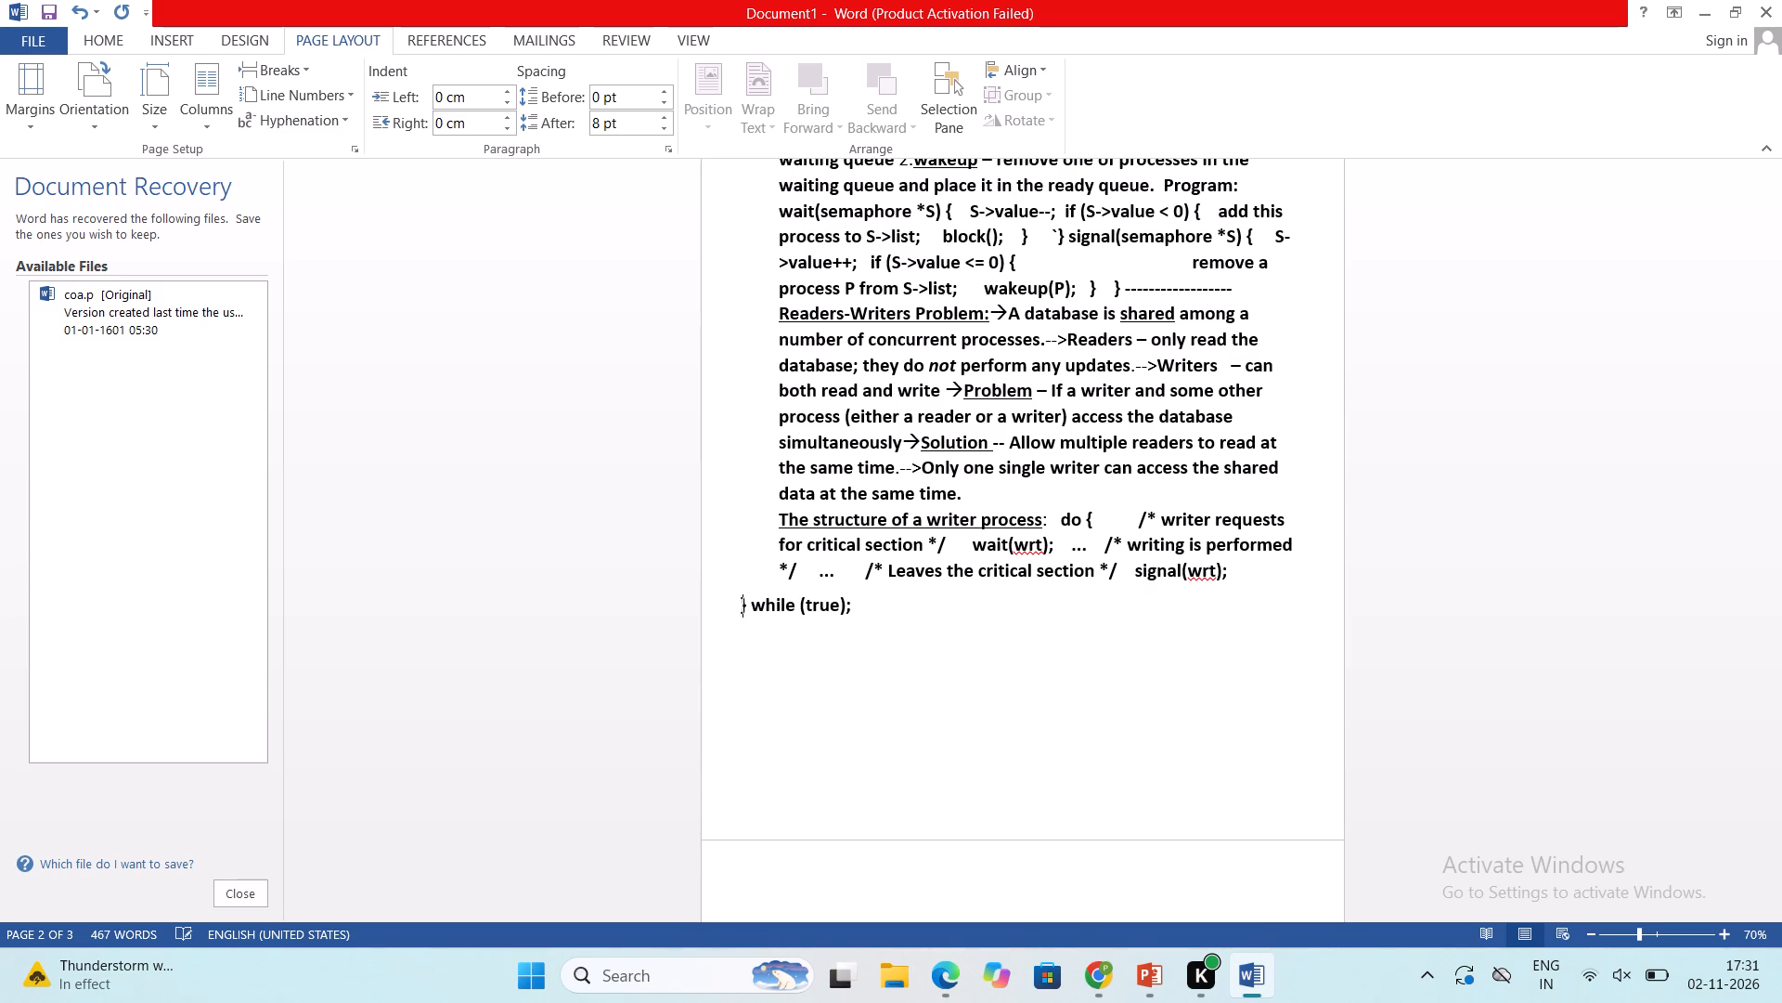
key(BackSpace)
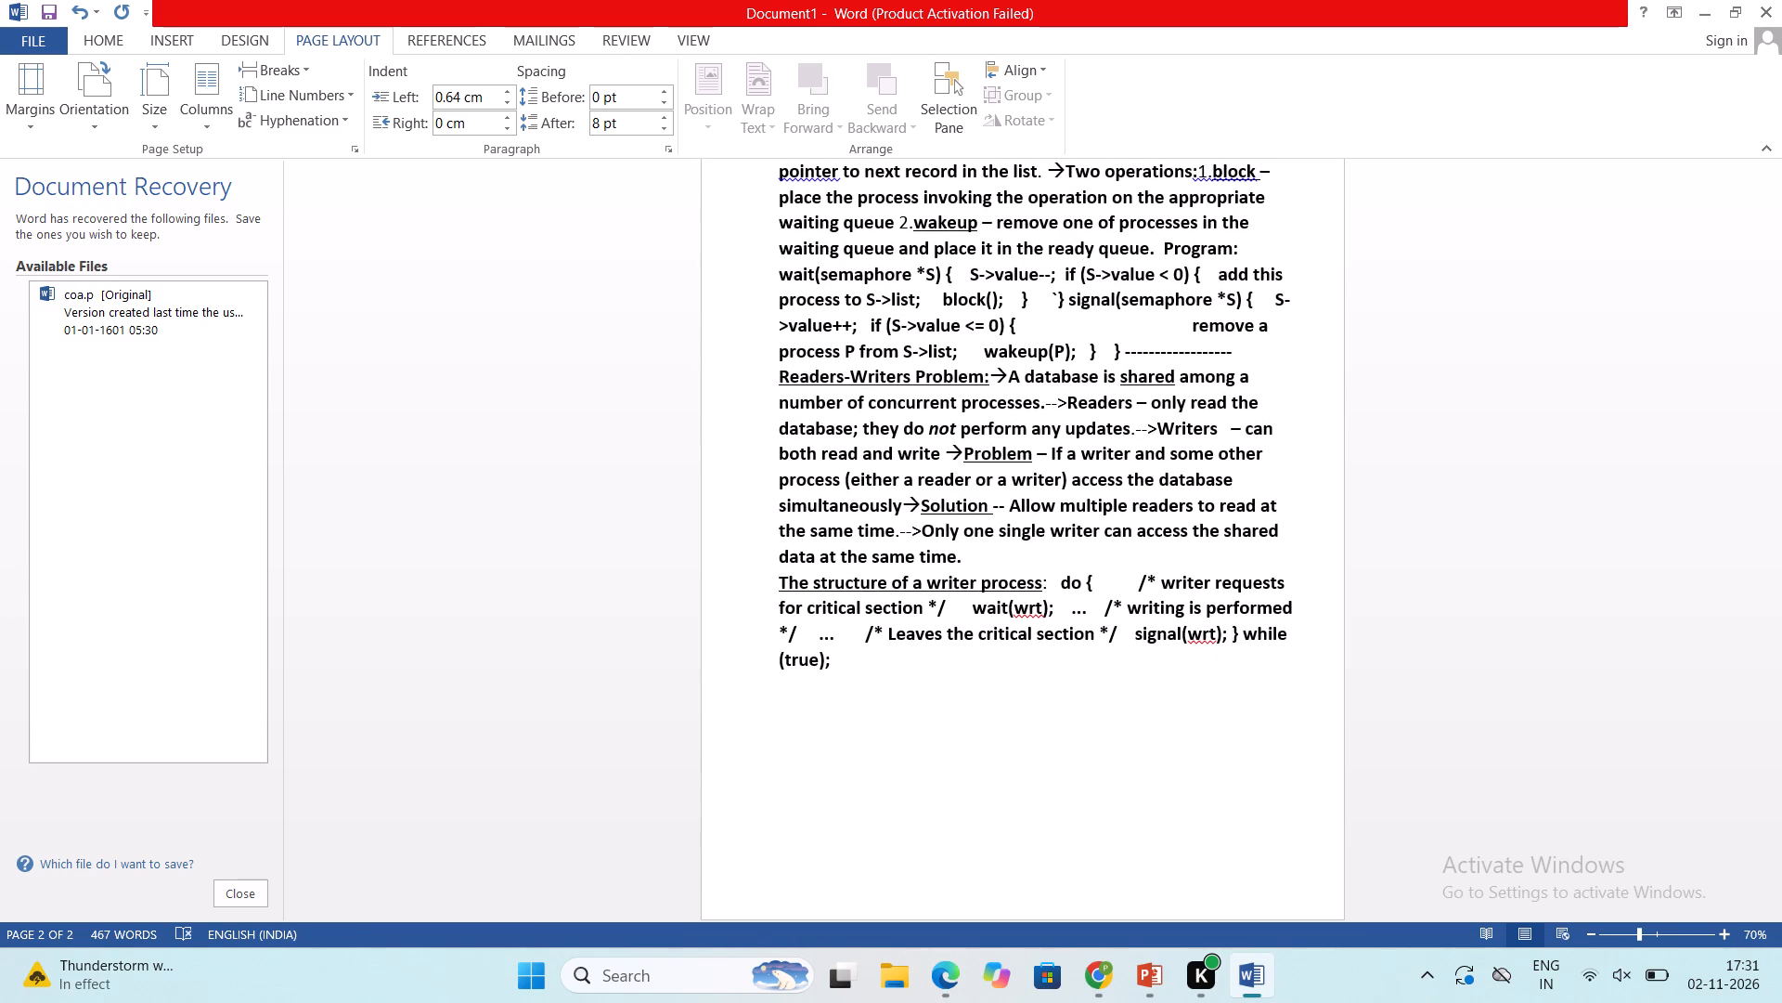
key(space)
key(space)
key(space)
key(space)
key(space)
key(space)
key(space)
key(space)
key(space)
key(space)
key(space)
key(space)
key(space)
key(space)
key(space)
key(space)
key(space)
key(space)
key(space)
key(space)
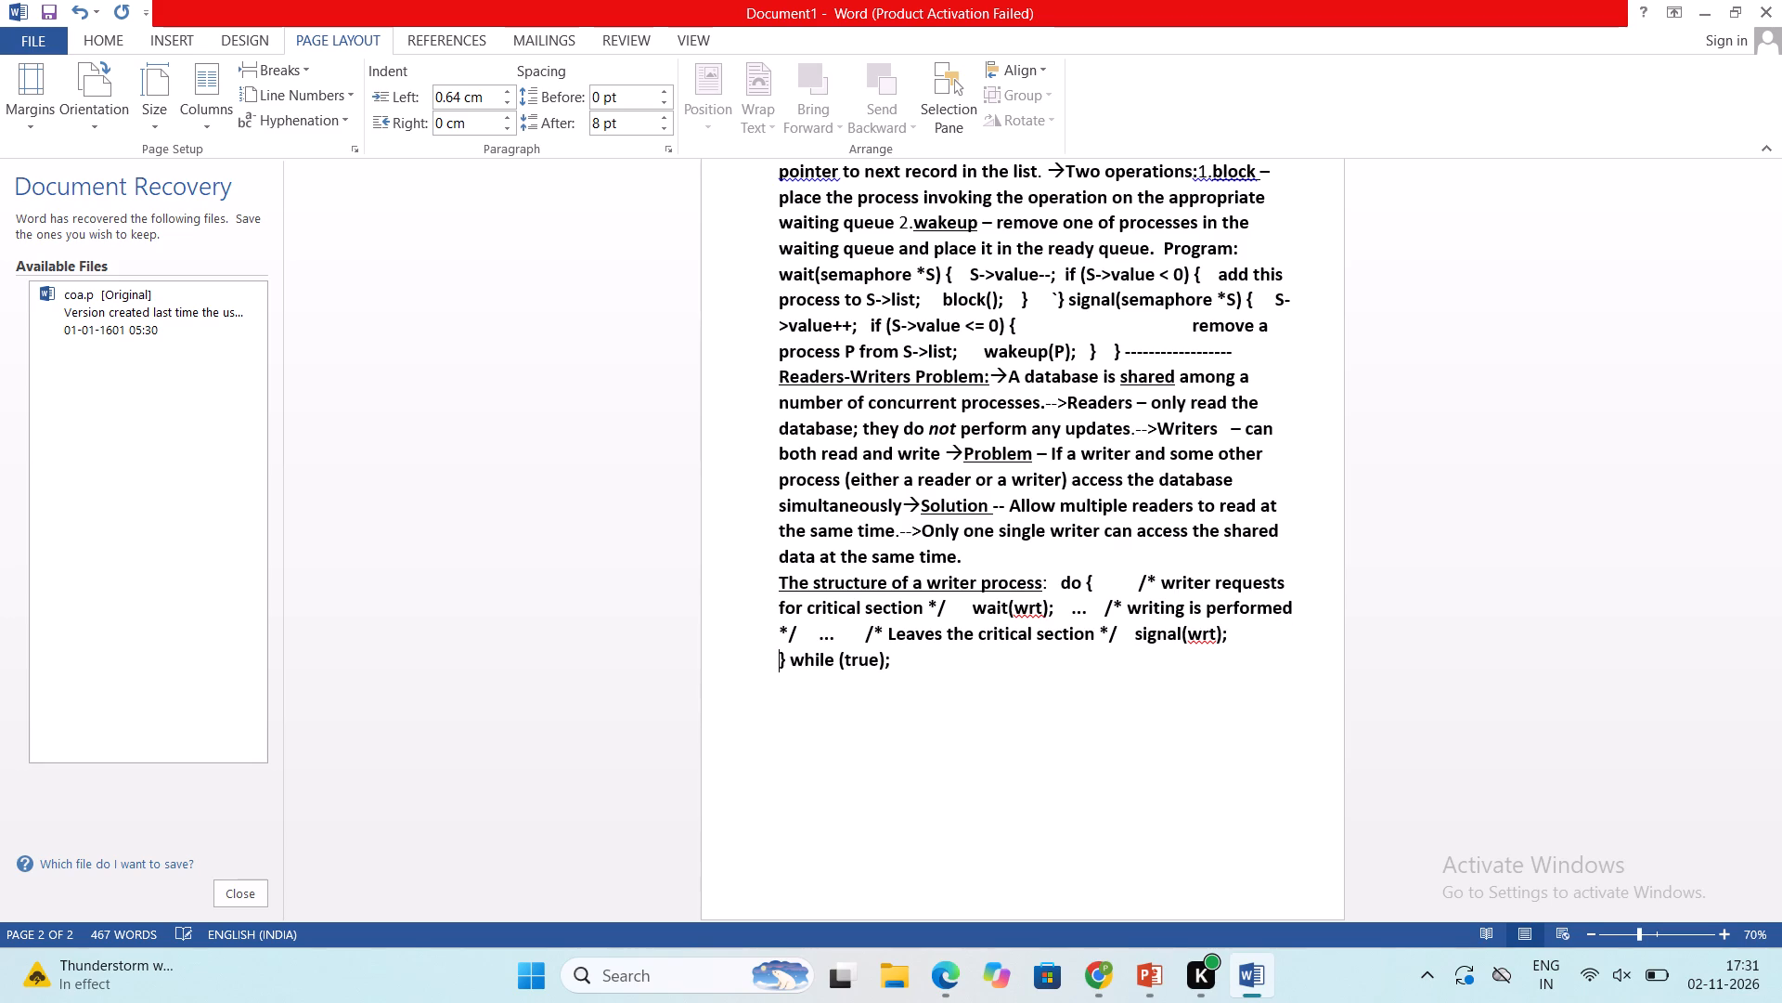
click(1250, 968)
scroll(1120, 768, down, 1)
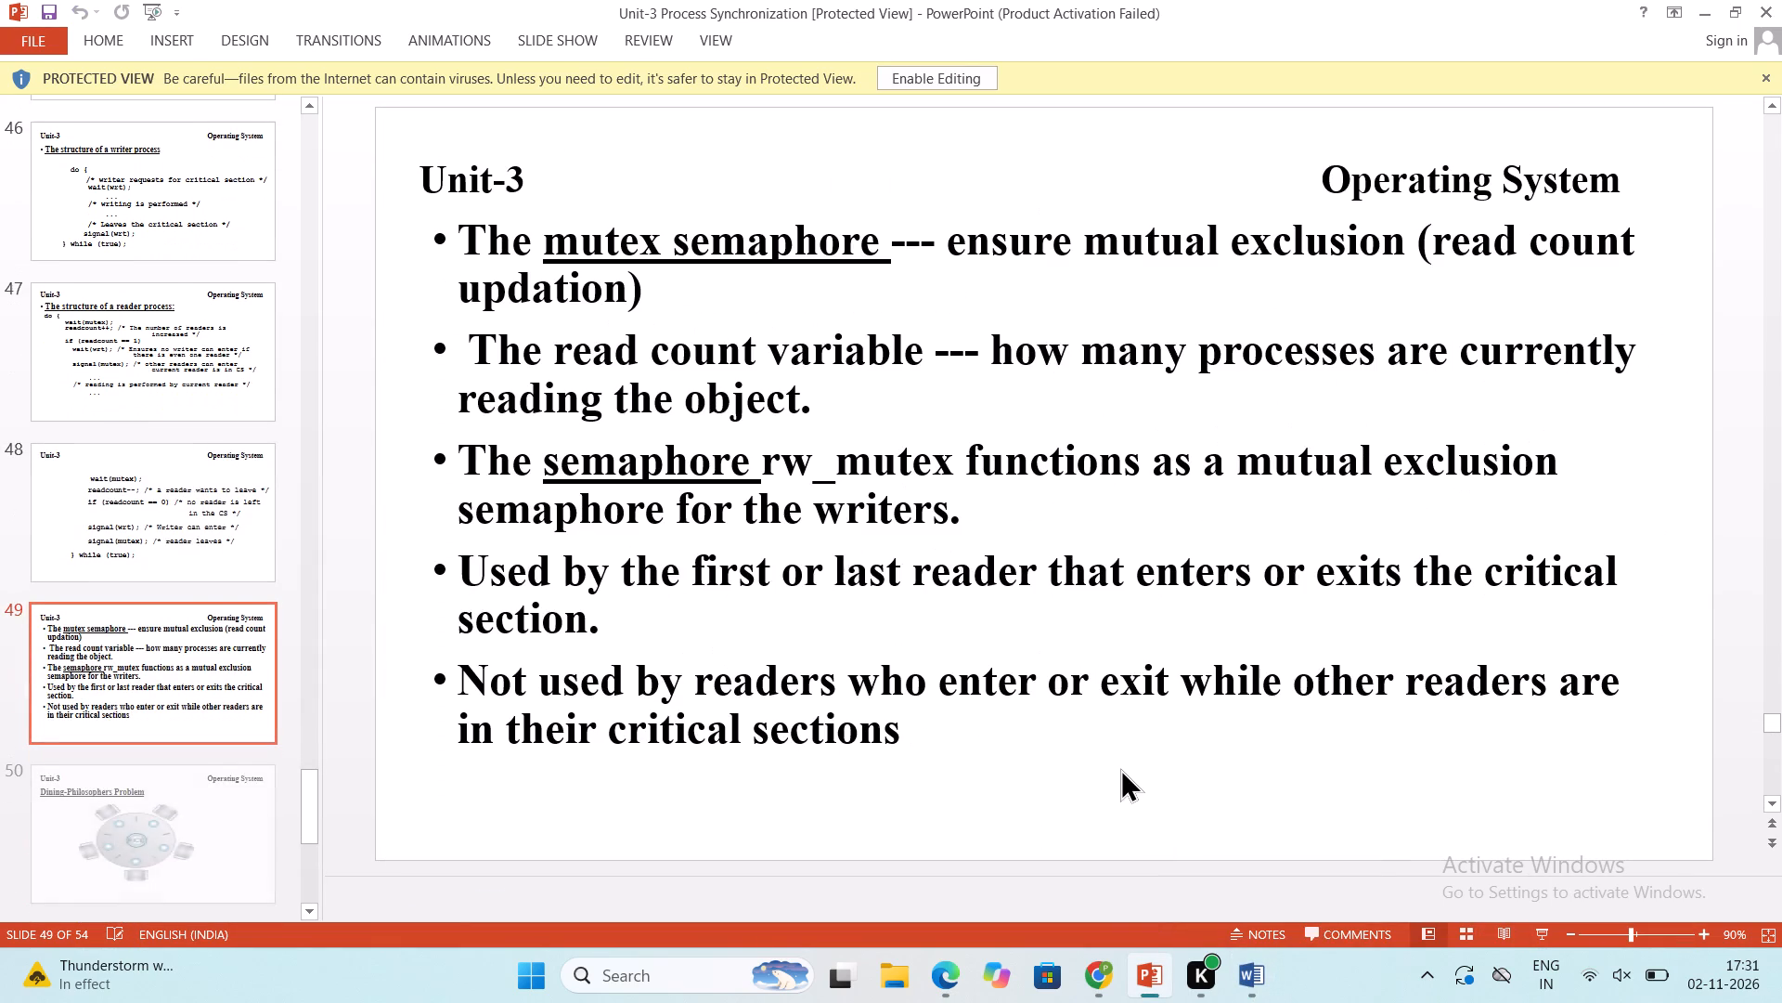
scroll(1120, 768, down, 1)
click(109, 320)
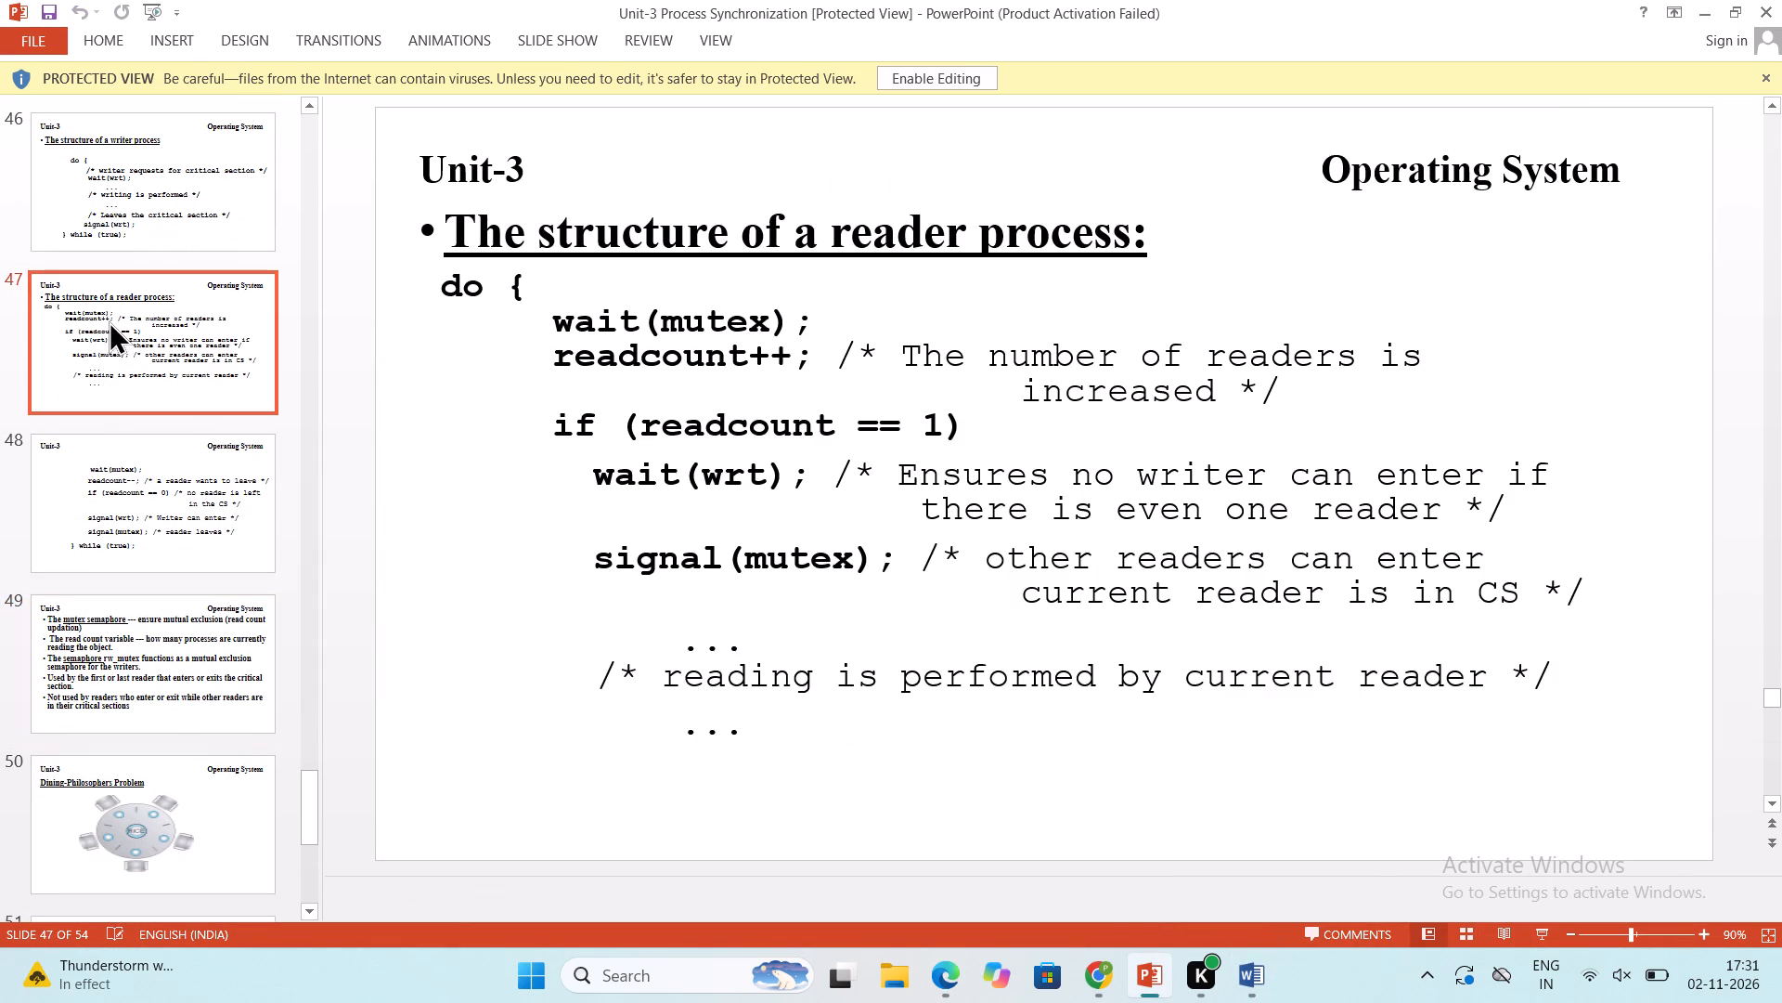
click(151, 215)
scroll(151, 215, up, 1)
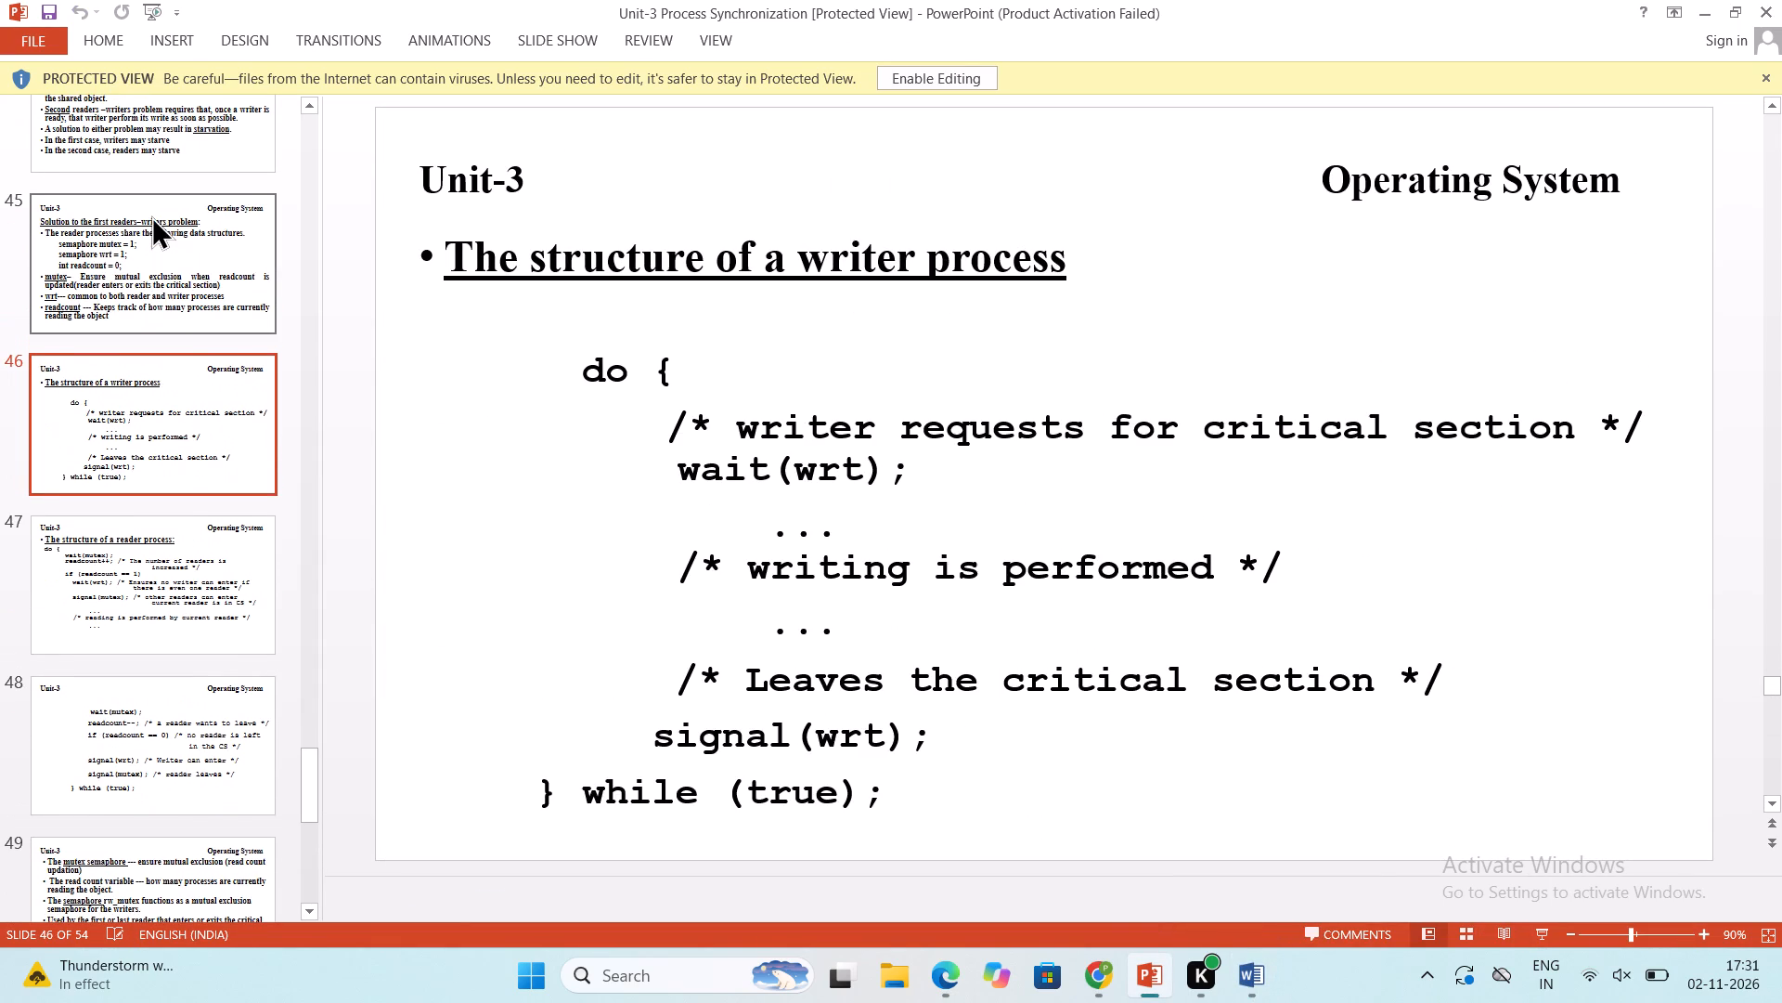
click(144, 562)
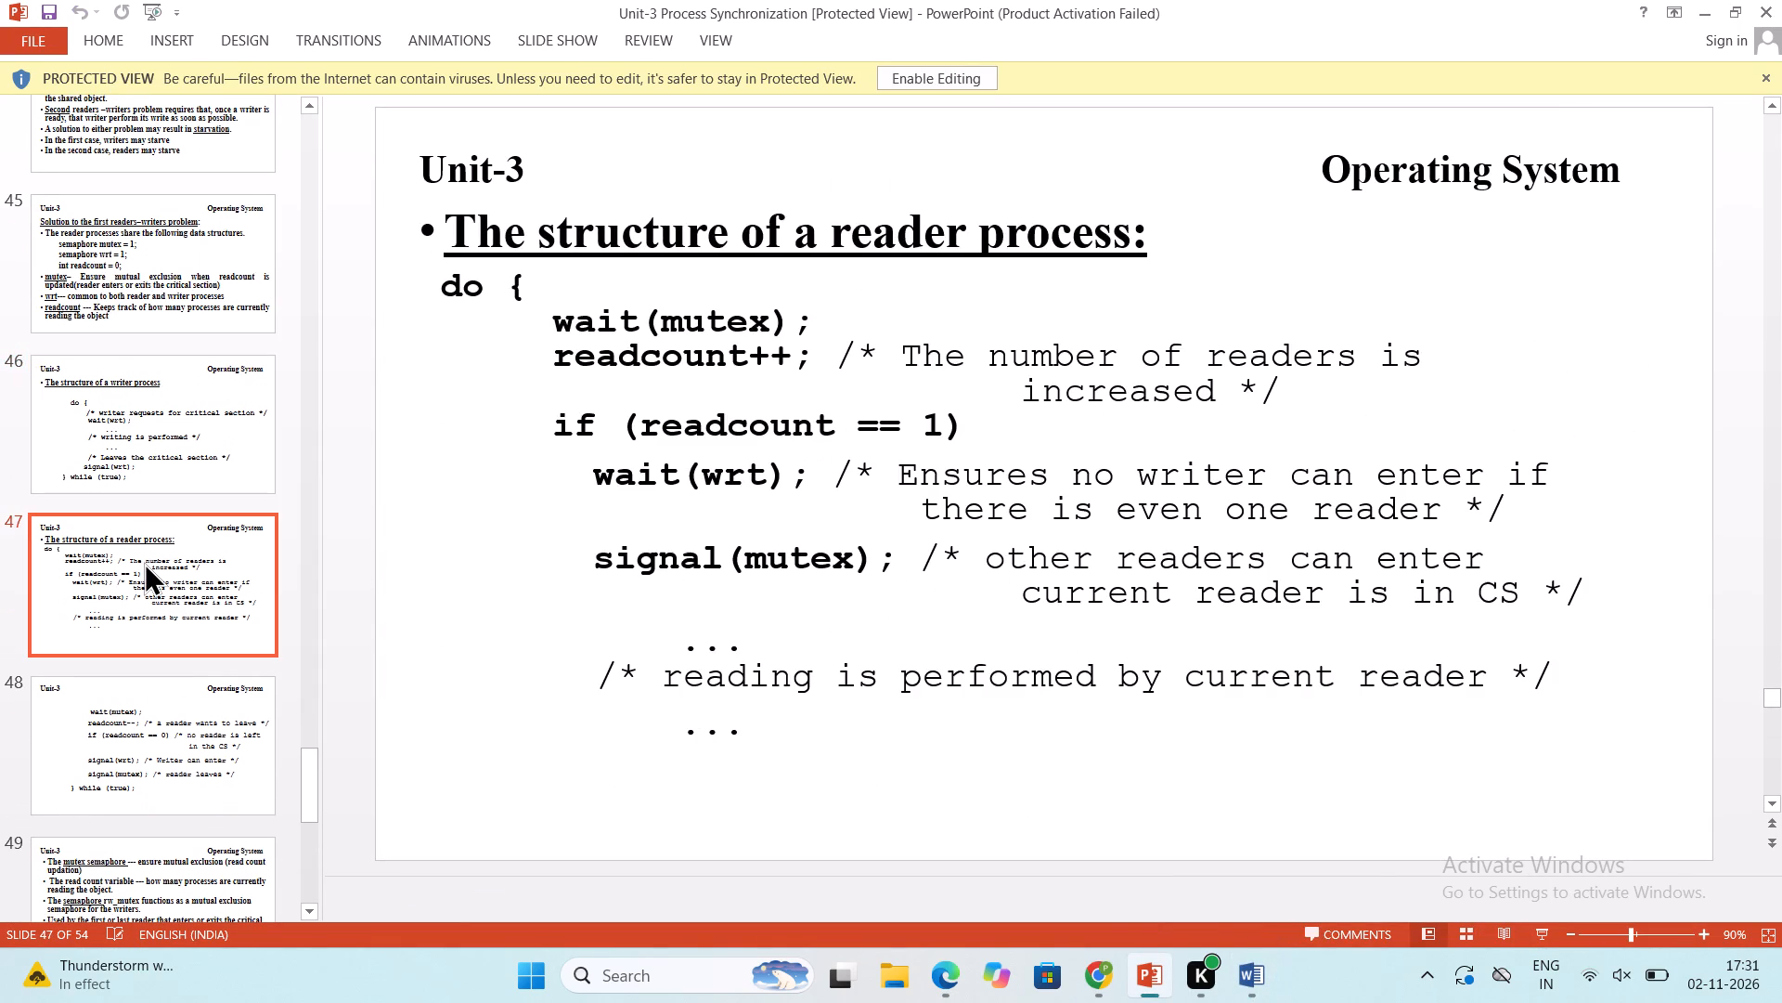
click(464, 235)
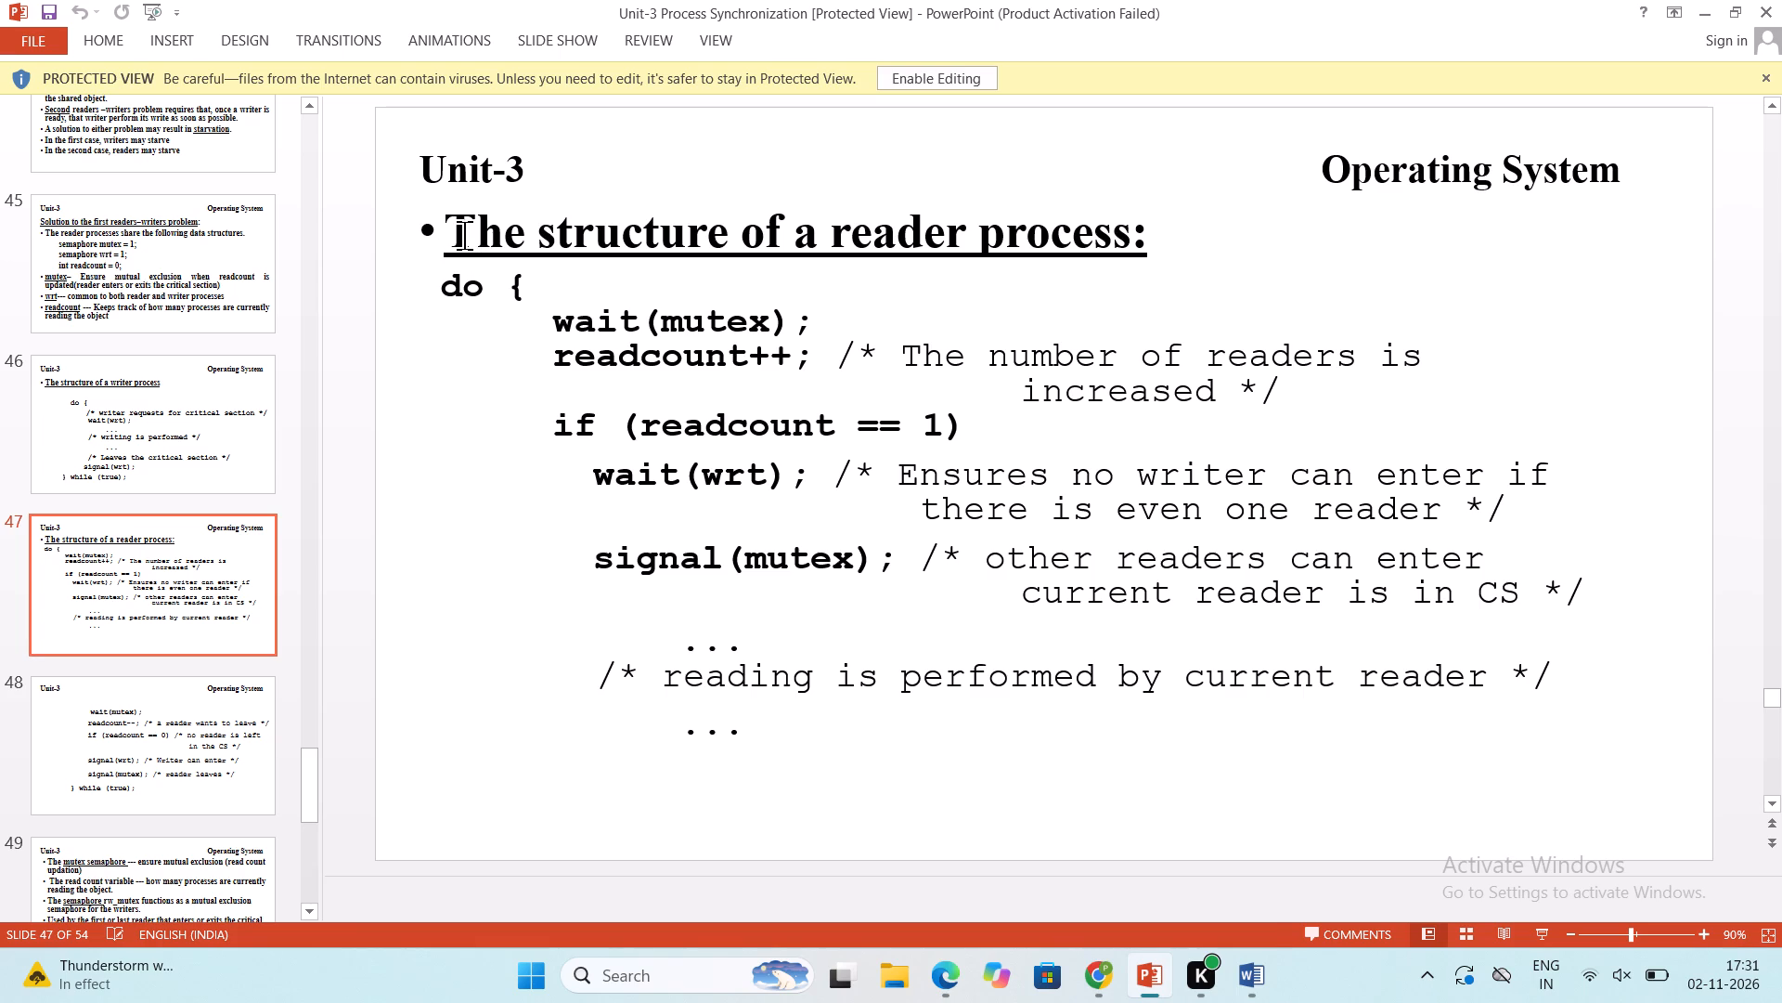
drag(464, 235, 747, 617)
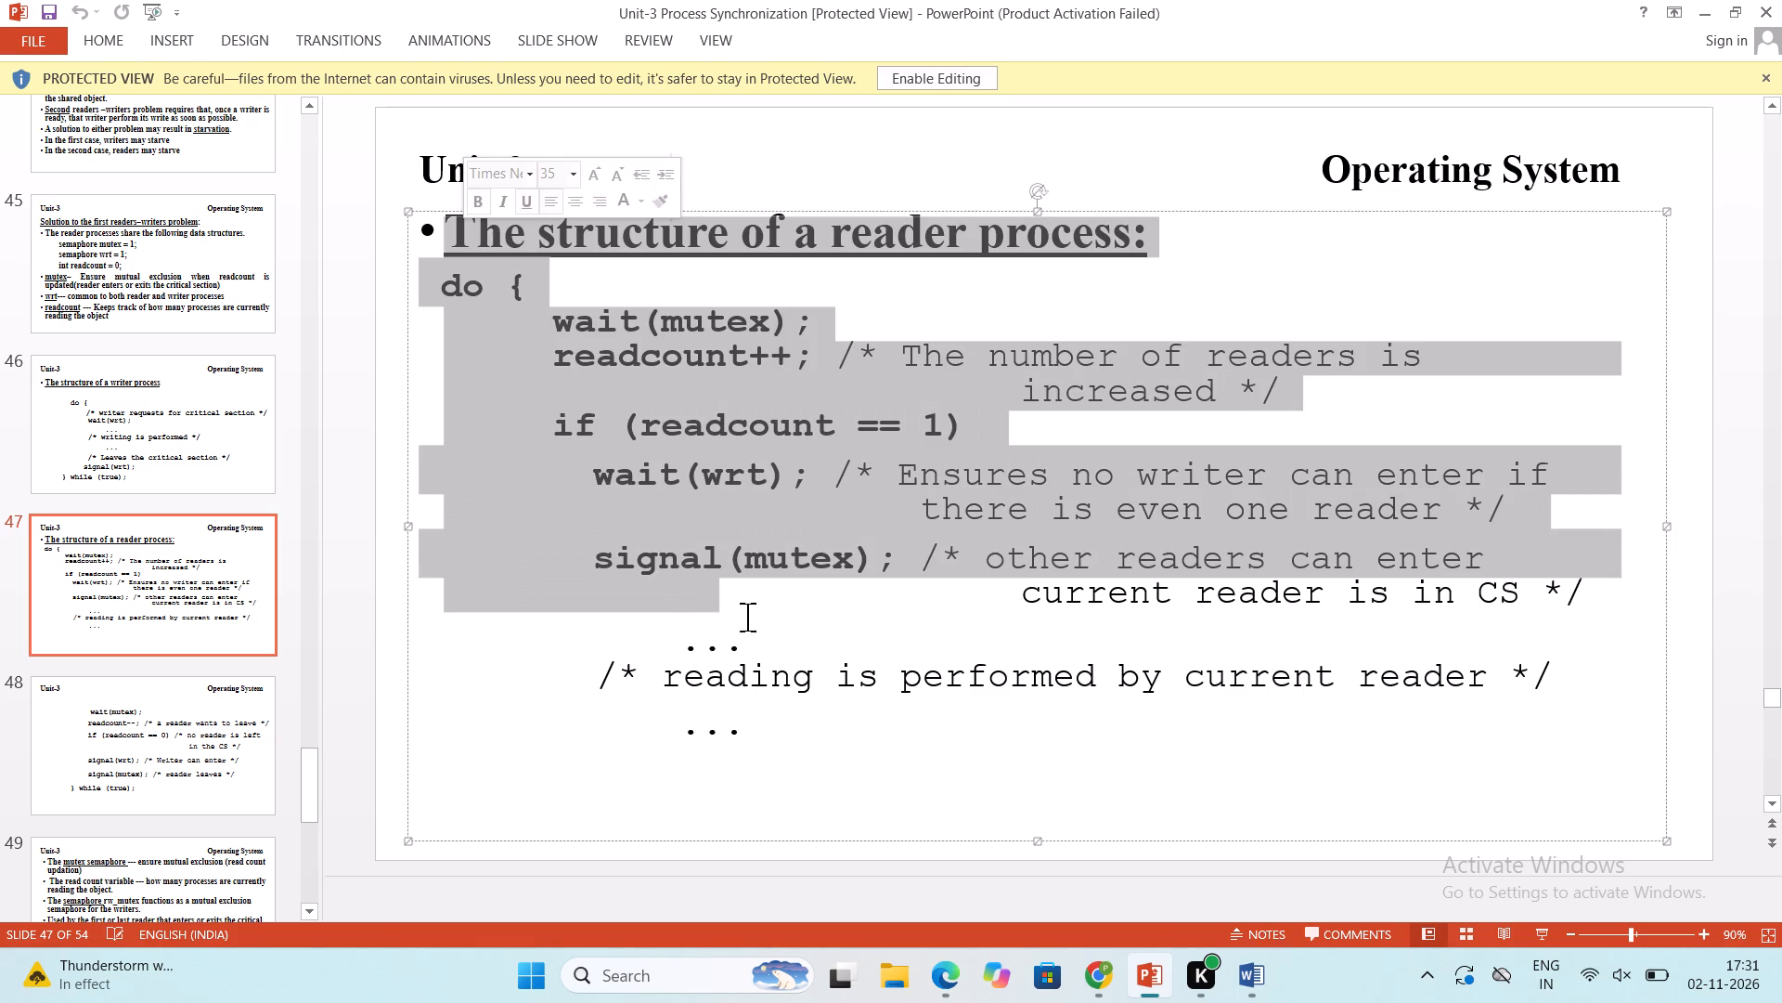
drag(747, 617, 728, 715)
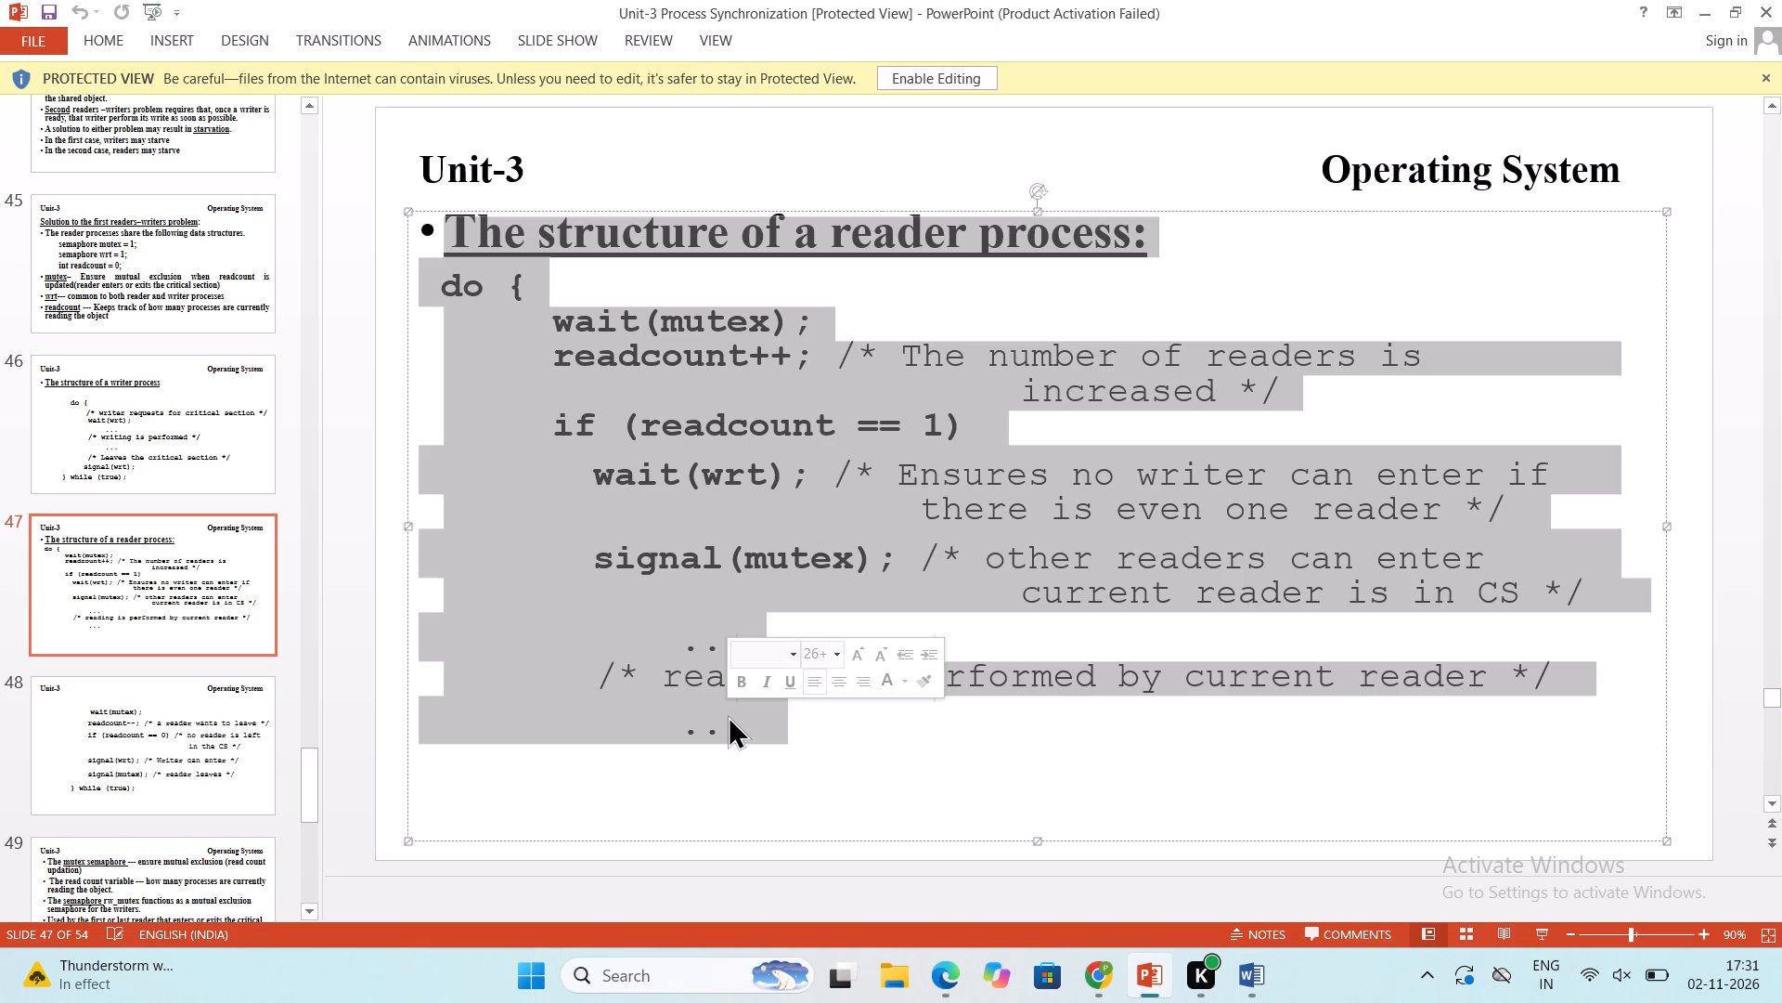
click(1264, 976)
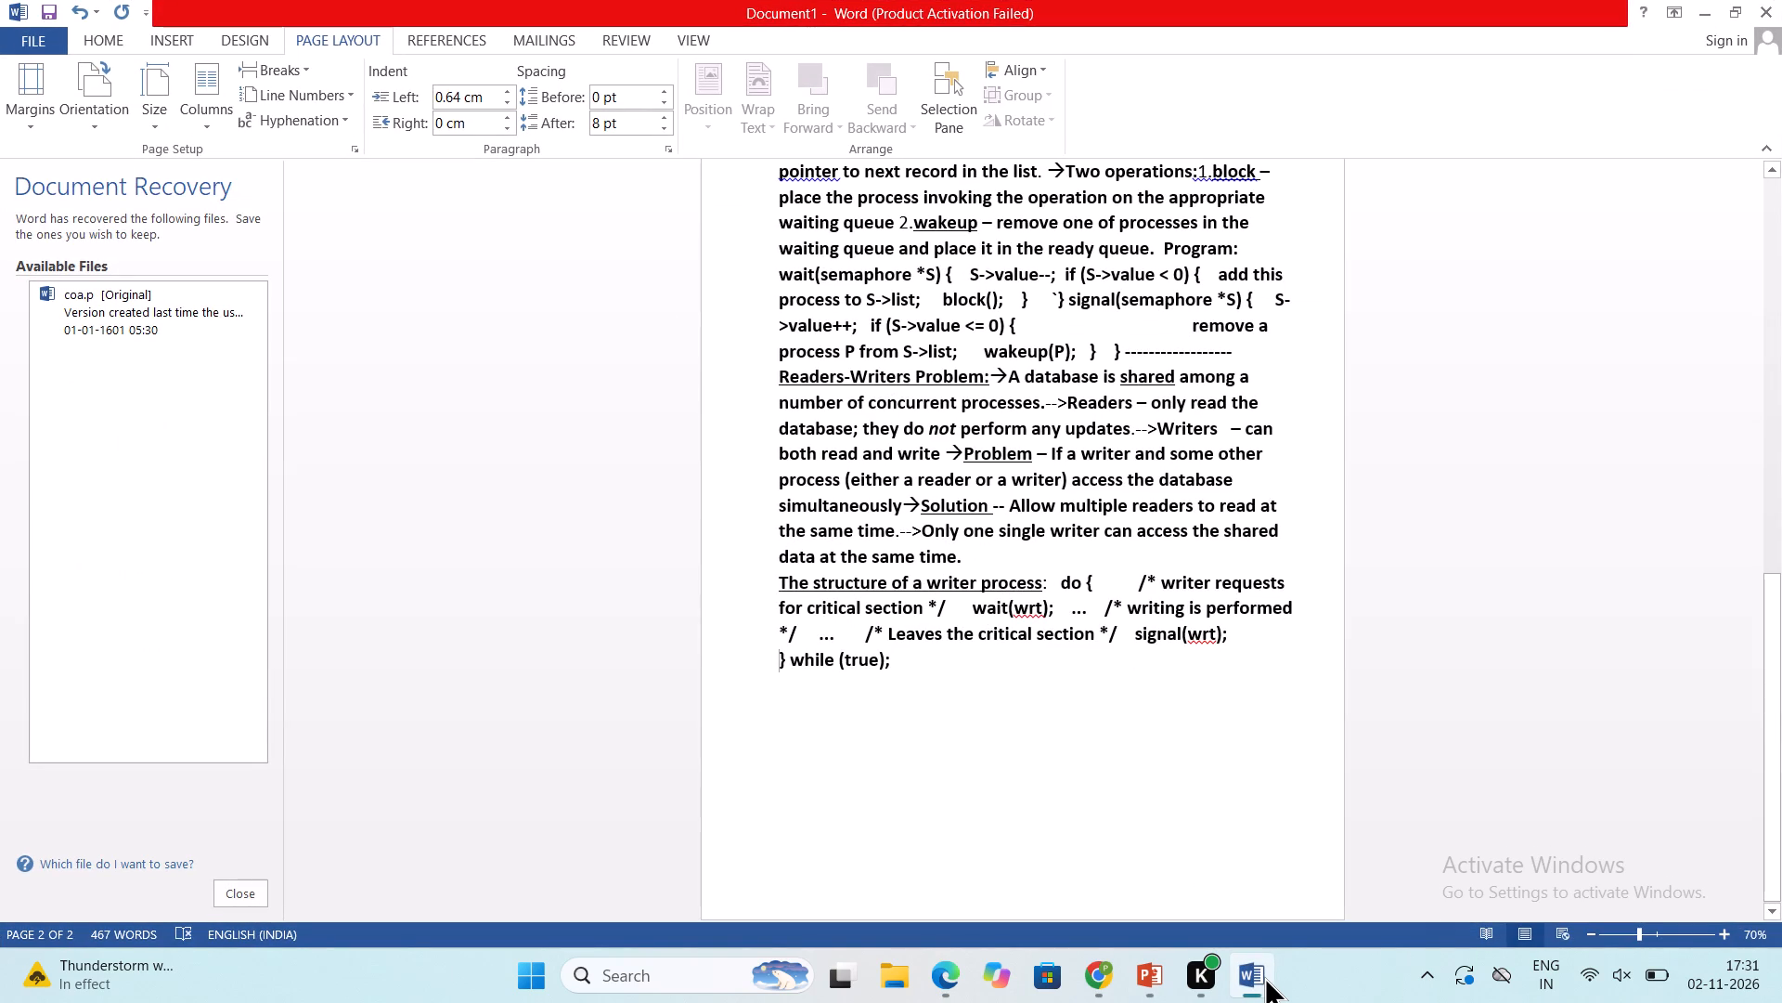
click(975, 683)
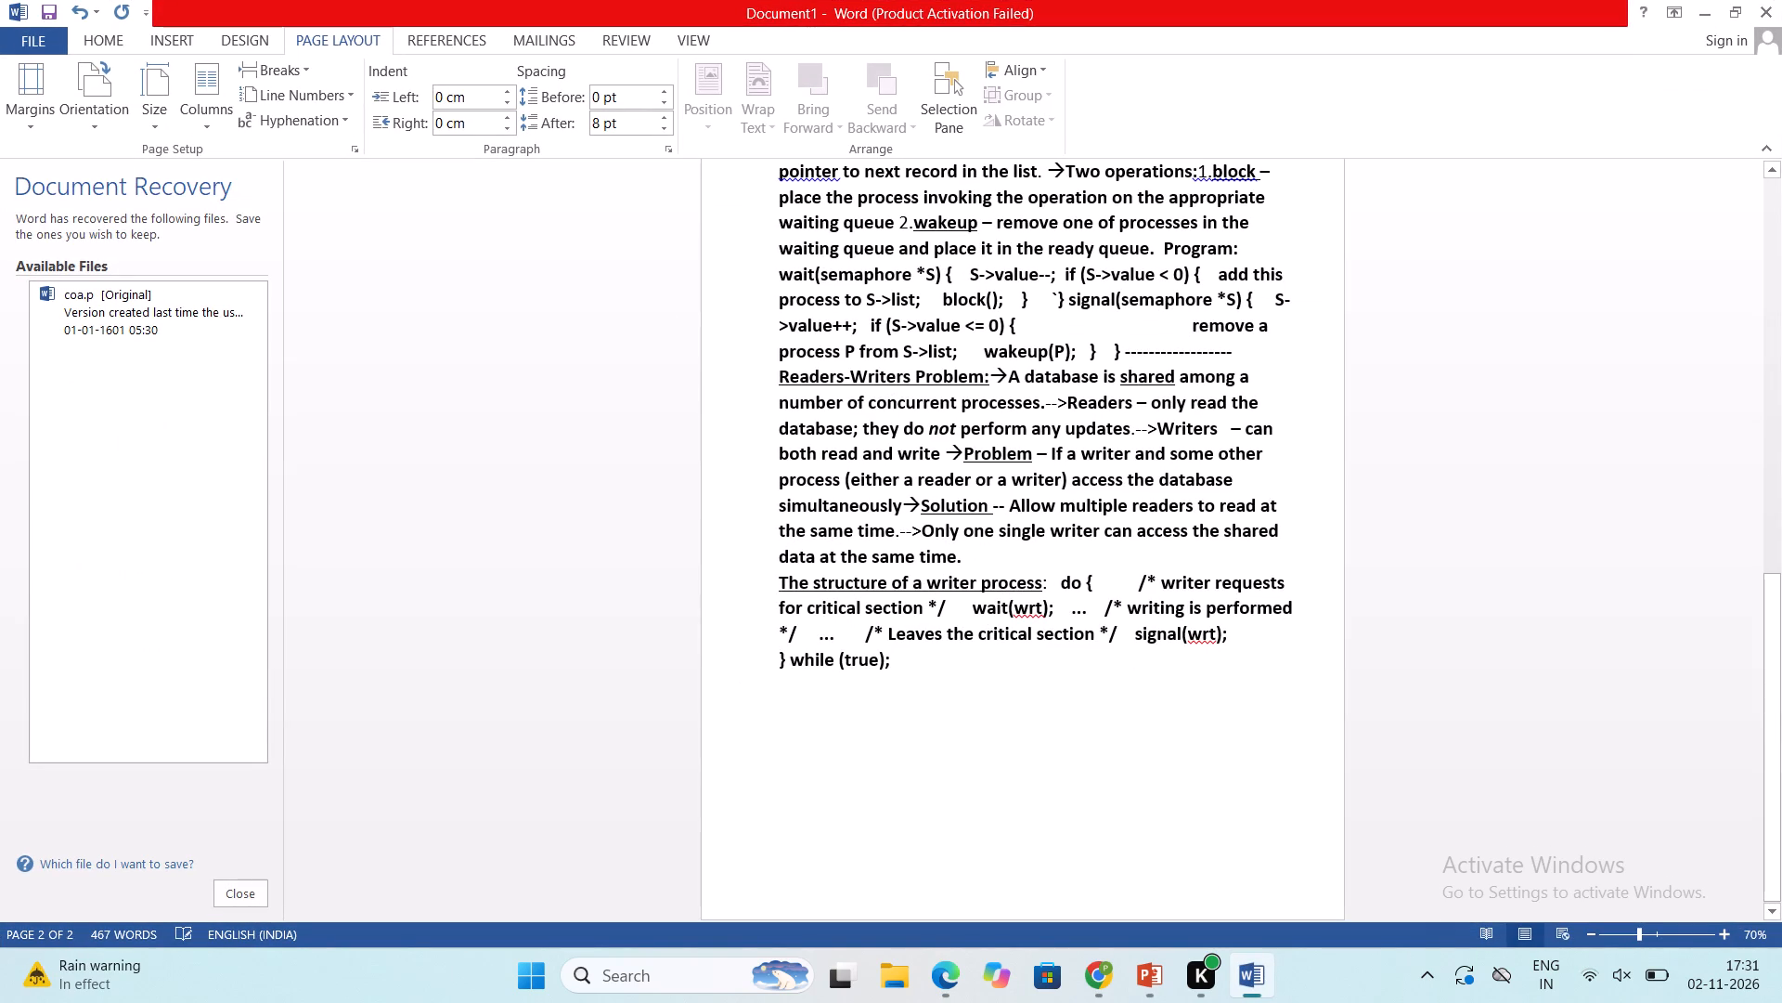
click(941, 666)
key(space)
key(space)
key(space)
key(space)
key(space)
key(space)
key(space)
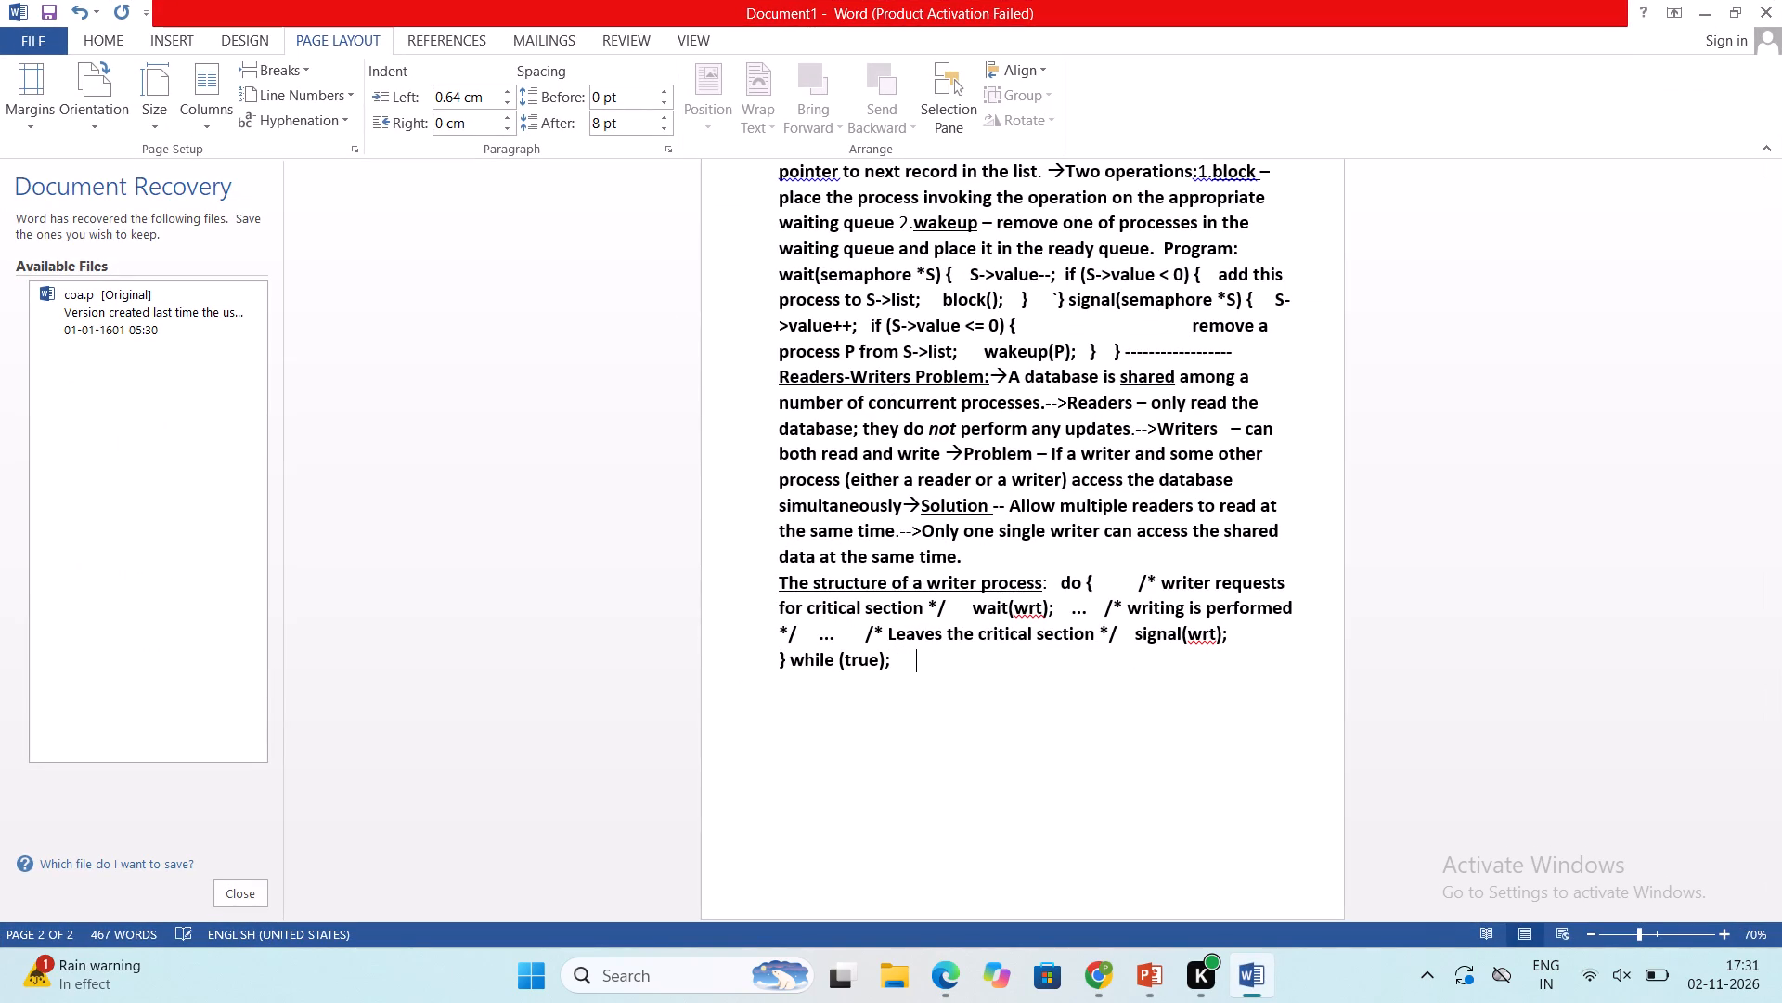
key(ctrl+v)
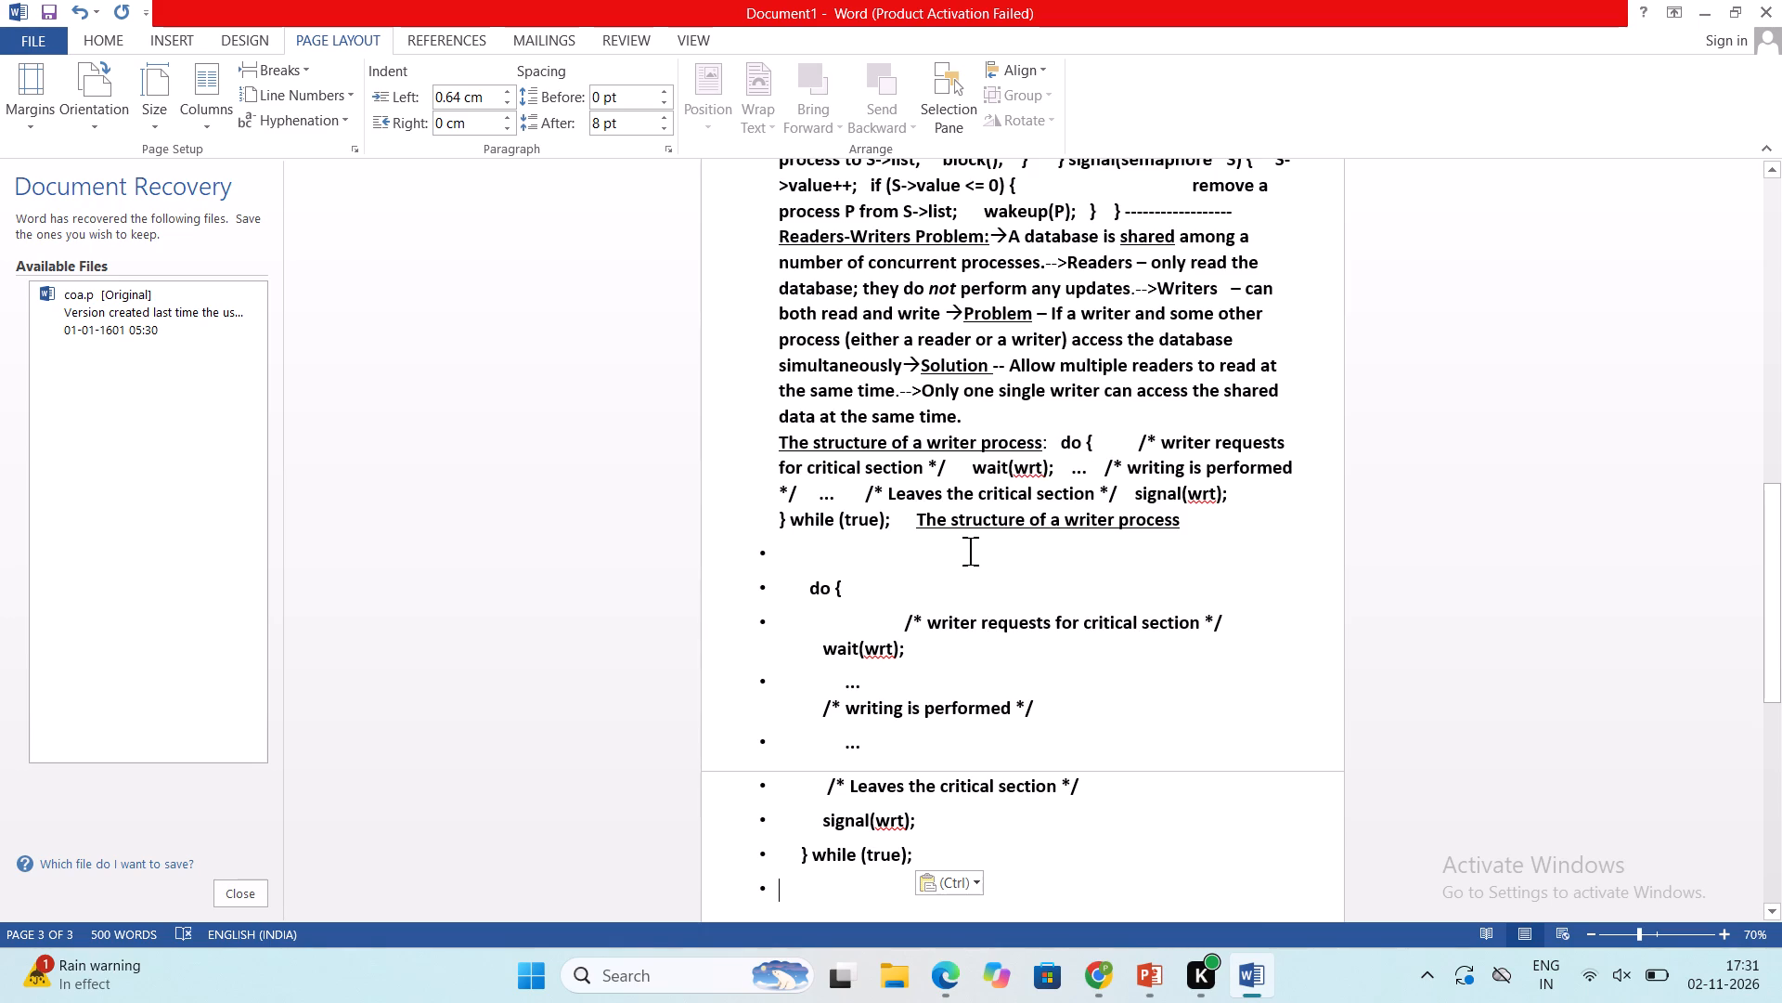
click(780, 564)
key(BackSpace)
key(BackSpace)
key(BackSpace)
key(BackSpace)
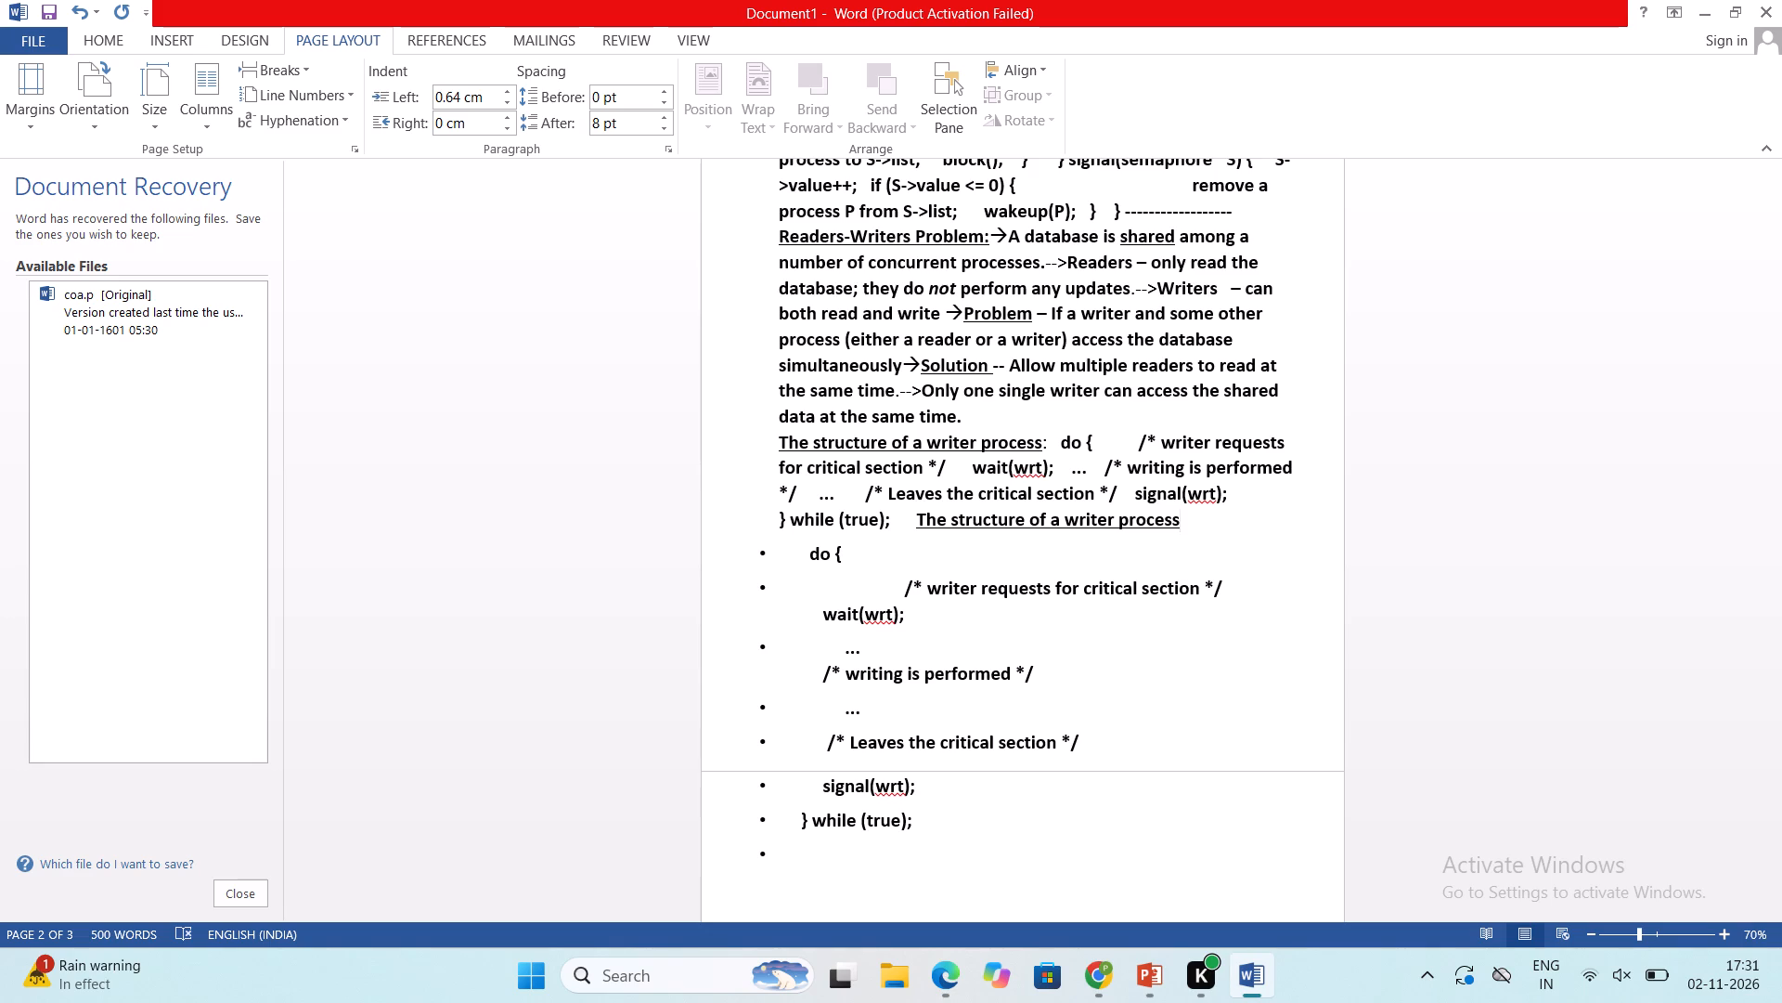
key(shift+colon)
key(Down)
key(Left)
key(Left)
key(Left)
key(Left)
key(Left)
key(BackSpace)
key(BackSpace)
key(BackSpace)
key(BackSpace)
key(BackSpace)
Join the bulleted "do {" line to the running text after the second "The structure of a writer process:" heading.
key(BackSpace)
key(BackSpace)
key(BackSpace)
key(BackSpace)
key(BackSpace)
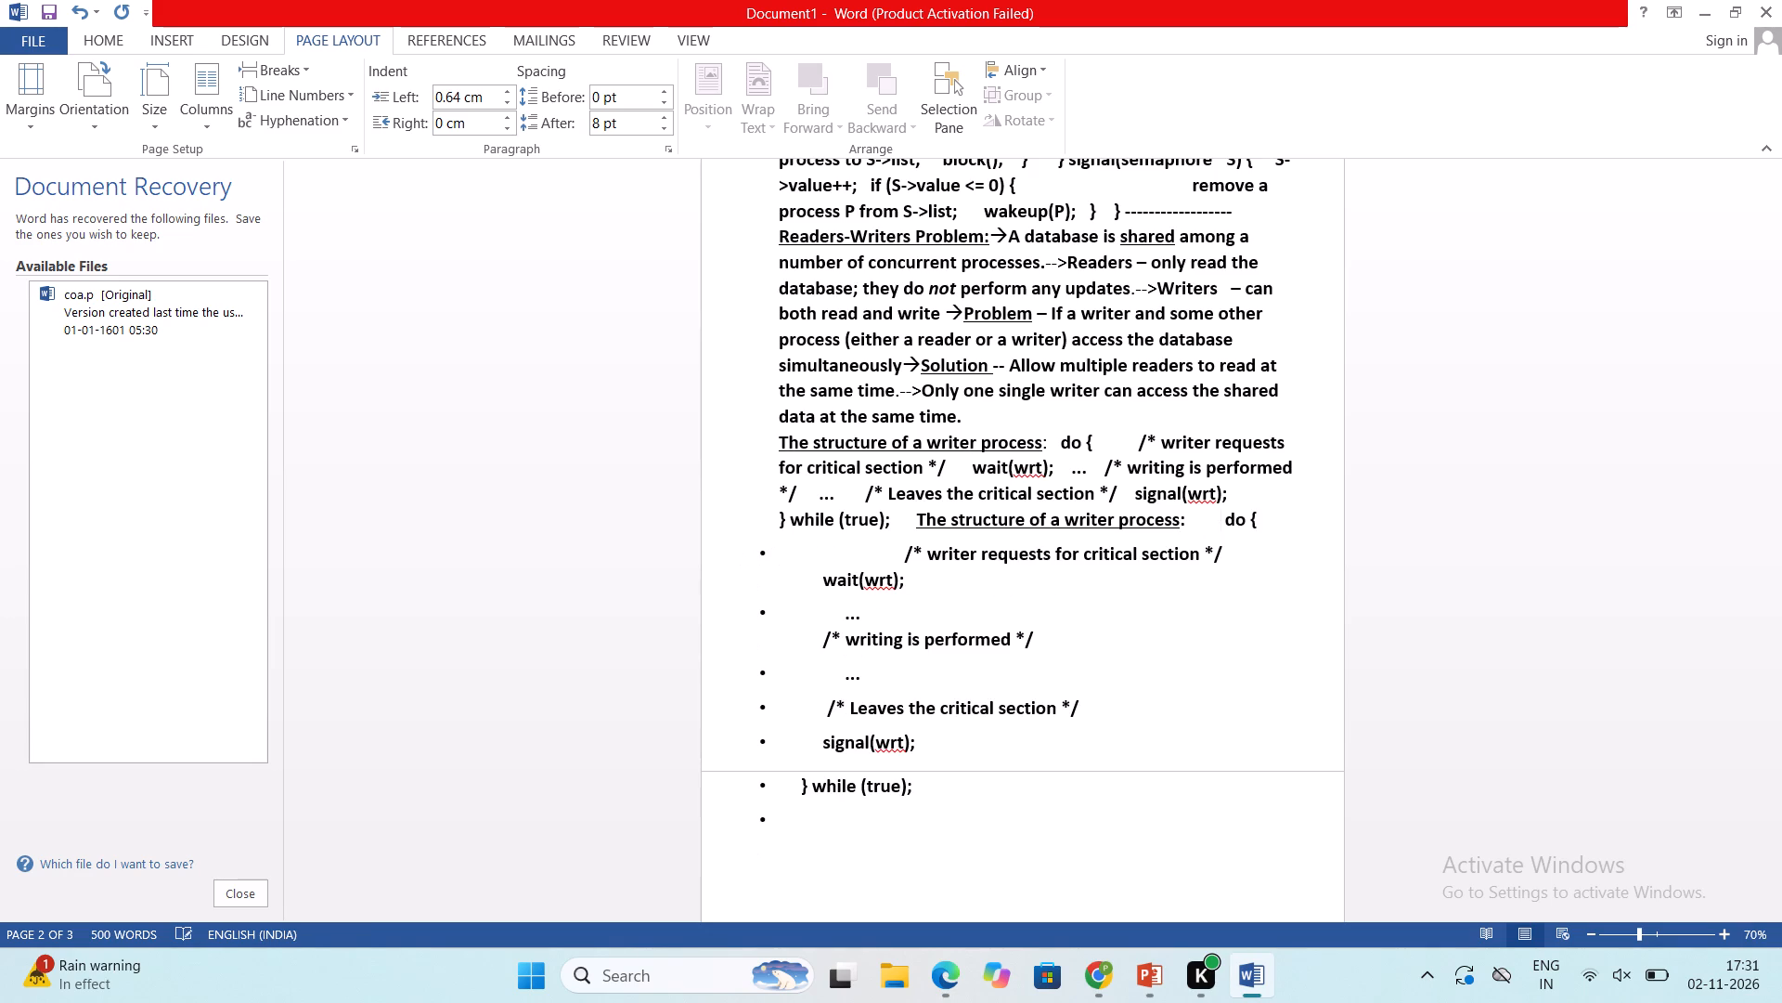
Join the bulleted comment "/* writer requests for critical section */" to the running text after the second "do {", removing part of its indent.
key(Down)
key(Left)
key(Left)
key(Left)
key(Left)
key(Left)
key(Left)
key(Left)
key(Left)
key(Left)
key(Left)
key(Left)
key(Left)
key(Left)
key(Left)
key(Left)
key(Left)
key(Left)
key(Left)
key(Left)
key(Left)
key(Down)
key(Left)
key(Left)
key(Left)
key(Left)
key(Left)
key(Left)
key(Left)
key(Left)
key(Left)
key(Left)
key(Left)
key(Left)
key(Left)
key(Left)
key(Left)
key(Left)
key(Left)
key(Left)
key(Left)
key(Left)
key(Left)
key(Left)
key(Left)
key(Left)
key(Left)
key(Left)
key(Left)
key(BackSpace)
key(BackSpace)
key(BackSpace)
key(BackSpace)
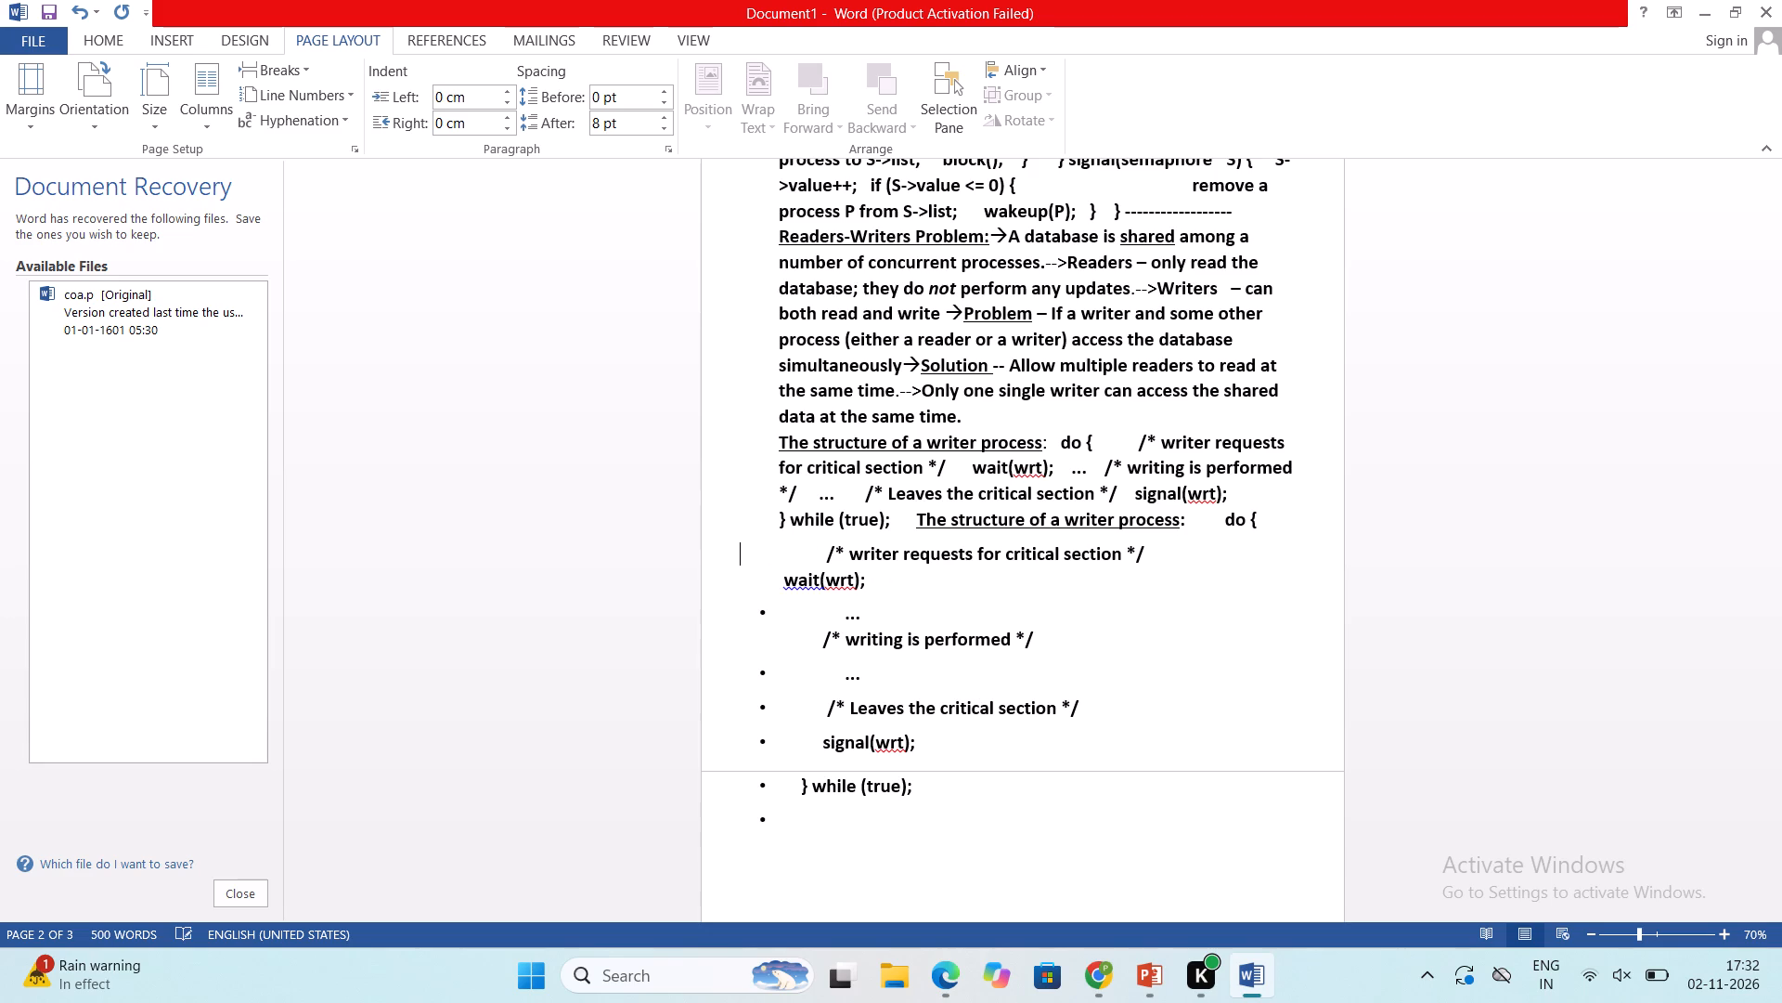
key(BackSpace)
Trim the remaining gap before the second "/* writer requests for critical section */" comment and insert two spaces there.
key(Down)
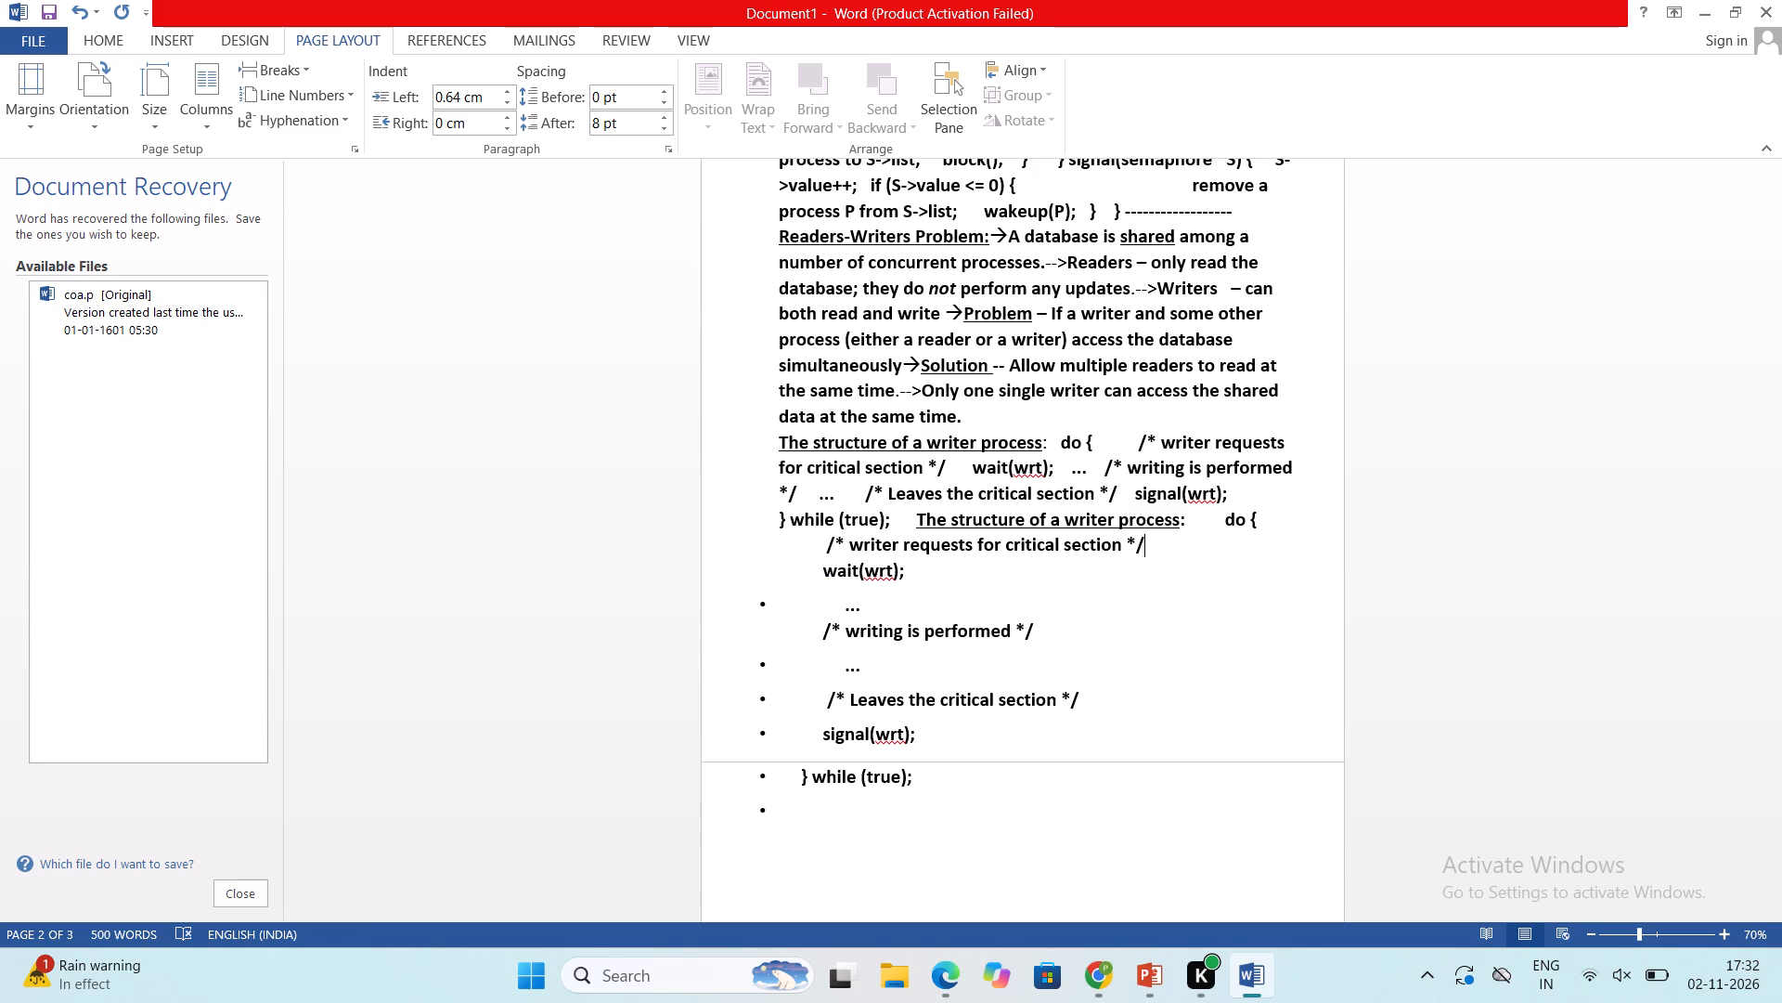
key(Left)
key(Left)
key(Left)
key(Left)
key(Left)
key(Left)
key(Left)
key(Left)
key(Left)
key(Left)
key(Left)
key(Left)
key(Left)
key(Left)
key(Left)
key(Left)
key(Left)
key(Left)
key(Left)
key(Left)
key(Left)
key(BackSpace)
key(BackSpace)
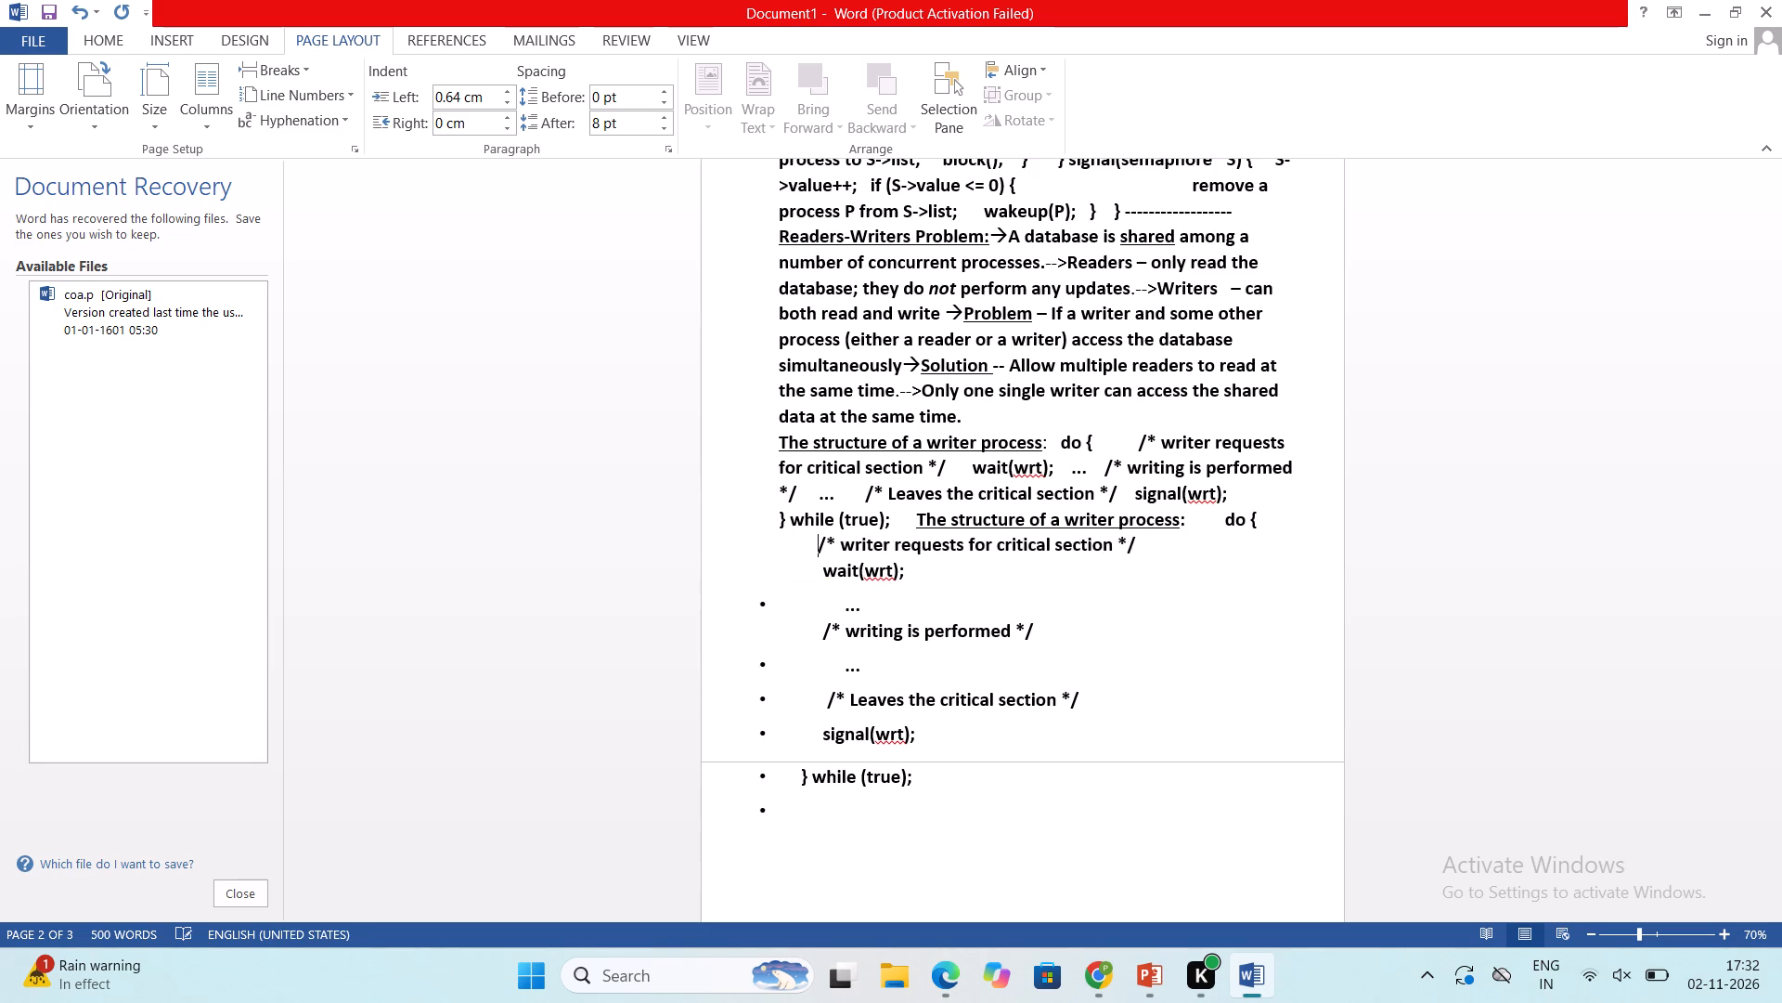
key(BackSpace)
key(BackSpace)
key(space)
key(space)
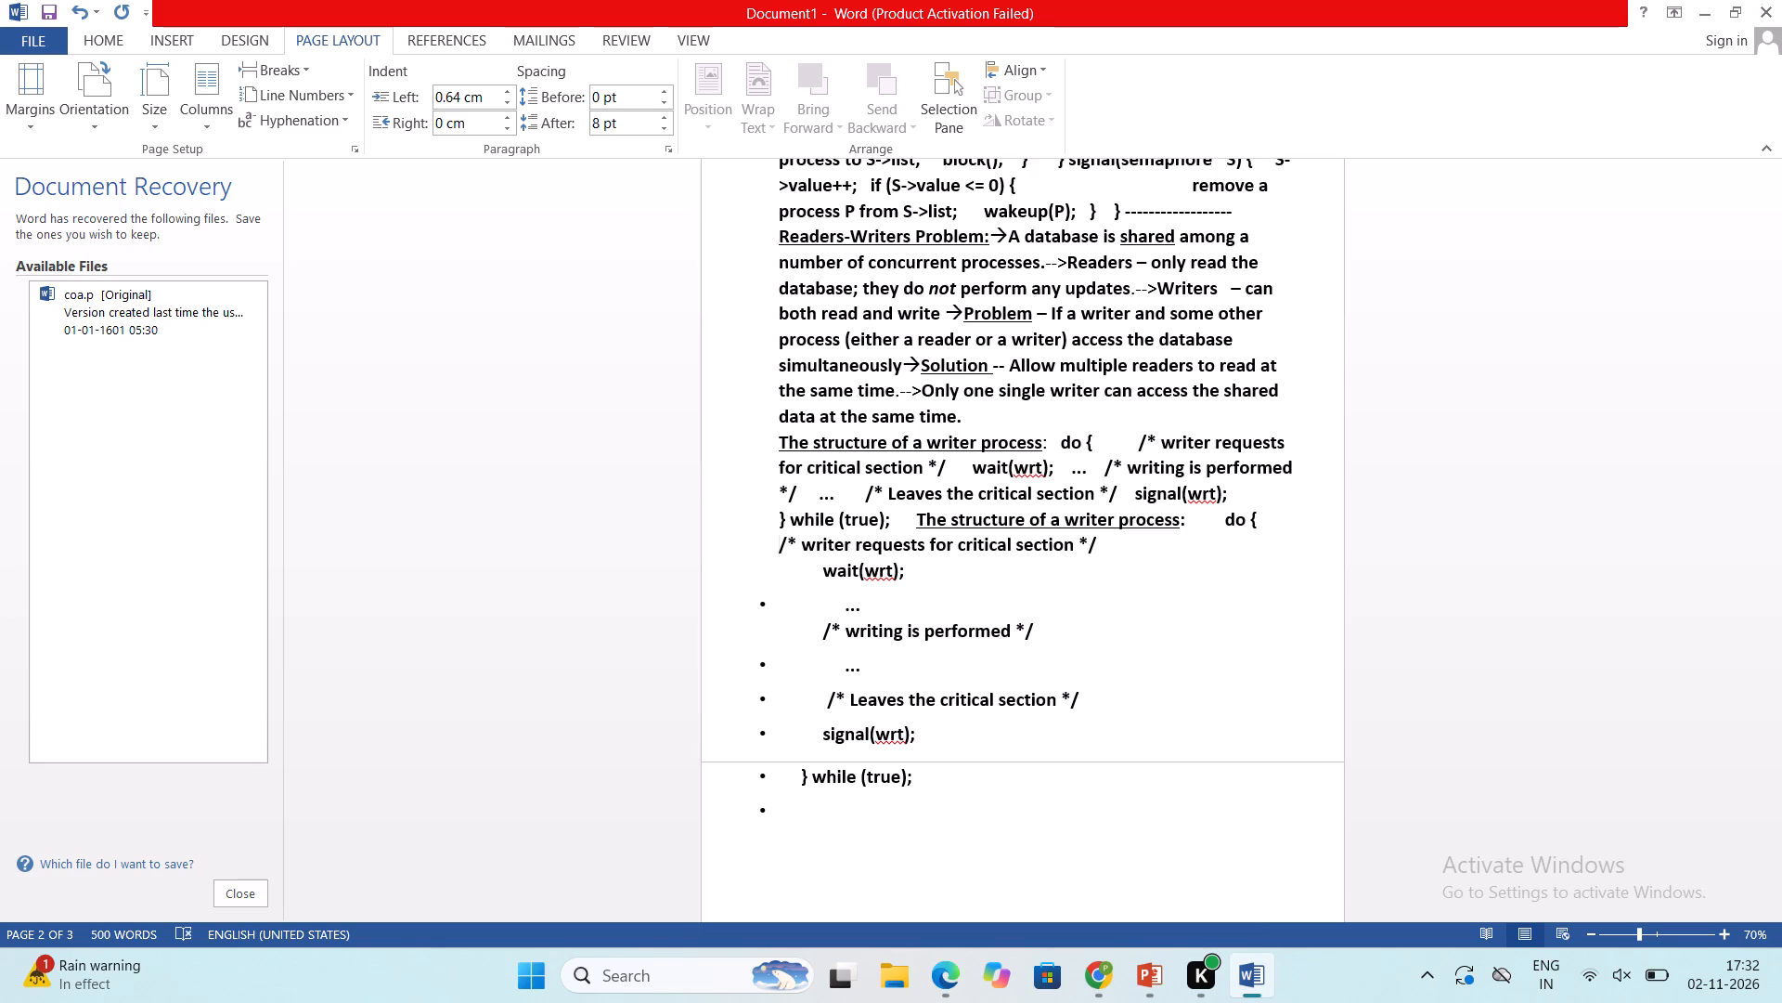
Merge the "wait(wrt);" line into the running text after the second critical section request comment.
key(Down)
key(BackSpace)
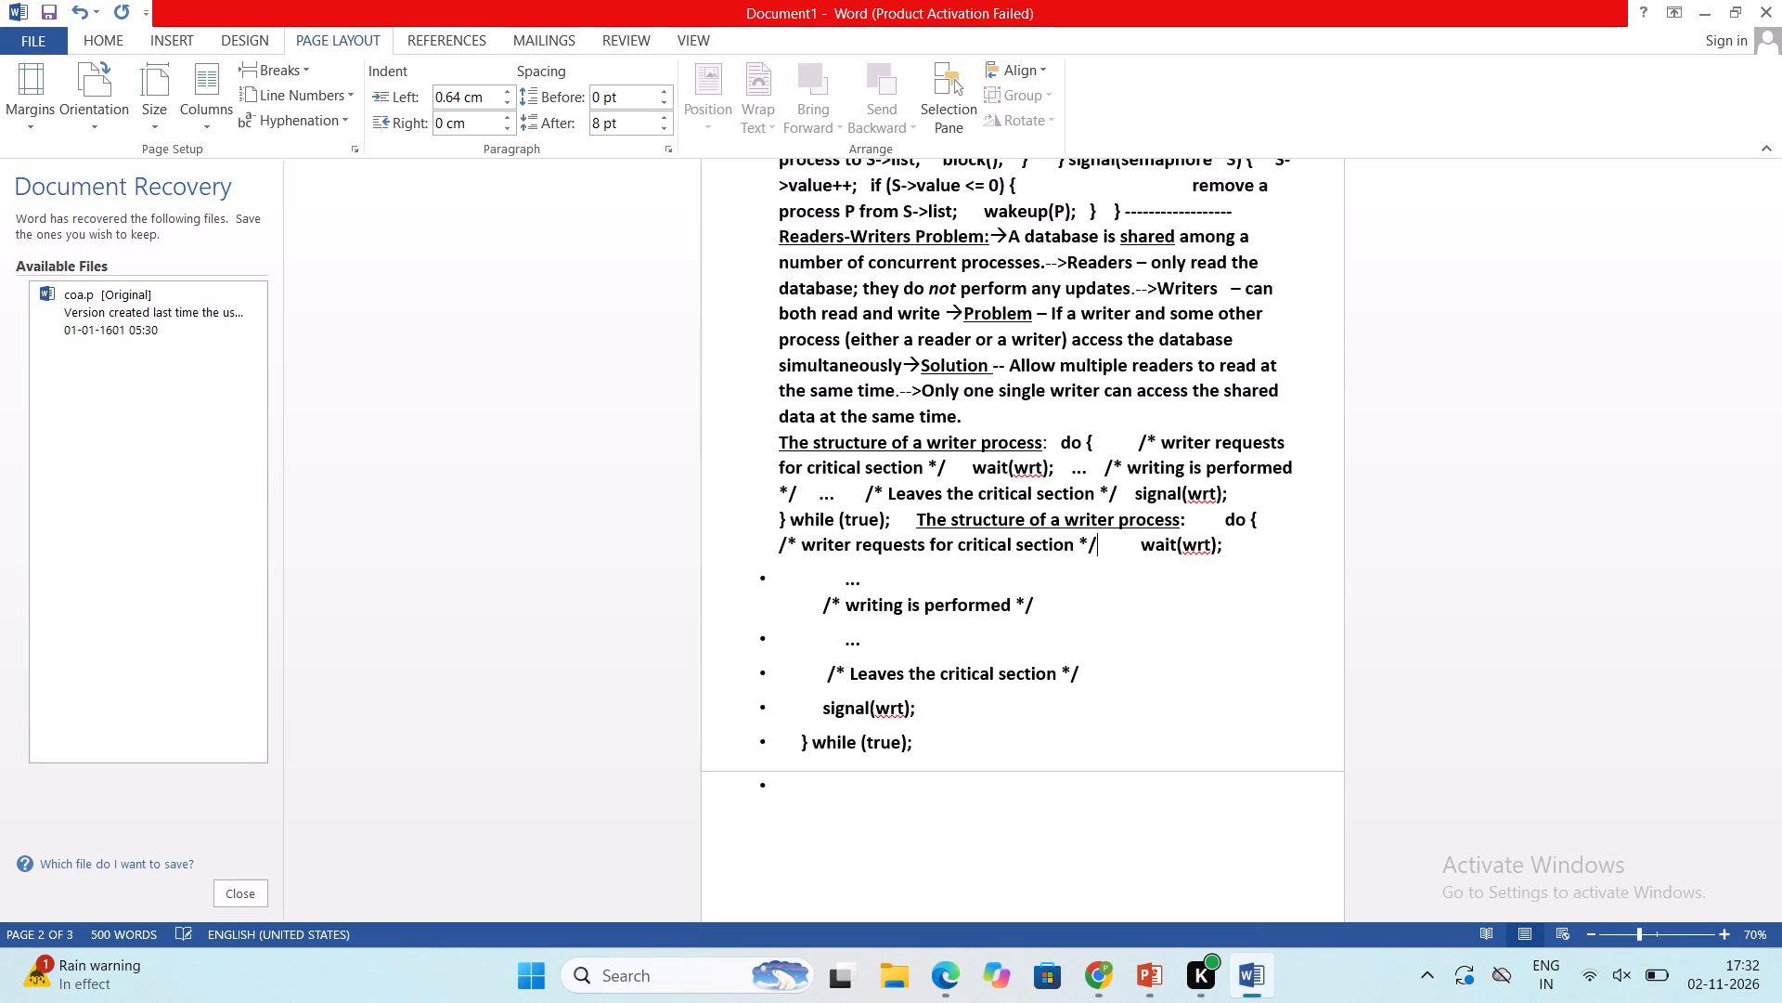
Remove the bullet and indent of the first "..." line and join it after the second "wait(wrt);", adding two spaces between them.
key(Down)
key(Left)
key(Left)
key(Left)
key(Left)
key(BackSpace)
key(BackSpace)
key(BackSpace)
key(BackSpace)
key(BackSpace)
key(BackSpace)
key(BackSpace)
key(BackSpace)
key(BackSpace)
key(BackSpace)
key(BackSpace)
key(BackSpace)
key(BackSpace)
key(BackSpace)
key(BackSpace)
key(BackSpace)
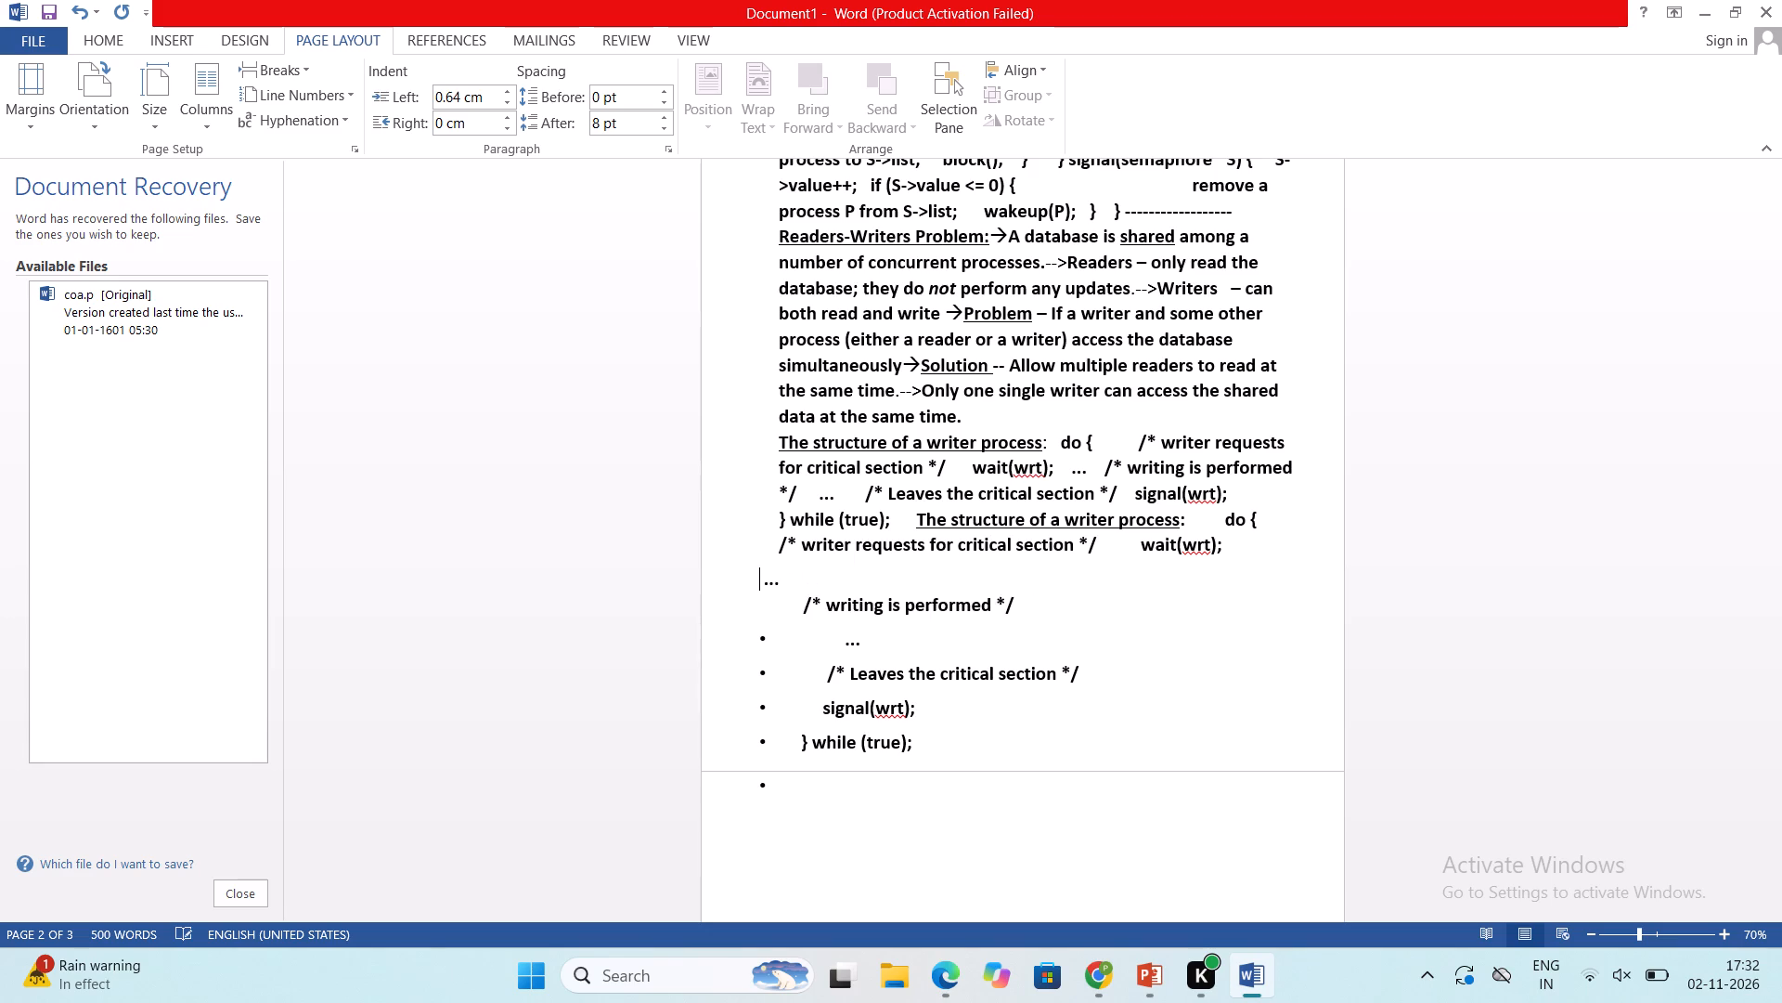
key(BackSpace)
key(BackSpace)
key(space)
key(space)
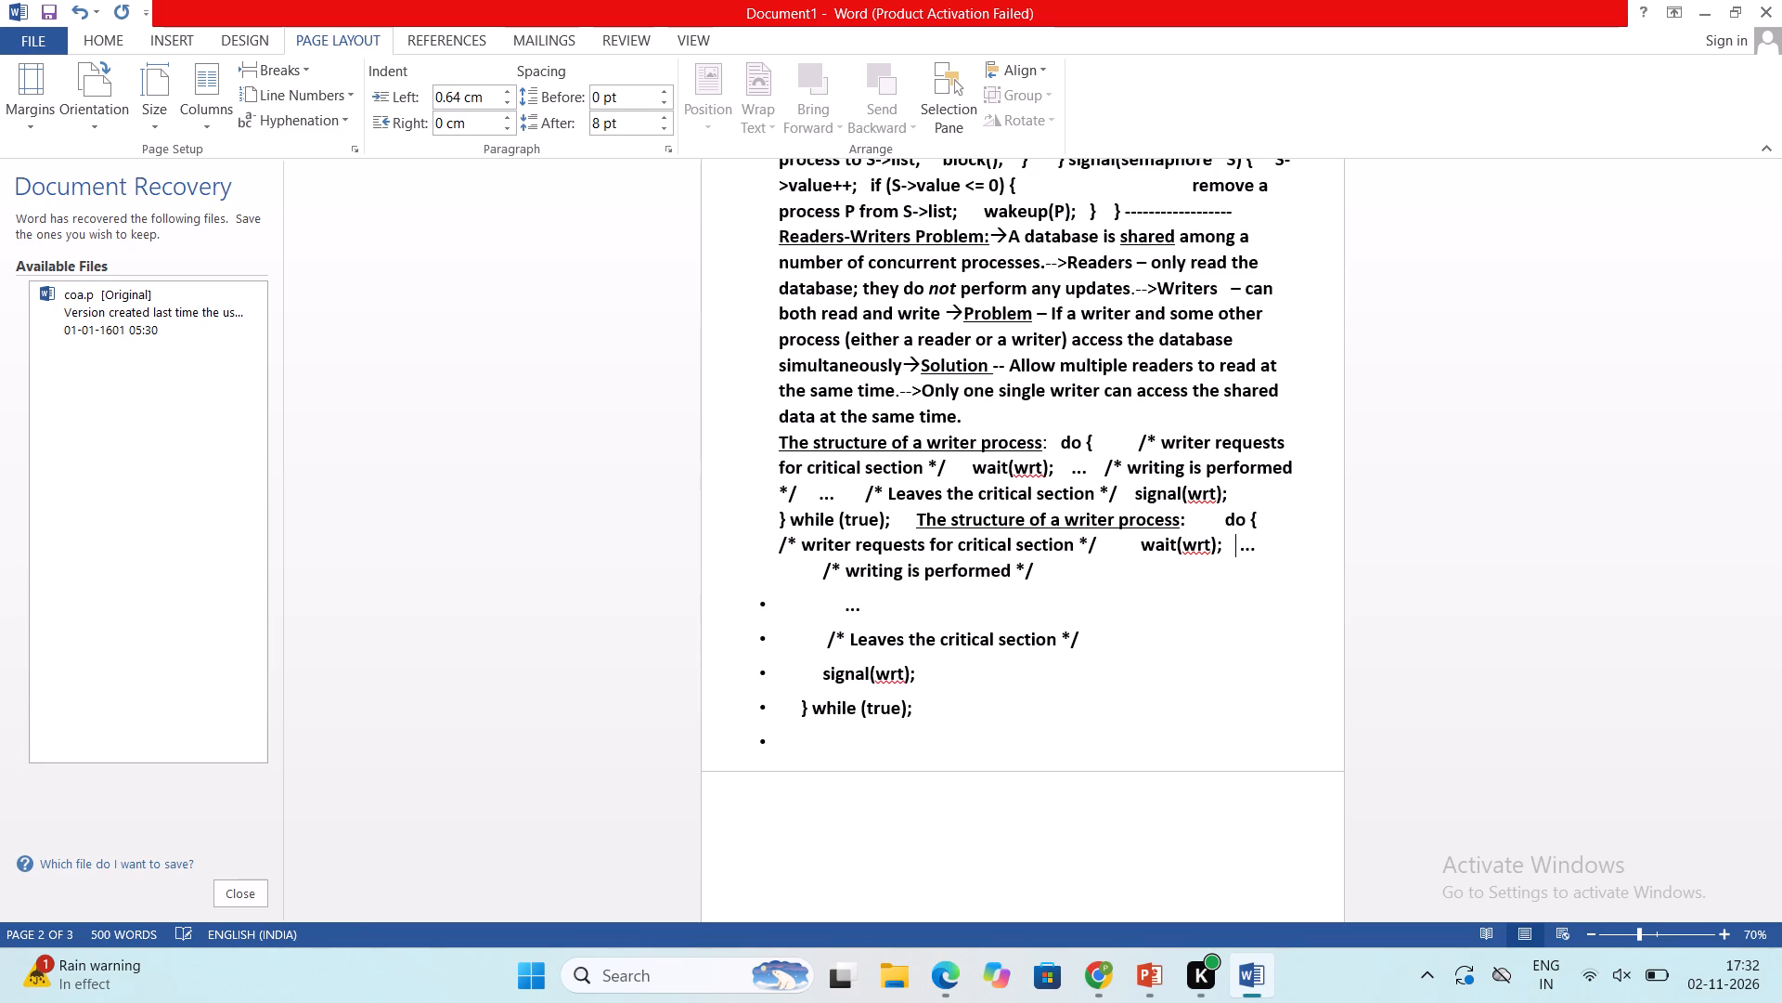
Join the comment "/* writing is performed */" to the running text after the newly joined "...", removing its indent.
key(Down)
key(Left)
key(Left)
key(Left)
key(Left)
key(Left)
key(Left)
key(Left)
key(Left)
key(Left)
key(Left)
key(Left)
key(Left)
key(Left)
key(Left)
key(Left)
key(Left)
key(Left)
key(Left)
key(Left)
key(Left)
key(BackSpace)
key(BackSpace)
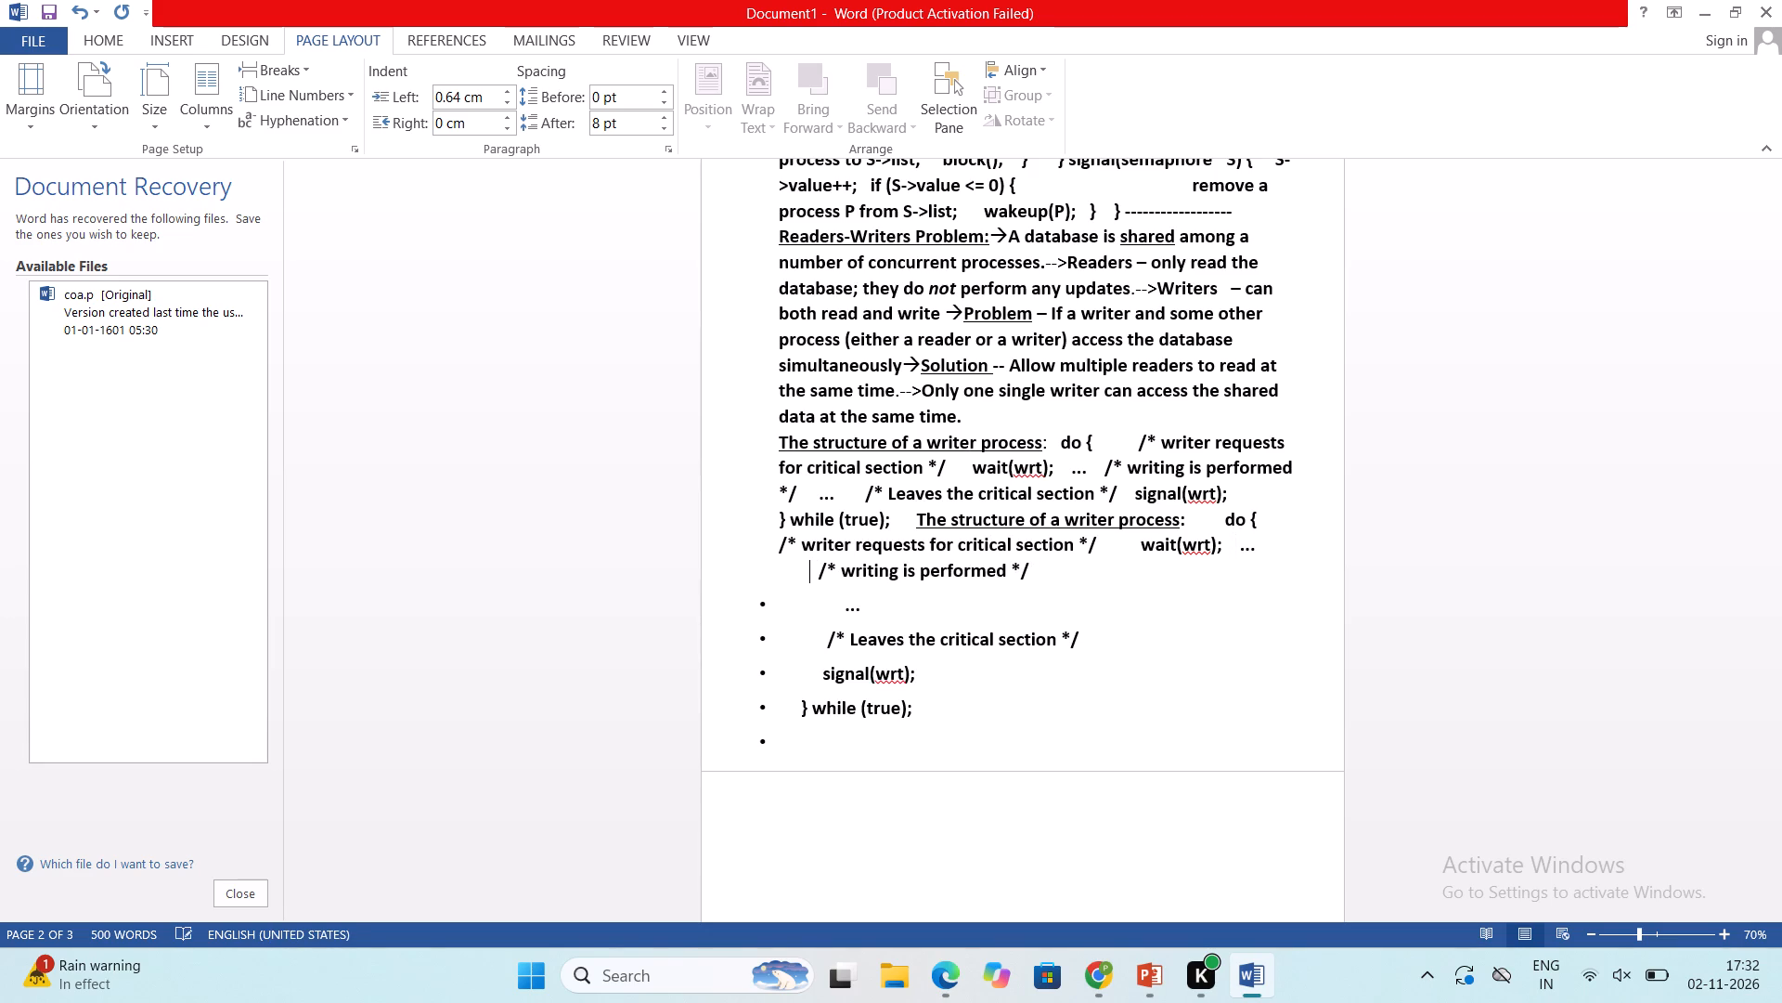
key(BackSpace)
key(BackSpace)
key(BackSpace)
key(BackSpace)
key(BackSpace)
key(BackSpace)
key(BackSpace)
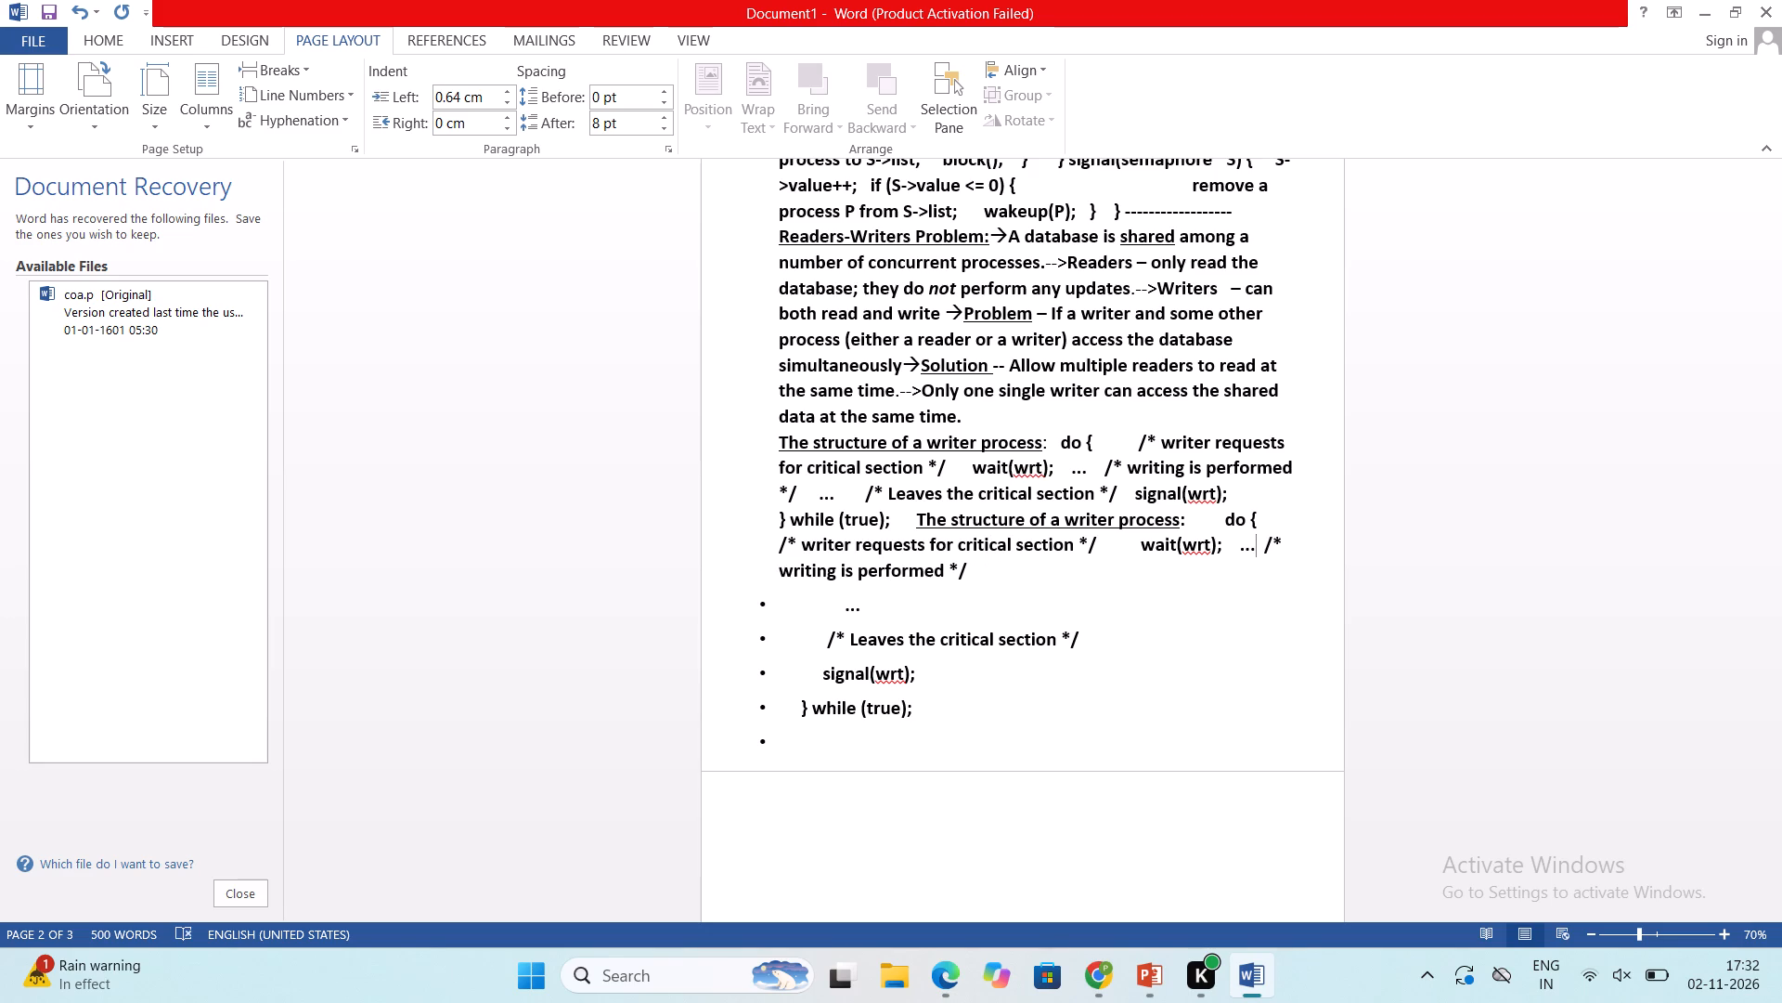
key(space)
key(space)
key(space)
key(space)
key(space)
key(space)
key(space)
key(space)
key(space)
key(space)
key(space)
key(space)
key(space)
key(space)
key(space)
key(space)
key(space)
key(space)
key(space)
key(space)
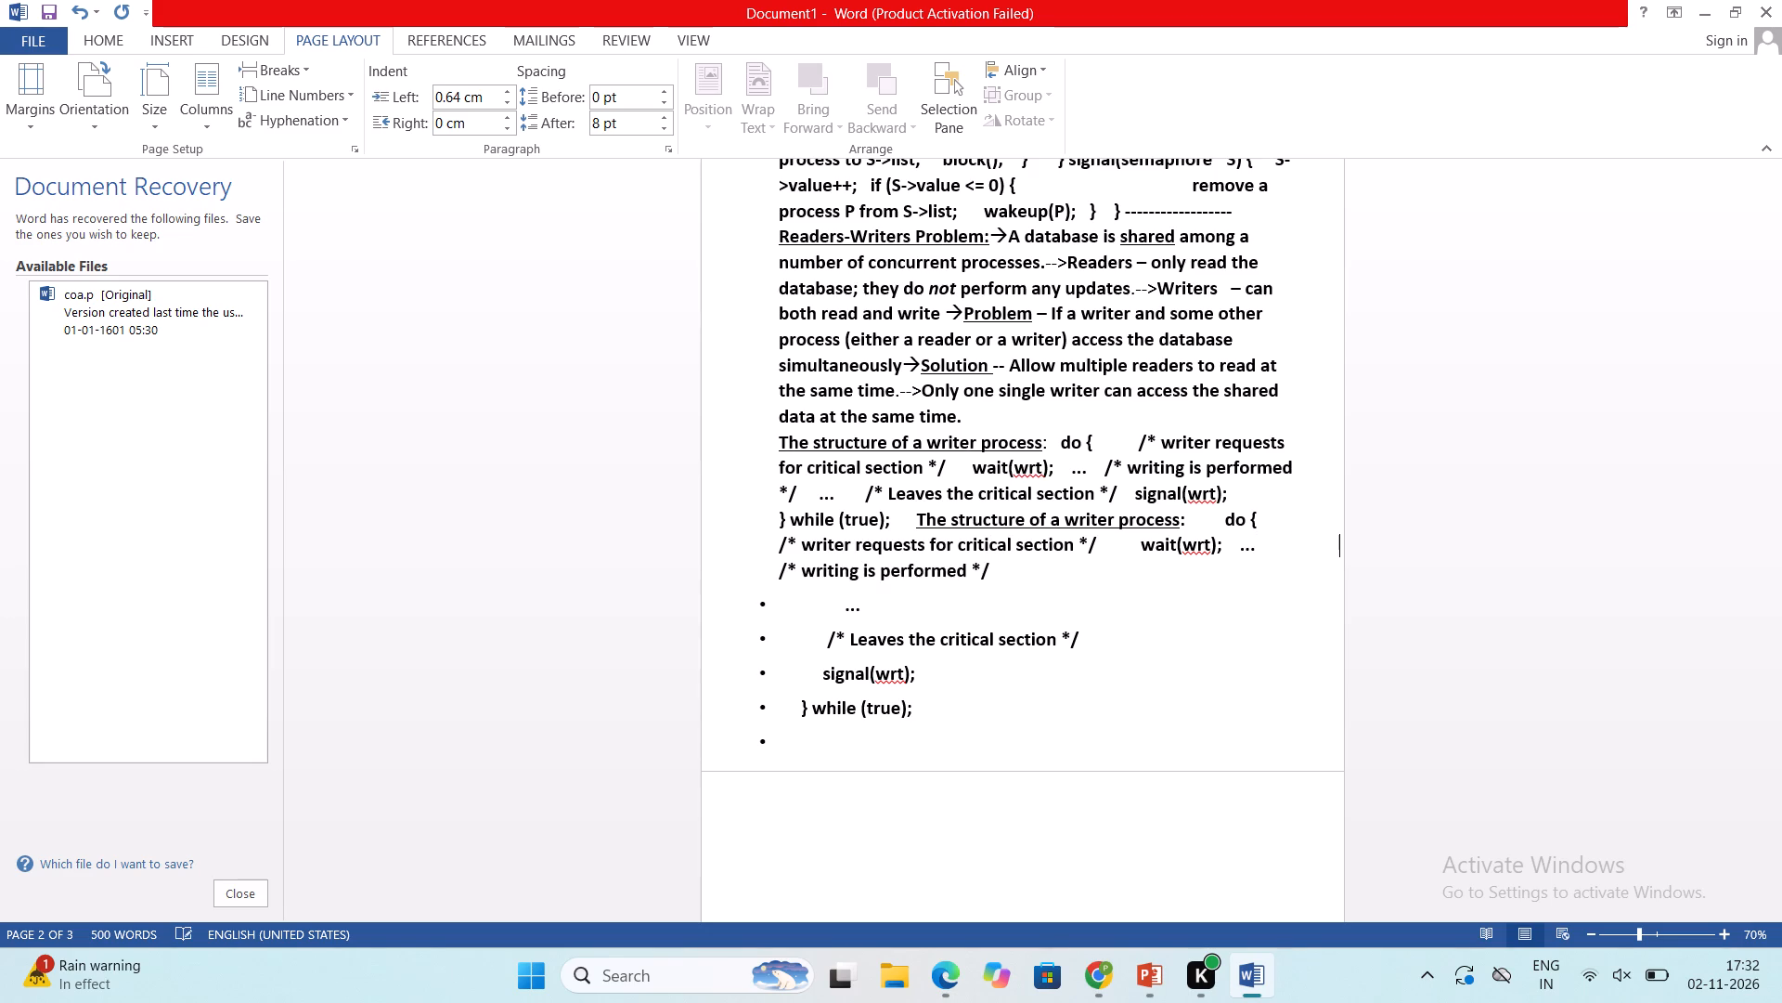
key(Down)
key(Down)
key(Left)
key(Left)
key(Left)
key(Left)
key(Left)
key(Left)
key(BackSpace)
key(BackSpace)
key(BackSpace)
key(BackSpace)
key(BackSpace)
key(BackSpace)
key(BackSpace)
key(BackSpace)
key(BackSpace)
key(BackSpace)
key(BackSpace)
key(BackSpace)
key(BackSpace)
key(BackSpace)
key(BackSpace)
key(BackSpace)
key(BackSpace)
key(BackSpace)
key(BackSpace)
key(BackSpace)
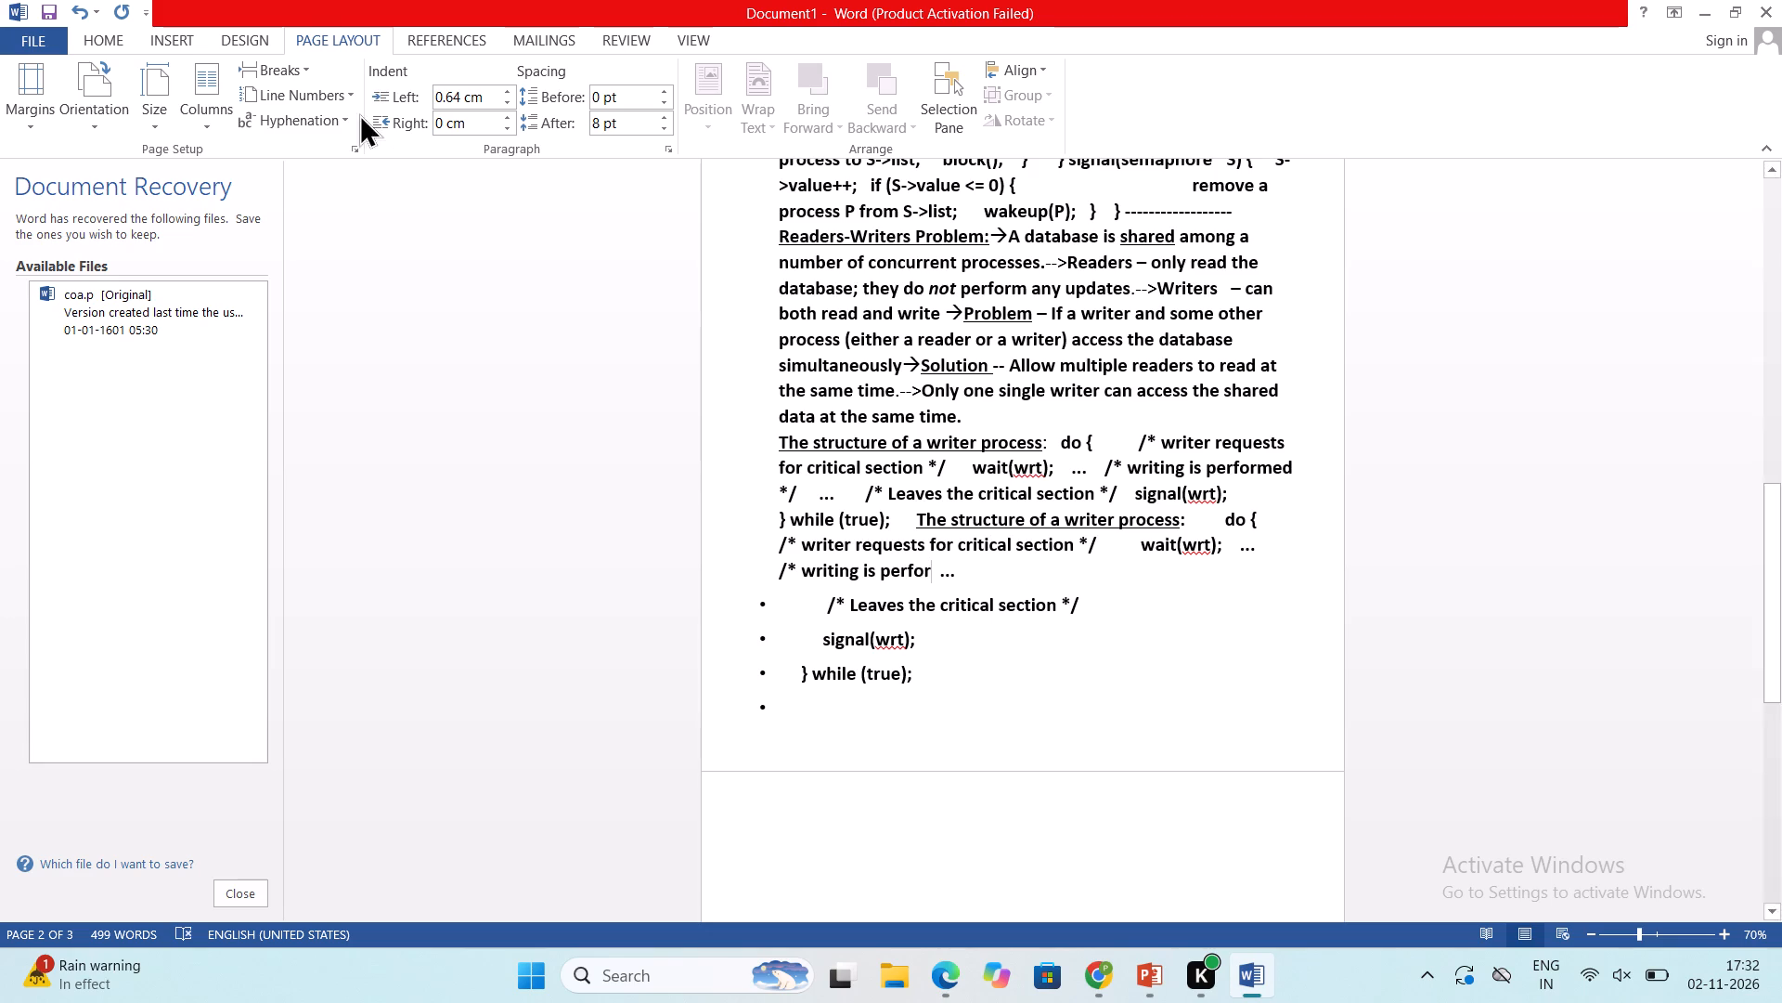
click(67, 0)
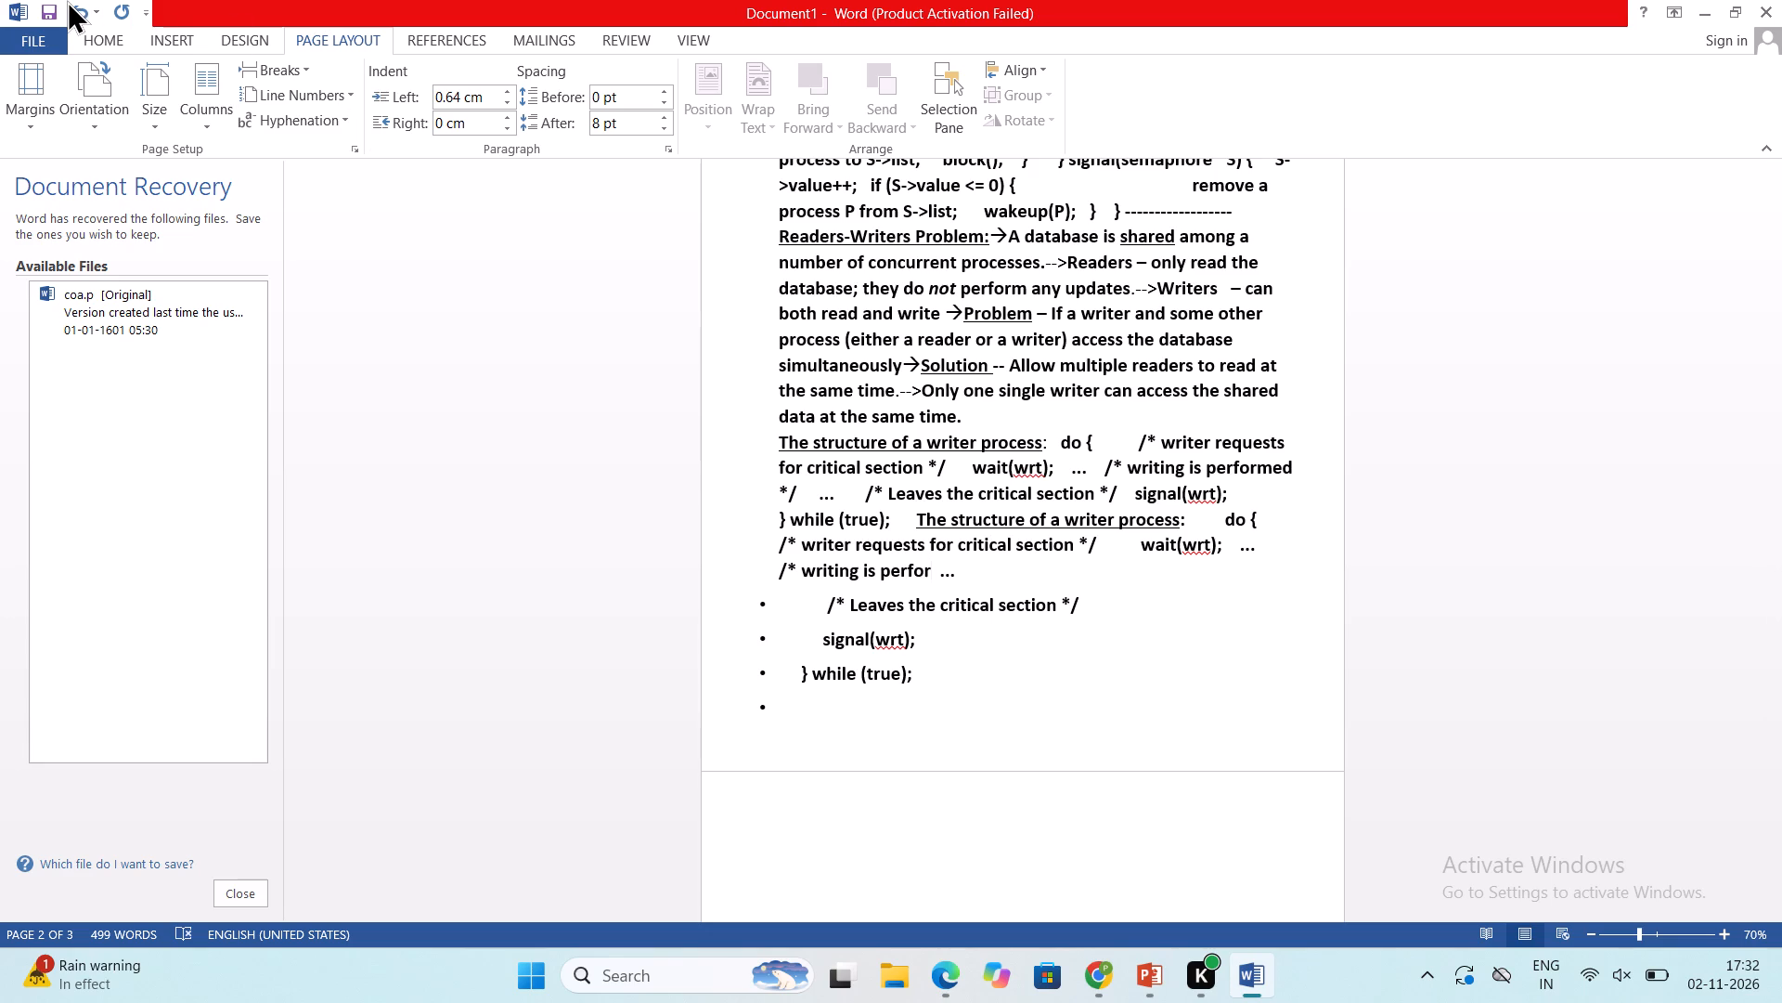
click(72, 2)
click(72, 2)
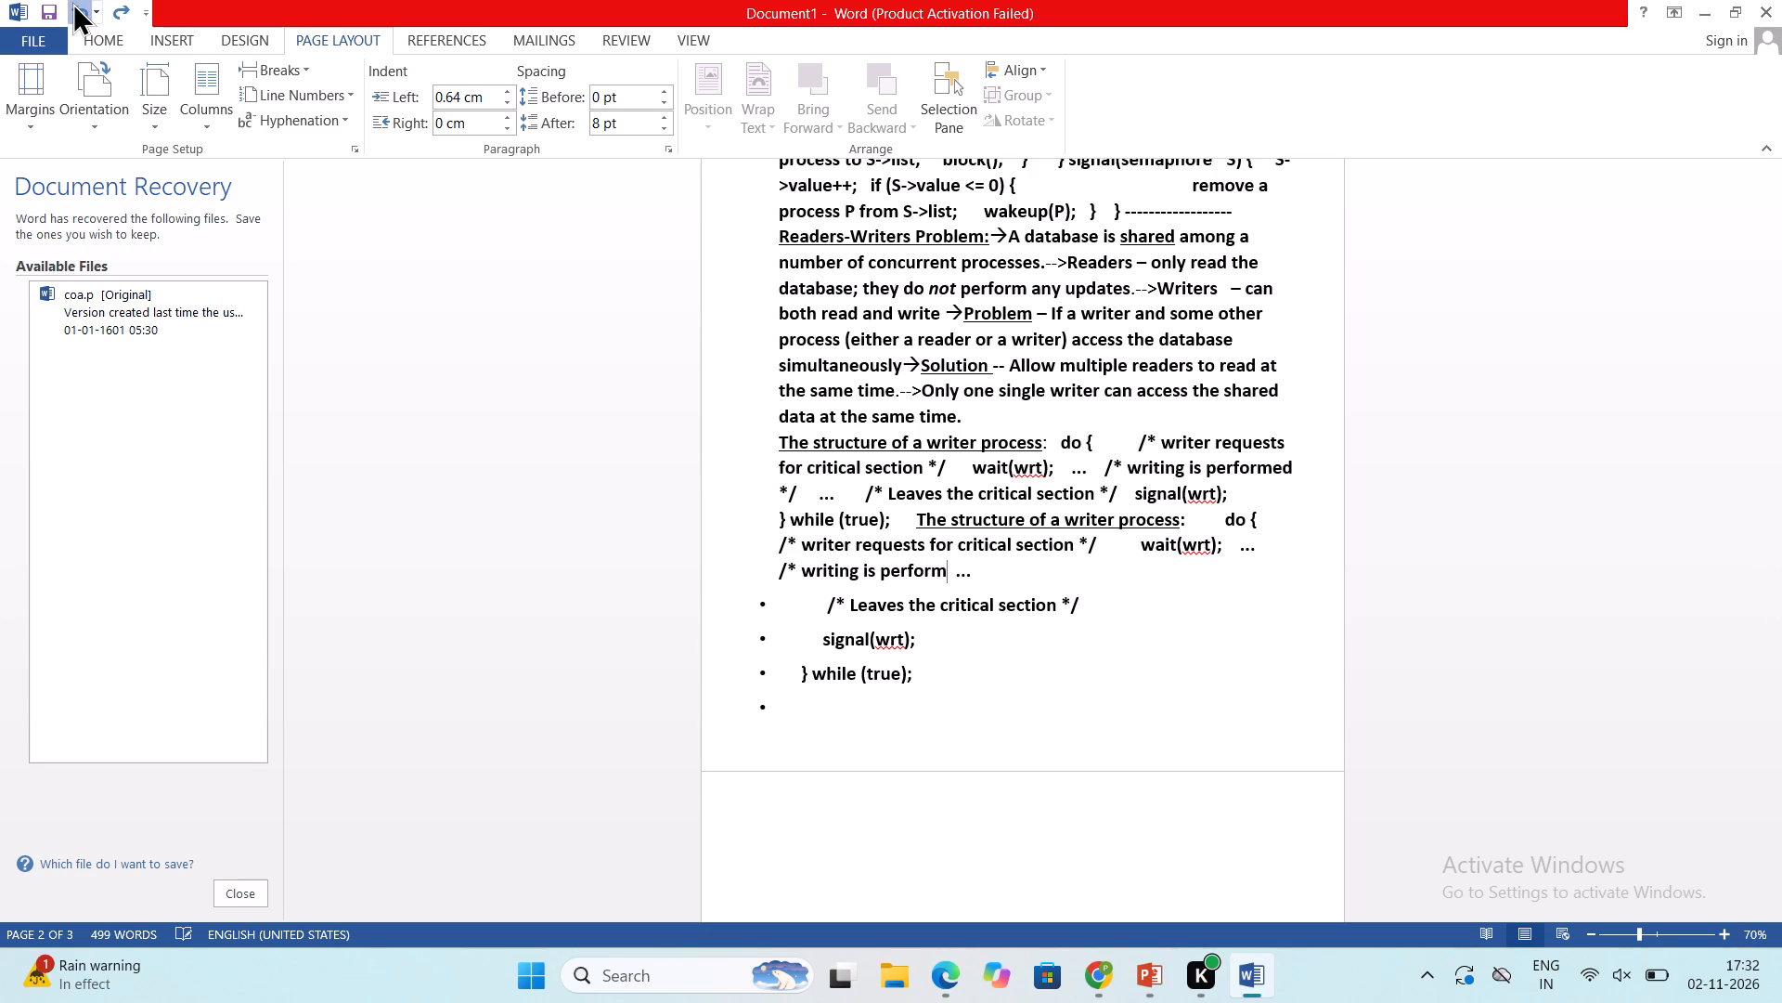
triple_click(72, 2)
triple_click(72, 2)
double_click(72, 2)
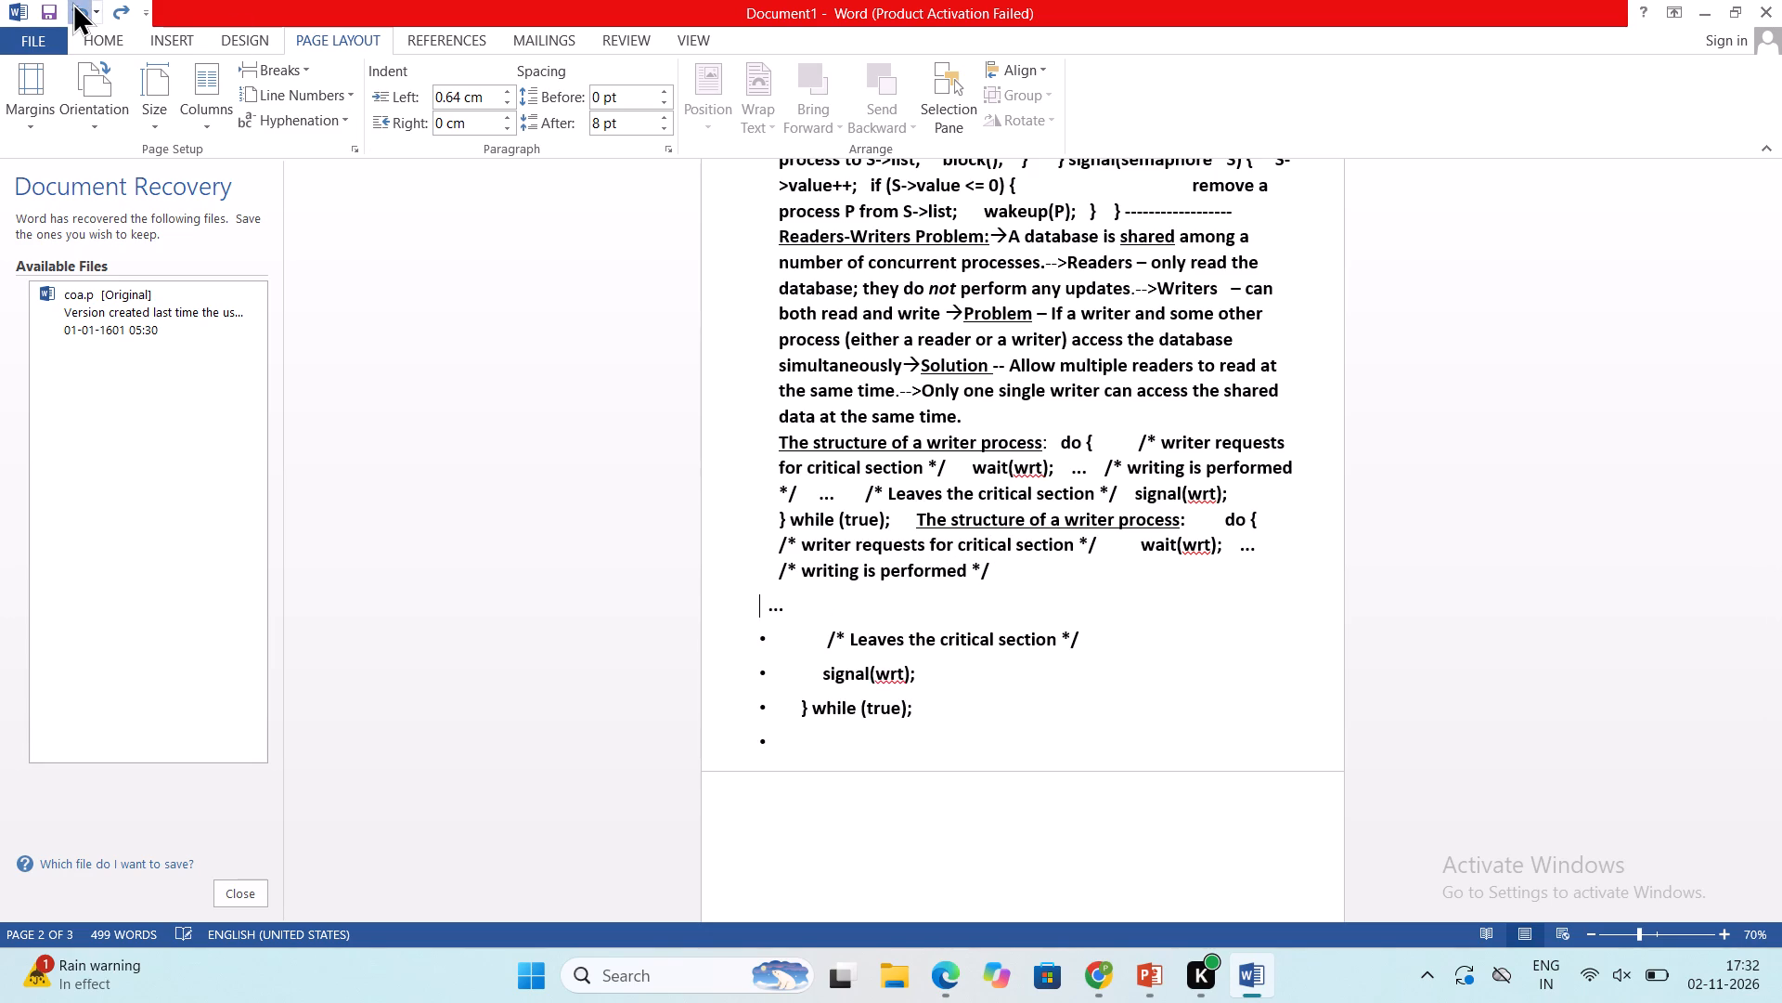
key(BackSpace)
key(BackSpace)
key(BackSpace)
key(space)
key(space)
key(space)
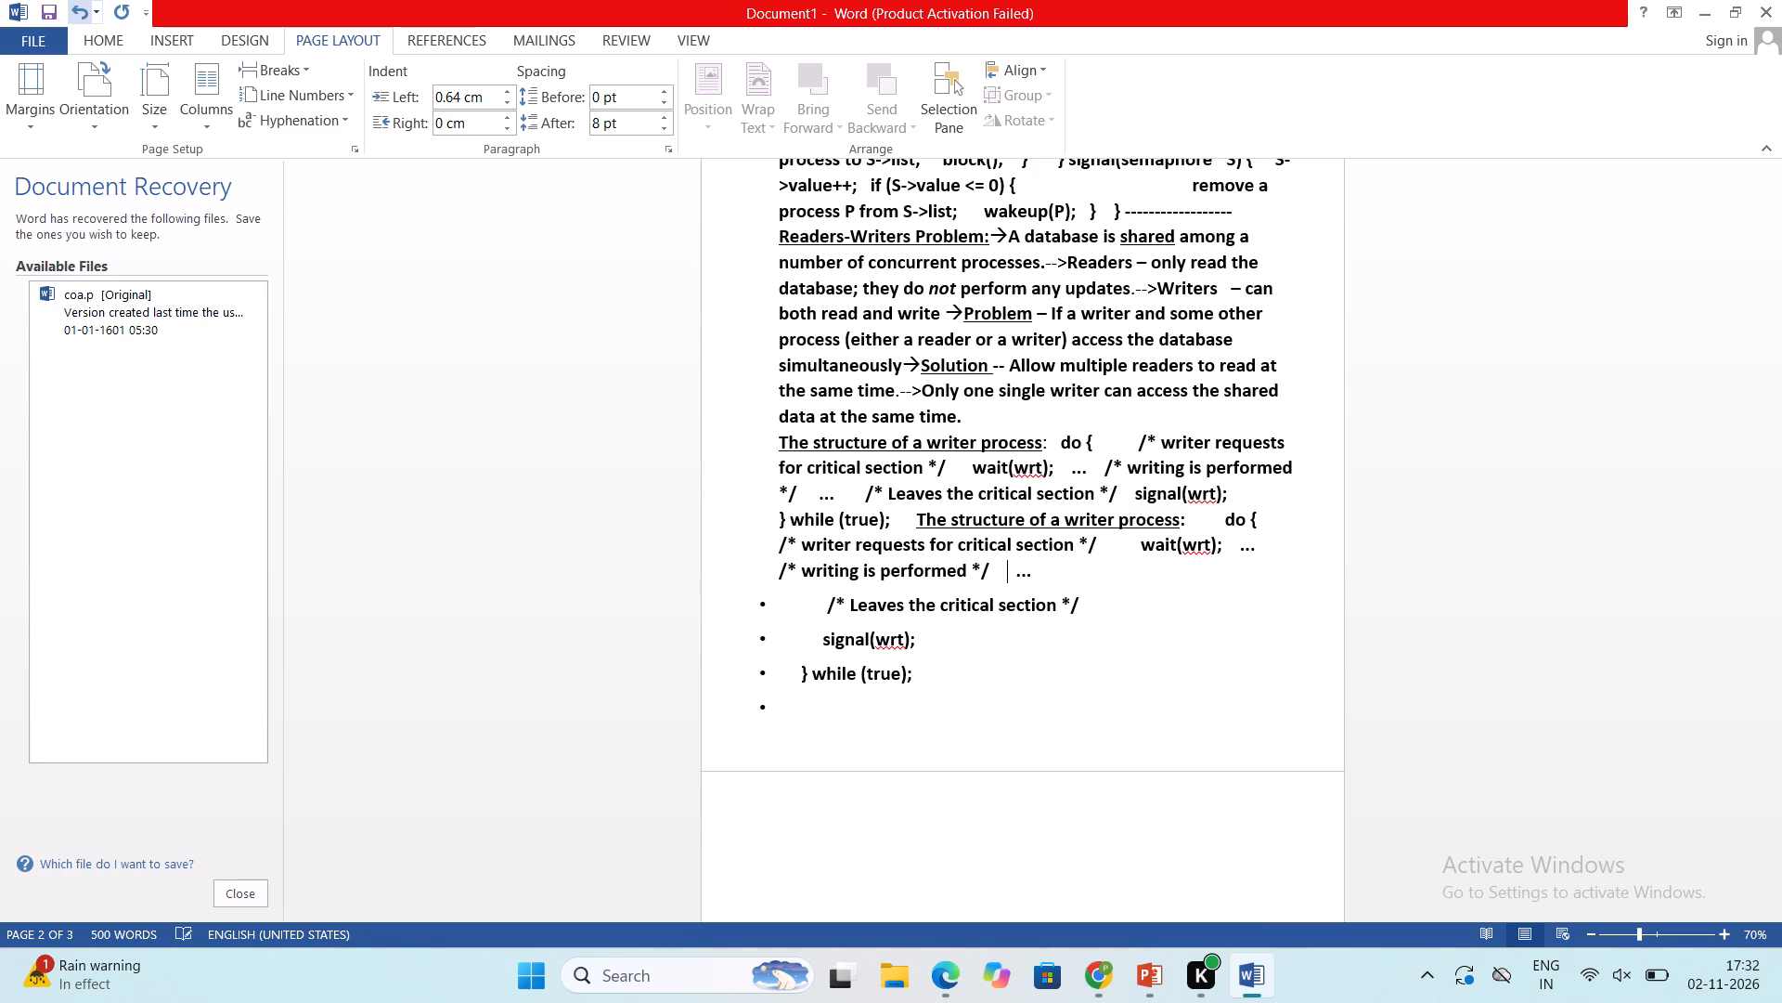
key(Down)
key(Left)
key(Left)
key(Left)
key(Left)
key(Left)
key(Left)
key(Left)
key(Left)
key(Left)
key(Left)
key(Left)
key(Left)
key(Left)
key(Left)
key(Left)
key(Left)
key(Left)
key(Left)
key(Left)
key(Left)
key(Left)
key(Left)
key(BackSpace)
key(BackSpace)
key(BackSpace)
key(BackSpace)
key(BackSpace)
key(BackSpace)
key(BackSpace)
key(BackSpace)
key(BackSpace)
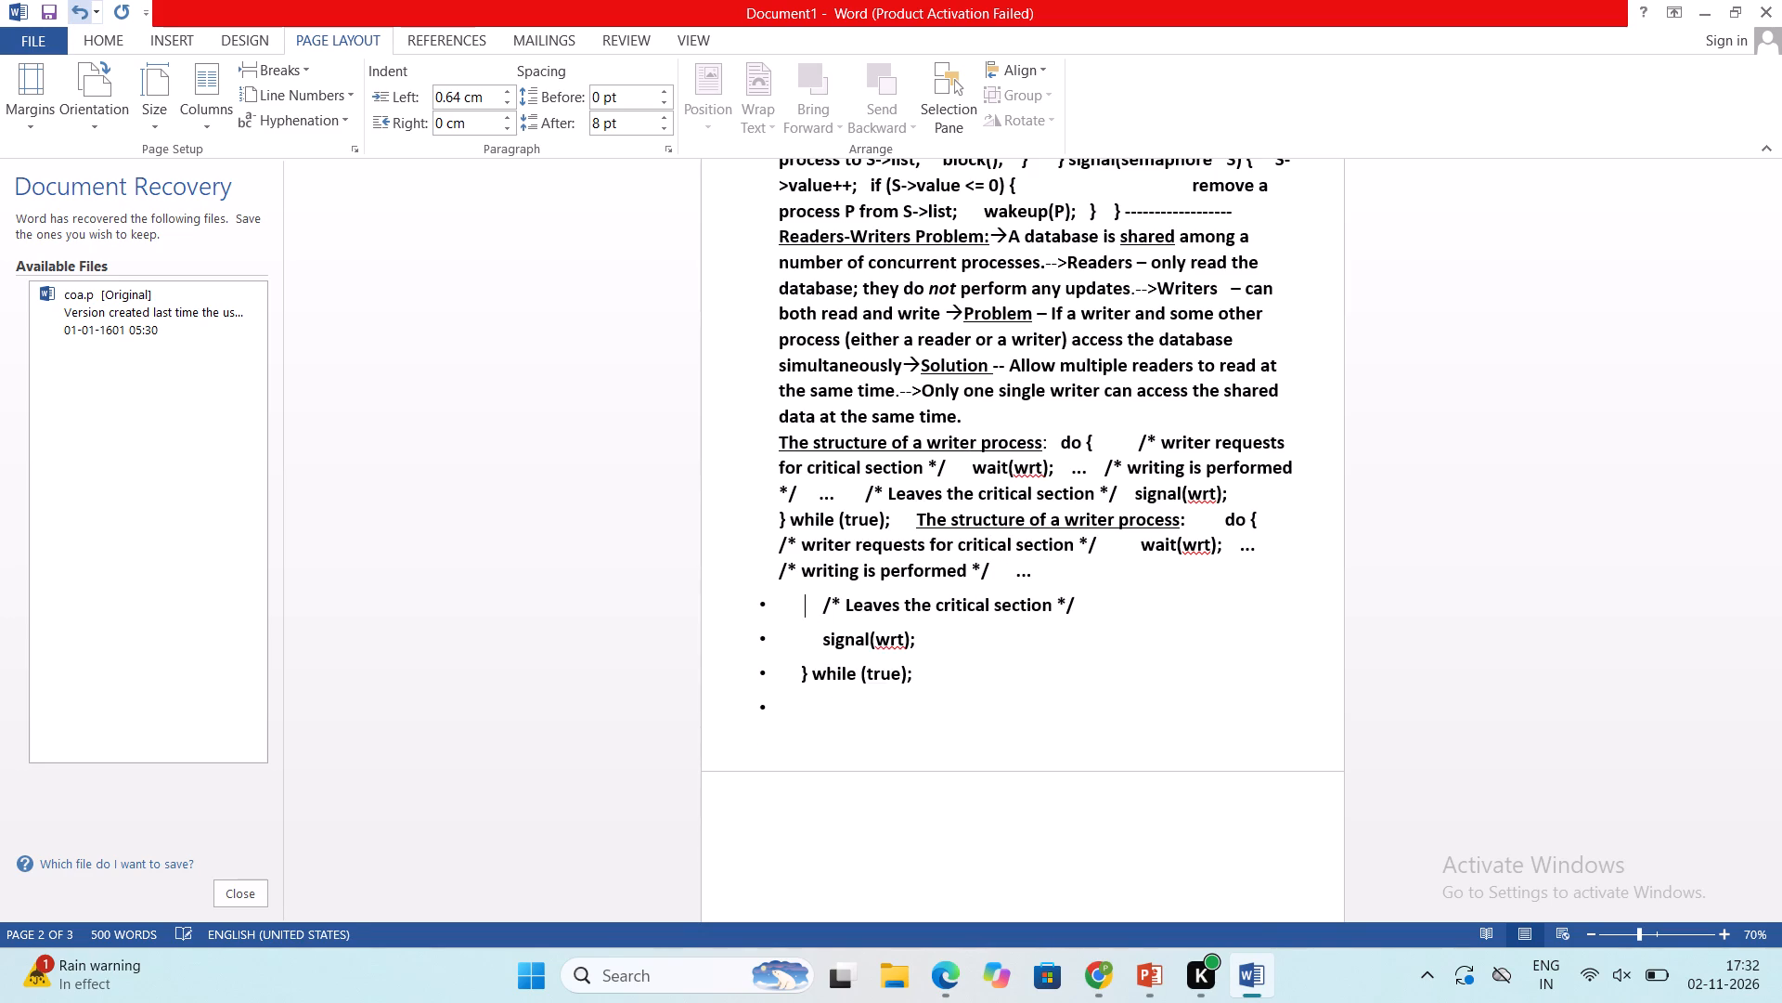
key(BackSpace)
key(BackSpace)
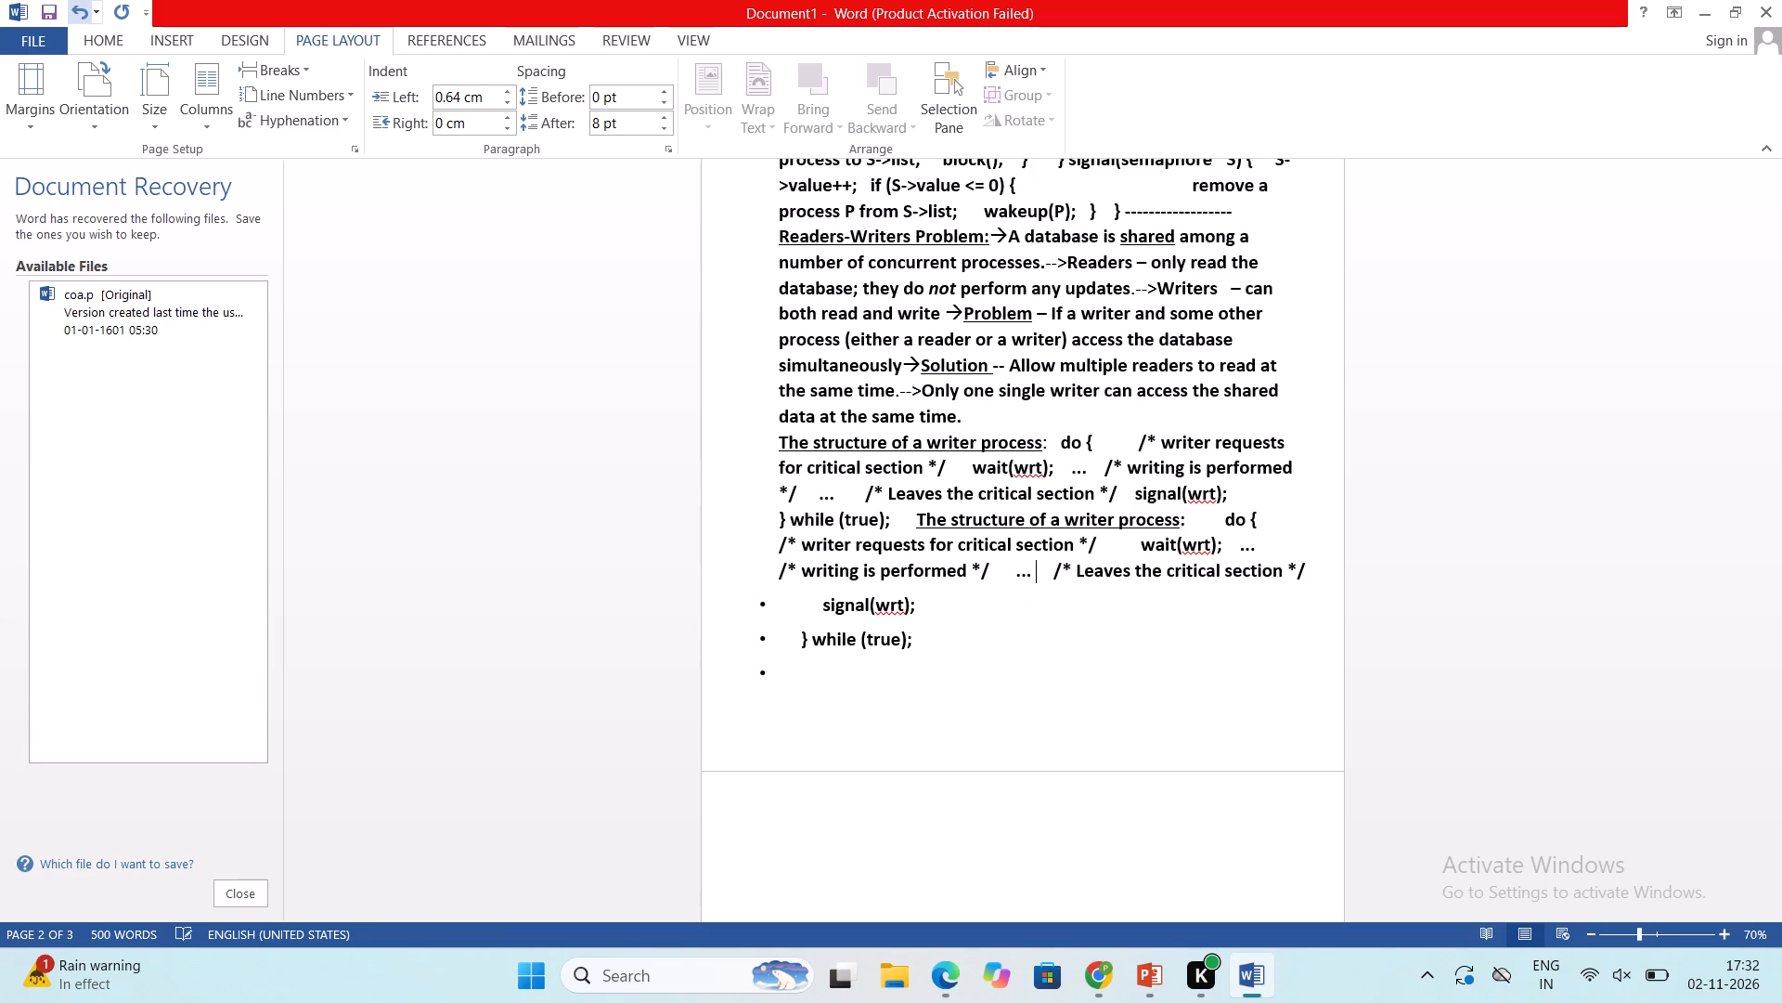
key(Down)
key(Left)
key(Left)
key(Left)
key(Left)
key(Left)
key(Left)
key(Left)
key(Left)
key(Left)
key(Left)
key(Left)
key(Left)
key(Left)
key(Left)
key(Left)
key(Left)
key(BackSpace)
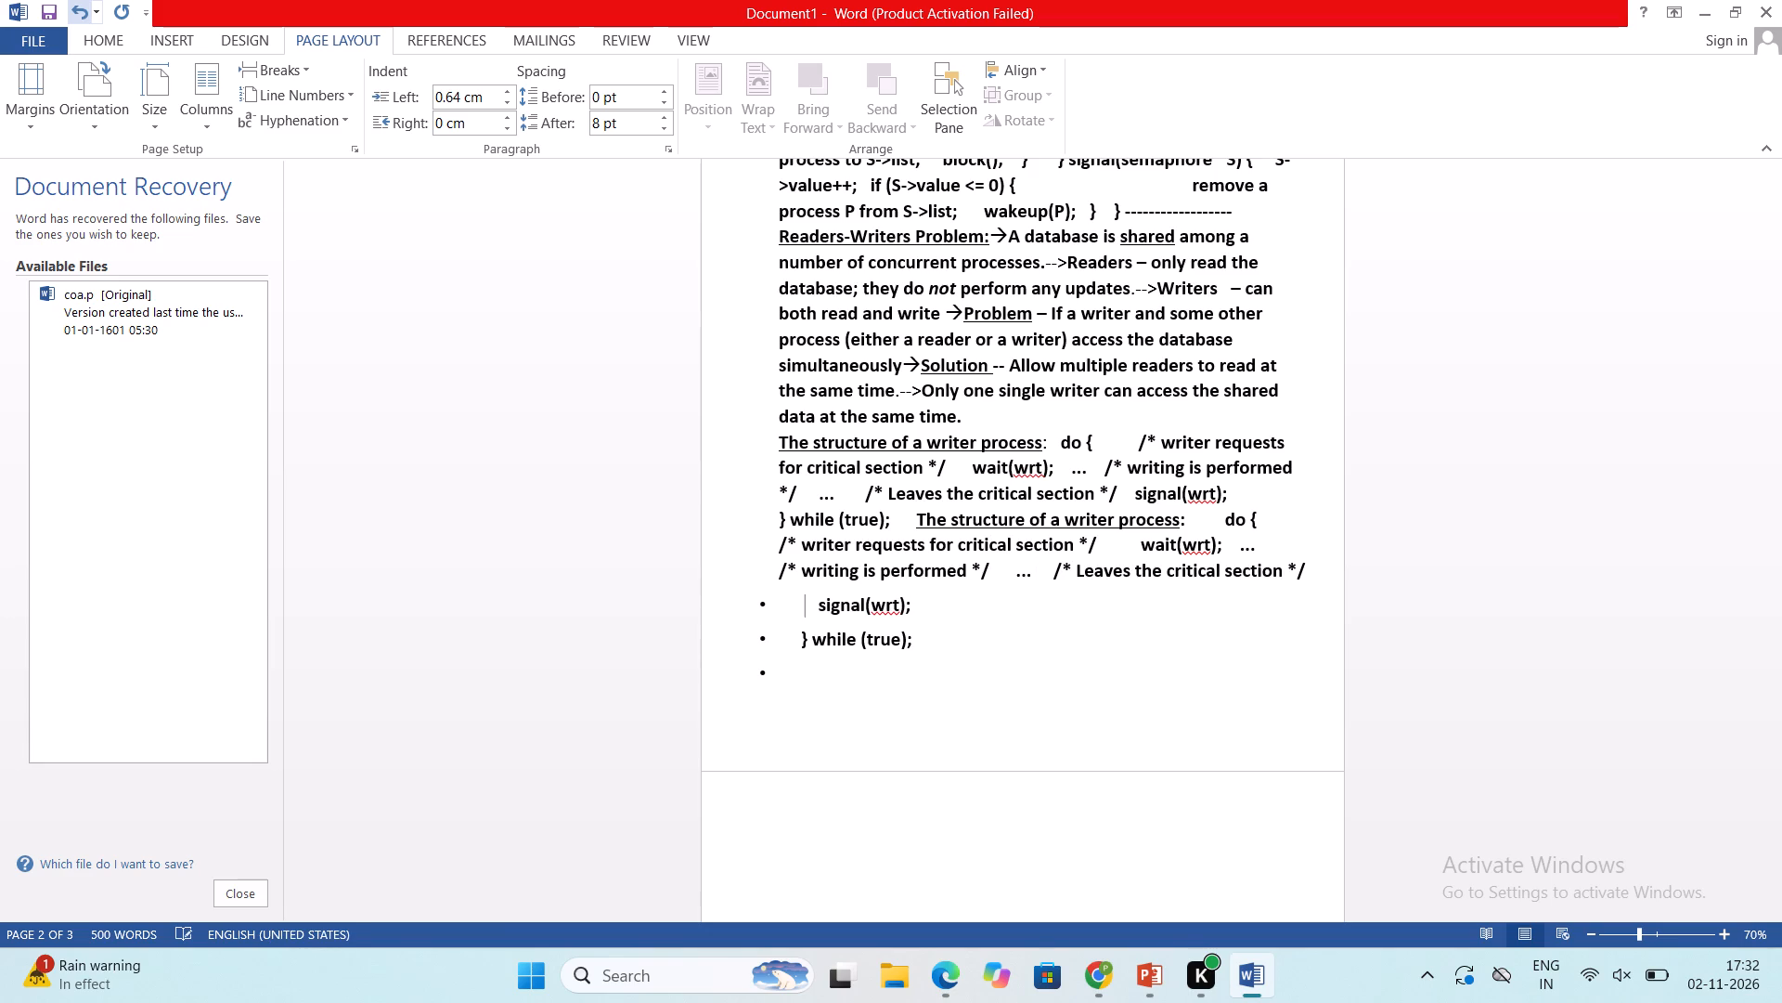
key(BackSpace)
key(BackSpace)
key(BackSpace)
key(BackSpace)
key(BackSpace)
key(BackSpace)
key(BackSpace)
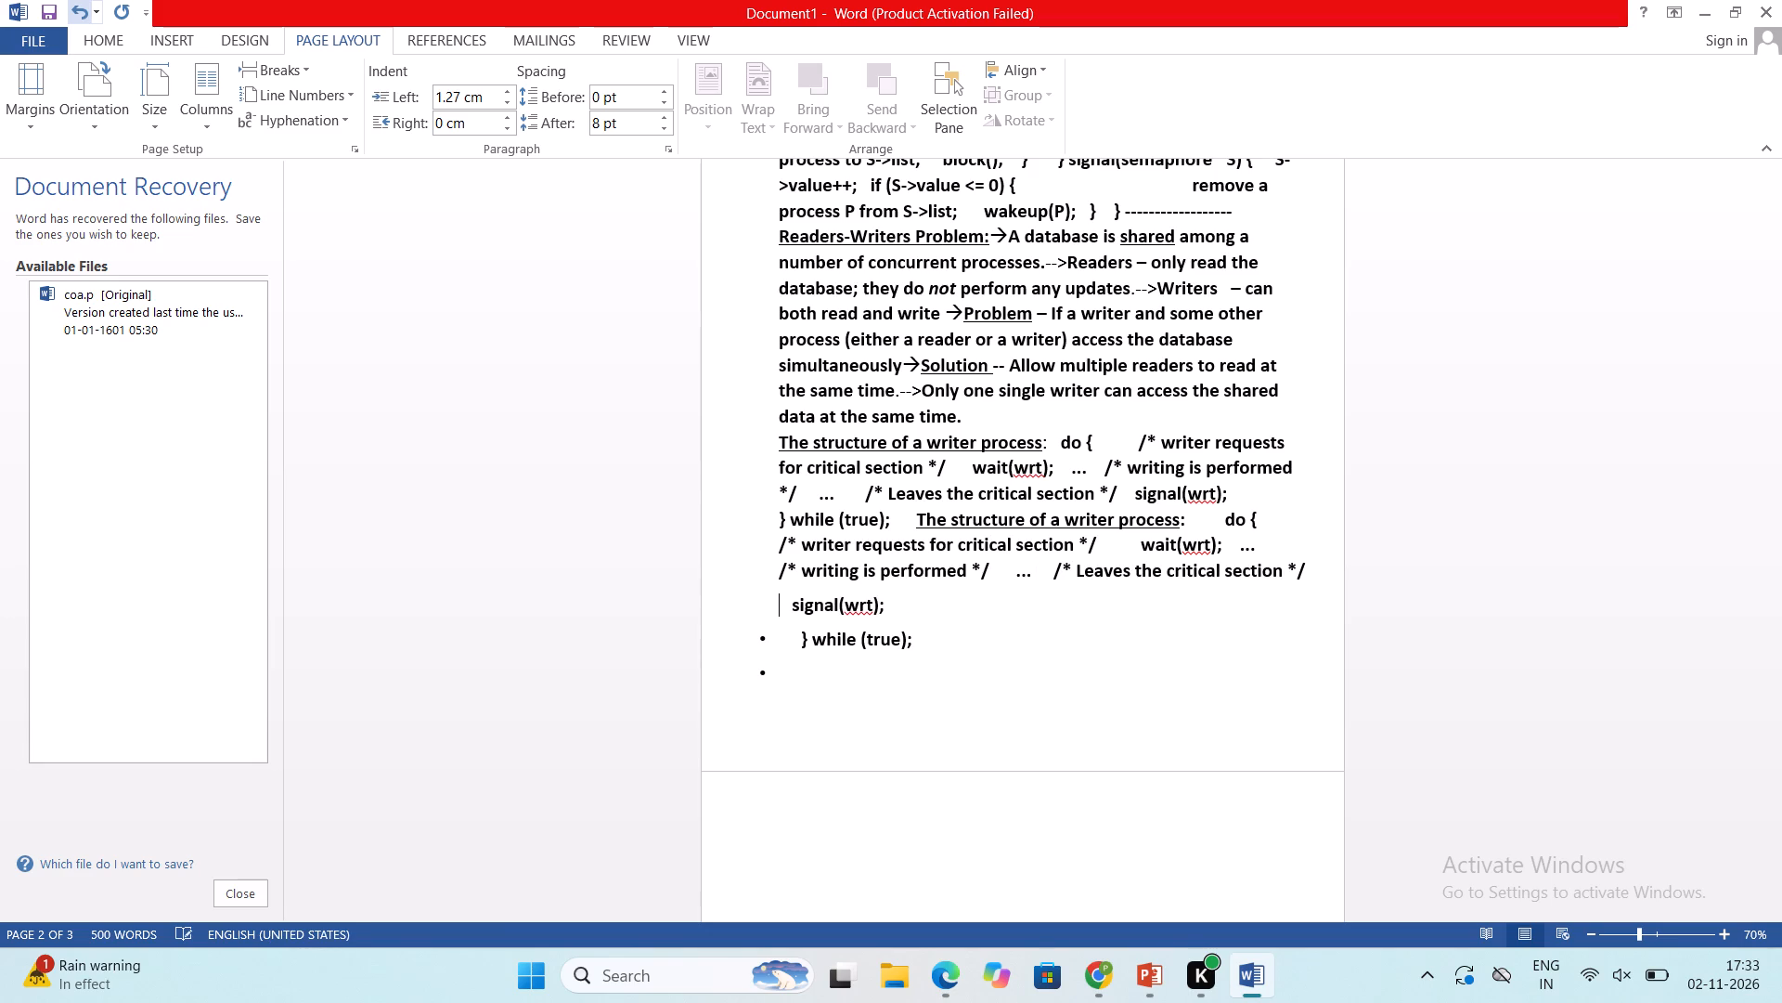
key(BackSpace)
key(BackSpace)
key(BackSpace)
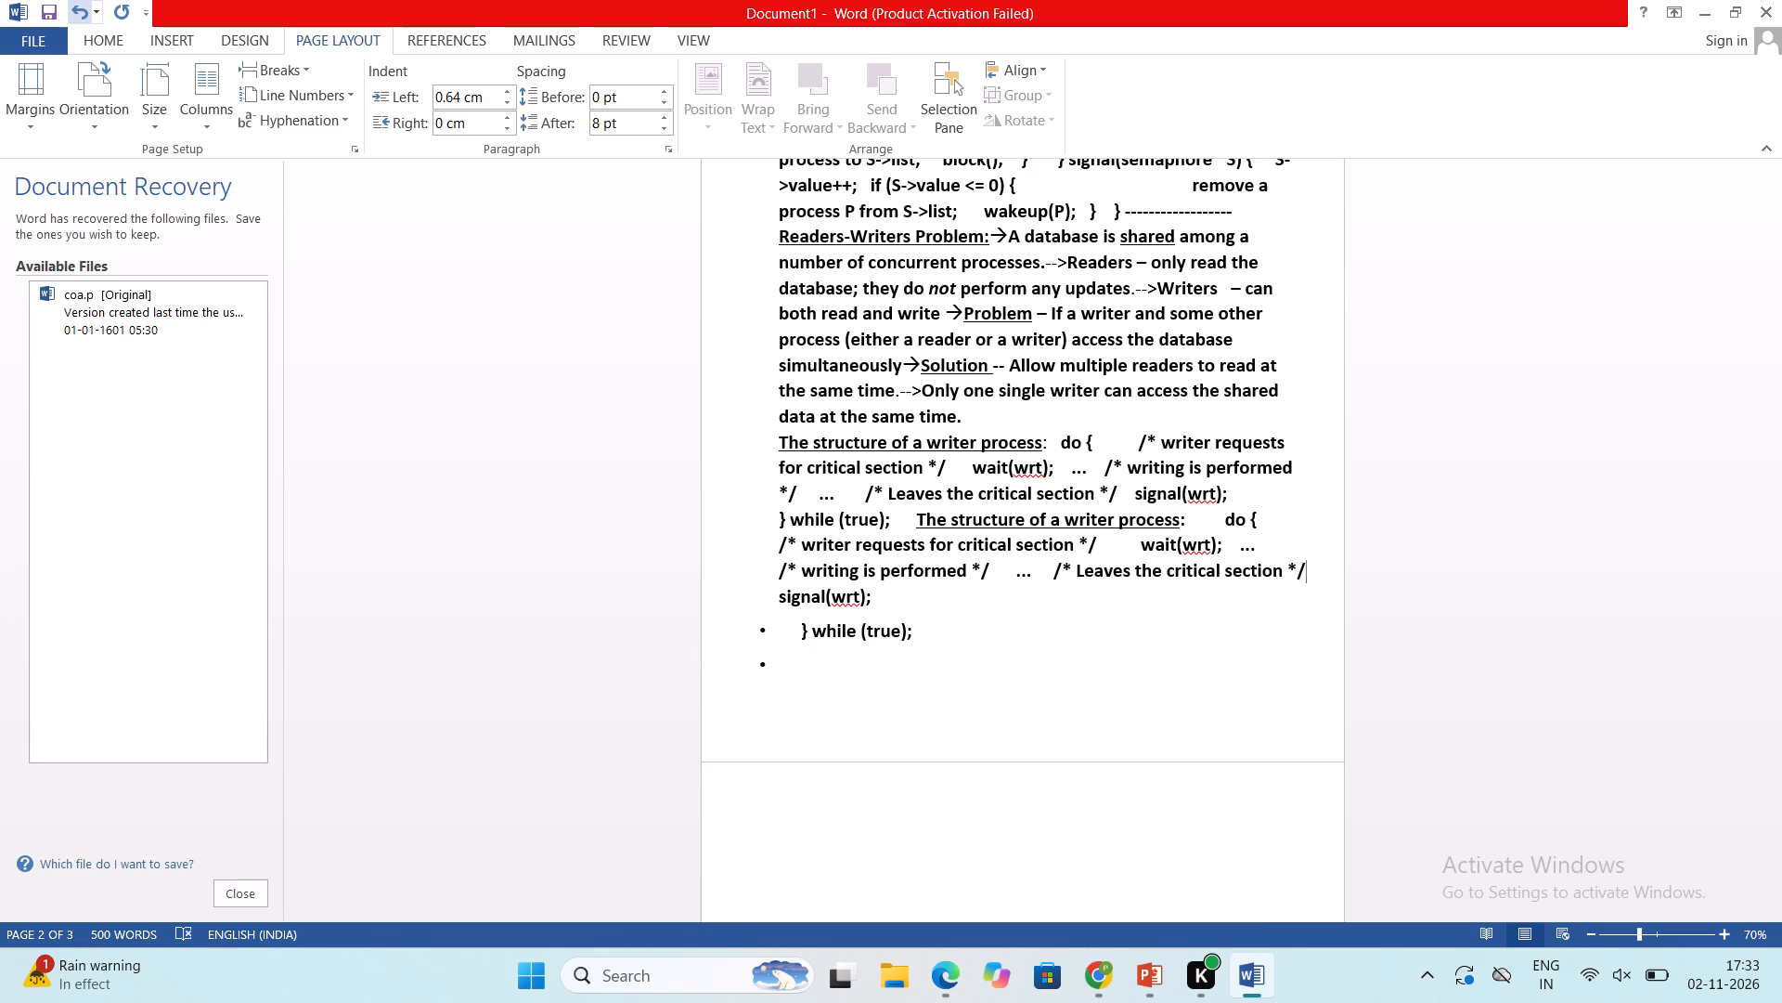
key(Down)
key(Down)
key(Left)
key(Left)
key(Left)
key(Left)
key(Left)
key(Left)
key(Left)
key(Left)
key(Left)
key(Left)
key(Left)
key(Left)
key(Left)
key(Left)
key(Left)
key(Left)
key(Left)
key(Left)
key(Left)
key(Left)
key(Left)
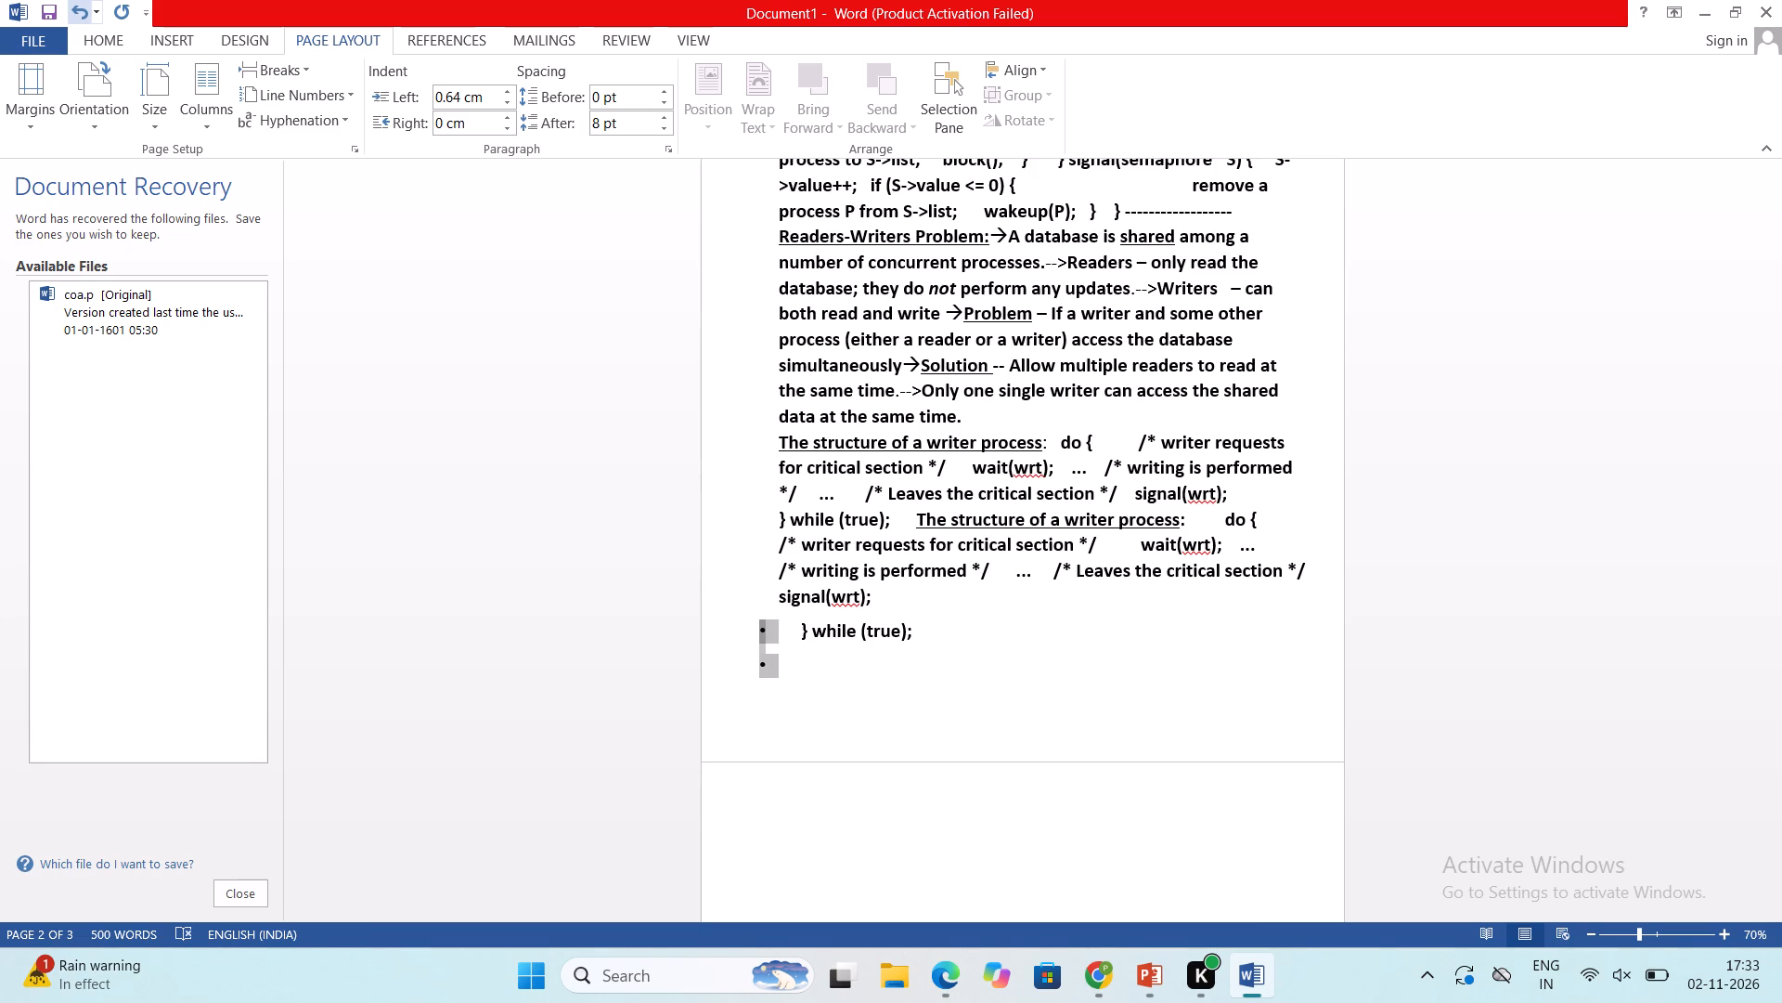
key(BackSpace)
key(BackSpace)
key(BackSpace)
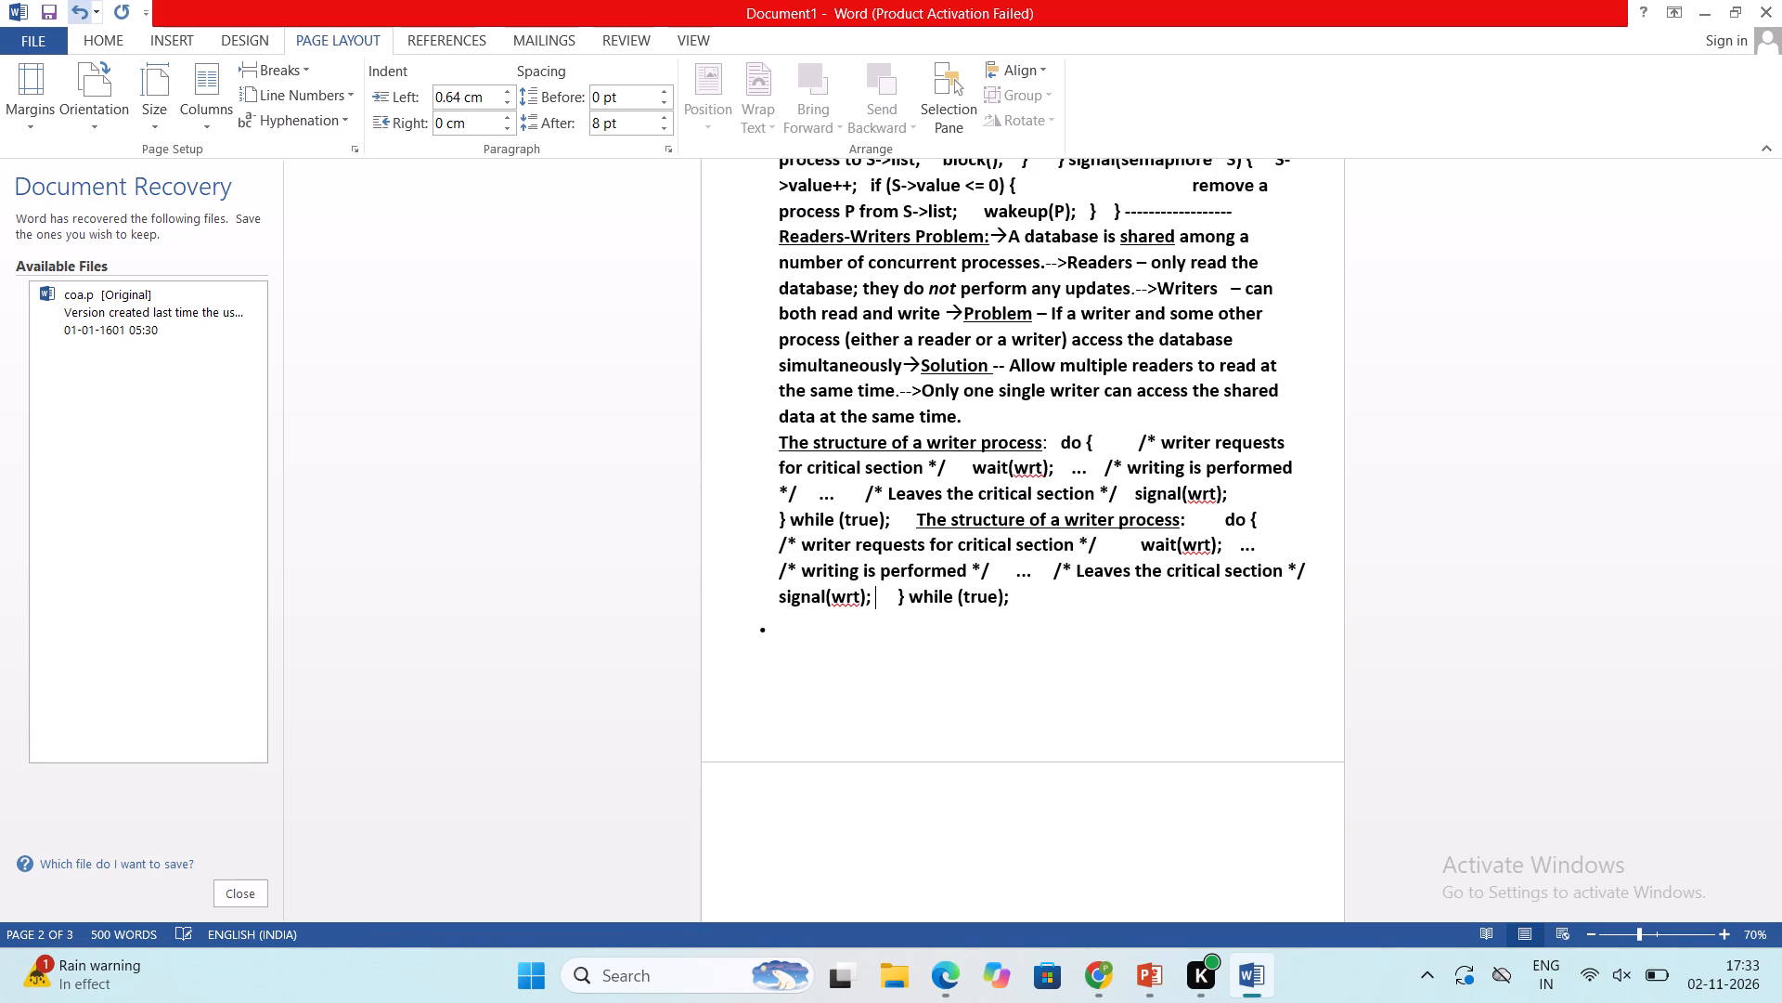
key(Down)
key(BackSpace)
key(BackSpace)
key(BackSpace)
click(1251, 970)
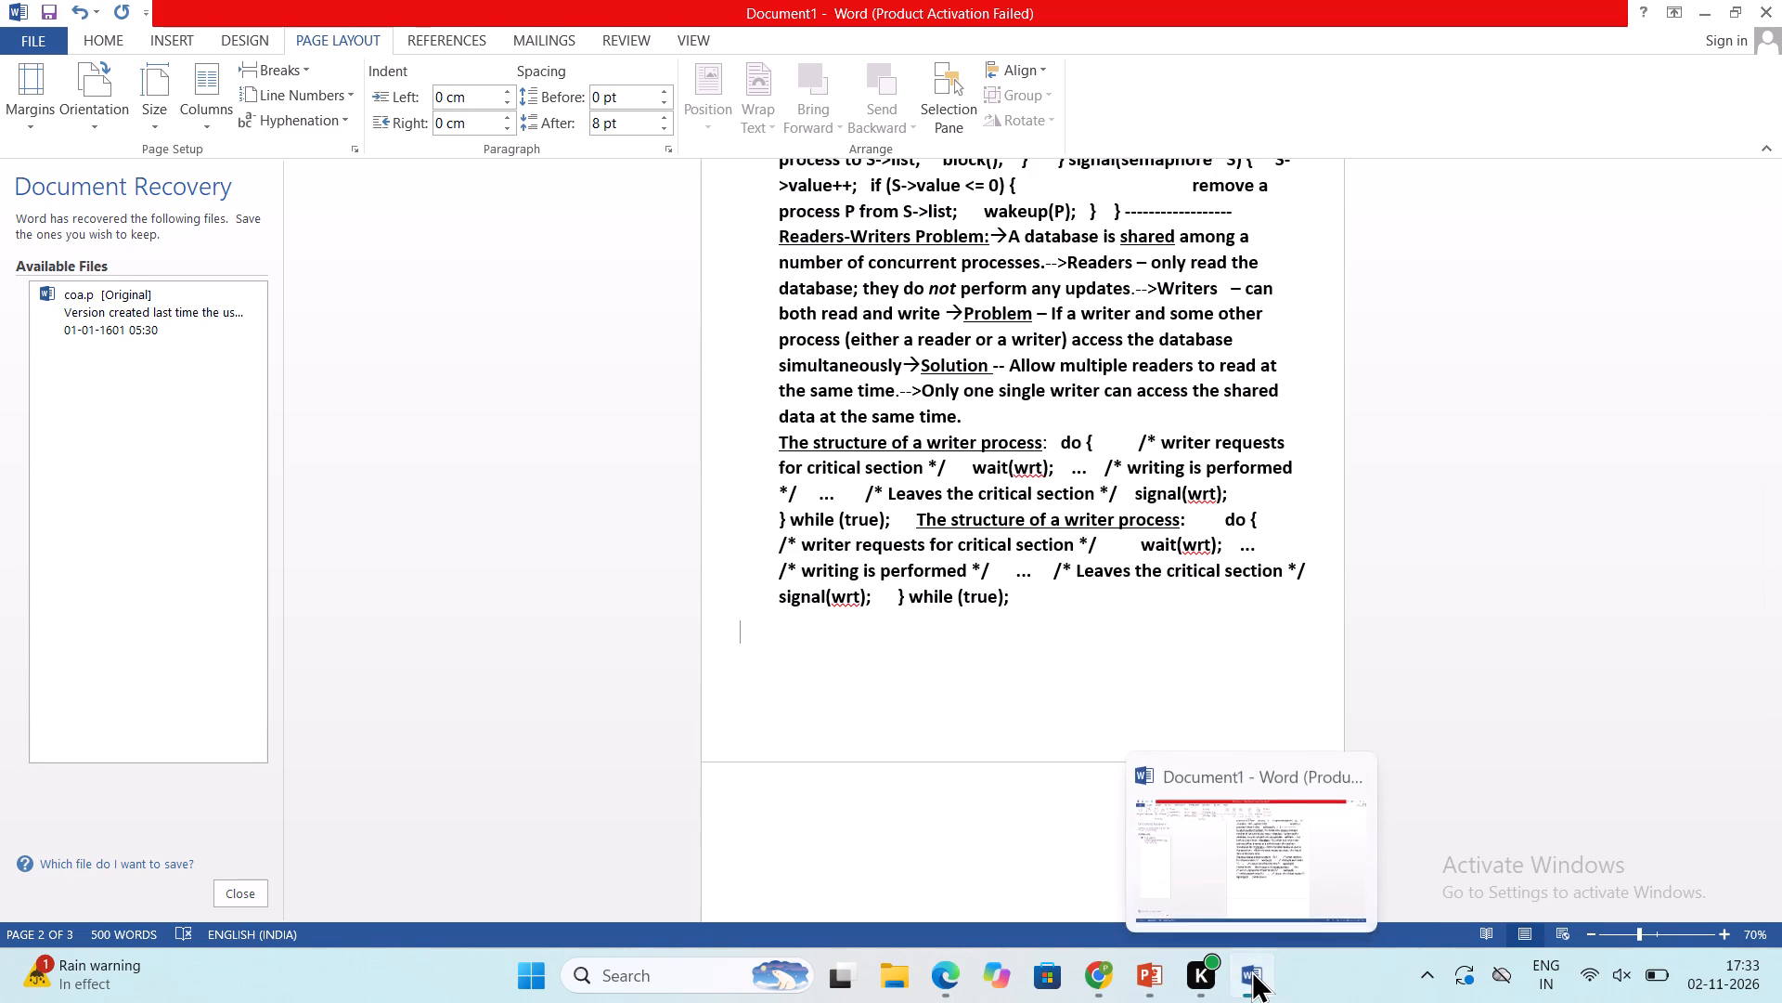
scroll(974, 673, down, 1)
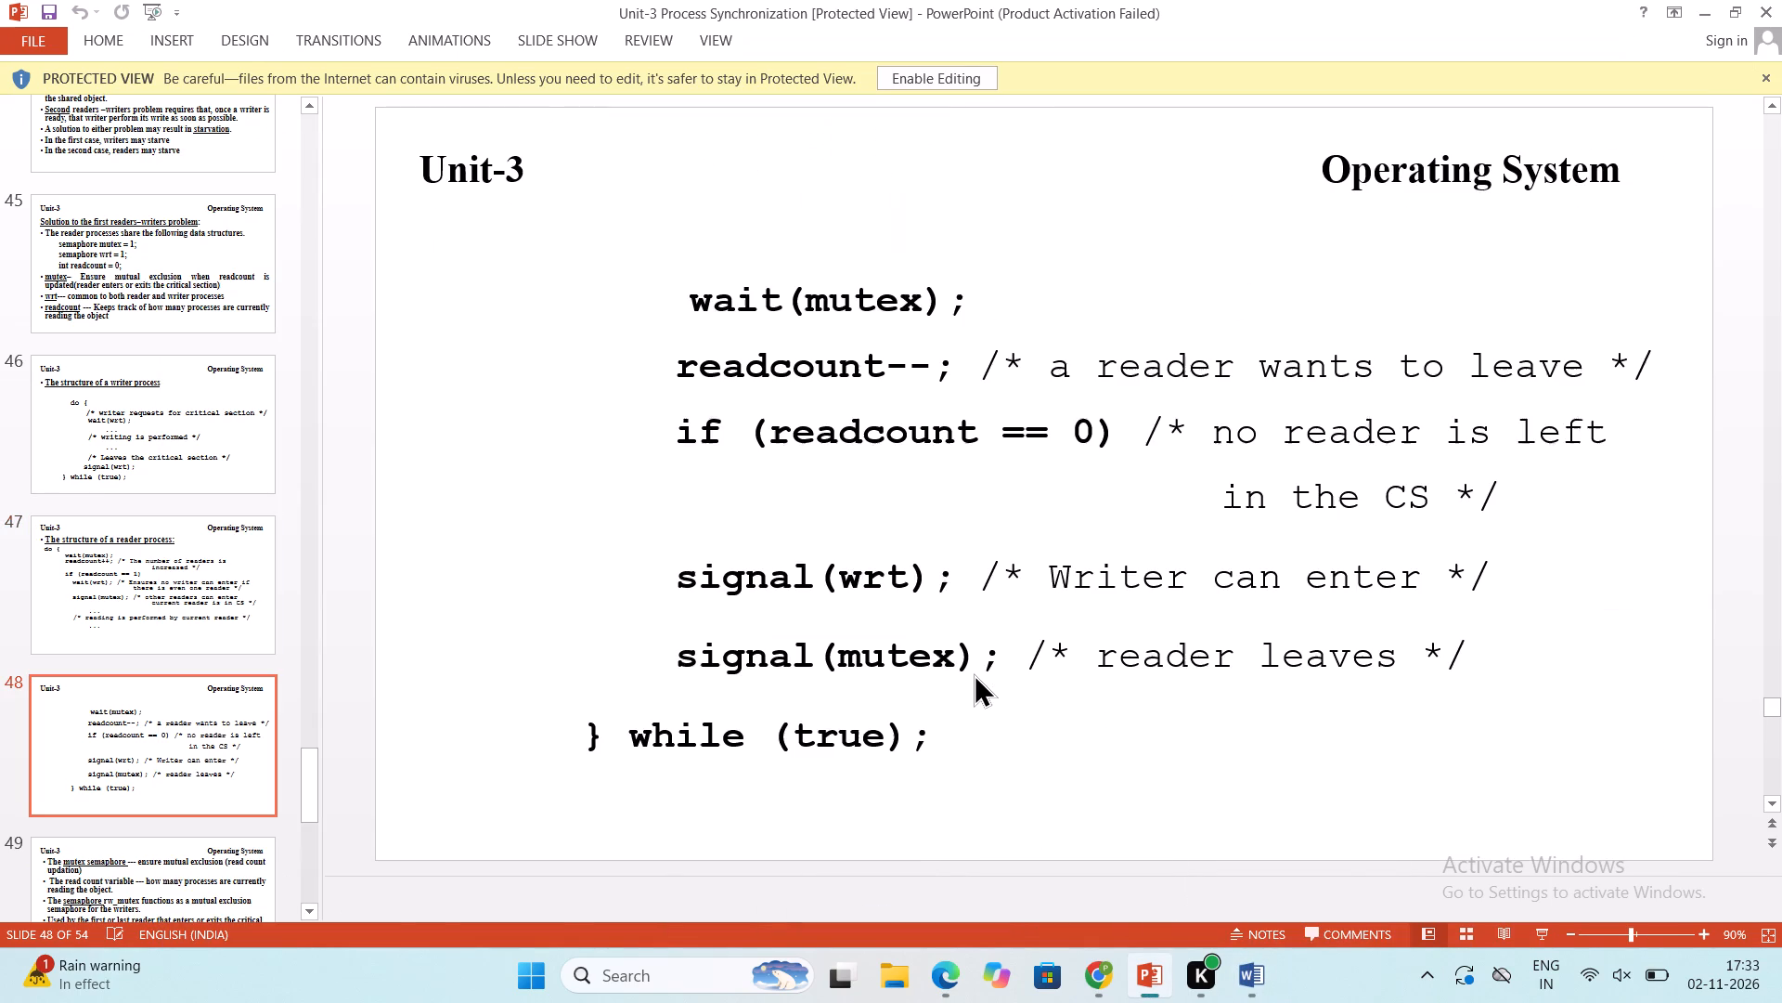
scroll(974, 673, down, 1)
drag(684, 288, 905, 760)
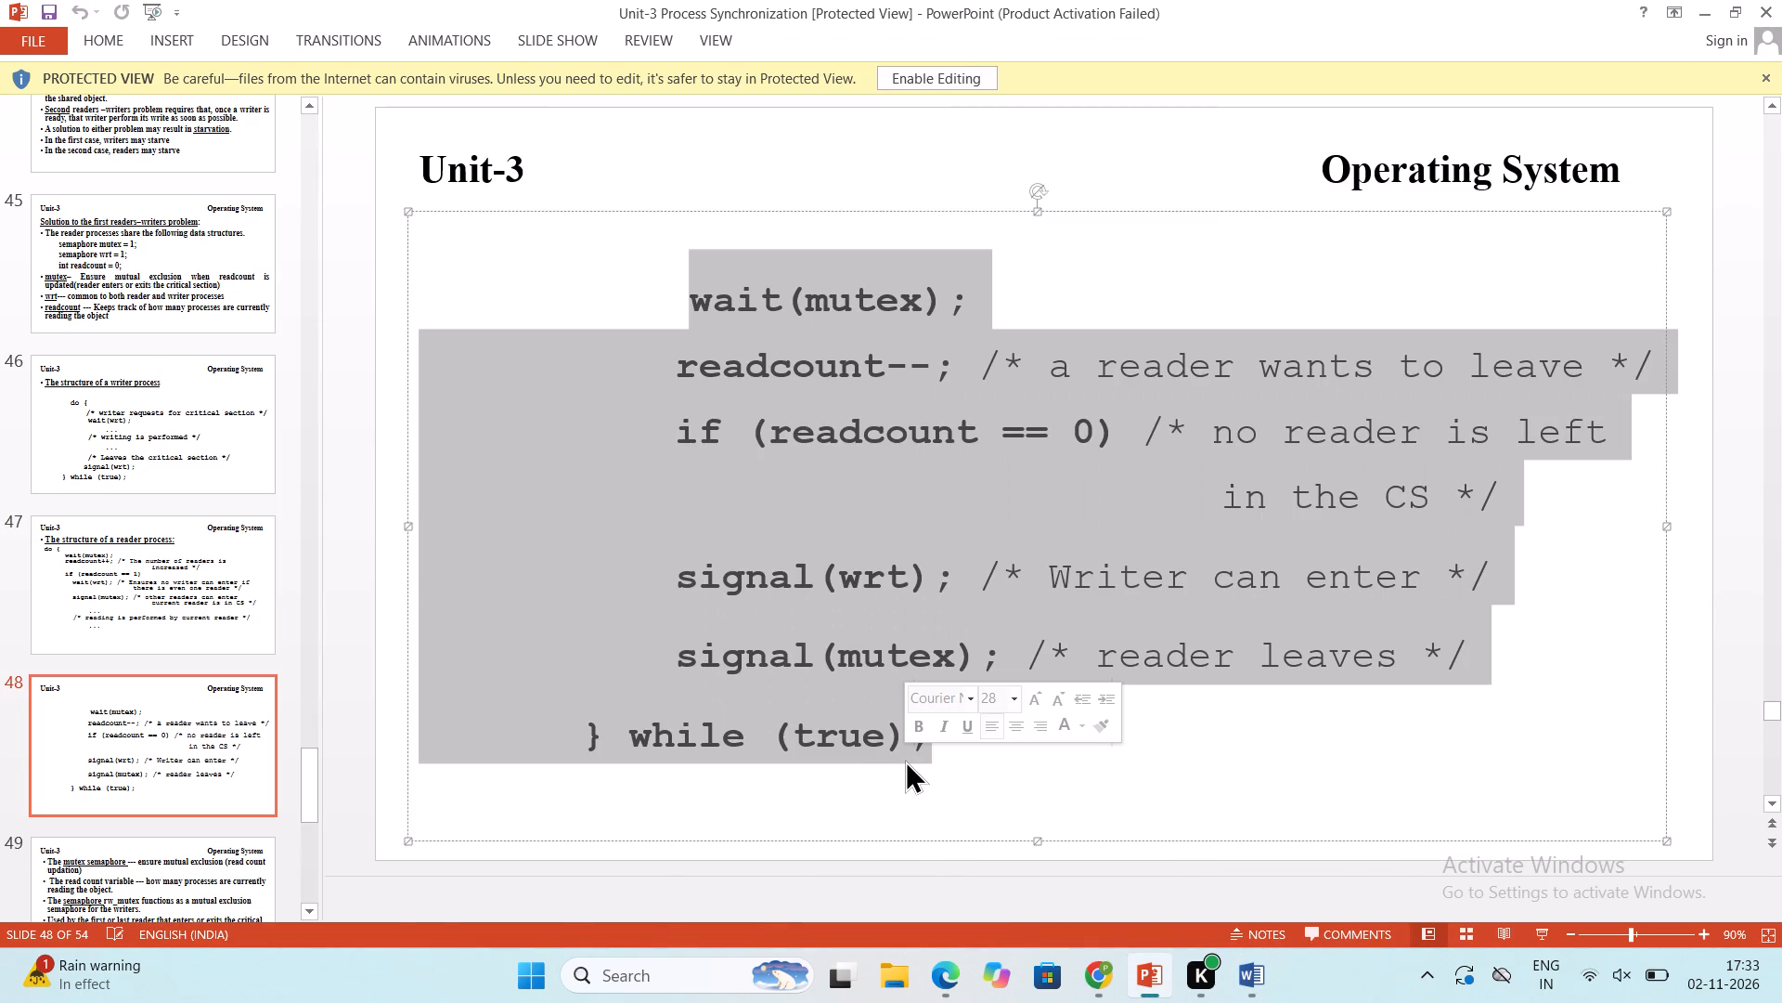
key(ctrl+c)
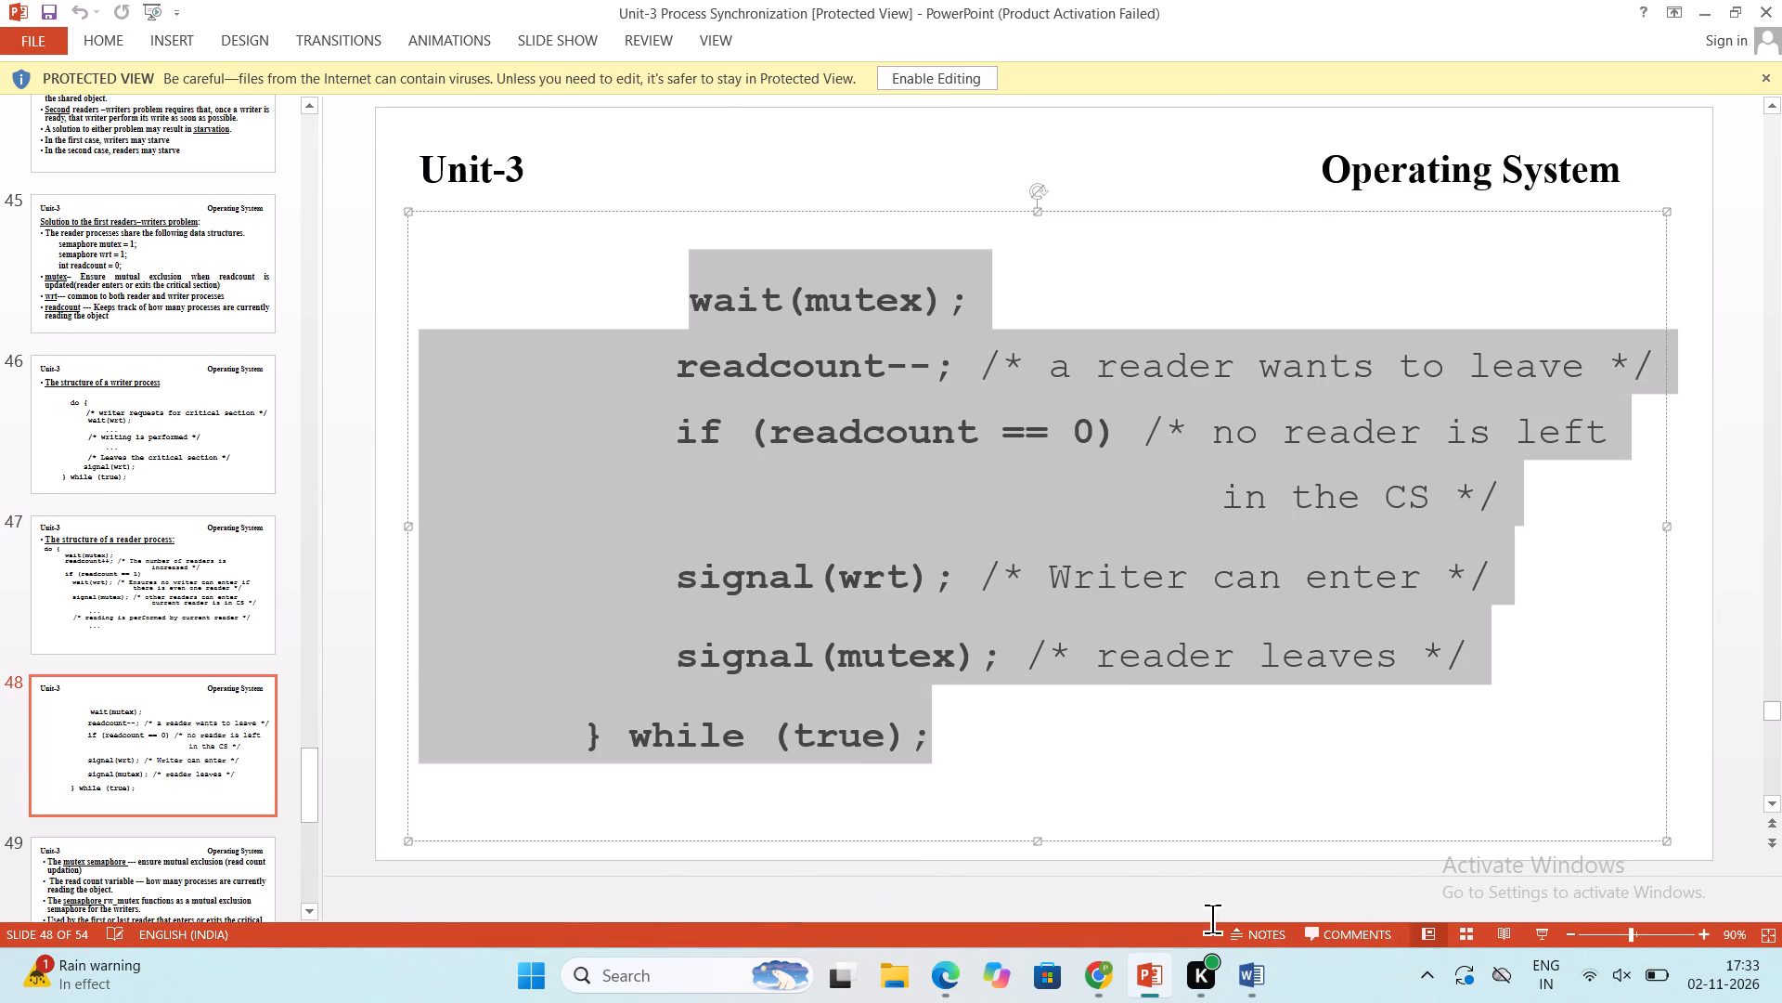
click(1240, 971)
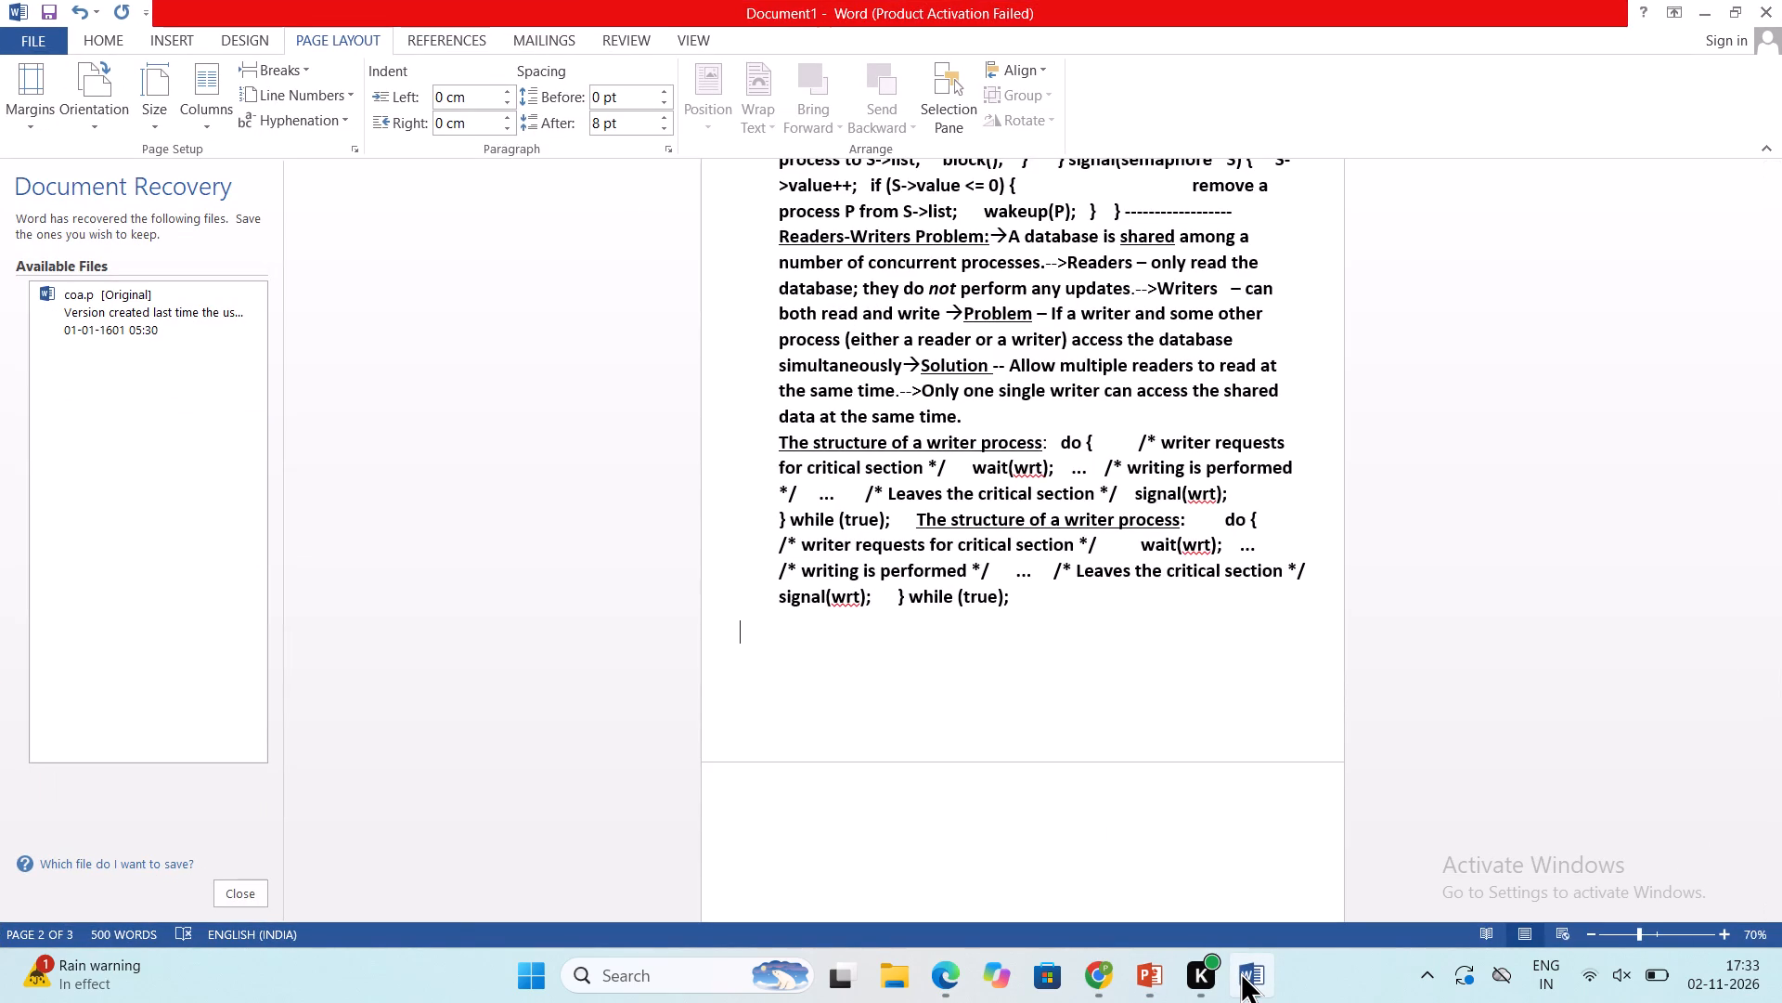
key(ctrl+v)
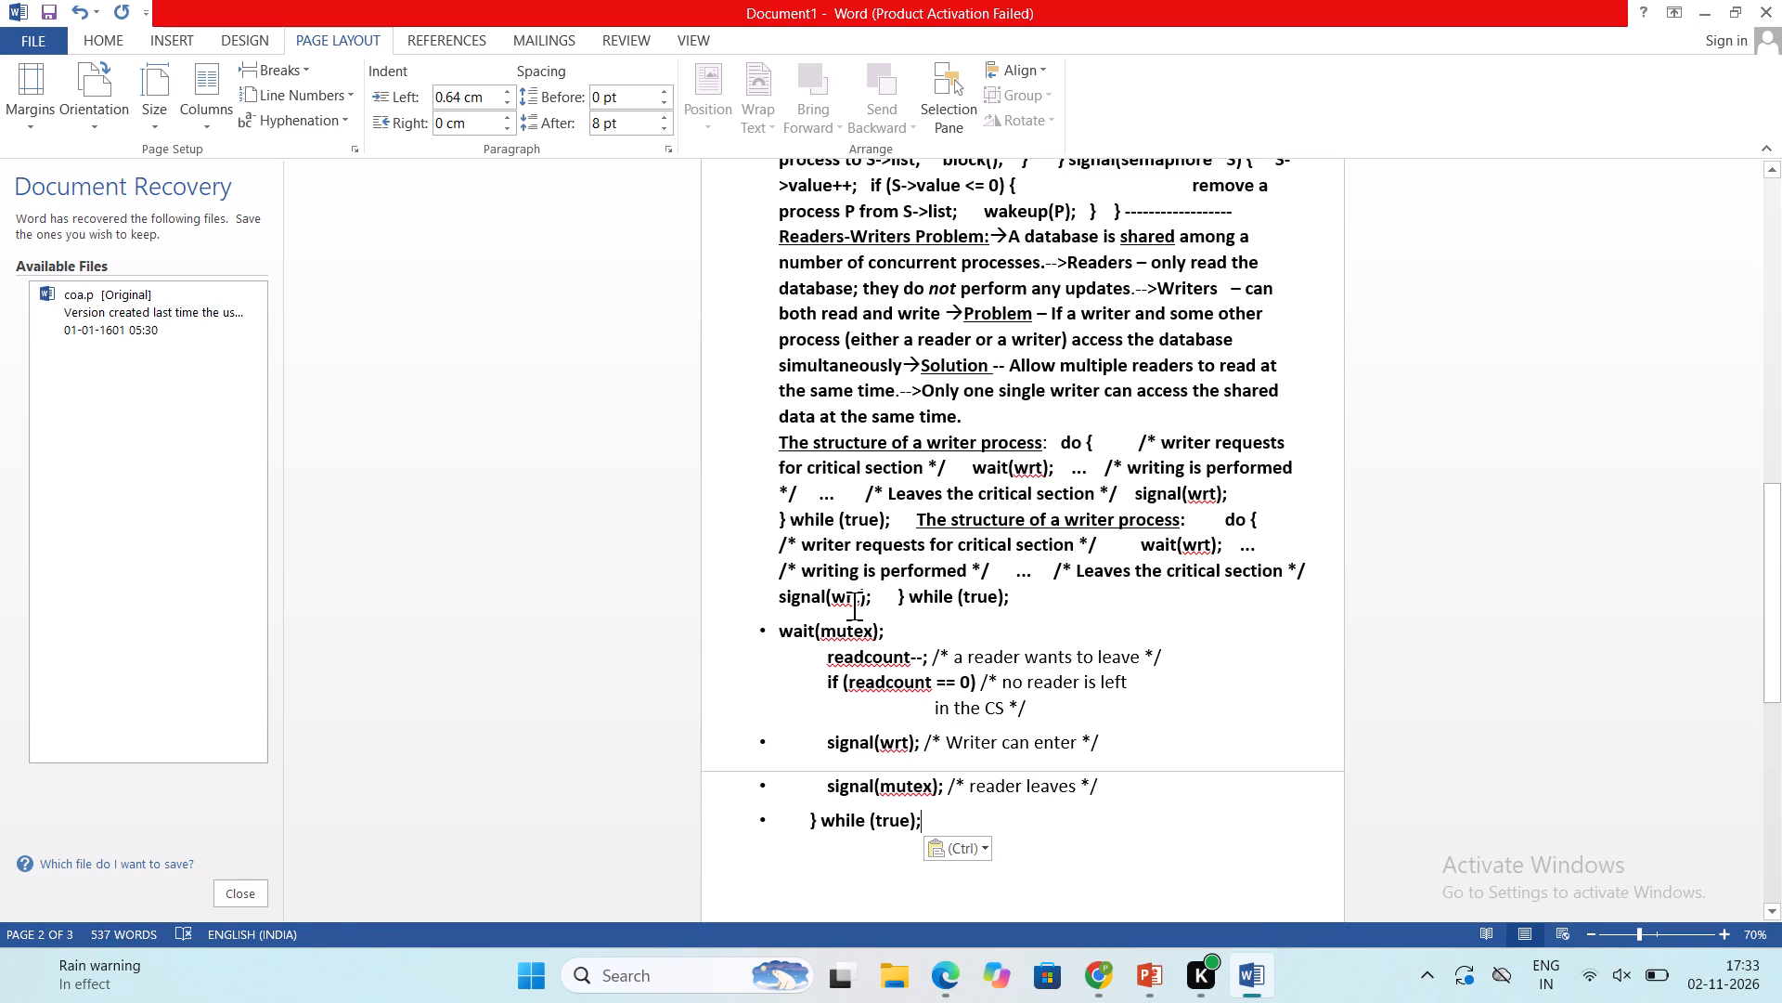
click(777, 629)
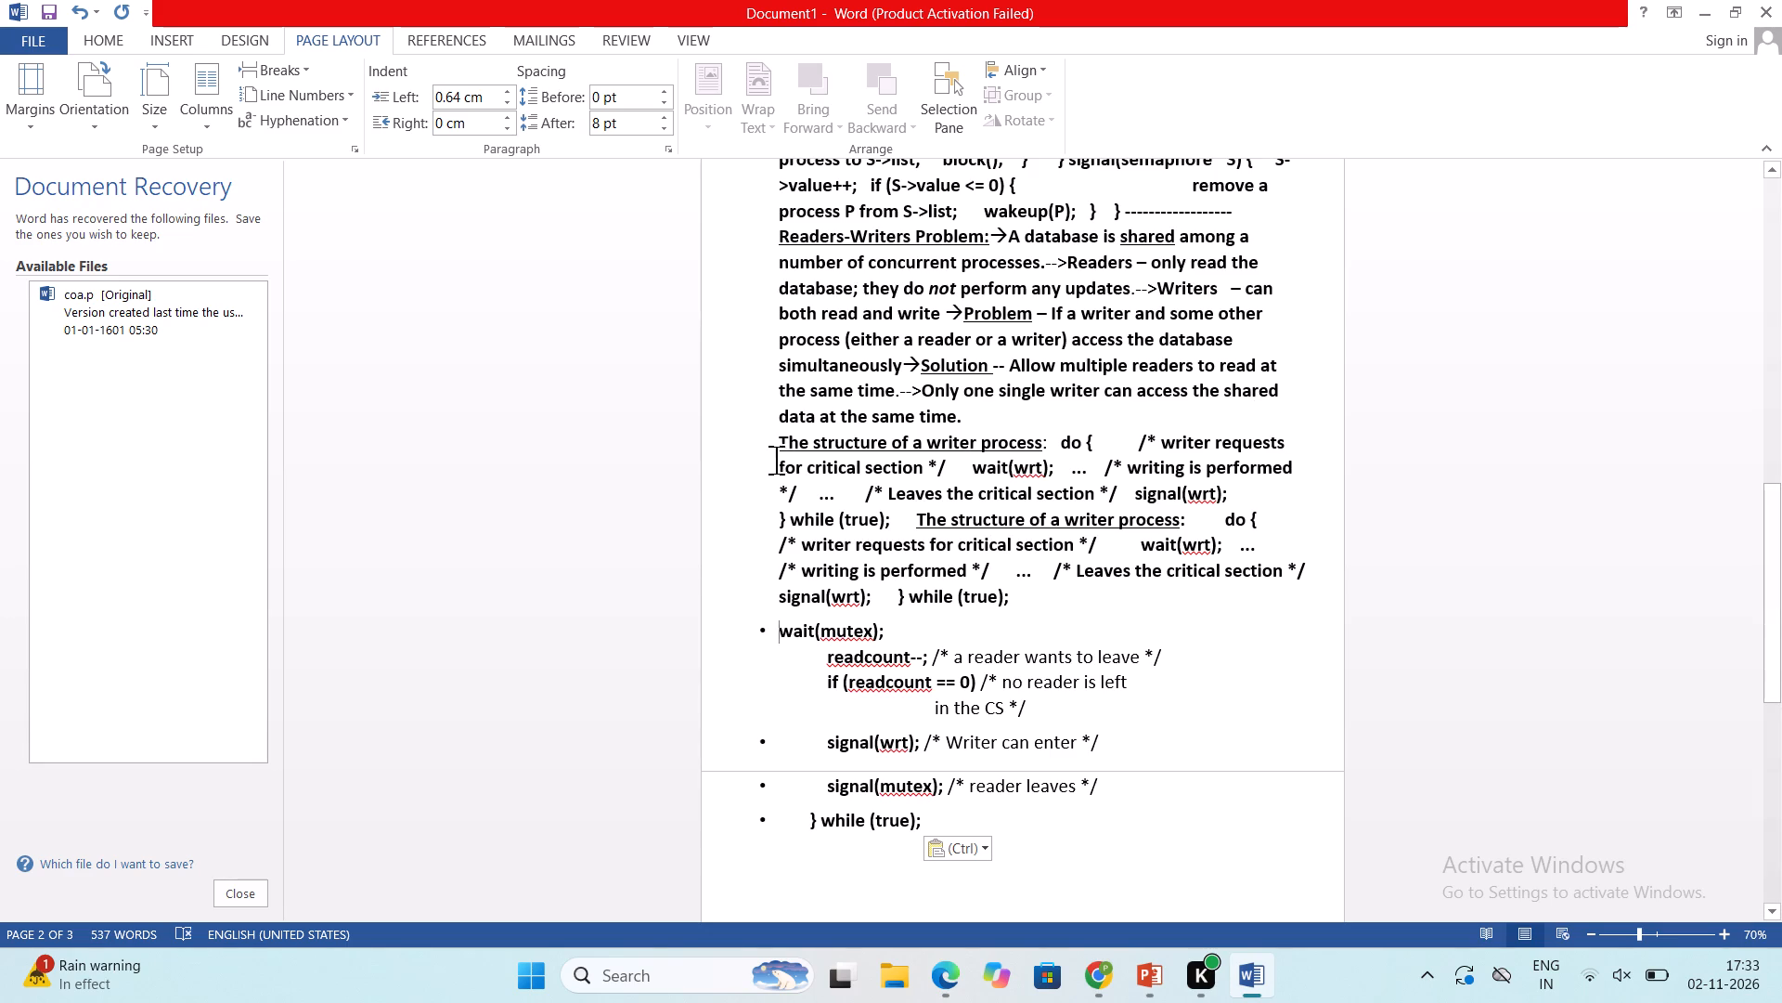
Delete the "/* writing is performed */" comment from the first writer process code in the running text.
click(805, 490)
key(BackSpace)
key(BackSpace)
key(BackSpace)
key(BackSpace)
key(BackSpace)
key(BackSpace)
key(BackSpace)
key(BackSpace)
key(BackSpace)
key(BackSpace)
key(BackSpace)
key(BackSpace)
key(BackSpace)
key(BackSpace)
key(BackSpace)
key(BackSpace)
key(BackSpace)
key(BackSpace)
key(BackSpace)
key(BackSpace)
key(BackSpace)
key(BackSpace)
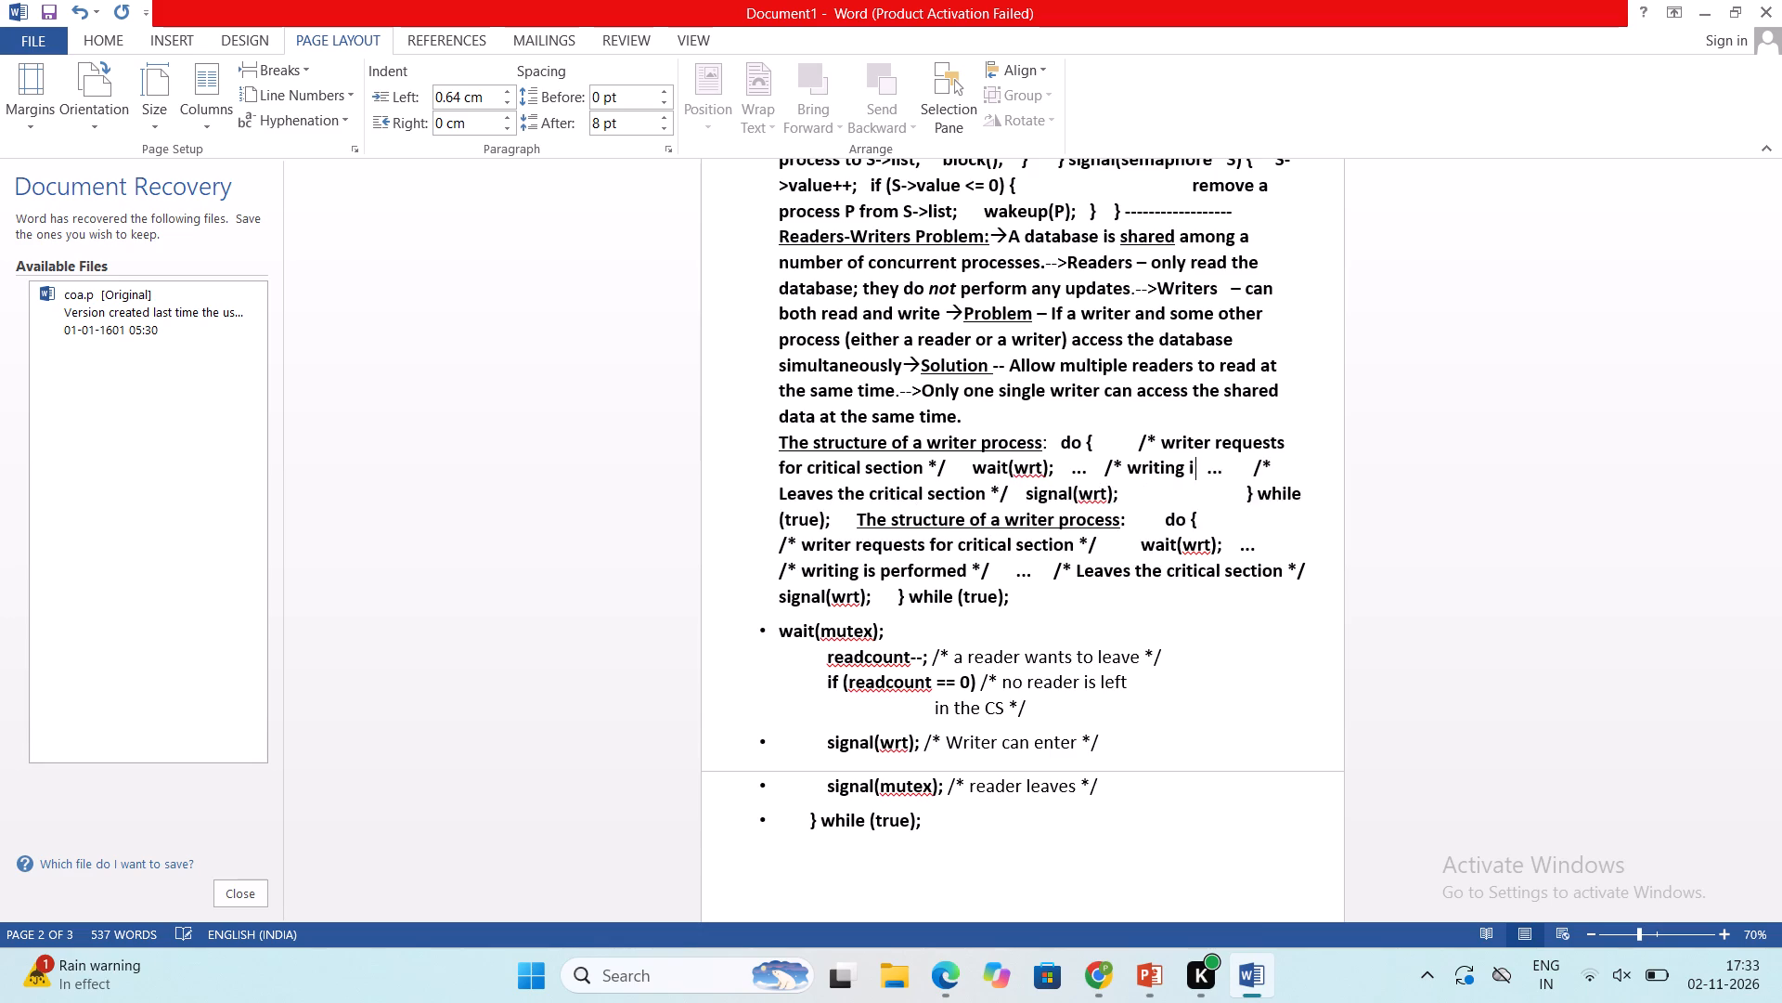
Delete everything from the first "The structure of a writer process" heading to the end of the document.
click(781, 447)
drag(781, 447, 1025, 283)
key(BackSpace)
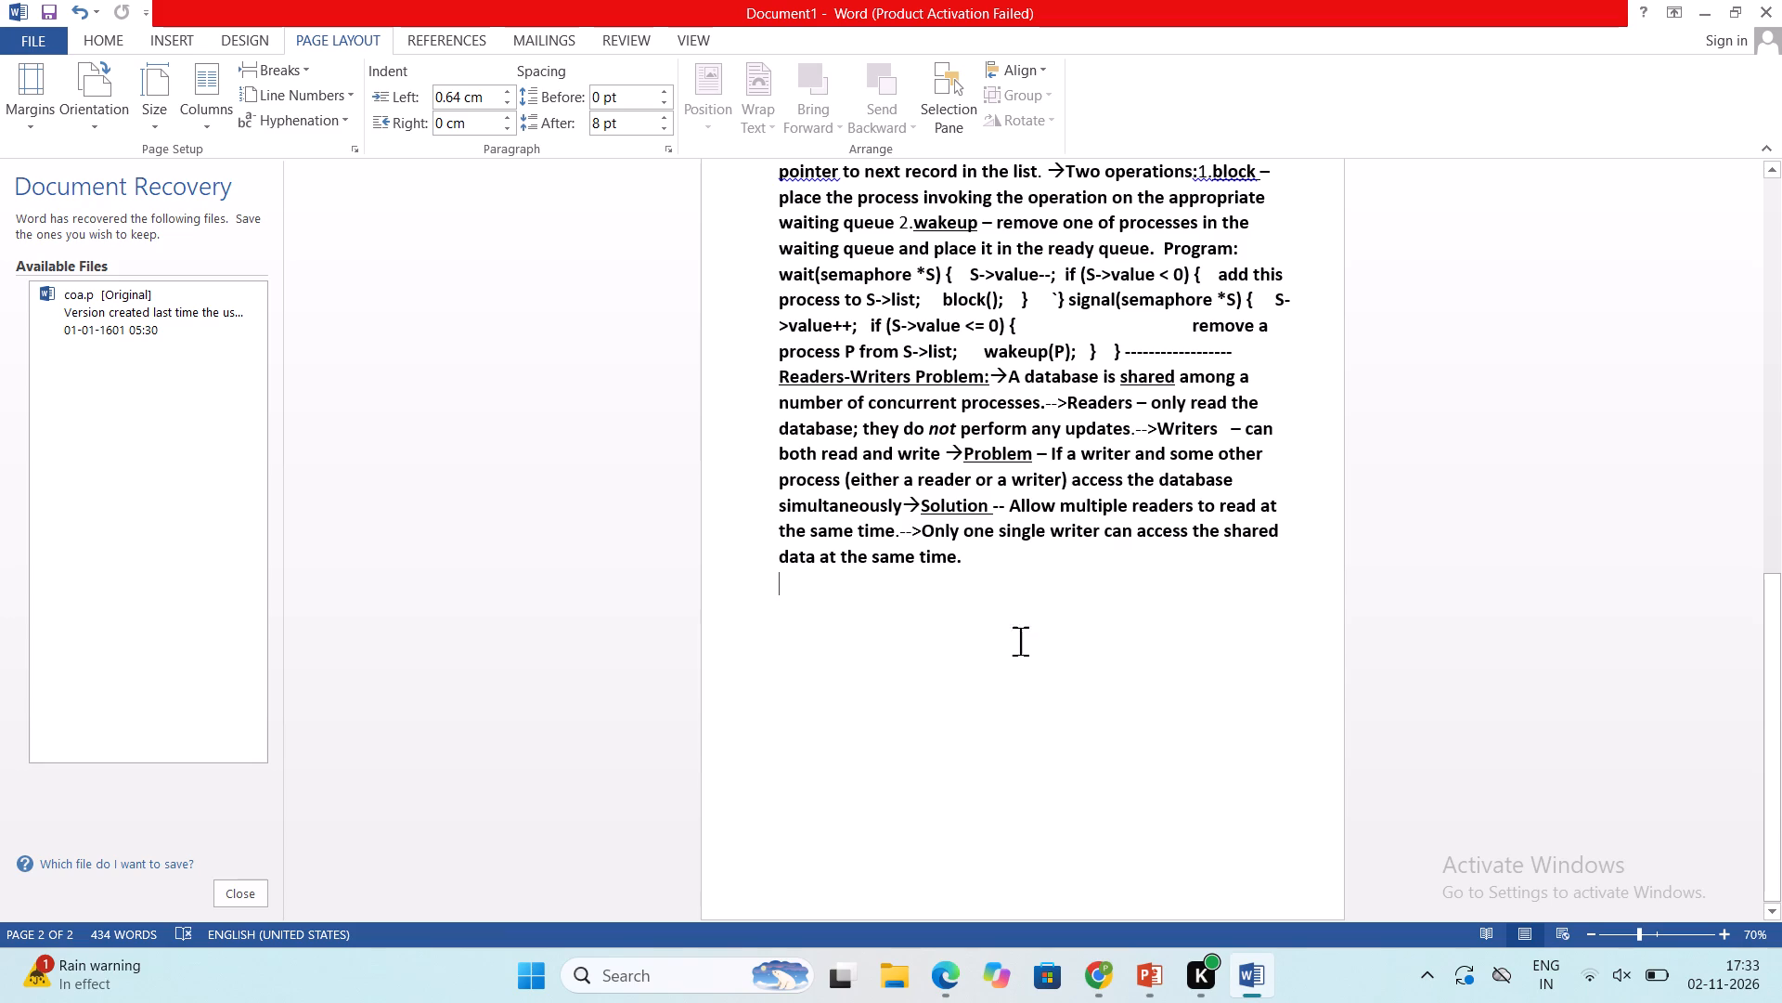
Copy the heading and full code of "The structure of a writer process" from PowerPoint slide 46 and paste it at the end of the Word notes.
click(1238, 966)
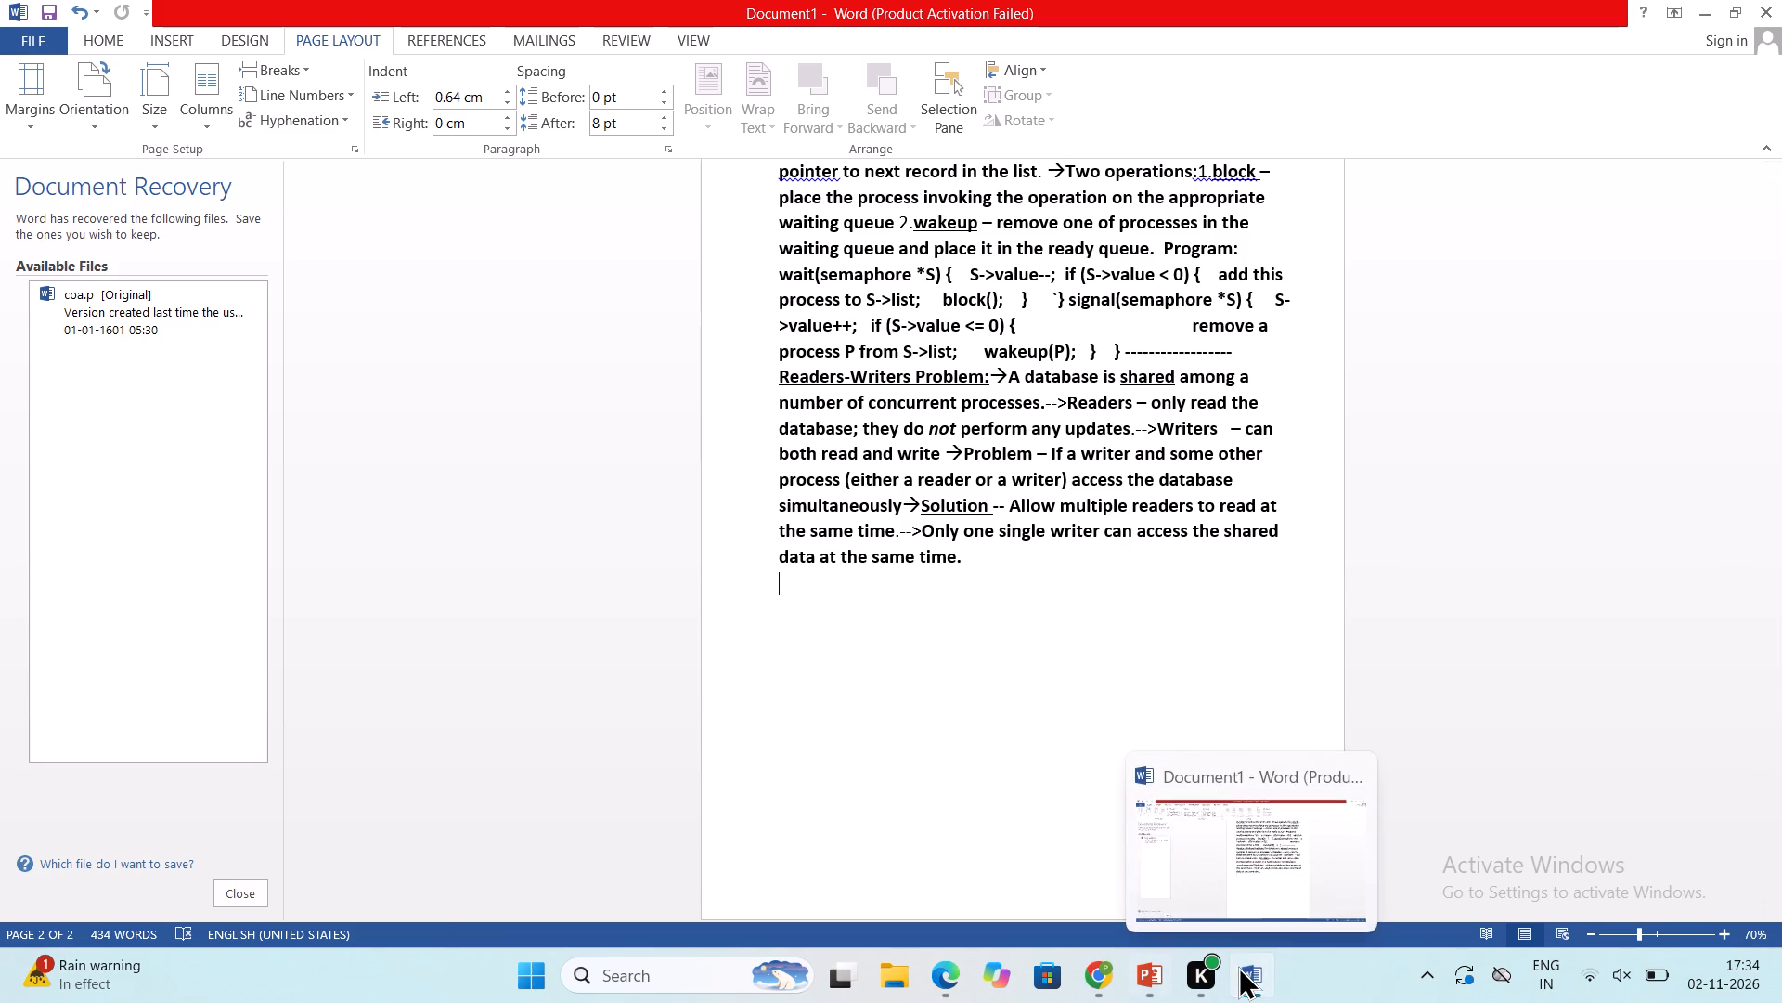
scroll(160, 707, up, 1)
ctrl+scroll(160, 707, down, 1)
ctrl+scroll(160, 707, up, 1)
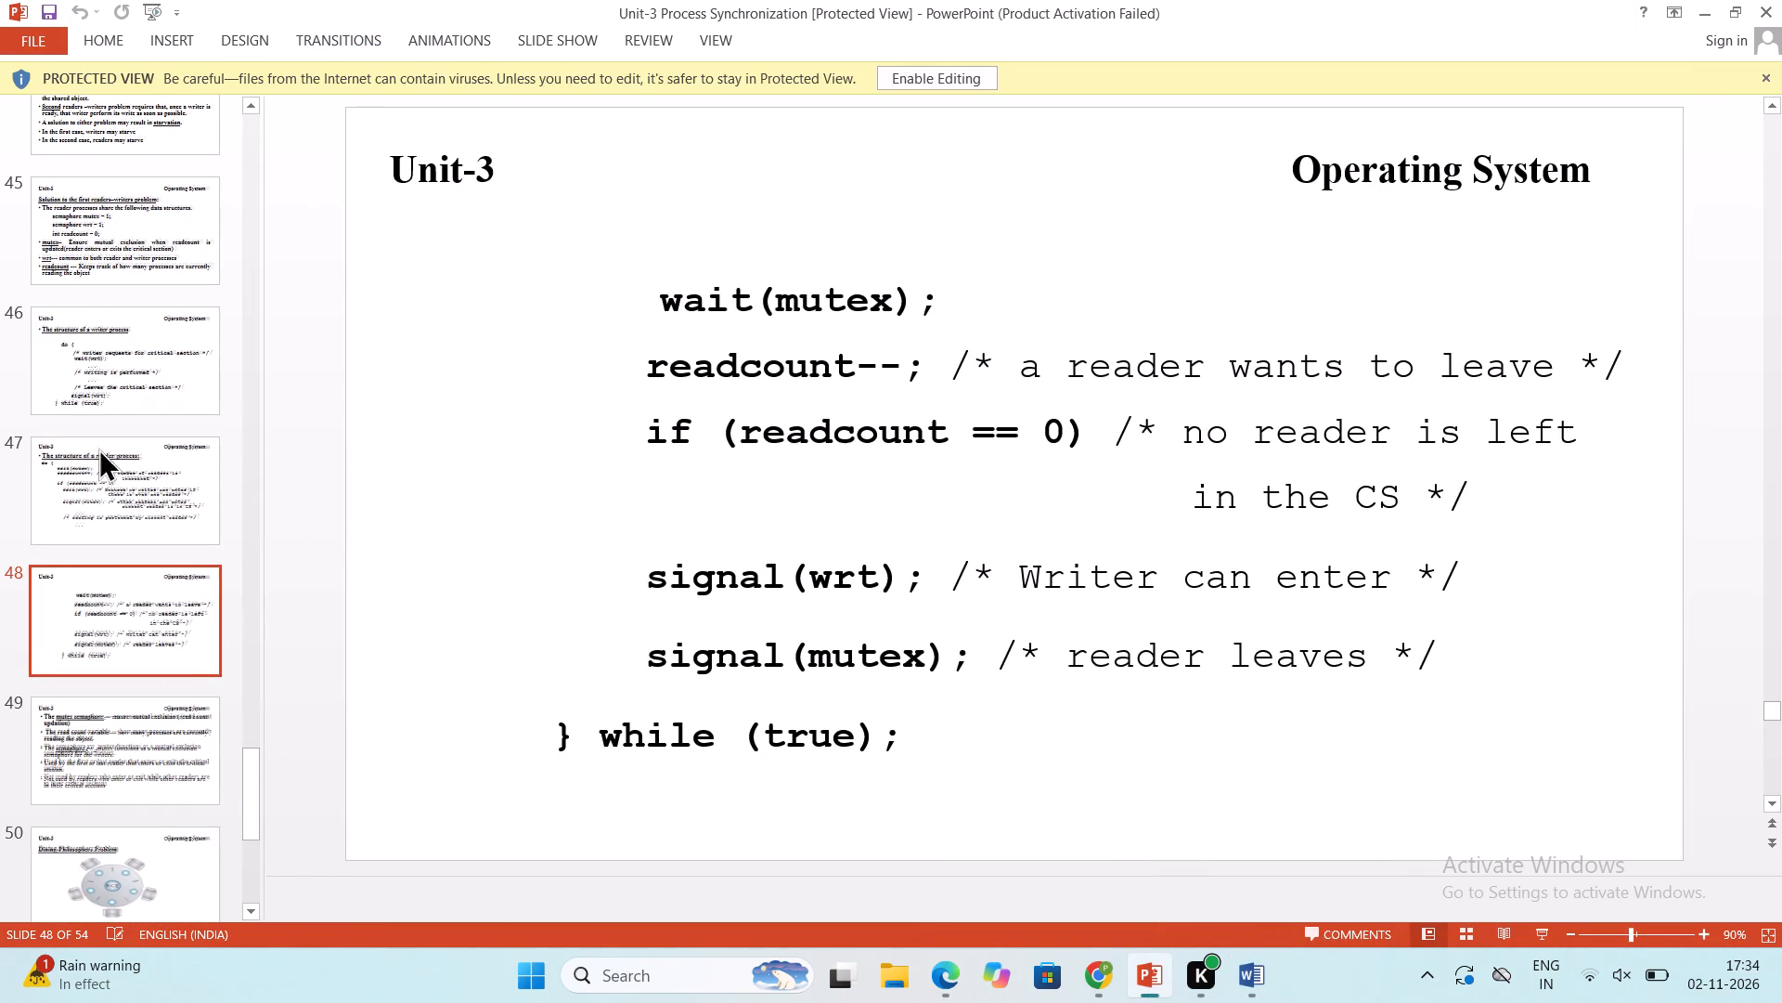
click(99, 347)
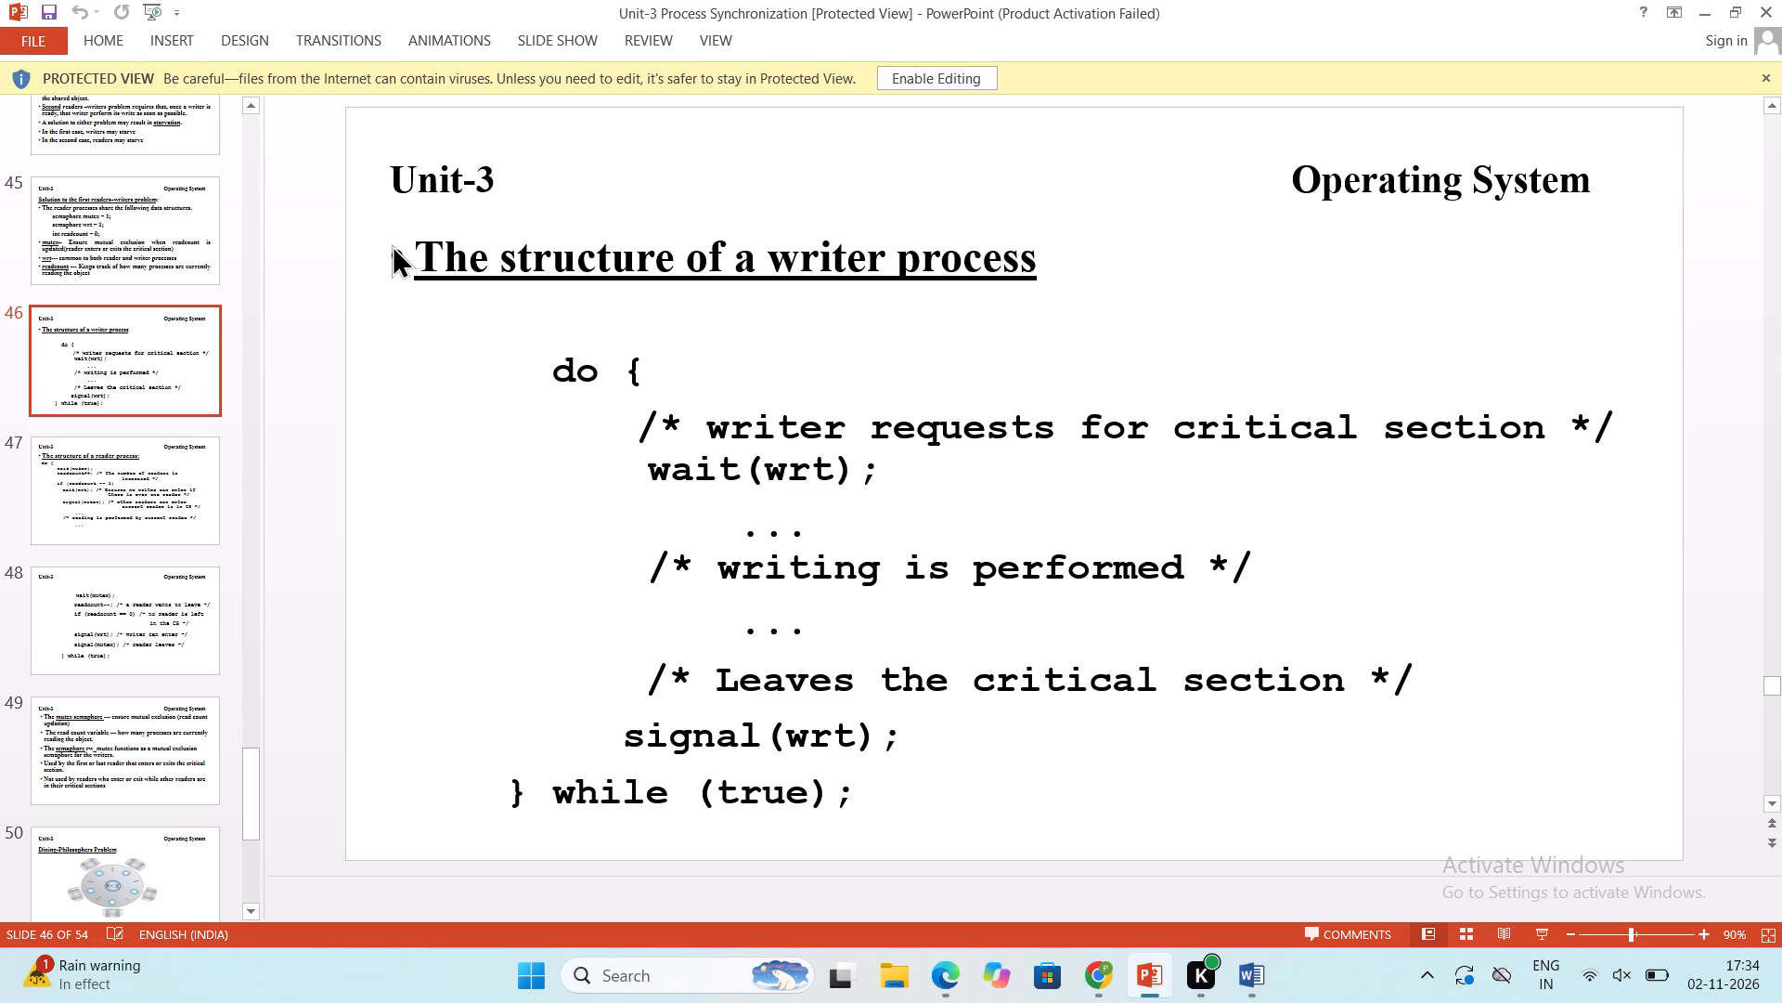
drag(392, 244, 900, 820)
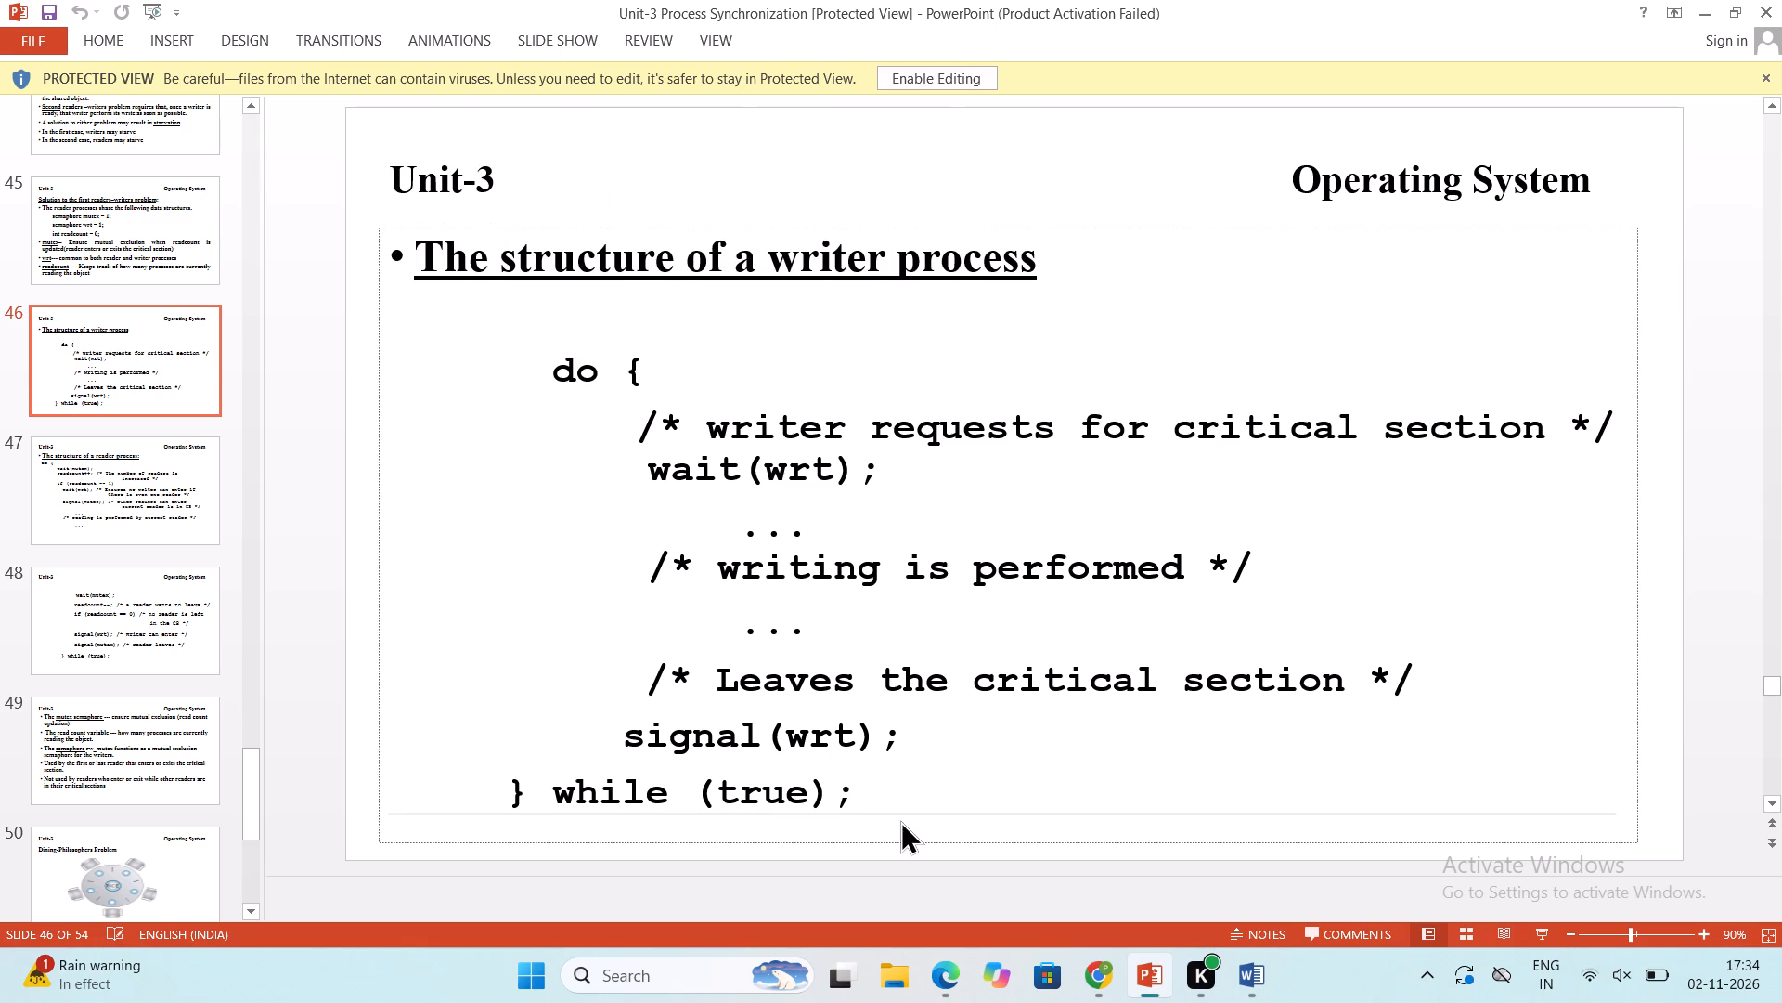
click(421, 432)
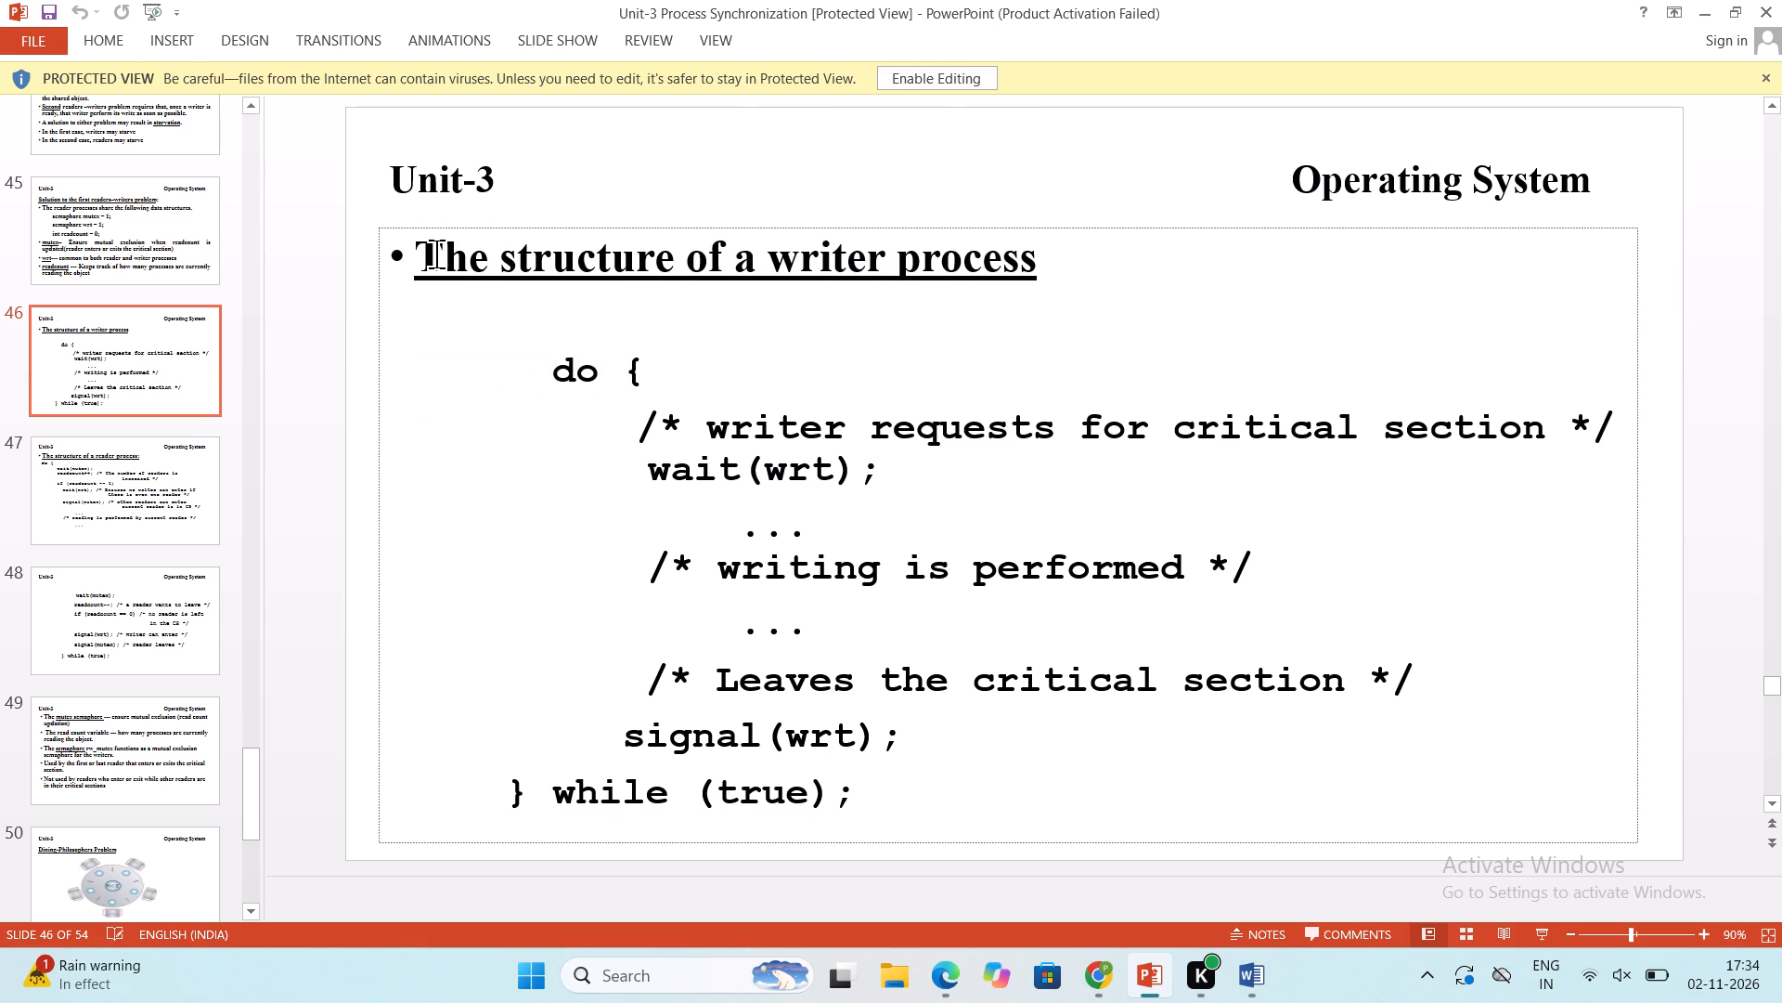
click(435, 254)
drag(435, 254, 682, 428)
click(172, 474)
click(166, 353)
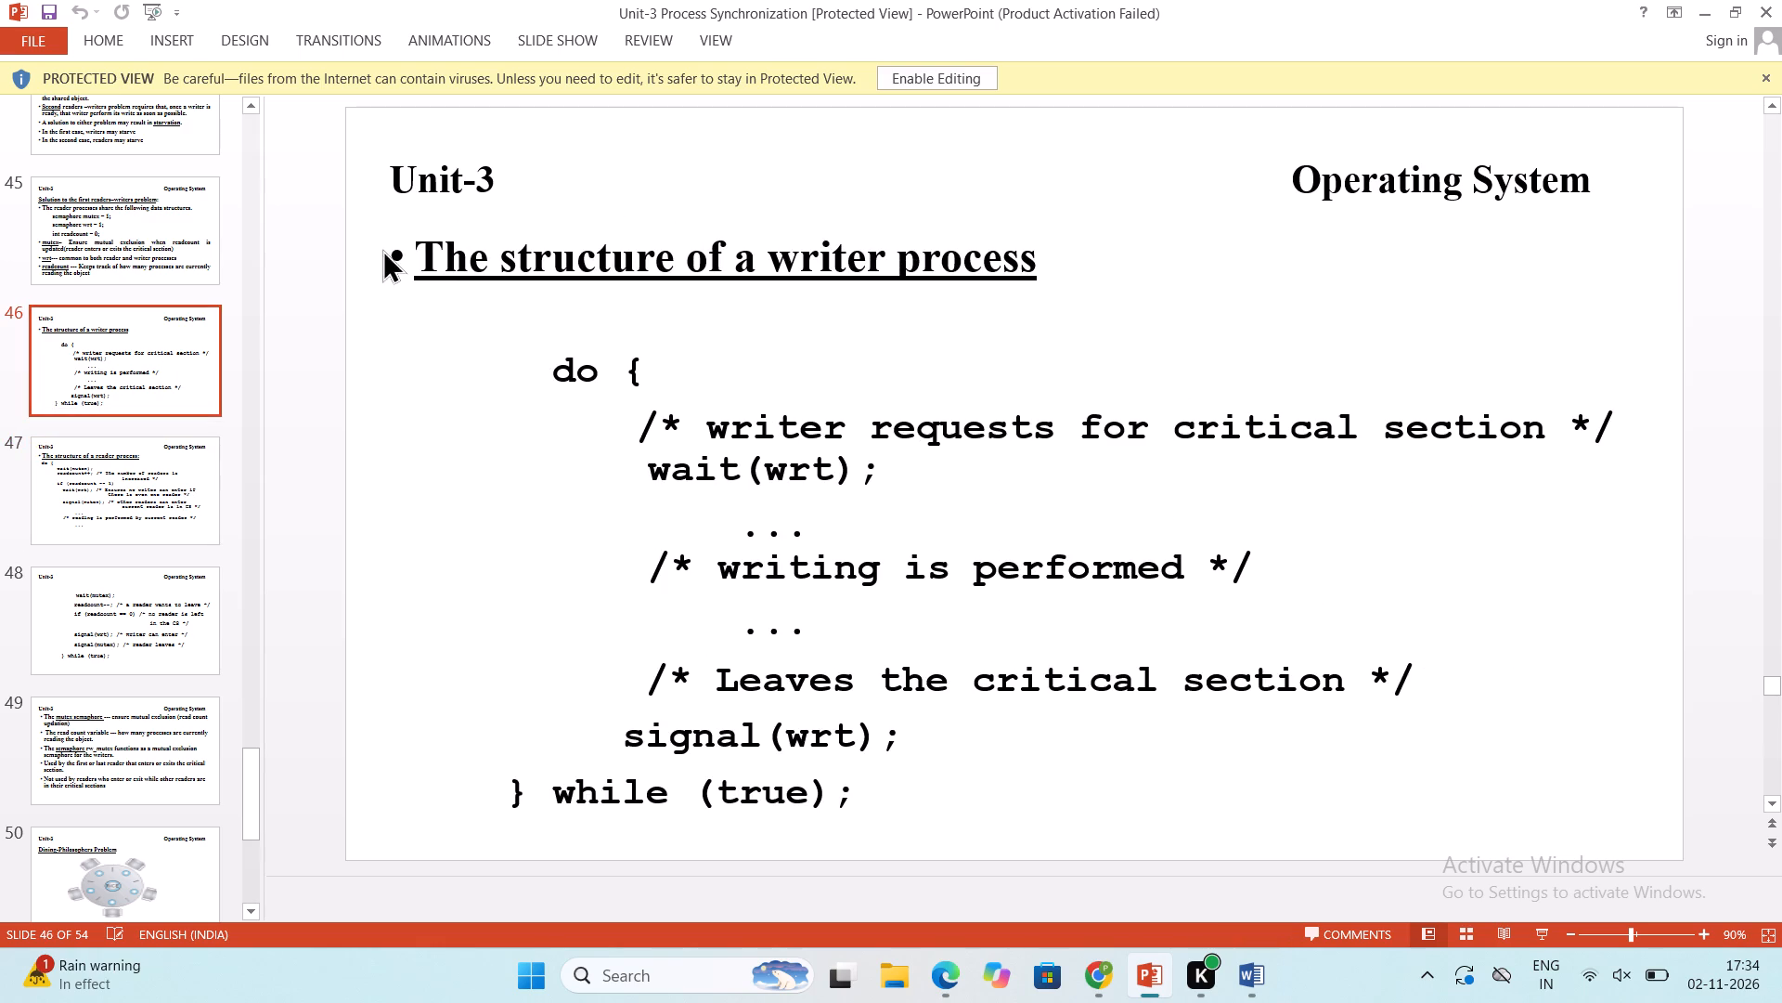
drag(429, 241, 853, 767)
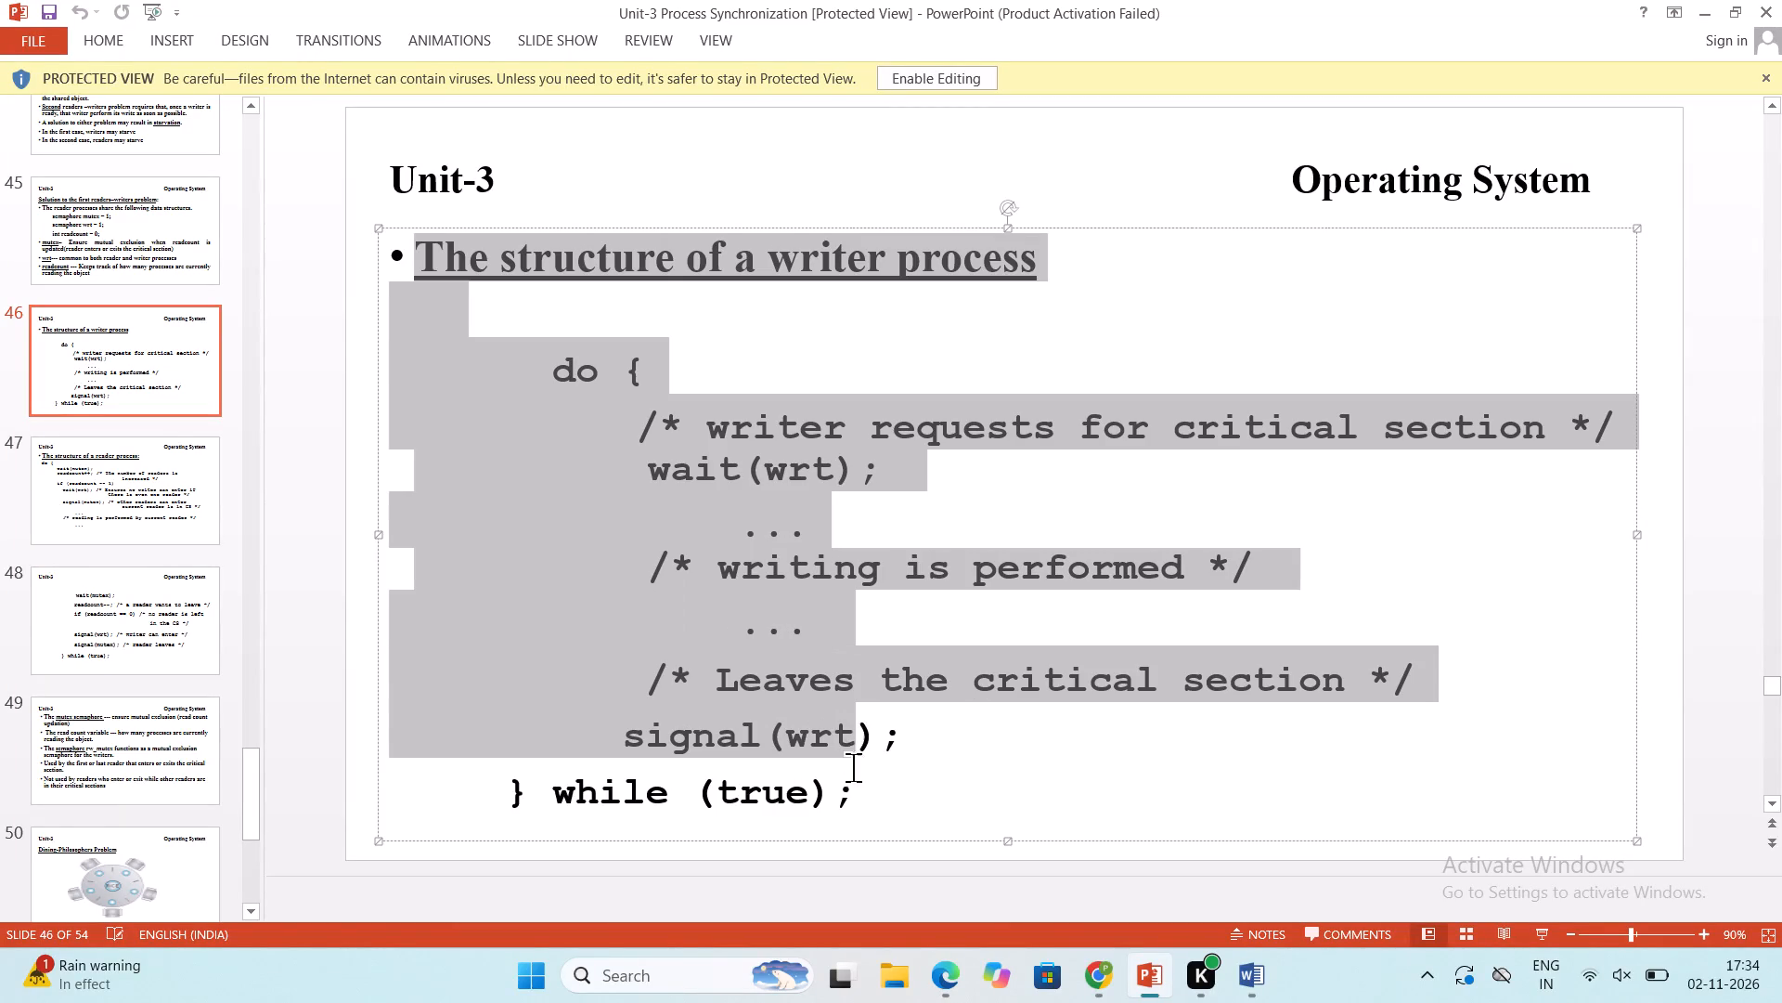
drag(853, 767, 851, 788)
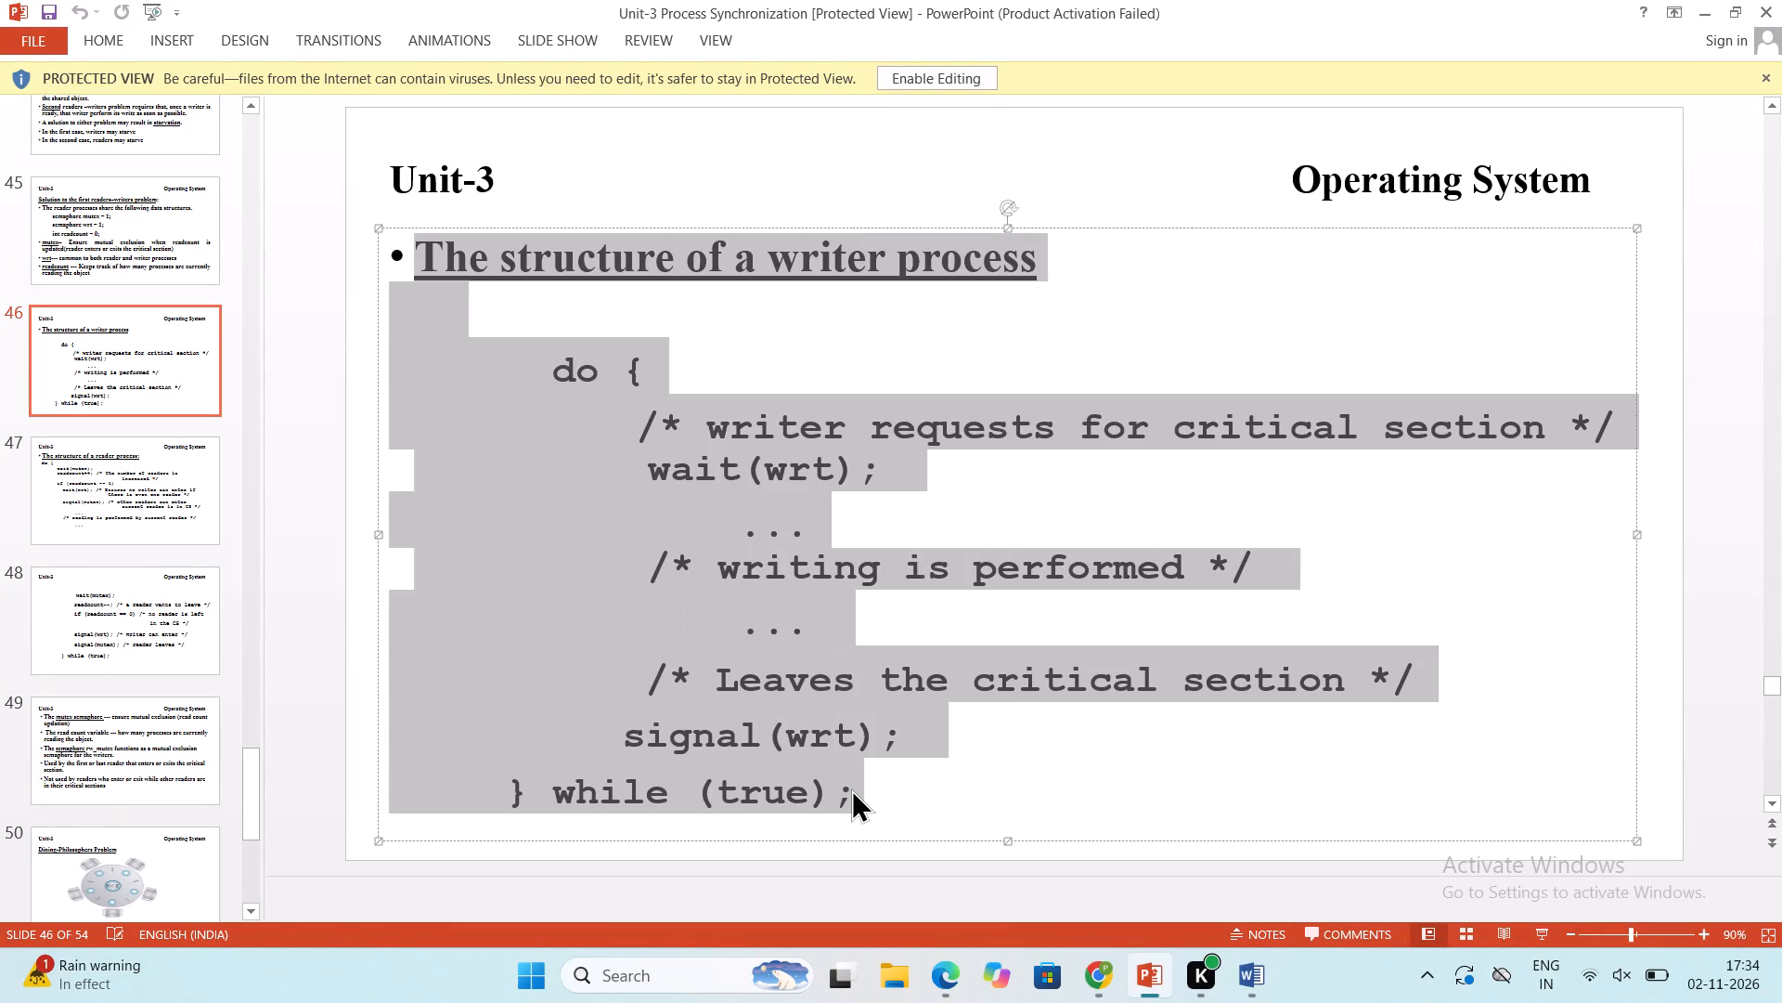
key(ctrl+c)
click(1242, 981)
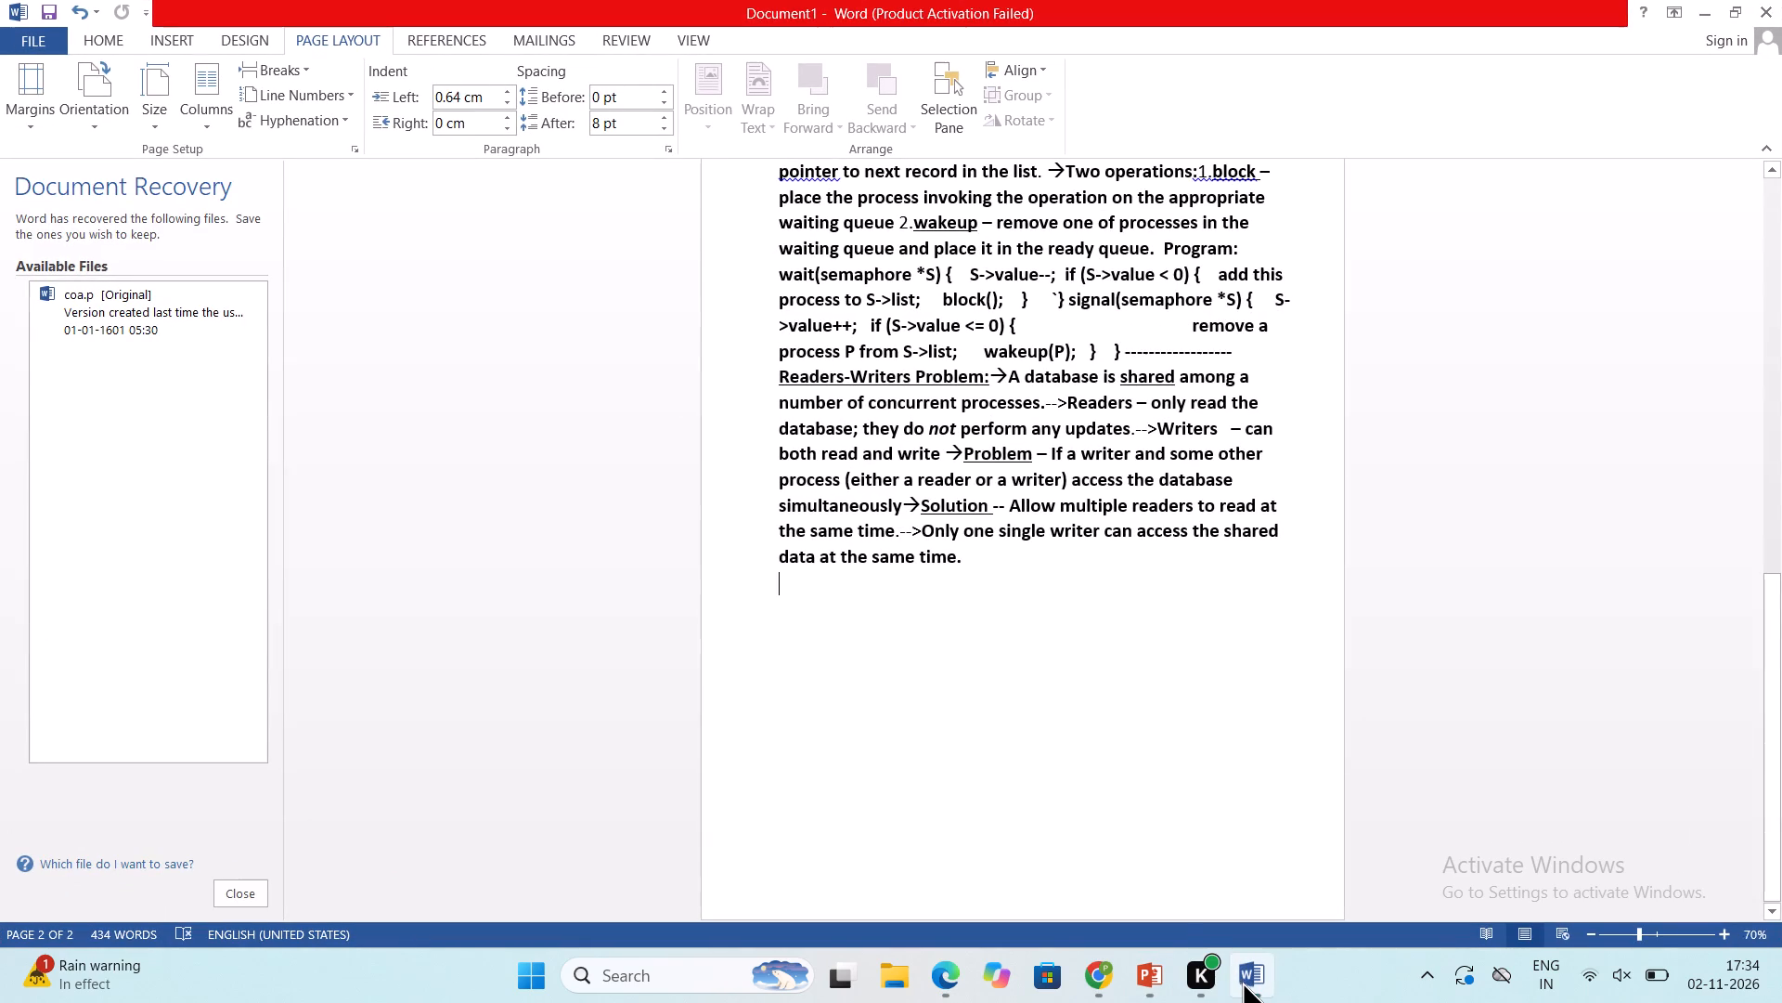
key(ctrl+v)
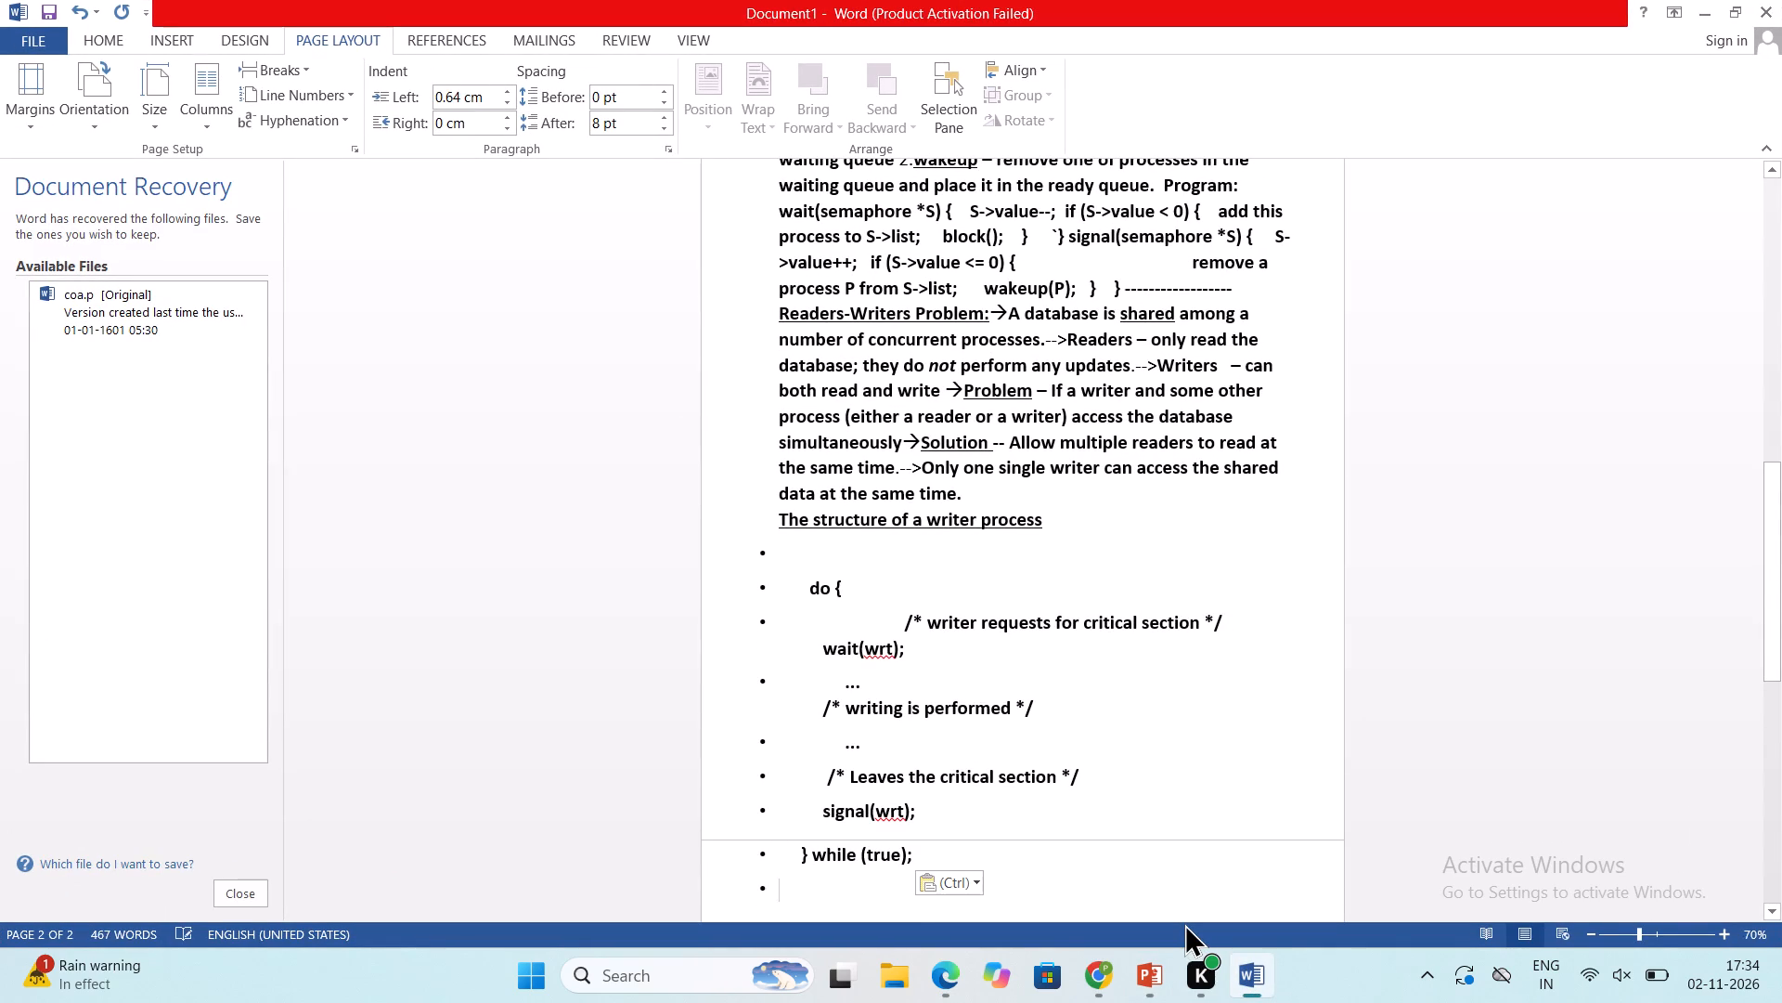
Delete the comment "/* writer requests for critical section */" and its indent from the pasted writer process code.
click(1236, 630)
key(BackSpace)
key(BackSpace)
key(BackSpace)
key(BackSpace)
key(BackSpace)
key(BackSpace)
key(BackSpace)
key(BackSpace)
key(BackSpace)
key(BackSpace)
key(BackSpace)
key(BackSpace)
key(BackSpace)
key(BackSpace)
key(BackSpace)
key(BackSpace)
key(BackSpace)
key(BackSpace)
key(BackSpace)
key(BackSpace)
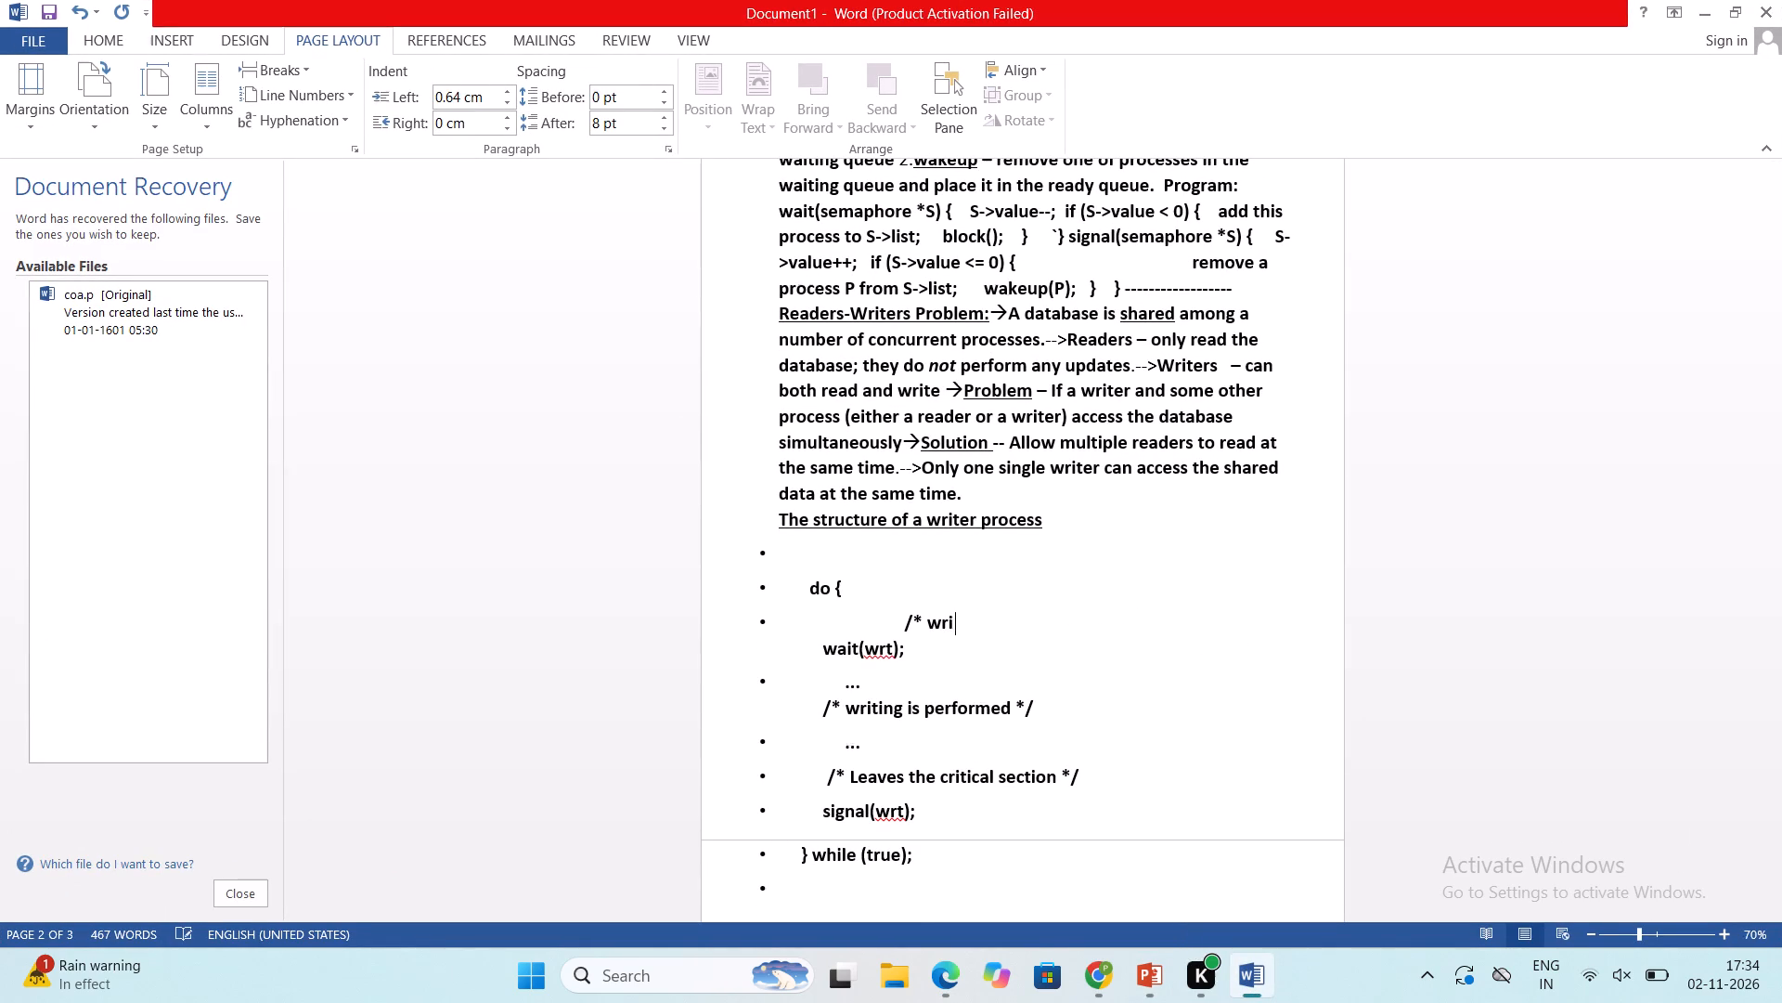
key(BackSpace)
Delete the comment "/* writing is performed */" and join the second "..." line in its place, removing that line's bullet.
key(Down)
key(Down)
key(Right)
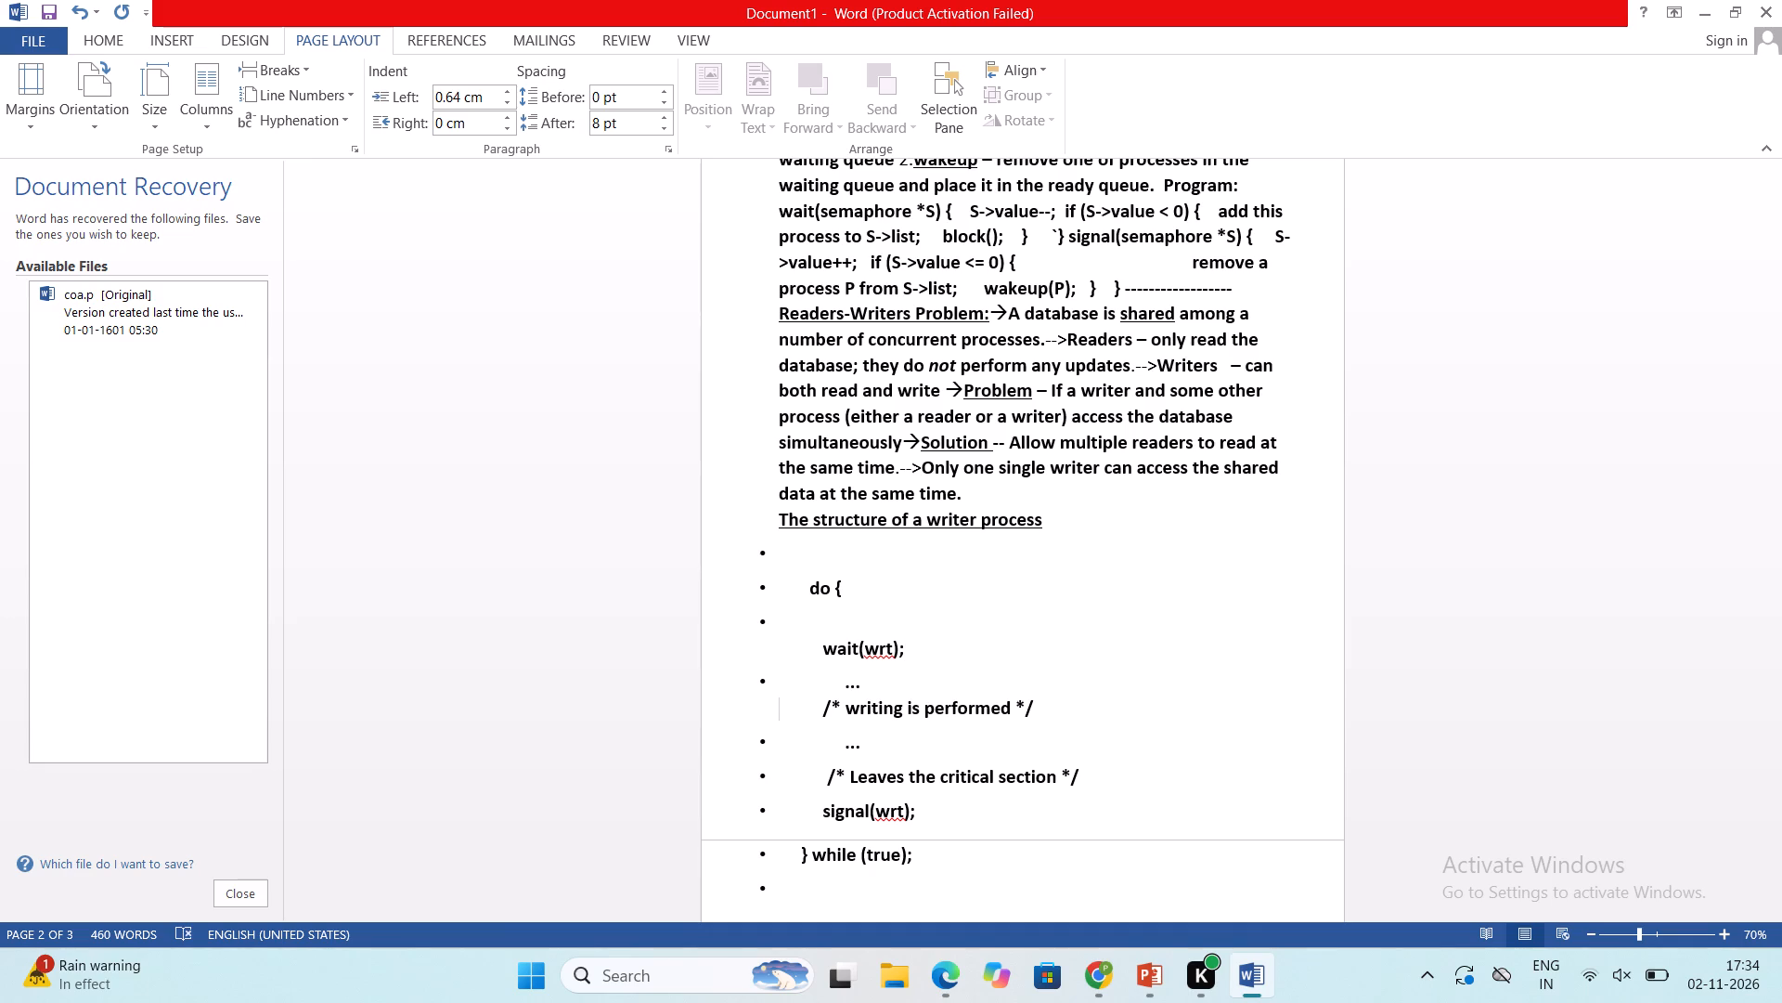
key(Right)
key(Right)
key(Right)
key(Right)
key(Right)
key(Right)
key(Right)
key(Right)
key(Right)
key(Right)
key(Right)
key(Right)
key(Right)
key(Right)
key(Right)
key(Right)
key(Right)
key(Right)
key(Right)
key(Right)
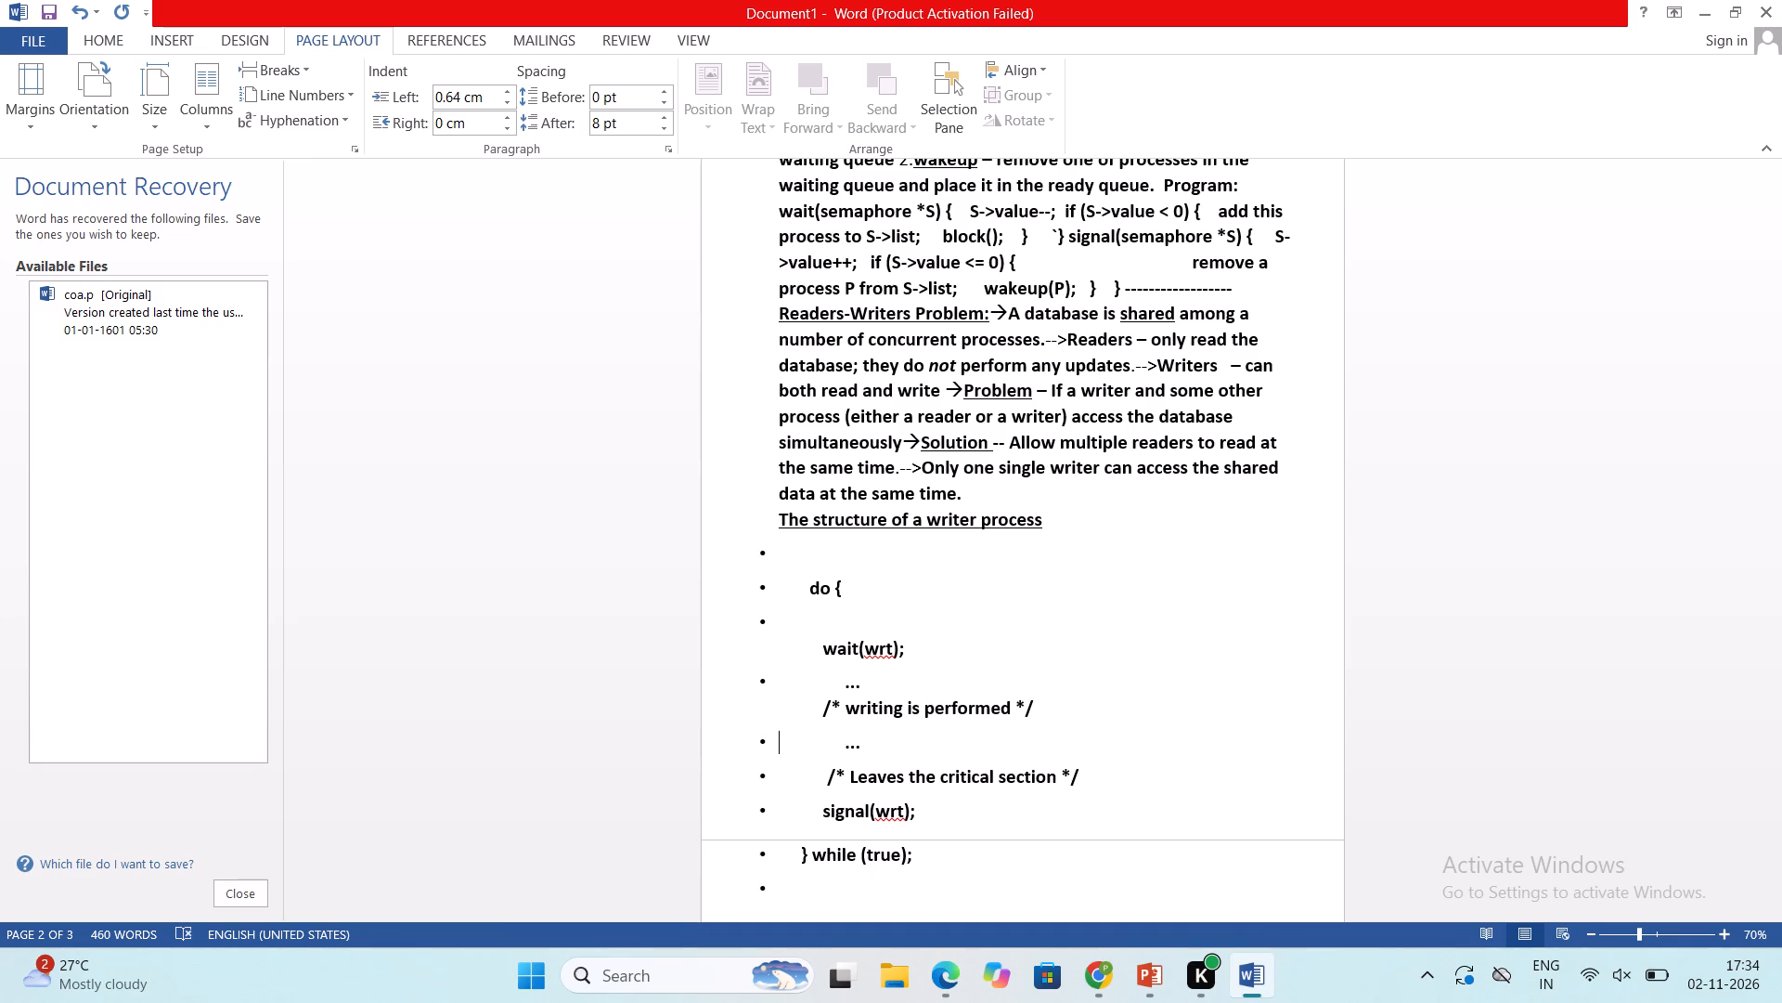
key(BackSpace)
key(BackSpace)
key(BackSpace)
key(BackSpace)
key(BackSpace)
key(BackSpace)
key(BackSpace)
key(BackSpace)
key(BackSpace)
key(BackSpace)
key(BackSpace)
key(BackSpace)
key(BackSpace)
key(BackSpace)
key(BackSpace)
key(BackSpace)
key(BackSpace)
key(BackSpace)
key(BackSpace)
key(BackSpace)
key(BackSpace)
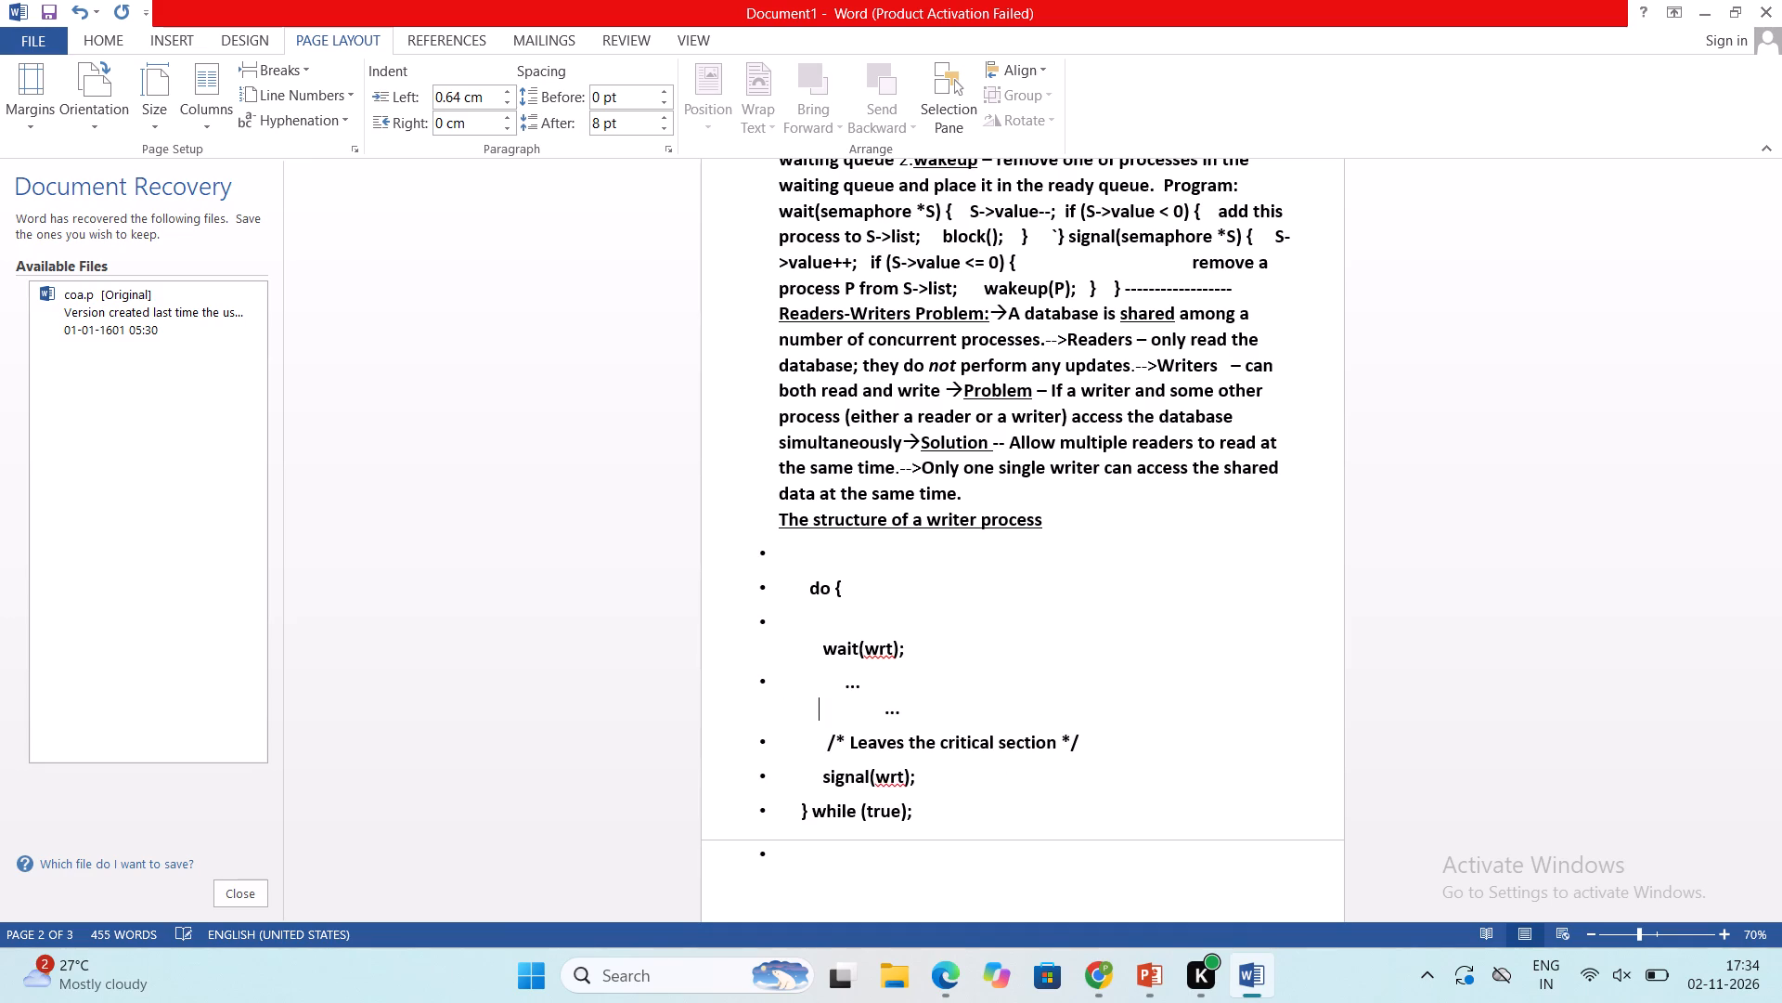
key(Down)
key(Right)
key(Right)
key(Right)
key(Right)
key(Right)
key(Right)
key(Right)
key(Right)
key(Right)
key(Right)
key(Right)
key(Right)
key(Right)
key(Right)
key(Right)
key(Right)
key(Right)
key(Right)
key(Right)
key(Right)
key(Right)
key(Right)
key(Right)
key(Right)
key(Right)
key(Right)
key(Right)
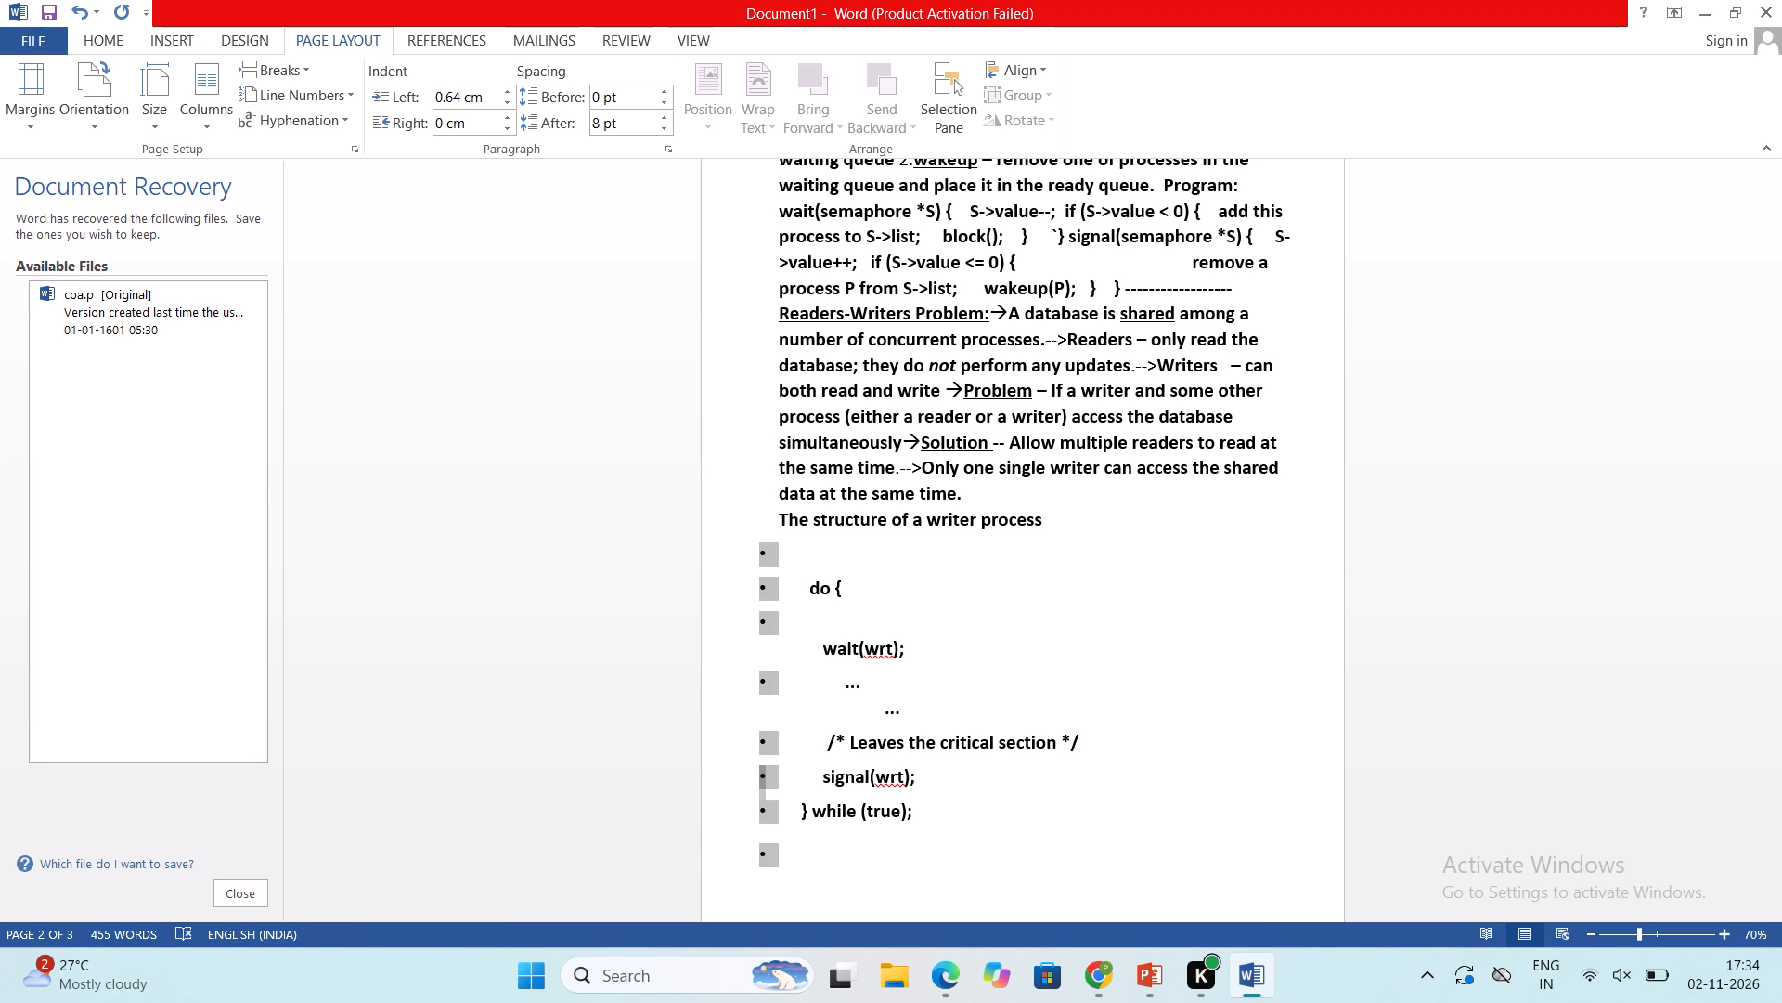
key(BackSpace)
key(BackSpace)
key(BackSpace)
key(BackSpace)
key(BackSpace)
key(BackSpace)
key(BackSpace)
key(BackSpace)
key(BackSpace)
key(BackSpace)
key(BackSpace)
key(BackSpace)
key(BackSpace)
key(BackSpace)
key(BackSpace)
key(BackSpace)
key(BackSpace)
key(BackSpace)
key(BackSpace)
key(BackSpace)
key(BackSpace)
key(BackSpace)
key(BackSpace)
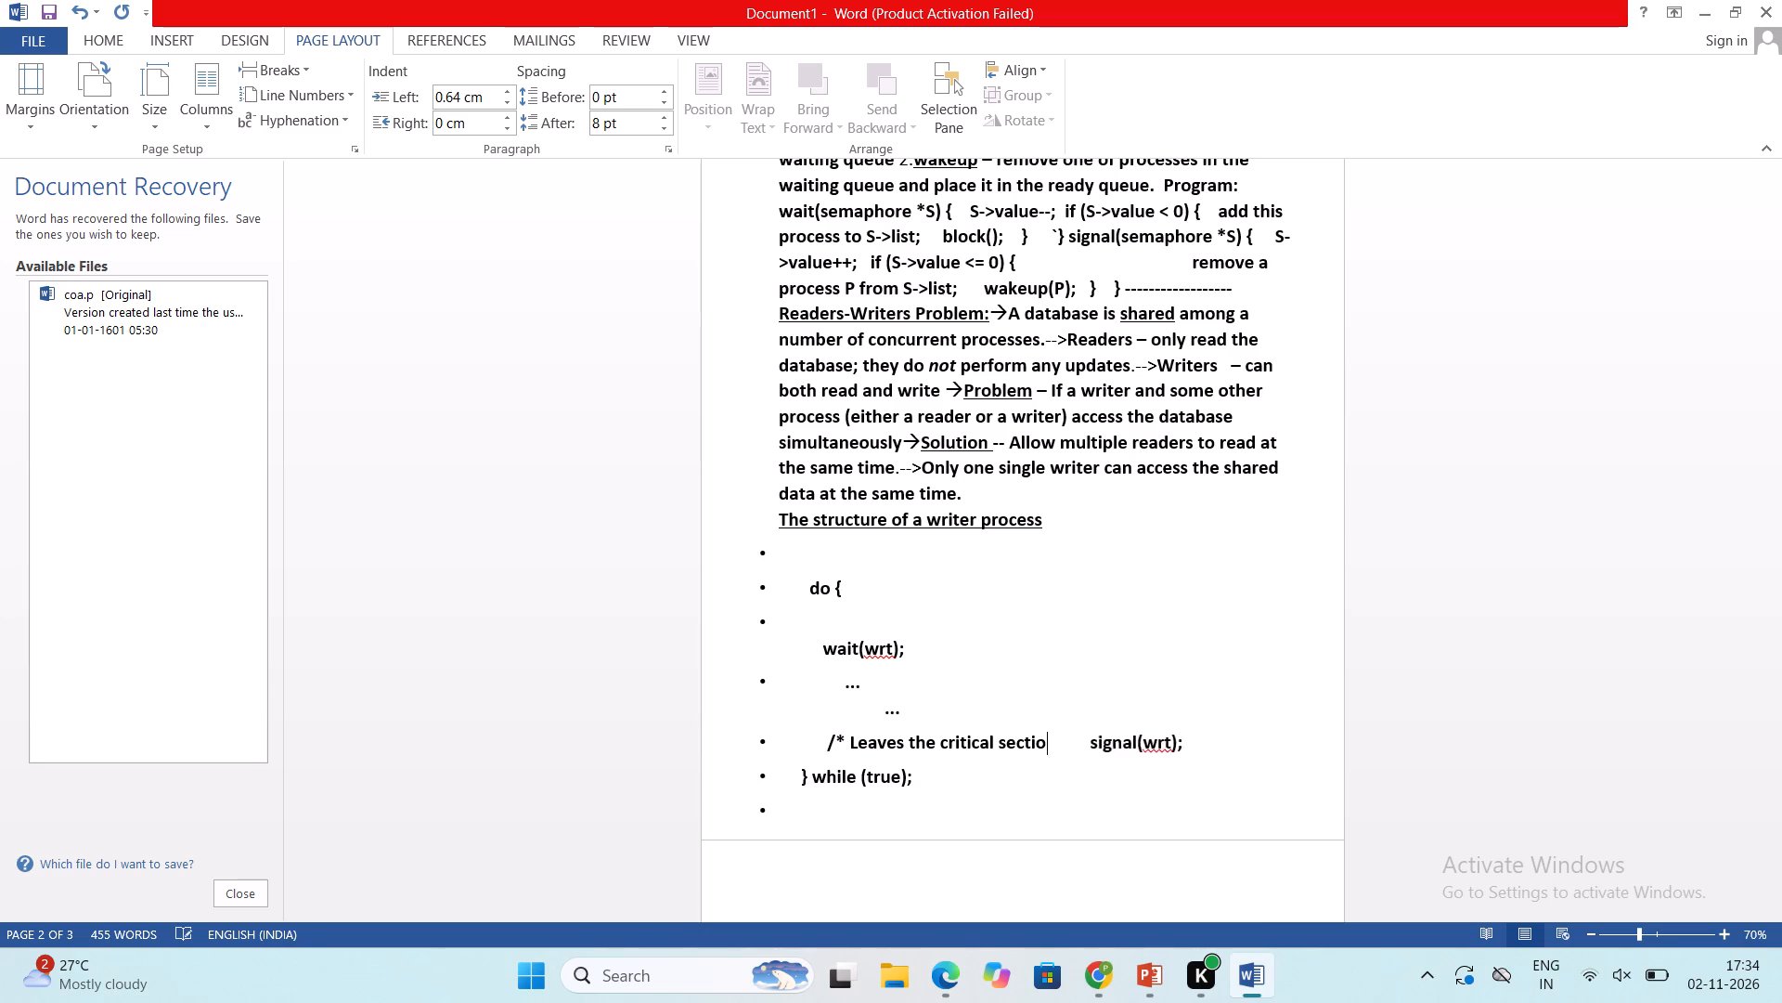
key(BackSpace)
key(BackSpace)
key(BackSpace)
key(BackSpace)
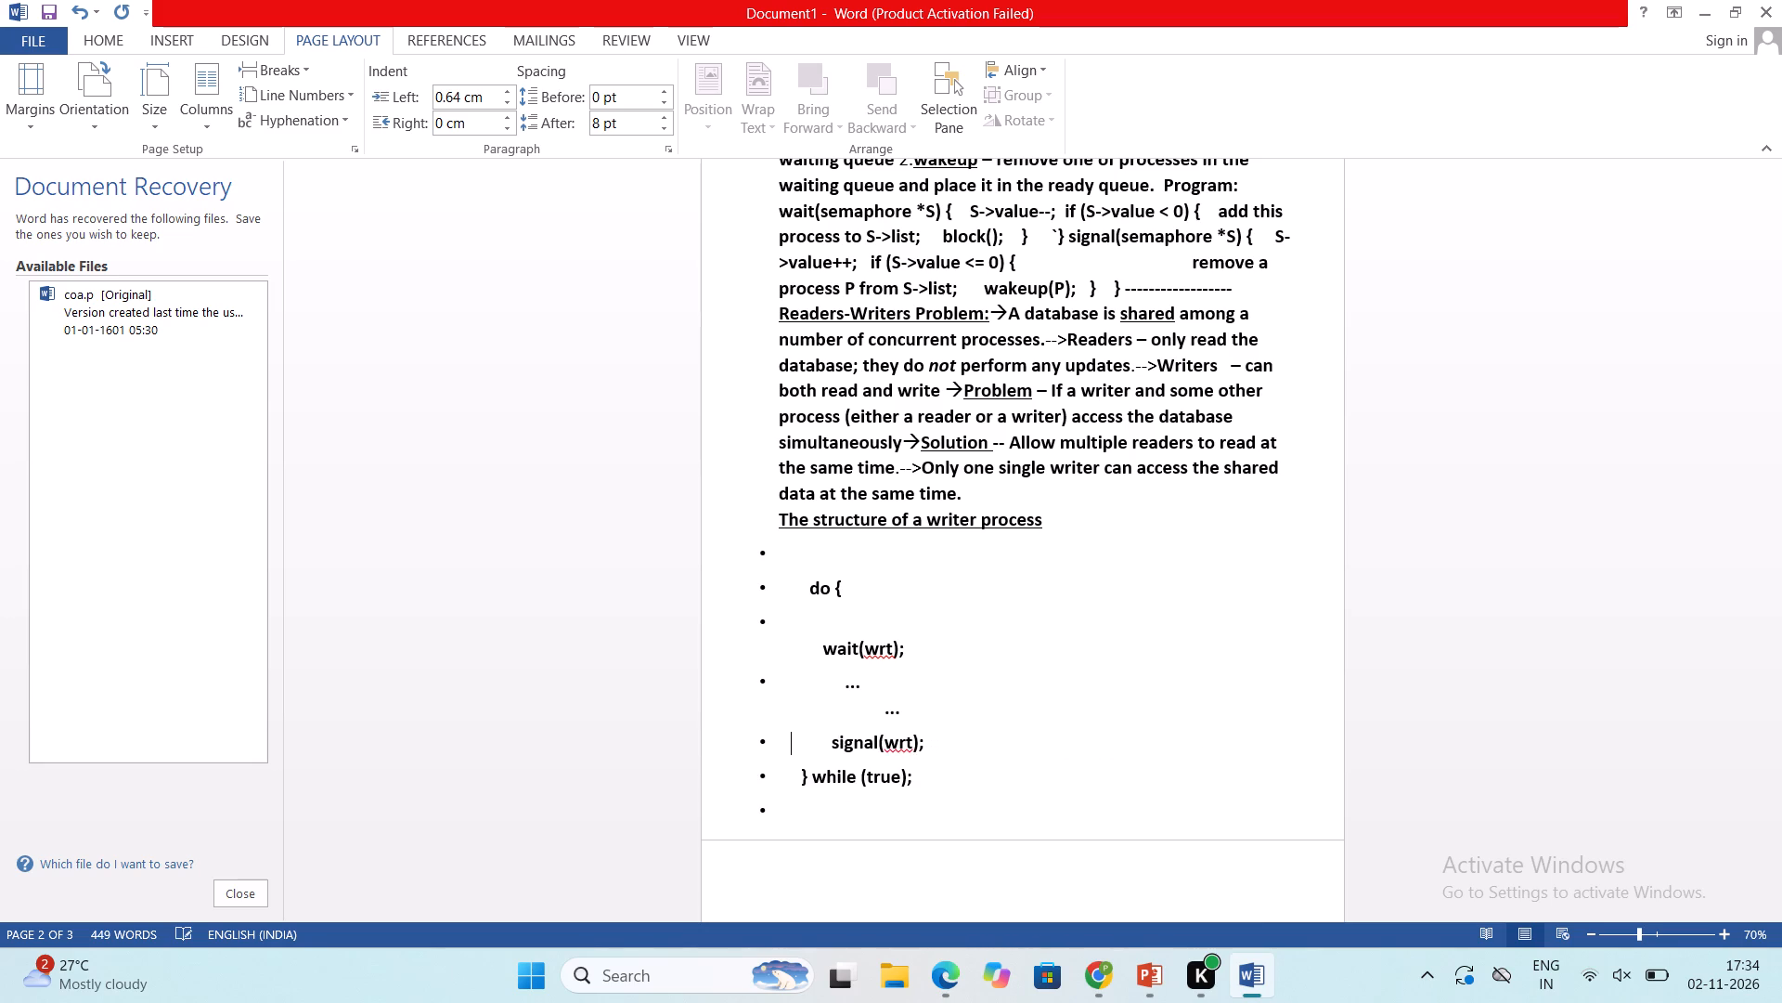
key(BackSpace)
key(BackSpace)
key(BackSpace)
key(BackSpace)
key(BackSpace)
key(BackSpace)
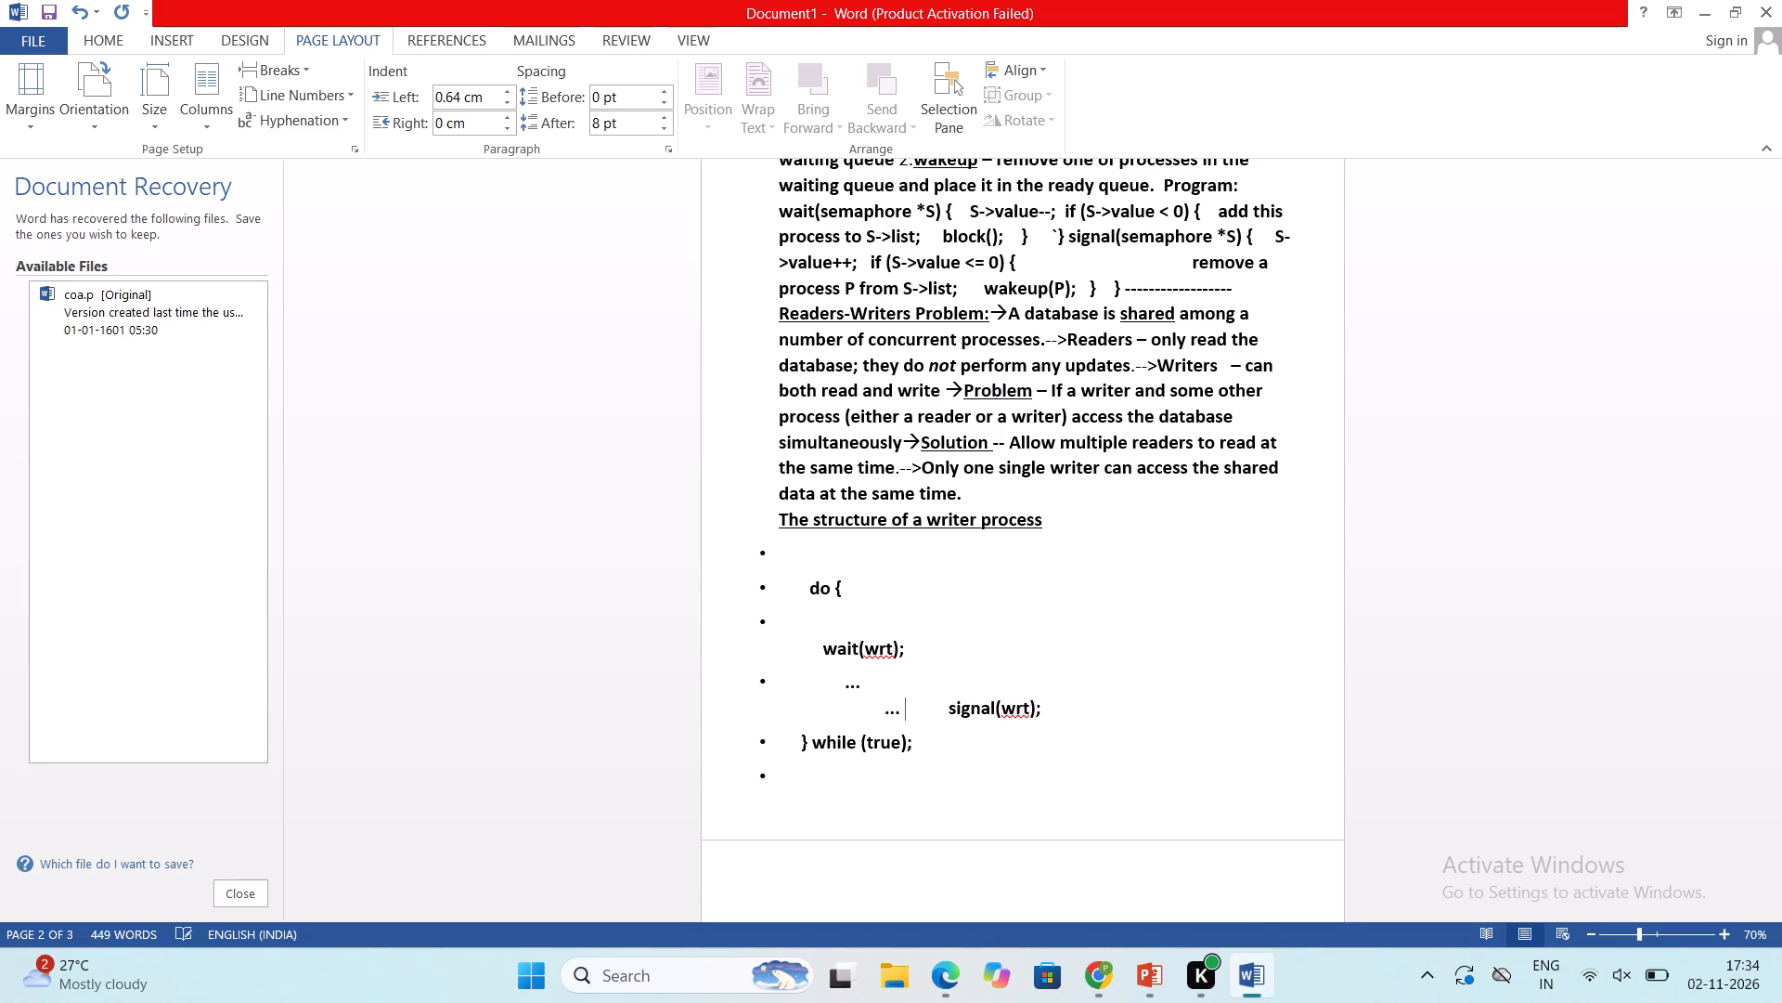
click(779, 776)
key(BackSpace)
key(BackSpace)
key(BackSpace)
key(BackSpace)
key(Left)
key(Left)
key(Left)
key(Left)
key(Left)
key(Left)
key(Left)
key(Left)
key(Left)
key(Left)
key(Left)
key(Left)
key(Left)
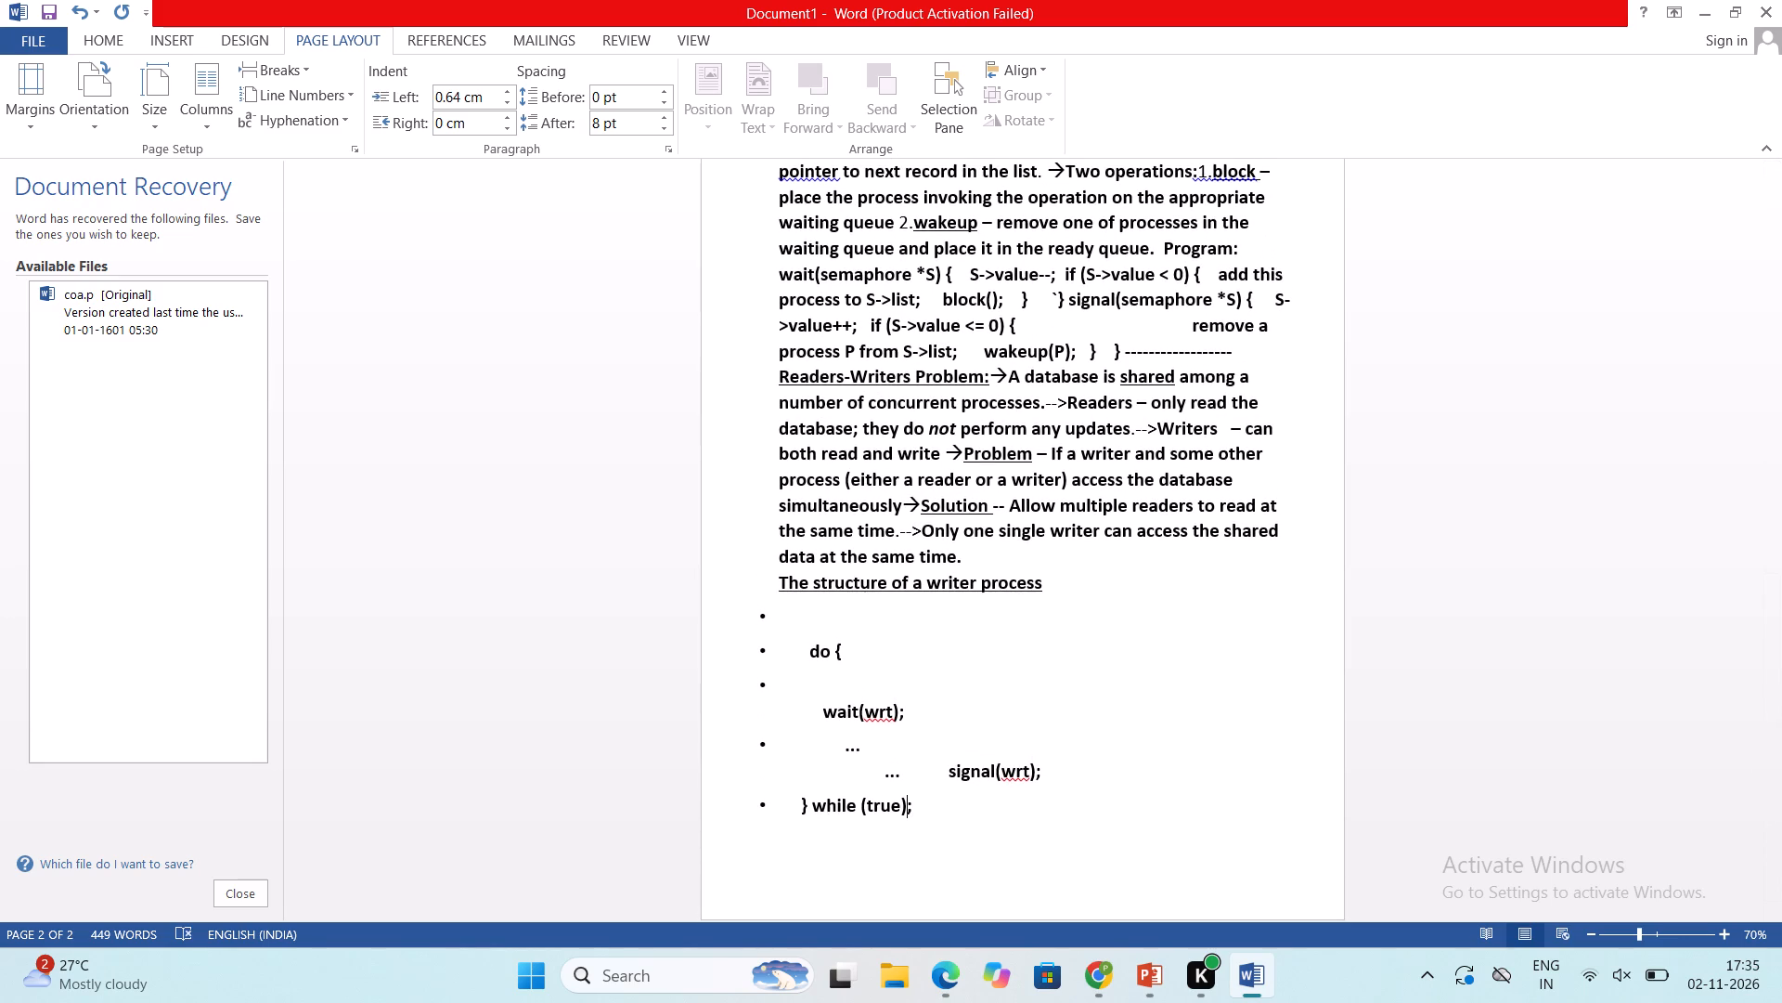
key(Left)
key(Left)
key(Left)
key(Left)
key(BackSpace)
key(BackSpace)
key(BackSpace)
key(BackSpace)
key(BackSpace)
key(BackSpace)
key(BackSpace)
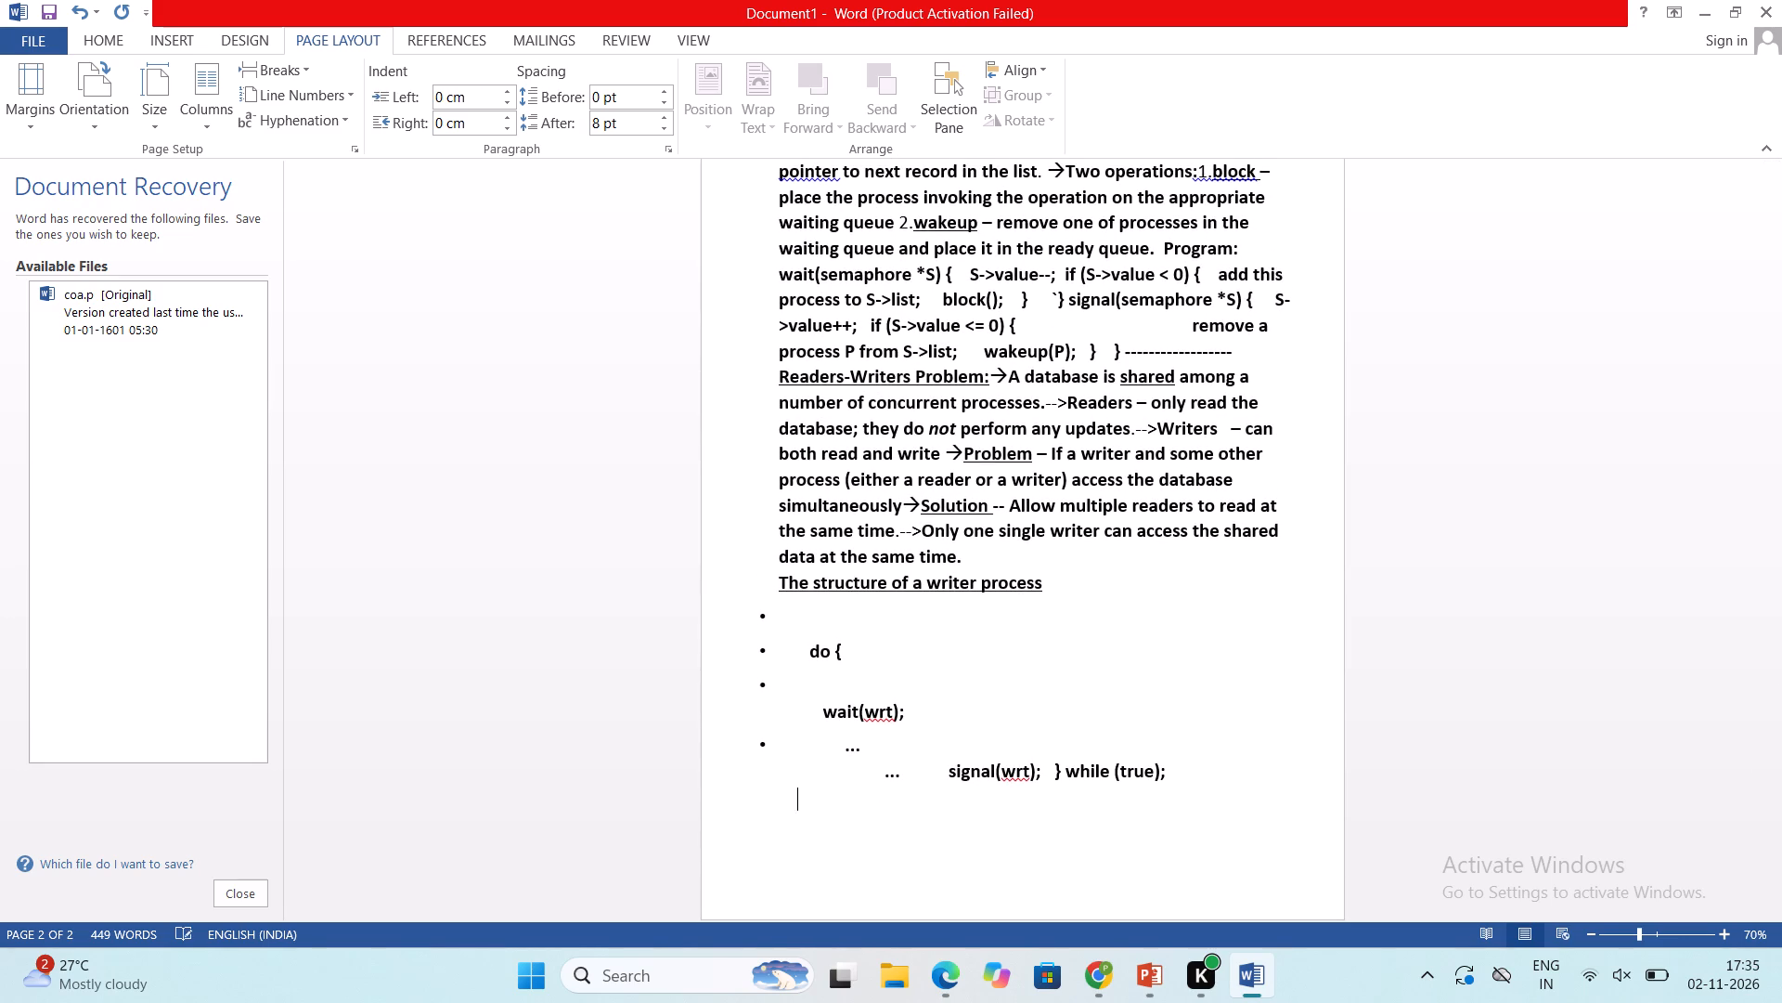
key(space)
key(space)
key(space)
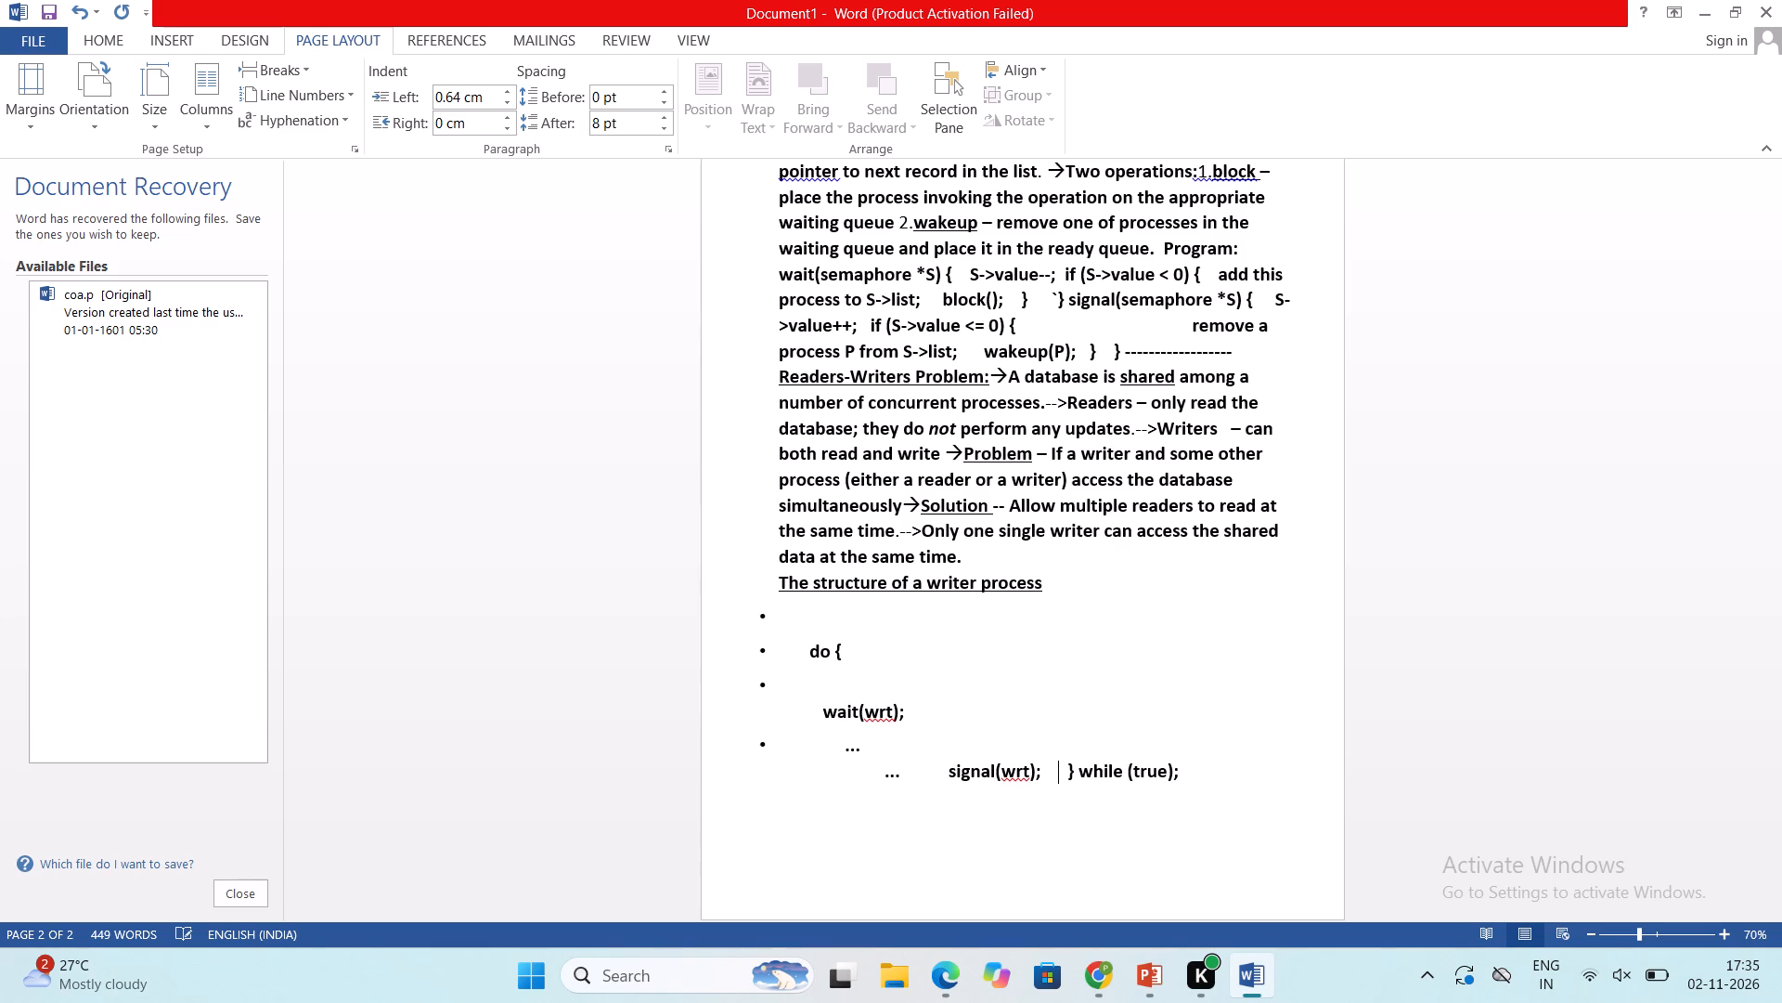
key(Left)
key(Left)
key(Left)
key(Left)
key(Left)
key(Left)
key(Left)
key(Left)
key(Left)
key(Left)
key(Left)
key(Left)
key(Left)
key(Left)
key(Left)
key(Left)
key(Left)
key(Left)
key(Left)
key(Left)
key(Left)
key(Left)
key(Left)
key(BackSpace)
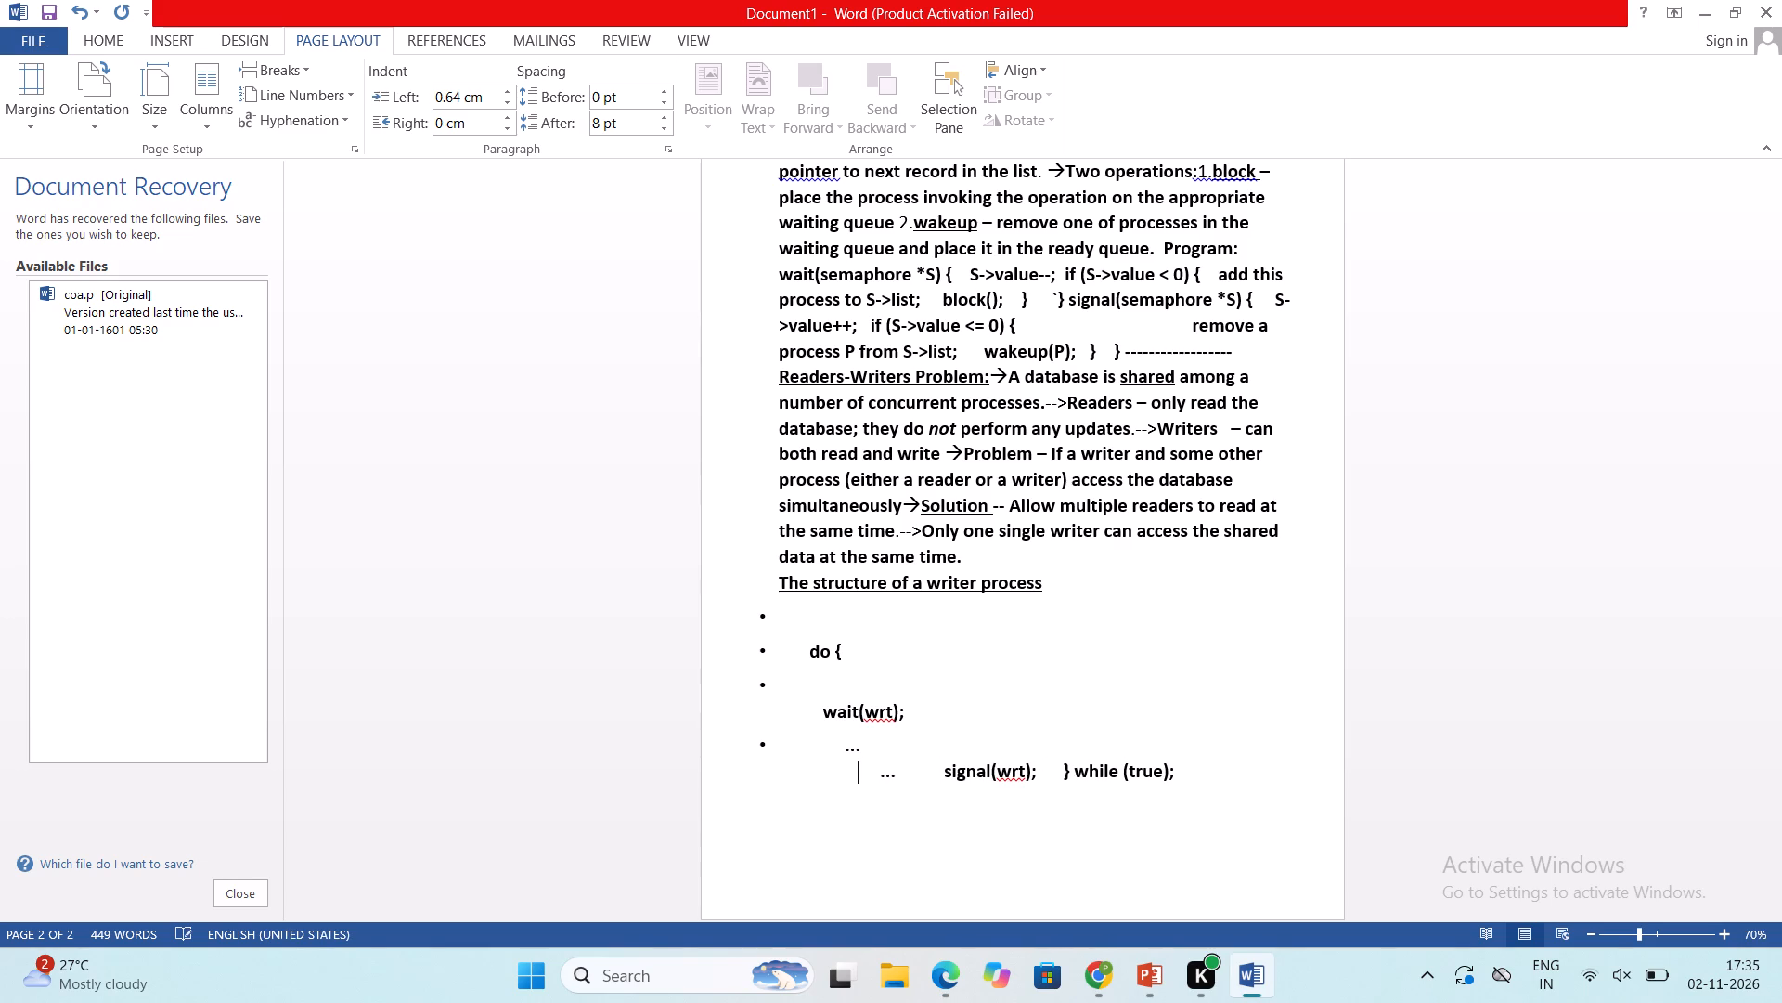
key(BackSpace)
key(BackSpace)
key(BackSpace)
key(BackSpace)
key(BackSpace)
key(BackSpace)
key(BackSpace)
key(BackSpace)
key(BackSpace)
key(BackSpace)
key(BackSpace)
key(BackSpace)
key(BackSpace)
key(BackSpace)
key(BackSpace)
key(BackSpace)
key(BackSpace)
key(BackSpace)
key(BackSpace)
key(BackSpace)
key(BackSpace)
key(BackSpace)
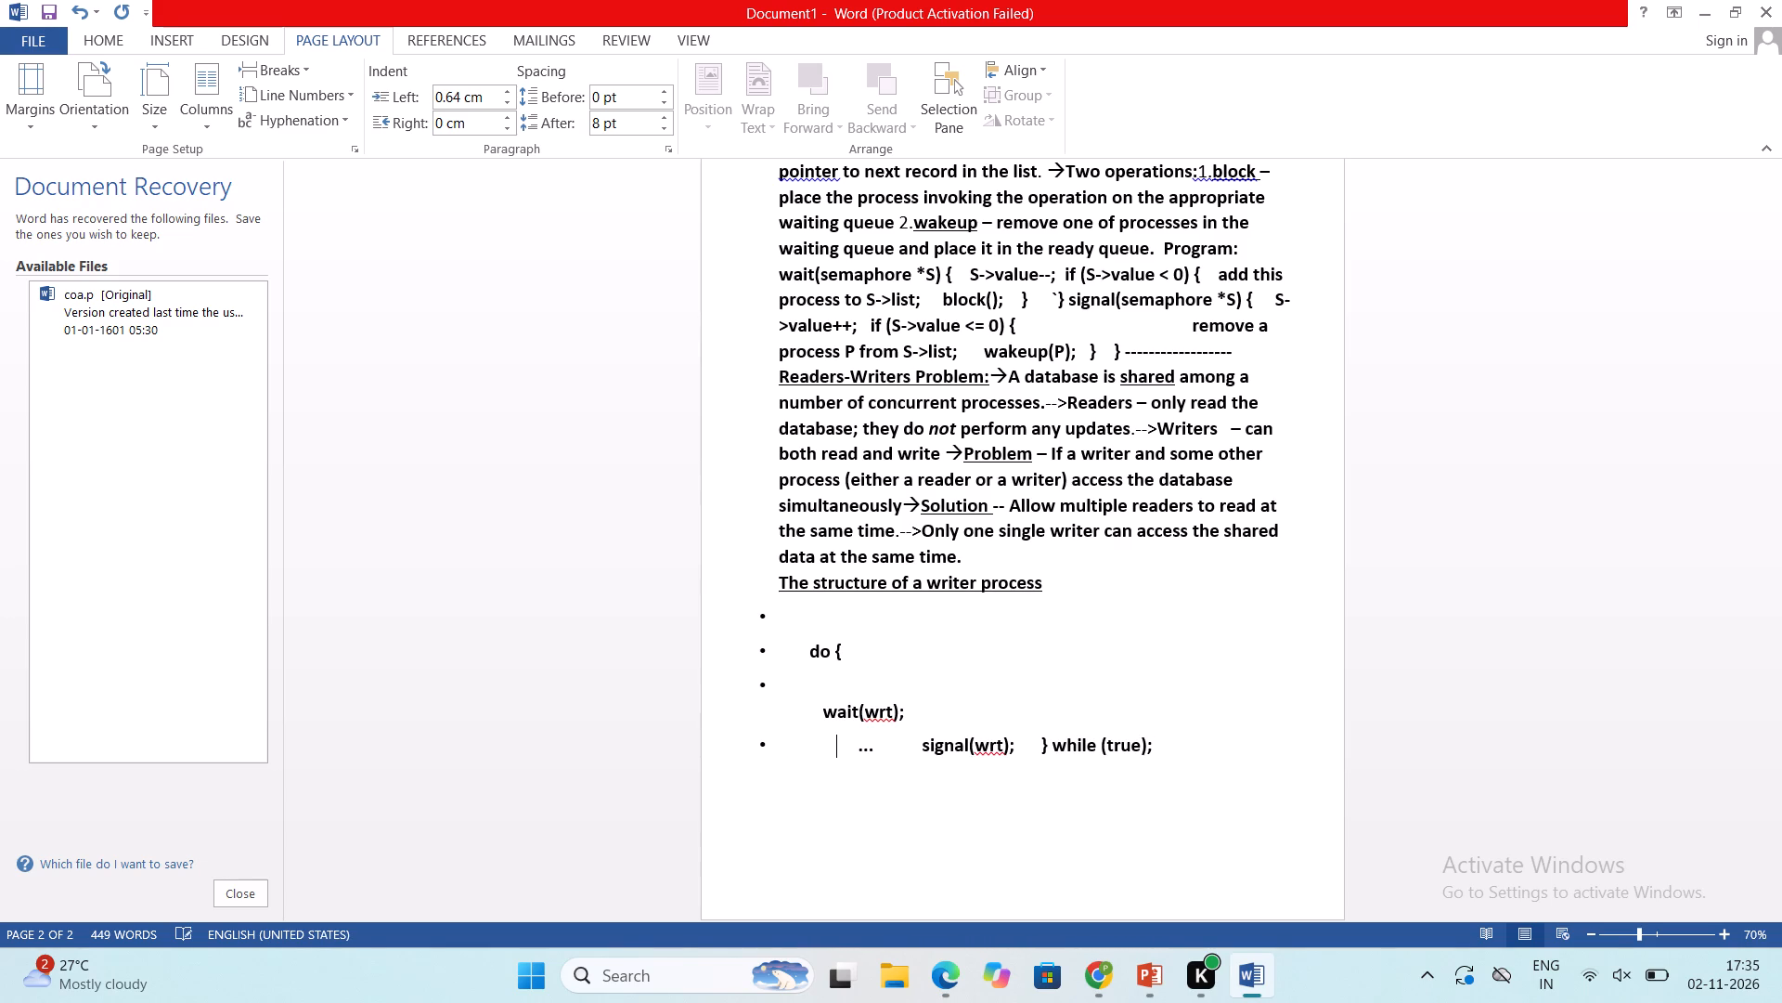
text(....)
key(BackSpace)
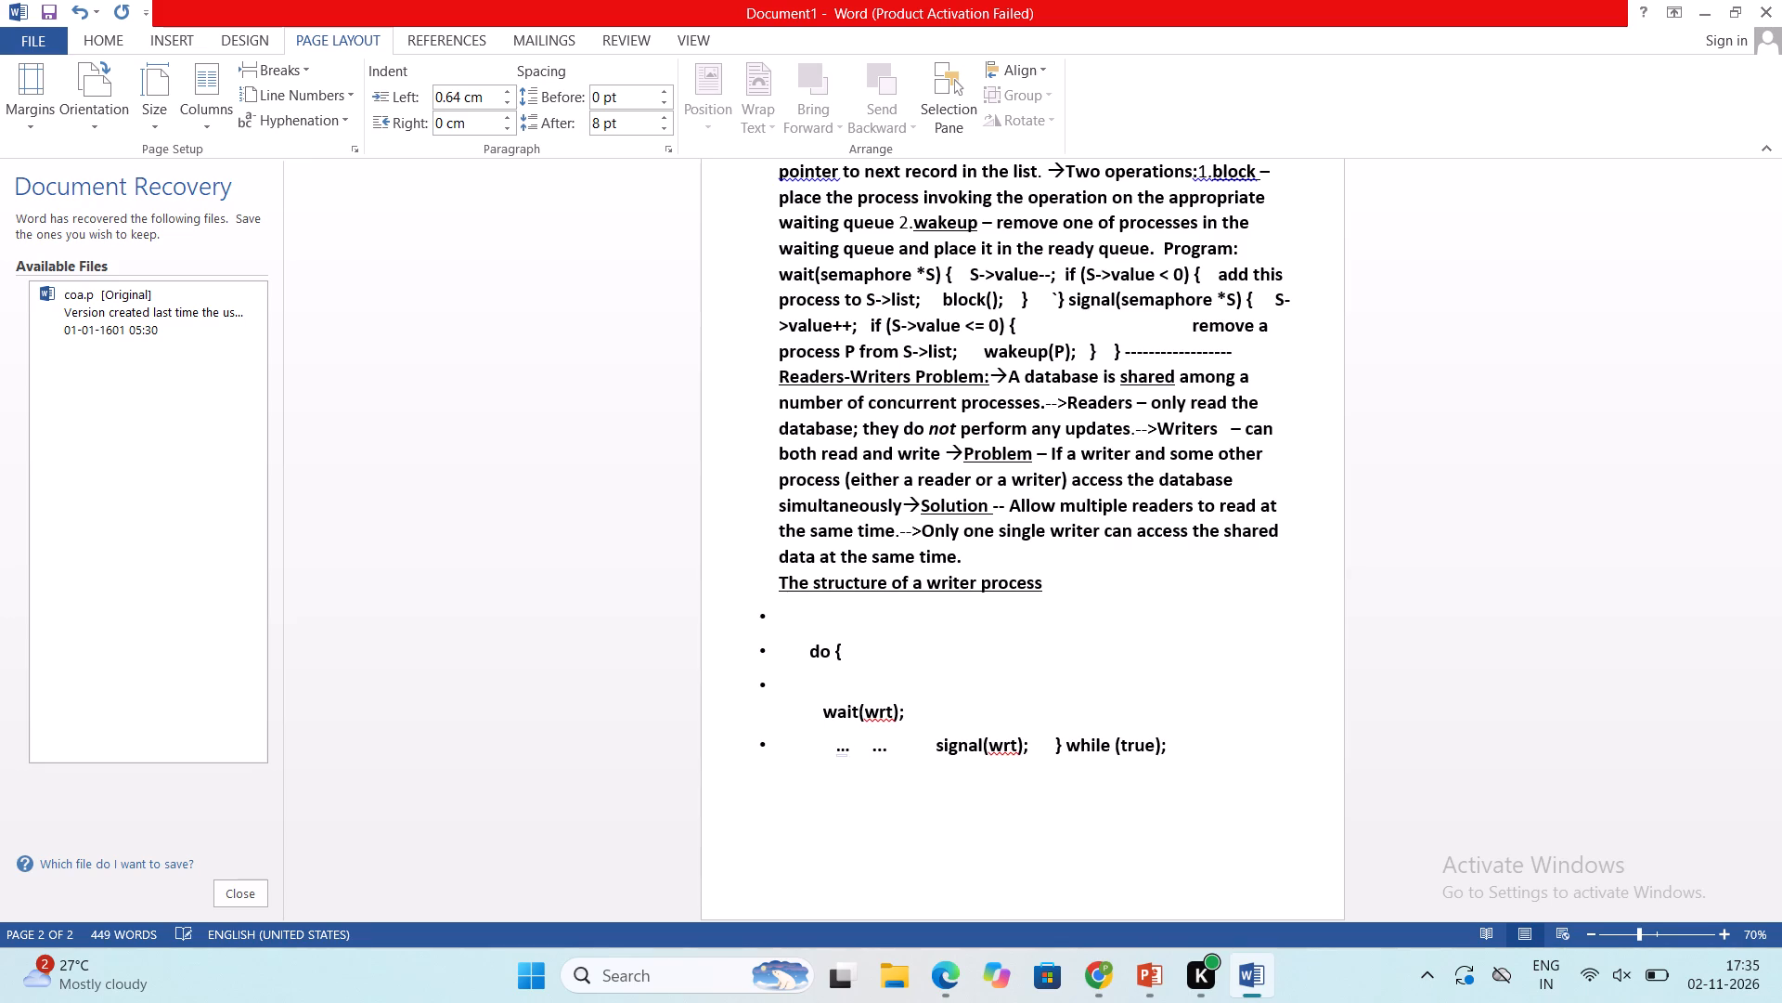
key(Left)
key(BackSpace)
key(BackSpace)
key(BackSpace)
key(BackSpace)
key(BackSpace)
key(BackSpace)
key(BackSpace)
key(BackSpace)
key(BackSpace)
key(BackSpace)
key(BackSpace)
key(BackSpace)
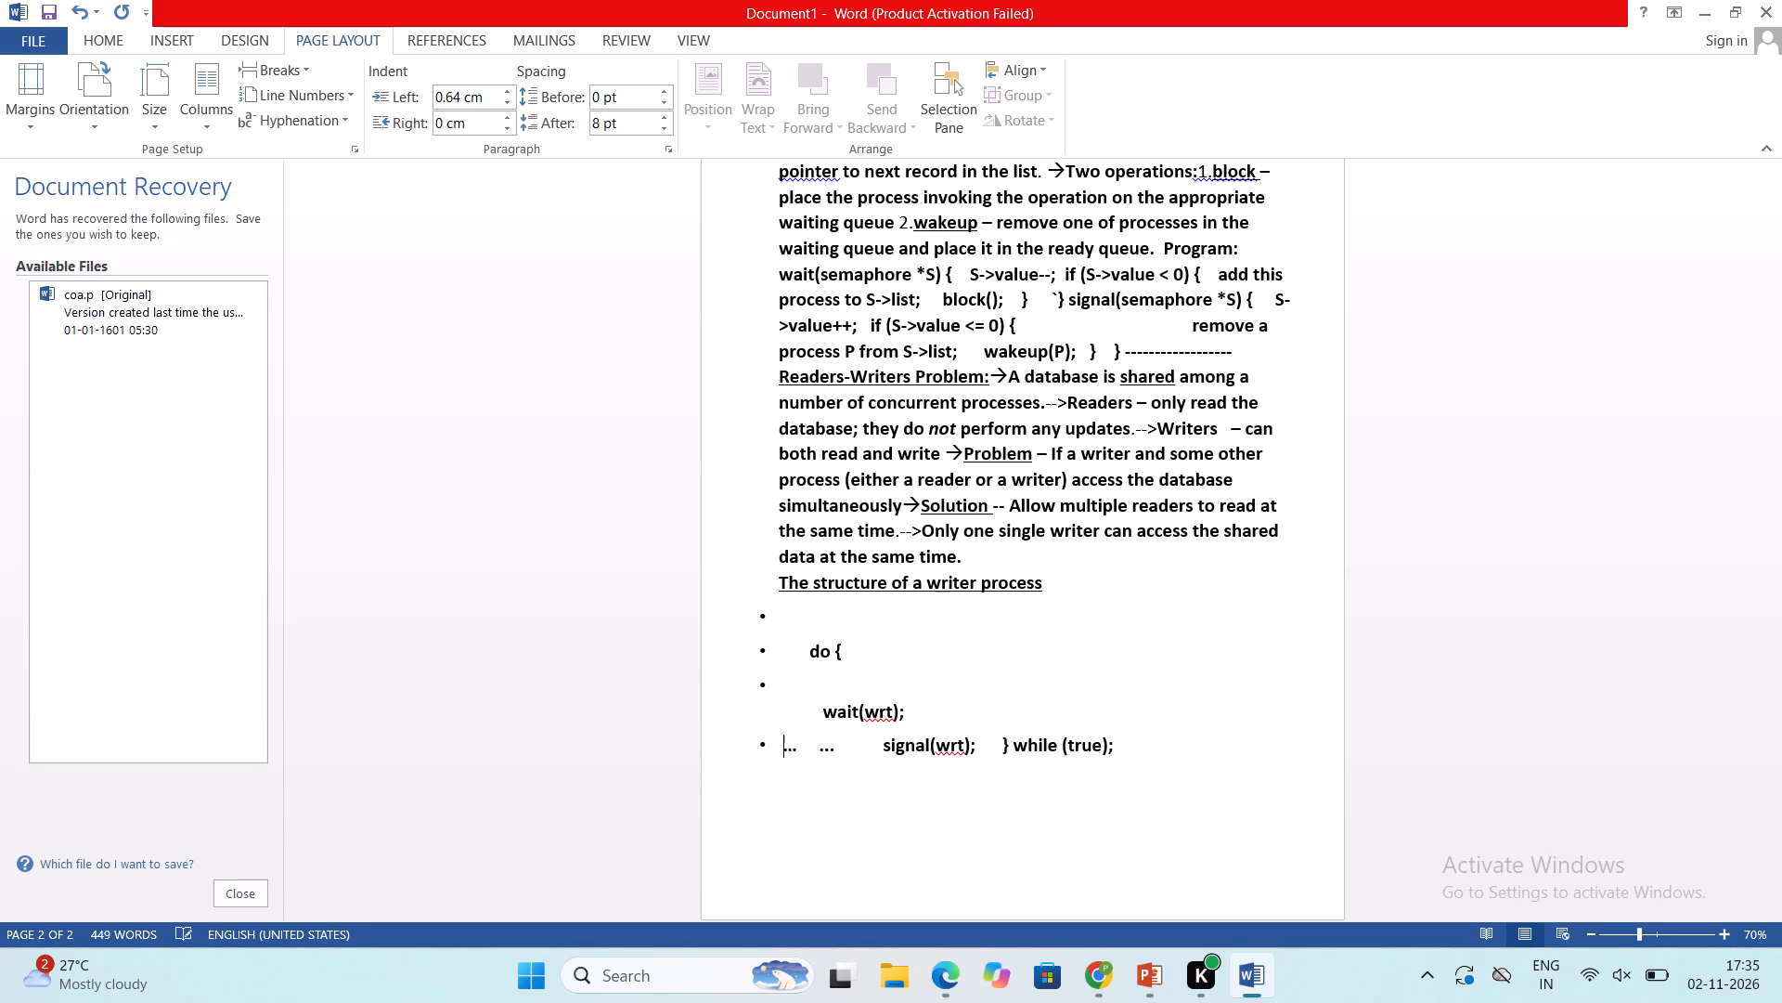
key(BackSpace)
key(BackSpace)
key(BackSpace)
key(BackSpace)
key(BackSpace)
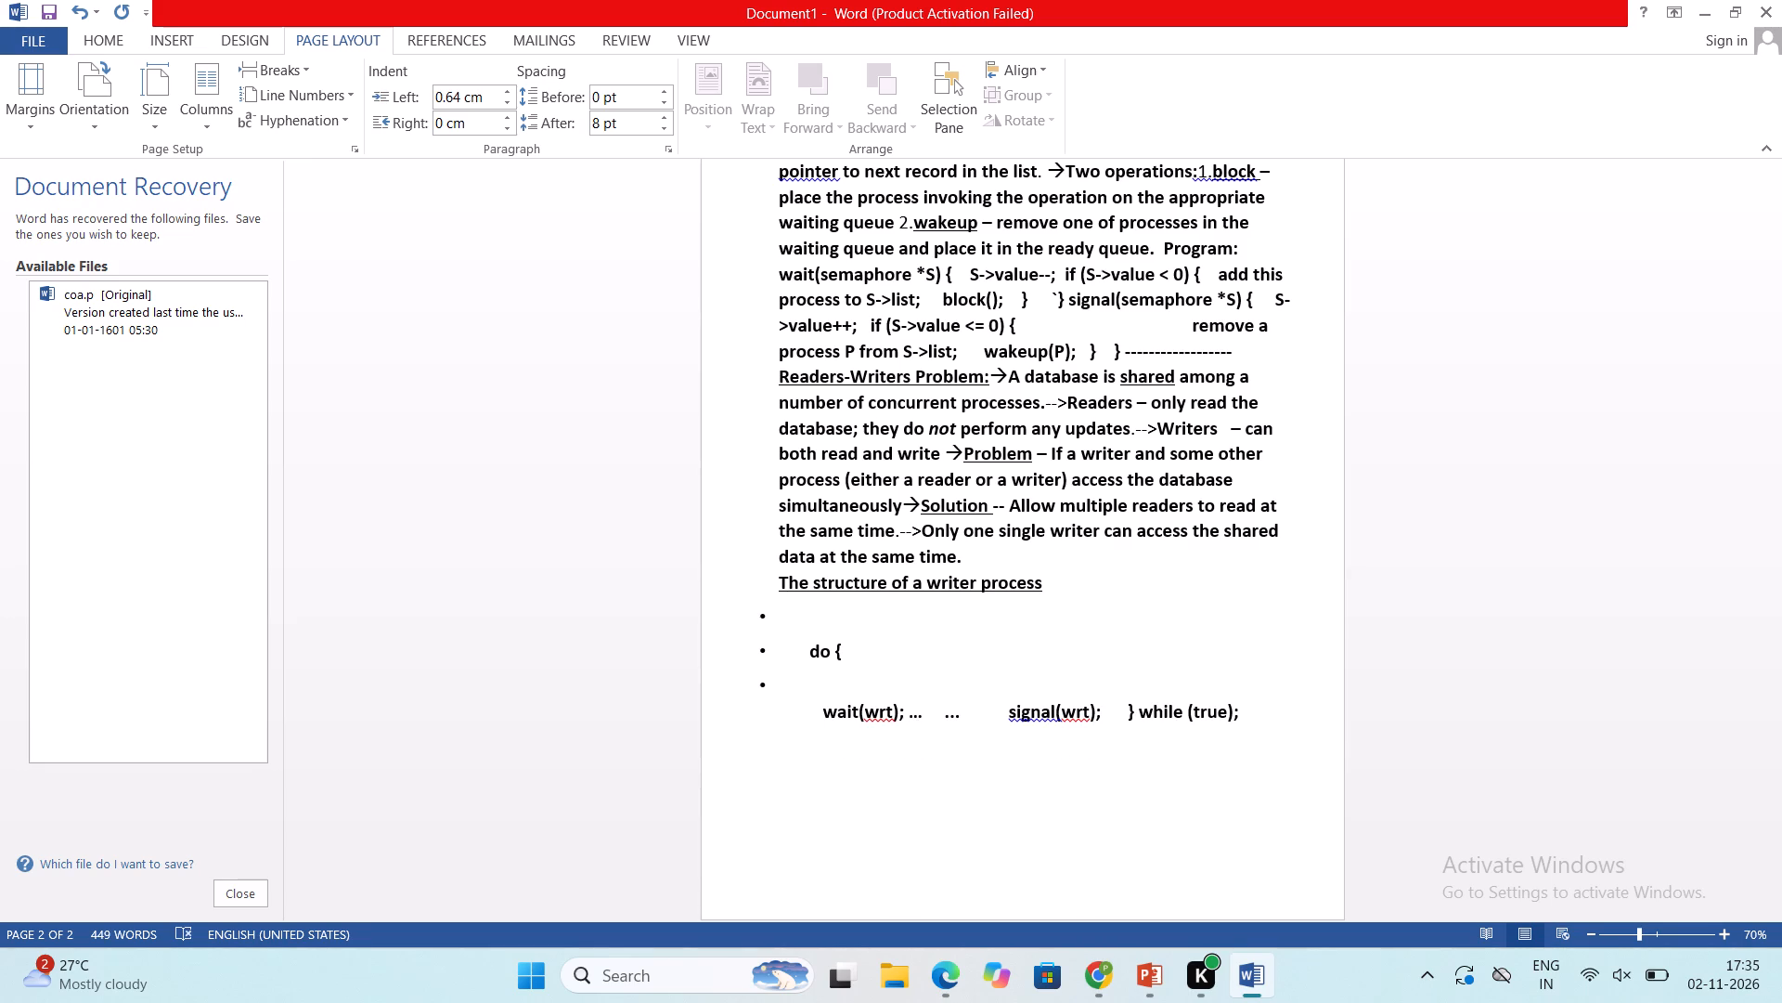
Insert five spaces between "wait(wrt);" and the first "..." in the writer process code.
key(space)
key(space)
key(space)
key(space)
key(space)
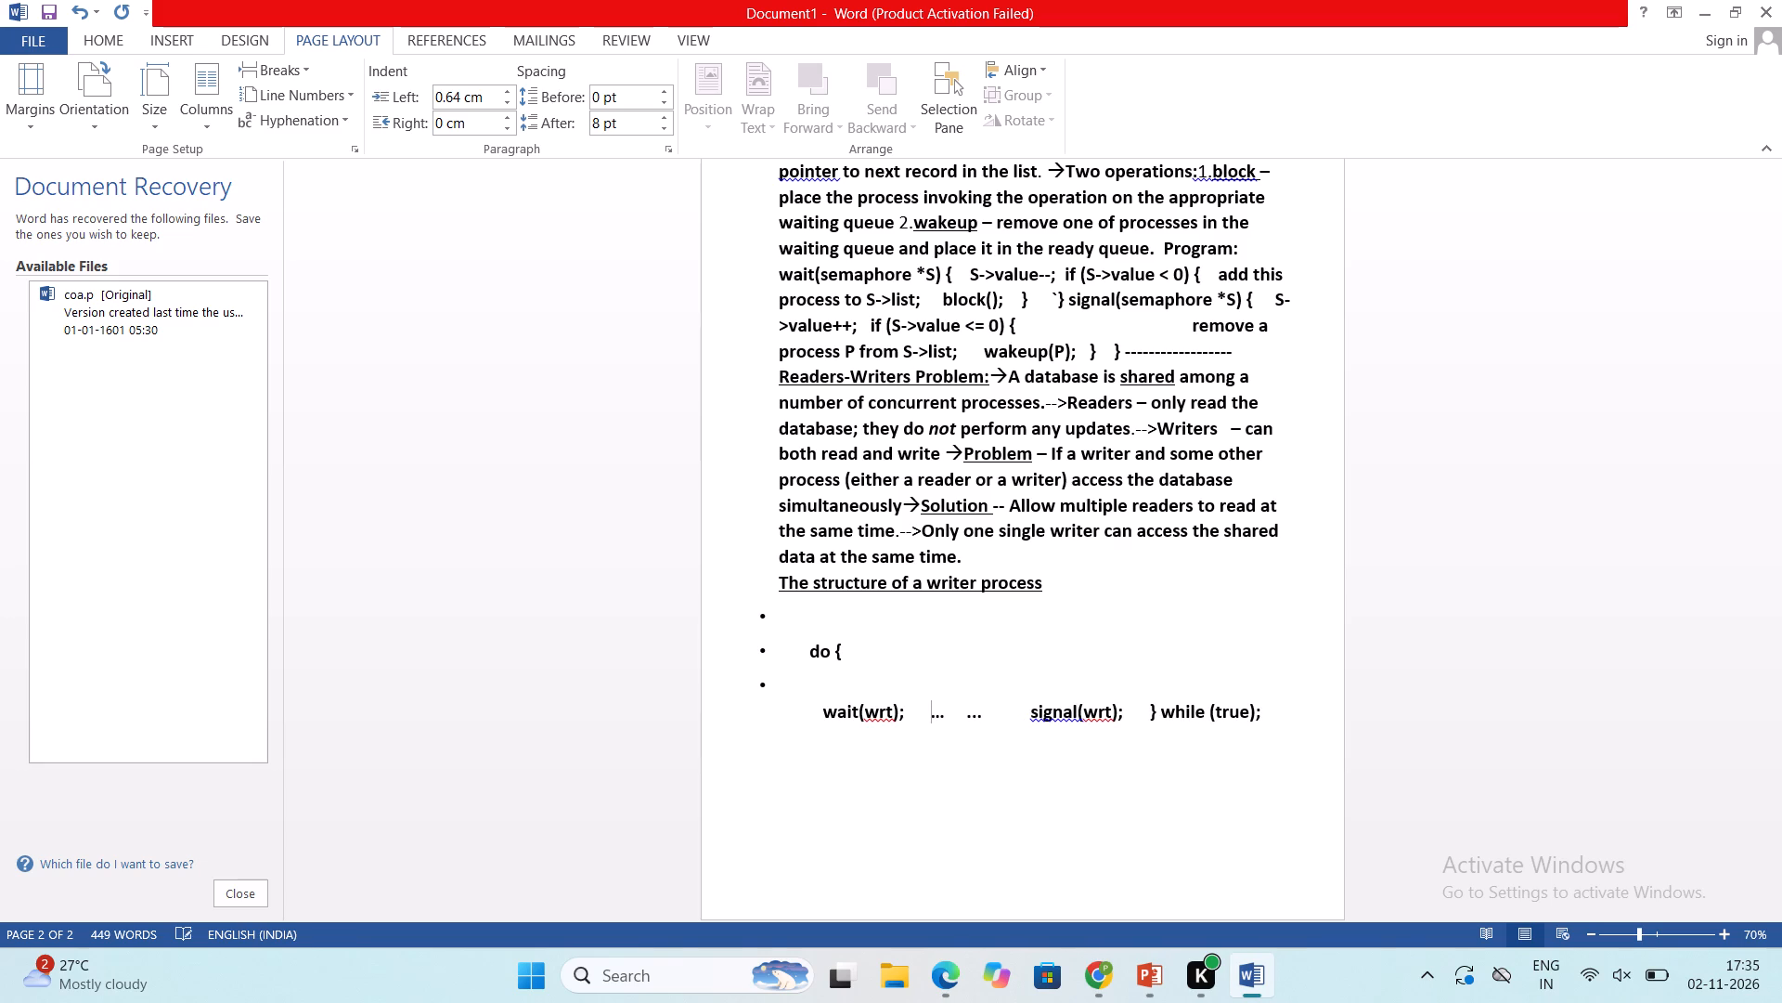
Pull the "wait(wrt);" code line up onto the empty bullet above it by deleting its indent and line break.
key(Left)
key(Left)
key(Left)
key(Left)
key(Left)
key(Left)
key(Left)
key(Left)
key(Left)
key(Left)
key(Left)
key(Left)
key(Left)
key(Left)
key(Left)
key(Left)
key(Left)
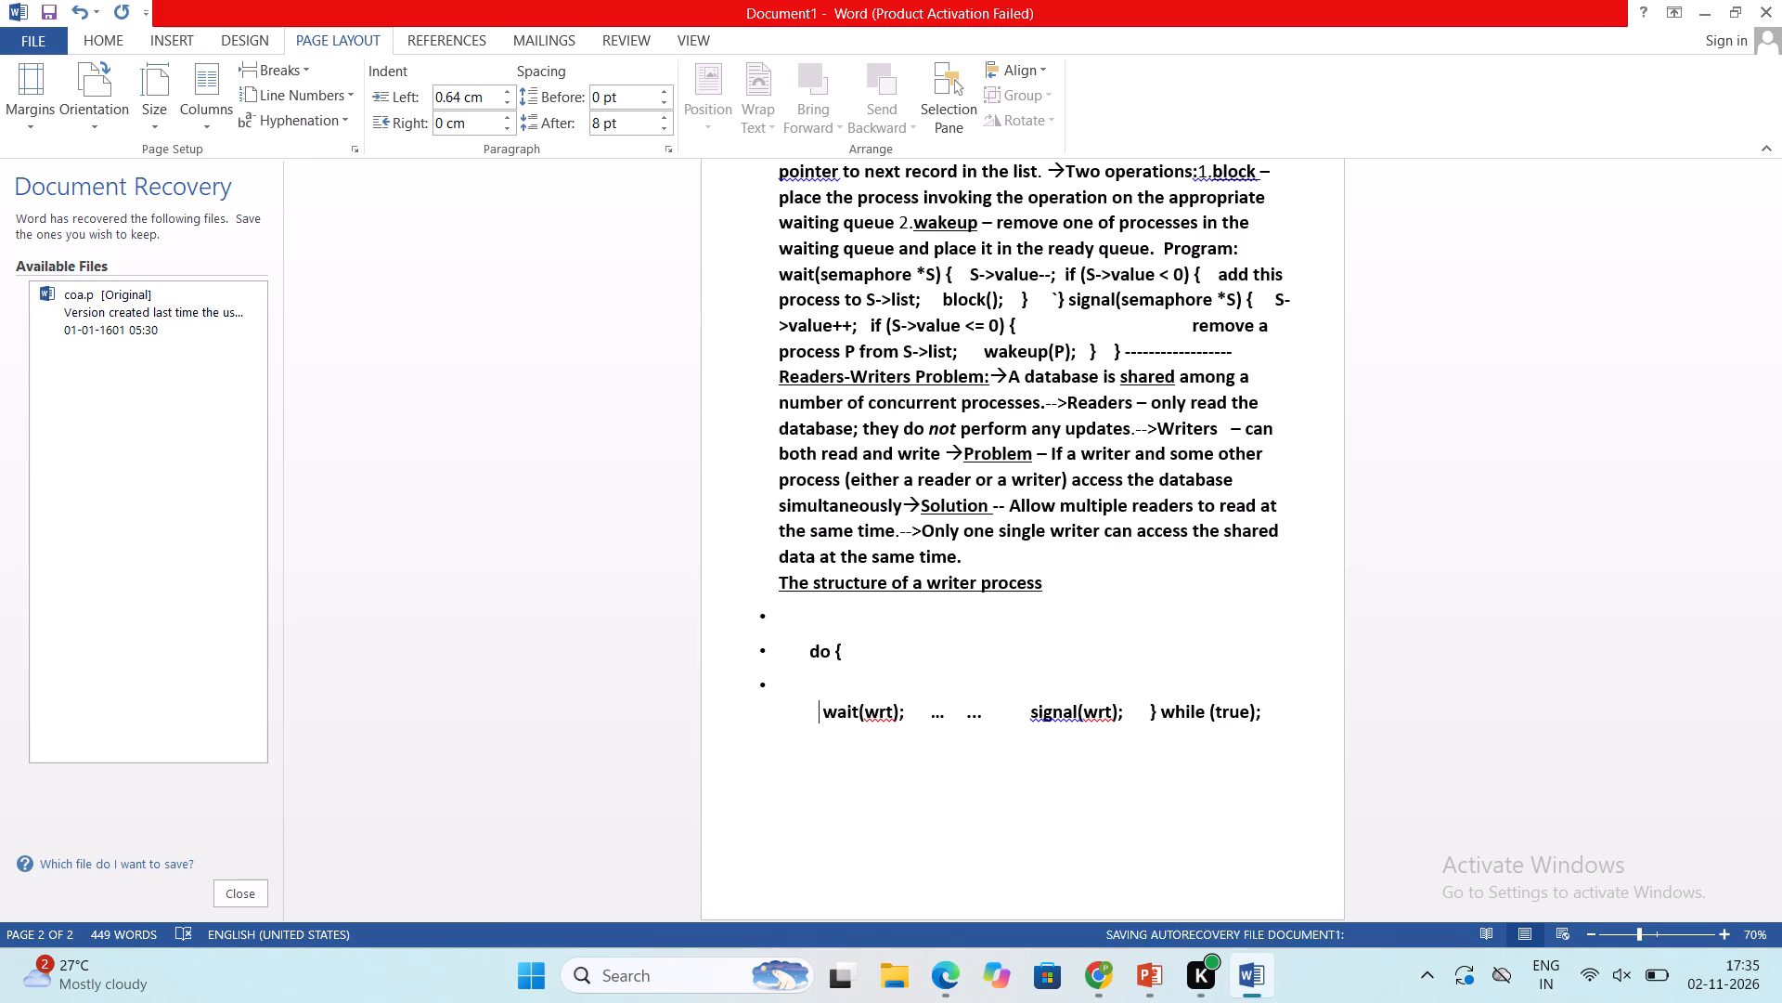
key(BackSpace)
key(BackSpace)
key(BackSpace)
key(BackSpace)
key(BackSpace)
key(BackSpace)
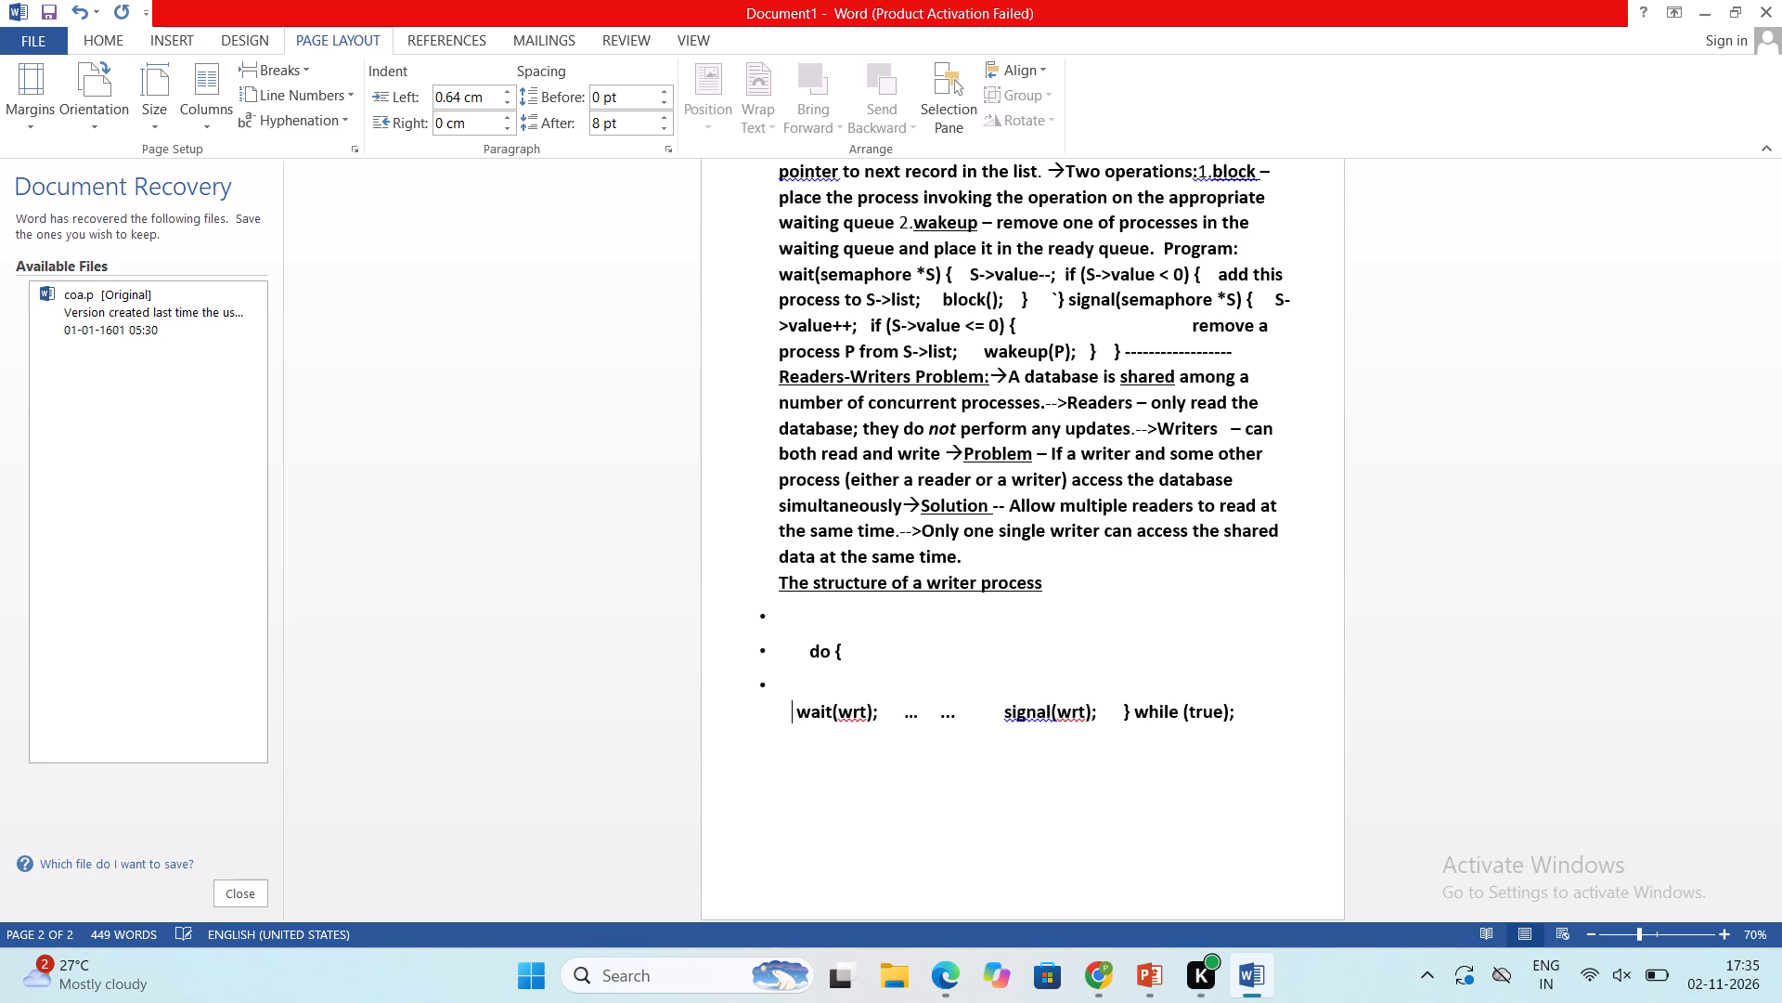
key(BackSpace)
key(BackSpace)
key(BackSpace)
key(BackSpace)
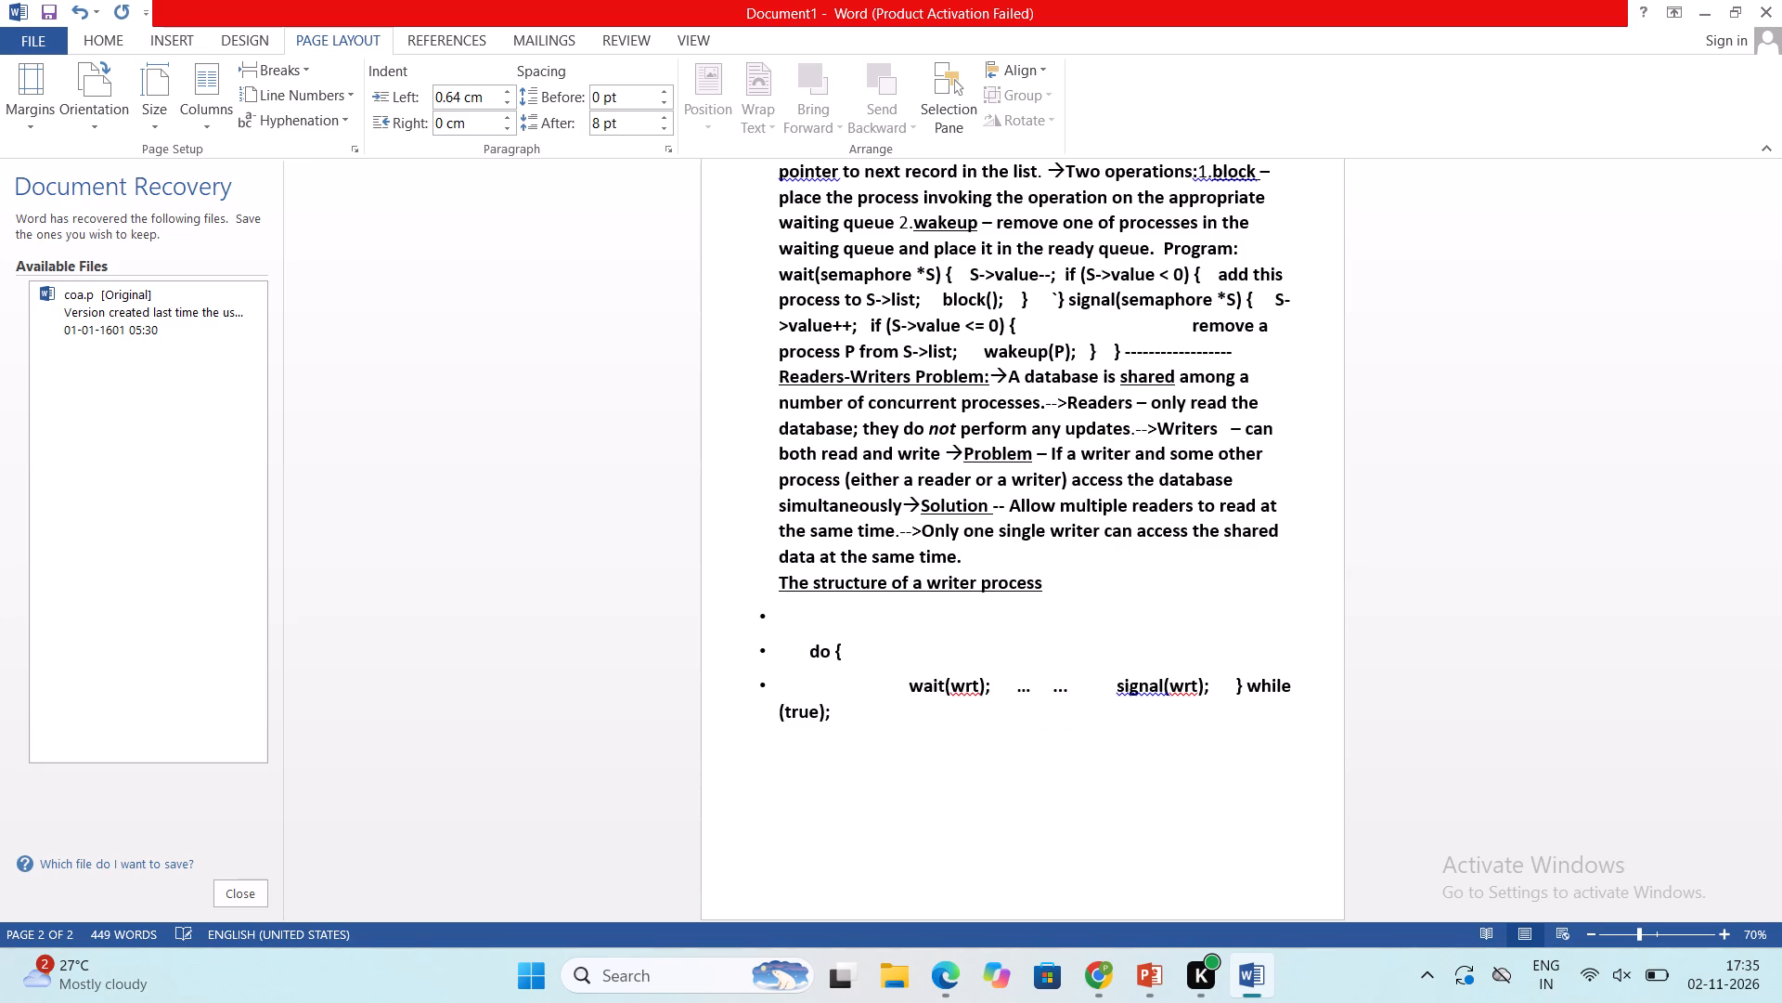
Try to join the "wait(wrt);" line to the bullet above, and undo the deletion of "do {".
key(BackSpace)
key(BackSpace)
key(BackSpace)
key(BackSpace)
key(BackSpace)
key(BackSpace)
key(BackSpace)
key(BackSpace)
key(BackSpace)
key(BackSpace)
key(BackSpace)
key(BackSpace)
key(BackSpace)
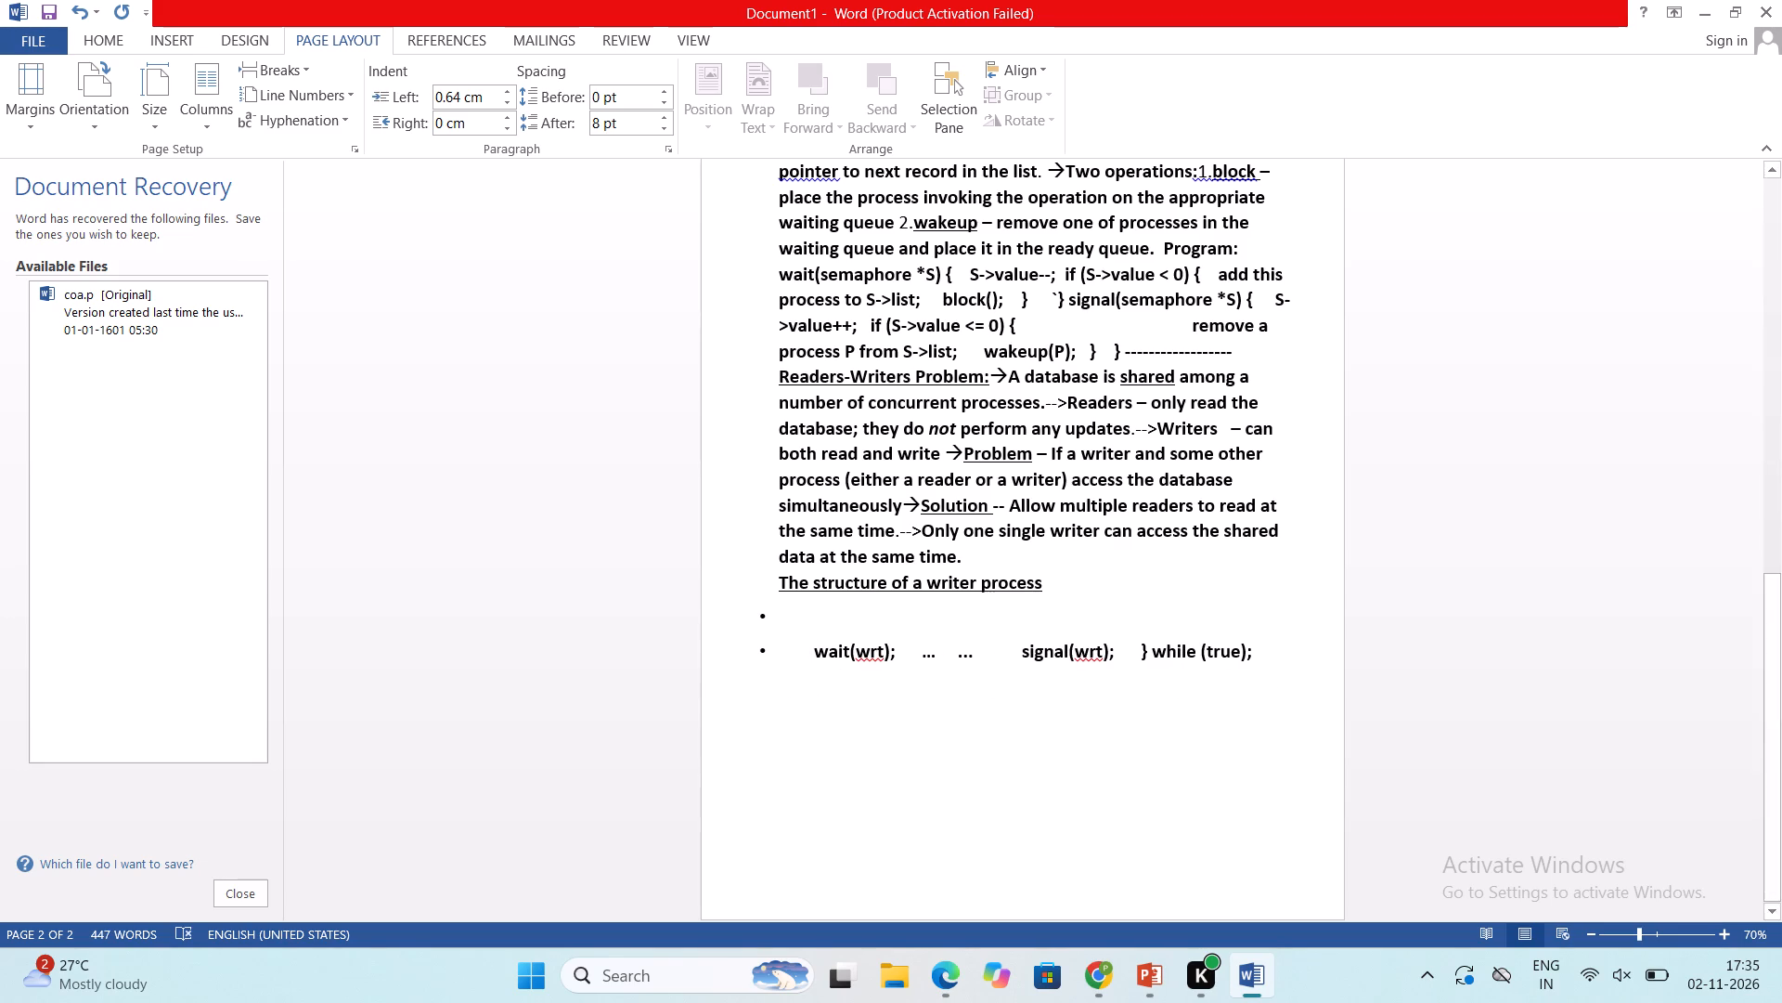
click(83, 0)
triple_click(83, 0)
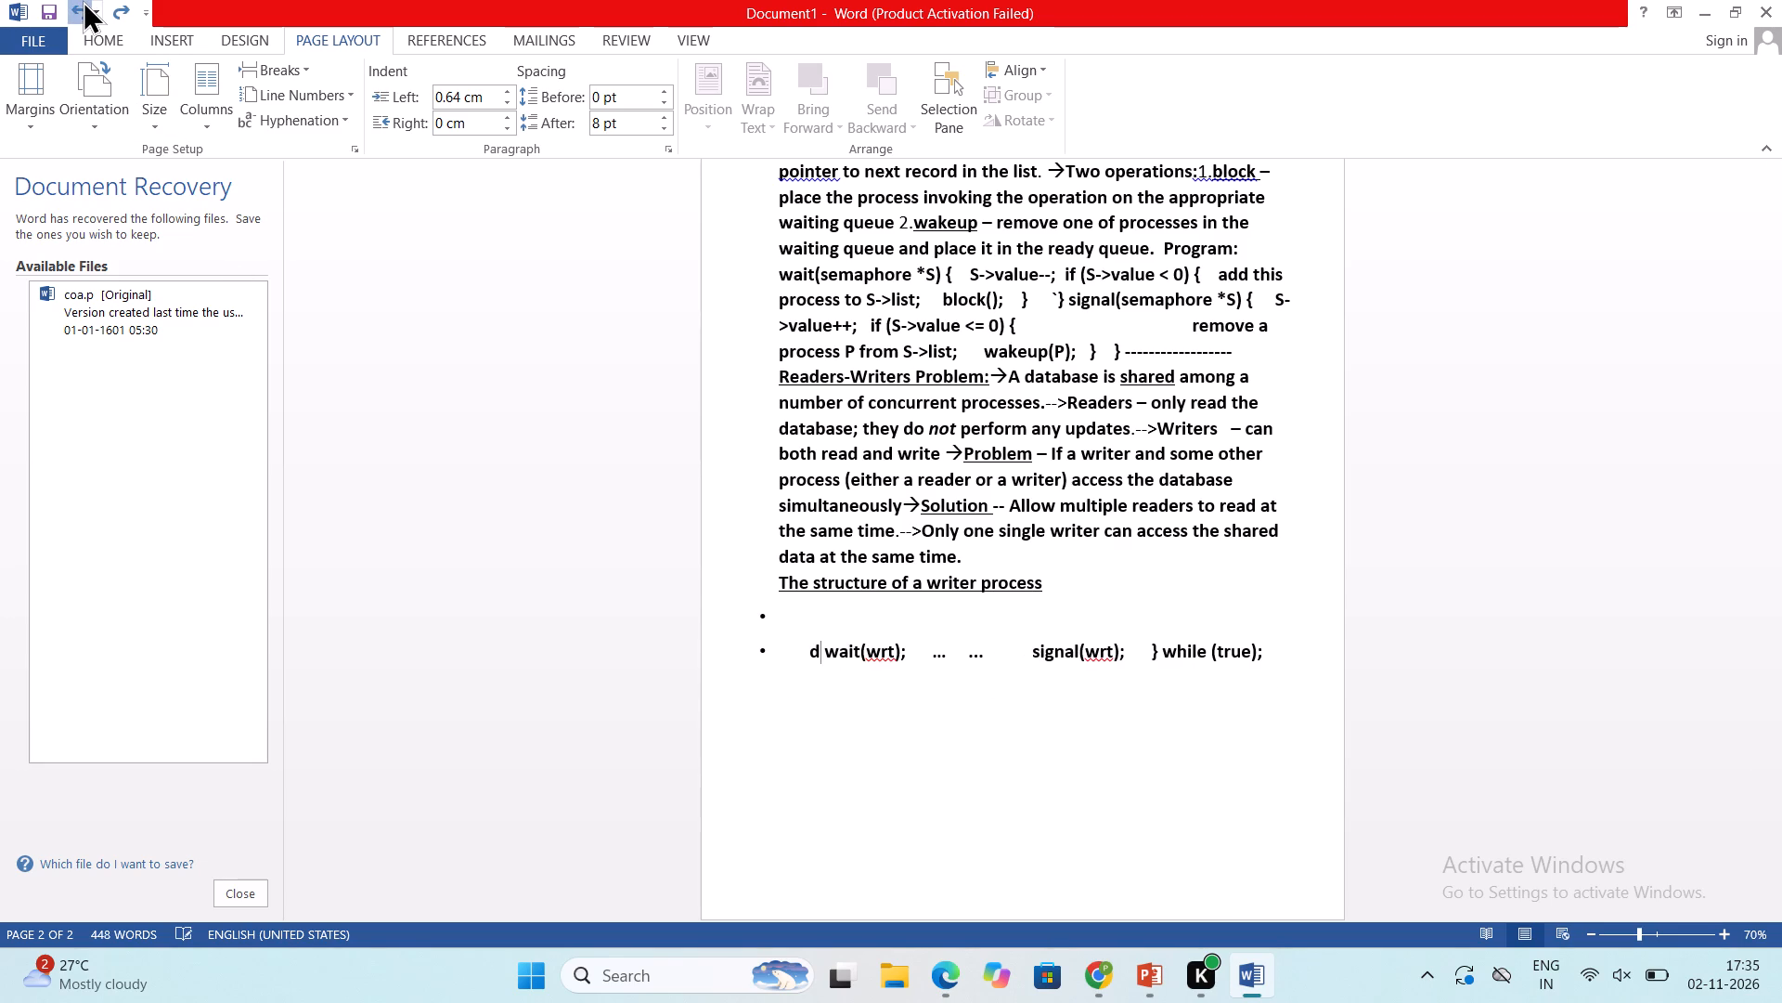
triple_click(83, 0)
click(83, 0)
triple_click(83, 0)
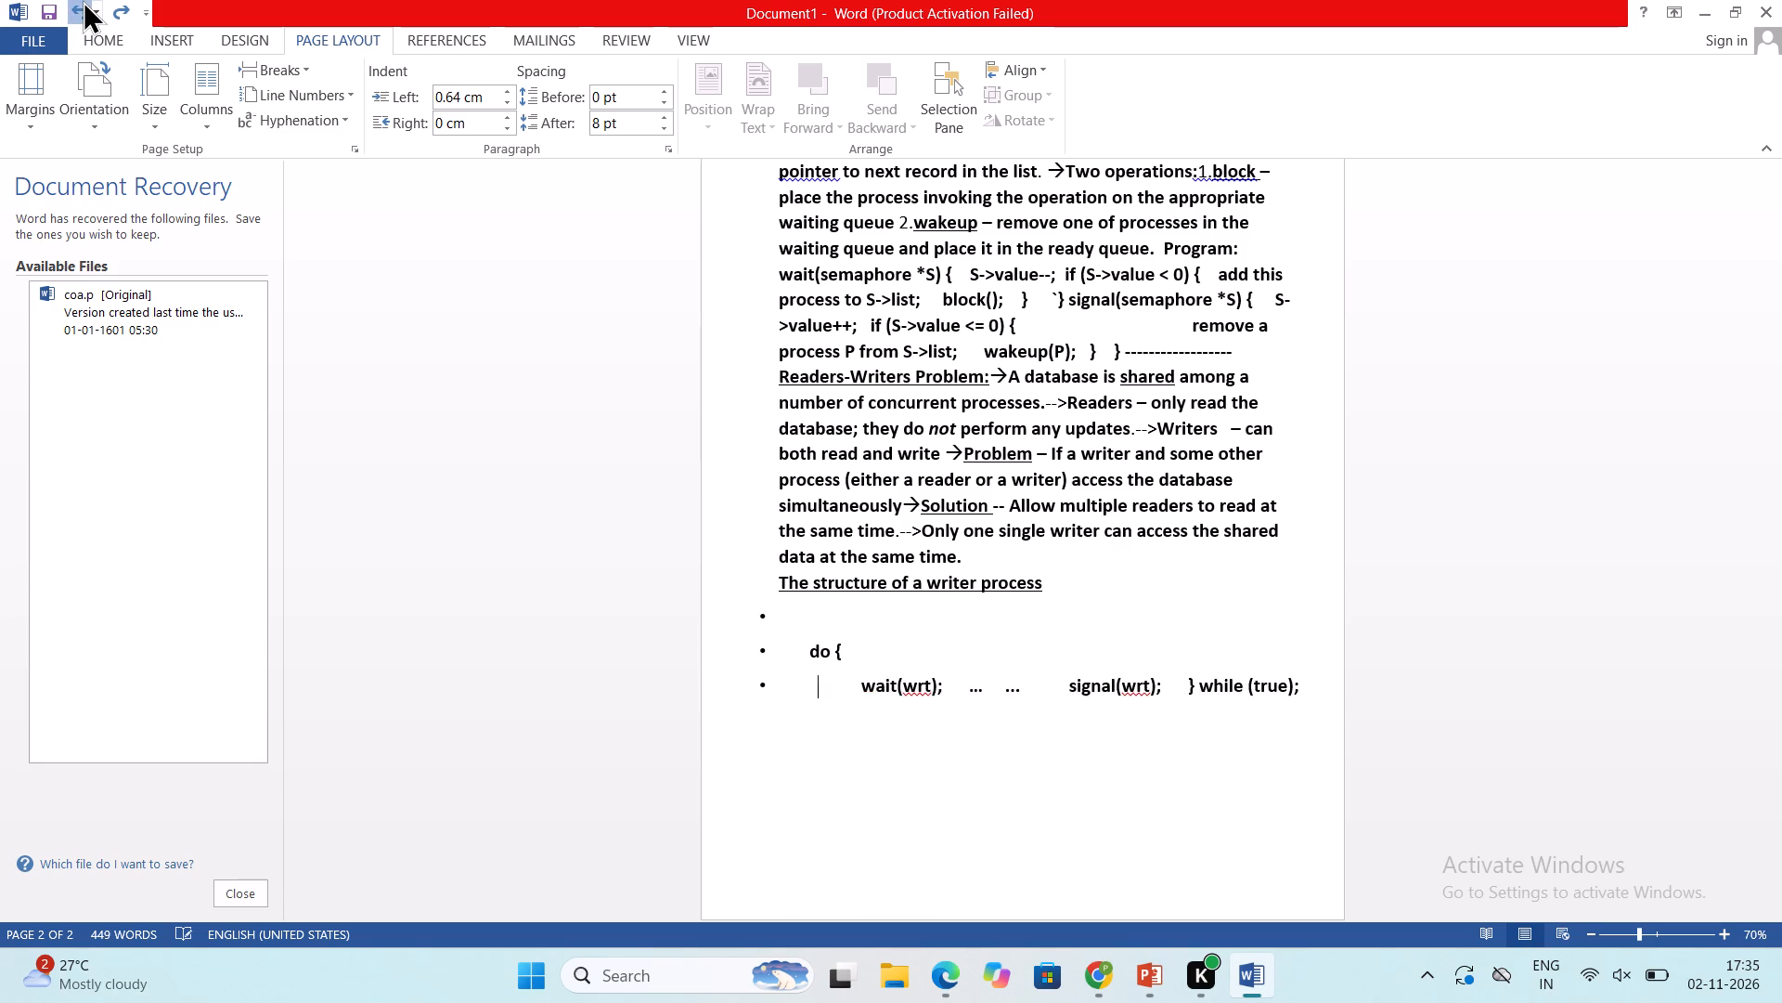
Join the "wait(wrt);" line onto the "do {" line, removing its bullet and separating them with two spaces.
key(BackSpace)
key(BackSpace)
key(BackSpace)
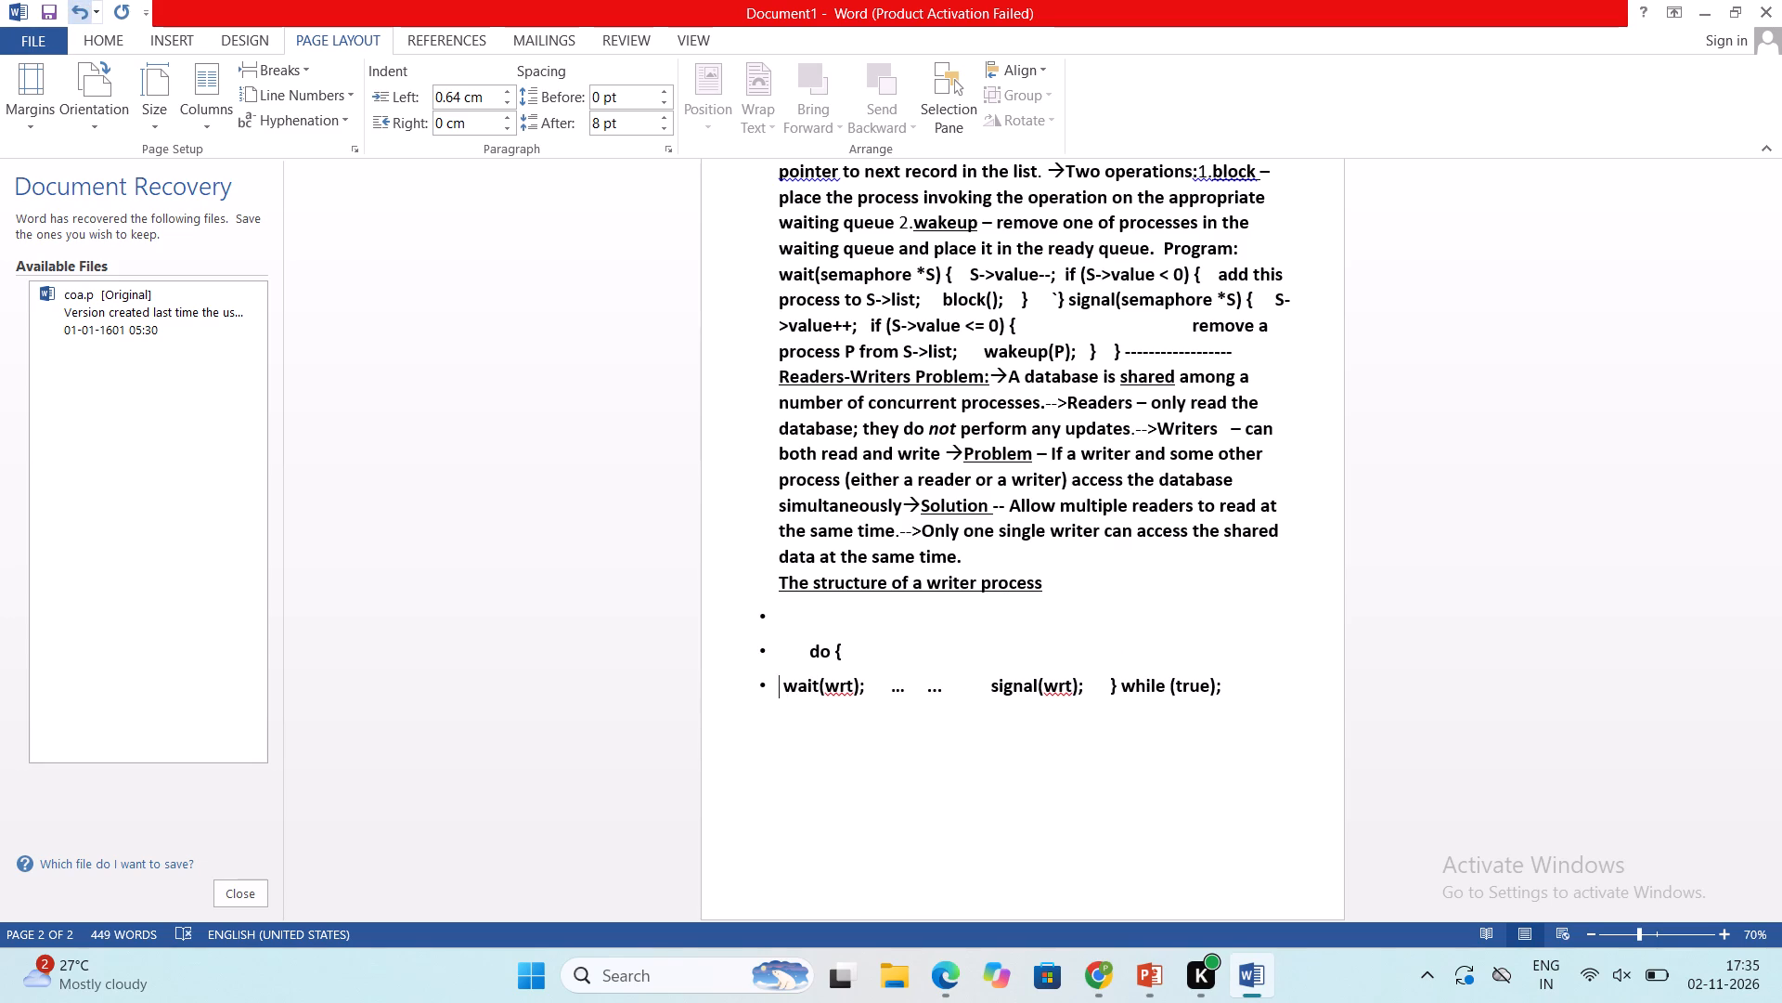
key(BackSpace)
key(BackSpace)
key(BackSpace)
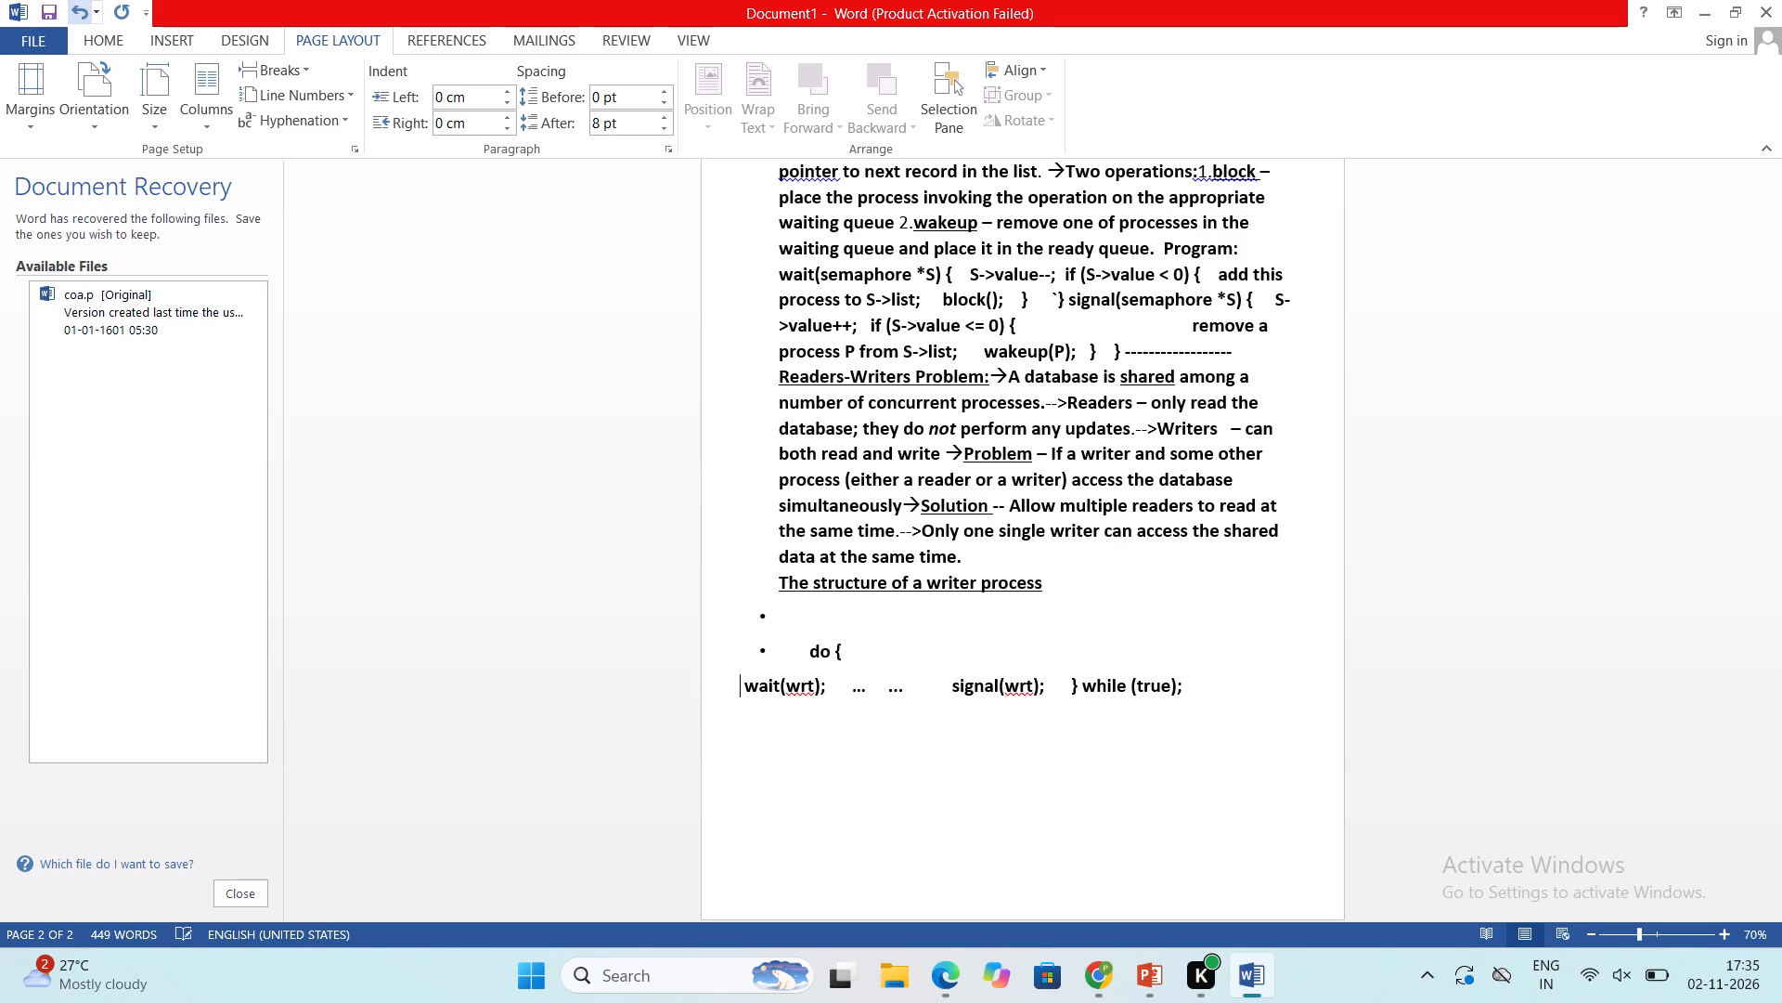
key(BackSpace)
key(space)
key(space)
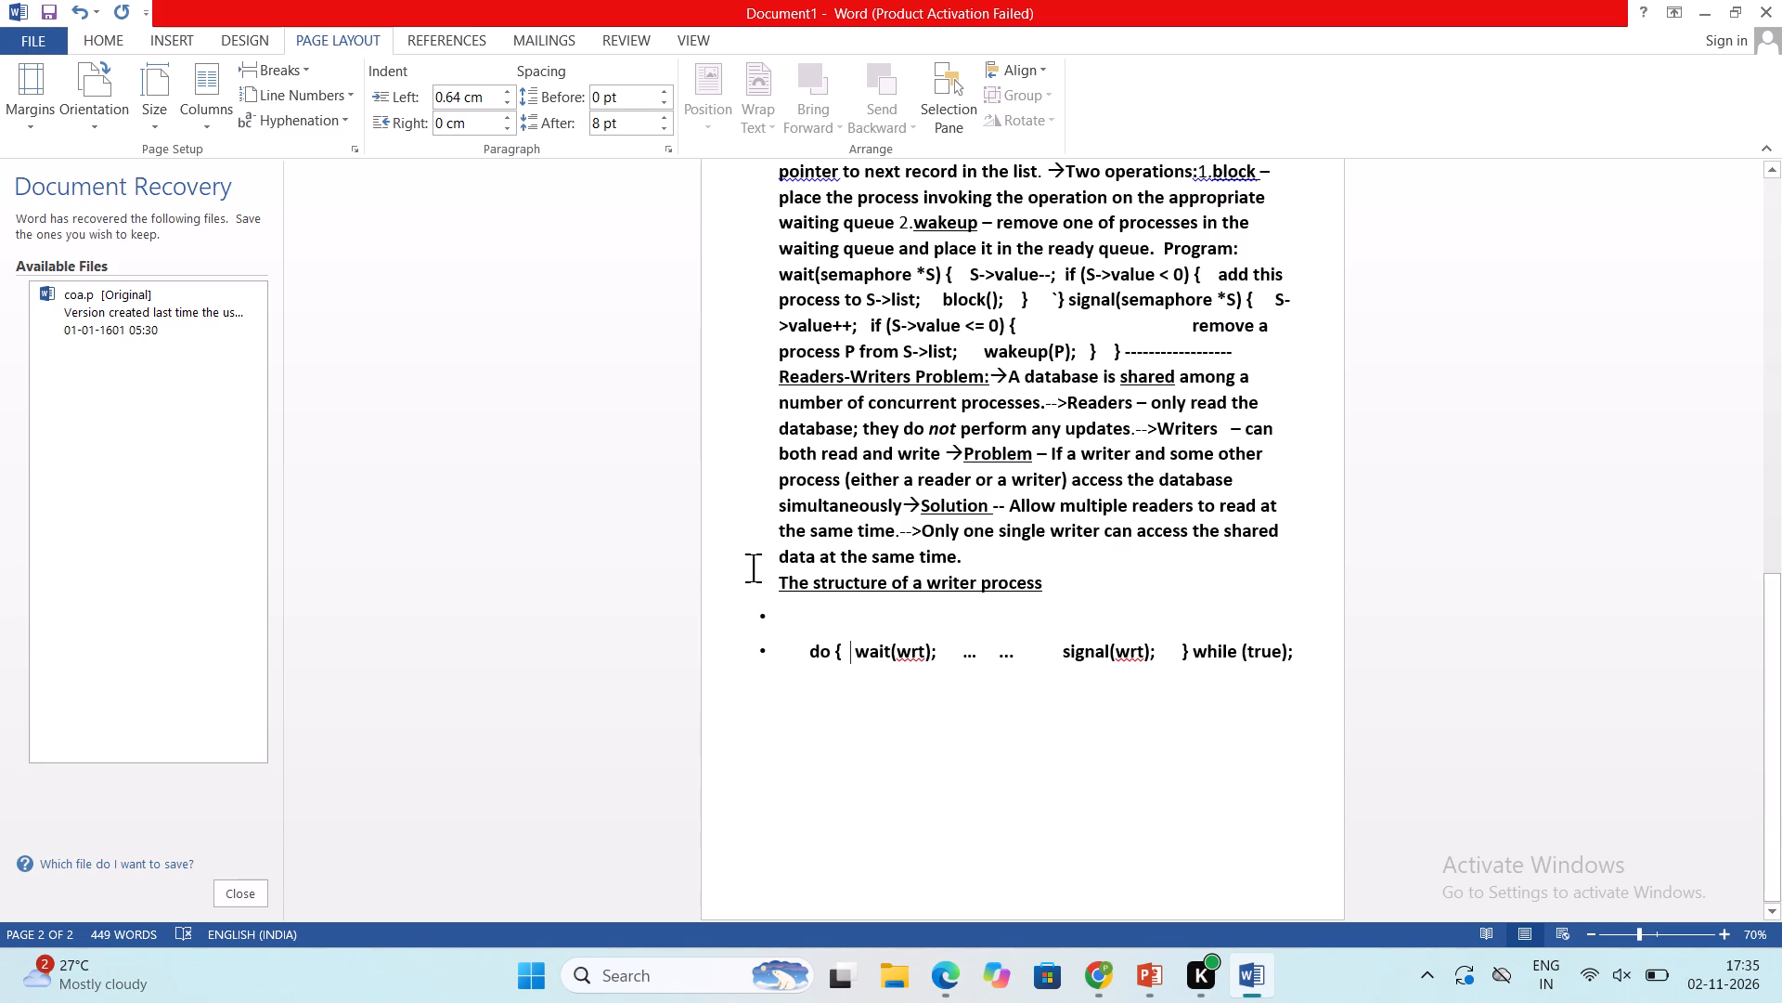
Remove the empty bullet between the writer process heading and the "do {" line.
click(804, 645)
key(BackSpace)
key(BackSpace)
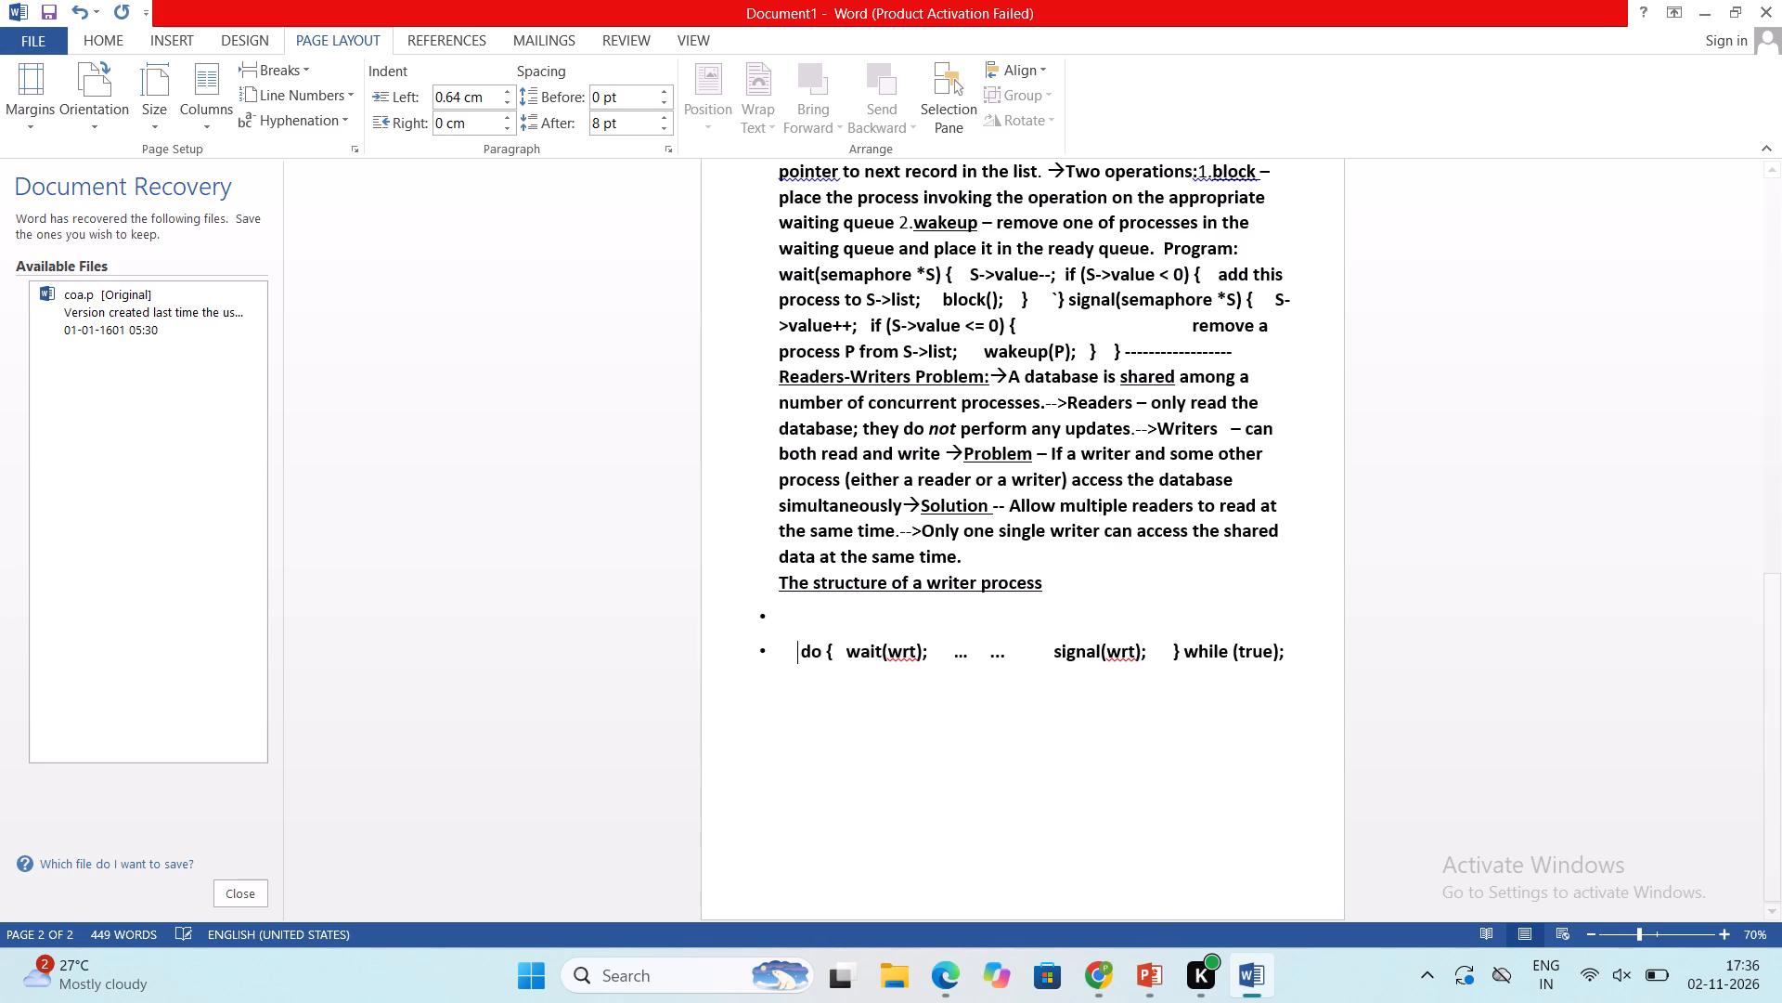
key(BackSpace)
key(BackSpace)
key(BackSpace)
key(BackSpace)
key(BackSpace)
key(BackSpace)
key(BackSpace)
key(BackSpace)
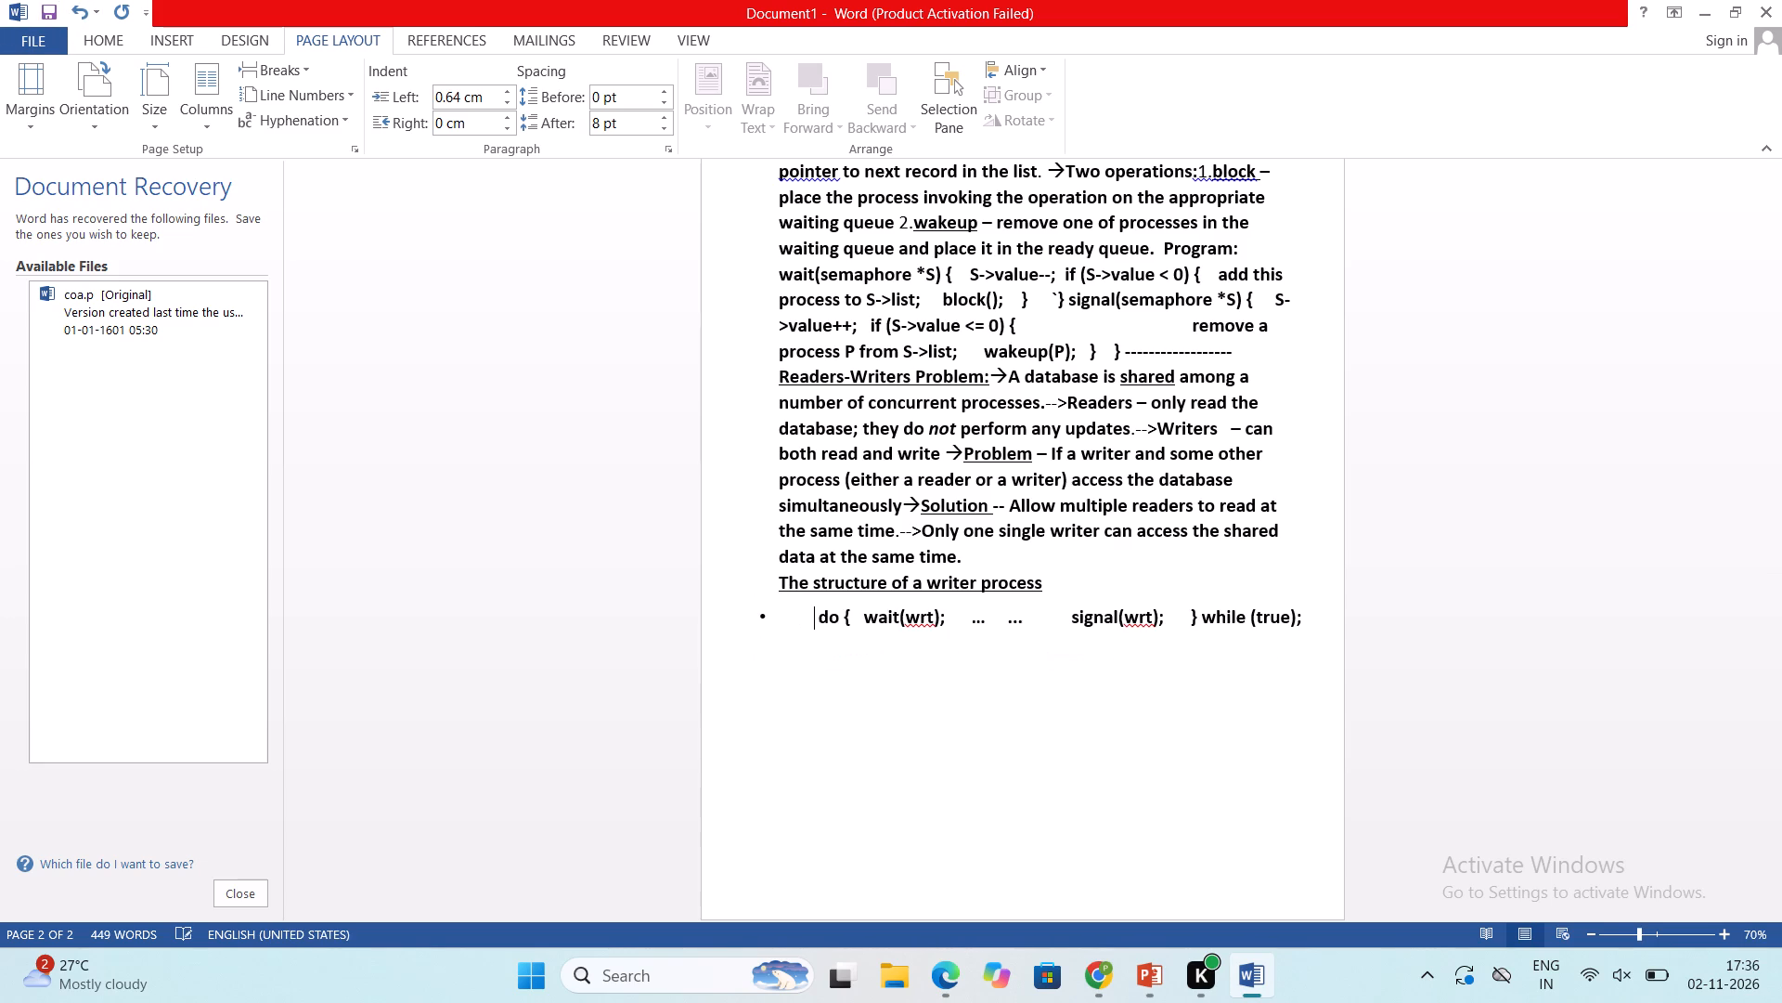
Join the "do {" code onto the "The structure of a writer process" heading line and add a colon after the heading.
key(BackSpace)
key(BackSpace)
key(BackSpace)
key(BackSpace)
key(BackSpace)
key(BackSpace)
key(BackSpace)
key(BackSpace)
key(BackSpace)
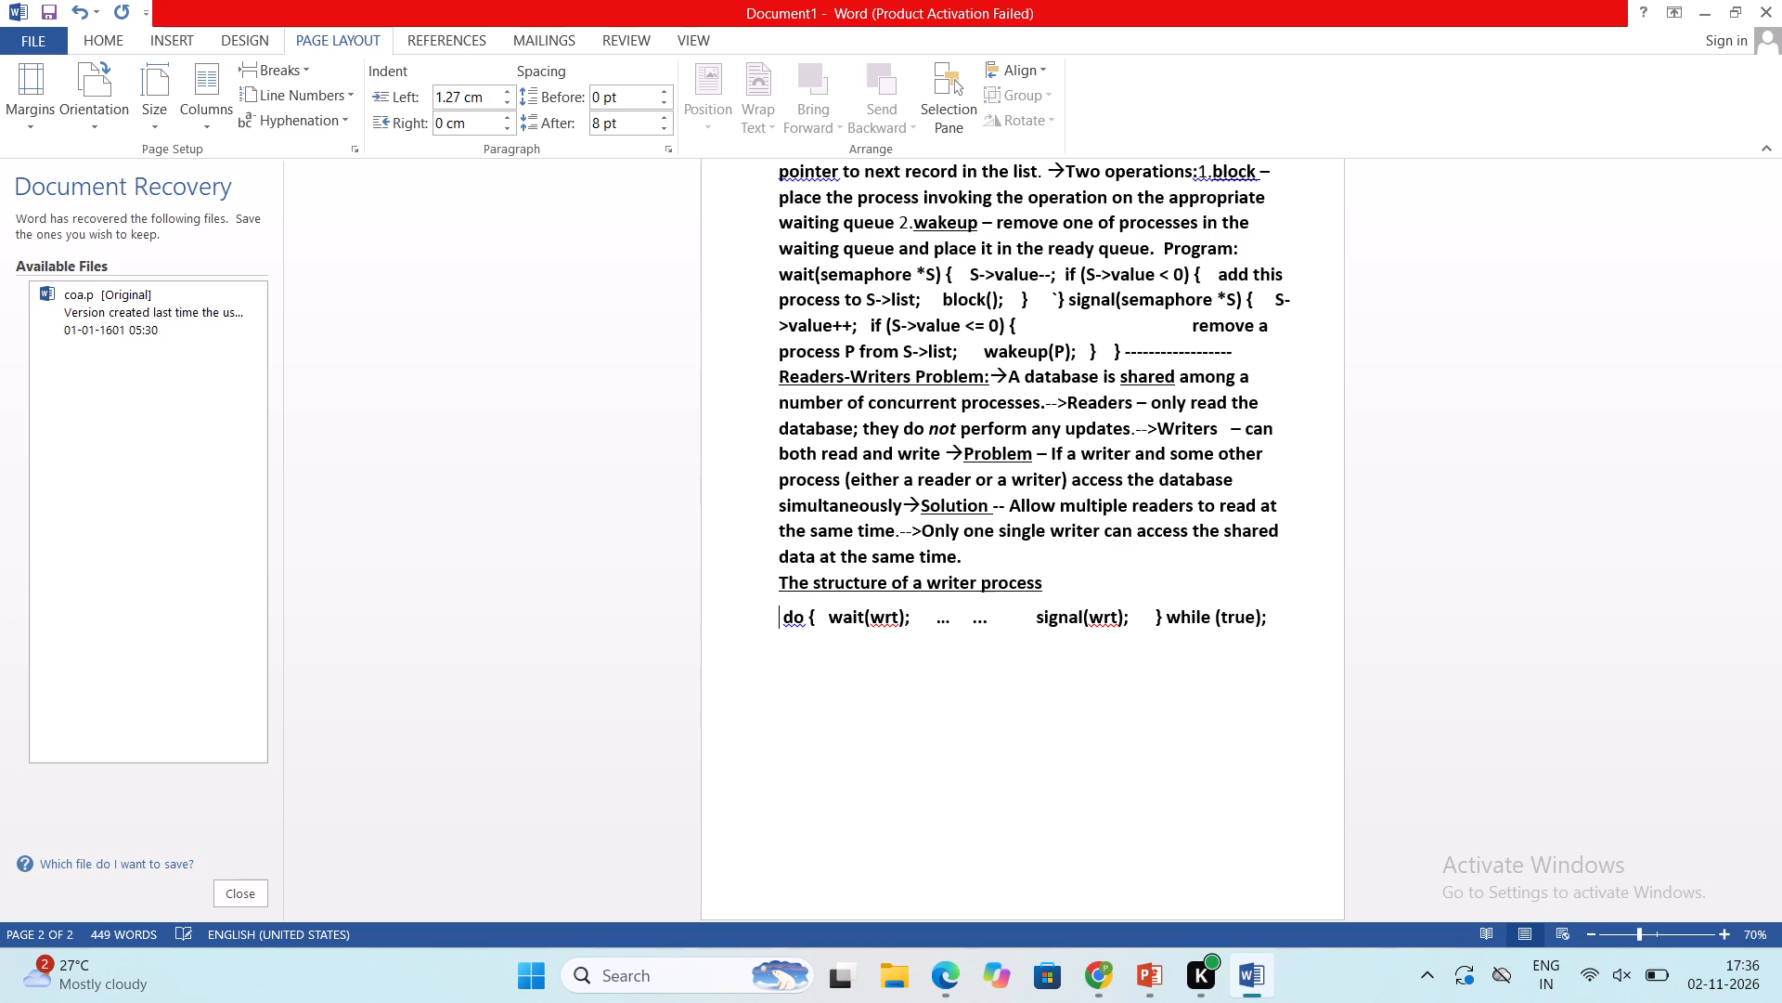
key(BackSpace)
key(BackSpace)
key(BackSpace)
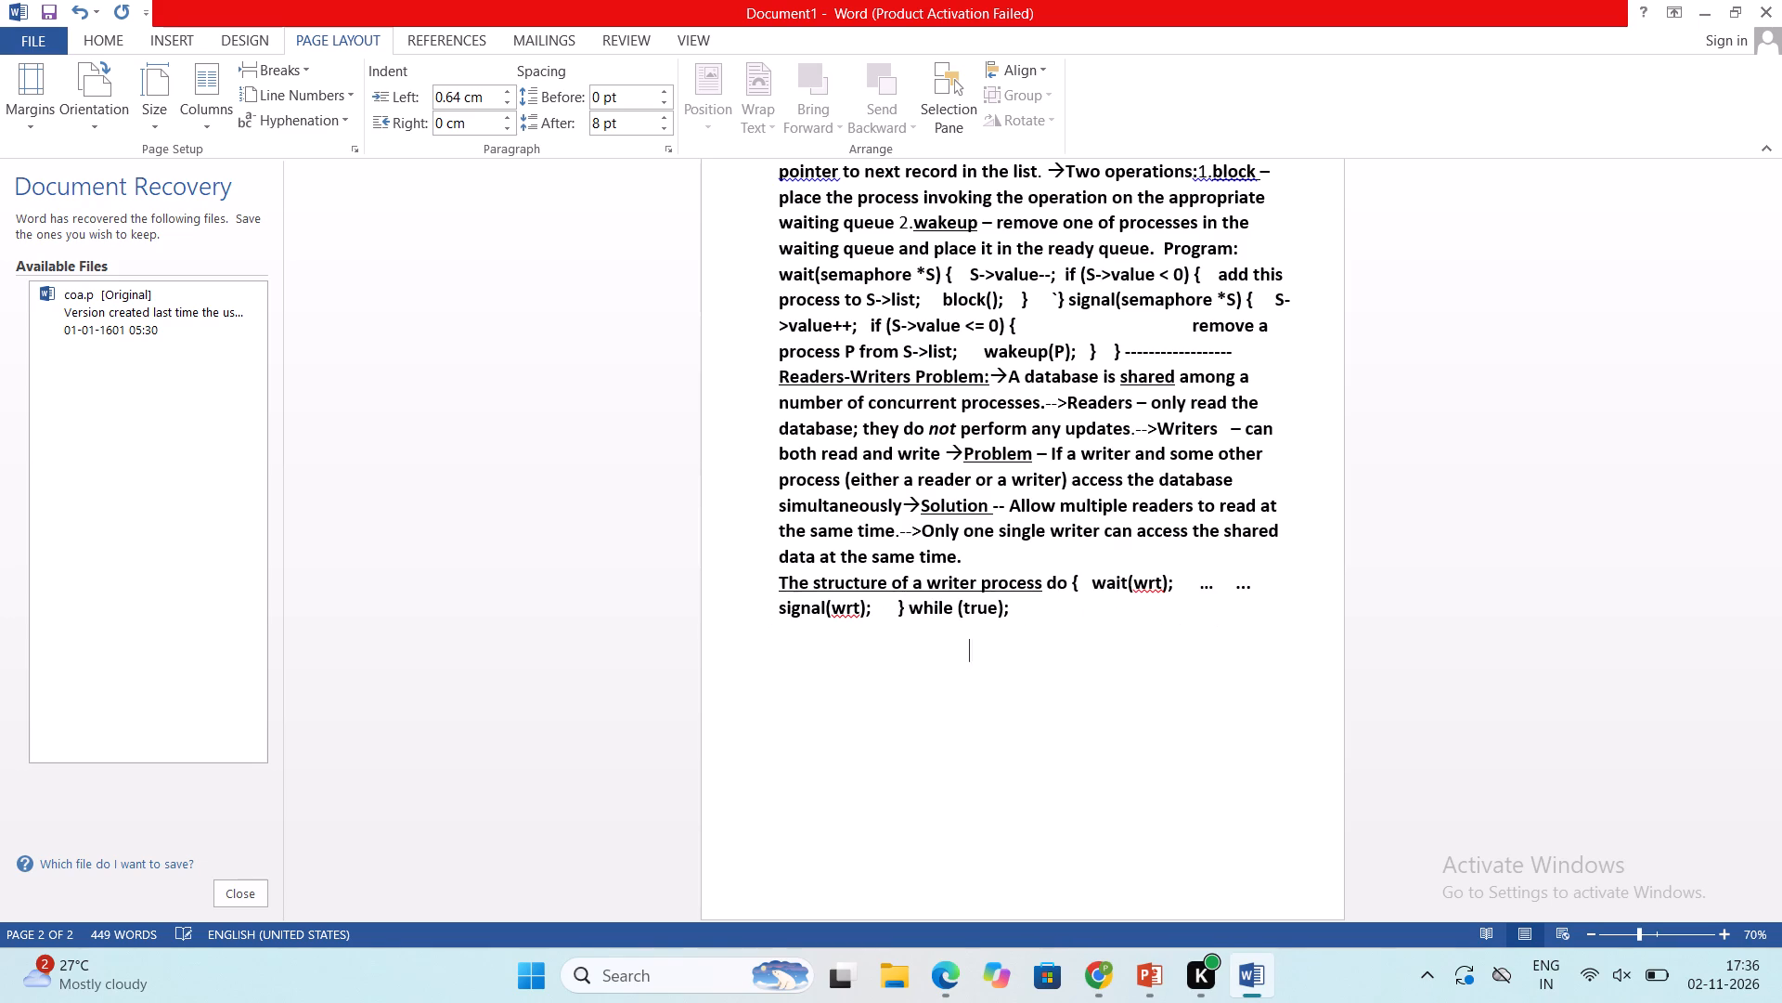
key(shift+colon)
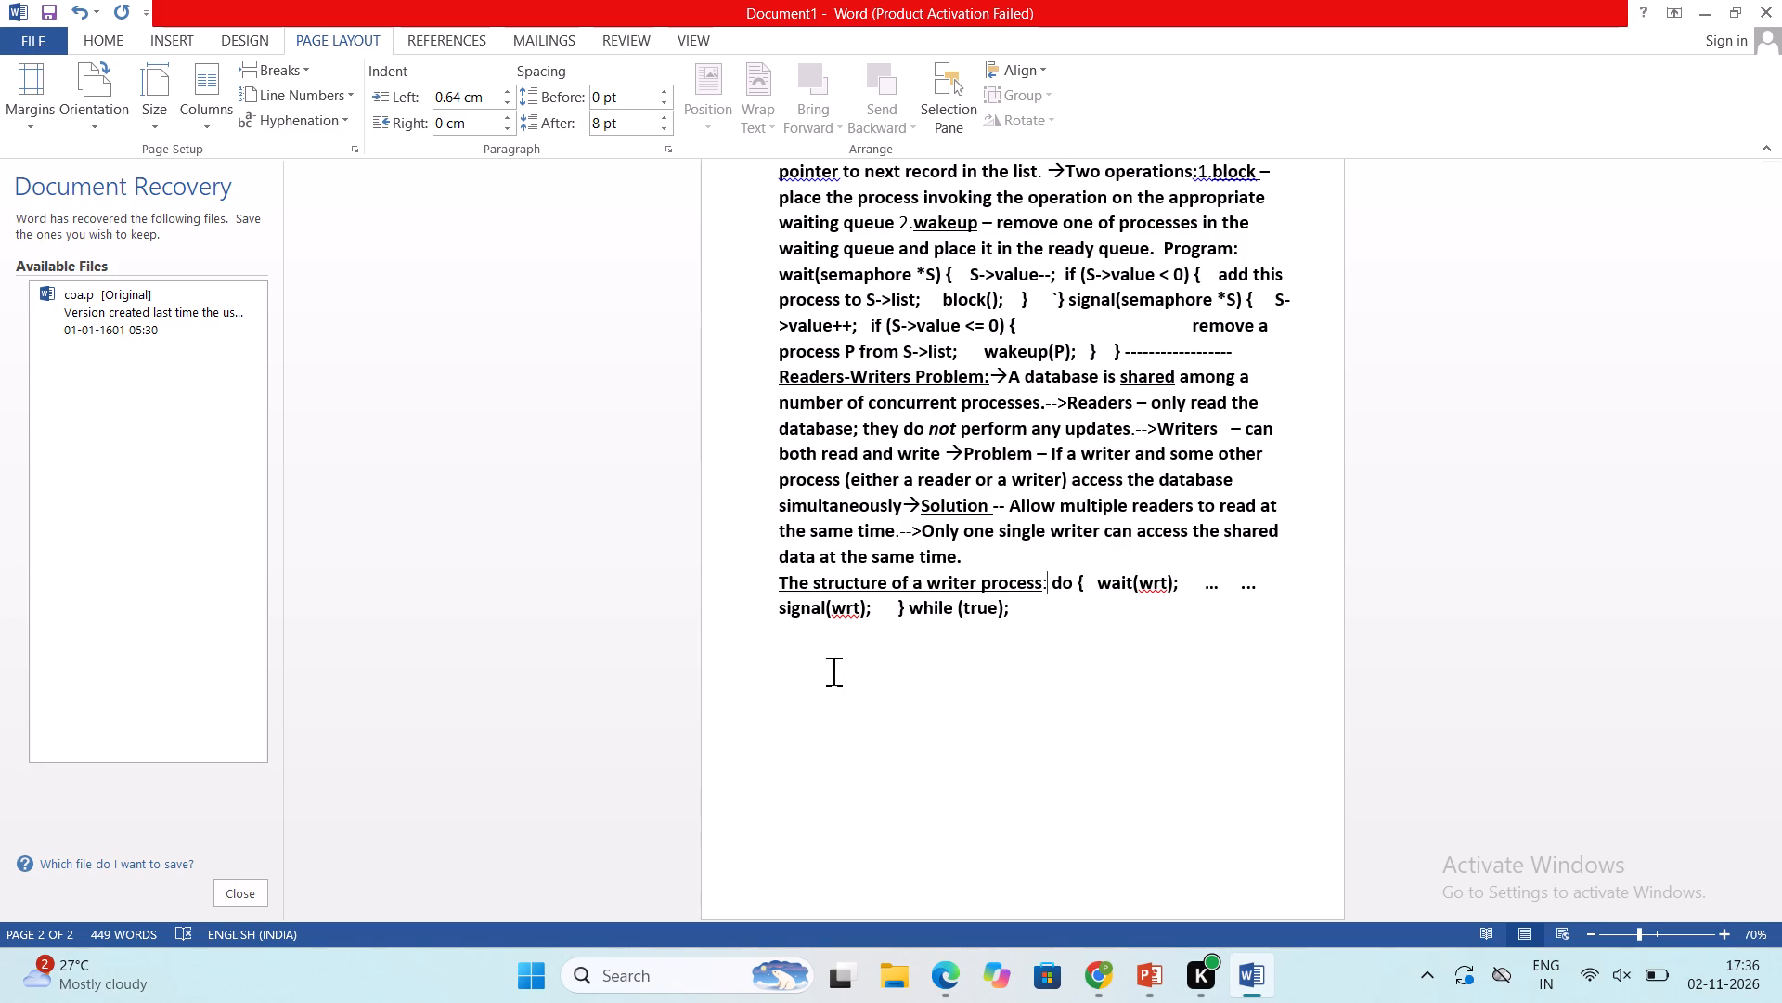
Copy "The structure of a reader process:" with its code from PowerPoint slide 47, paste it on a new last line in Word, and remove the trailing bullet.
click(1247, 979)
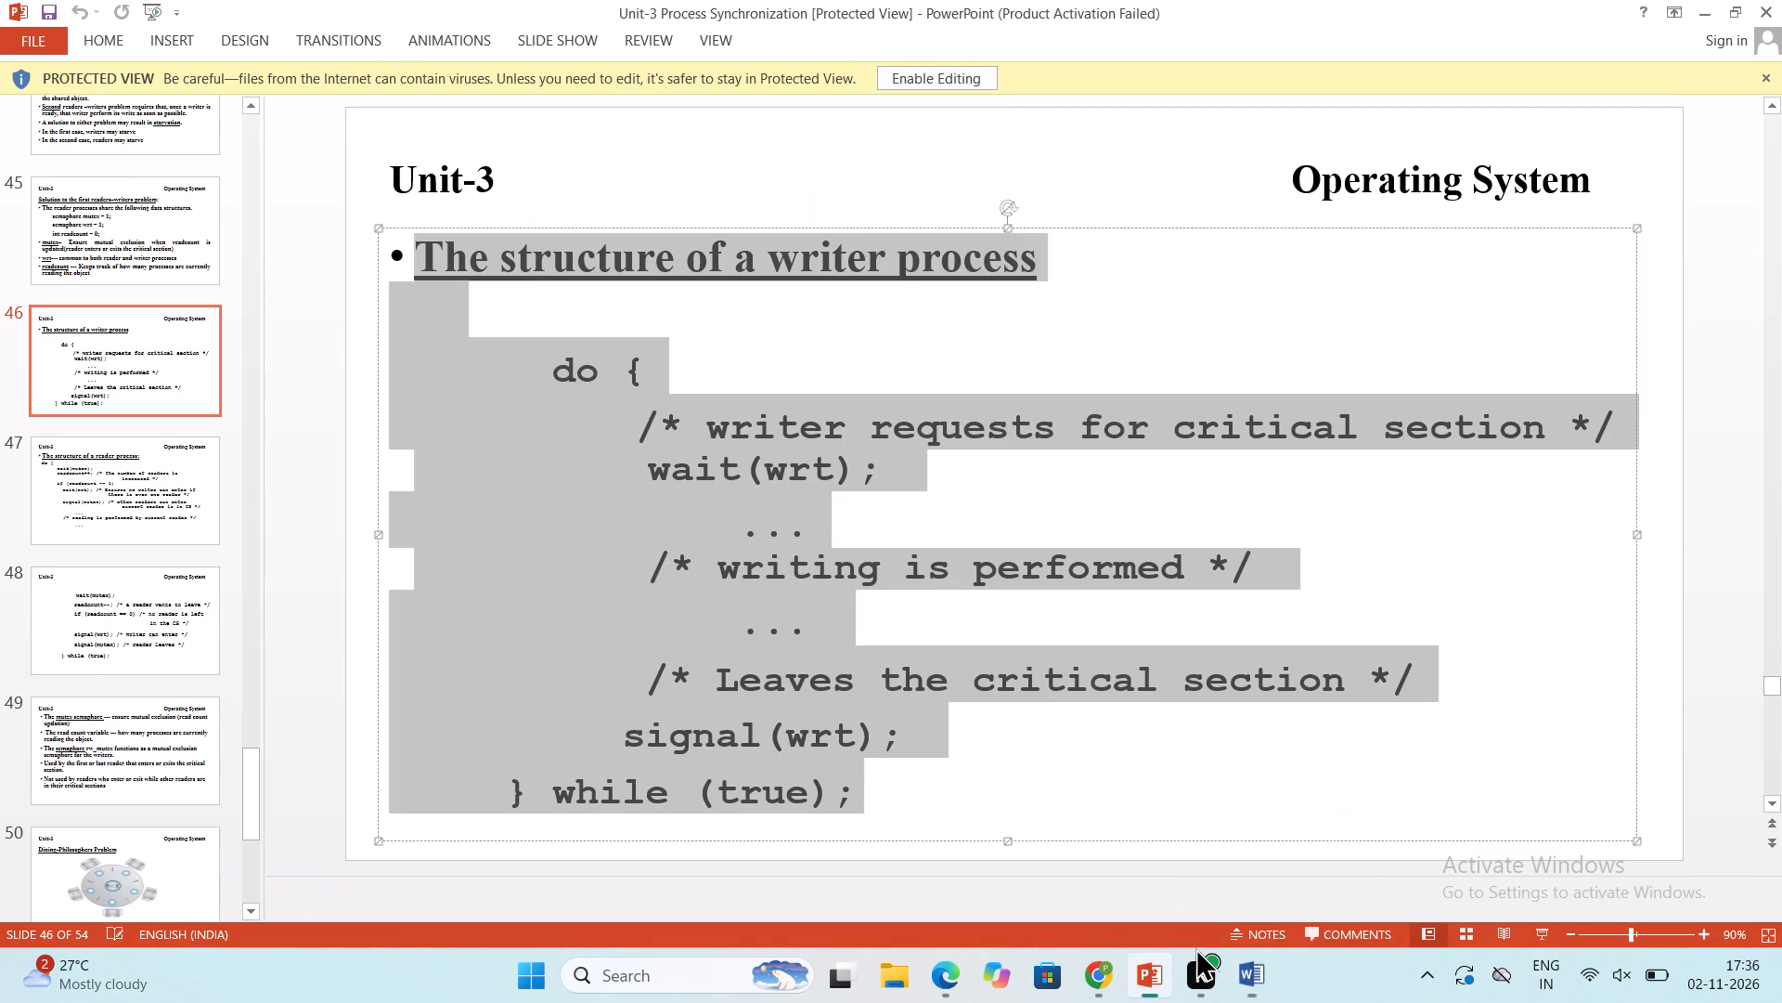
click(100, 466)
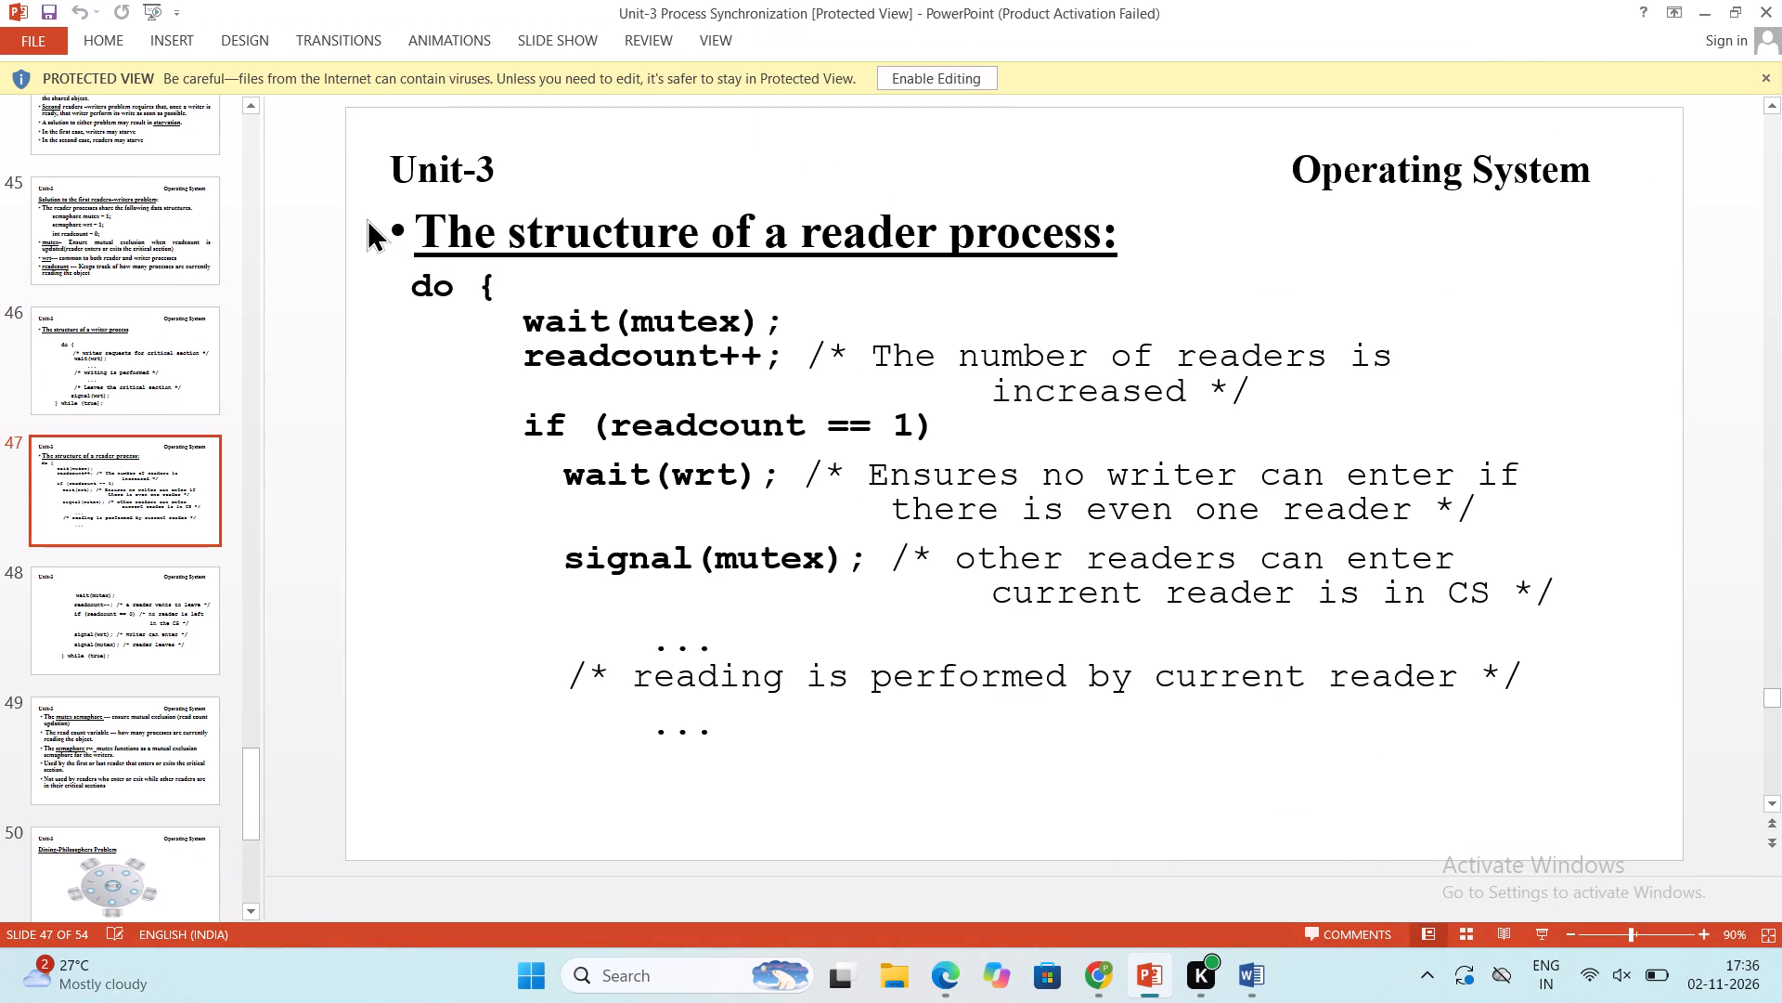
drag(392, 213, 495, 417)
click(495, 417)
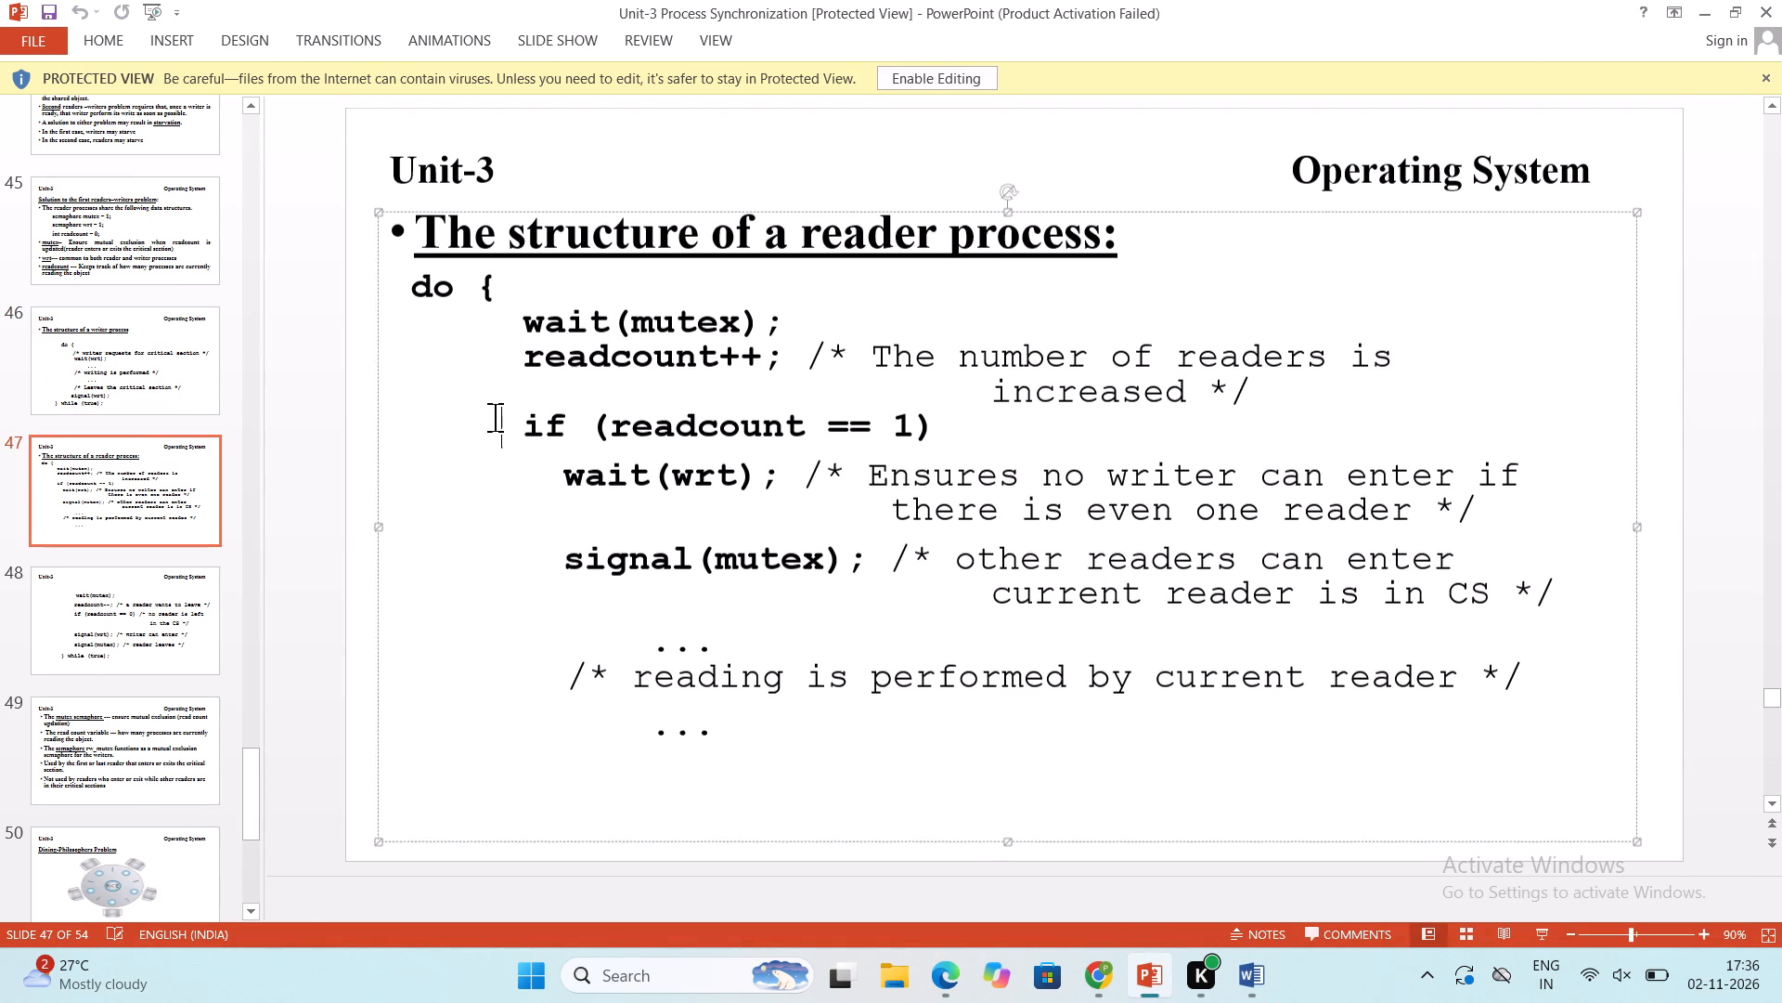
drag(420, 243, 544, 488)
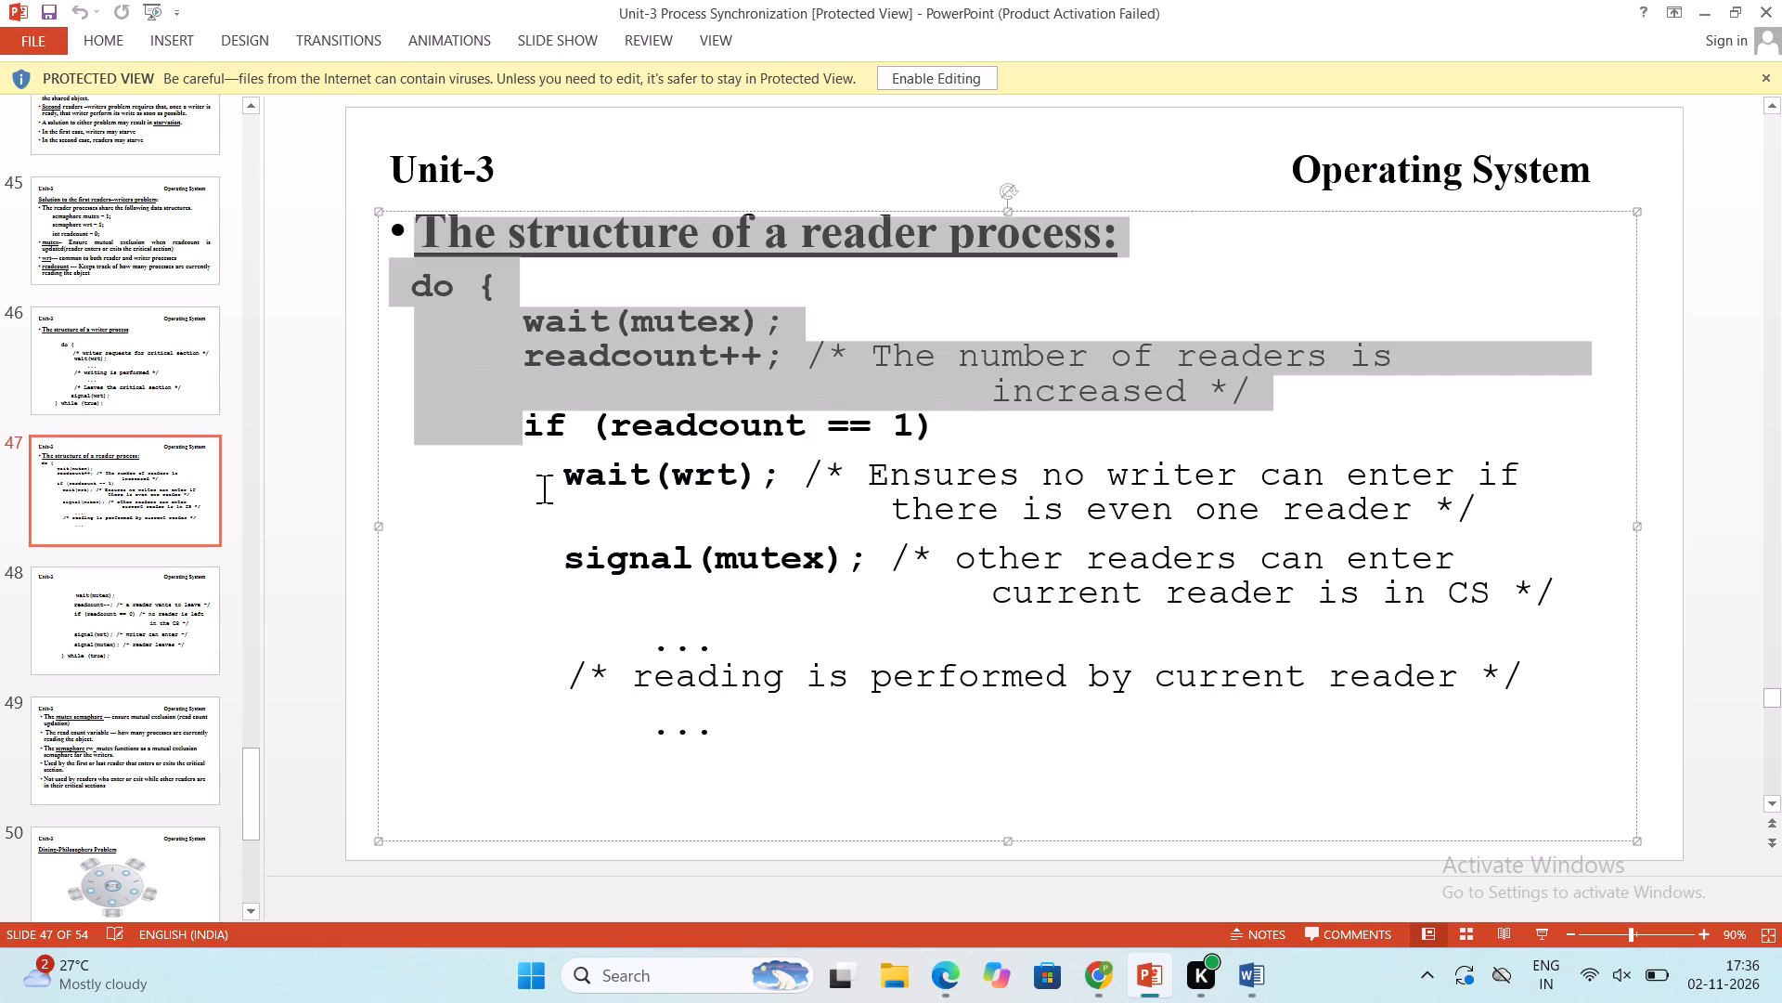
drag(544, 488, 731, 607)
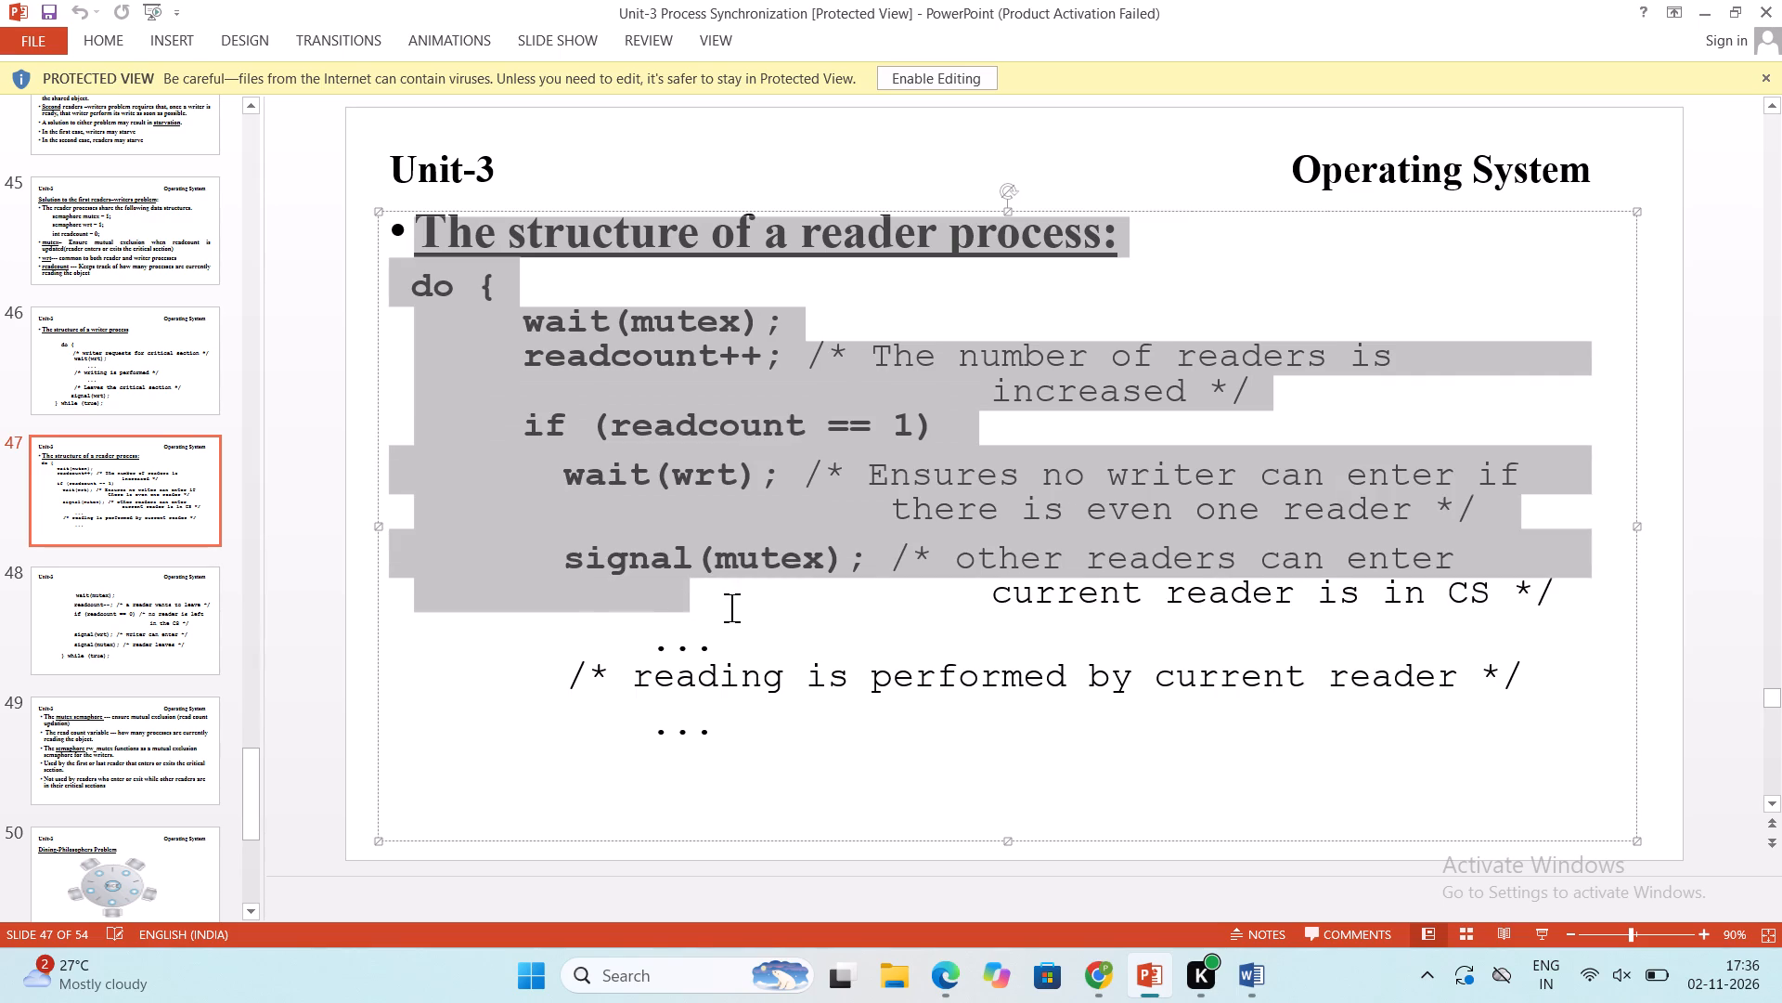
drag(731, 607, 834, 661)
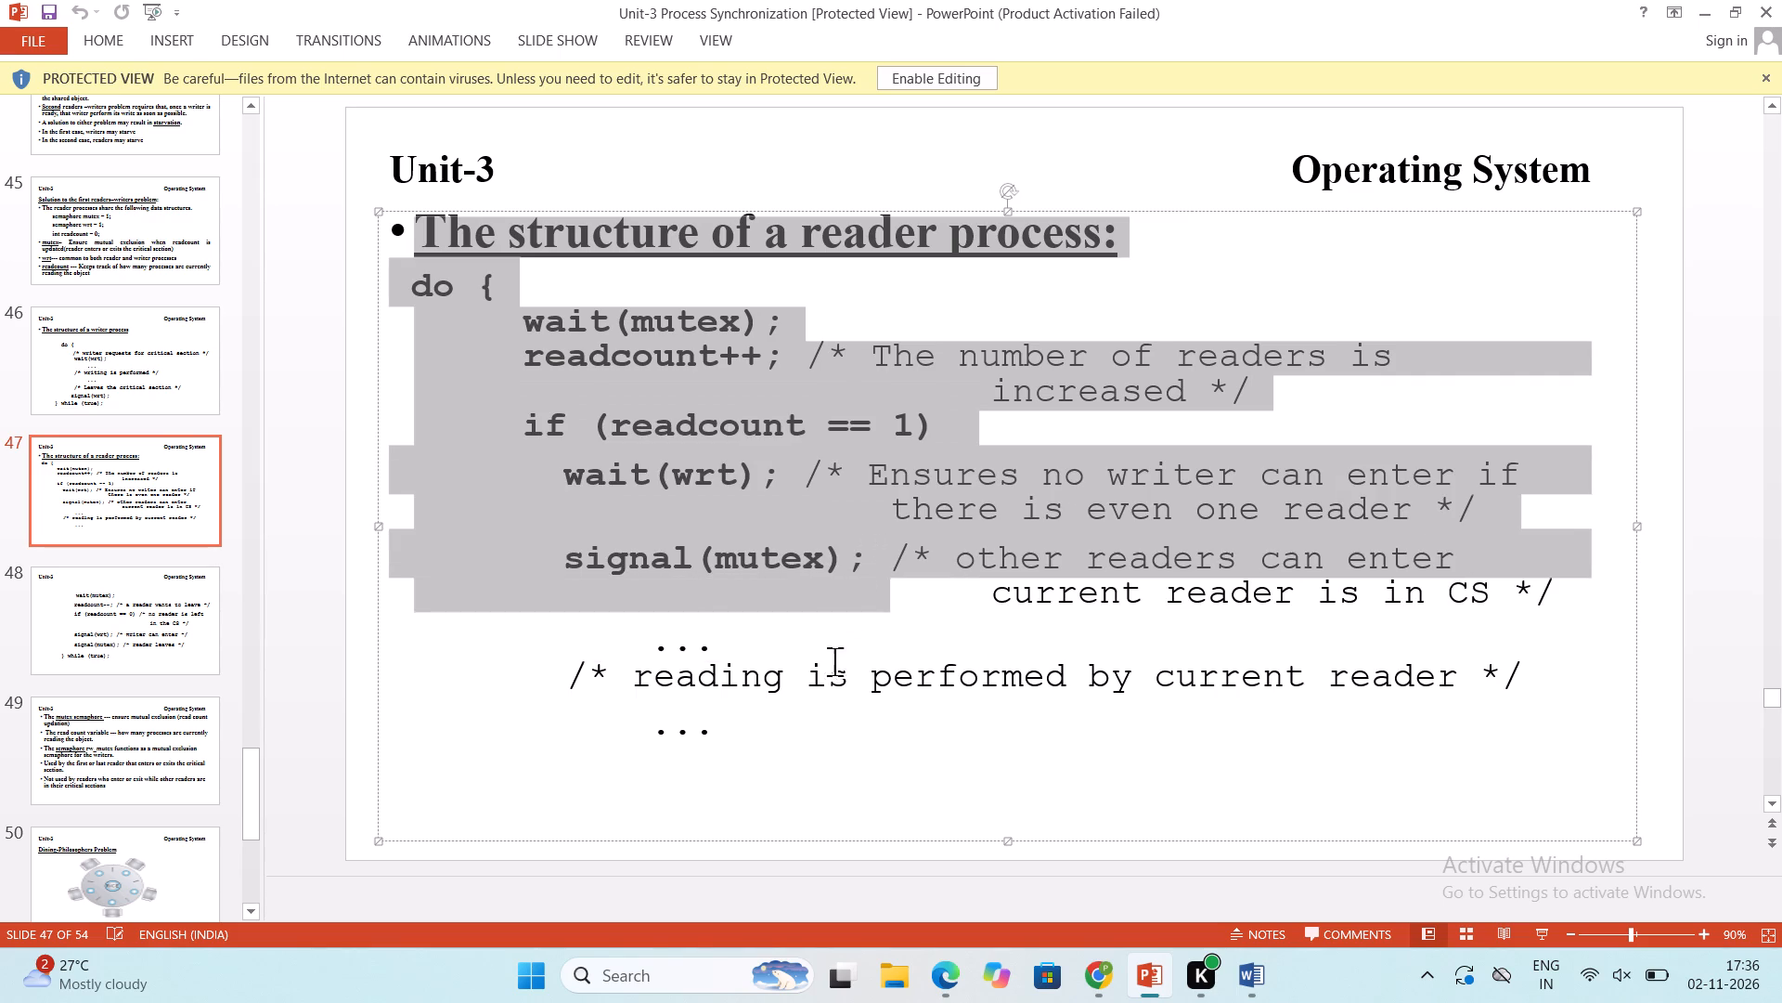
drag(834, 661, 794, 736)
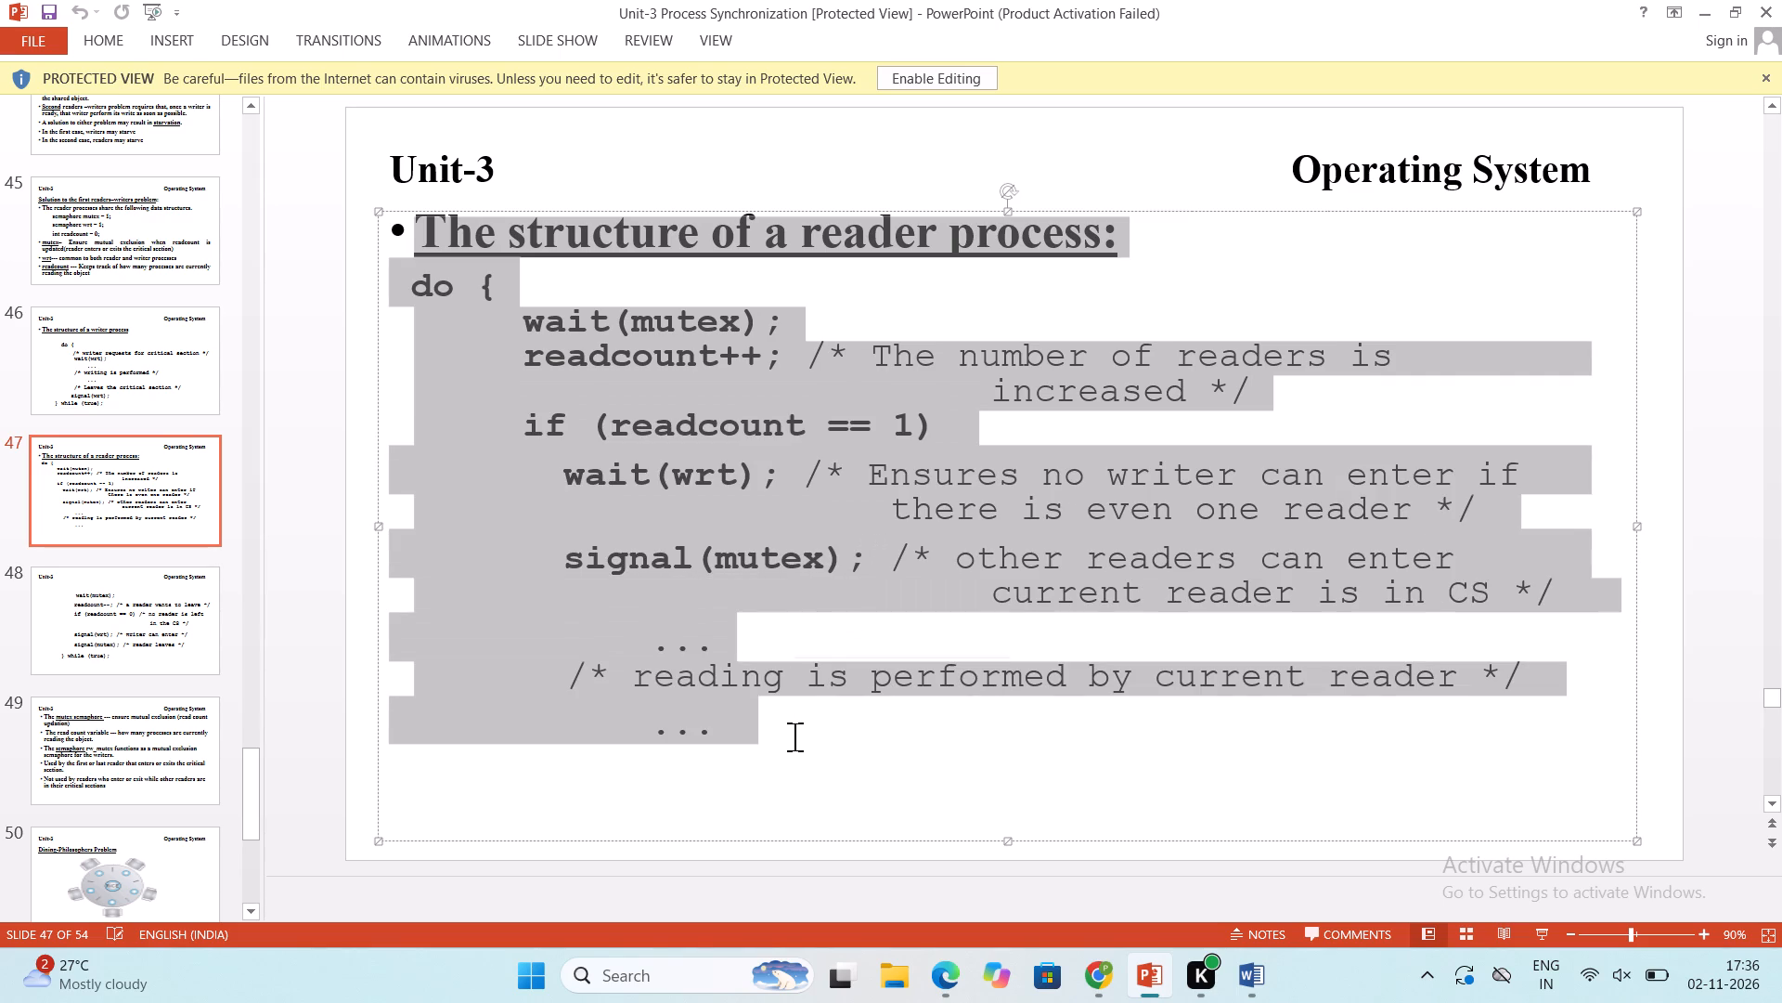
key(ctrl+c)
click(1247, 961)
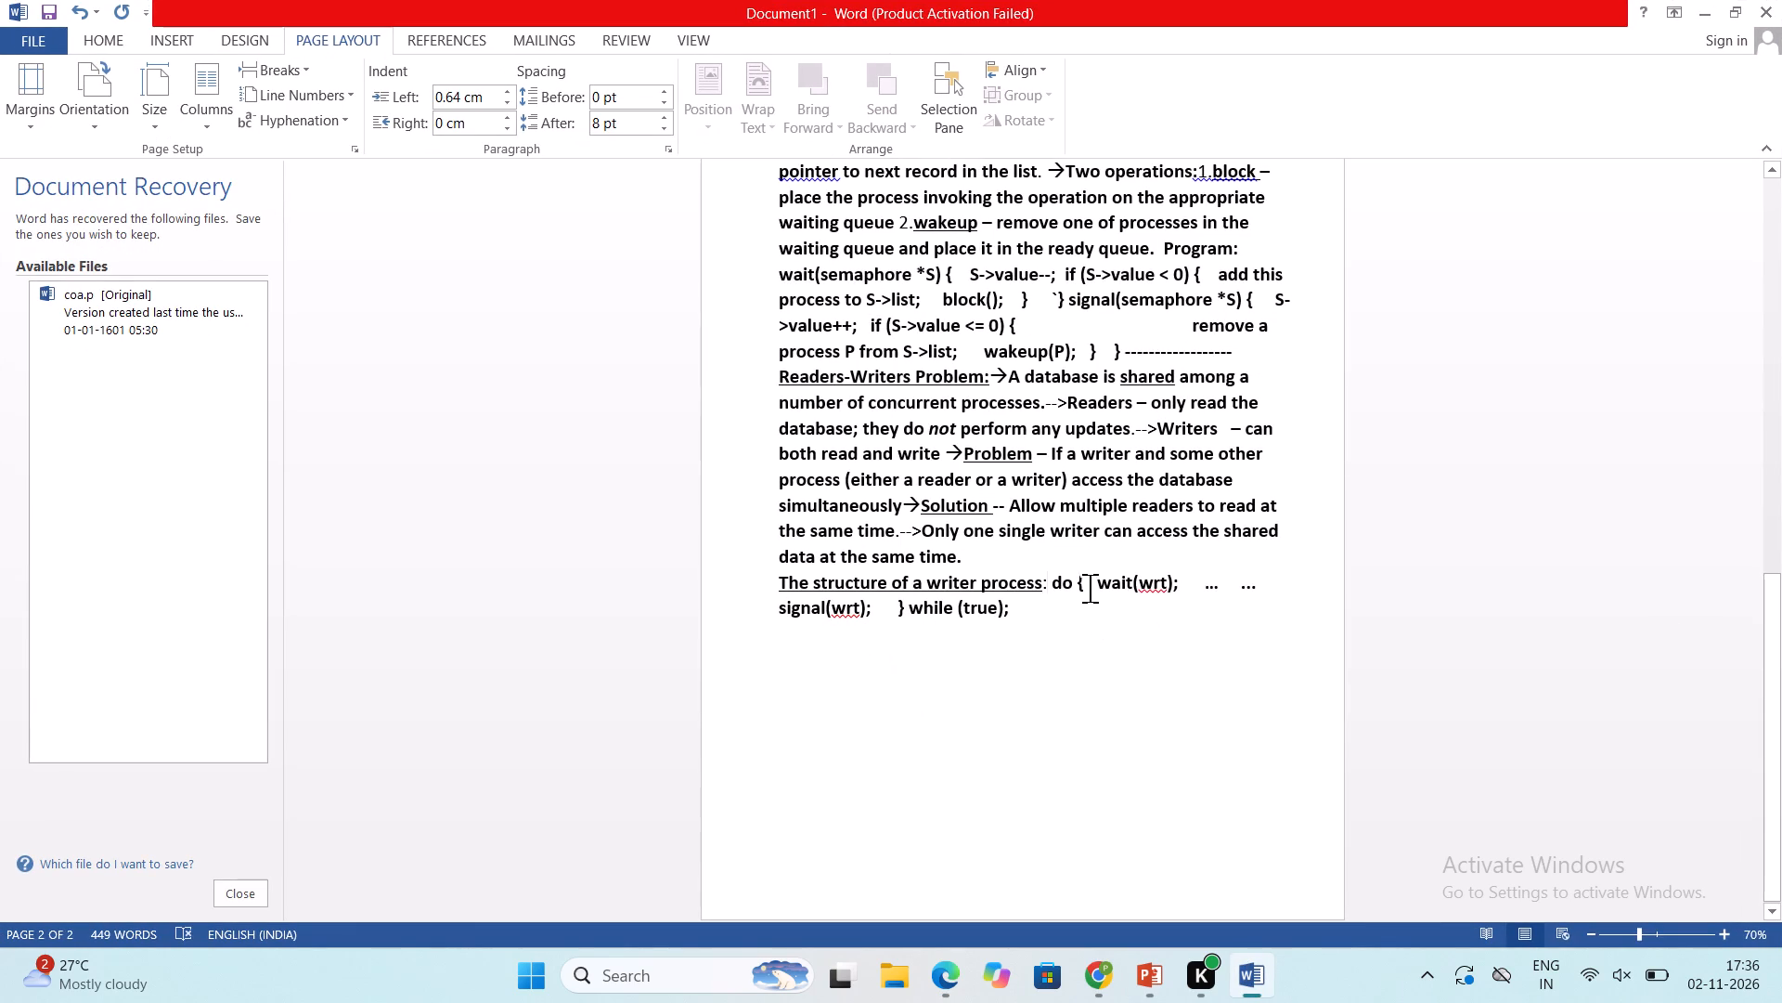
click(1048, 628)
key(shift+Return)
key(ctrl+v)
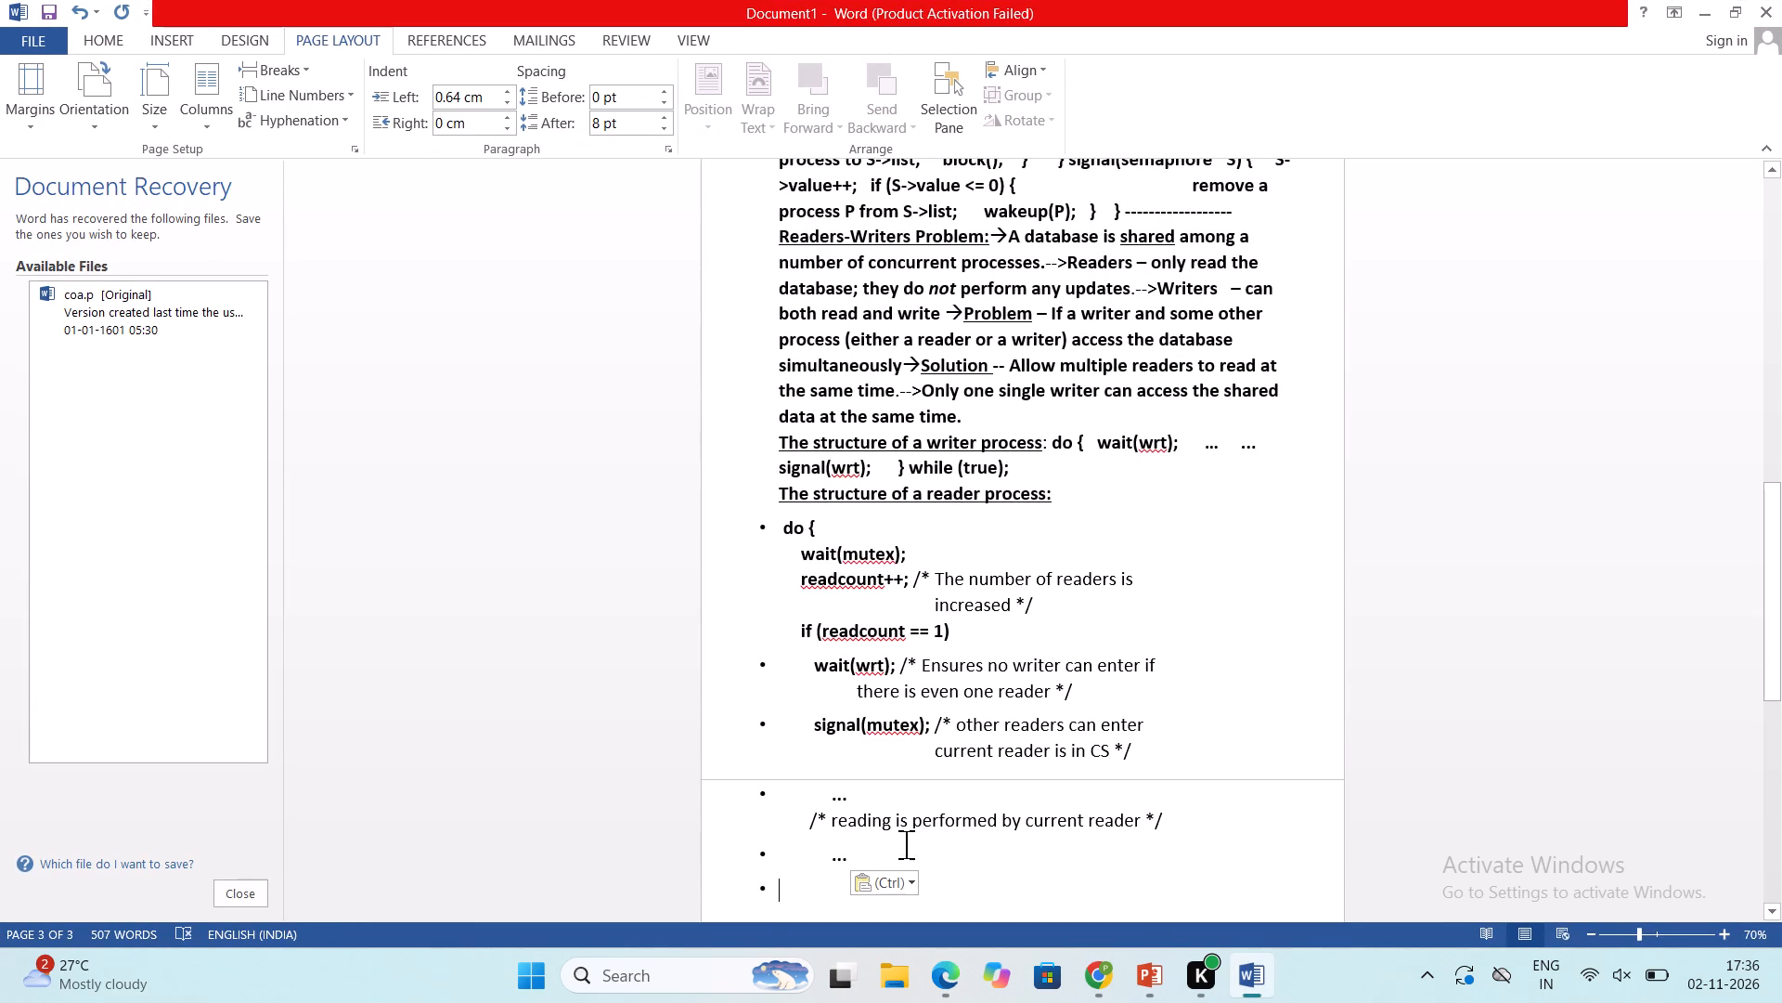
scroll(986, 818, down, 1)
key(BackSpace)
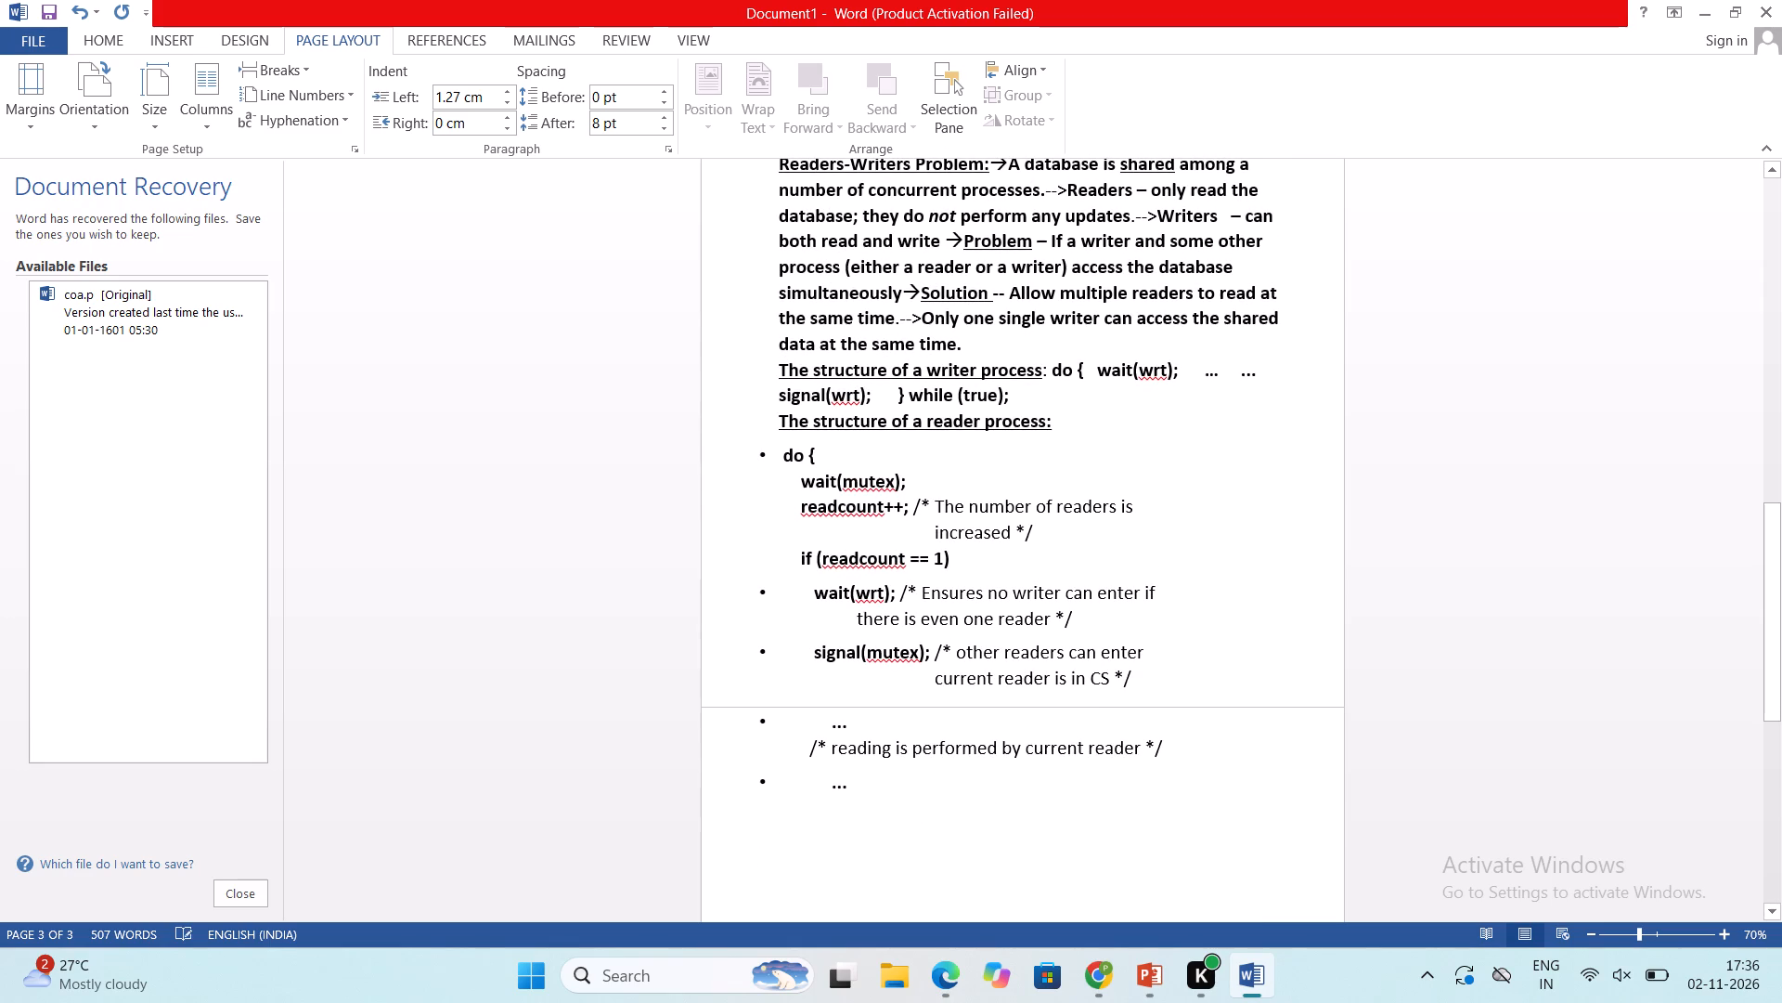
Delete the comment "/* reading is performed by current reader */" and join the last "..." onto the first "..." line, removing its bullet.
key(Up)
key(BackSpace)
key(BackSpace)
key(BackSpace)
key(BackSpace)
key(BackSpace)
key(BackSpace)
key(BackSpace)
key(BackSpace)
key(BackSpace)
key(BackSpace)
key(BackSpace)
key(BackSpace)
key(BackSpace)
key(BackSpace)
key(BackSpace)
key(BackSpace)
key(BackSpace)
key(BackSpace)
key(BackSpace)
key(BackSpace)
key(BackSpace)
key(BackSpace)
key(BackSpace)
key(BackSpace)
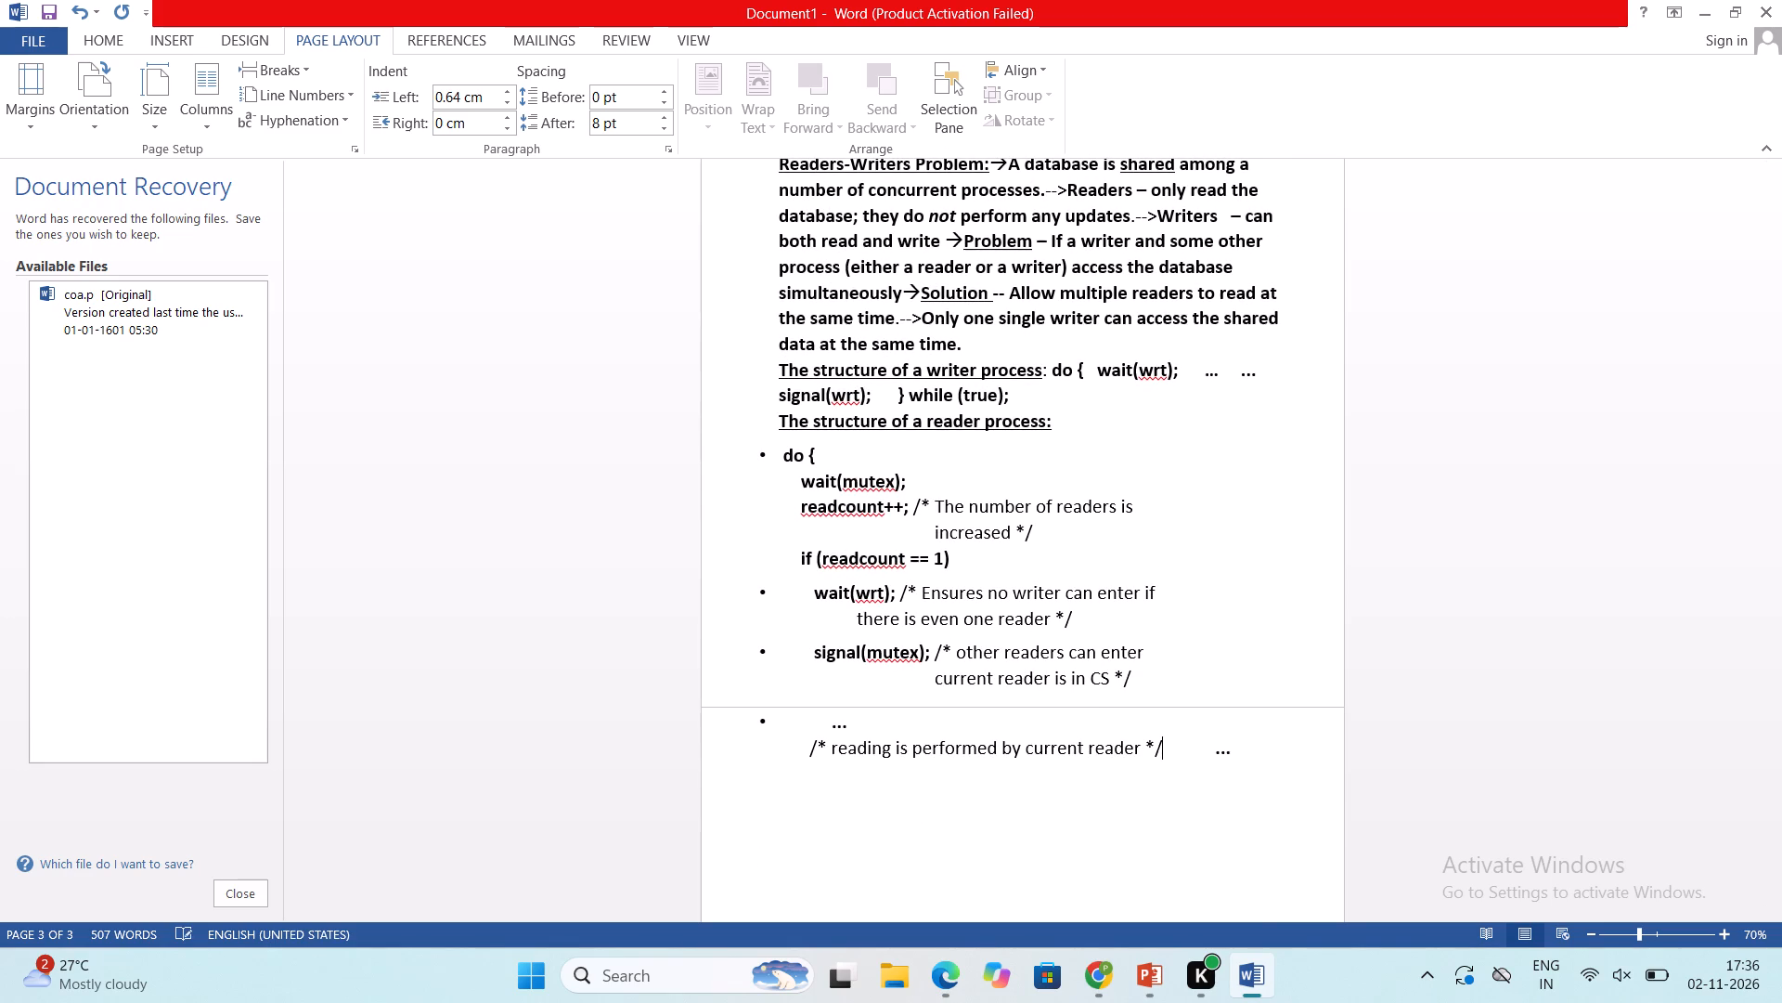
key(BackSpace)
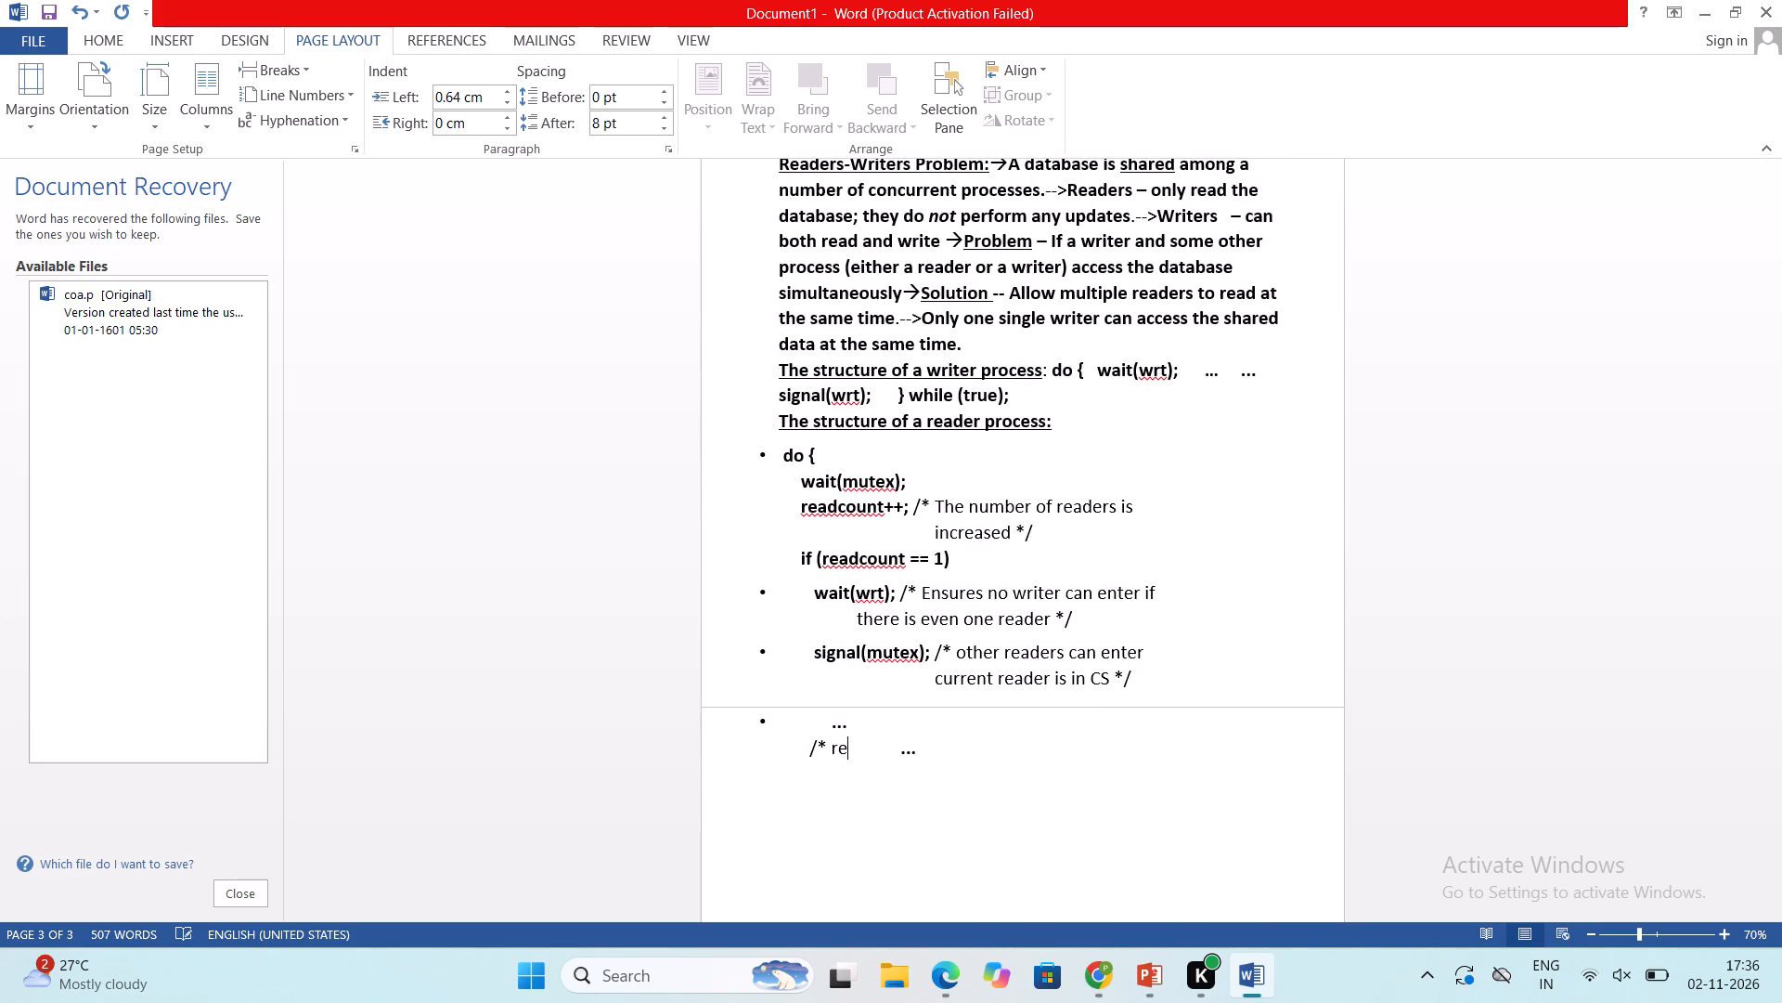
key(BackSpace)
key(BackSpace)
key(BackSpace)
key(BackSpace)
key(BackSpace)
key(BackSpace)
key(BackSpace)
key(BackSpace)
key(BackSpace)
key(BackSpace)
key(BackSpace)
key(BackSpace)
key(BackSpace)
Join the "... ..." bullet onto the "signal(mutex);" line and delete the comment "/* other readers can enter current reader is in CS */".
key(Left)
key(Left)
key(Left)
key(Left)
key(Left)
key(Left)
key(Left)
key(Left)
key(Left)
key(Left)
key(Left)
key(BackSpace)
key(BackSpace)
key(BackSpace)
key(BackSpace)
key(BackSpace)
key(BackSpace)
key(BackSpace)
key(BackSpace)
key(BackSpace)
key(BackSpace)
key(BackSpace)
key(BackSpace)
key(BackSpace)
key(BackSpace)
key(BackSpace)
key(BackSpace)
key(BackSpace)
key(BackSpace)
key(BackSpace)
key(BackSpace)
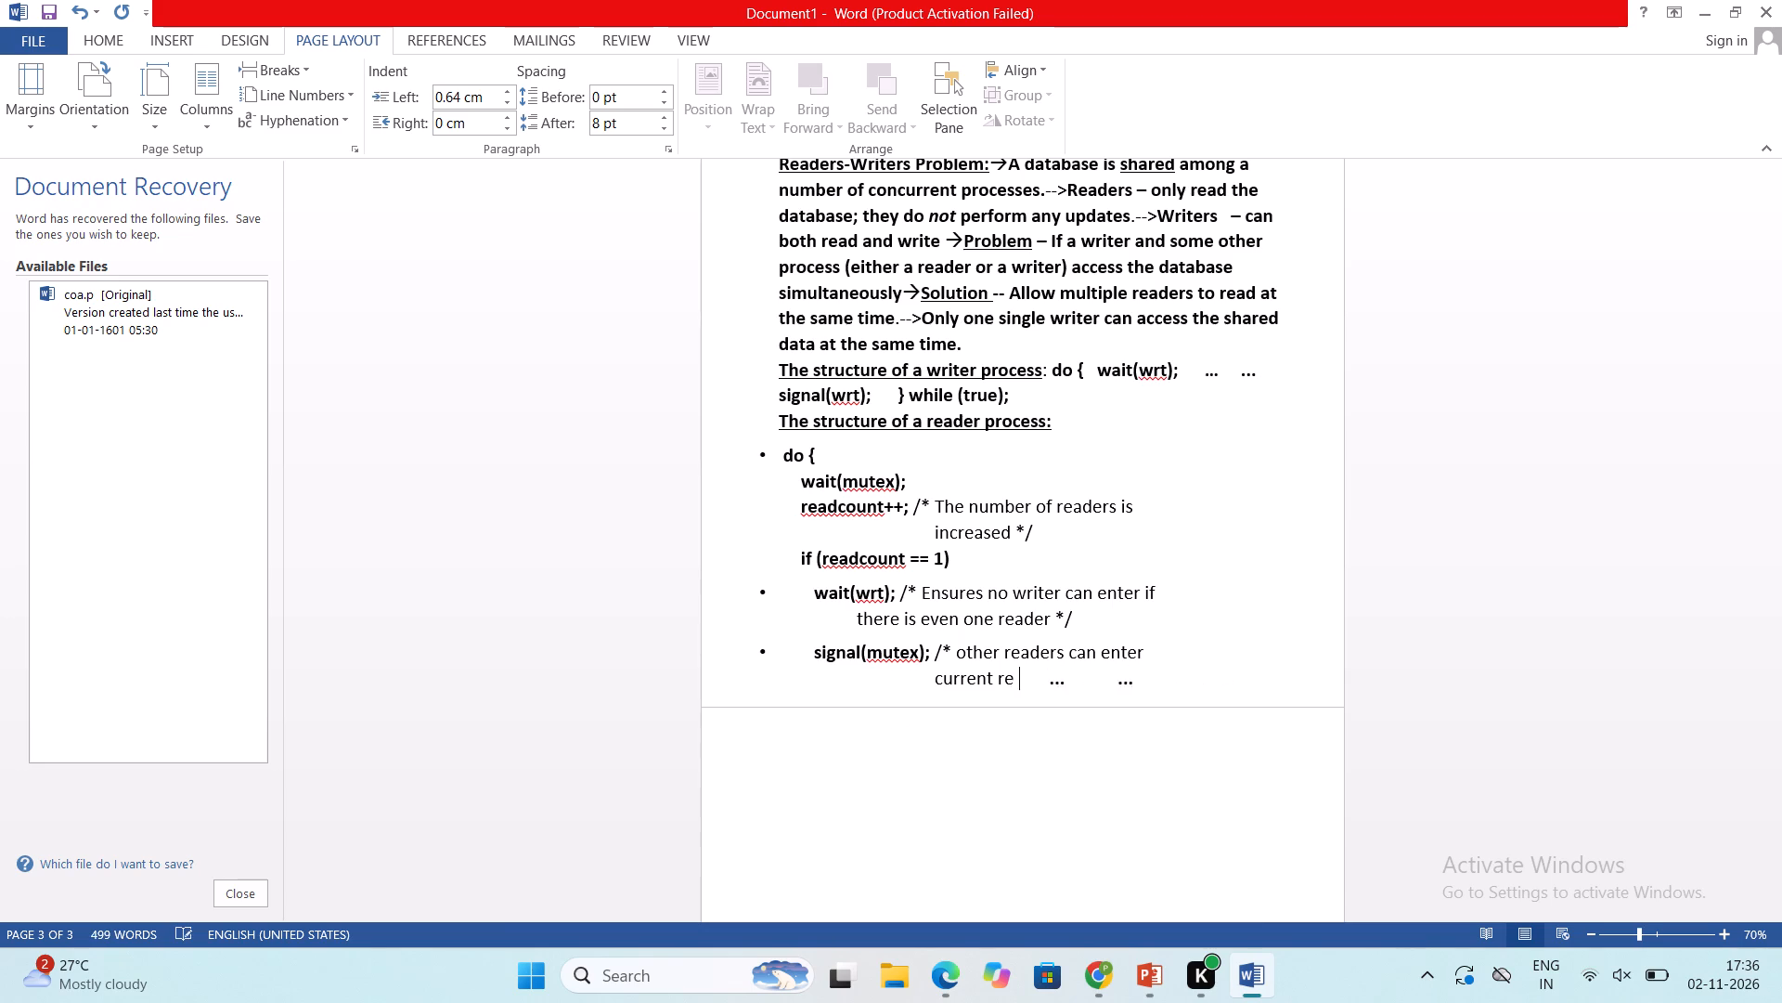
key(BackSpace)
key(BackSpace)
key(BackSpace)
key(BackSpace)
key(BackSpace)
key(BackSpace)
key(BackSpace)
key(BackSpace)
key(BackSpace)
key(BackSpace)
key(BackSpace)
key(BackSpace)
key(BackSpace)
key(BackSpace)
key(BackSpace)
key(BackSpace)
key(BackSpace)
key(BackSpace)
key(BackSpace)
key(BackSpace)
key(BackSpace)
key(BackSpace)
key(BackSpace)
key(BackSpace)
key(BackSpace)
key(BackSpace)
key(BackSpace)
key(BackSpace)
key(BackSpace)
key(BackSpace)
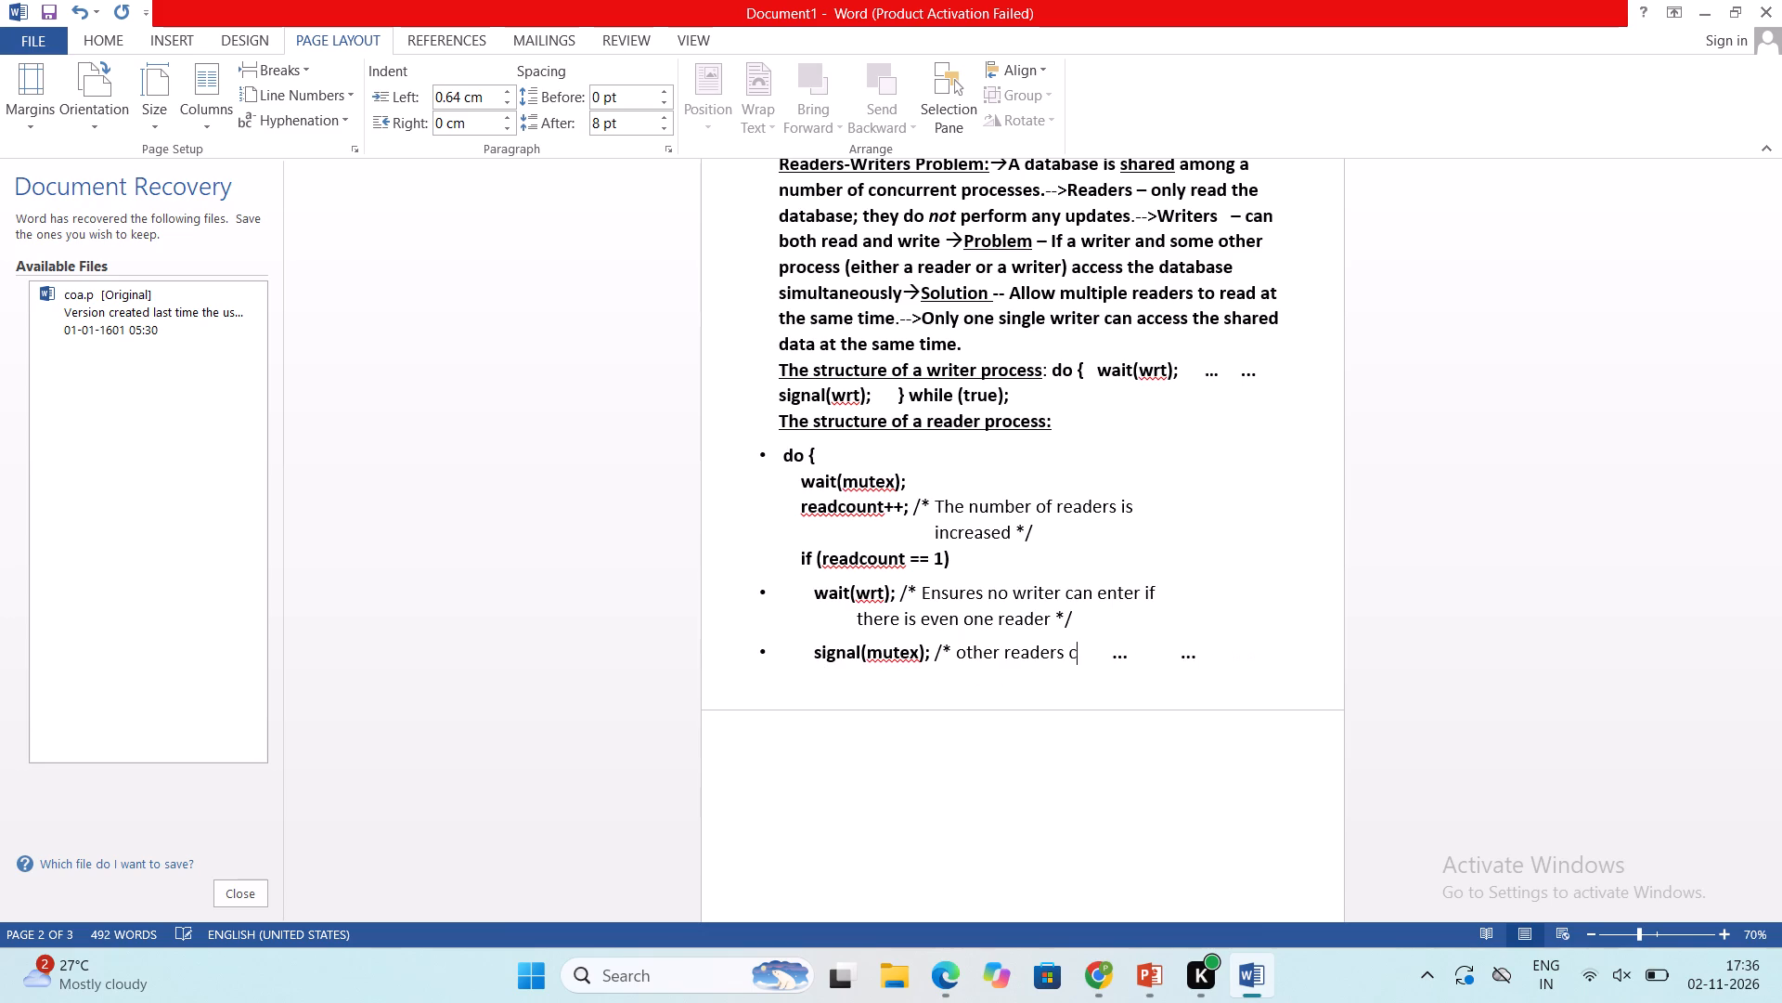
key(BackSpace)
key(BackSpace)
key(BackSpace)
key(BackSpace)
key(BackSpace)
key(BackSpace)
key(BackSpace)
key(BackSpace)
key(BackSpace)
Join the "signal(mutex);" bullet onto the "wait(wrt);" line and delete the comment "/* Ensures no writer can enter if there is even one reader */".
key(Left)
key(Left)
key(Left)
key(Left)
key(Left)
key(Left)
key(Left)
key(Left)
key(Left)
key(Left)
key(Left)
key(Left)
key(Left)
key(Left)
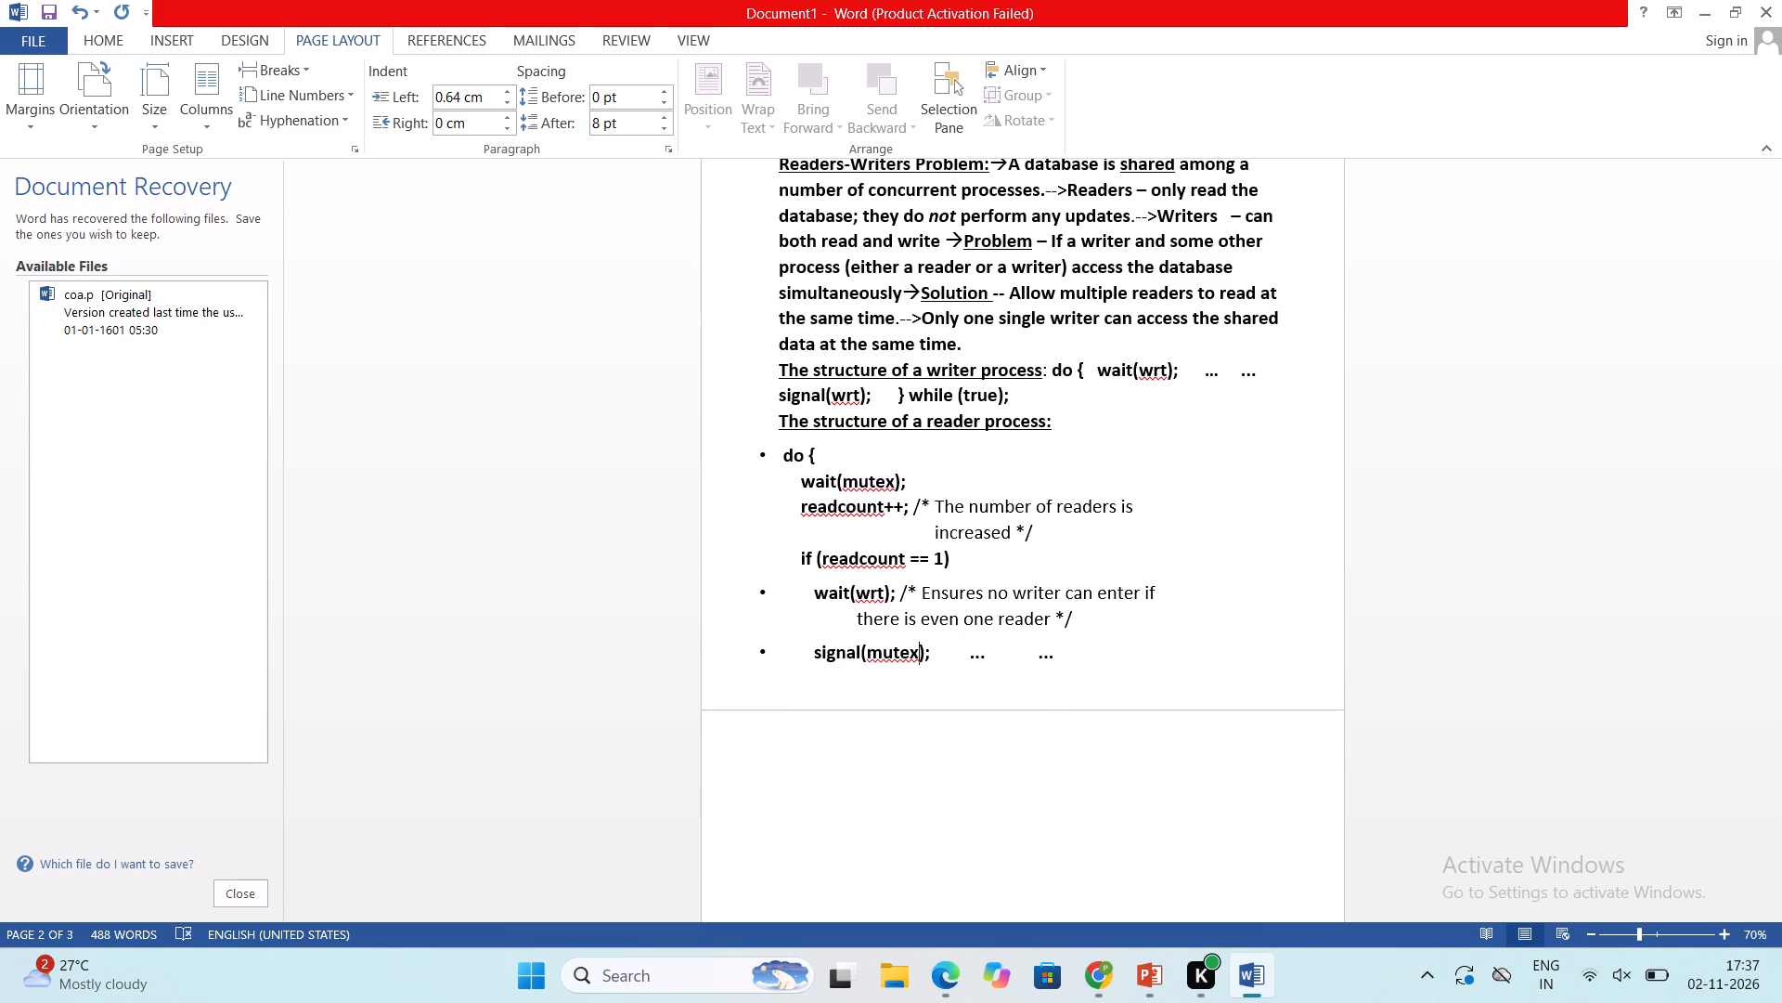
key(Left)
key(Left)
key(Left)
key(Left)
key(Left)
key(Left)
key(BackSpace)
key(BackSpace)
key(BackSpace)
key(BackSpace)
key(BackSpace)
key(BackSpace)
key(BackSpace)
key(BackSpace)
key(BackSpace)
key(BackSpace)
key(BackSpace)
key(BackSpace)
key(BackSpace)
key(BackSpace)
key(BackSpace)
key(BackSpace)
key(BackSpace)
key(BackSpace)
key(BackSpace)
key(BackSpace)
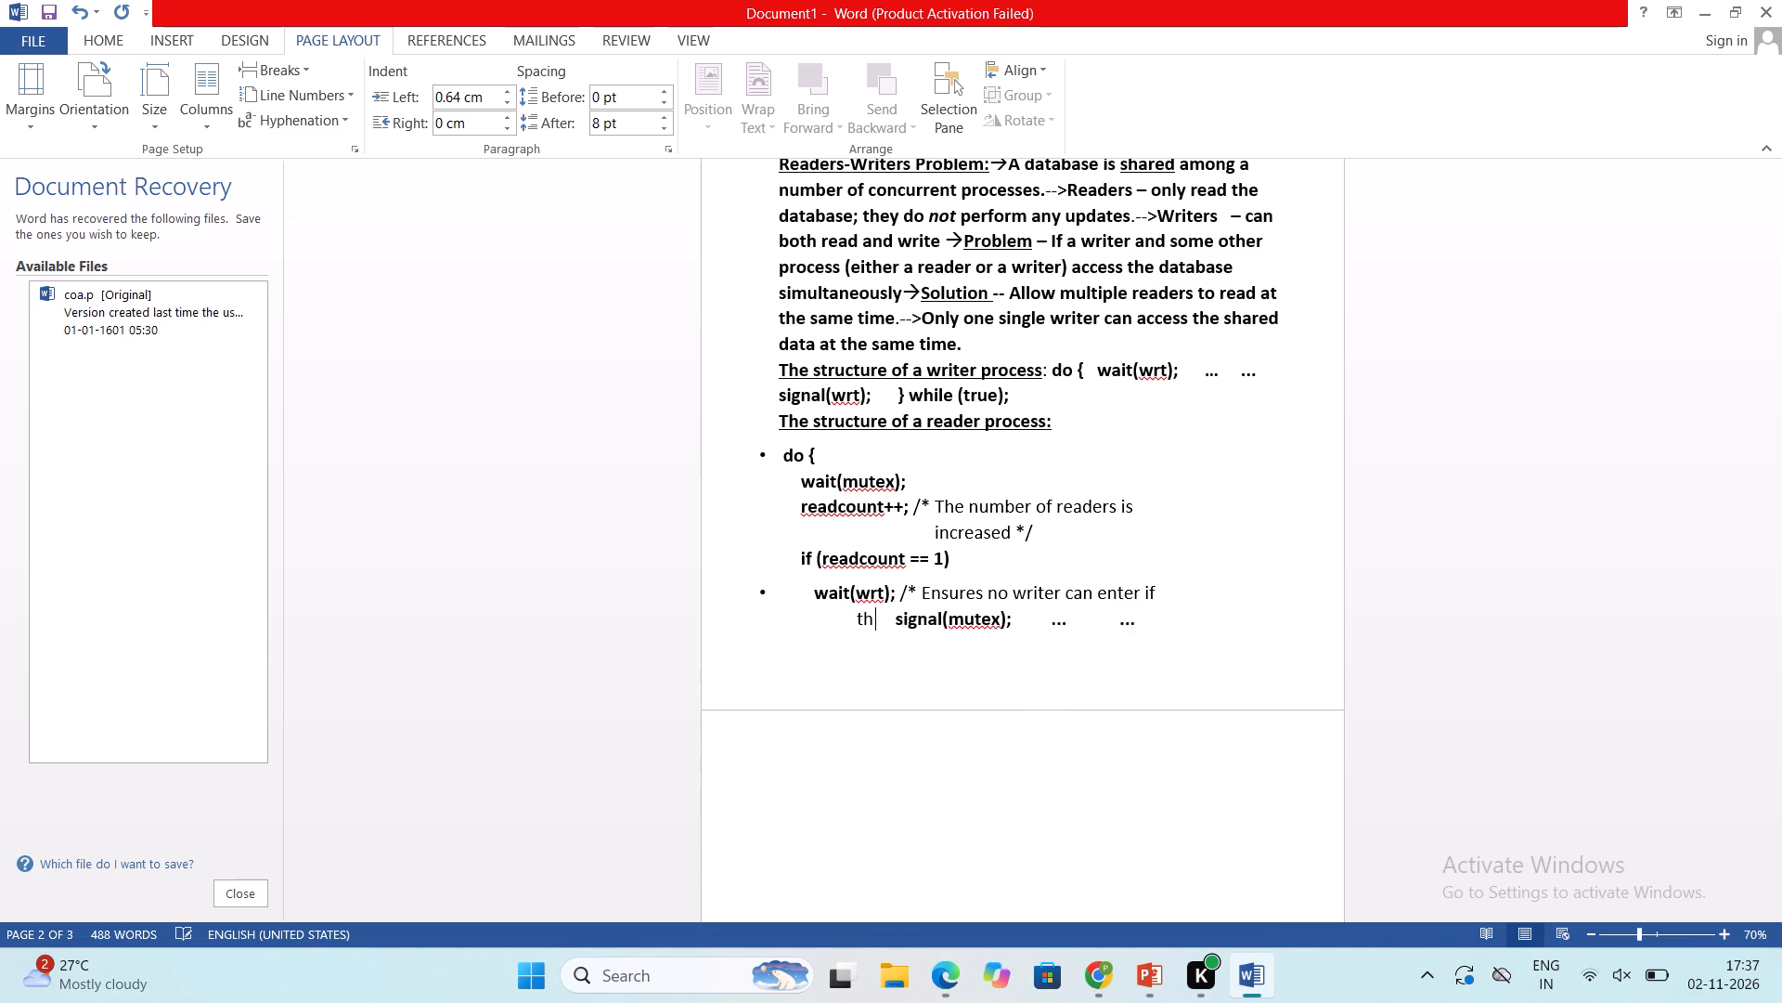
key(BackSpace)
key(BackSpace)
key(BackSpace)
key(BackSpace)
key(BackSpace)
key(BackSpace)
key(BackSpace)
key(BackSpace)
key(BackSpace)
key(BackSpace)
key(BackSpace)
key(BackSpace)
key(BackSpace)
key(BackSpace)
key(BackSpace)
key(BackSpace)
key(BackSpace)
key(BackSpace)
key(BackSpace)
key(BackSpace)
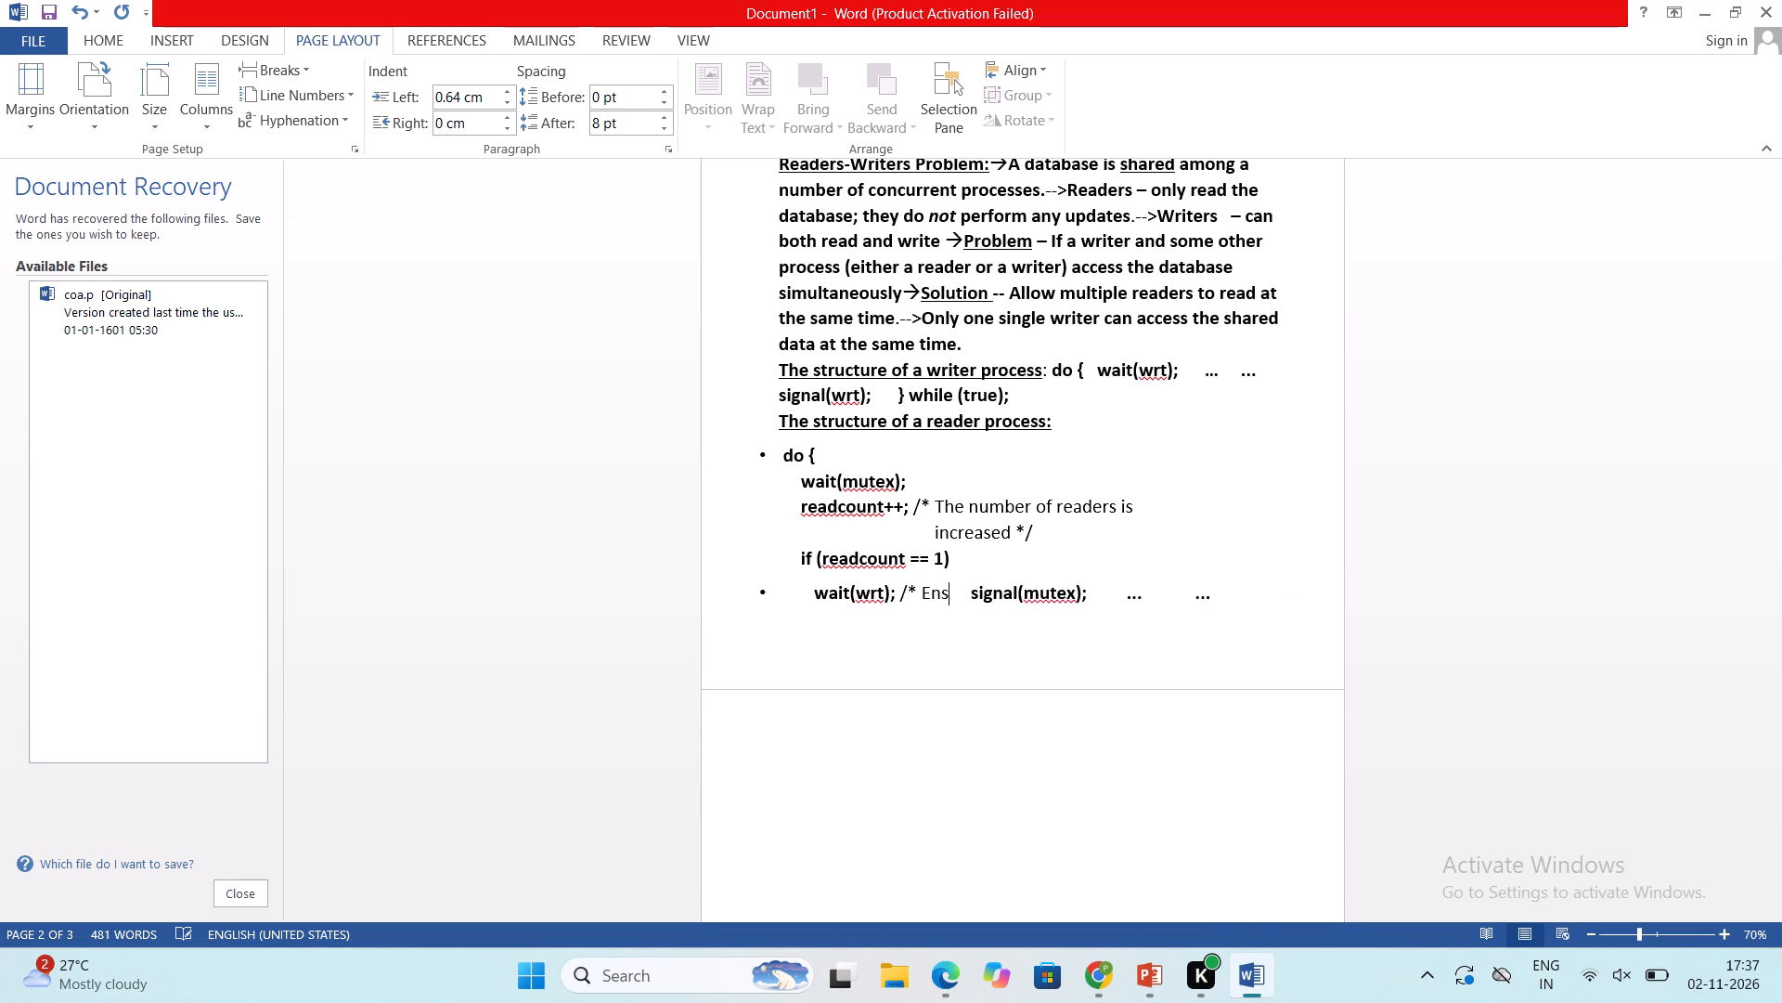
key(BackSpace)
key(BackSpace)
key(BackSpace)
key(BackSpace)
key(BackSpace)
key(BackSpace)
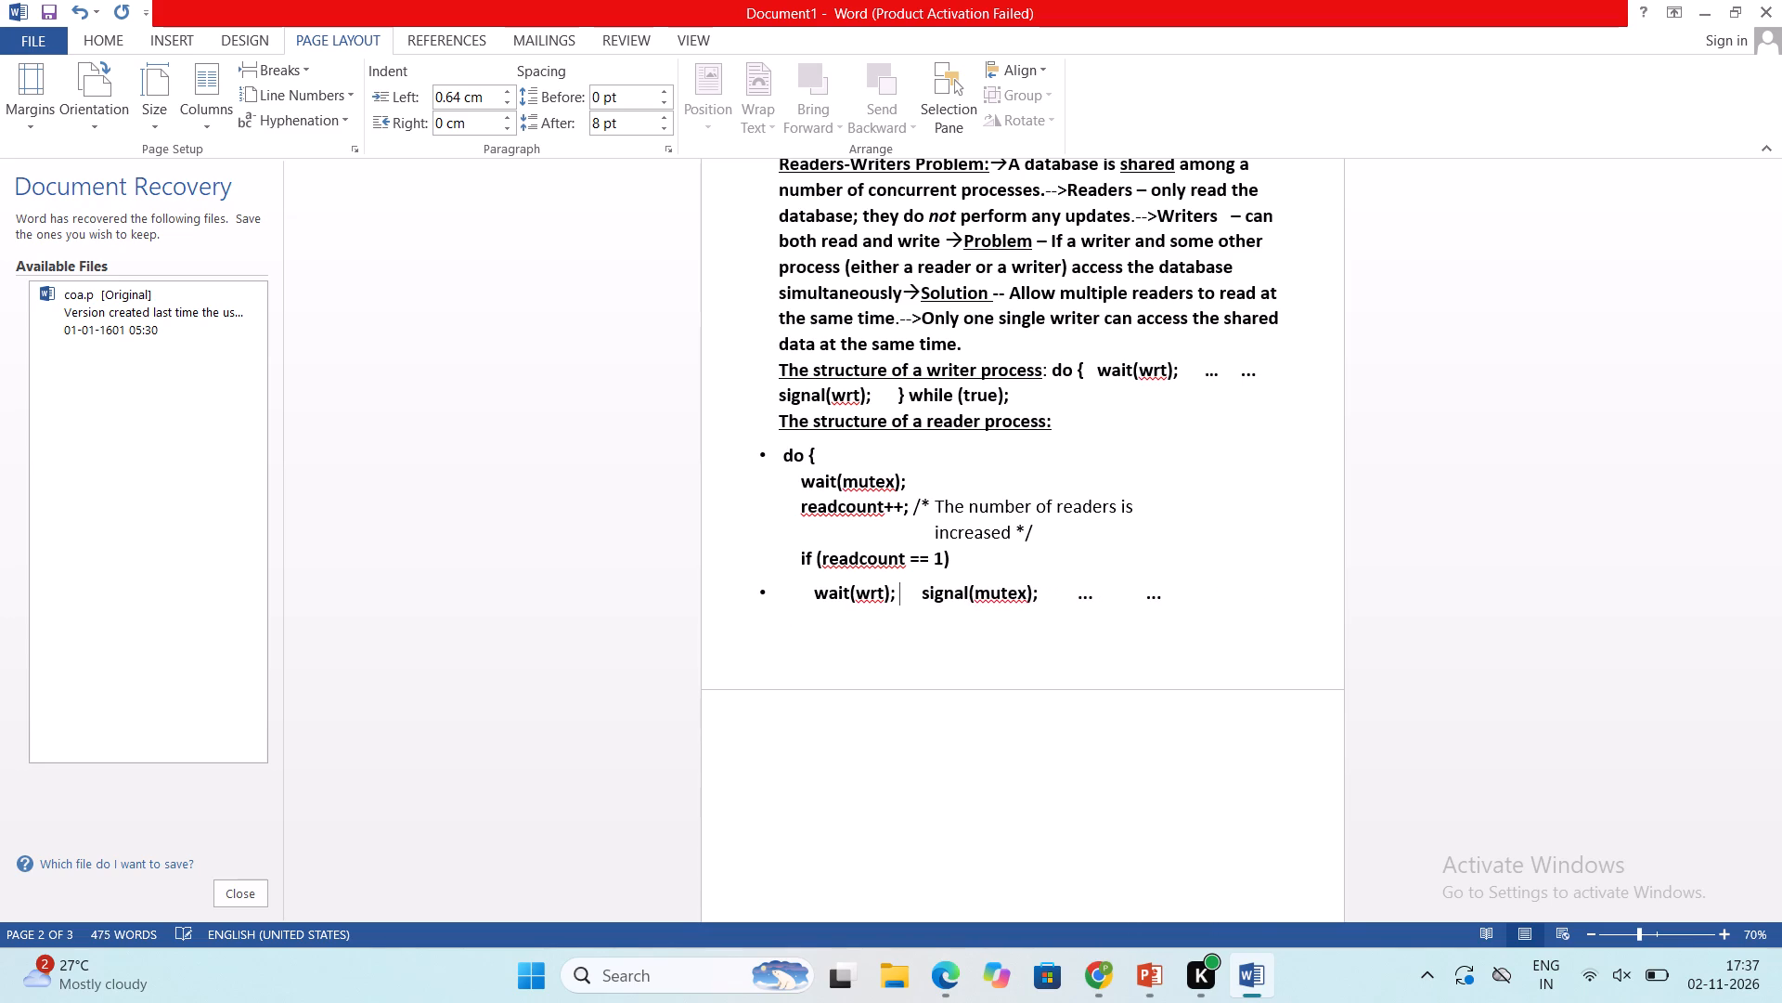
Join the "wait(wrt);" bullet onto the "if (readcount == 1)" line, undoing the accidental deletion of "1)".
key(Left)
key(Left)
key(Left)
key(Left)
key(Left)
key(Left)
key(Left)
key(Left)
key(Left)
key(Left)
key(Left)
key(Left)
key(Left)
key(Left)
key(Left)
key(Left)
key(Left)
key(BackSpace)
key(BackSpace)
key(BackSpace)
key(BackSpace)
key(BackSpace)
key(BackSpace)
key(BackSpace)
key(BackSpace)
key(BackSpace)
key(BackSpace)
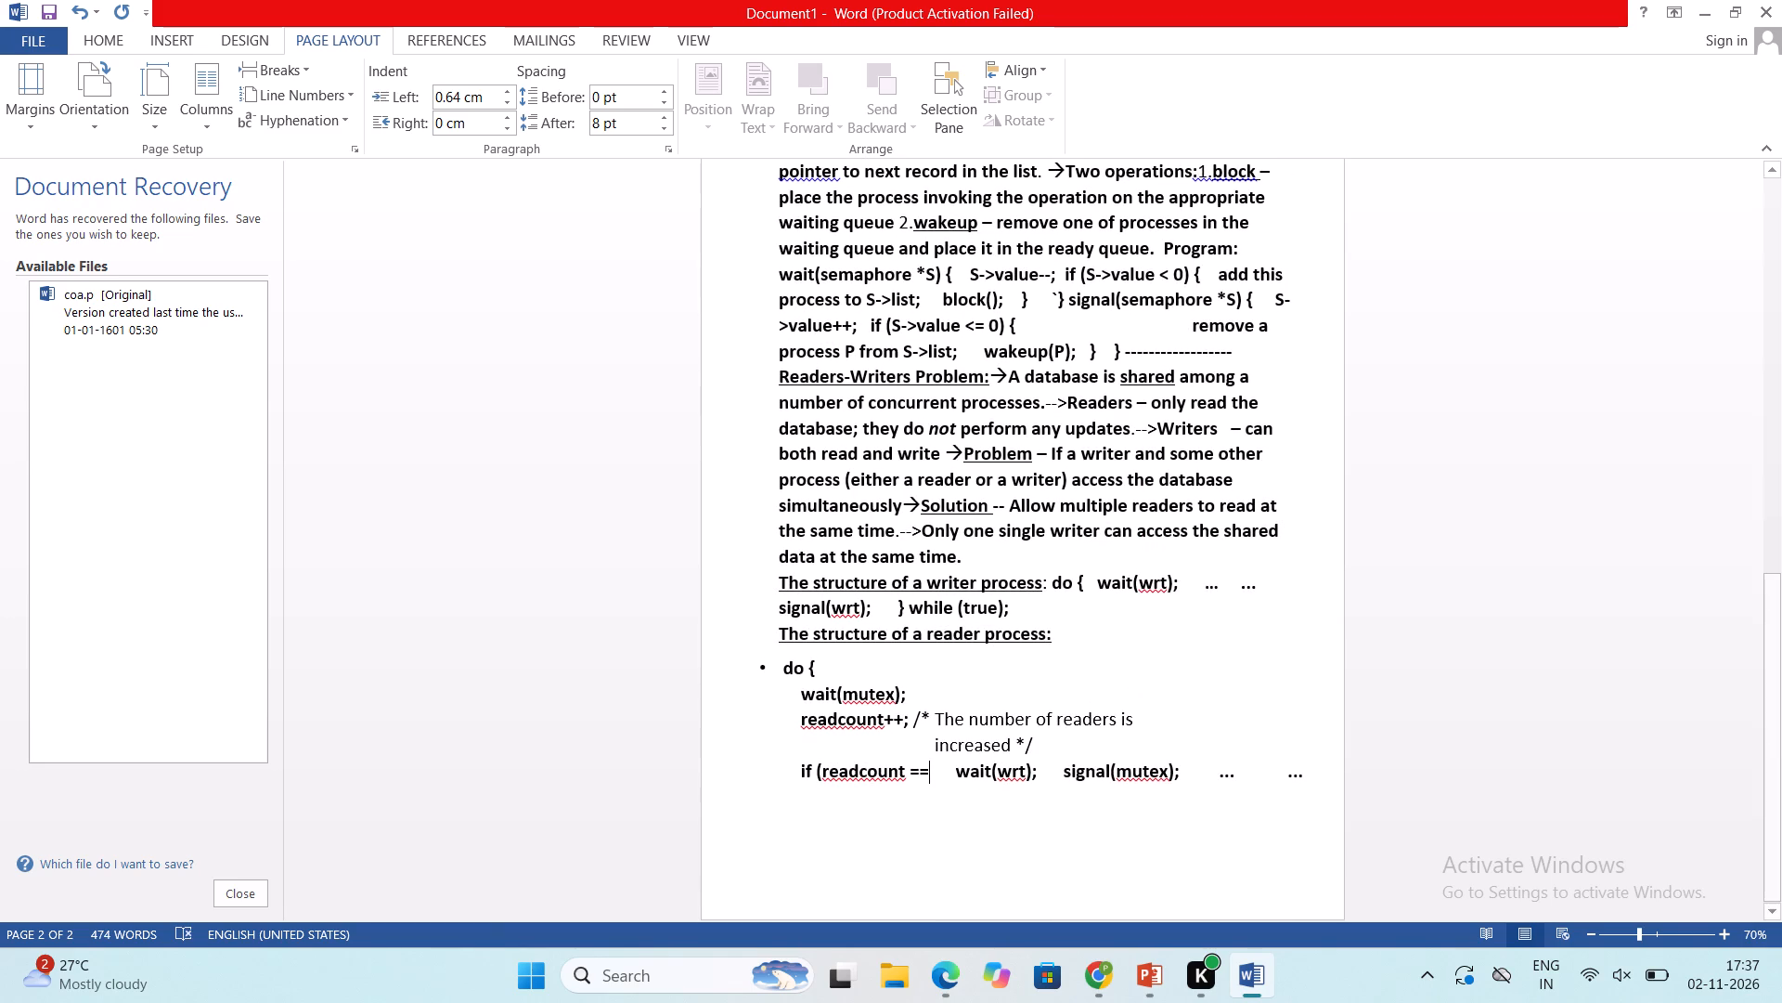
click(84, 0)
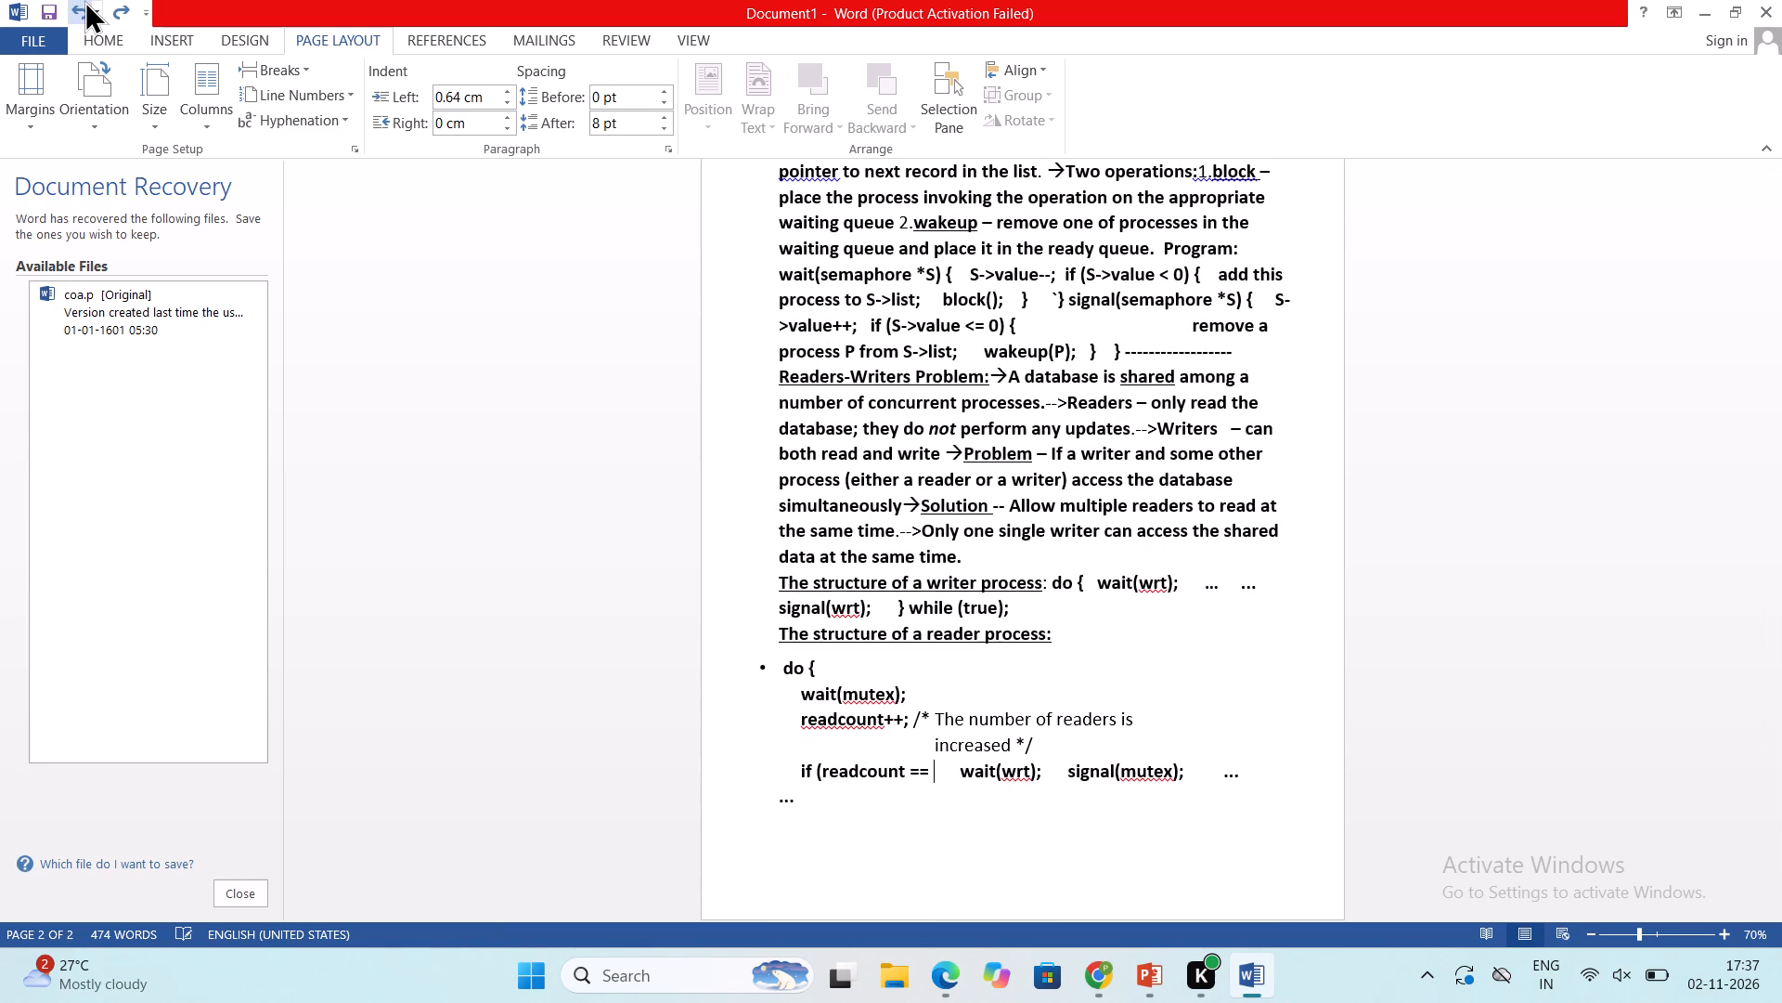
click(84, 0)
click(84, 0)
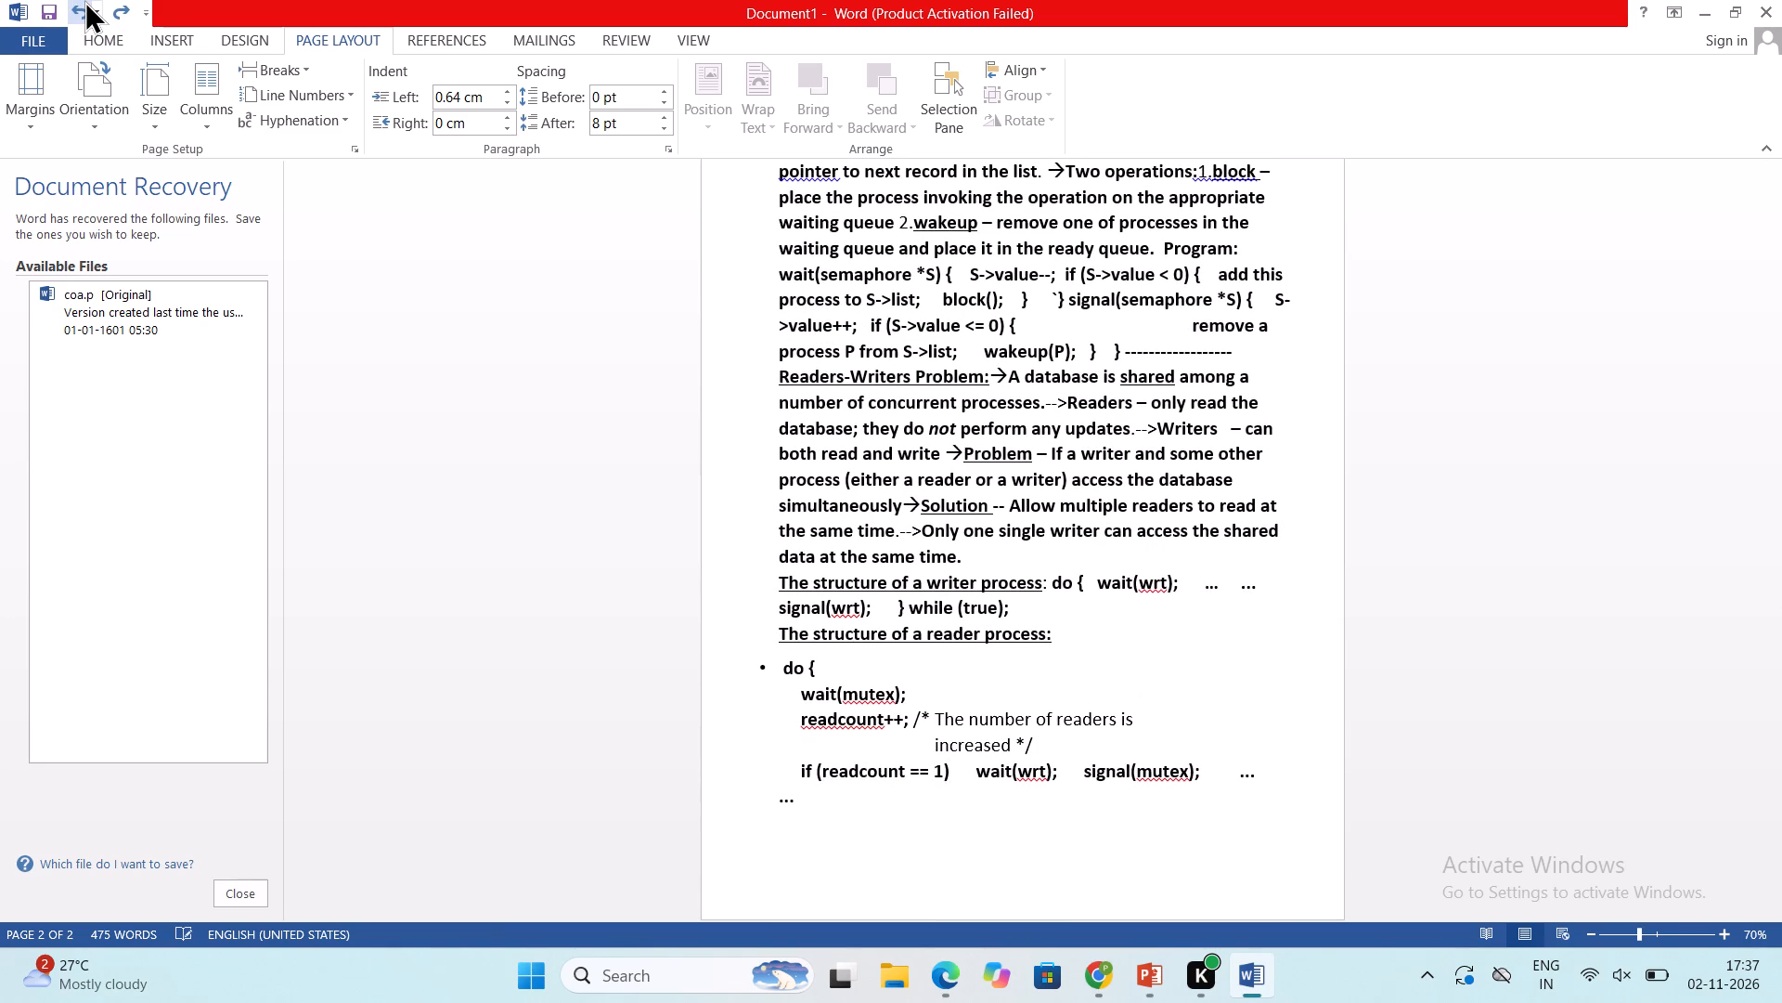
Delete the comment "/* The number of readers is increased */" and join "if (readcount == 1)" onto the "readcount++;" line, separated by spaces.
key(Left)
key(Left)
key(Left)
key(Left)
key(Left)
key(Left)
key(Left)
key(Left)
key(Left)
key(Left)
key(Left)
key(Left)
key(Left)
key(Left)
key(Left)
key(Left)
key(Left)
key(Left)
key(Left)
key(BackSpace)
key(BackSpace)
key(BackSpace)
key(BackSpace)
key(BackSpace)
key(BackSpace)
key(BackSpace)
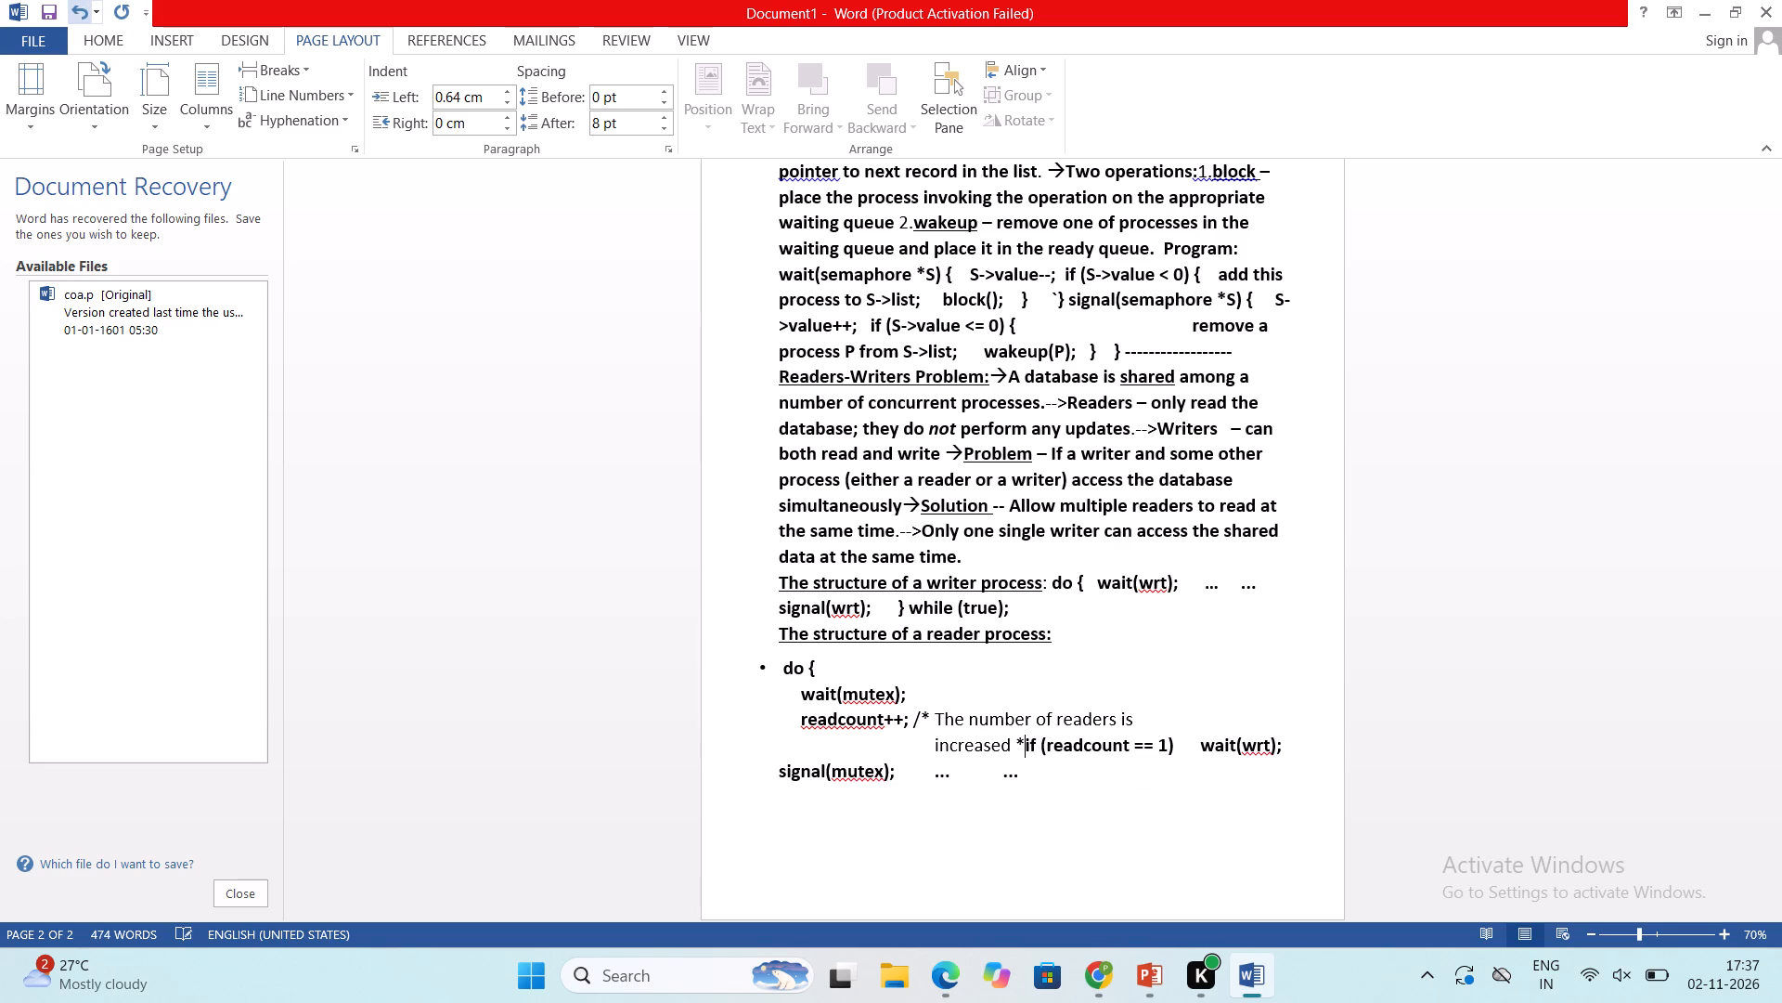
key(BackSpace)
key(BackSpace)
key(BackSpace)
key(BackSpace)
key(BackSpace)
key(BackSpace)
key(BackSpace)
key(BackSpace)
key(BackSpace)
key(BackSpace)
key(BackSpace)
key(BackSpace)
key(BackSpace)
key(BackSpace)
key(BackSpace)
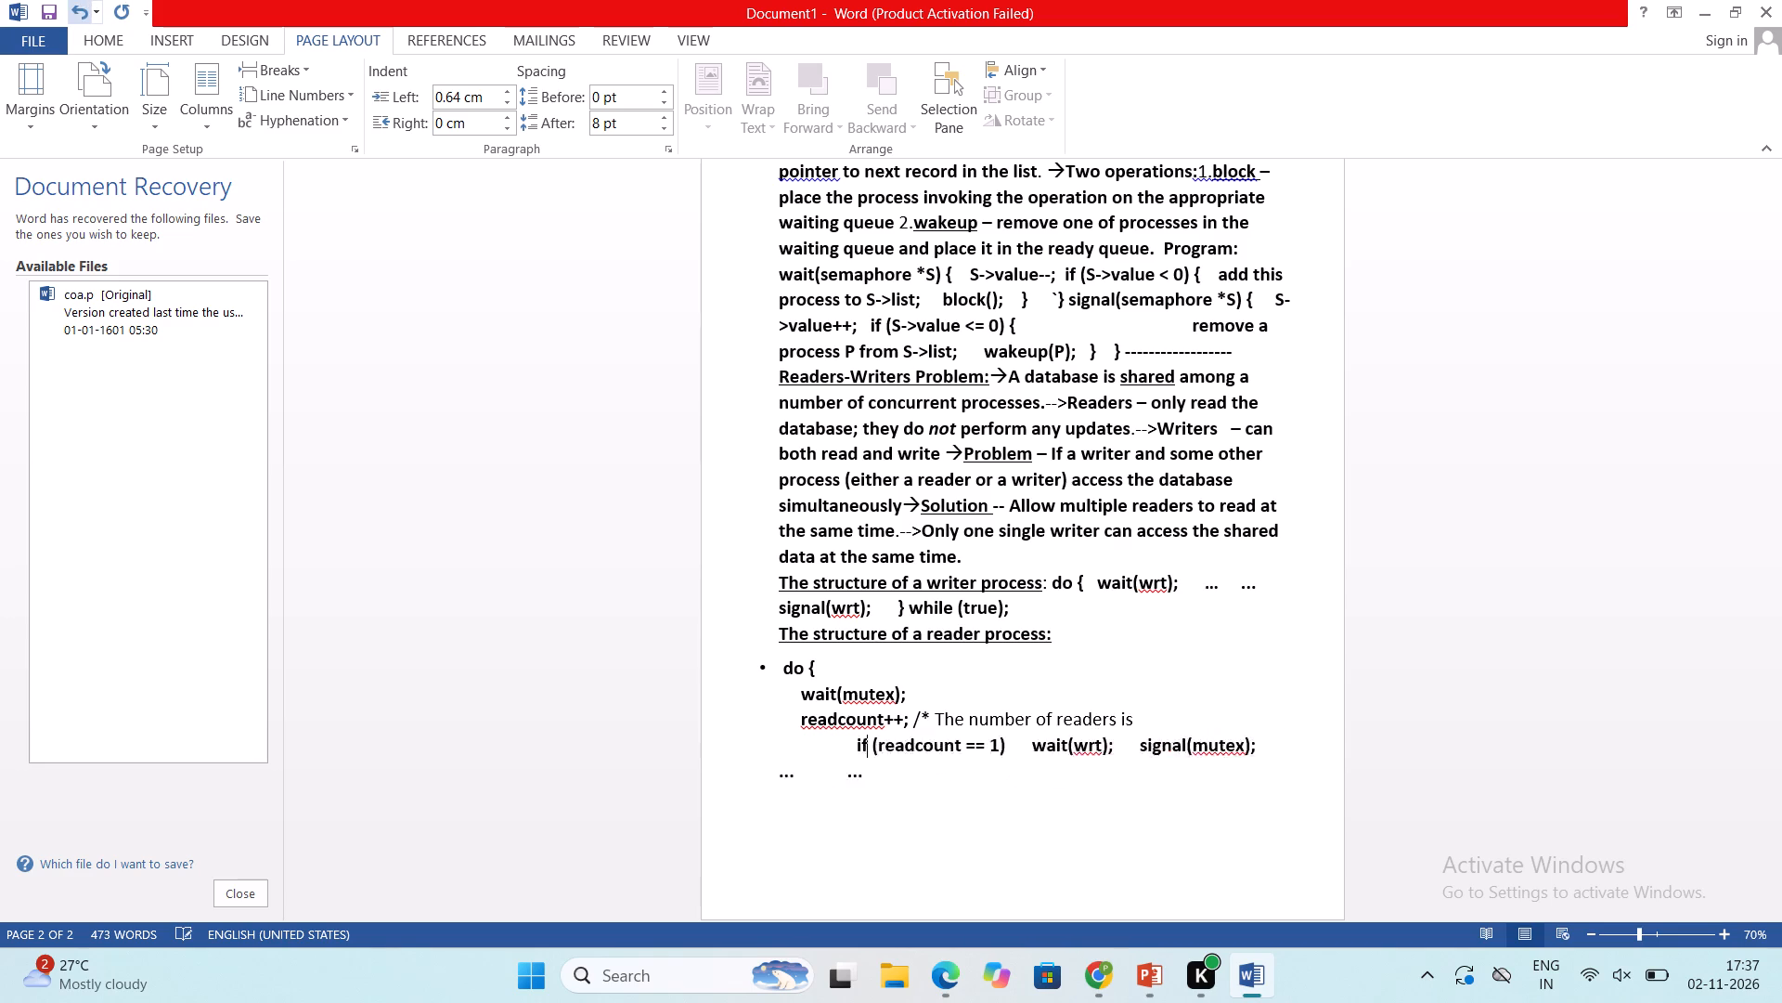
key(BackSpace)
key(BackSpace)
key(BackSpace)
key(BackSpace)
key(BackSpace)
key(BackSpace)
key(BackSpace)
key(BackSpace)
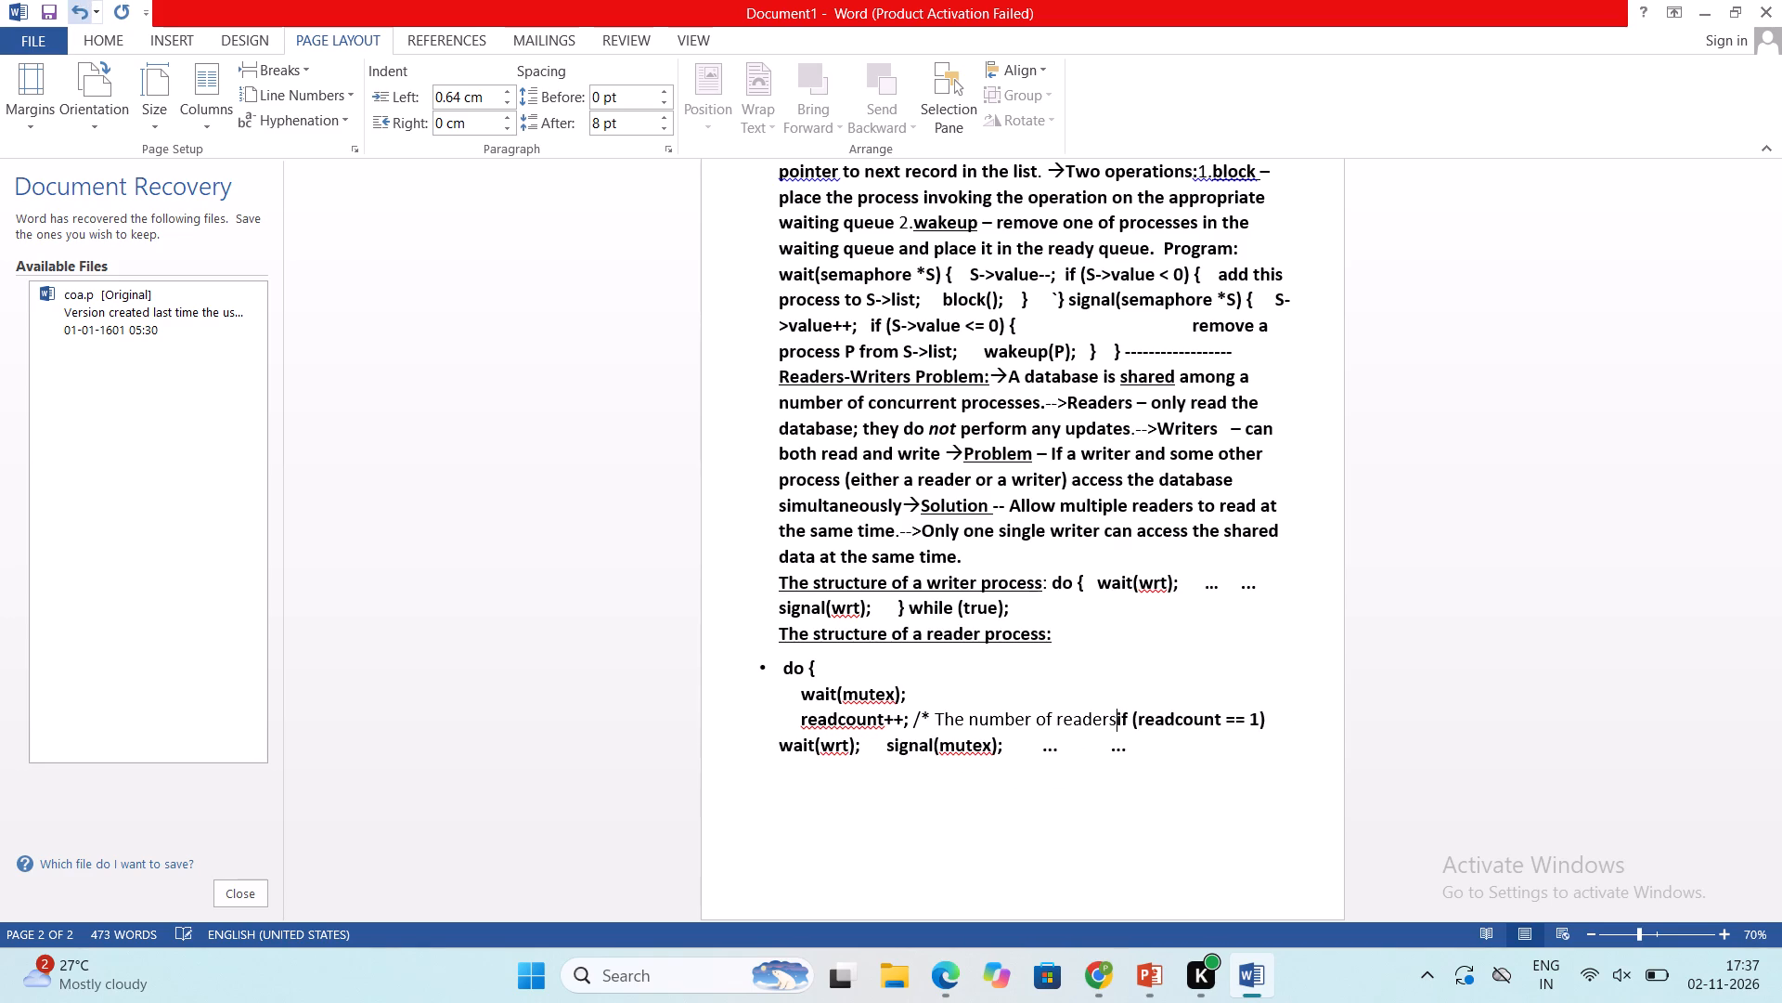
key(BackSpace)
key(BackSpace)
key(BackSpace)
key(BackSpace)
key(BackSpace)
key(BackSpace)
key(BackSpace)
key(BackSpace)
key(BackSpace)
key(BackSpace)
key(BackSpace)
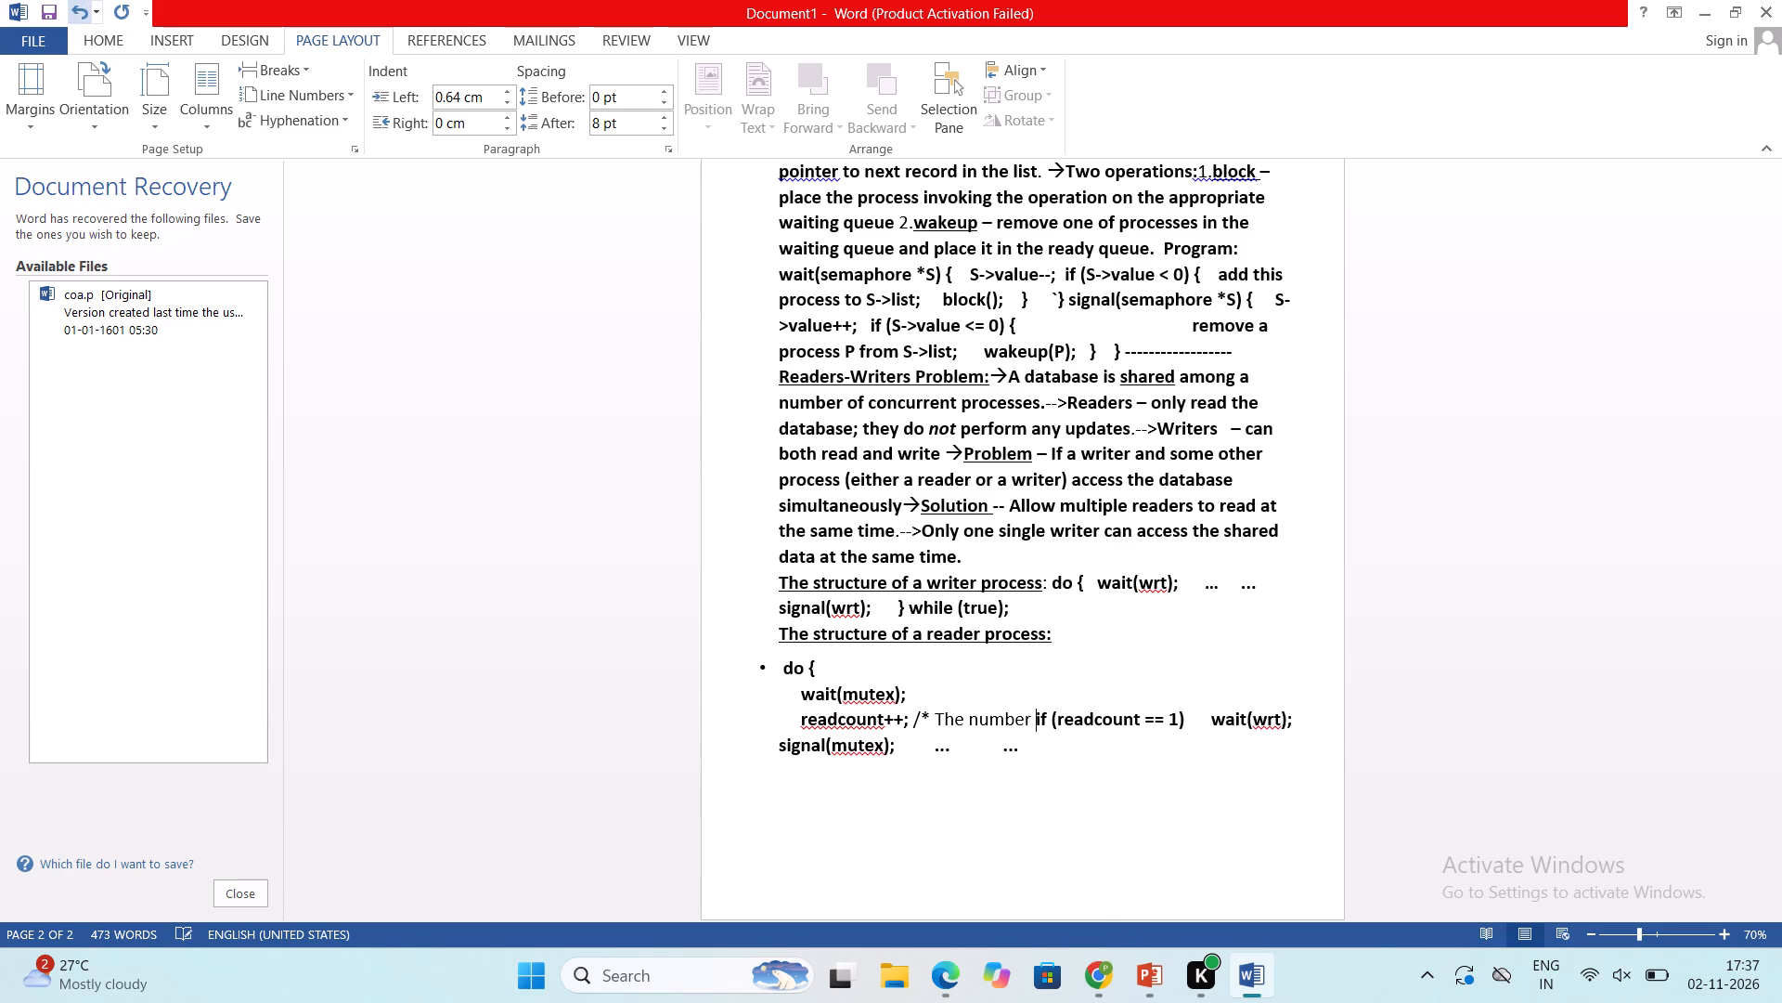
key(BackSpace)
key(BackSpace)
key(BackSpace)
key(BackSpace)
key(BackSpace)
key(BackSpace)
key(BackSpace)
key(BackSpace)
key(BackSpace)
key(BackSpace)
key(BackSpace)
key(BackSpace)
key(BackSpace)
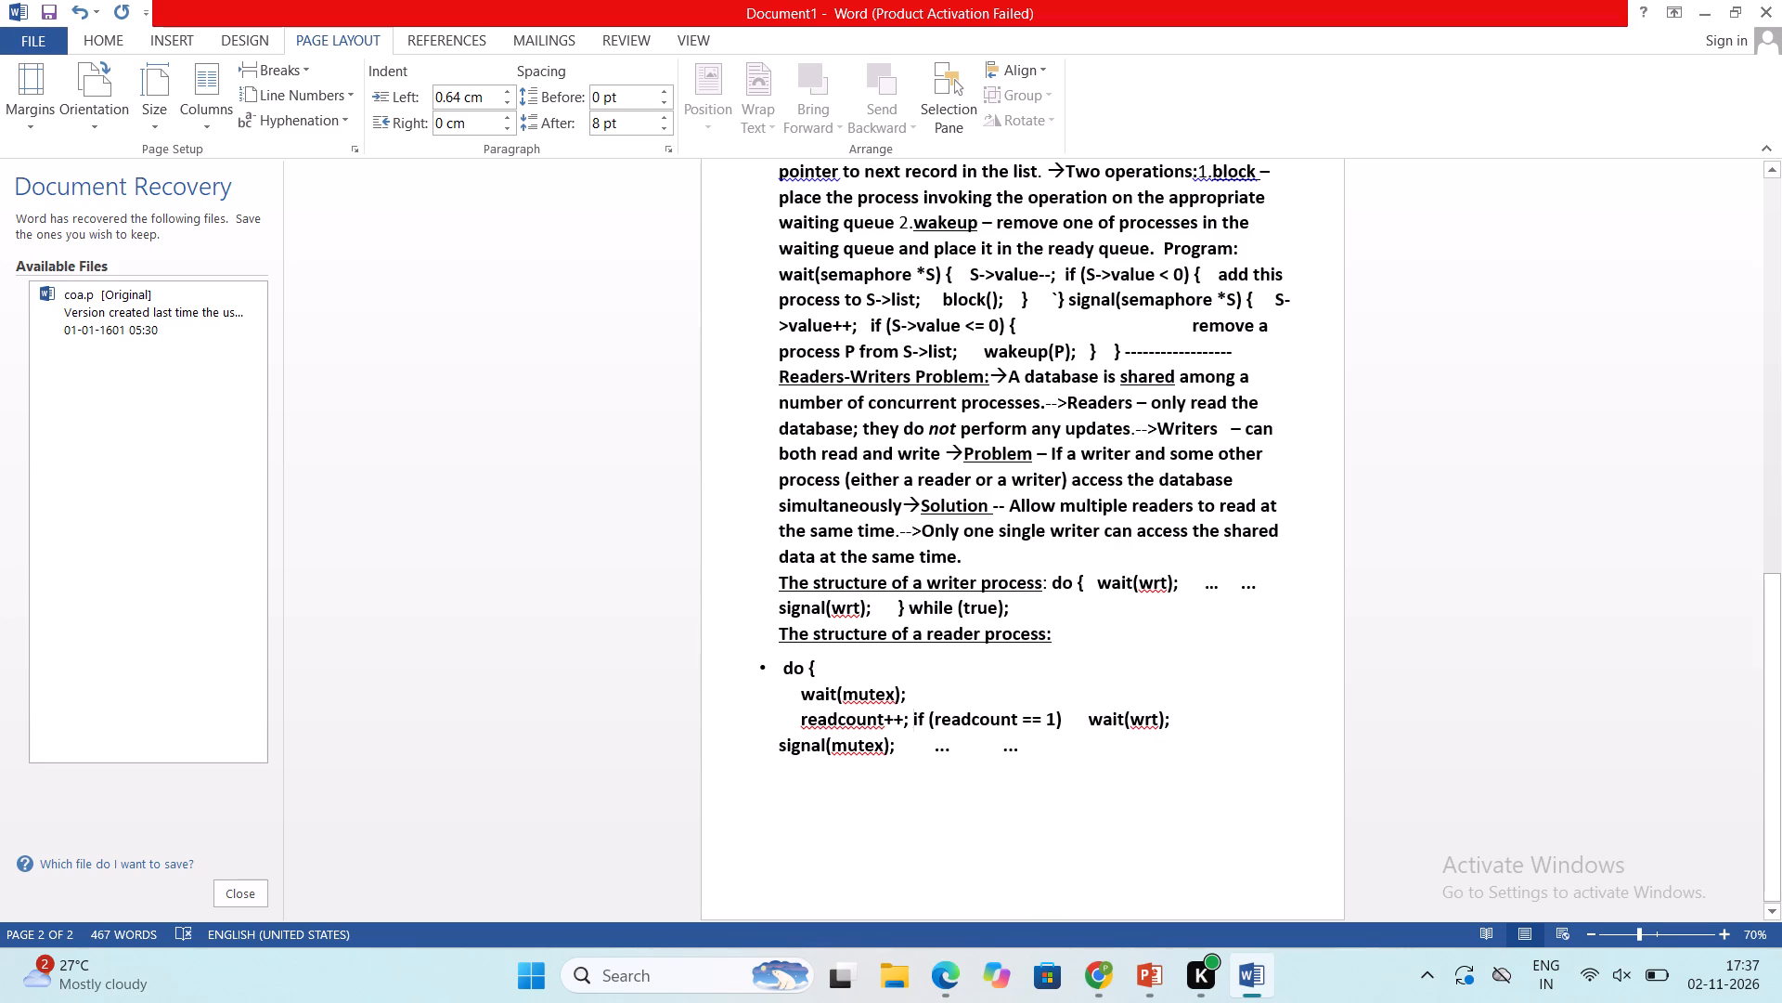
key(space)
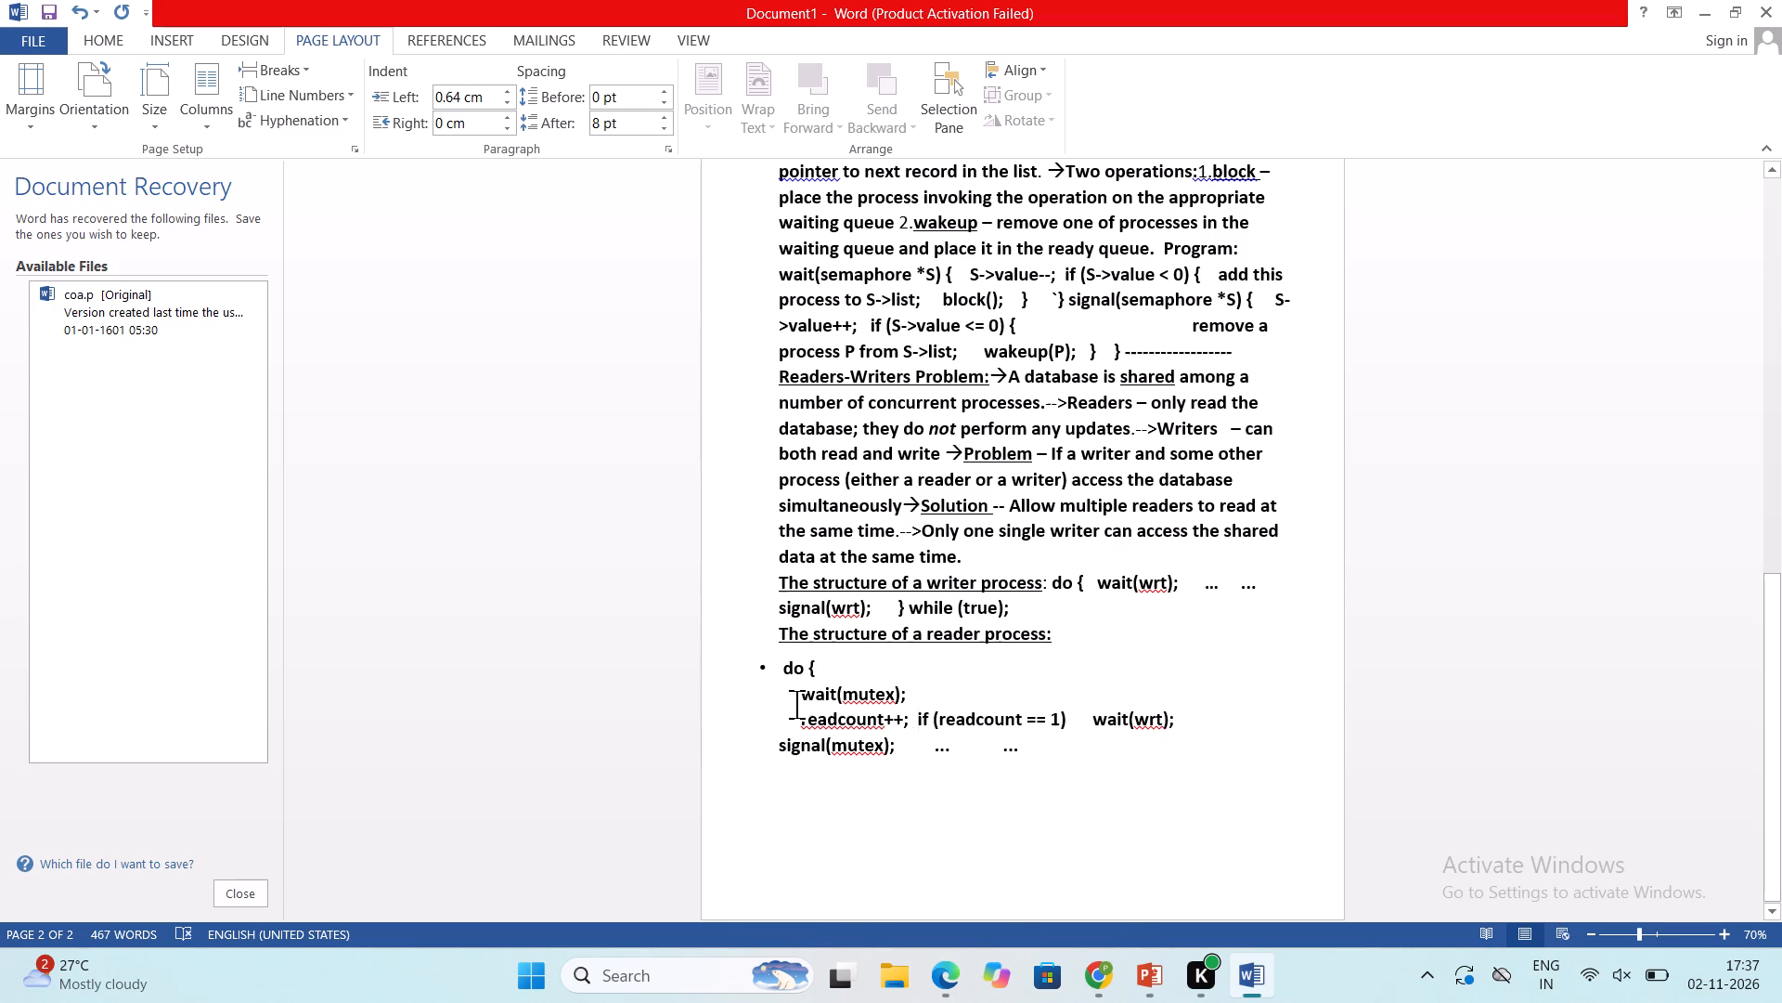
key(space)
key(space)
key(space)
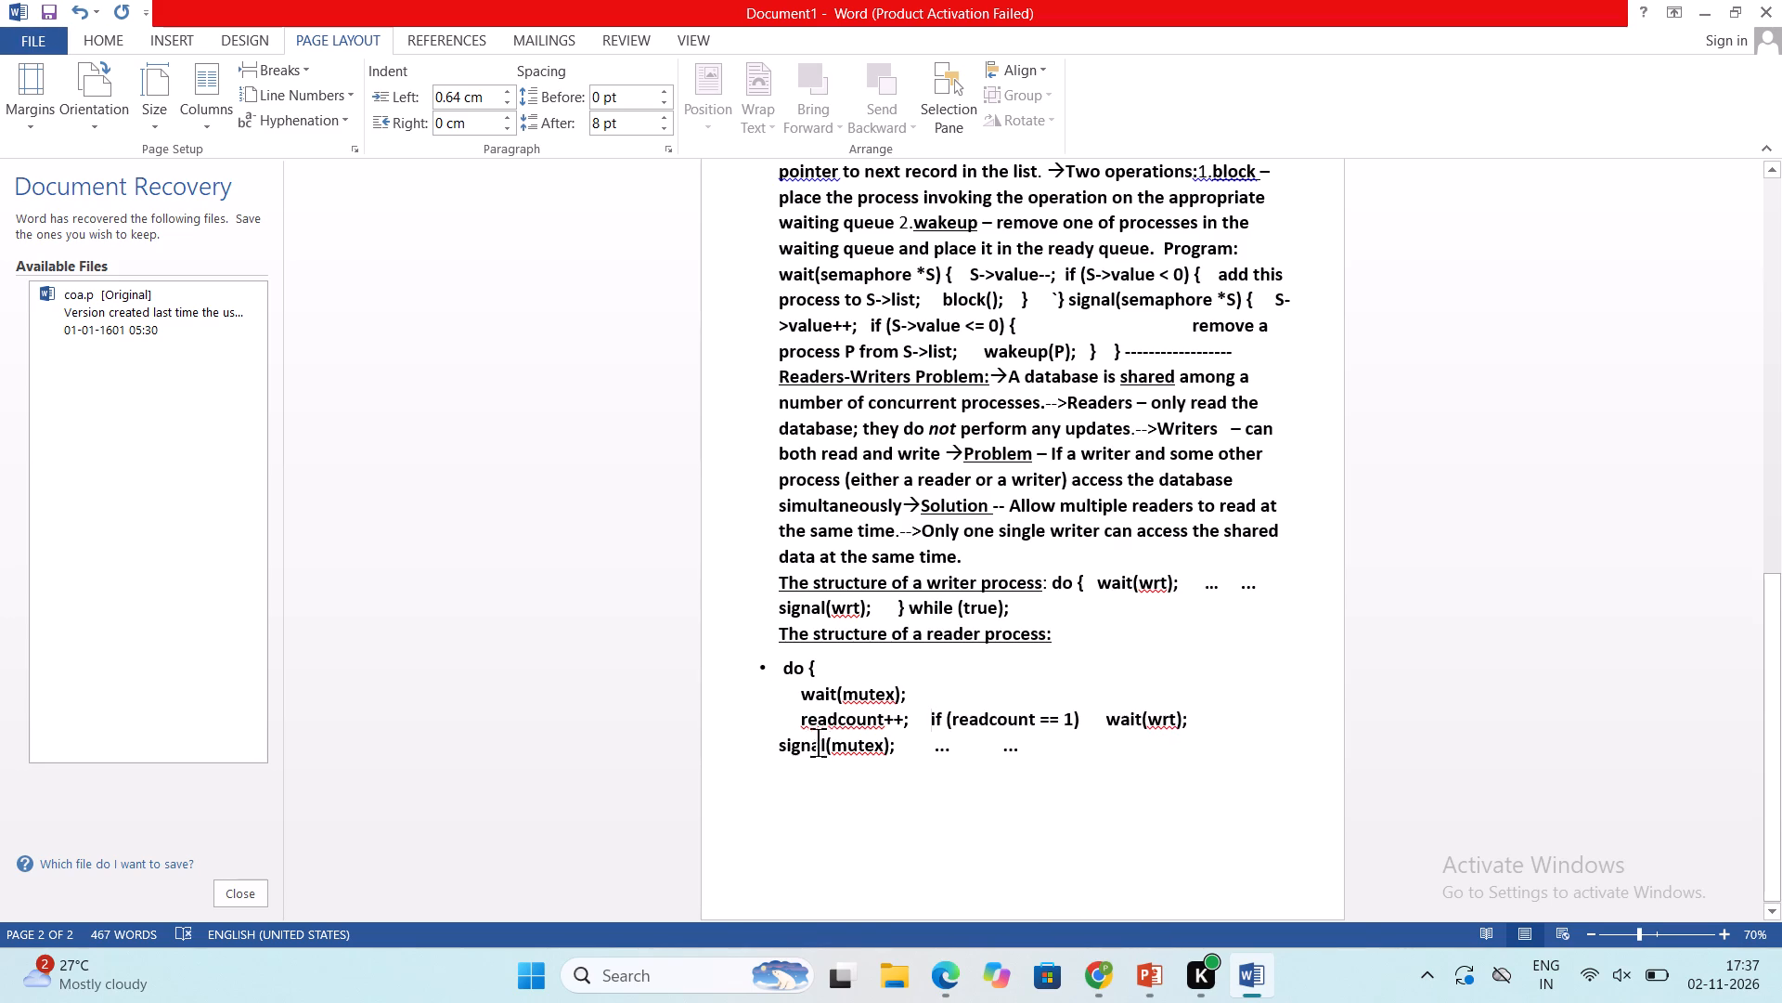
Join the "readcount++;" line onto the "wait(mutex);" line, separated by four spaces.
click(799, 717)
key(BackSpace)
key(BackSpace)
key(BackSpace)
key(BackSpace)
key(BackSpace)
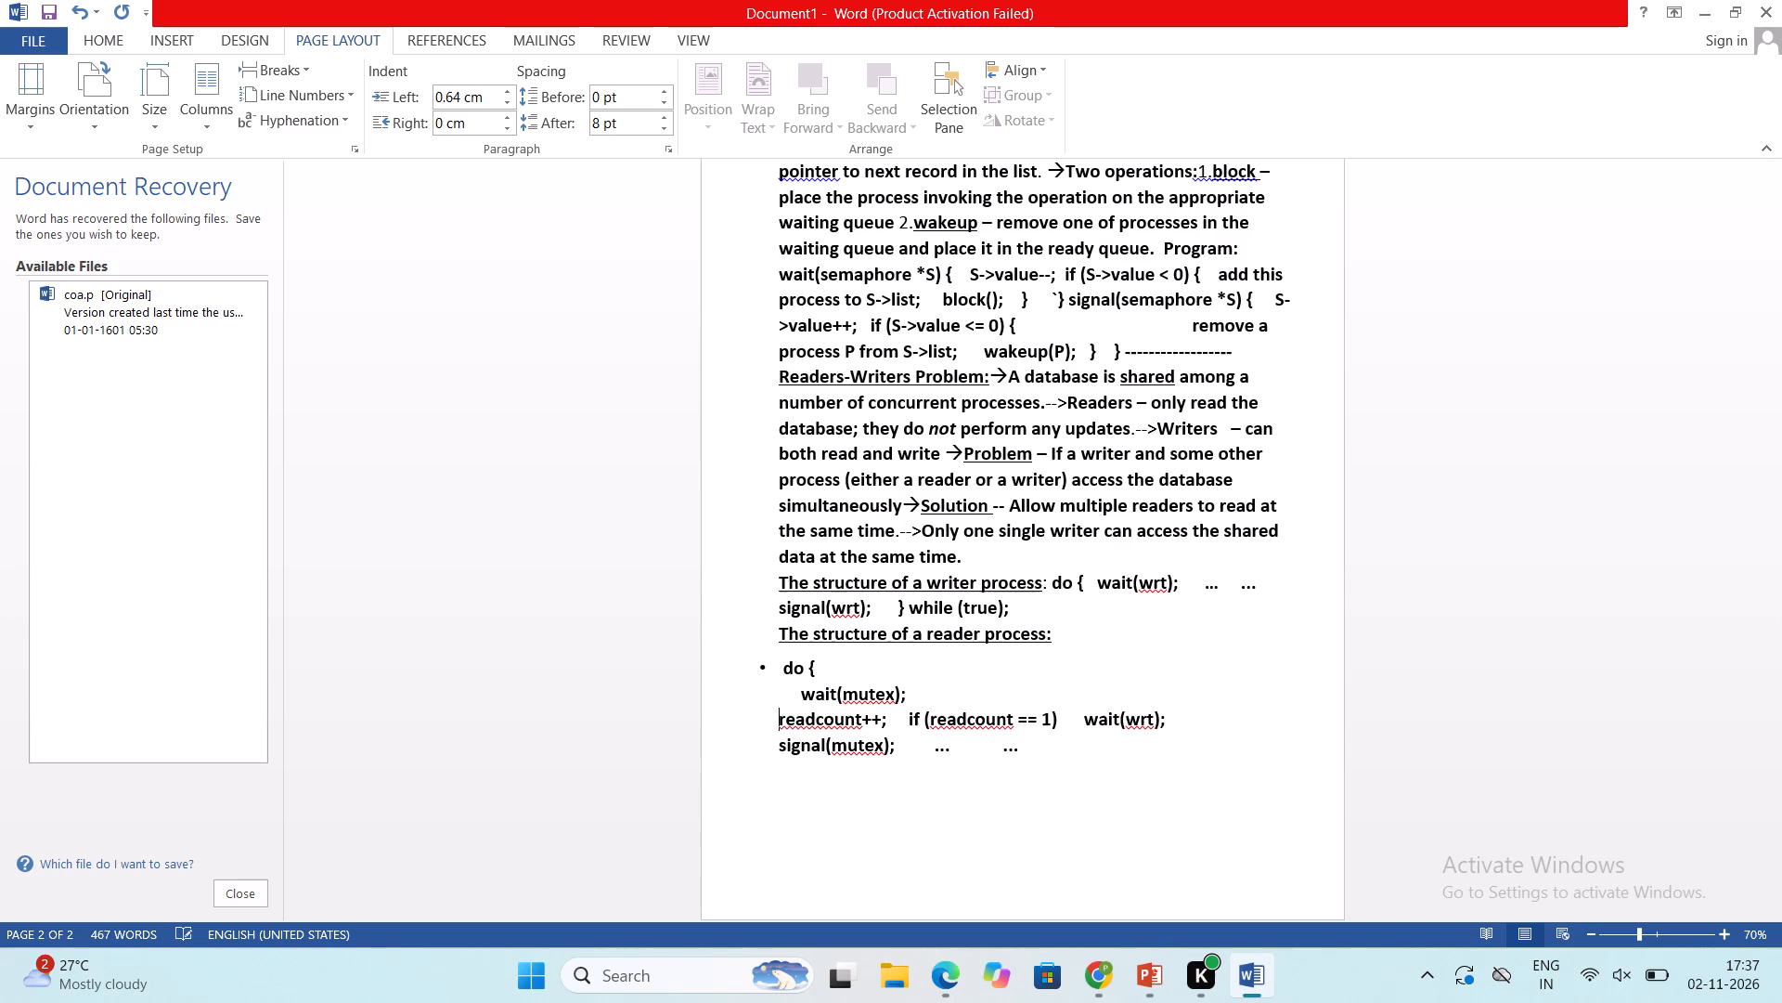
key(BackSpace)
key(space)
key(space)
key(space)
key(space)
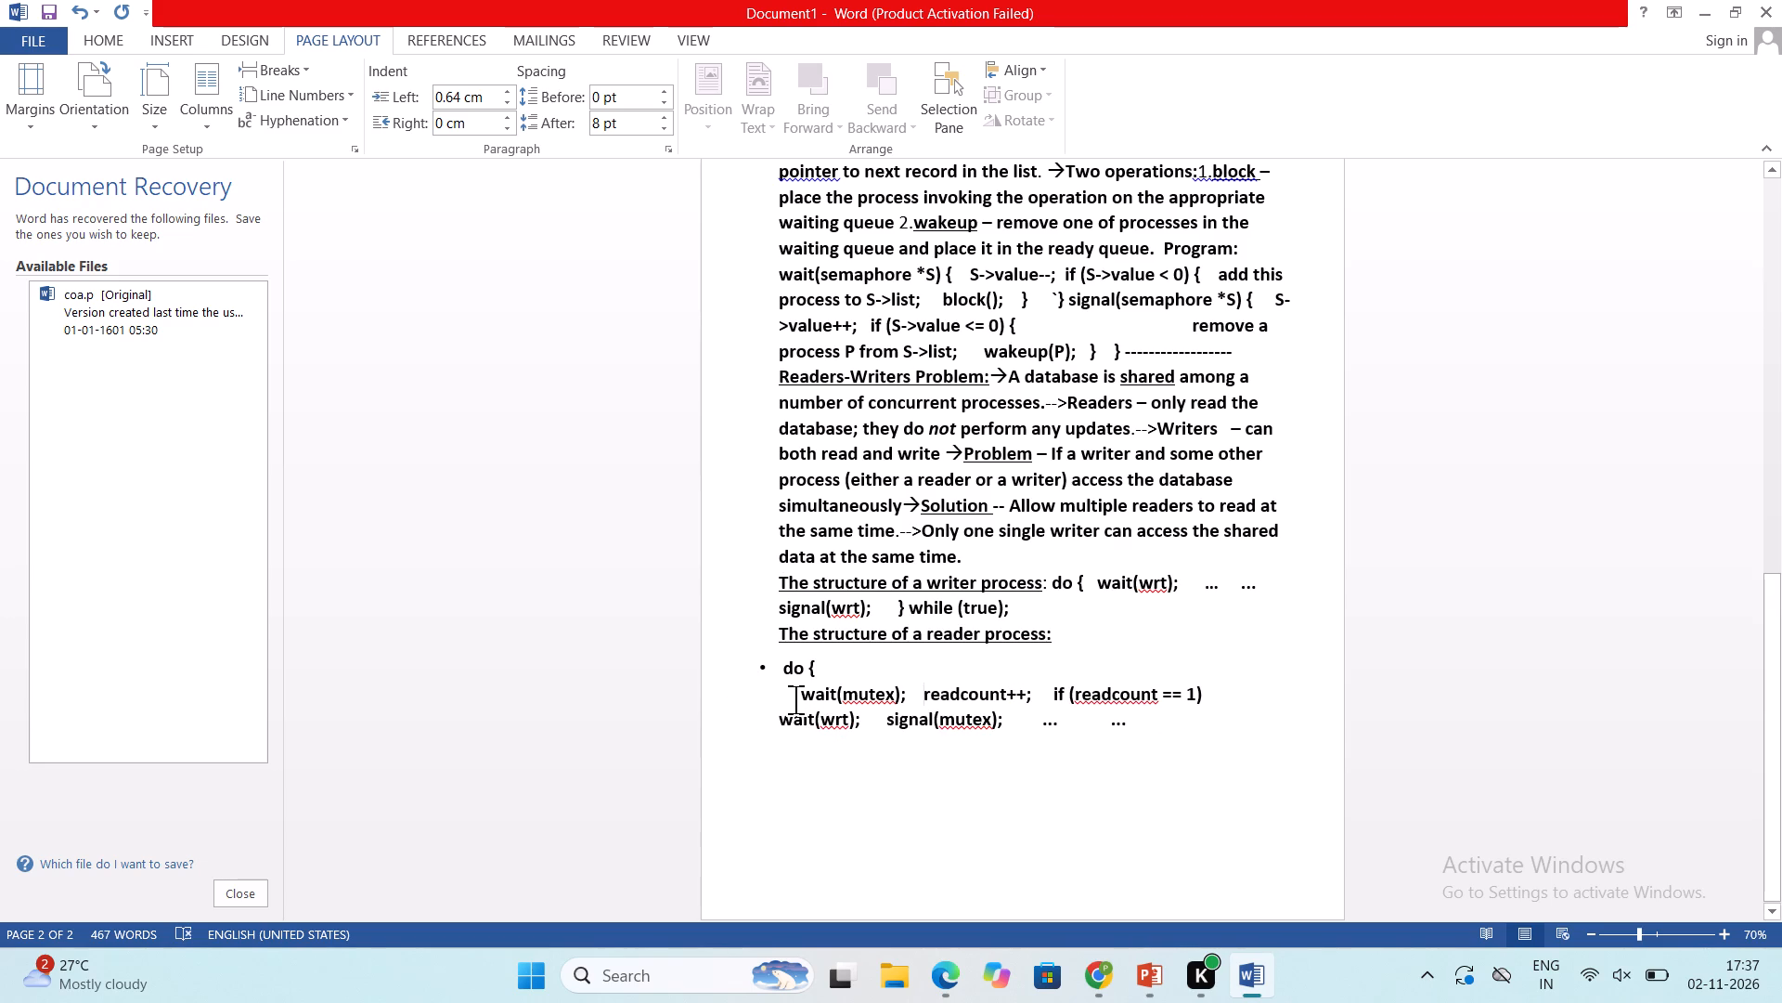
Join the "wait(mutex);" line onto the "do {" line with a small gap of spaces between them.
click(795, 699)
key(BackSpace)
key(BackSpace)
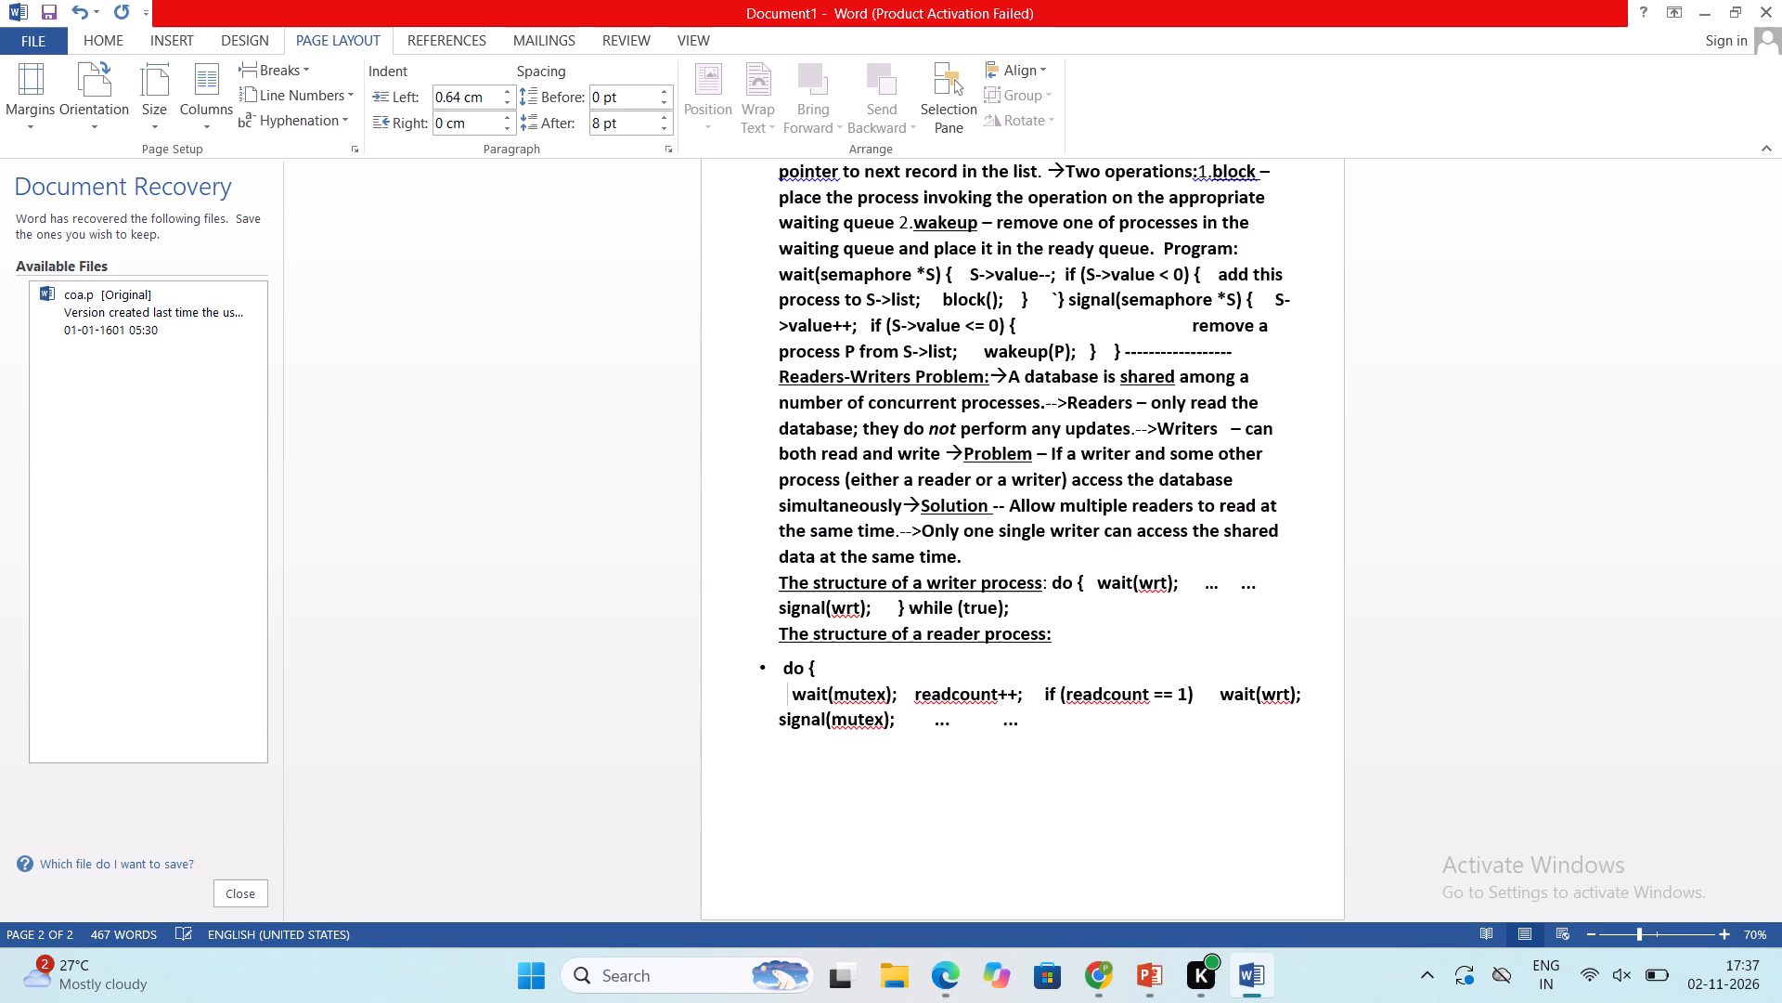
key(BackSpace)
key(BackSpace)
key(BackSpace)
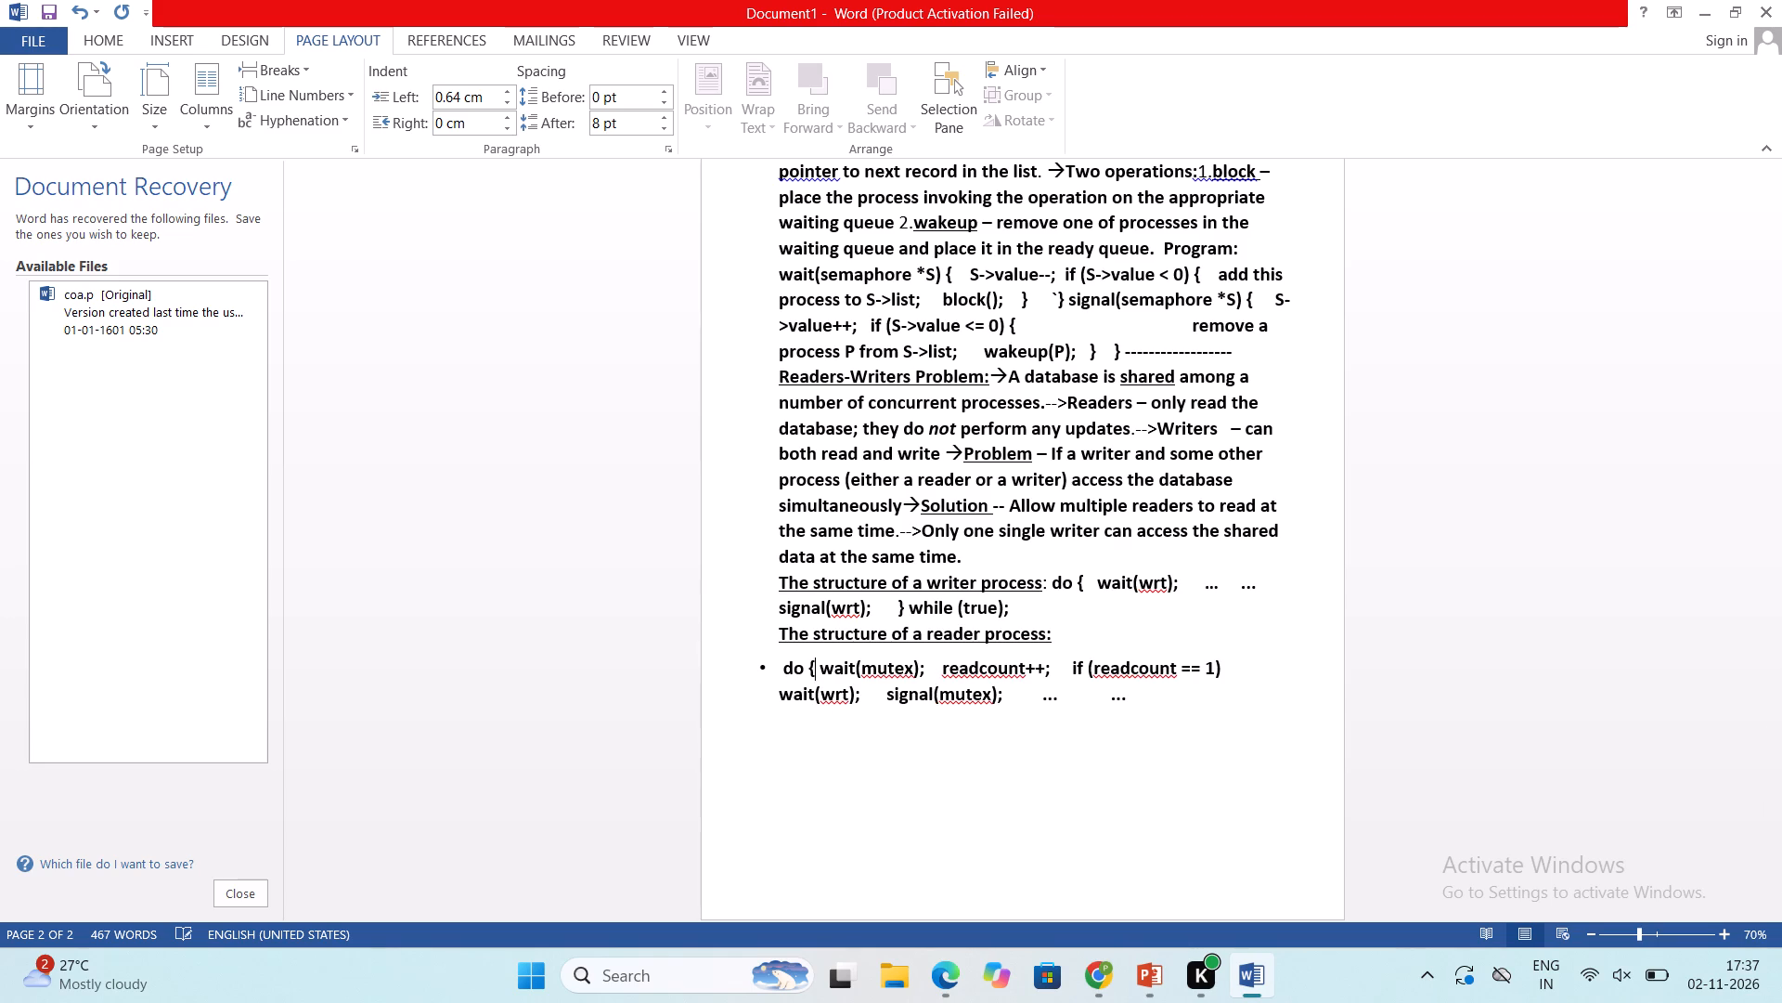
key(space)
key(space)
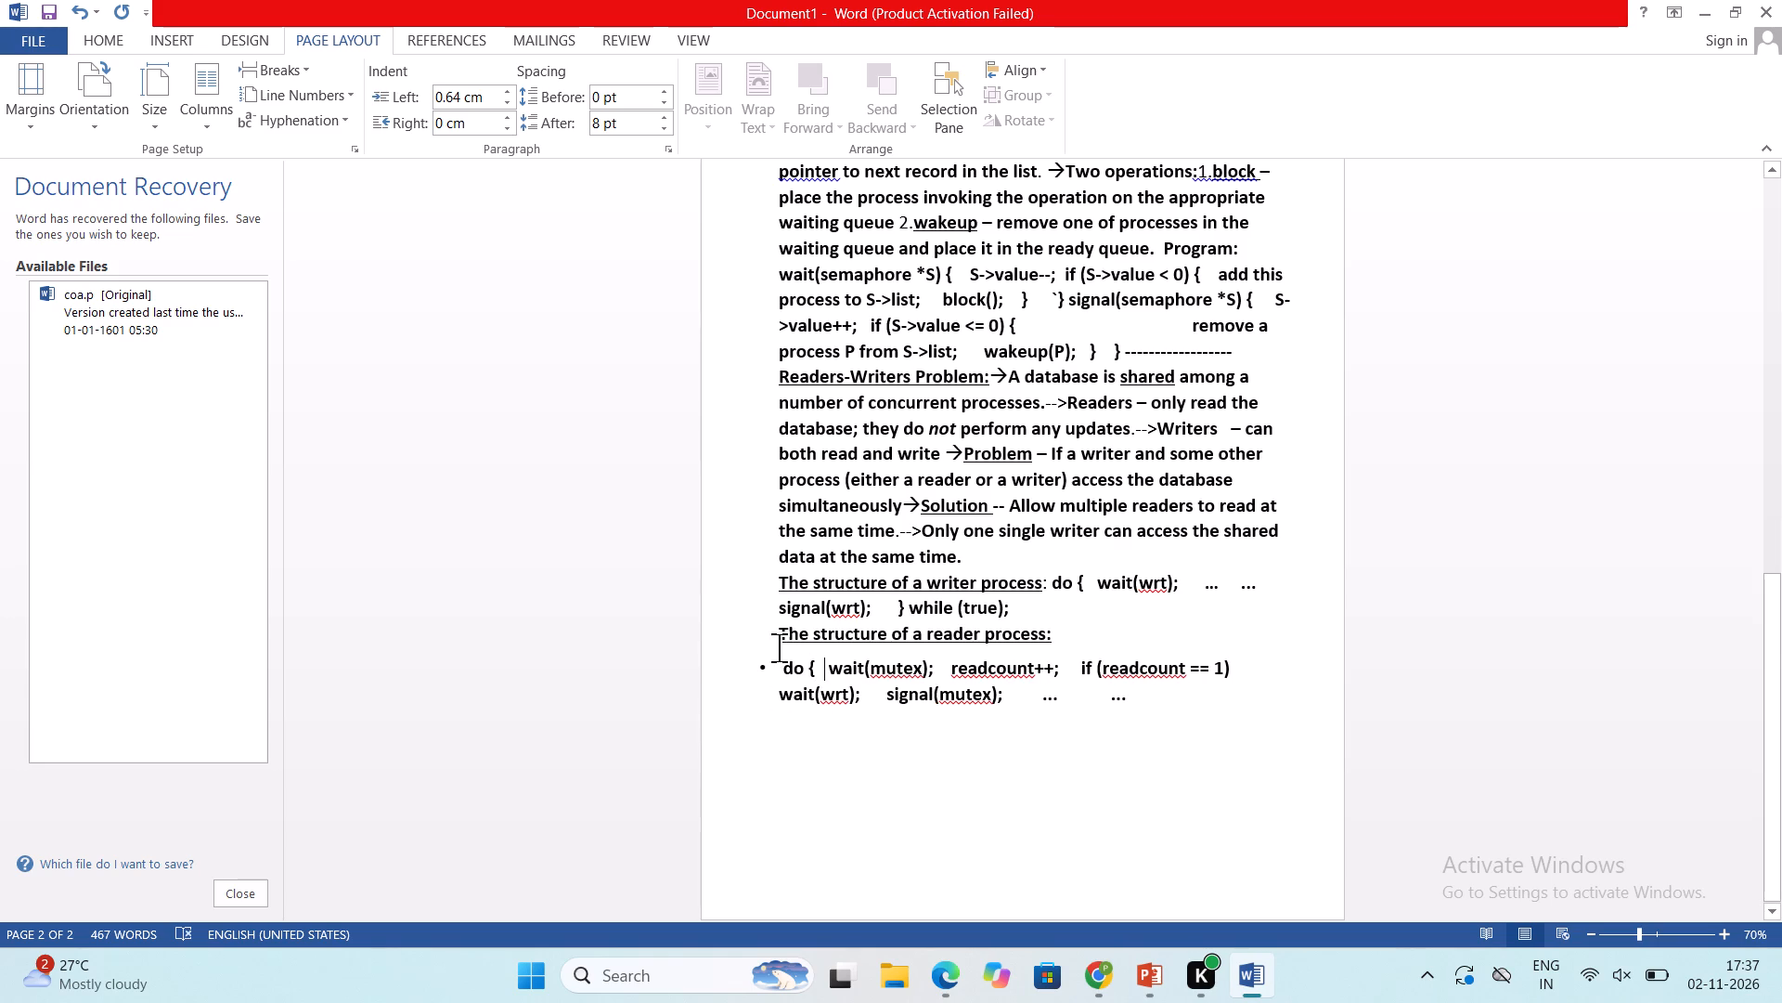
Remove the bullet before "do {" and join the code onto the heading "The structure of a reader process:".
click(777, 667)
key(BackSpace)
key(BackSpace)
key(BackSpace)
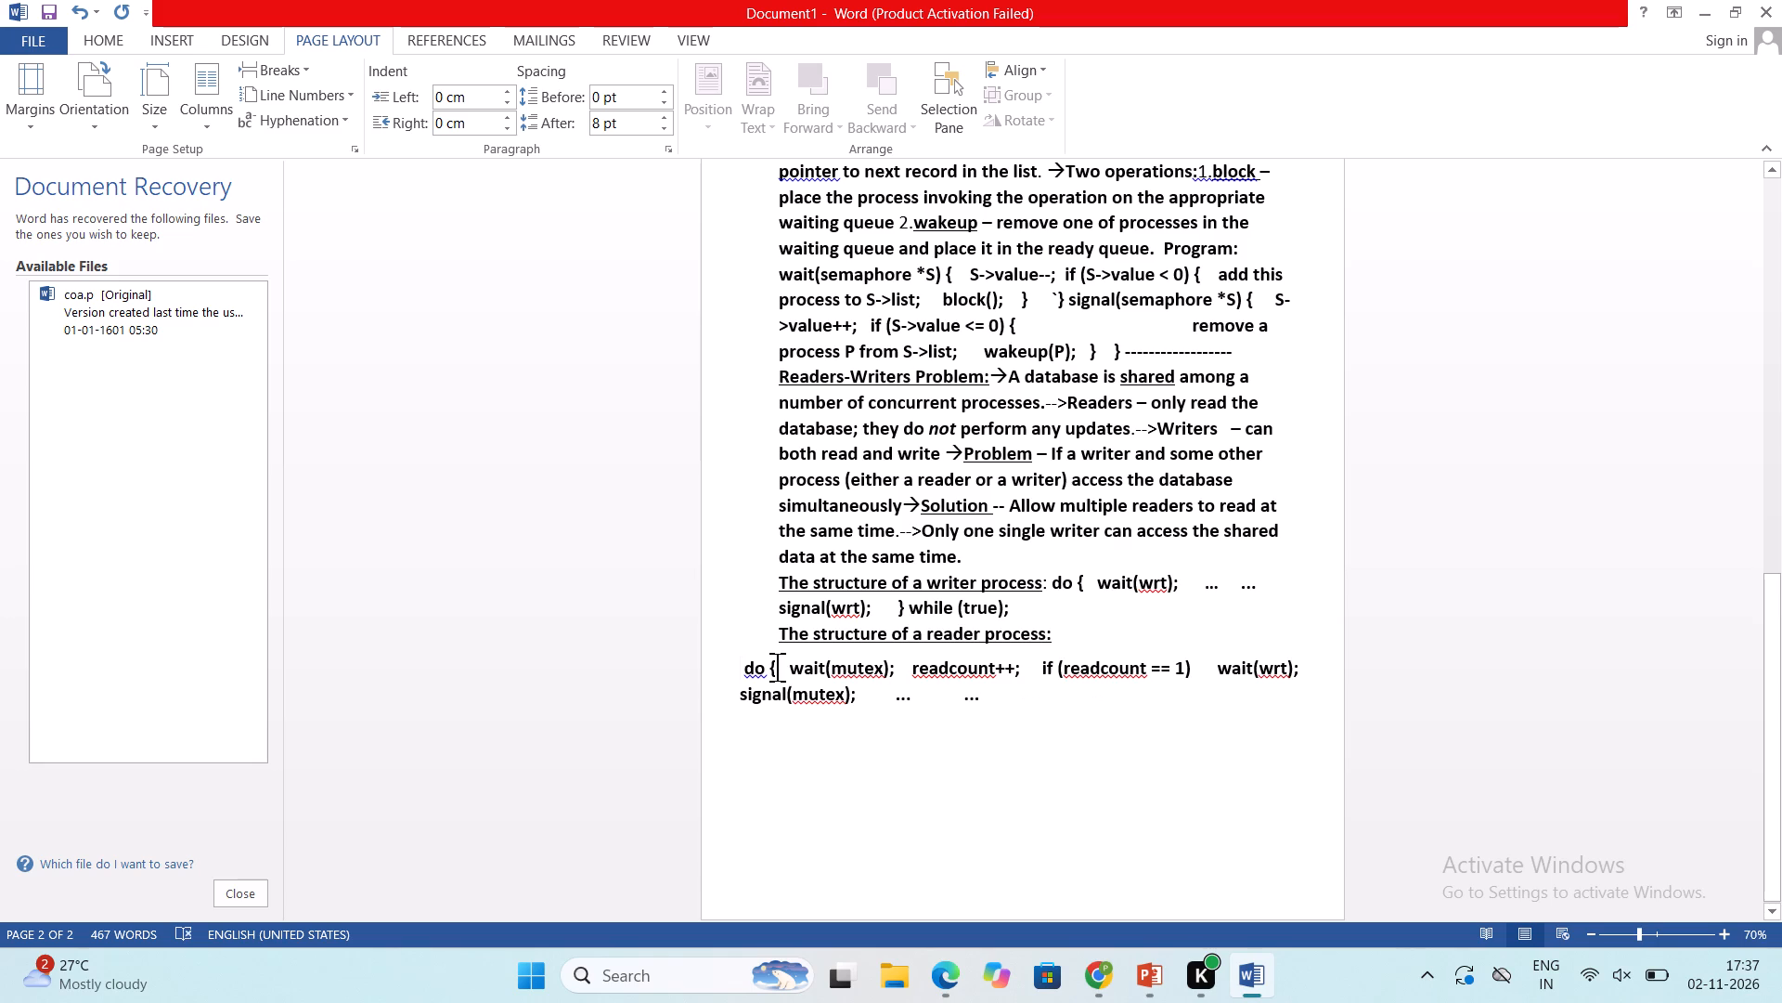
key(BackSpace)
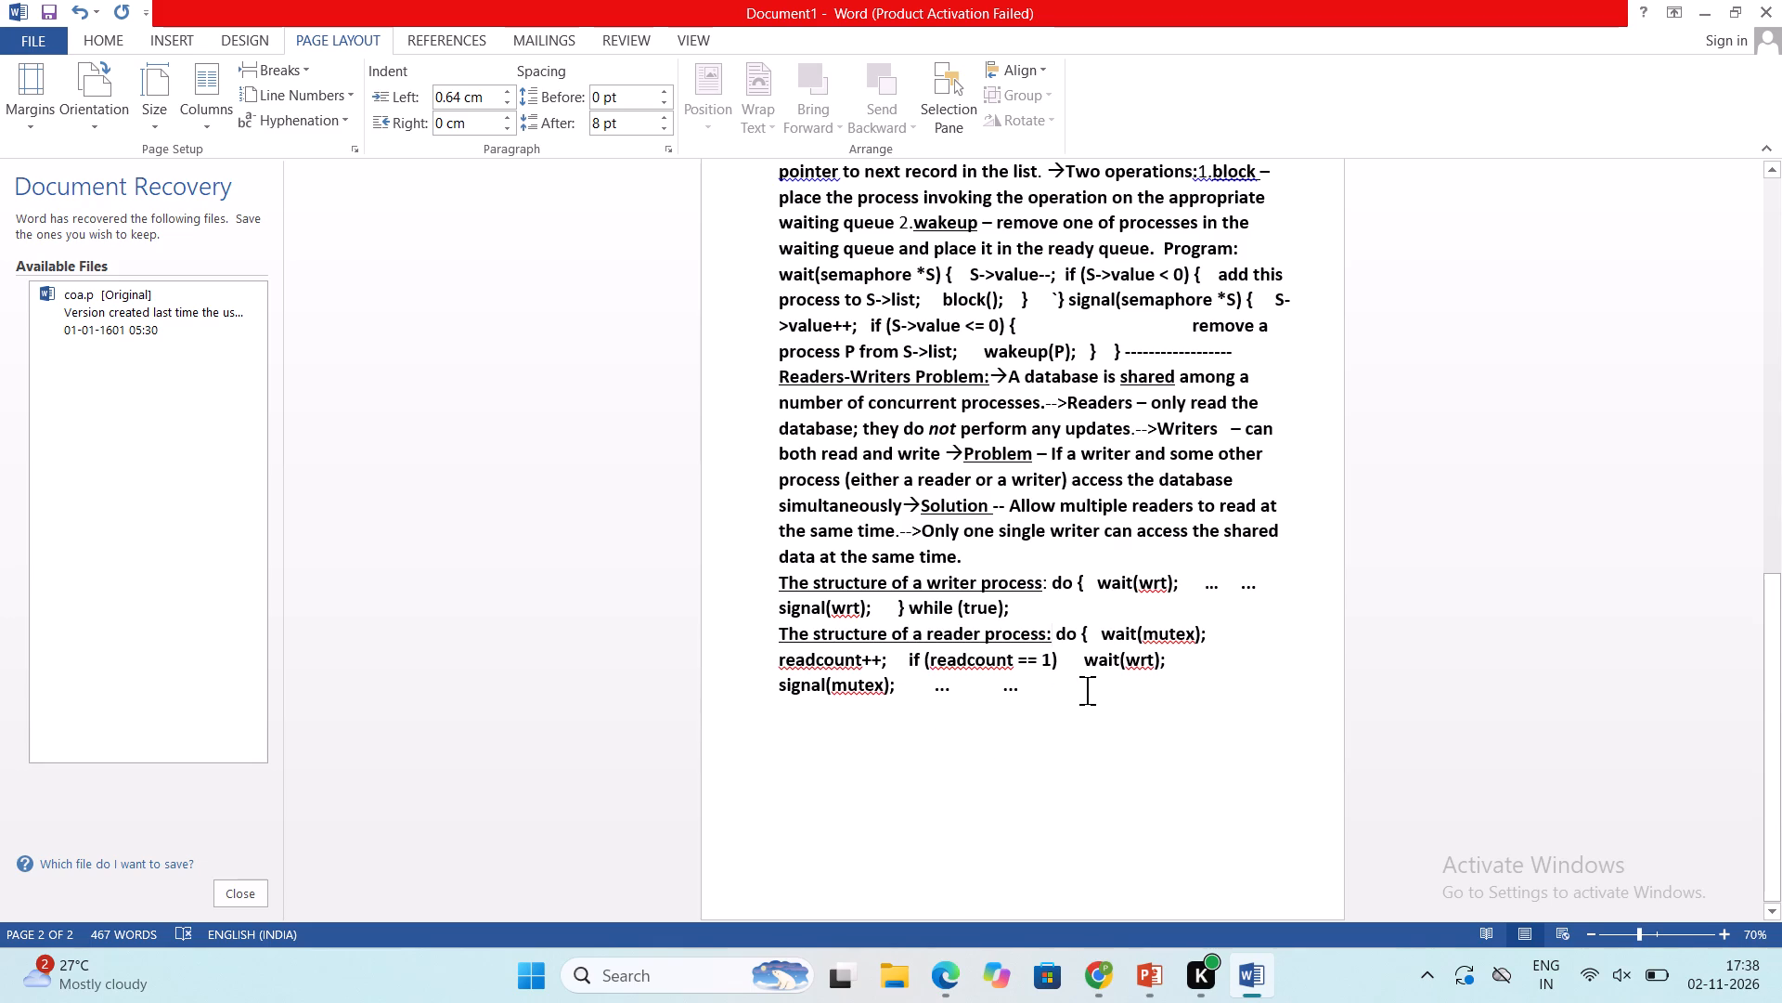
Copy the code from "wait(mutex);" to "} while (true);" on PowerPoint slide 48 and paste it at the end of Word's reader process code.
click(1254, 961)
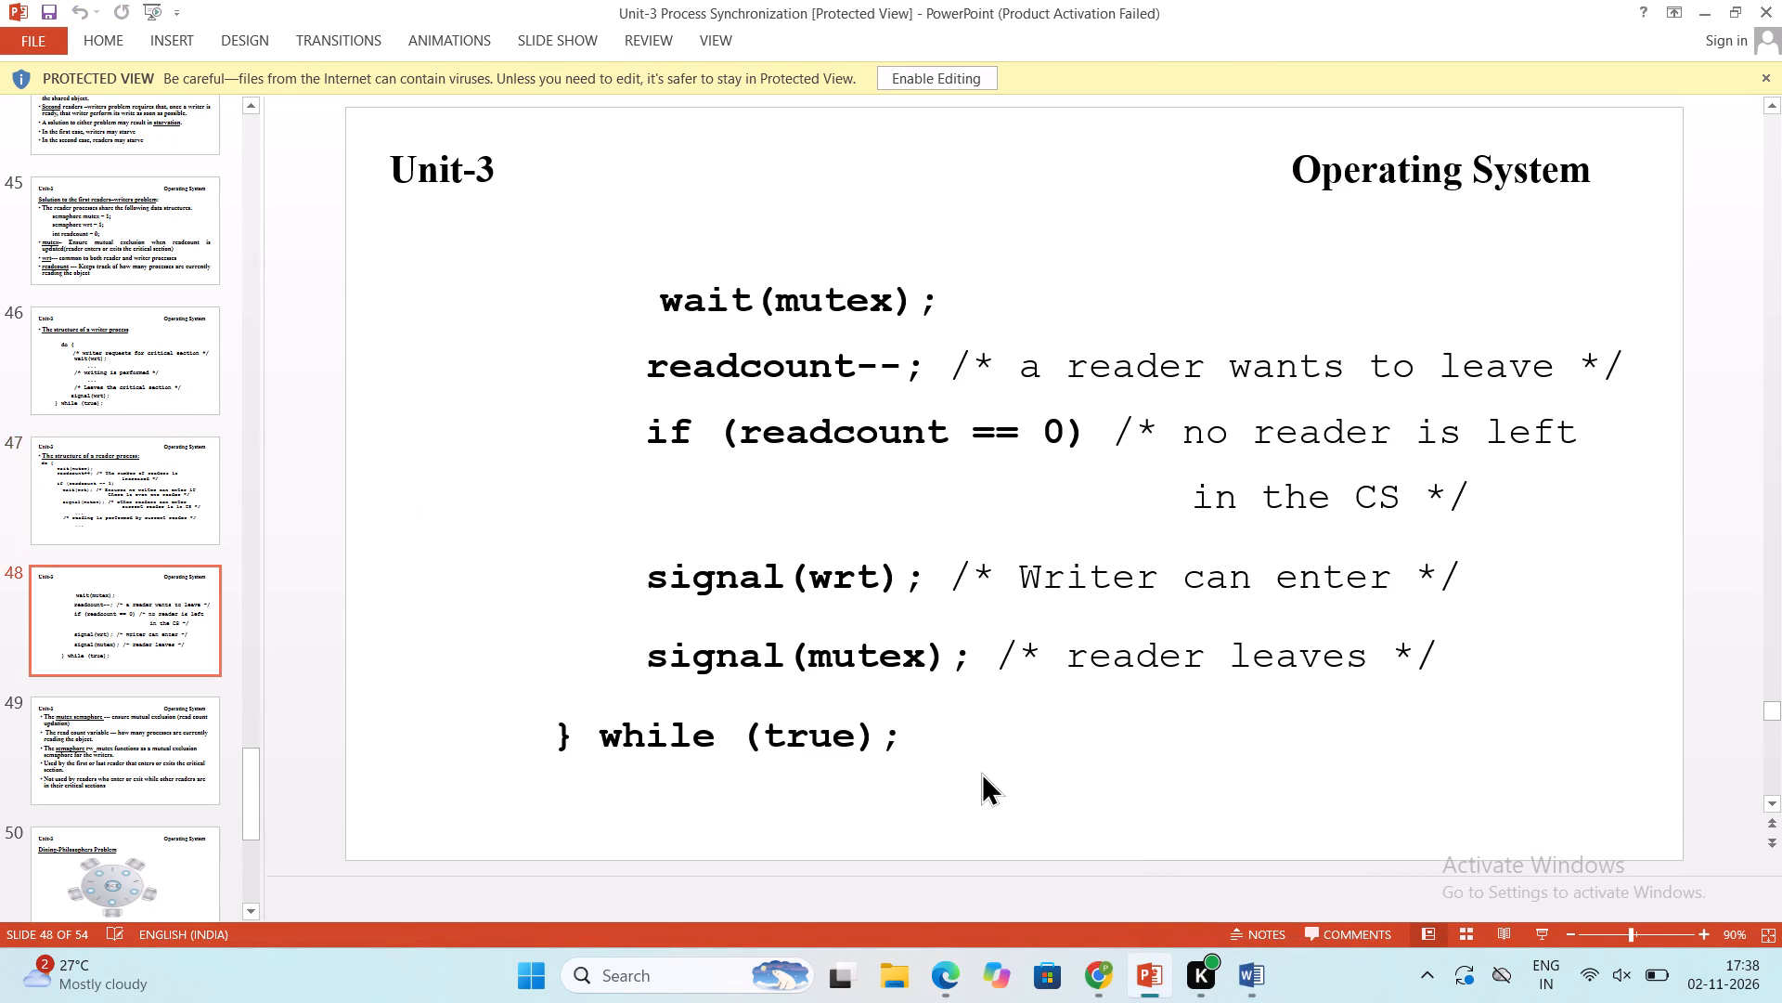
drag(666, 289, 837, 635)
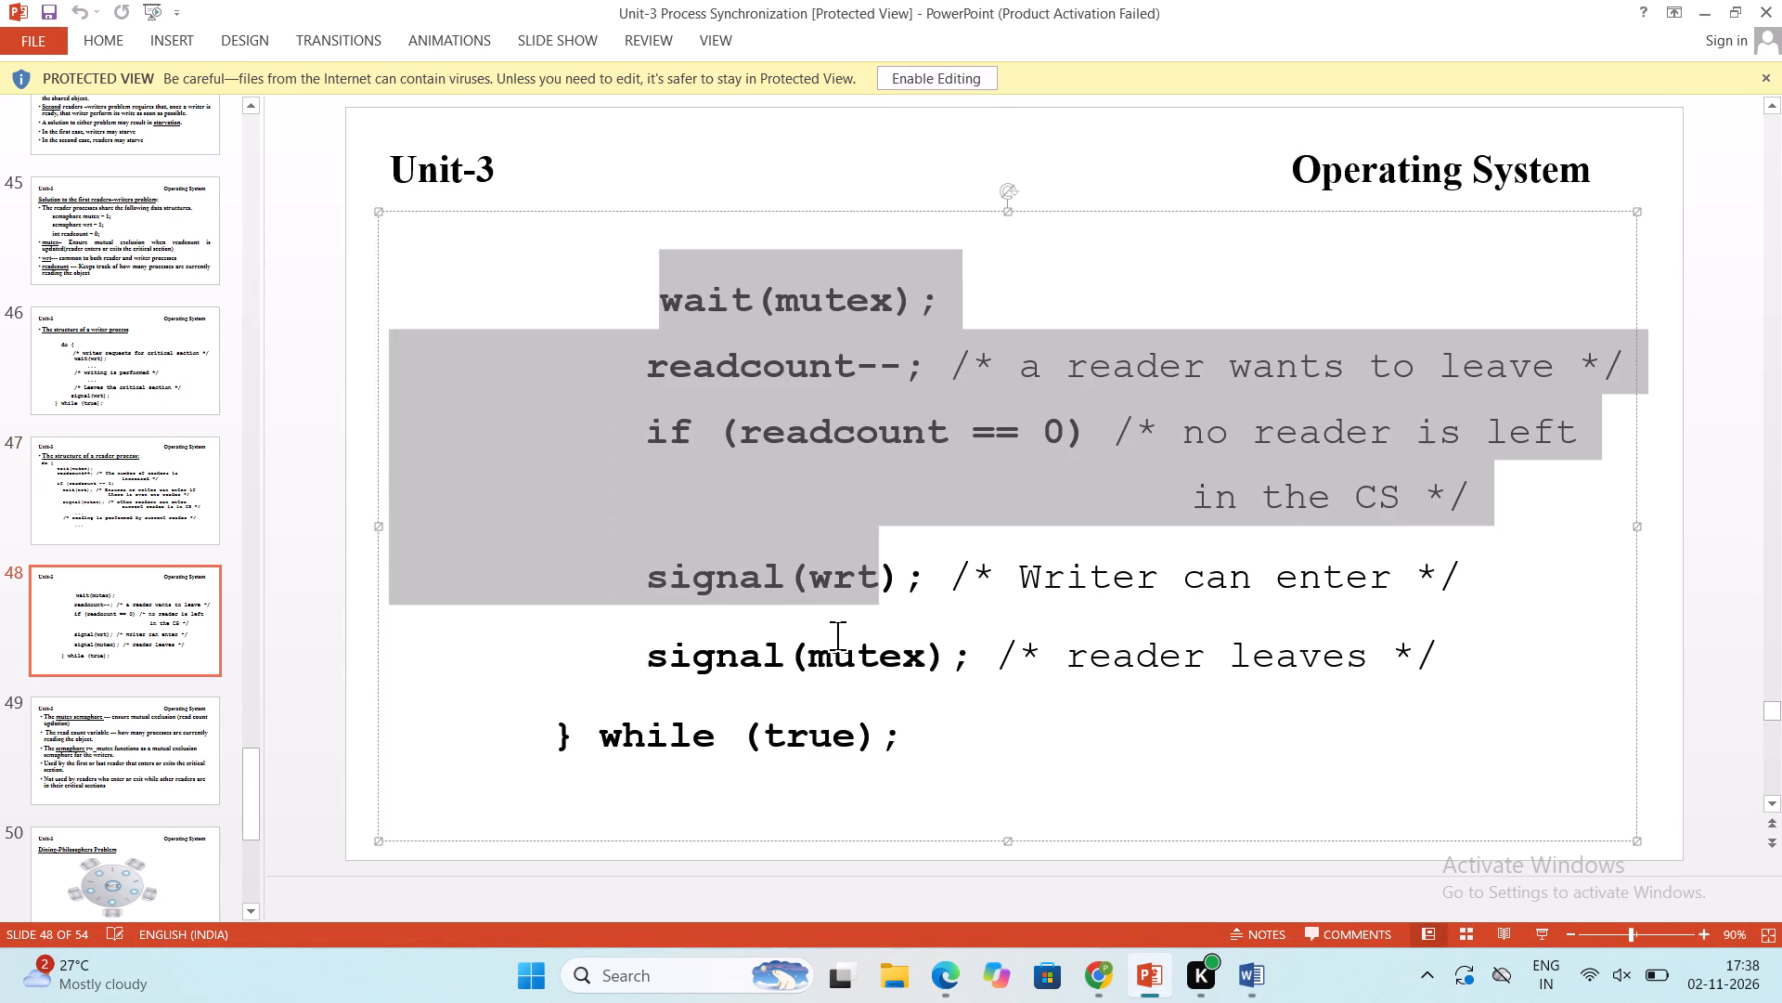
drag(837, 635, 873, 711)
key(ctrl+c)
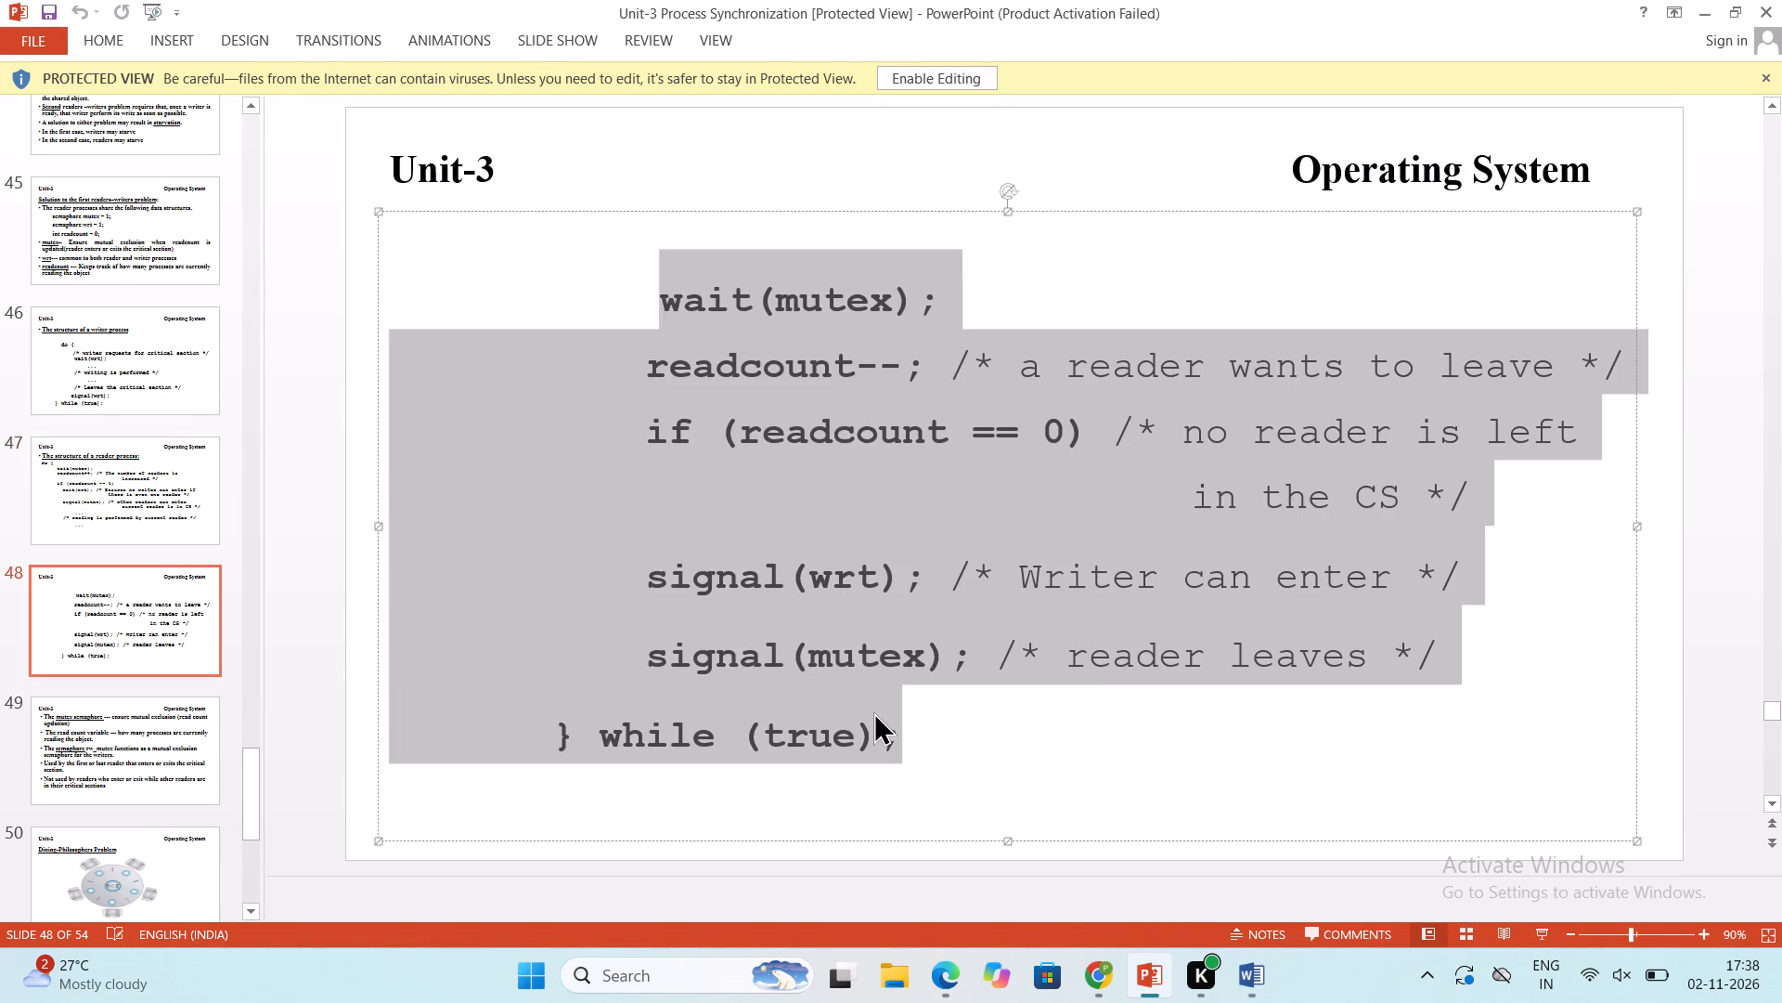
click(1254, 968)
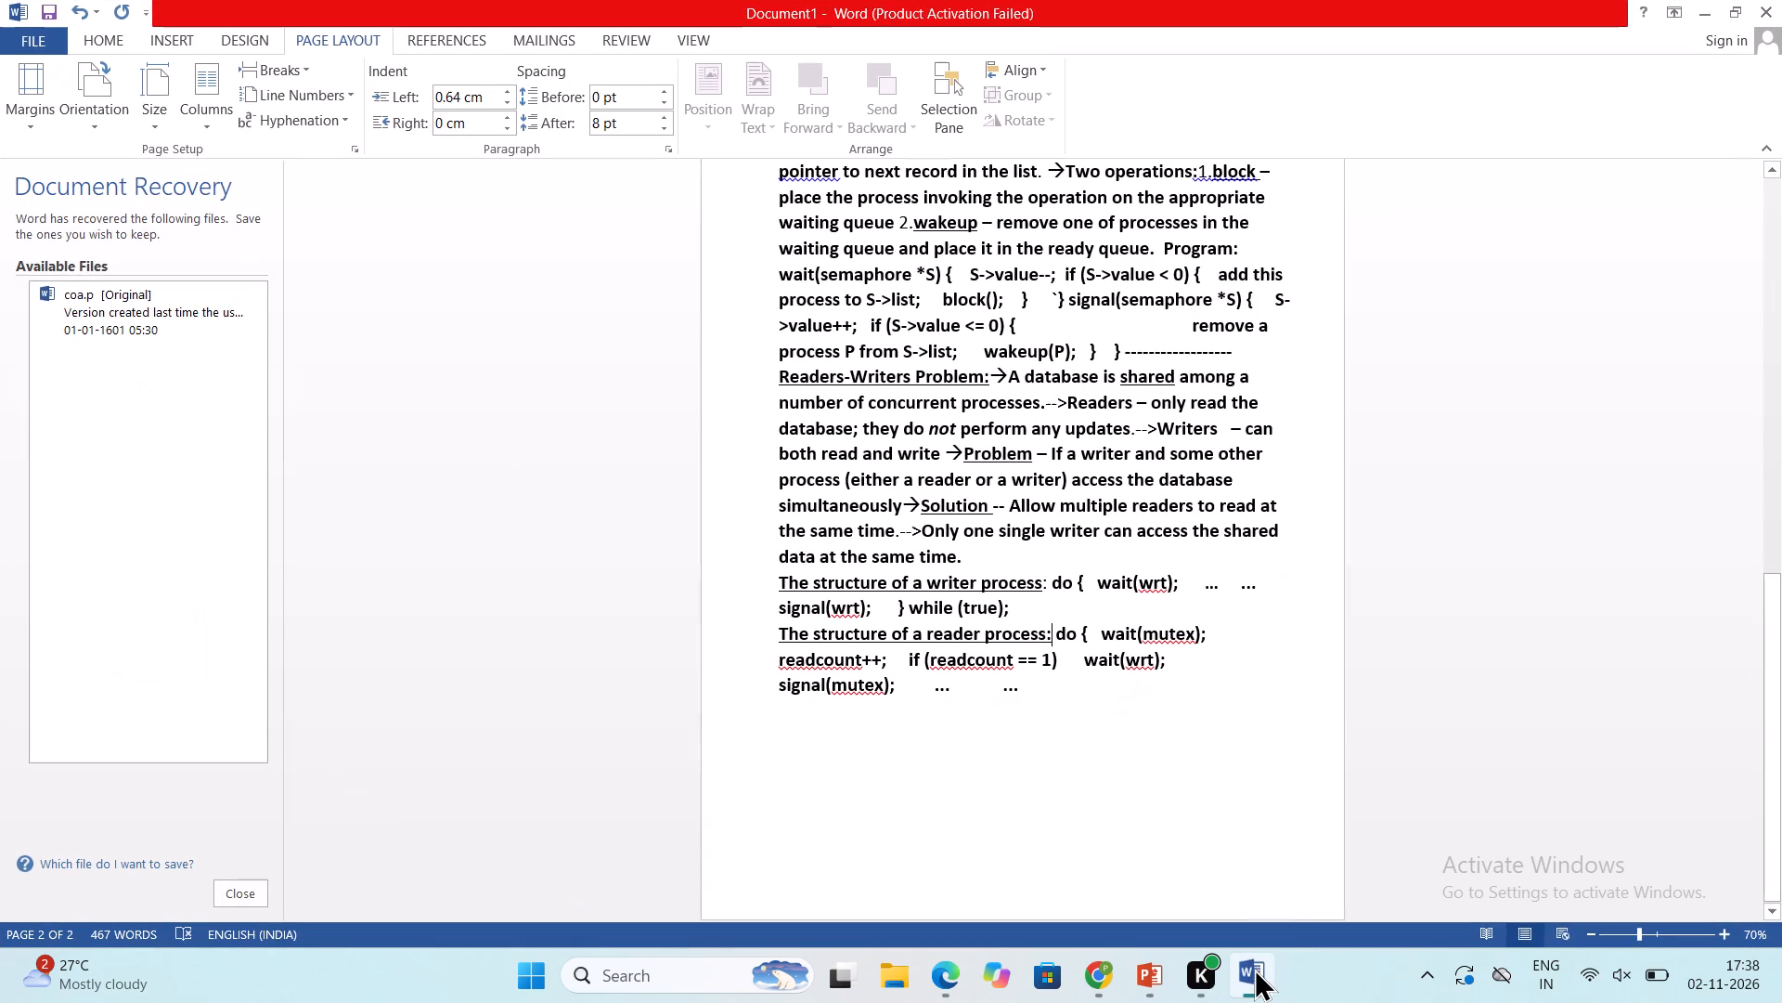
click(1100, 695)
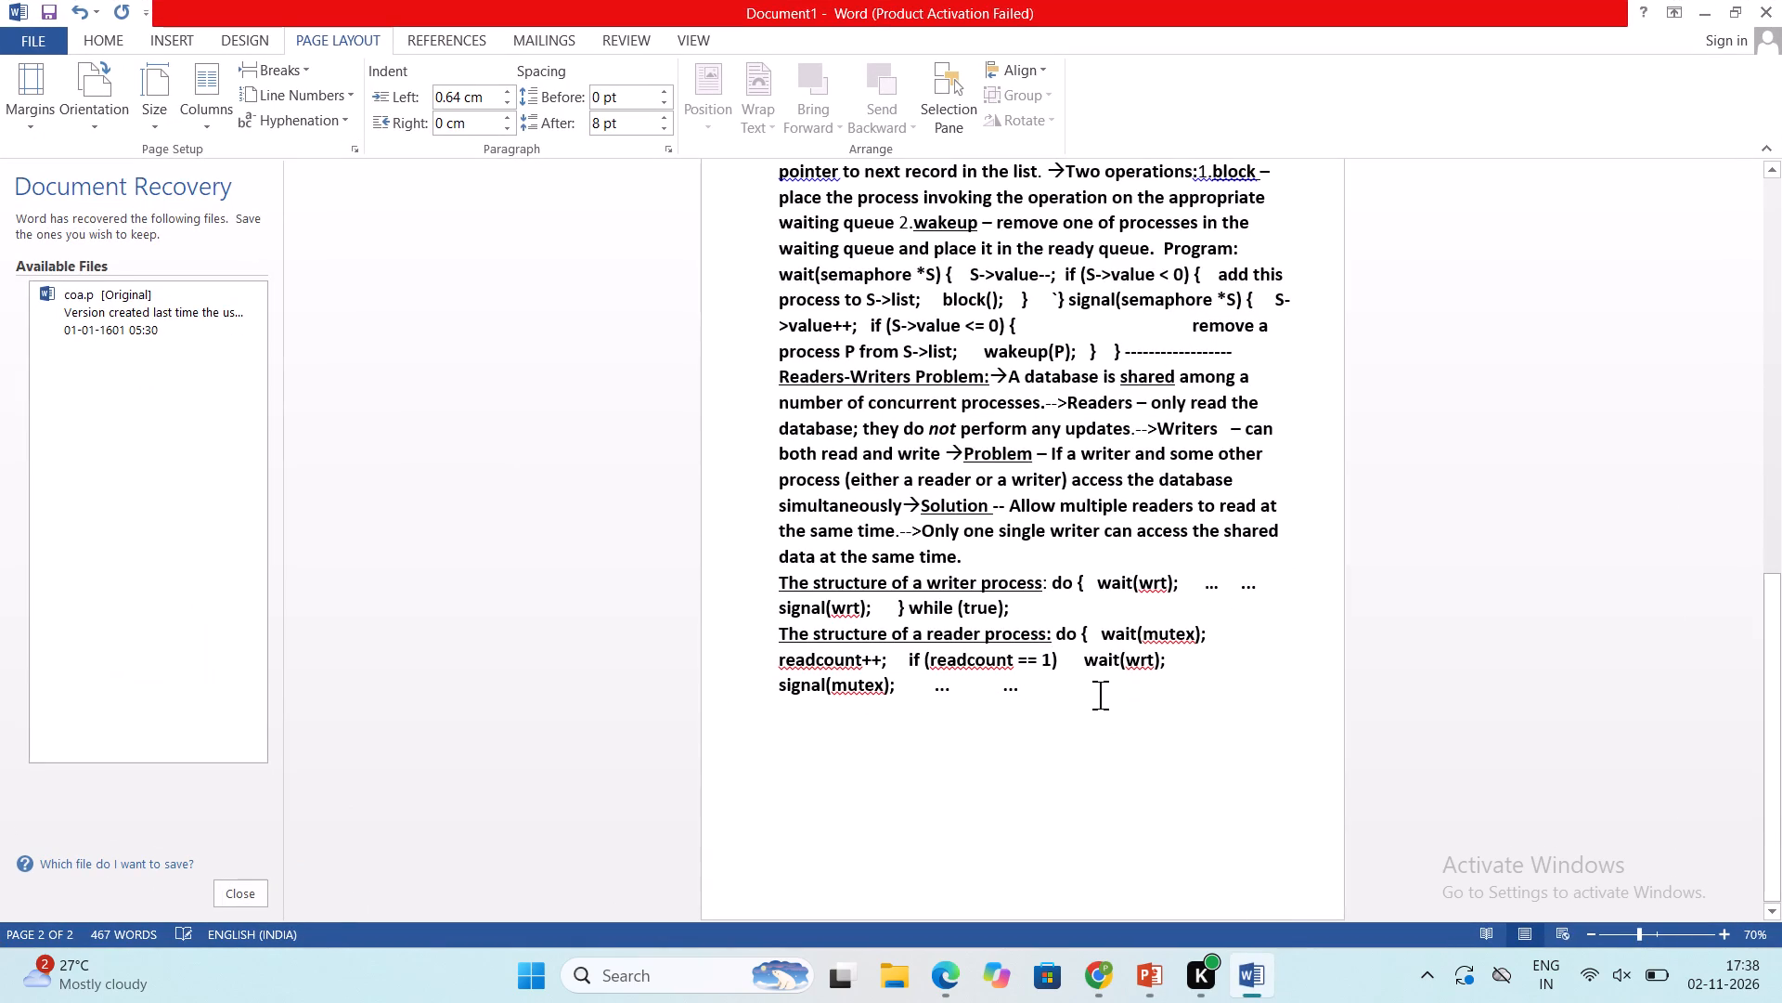
key(ctrl+v)
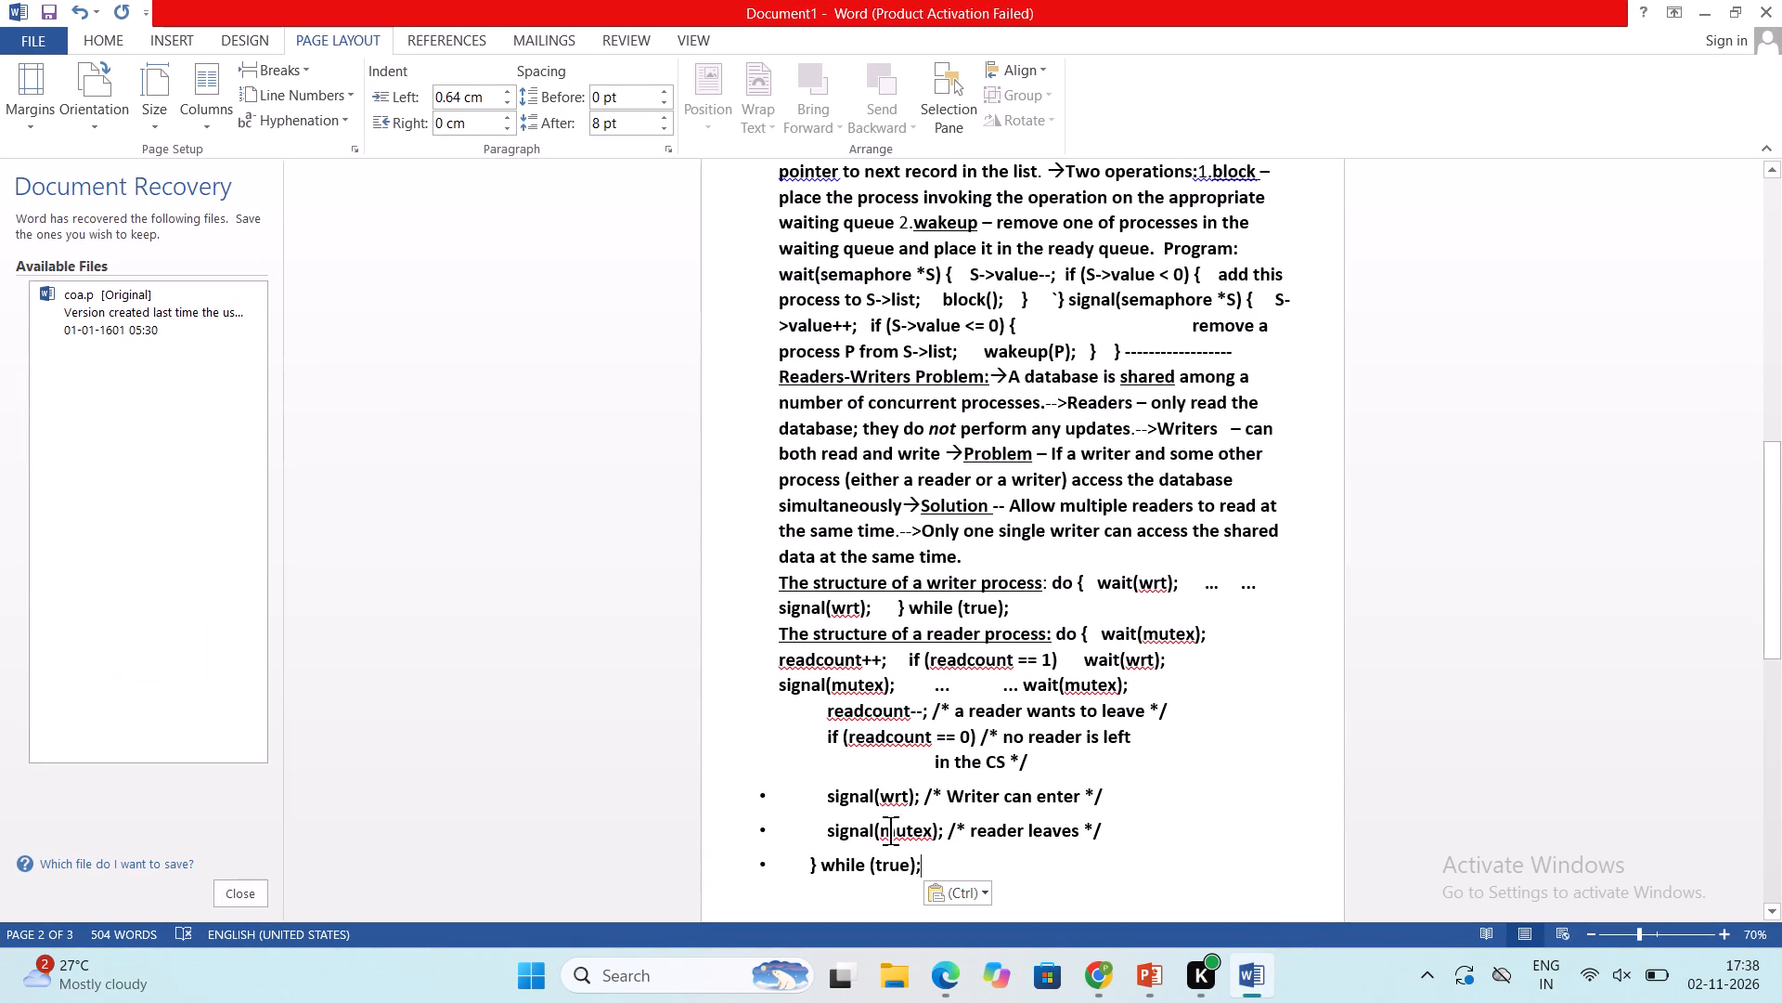
Delete the comment "/* reader leaves */" after "signal(mutex);" in the pasted code.
click(1119, 829)
key(BackSpace)
key(BackSpace)
key(BackSpace)
key(BackSpace)
key(BackSpace)
key(BackSpace)
key(BackSpace)
key(BackSpace)
key(BackSpace)
key(BackSpace)
key(BackSpace)
key(BackSpace)
key(BackSpace)
key(BackSpace)
key(BackSpace)
key(BackSpace)
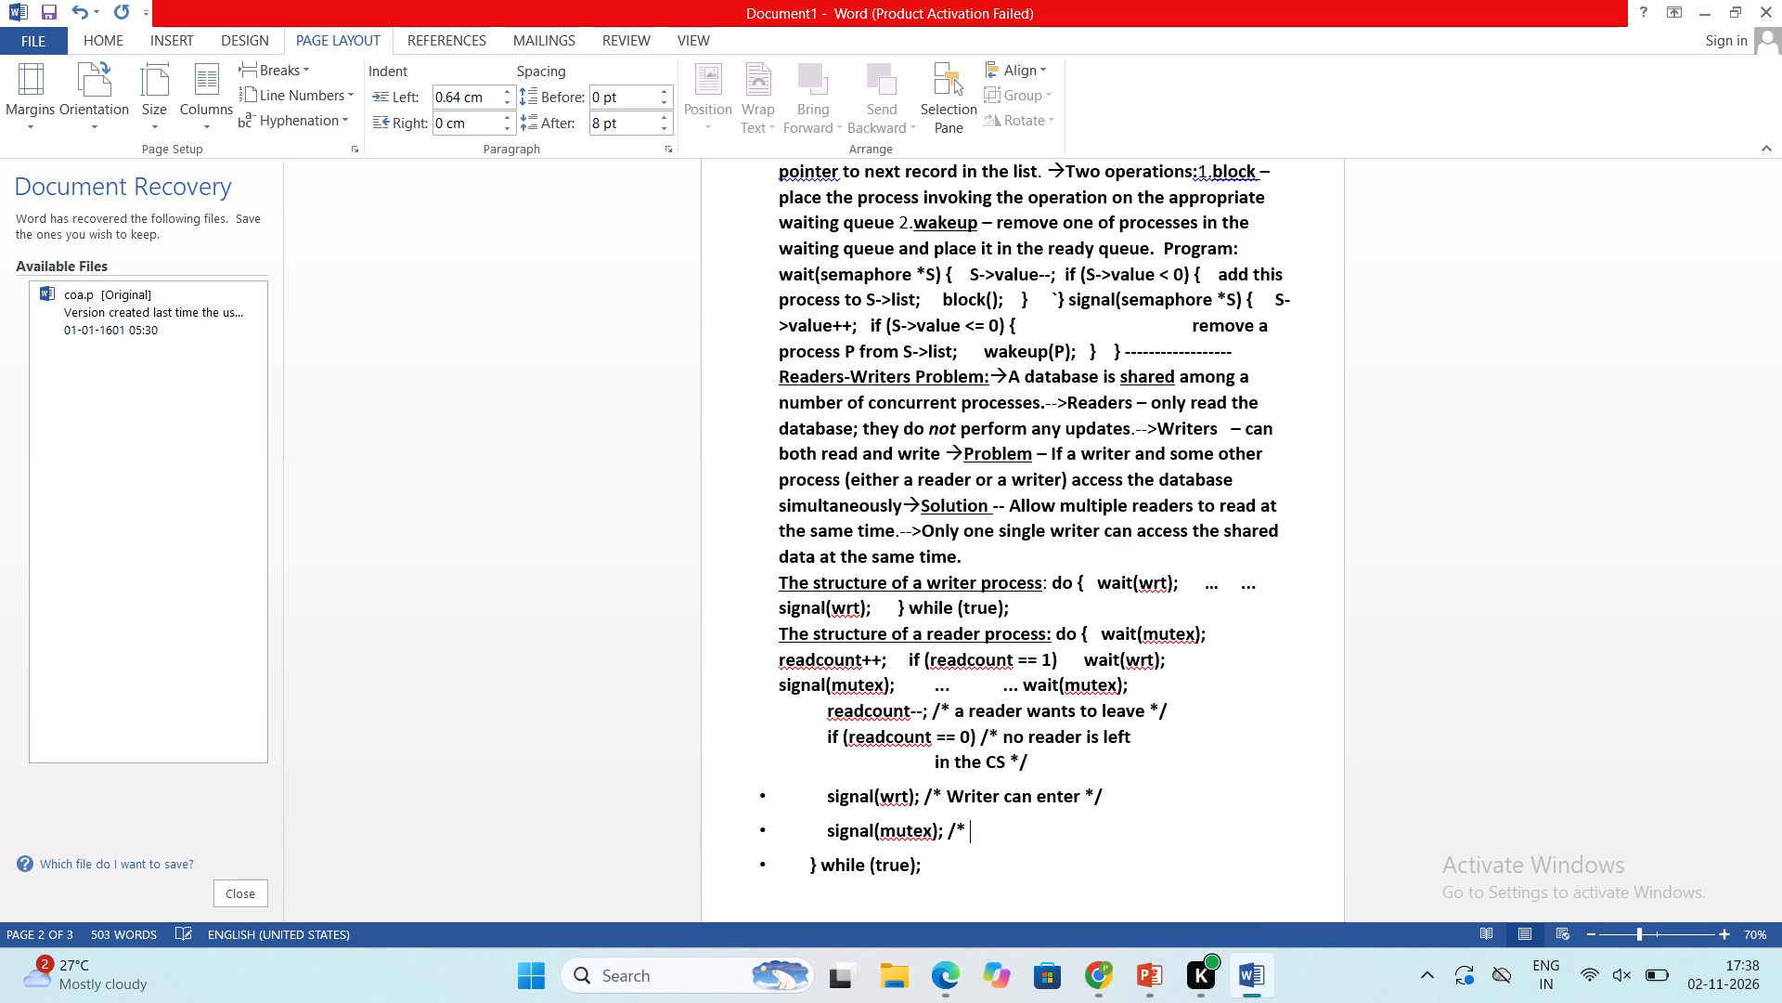
key(BackSpace)
key(BackSpace)
key(BackSpace)
click(1131, 787)
key(BackSpace)
key(BackSpace)
key(BackSpace)
key(BackSpace)
key(BackSpace)
key(BackSpace)
key(BackSpace)
key(BackSpace)
key(BackSpace)
key(BackSpace)
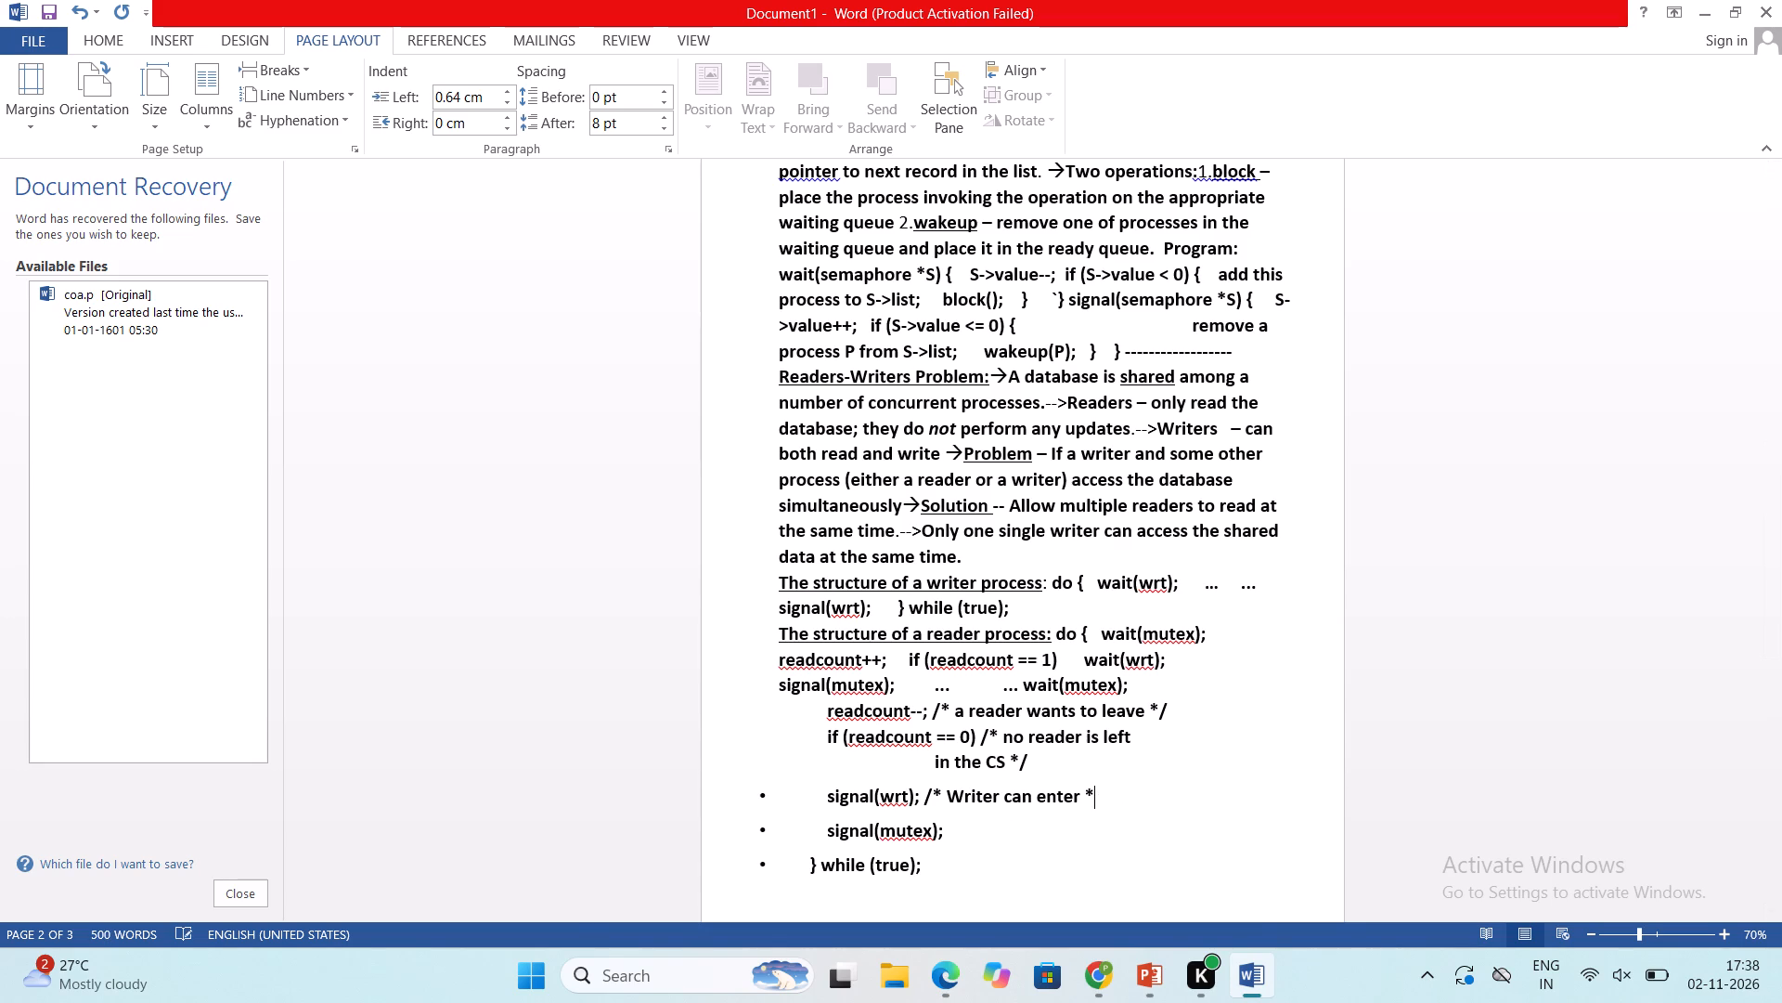
key(BackSpace)
key(BackSpace)
key(BackSpace)
key(BackSpace)
key(BackSpace)
key(BackSpace)
key(BackSpace)
key(BackSpace)
key(BackSpace)
key(BackSpace)
key(BackSpace)
key(BackSpace)
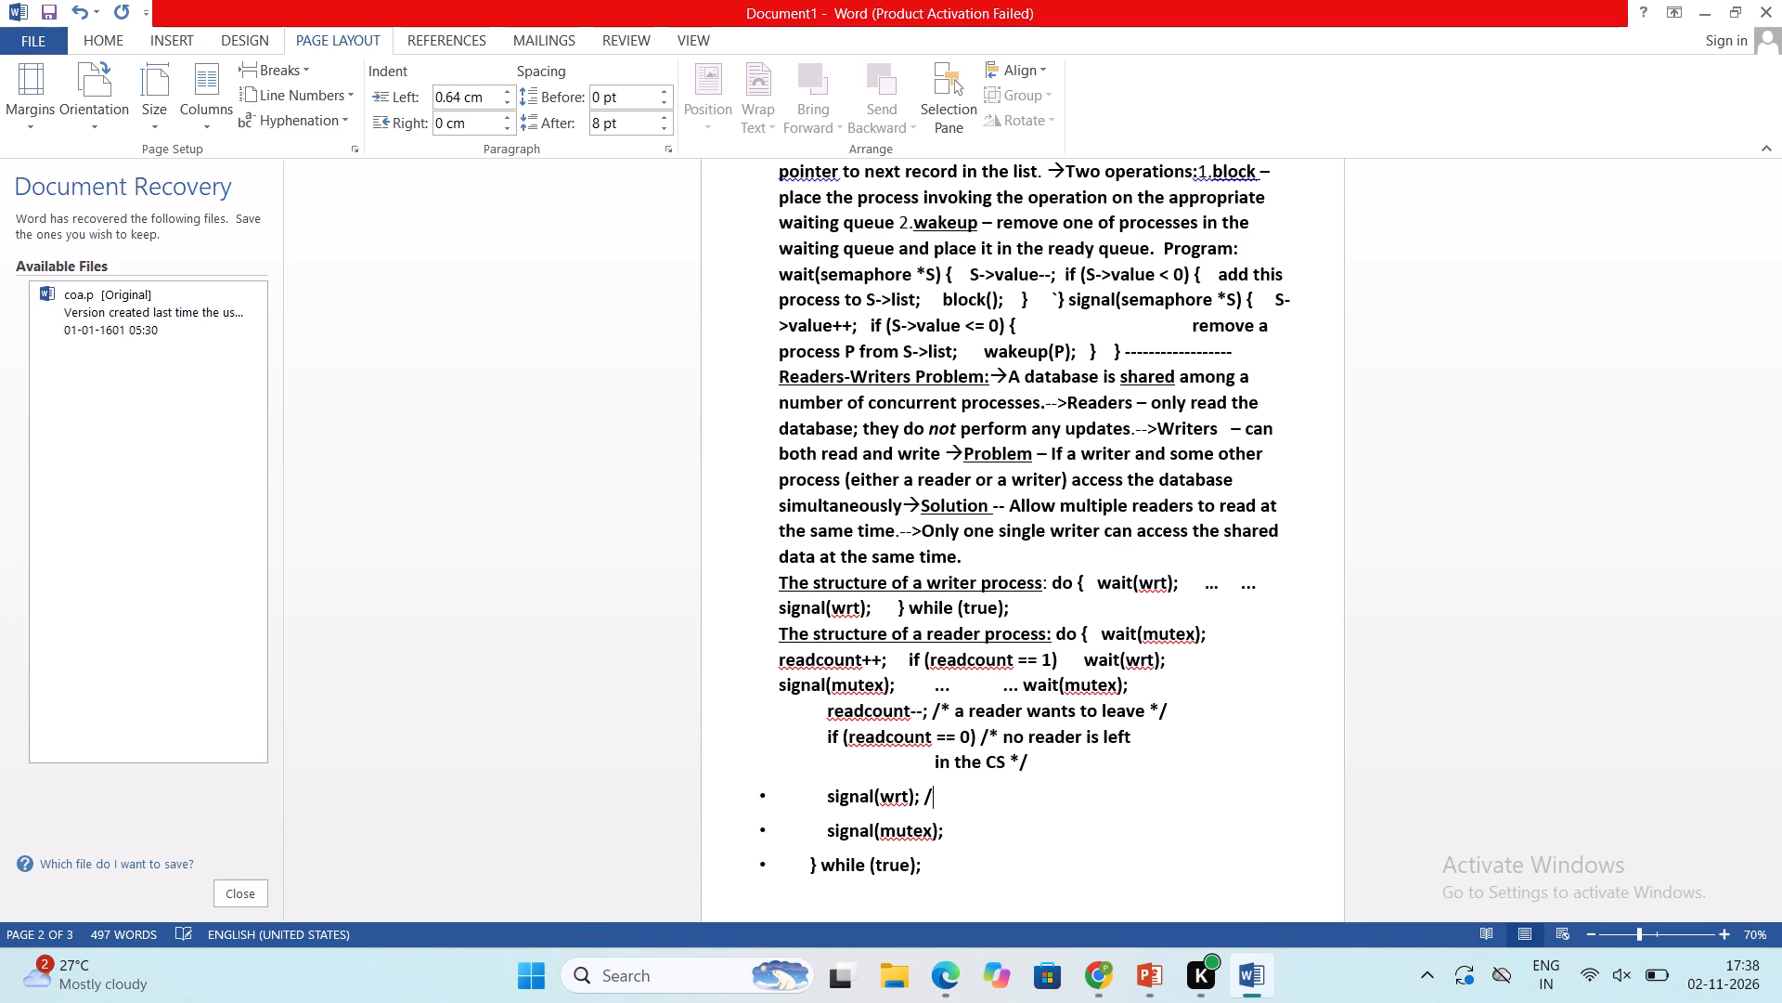
click(1026, 772)
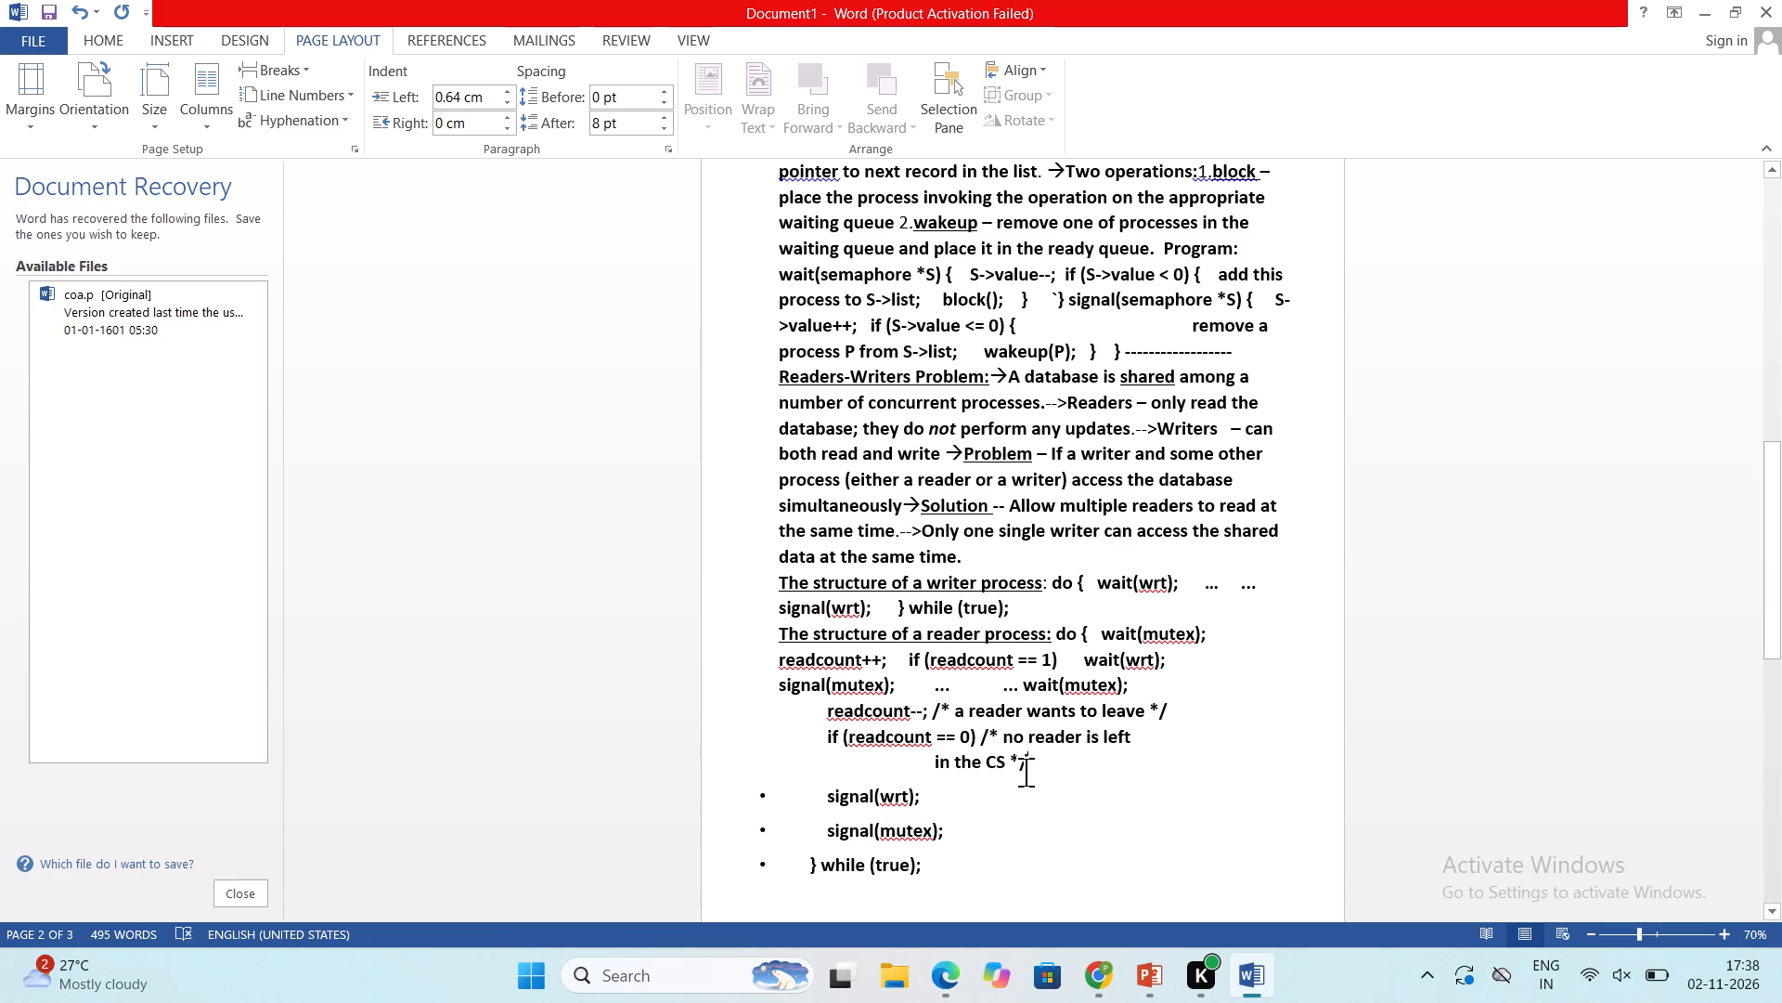
key(BackSpace)
key(BackSpace)
key(BackSpace)
key(BackSpace)
key(BackSpace)
key(BackSpace)
key(BackSpace)
key(BackSpace)
key(BackSpace)
key(BackSpace)
key(BackSpace)
key(BackSpace)
key(BackSpace)
key(BackSpace)
key(BackSpace)
key(BackSpace)
key(BackSpace)
key(BackSpace)
key(BackSpace)
key(BackSpace)
key(BackSpace)
key(BackSpace)
key(BackSpace)
key(BackSpace)
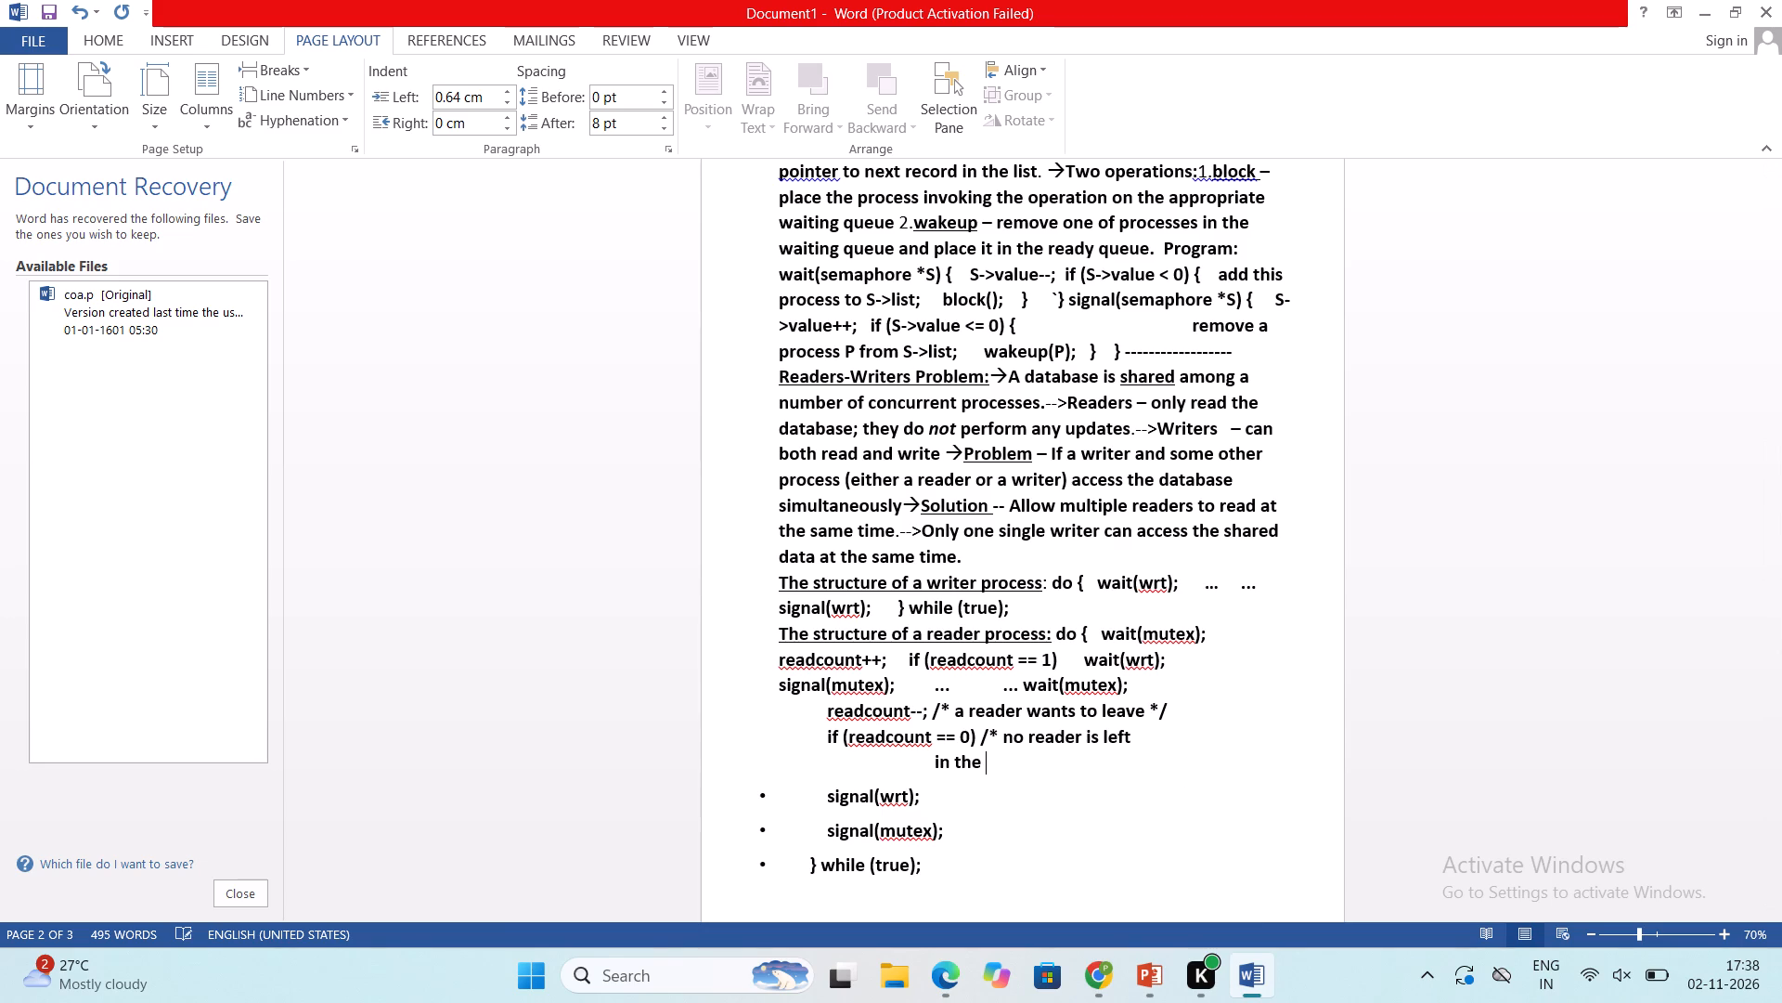
key(BackSpace)
key(BackSpace)
key(BackSpace)
key(BackSpace)
key(BackSpace)
key(BackSpace)
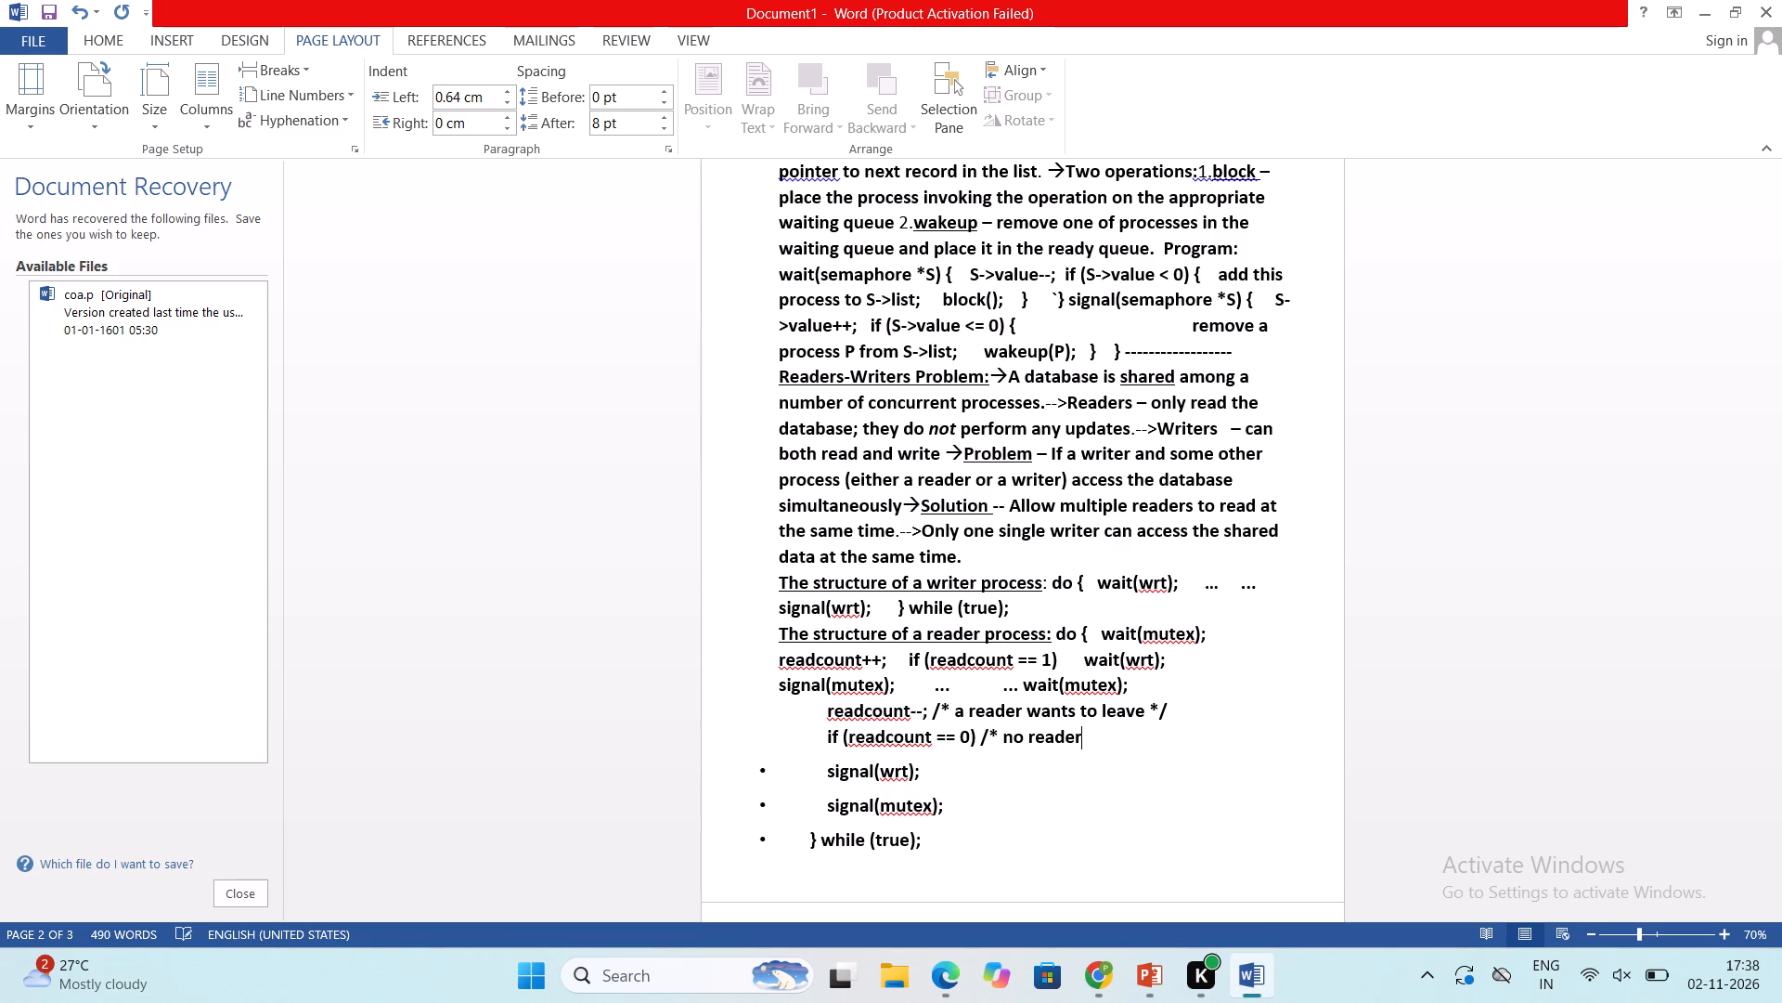
key(BackSpace)
key(BackSpace)
key(BackSpace)
key(BackSpace)
key(BackSpace)
key(BackSpace)
key(BackSpace)
key(BackSpace)
key(BackSpace)
key(BackSpace)
key(BackSpace)
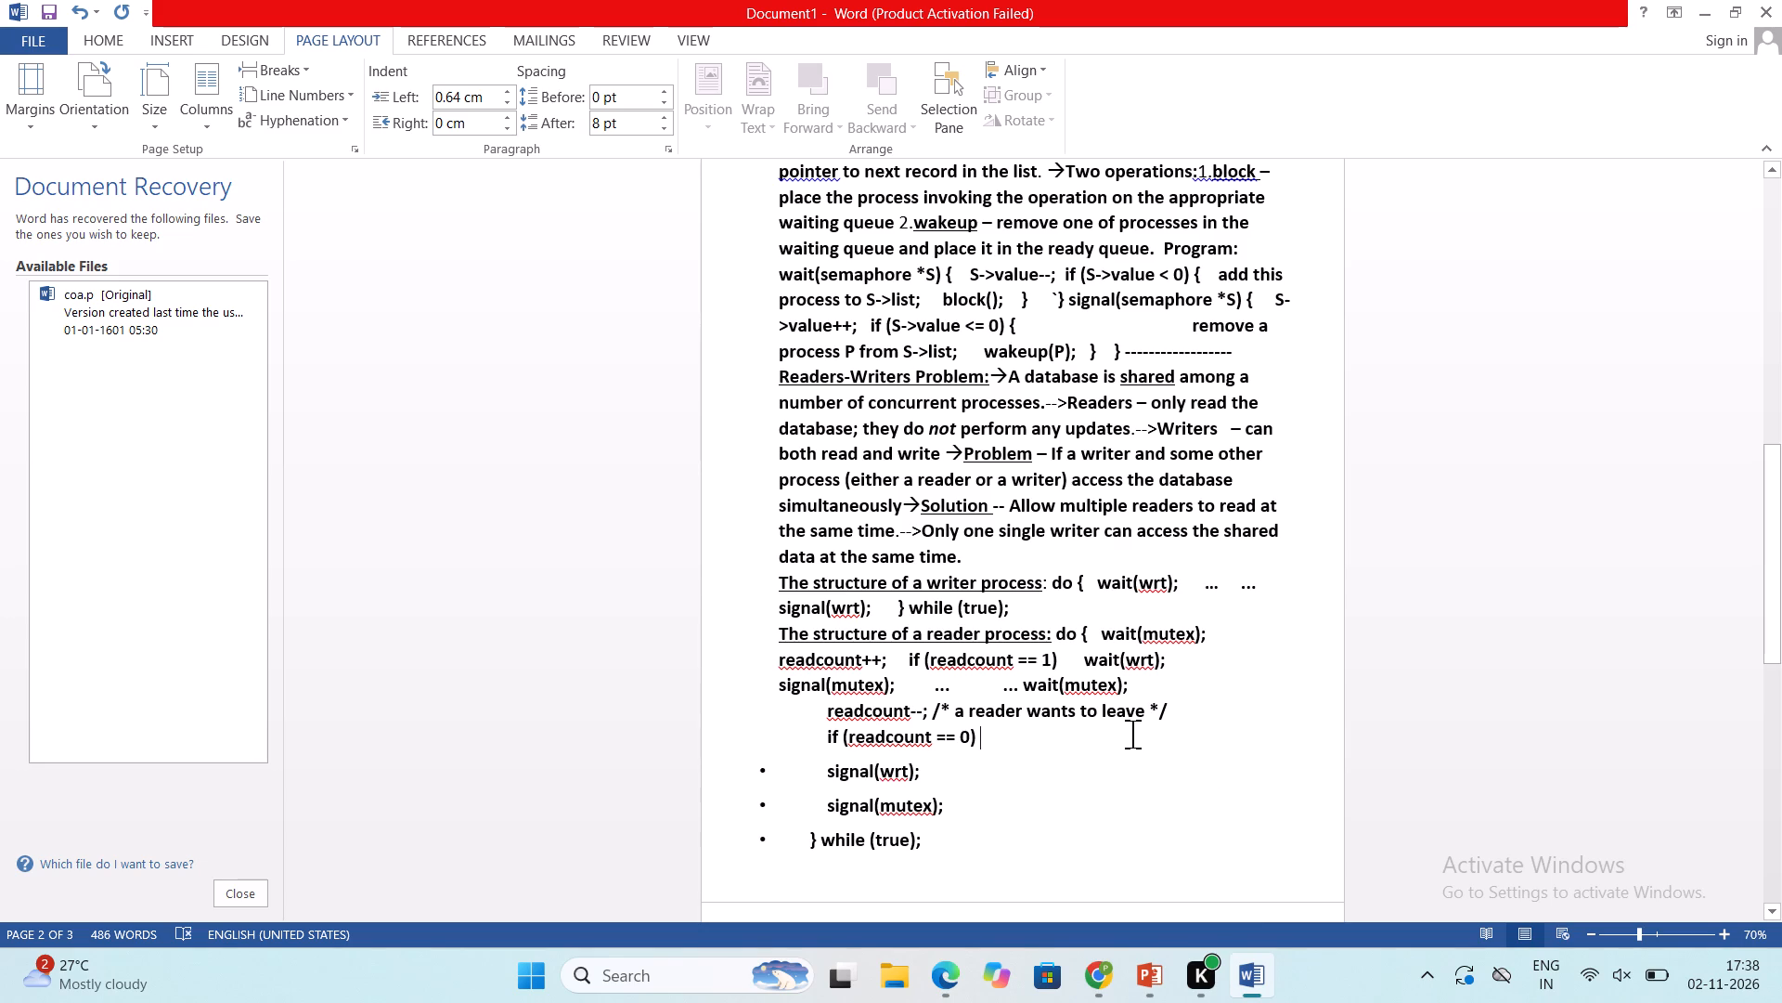
click(1197, 701)
key(BackSpace)
key(BackSpace)
key(BackSpace)
key(BackSpace)
key(BackSpace)
key(BackSpace)
key(BackSpace)
key(BackSpace)
key(BackSpace)
key(BackSpace)
key(BackSpace)
key(BackSpace)
key(BackSpace)
key(BackSpace)
key(BackSpace)
key(BackSpace)
key(BackSpace)
key(BackSpace)
key(BackSpace)
key(BackSpace)
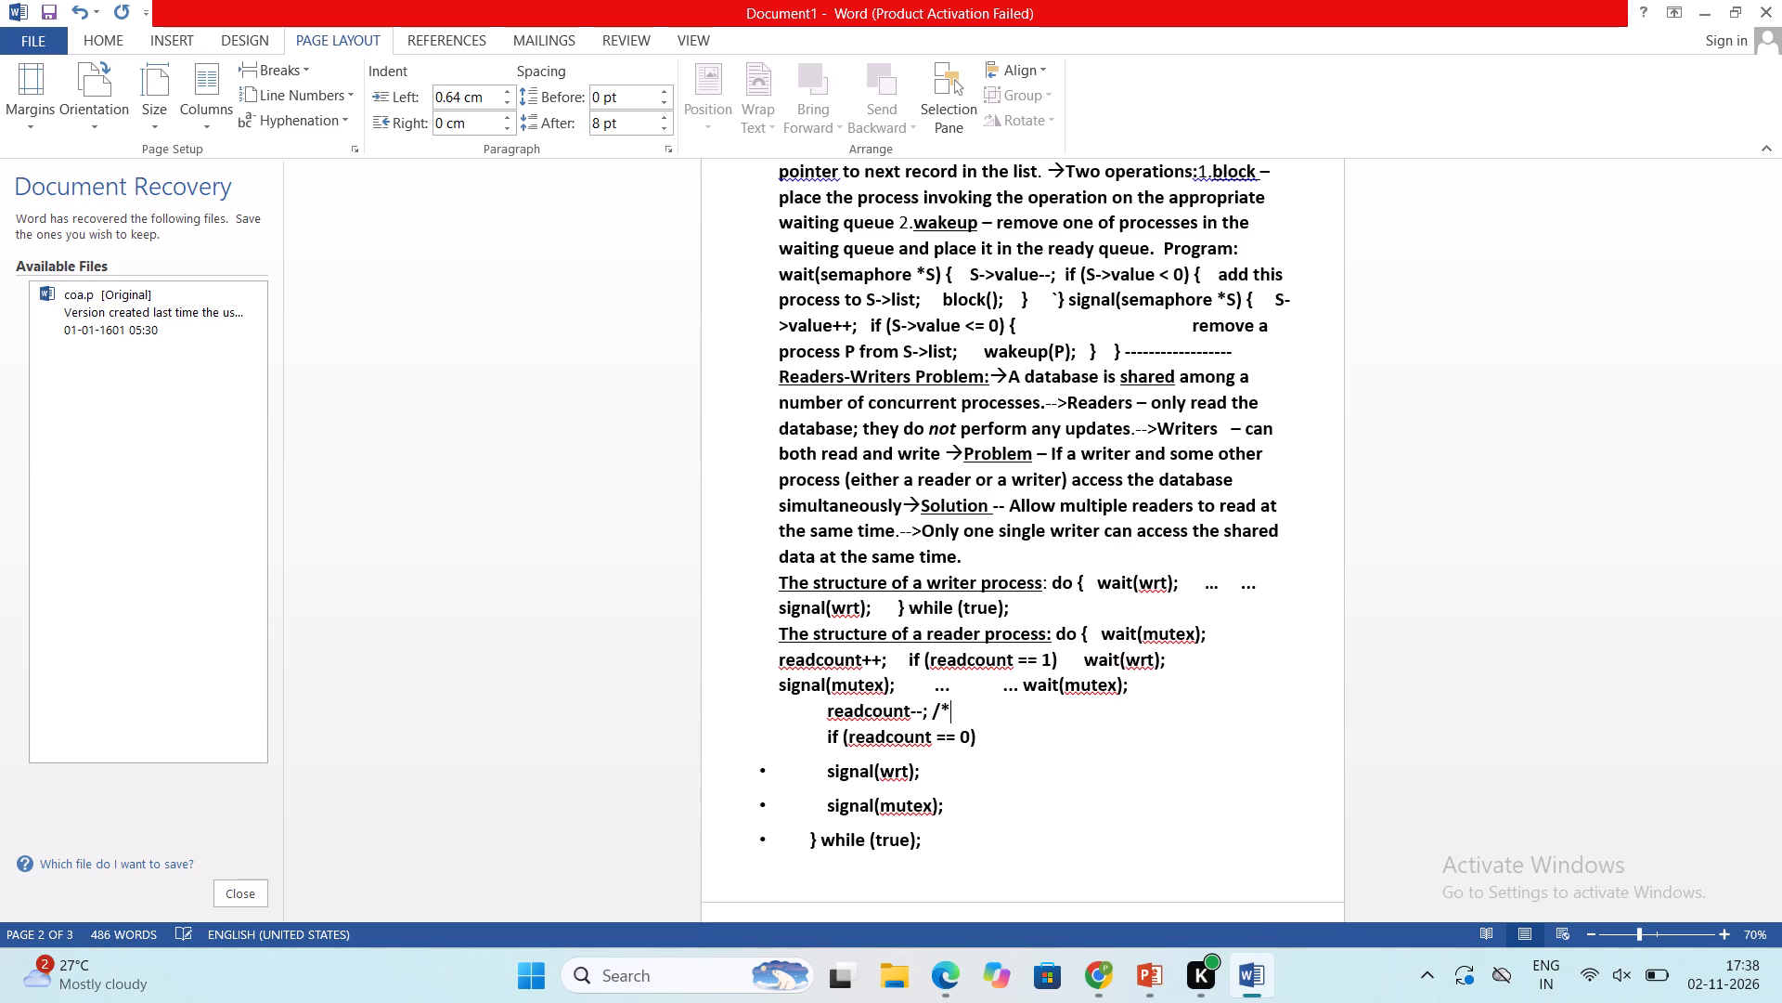
key(BackSpace)
key(BackSpace)
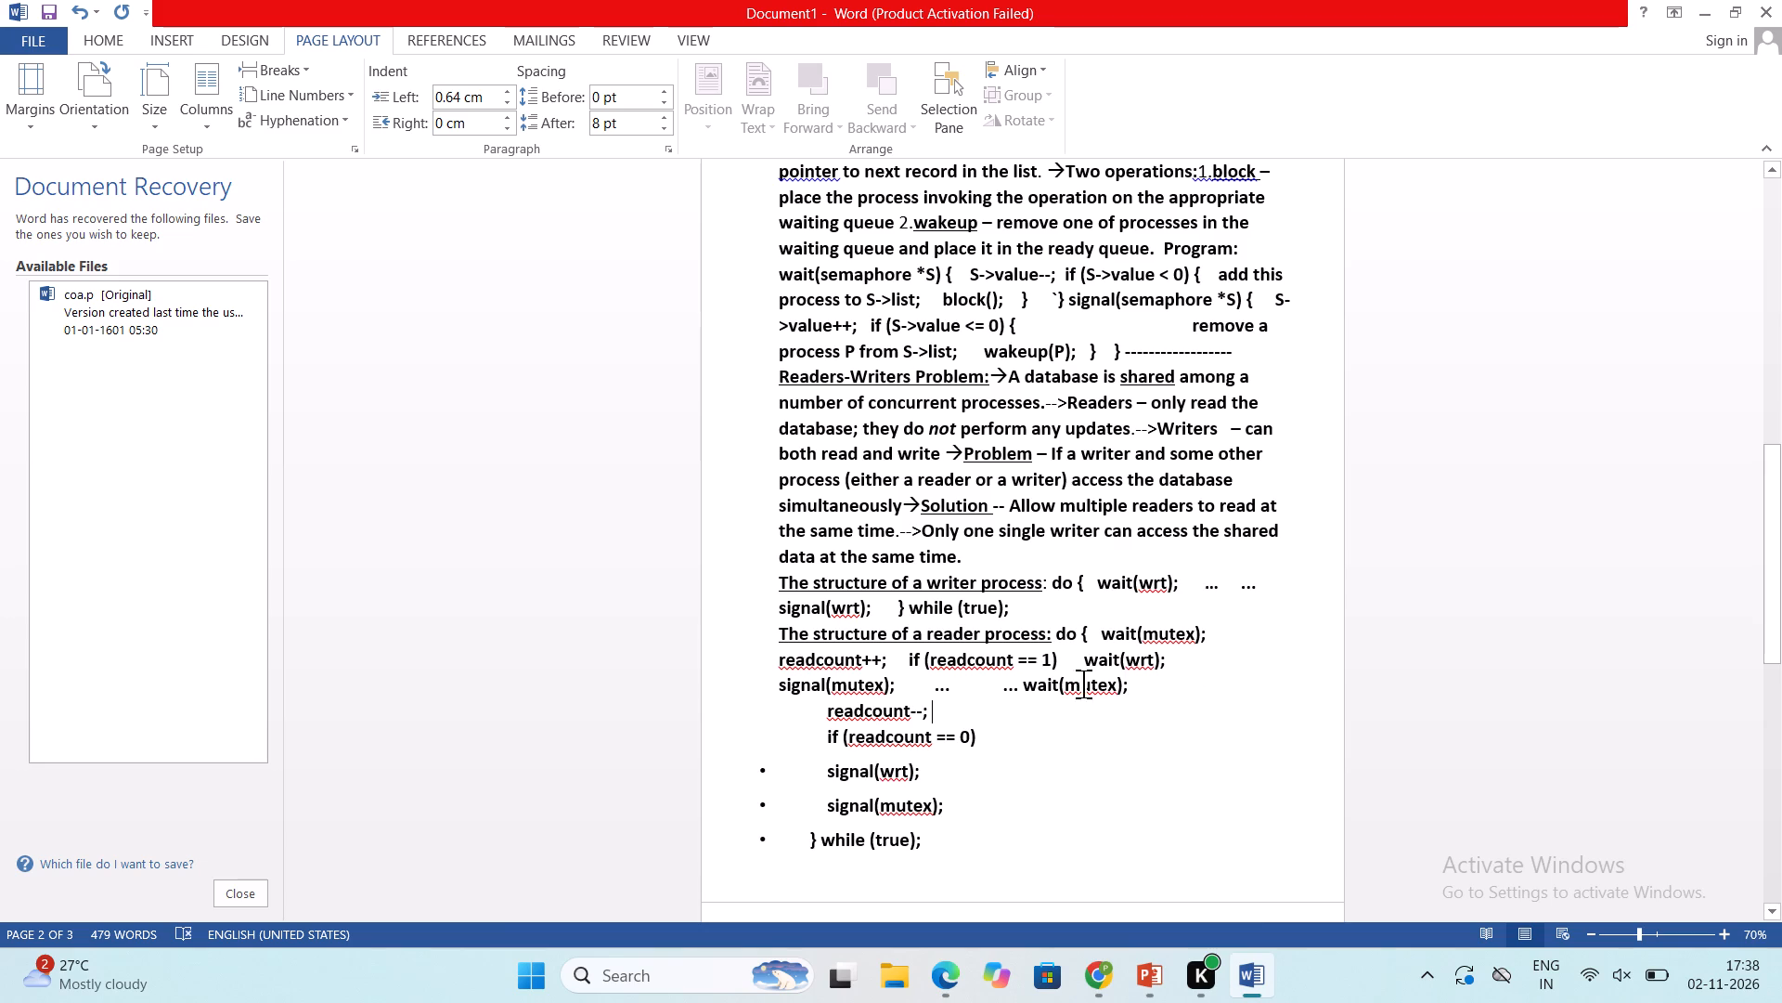
click(773, 720)
key(BackSpace)
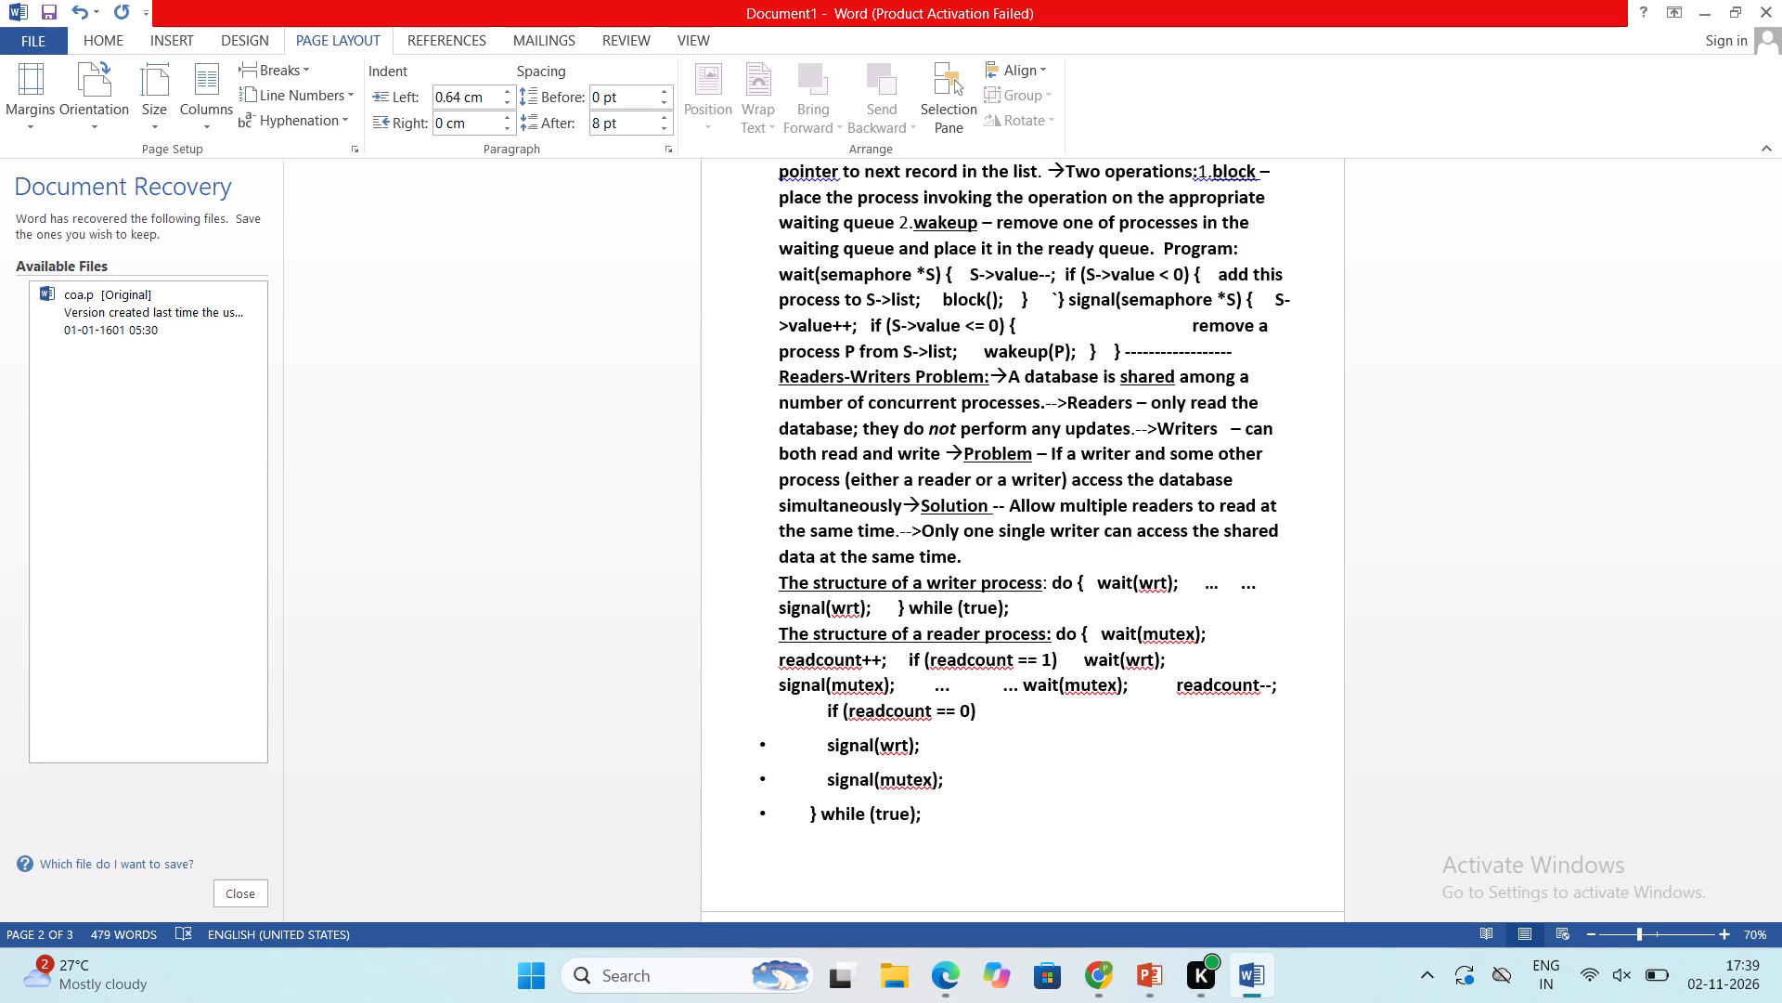
click(787, 807)
key(BackSpace)
key(BackSpace)
key(BackSpace)
key(BackSpace)
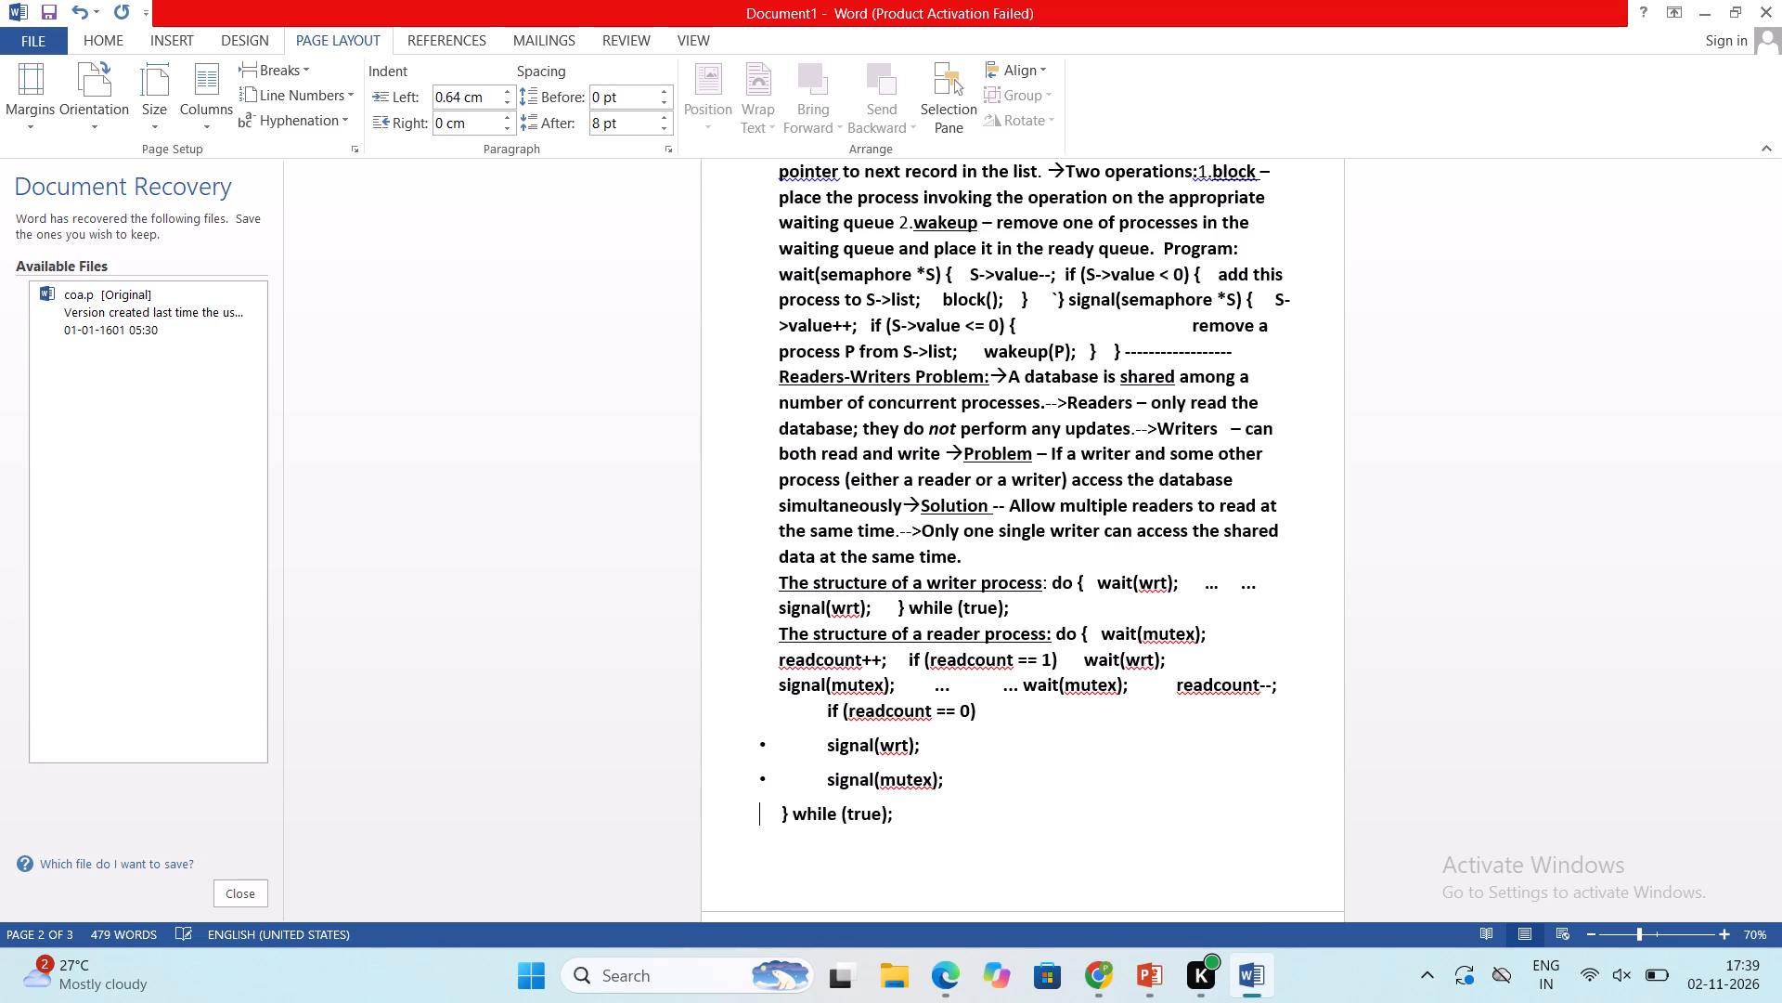
key(BackSpace)
key(BackSpace)
key(Left)
key(Left)
key(Left)
key(Left)
key(Left)
key(Left)
key(Left)
key(Left)
key(Left)
key(Left)
key(Left)
key(Left)
key(Left)
key(Left)
key(Left)
key(Left)
key(Left)
key(Left)
key(Left)
key(Left)
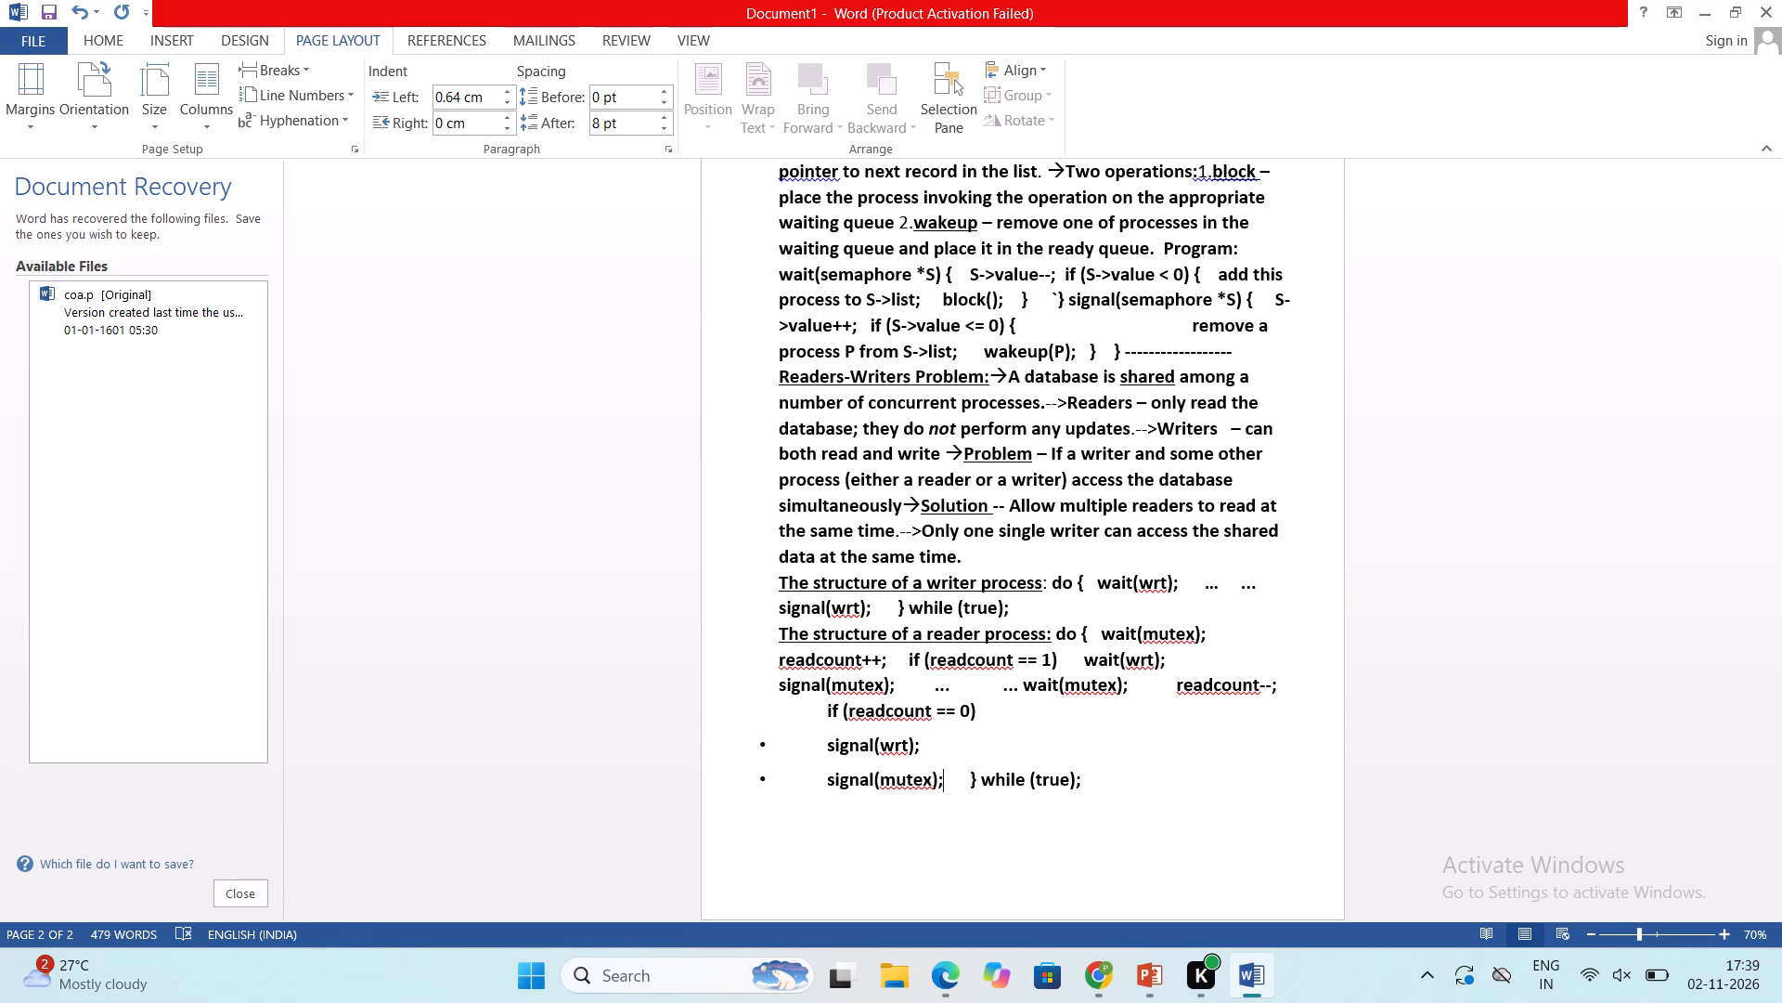
key(Left)
key(Left)
key(Left)
key(Left)
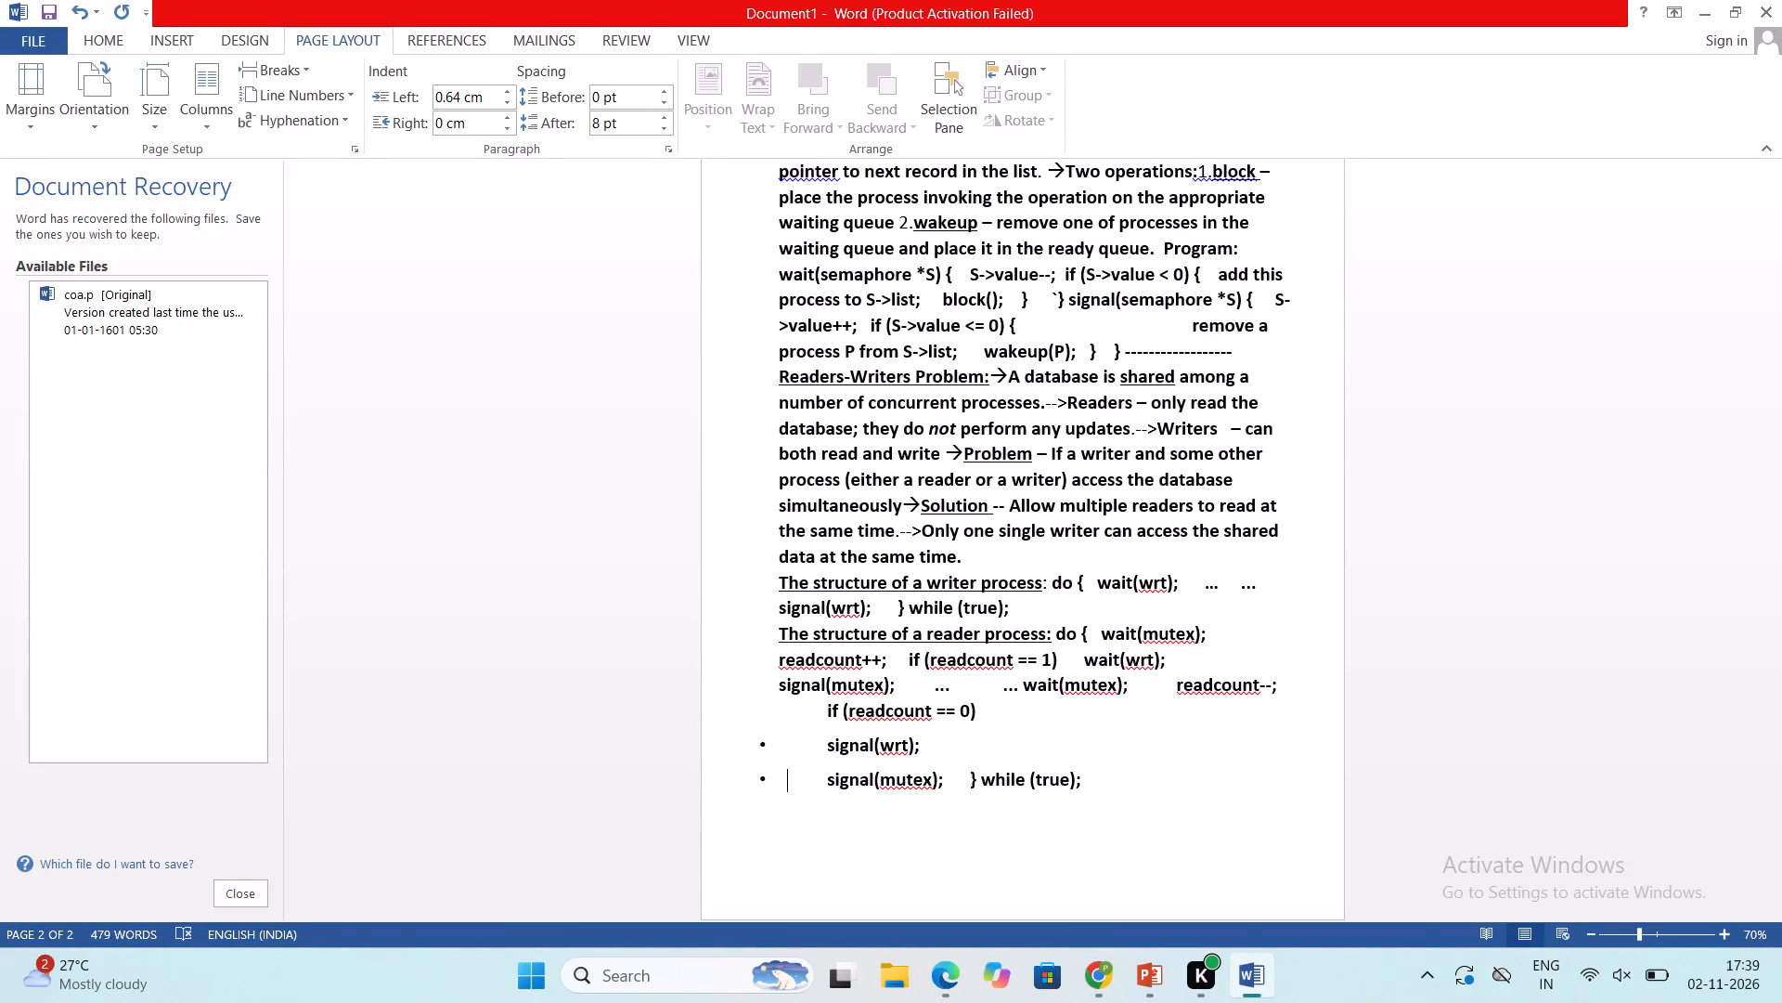
key(BackSpace)
key(BackSpace)
key(BackSpace)
key(BackSpace)
key(BackSpace)
key(BackSpace)
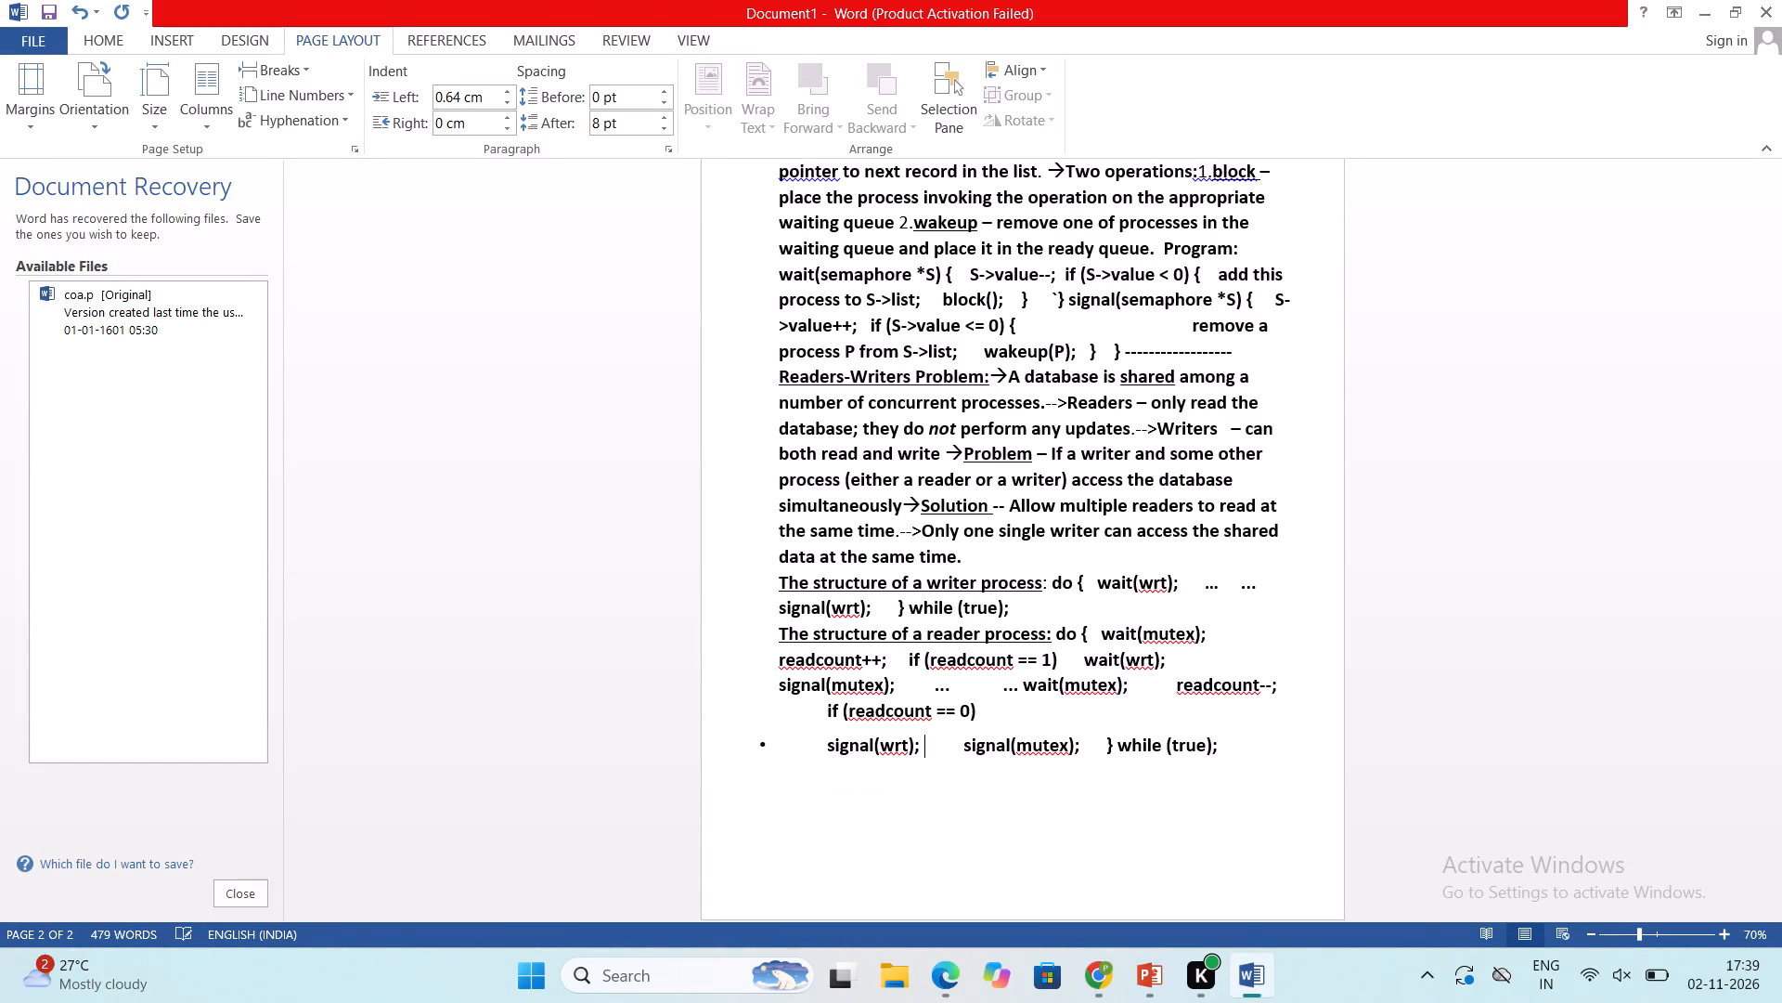
key(Left)
key(Left)
key(Left)
key(Left)
key(Left)
key(Left)
key(Left)
key(Left)
key(Left)
key(Left)
key(Left)
key(Left)
key(Left)
key(Left)
key(Left)
key(Left)
key(Left)
key(Left)
key(Left)
key(Left)
key(Left)
key(Left)
key(Left)
key(BackSpace)
key(BackSpace)
key(BackSpace)
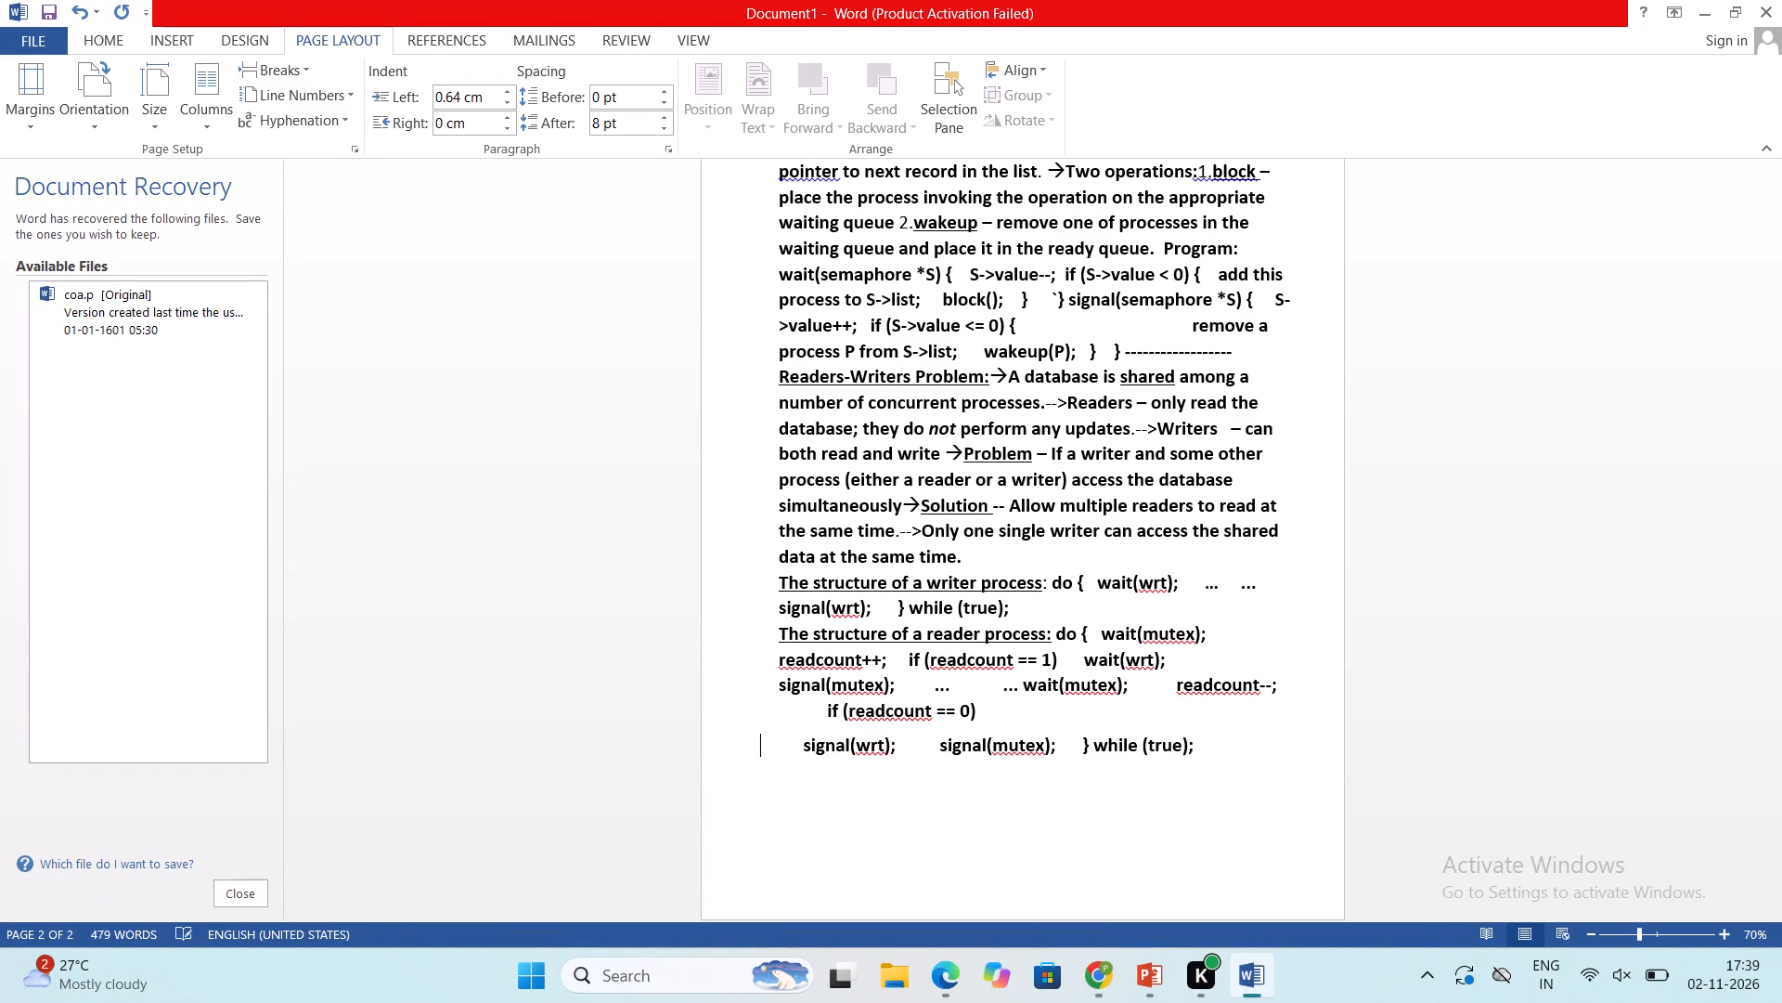
key(BackSpace)
key(BackSpace)
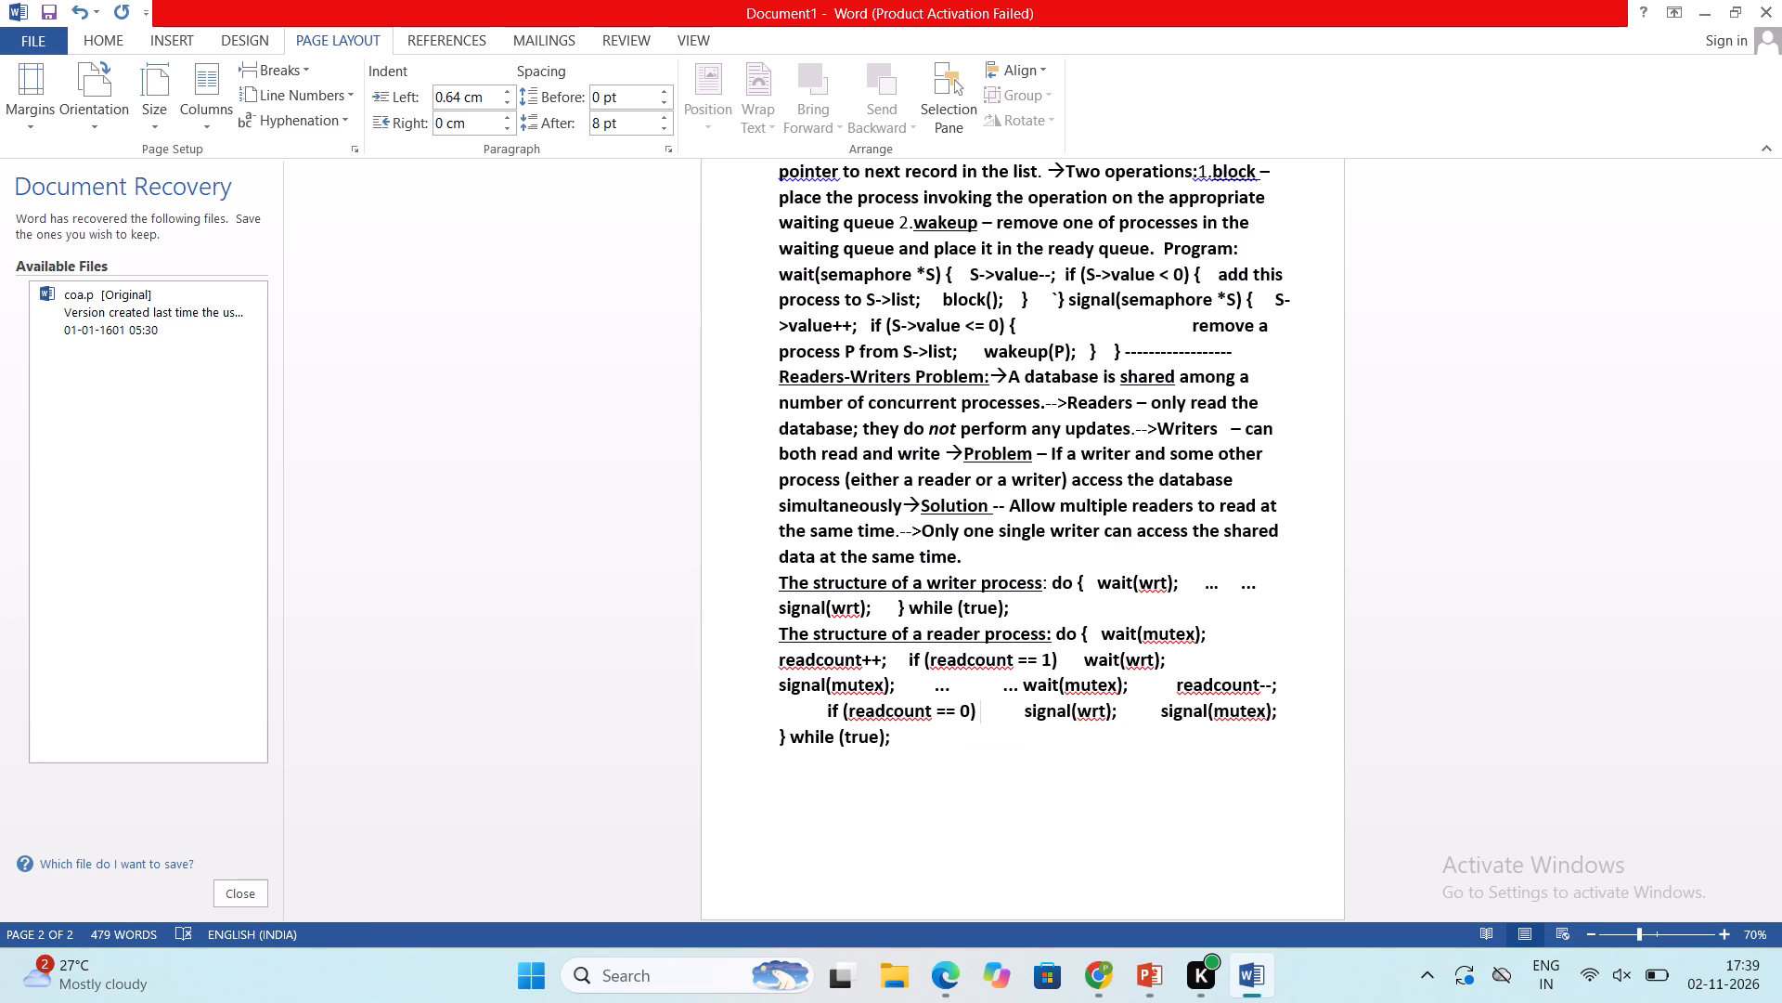
Delete the extra spaces before "if (readcount == 0)" in the reader process code.
key(Left)
key(Left)
key(Left)
key(Left)
key(Left)
key(Left)
key(Left)
key(Left)
key(Left)
key(Left)
key(Left)
key(Left)
key(Left)
key(Left)
key(Left)
key(Left)
key(Left)
key(Left)
key(Left)
key(Left)
key(Left)
key(Left)
key(BackSpace)
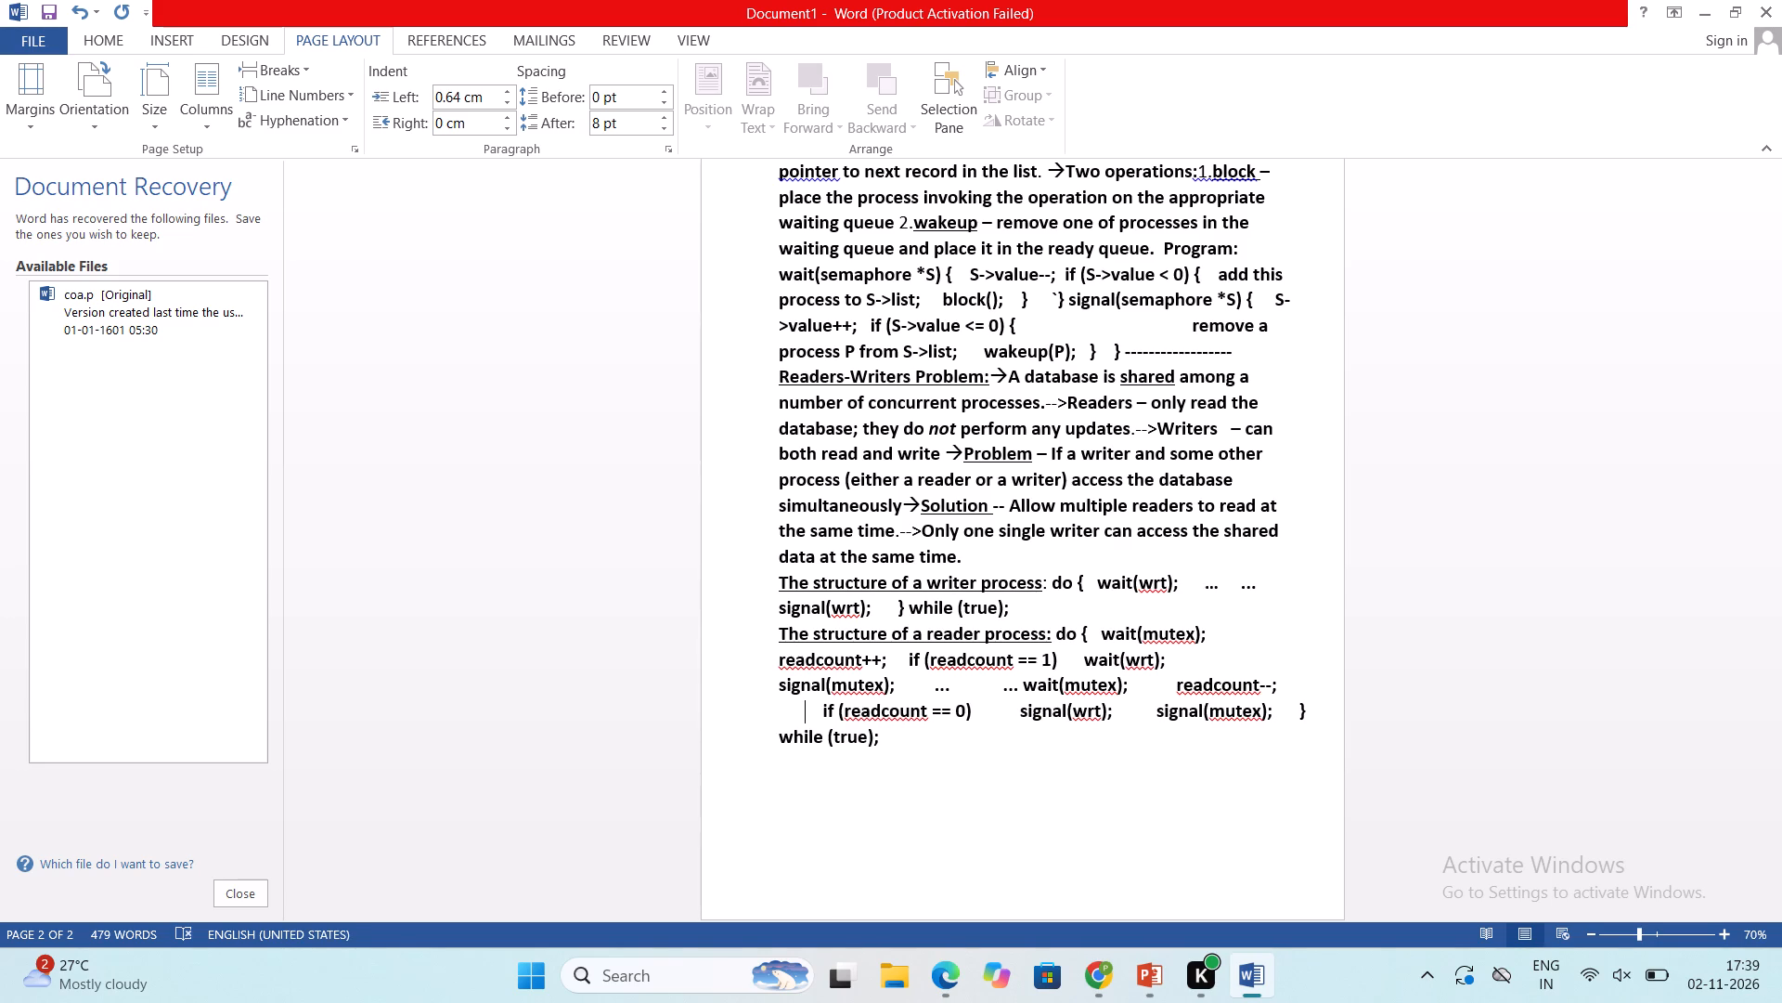
key(BackSpace)
key(BackSpace)
key(BackSpace)
key(BackSpace)
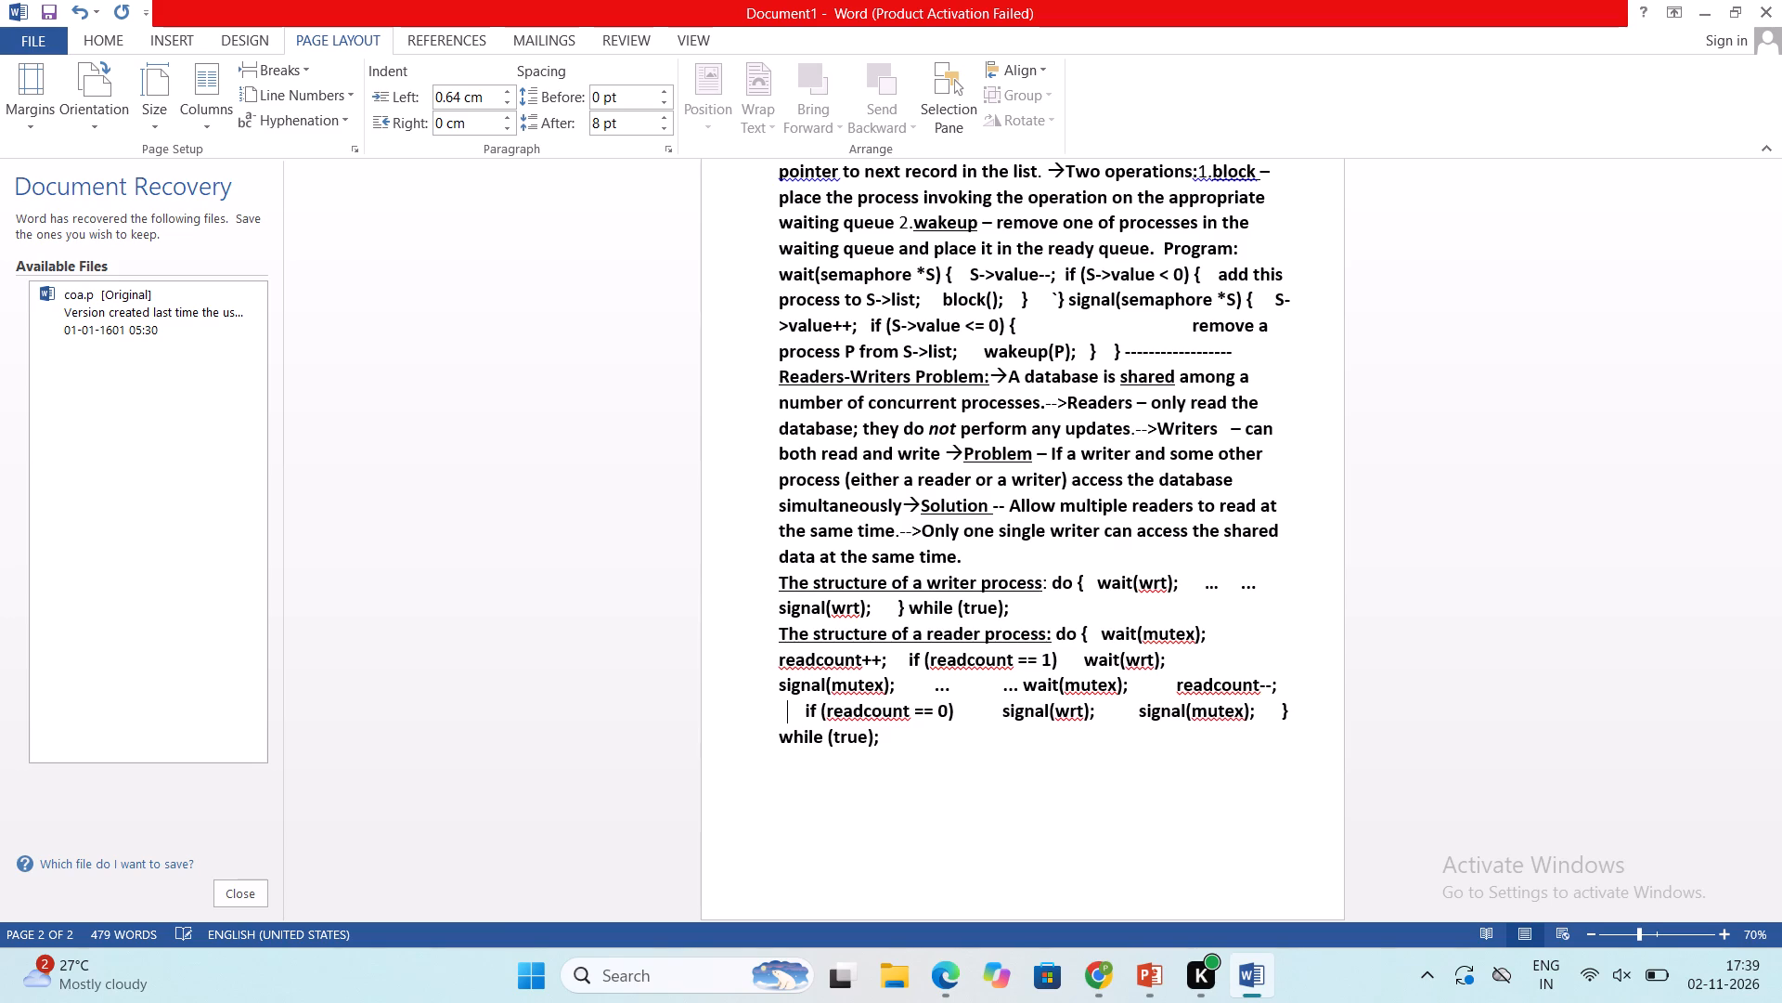
key(BackSpace)
key(BackSpace)
key(BackSpace)
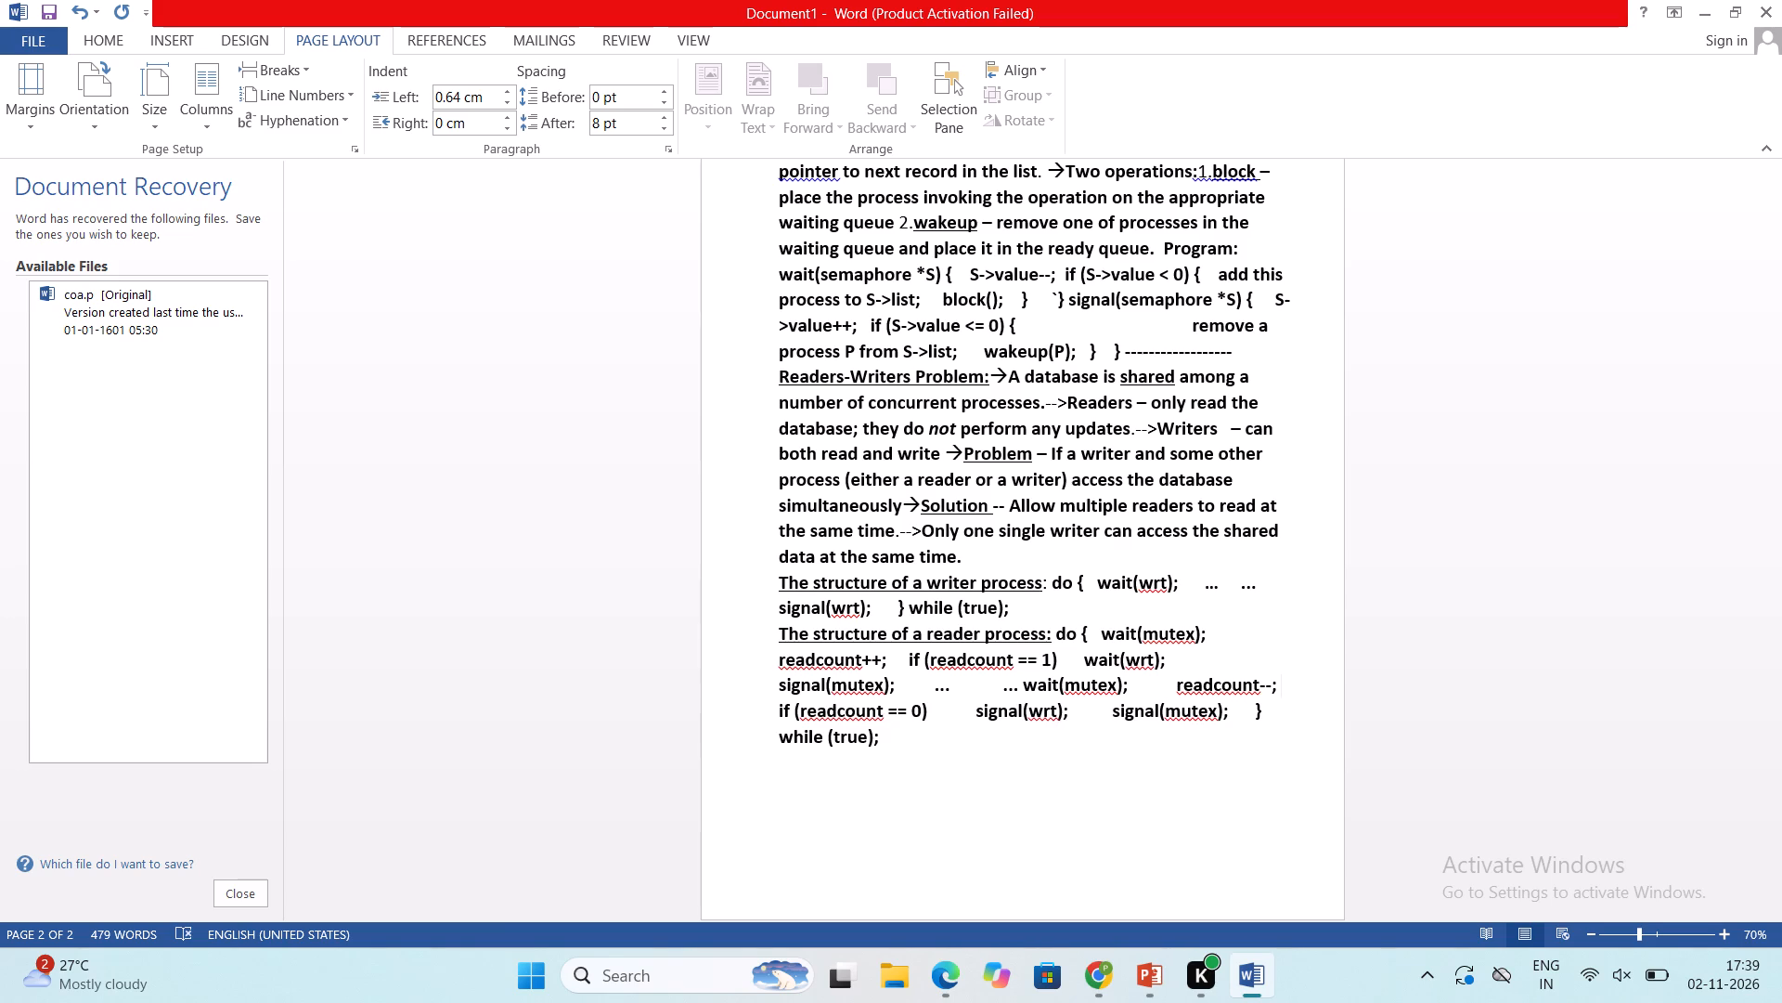
Add a dashed separator after "while (true);" at the end of the reader process code.
click(928, 755)
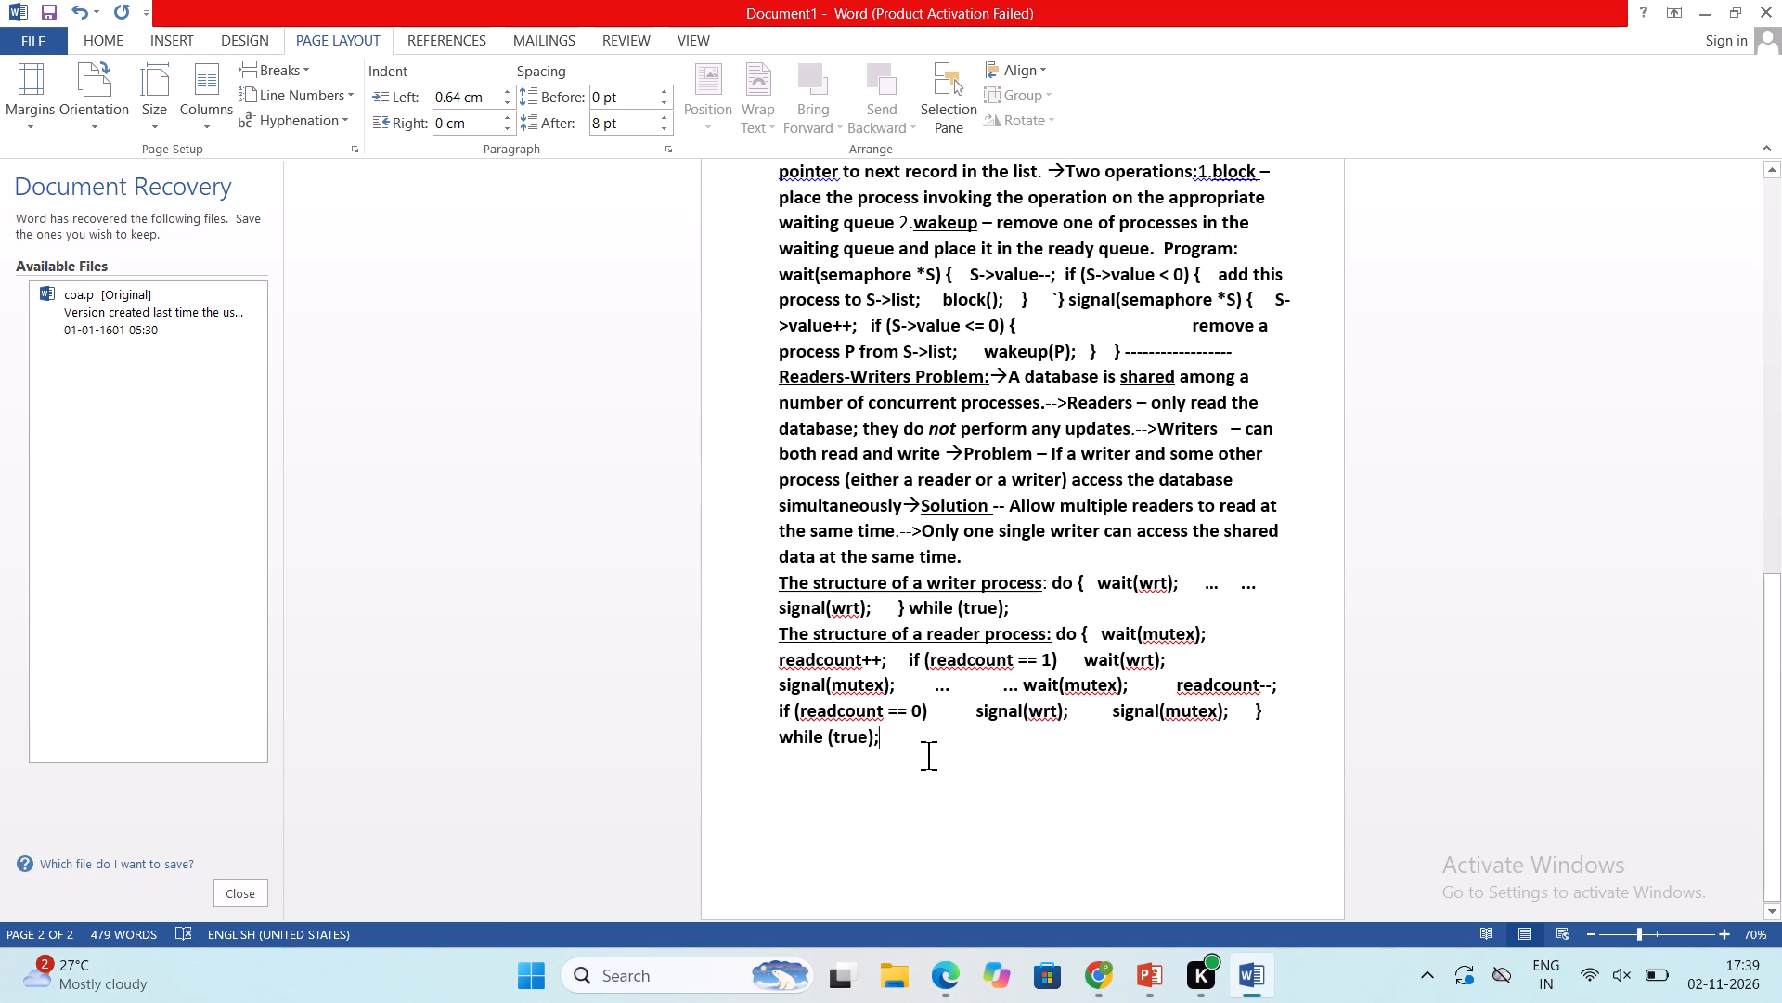
key(minus)
key(minus)
key(minus)
key(minus)
key(minus)
key(minus)
key(minus)
key(minus)
key(minus)
key(minus)
key(minus)
key(minus)
key(minus)
key(minus)
key(minus)
key(minus)
key(minus)
key(minus)
key(minus)
key(minus)
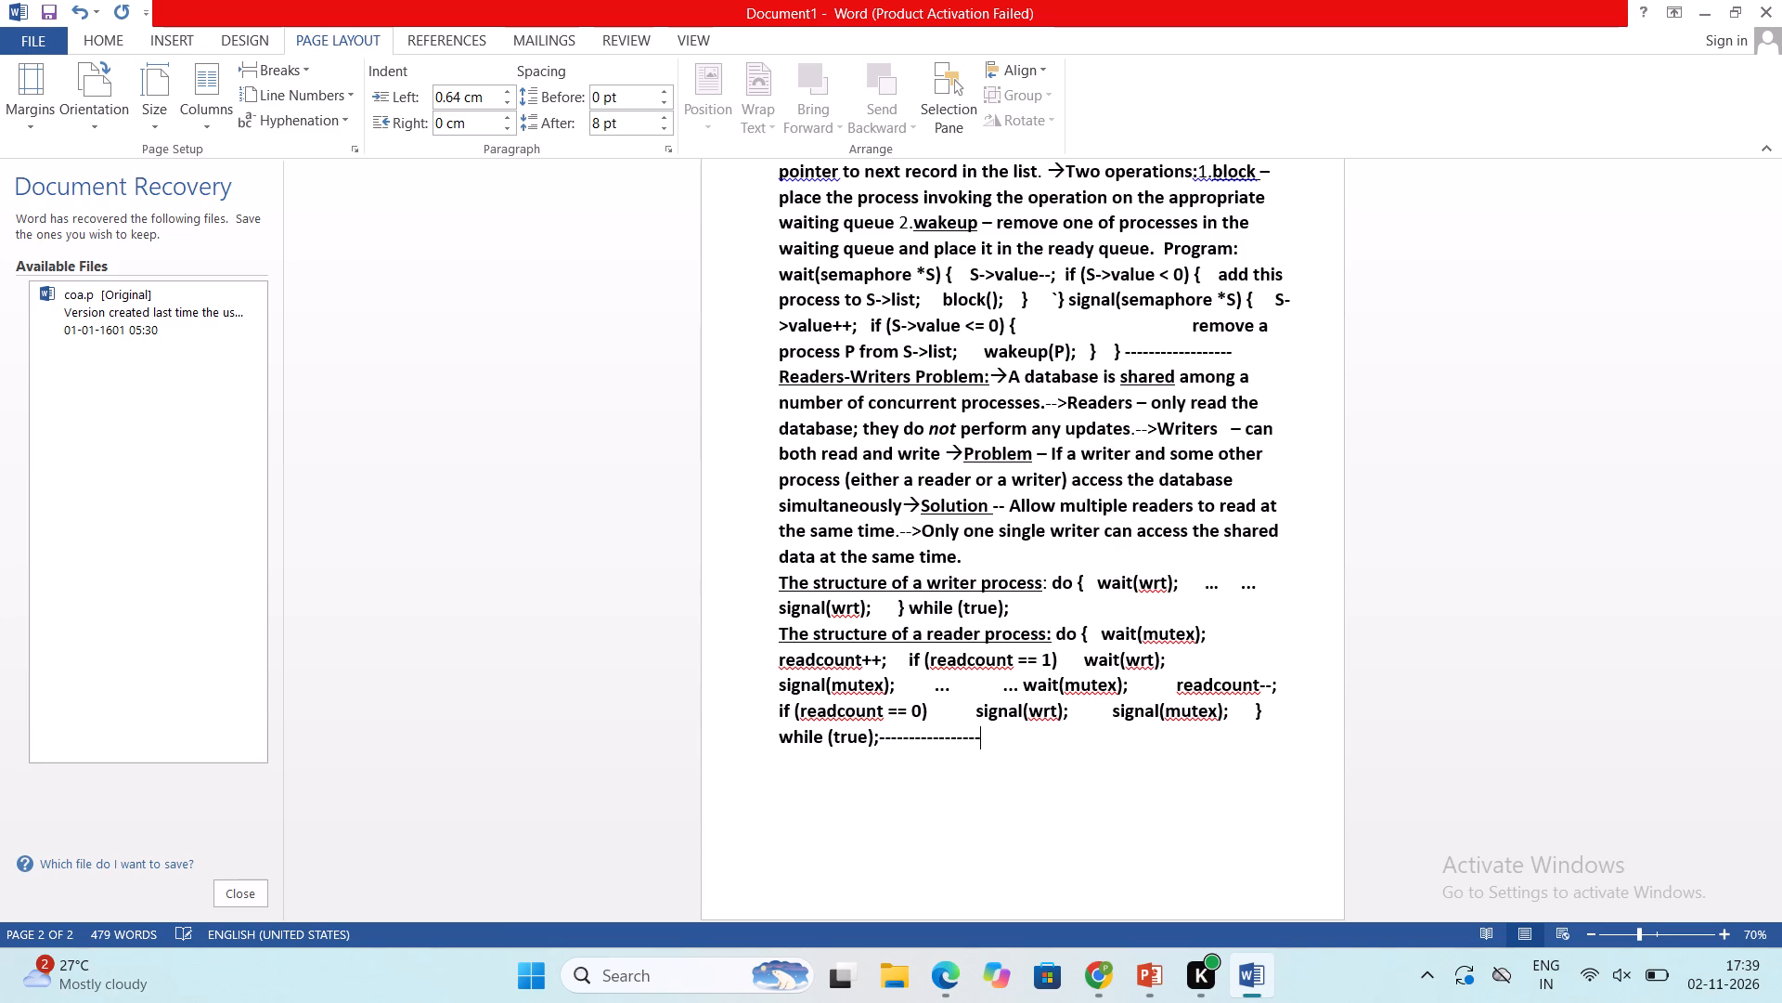
Look through PowerPoint slides 49 to 54 and check the end of the Word notes for what to add.
click(1256, 970)
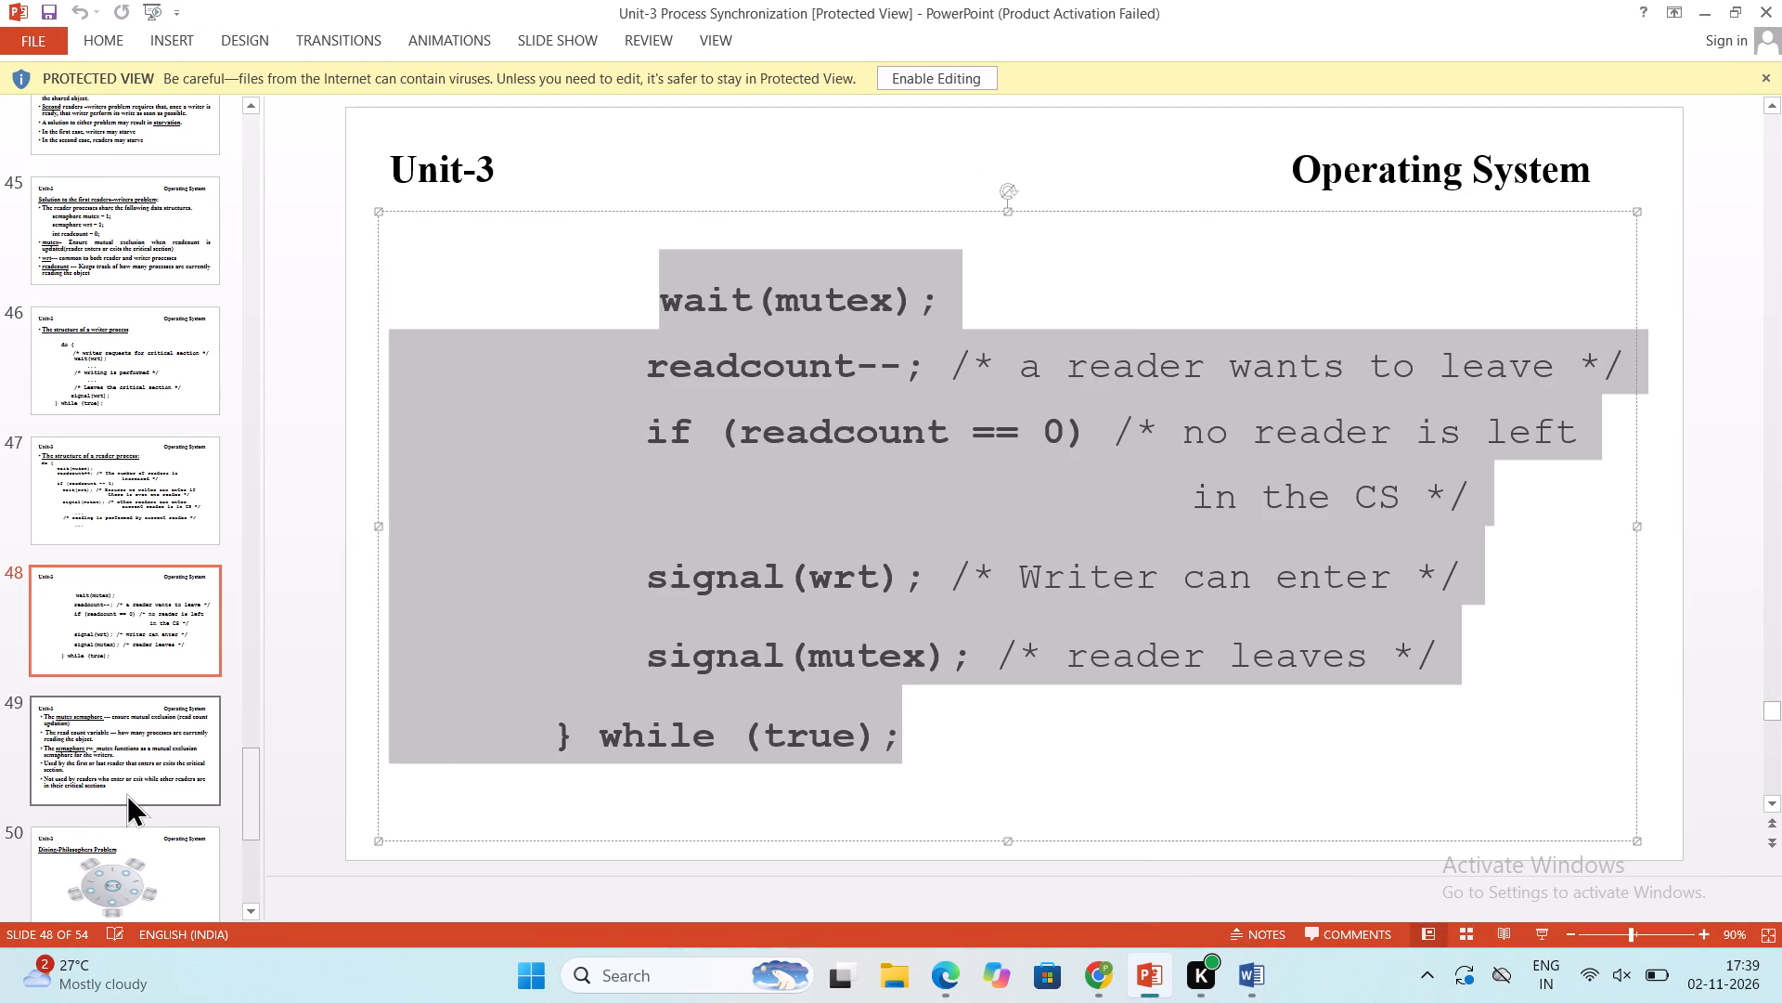
click(126, 793)
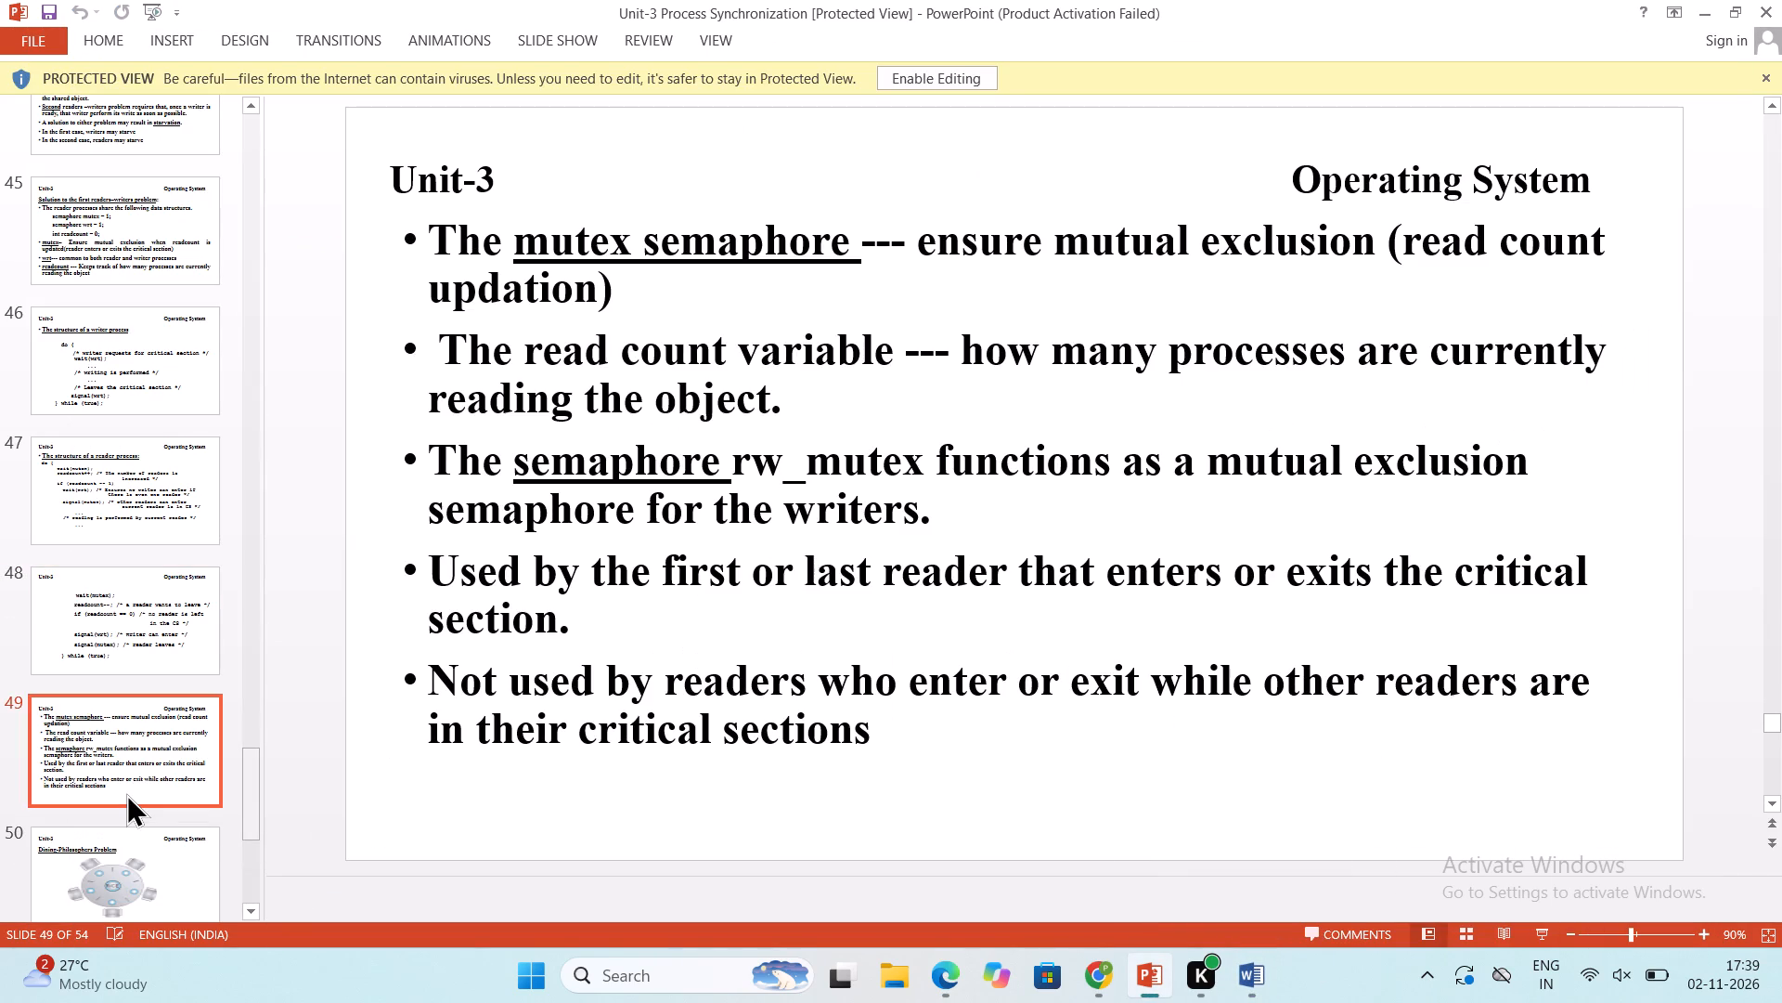
scroll(126, 793, down, 1)
click(105, 841)
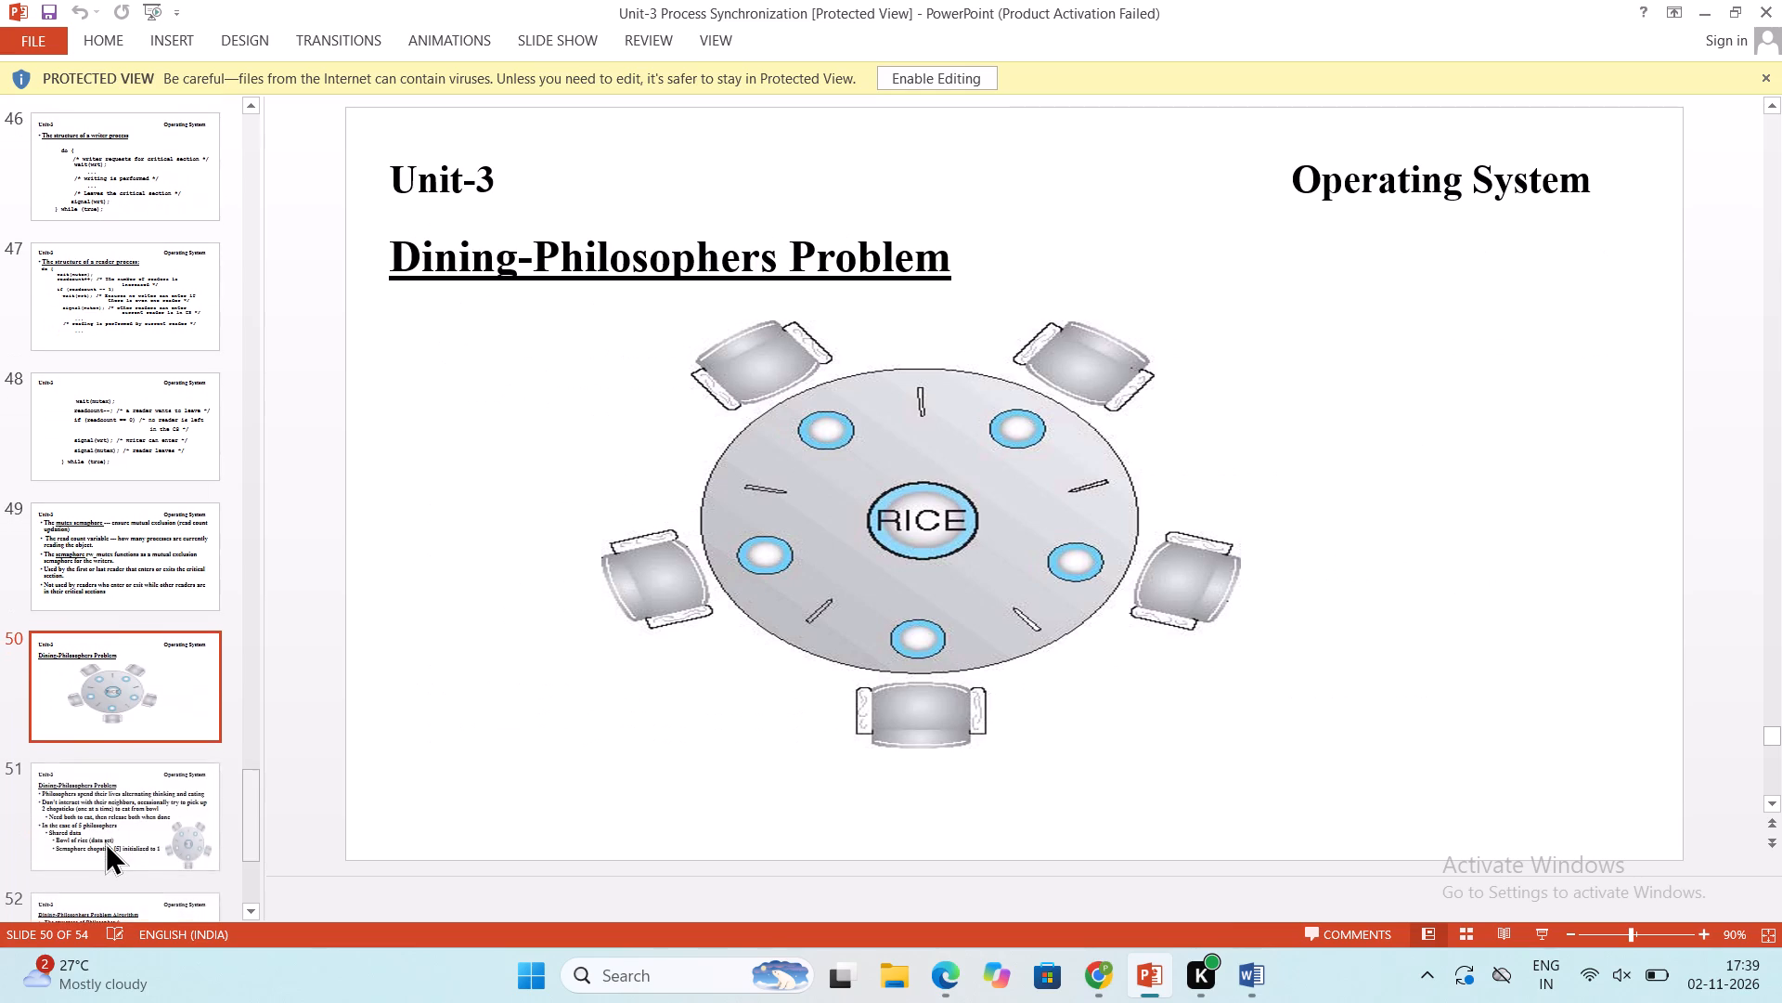
scroll(105, 841, down, 1)
click(115, 688)
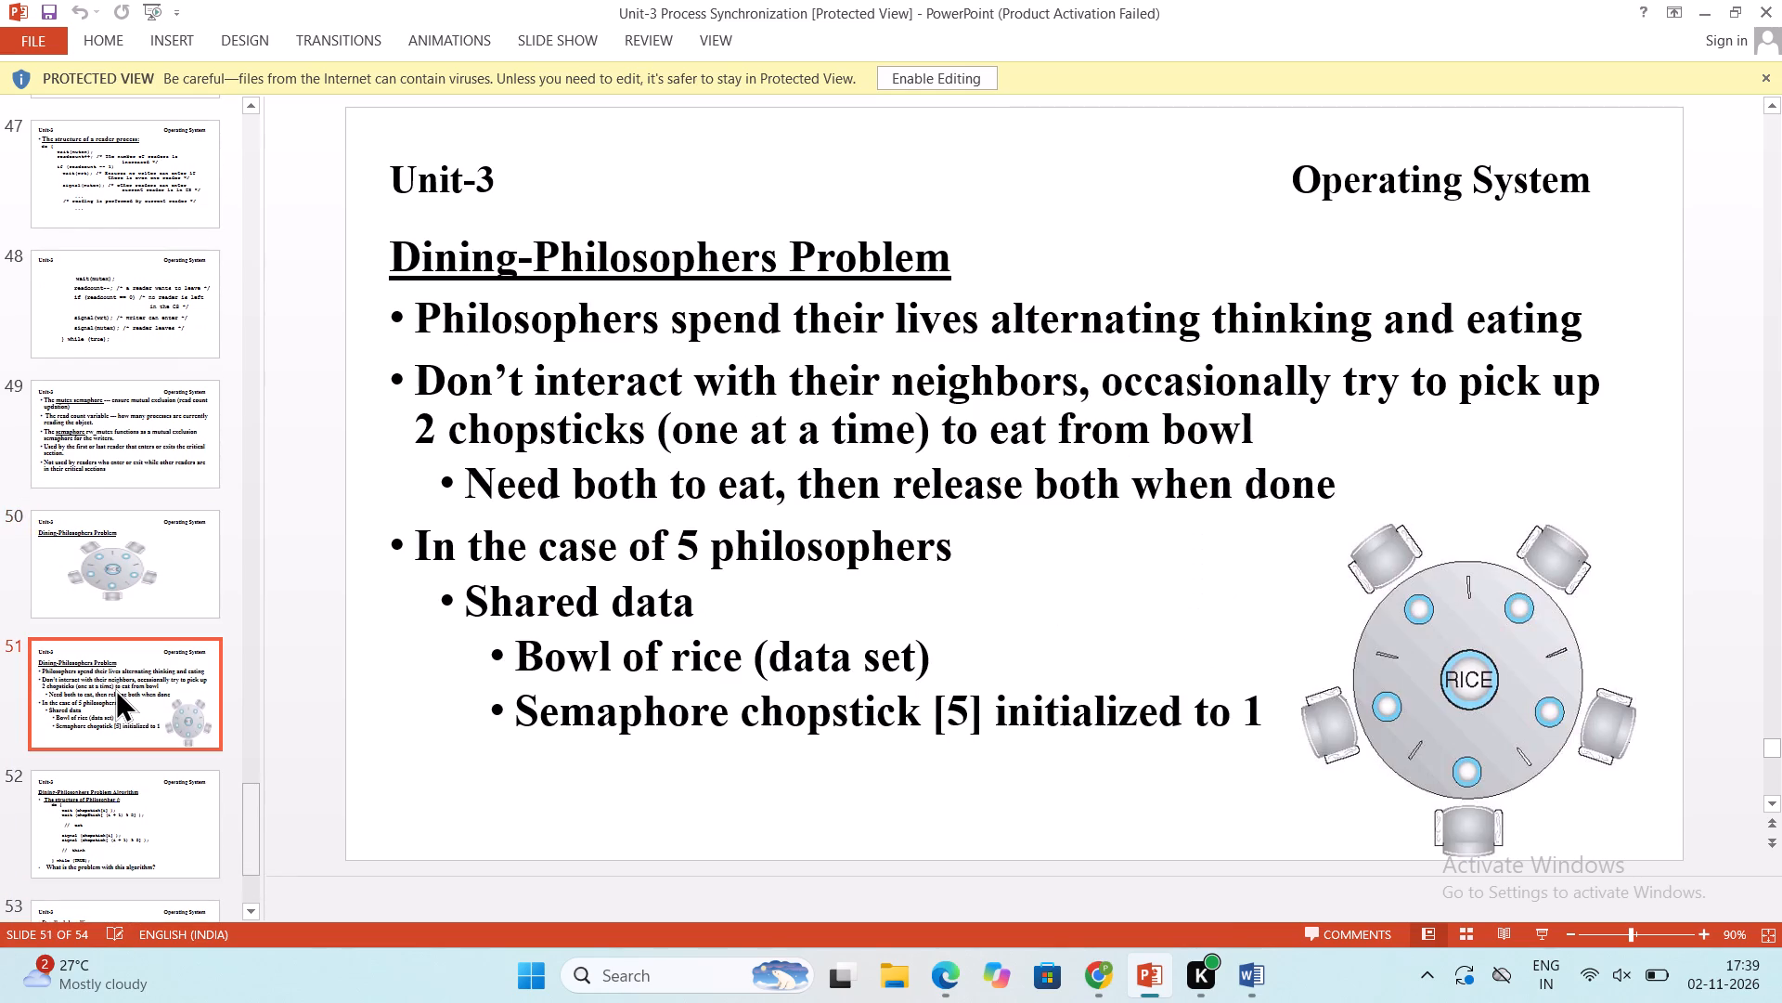
scroll(115, 688, down, 1)
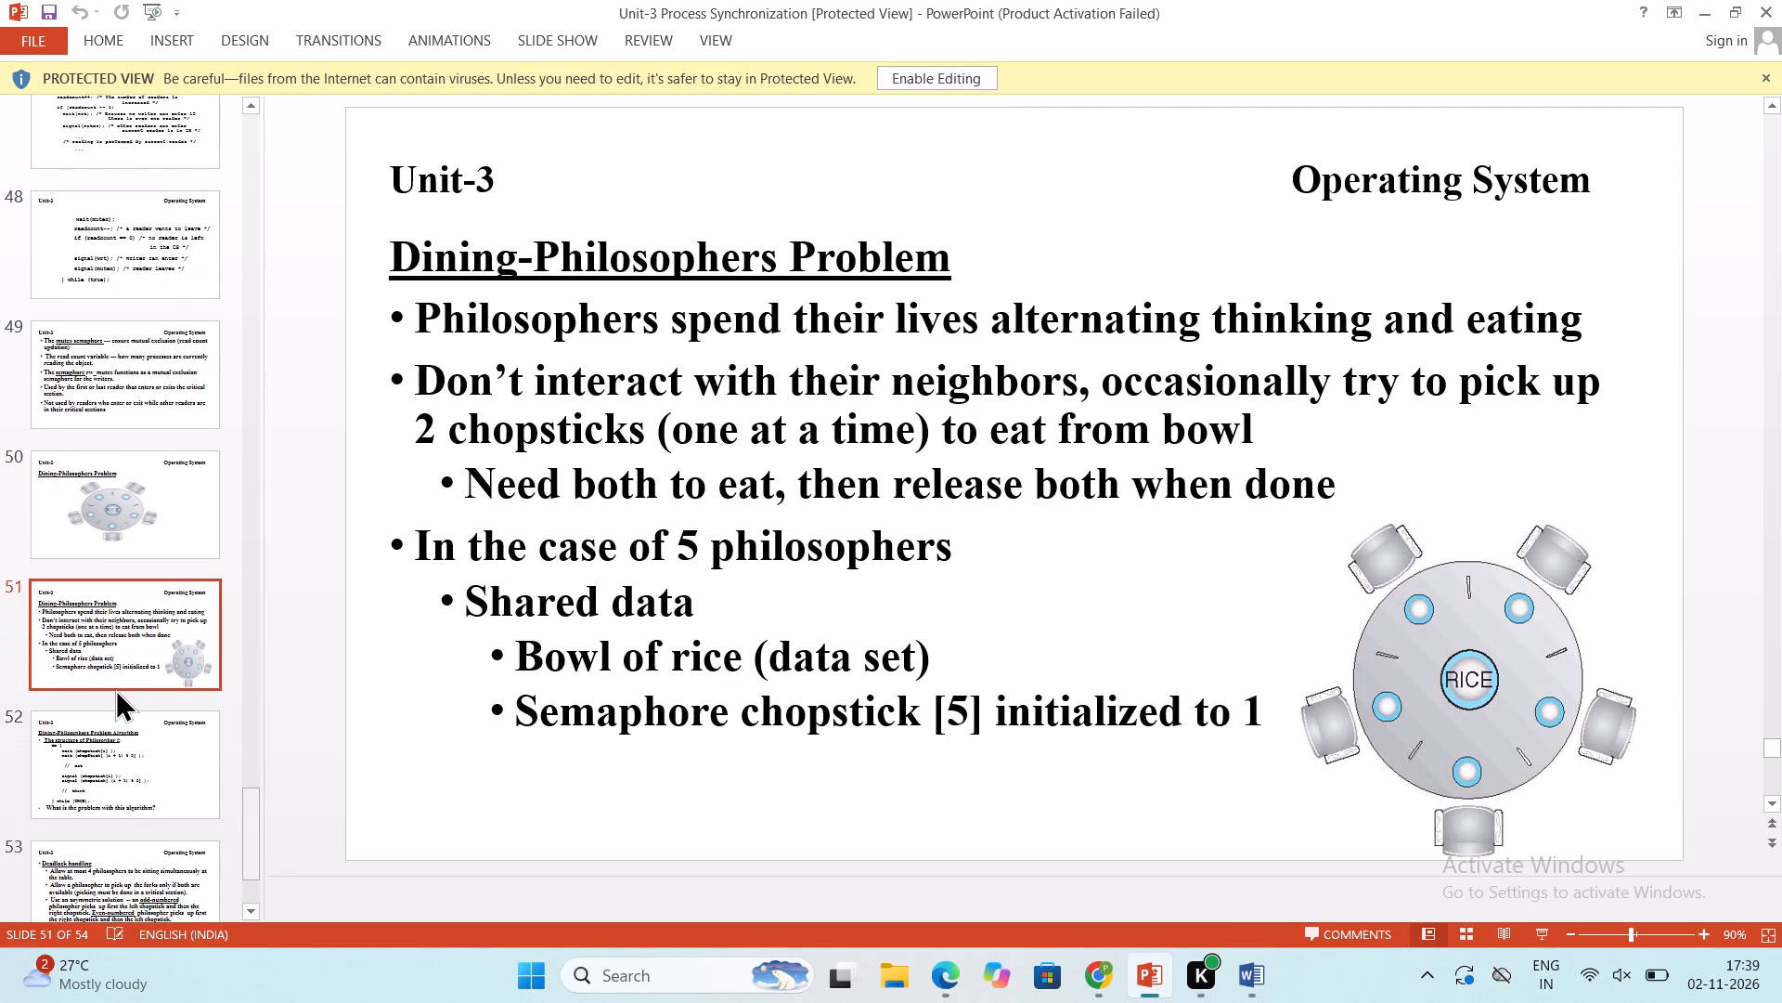
scroll(115, 688, down, 1)
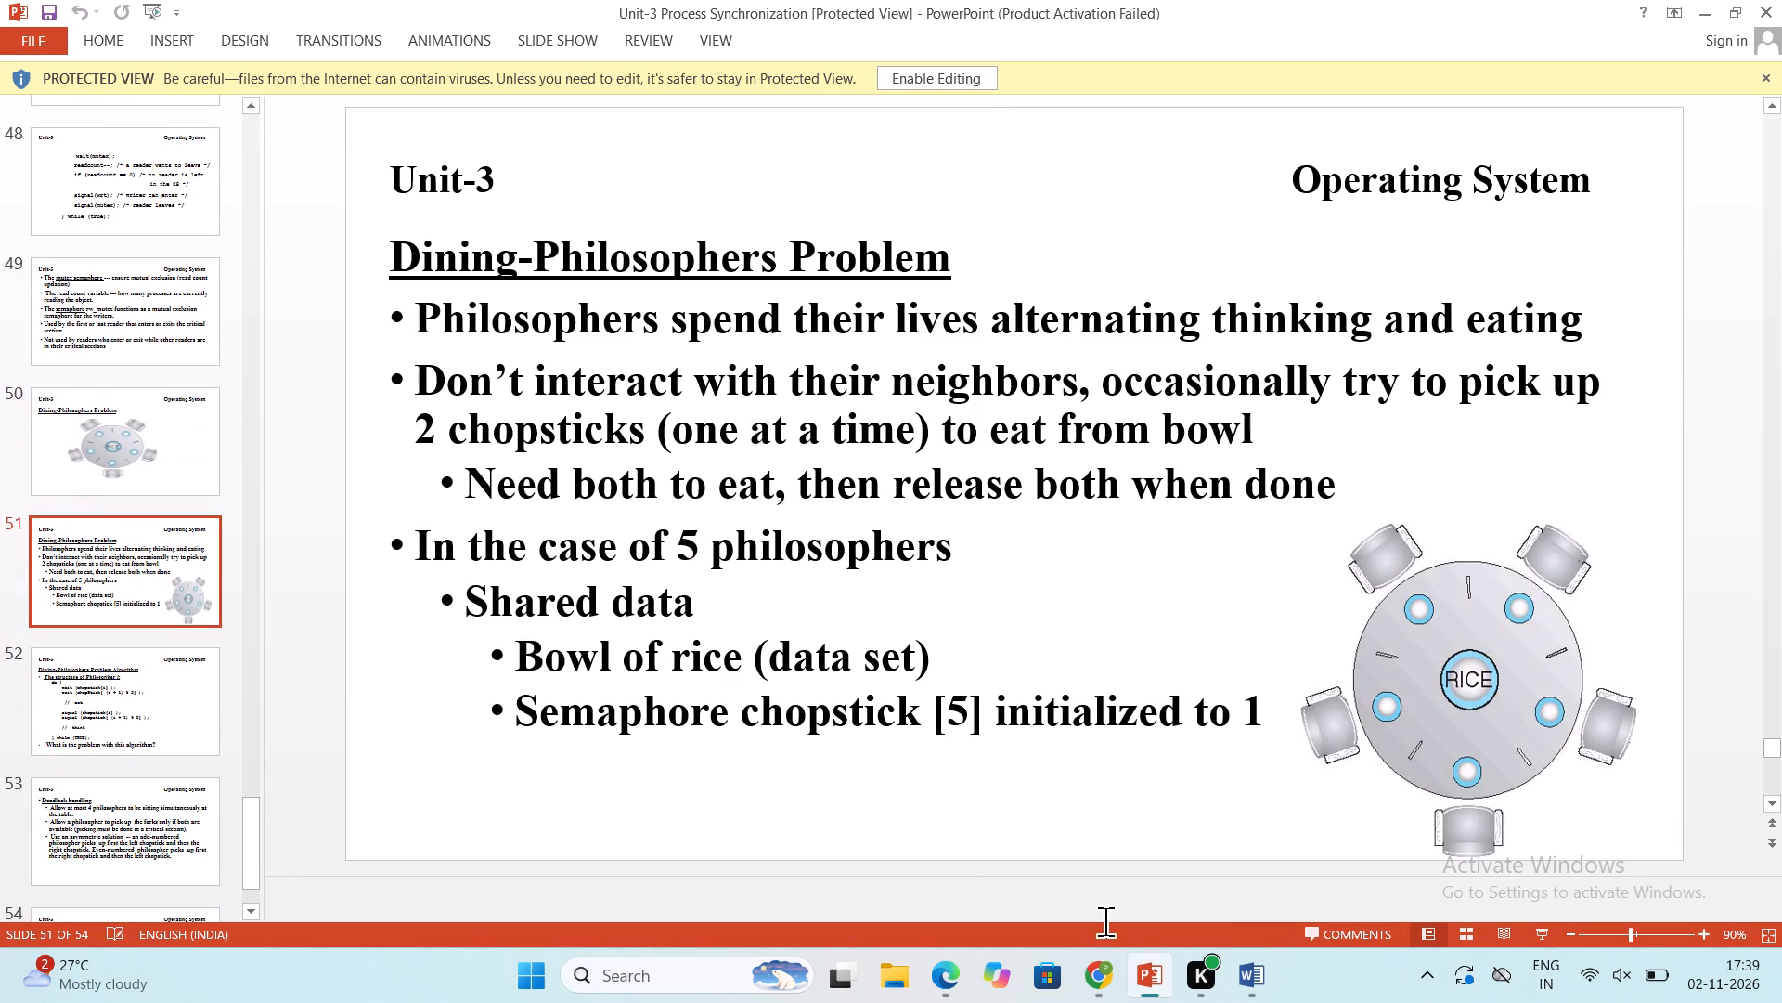
click(1259, 958)
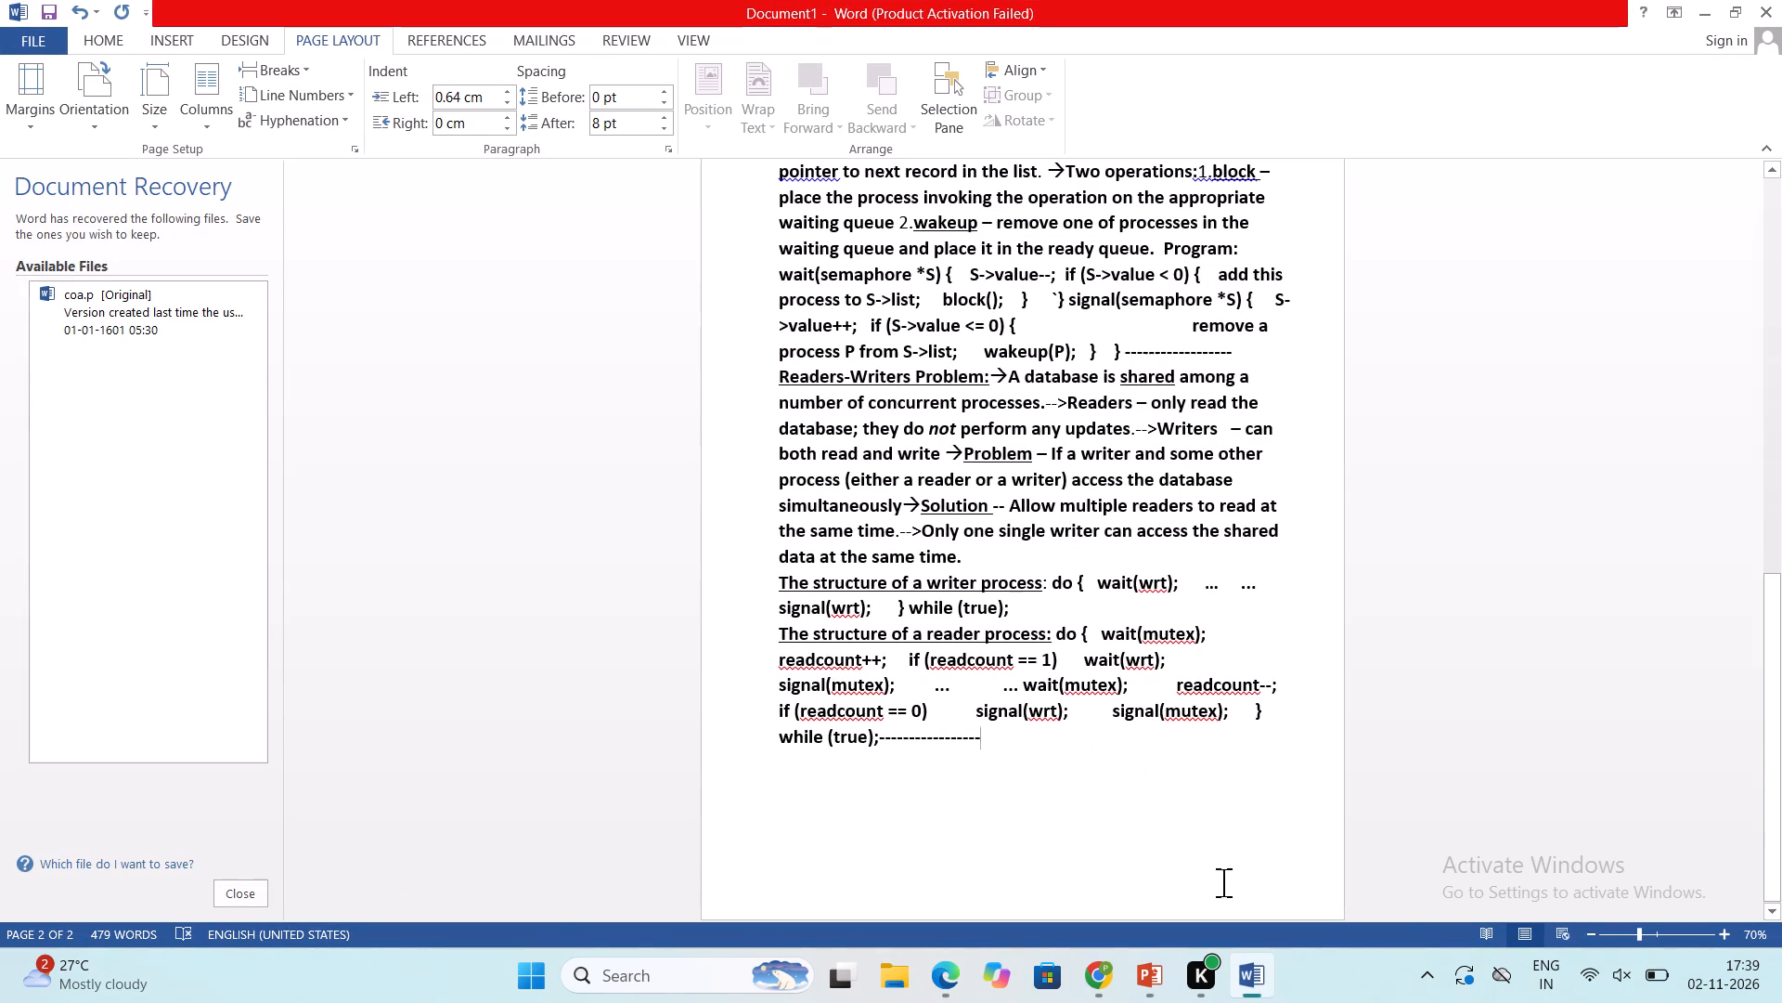
scroll(1213, 820, down, 2)
scroll(1213, 820, up, 3)
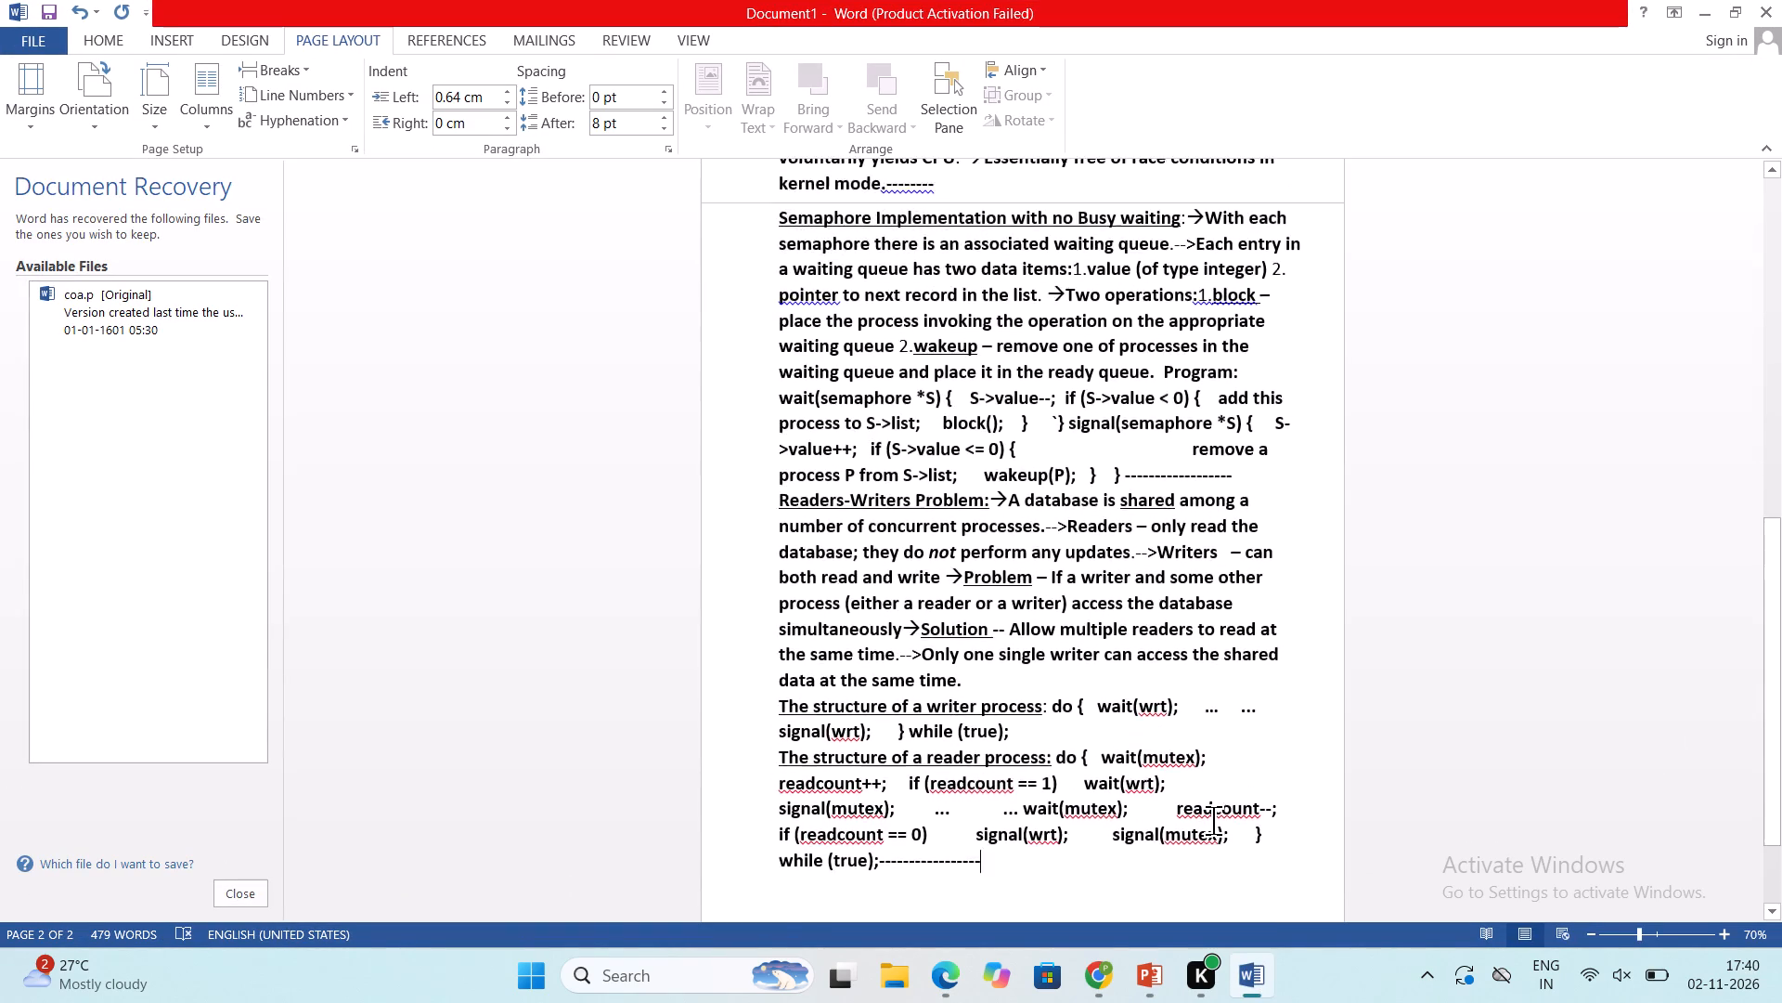
scroll(1213, 820, up, 1)
scroll(1213, 820, down, 7)
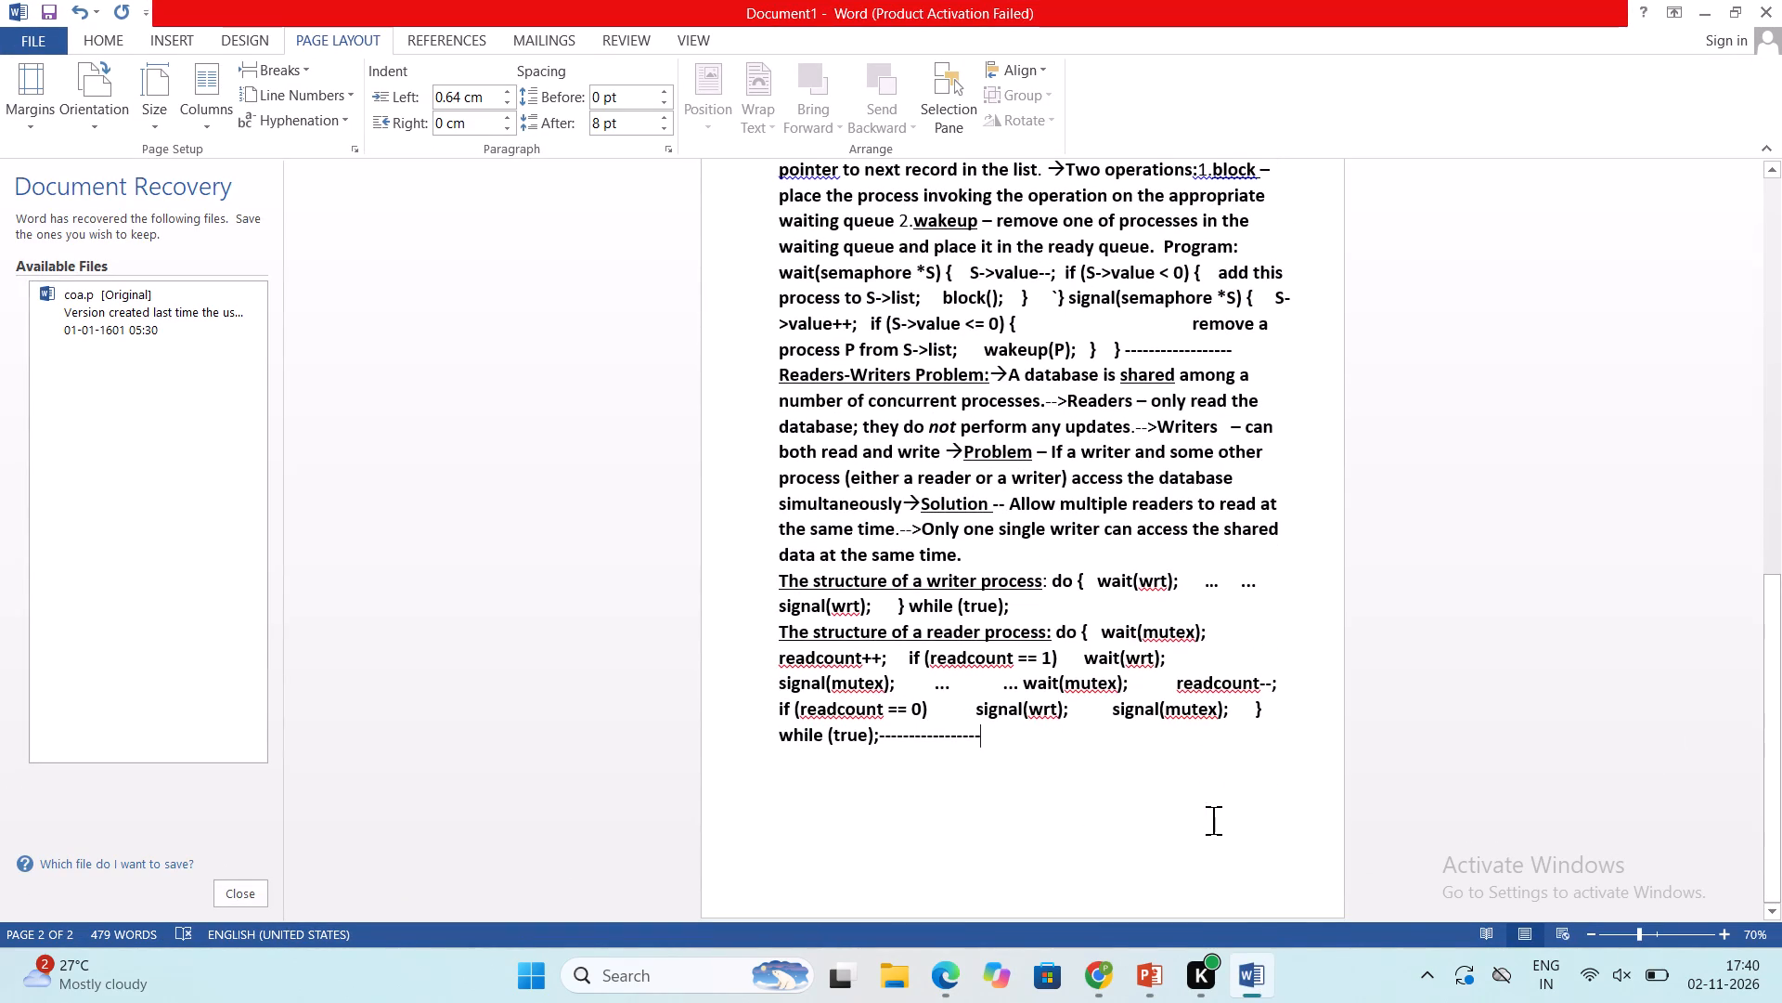
click(1252, 962)
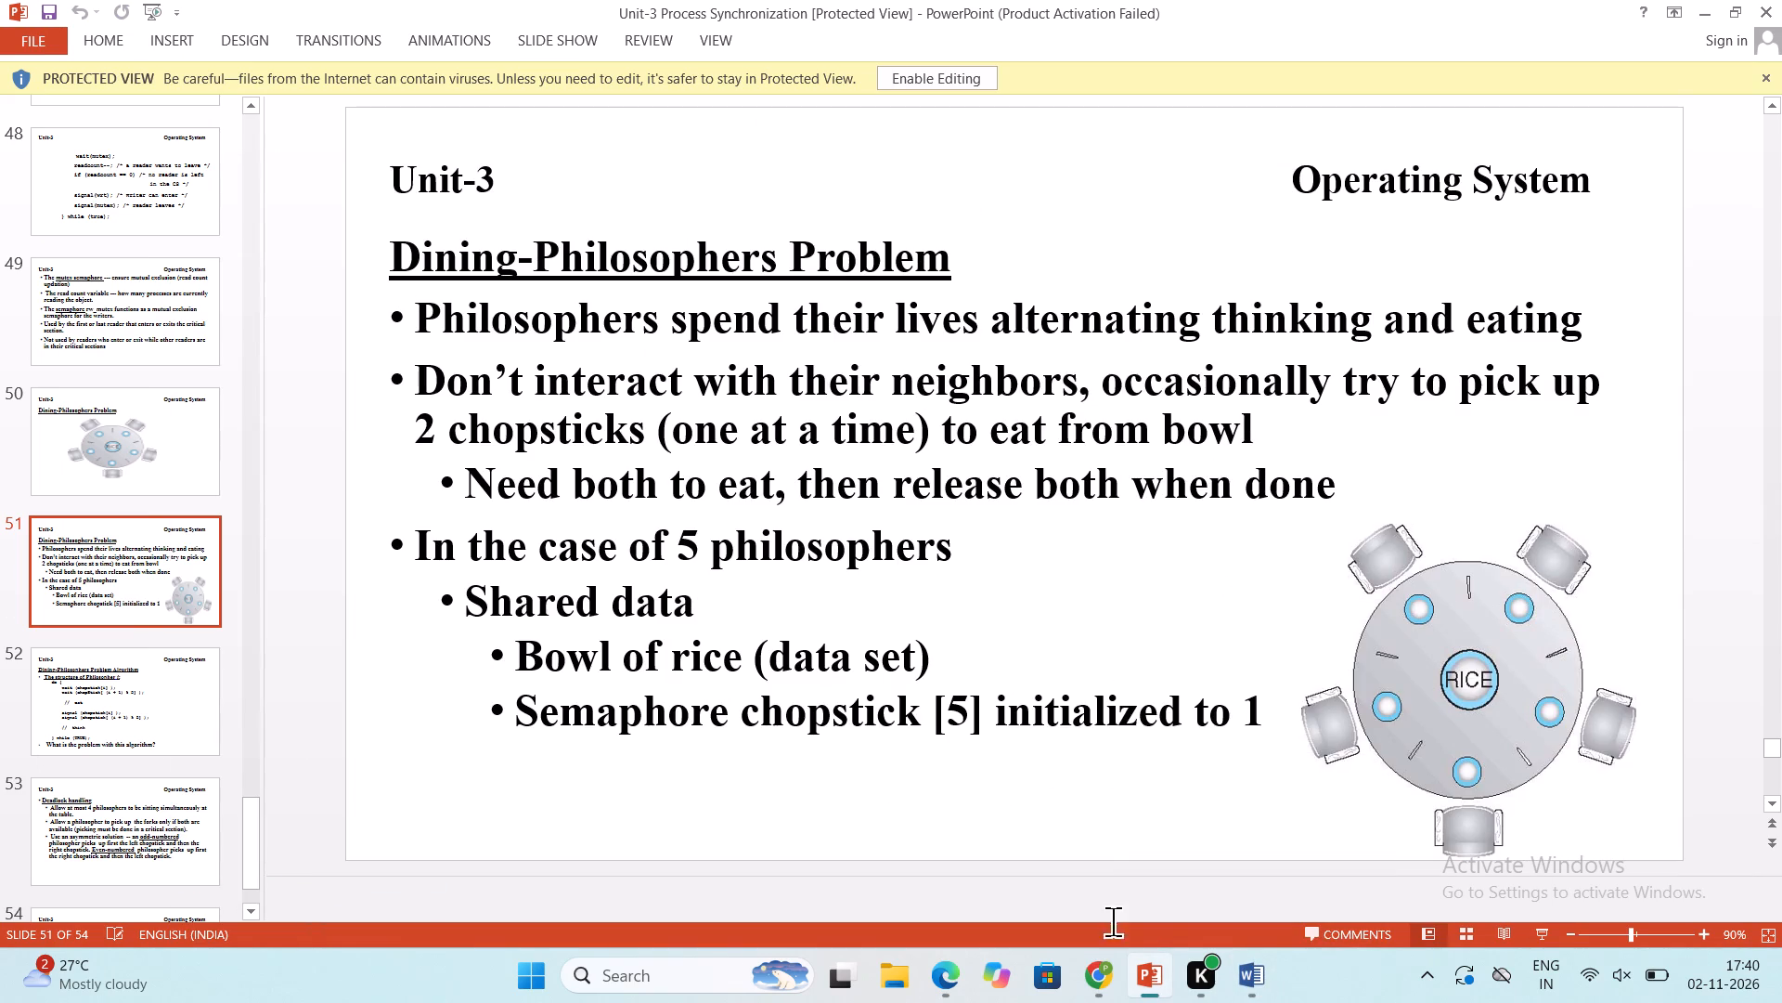
click(159, 818)
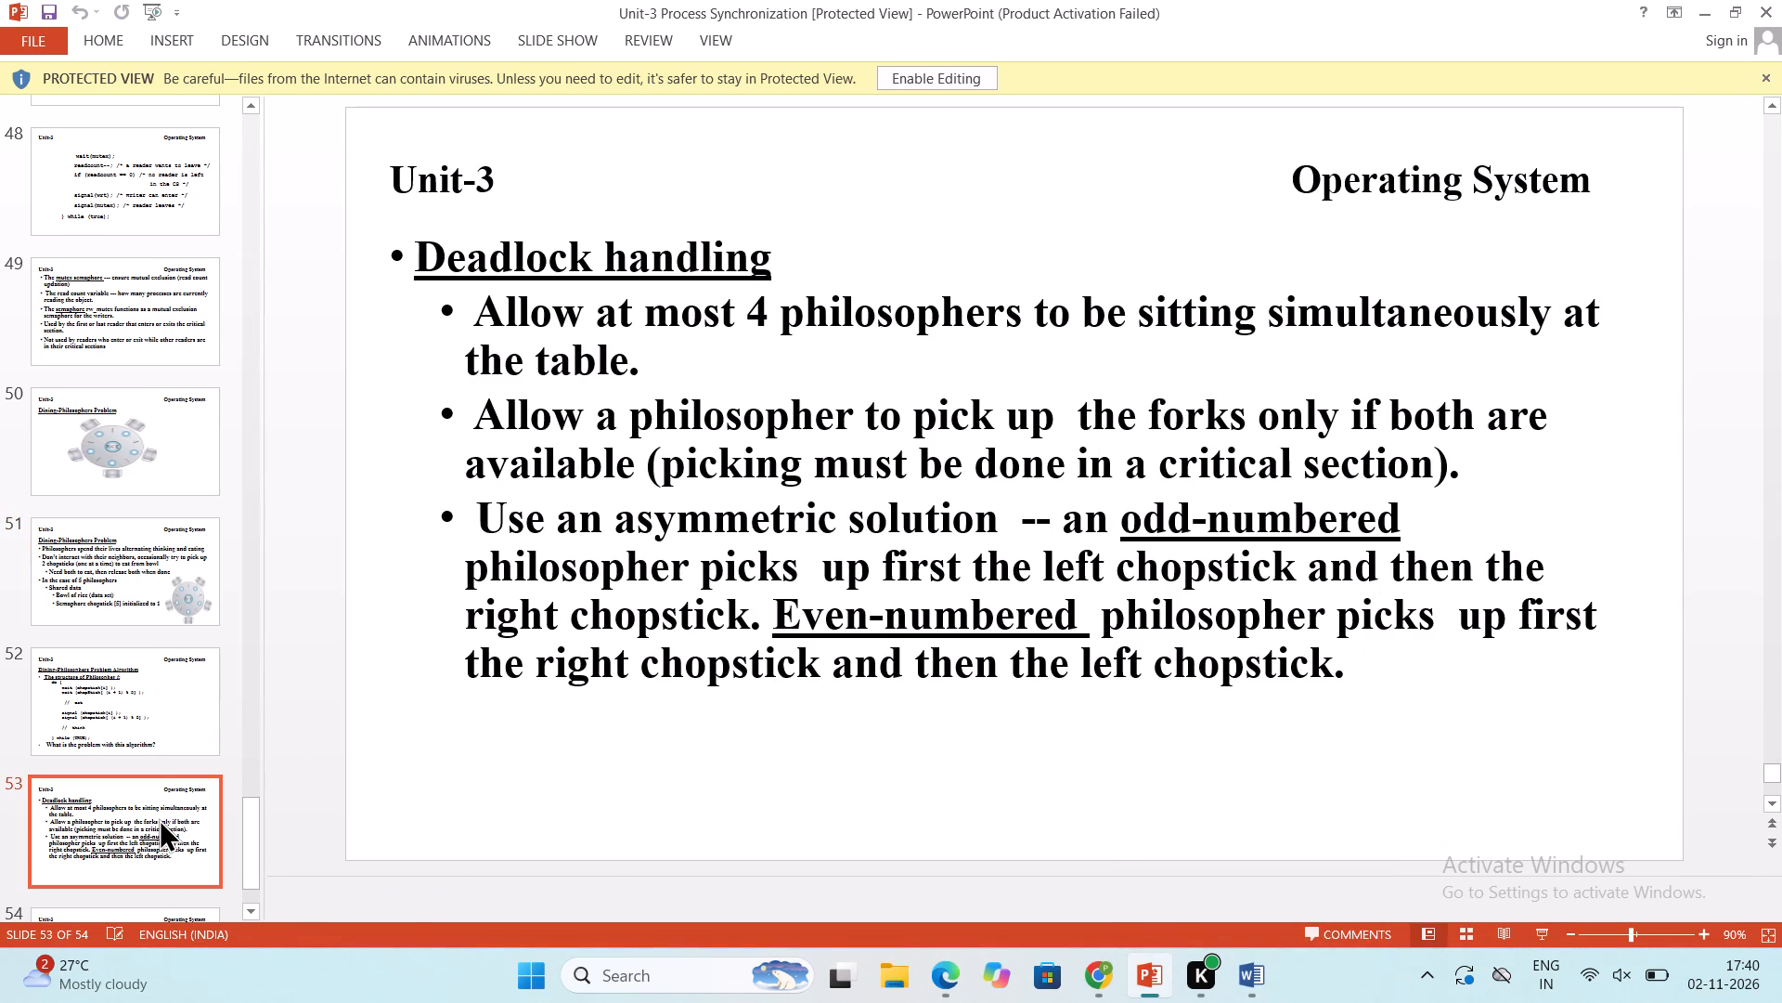
scroll(159, 818, down, 2)
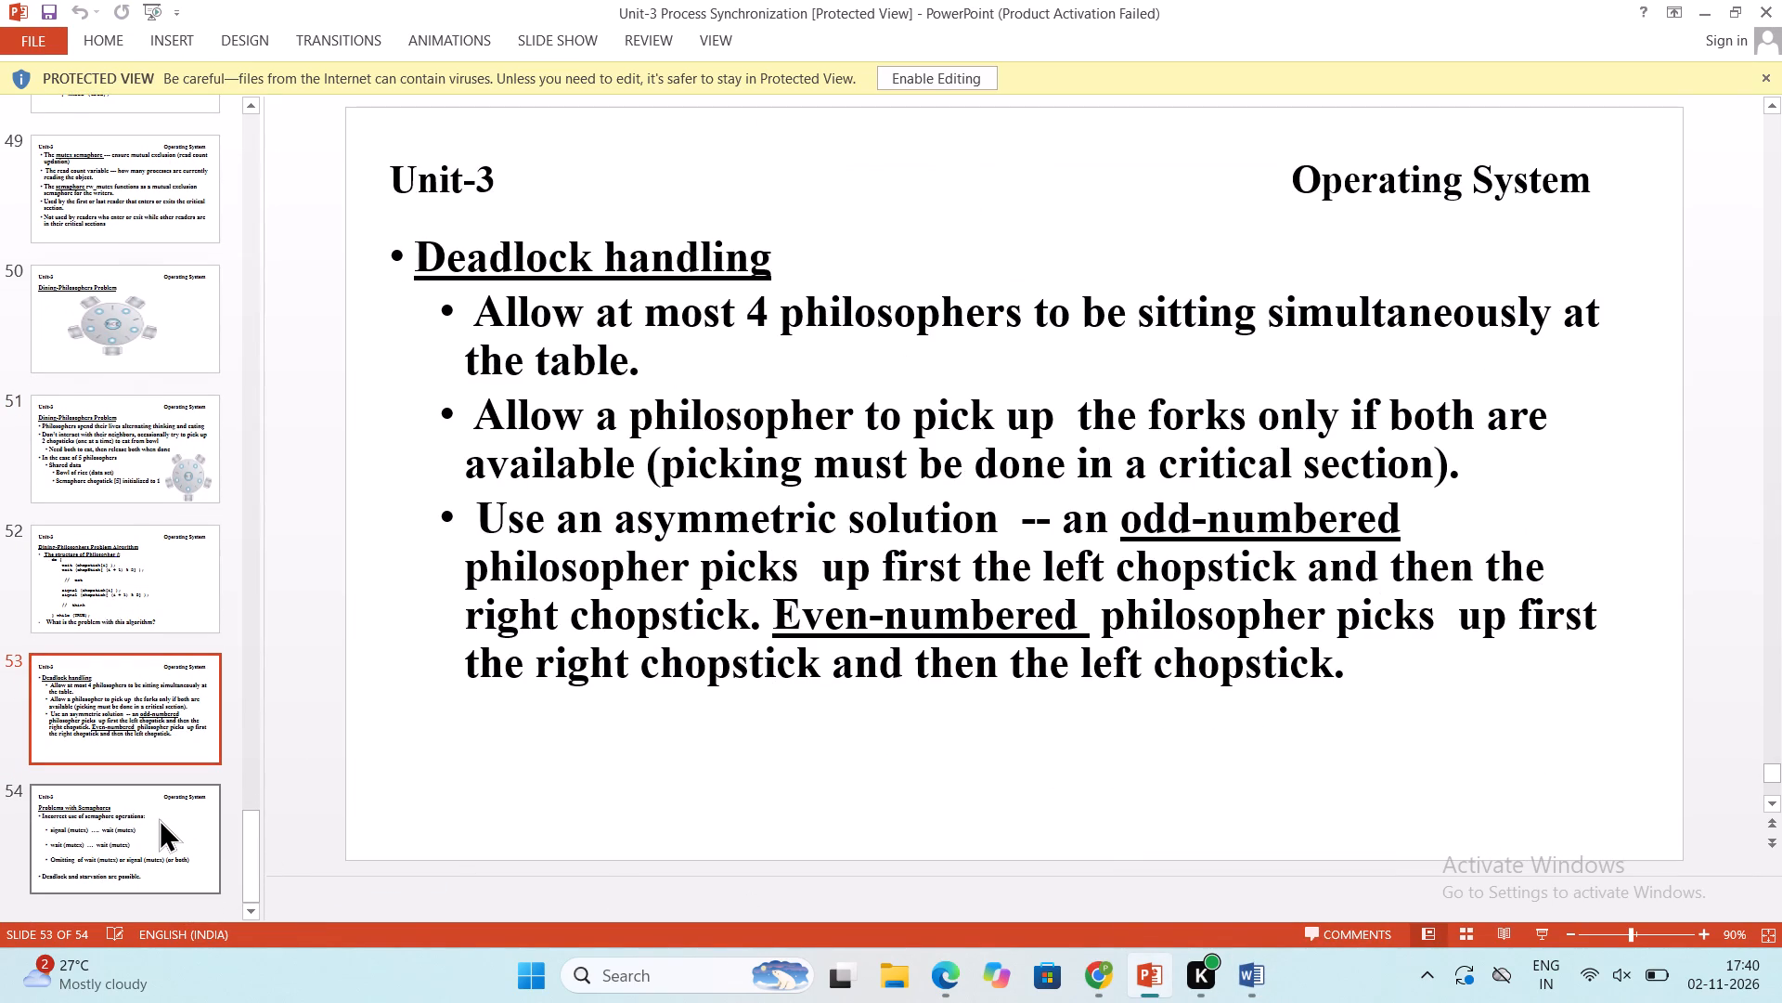
click(159, 818)
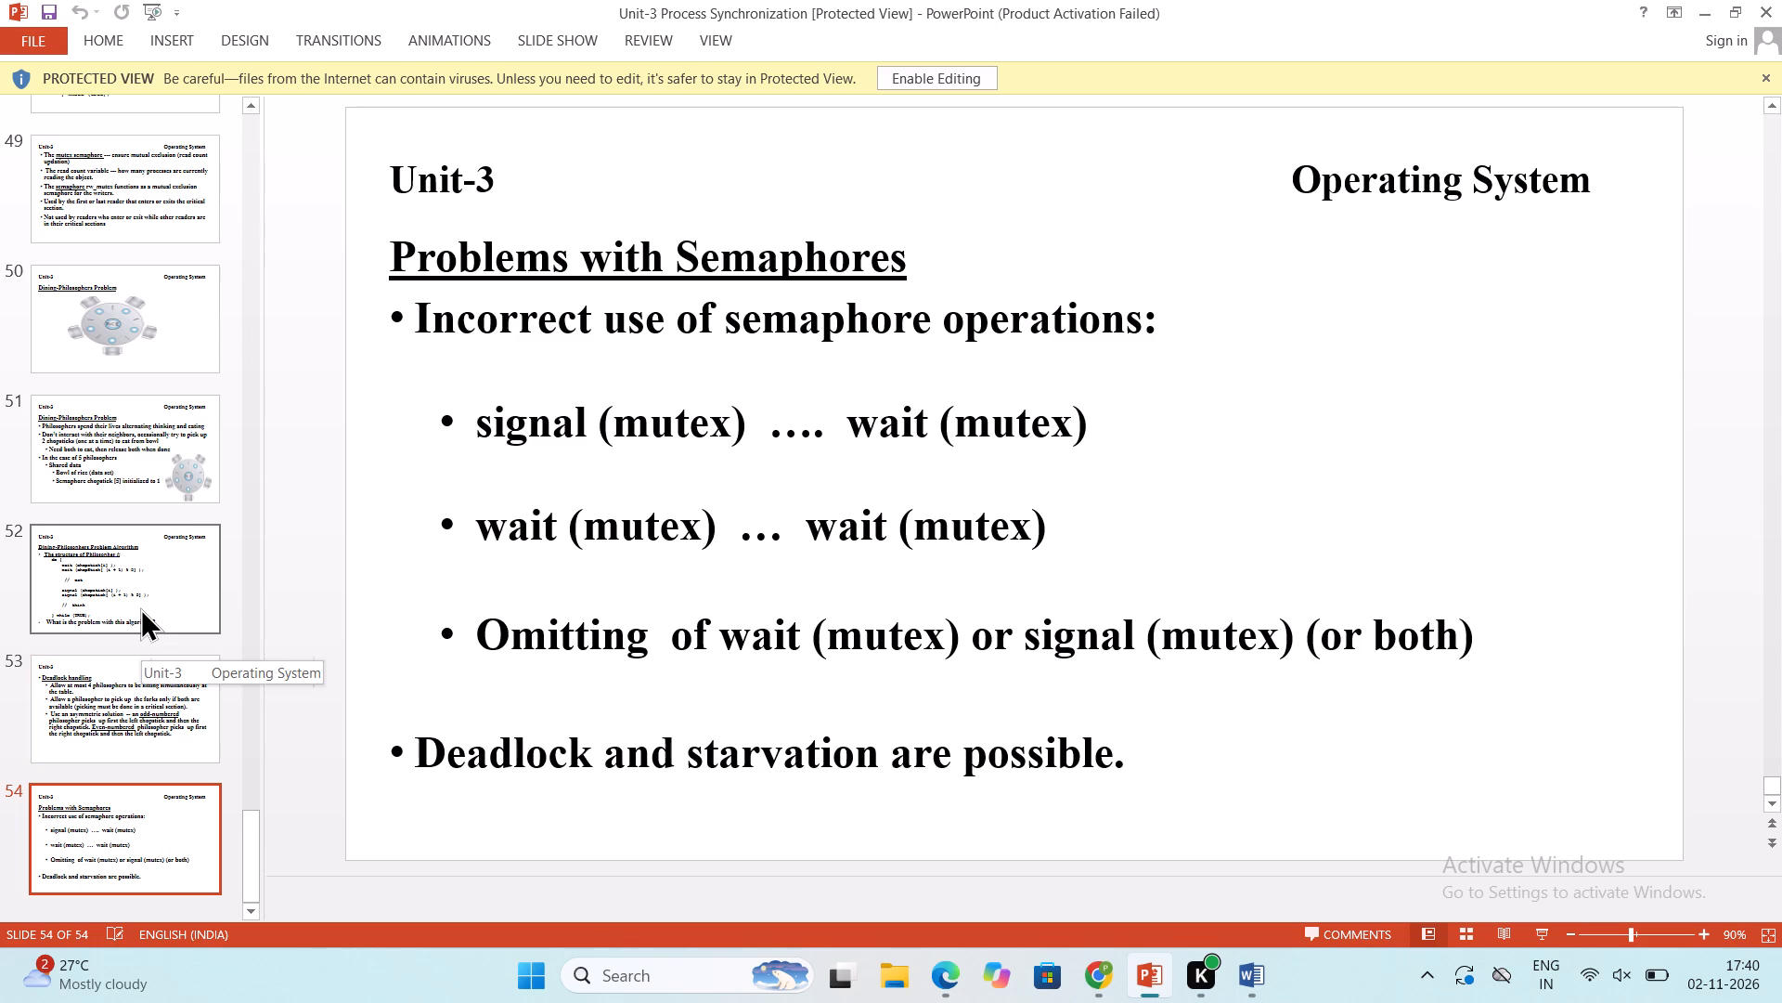
click(179, 464)
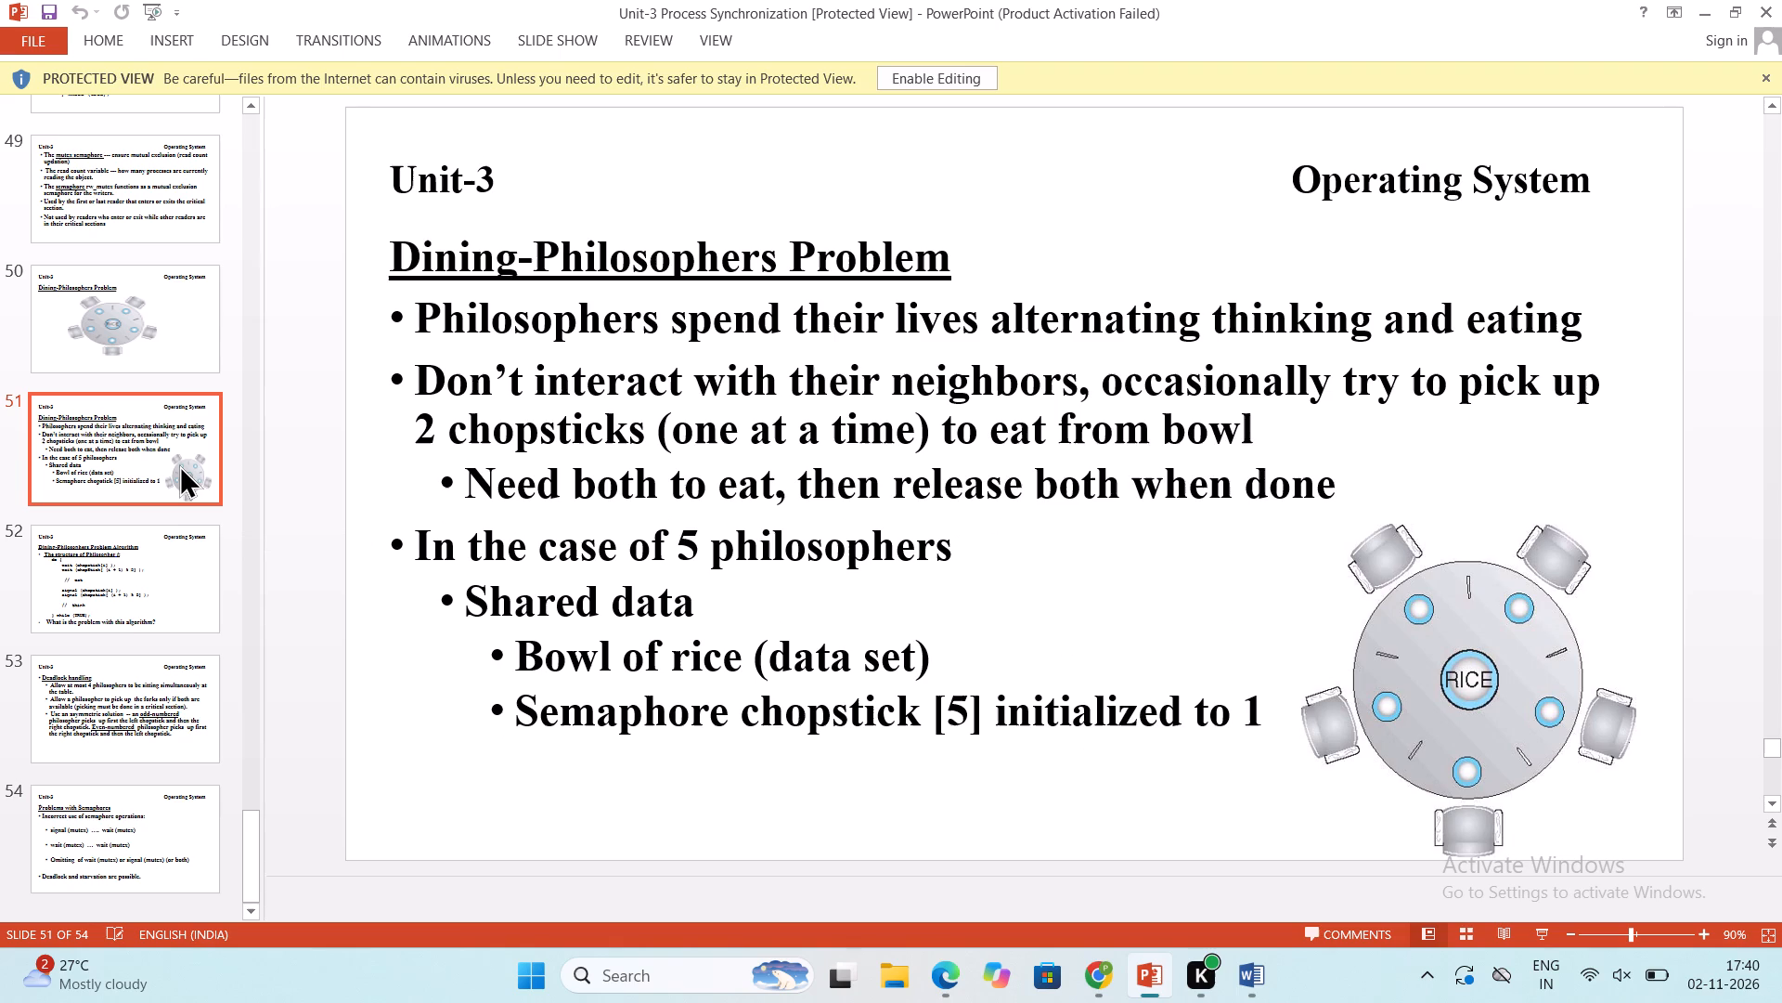
click(95, 680)
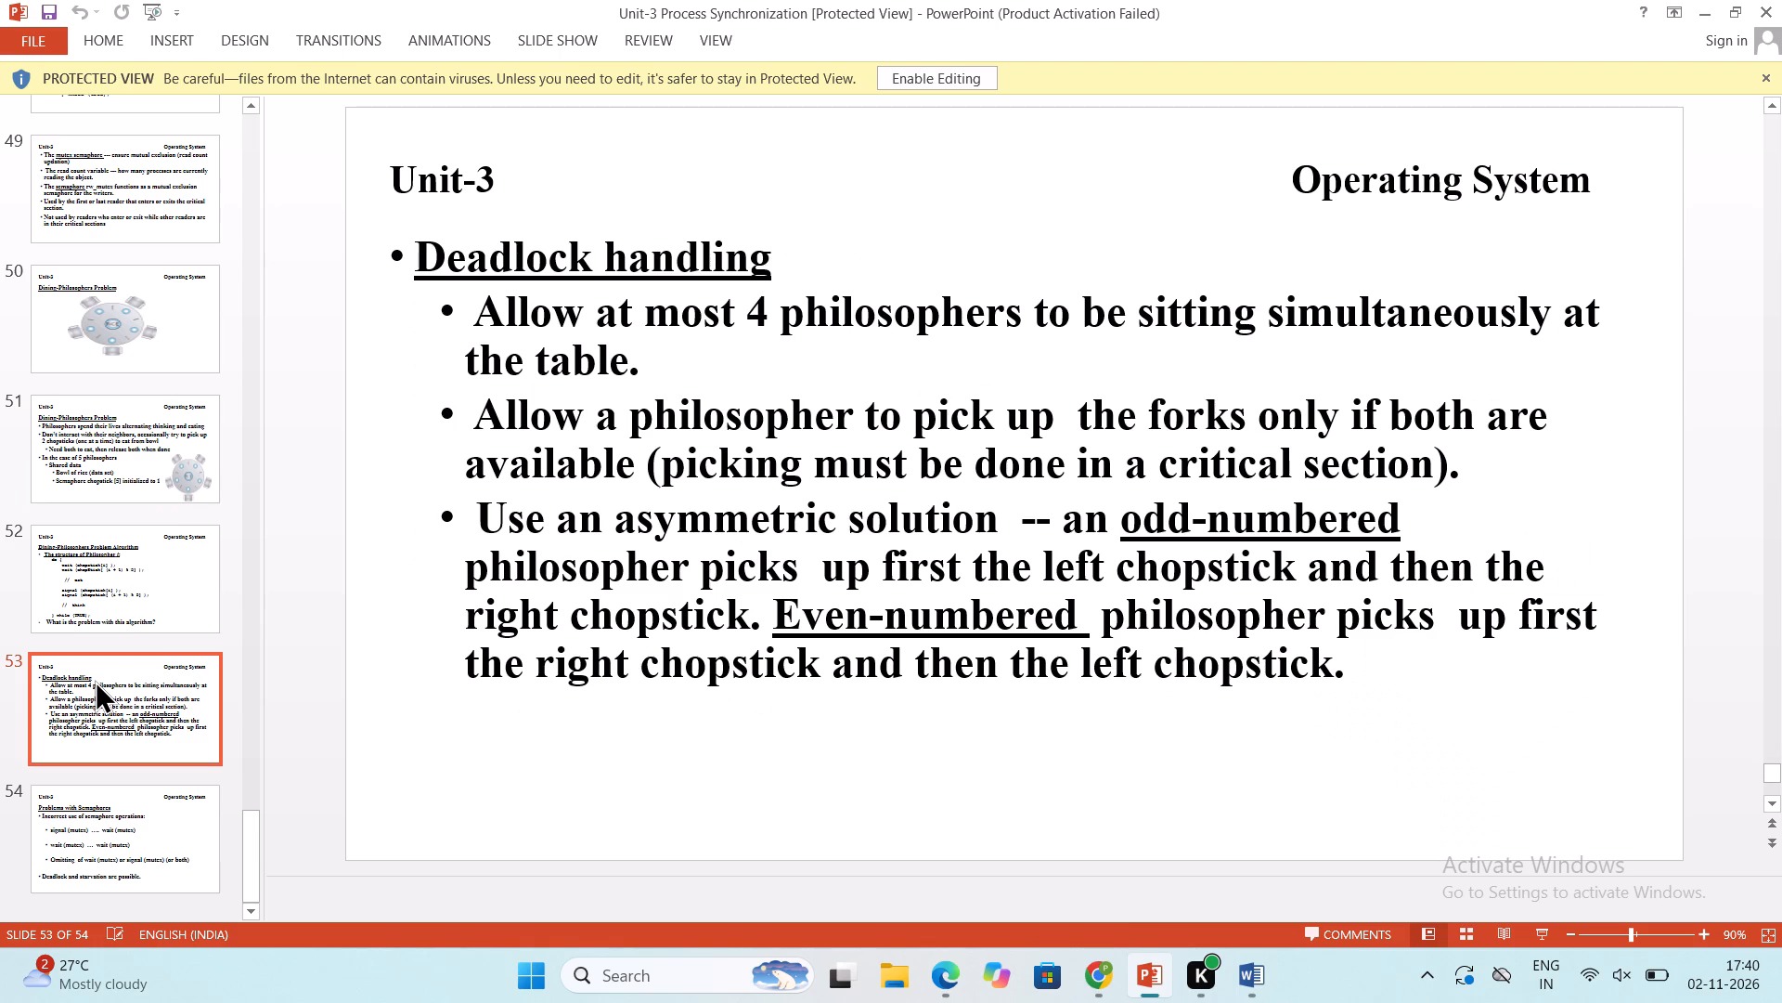
click(84, 839)
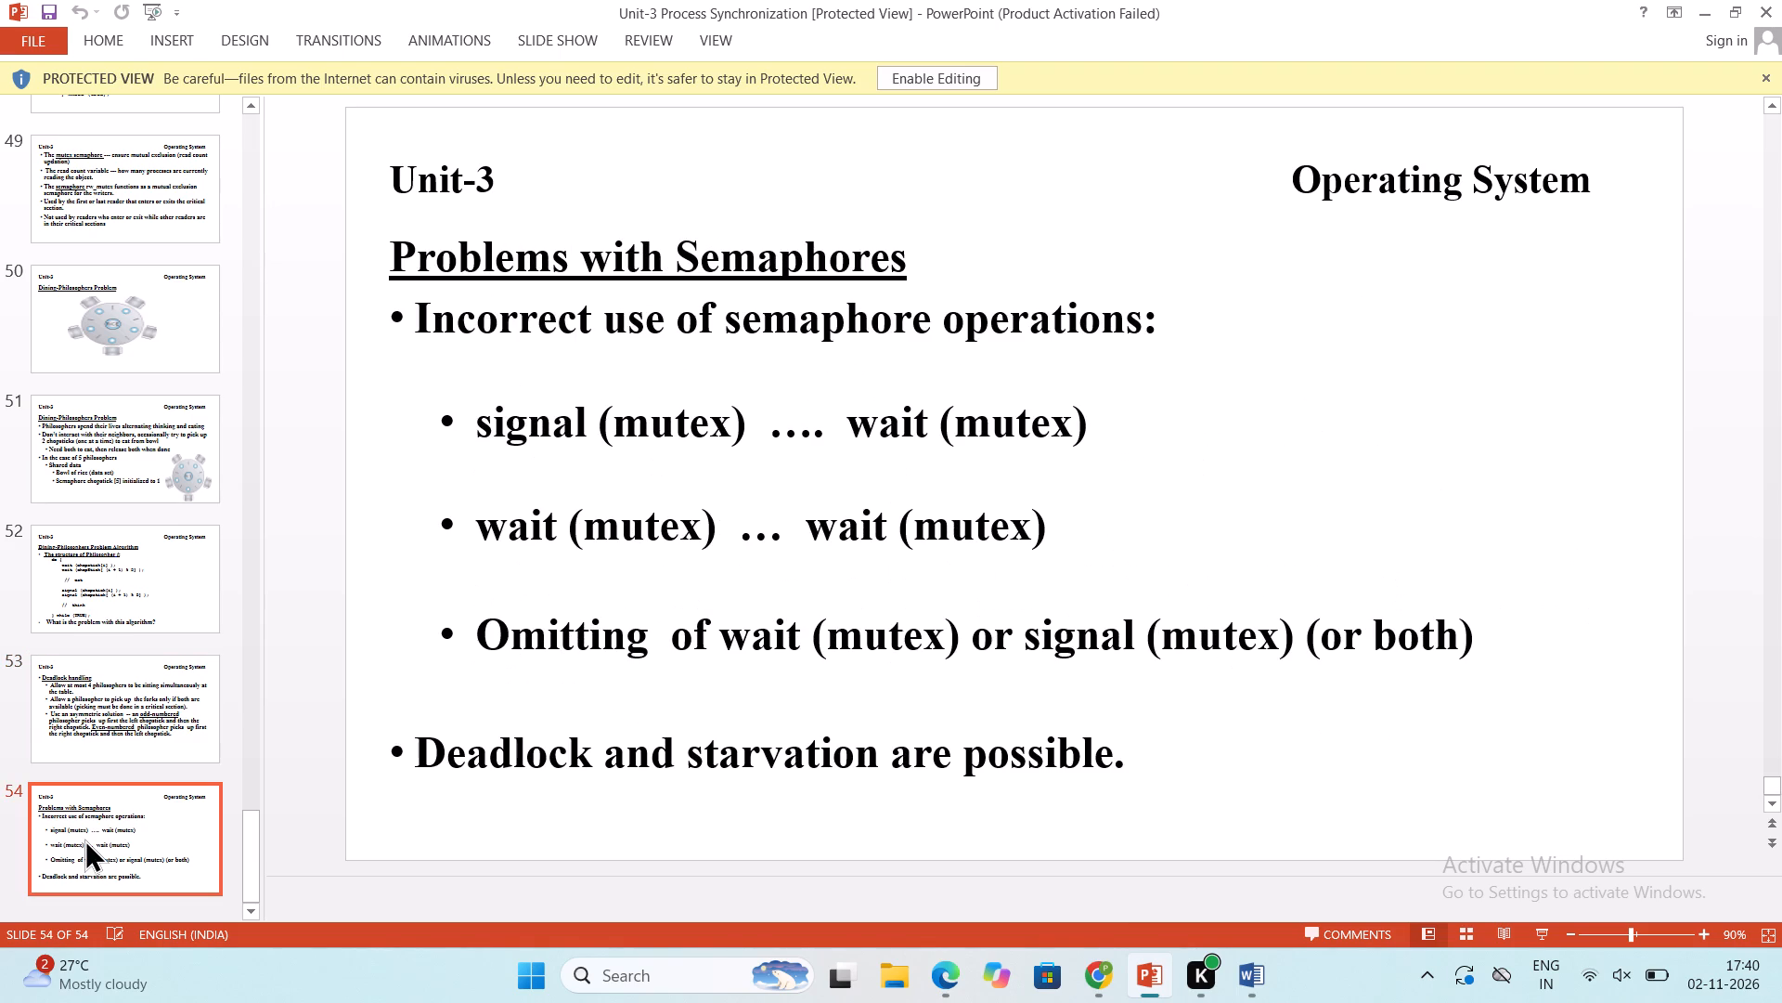
scroll(84, 839, down, 1)
Copy the whole "Deadlock handling" text from PowerPoint slide 53 and paste it after the dashed separator in Word.
click(123, 768)
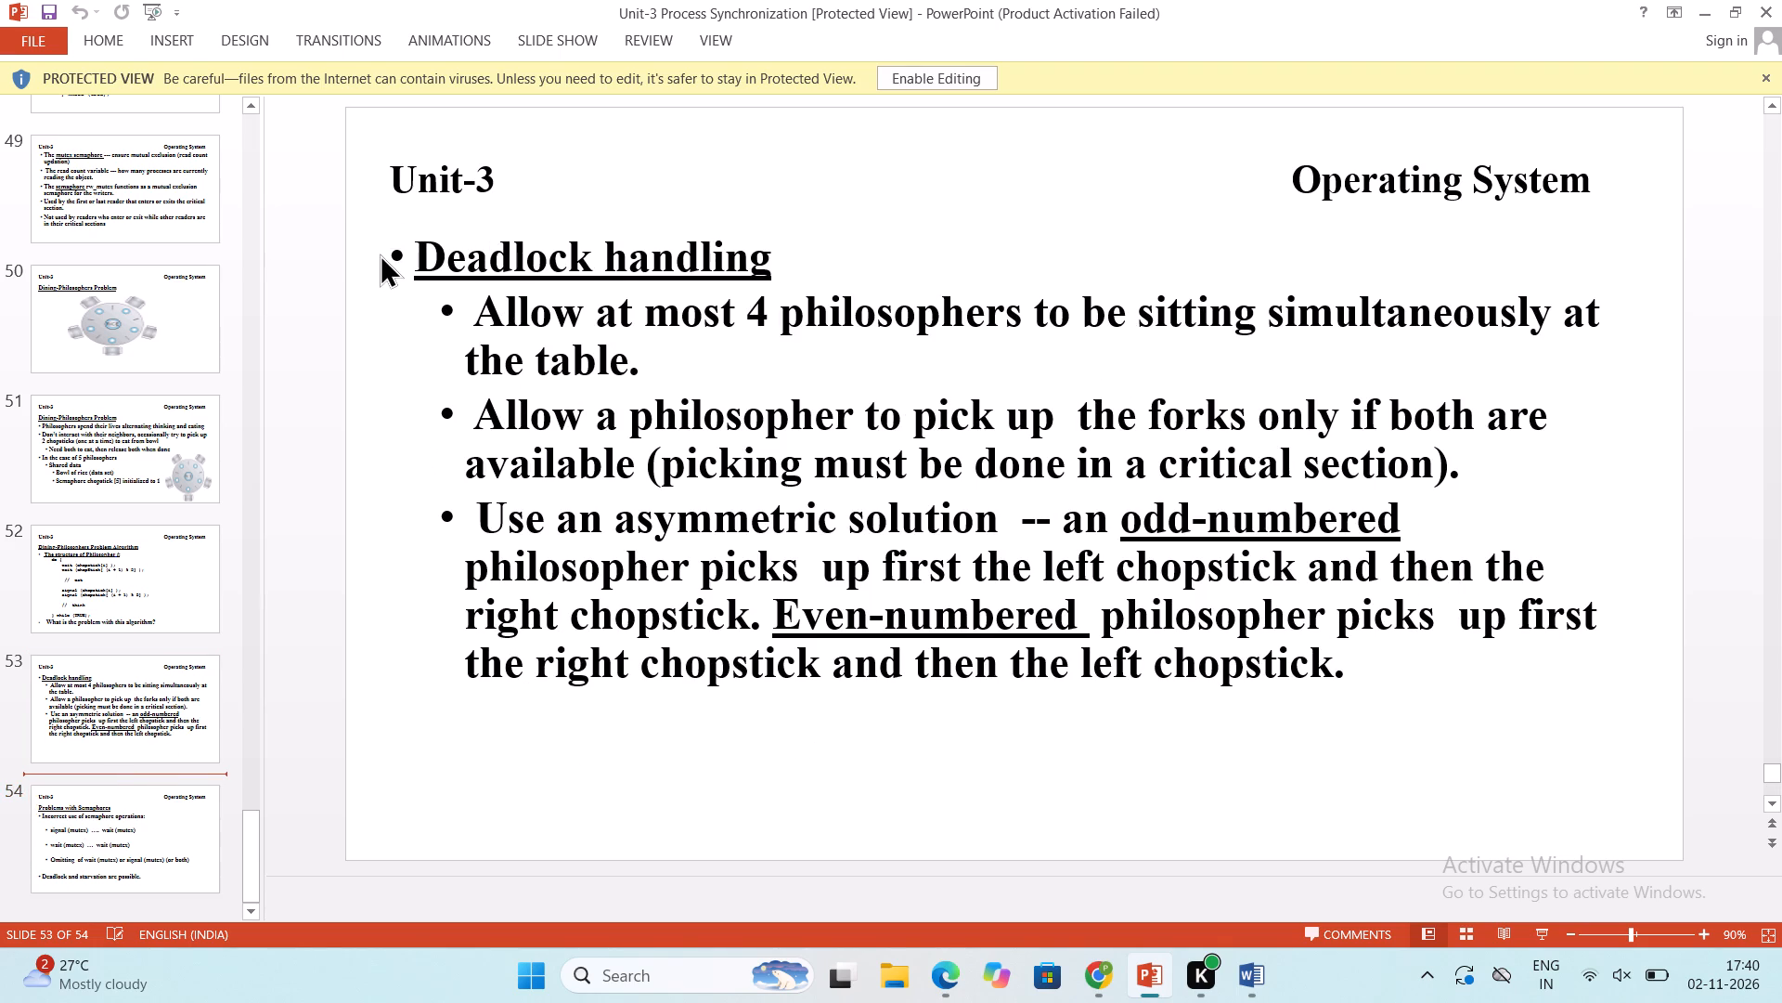
drag(386, 247, 403, 242)
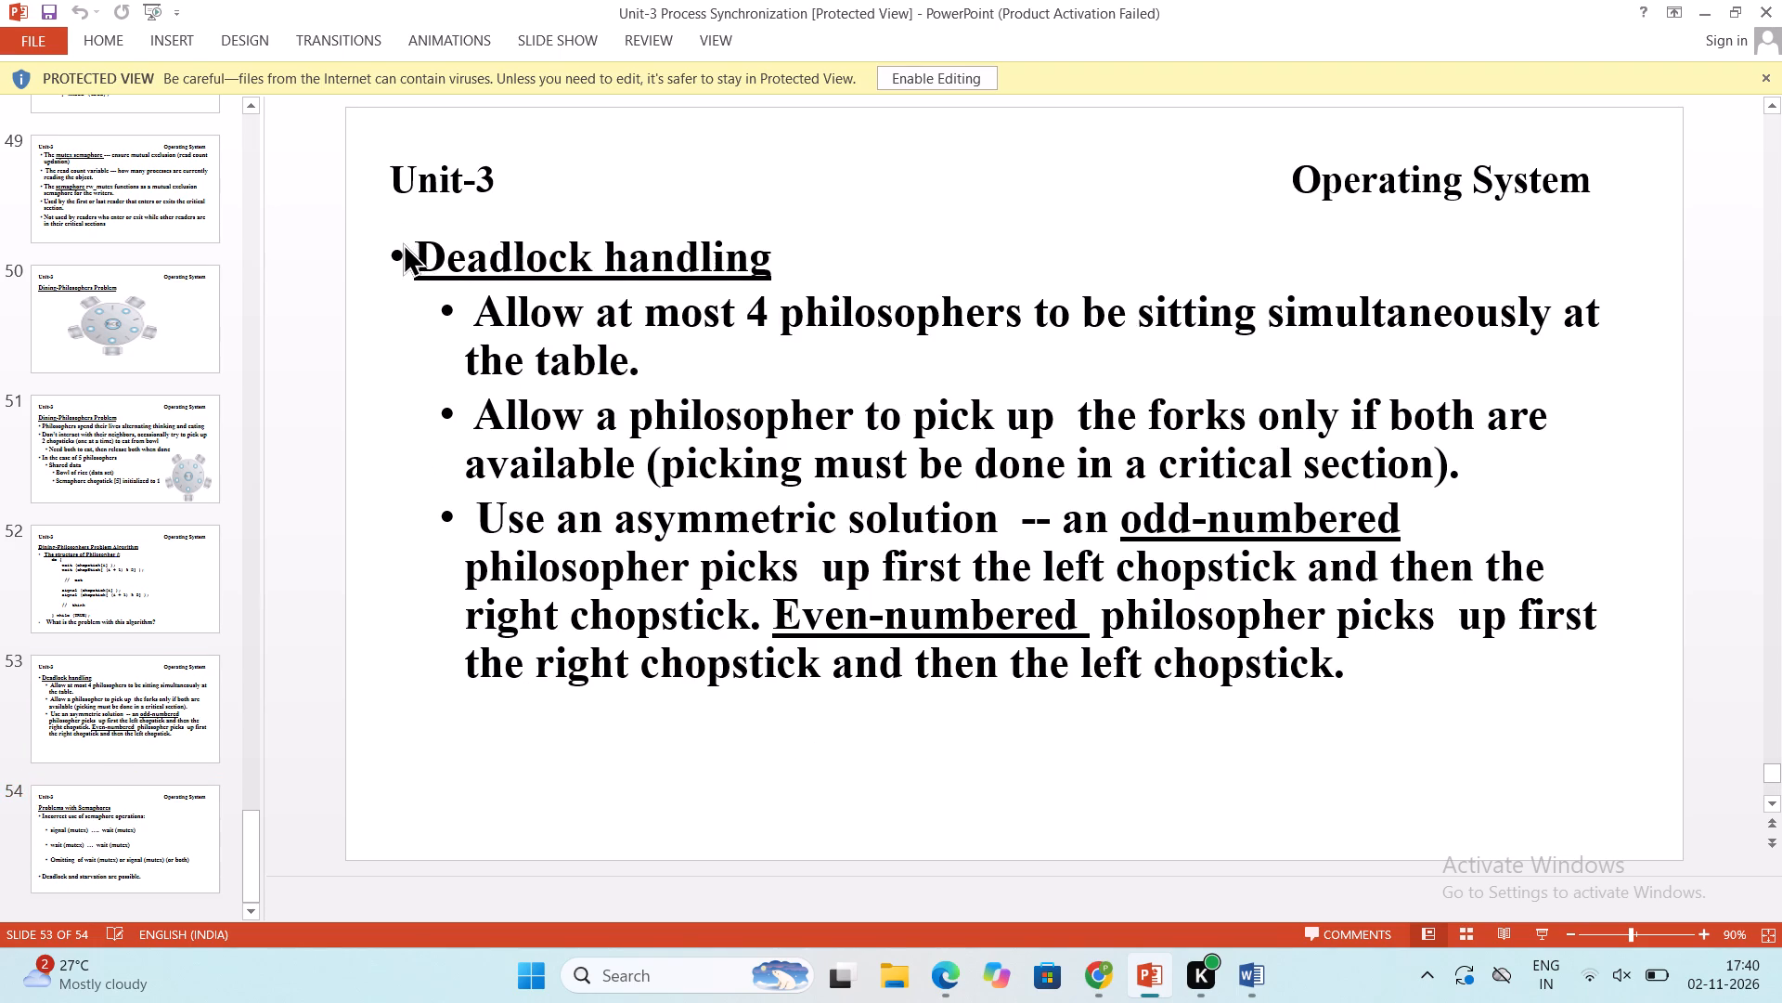
click(403, 242)
drag(403, 242, 406, 263)
click(406, 263)
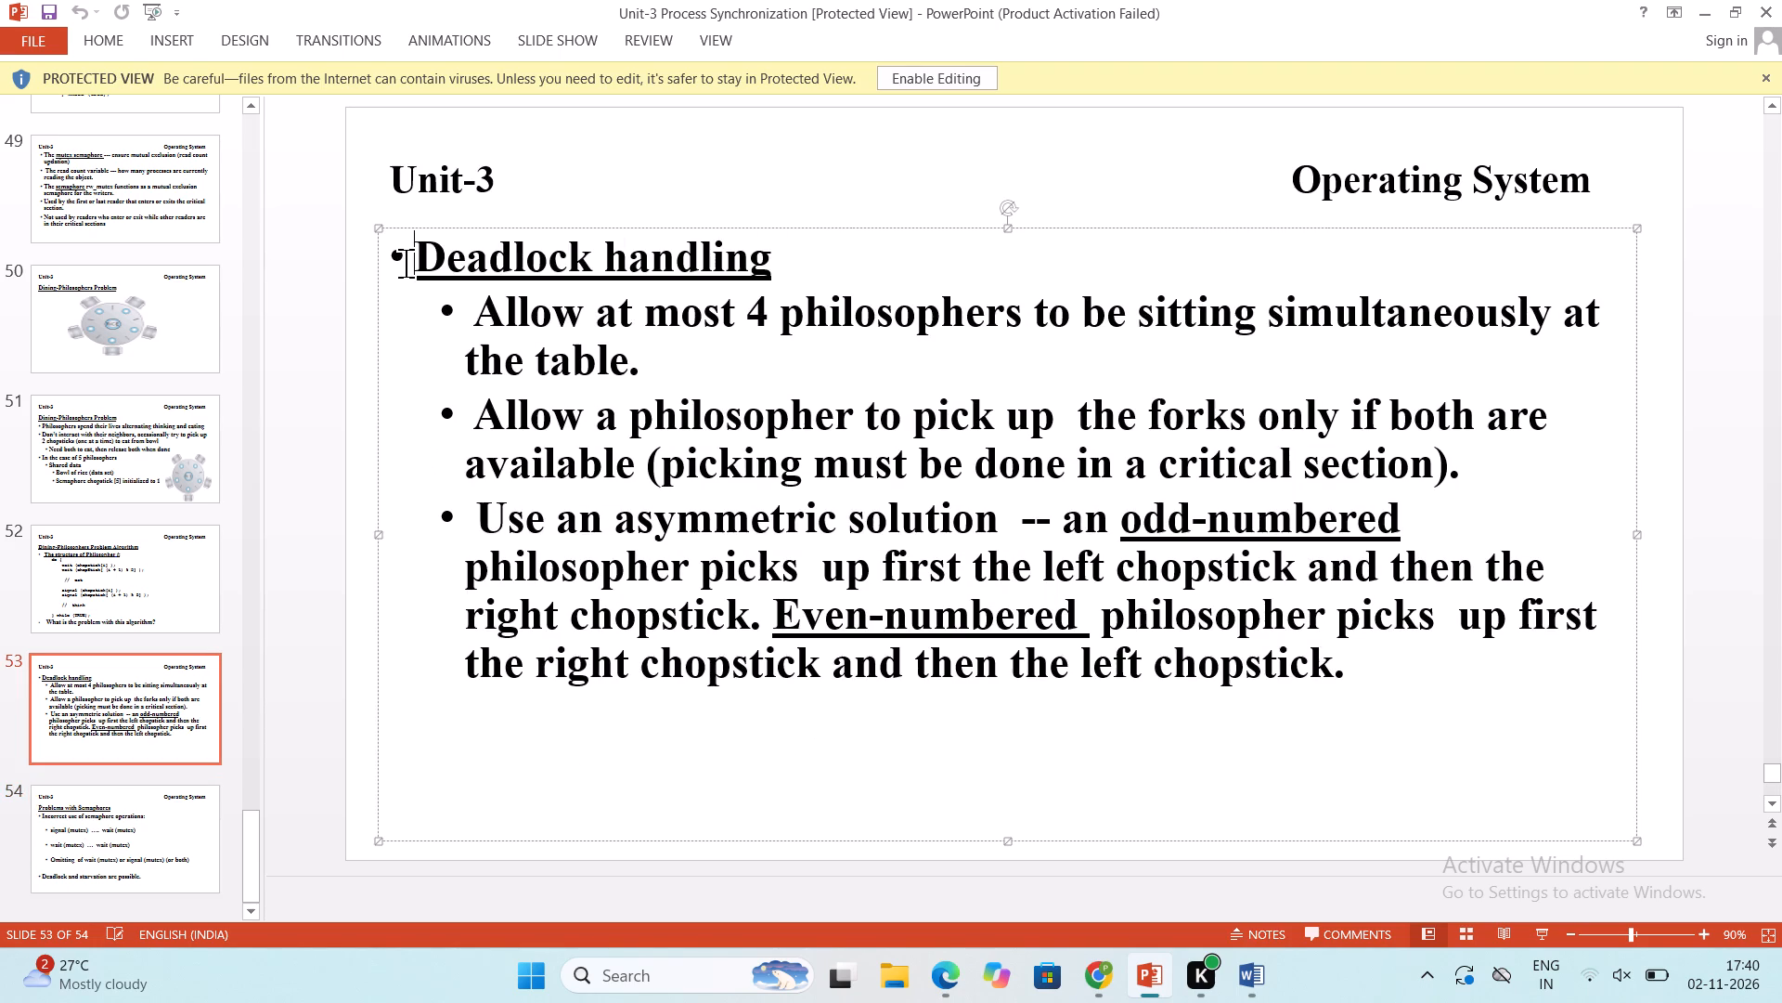
drag(406, 263, 1029, 675)
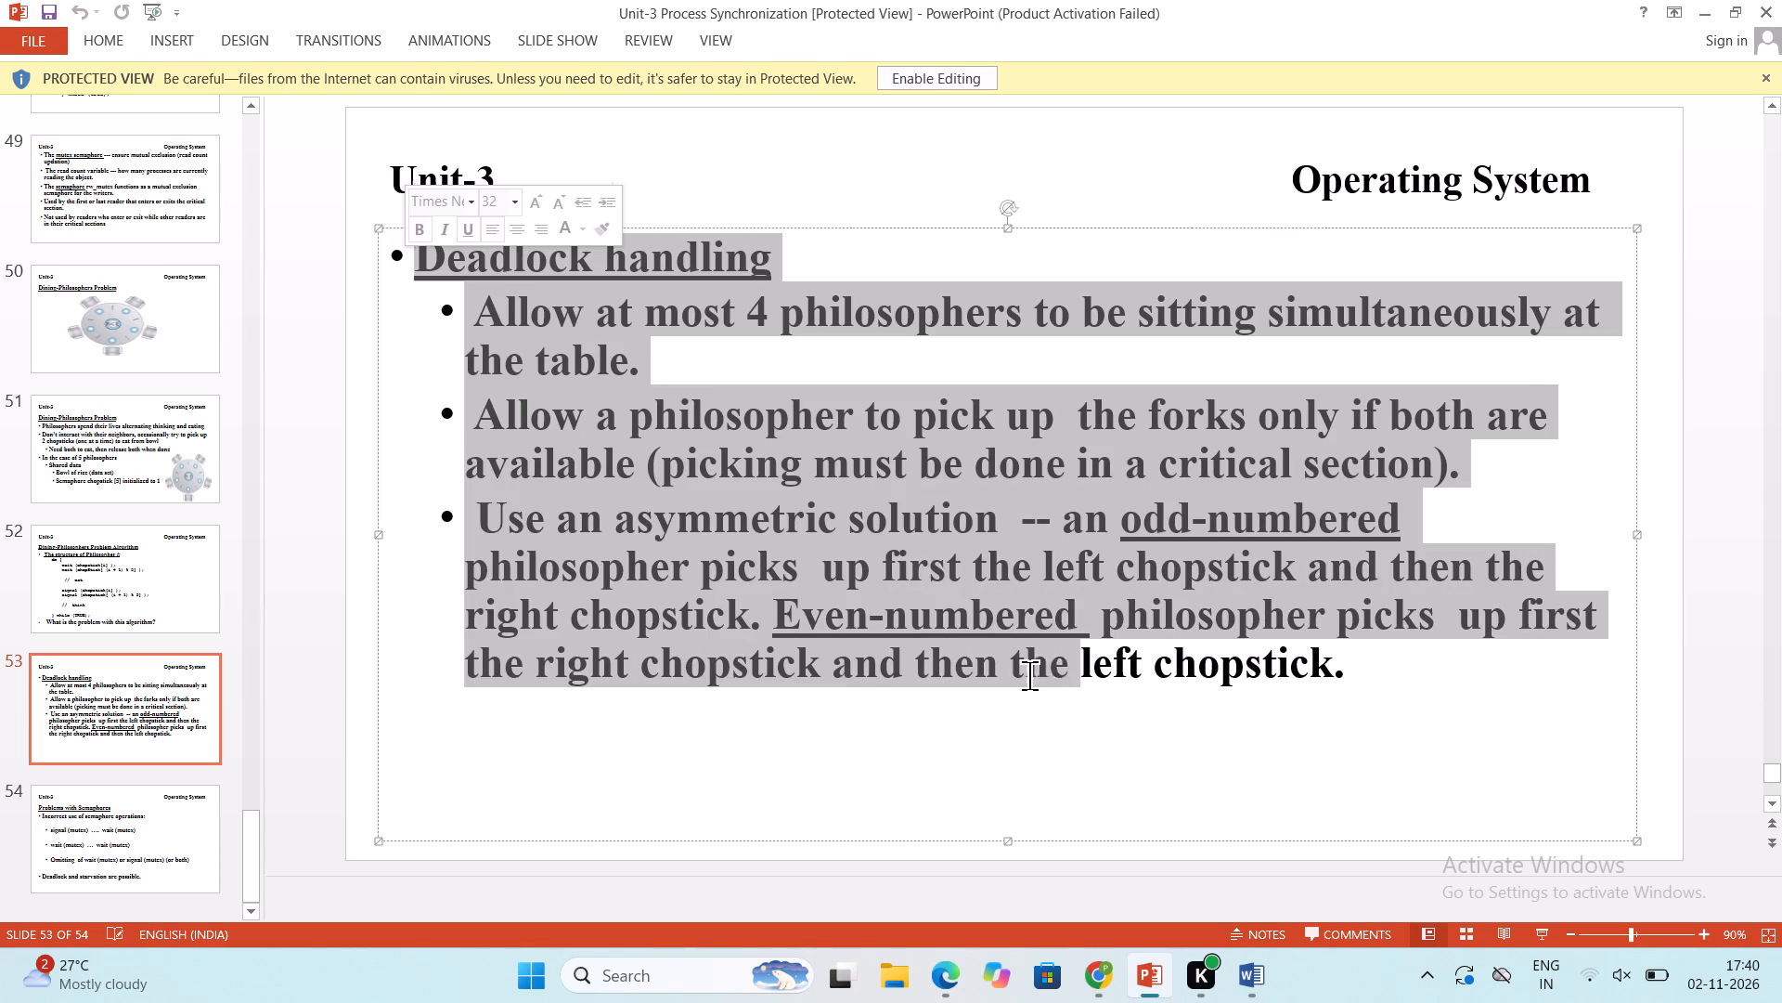
drag(1029, 675, 1427, 677)
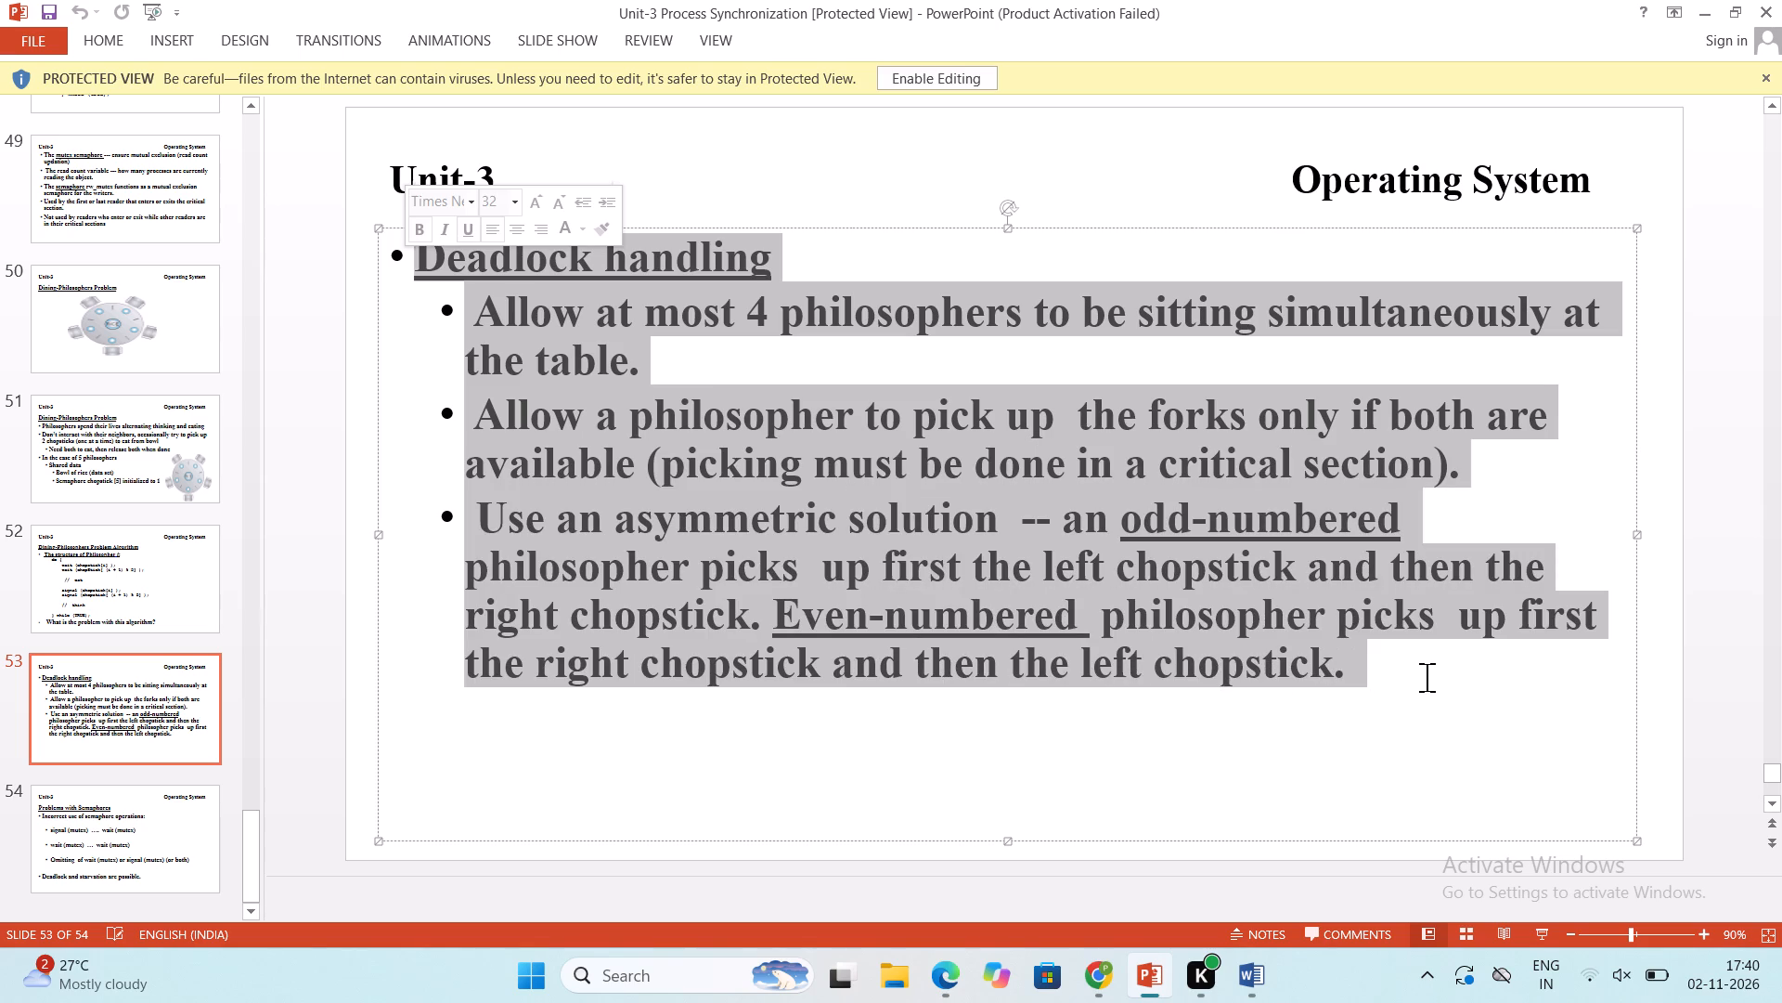
drag(1427, 677, 1441, 677)
key(ctrl+c)
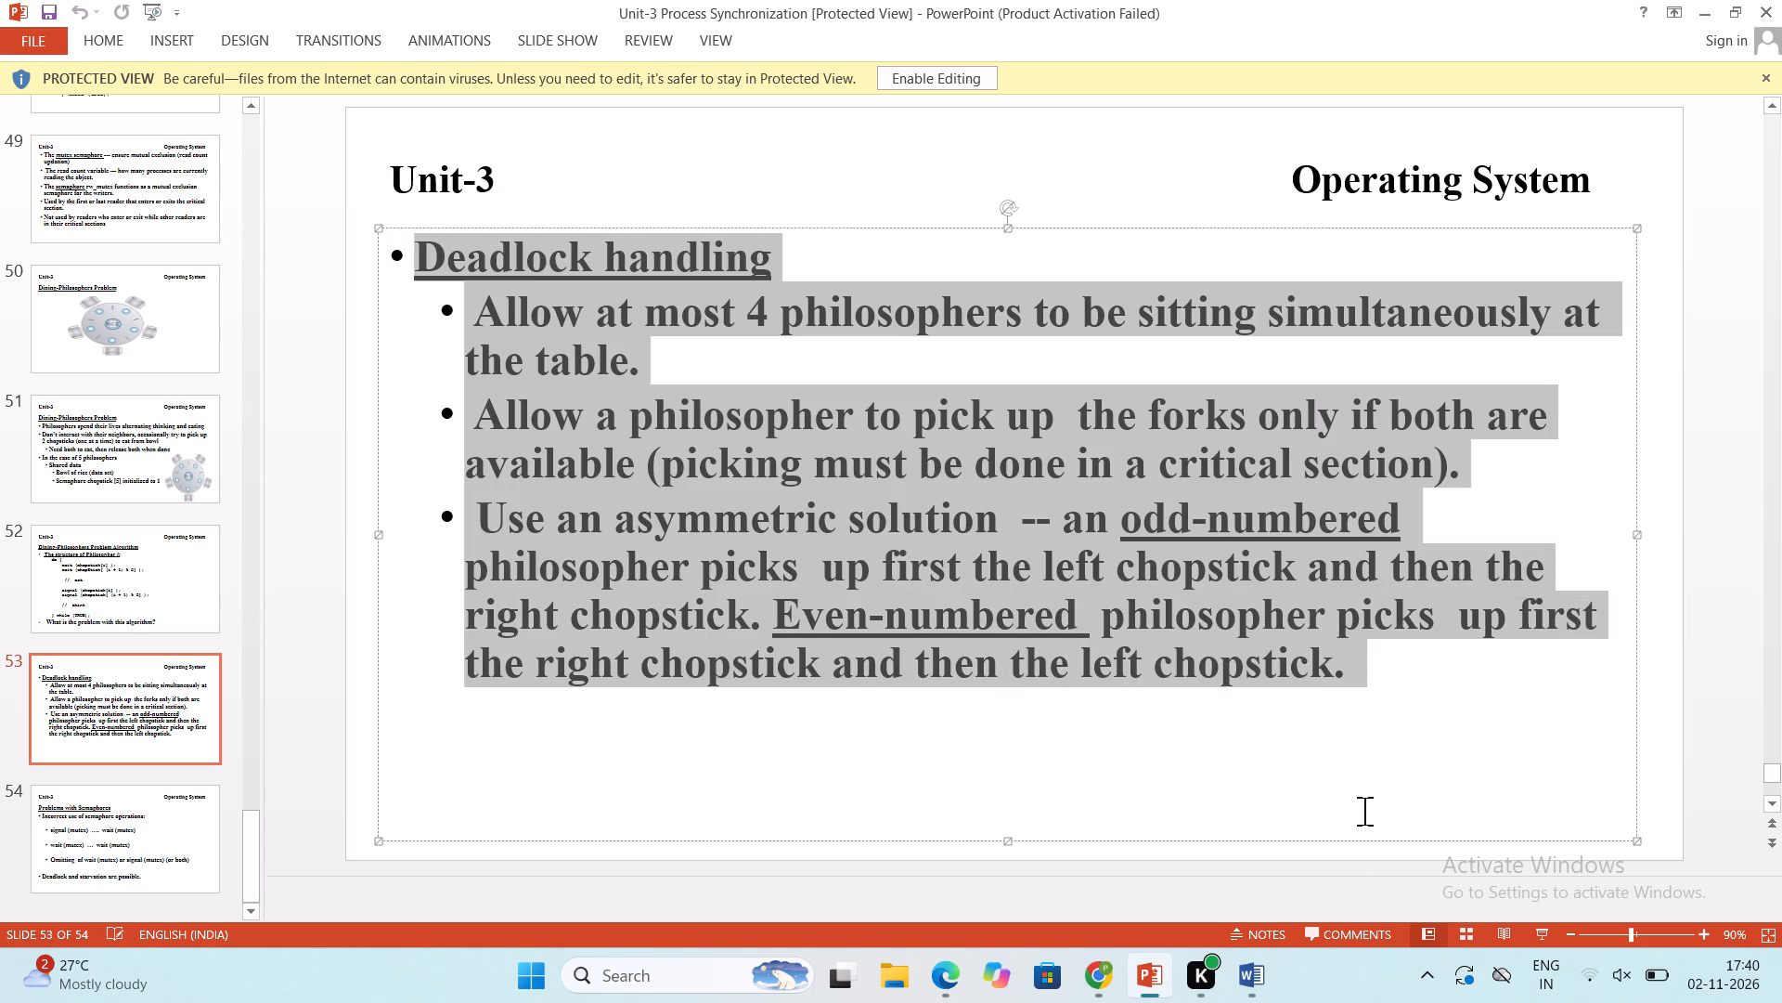
click(1263, 975)
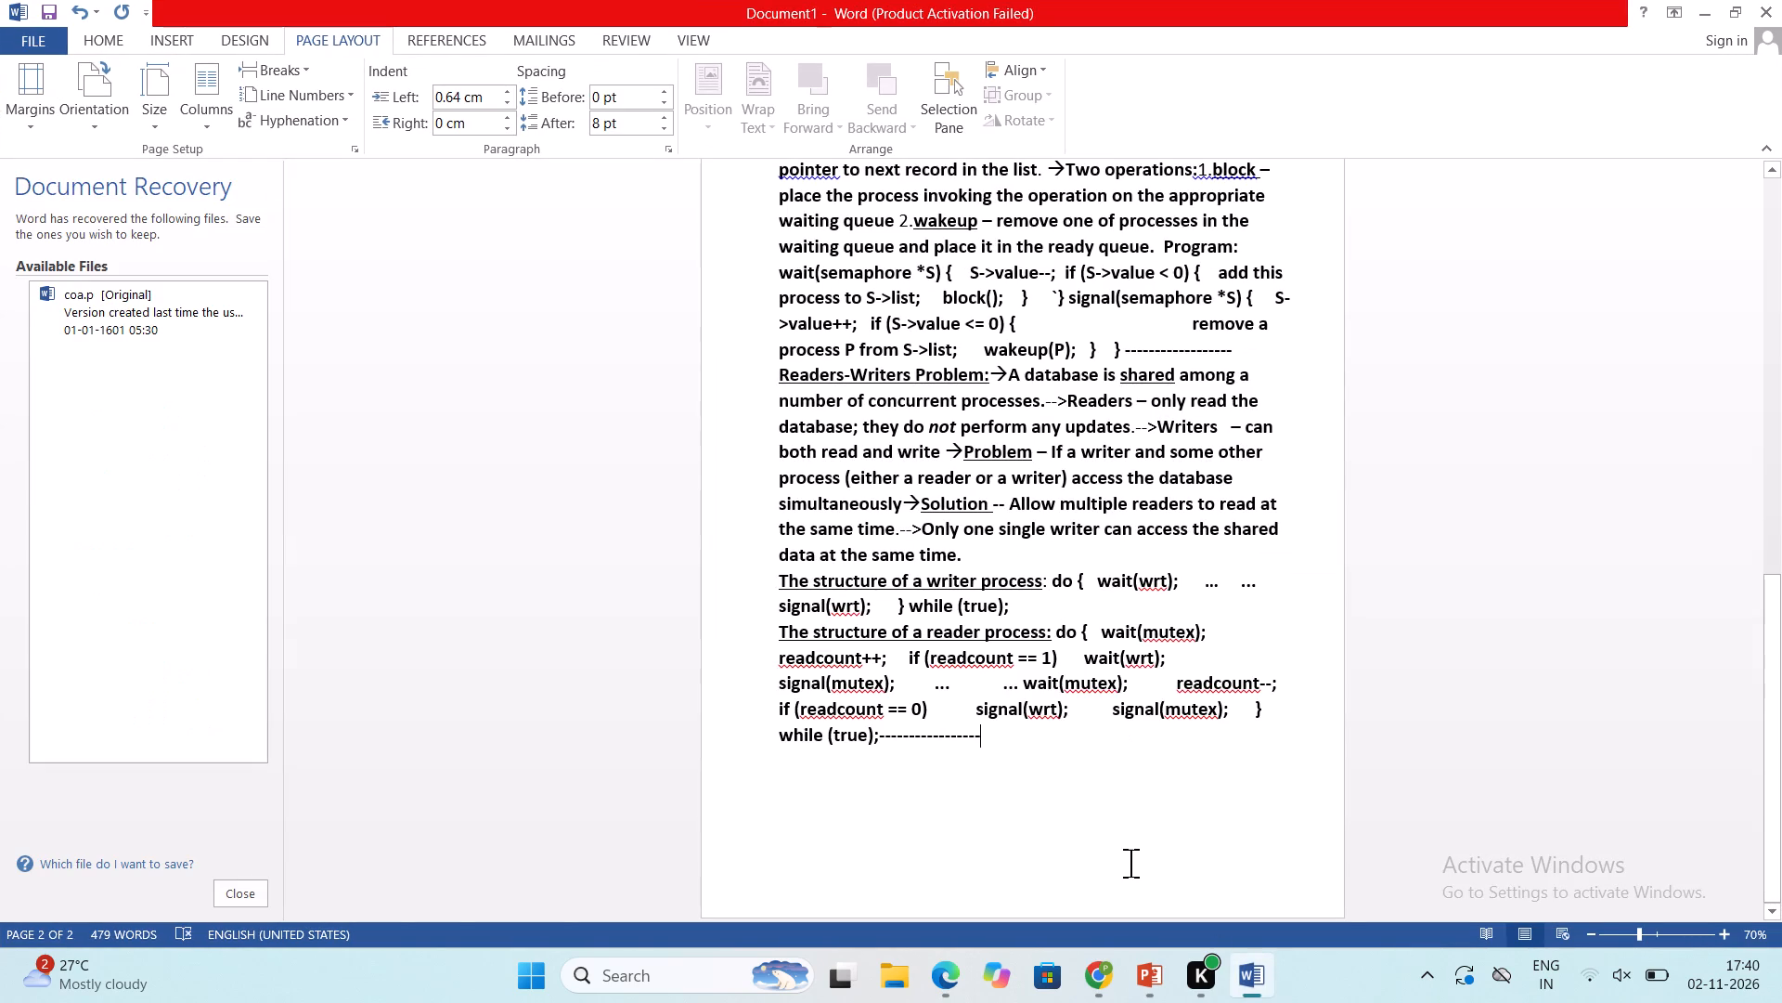
key(ctrl+v)
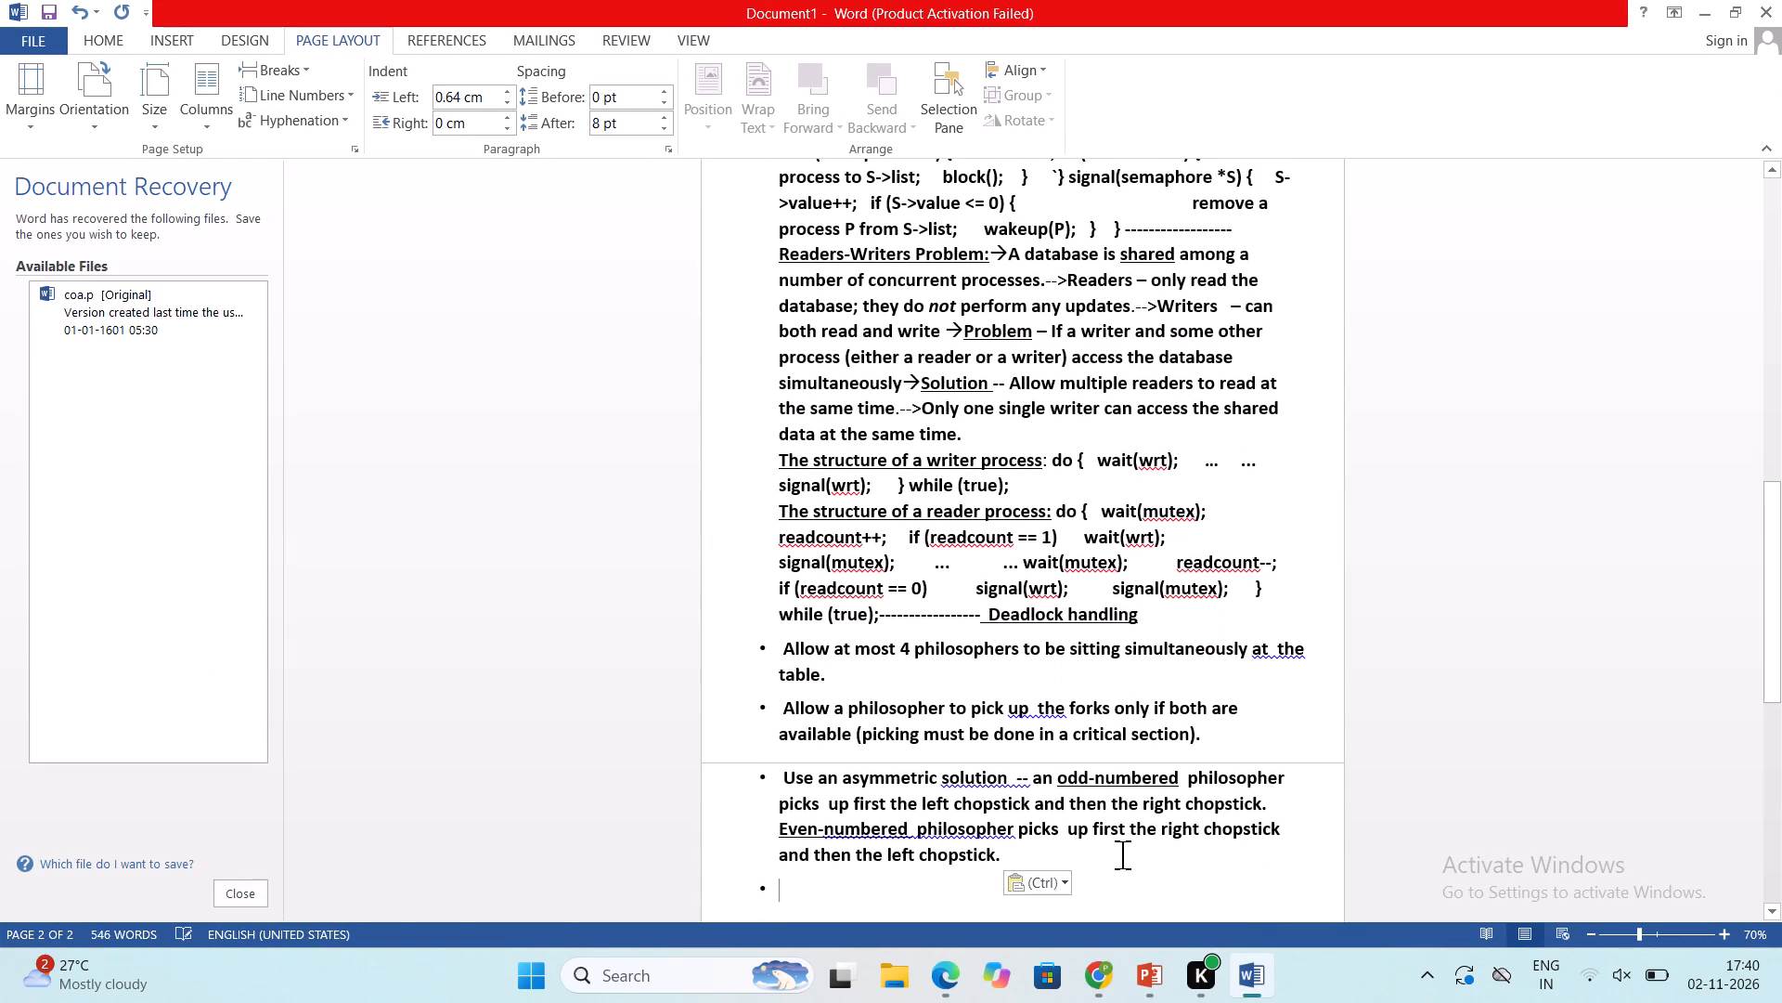
Add a colon after the pasted heading "Deadlock handling".
click(1144, 620)
key(shift+colon)
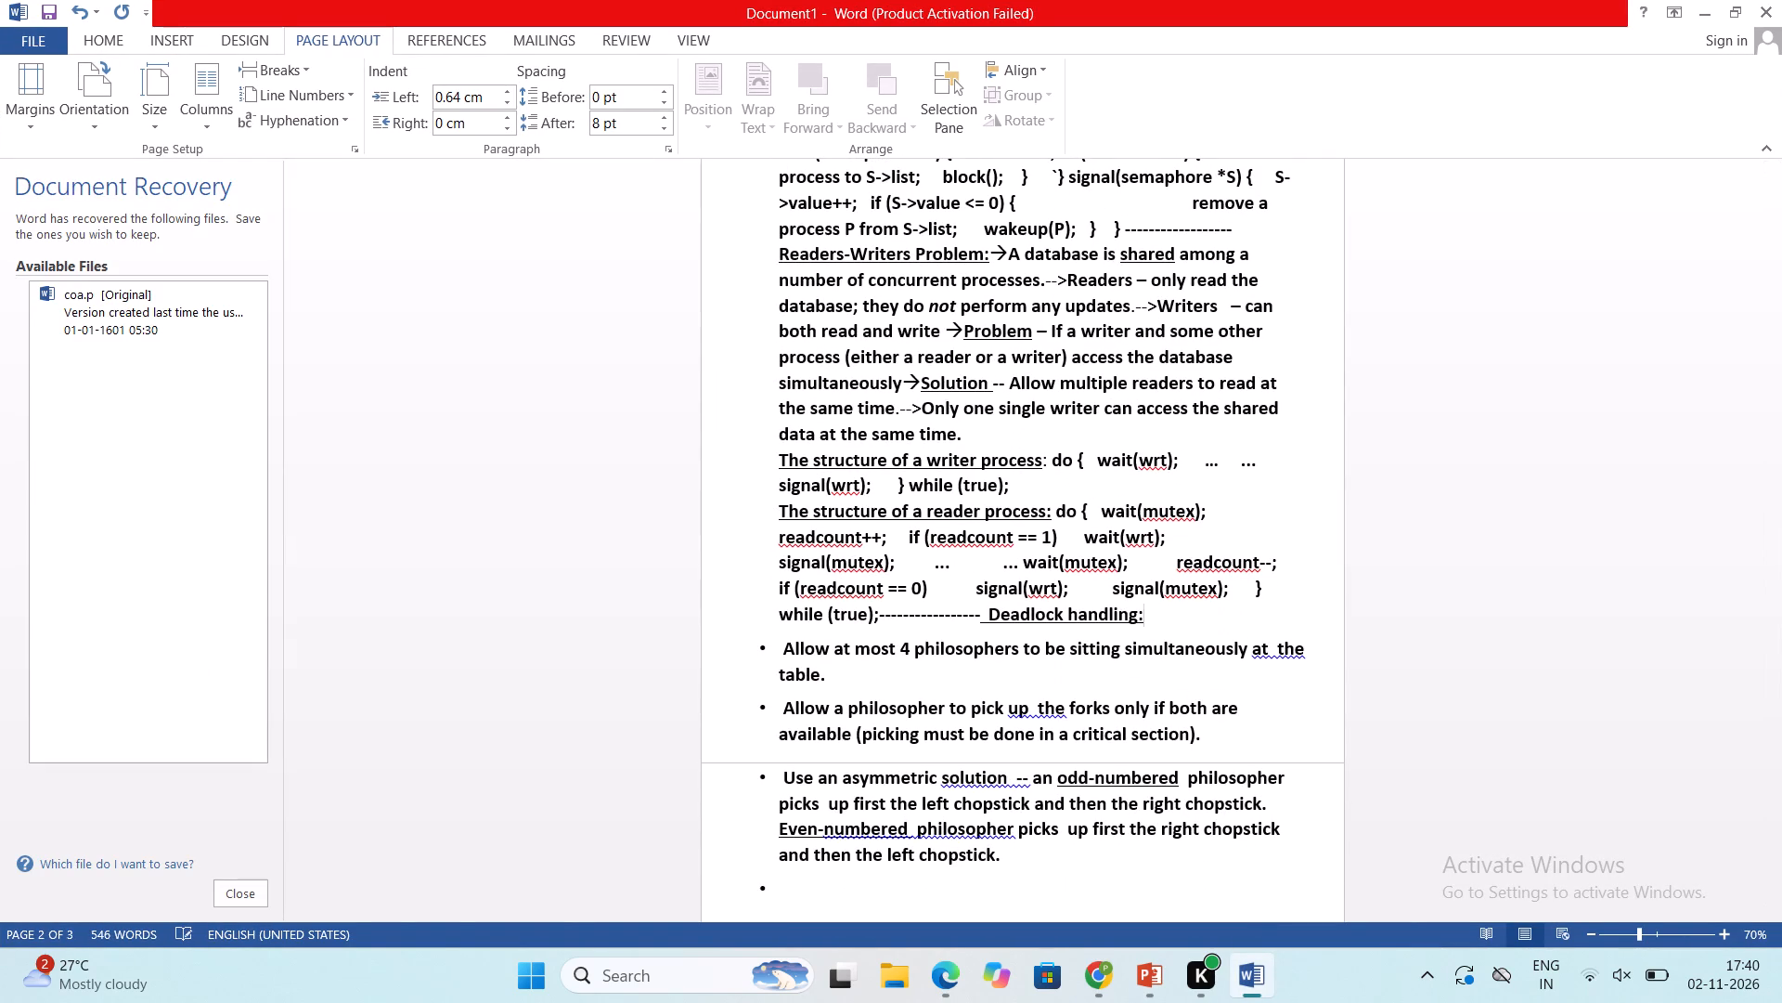
Remove the bullet before "Allow at most 4 philosophers" and join the text onto the heading "Deadlock handling:" with an arrow (-->) between them.
key(Down)
key(Left)
key(Left)
key(Left)
key(Left)
key(Left)
key(Left)
key(Left)
key(Left)
key(Left)
key(Left)
key(Left)
key(Left)
key(Left)
key(Left)
key(Left)
key(Left)
key(Left)
key(Left)
key(Left)
key(Left)
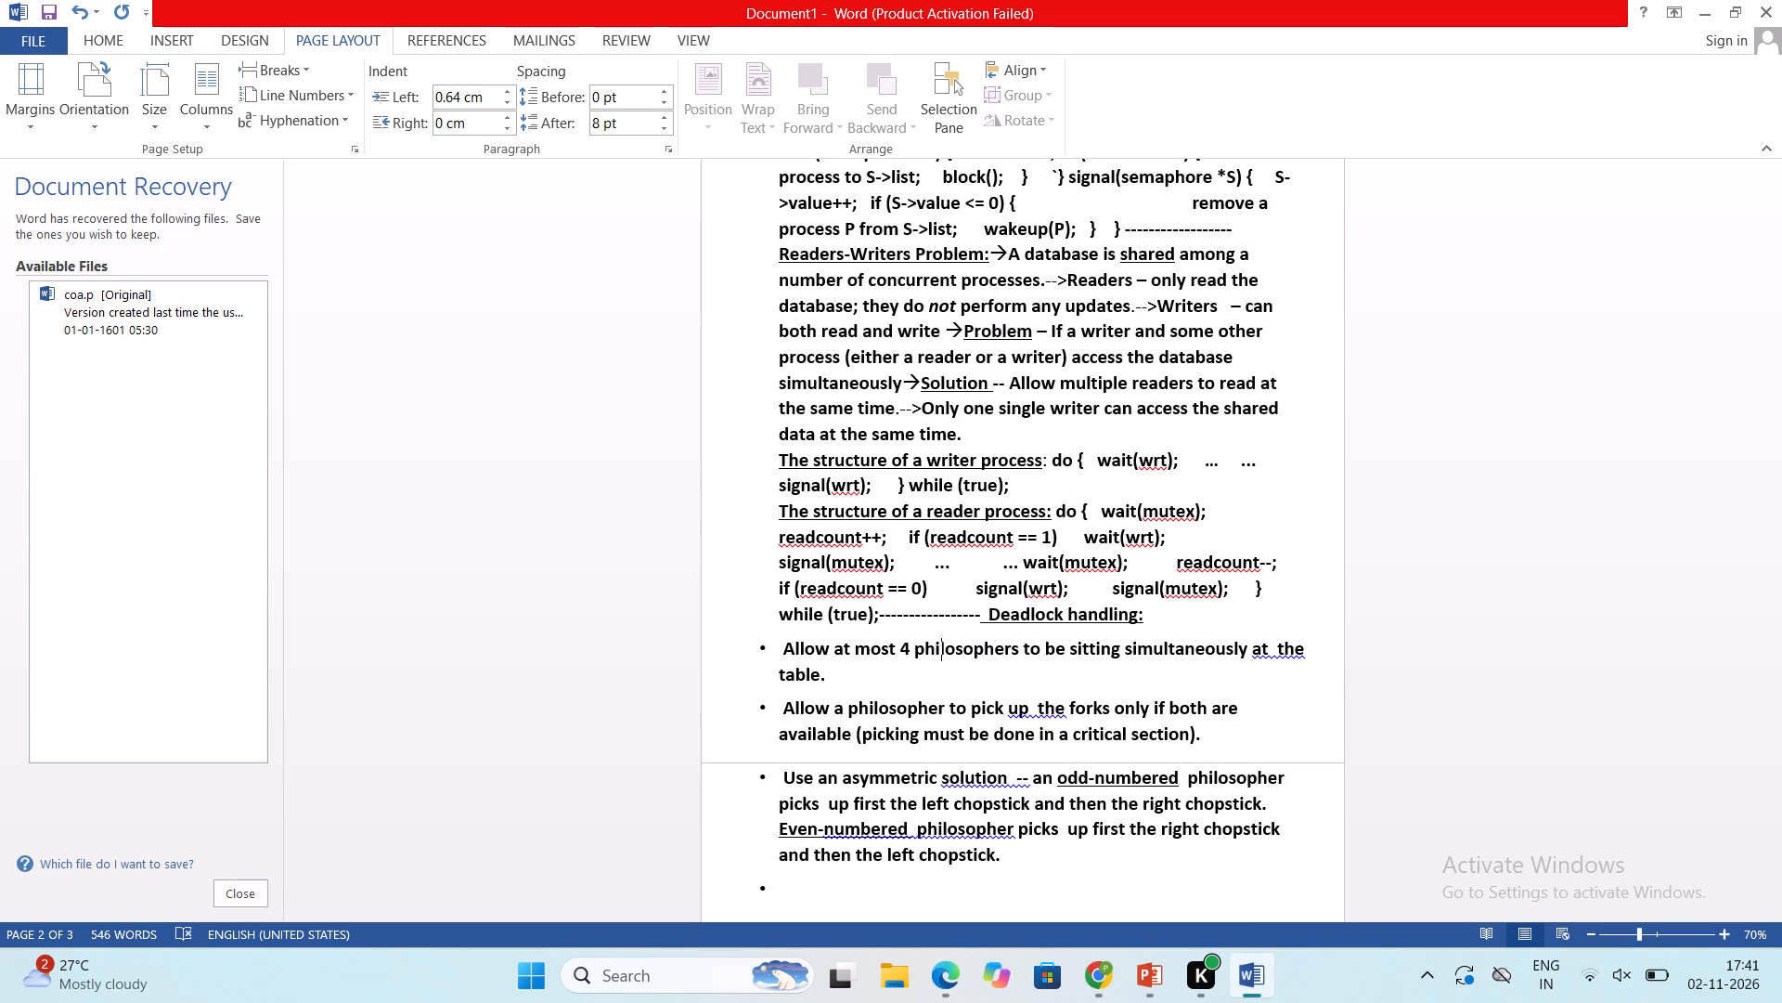
key(Left)
key(BackSpace)
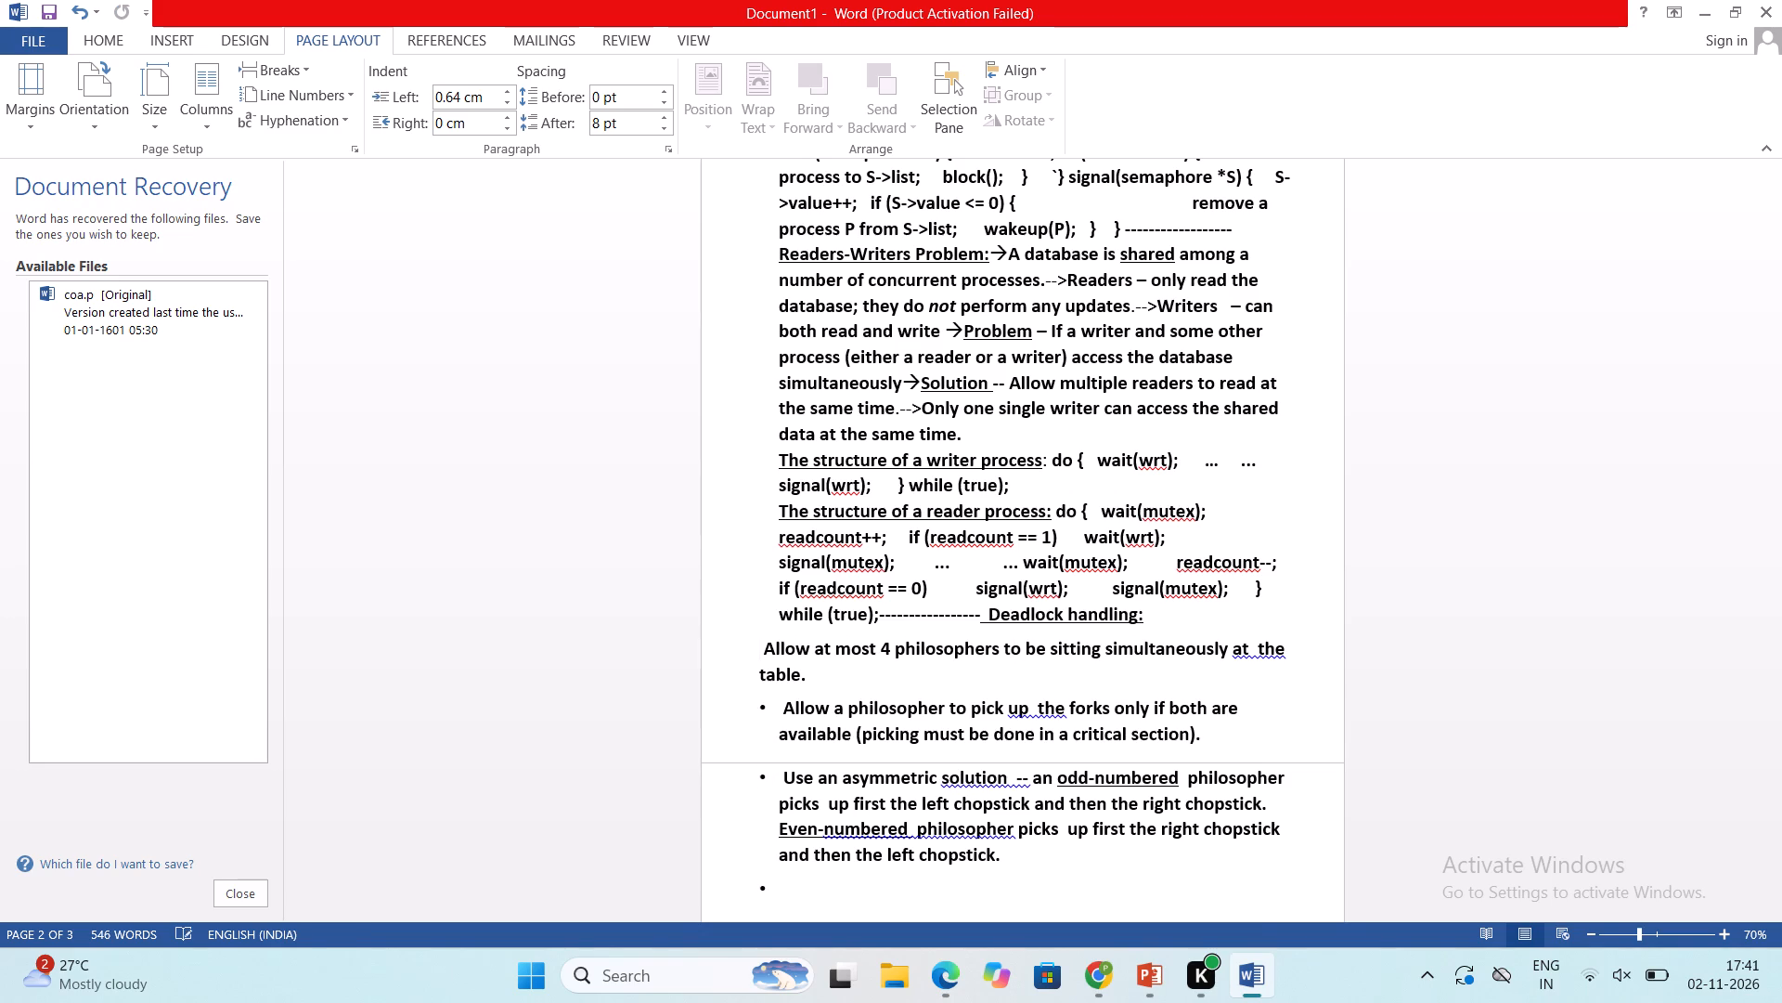
key(BackSpace)
key(BackSpace)
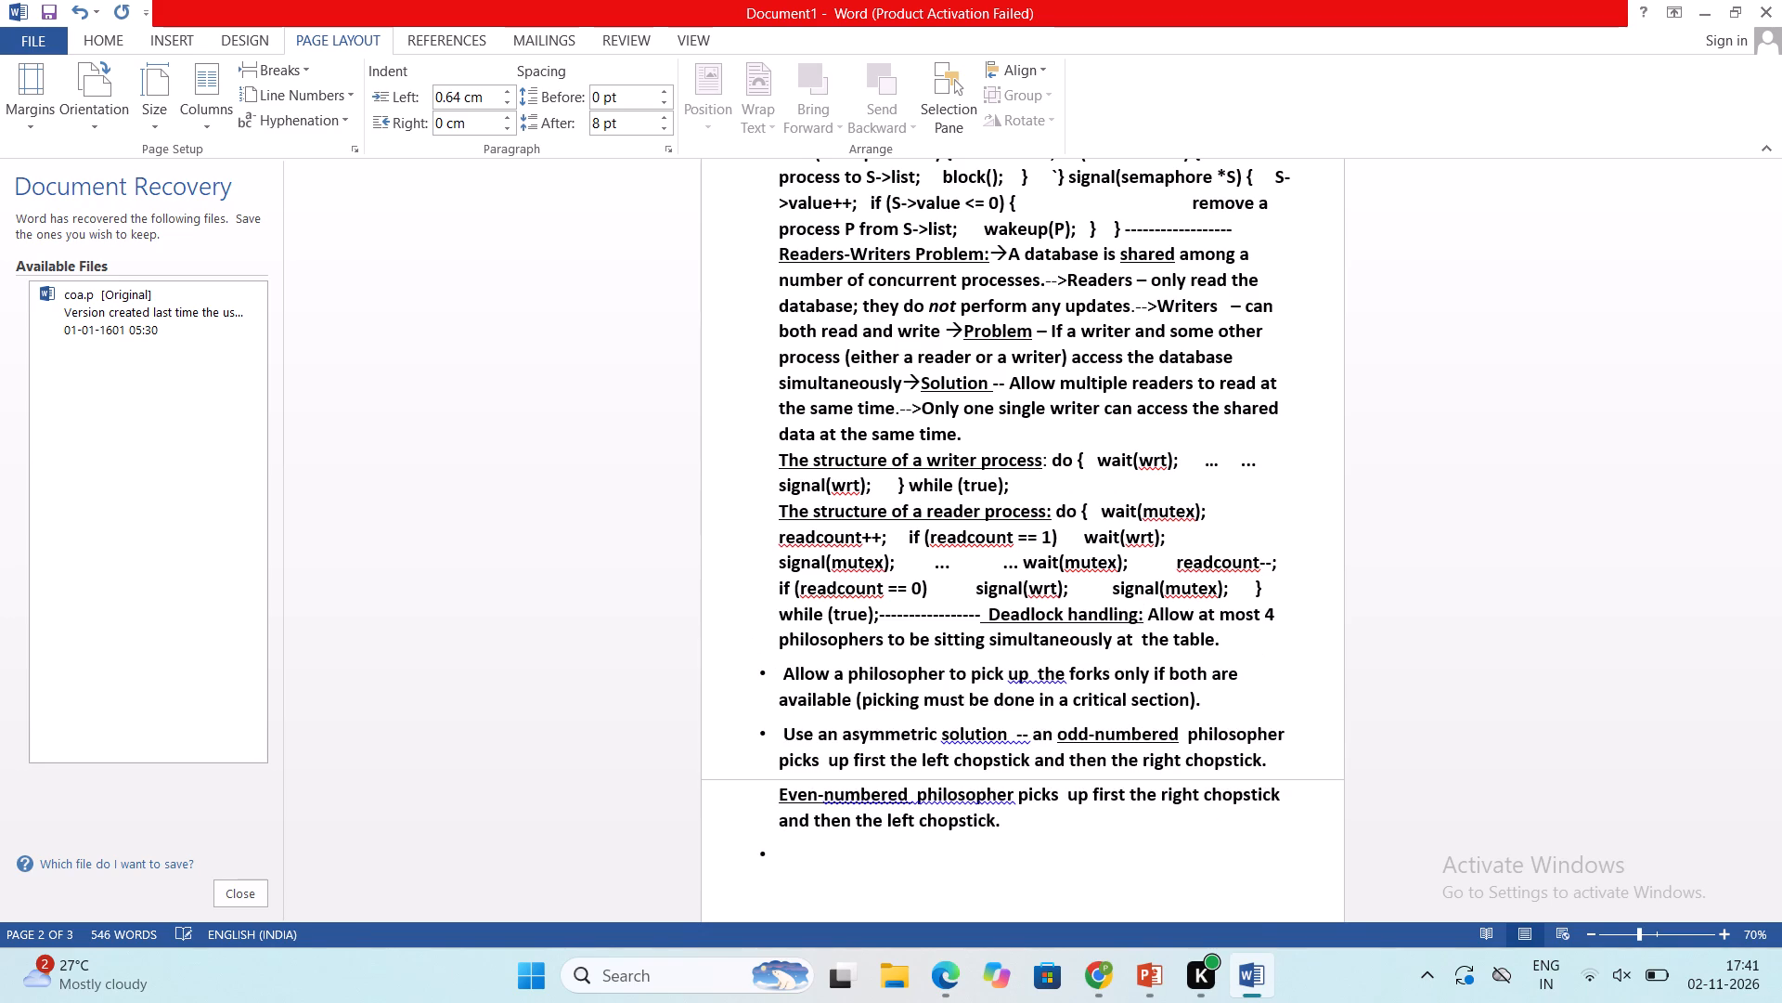
text(--)
key(shift+greater)
Remove the bullet before "Allow a philosopher to pick up the forks" and join it to the preceding point with an arrow (-->).
key(Down)
key(Down)
key(Left)
key(Left)
key(Left)
key(Left)
key(Left)
key(Left)
key(Left)
key(Left)
key(Left)
key(Left)
key(Left)
key(Left)
key(Left)
key(Left)
key(Left)
key(Left)
key(Left)
key(Left)
key(Left)
key(Left)
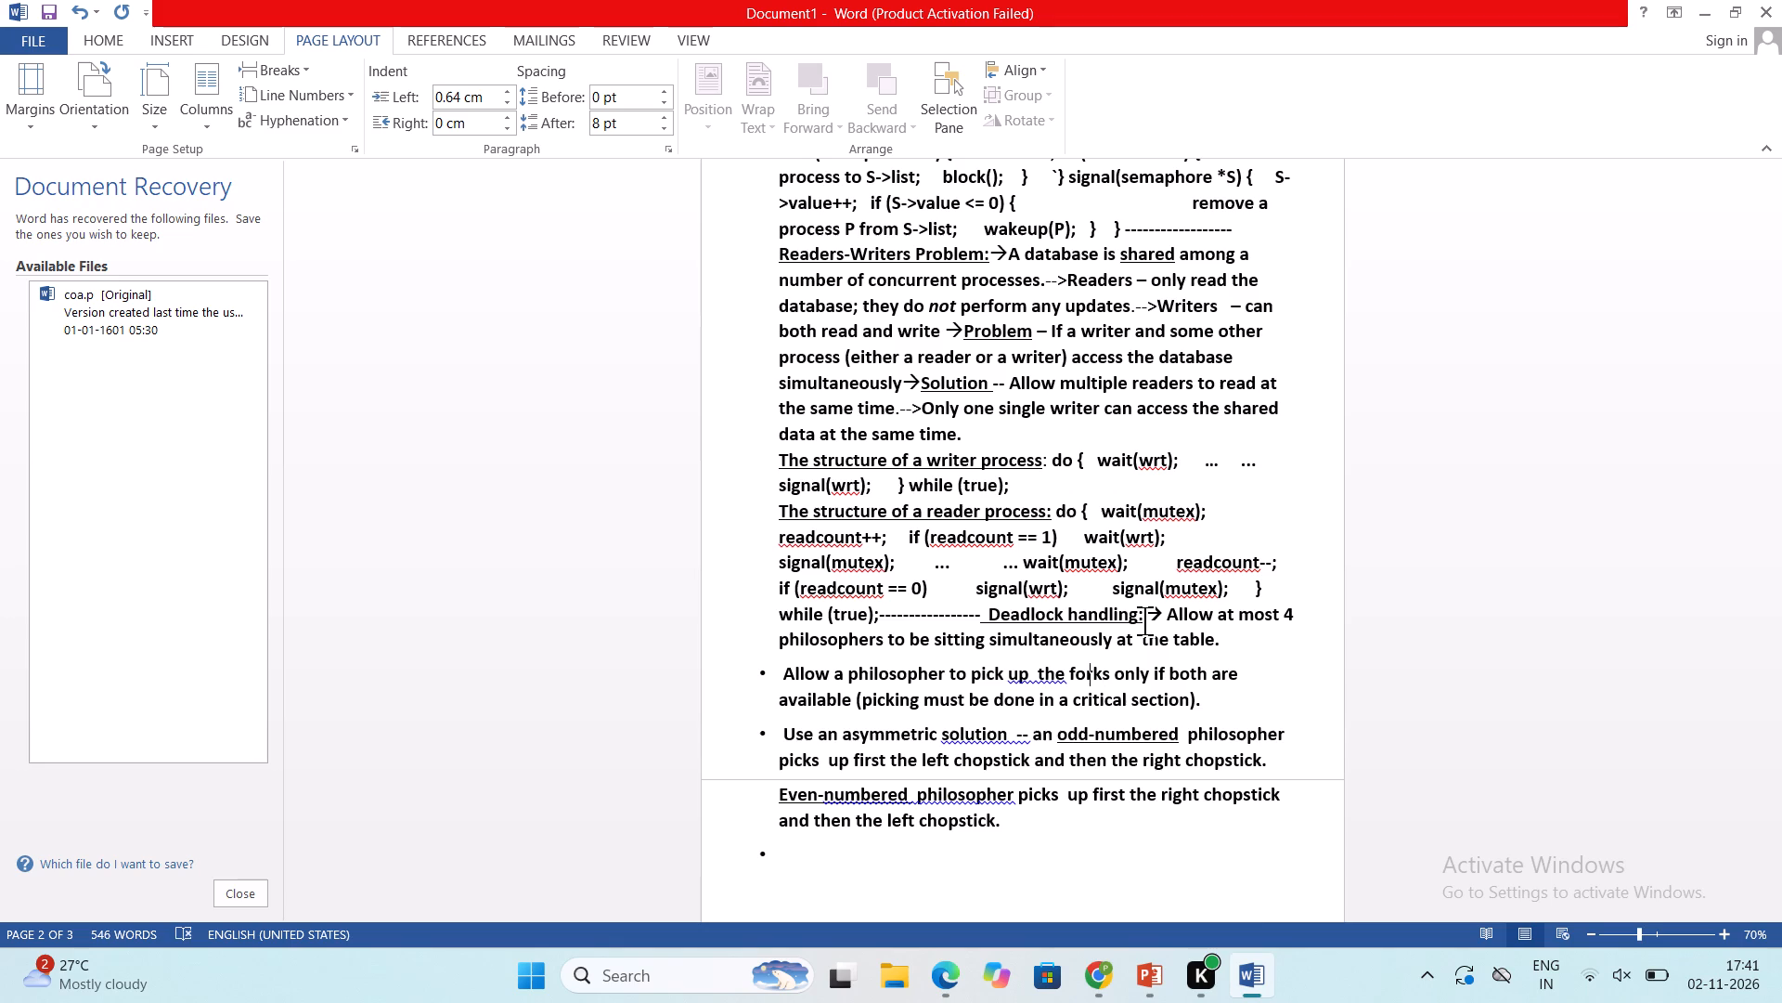
key(Left)
key(Left)
key(Left)
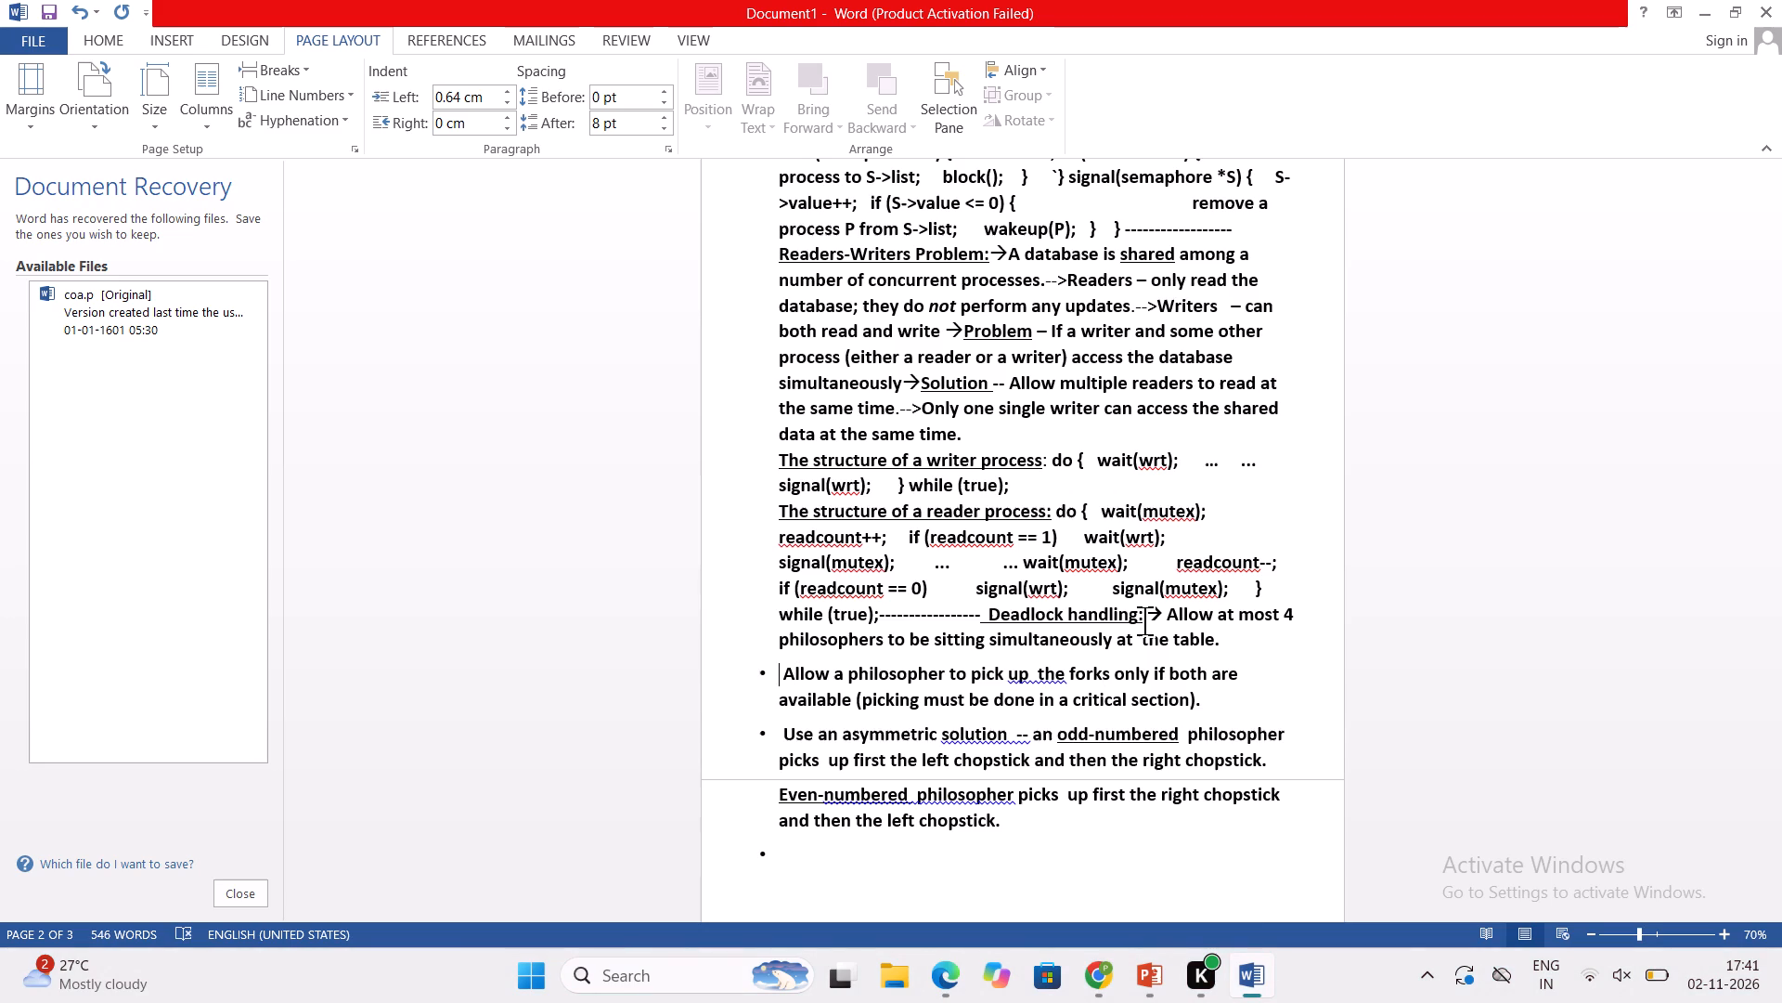
key(BackSpace)
key(BackSpace)
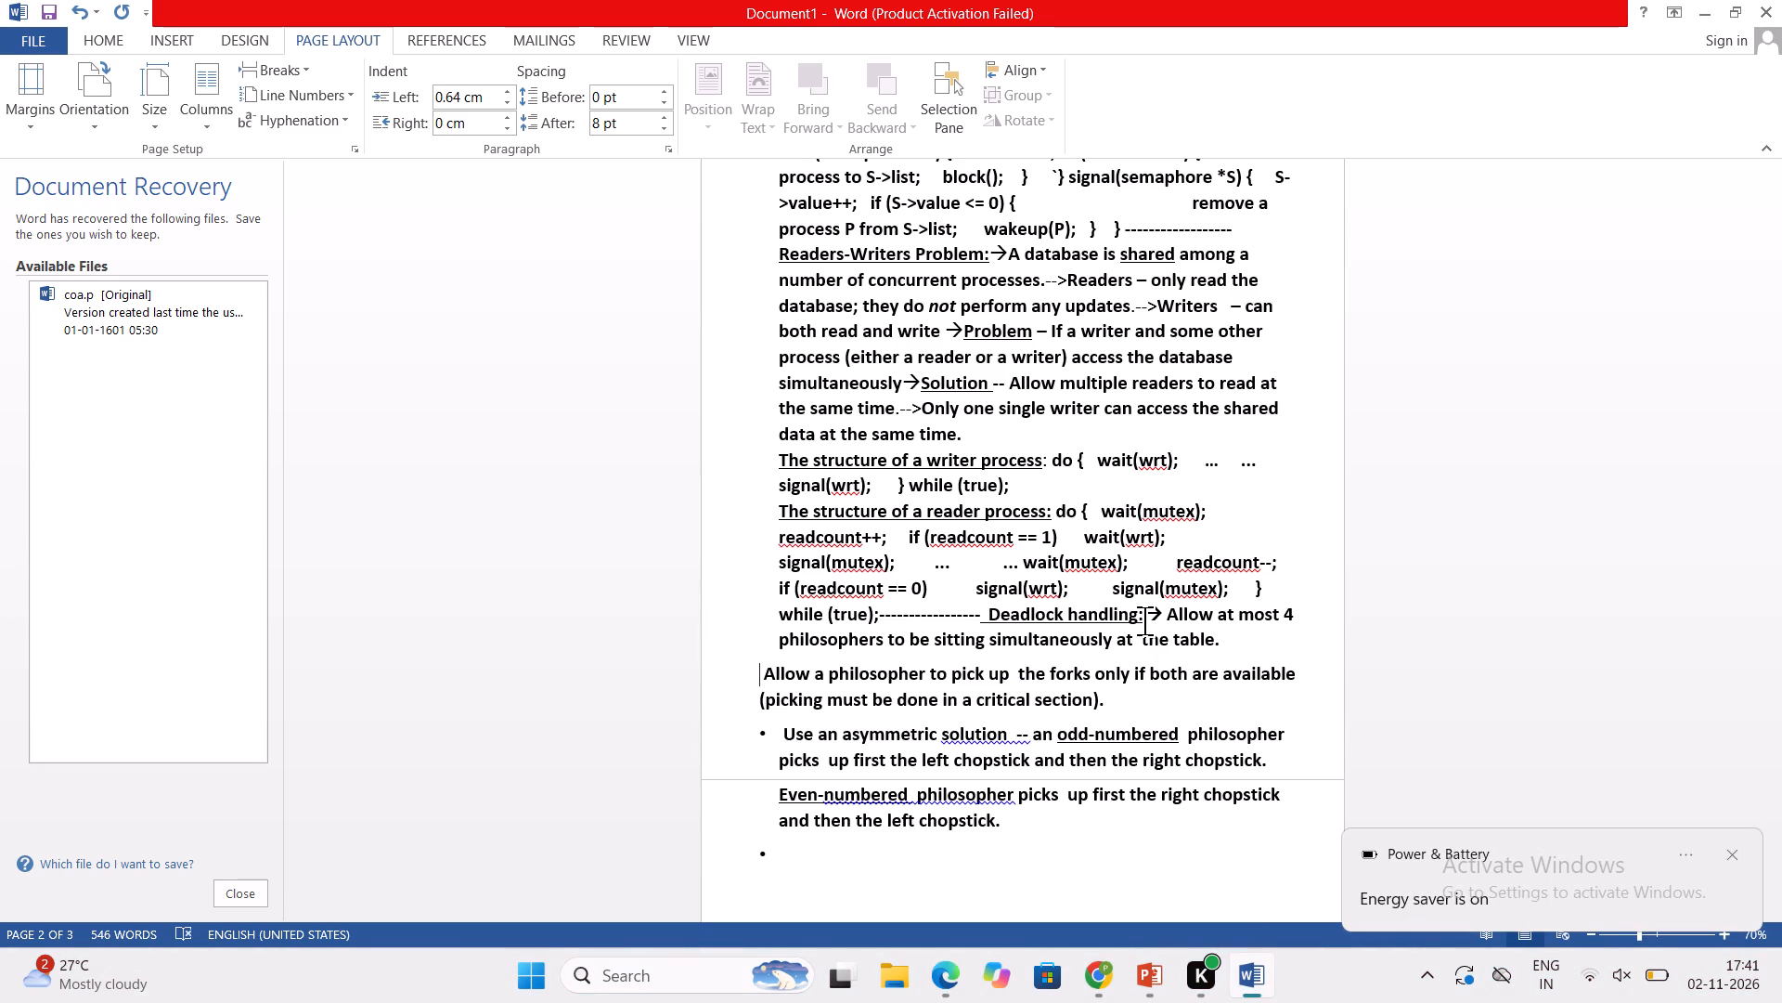
key(BackSpace)
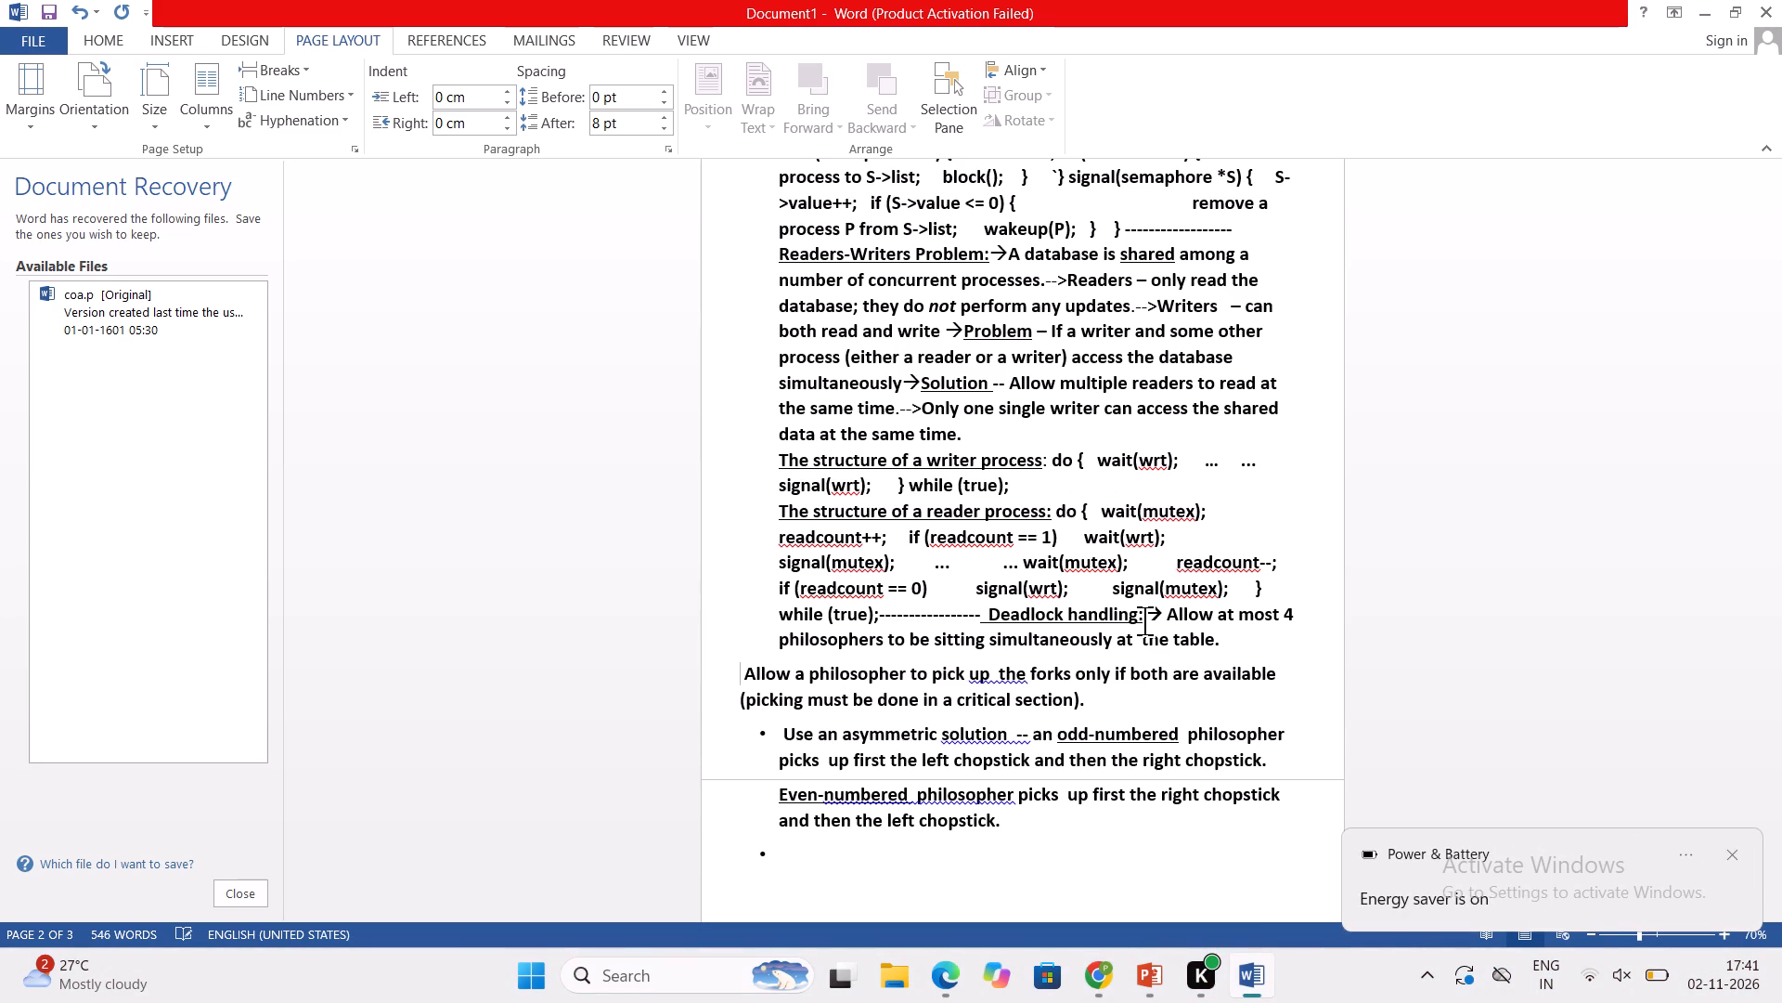
key(BackSpace)
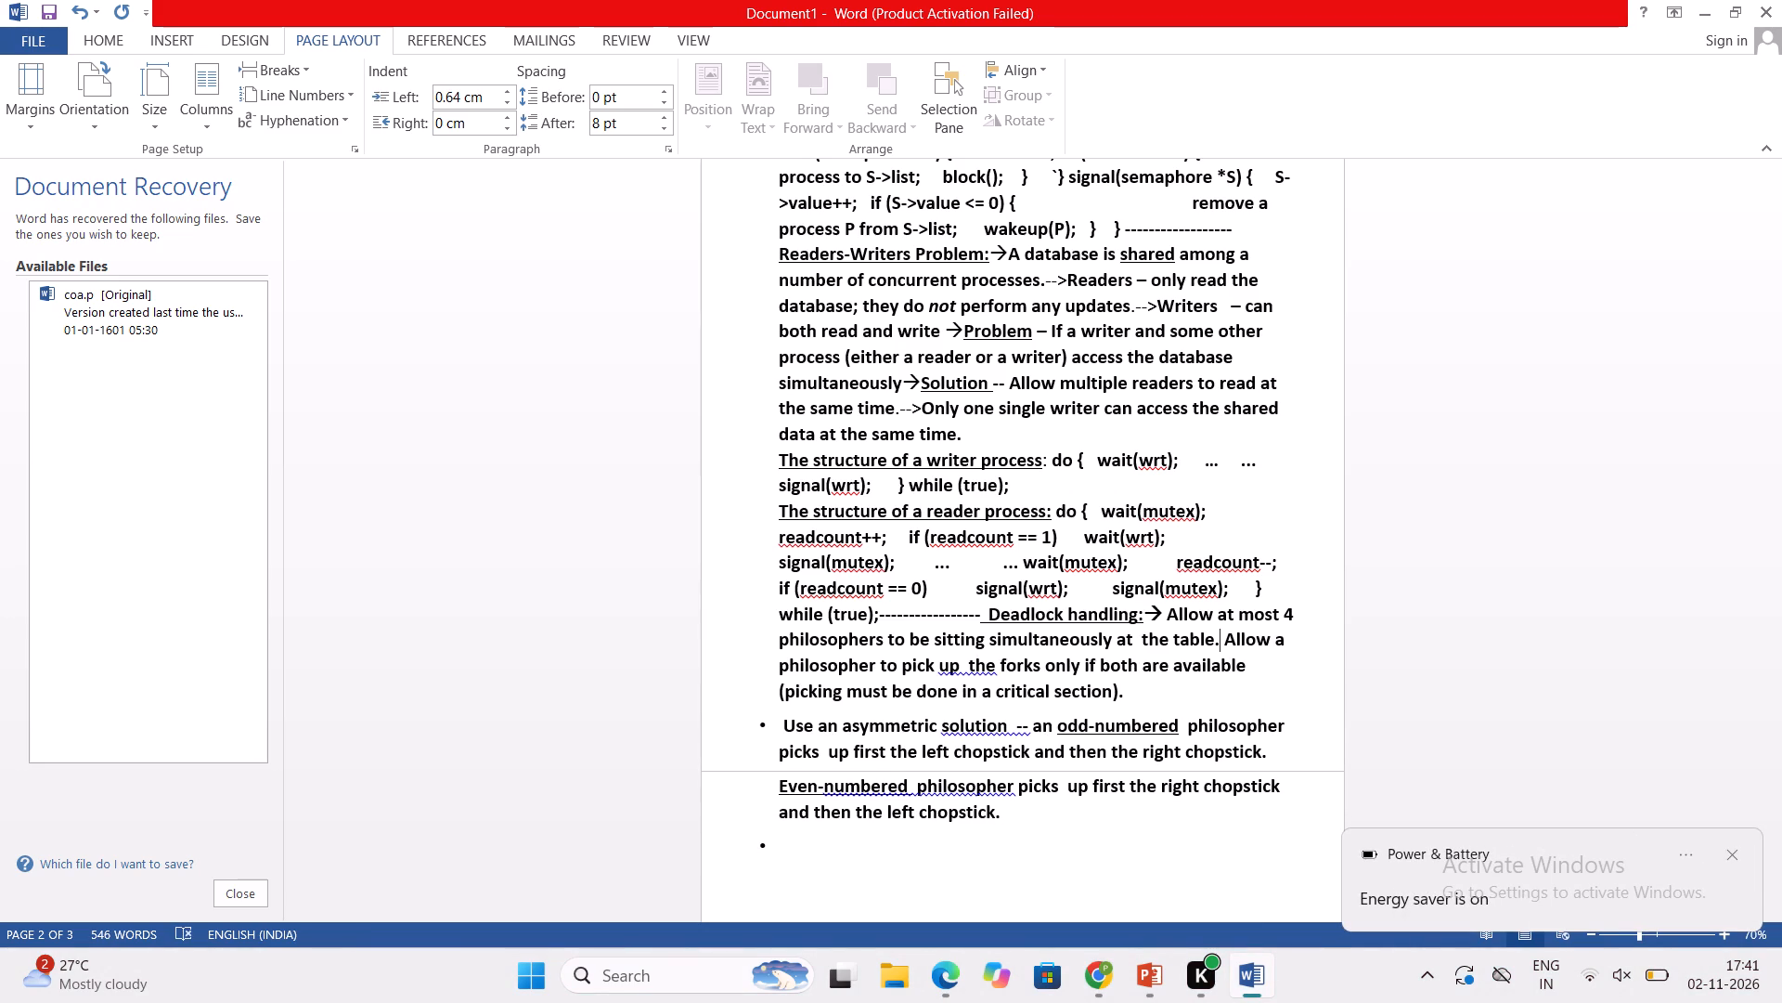
text(--)
key(shift+greater)
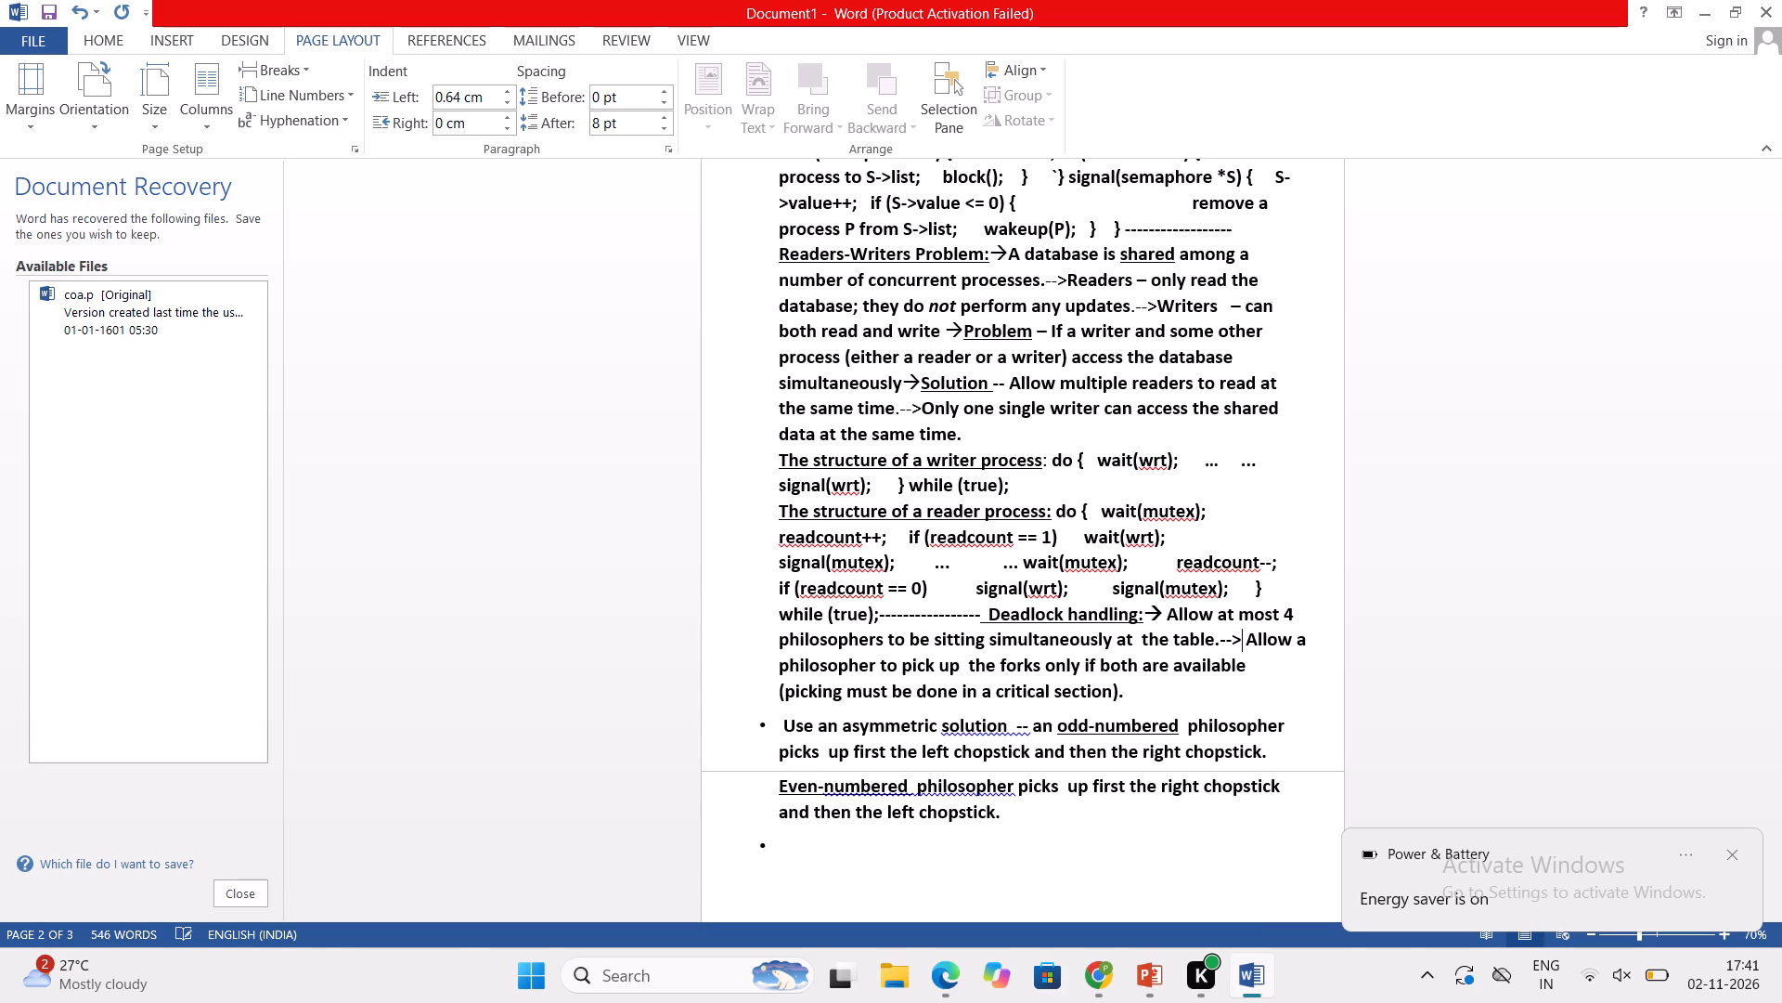
Remove the bullet before "Use an asymmetric solution" and join it after "(picking must be done in a critical section)." with an arrow (-->).
click(774, 730)
key(BackSpace)
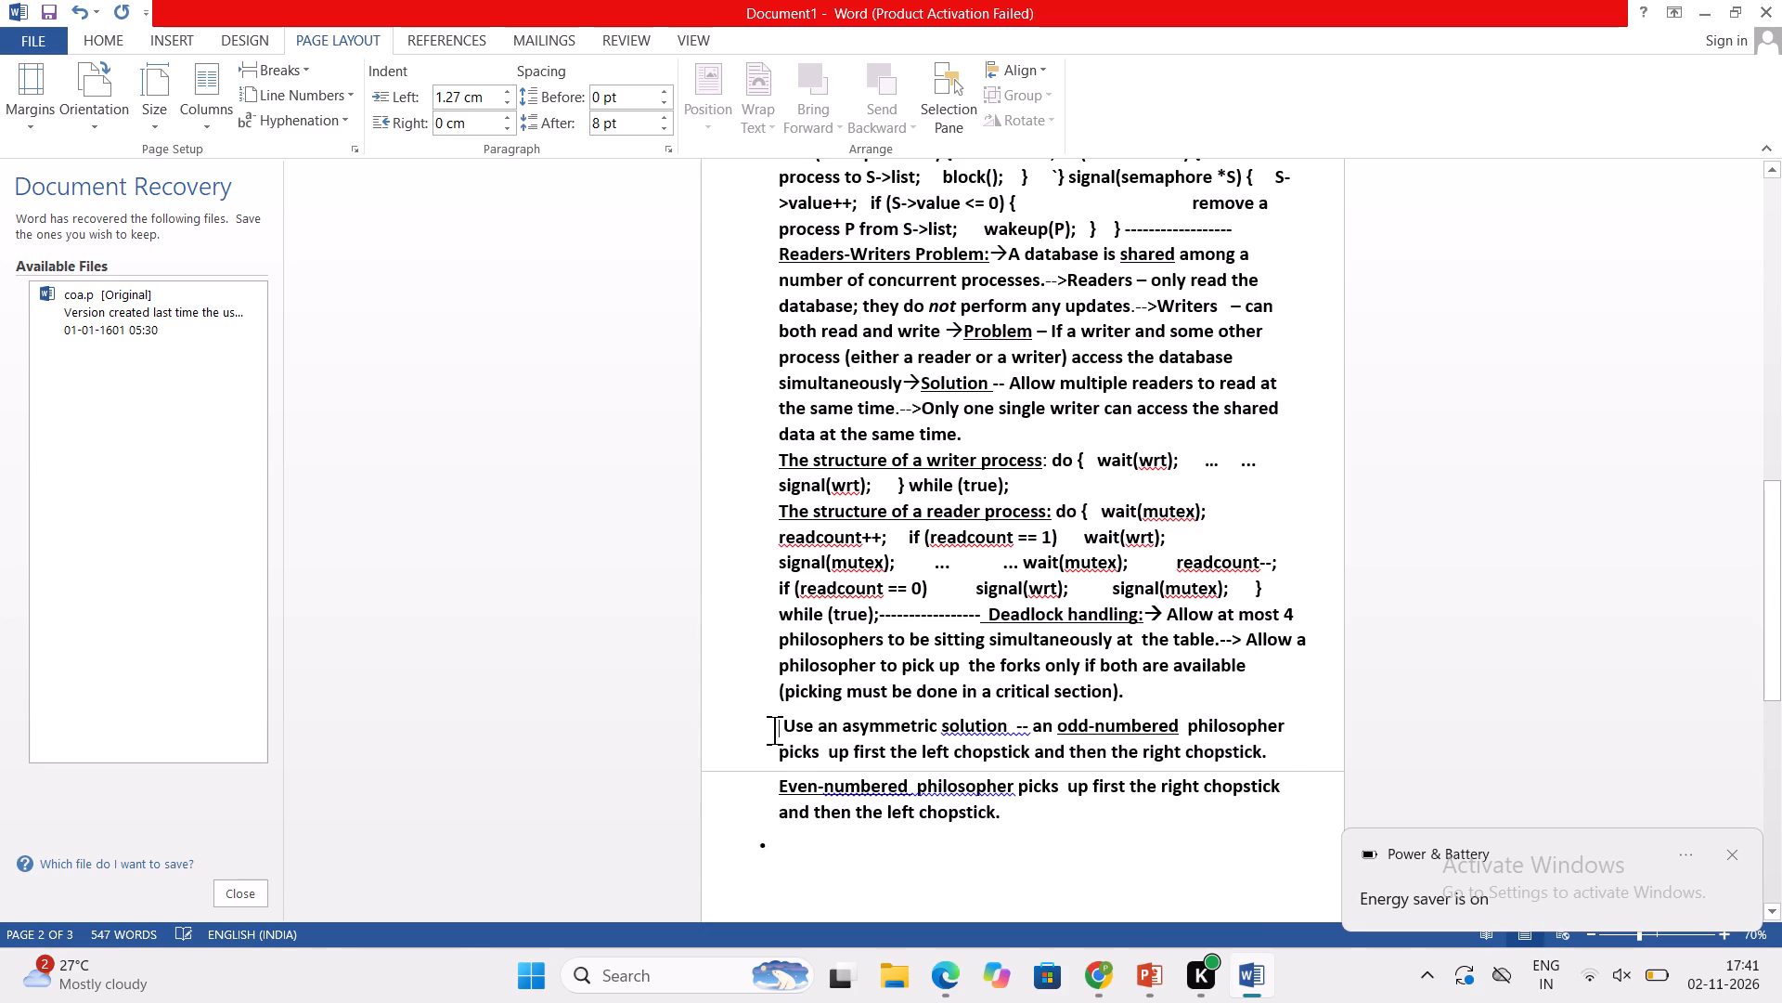
key(BackSpace)
key(BackSpace)
key(BackSpace)
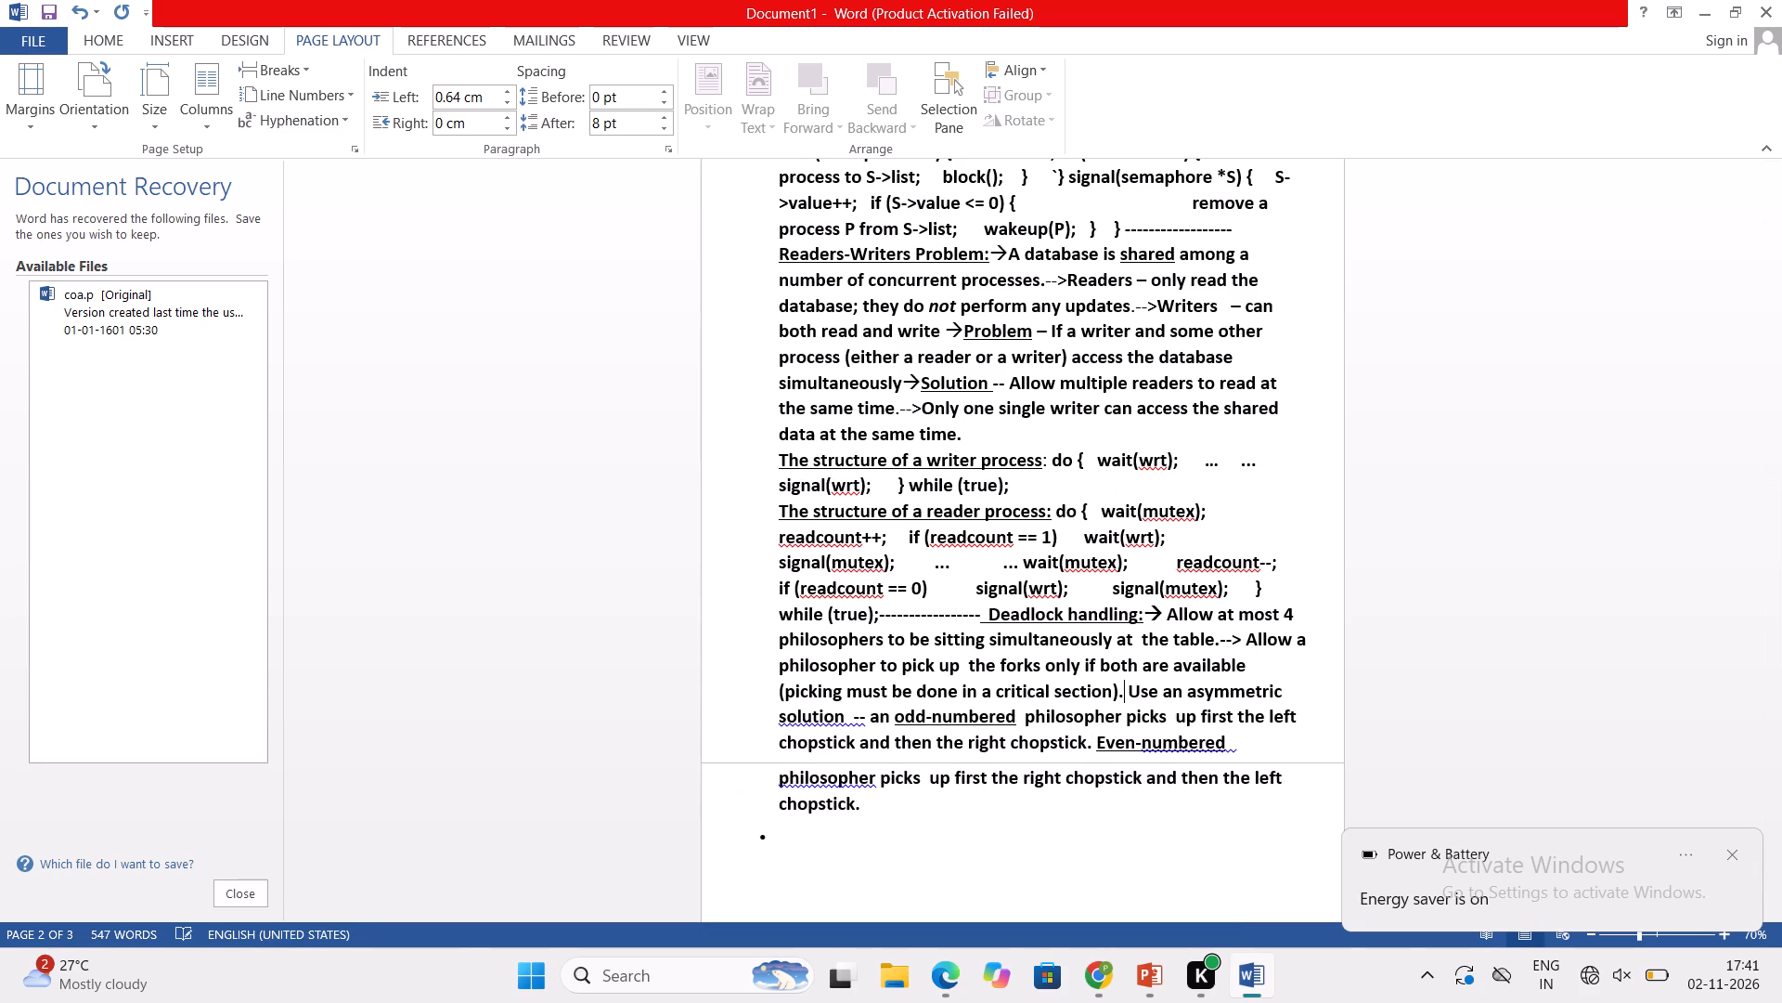
text(--)
key(shift+greater)
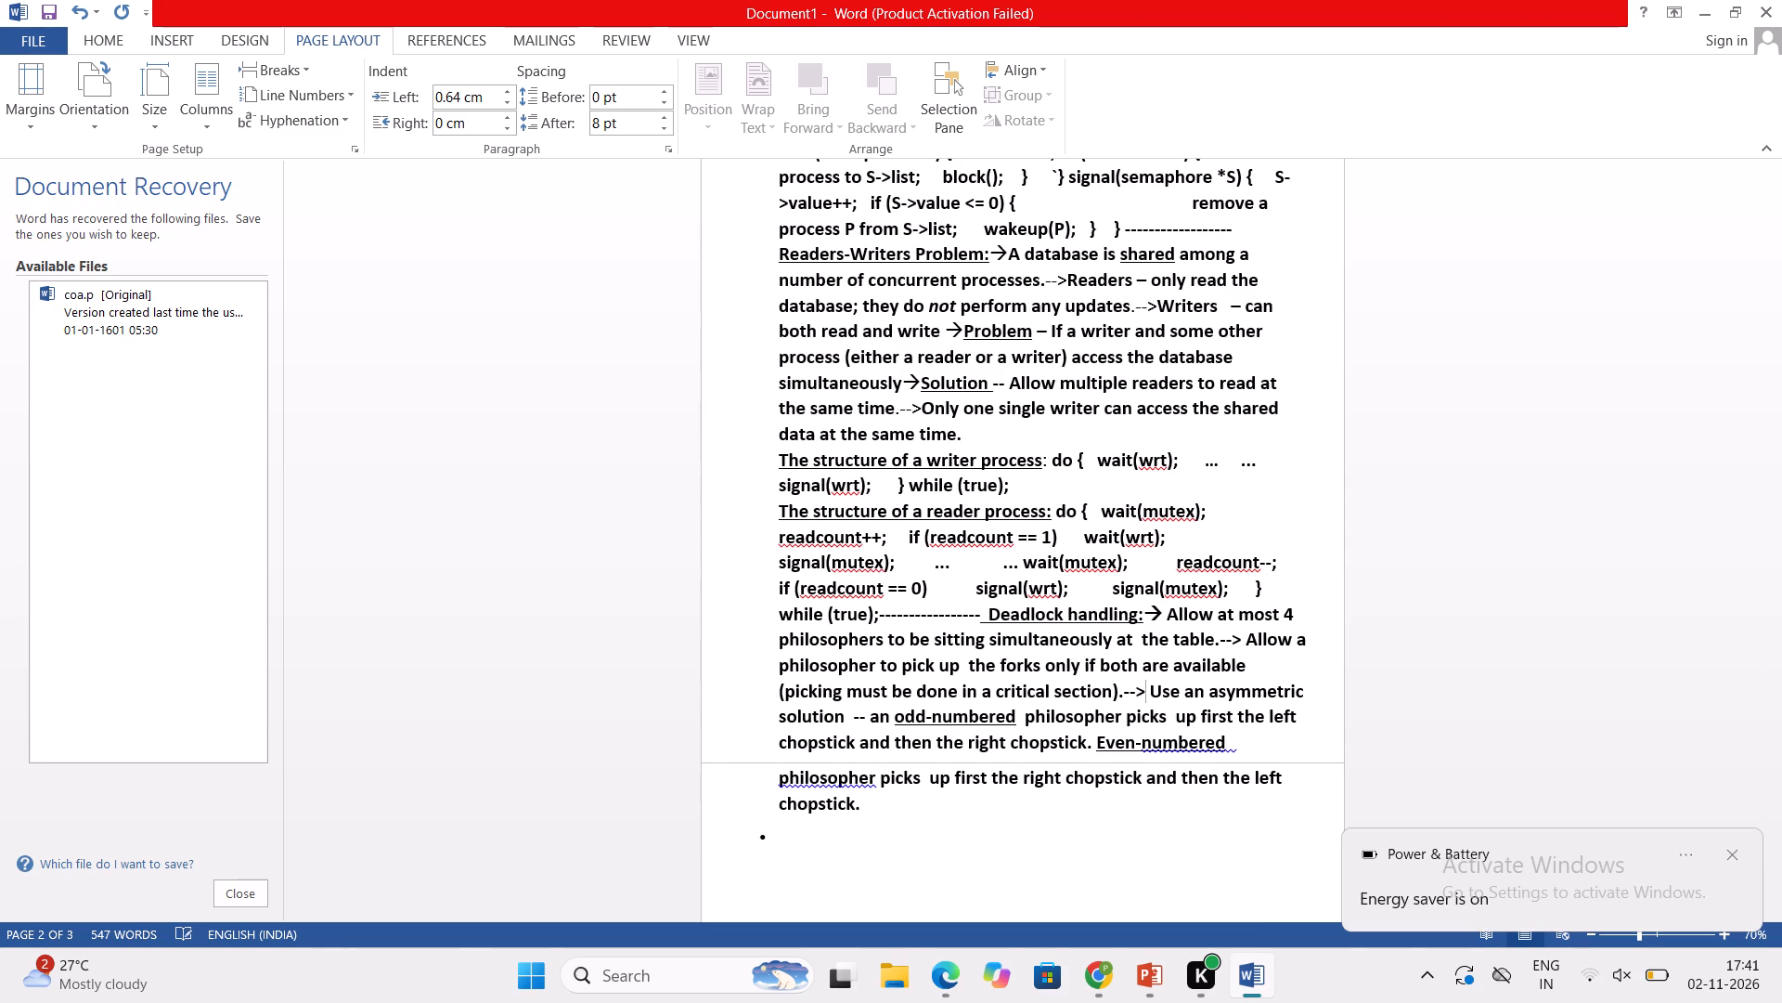
Reduce the gap between "Even-numbered" and "philosopher" to a single space.
click(770, 788)
key(BackSpace)
key(BackSpace)
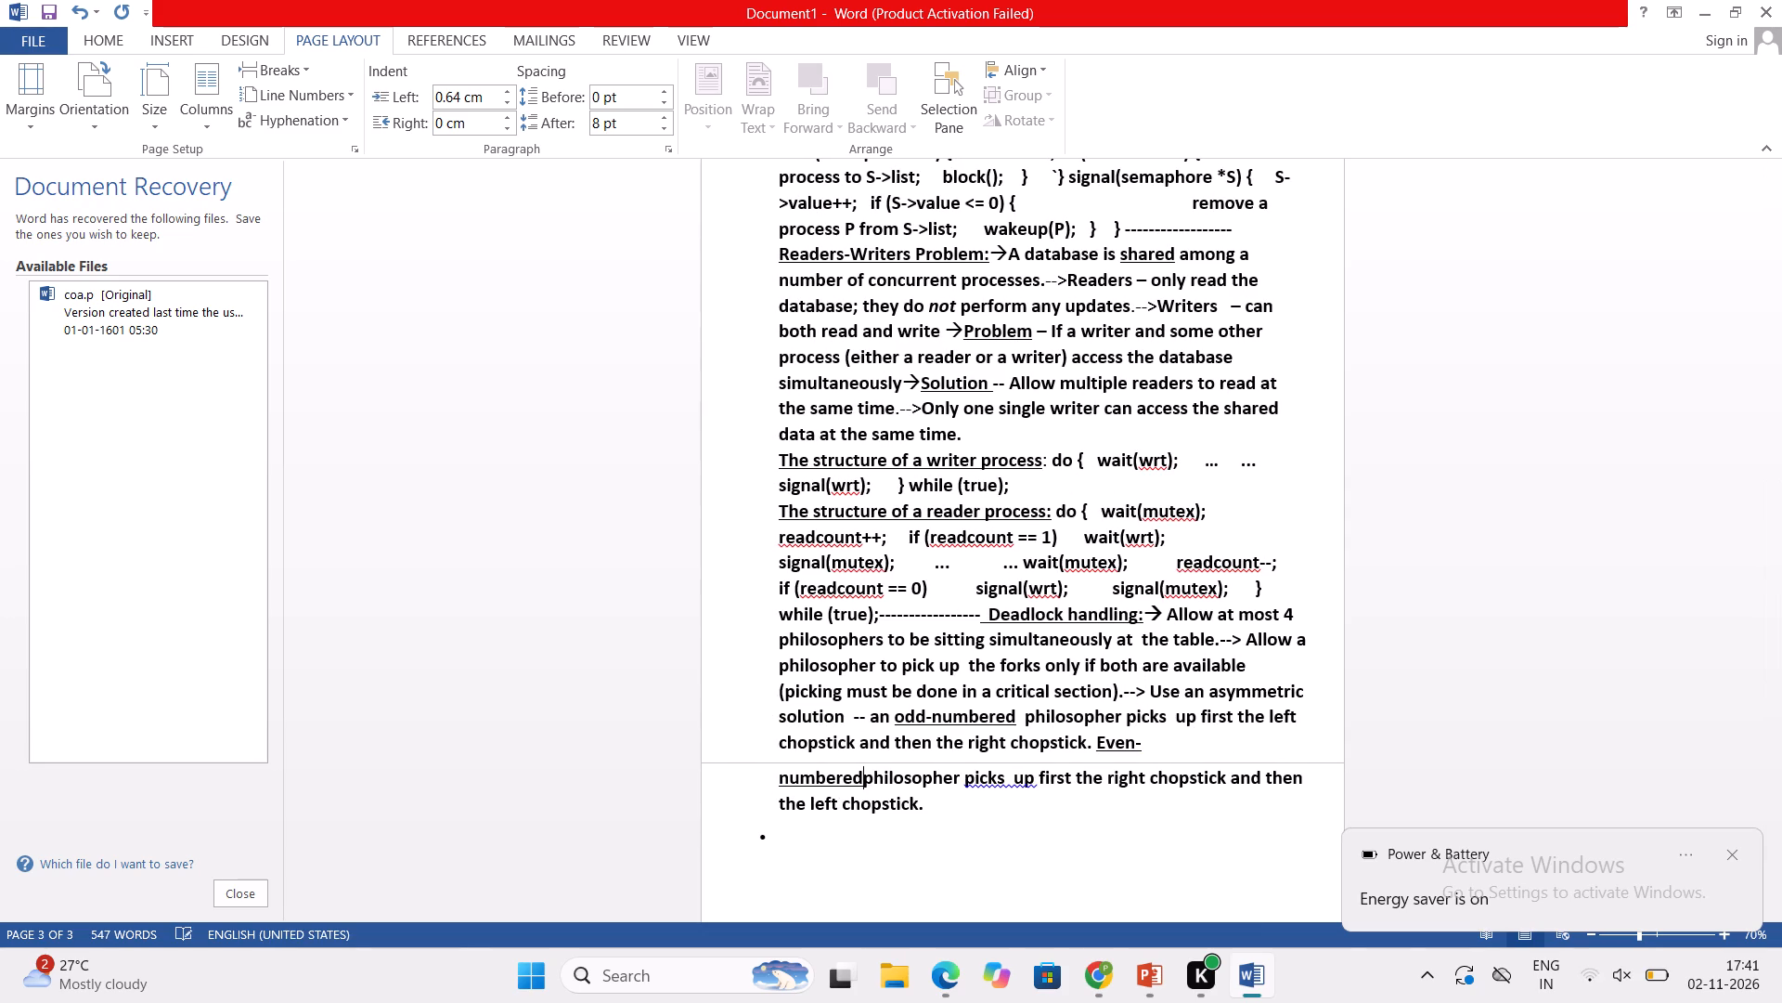
key(space)
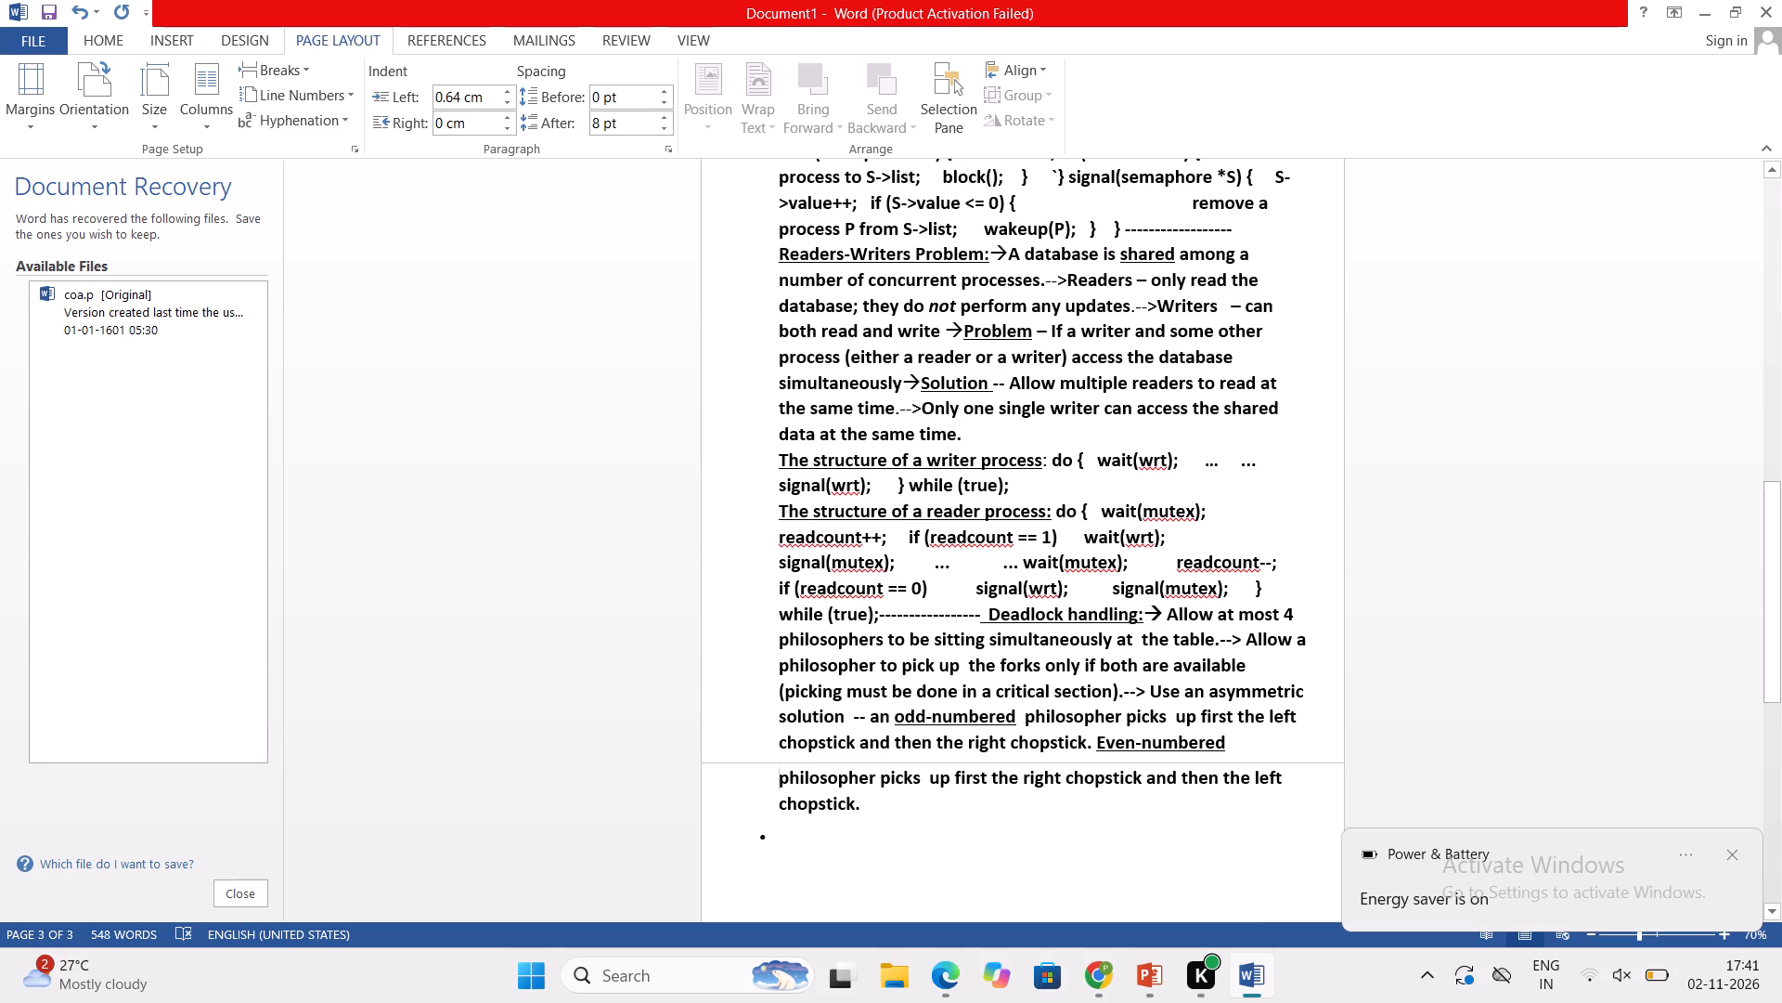
Delete the double dash between "Use an asymmetric solution" and "an odd-numbered".
click(871, 710)
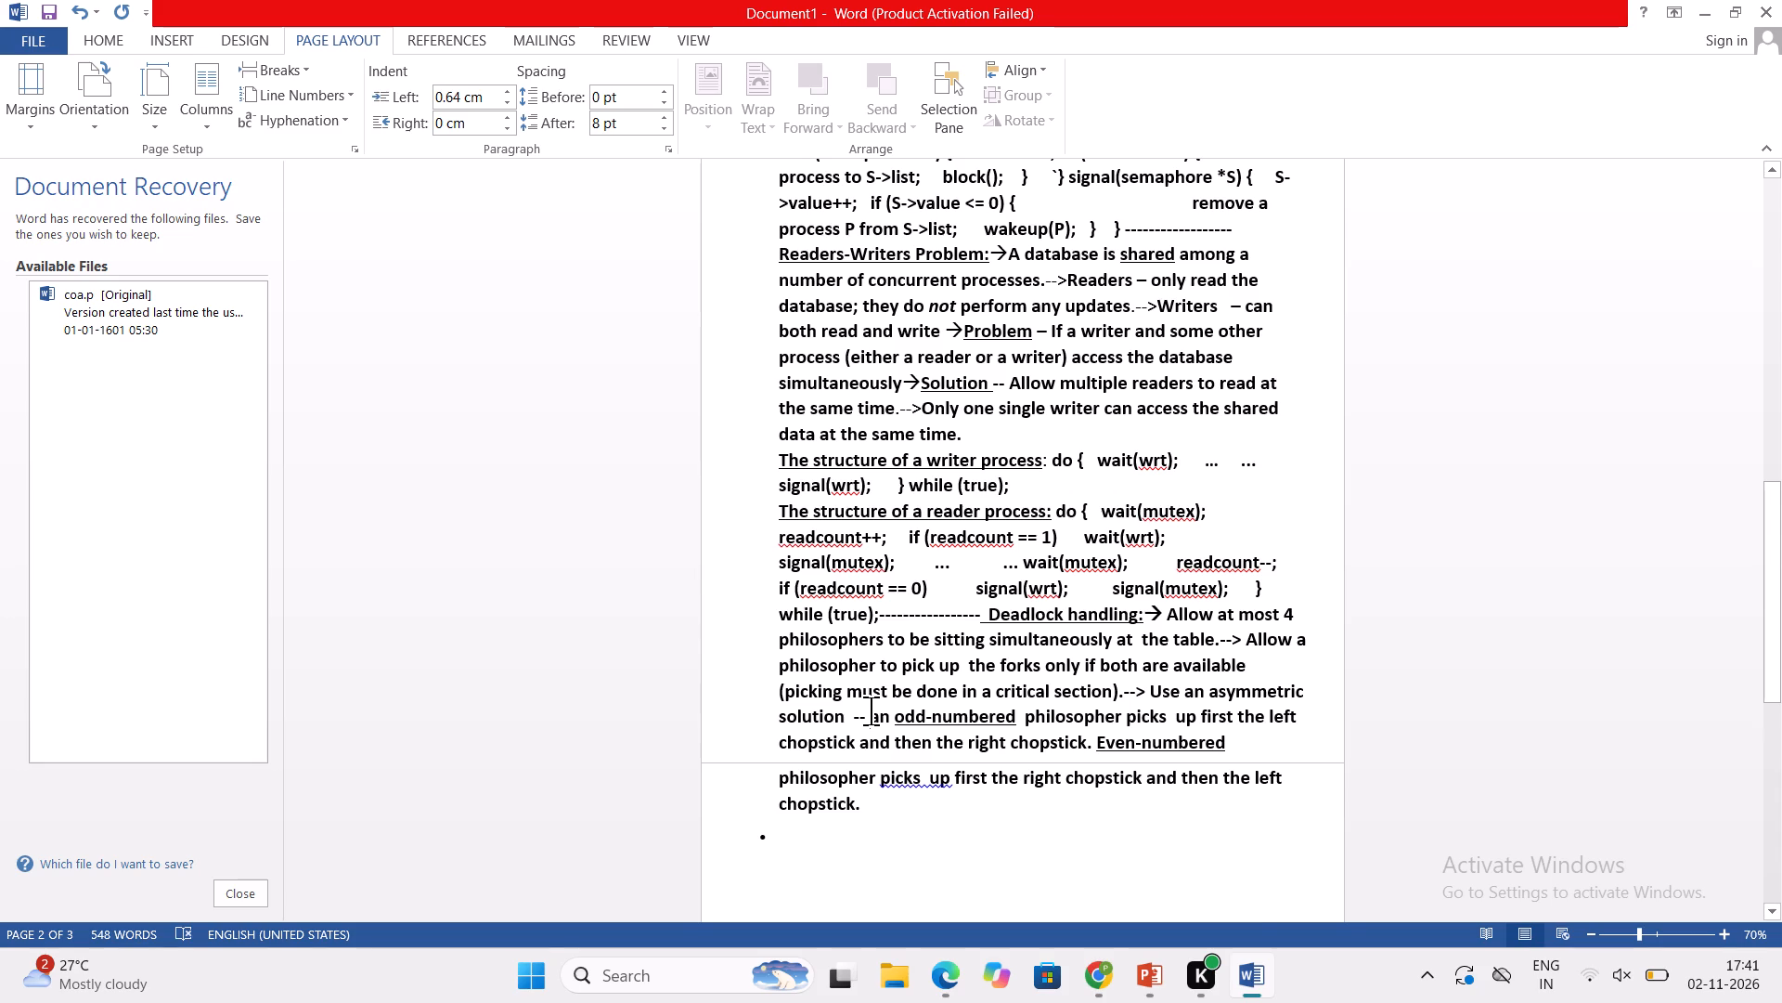
key(BackSpace)
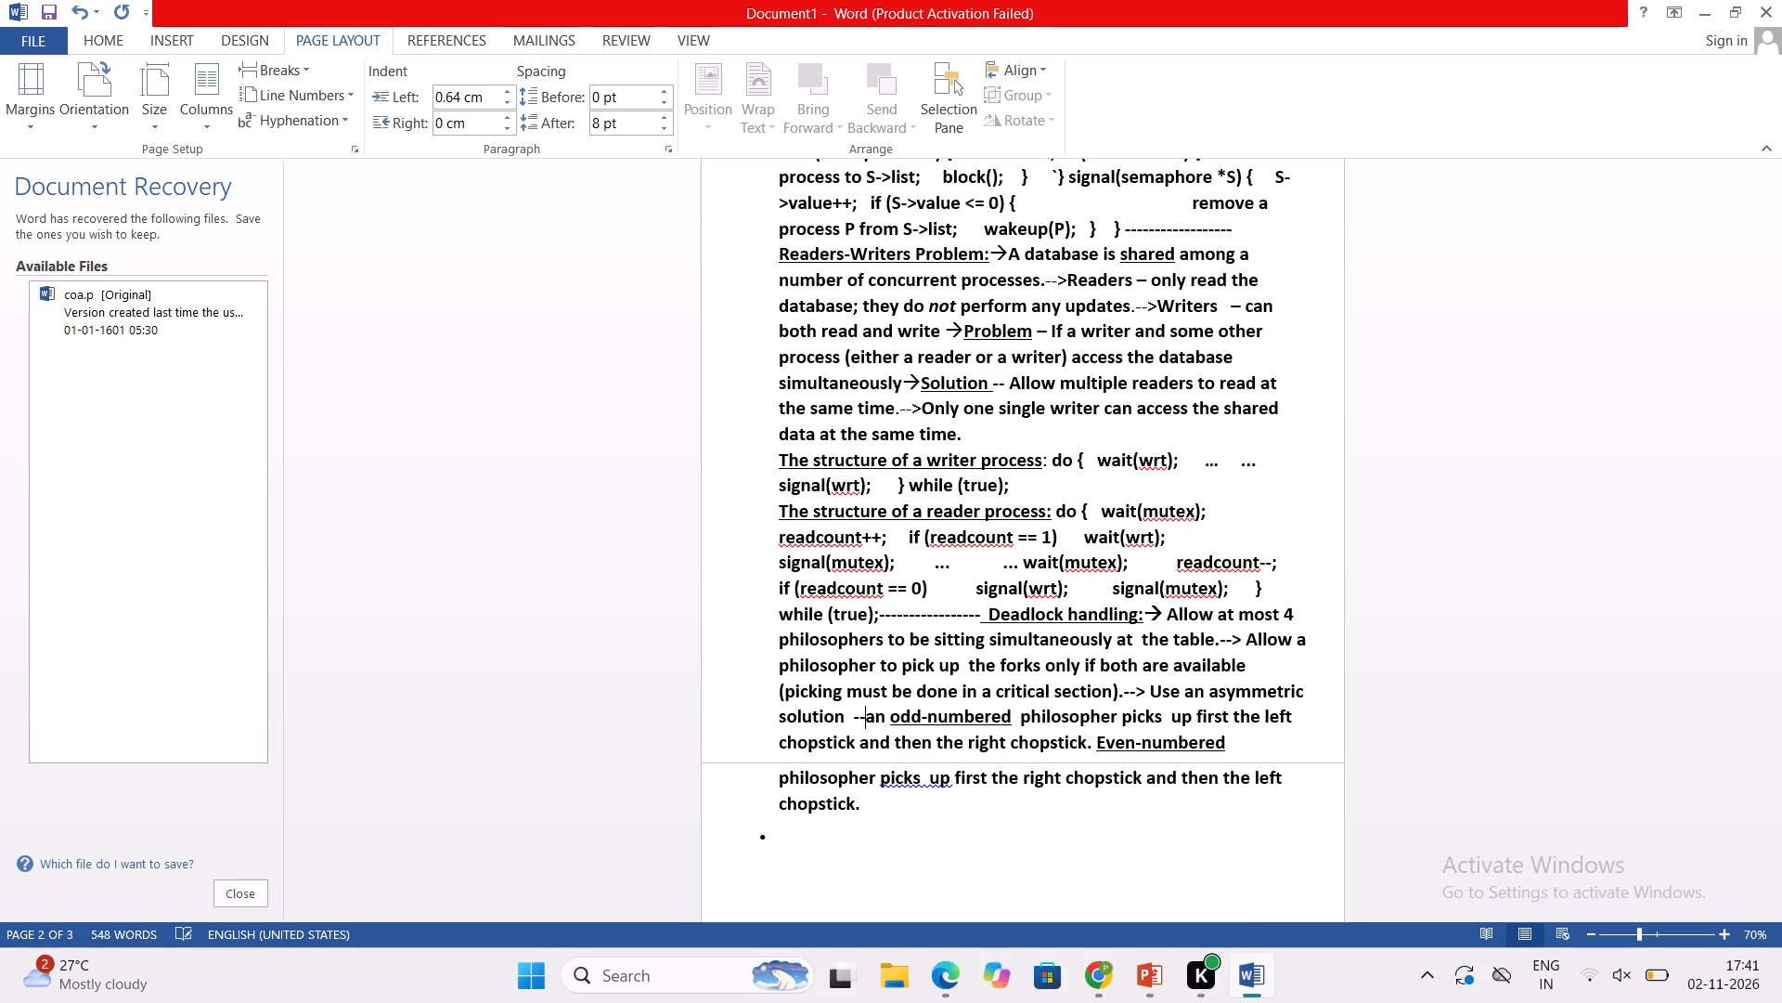
key(BackSpace)
key(BackSpace)
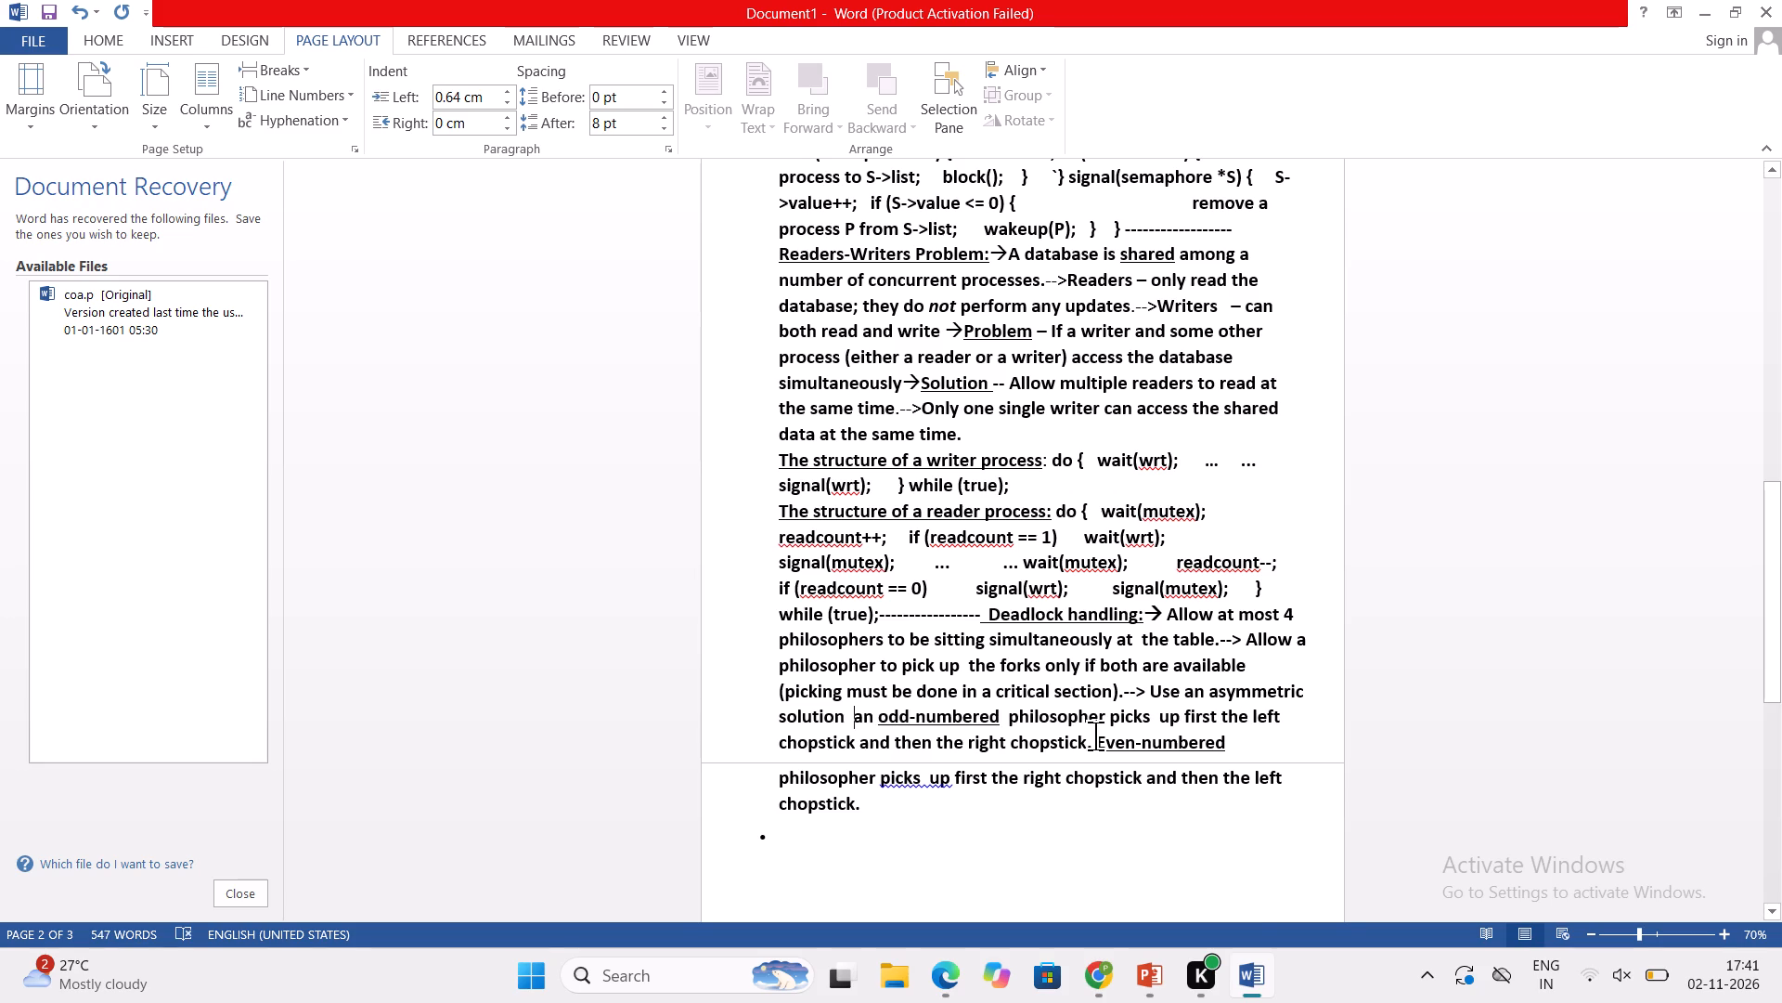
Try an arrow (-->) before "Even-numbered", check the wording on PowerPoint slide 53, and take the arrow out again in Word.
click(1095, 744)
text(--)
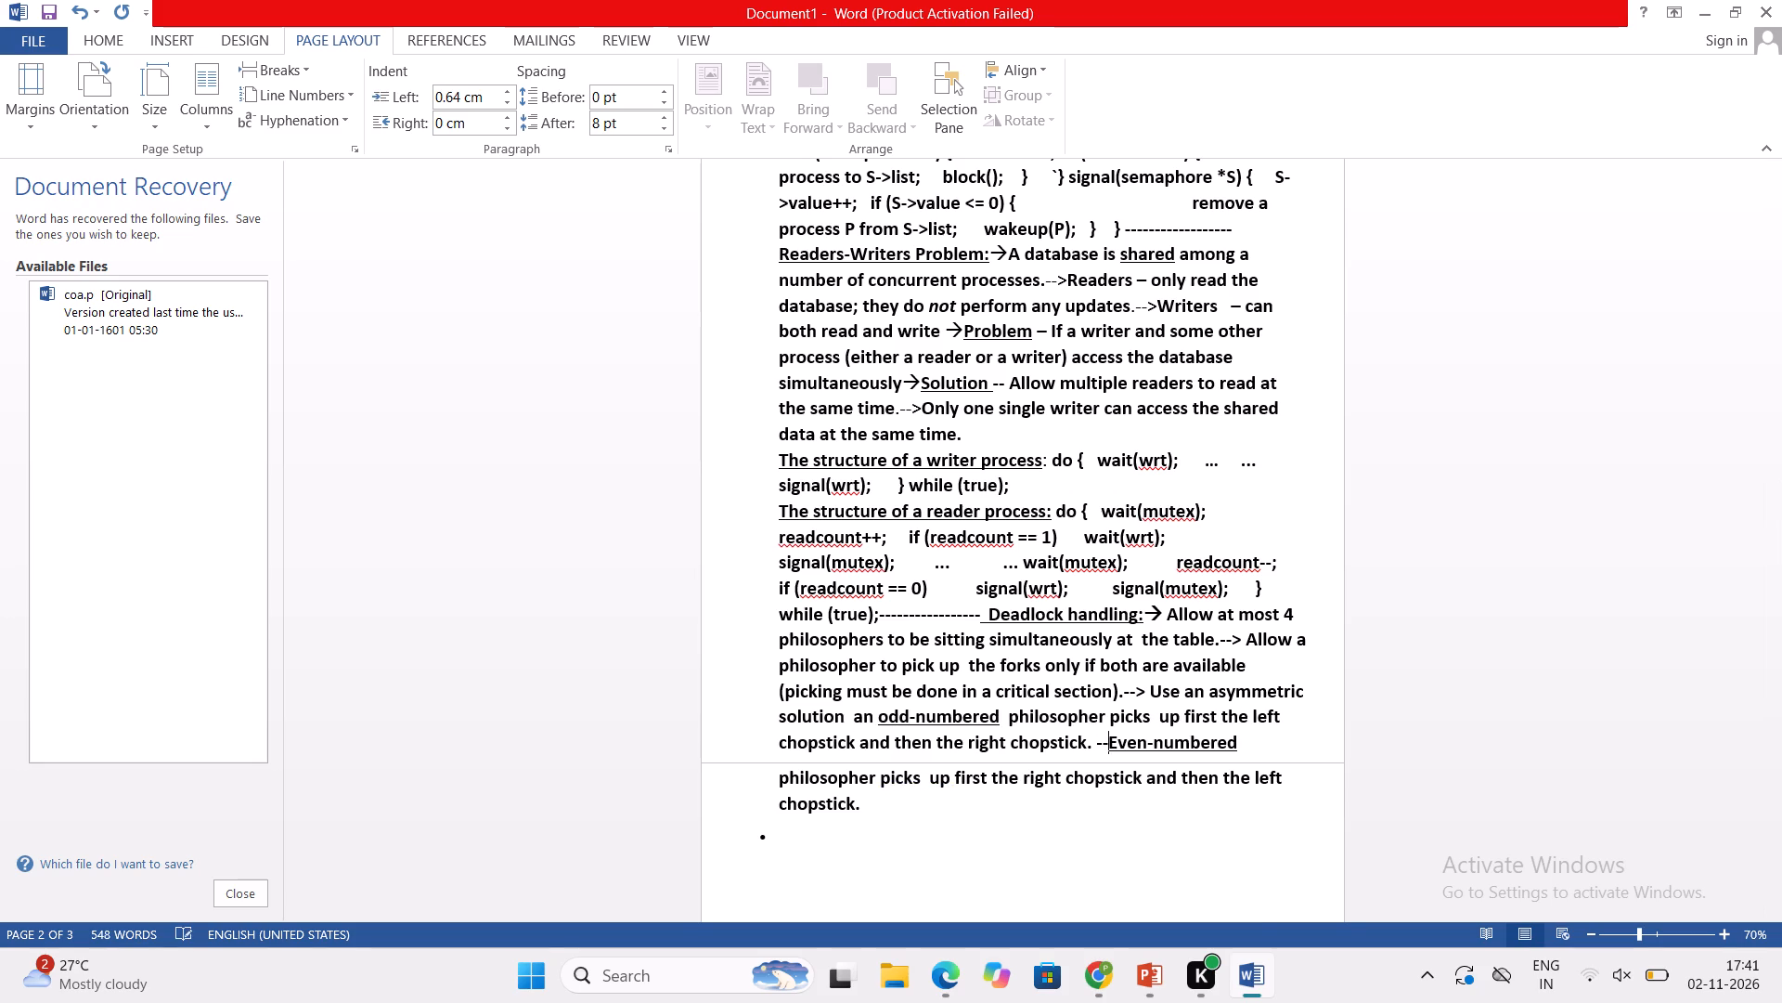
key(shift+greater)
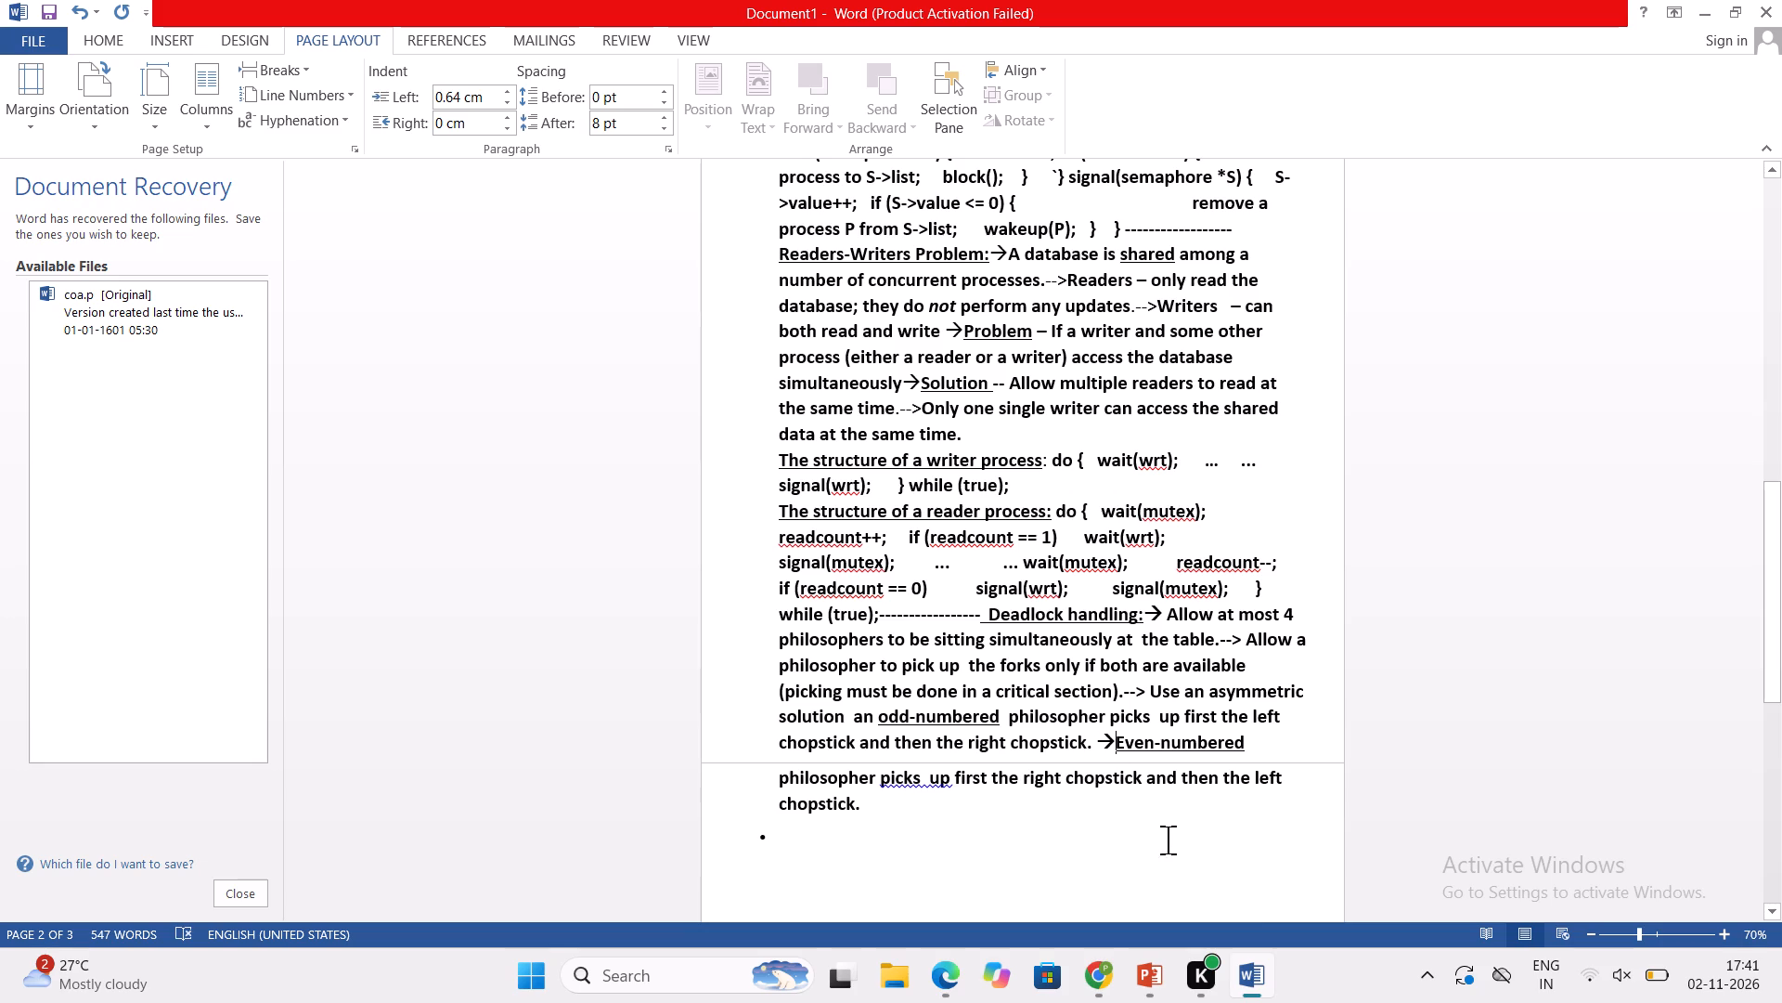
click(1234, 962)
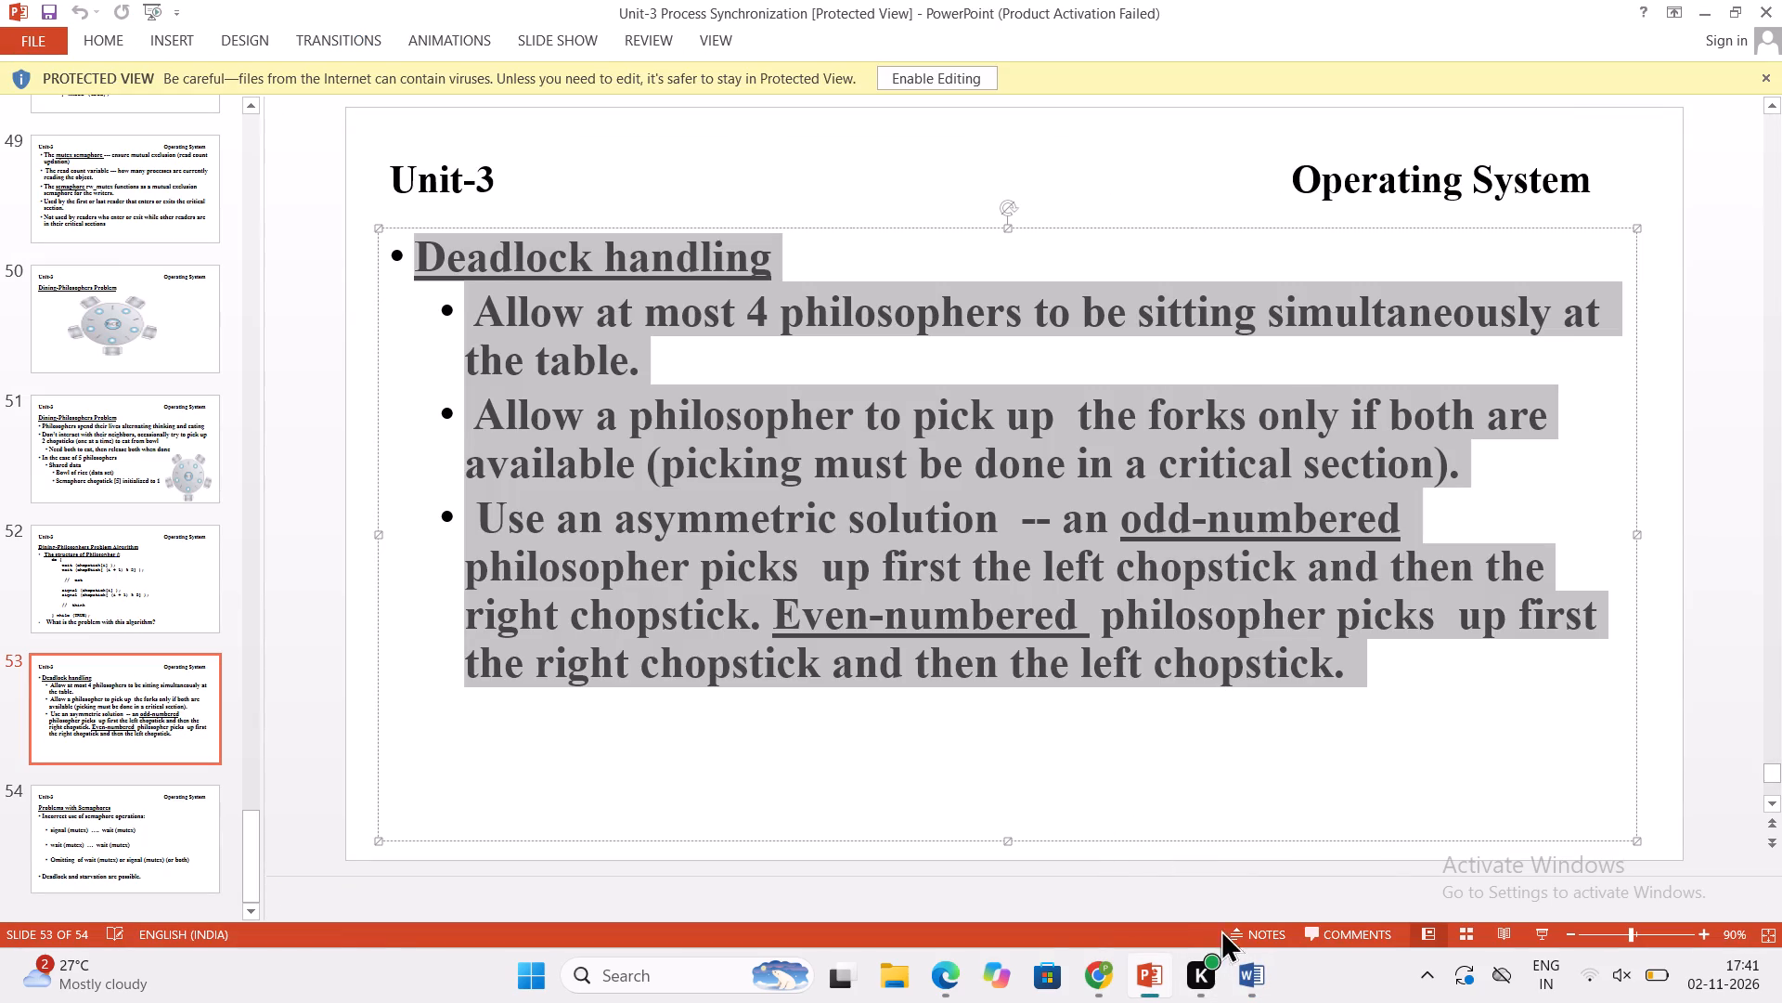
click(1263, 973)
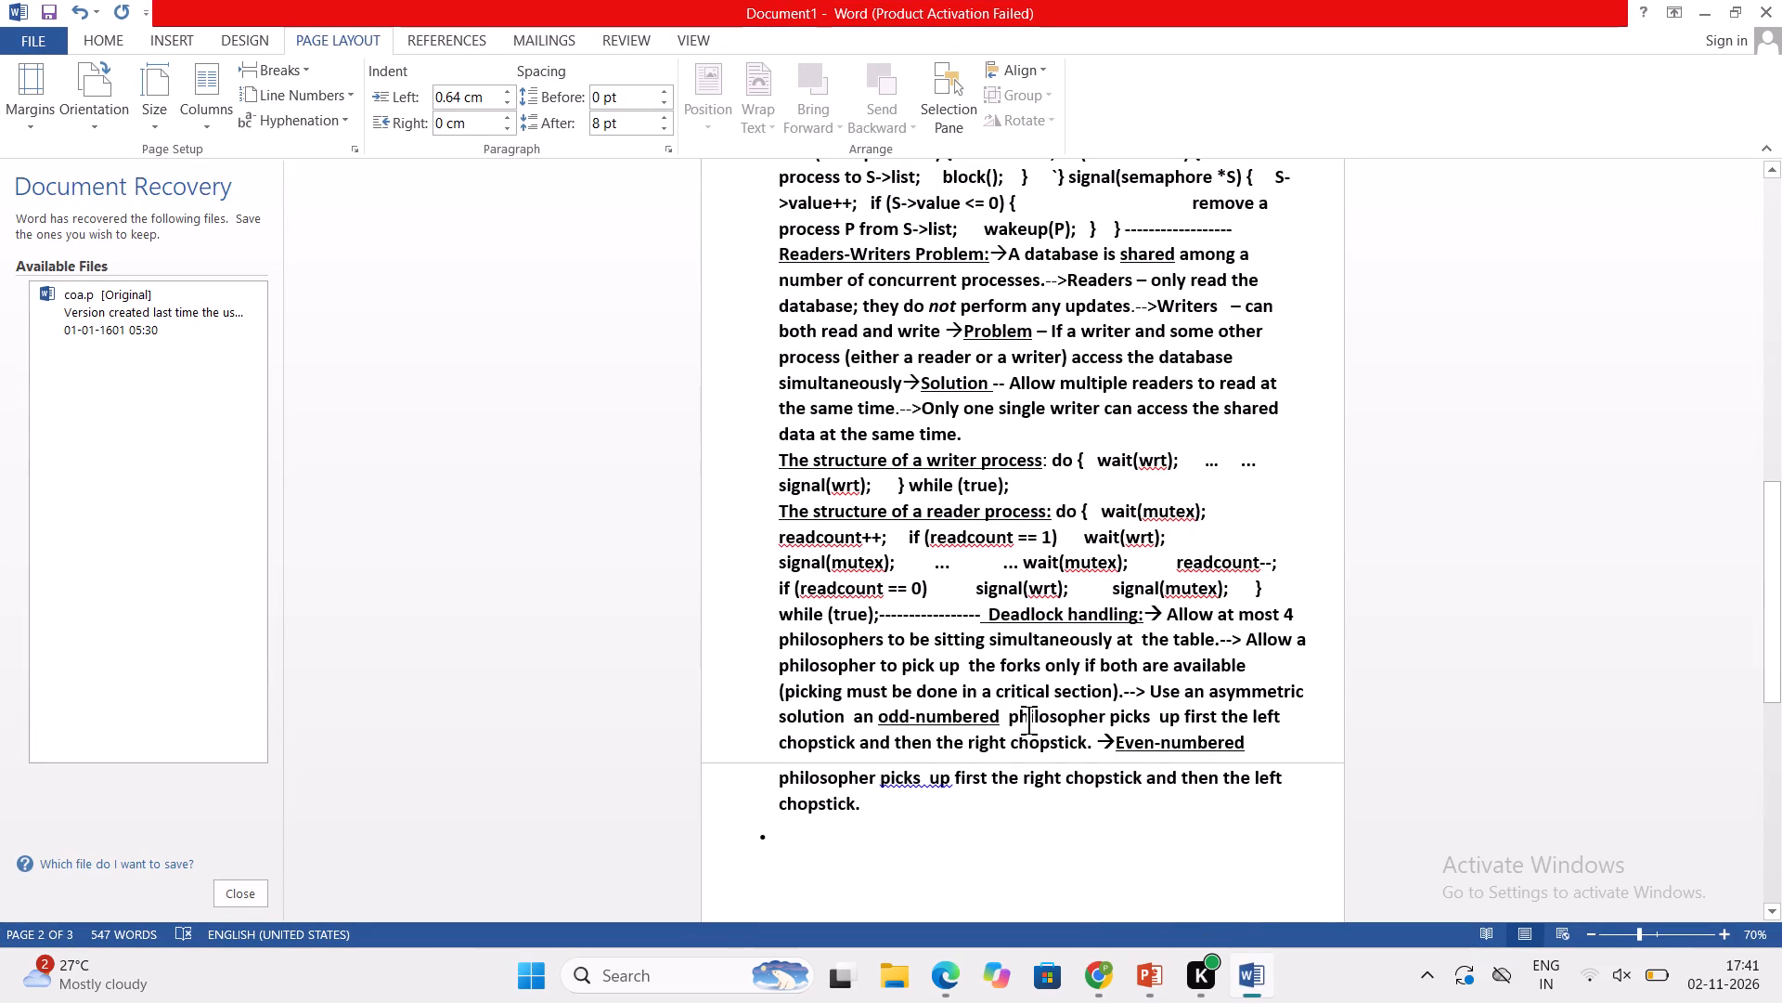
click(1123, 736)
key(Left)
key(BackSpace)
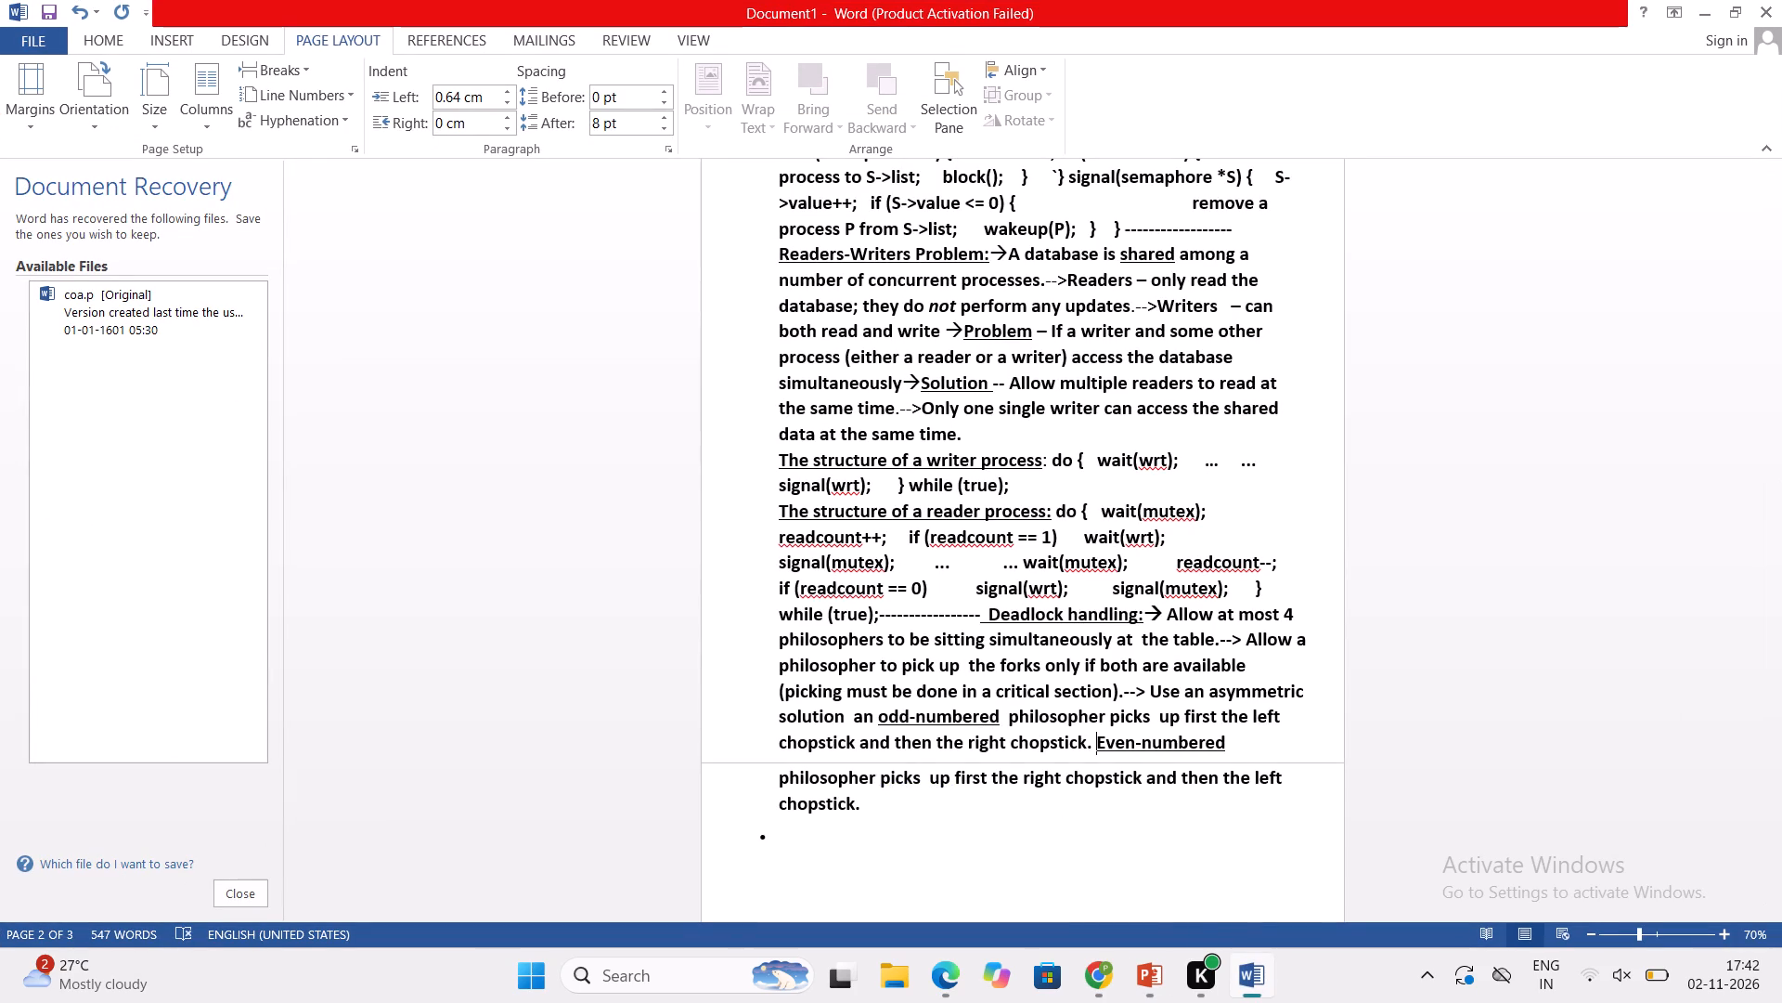
Look at PowerPoint slide 54, "Problems with Semaphores", and review the Word notes back up to the consumer-producer code.
click(1246, 966)
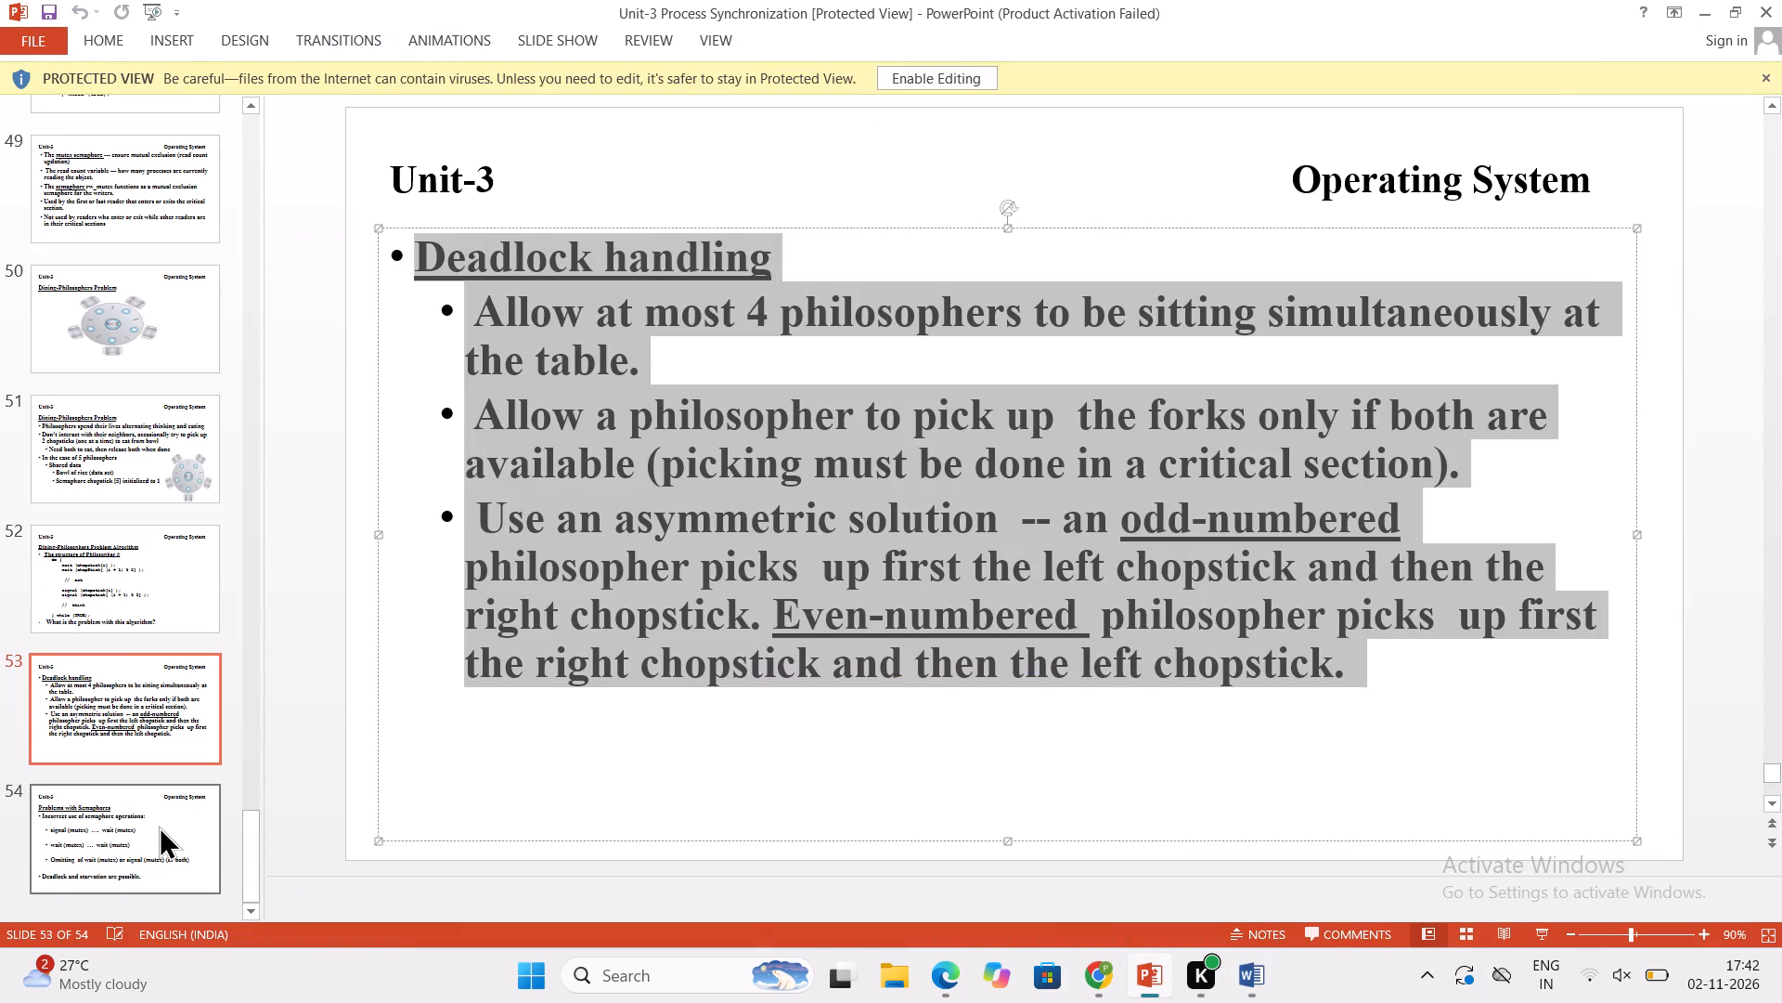
click(159, 826)
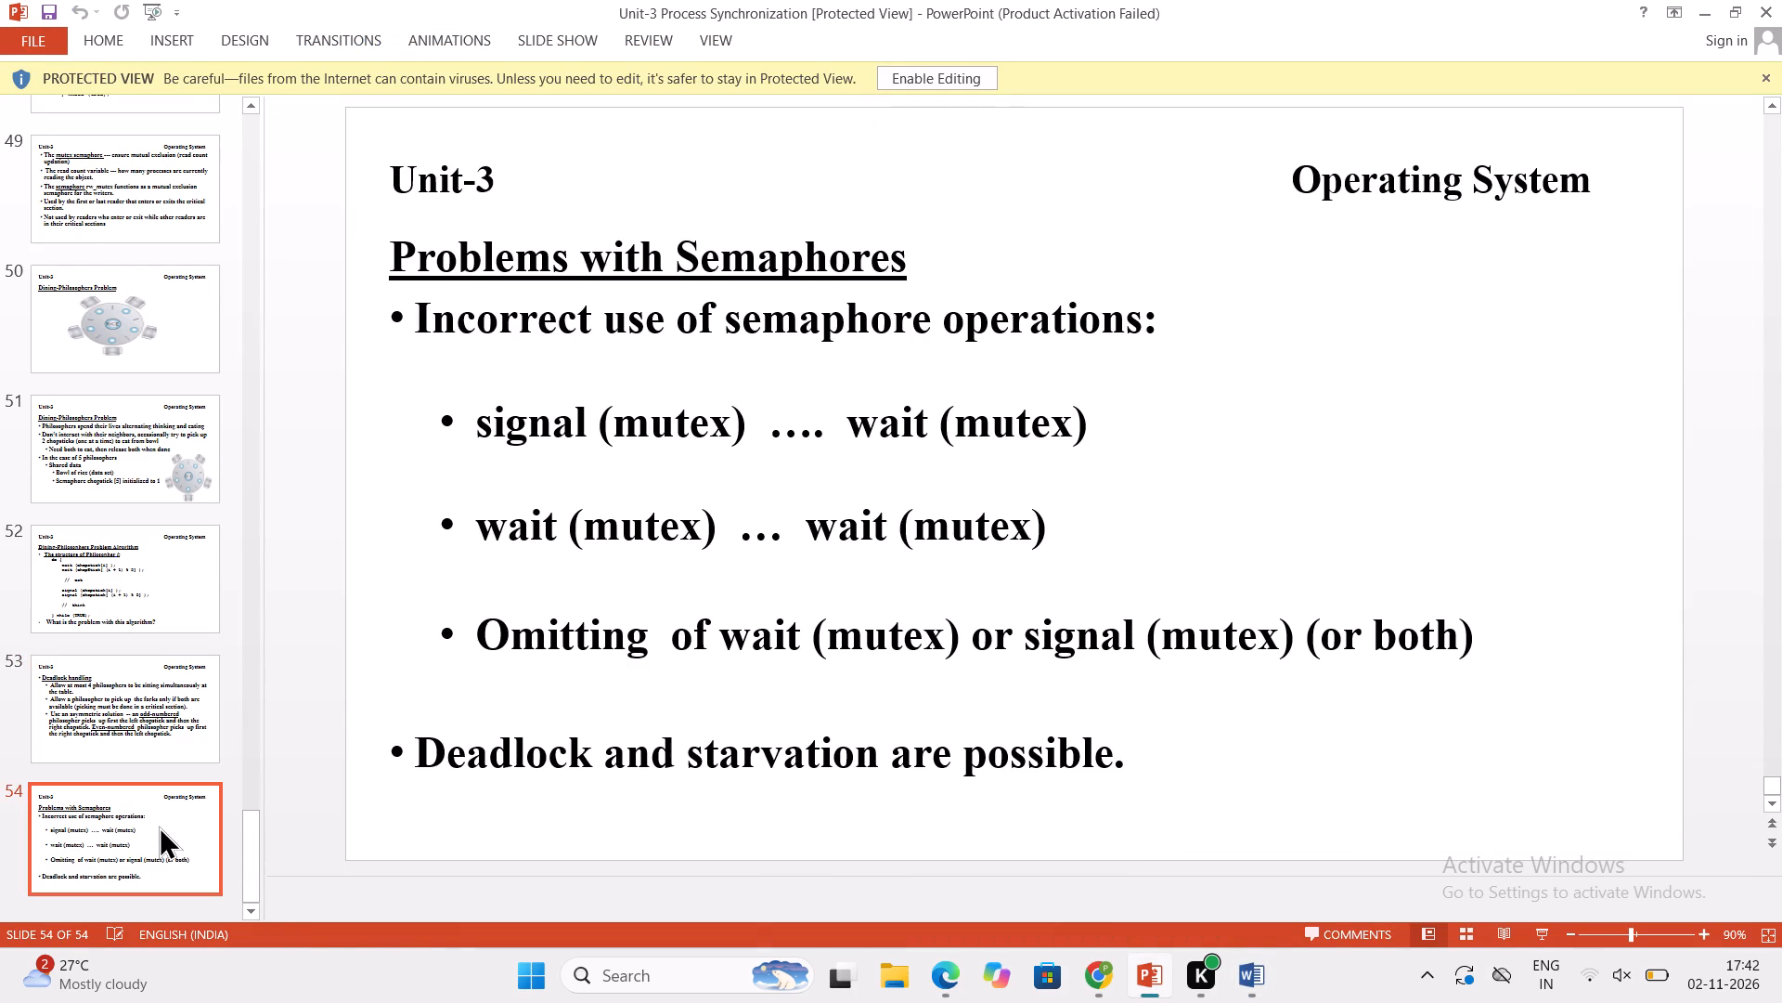
scroll(183, 692, down, 2)
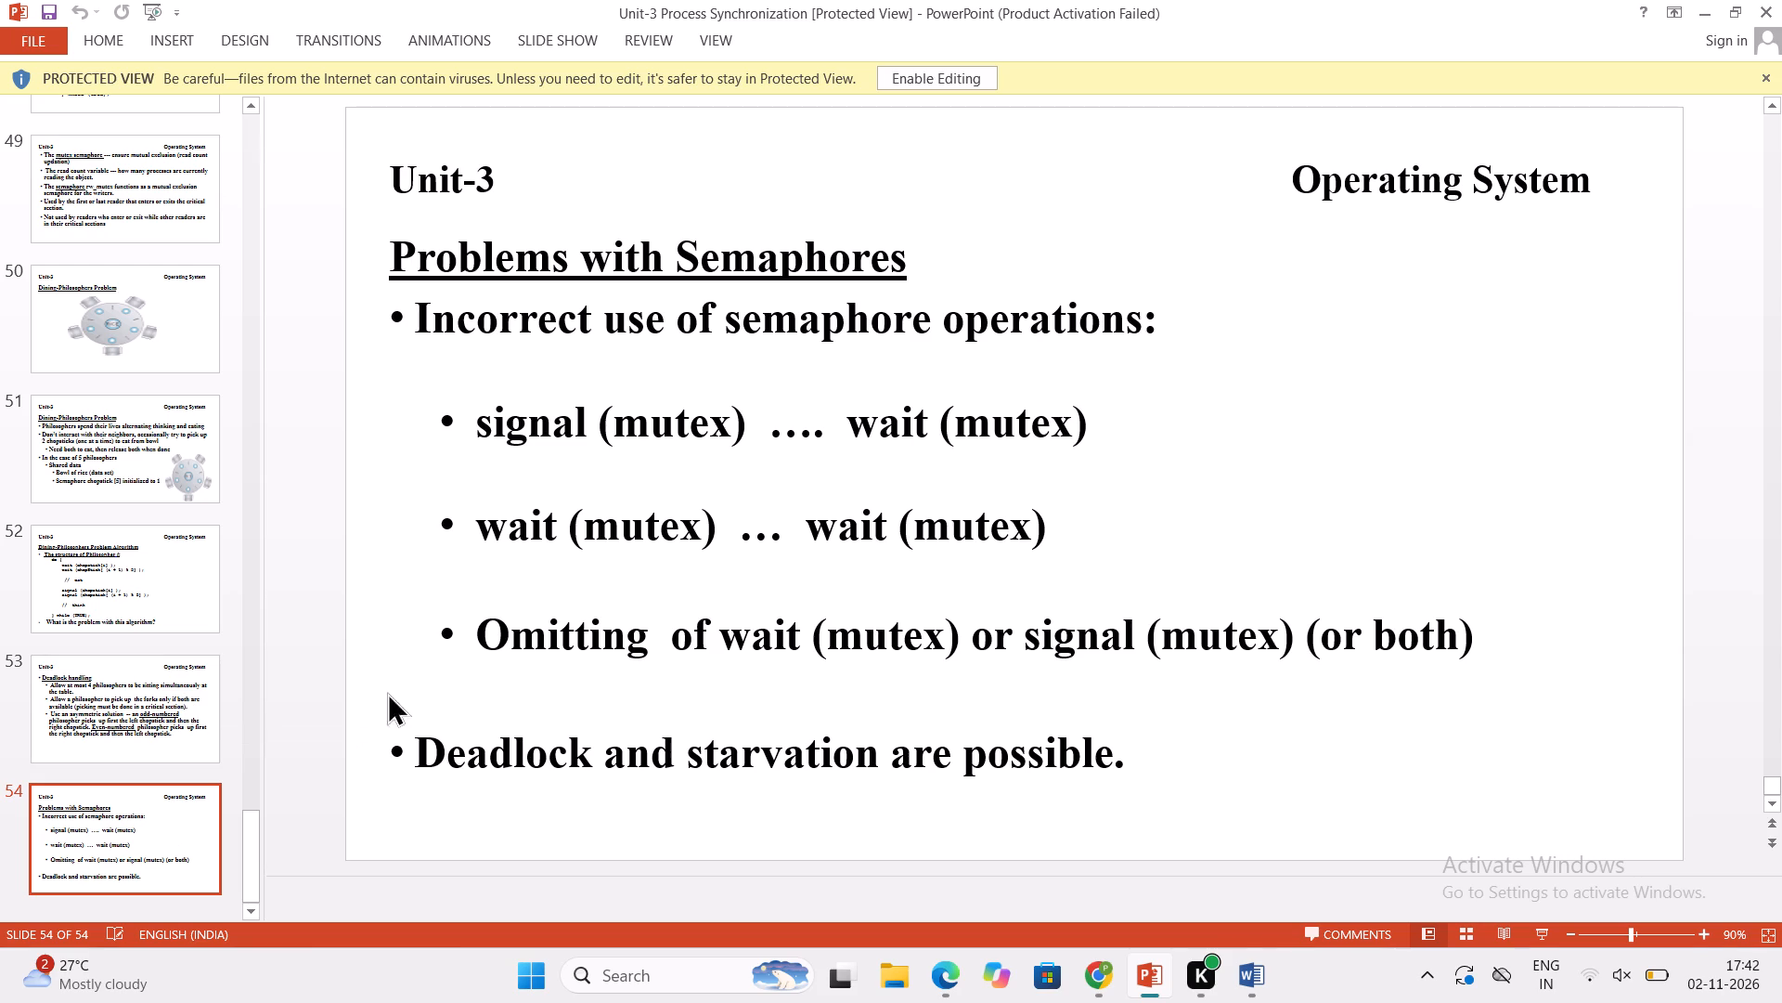
click(1259, 955)
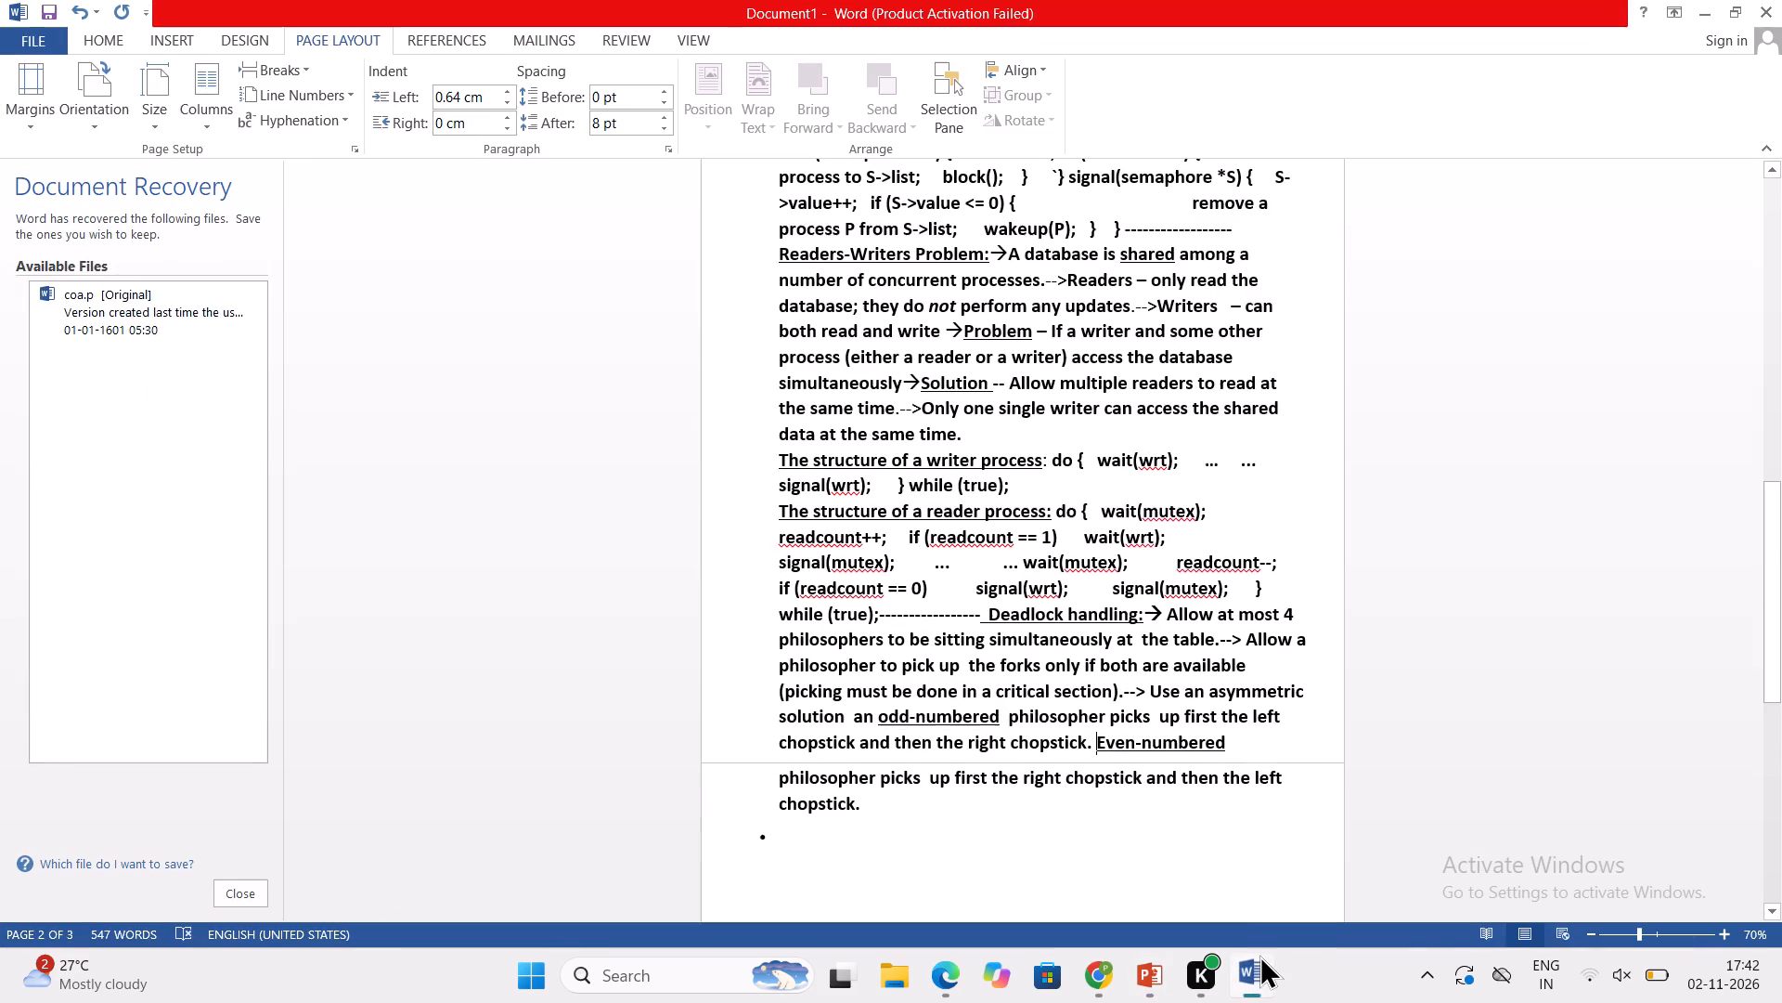
scroll(1176, 689, up, 3)
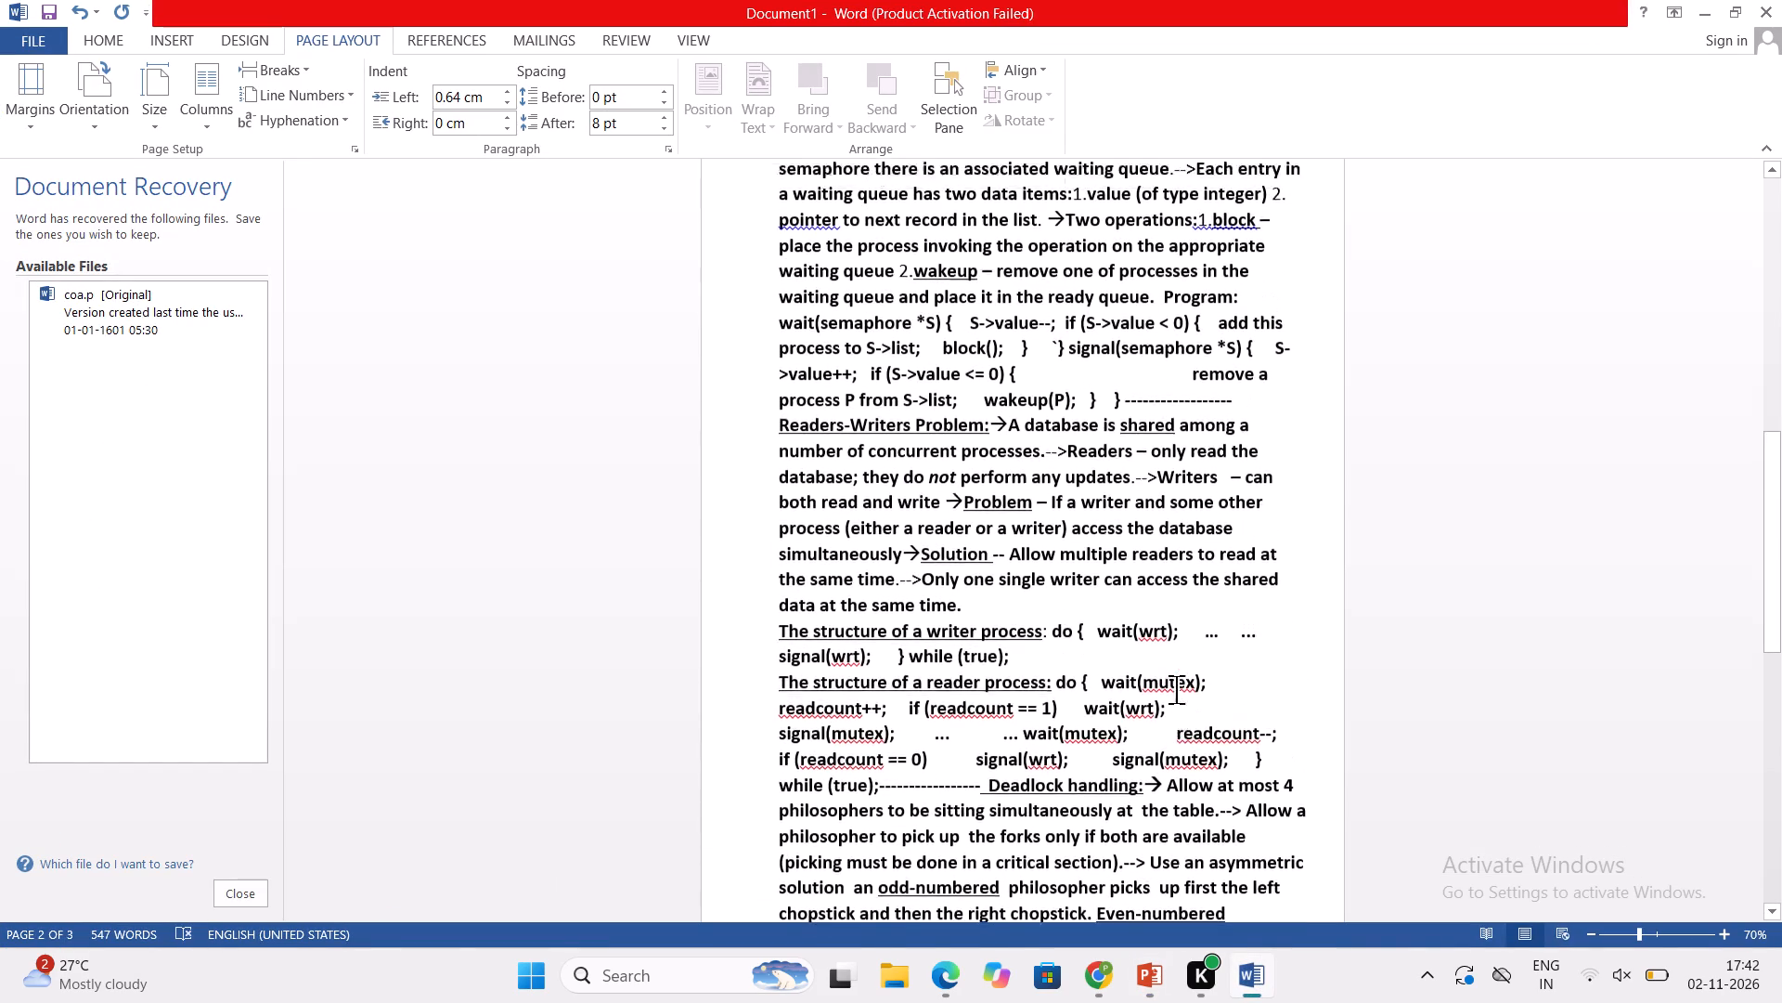
scroll(1176, 689, up, 2)
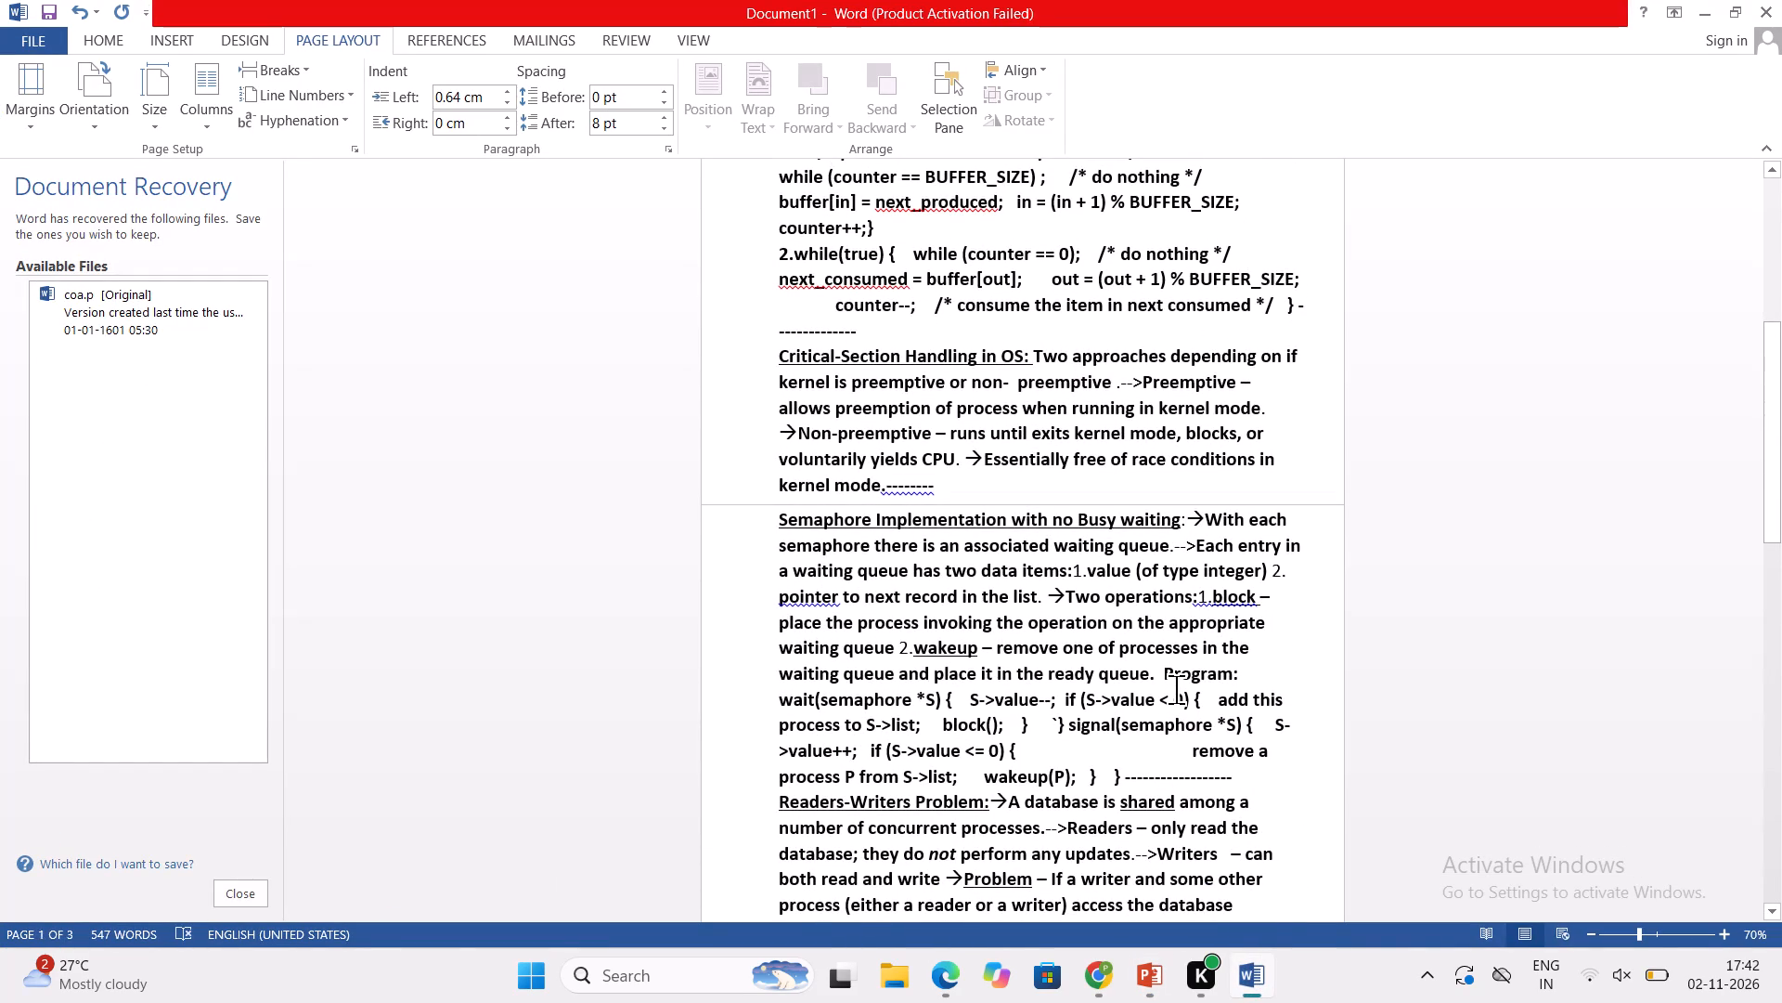
scroll(1176, 689, up, 1)
click(891, 319)
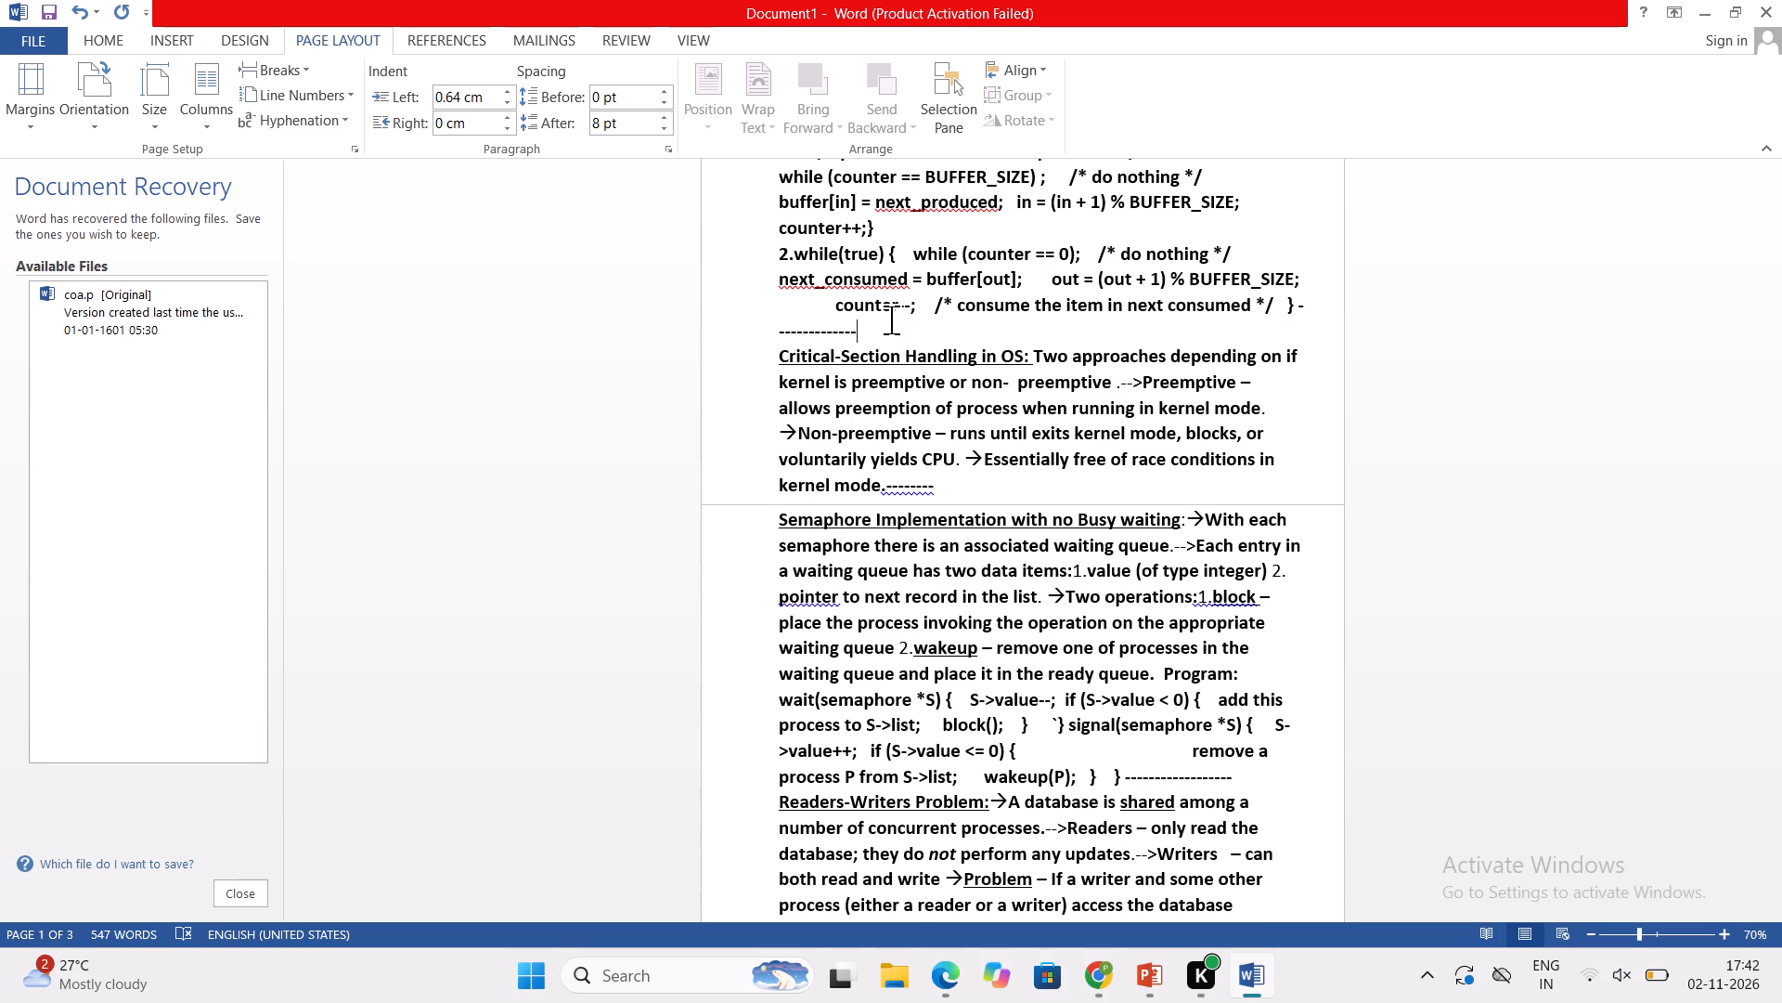
scroll(891, 319, up, 2)
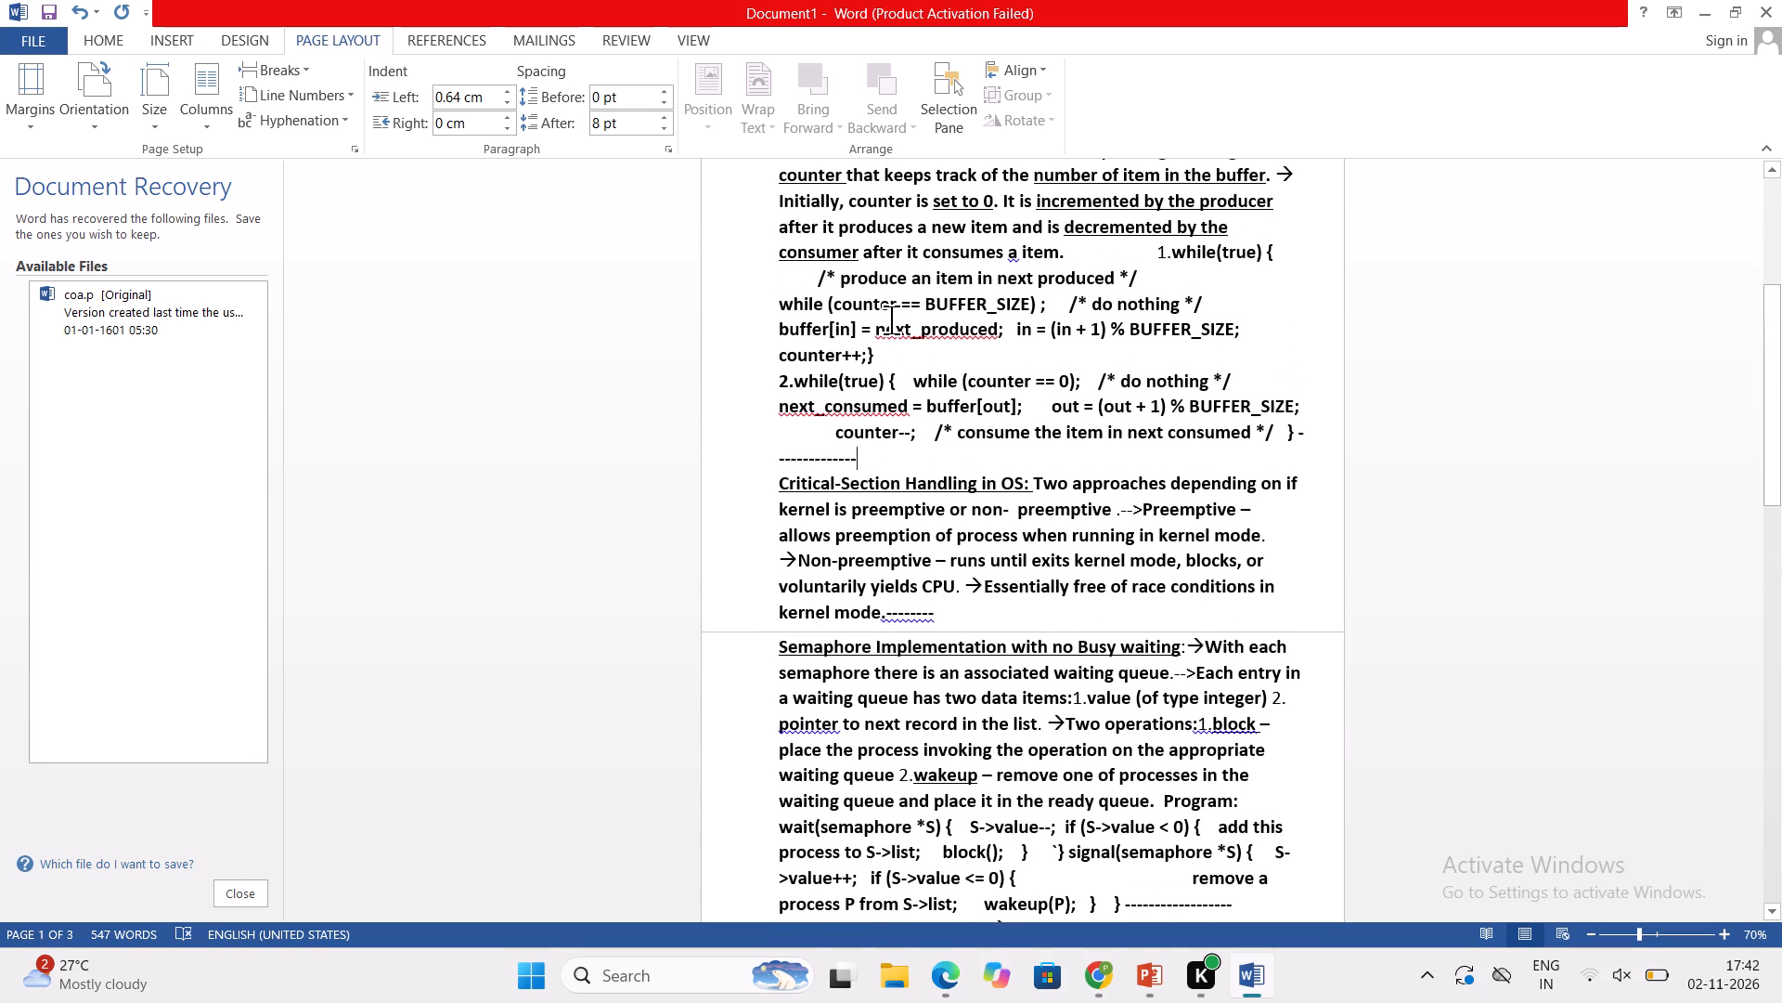
scroll(891, 319, up, 1)
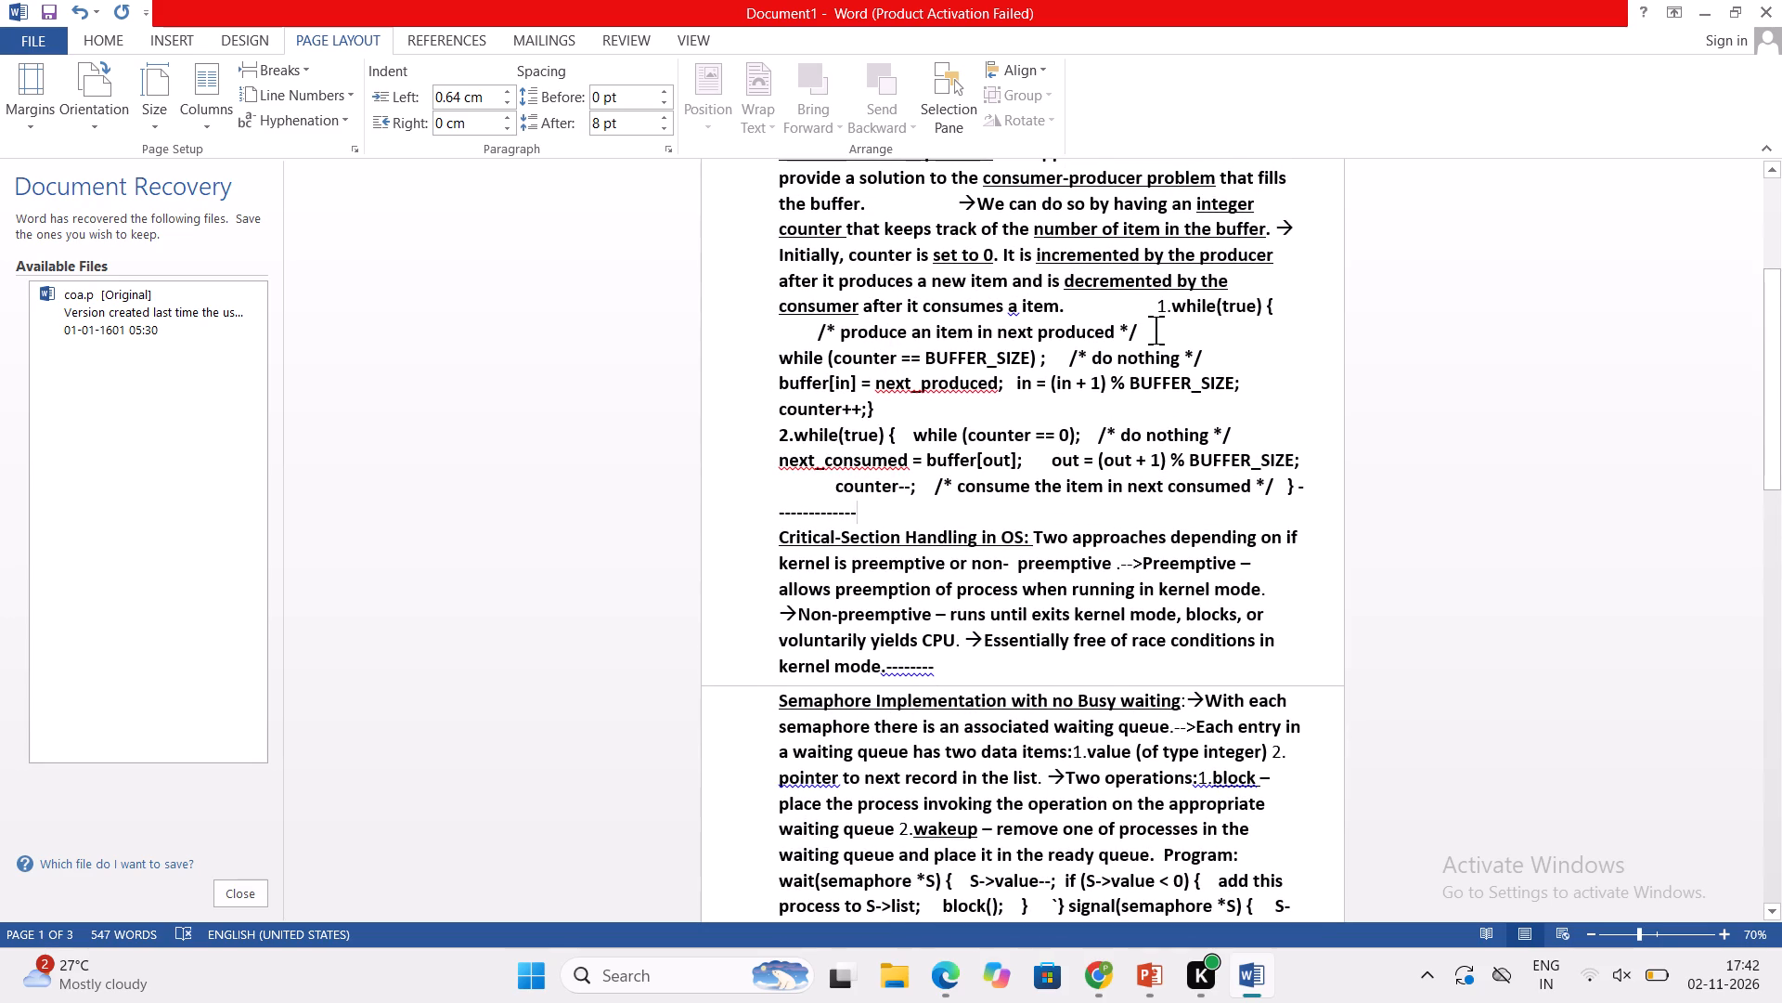
Delete the comment "/* produce an item in next produced */" and its leading gap from the first while(true) loop.
click(1153, 330)
click(1140, 330)
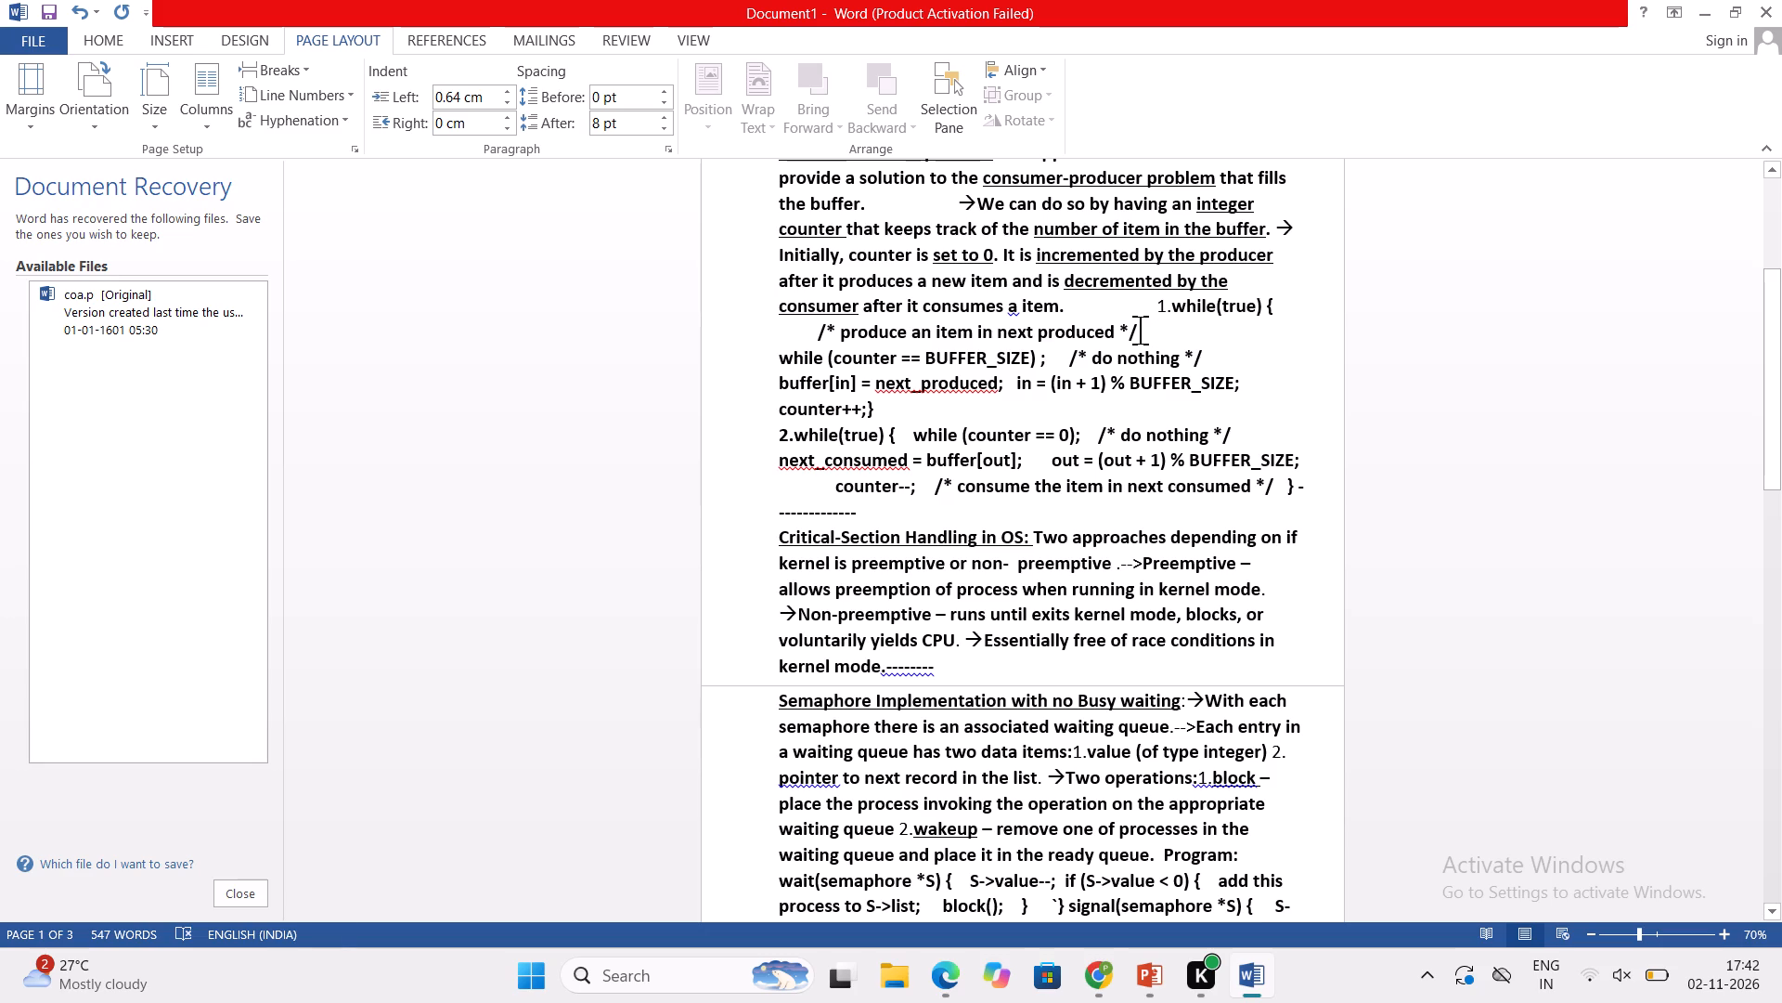
key(BackSpace)
key(BackSpace)
key(BackSpace)
key(BackSpace)
key(BackSpace)
key(BackSpace)
key(BackSpace)
key(BackSpace)
key(BackSpace)
key(BackSpace)
key(BackSpace)
key(BackSpace)
key(BackSpace)
key(BackSpace)
key(BackSpace)
key(BackSpace)
key(BackSpace)
key(BackSpace)
key(BackSpace)
key(BackSpace)
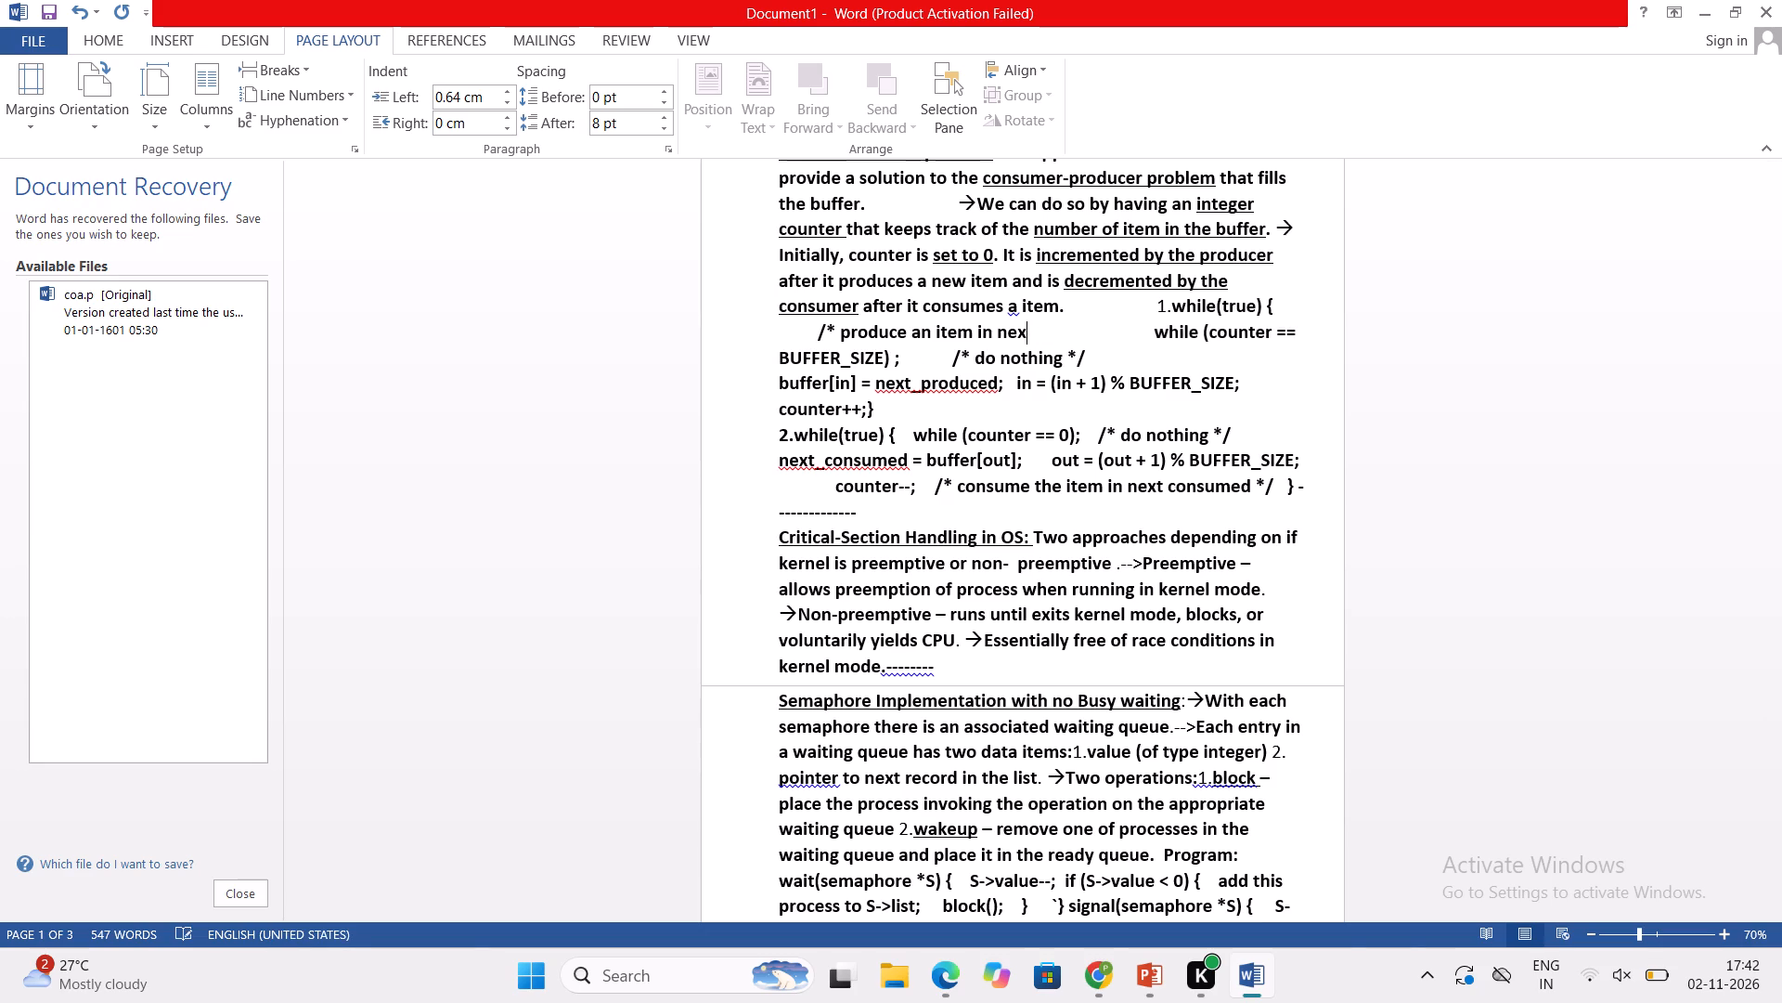
key(BackSpace)
key(BackSpace)
key(BackSpace)
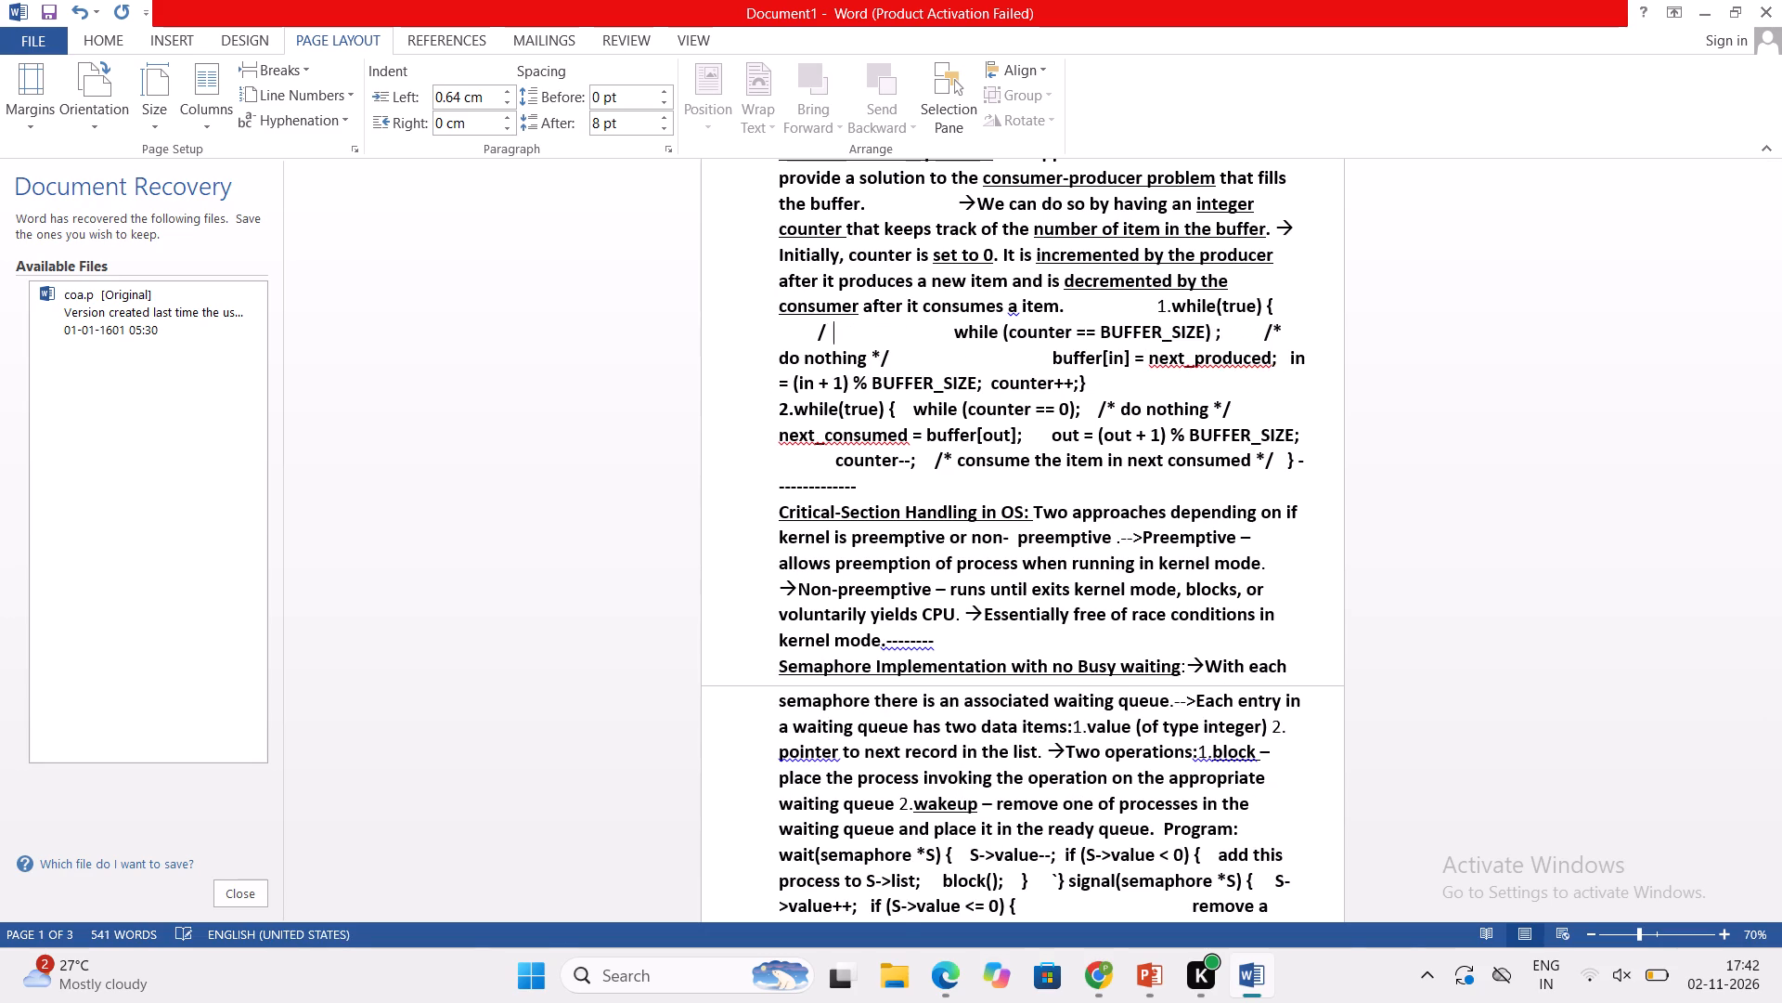
key(BackSpace)
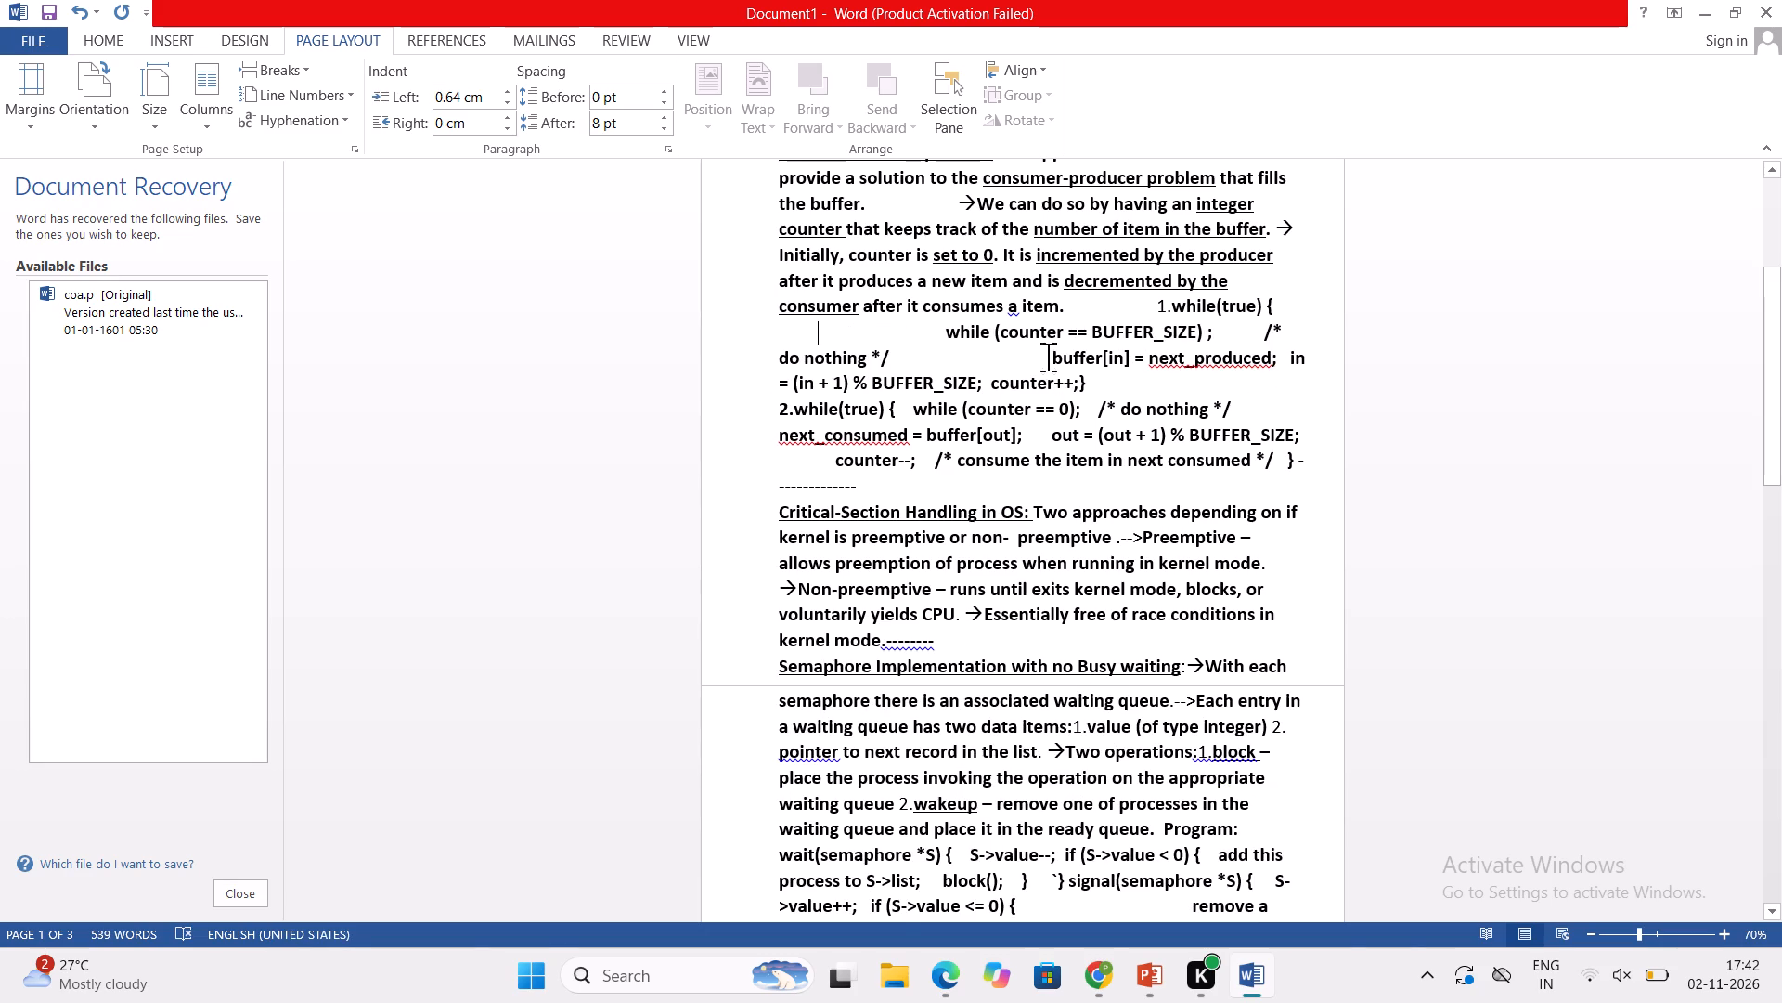
key(BackSpace)
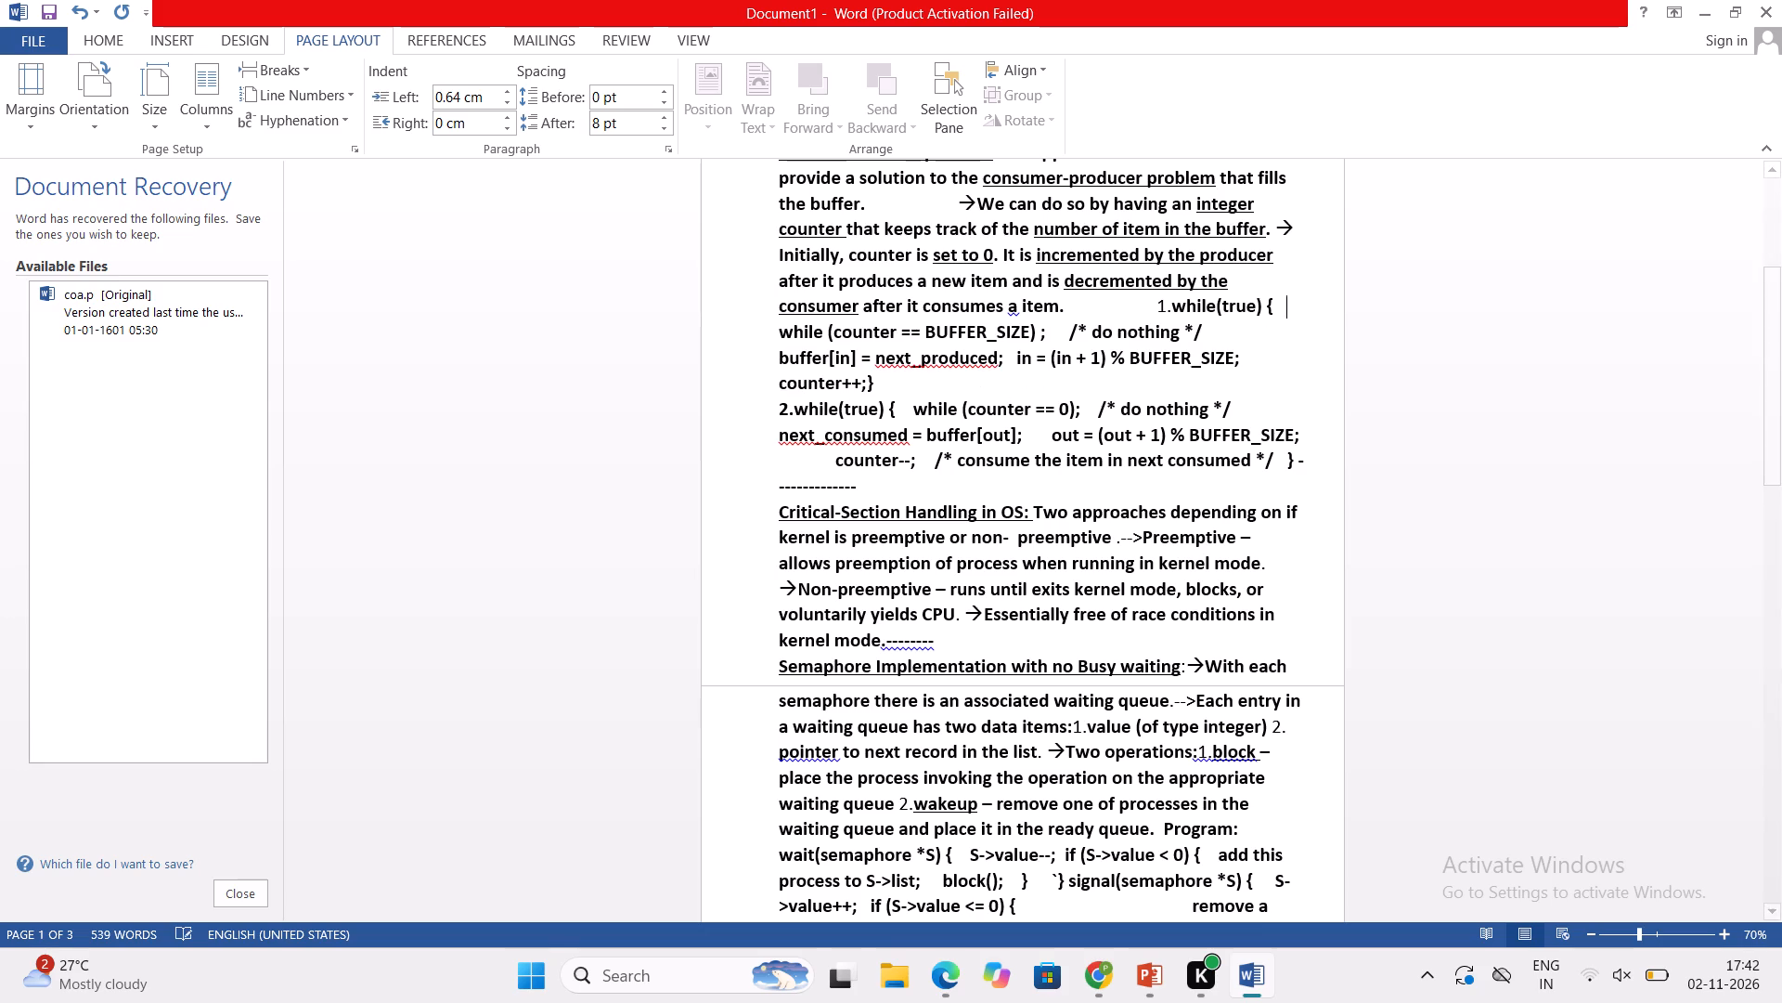
key(BackSpace)
Delete the "/* do nothing */" comment between "while (counter == BUFFER_SIZE) ;" and "buffer[in] = next_produced;" in the producer code.
double_click(1211, 332)
key(BackSpace)
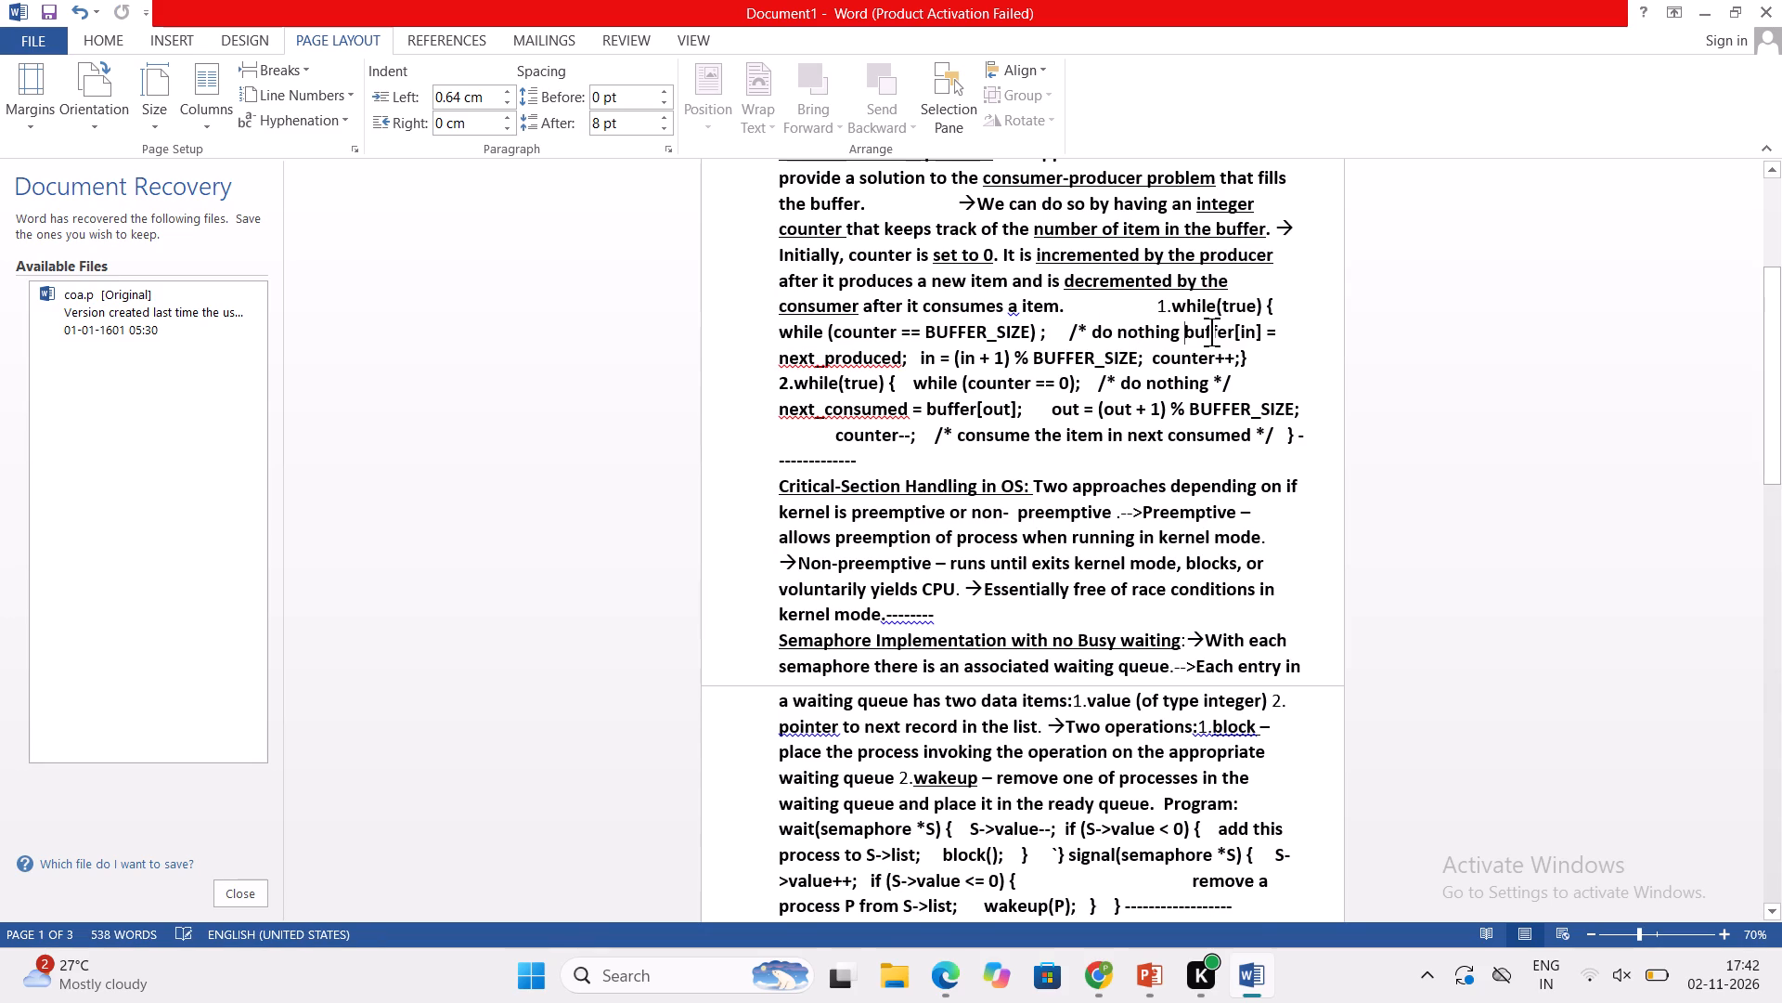
key(BackSpace)
key(BackSpace)
key(BackSpace)
key(BackSpace)
key(BackSpace)
key(BackSpace)
key(BackSpace)
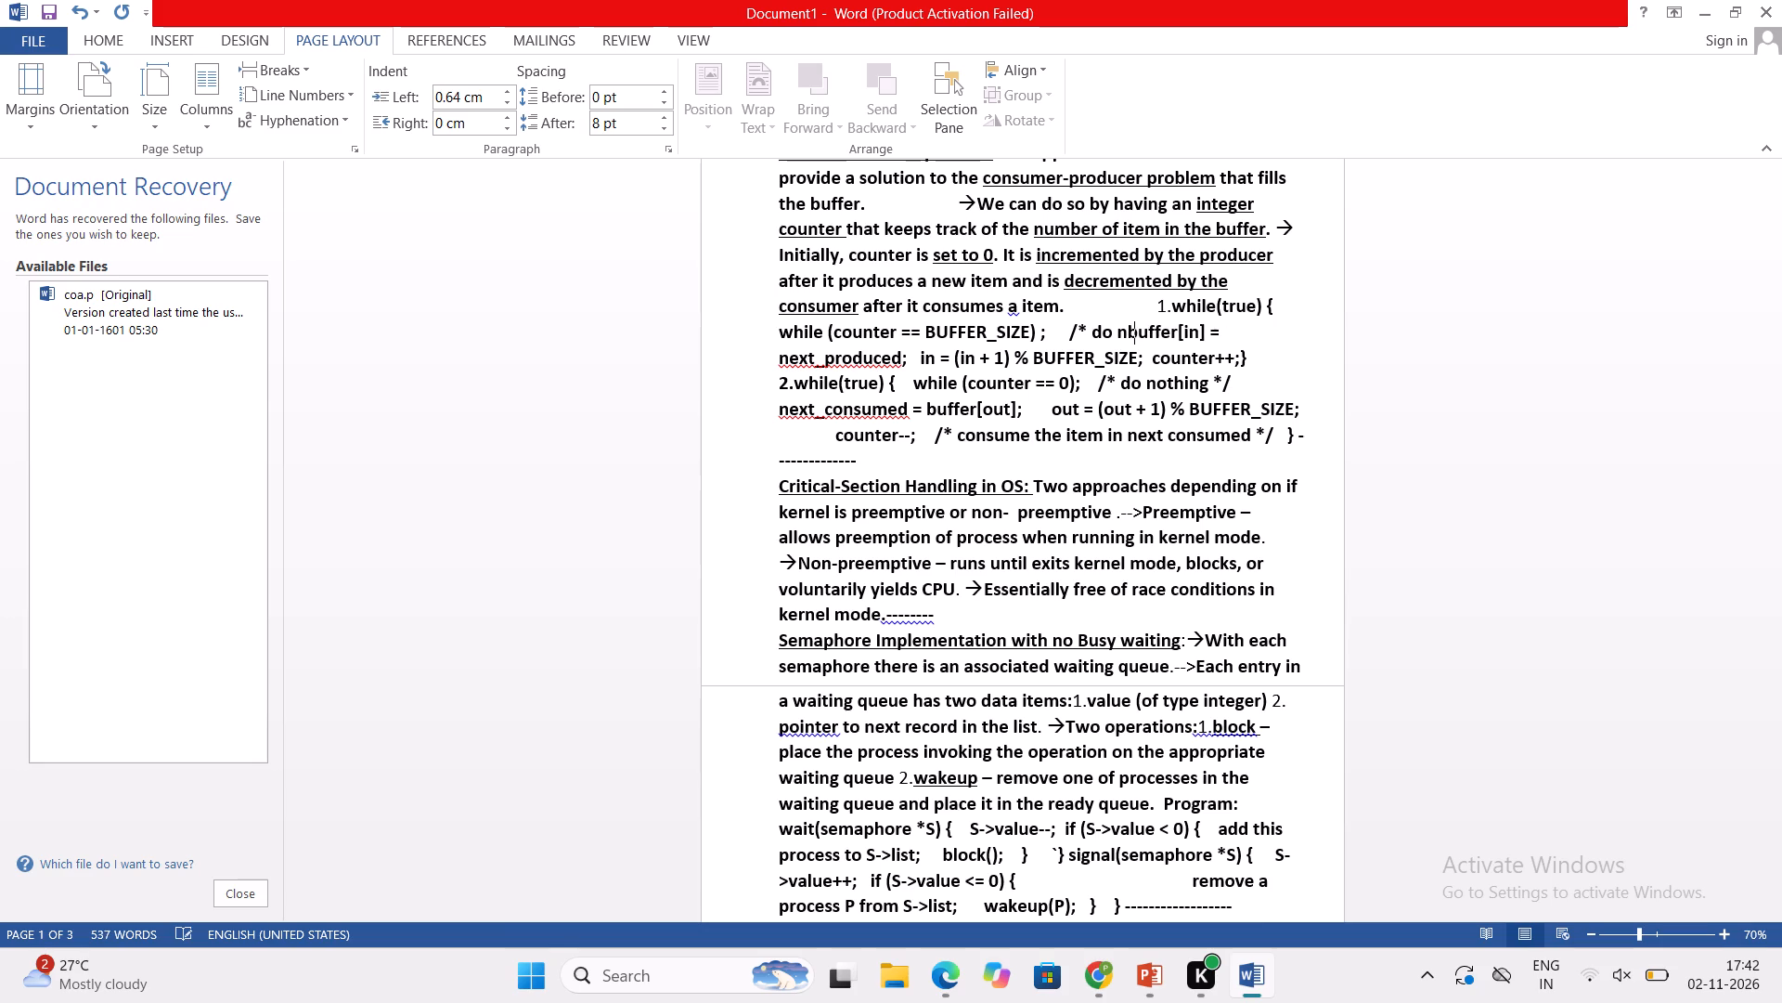
key(BackSpace)
key(BackSpace)
key(BackSpace)
key(BackSpace)
key(BackSpace)
key(BackSpace)
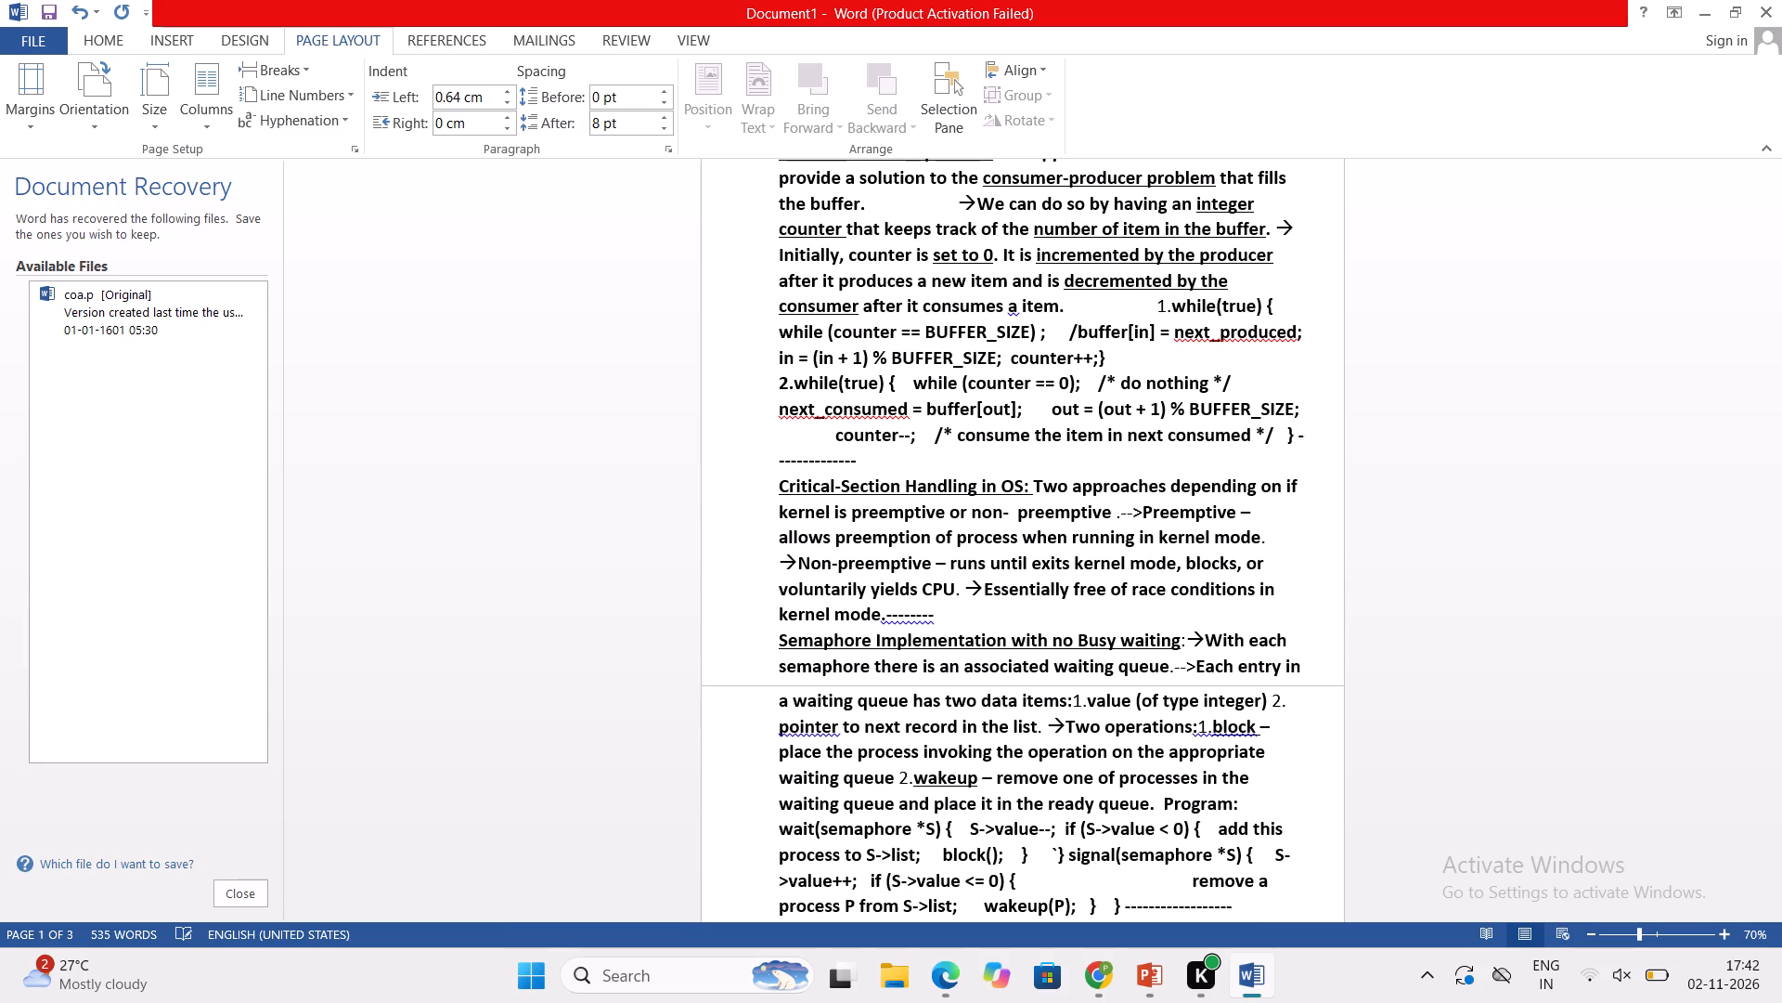
key(BackSpace)
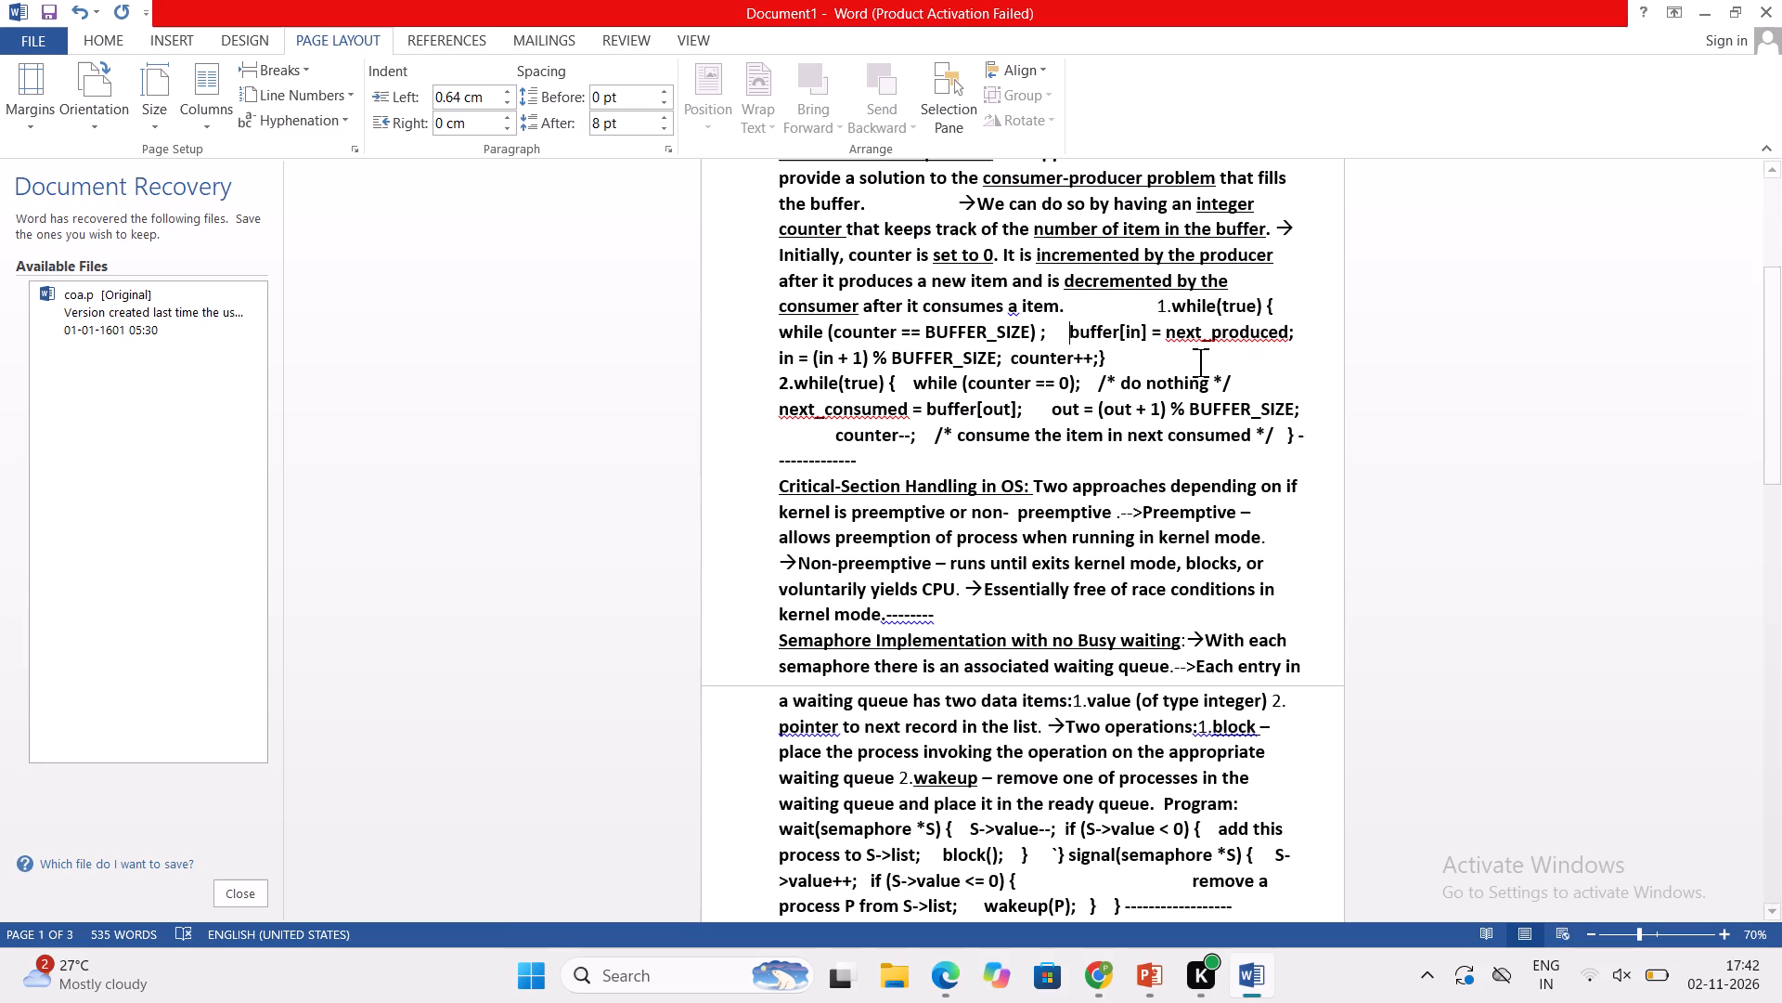
Delete the "/* do nothing */" comment after "while (counter == 0);" in the consumer code.
click(1240, 386)
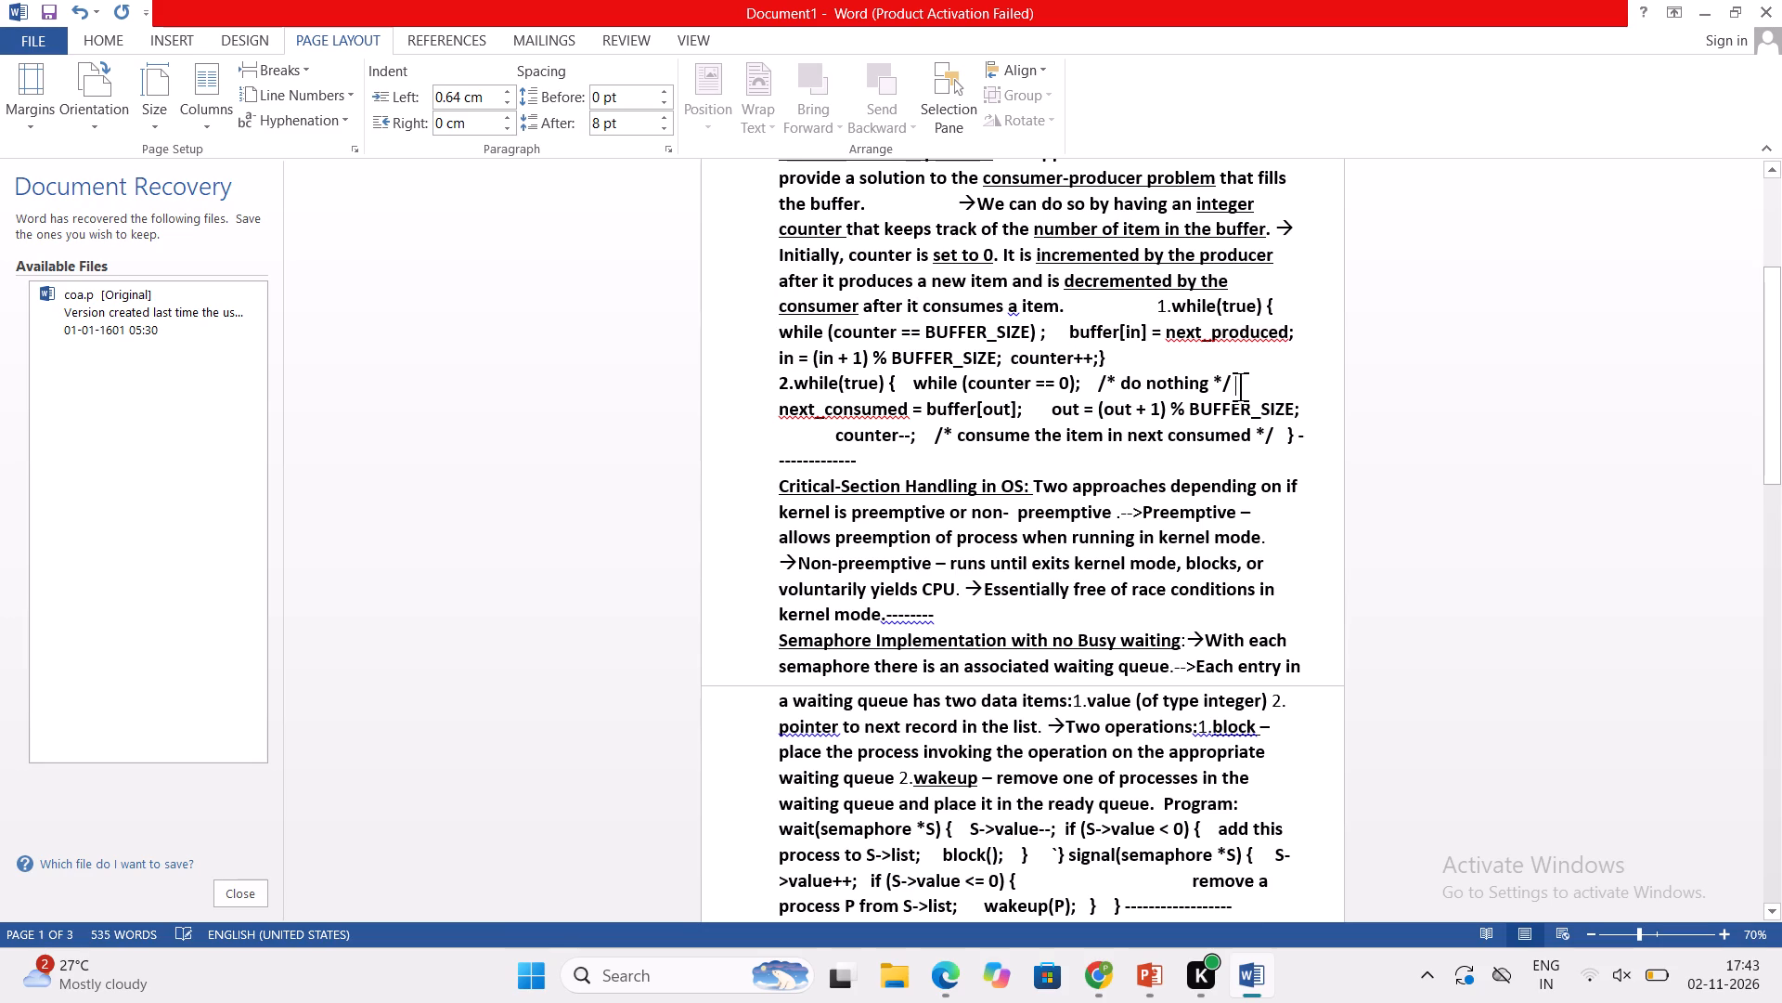
key(BackSpace)
key(BackSpace)
key(BackSpace)
key(BackSpace)
key(BackSpace)
key(BackSpace)
key(BackSpace)
key(BackSpace)
key(BackSpace)
key(BackSpace)
key(BackSpace)
key(BackSpace)
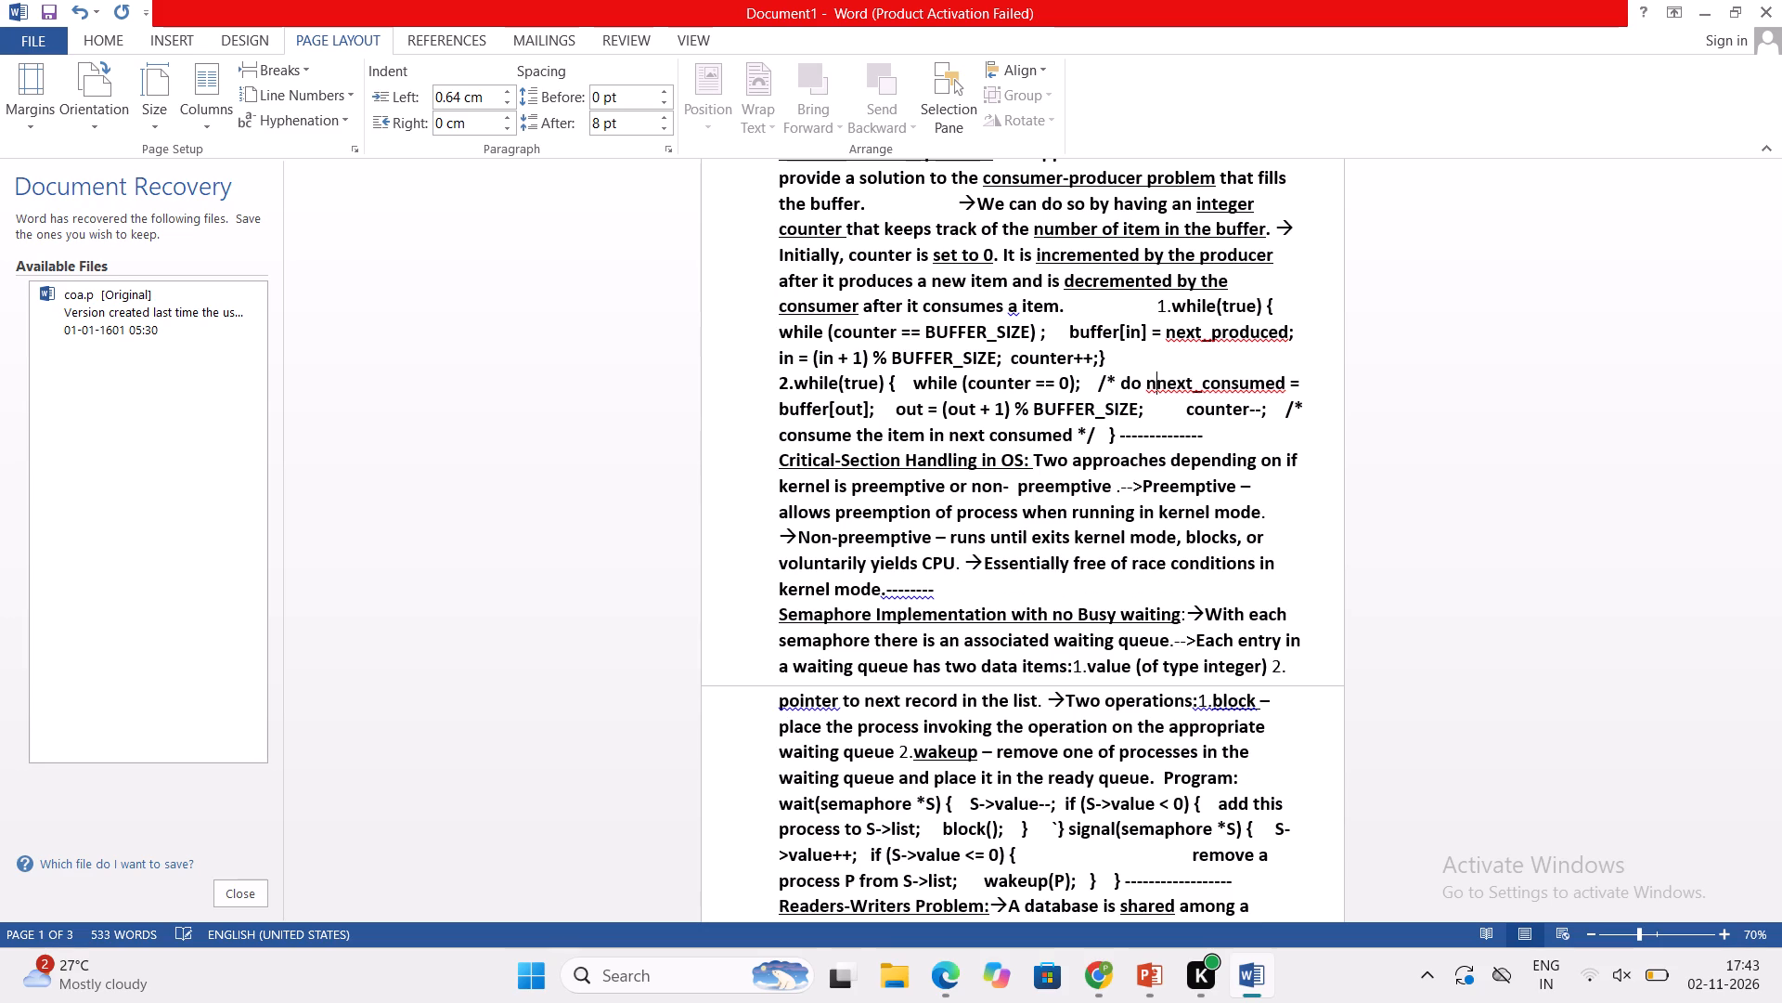
key(BackSpace)
key(BackSpace)
key(BackSpace)
key(BackSpace)
key(BackSpace)
key(BackSpace)
key(BackSpace)
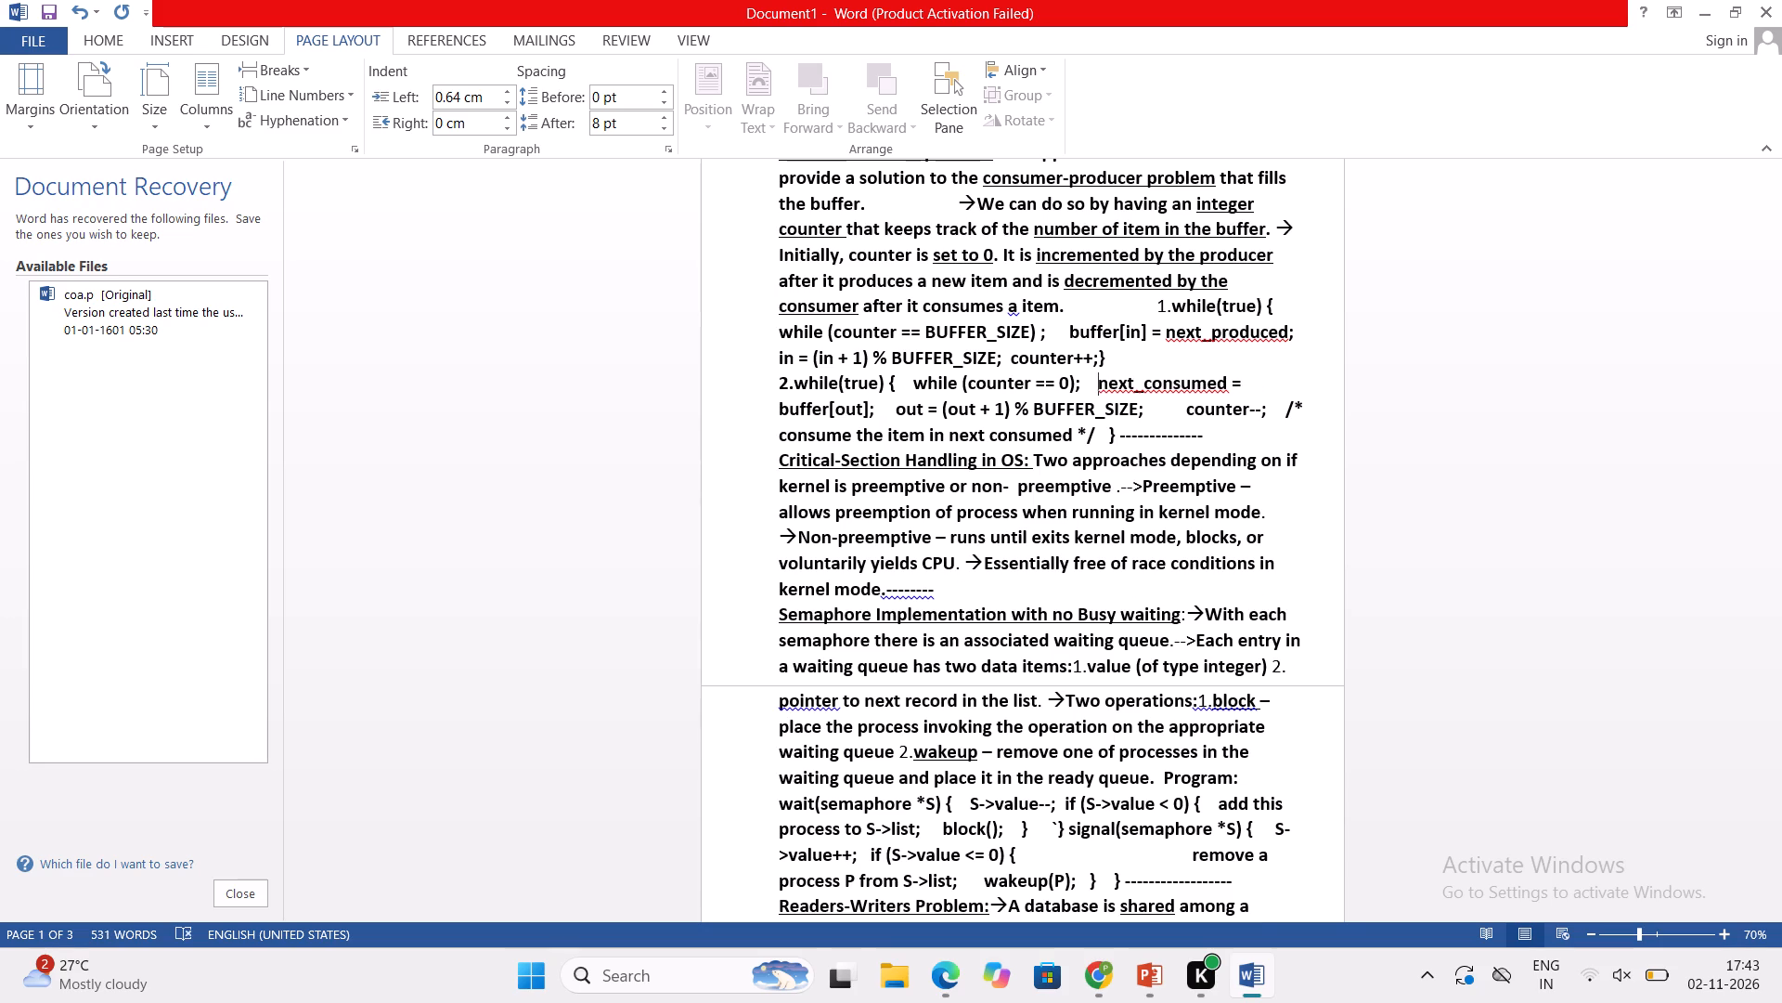
Delete the comment "/* consume the item in next consumed */" and the extra spaces between "counter--;" and the closing brace.
click(1104, 431)
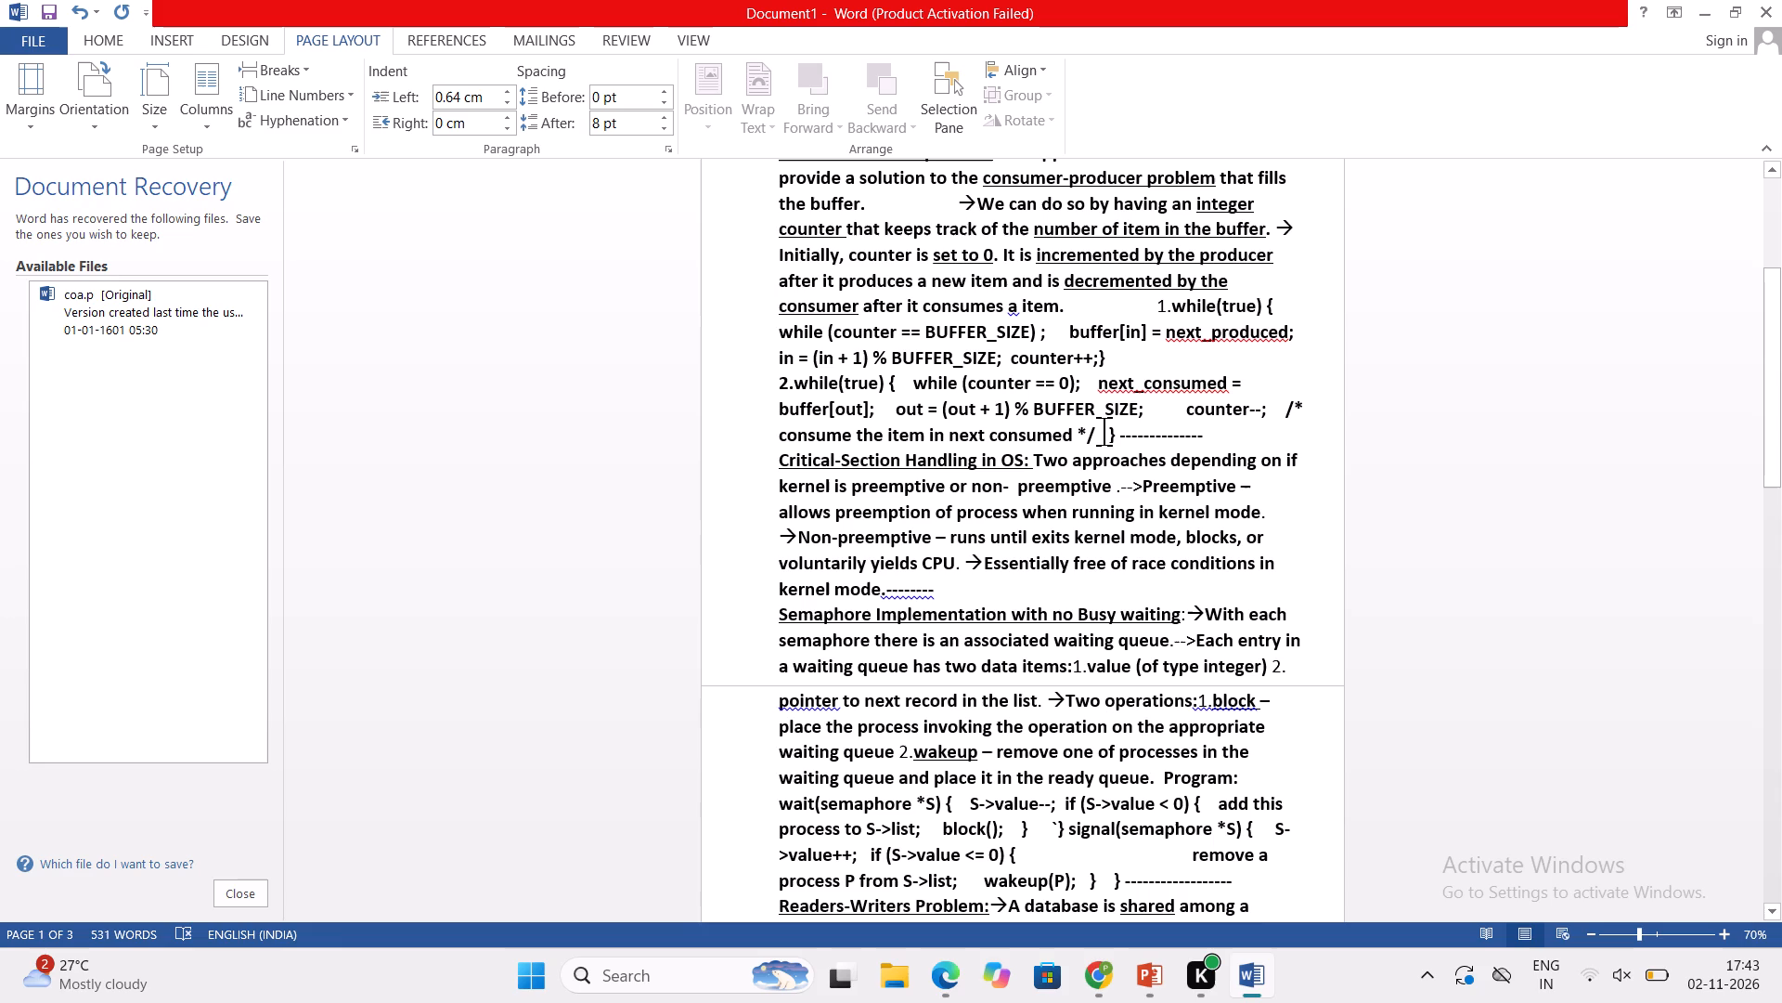
key(BackSpace)
key(BackSpace)
key(BackSpace)
key(BackSpace)
key(BackSpace)
key(BackSpace)
key(BackSpace)
key(BackSpace)
key(BackSpace)
key(BackSpace)
key(BackSpace)
key(BackSpace)
key(BackSpace)
key(BackSpace)
key(BackSpace)
key(BackSpace)
key(BackSpace)
key(BackSpace)
key(BackSpace)
key(BackSpace)
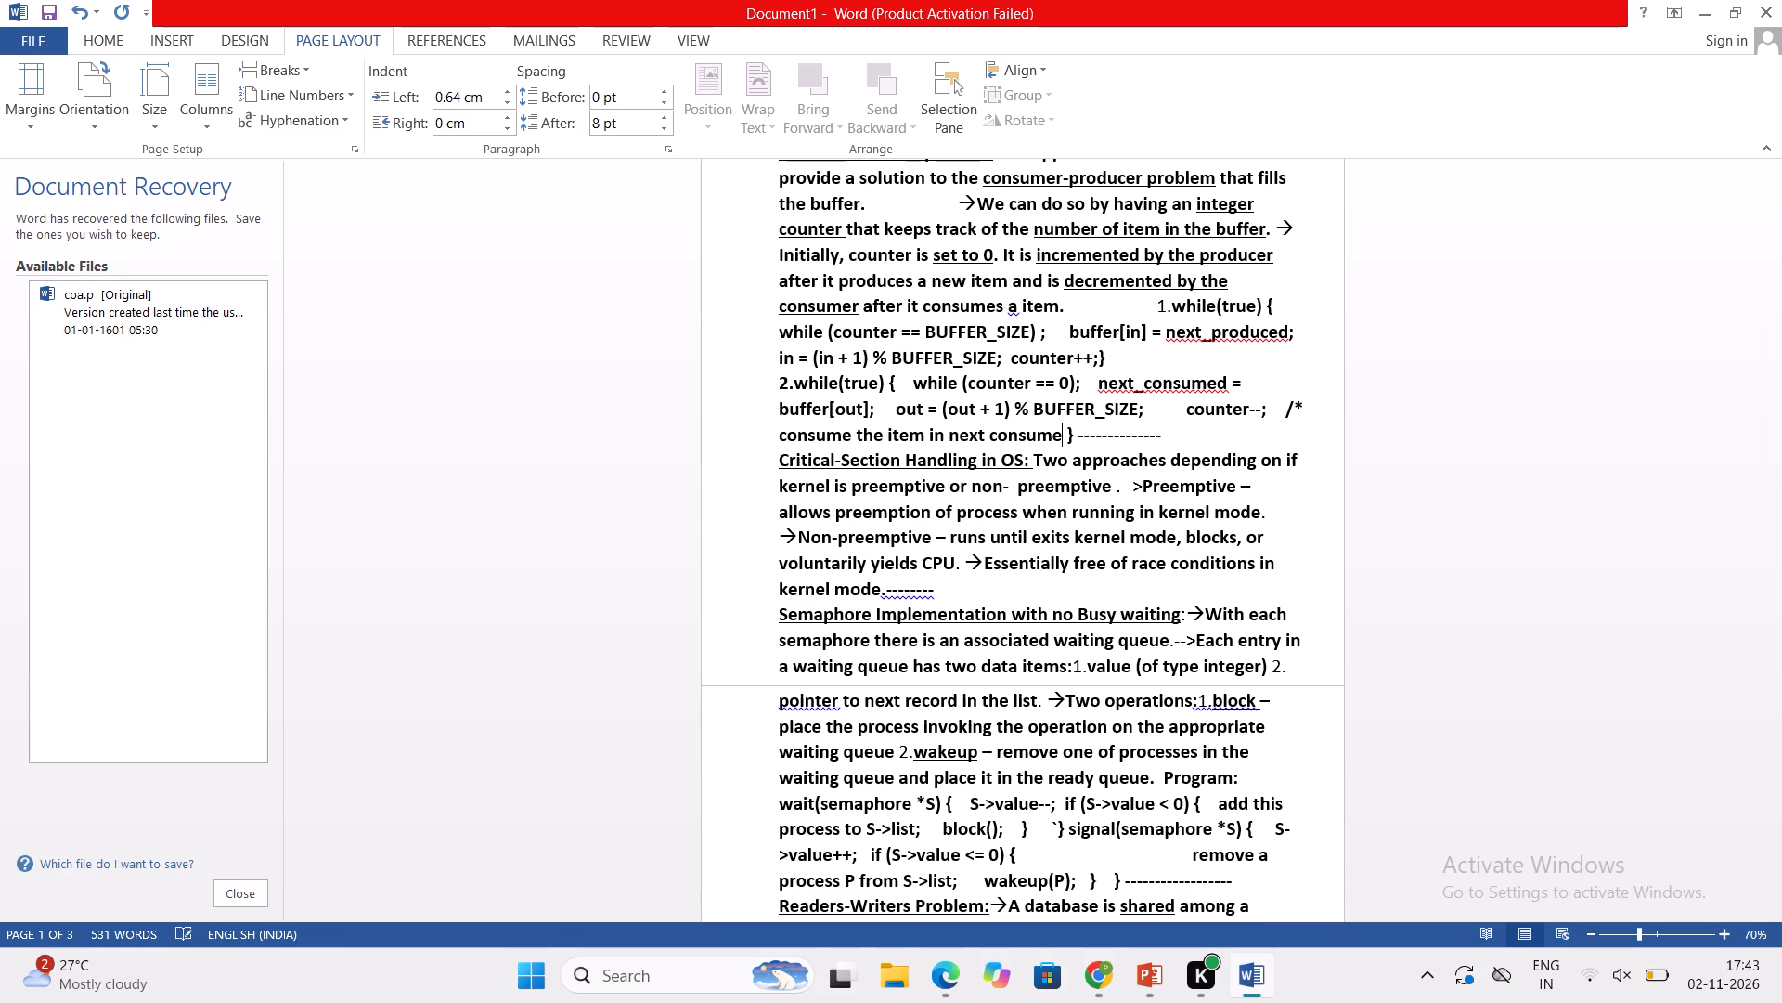
key(BackSpace)
key(BackSpace)
key(BackSpace)
key(BackSpace)
key(BackSpace)
key(BackSpace)
key(BackSpace)
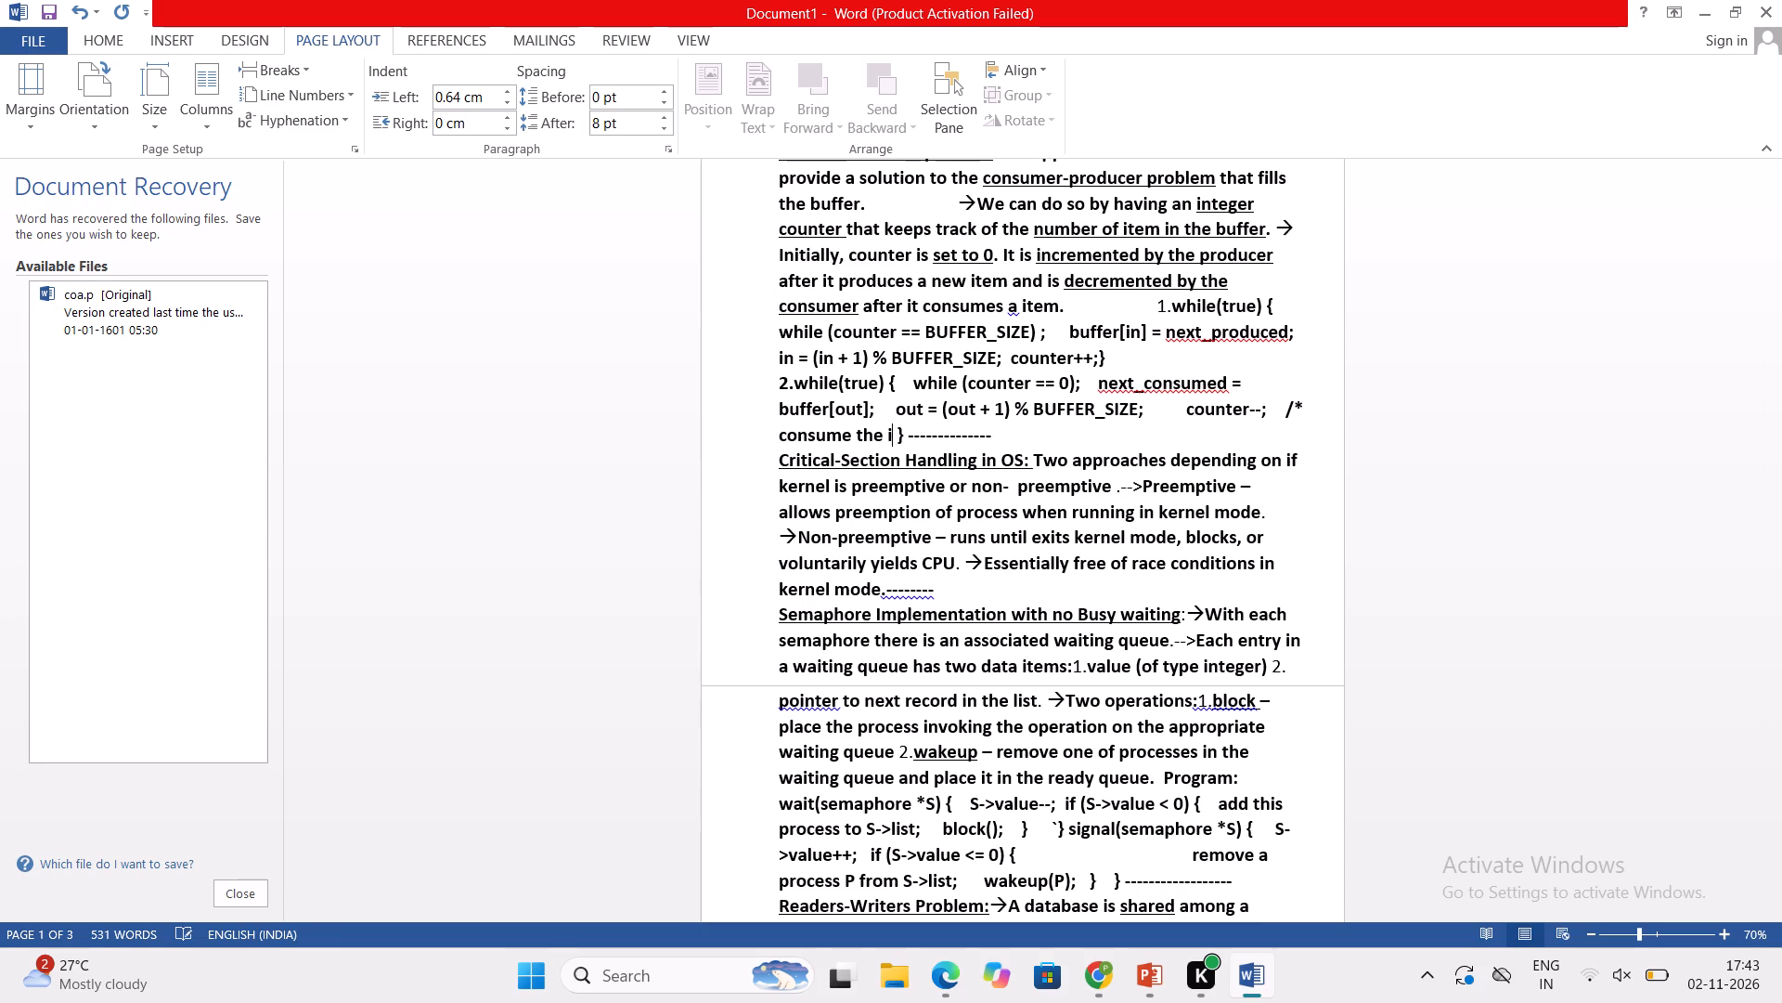
key(BackSpace)
key(BackSpace)
key(BackSpace)
key(BackSpace)
key(BackSpace)
key(BackSpace)
key(BackSpace)
key(BackSpace)
key(BackSpace)
key(BackSpace)
key(BackSpace)
key(BackSpace)
key(BackSpace)
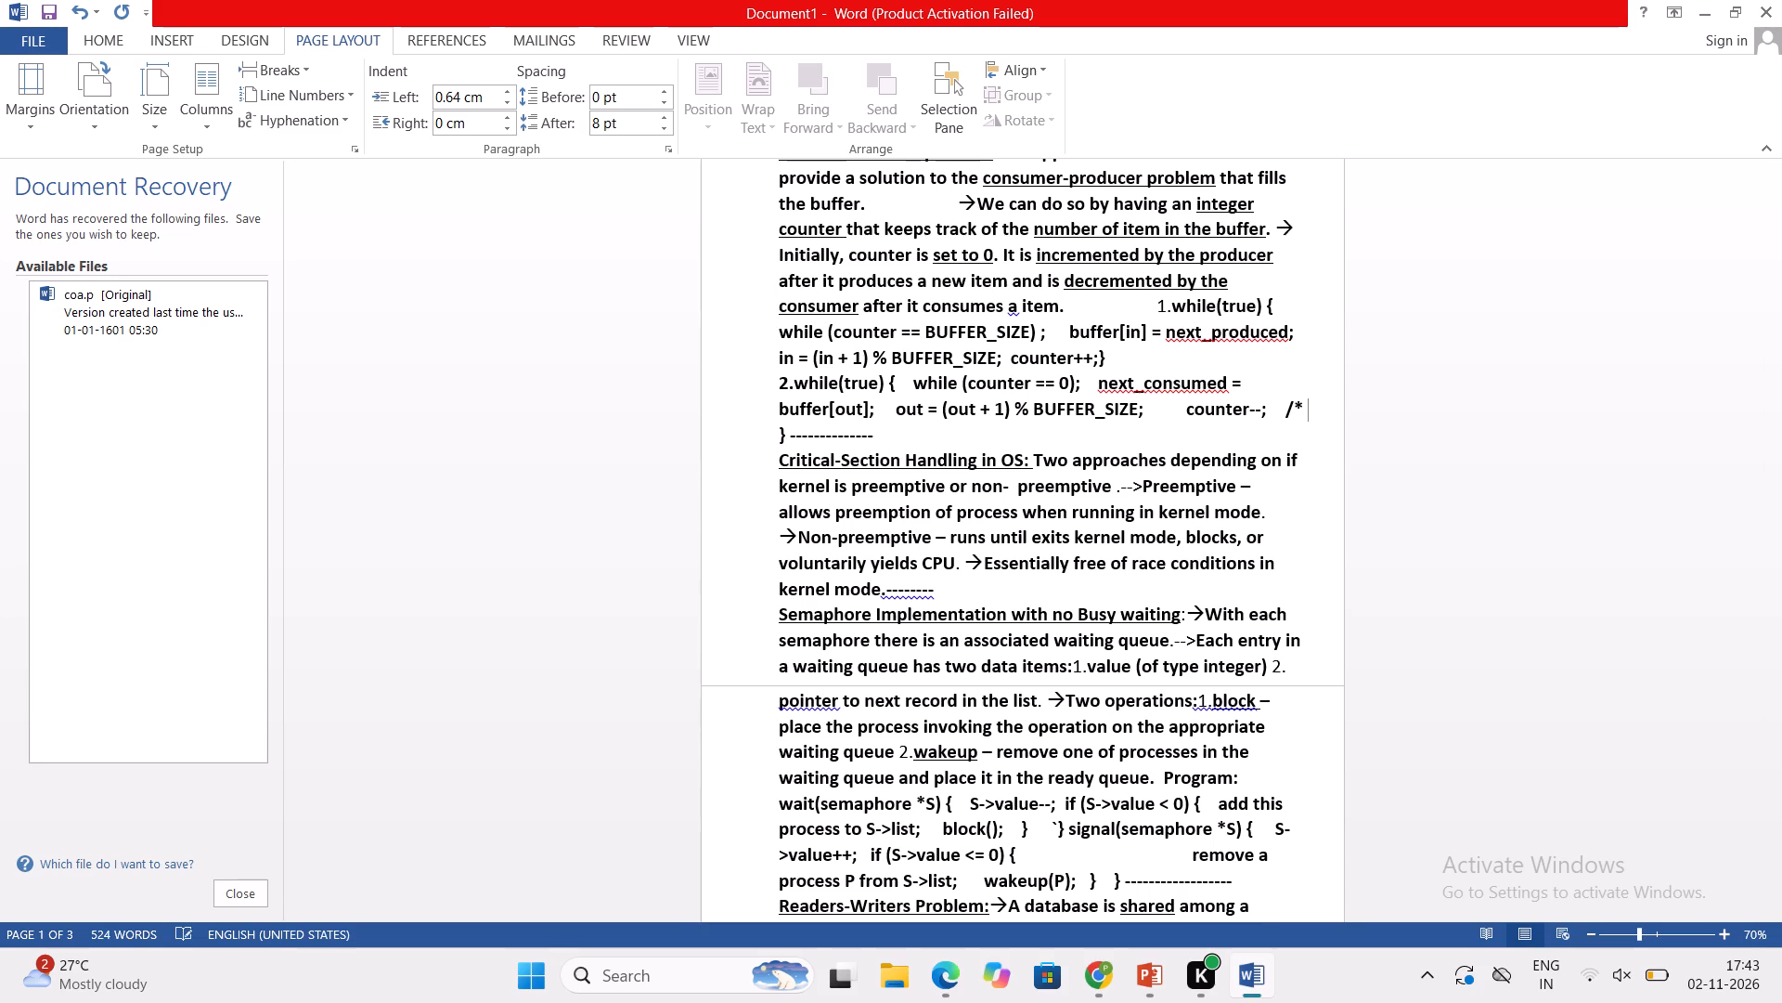
key(BackSpace)
key(BackSpace)
key(BackSpace)
key(BackSpace)
key(BackSpace)
Close up the wide gap before "counter--;" so it directly follows "out = (out + 1) % BUFFER_SIZE;".
key(Left)
key(Left)
key(Left)
key(Left)
key(Left)
key(Left)
key(Left)
key(Left)
key(Left)
key(Left)
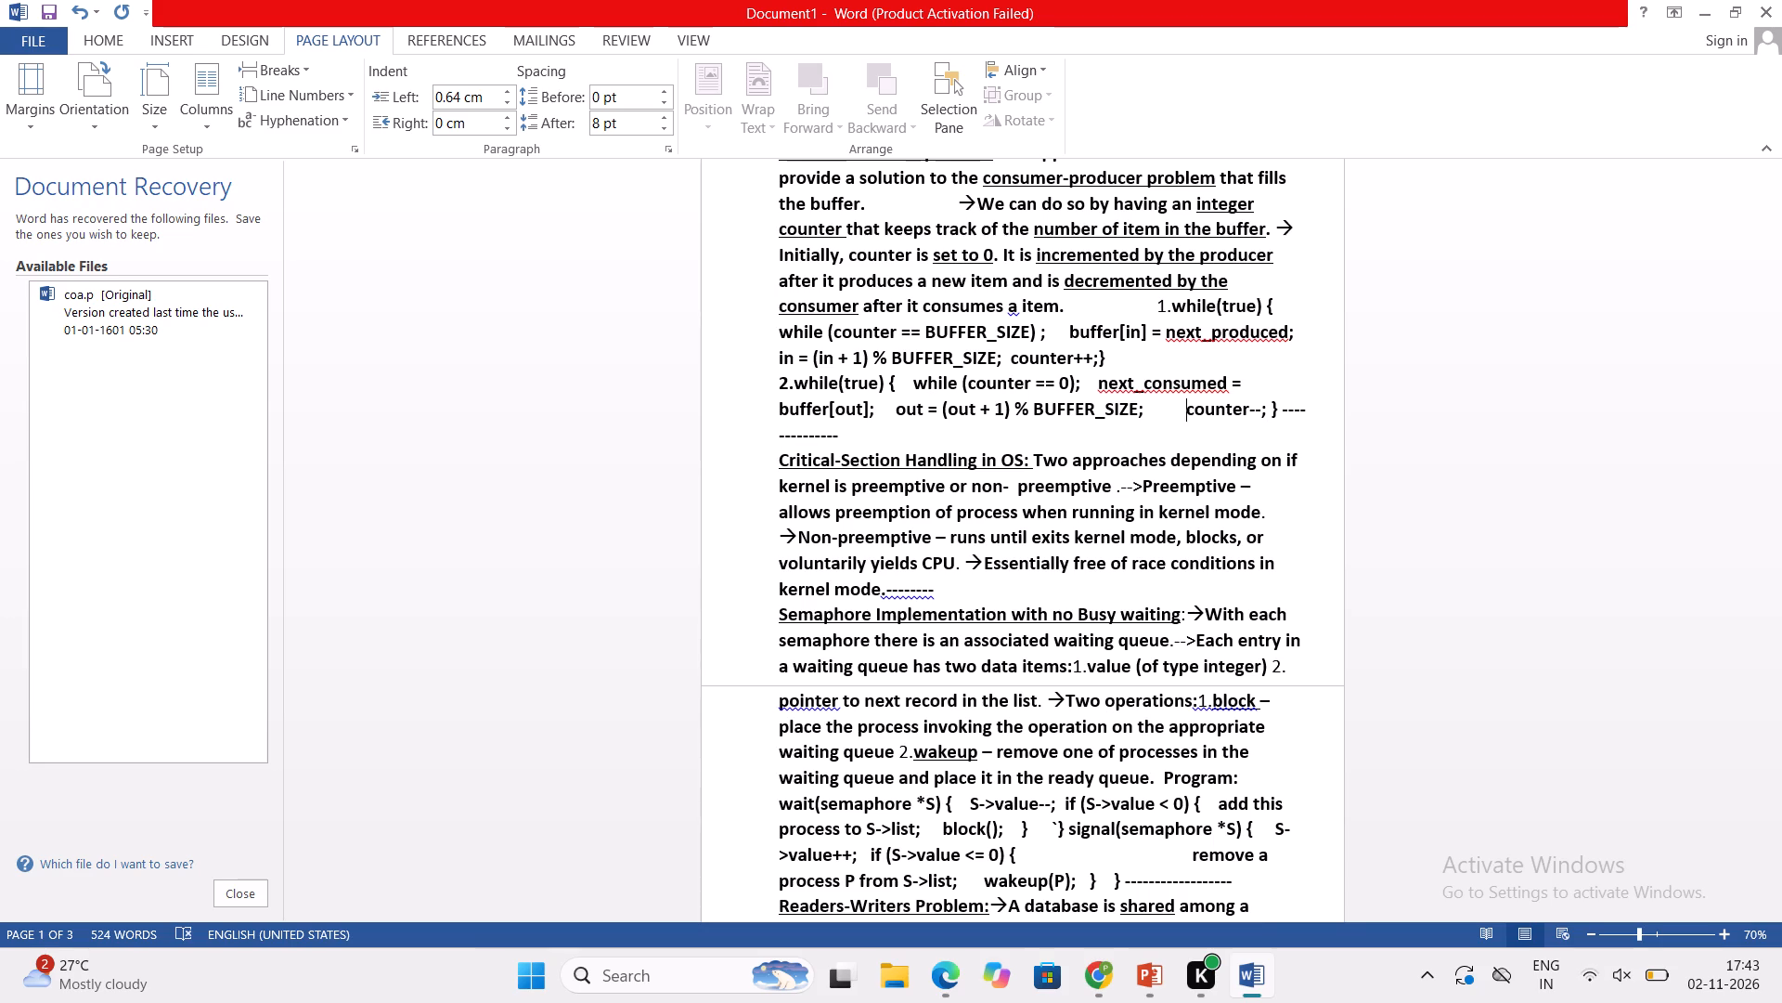
key(BackSpace)
key(BackSpace)
key(BackSpace)
key(BackSpace)
key(BackSpace)
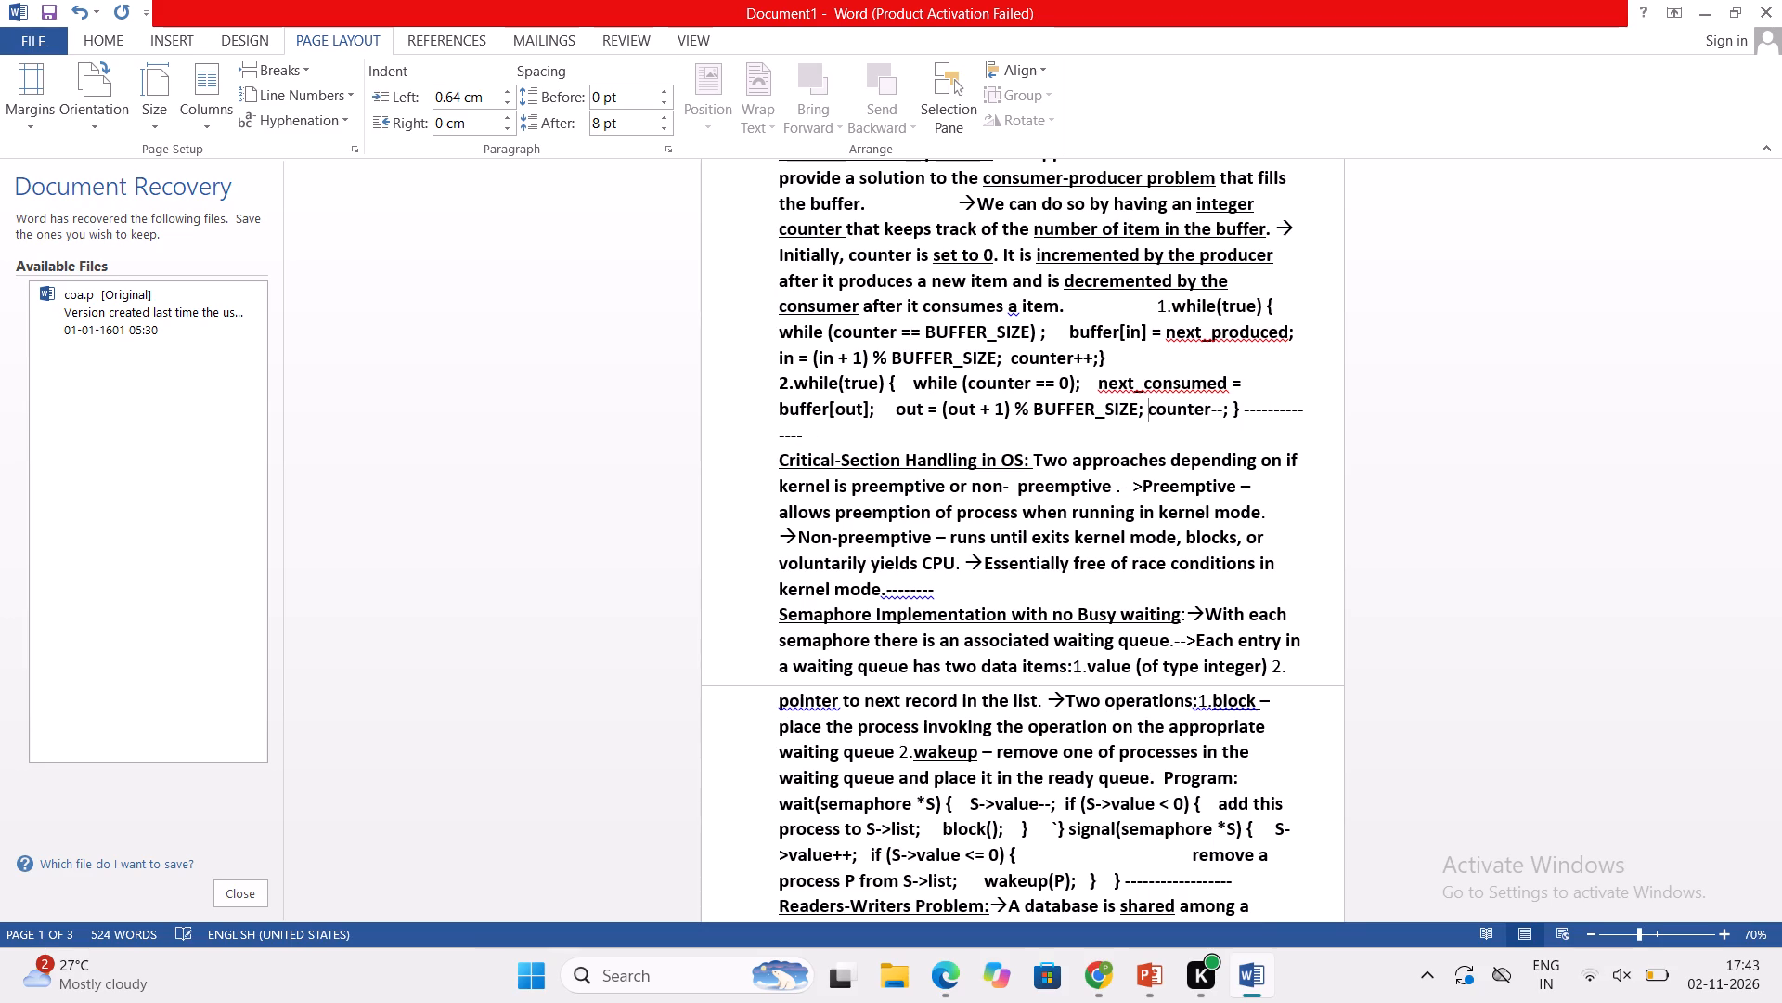
Shorten the dashed separator after the consumer code by removing trailing dashes from its wrapped second line.
click(849, 433)
key(BackSpace)
key(BackSpace)
Delete the remaining separator dashes that wrap onto a second line after the consumer code, above "Critical-Section Handling in OS".
key(BackSpace)
key(BackSpace)
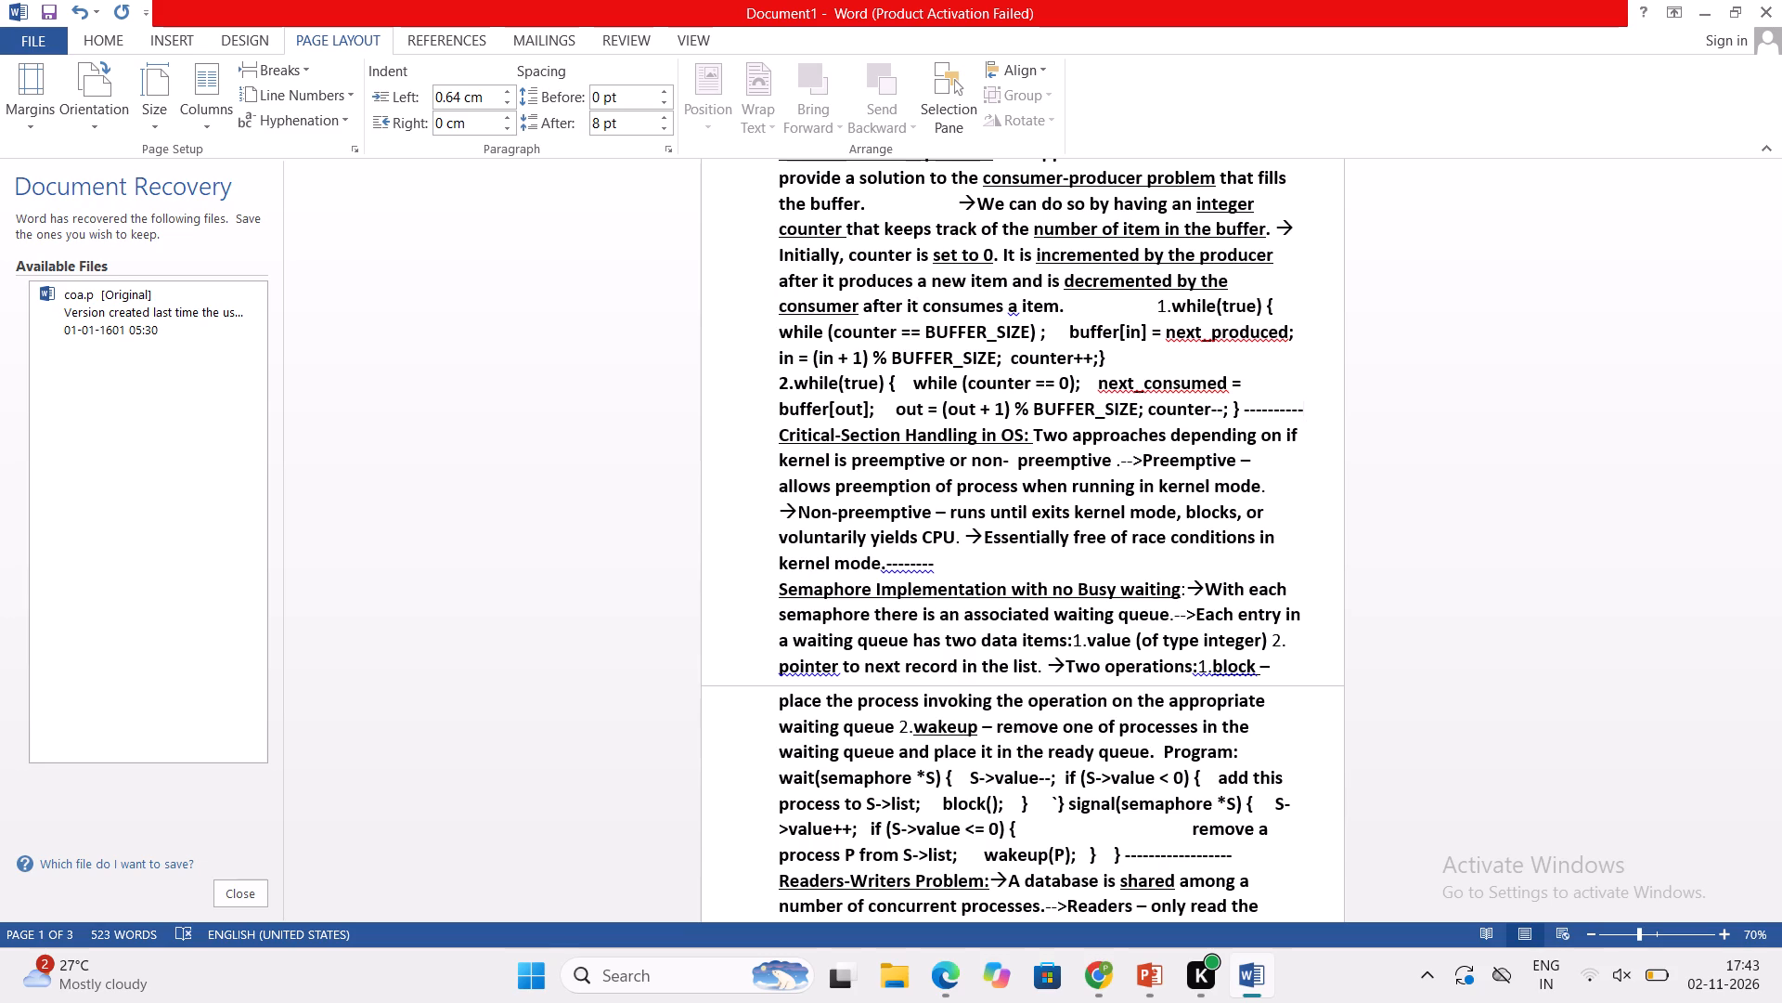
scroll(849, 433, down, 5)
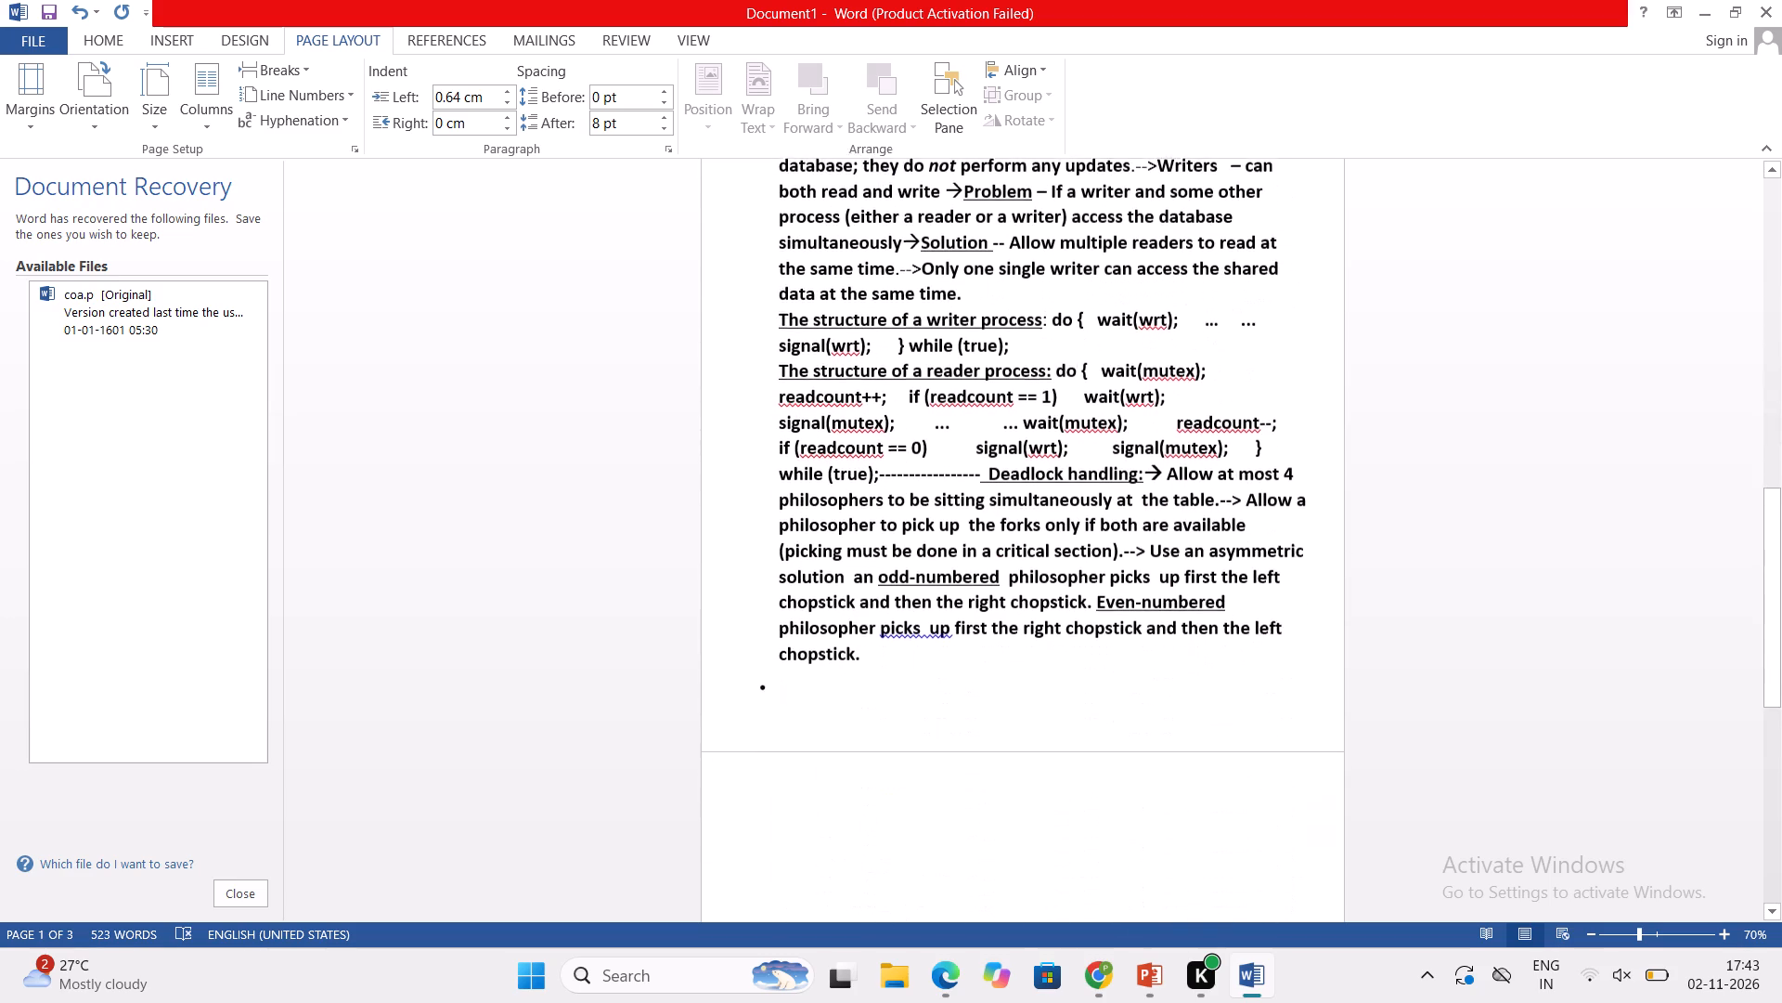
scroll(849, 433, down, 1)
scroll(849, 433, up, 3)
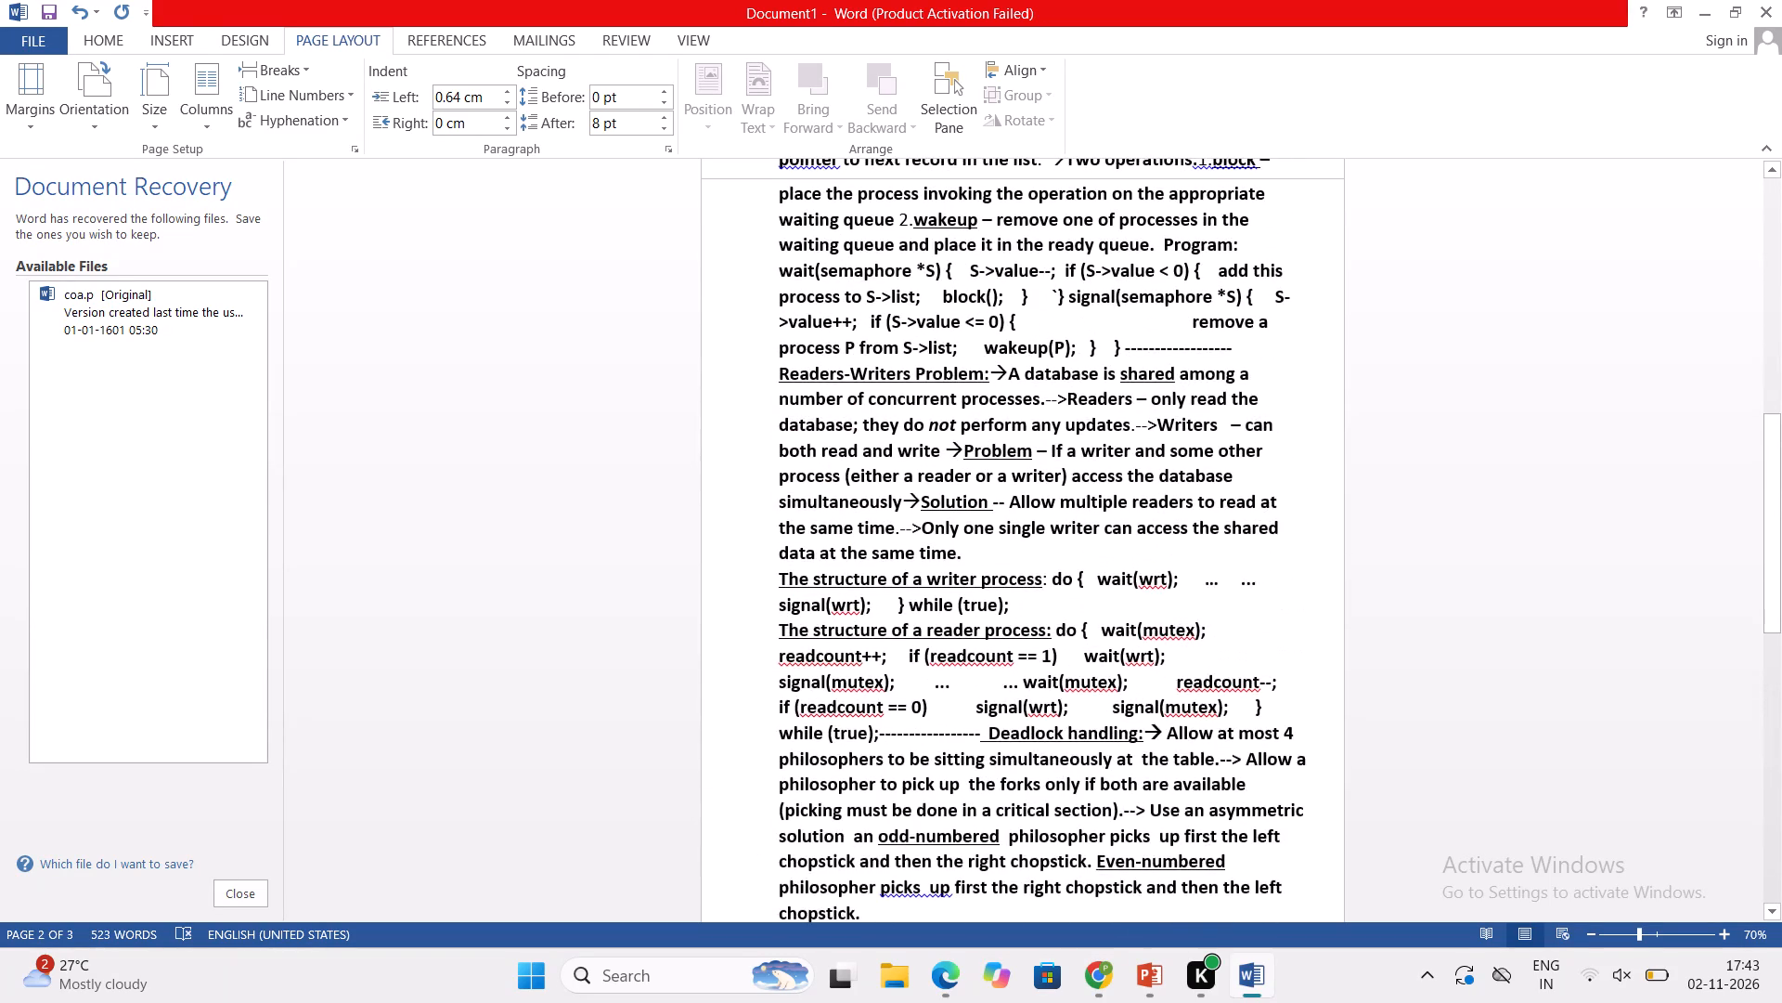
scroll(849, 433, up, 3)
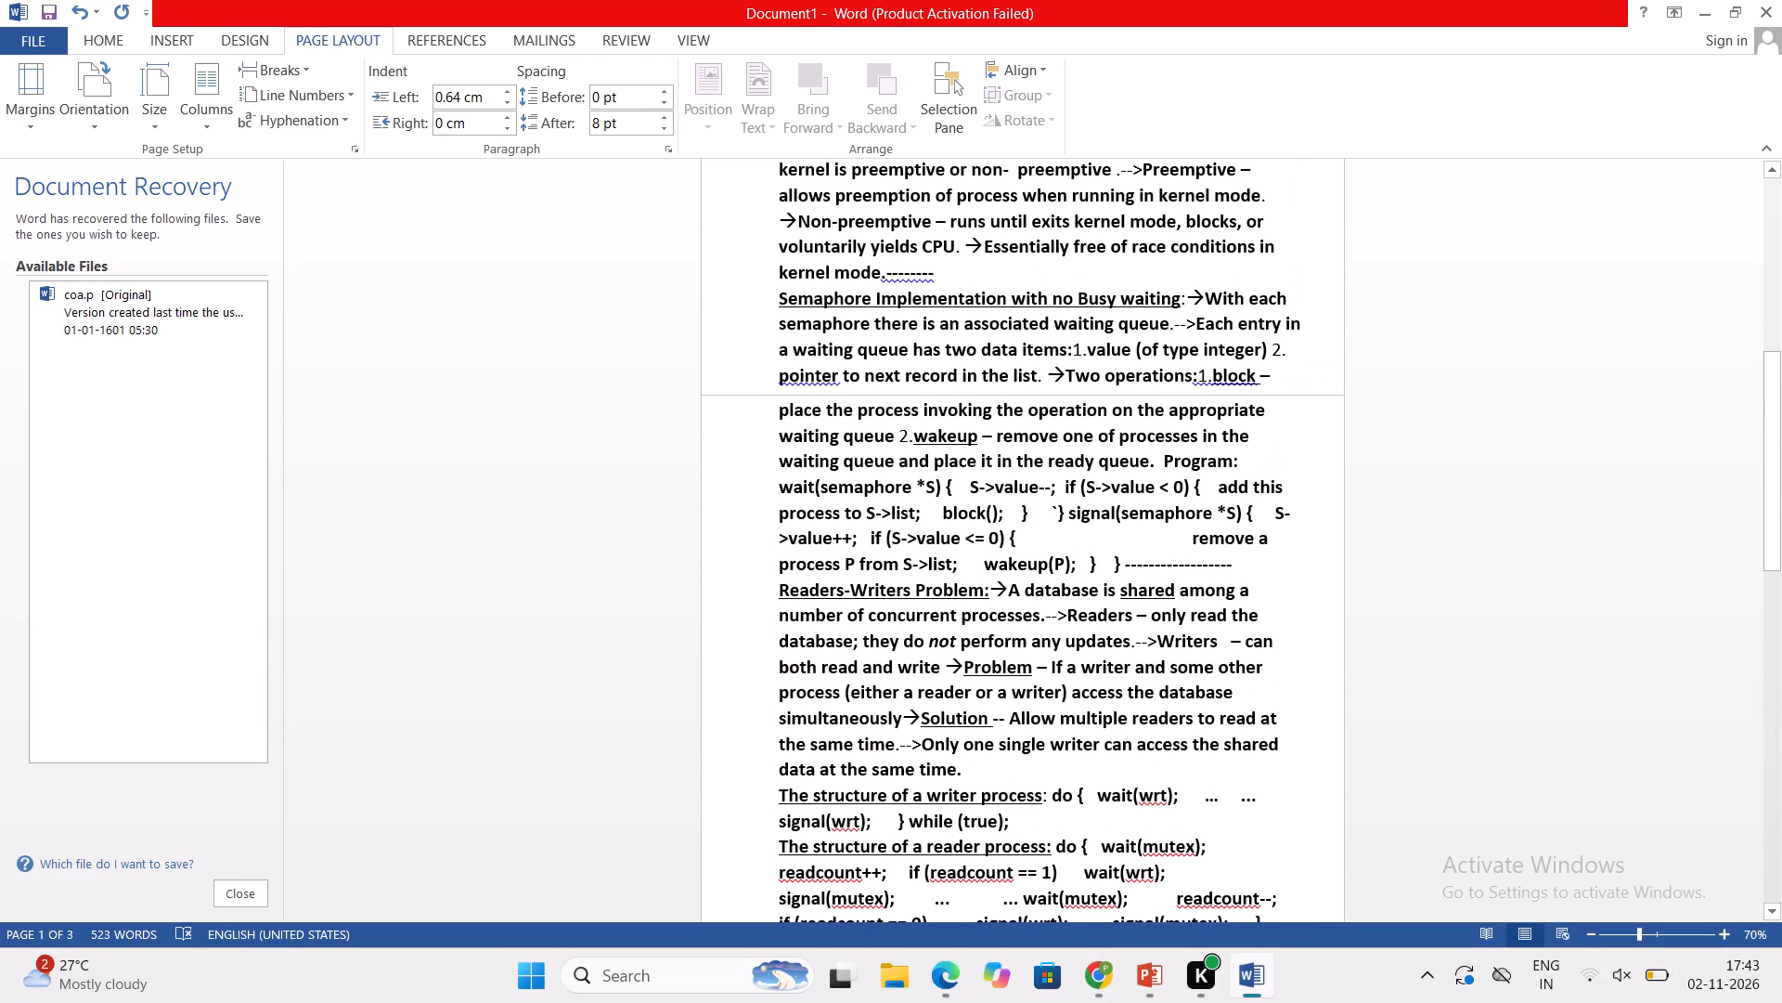
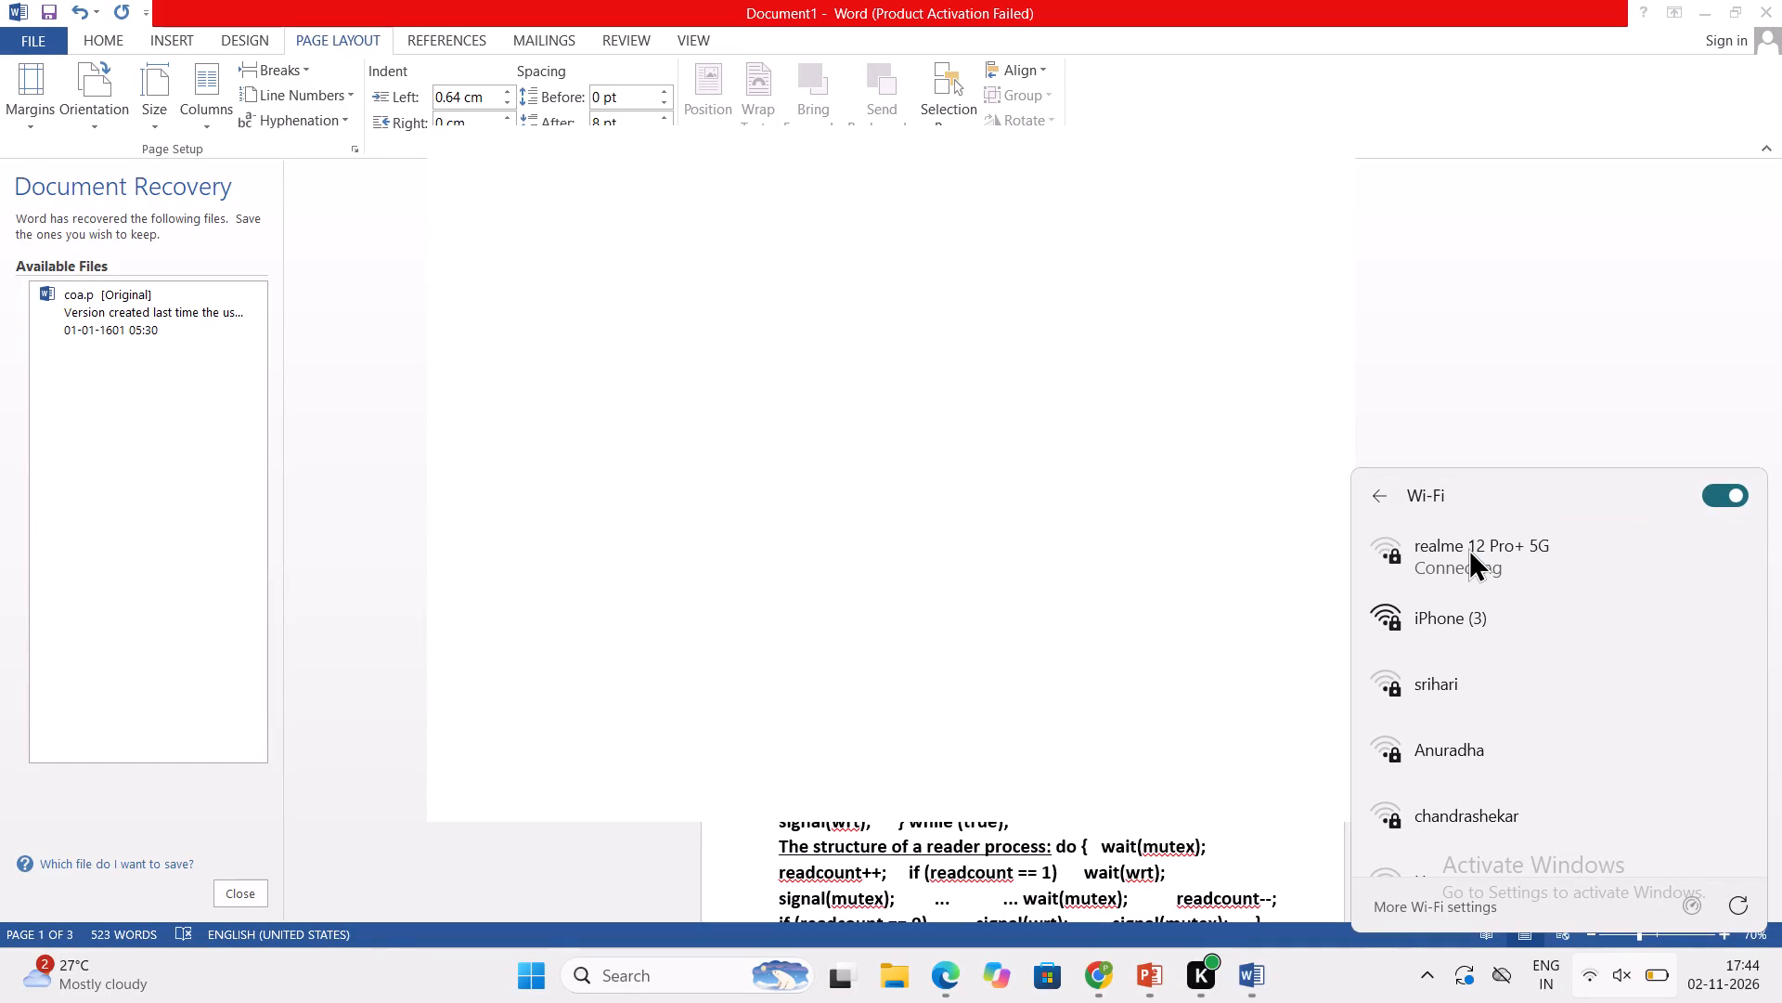
Connect to the "iPhone (3)" Wi-Fi network with automatic connection kept on, and return to the Word document.
click(1442, 631)
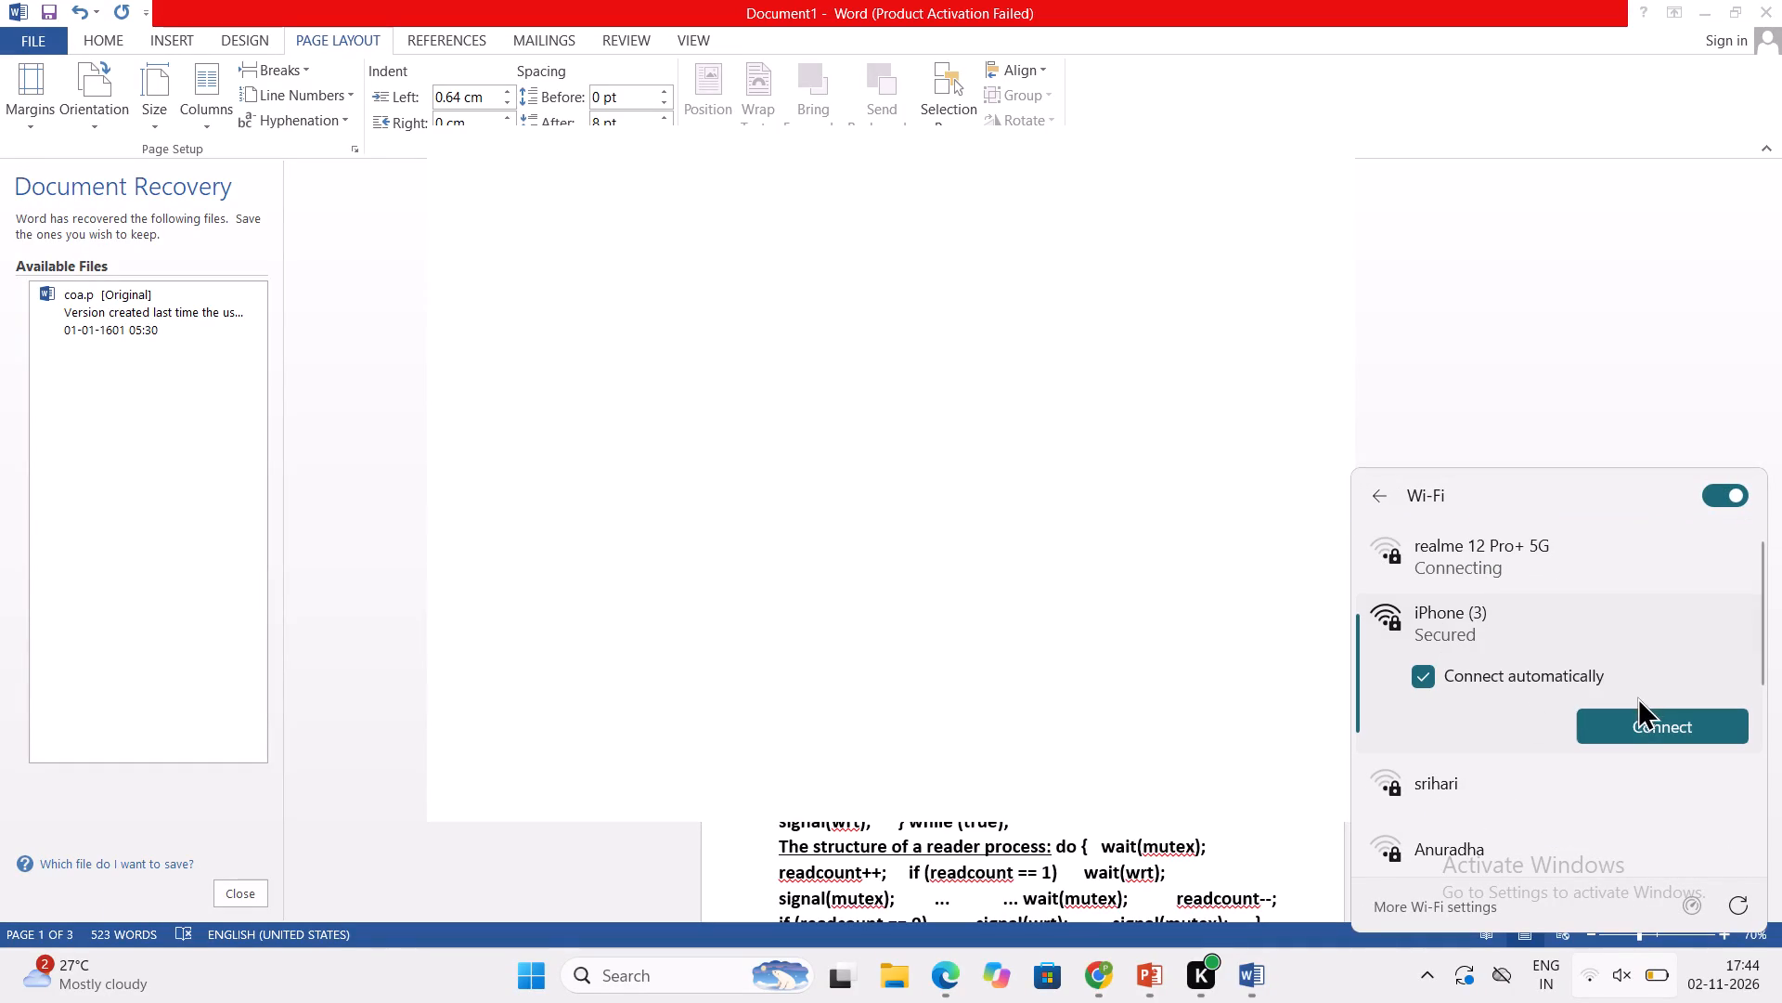
click(1631, 725)
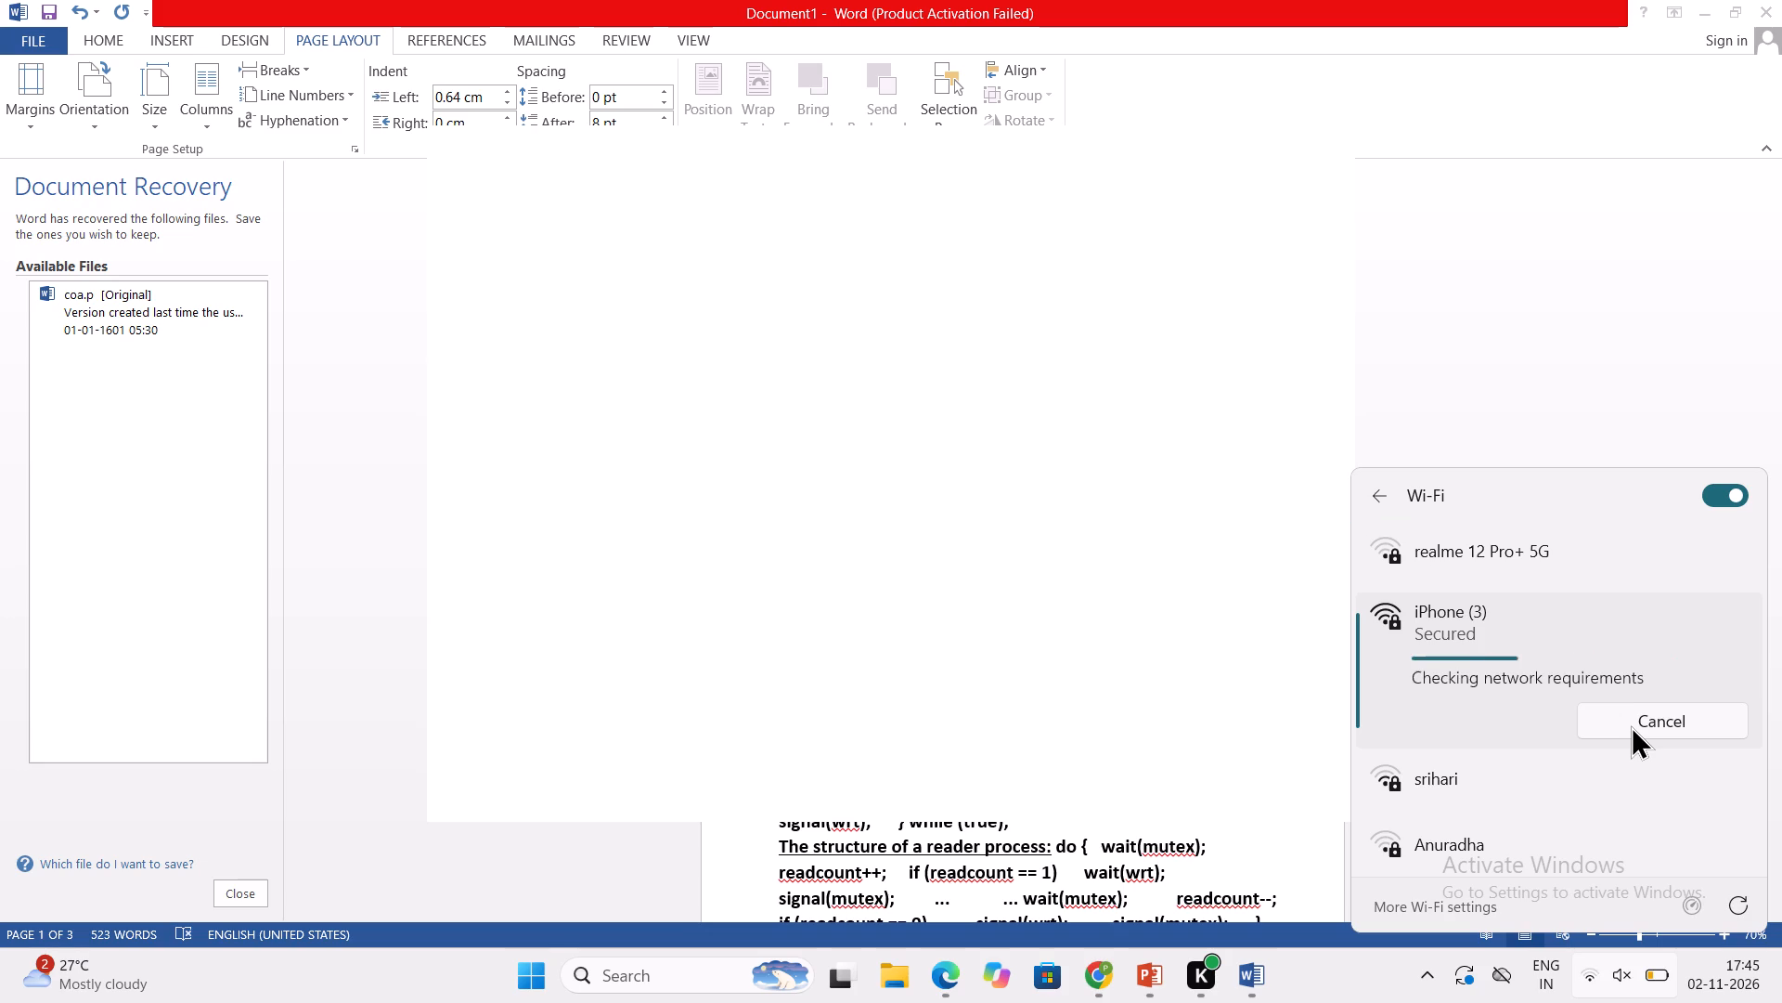
click(1615, 390)
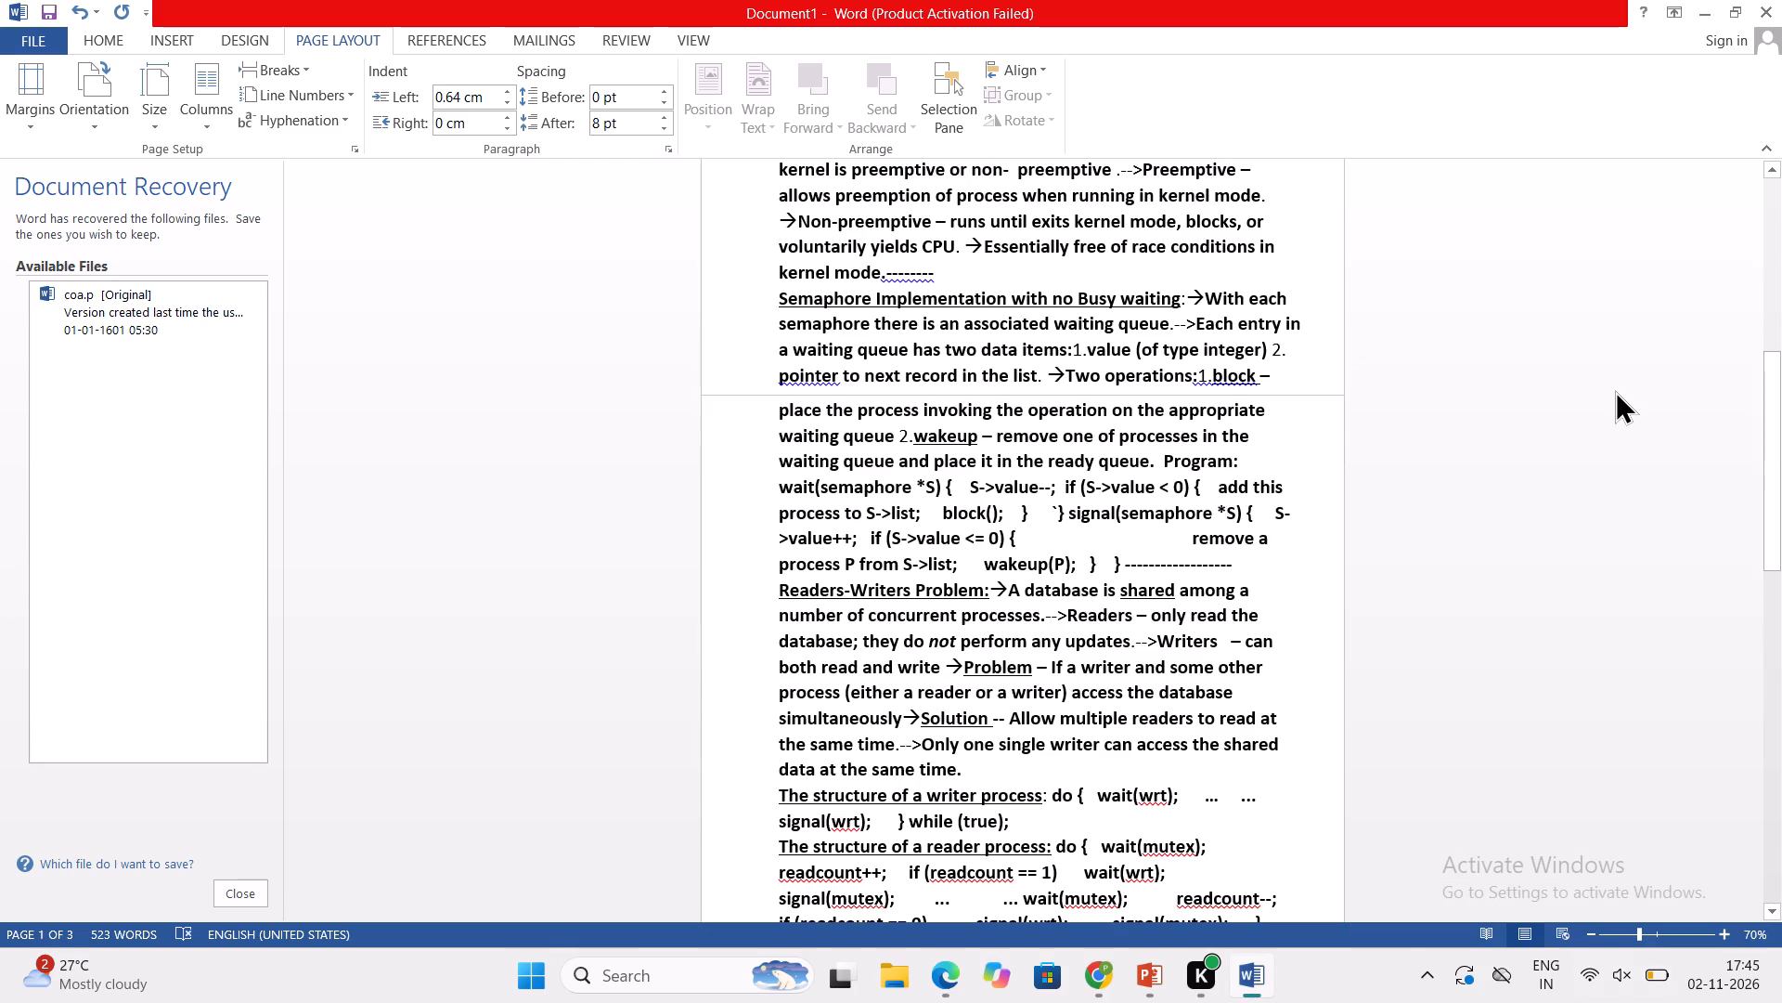
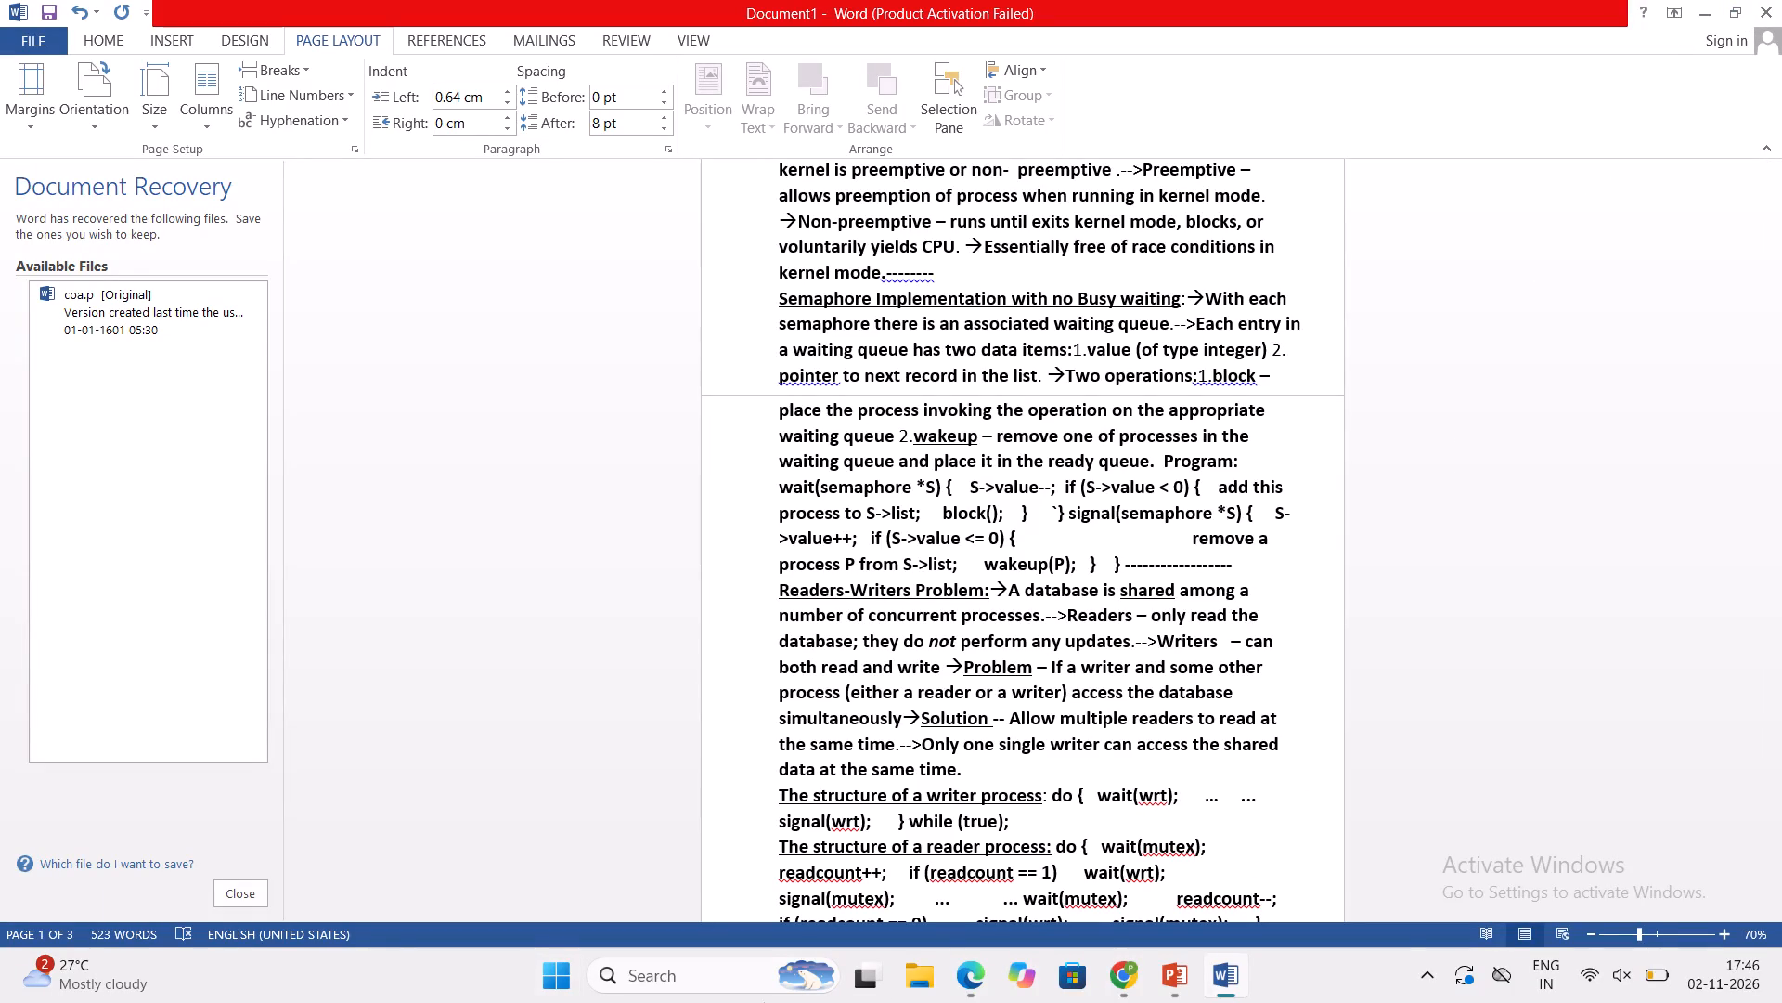
Switch from the document to Windows and bring up the computer's power options.
click(560, 977)
click(1068, 892)
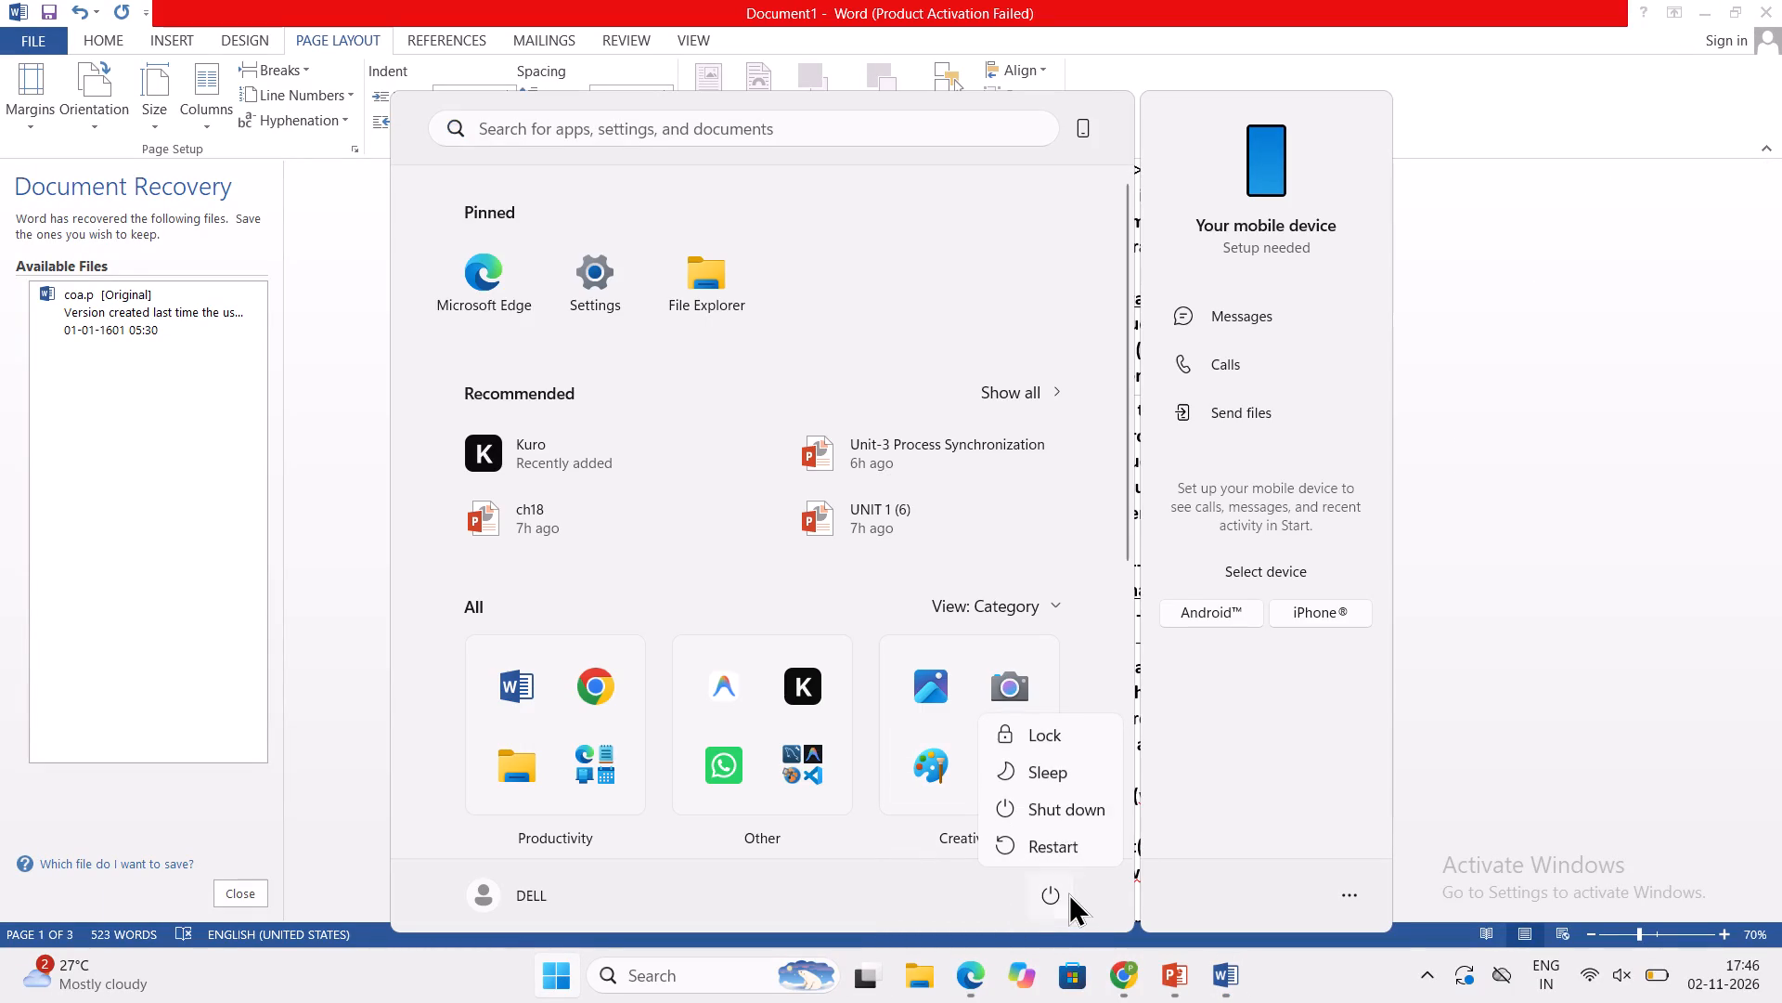